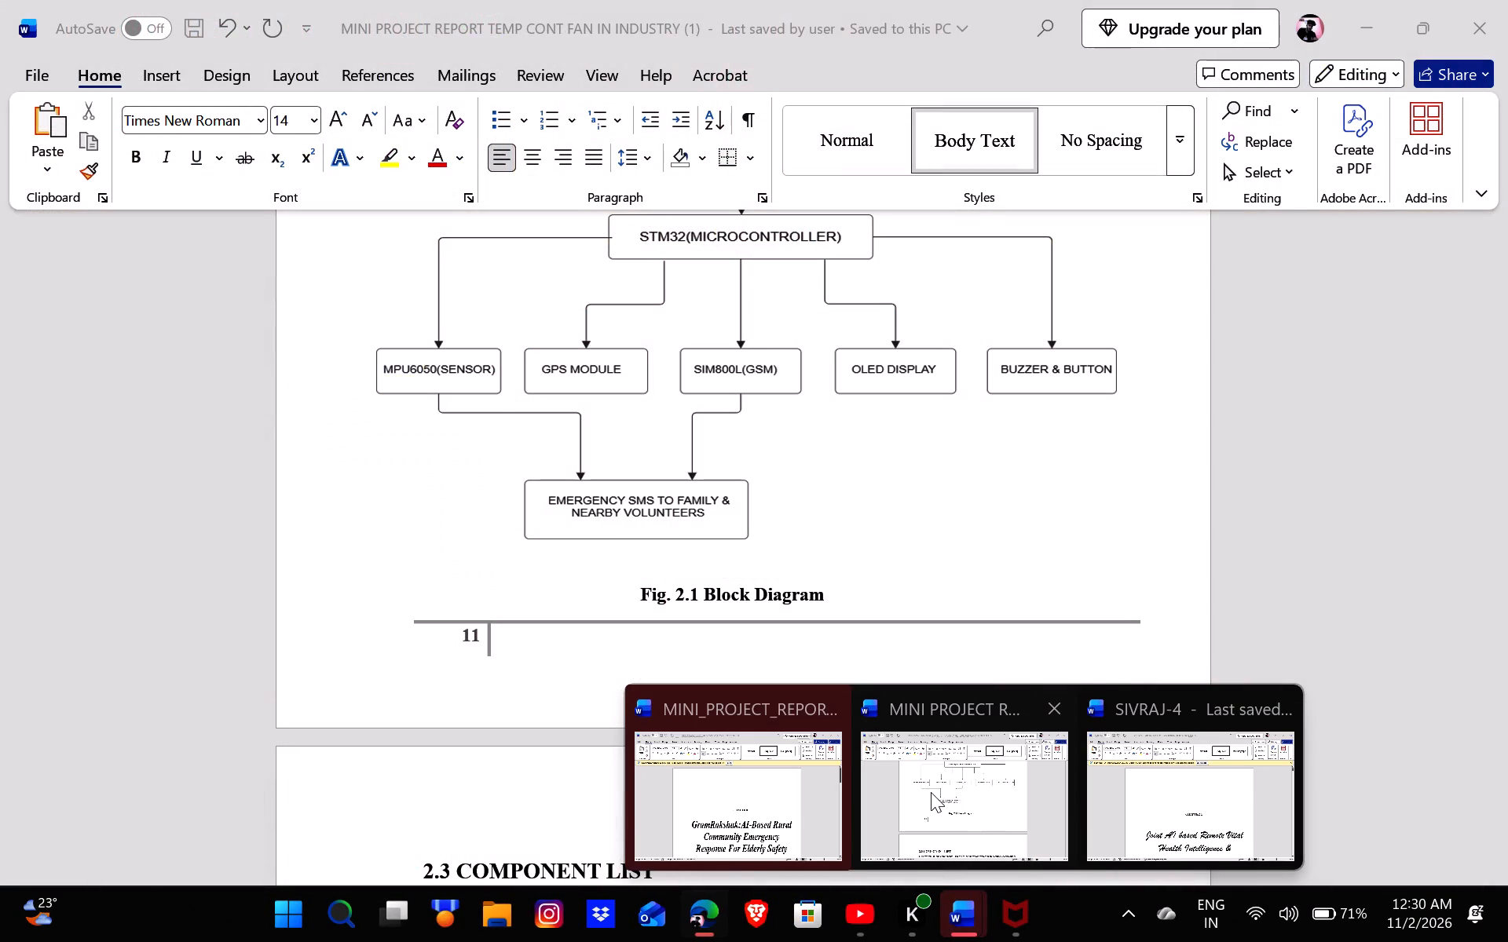
Switch to the recovered GramRakshak STM32 report and look through its chapters and component sections.
left_click(824, 784)
scroll(824, 784, "down", 4)
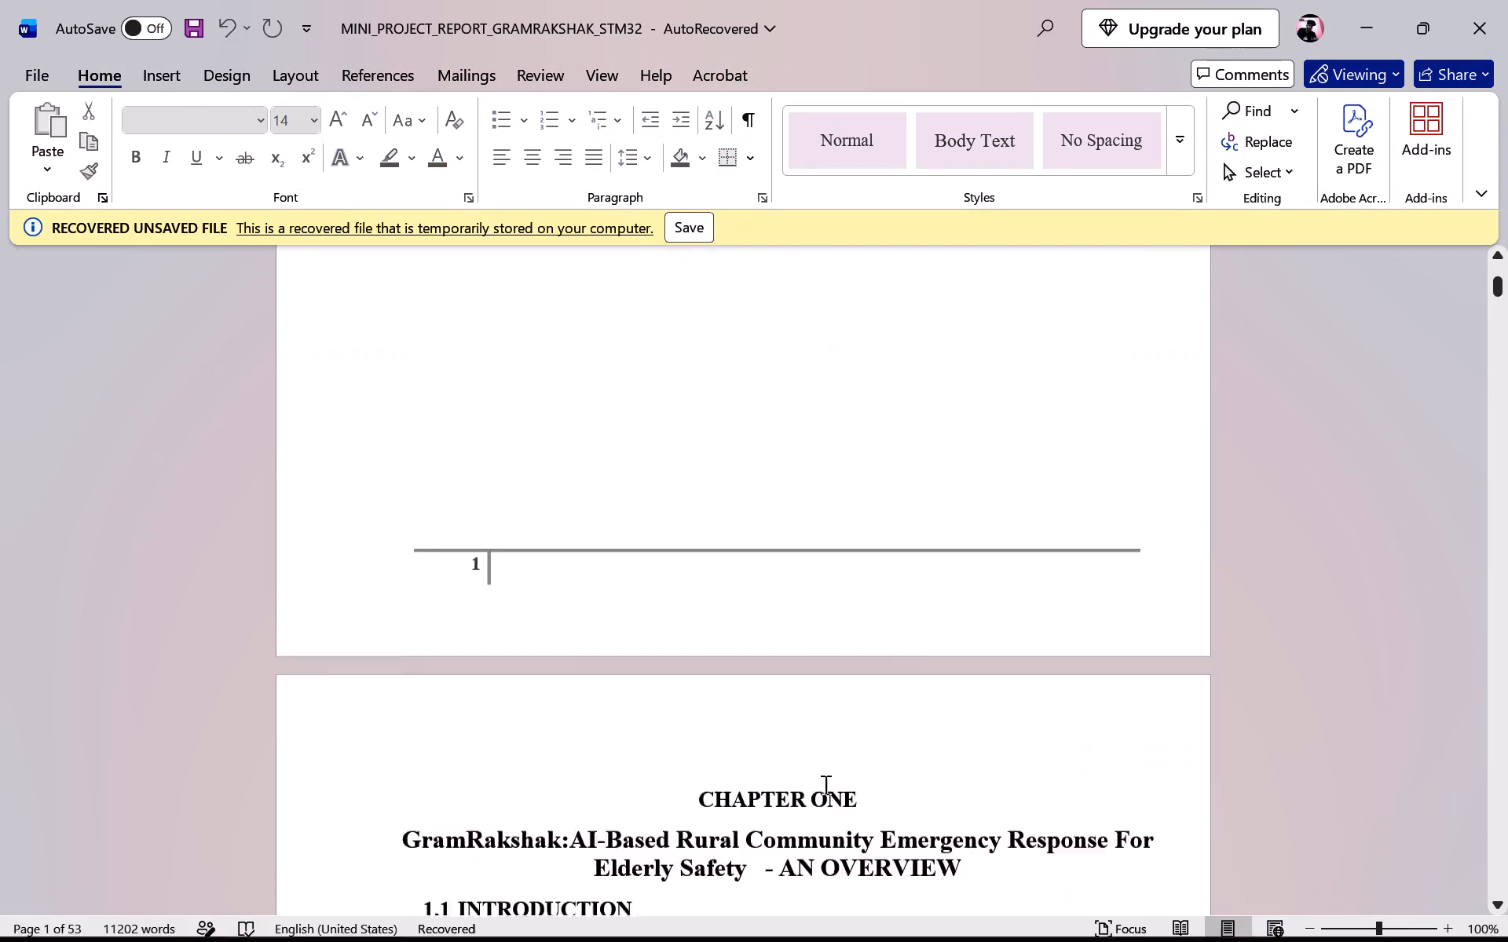
scroll(824, 784, "down", 19)
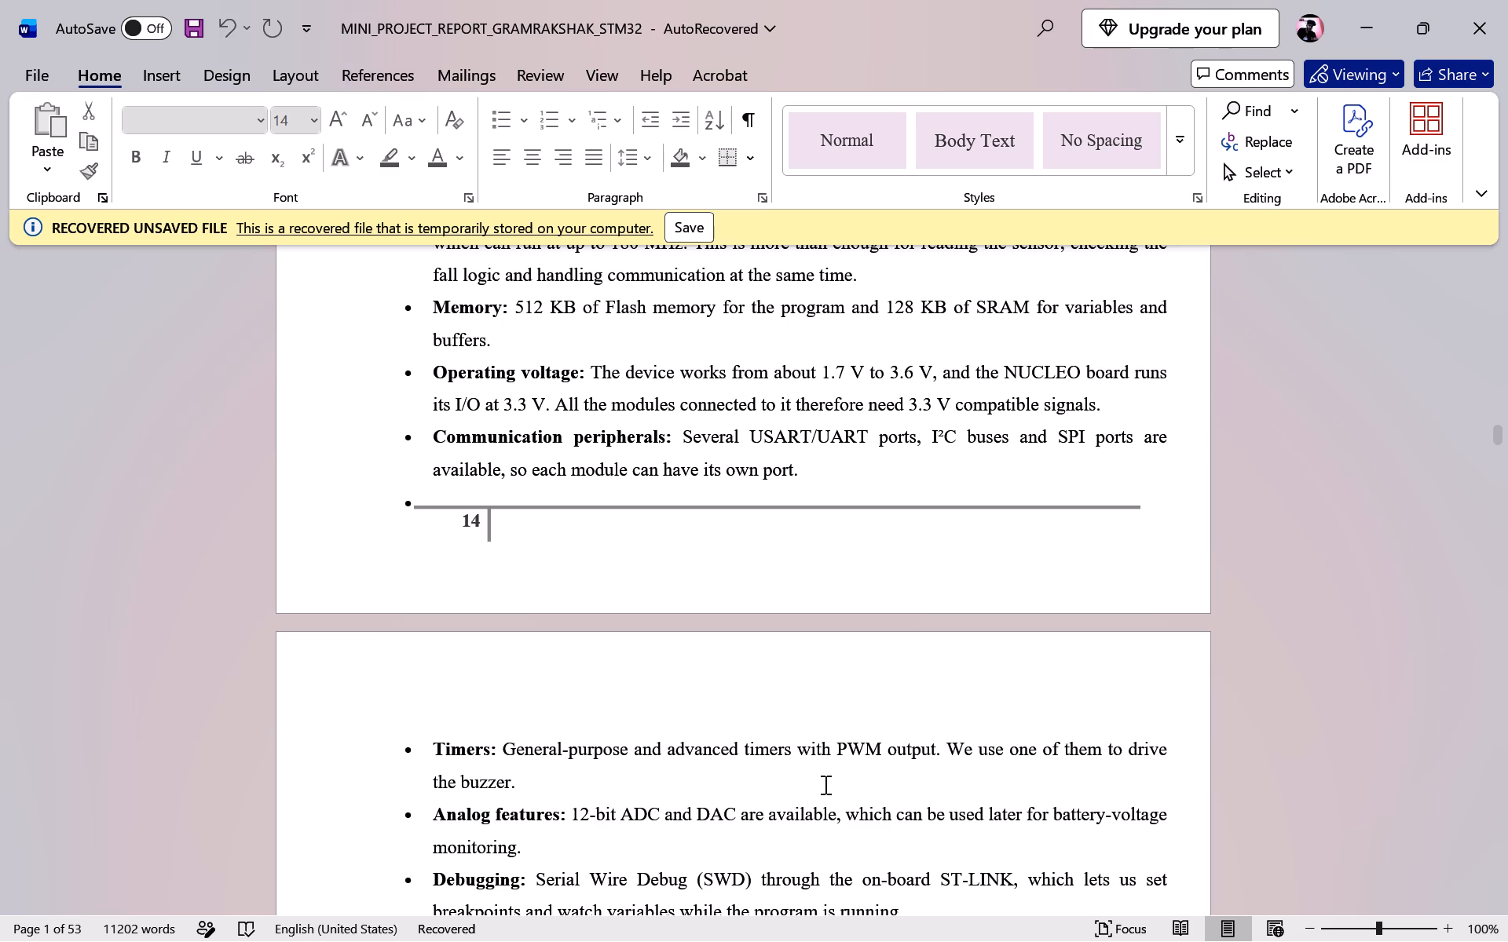
scroll(824, 784, "down", 10)
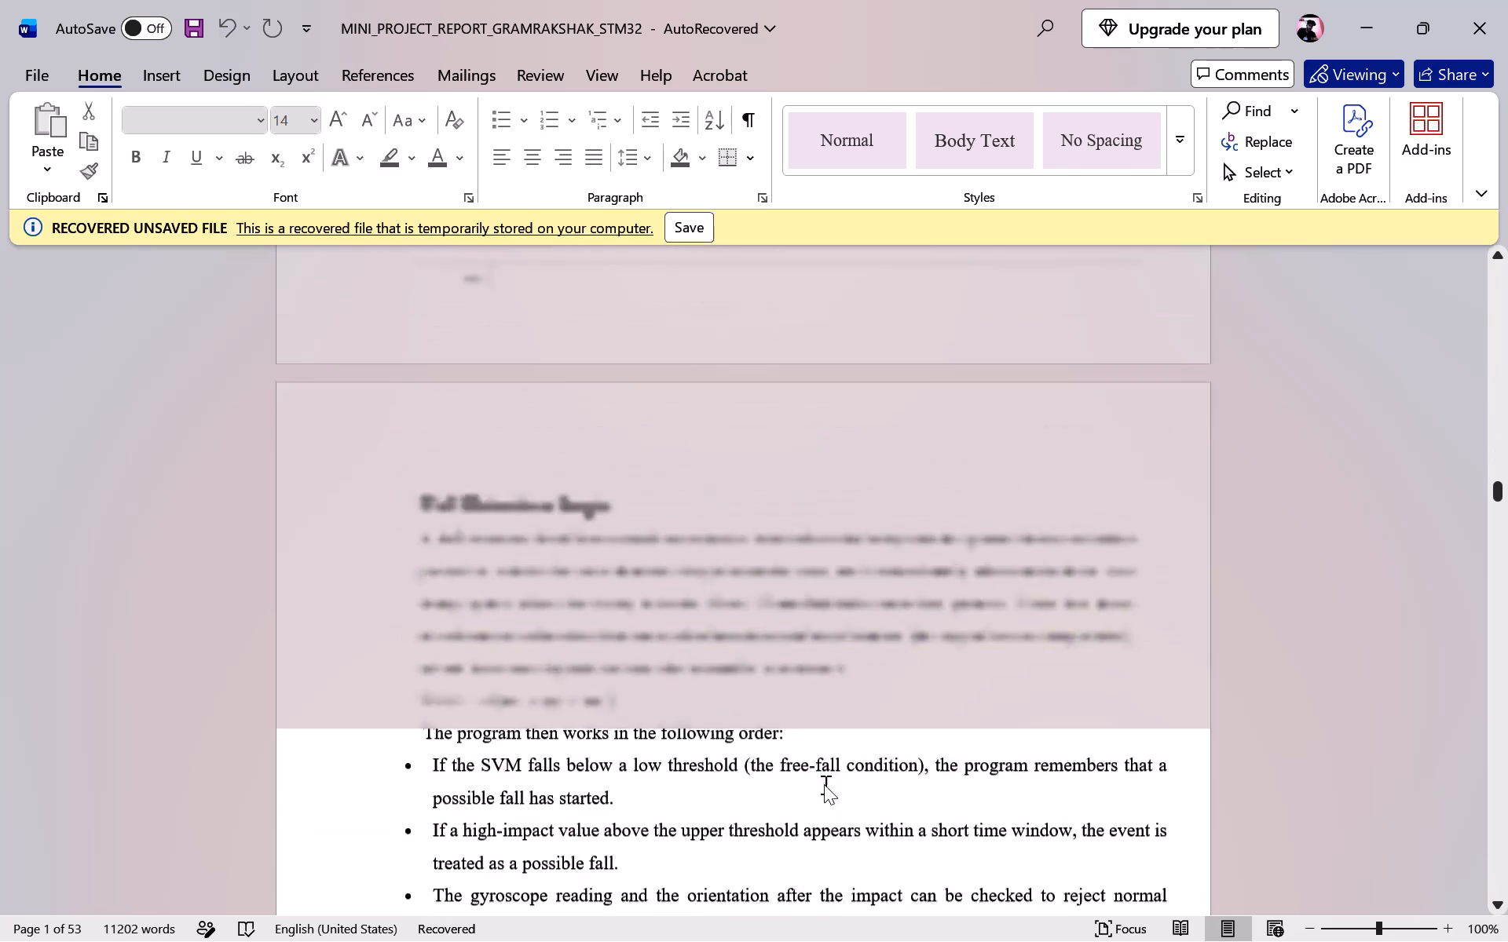
scroll(824, 784, "down", 9)
scroll(824, 784, "up", 1)
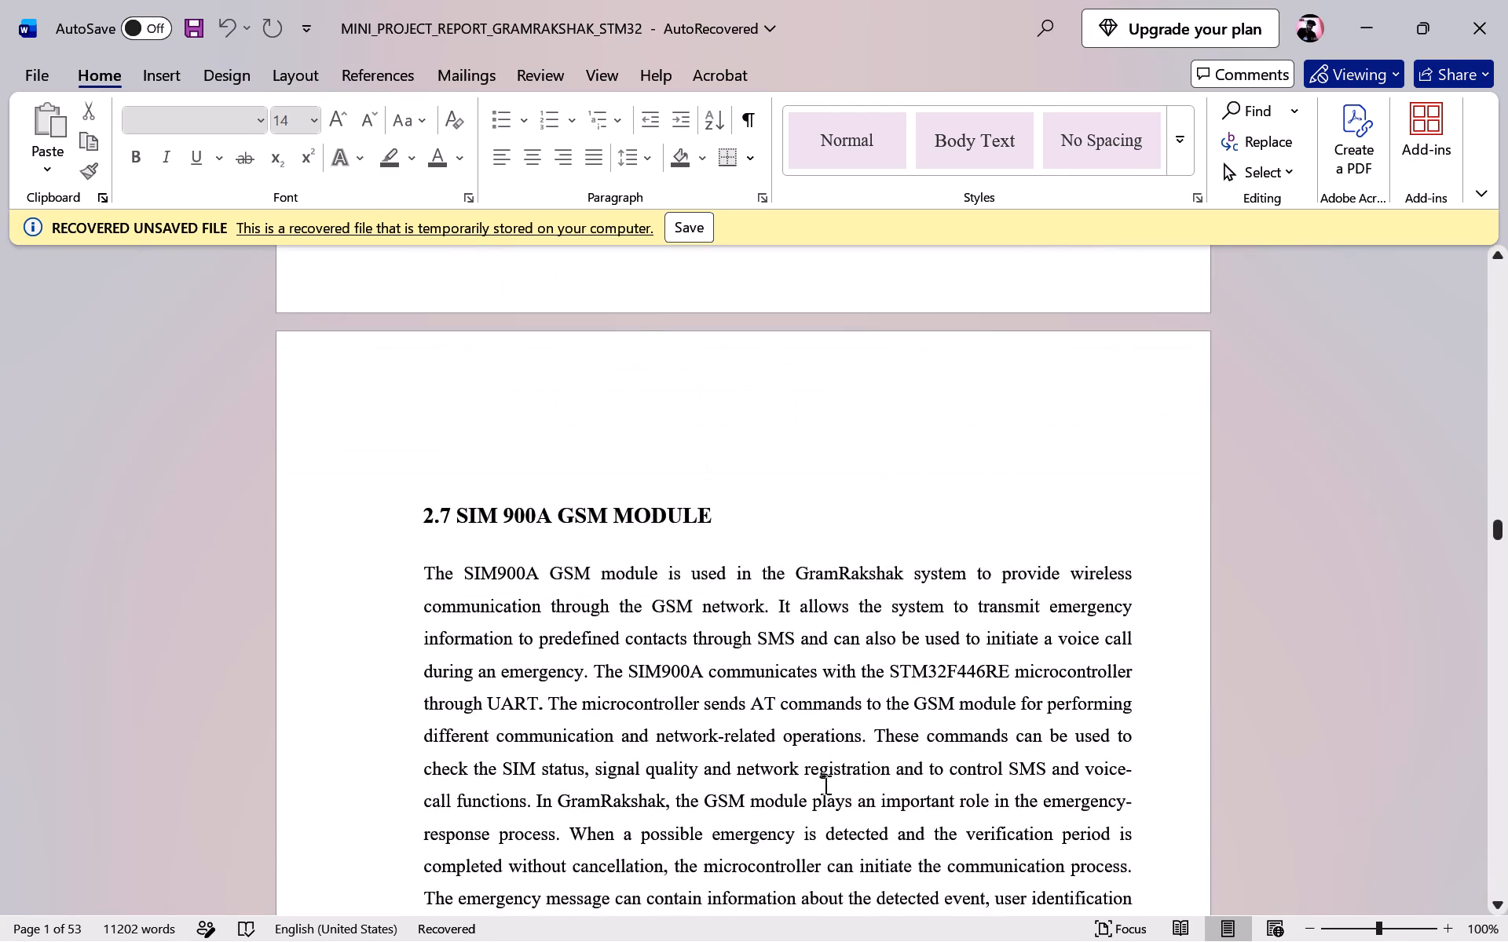
scroll(824, 784, "up", 5)
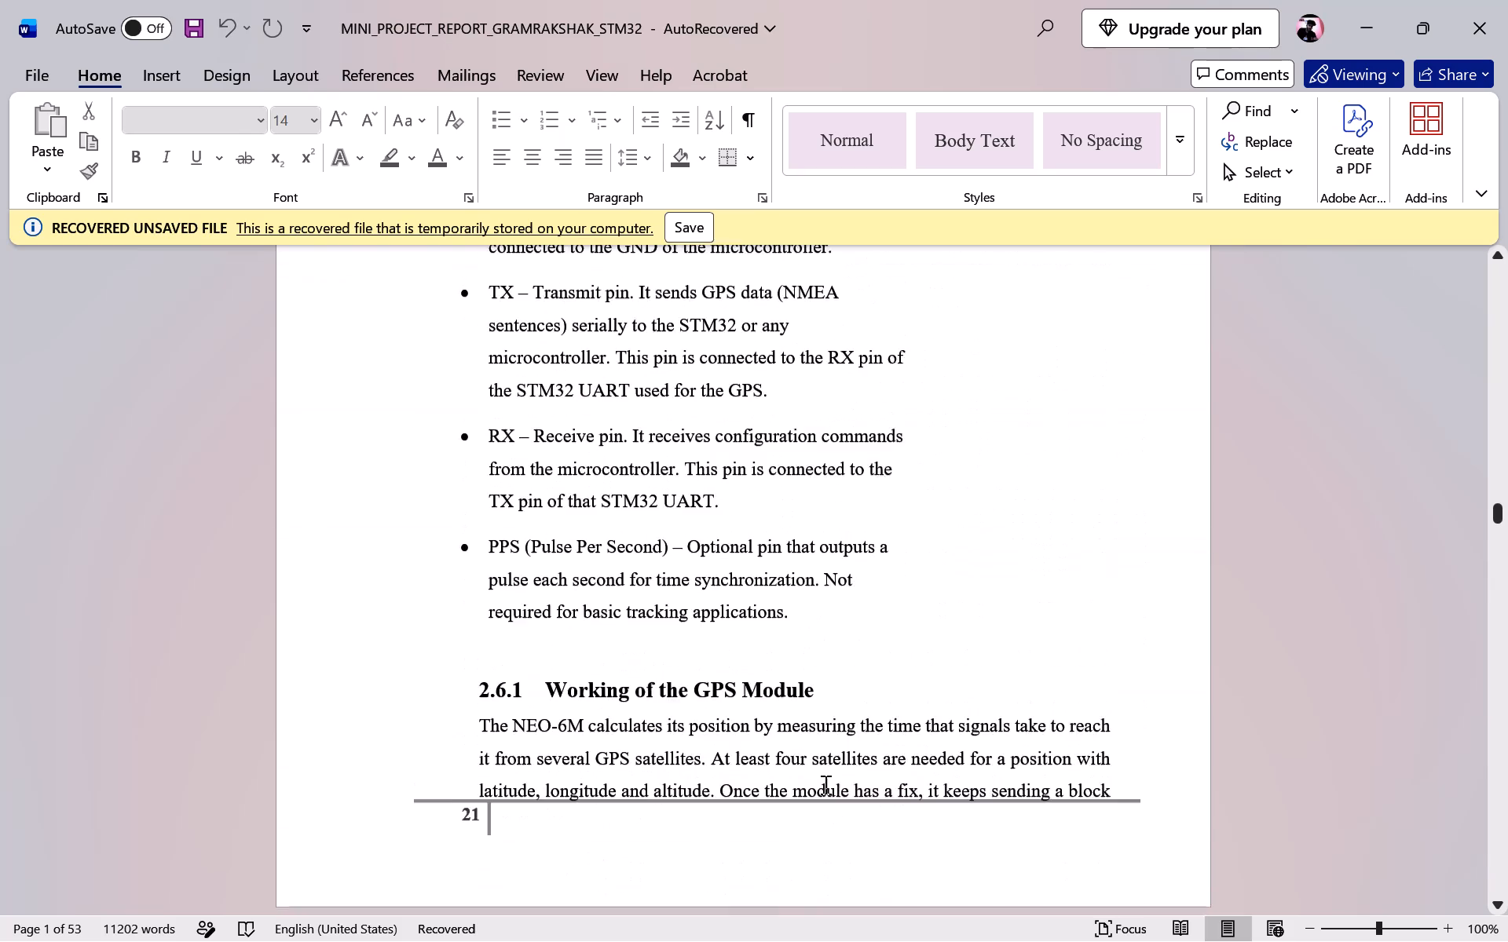
scroll(824, 784, "up", 6)
right_click(824, 784)
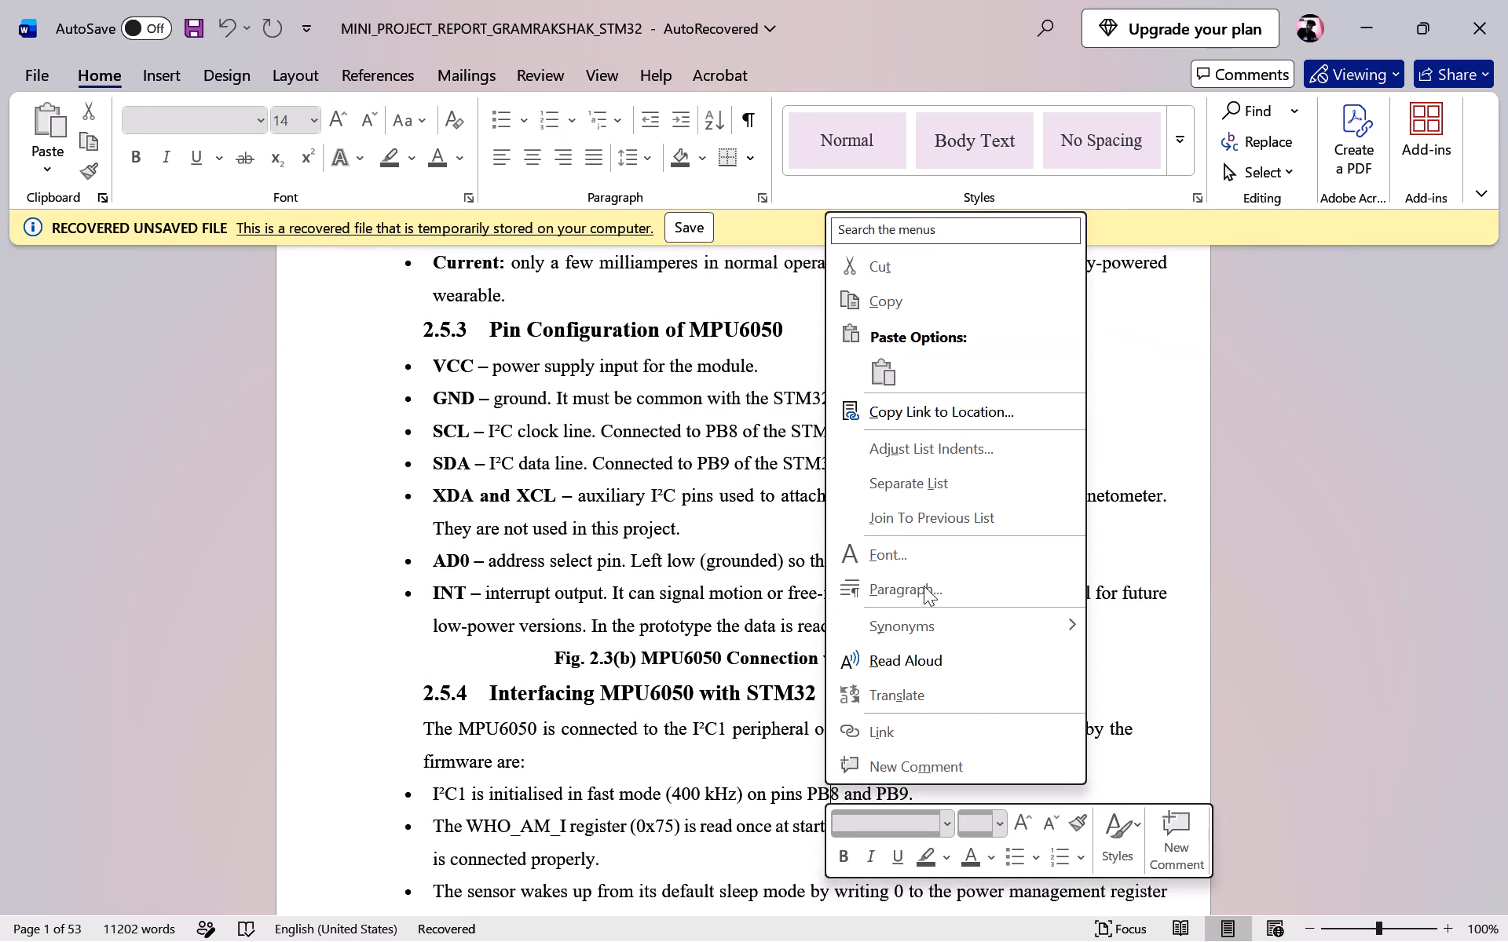
left_click(1391, 570)
scroll(1038, 455, "up", 20)
scroll(1038, 455, "up", 8)
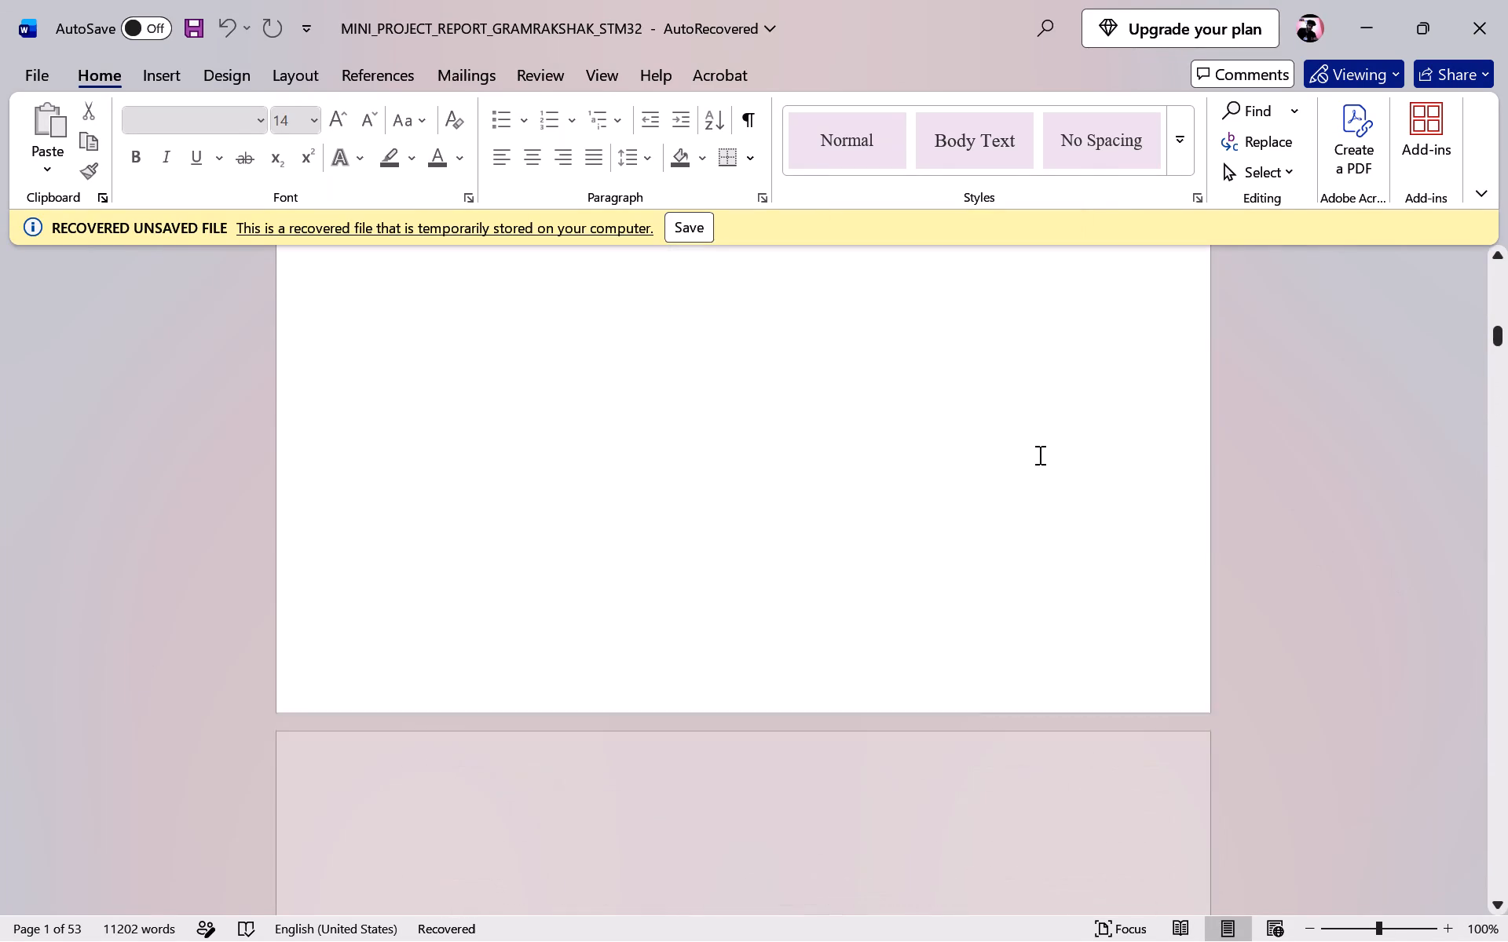
scroll(1038, 455, "up", 3)
scroll(1038, 455, "down", 11)
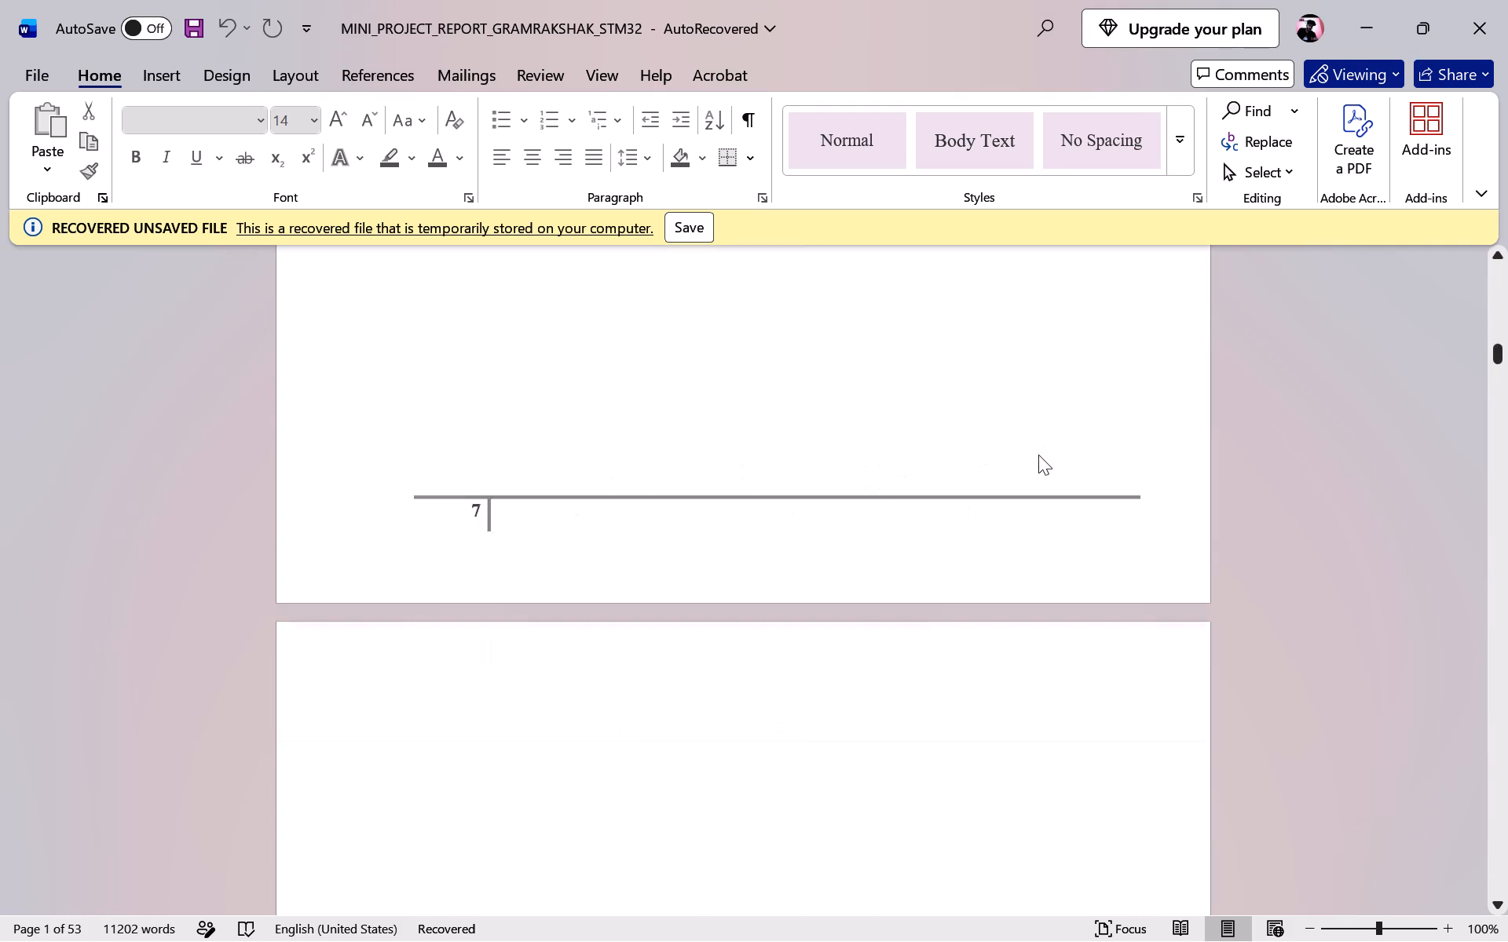
scroll(1038, 455, "up", 3)
scroll(1038, 455, "down", 4)
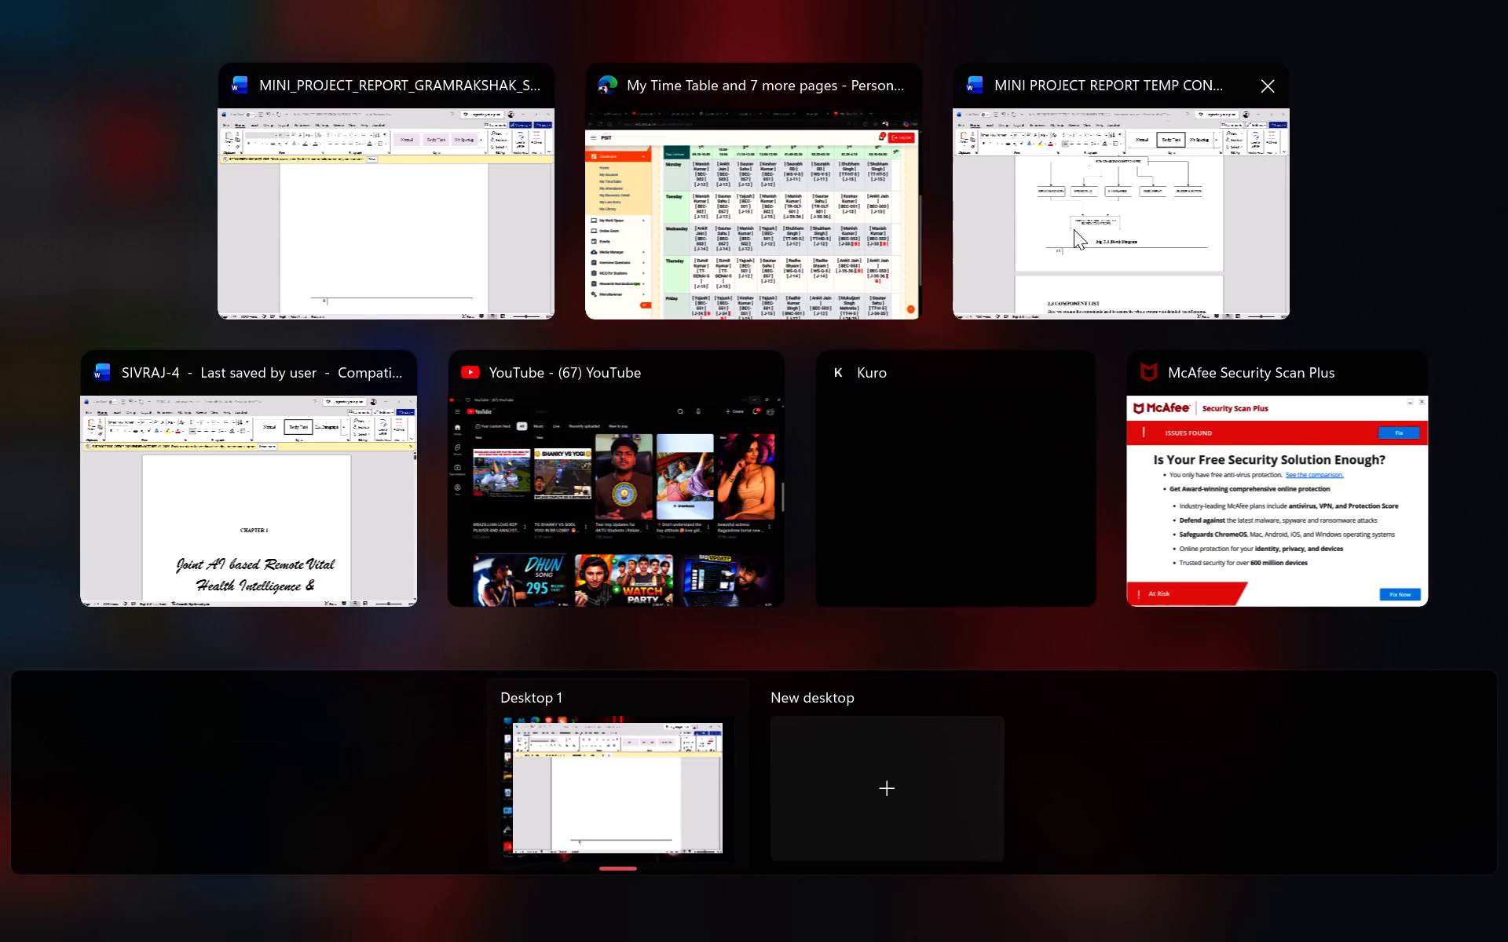
Return to the recovered GramRakshak report and save the recovered file.
left_click(1074, 229)
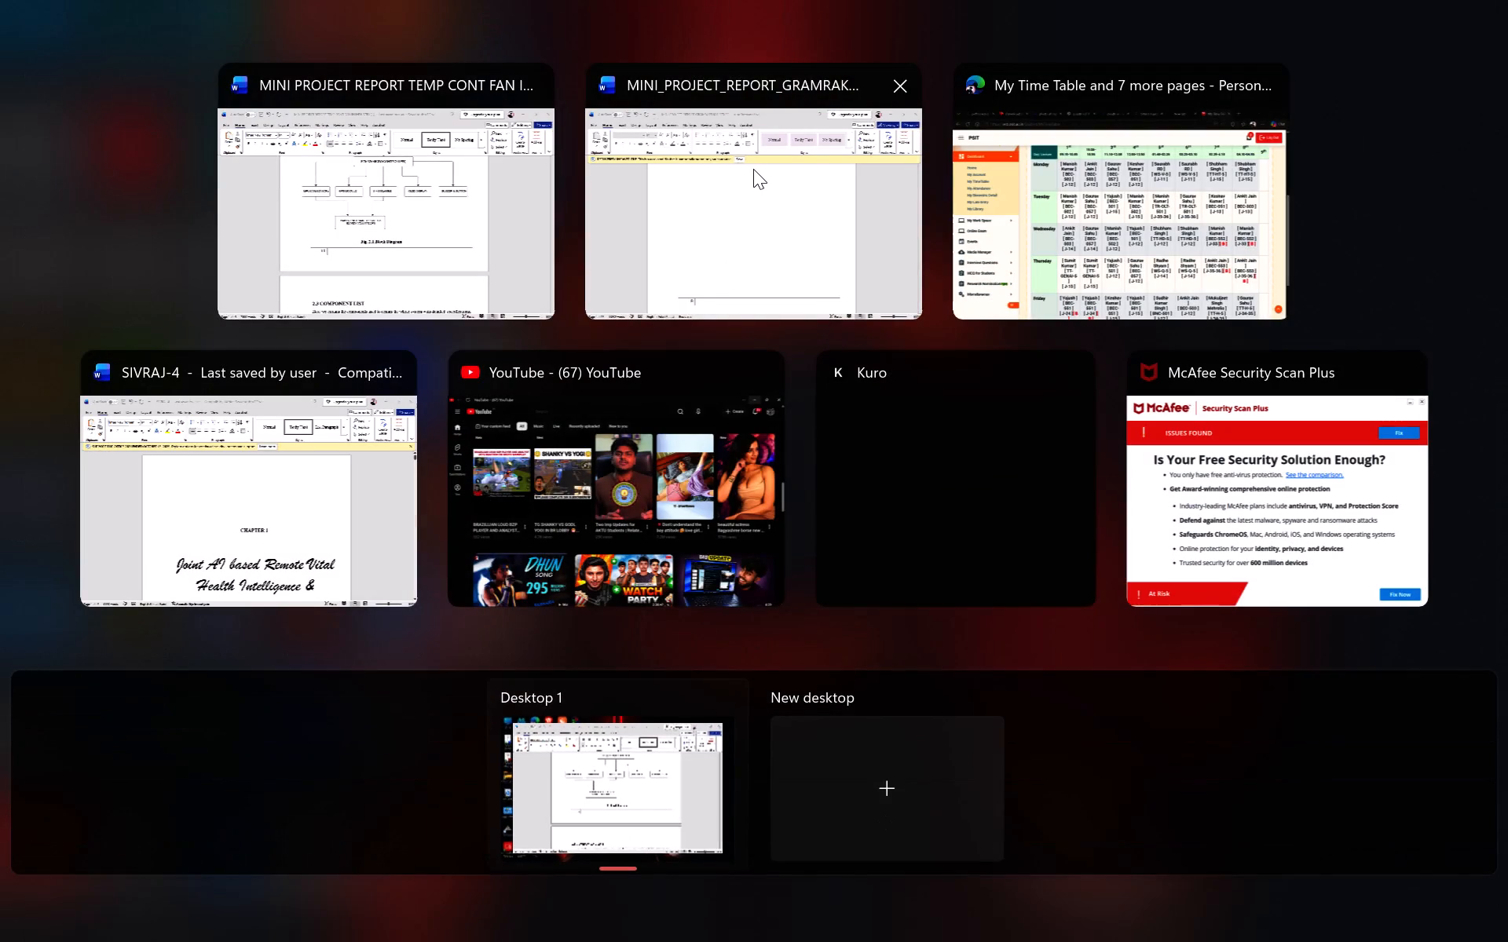
left_click(753, 169)
left_click(693, 229)
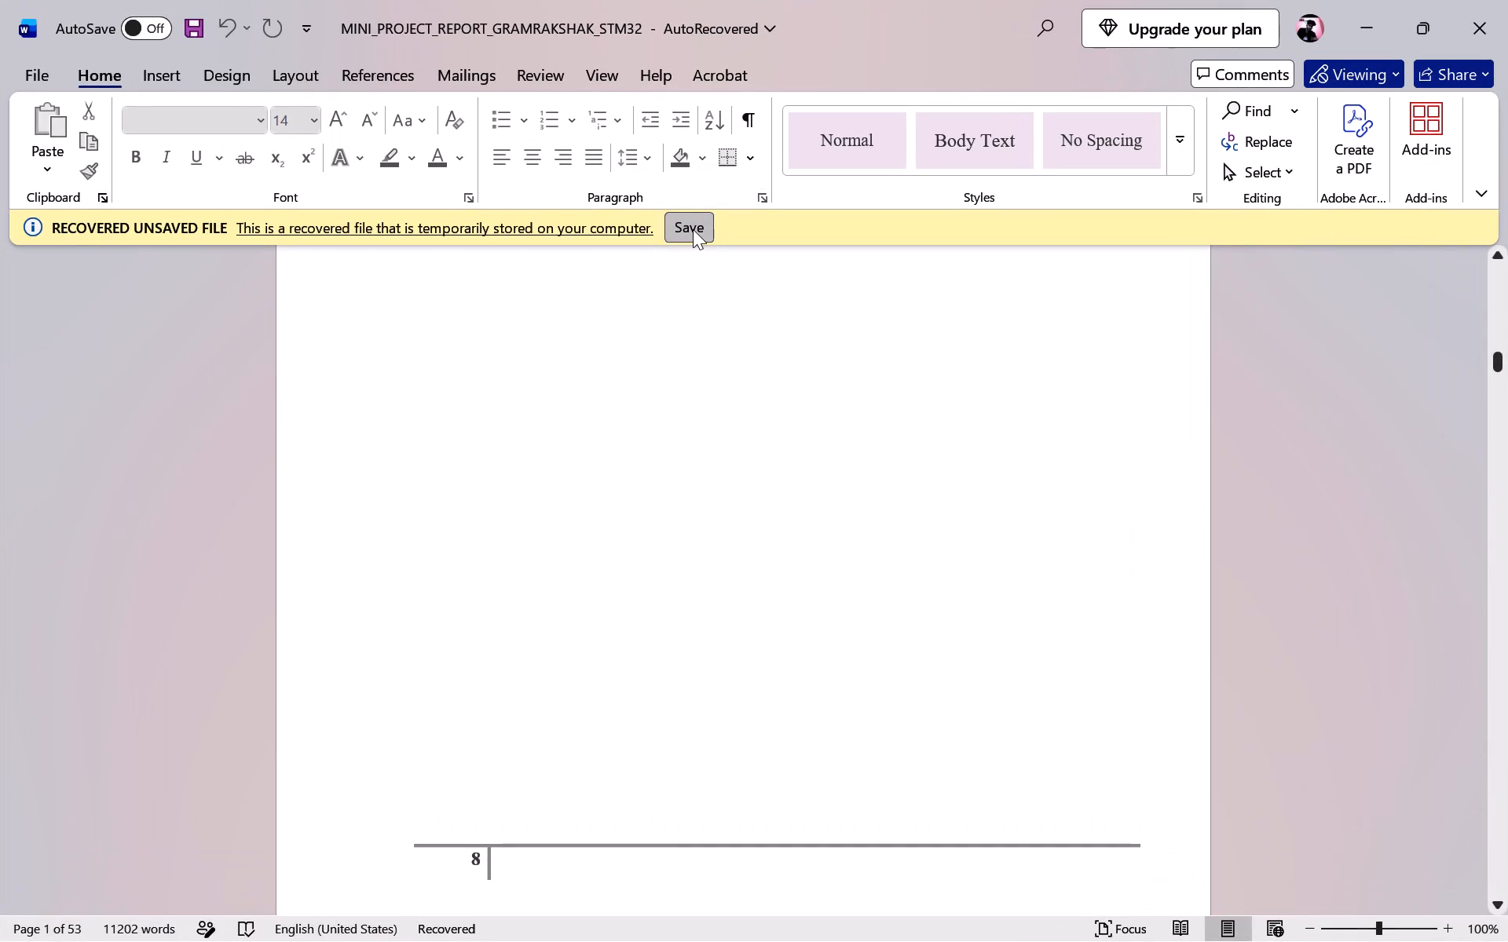
Review the Chapter Two component sections, from the STM32F446RE microcontroller to the voltage regulator, including the photo placeholders.
scroll(689, 573, "down", 9)
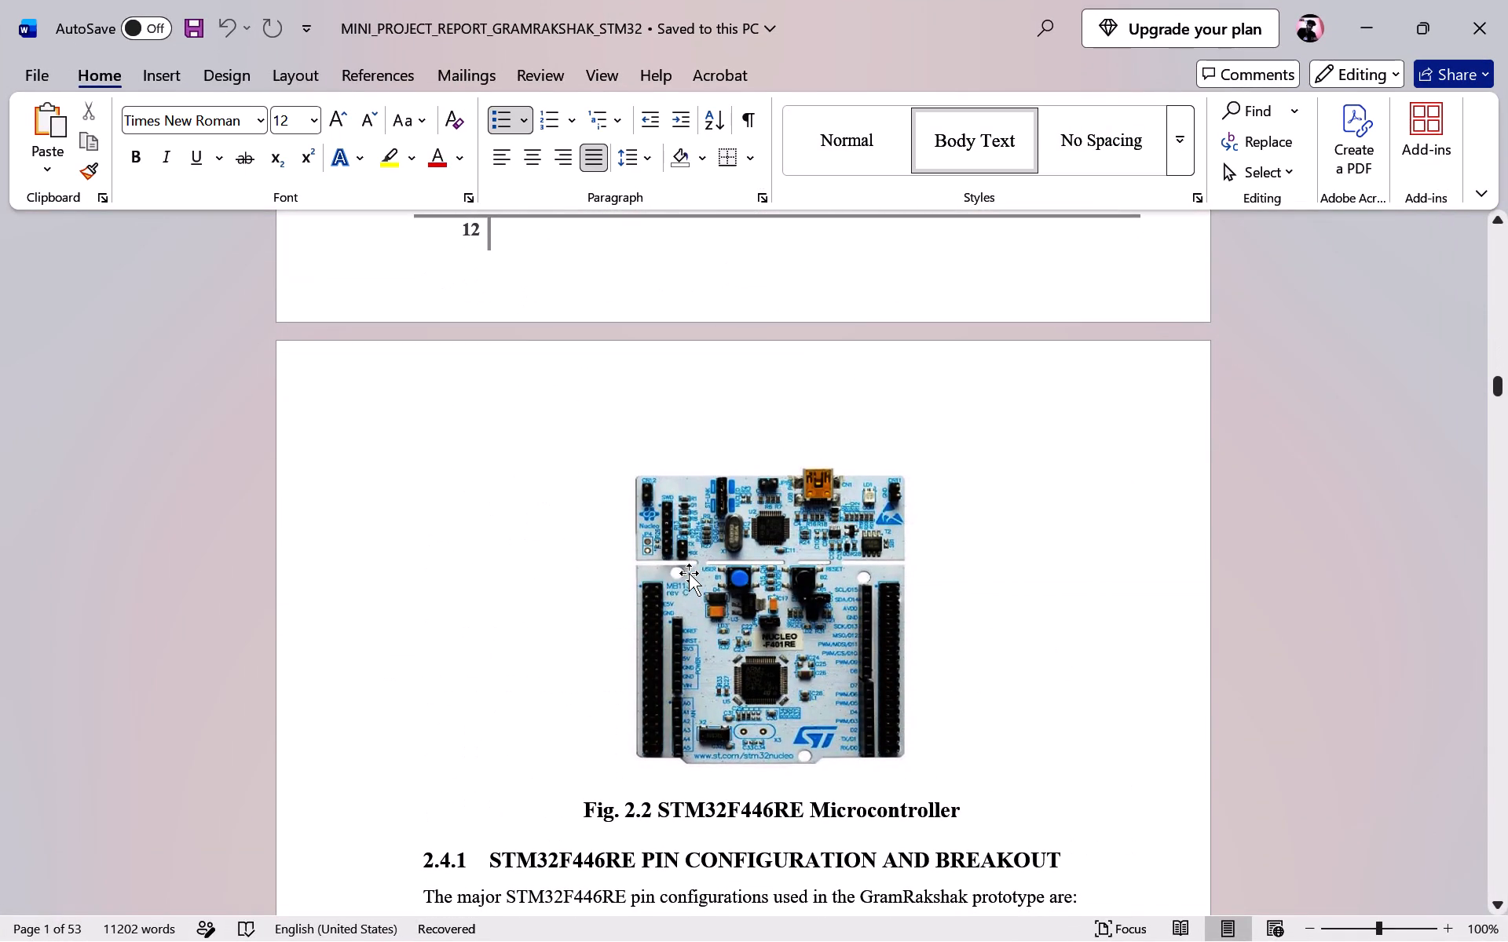
scroll(689, 573, "down", 8)
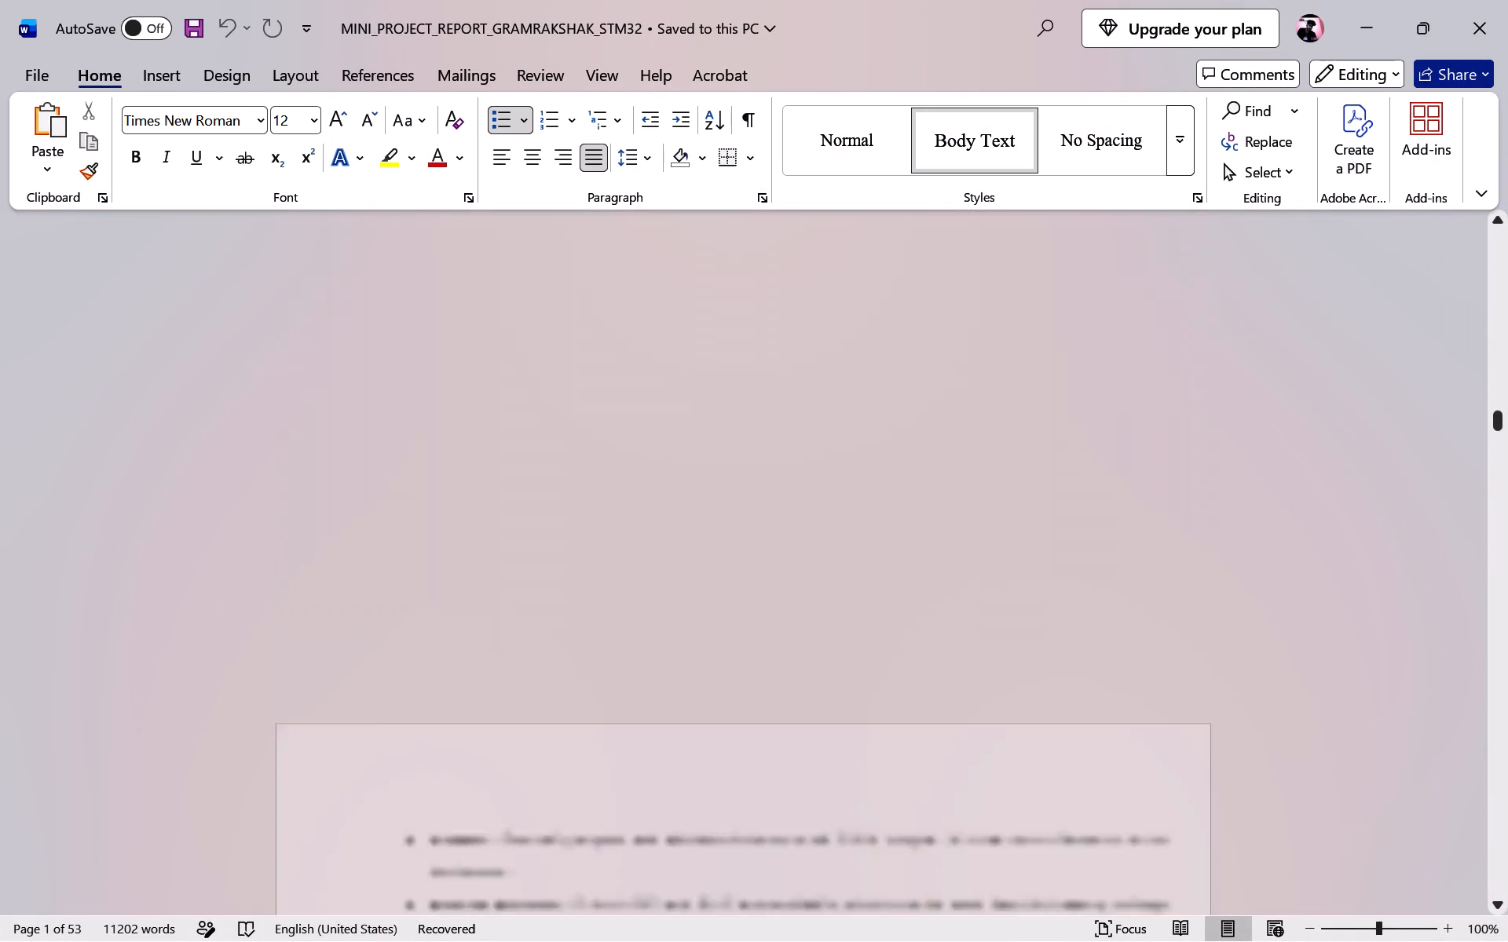
scroll(689, 573, "down", 5)
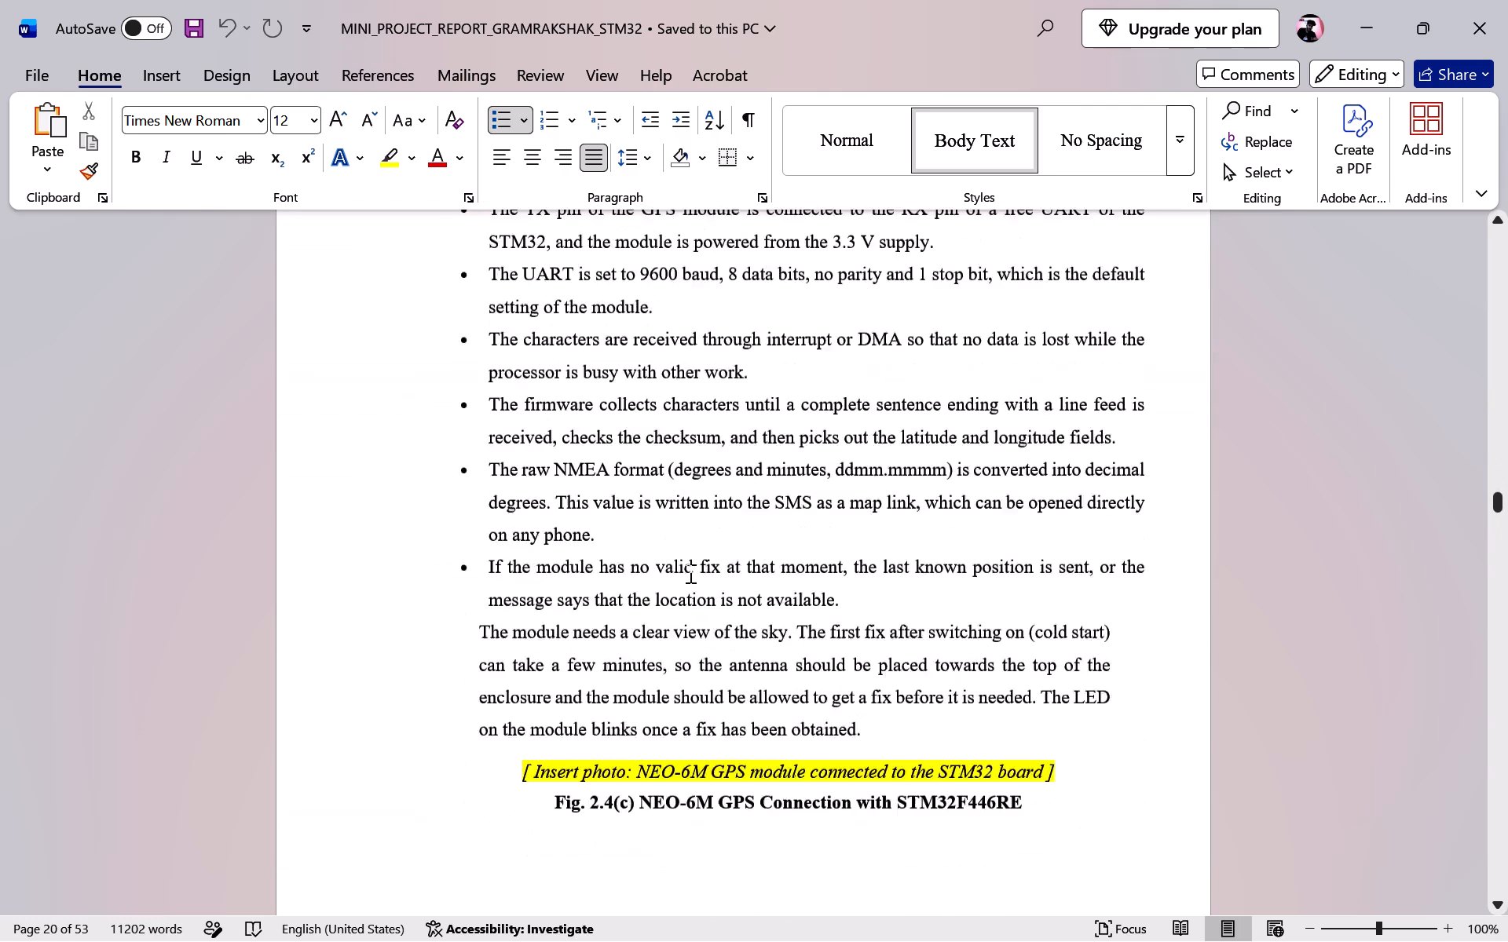
scroll(689, 573, "down", 4)
right_click(689, 573)
scroll(689, 573, "down", 2)
scroll(689, 573, "up", 2)
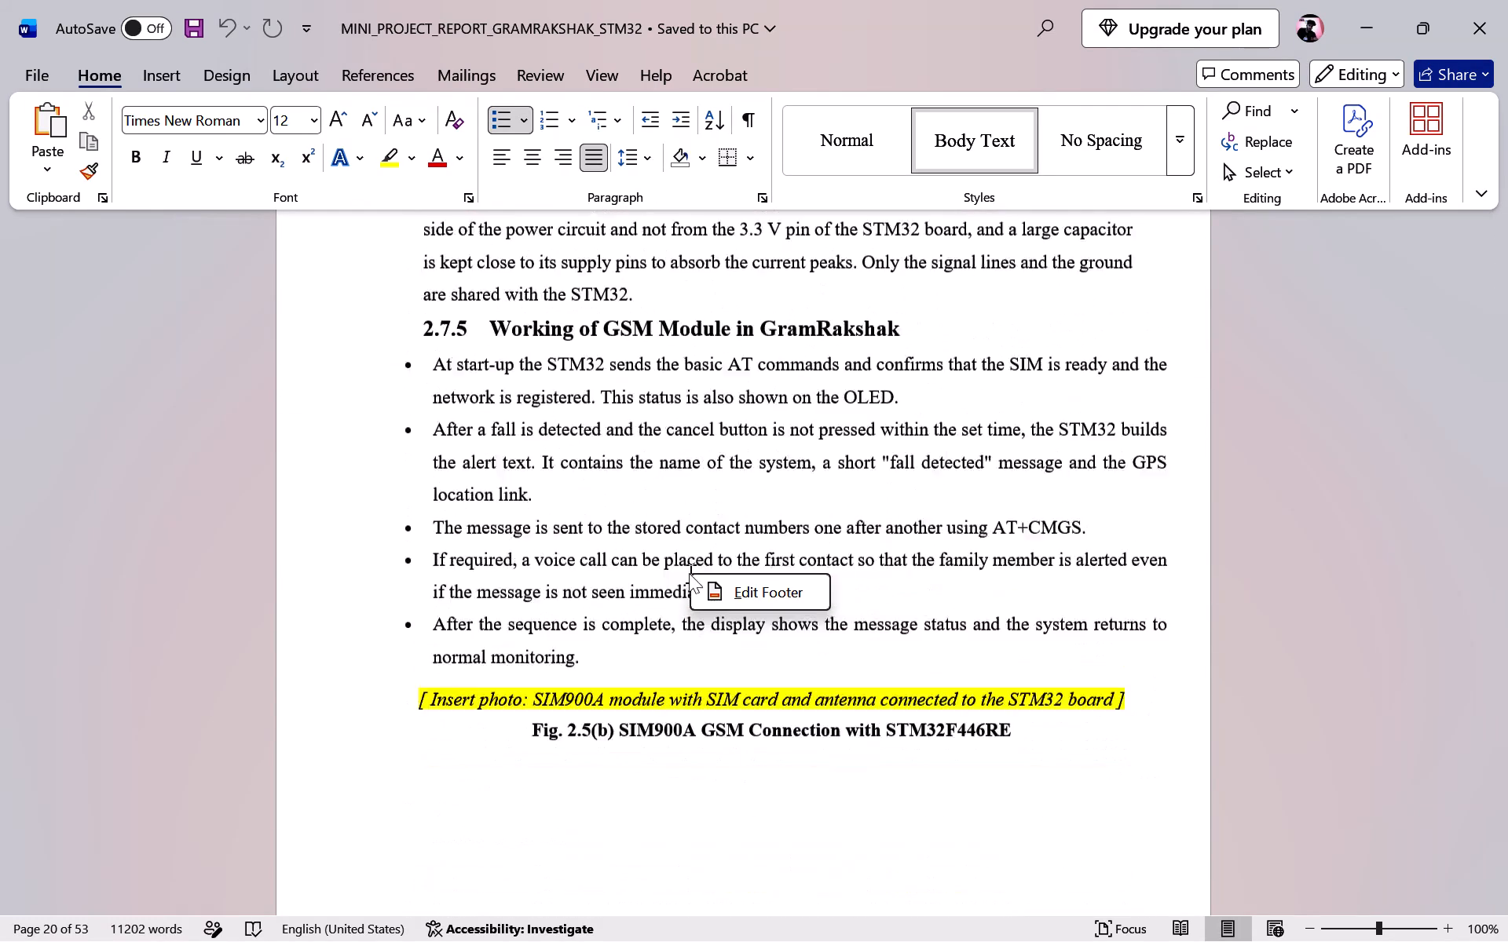
scroll(689, 573, "up", 1)
scroll(689, 573, "down", 4)
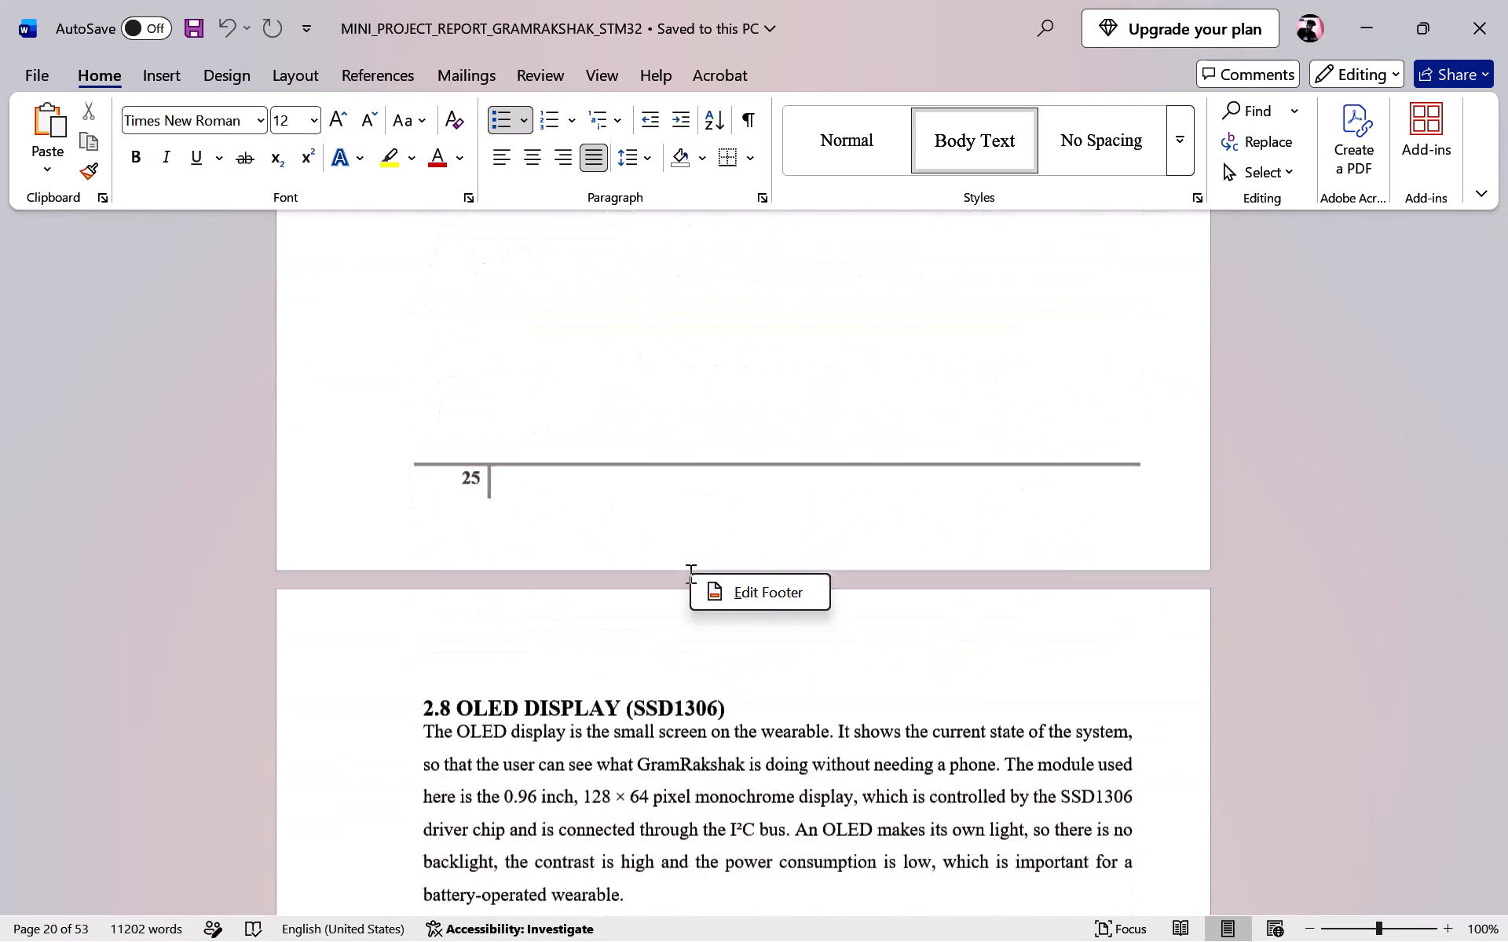
scroll(689, 573, "up", 2)
scroll(689, 573, "down", 5)
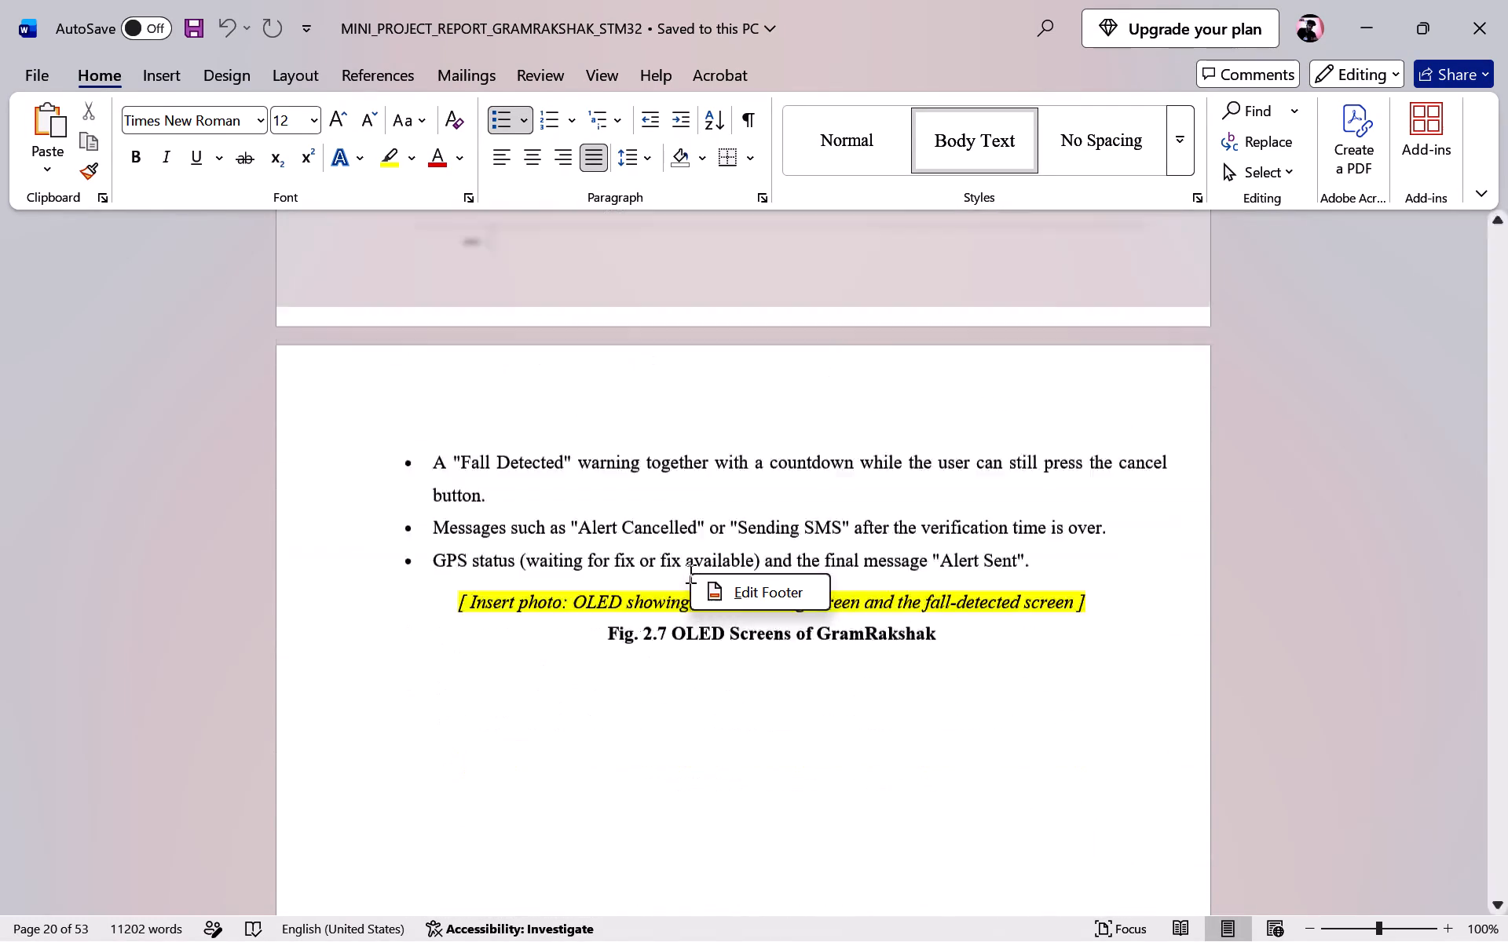
scroll(689, 573, "down", 10)
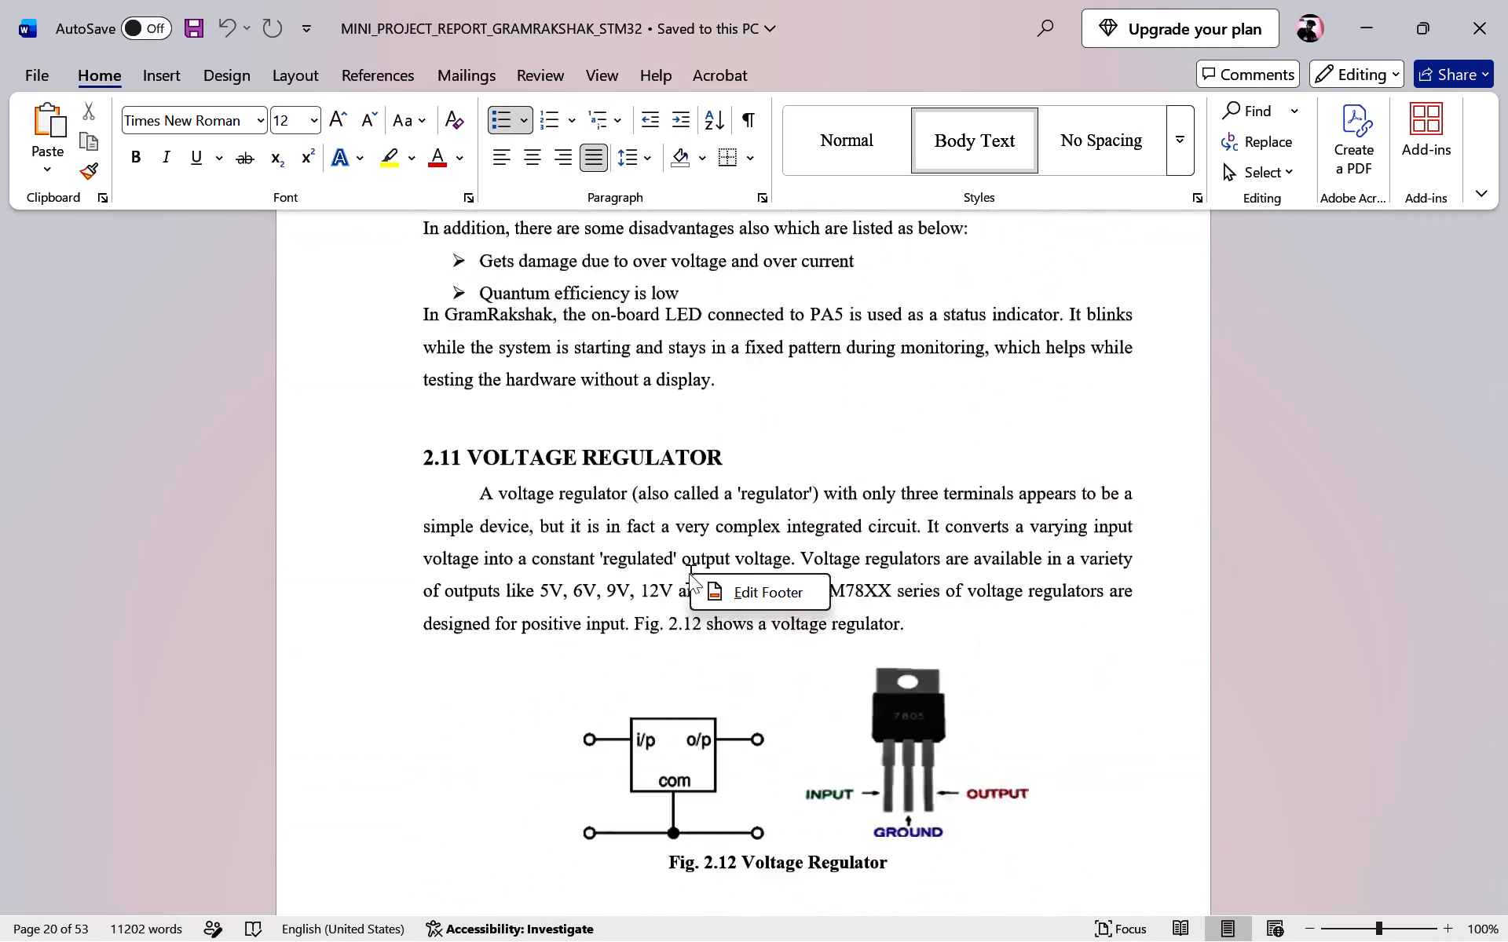
Review the hardware and software execution chapters, including the highlighted circuit diagram and STM32CubeIDE screenshot placeholders.
scroll(689, 573, "down", 8)
scroll(689, 573, "up", 1)
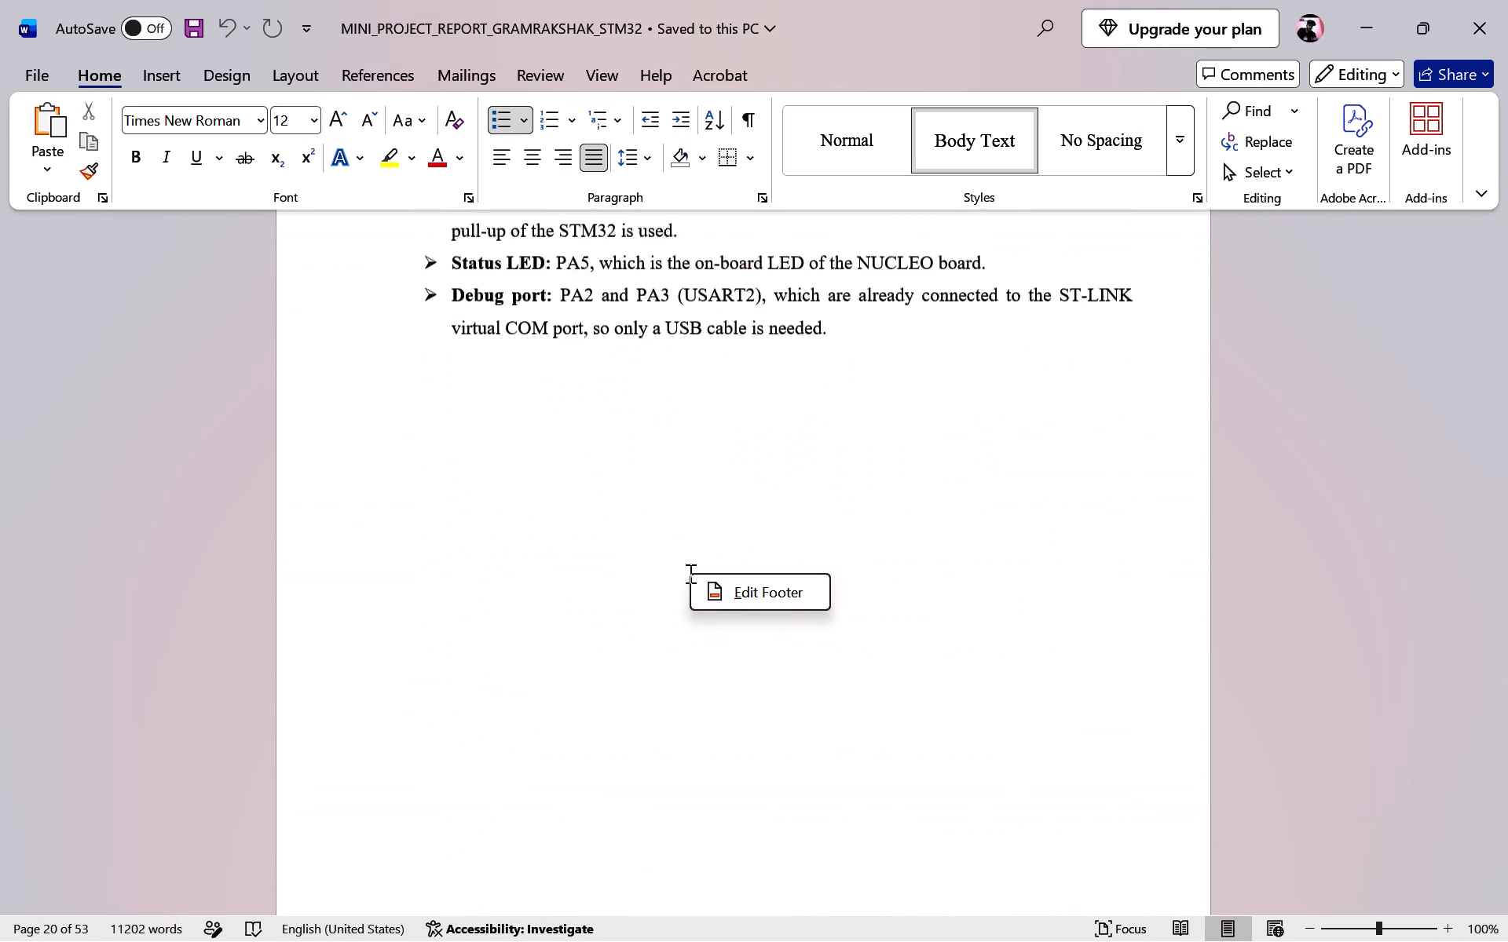
scroll(689, 573, "up", 2)
scroll(689, 573, "down", 2)
scroll(689, 573, "up", 4)
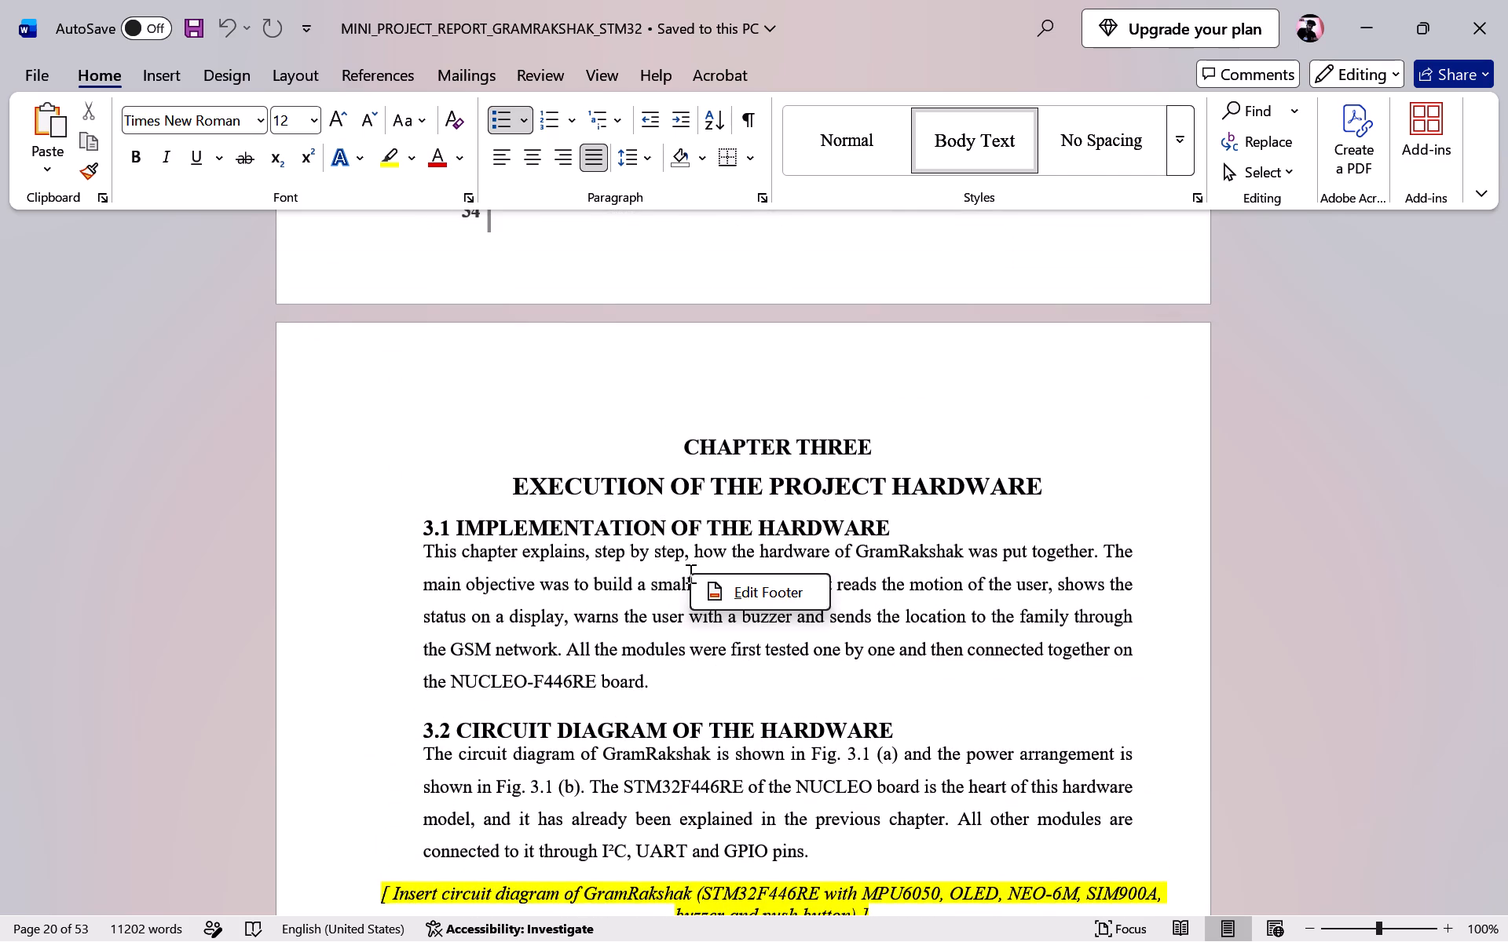
scroll(689, 573, "down", 2)
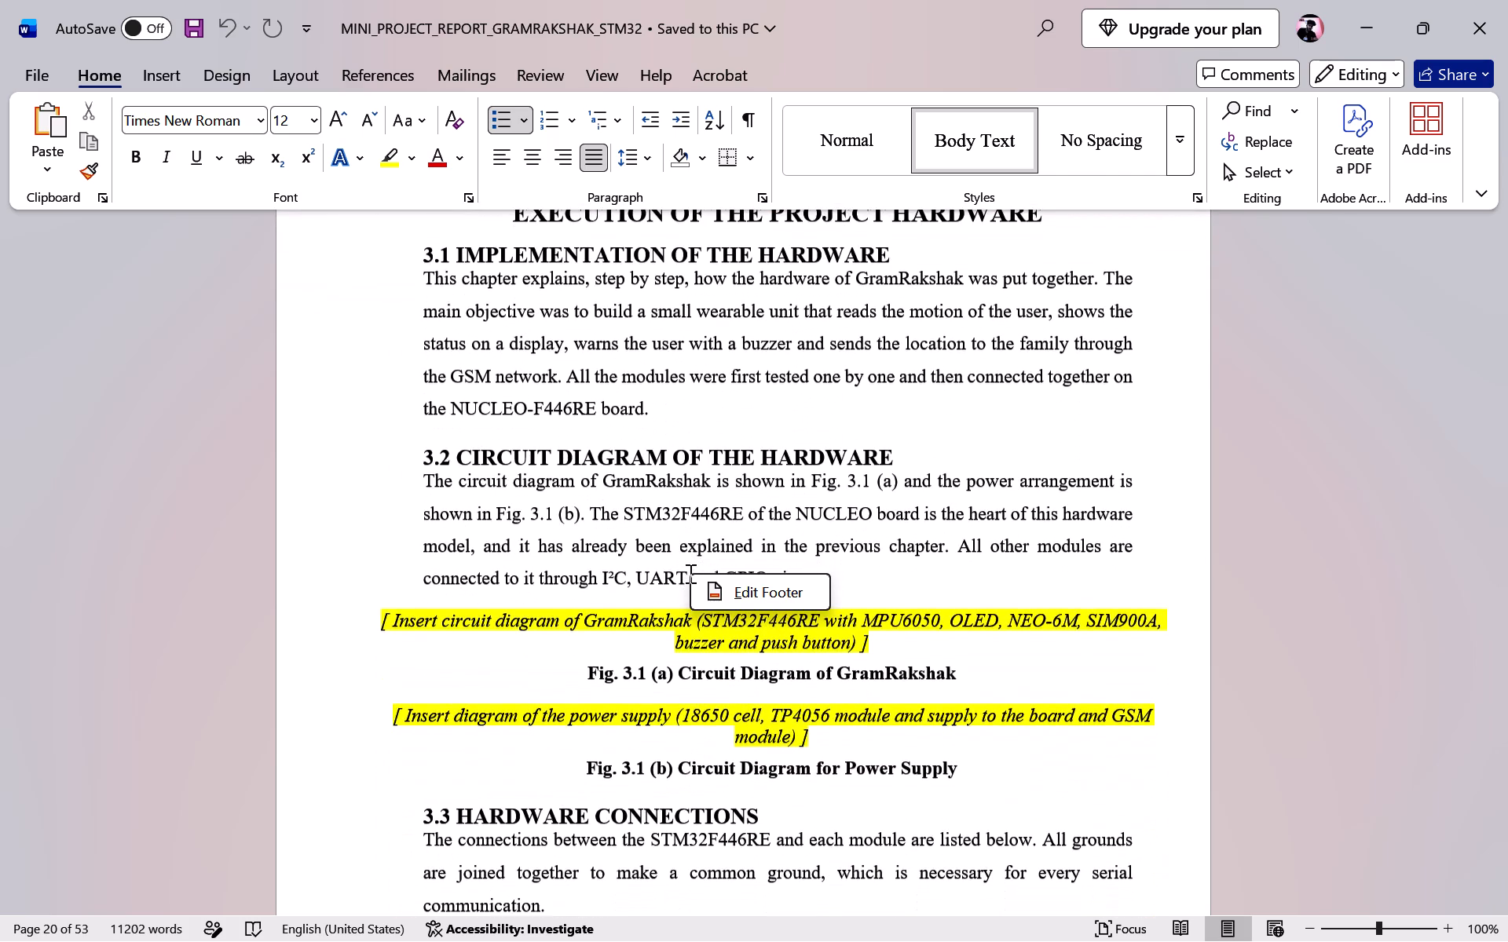
scroll(689, 573, "down", 2)
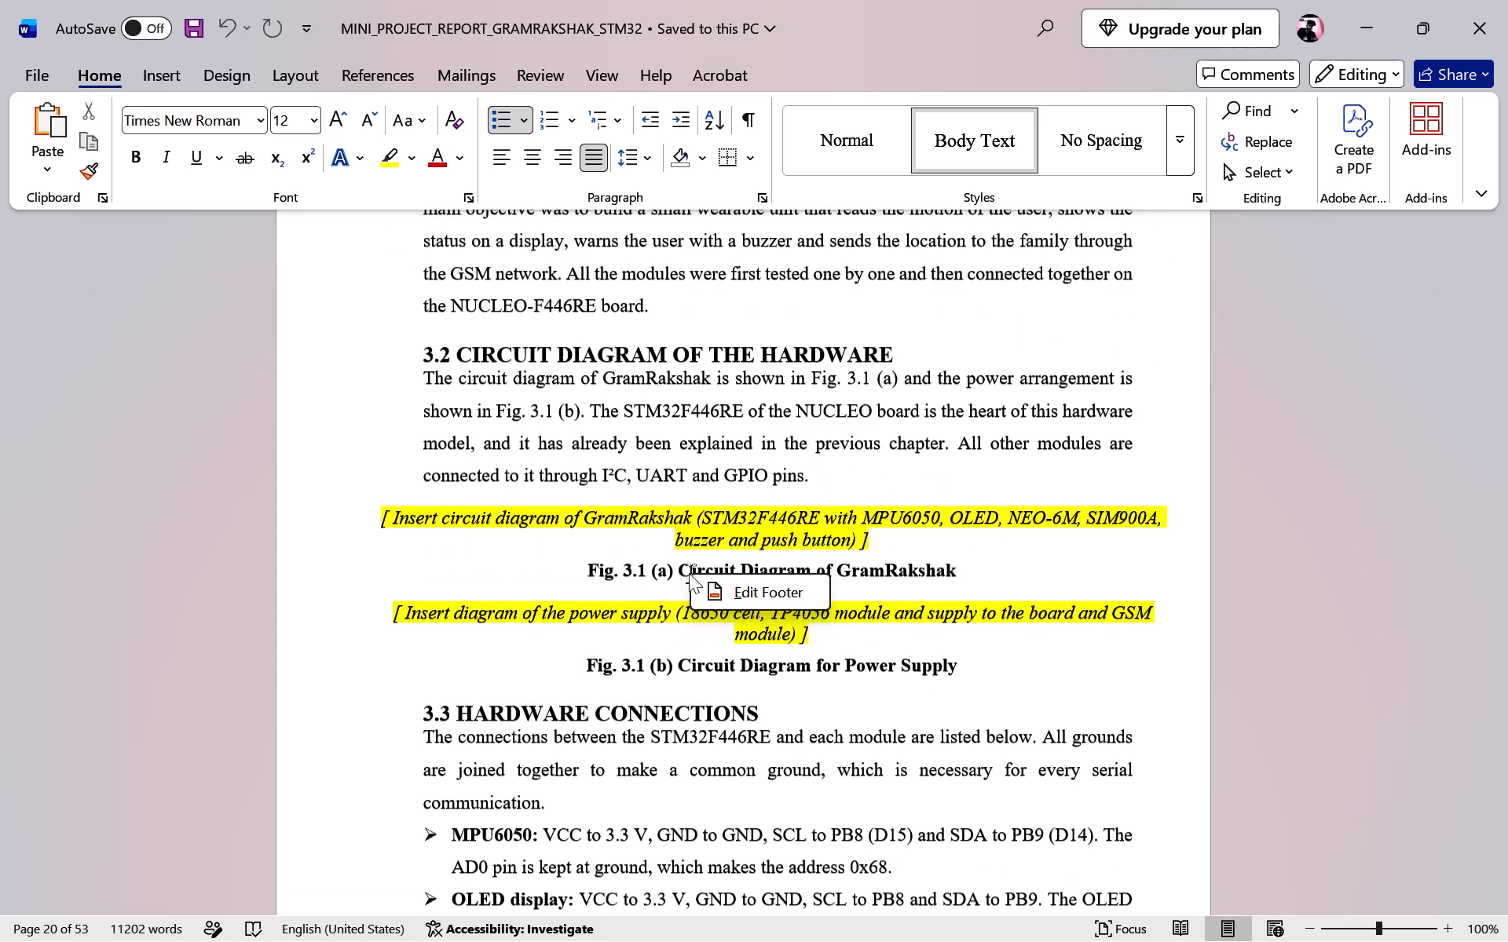
right_click(689, 573)
scroll(689, 573, "down", 8)
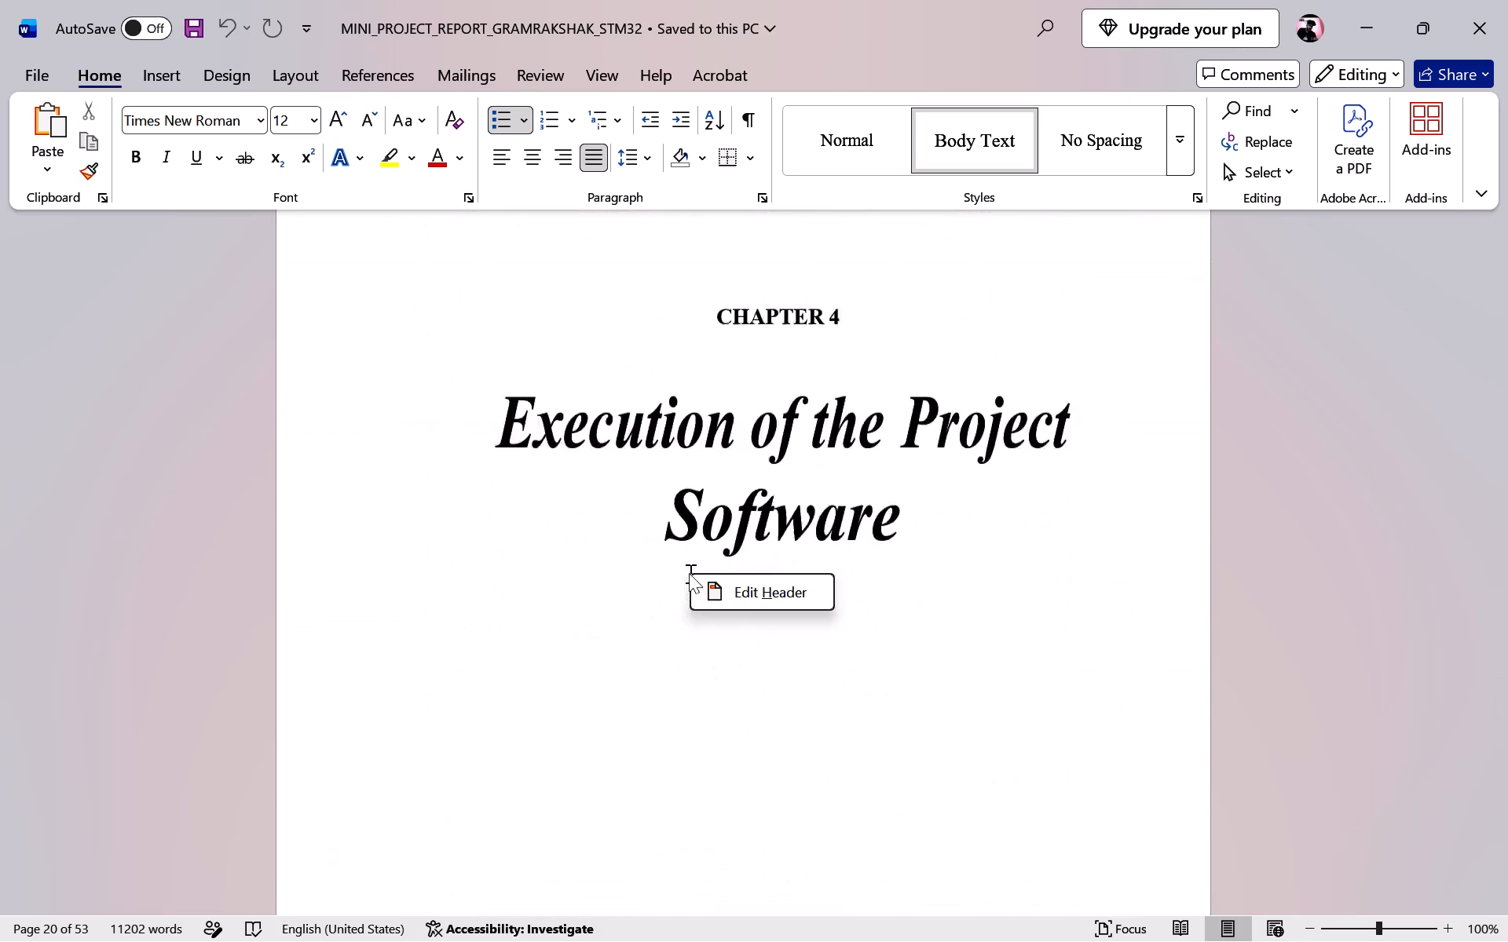
scroll(689, 573, "down", 2)
scroll(689, 573, "up", 1)
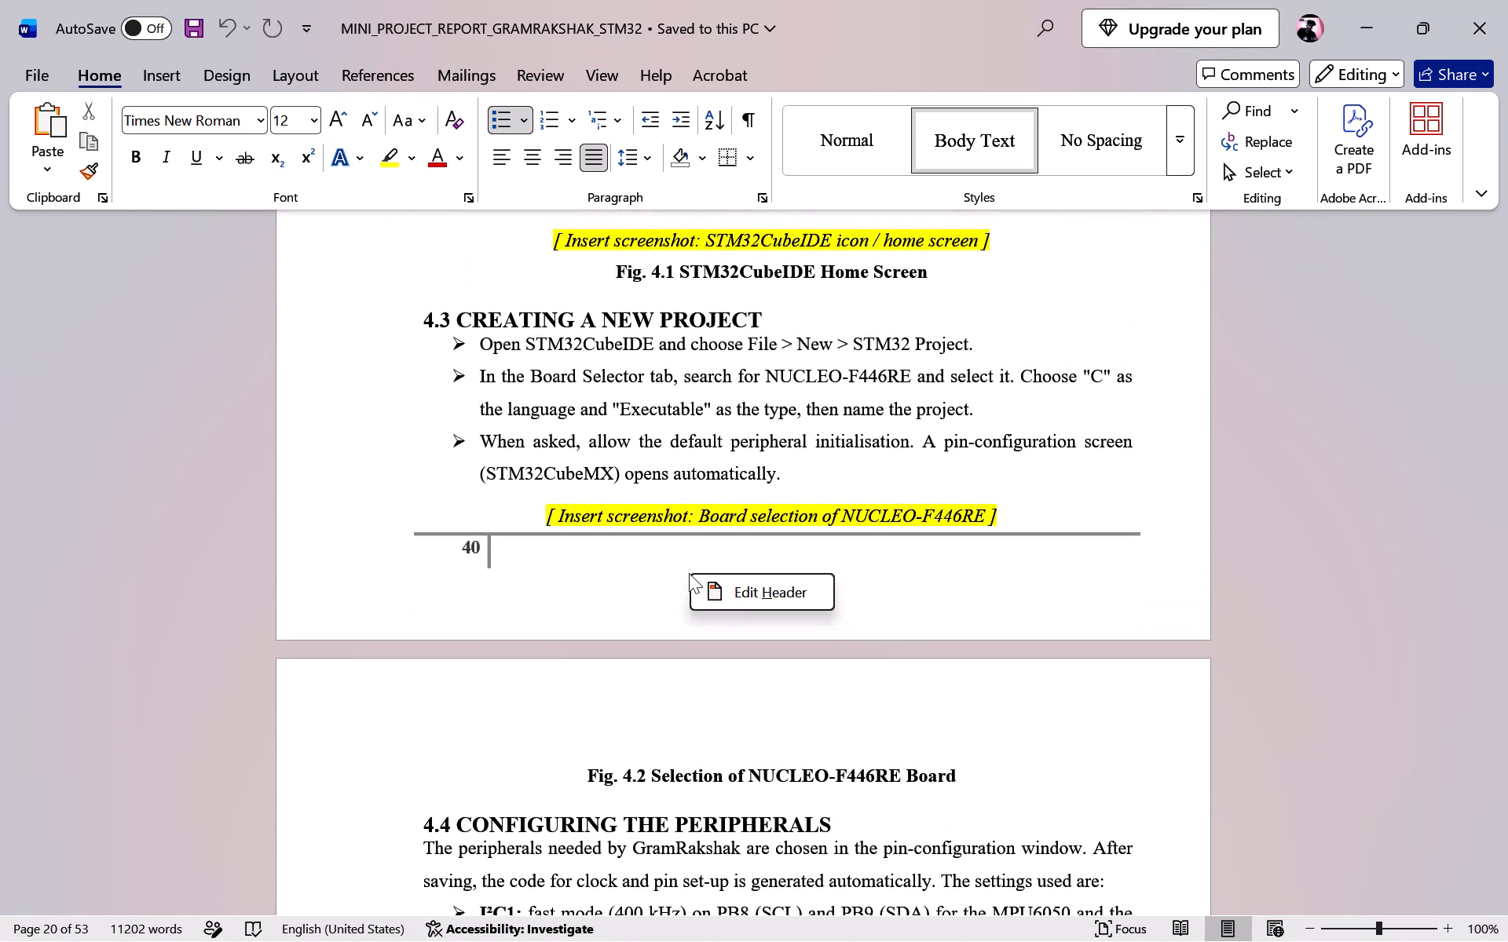
scroll(689, 573, "up", 1)
scroll(689, 573, "down", 2)
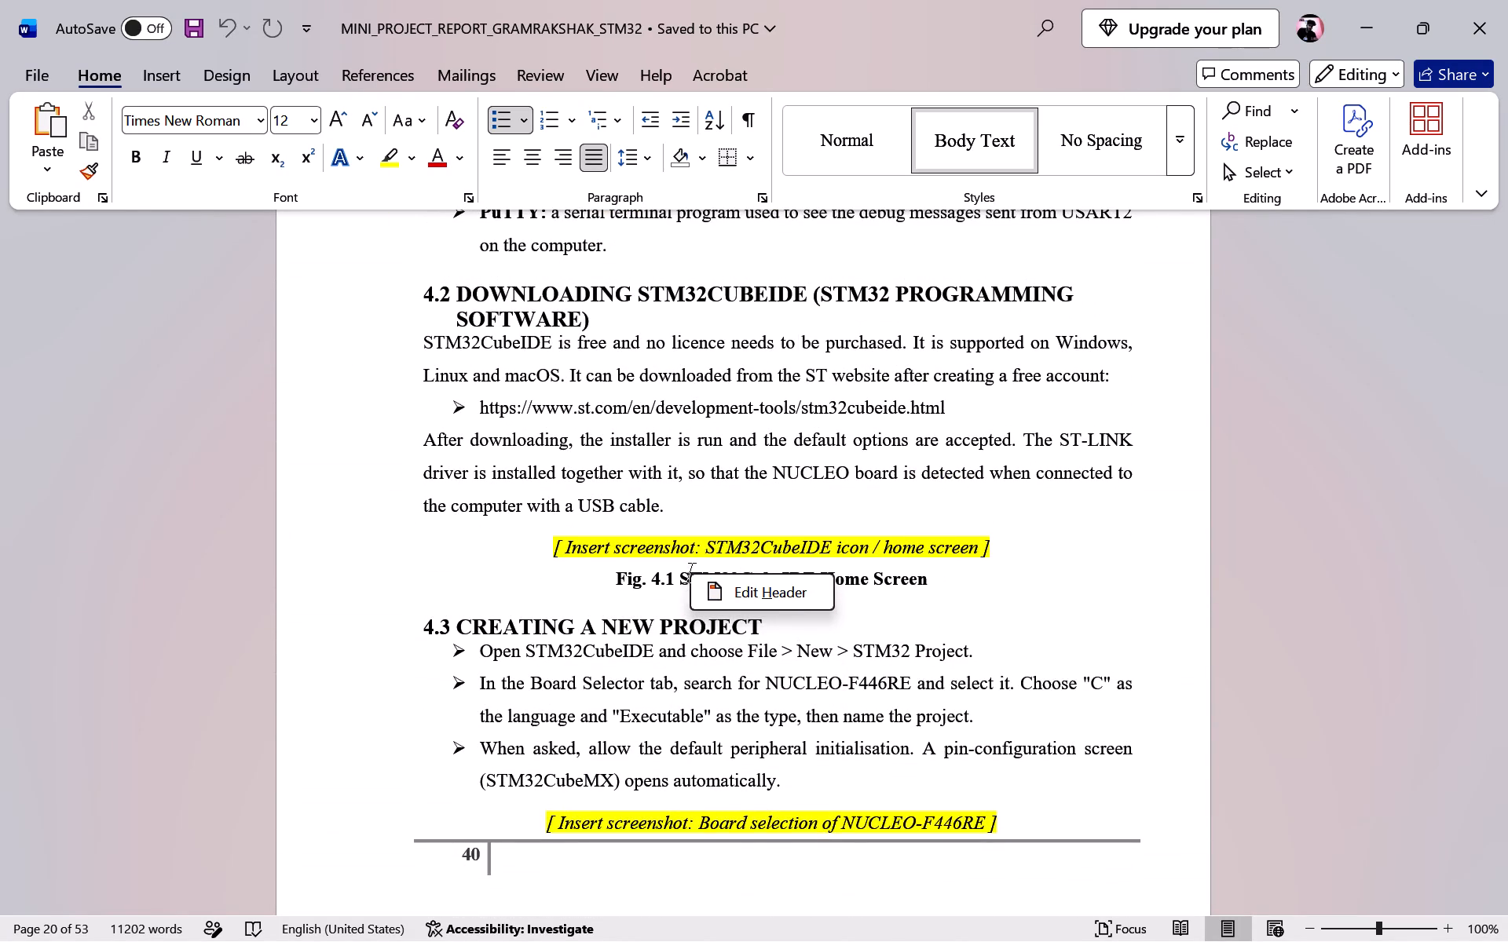
scroll(689, 573, "down", 2)
right_click(689, 573)
scroll(689, 573, "down", 3)
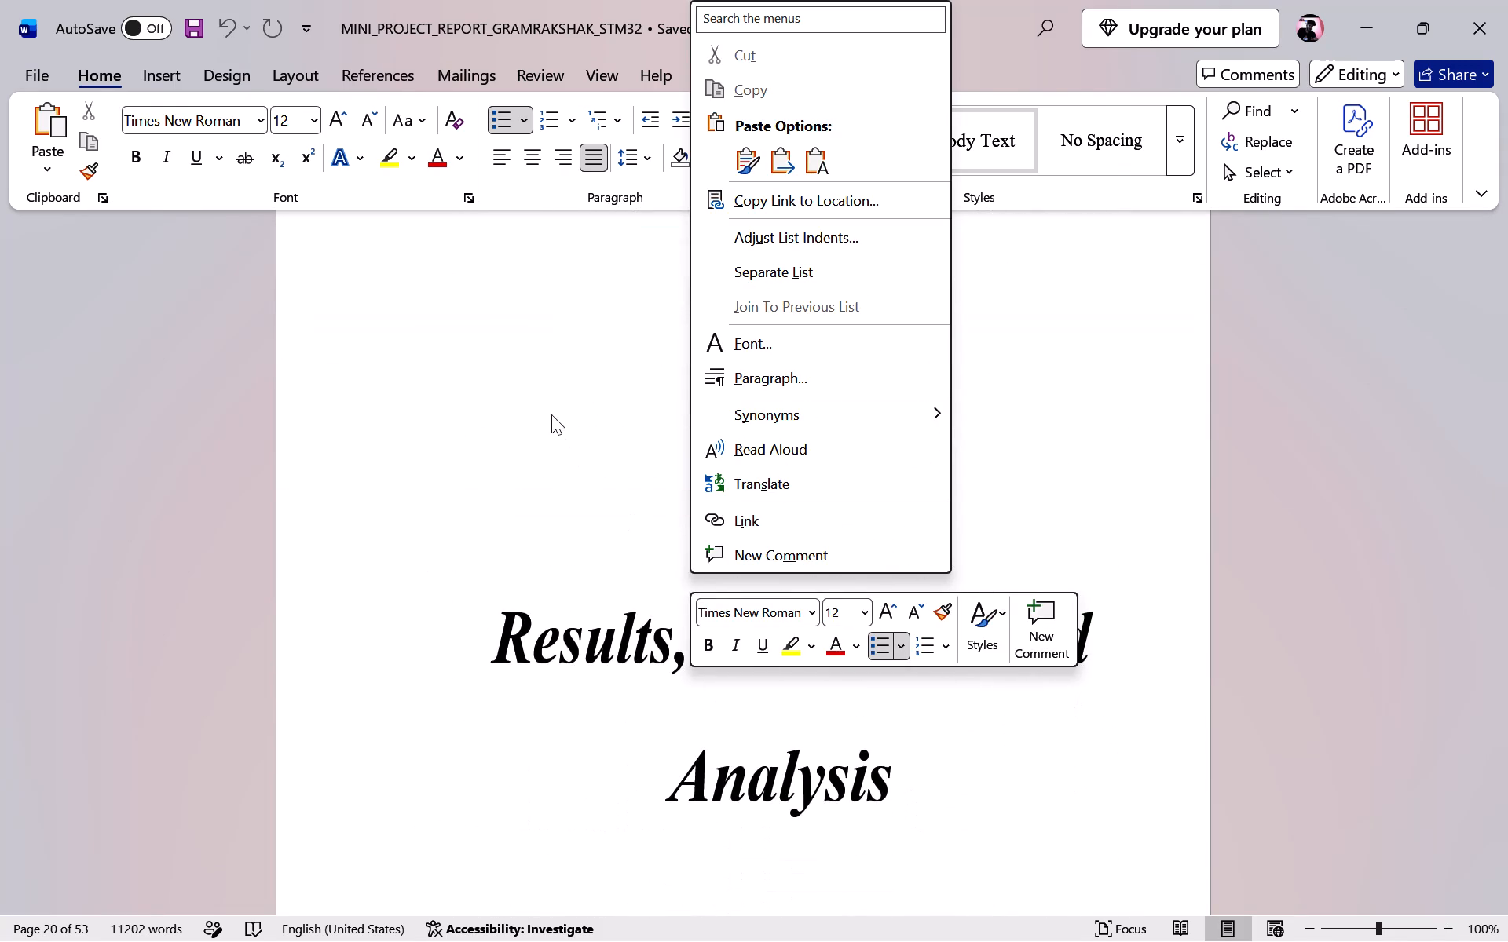
left_click(551, 398)
In the component cost table, set the STM32 NUCLEO-F446RE board's amount to 2700.
scroll(551, 398, "down", 6)
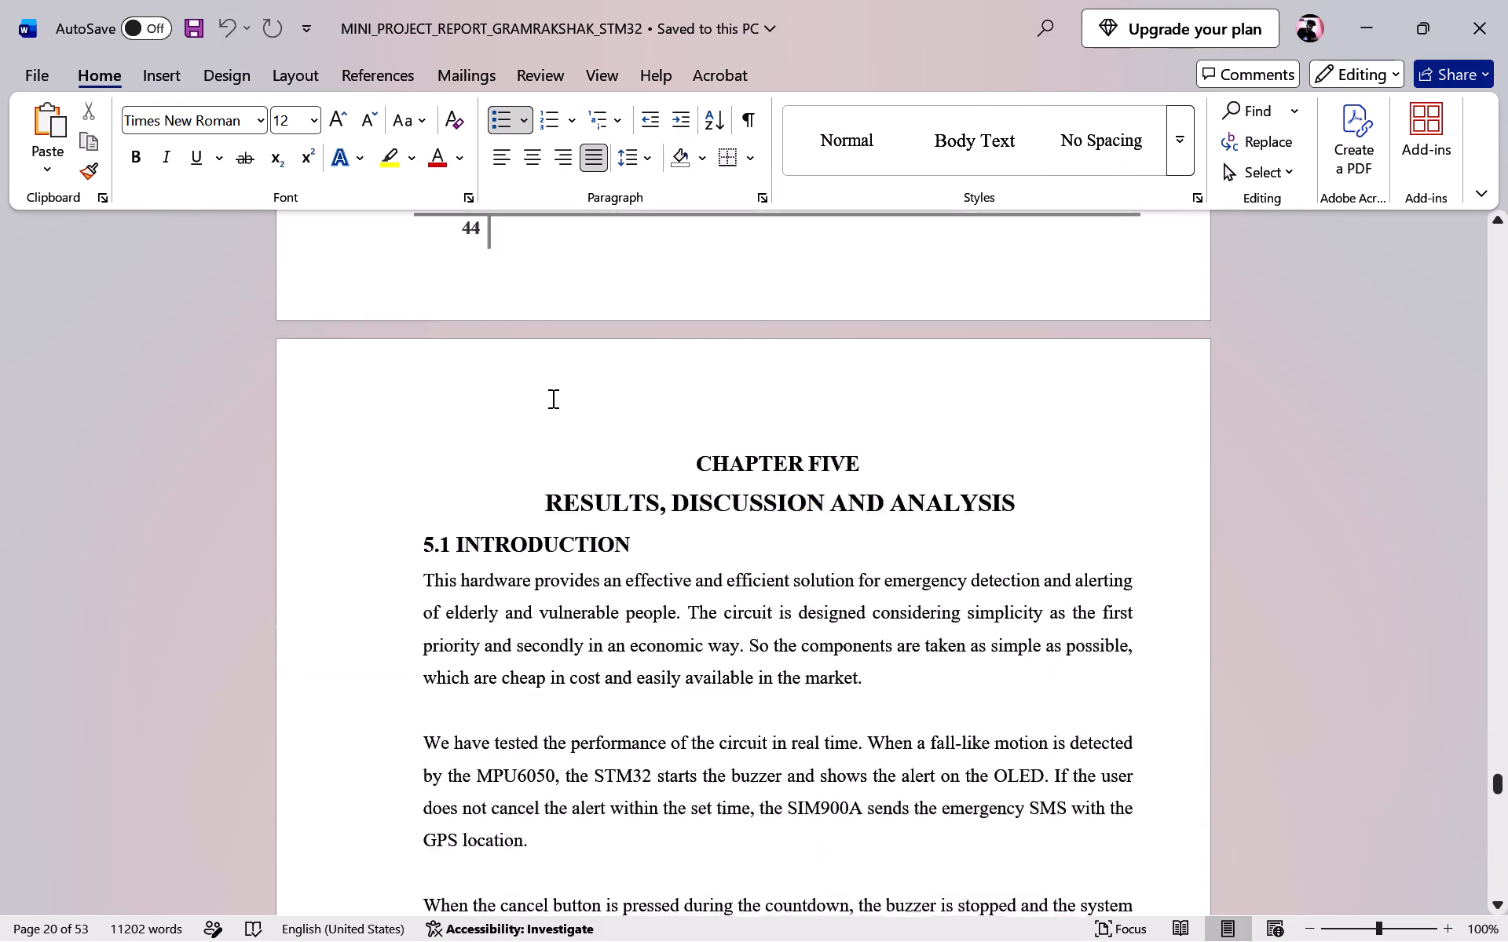
scroll(551, 398, "down", 5)
scroll(551, 398, "up", 6)
scroll(551, 398, "down", 2)
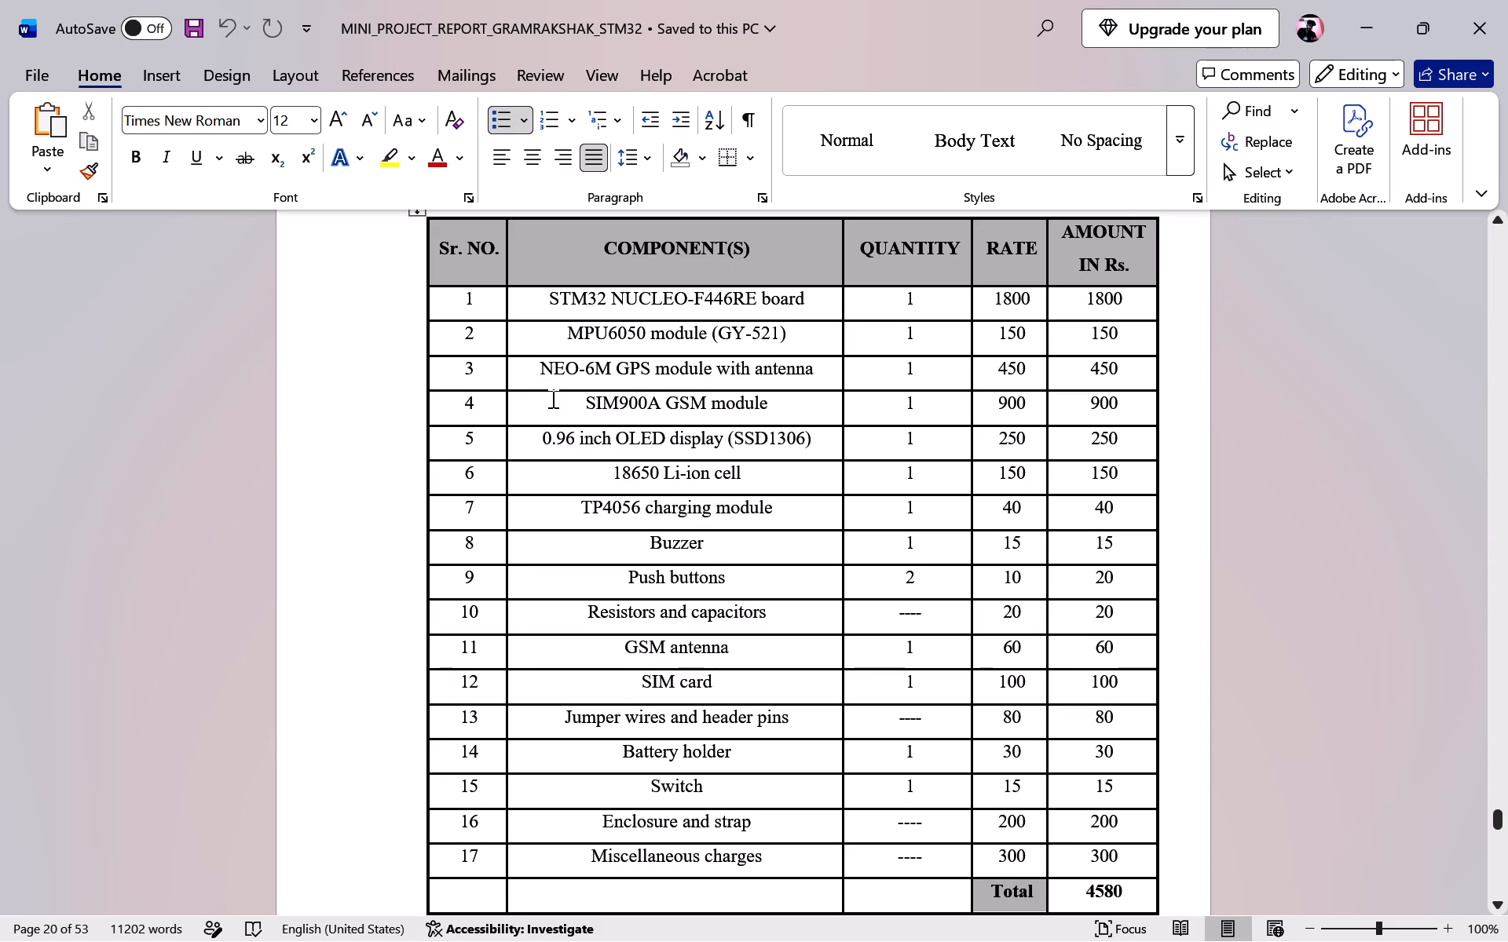
left_click(1122, 292)
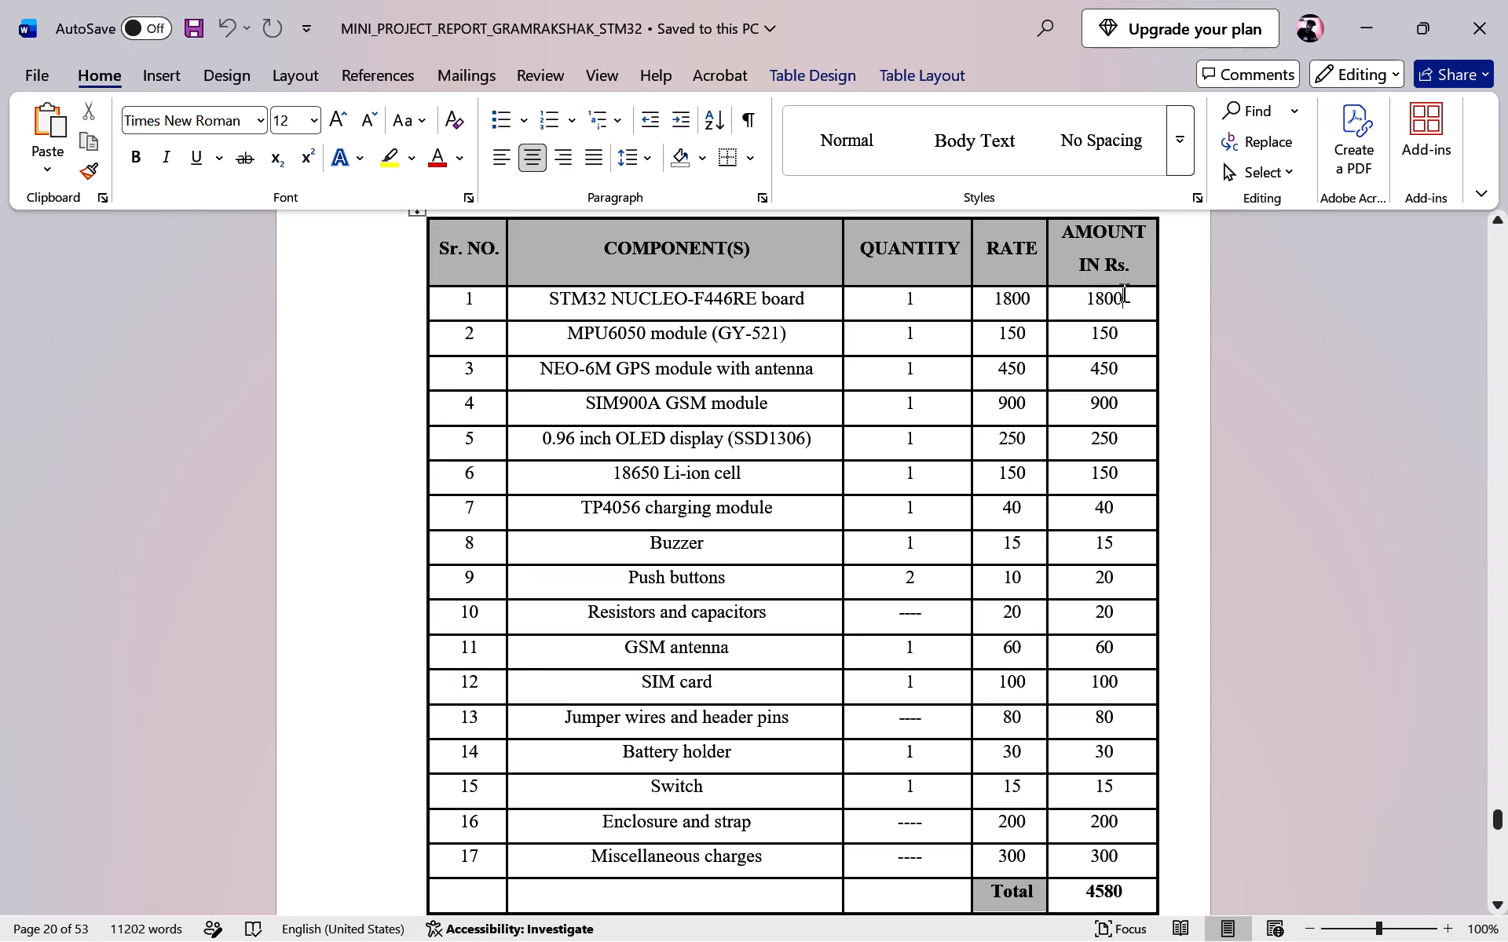
key("BackSpace")
key("BackSpace")
key("BackSpace")
key("BackSpace")
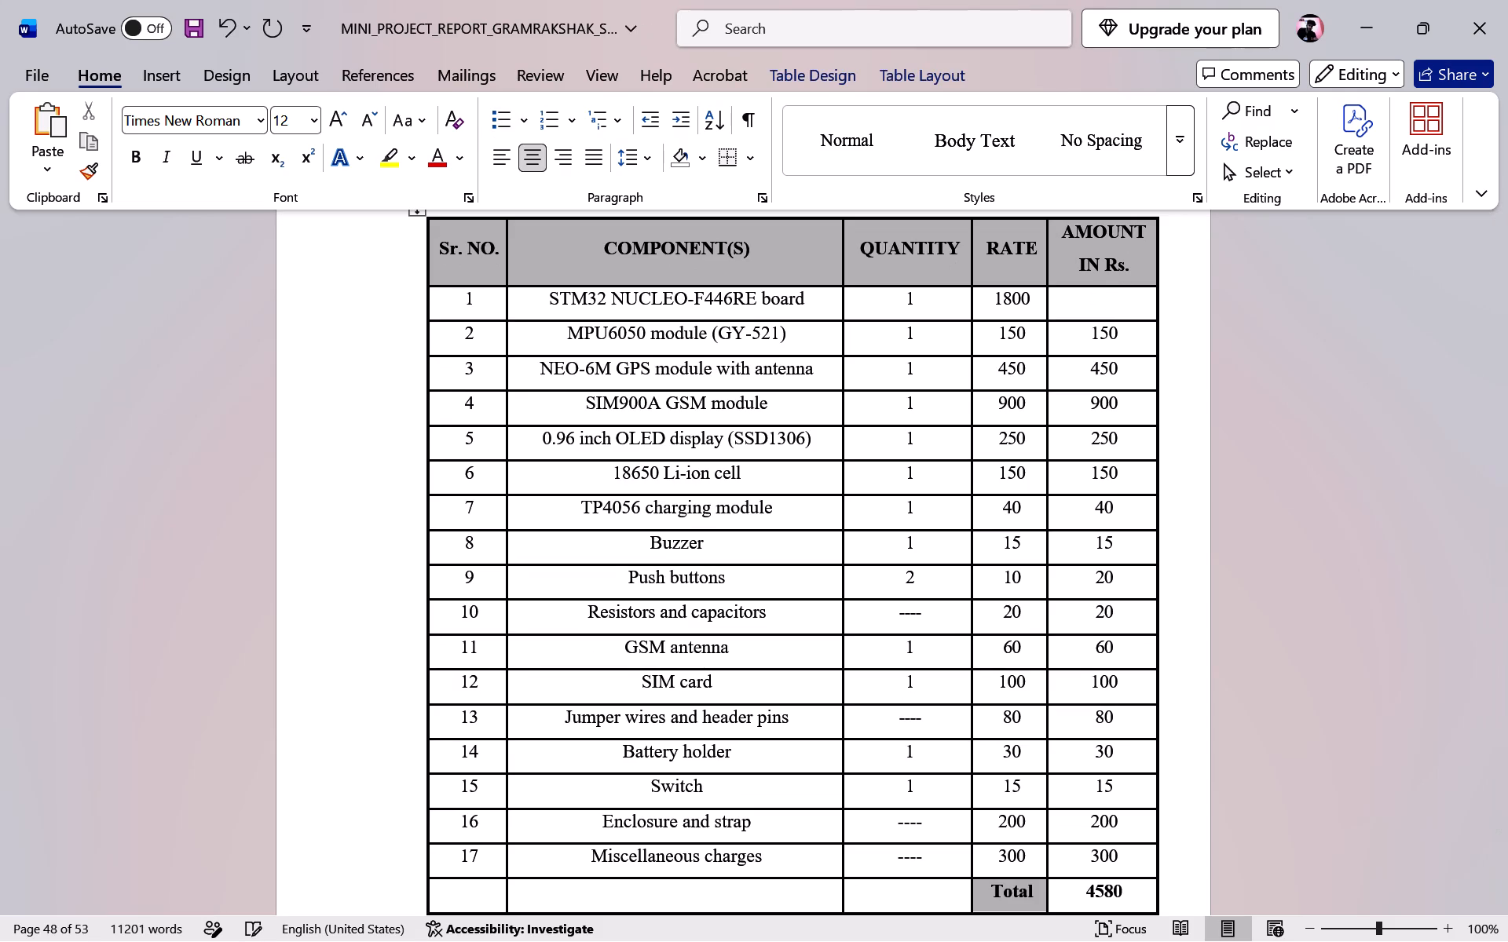
type("27")
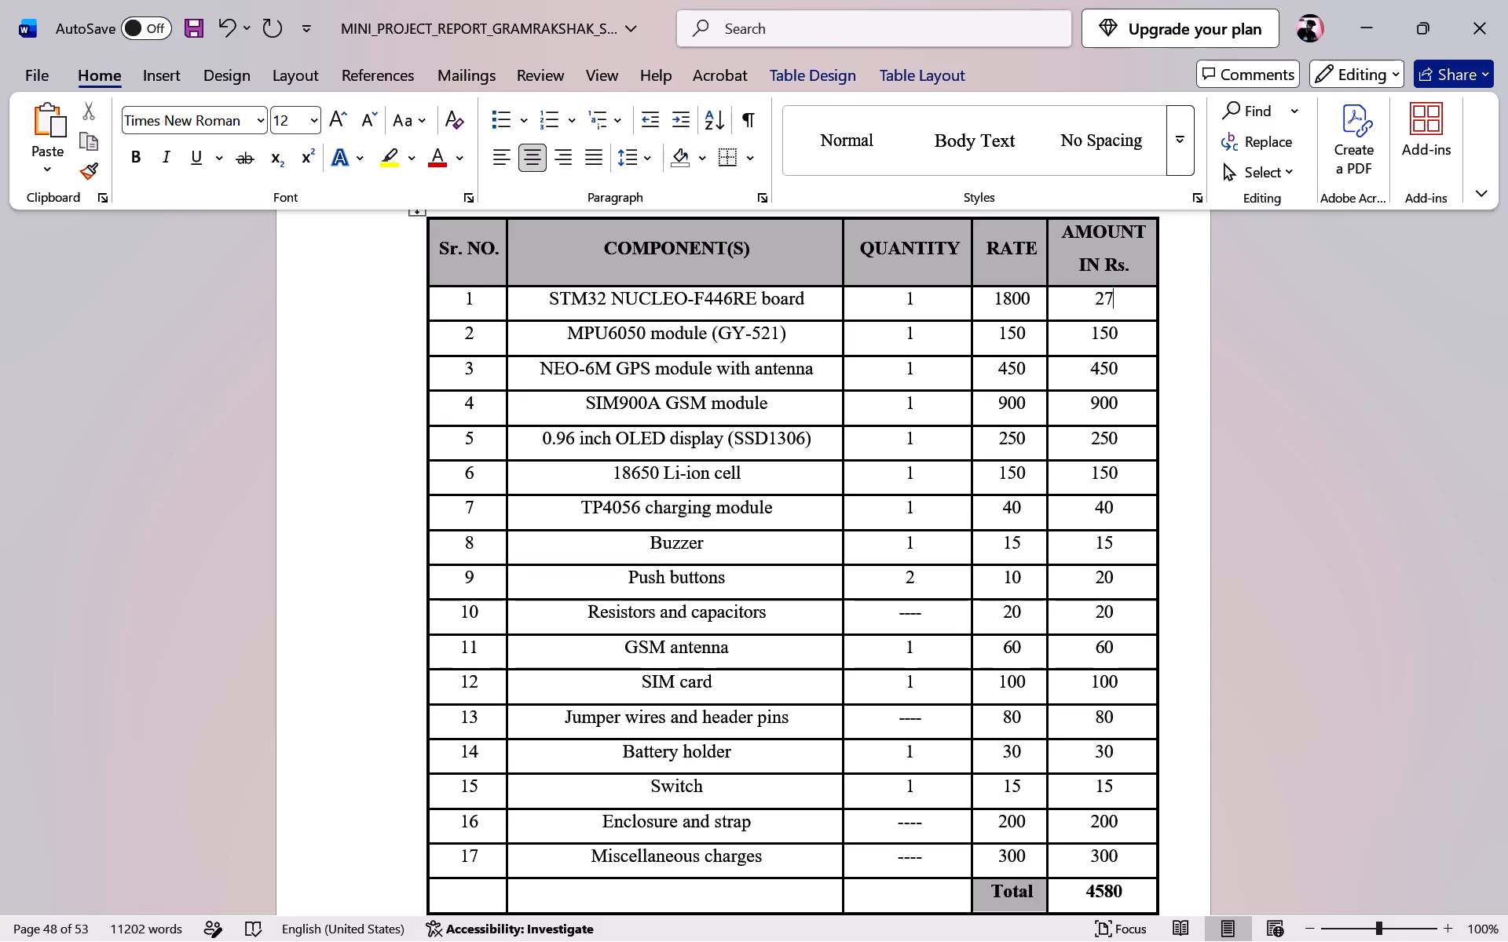
type("99")
key("BackSpace")
key("BackSpace")
type("00")
Set the STM32 NUCLEO-F446RE board's rate to 2700 in the component cost table.
left_click(1027, 299)
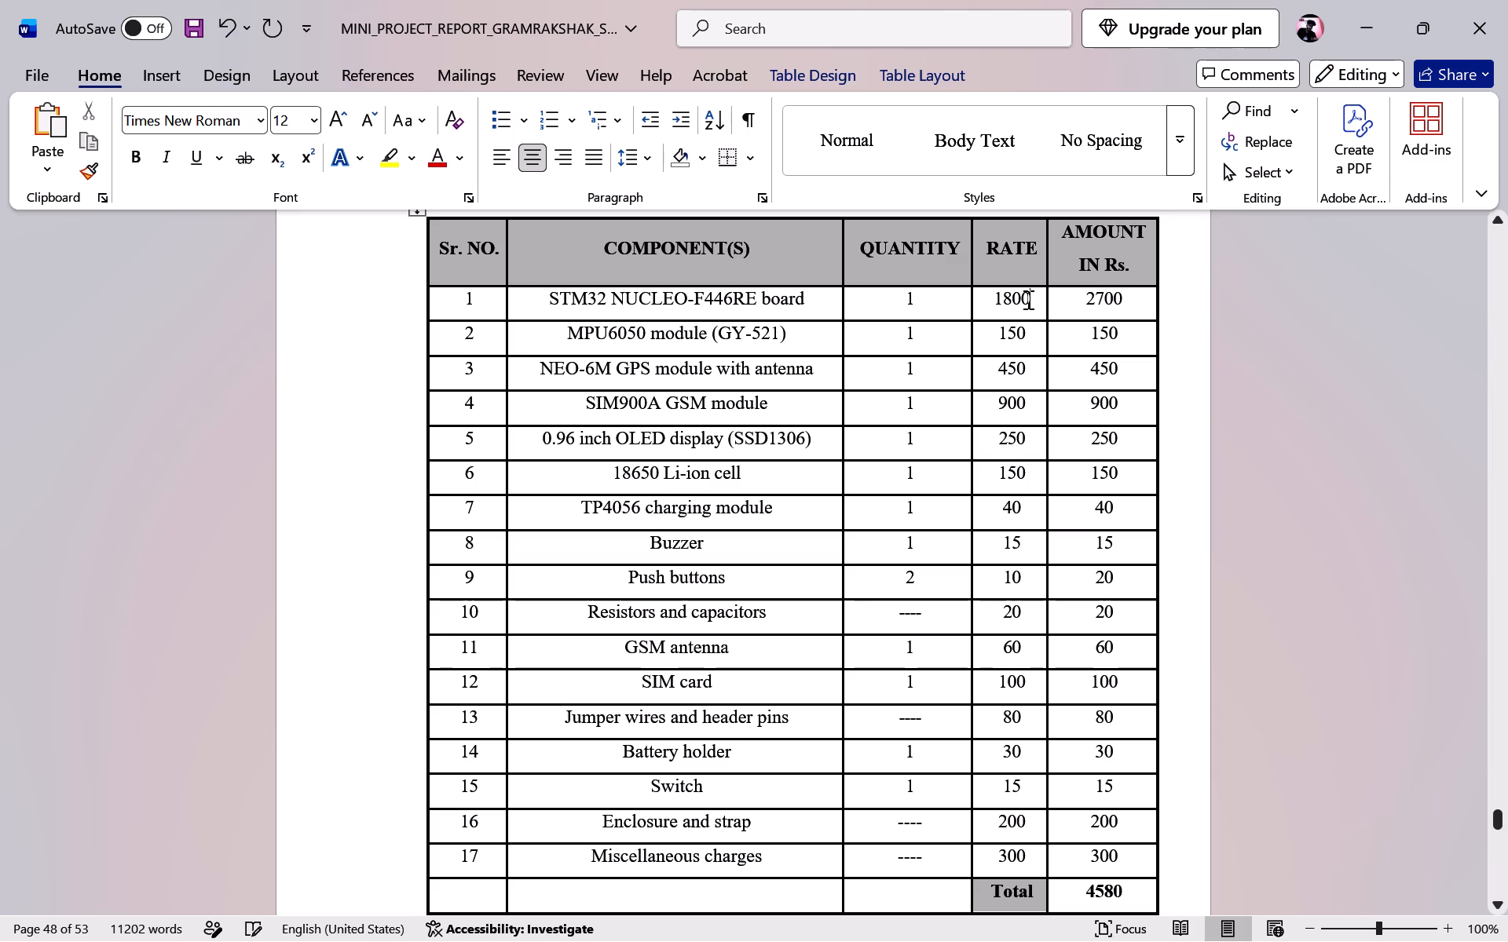
key("BackSpace")
key("BackSpace")
key("BackSpace")
key("BackSpace")
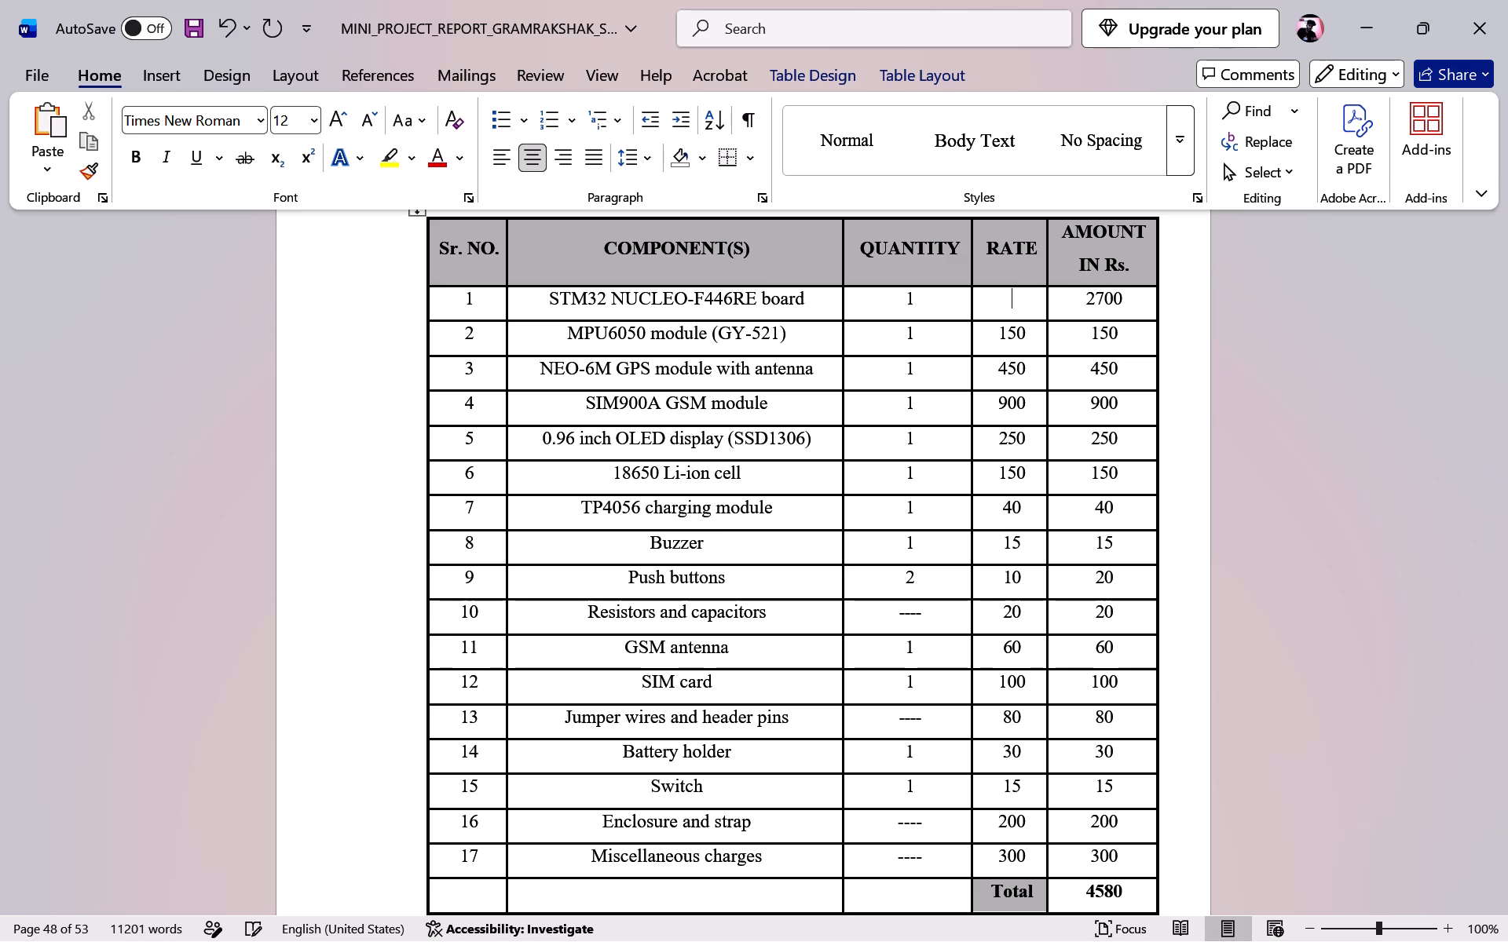
type("2700")
Set the Total amount in the component cost table to 5500.
scroll(995, 411, "down", 1)
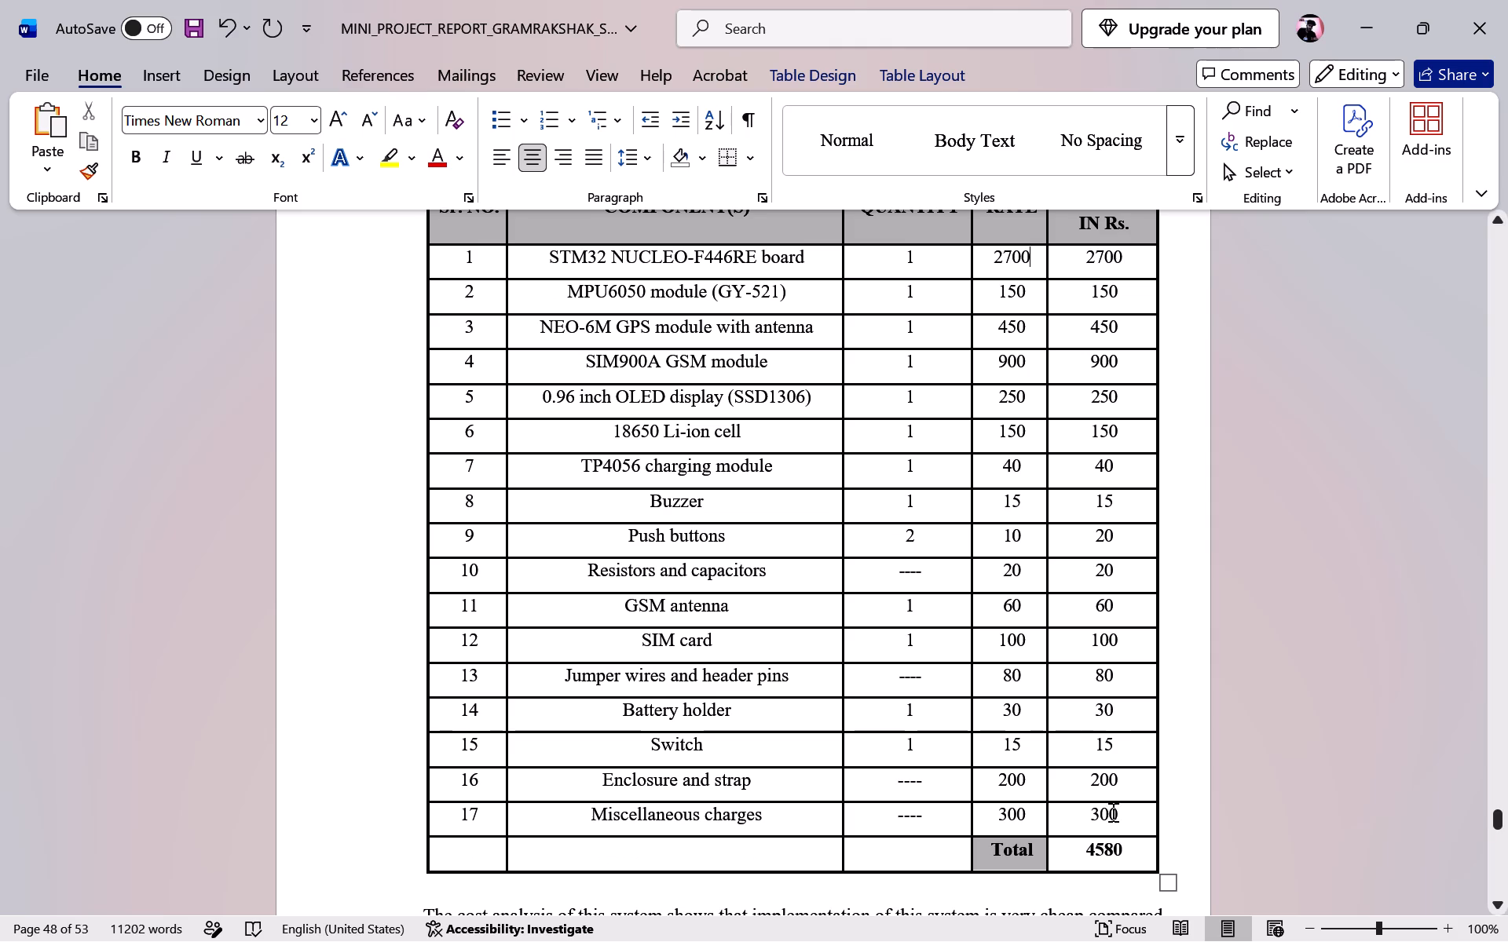
left_click(1129, 856)
key("BackSpace")
key("BackSpace")
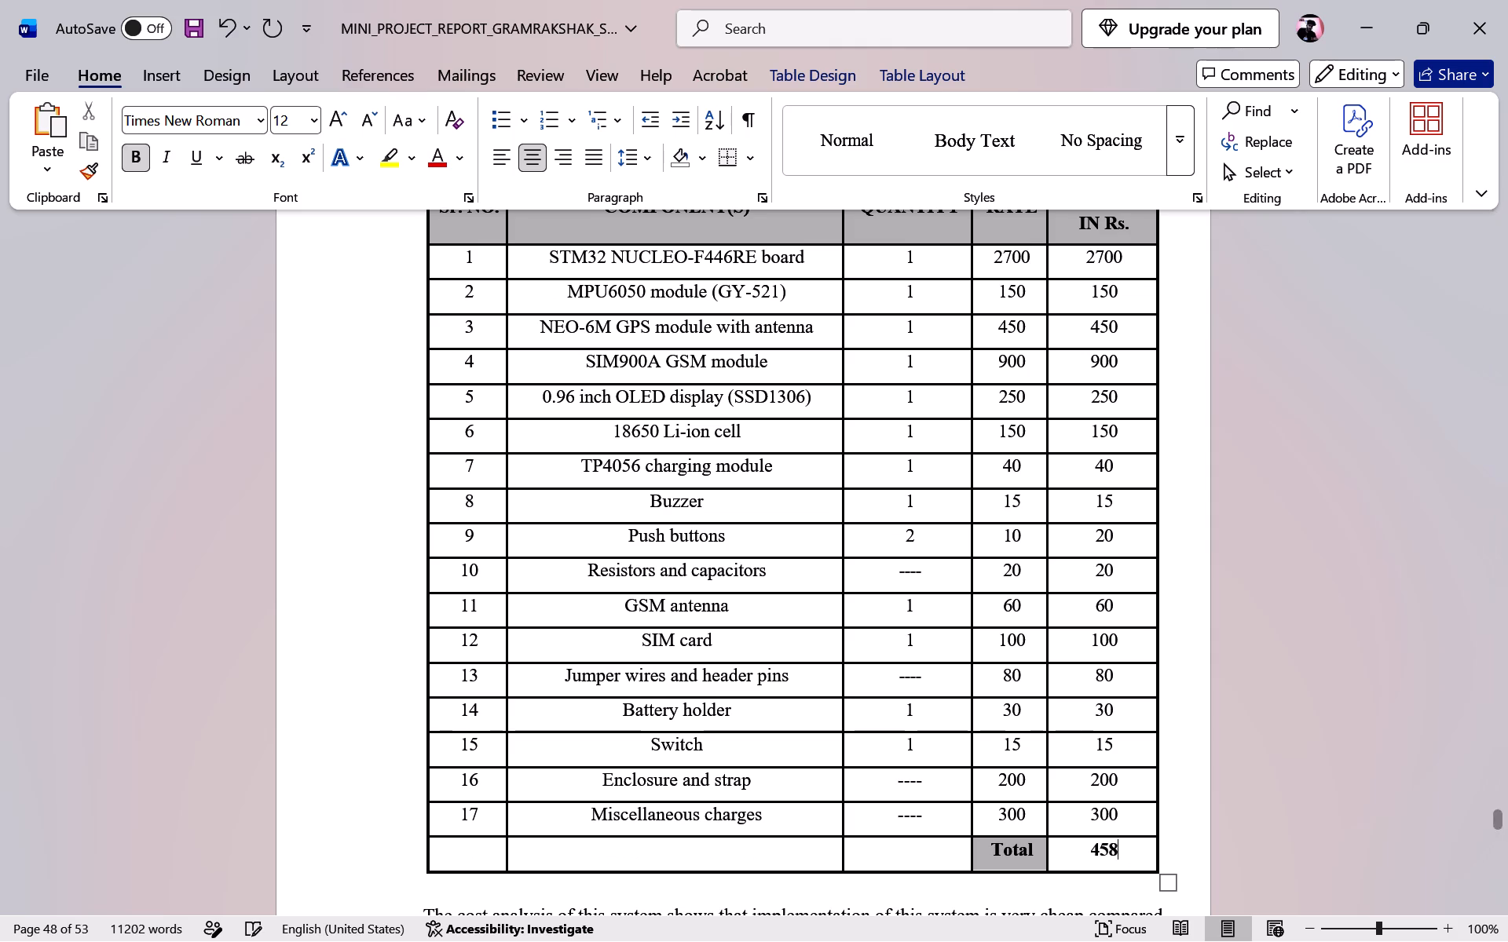
key("BackSpace")
key("BackSpace")
type("55")
type("00")
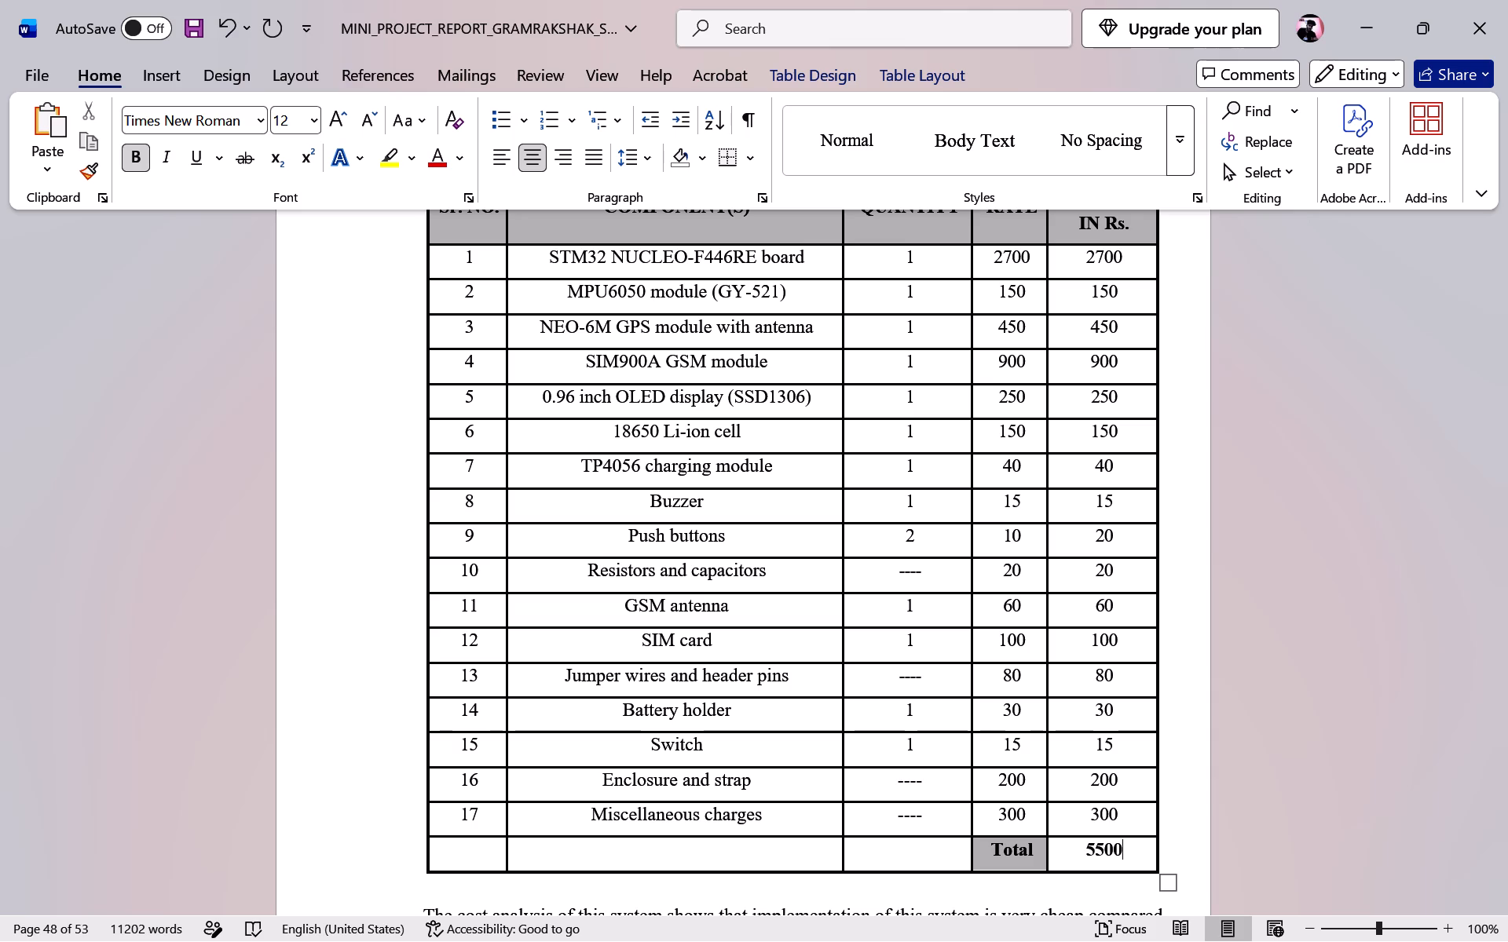
Review the rest of the report from the cost table through testing observations and limitations to the references at the end.
scroll(1308, 659, "down", 1)
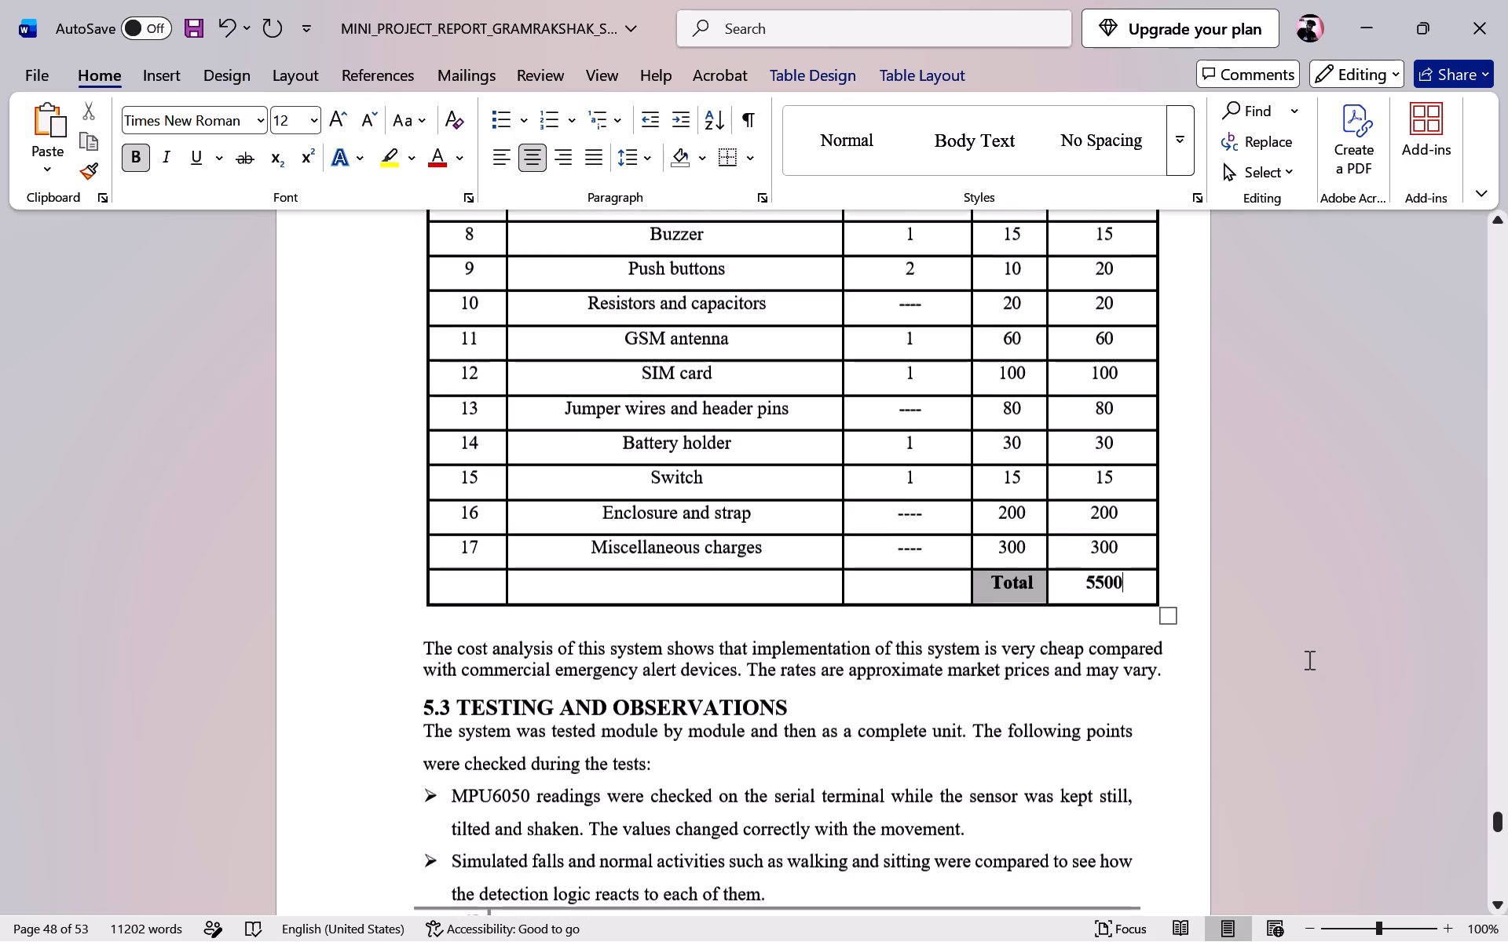
scroll(1308, 659, "up", 2)
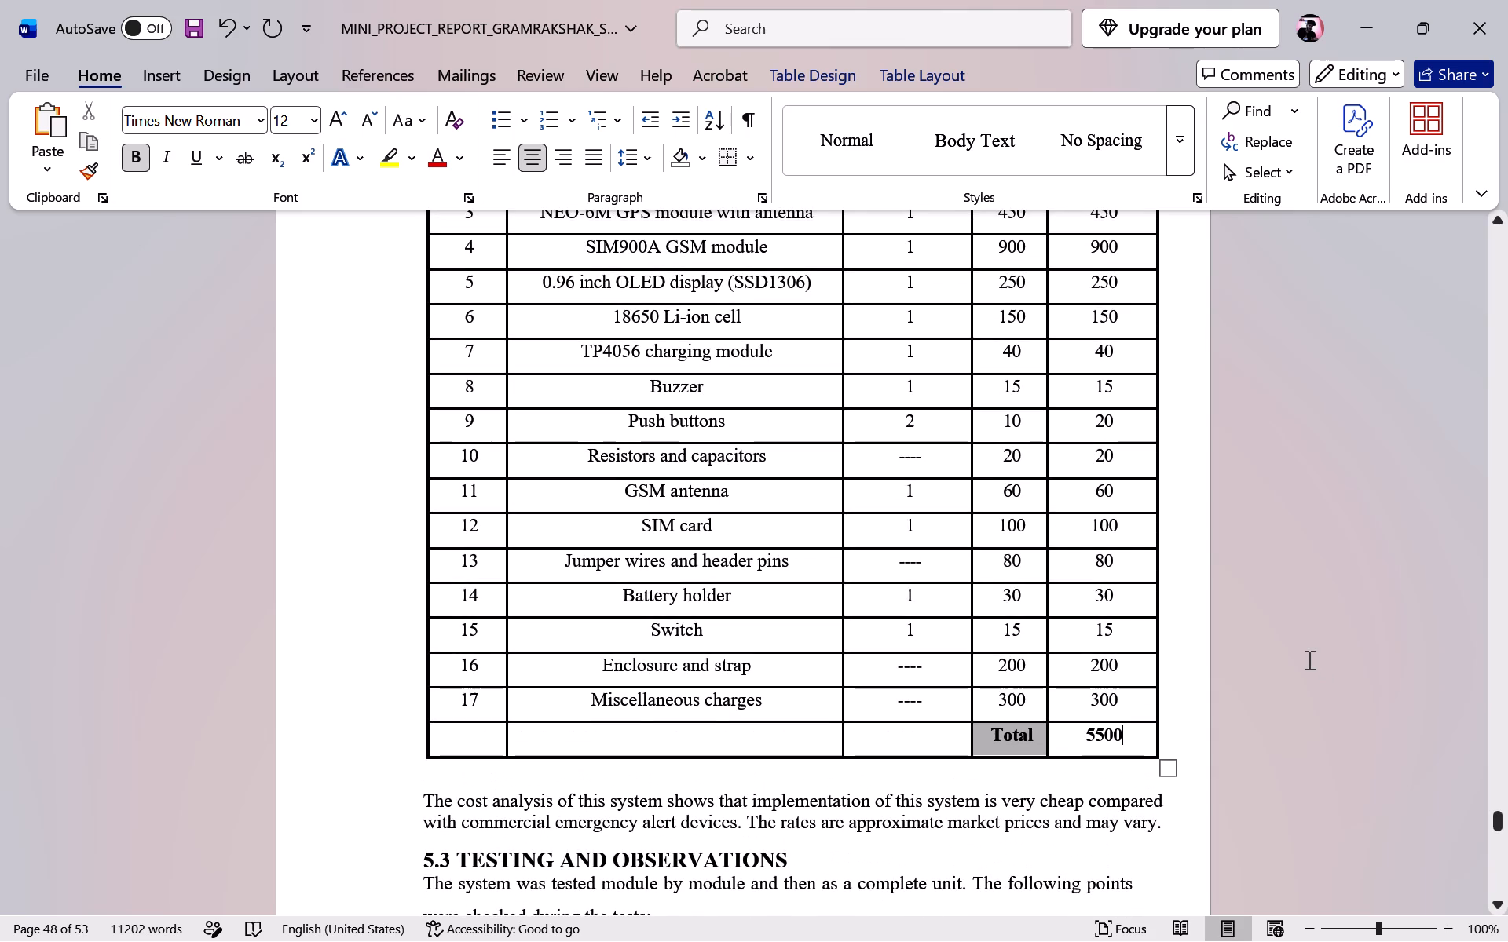
scroll(1281, 573, "up", 1)
scroll(1281, 573, "down", 1)
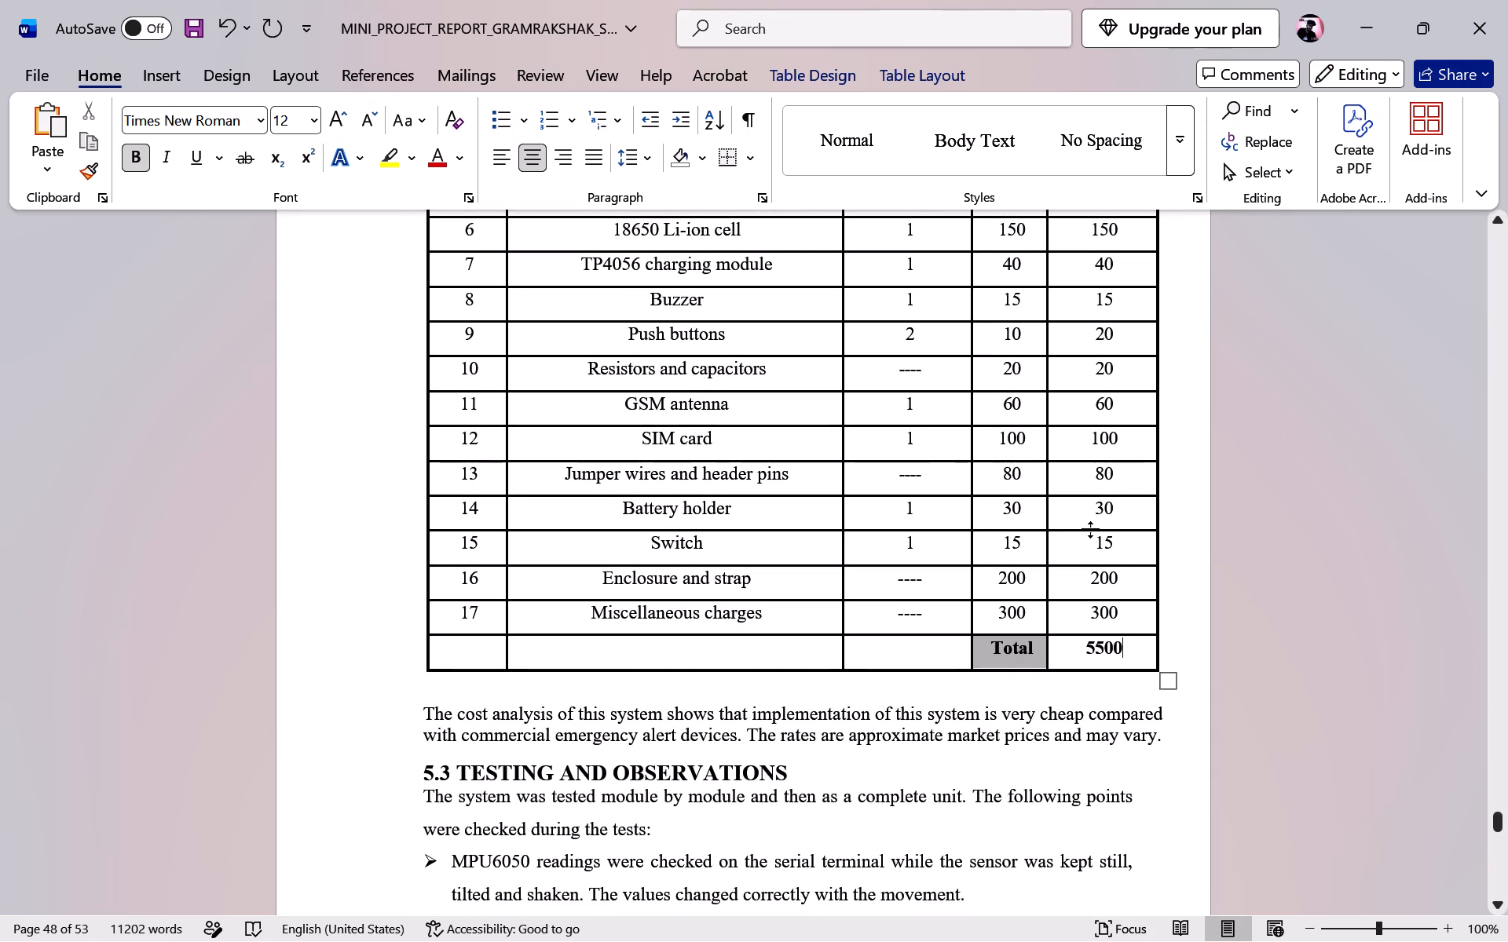
scroll(979, 511, "down", 2)
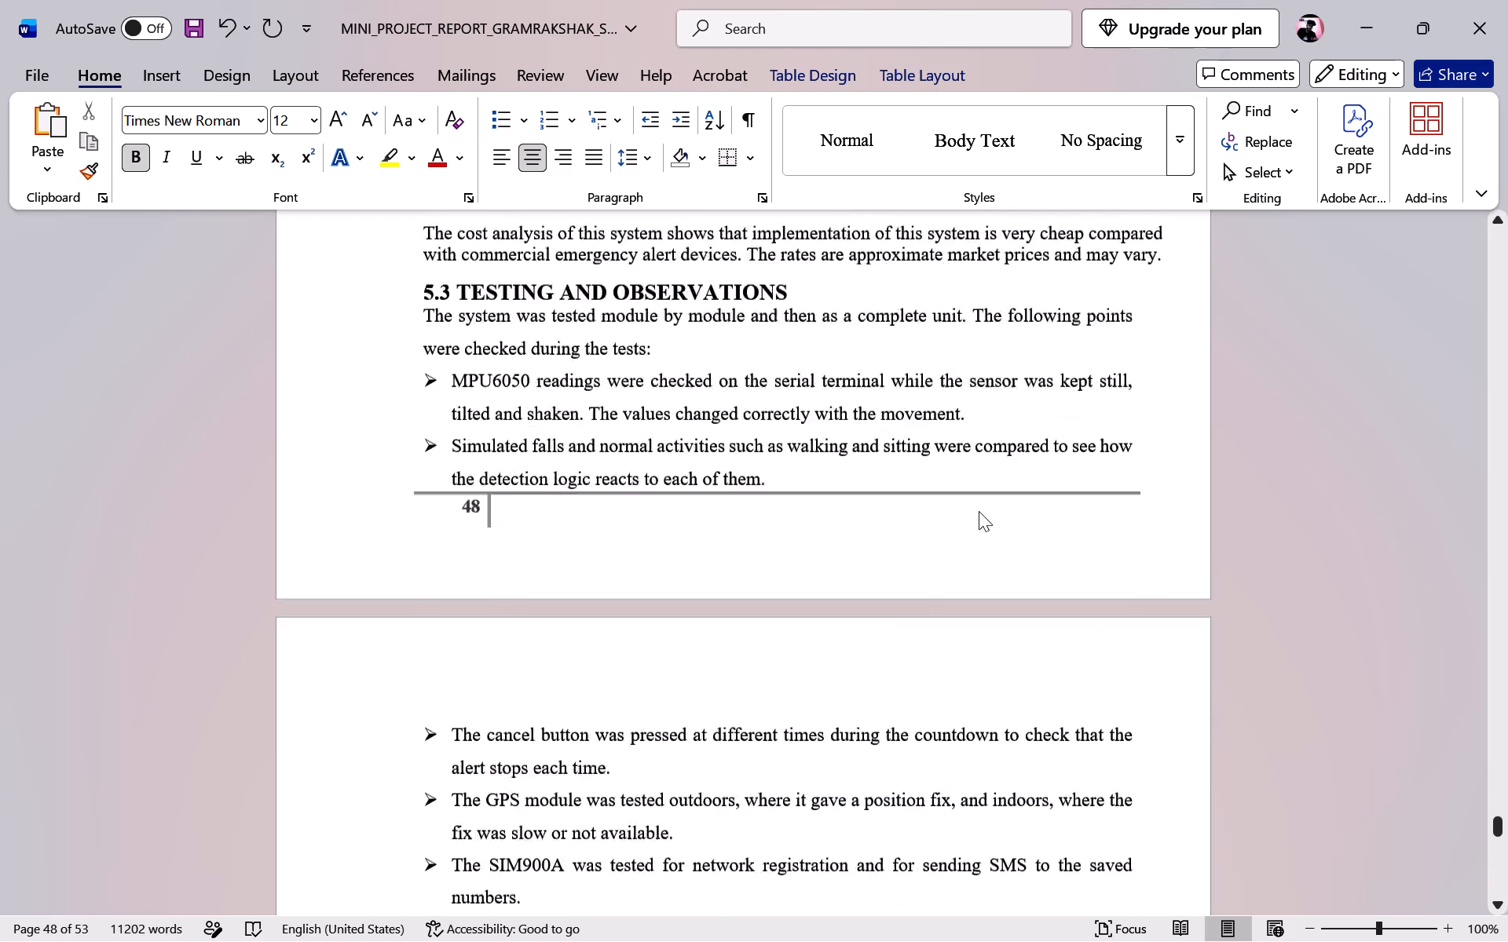
scroll(979, 511, "down", 2)
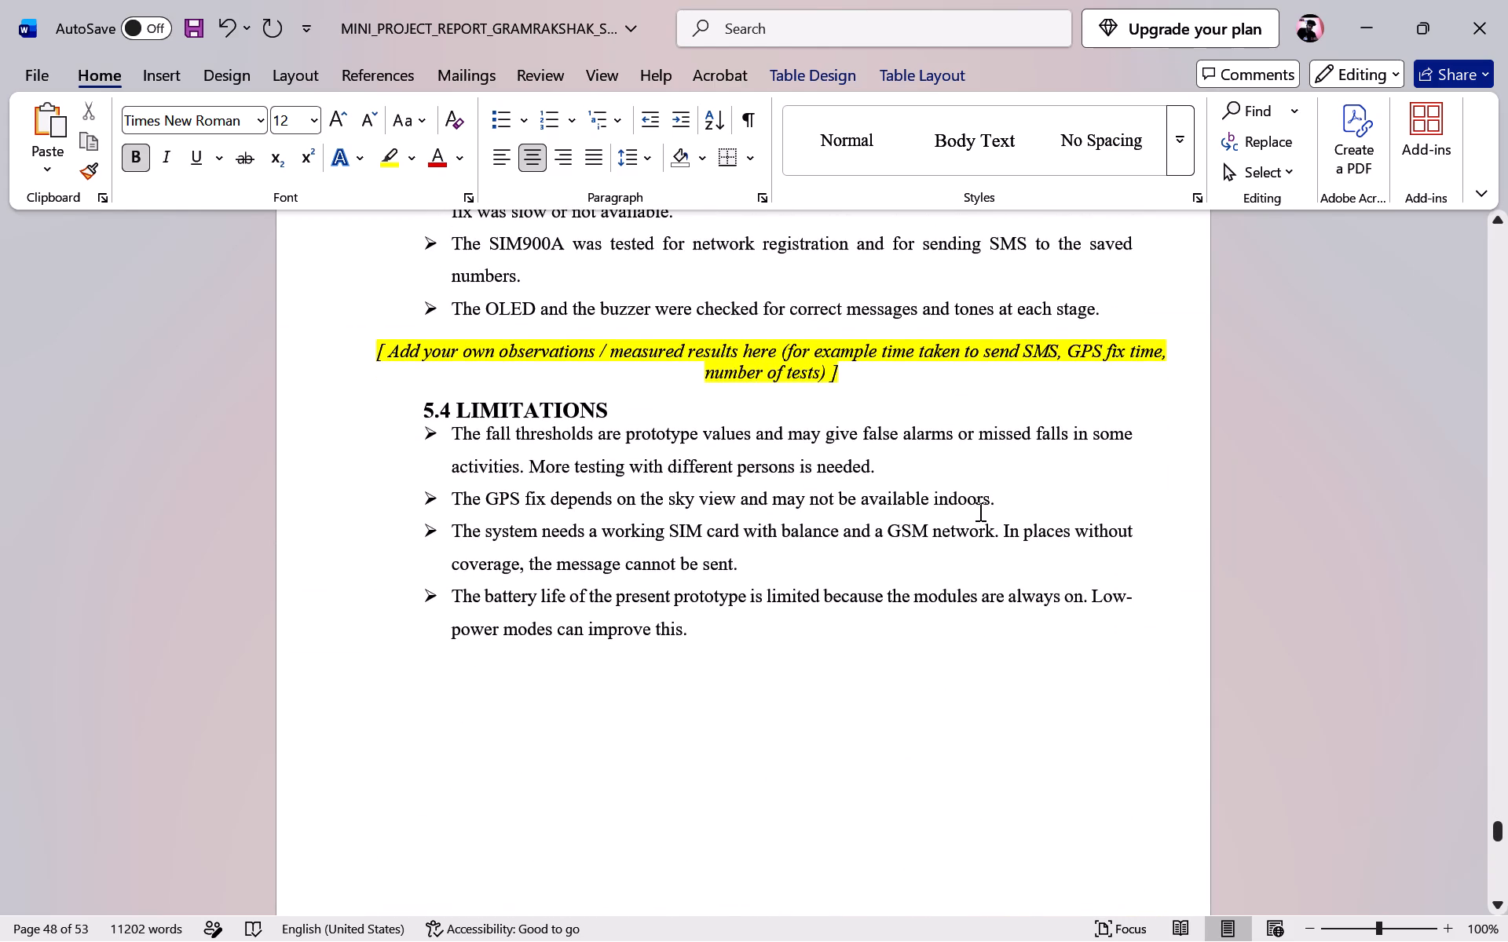
scroll(979, 511, "down", 3)
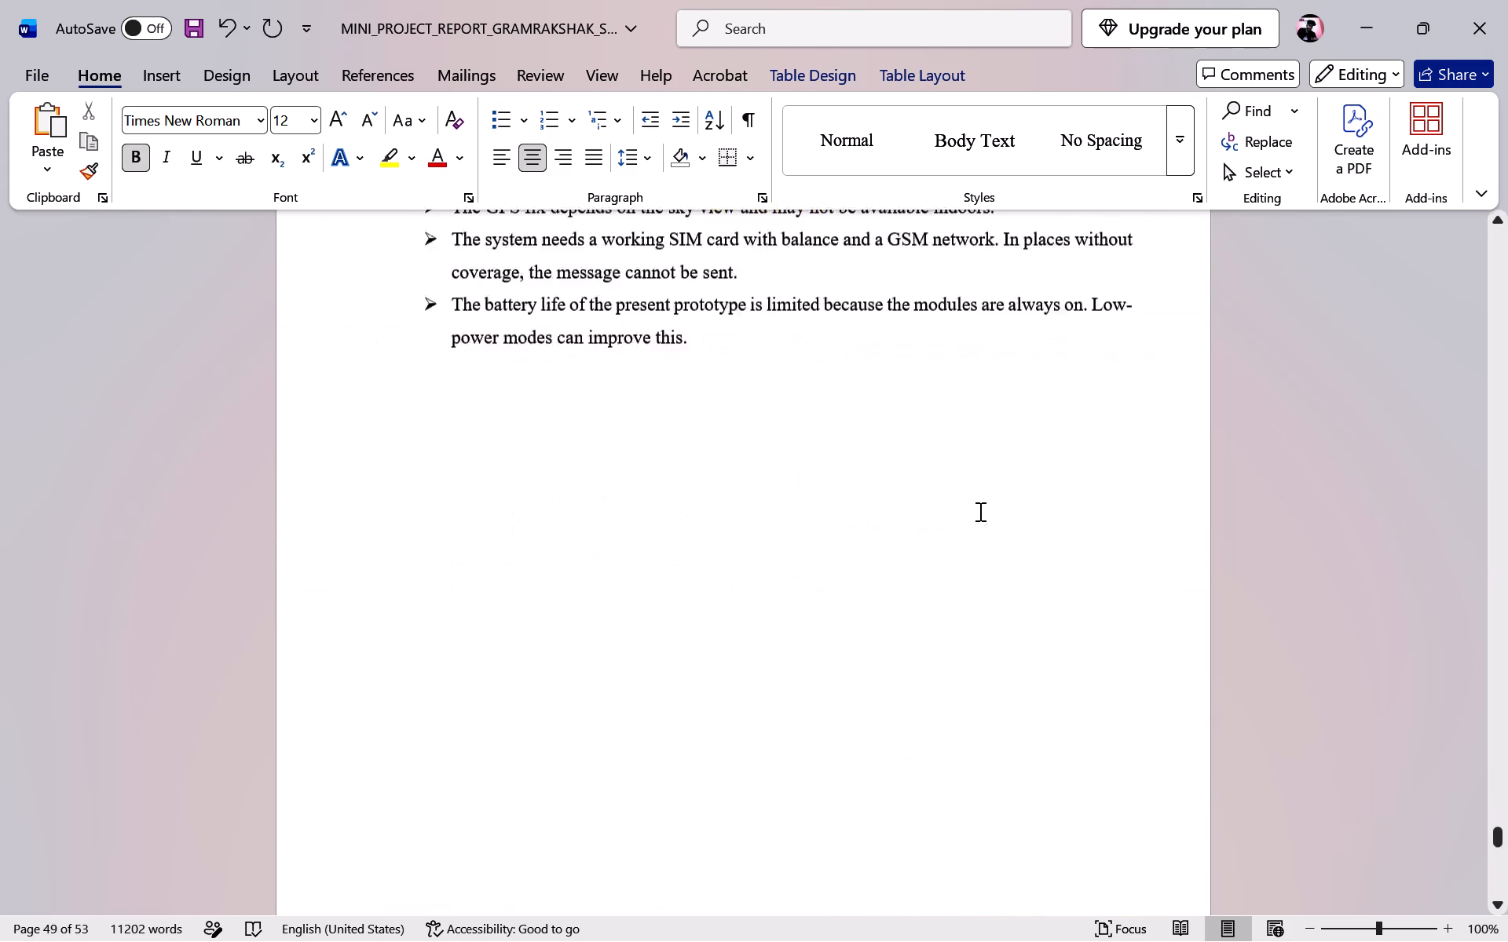
scroll(979, 511, "down", 8)
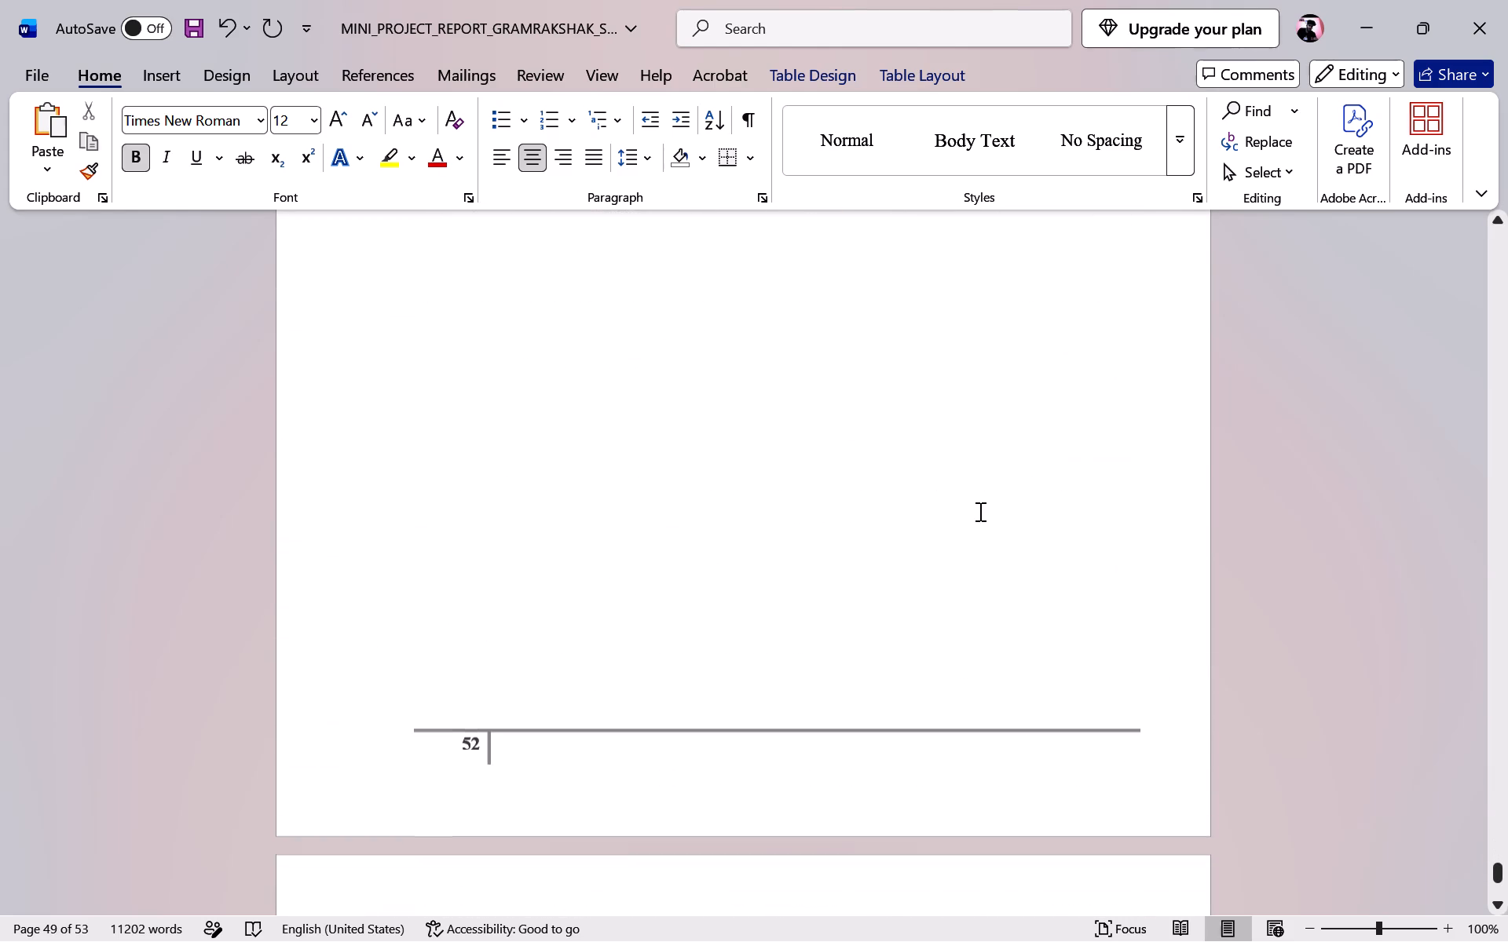
scroll(979, 511, "up", 6)
scroll(979, 511, "down", 4)
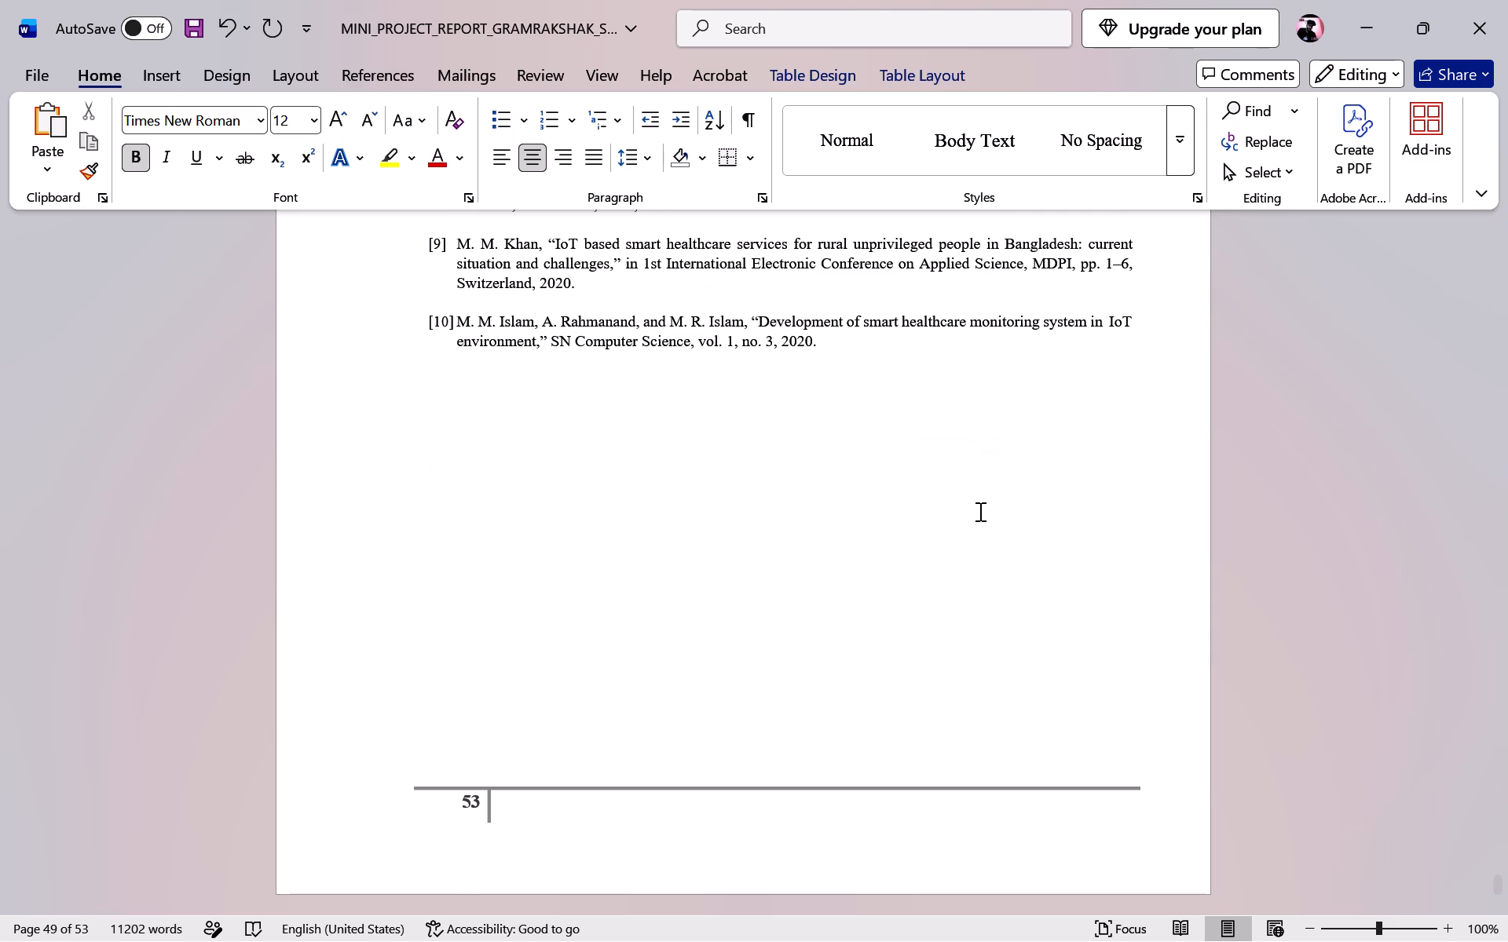
scroll(979, 511, "down", 6)
Look back through the report from the references past the cost table, power supply and passive components to the GSM module section.
scroll(979, 511, "up", 8)
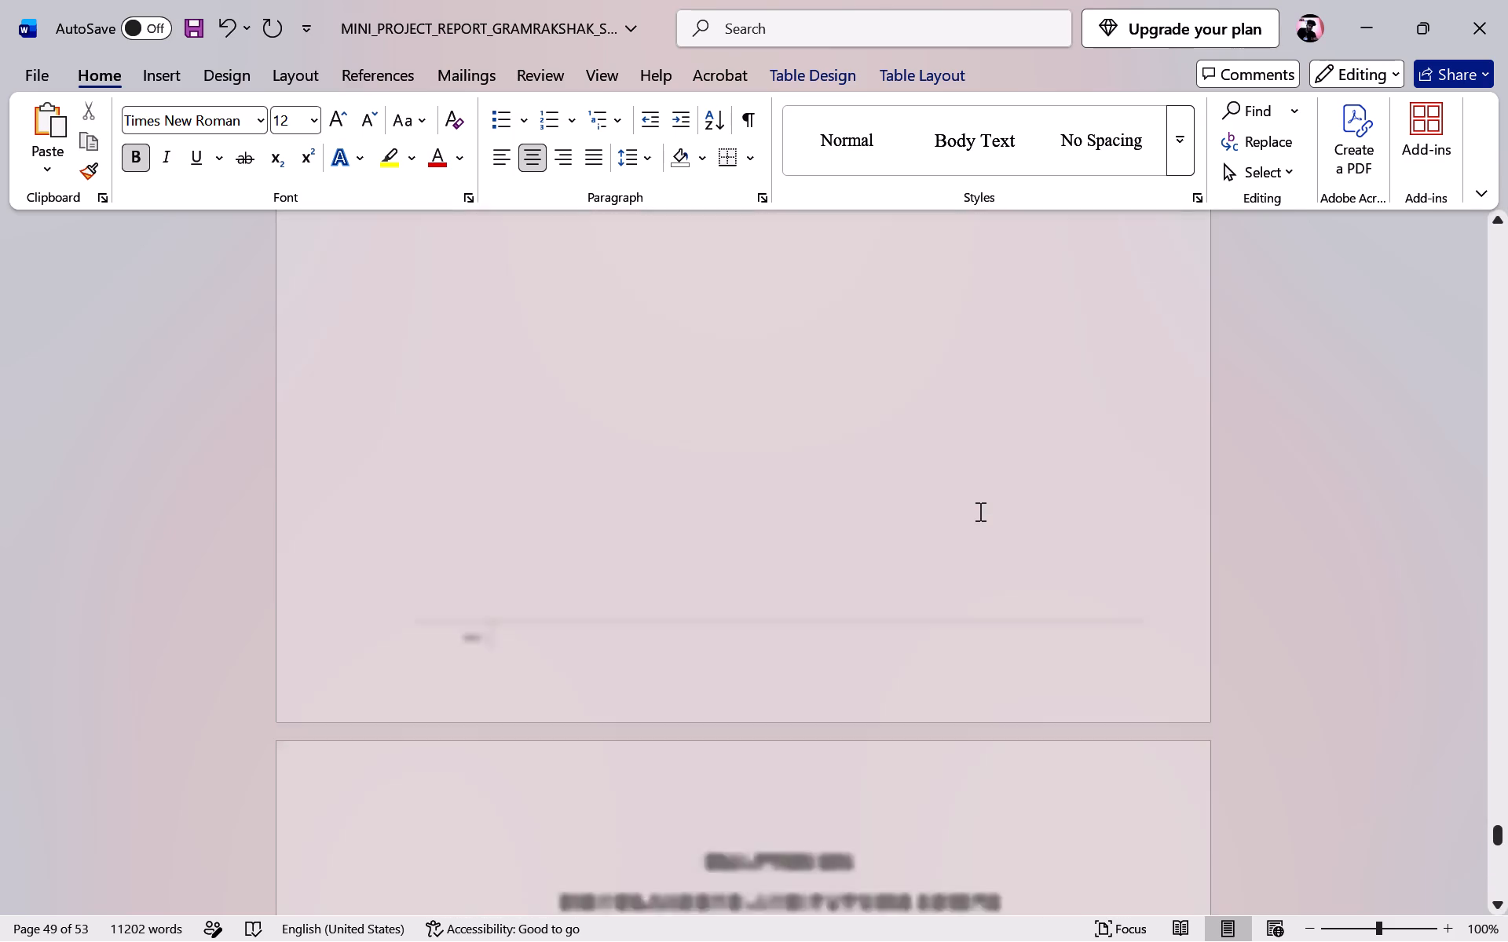
scroll(979, 511, "up", 1)
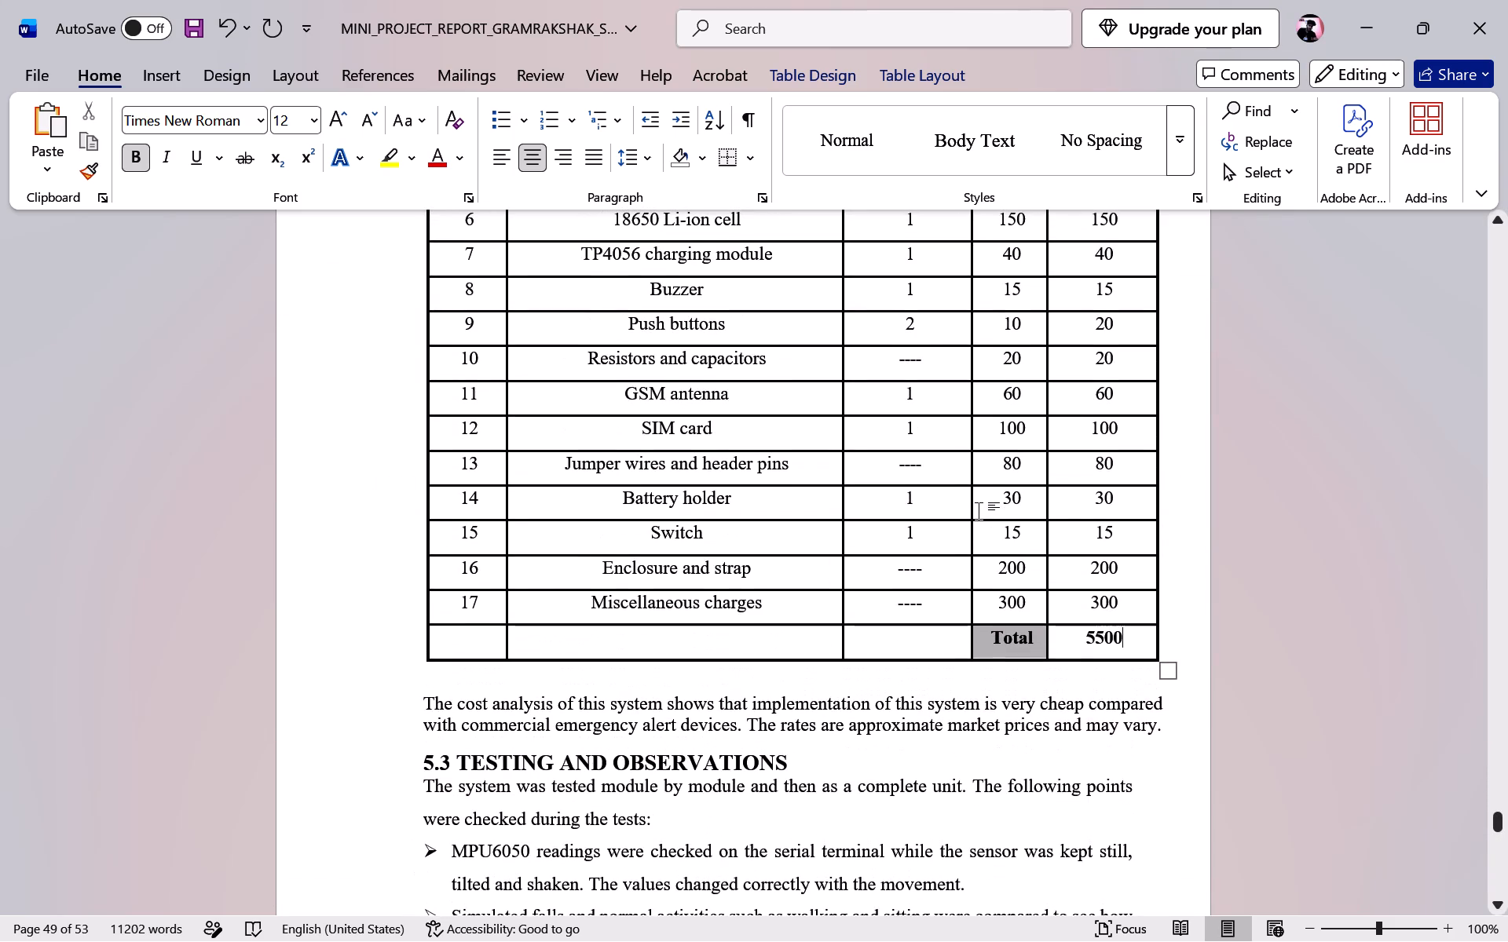
scroll(979, 511, "down", 2)
scroll(979, 511, "up", 3)
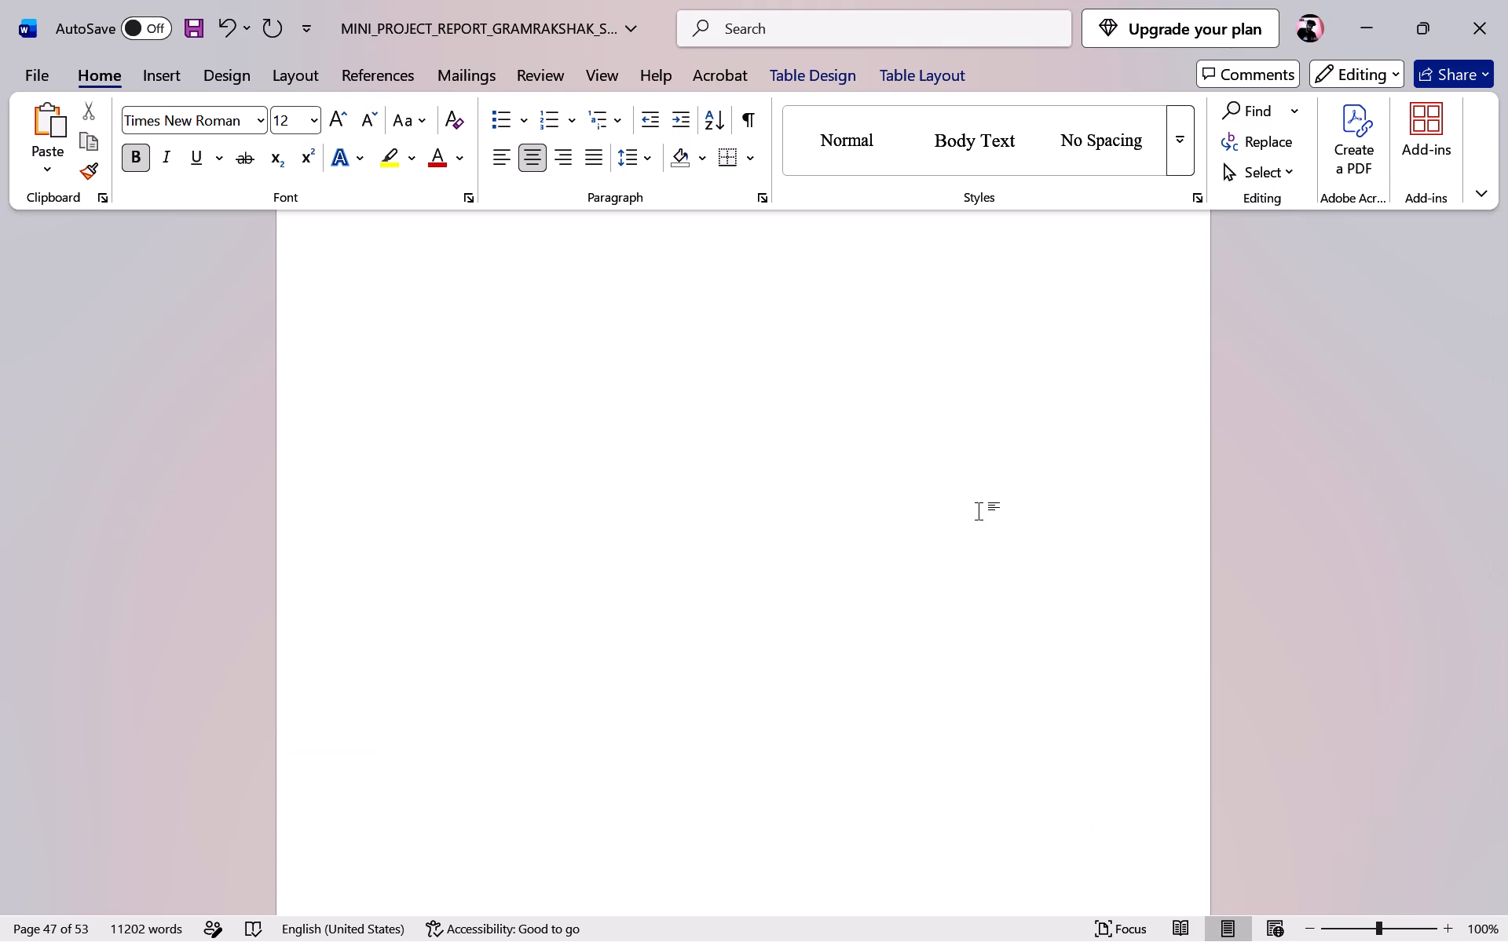
scroll(979, 511, "up", 10)
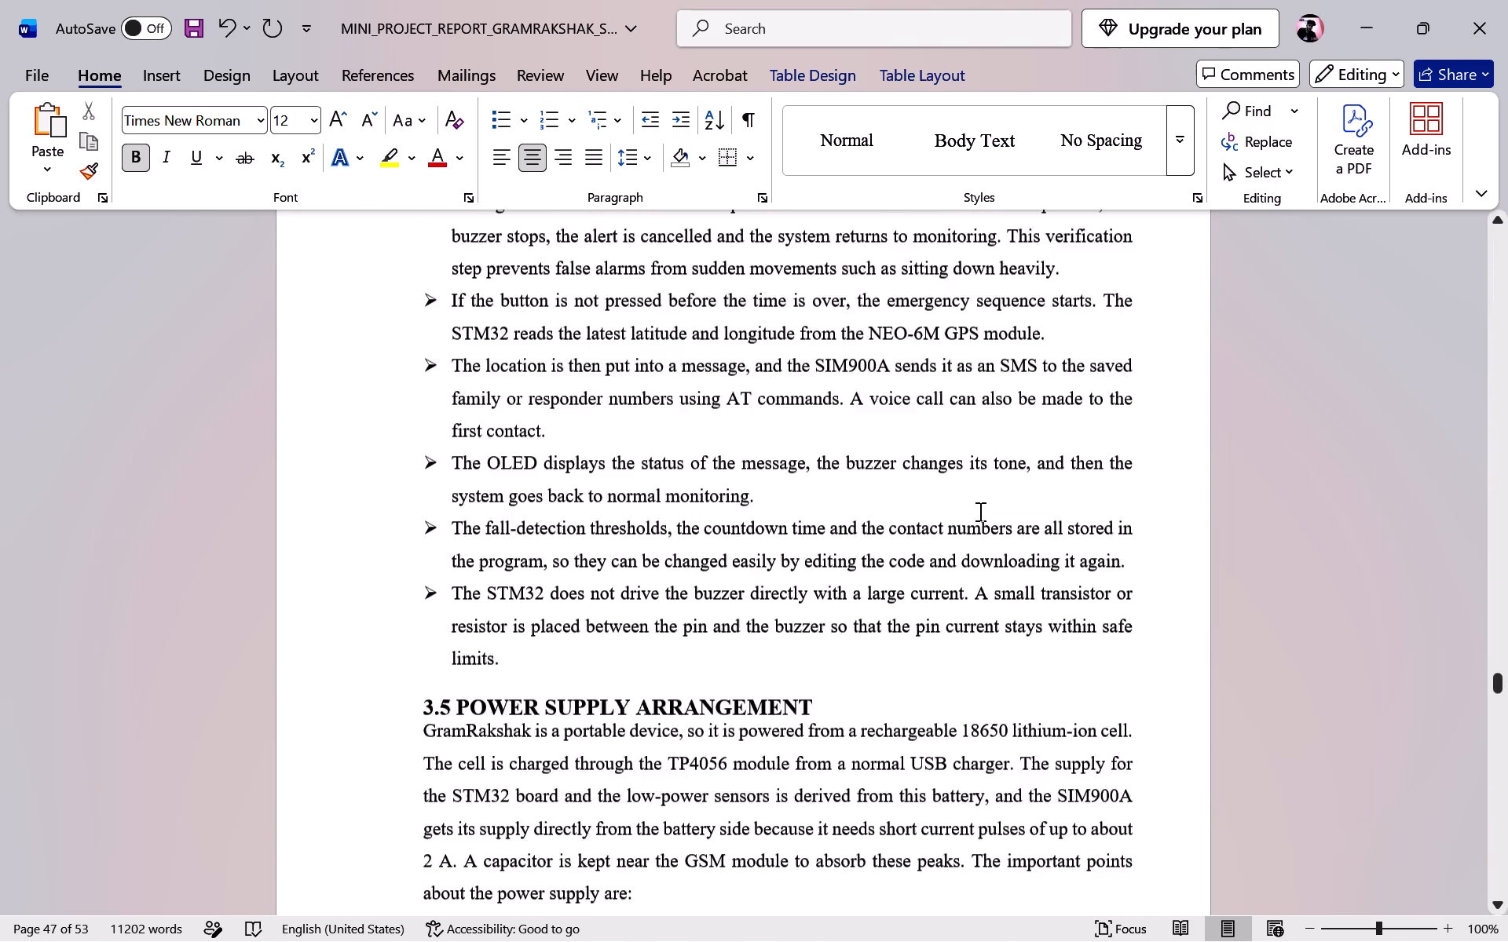
scroll(979, 511, "up", 14)
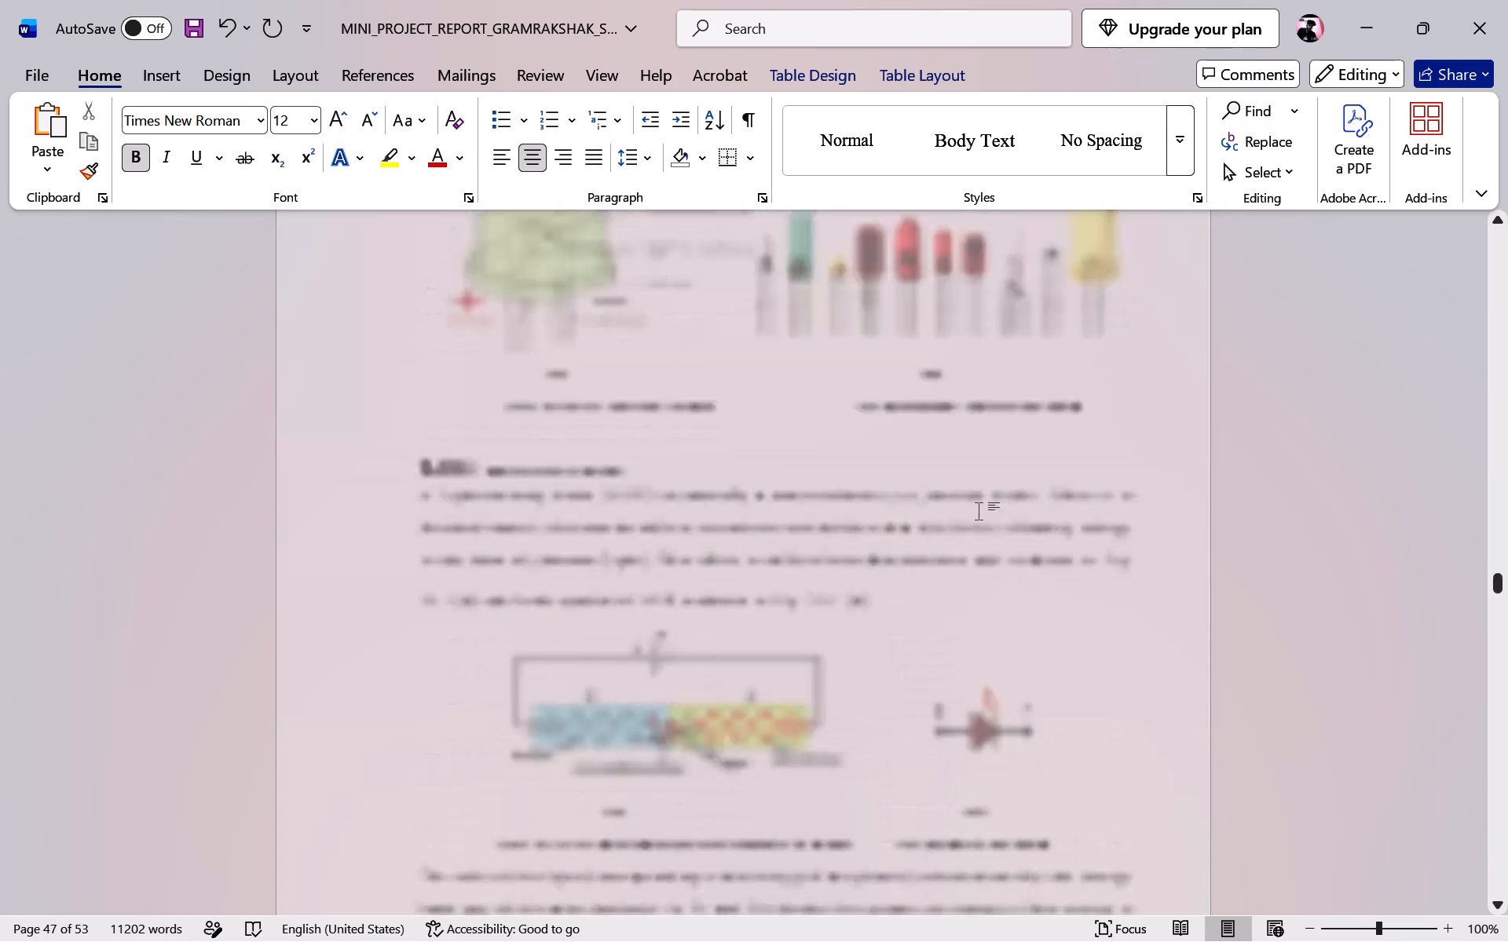
scroll(979, 511, "down", 2)
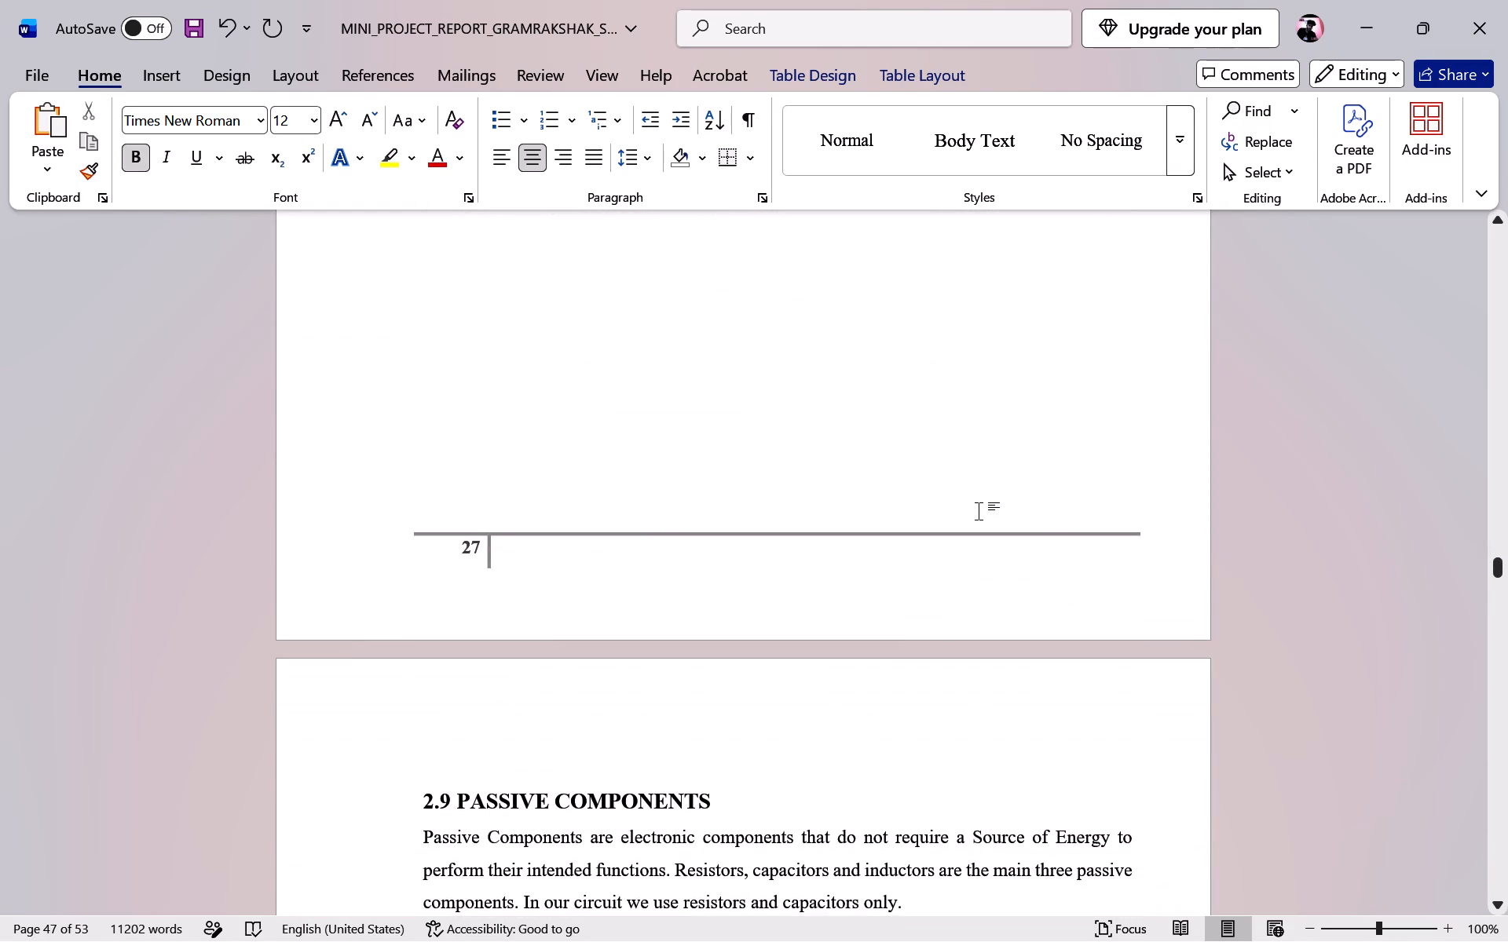
scroll(979, 511, "up", 9)
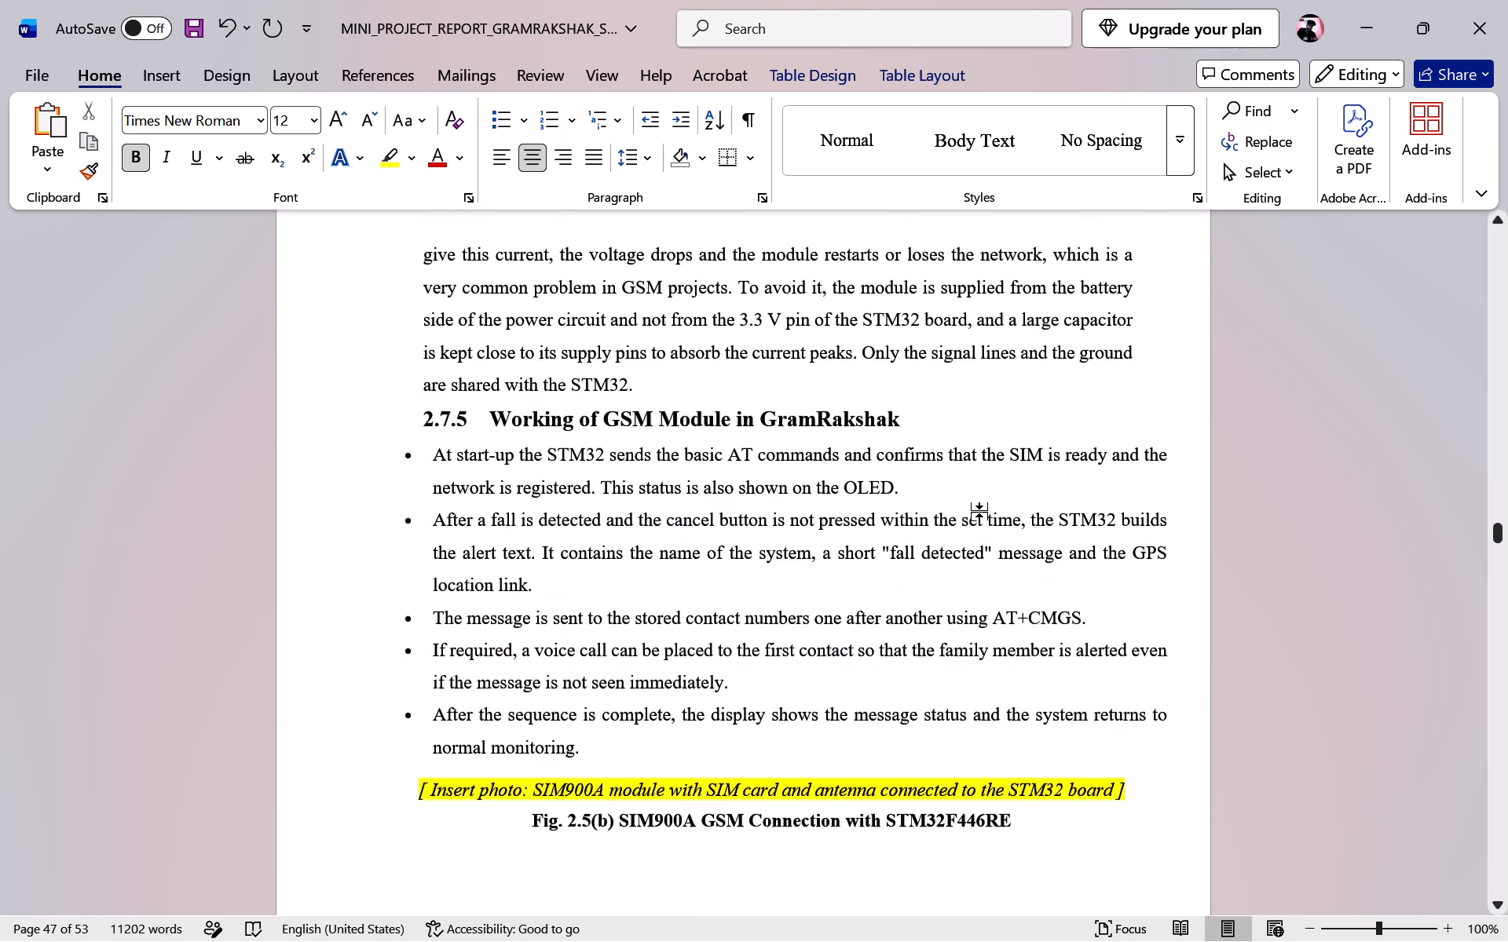
Review the STM32 input/output and communication sections, the MPU6050 sections and the fall detection logic up to the NEO-6M GPS module.
scroll(979, 511, "up", 3)
scroll(979, 511, "down", 1)
scroll(979, 511, "up", 2)
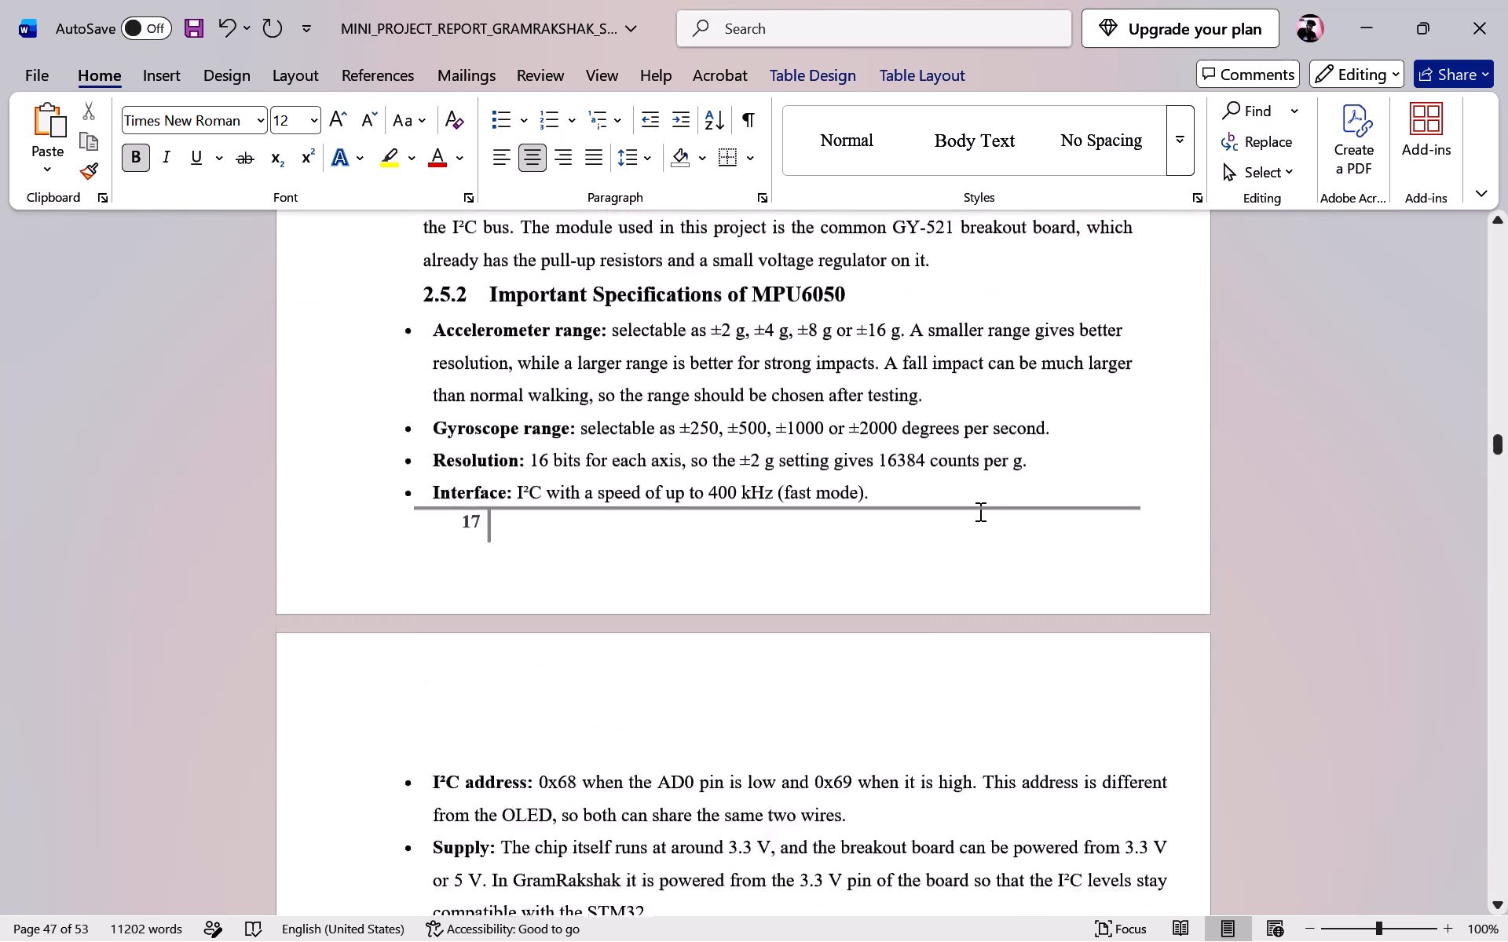
scroll(979, 511, "down", 2)
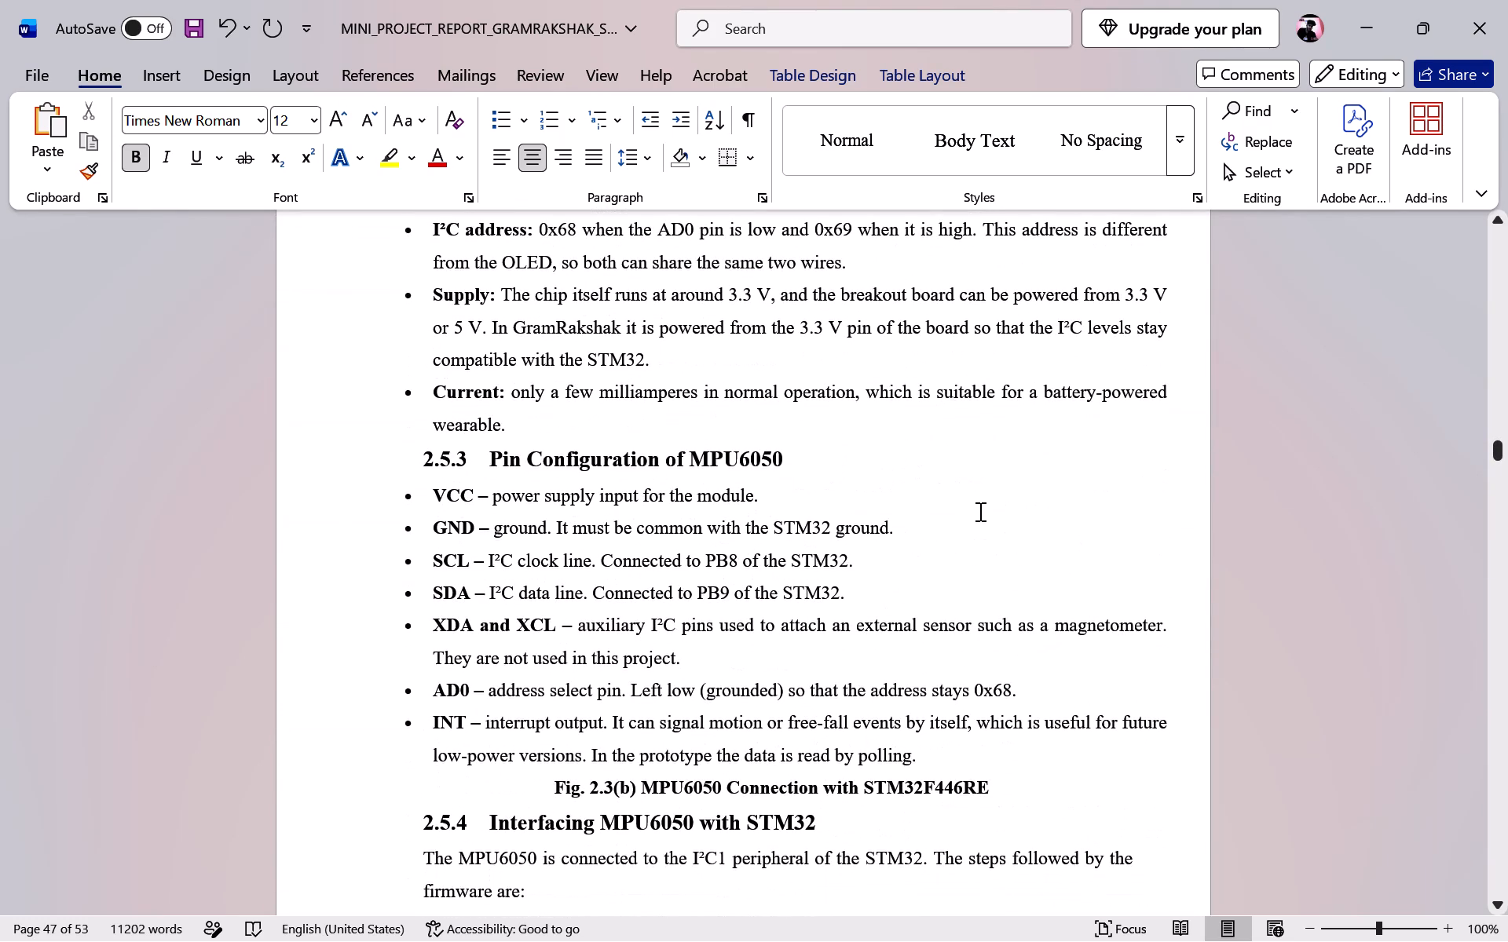
scroll(979, 511, "up", 4)
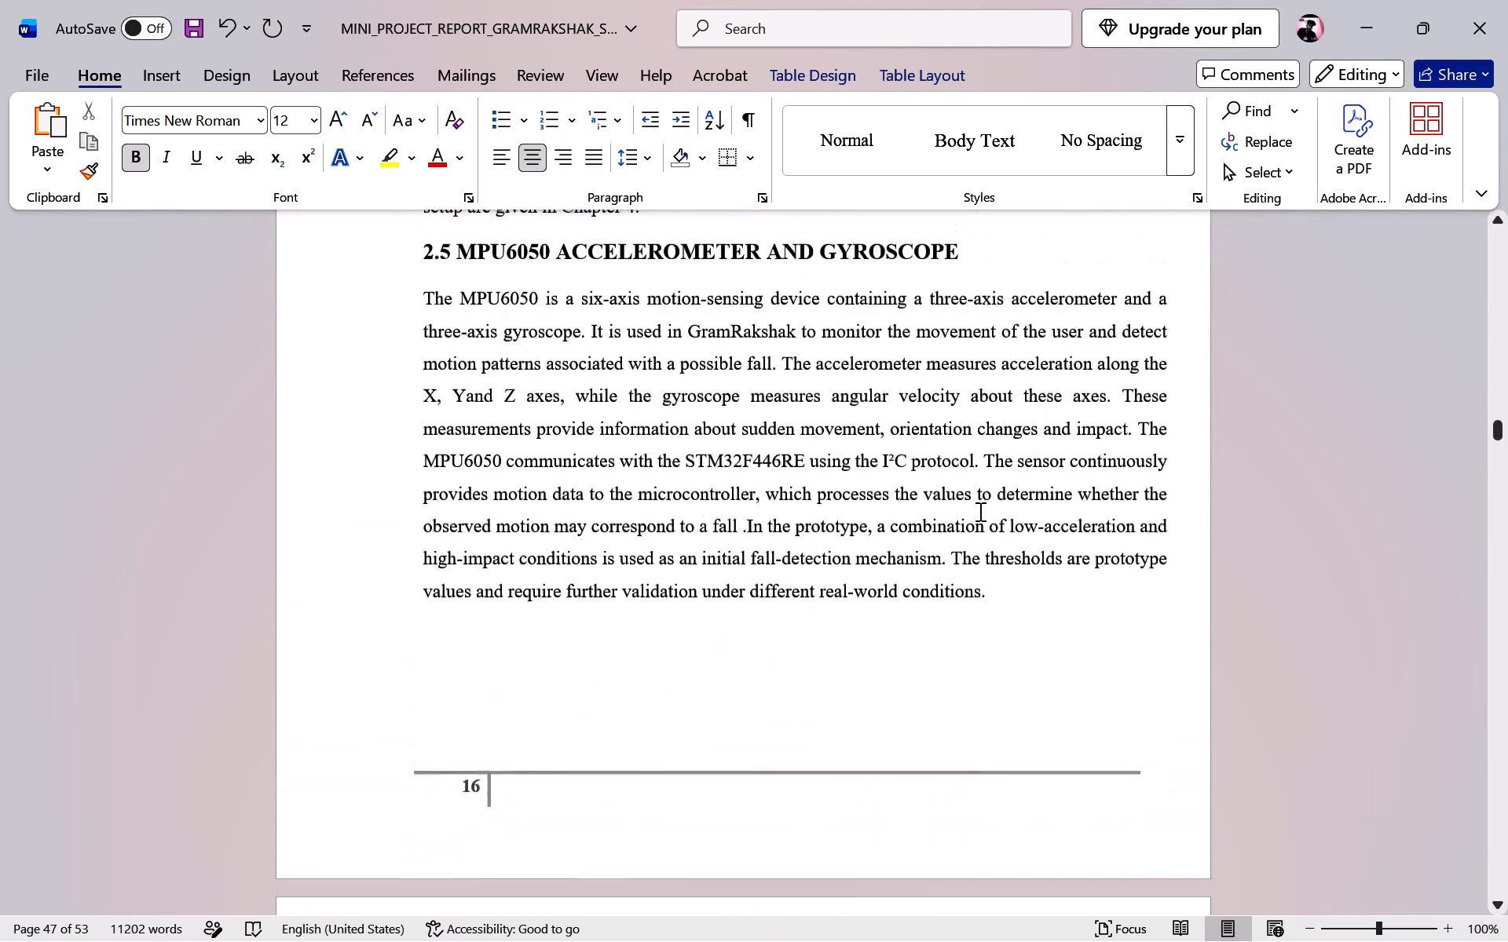
scroll(979, 511, "down", 2)
scroll(979, 511, "up", 3)
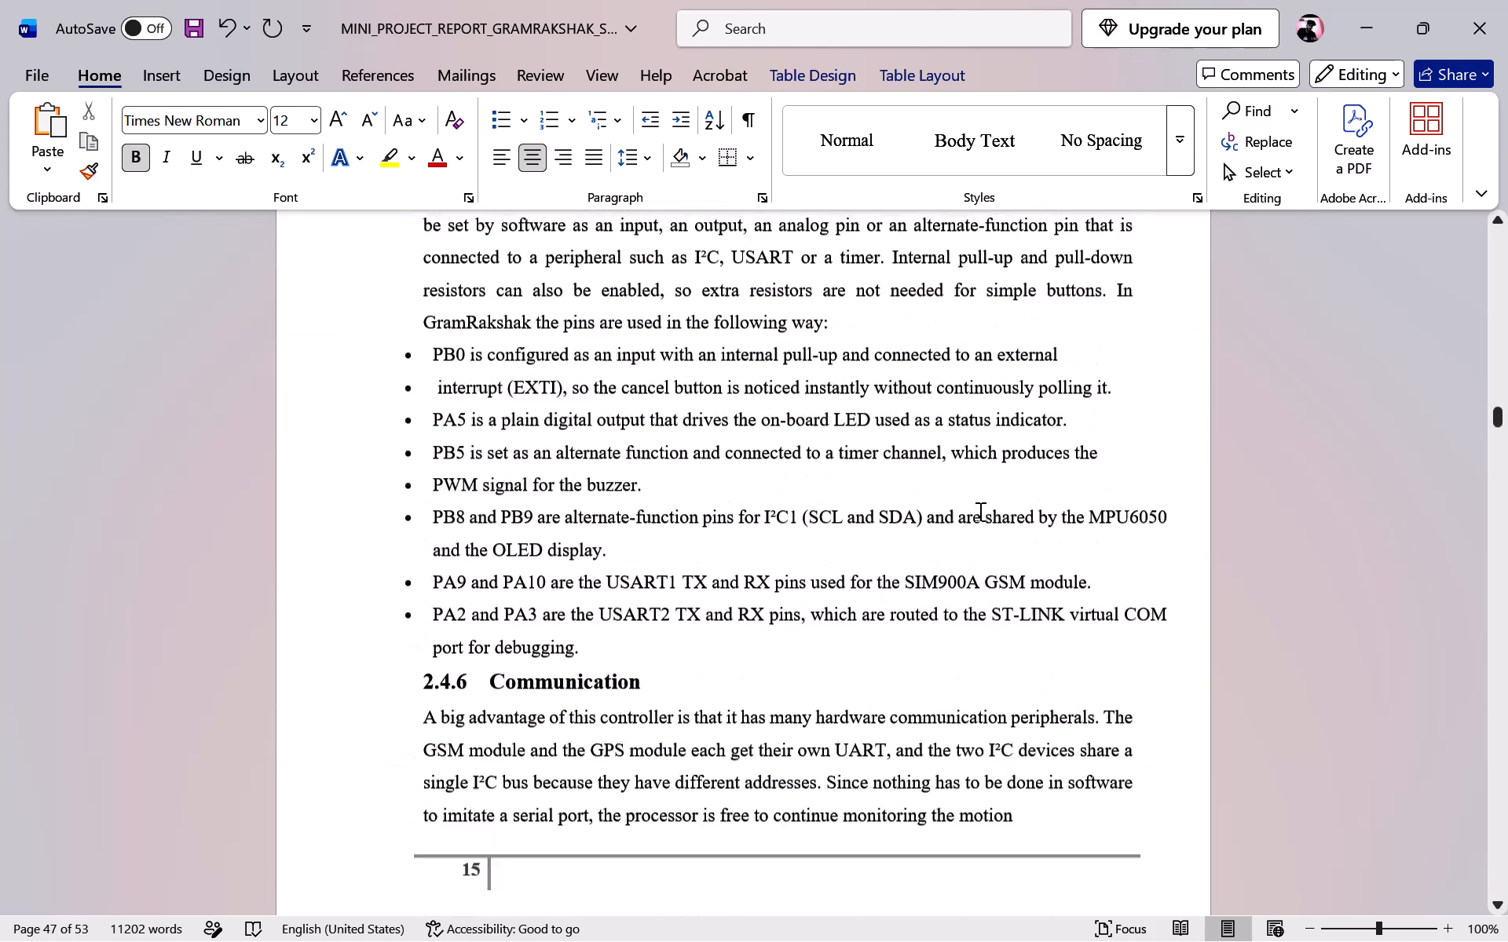
scroll(979, 511, "up", 2)
scroll(979, 511, "down", 4)
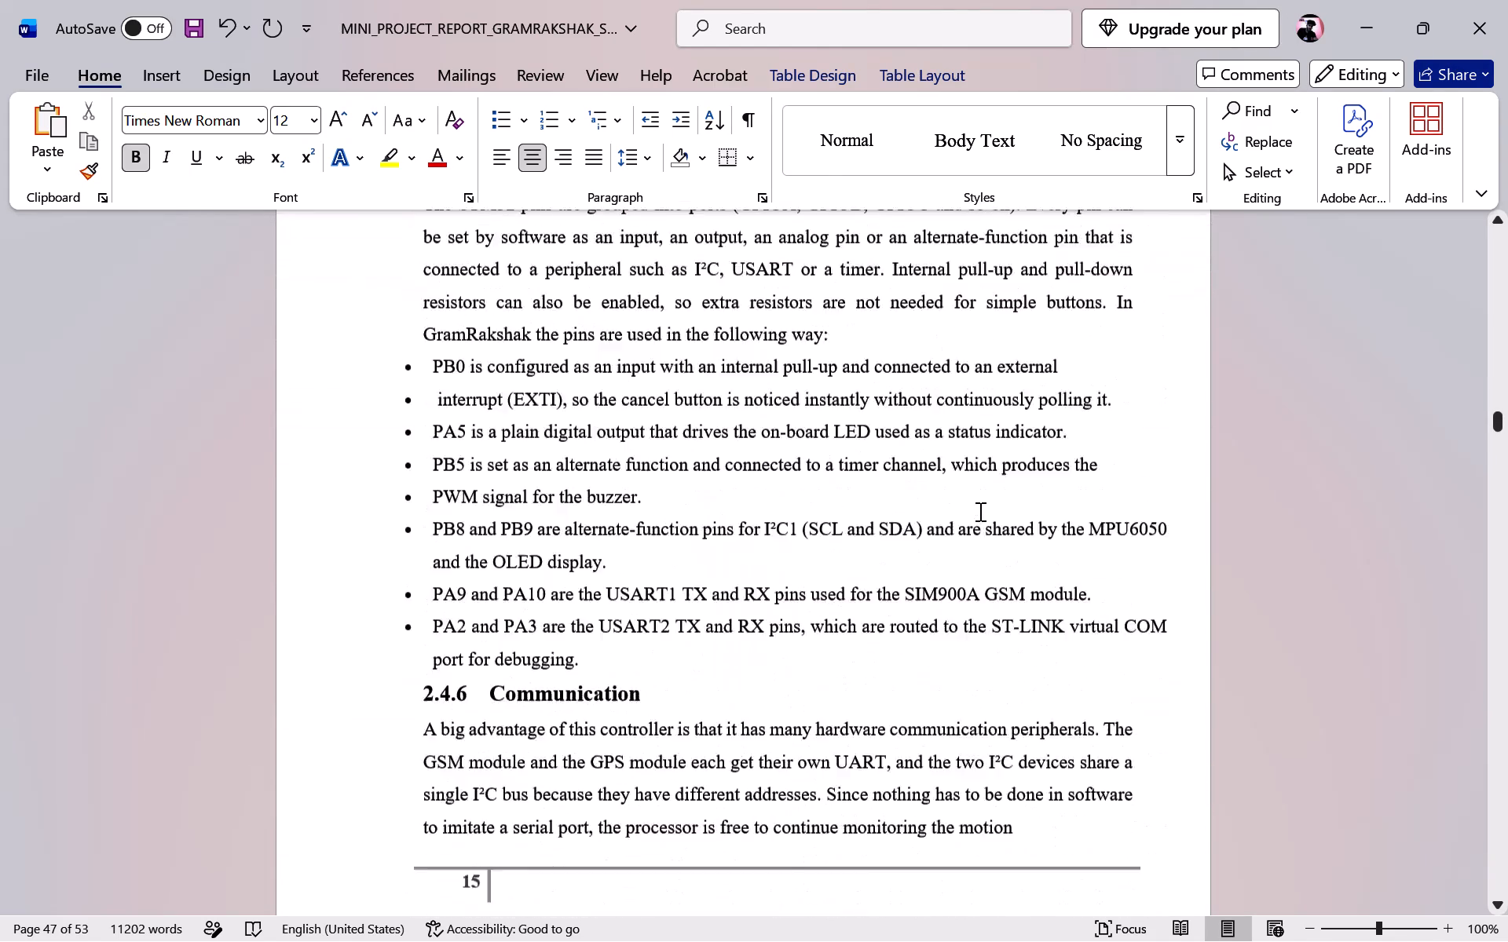
scroll(979, 511, "down", 2)
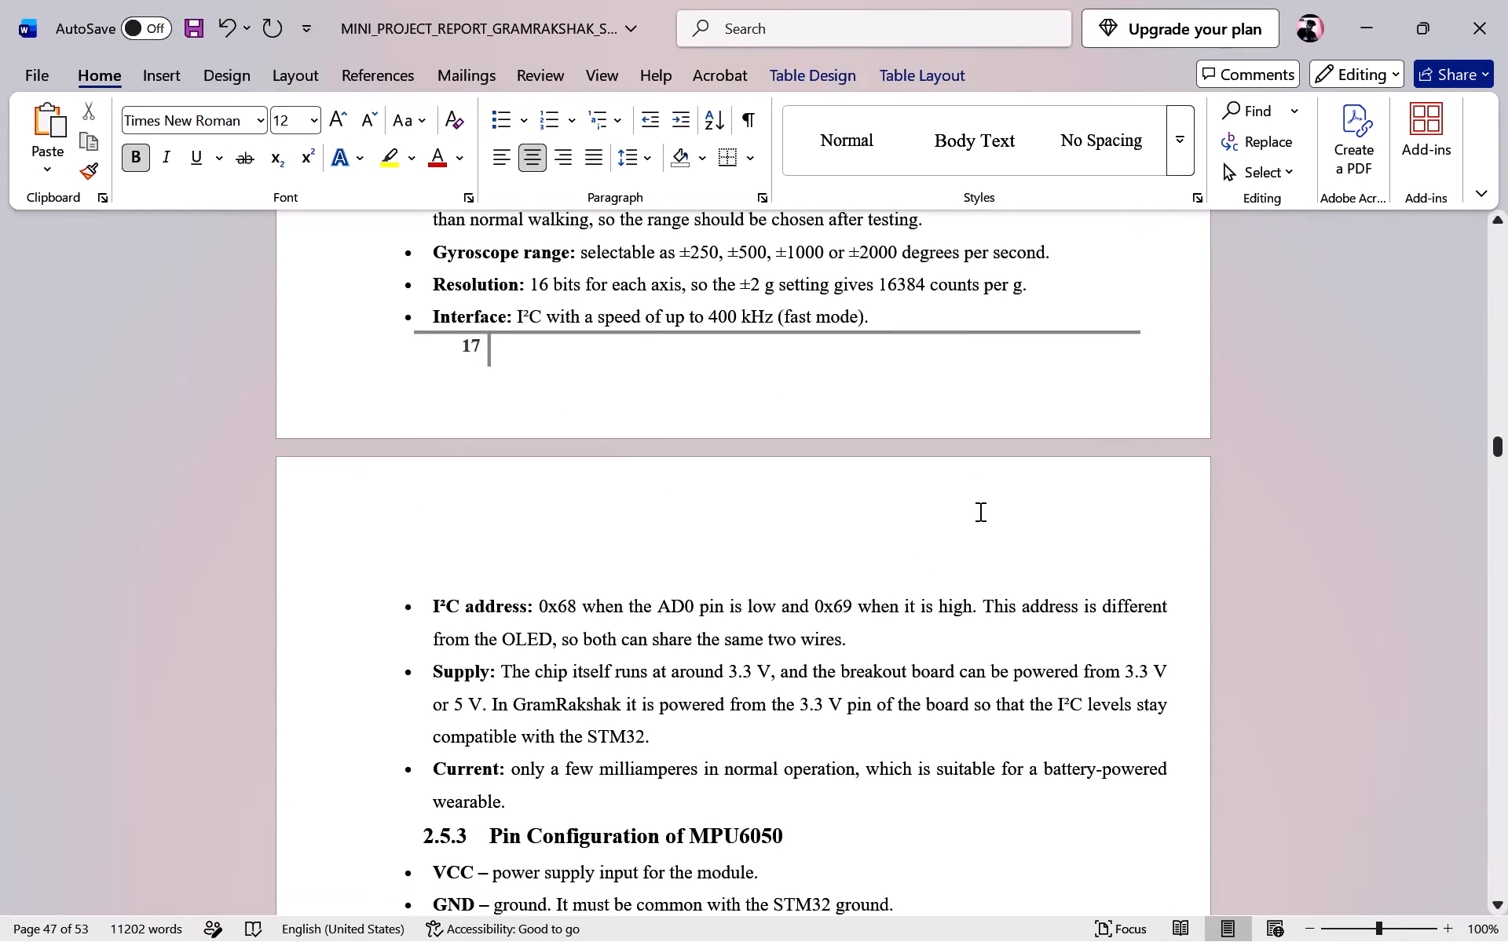
scroll(979, 511, "down", 5)
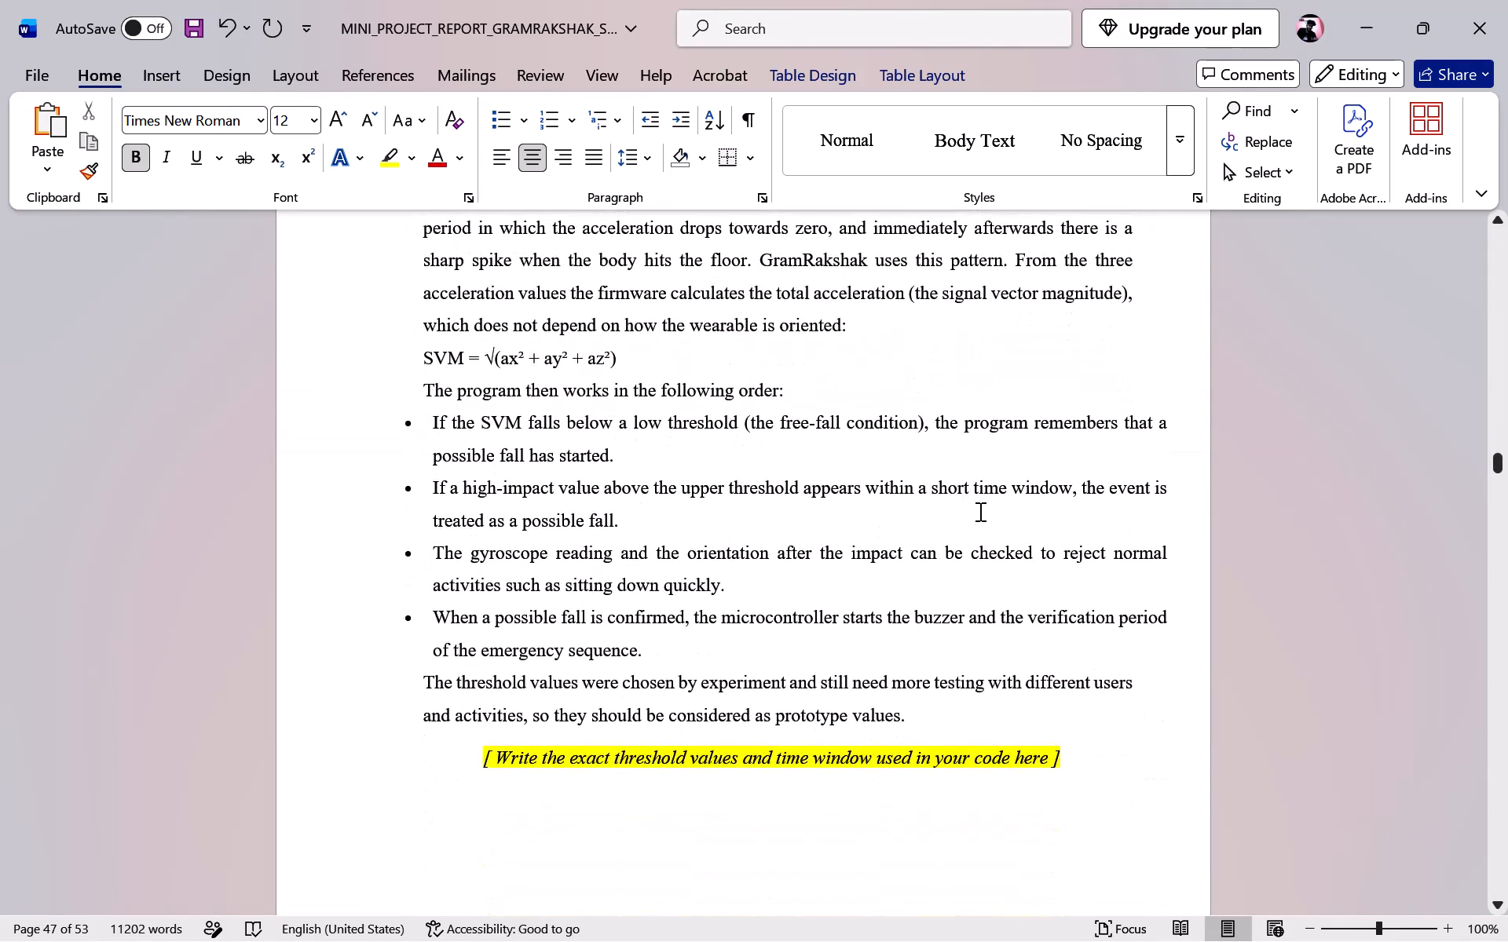
scroll(979, 511, "up", 2)
scroll(979, 511, "down", 1)
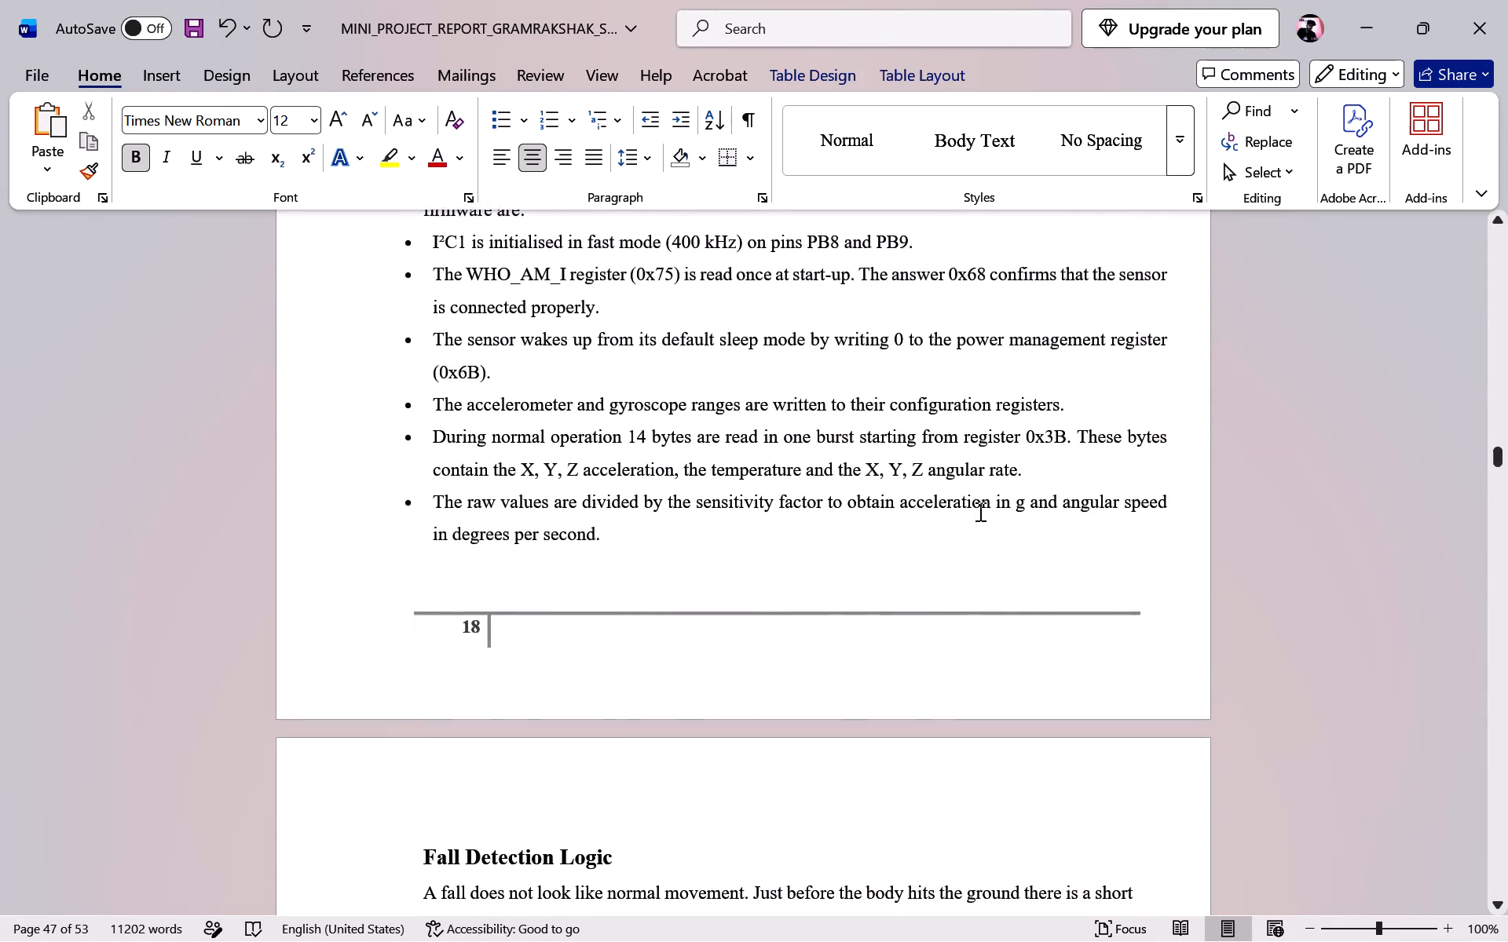
scroll(979, 511, "up", 1)
scroll(979, 511, "down", 2)
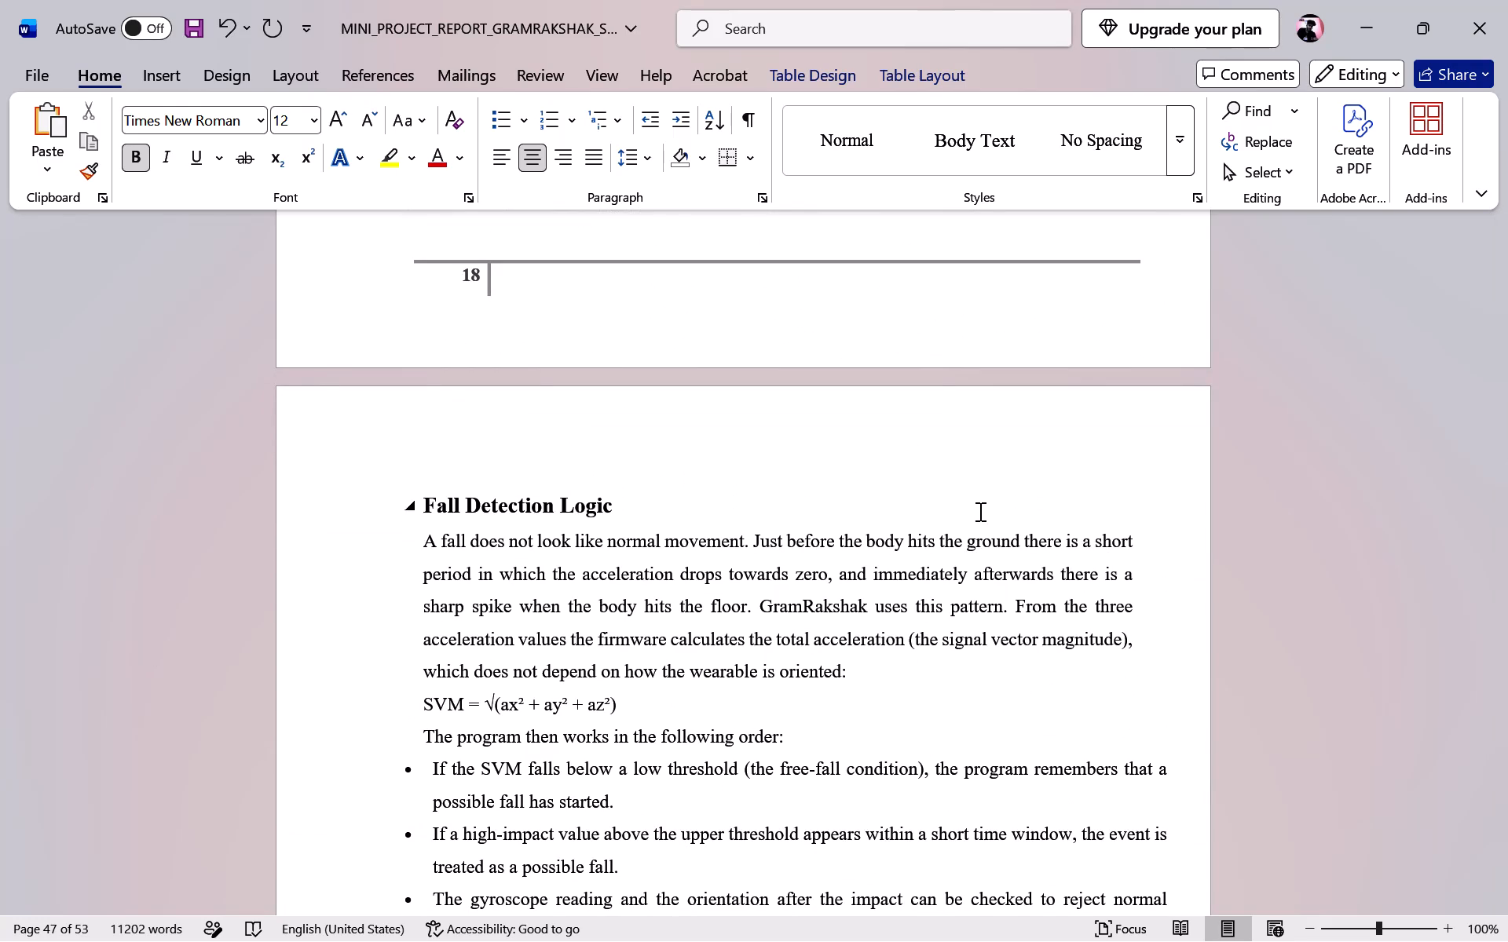
scroll(979, 511, "down", 5)
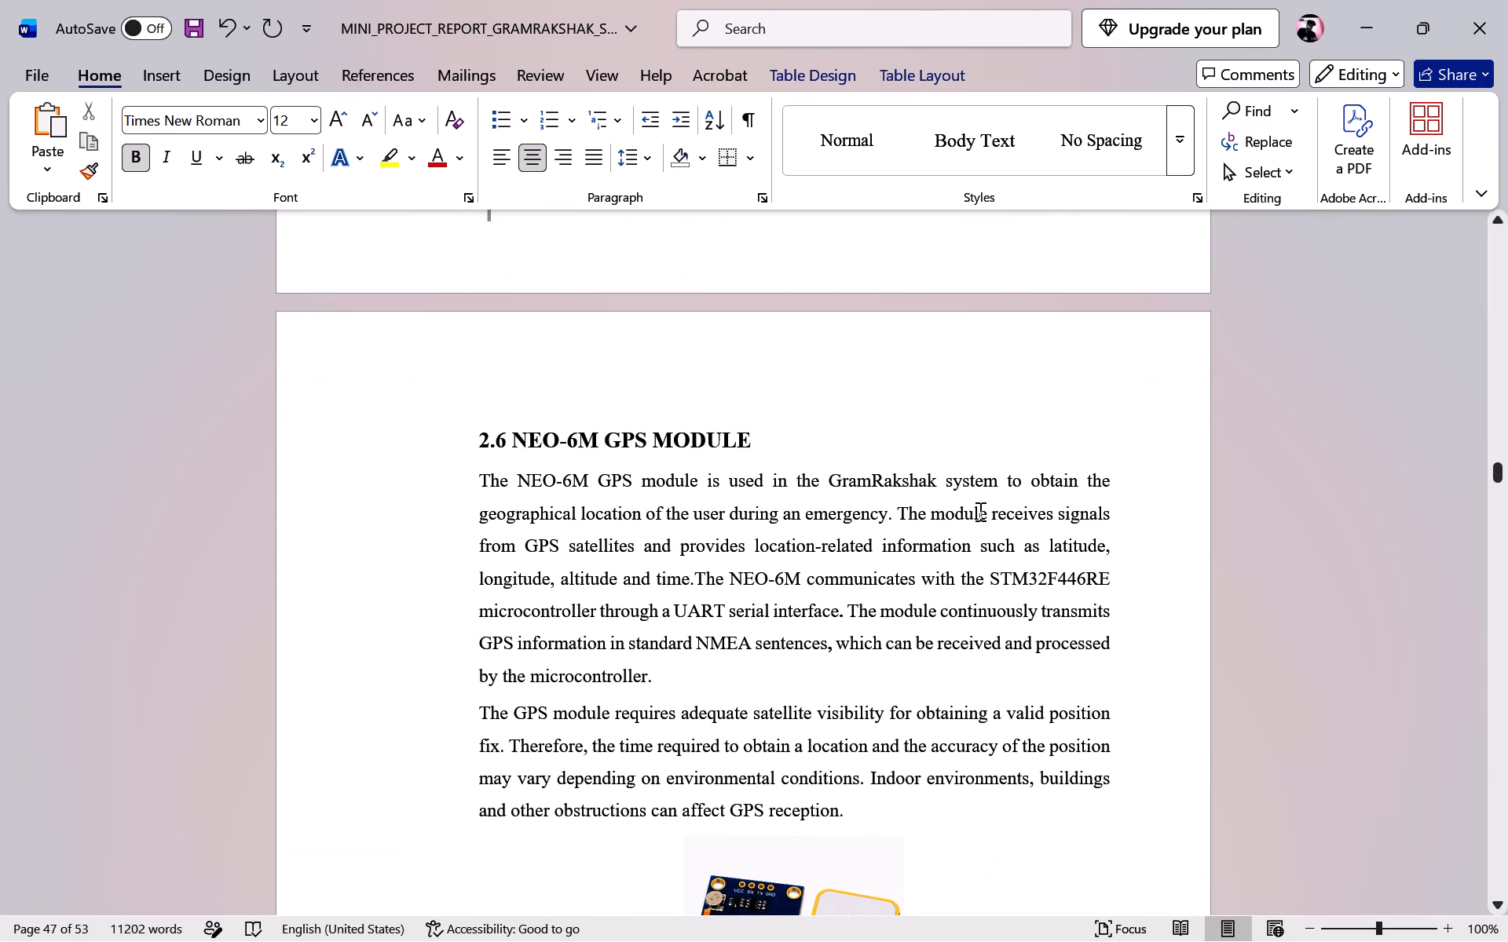
Recheck the fall detection threshold placeholder, the NEO-6M GPS features, and the MPU6050 and STM32 pin descriptions.
scroll(979, 511, "up", 2)
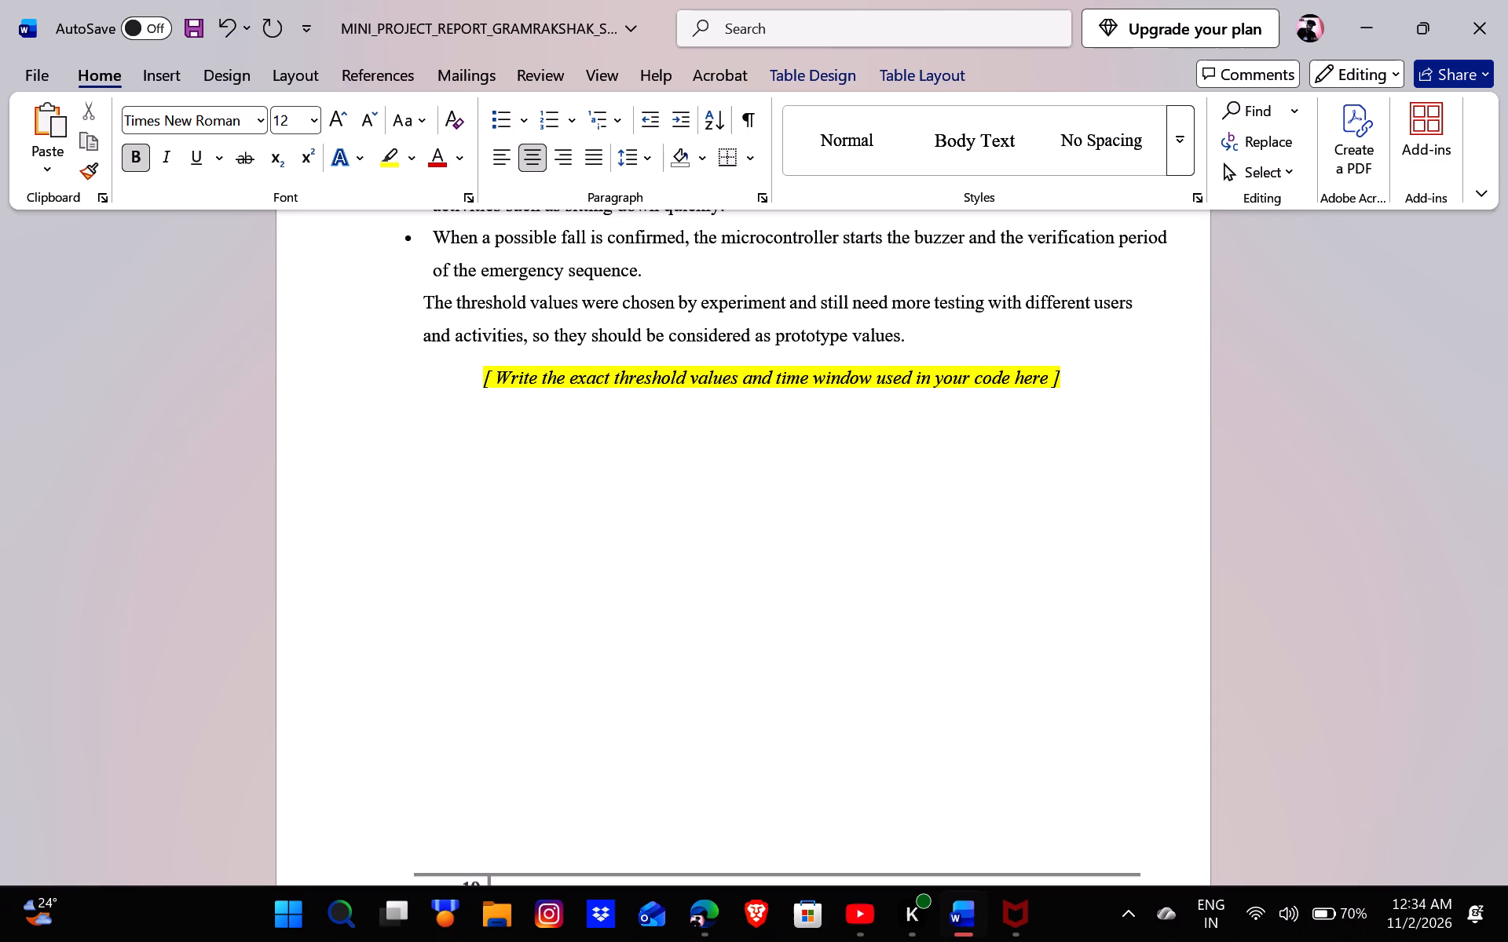
scroll(962, 941, "up", 2)
scroll(1096, 477, "down", 3)
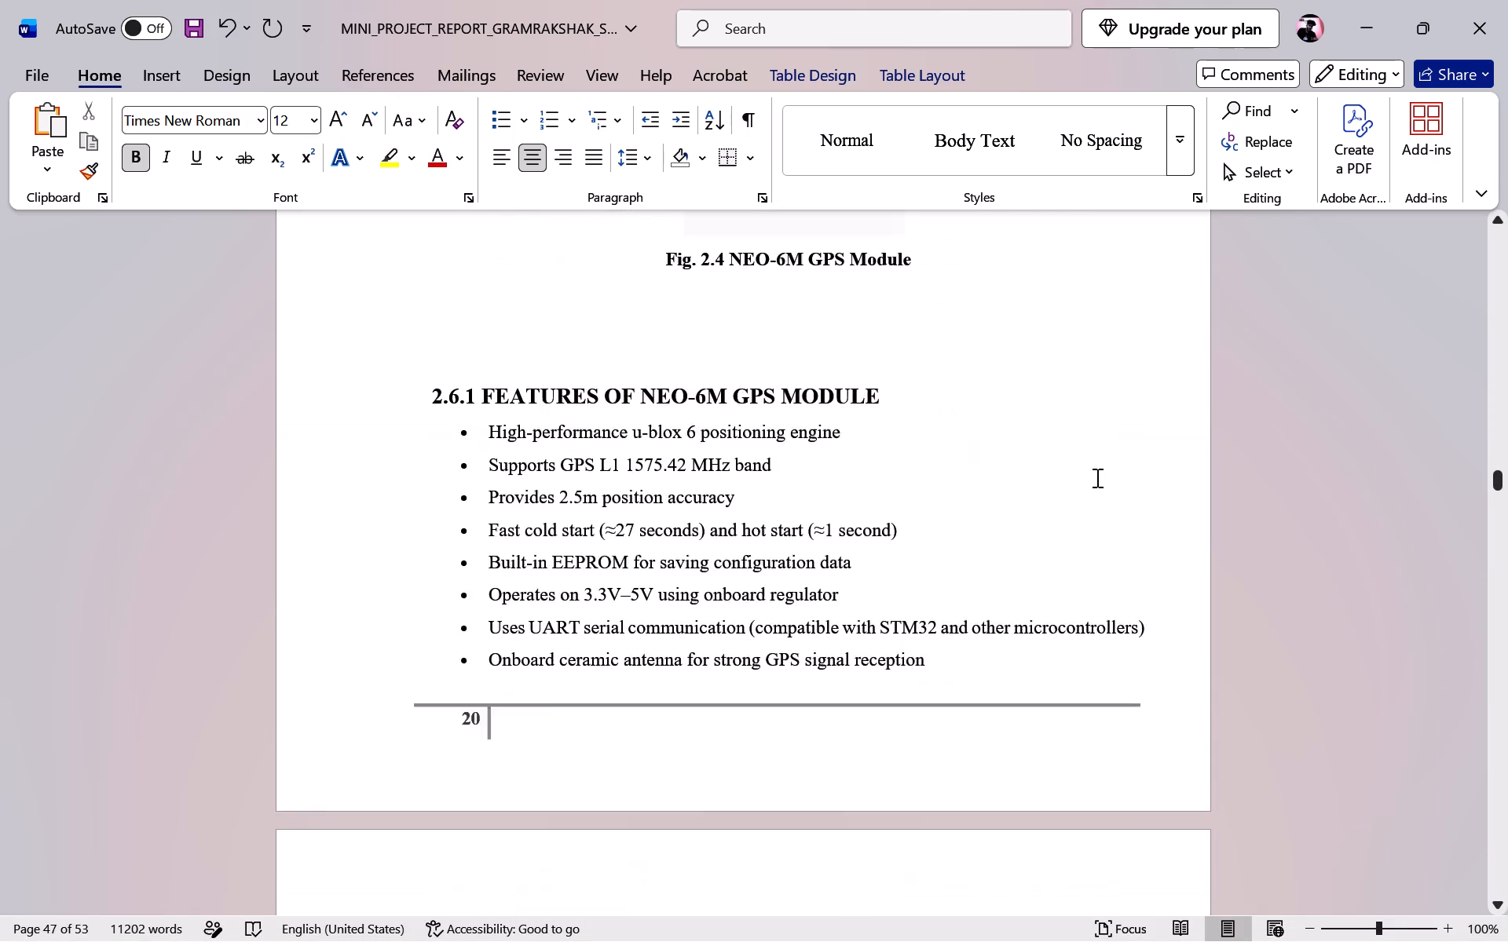
scroll(1096, 477, "down", 1)
scroll(1096, 477, "up", 2)
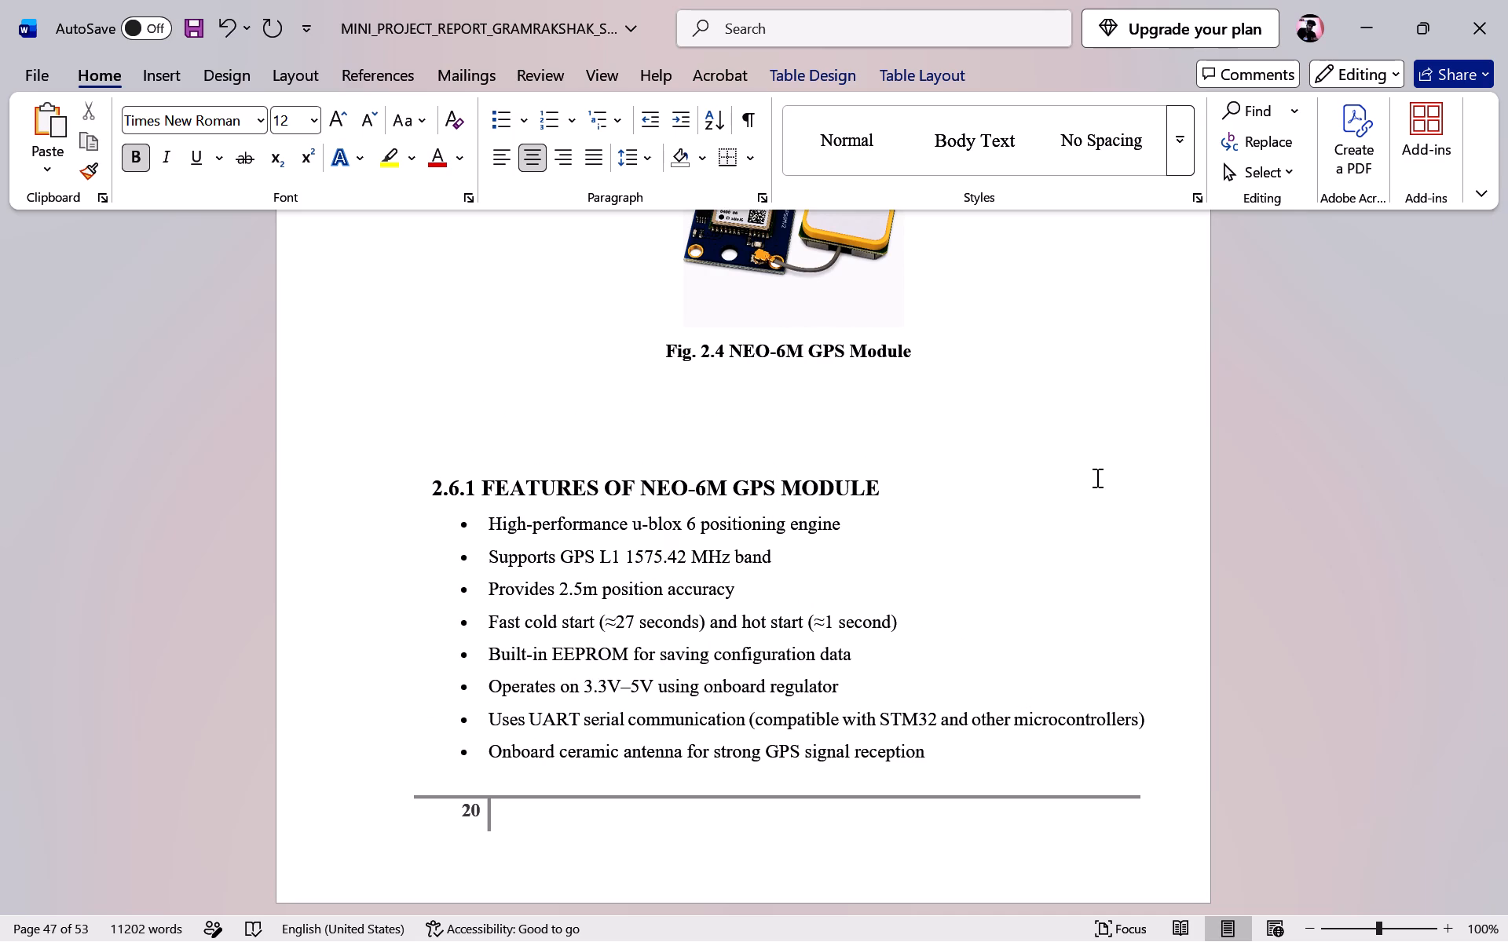
scroll(1096, 477, "up", 6)
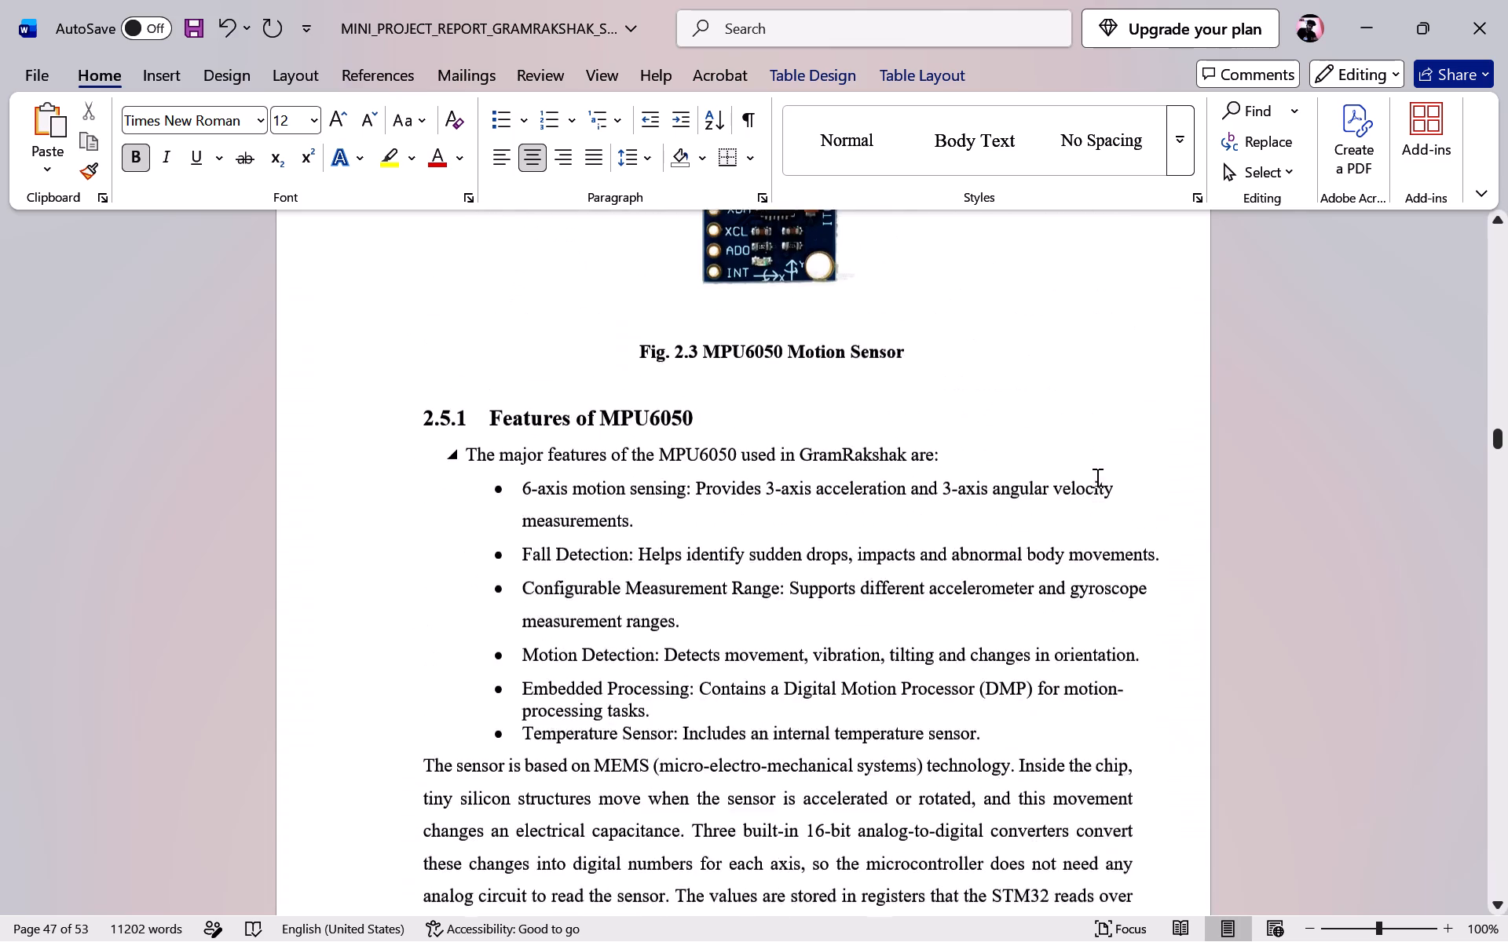
scroll(1096, 477, "down", 4)
scroll(1096, 477, "up", 6)
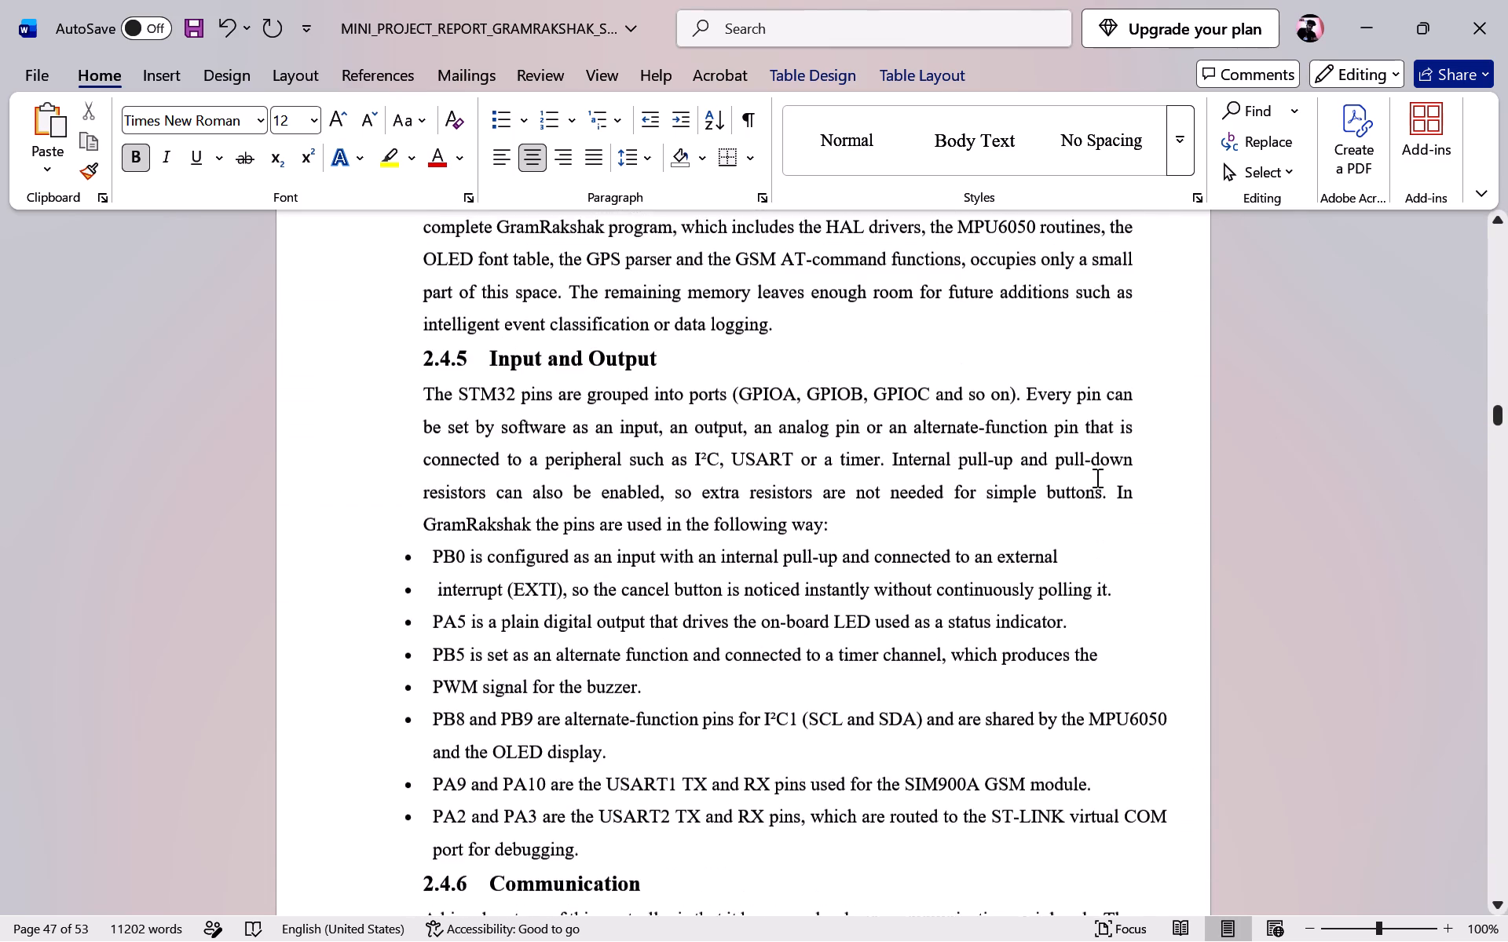
scroll(1096, 477, "down", 4)
scroll(1096, 477, "up", 1)
scroll(1096, 477, "down", 2)
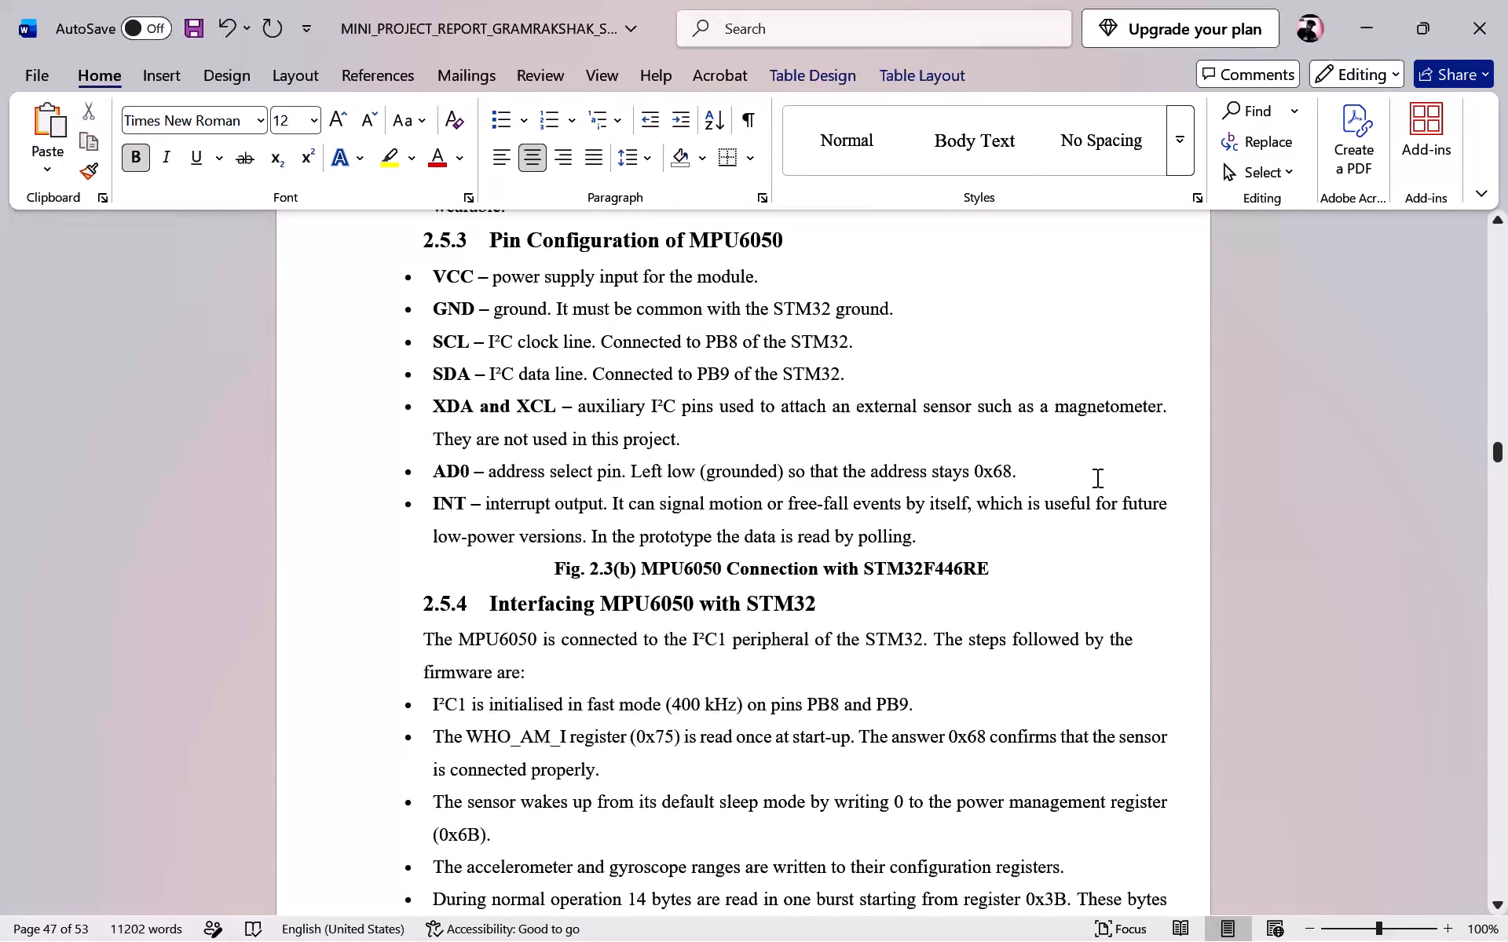
Delete the caption "Fig. 2.3(b) MPU6050 Connection with STM32F446RE" and its empty line above section 2.5.4.
left_click(1035, 560)
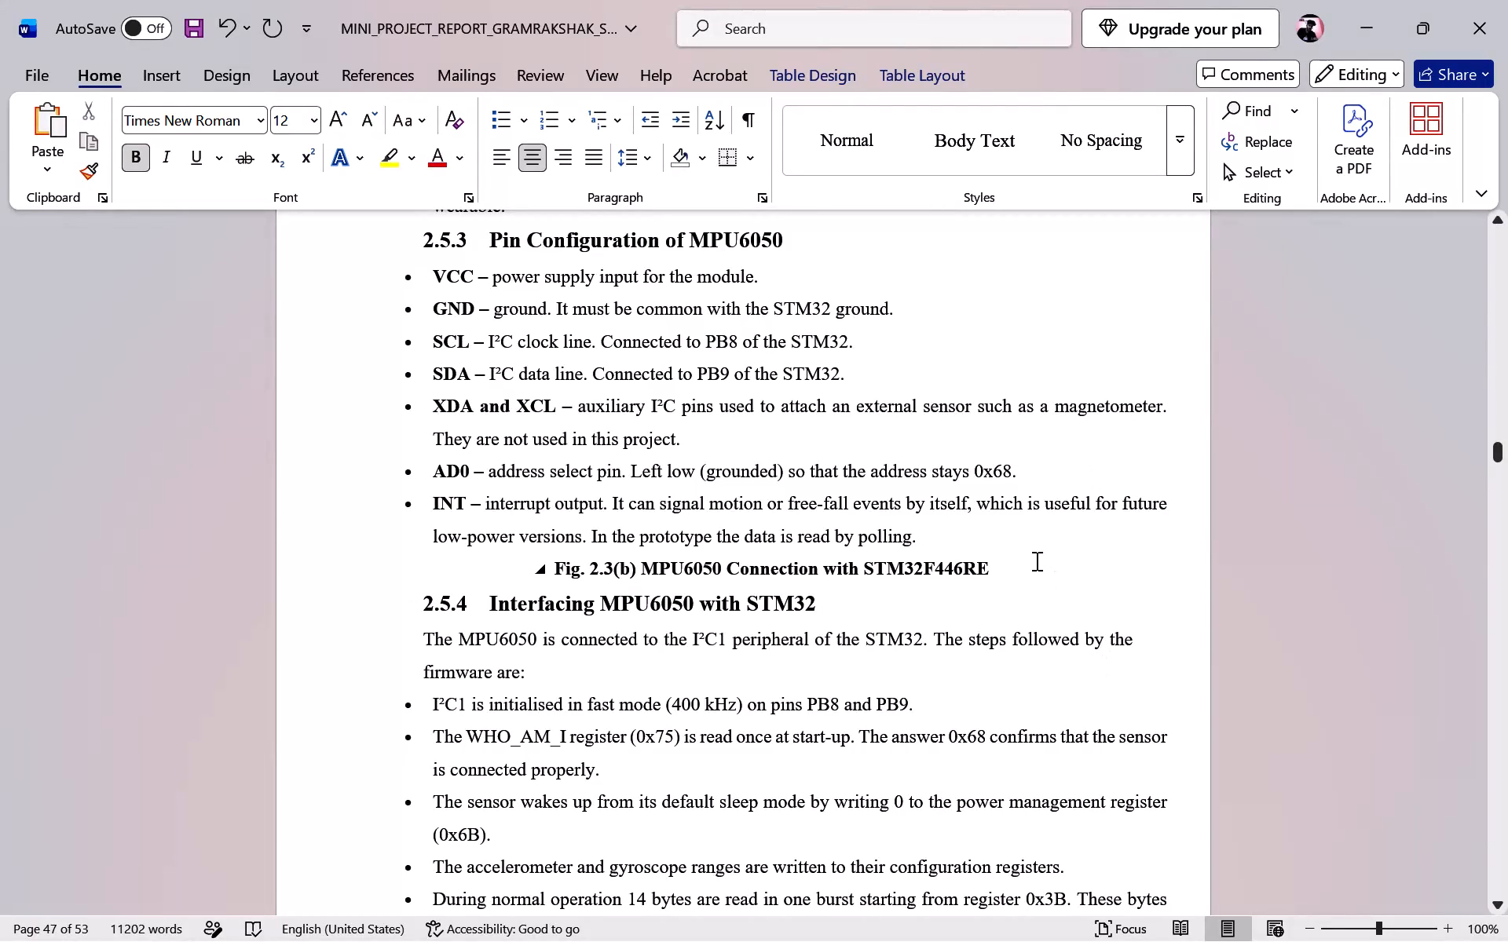
key("BackSpace")
key("BackSpace")
key("BackSpace")
key("BackSpace")
key("BackSpace")
key("BackSpace")
key("BackSpace")
key("BackSpace")
key("BackSpace")
key("BackSpace")
key("BackSpace")
key("BackSpace")
key("BackSpace")
key("BackSpace")
key("BackSpace")
key("BackSpace")
key("BackSpace")
key("BackSpace")
key("BackSpace")
key("BackSpace")
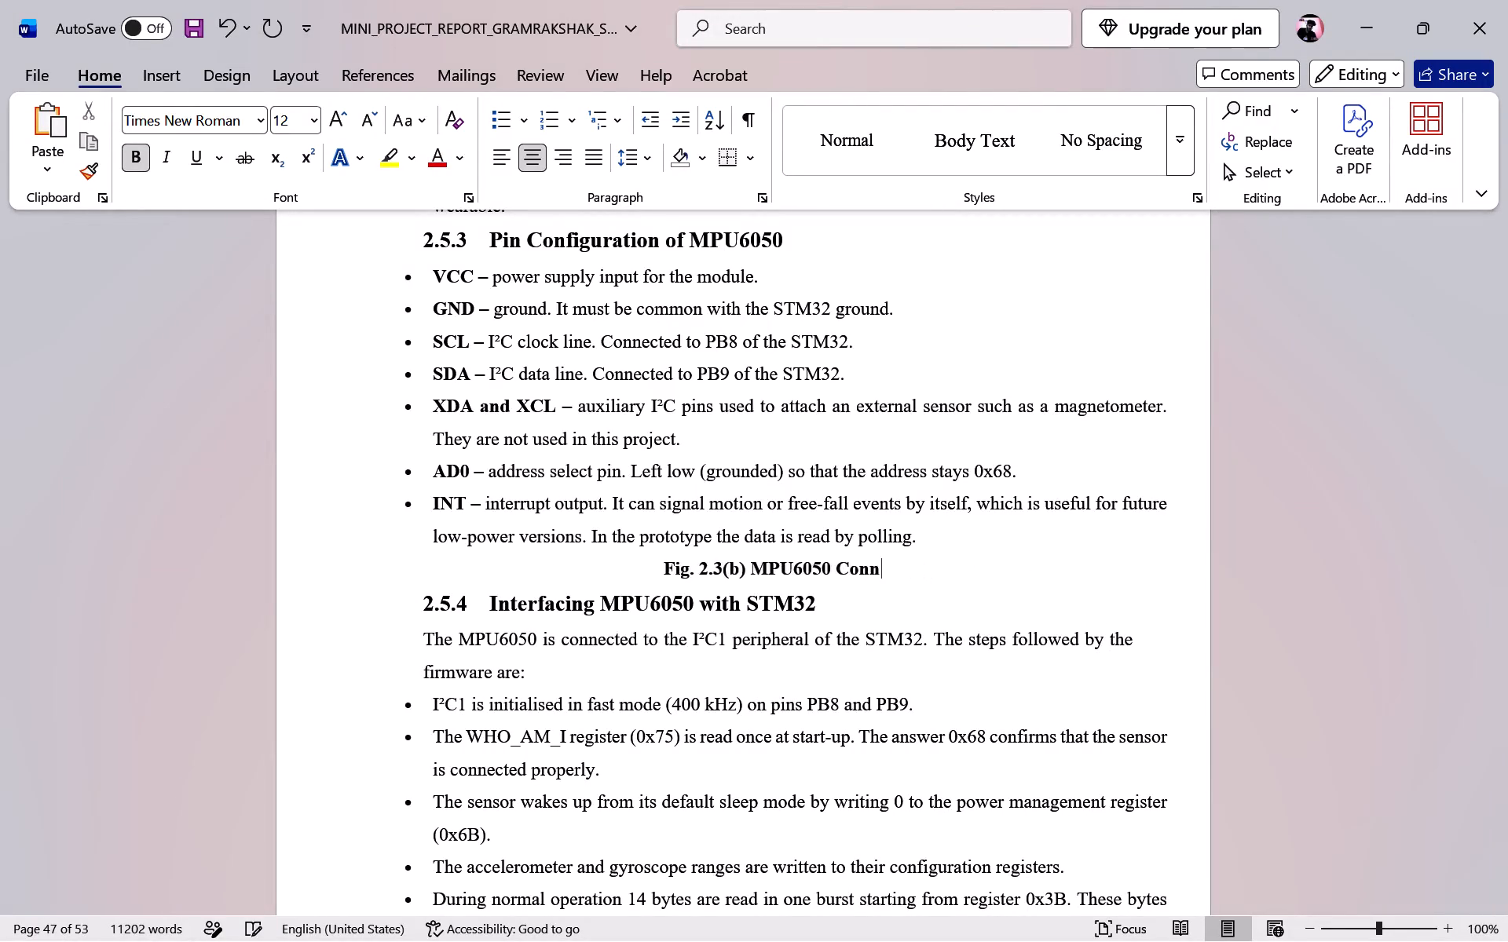
key("BackSpace")
key("BackSpace")
key("BackSpace")
key("BackSpace")
key("BackSpace")
key("BackSpace")
key("BackSpace")
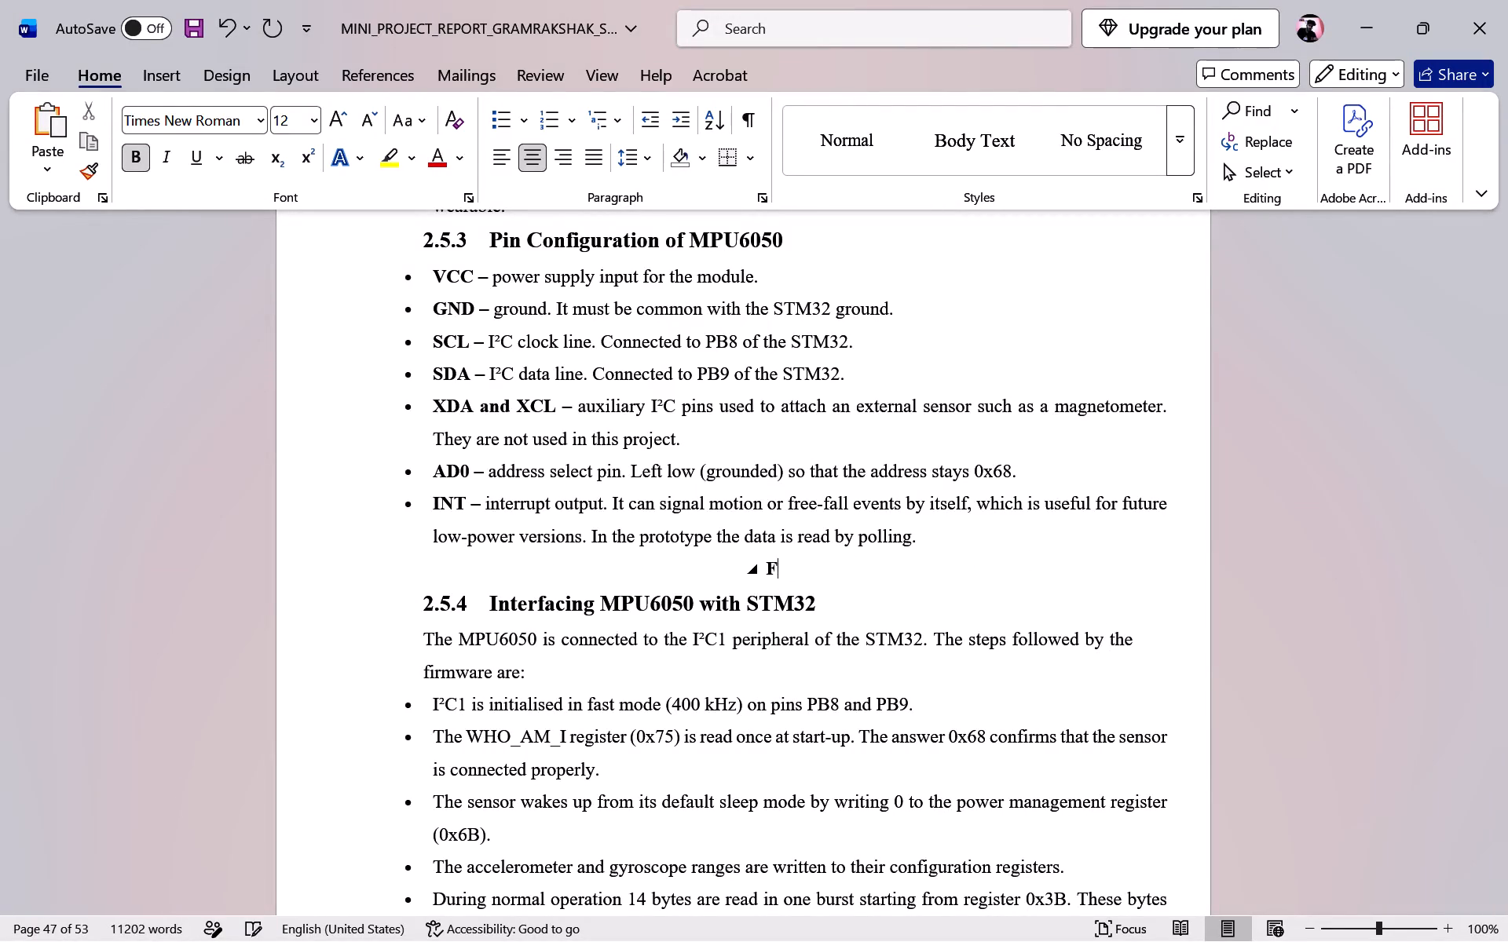
key("BackSpace")
key("BackSpace")
key("BackSpace")
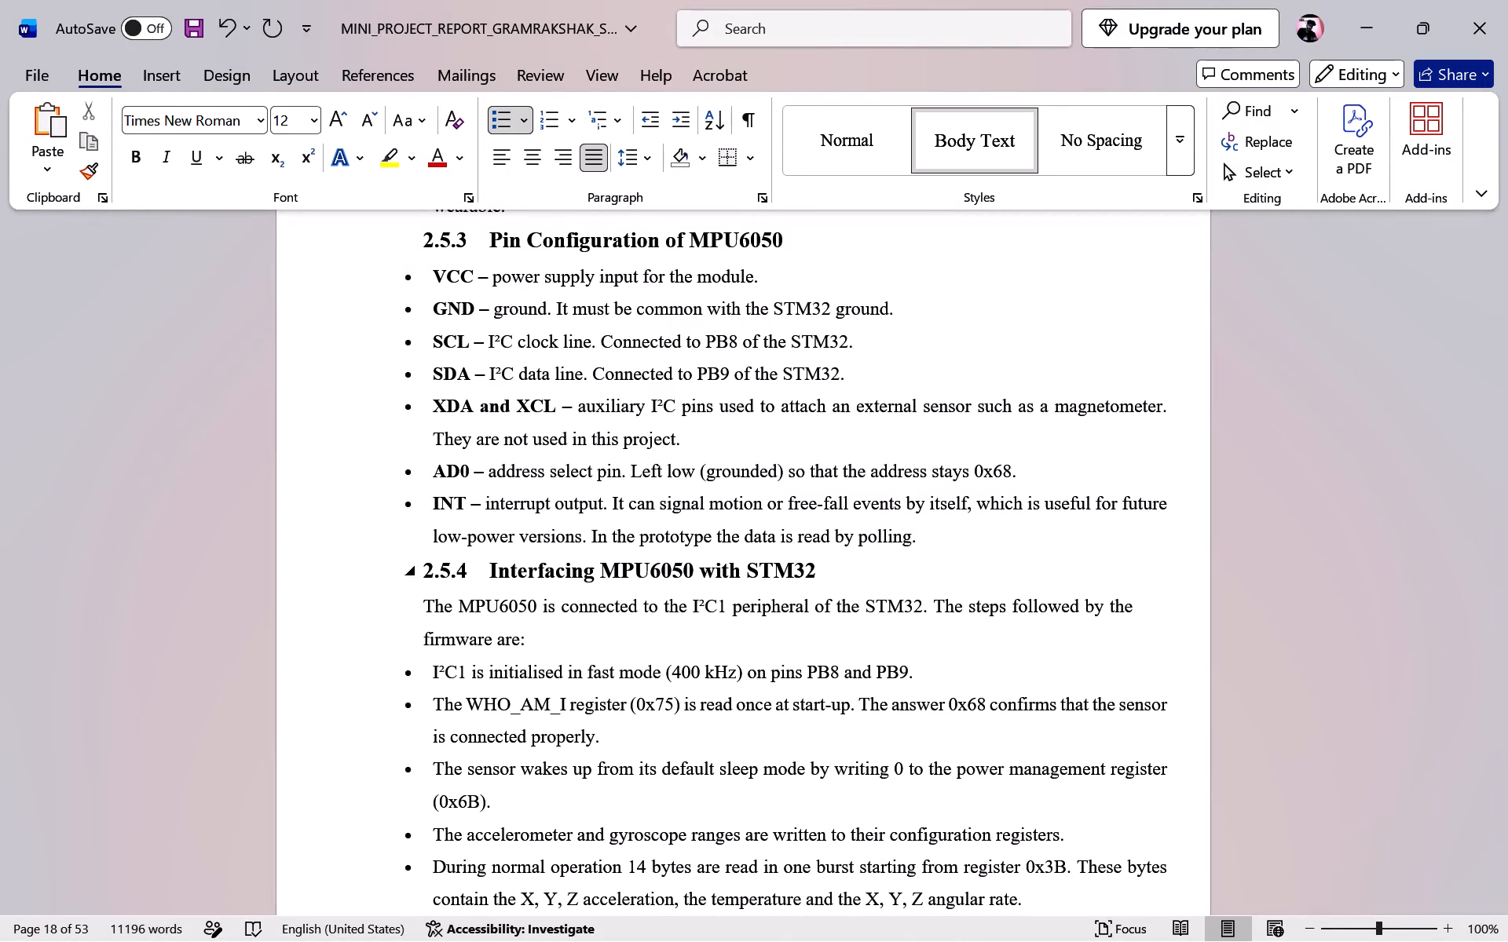
Review the rest of section 2.5.4 and the fall detection logic down to the highlighted threshold values placeholder.
scroll(1118, 436, "down", 3)
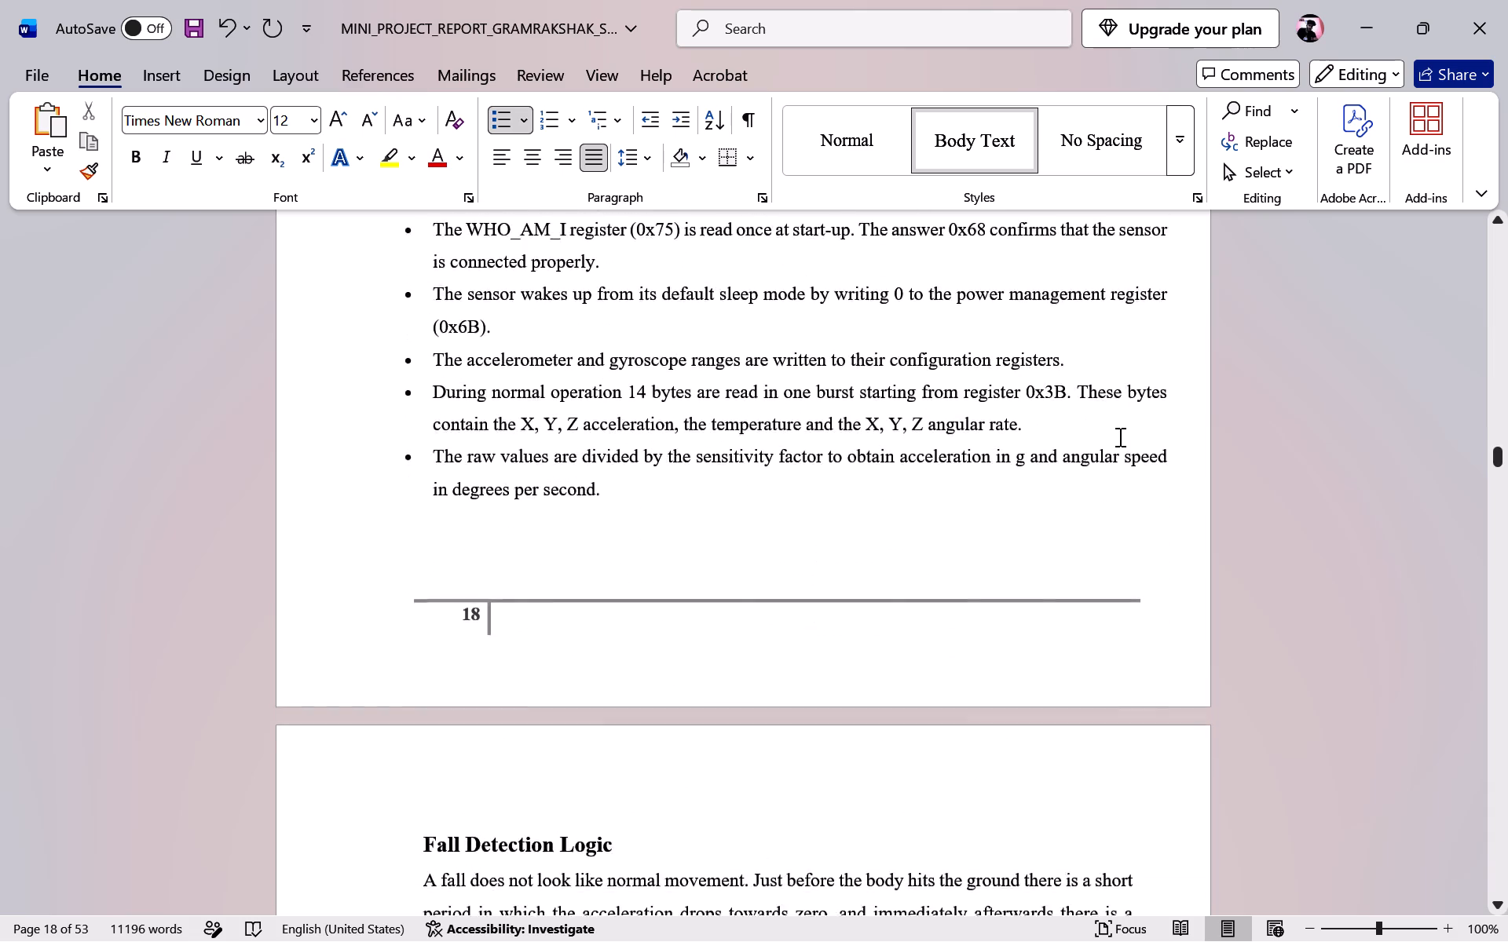
scroll(1118, 436, "down", 2)
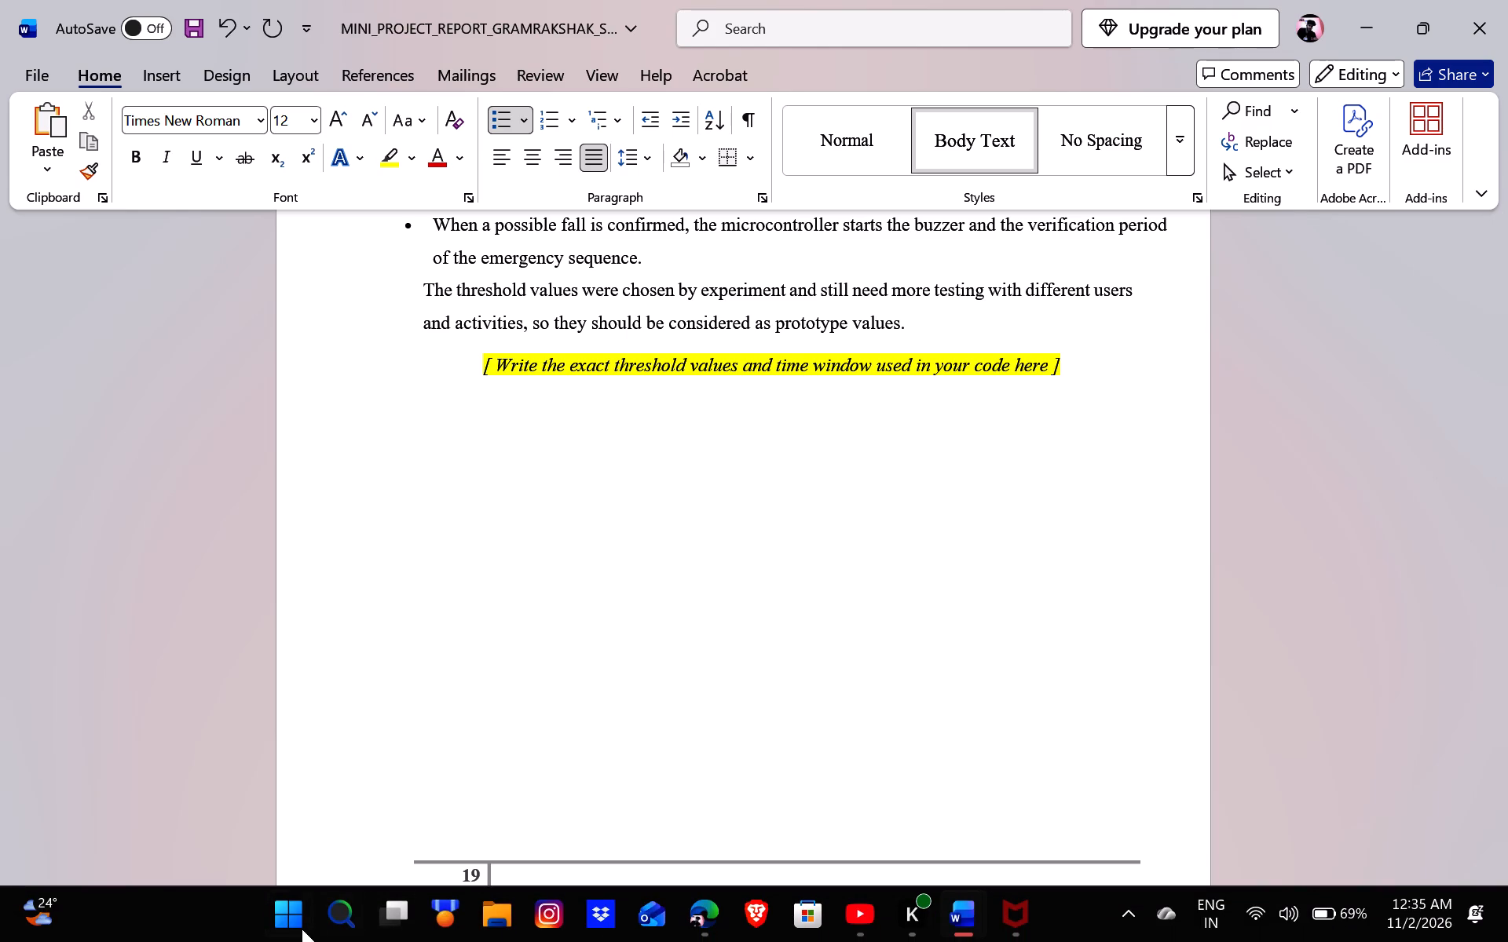
left_click(302, 929)
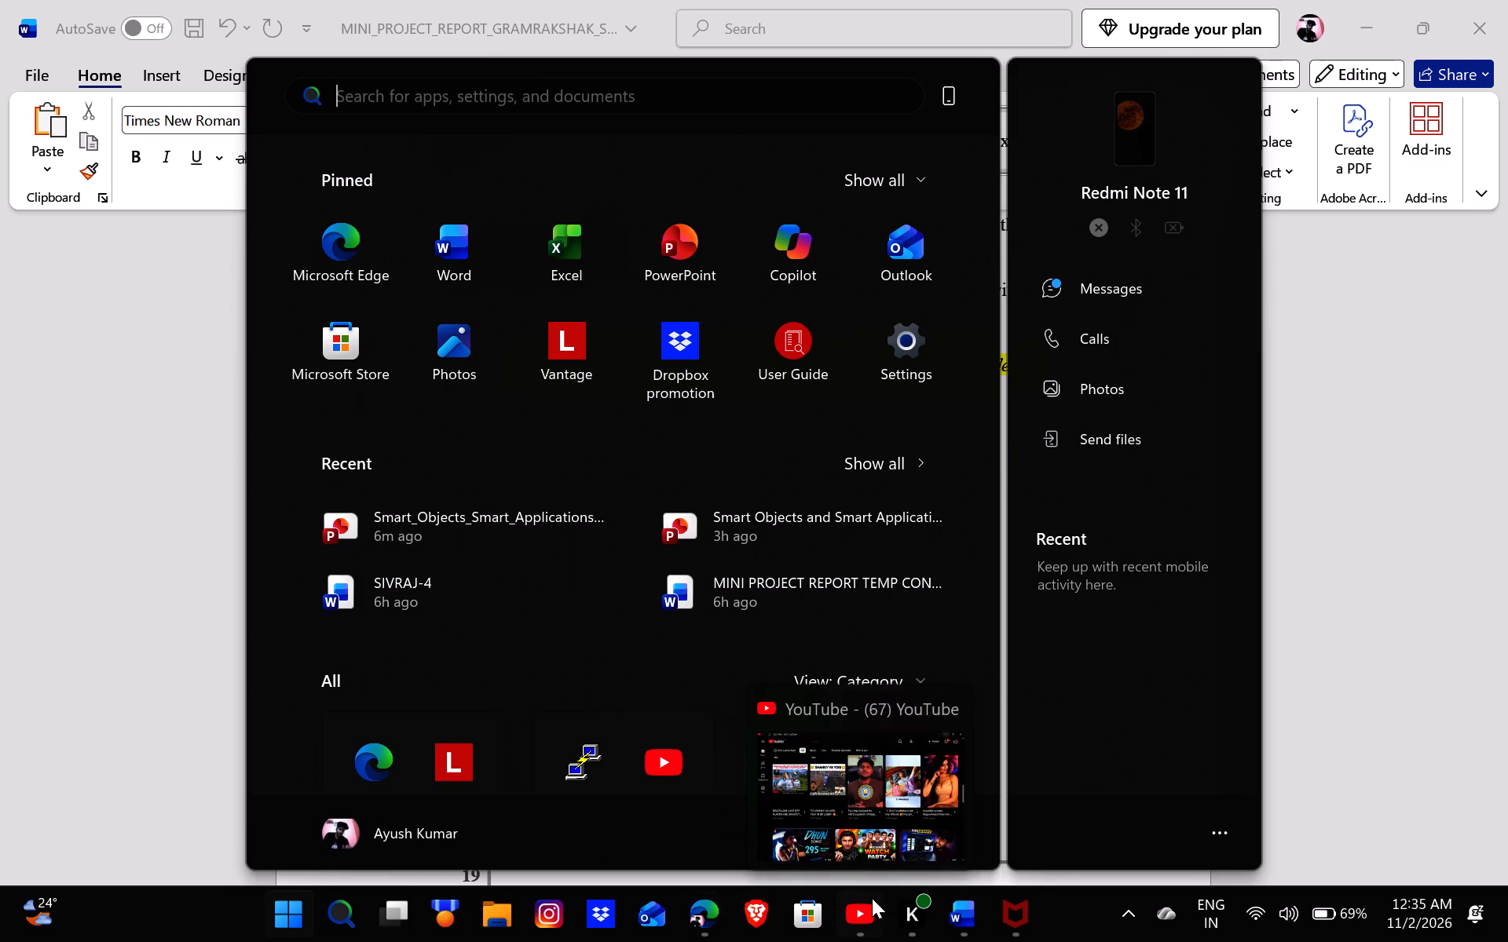
left_click(1363, 506)
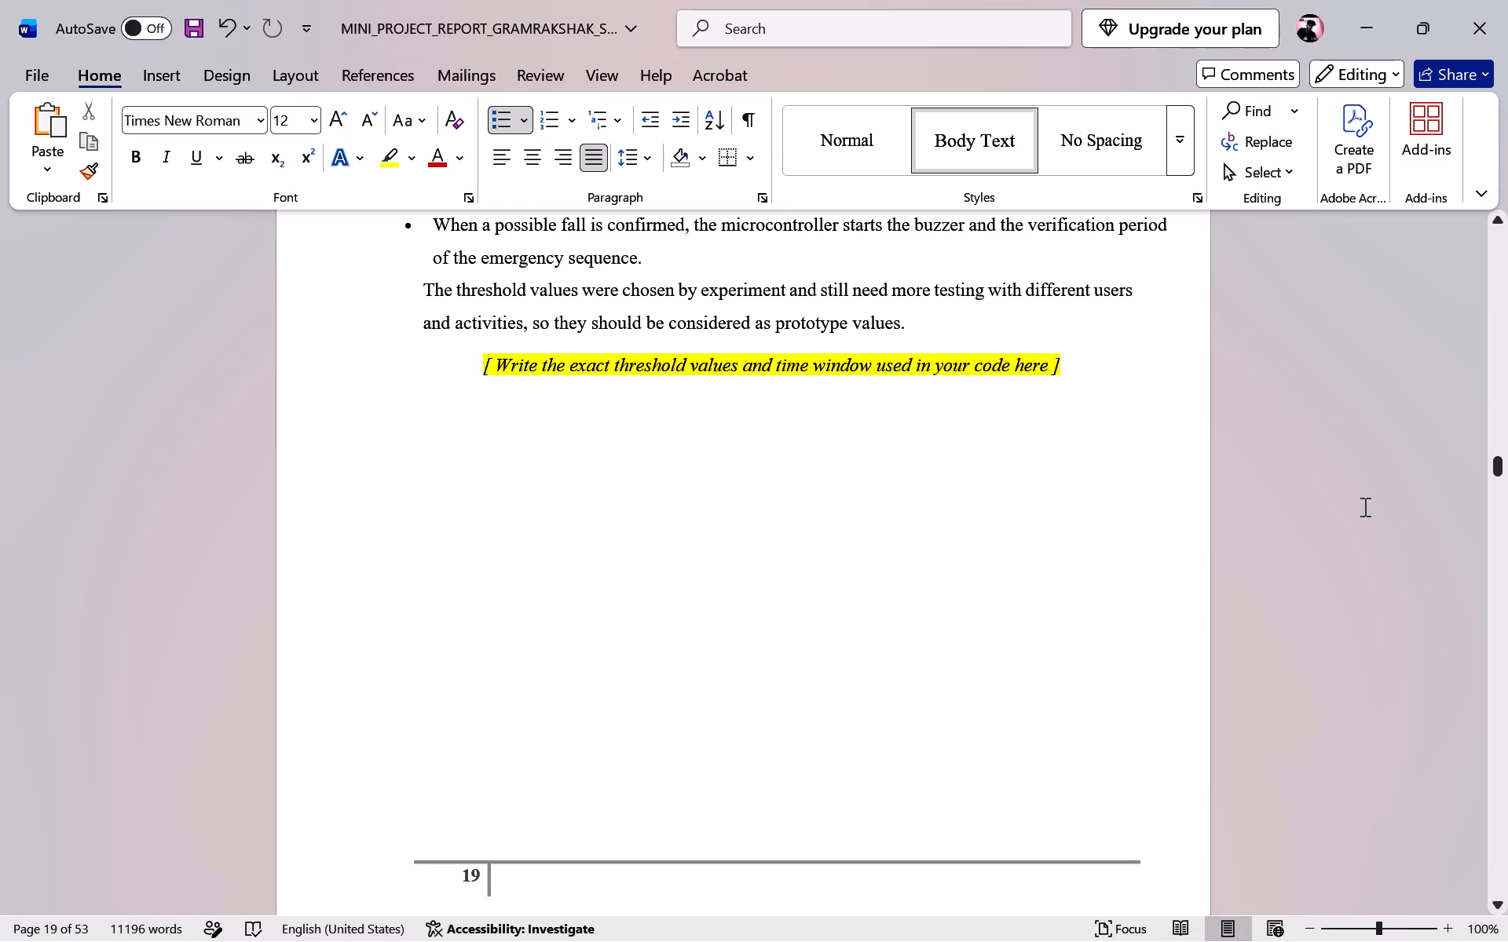
scroll(1133, 508, "up", 2)
scroll(1133, 508, "down", 1)
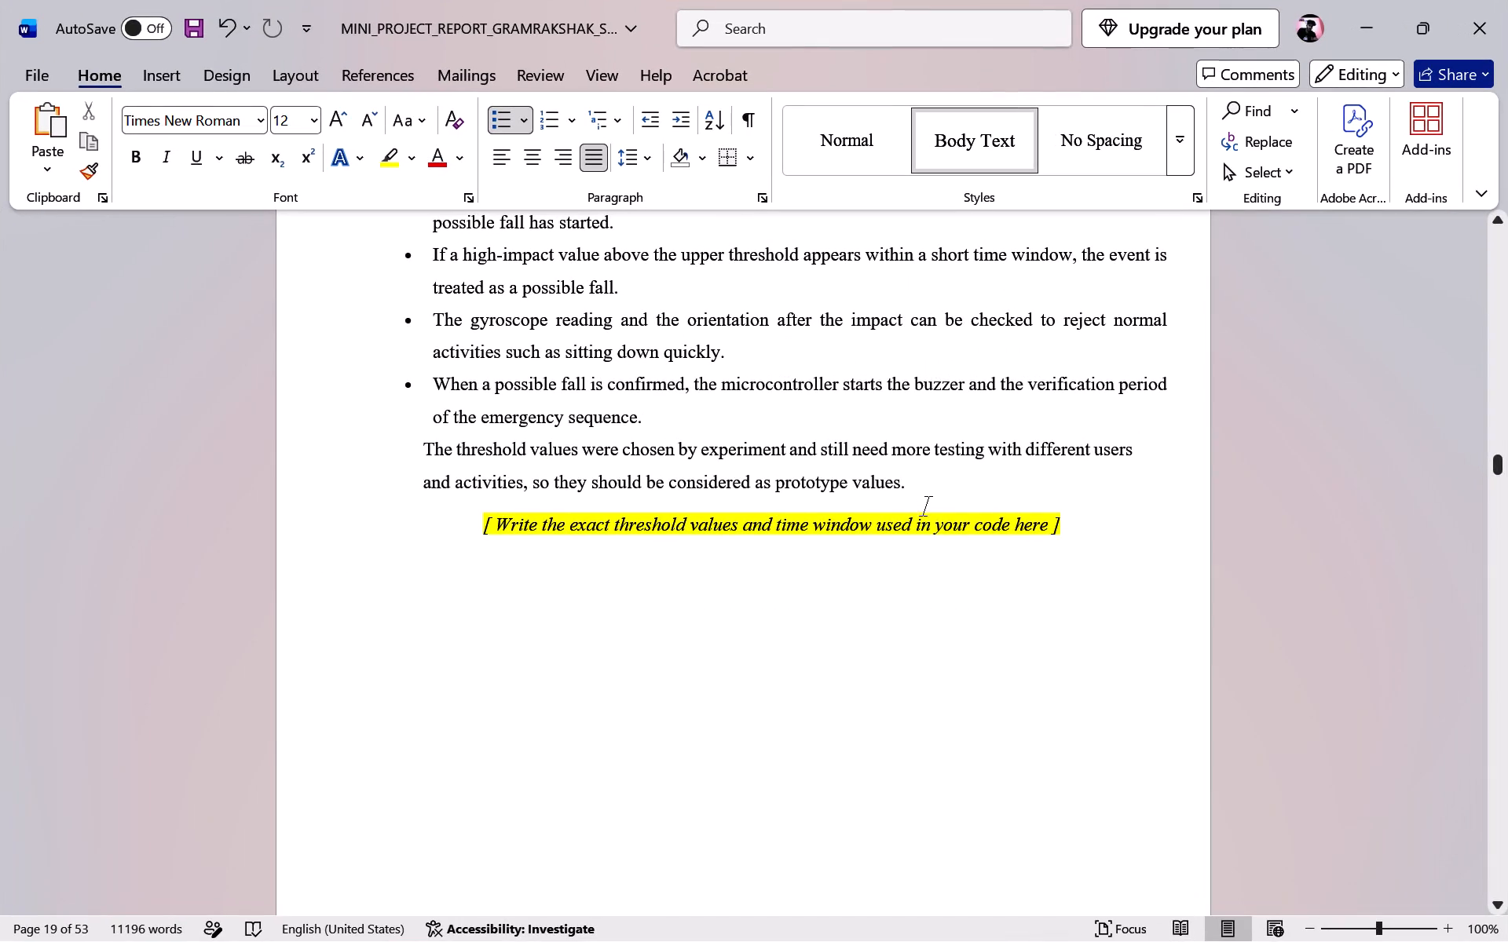
left_click(921, 485)
key("Return")
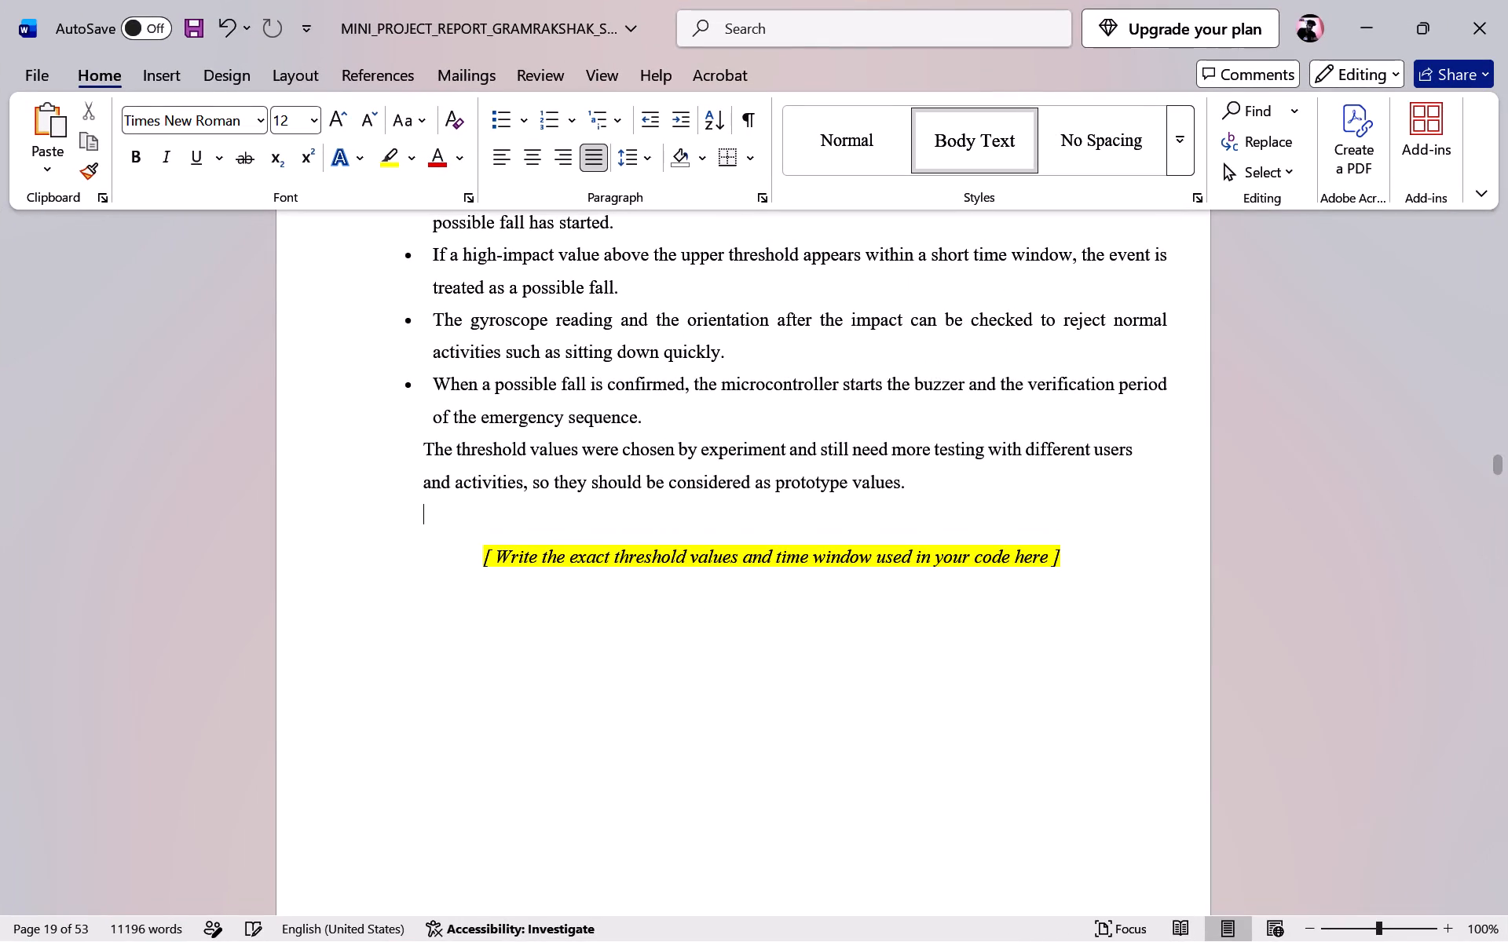
double_click(541, 160)
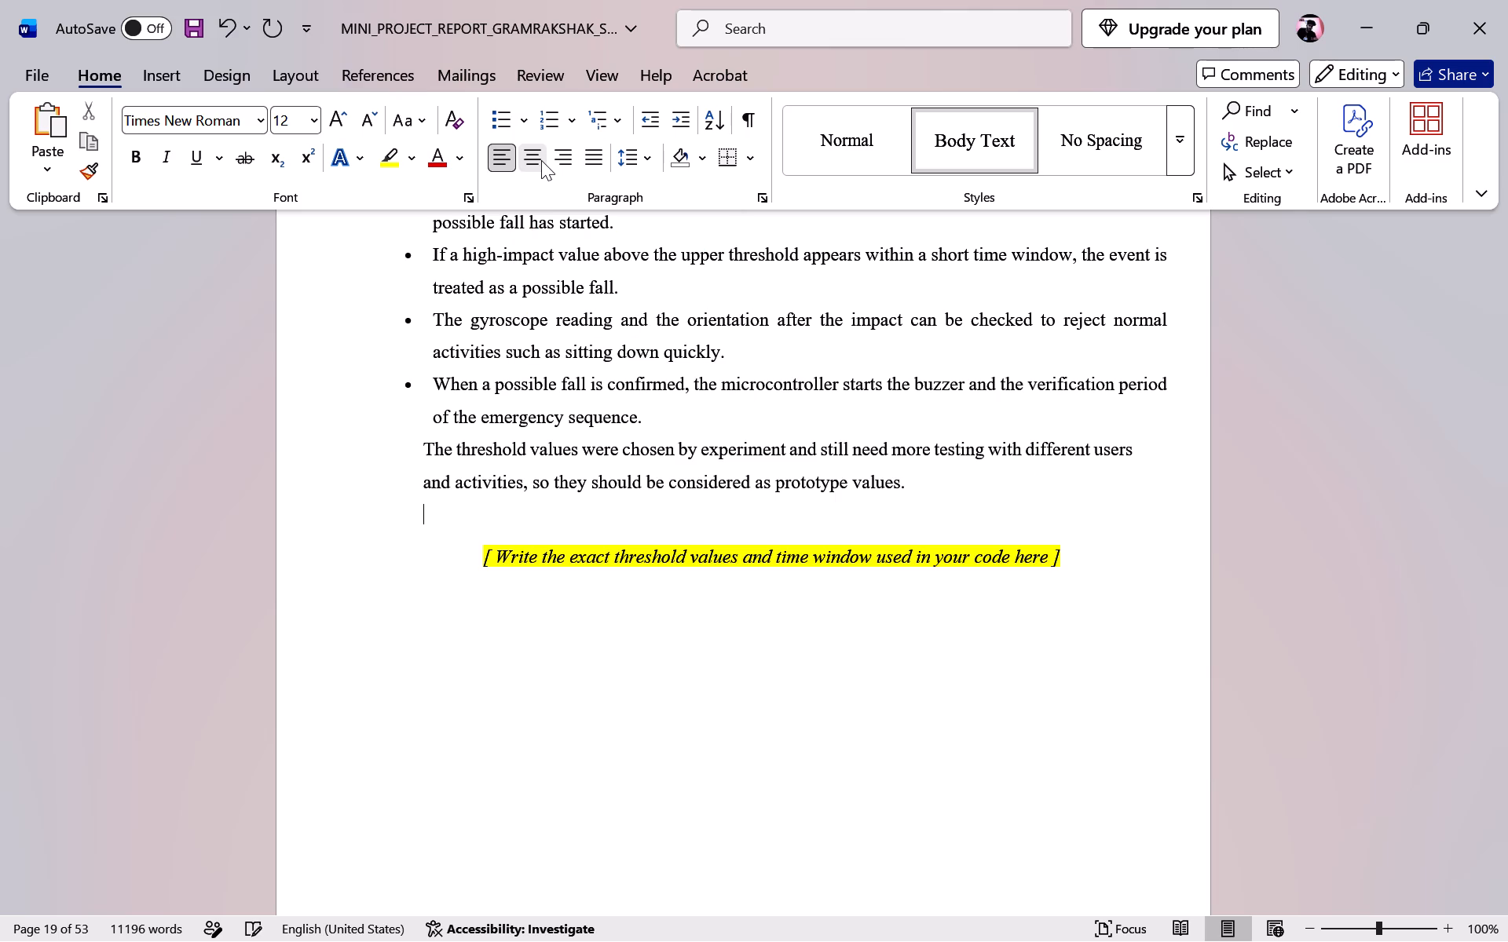
left_click(541, 160)
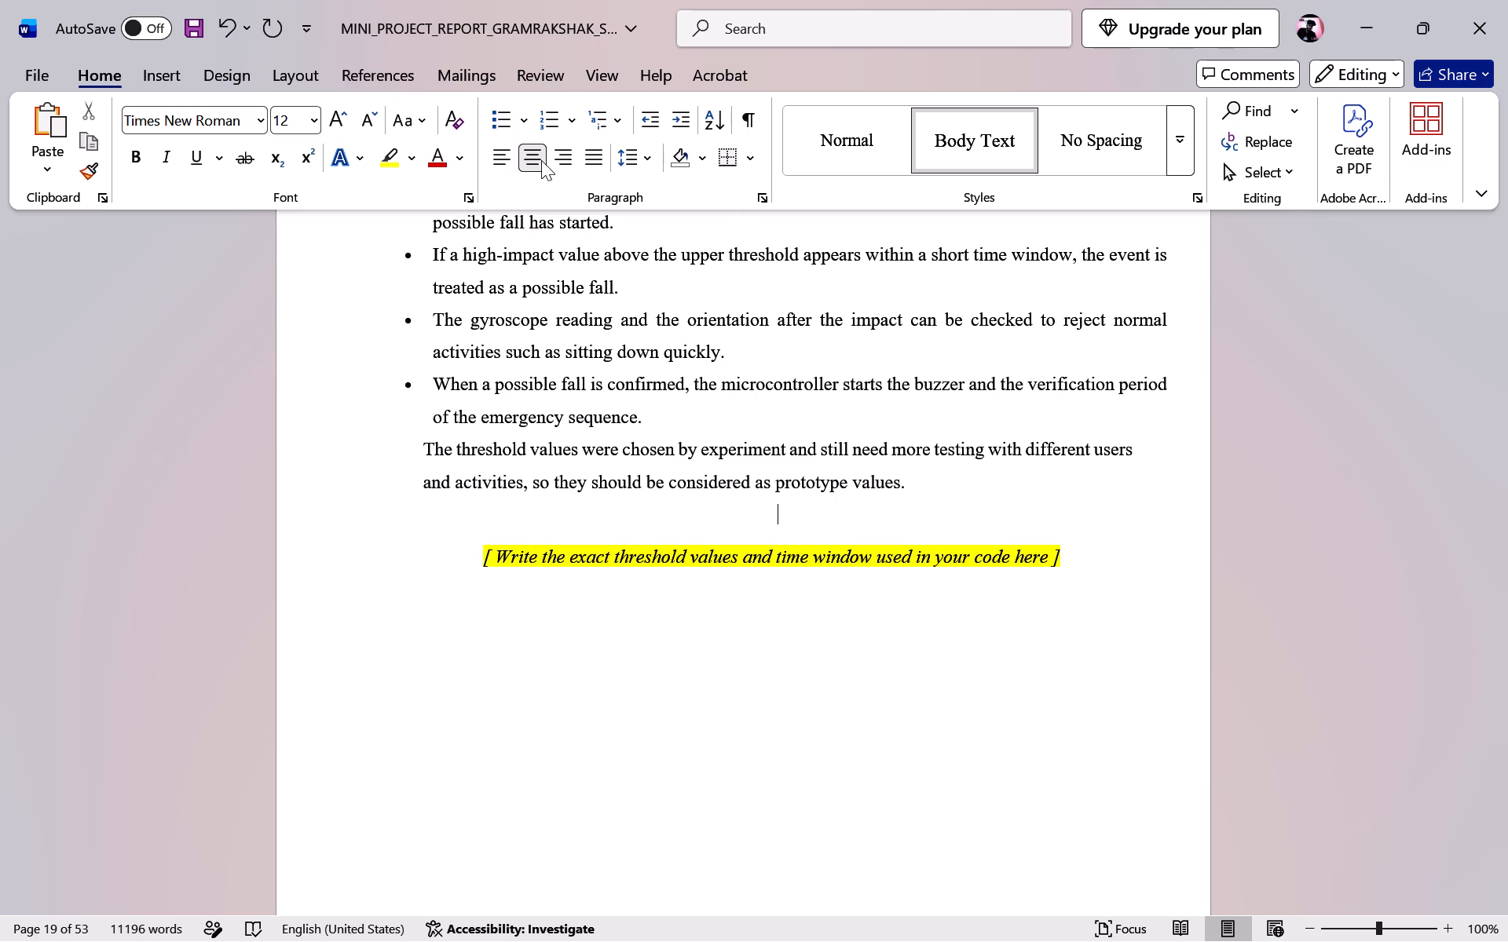
key("ctrl+v")
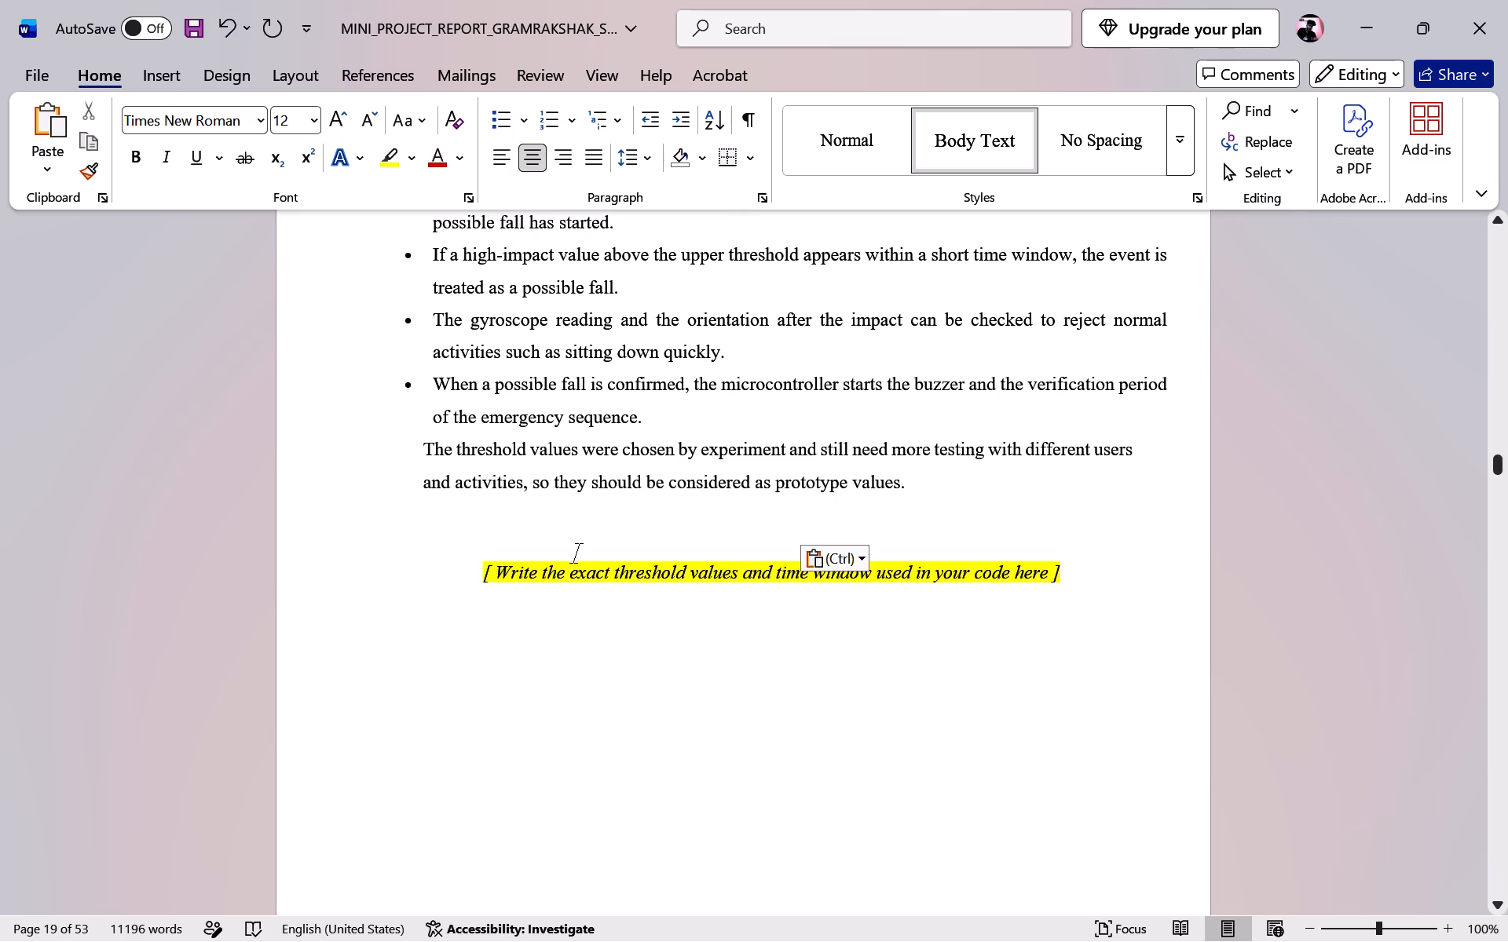
left_click(829, 571)
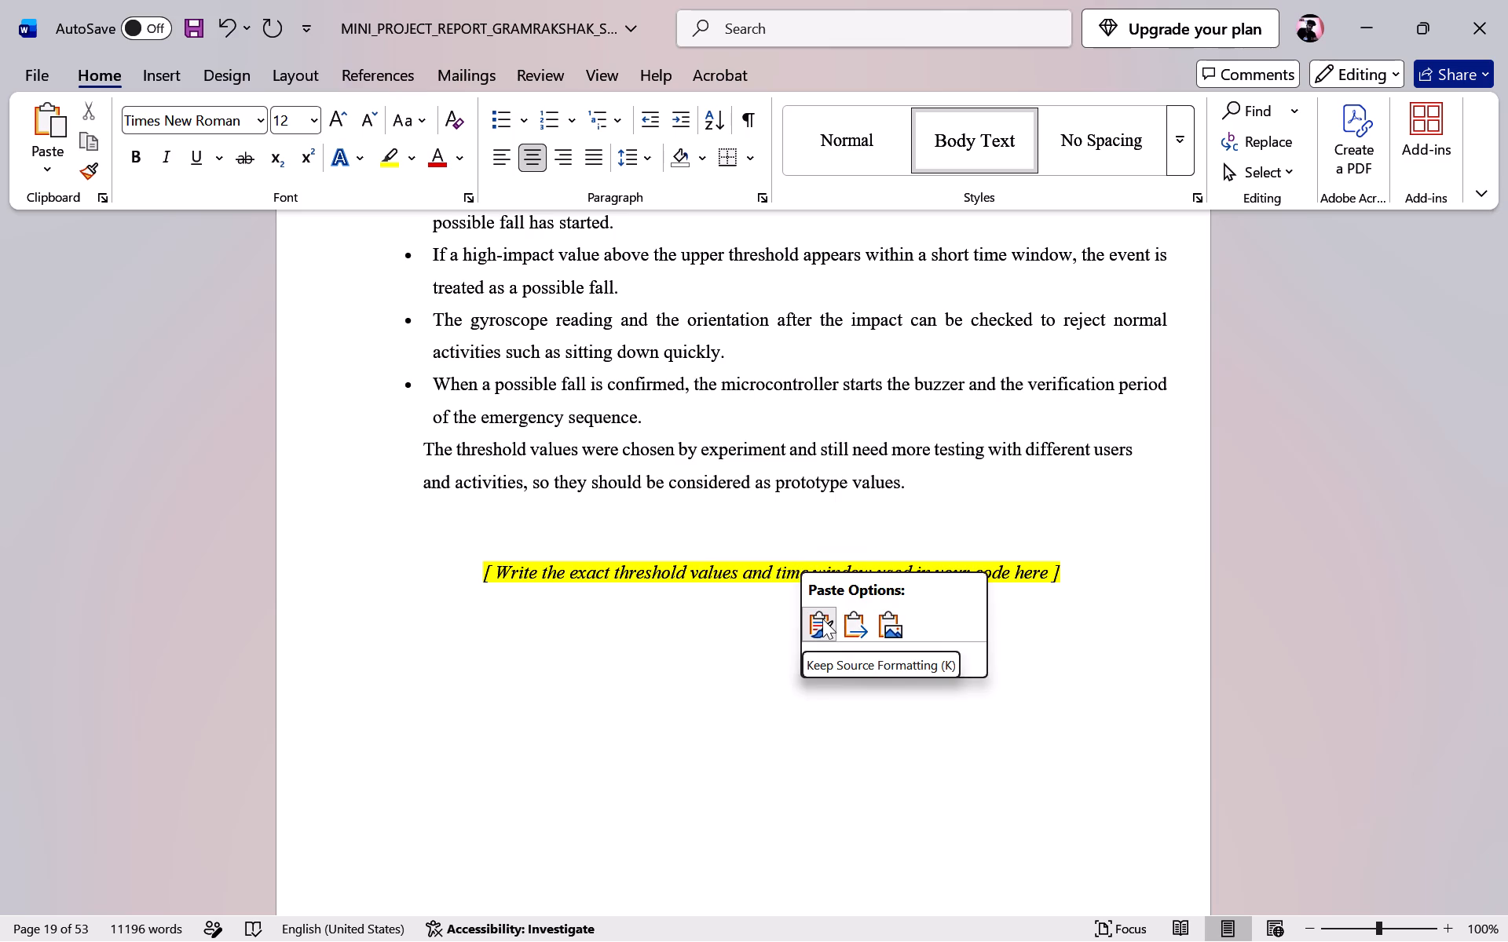
left_click(882, 626)
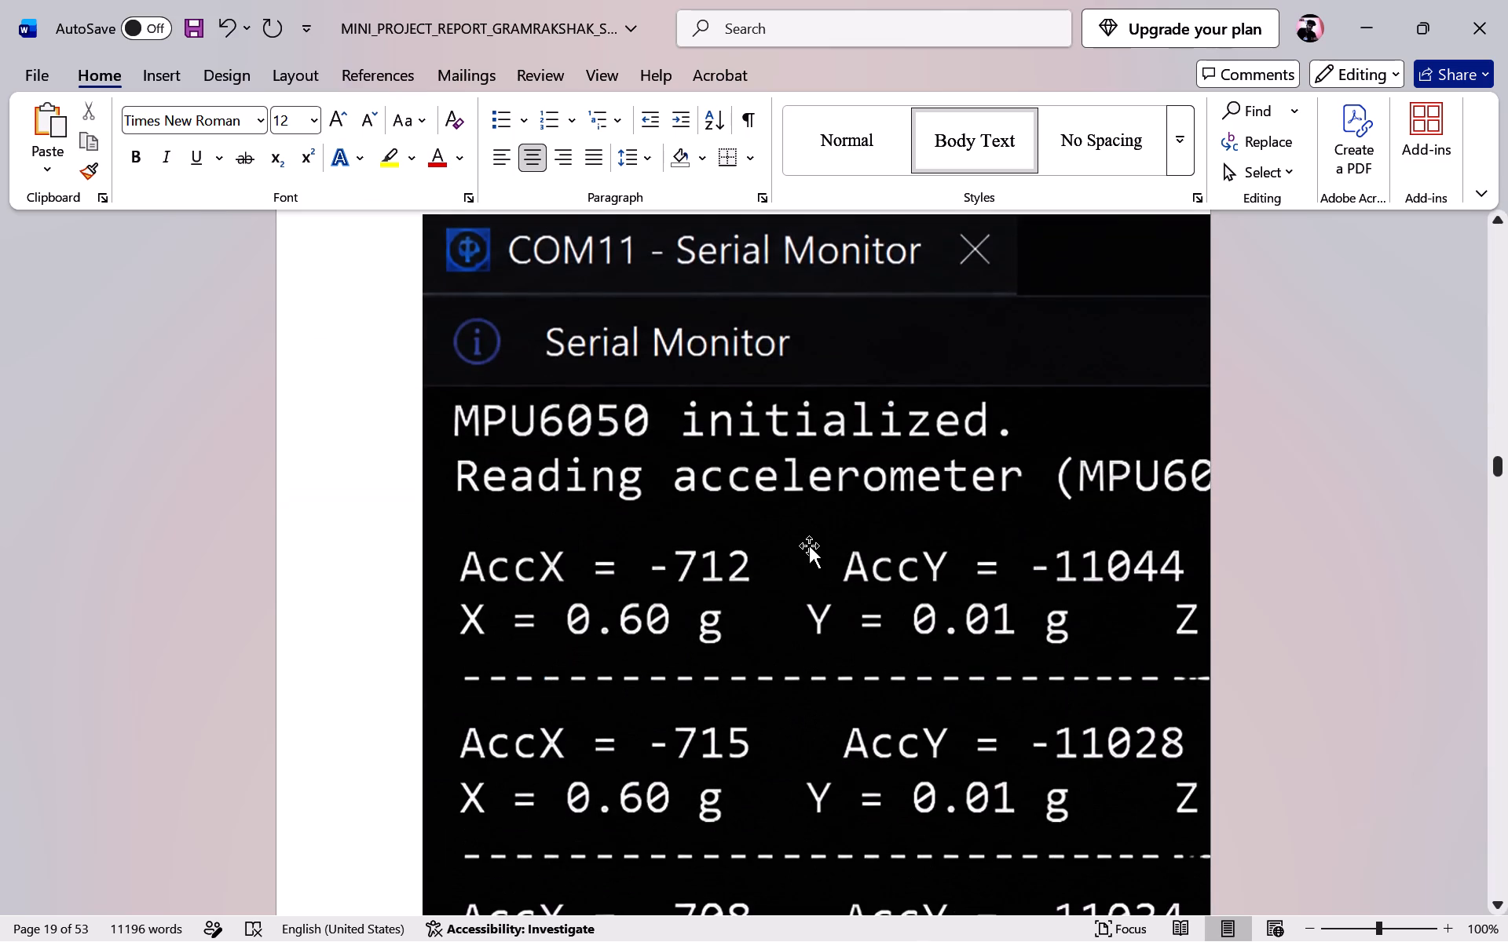
Shrink the pasted serial monitor picture so it fits within the page margins directly below the threshold values paragraph.
scroll(809, 546, "down", 3, "ctrl")
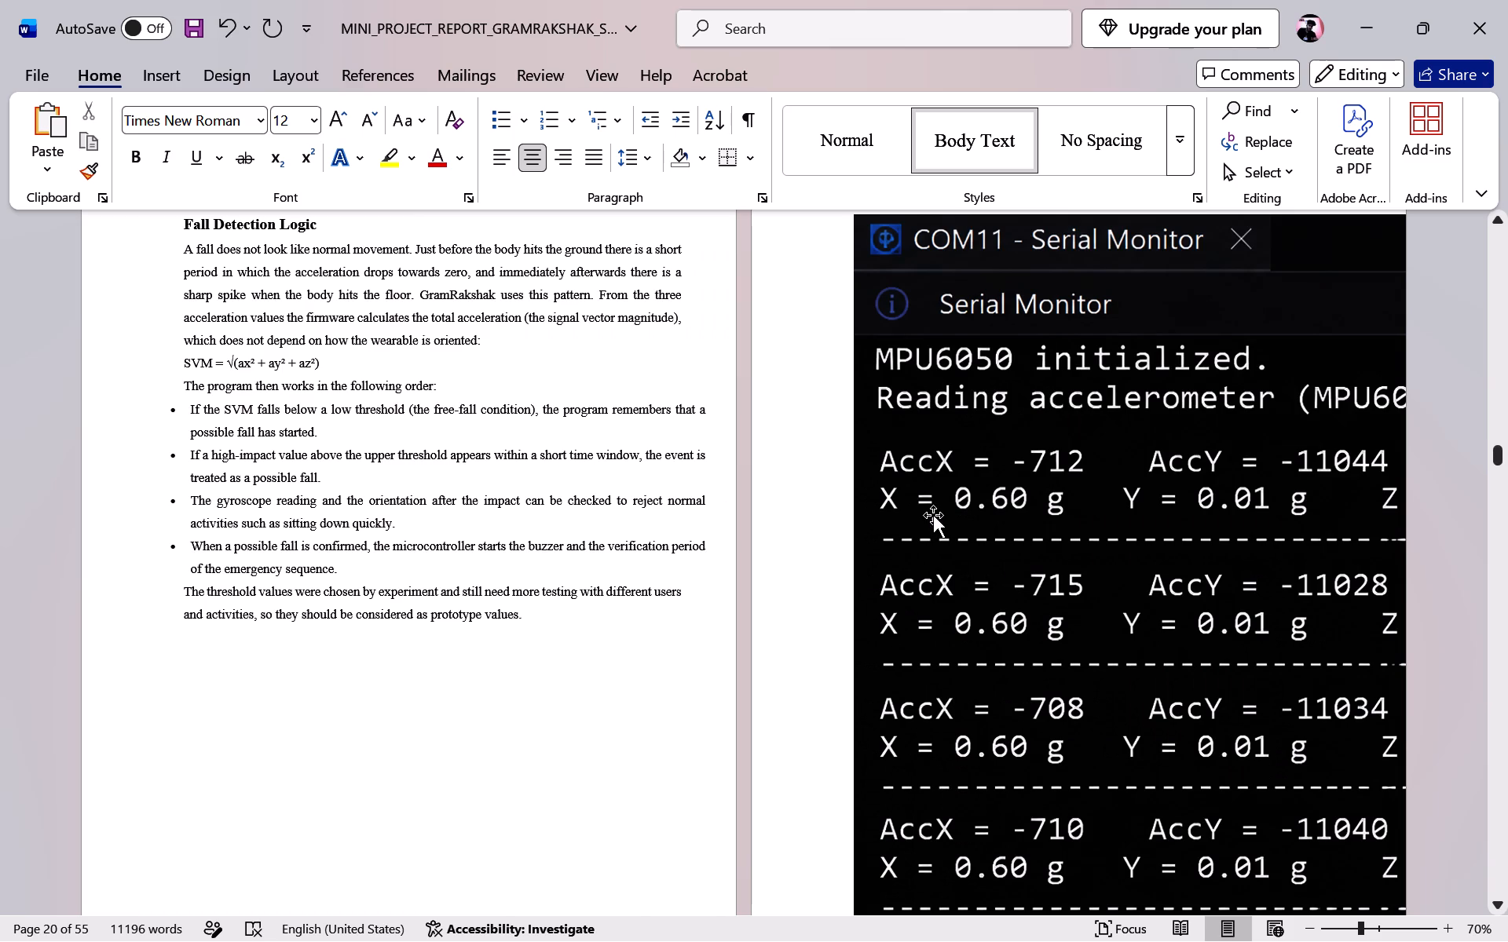
left_click(937, 513)
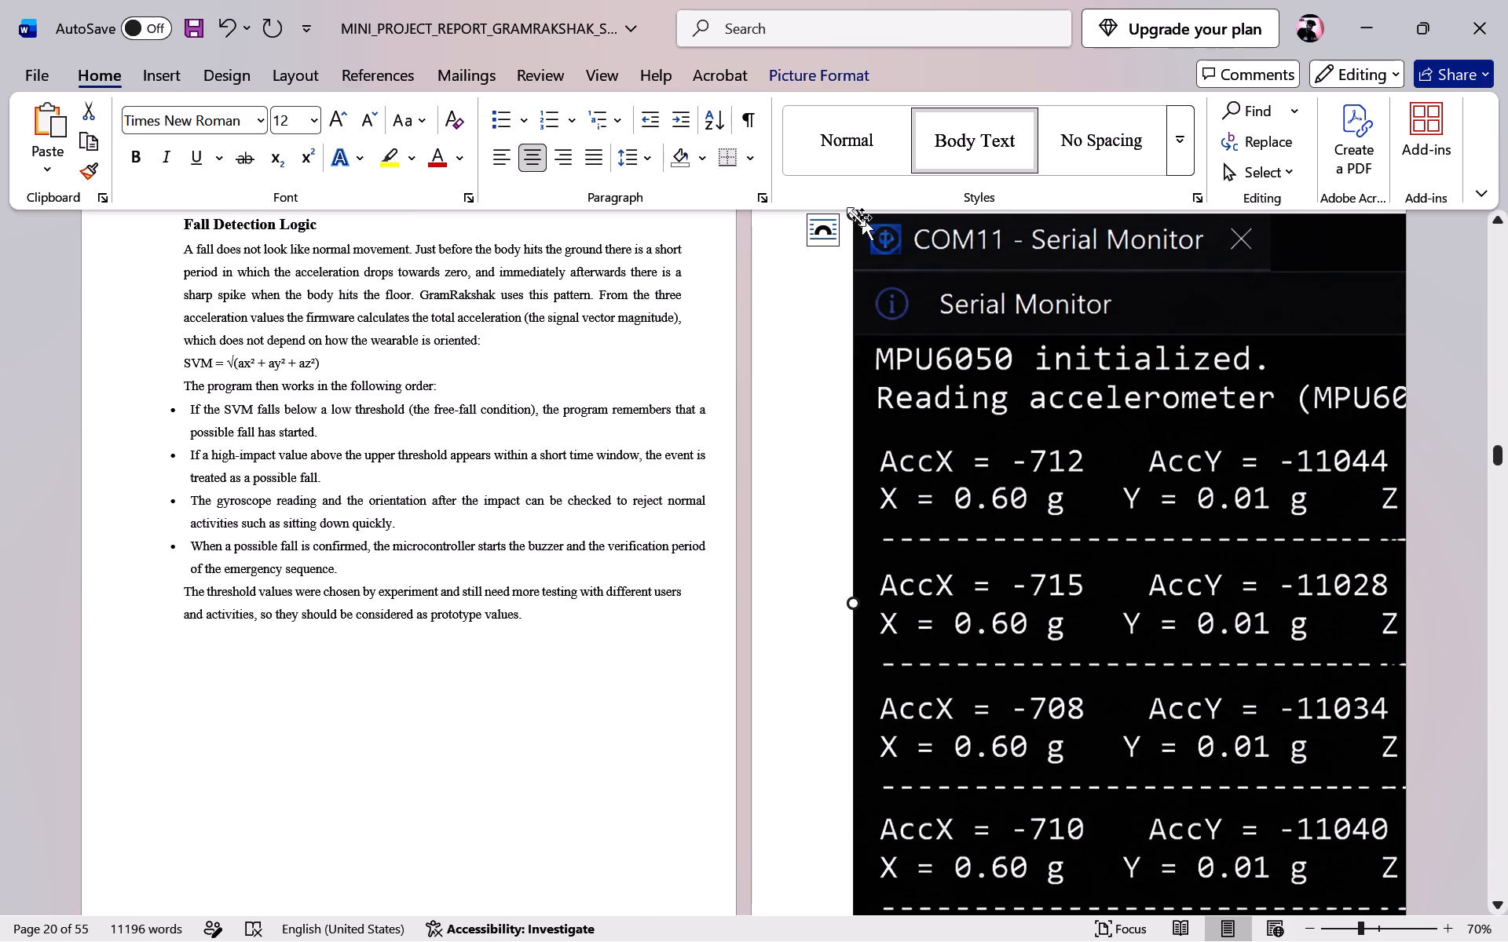
left_click_drag(847, 212, 1205, 741)
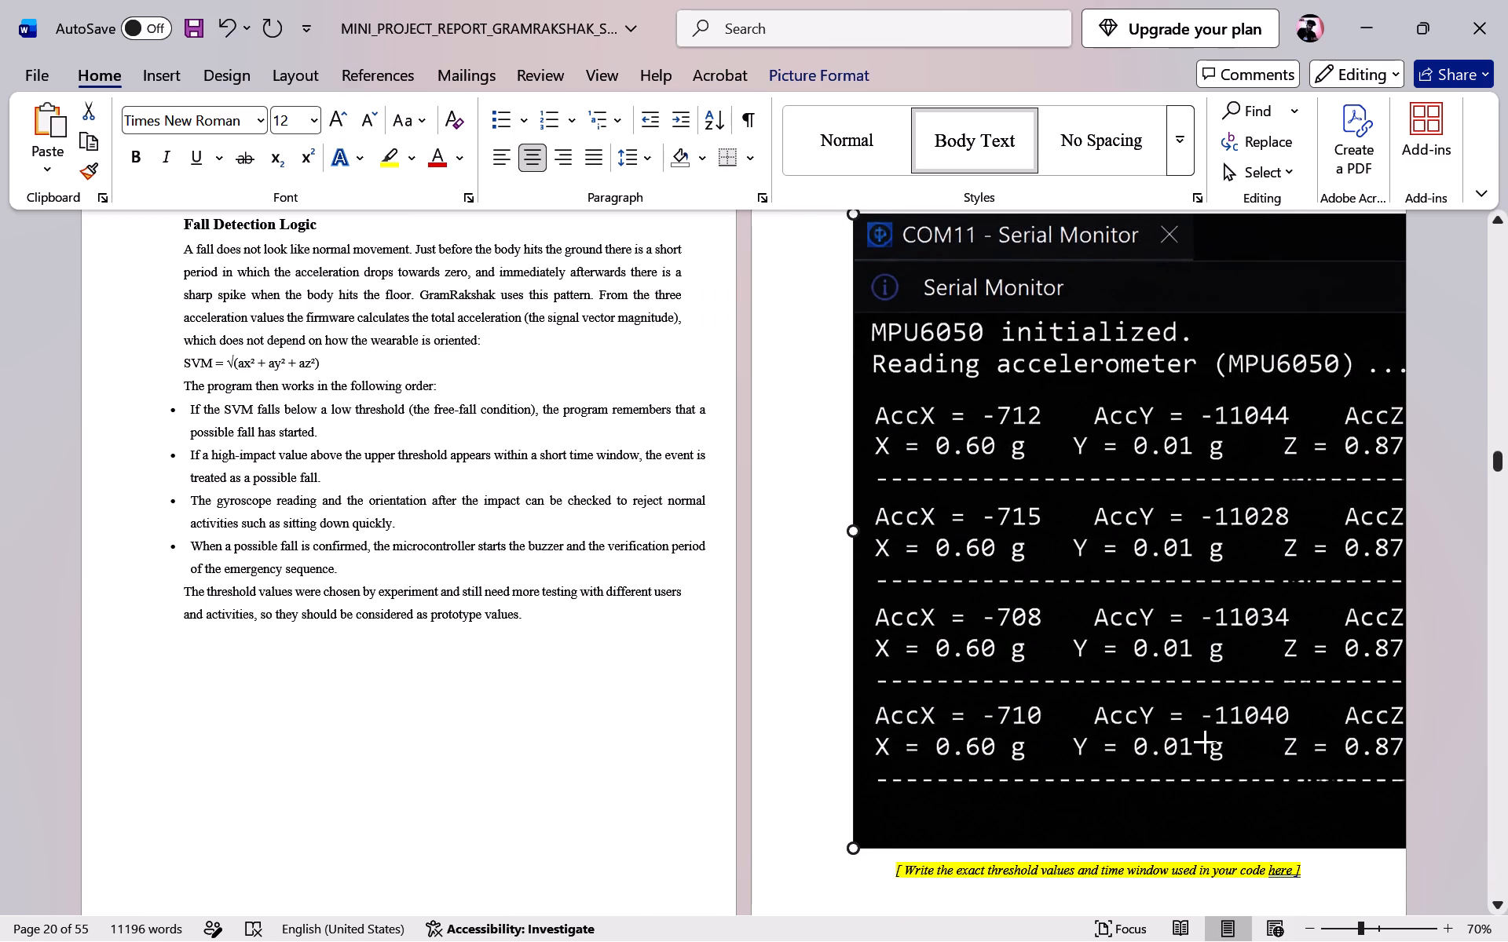
left_click_drag(1205, 741, 1273, 941)
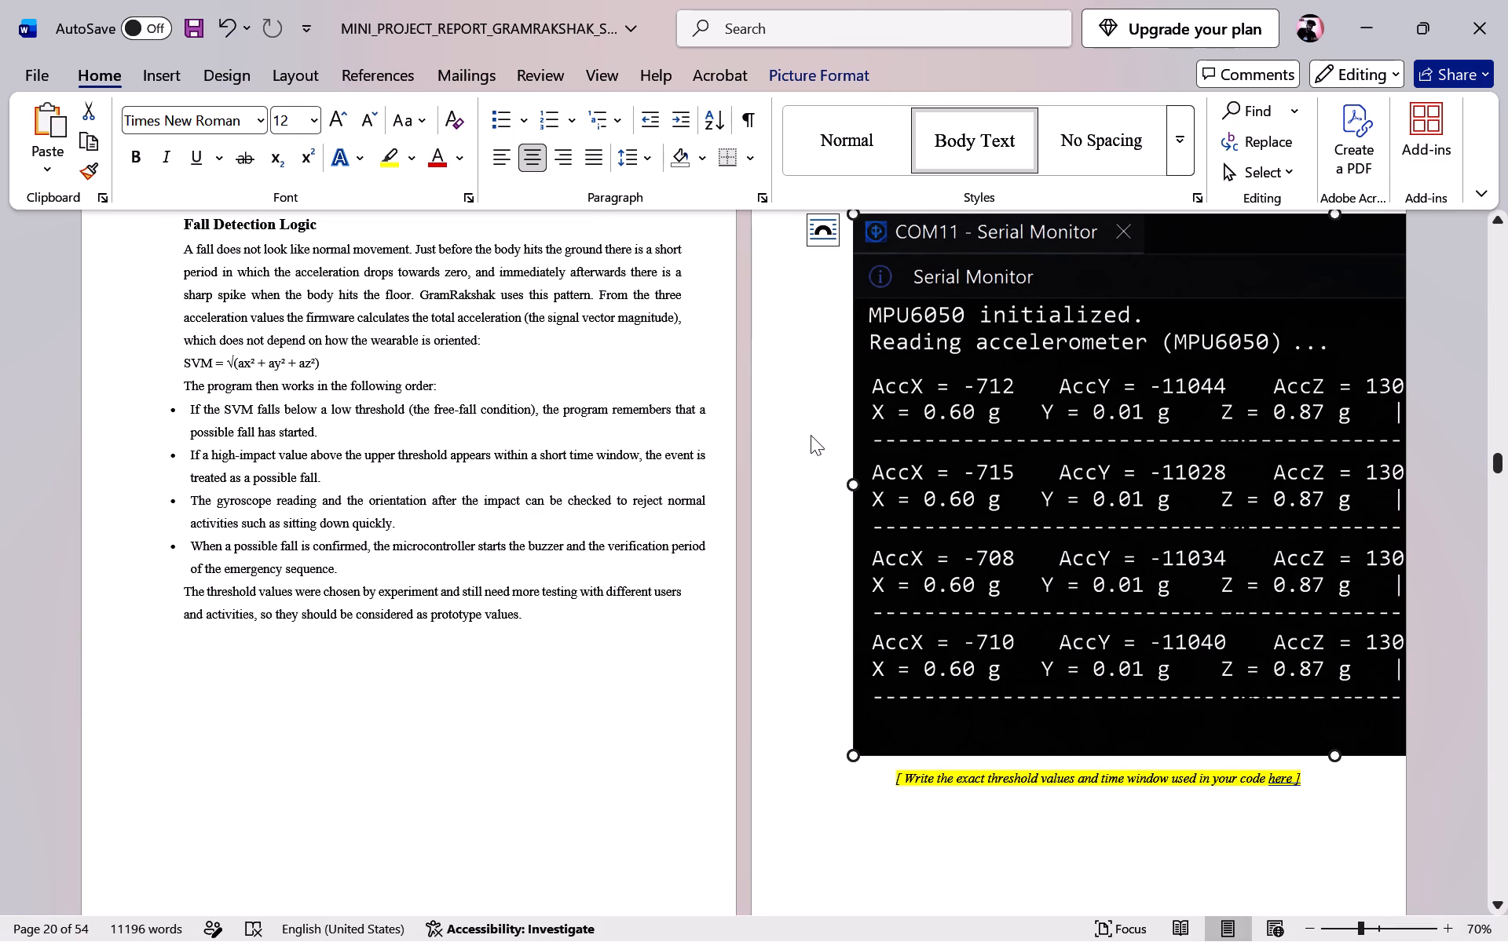
scroll(1105, 422, "up", 3, "ctrl")
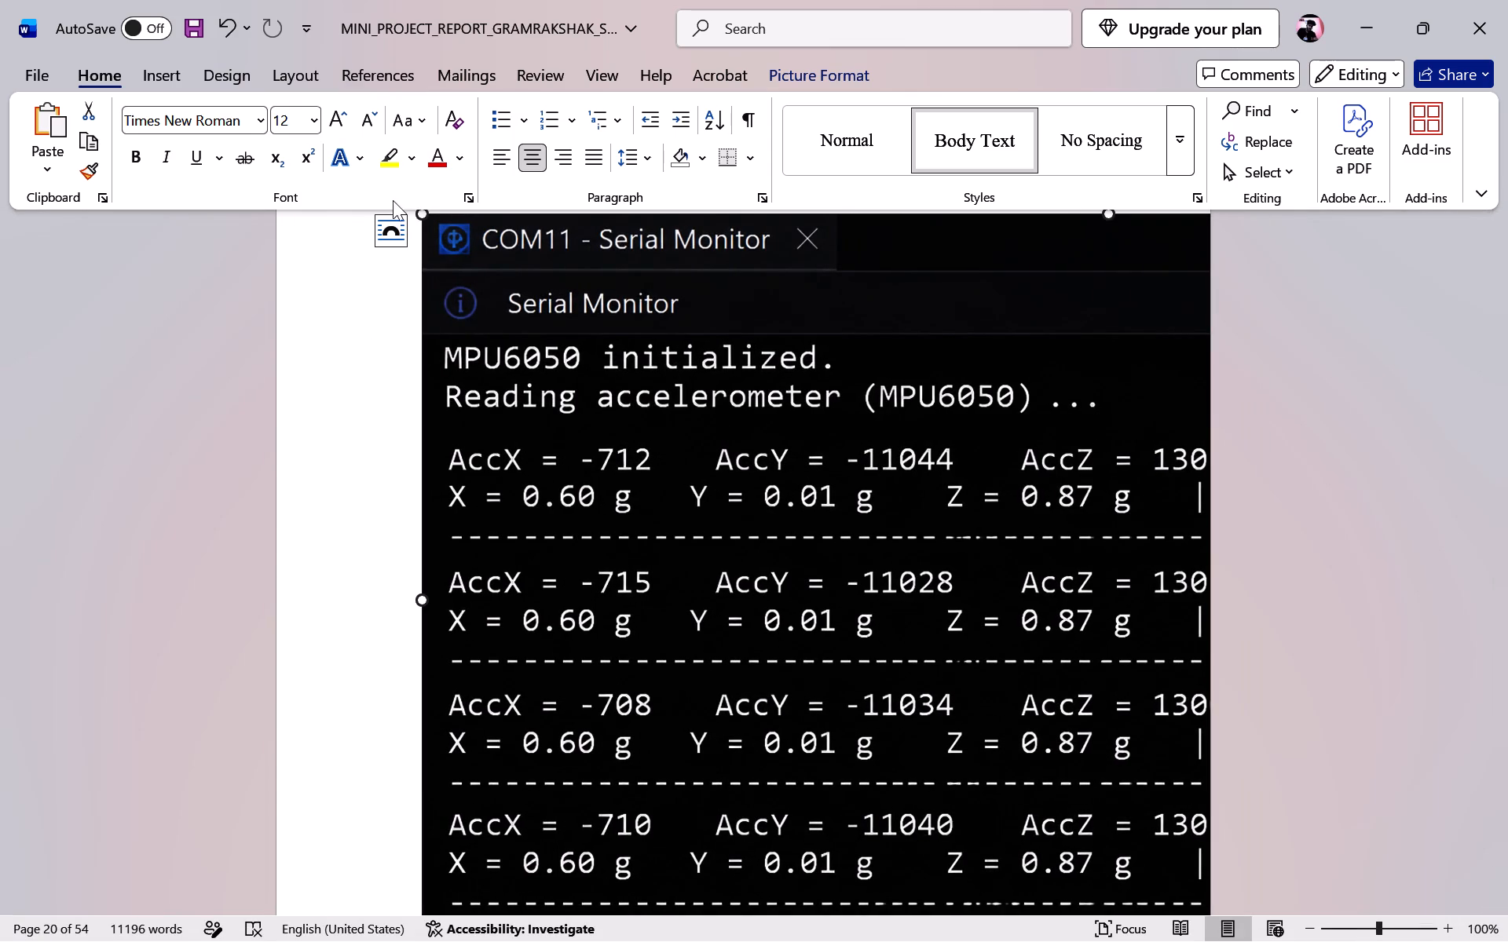
left_click_drag(423, 214, 938, 940)
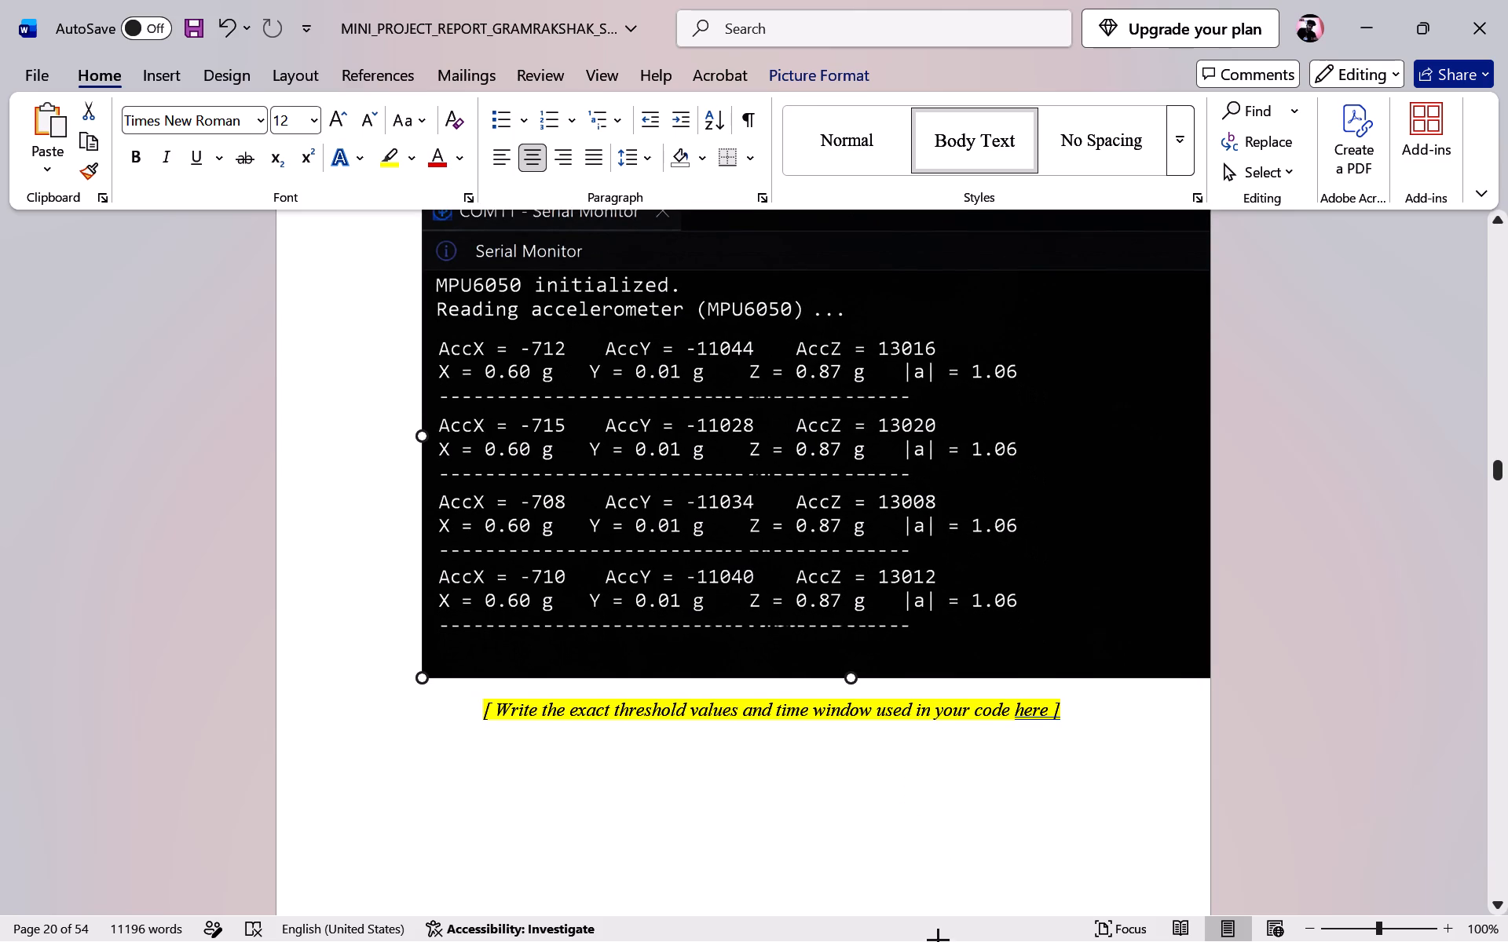
left_click_drag(938, 940, 929, 941)
scroll(923, 521, "up", 1)
scroll(923, 521, "down", 1)
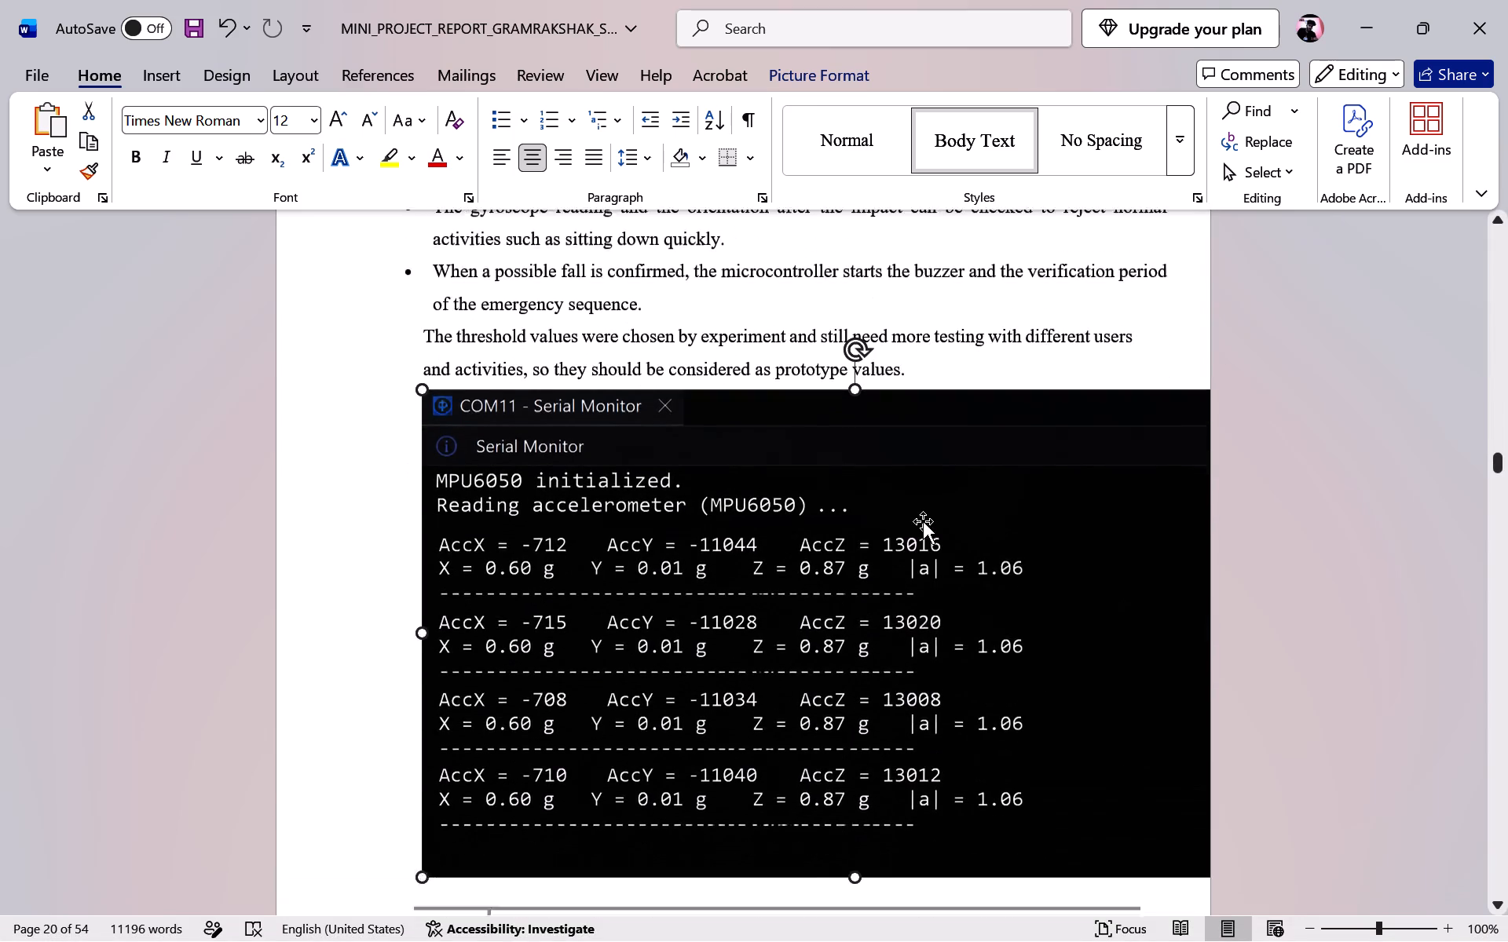
left_click_drag(427, 285, 432, 290)
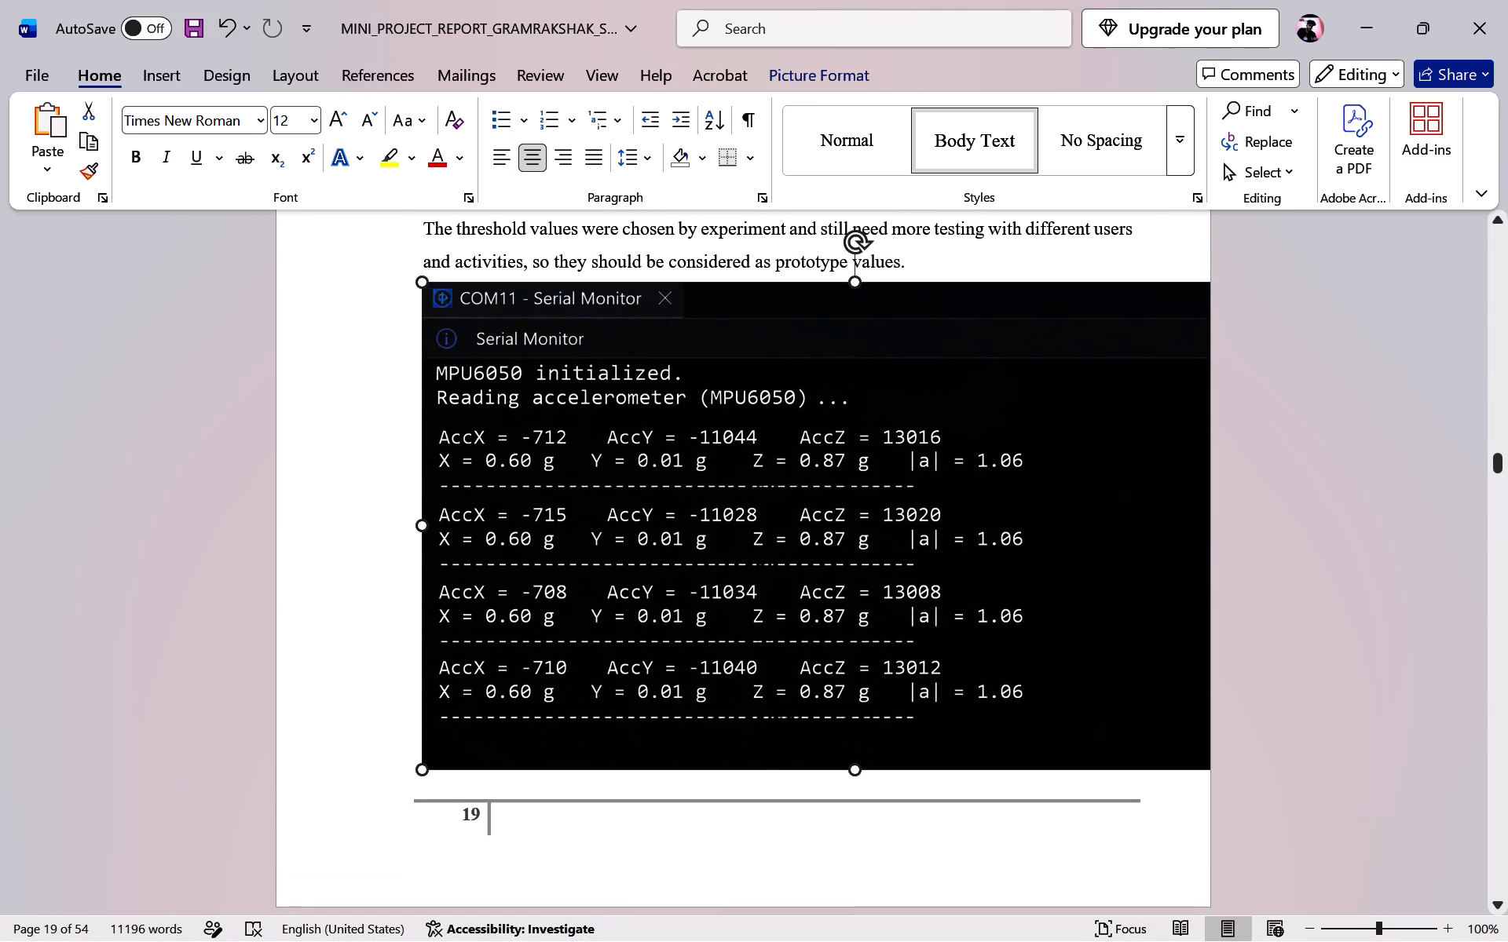
left_click_drag(432, 290, 819, 577)
Delete the highlighted placeholder about writing the exact threshold values and time window below the serial monitor picture.
left_click(1089, 582)
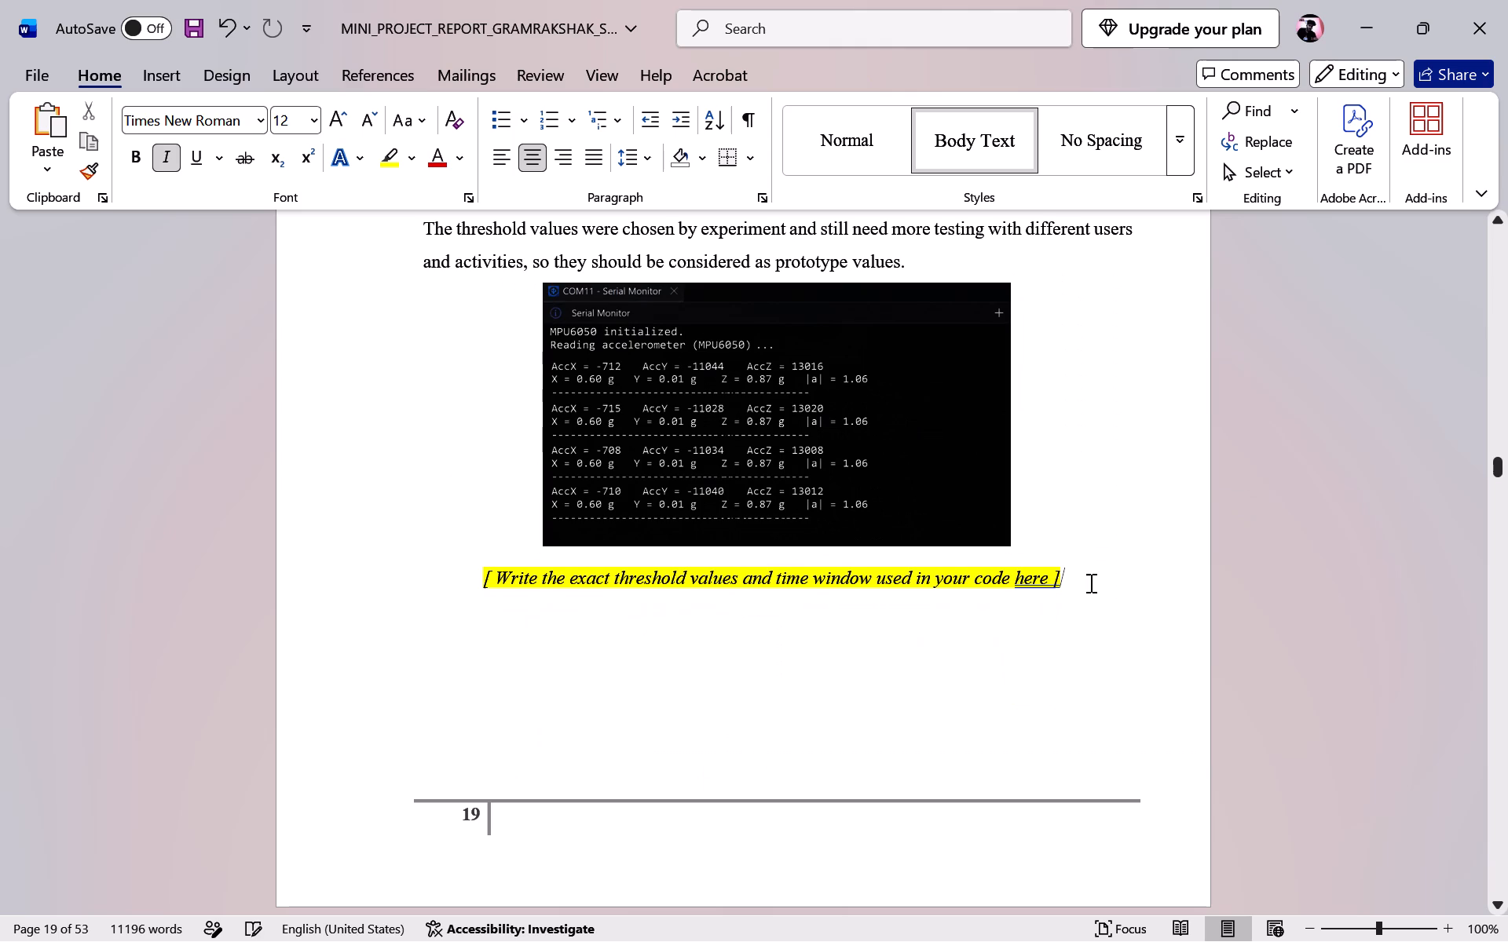
key("BackSpace")
key("BackSpace")
key("BackSpace")
key("BackSpace")
key("BackSpace")
key("BackSpace")
key("BackSpace")
key("BackSpace")
key("BackSpace")
key("BackSpace")
key("BackSpace")
key("BackSpace")
key("BackSpace")
key("BackSpace")
key("BackSpace")
key("BackSpace")
key("BackSpace")
key("BackSpace")
key("BackSpace")
key("BackSpace")
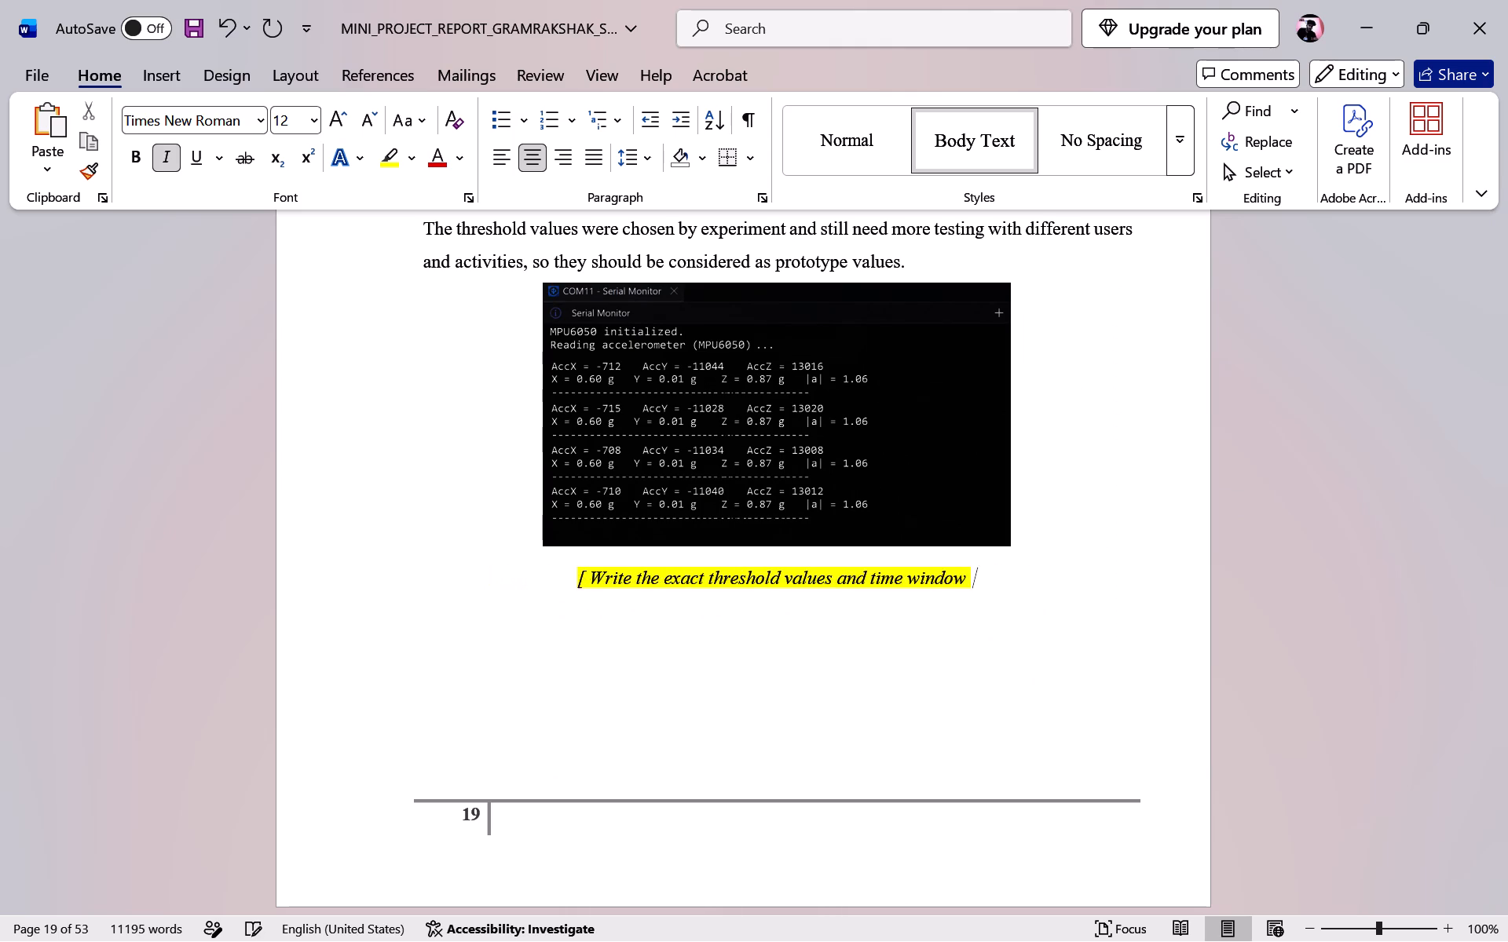
key("BackSpace")
key("BackSpace")
key("BackSpace")
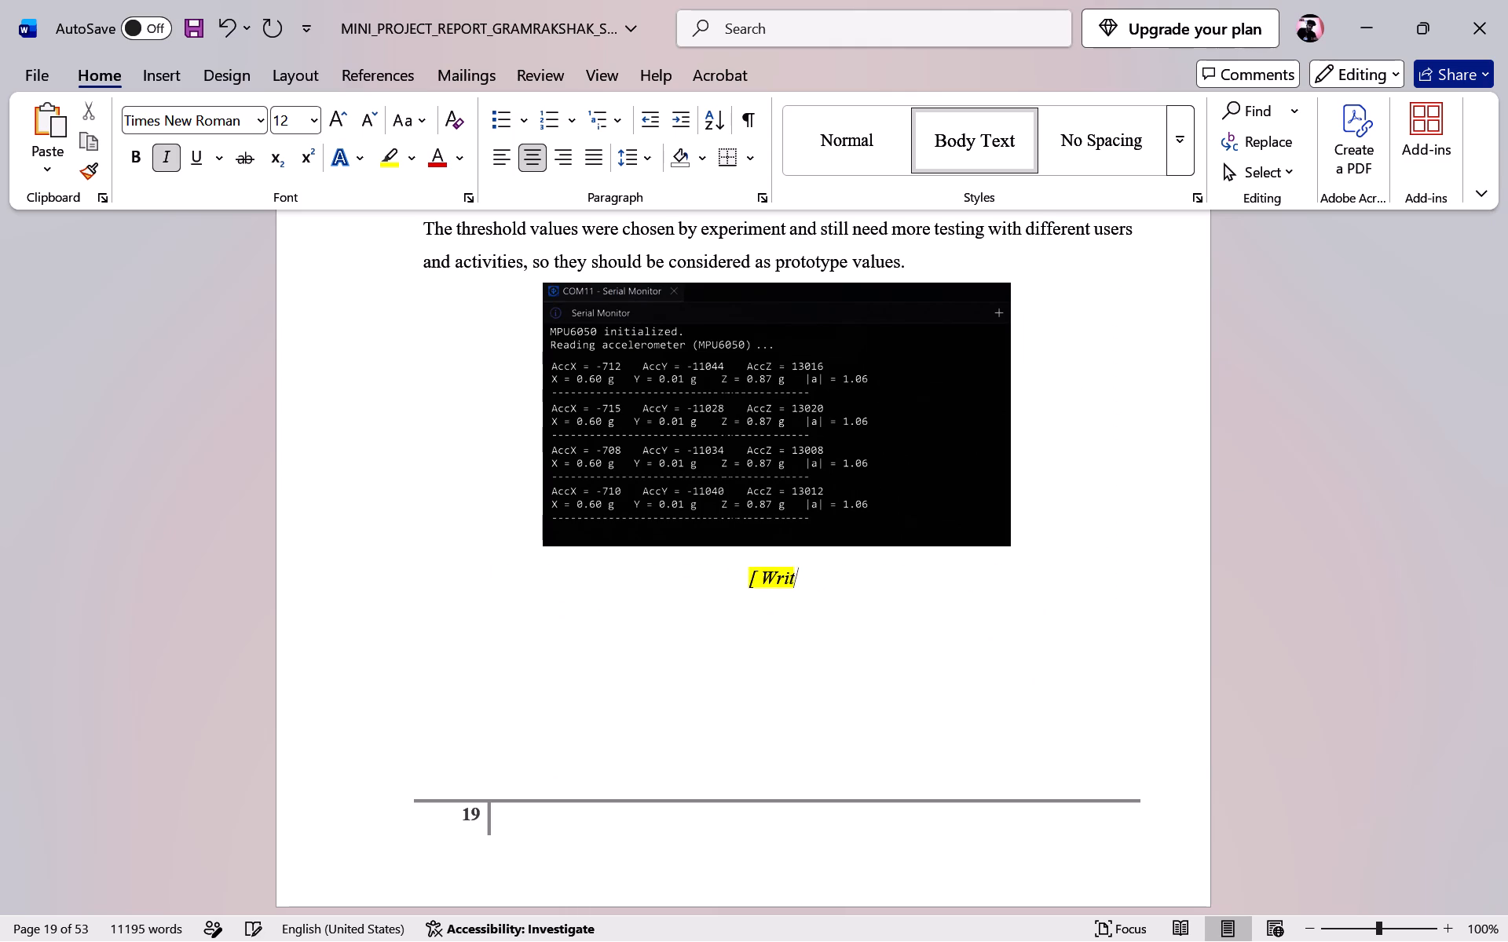
key("BackSpace")
key("BackSpace")
key("BackSpace")
key("BackSpace")
key("BackSpace")
key("BackSpace")
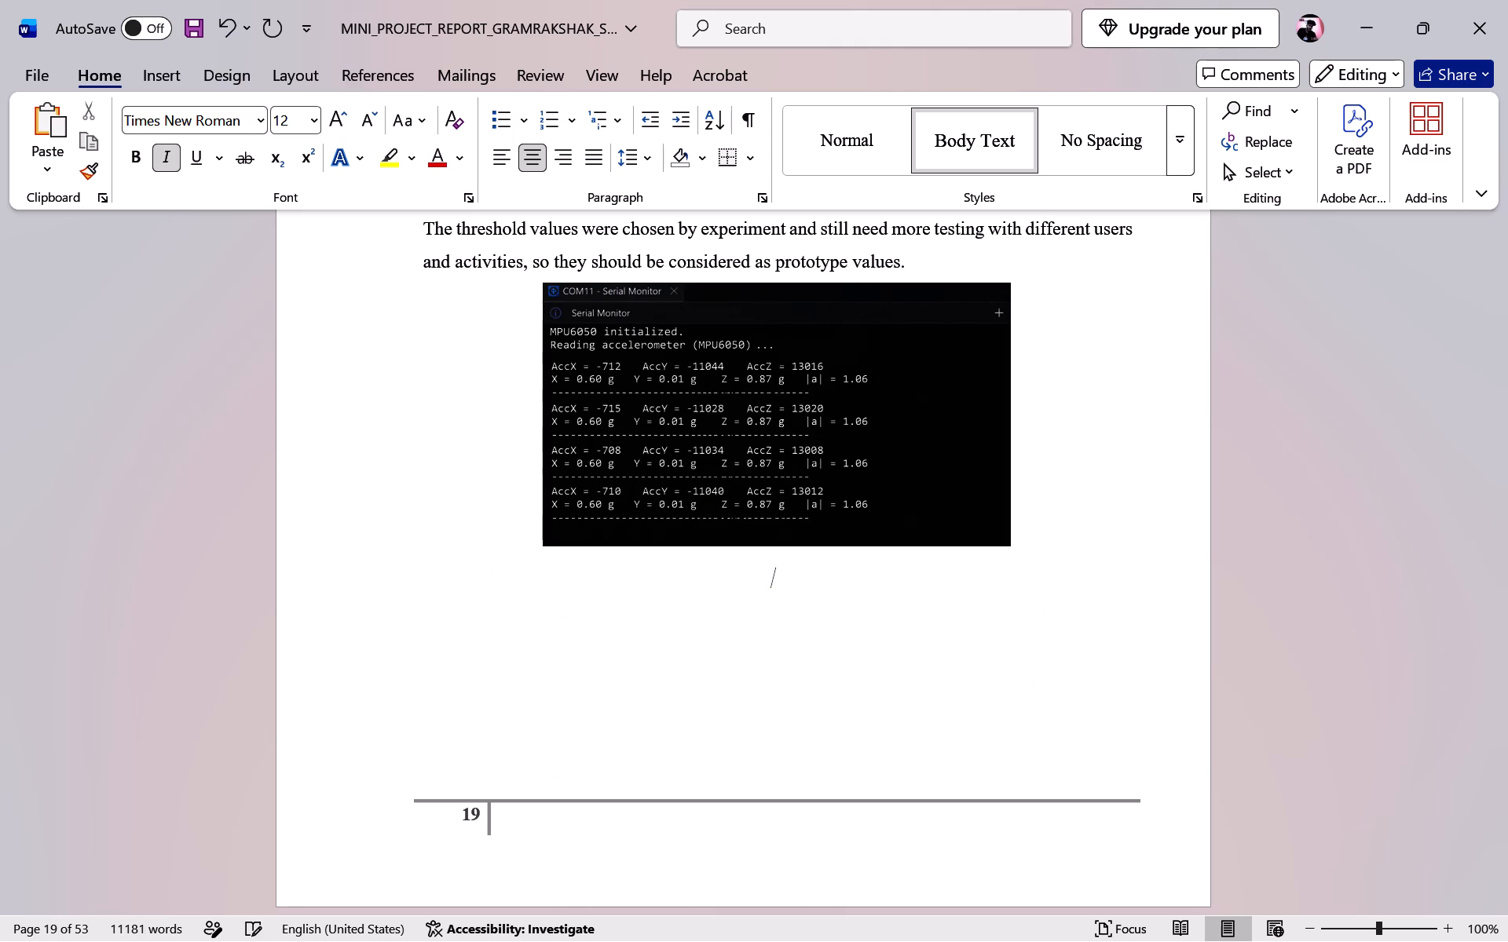
Add the caption "Readings from serial monitor" below the picture in regular, non-italic text.
type("re")
key("BackSpace")
key("BackSpace")
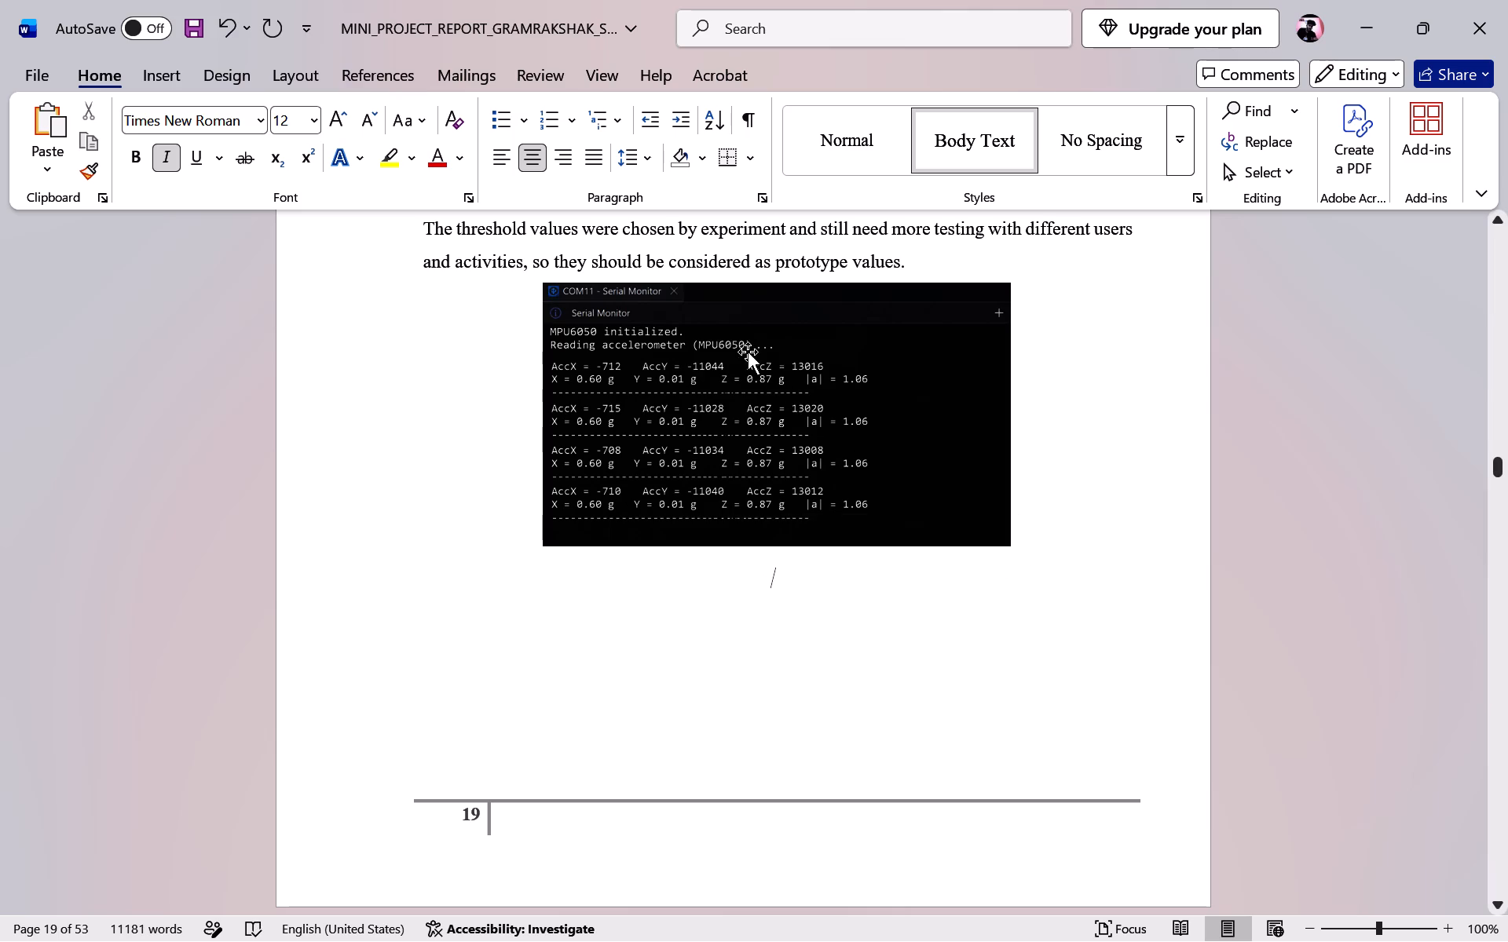
left_click(144, 158)
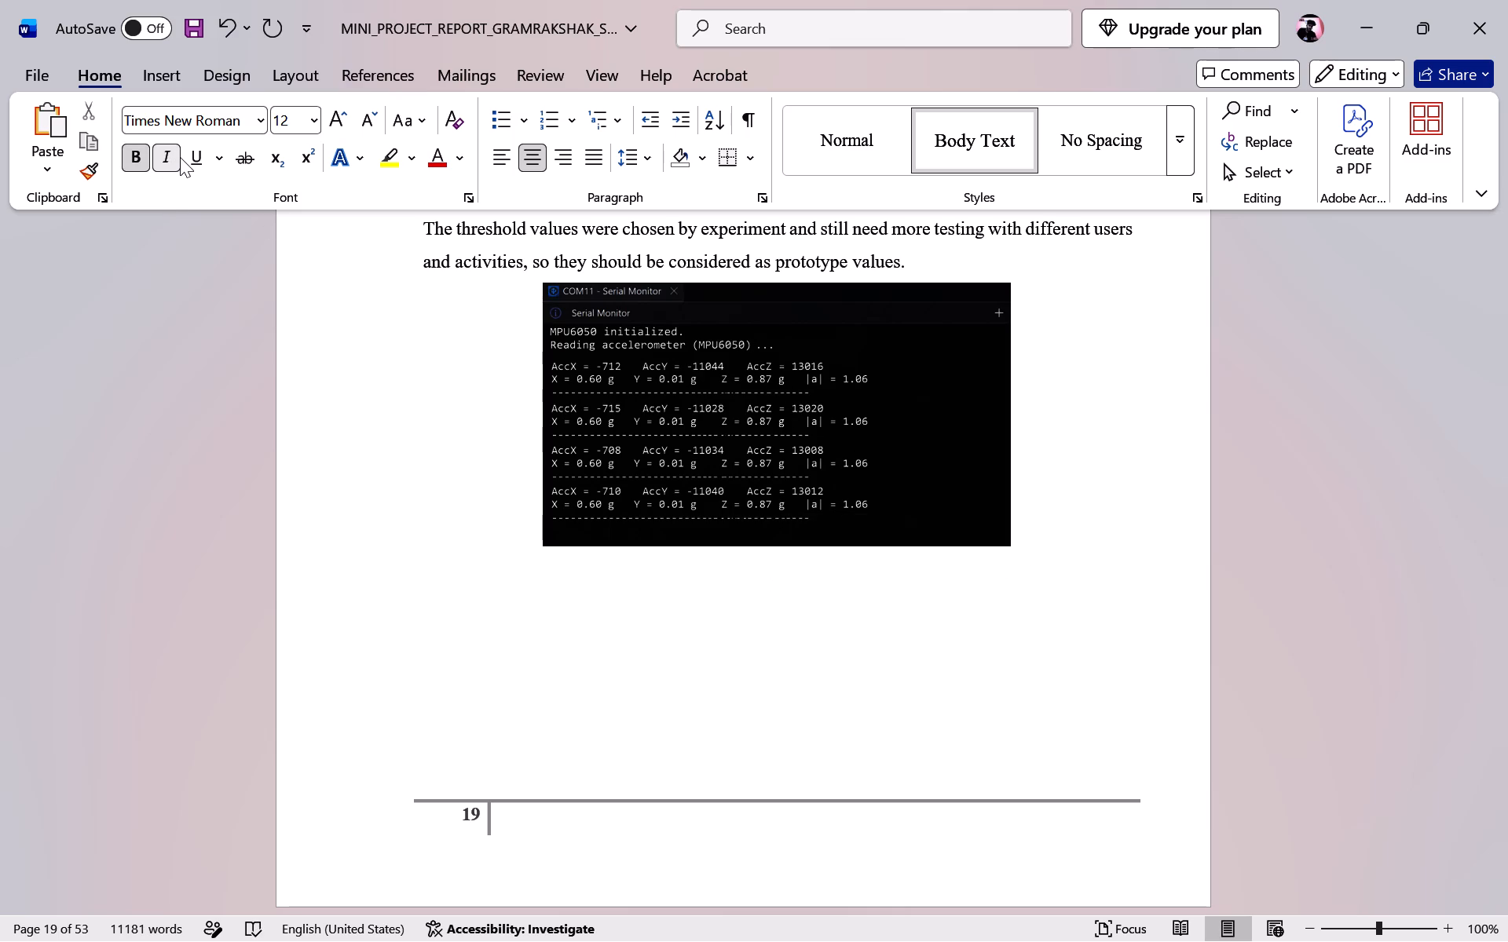
left_click(169, 155)
left_click(134, 153)
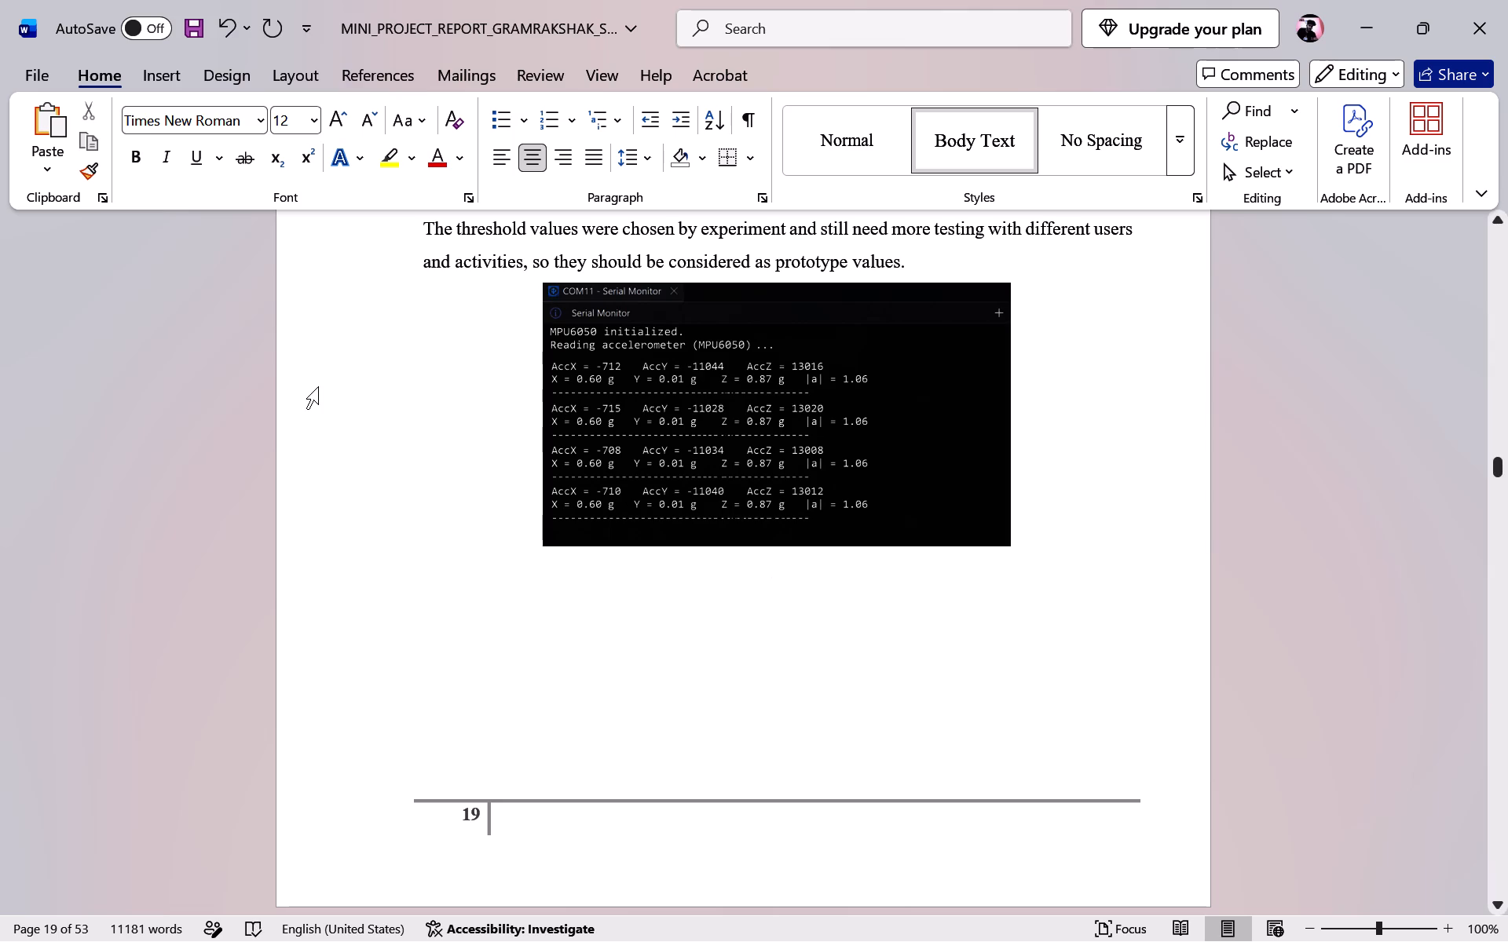
type("re")
key("BackSpace")
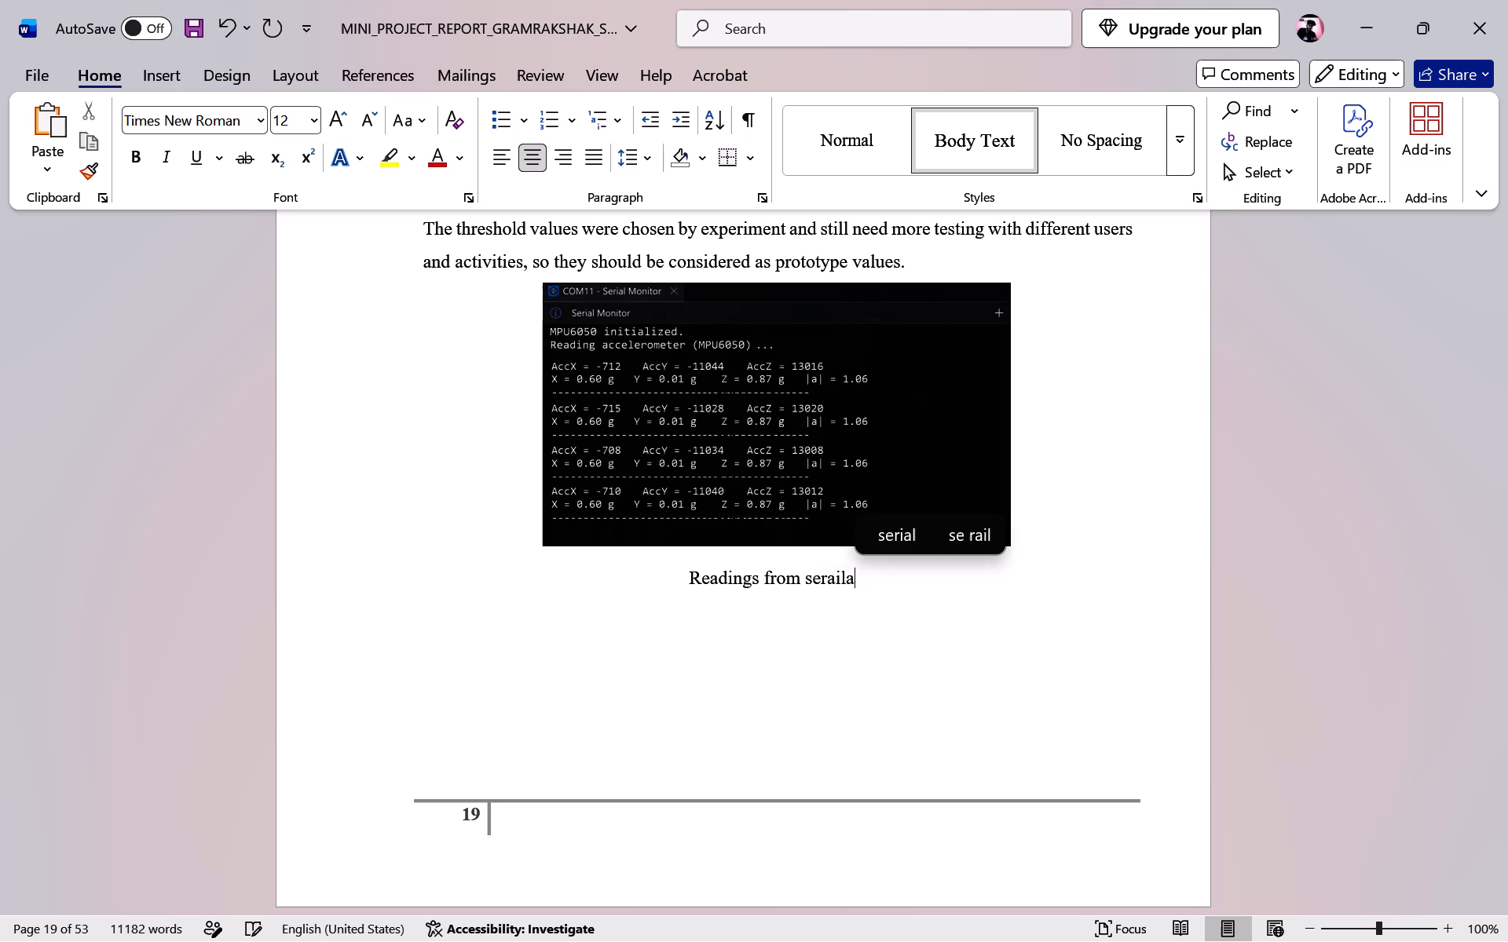
key("BackSpace")
key("BackSpace")
key("BackSpace")
key("BackSpace")
type("ial moniter")
key("space")
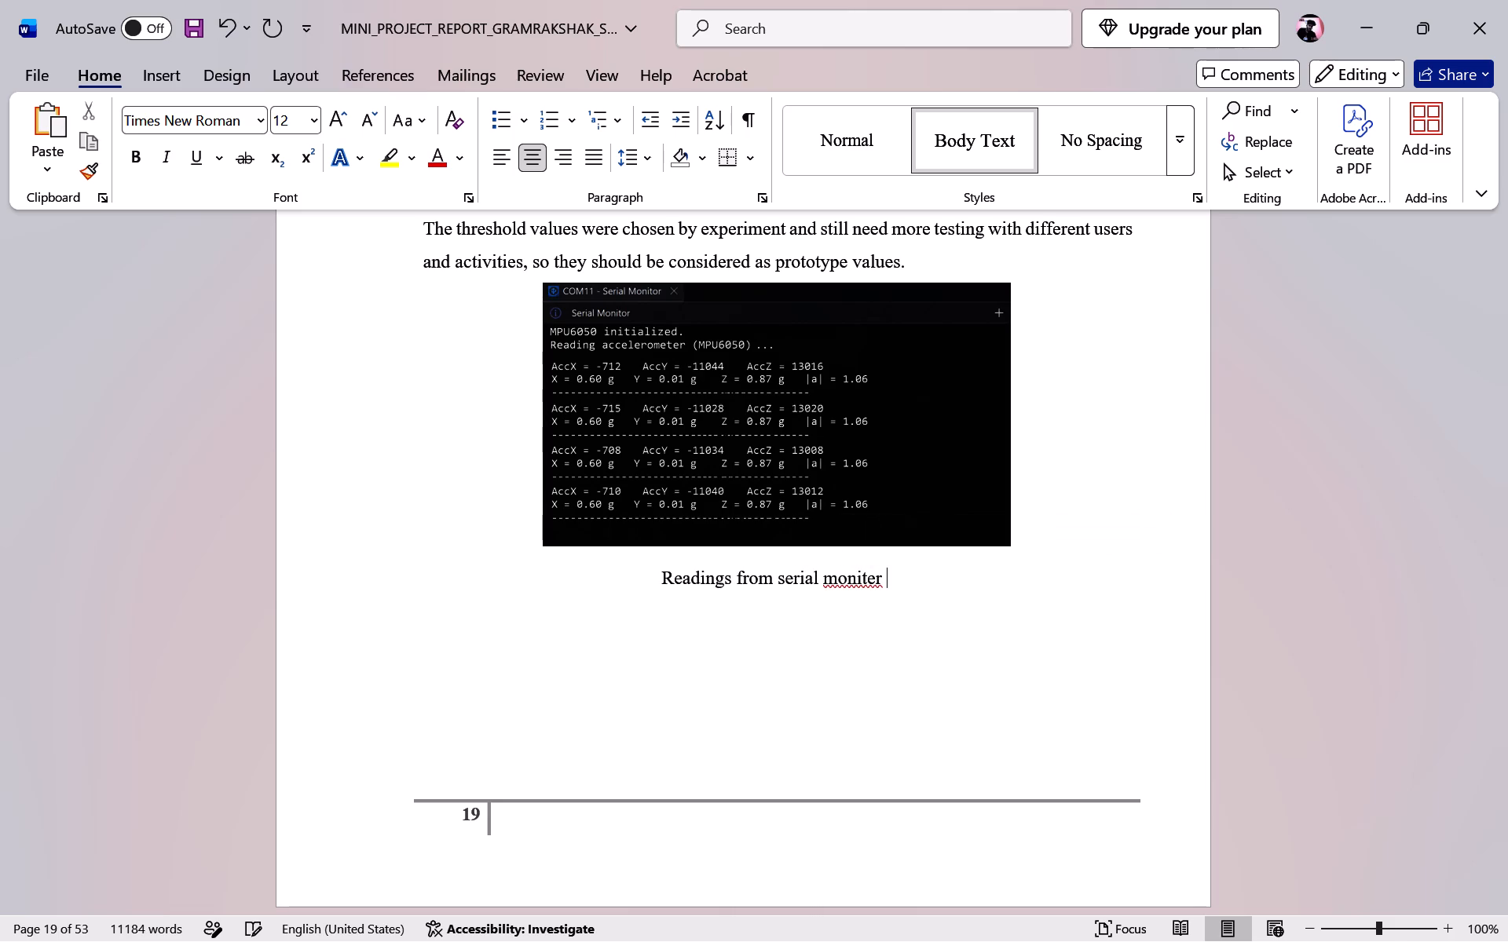
key("BackSpace")
key("BackSpace")
key("BackSpace")
key("BackSpace")
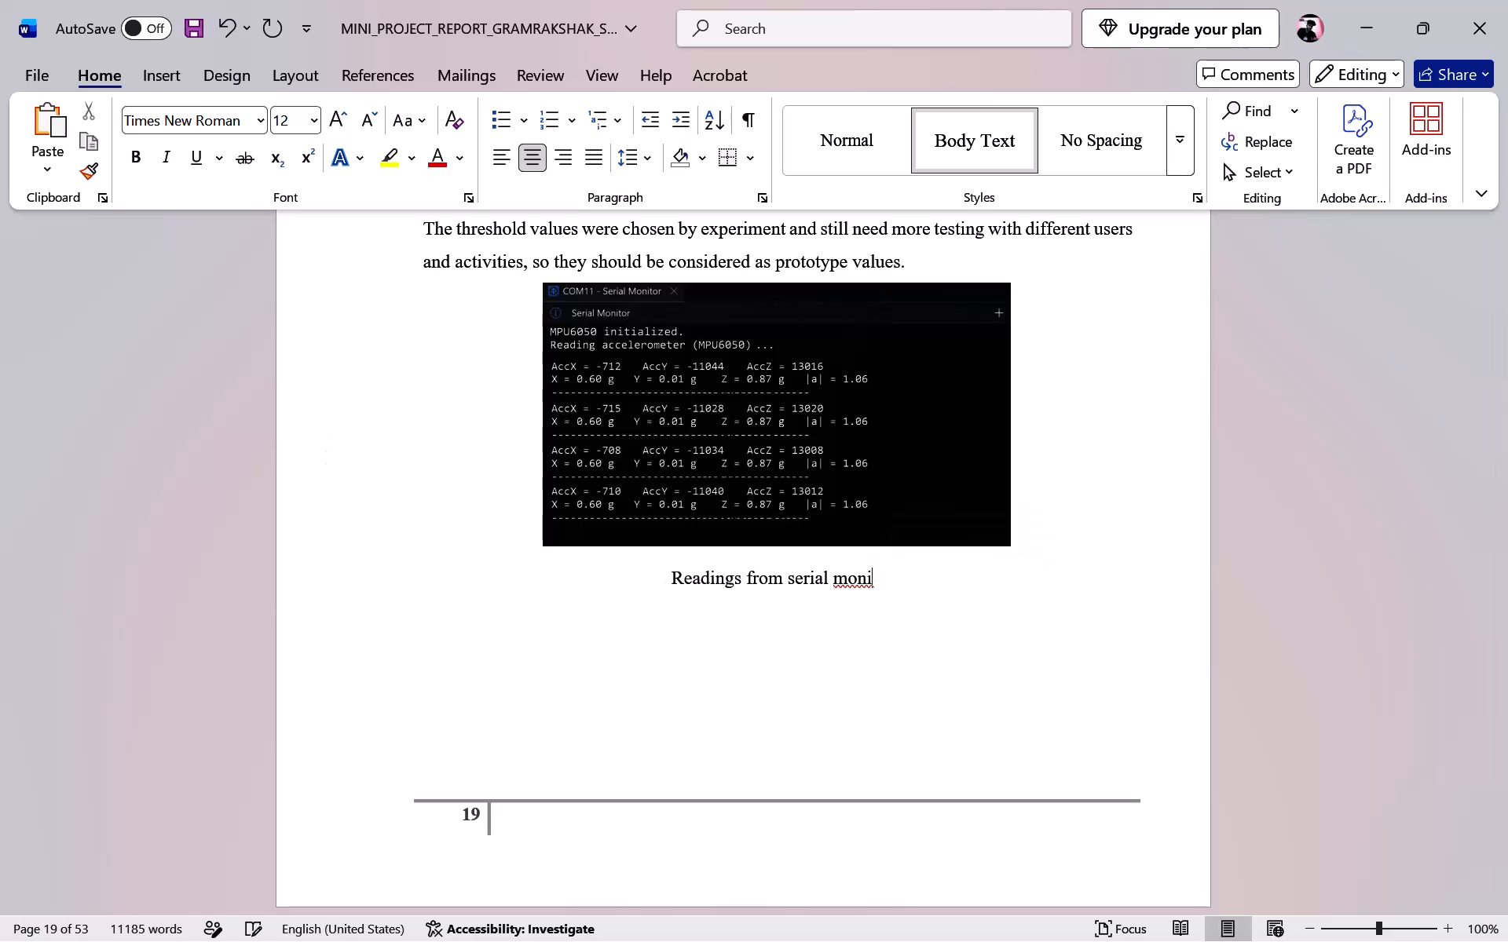
type("ter")
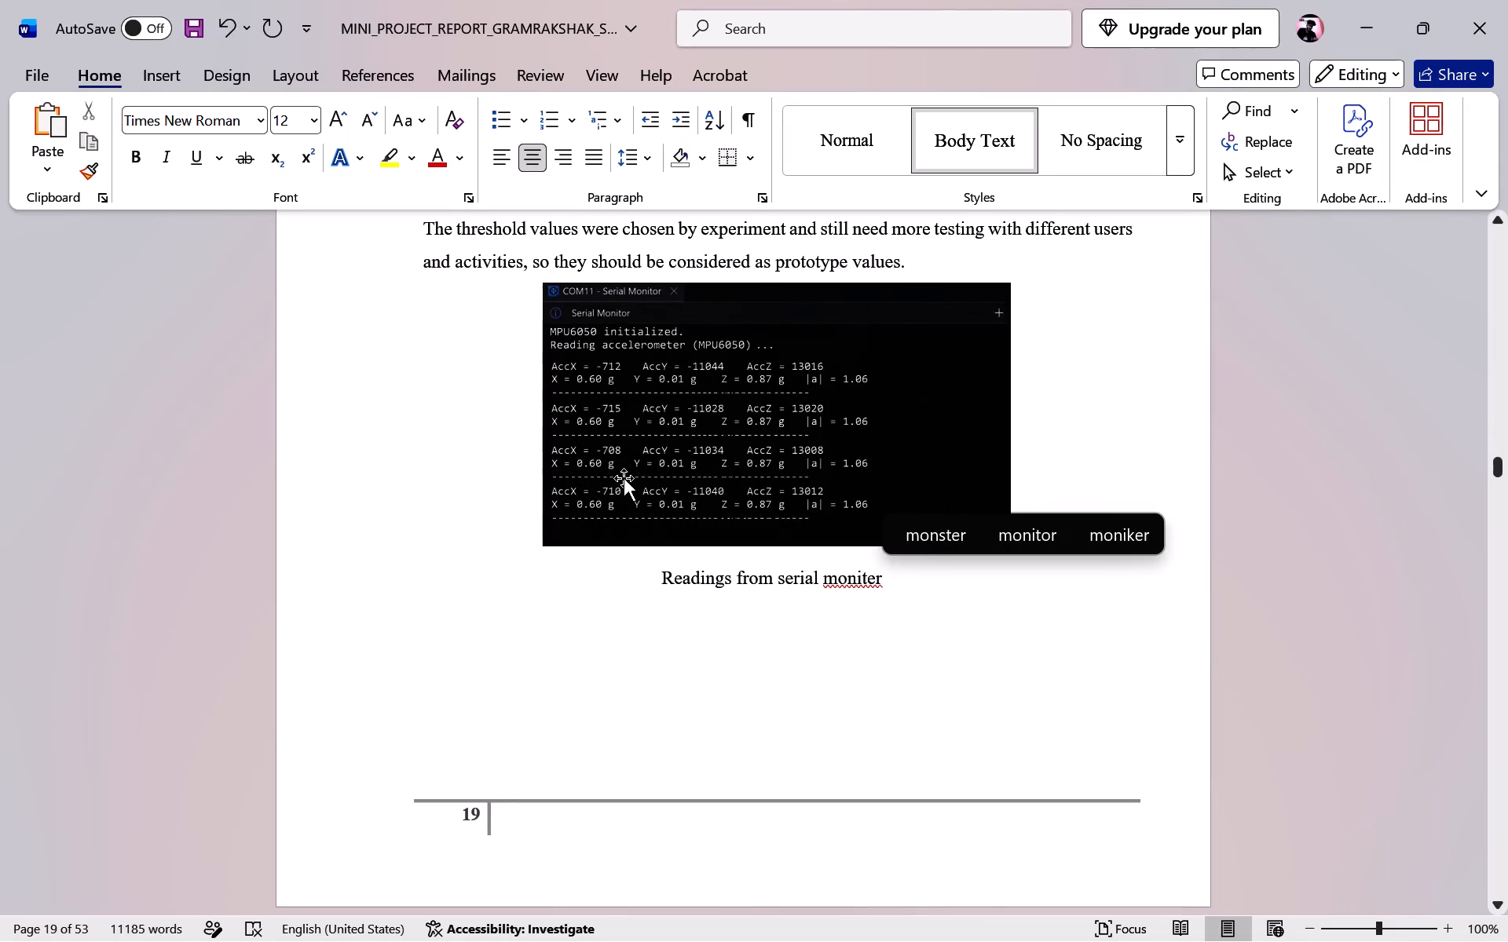
left_click(1033, 530)
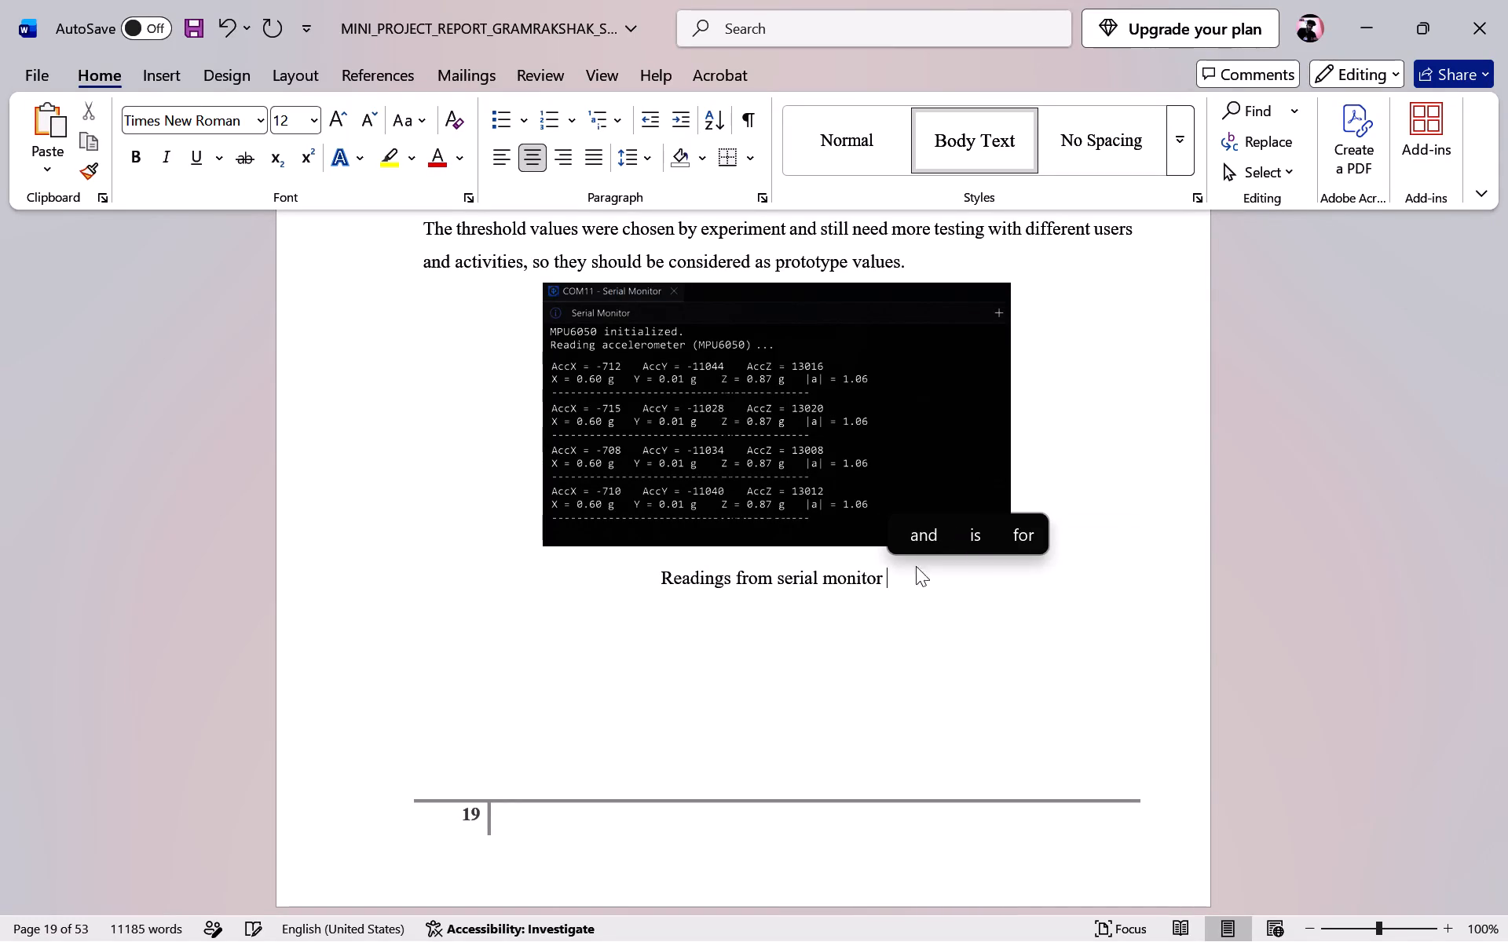
Check the figure captions and their numbering in the MPU6050, GPS and neighbouring module sections around the serial monitor picture.
scroll(831, 579, "up", 3)
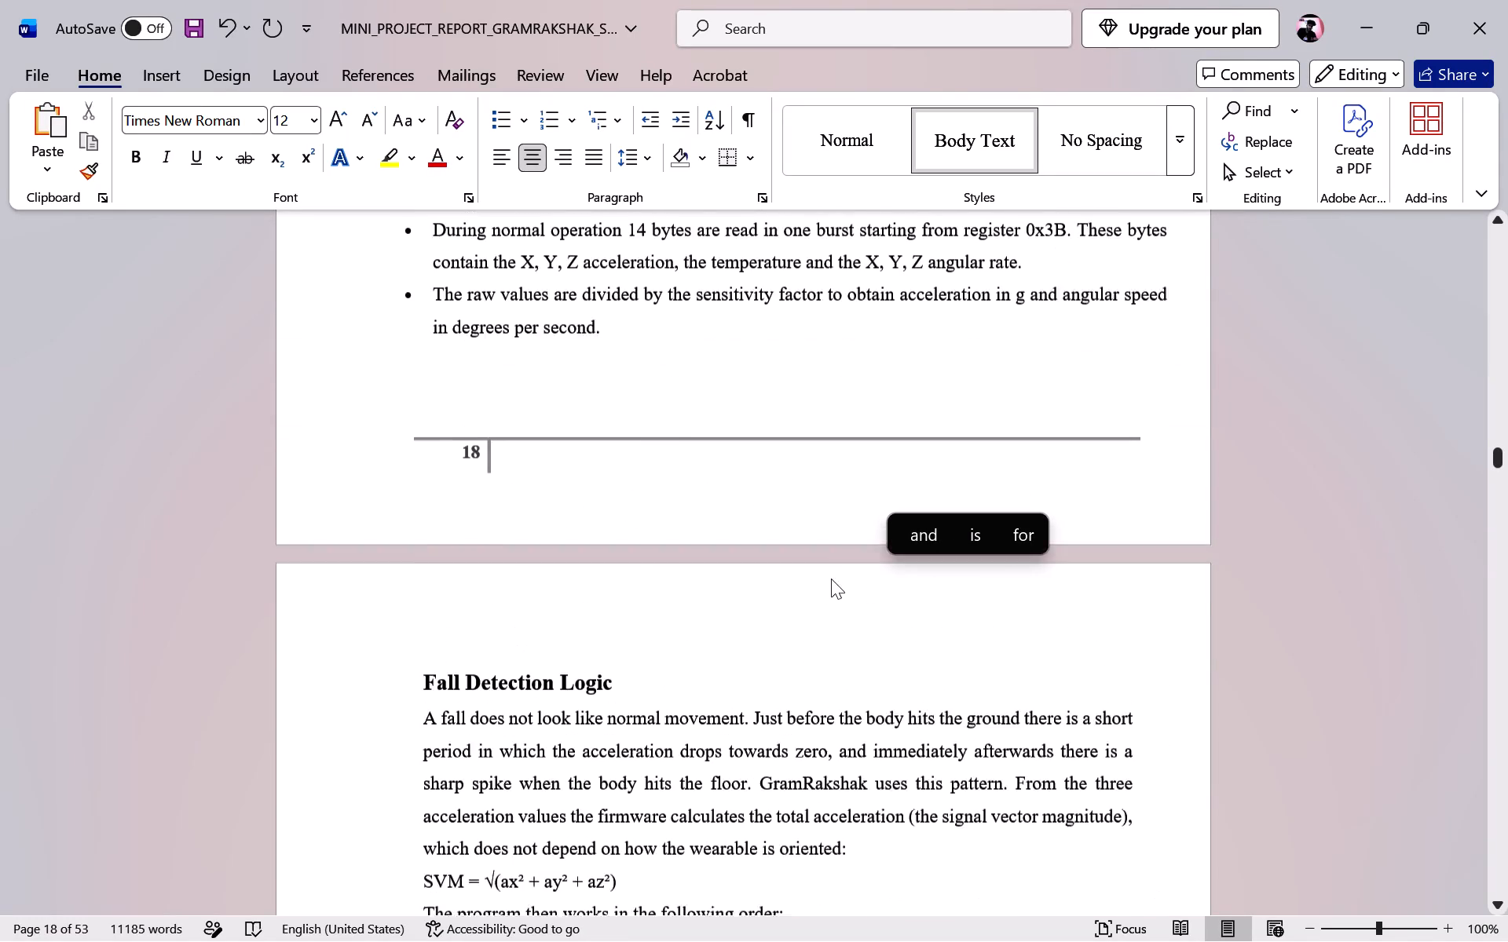
scroll(831, 579, "up", 7)
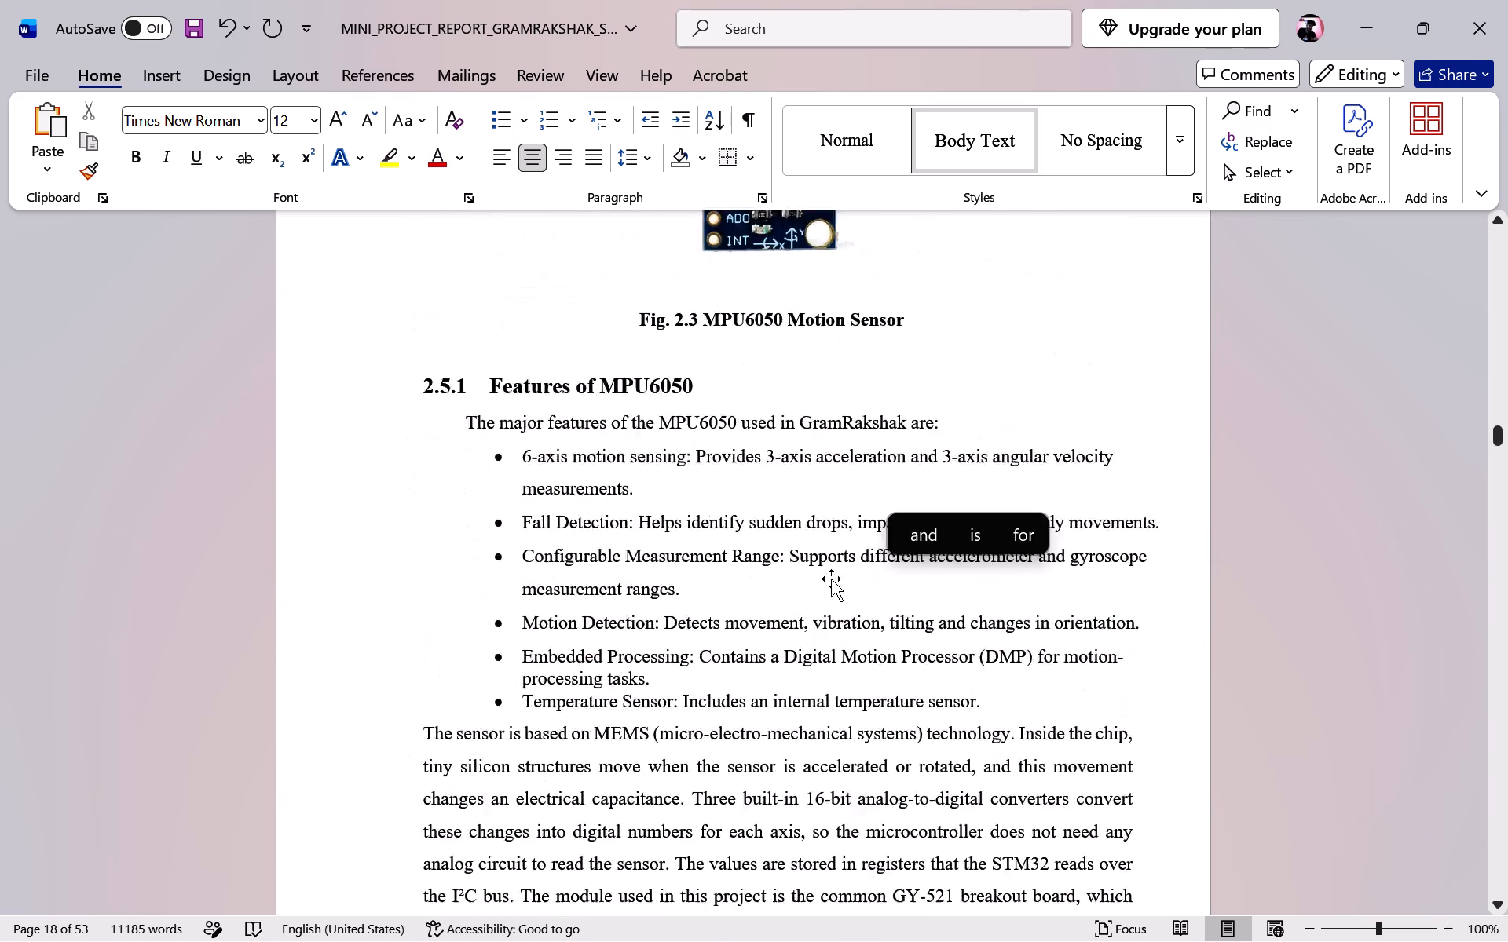
scroll(831, 579, "down", 7)
scroll(831, 579, "up", 3)
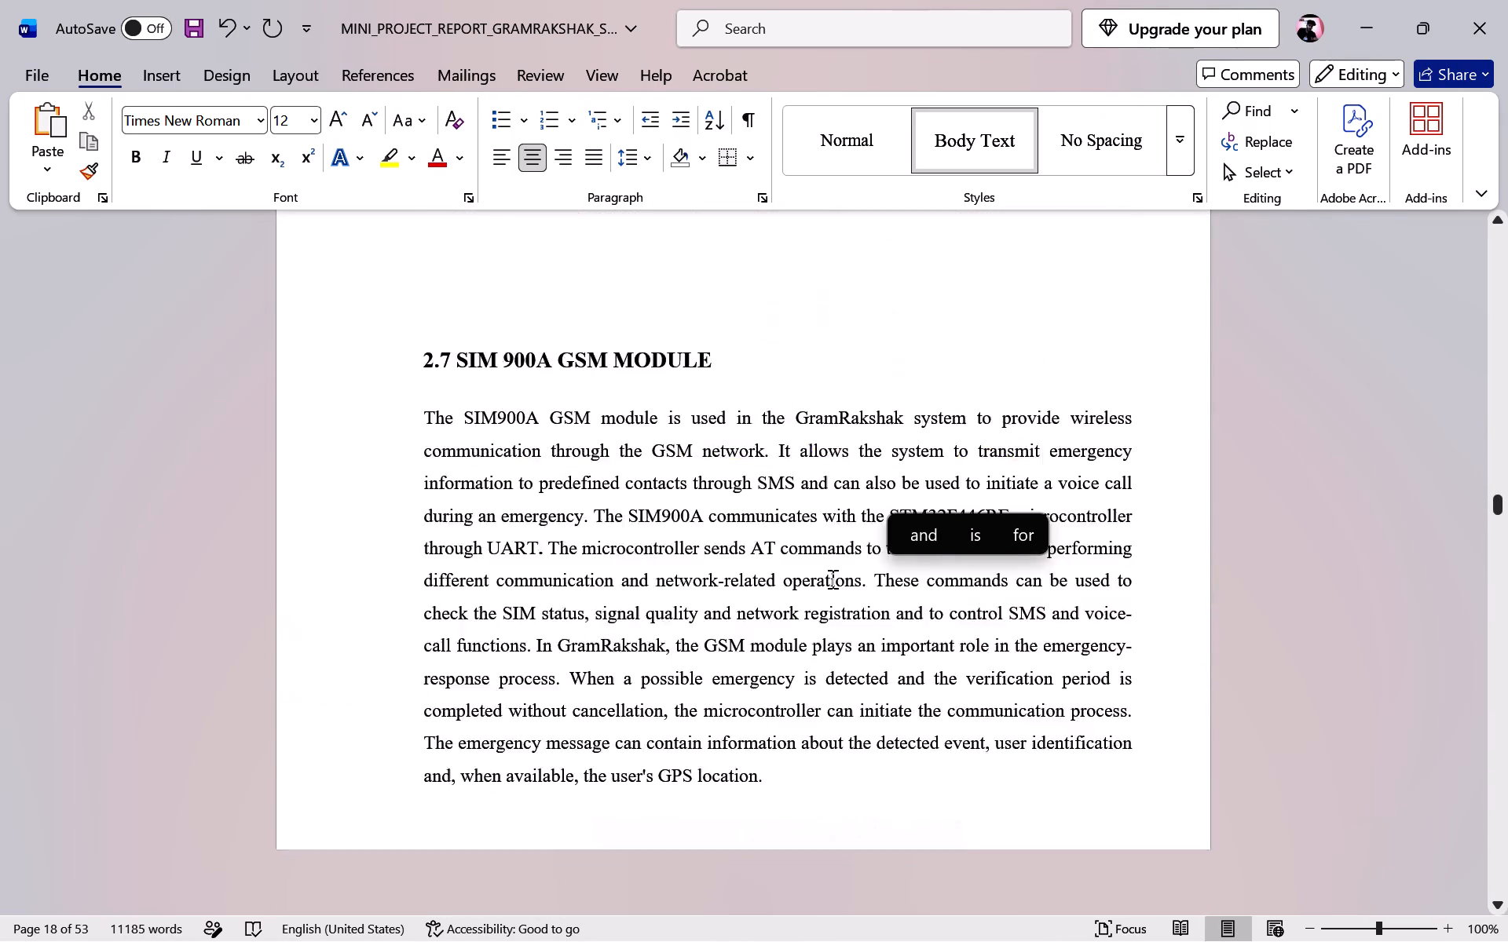
scroll(831, 579, "down", 2)
scroll(831, 579, "up", 4)
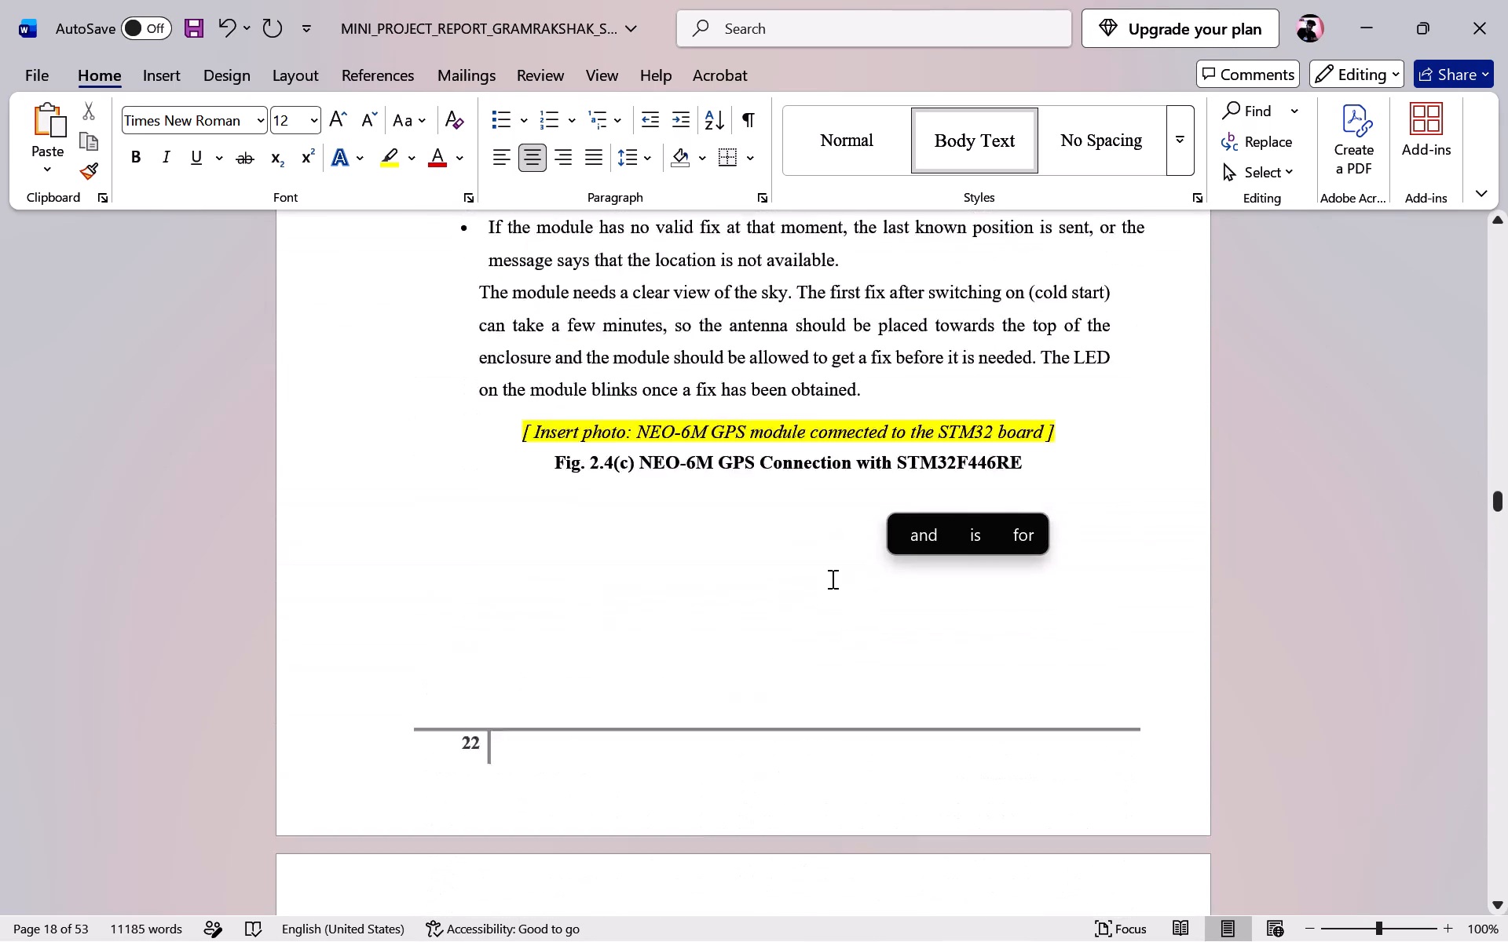
scroll(831, 579, "up", 4)
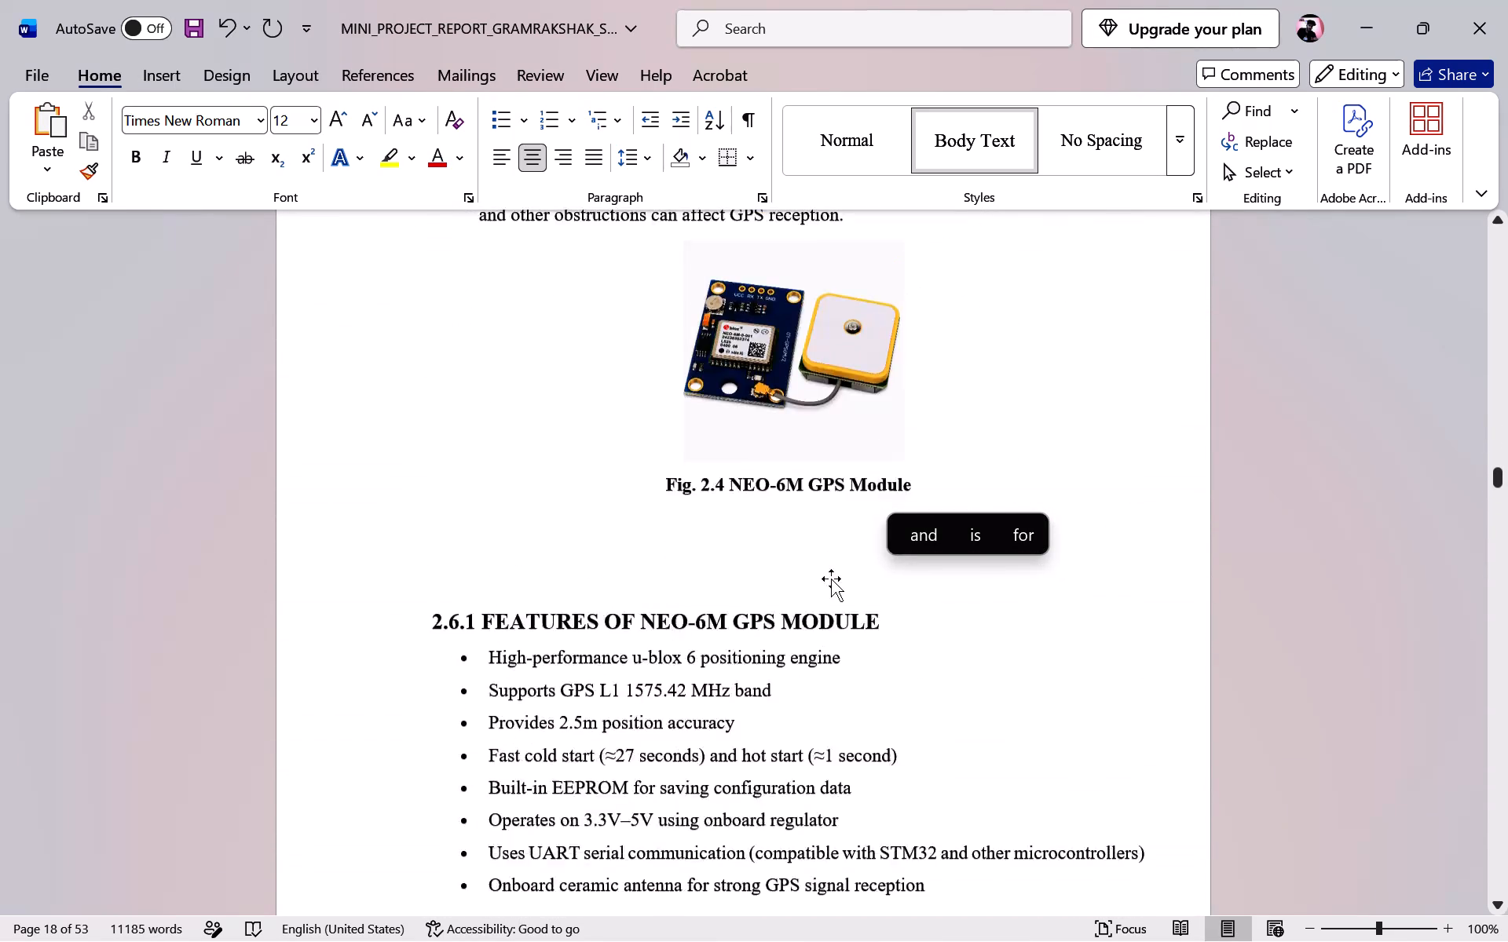
scroll(831, 579, "down", 8)
scroll(831, 579, "up", 6)
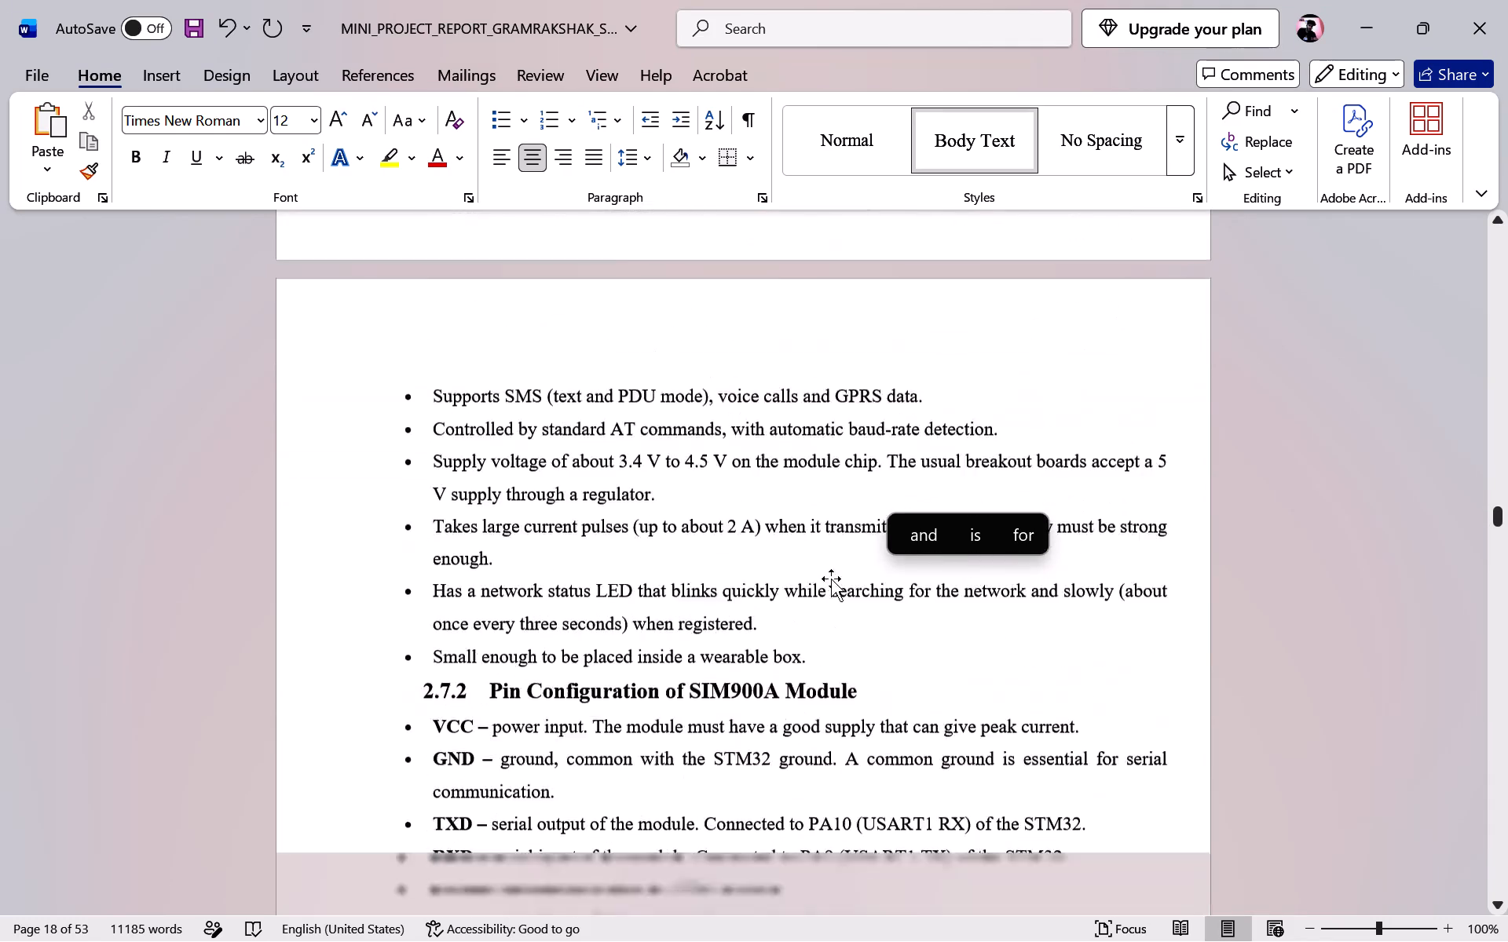
scroll(831, 579, "up", 4)
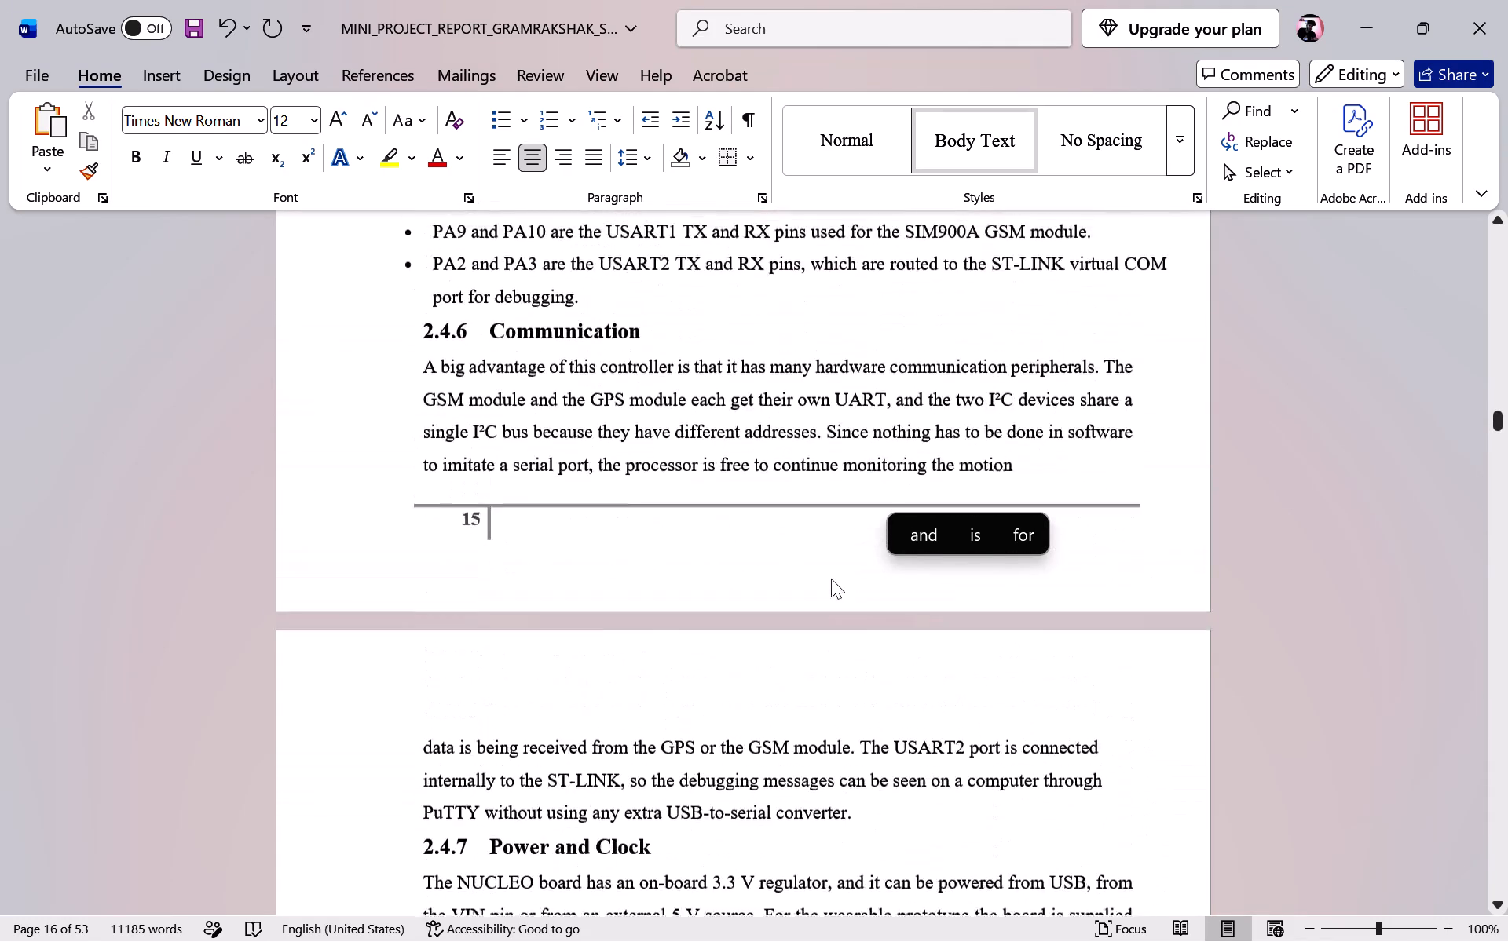
scroll(831, 579, "down", 5)
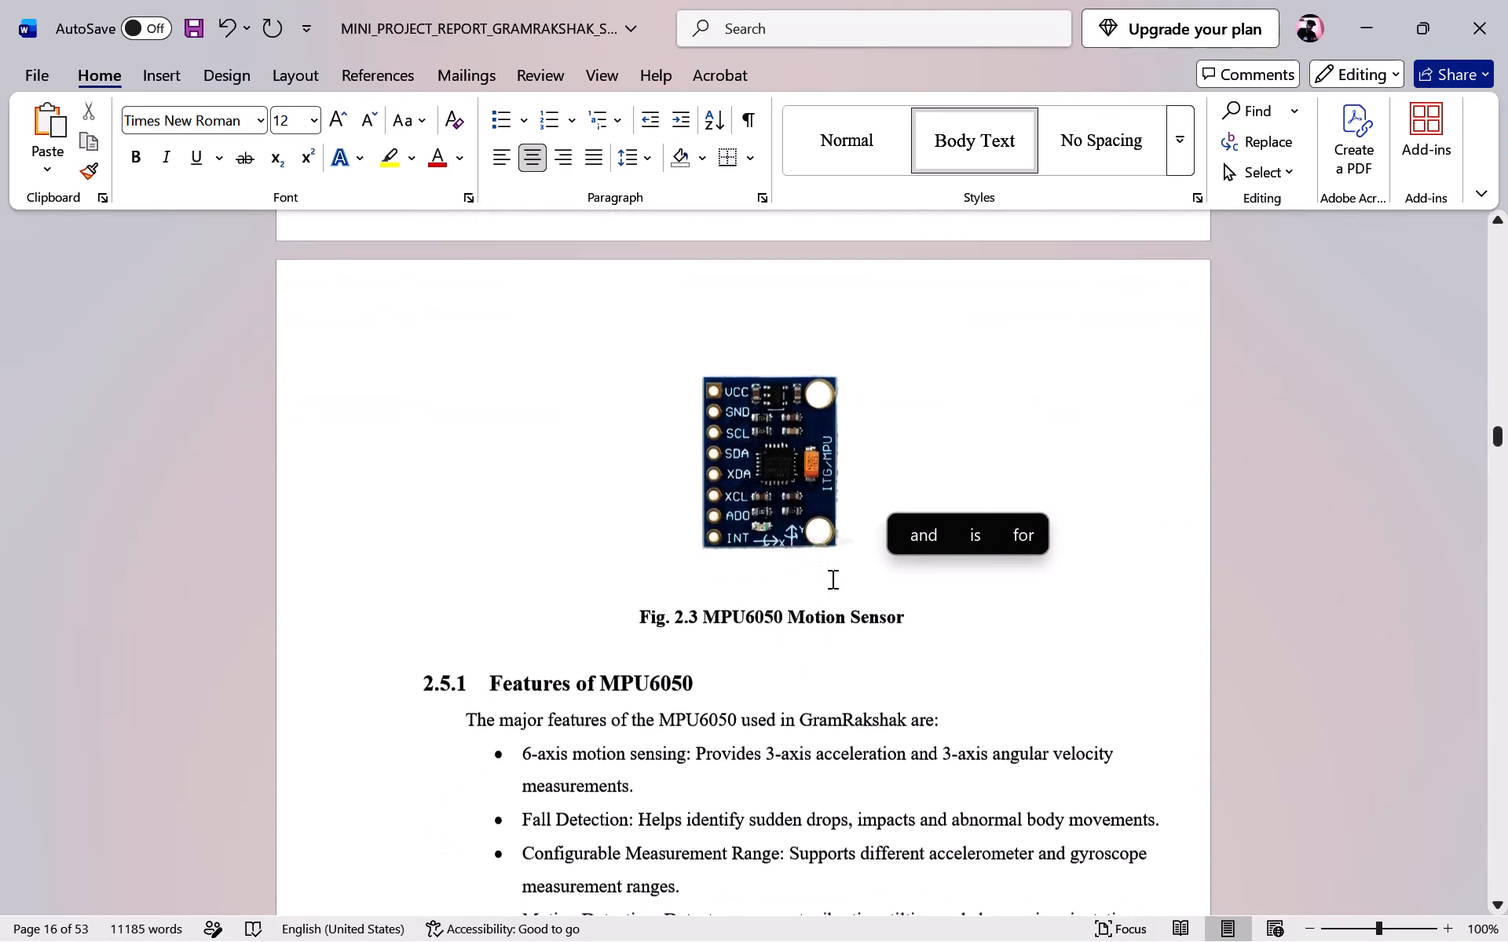
scroll(831, 579, "down", 5)
scroll(831, 579, "up", 2)
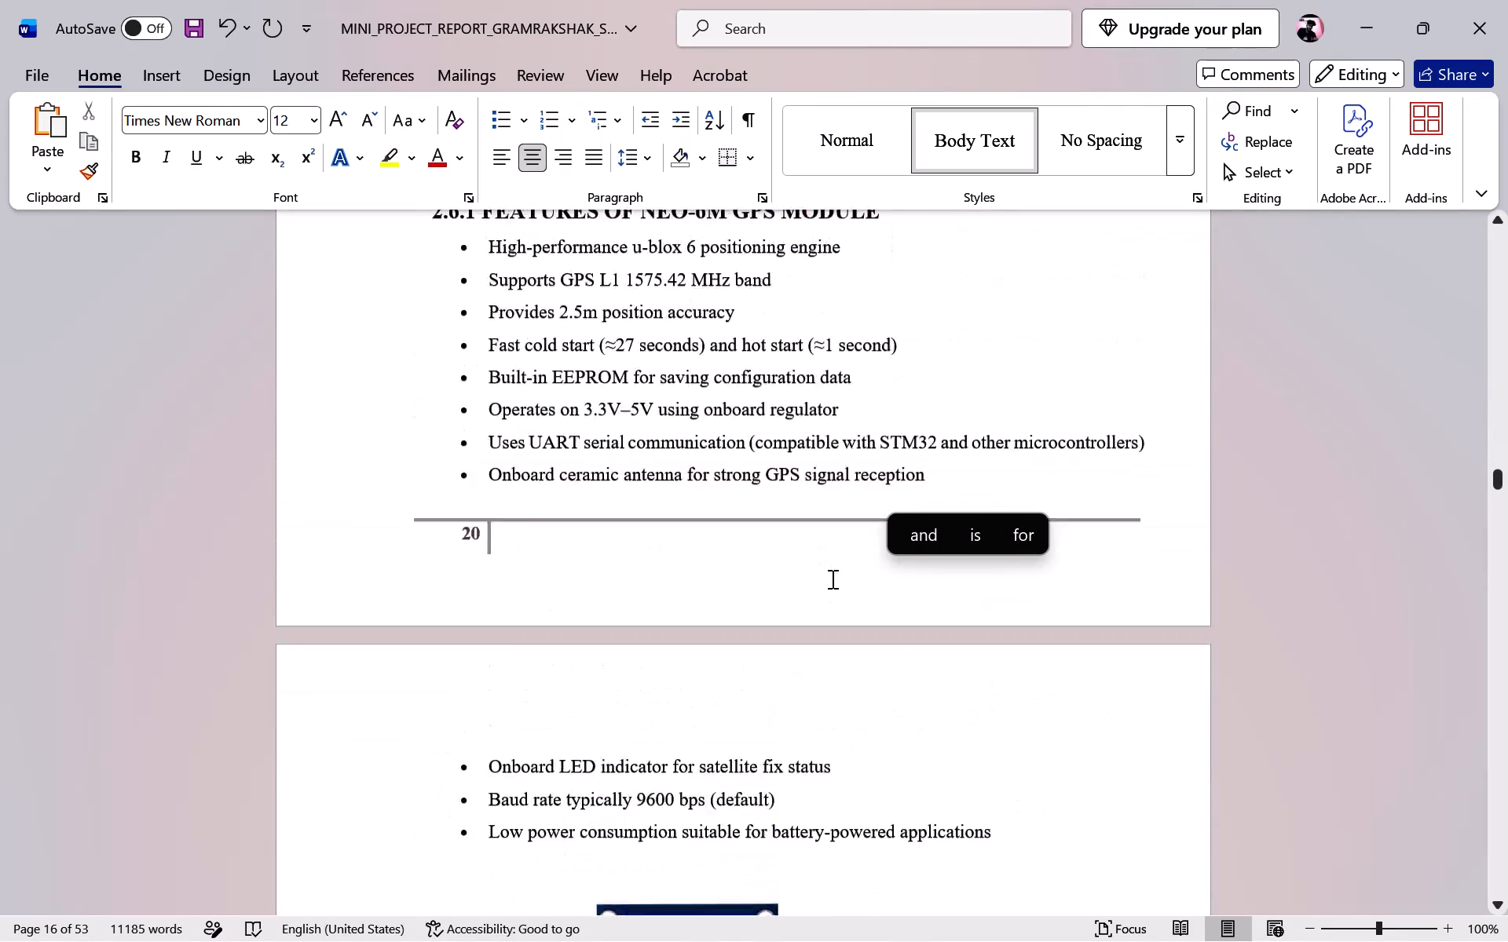
scroll(831, 579, "up", 4)
scroll(831, 579, "down", 2)
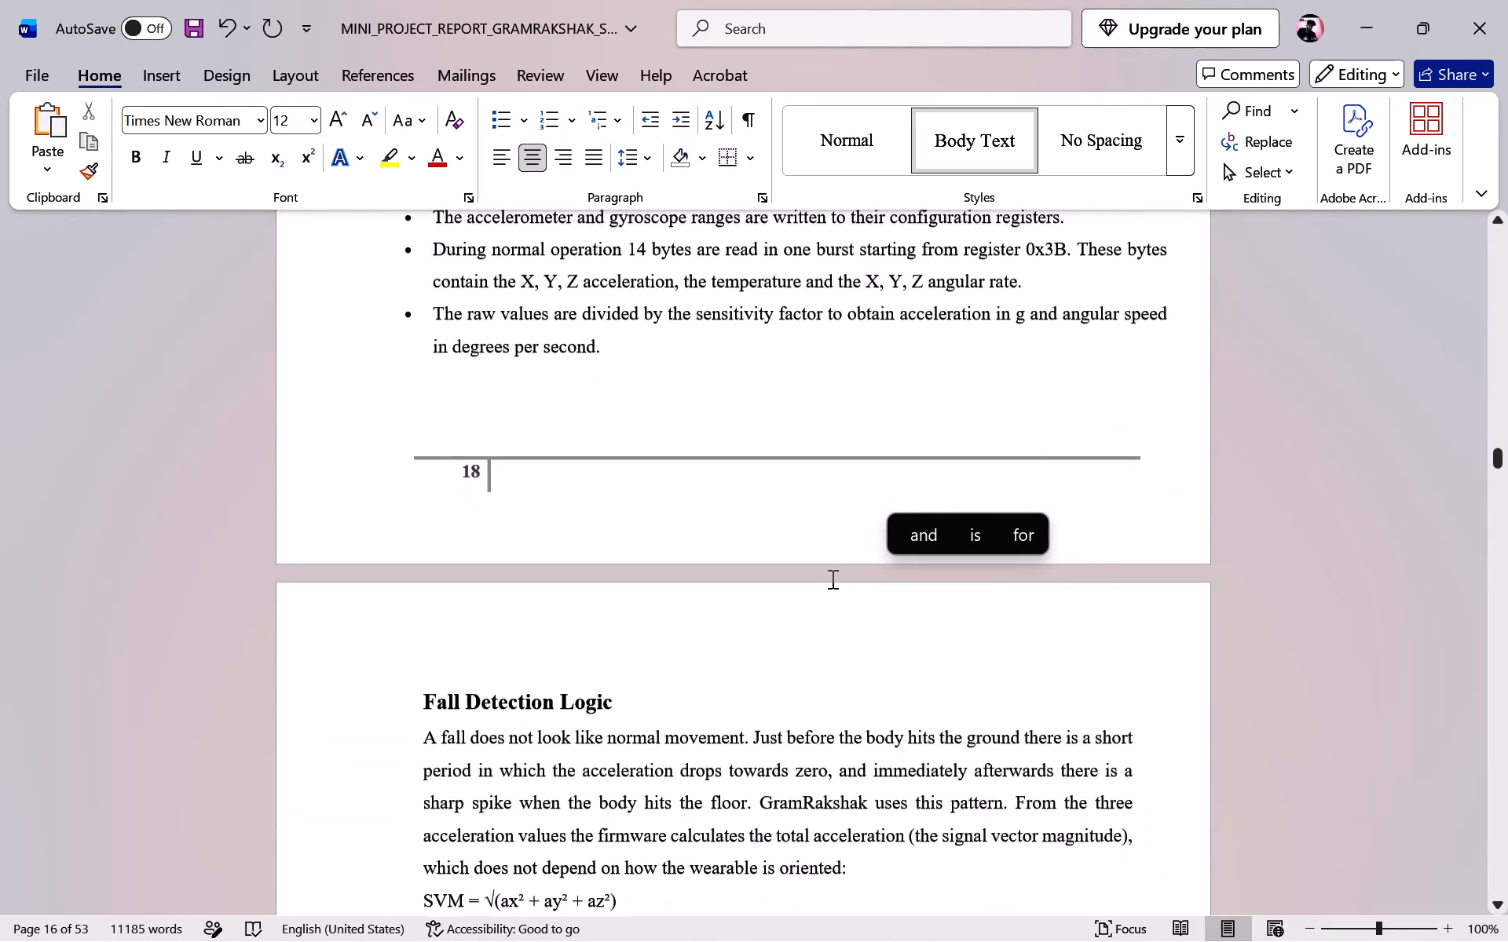
scroll(831, 579, "down", 3)
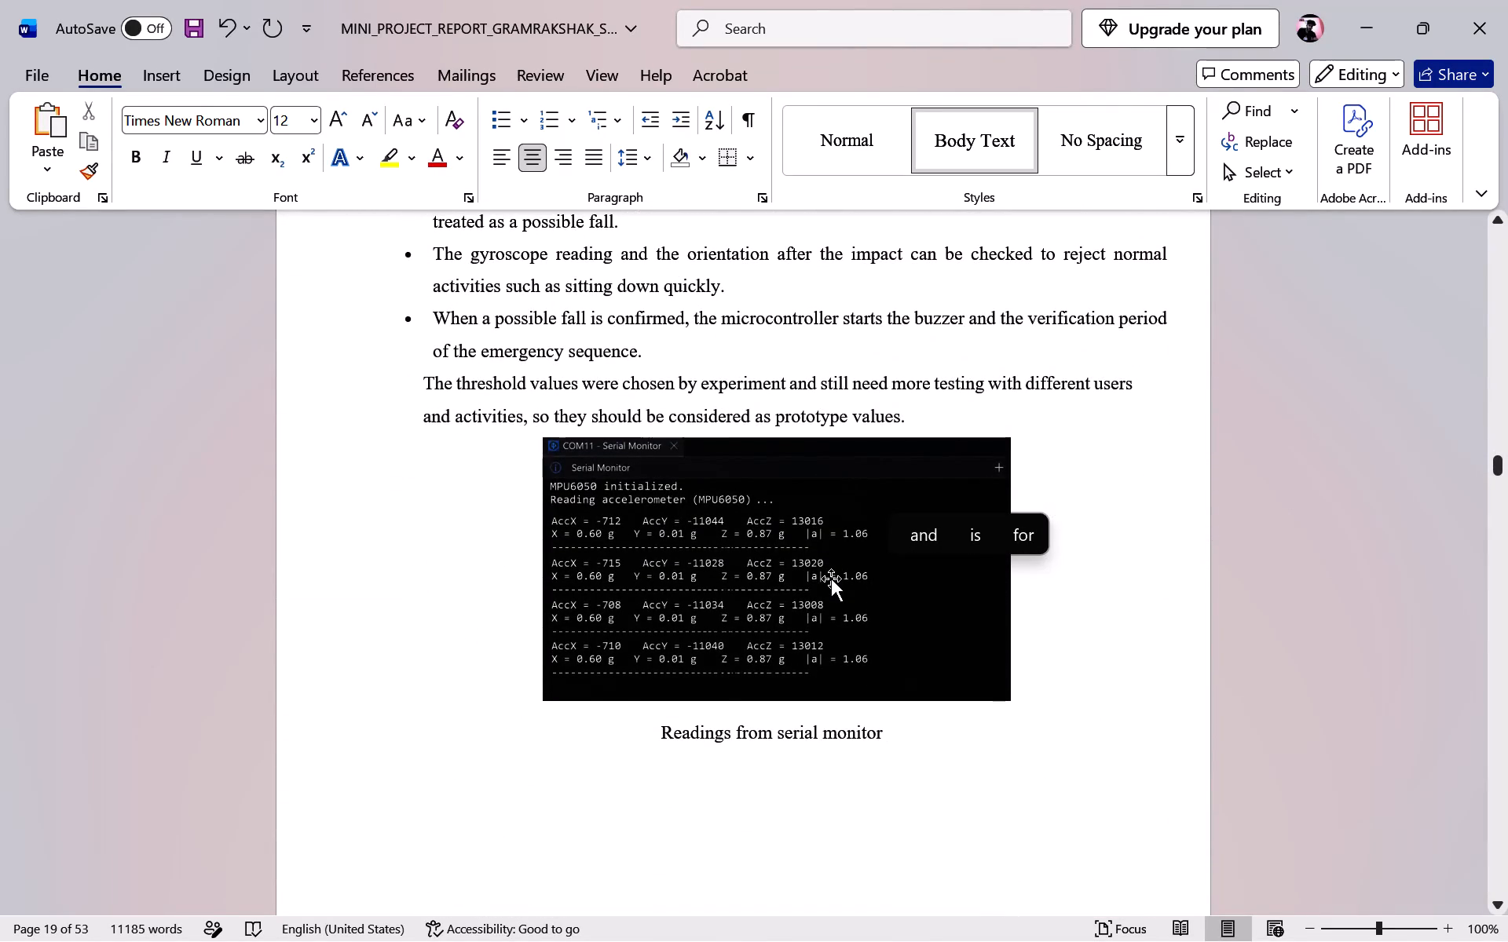
Prefix the serial monitor picture's caption with "FIG :2.6", separated from the caption text by spaces.
left_click(659, 729)
type("FIG")
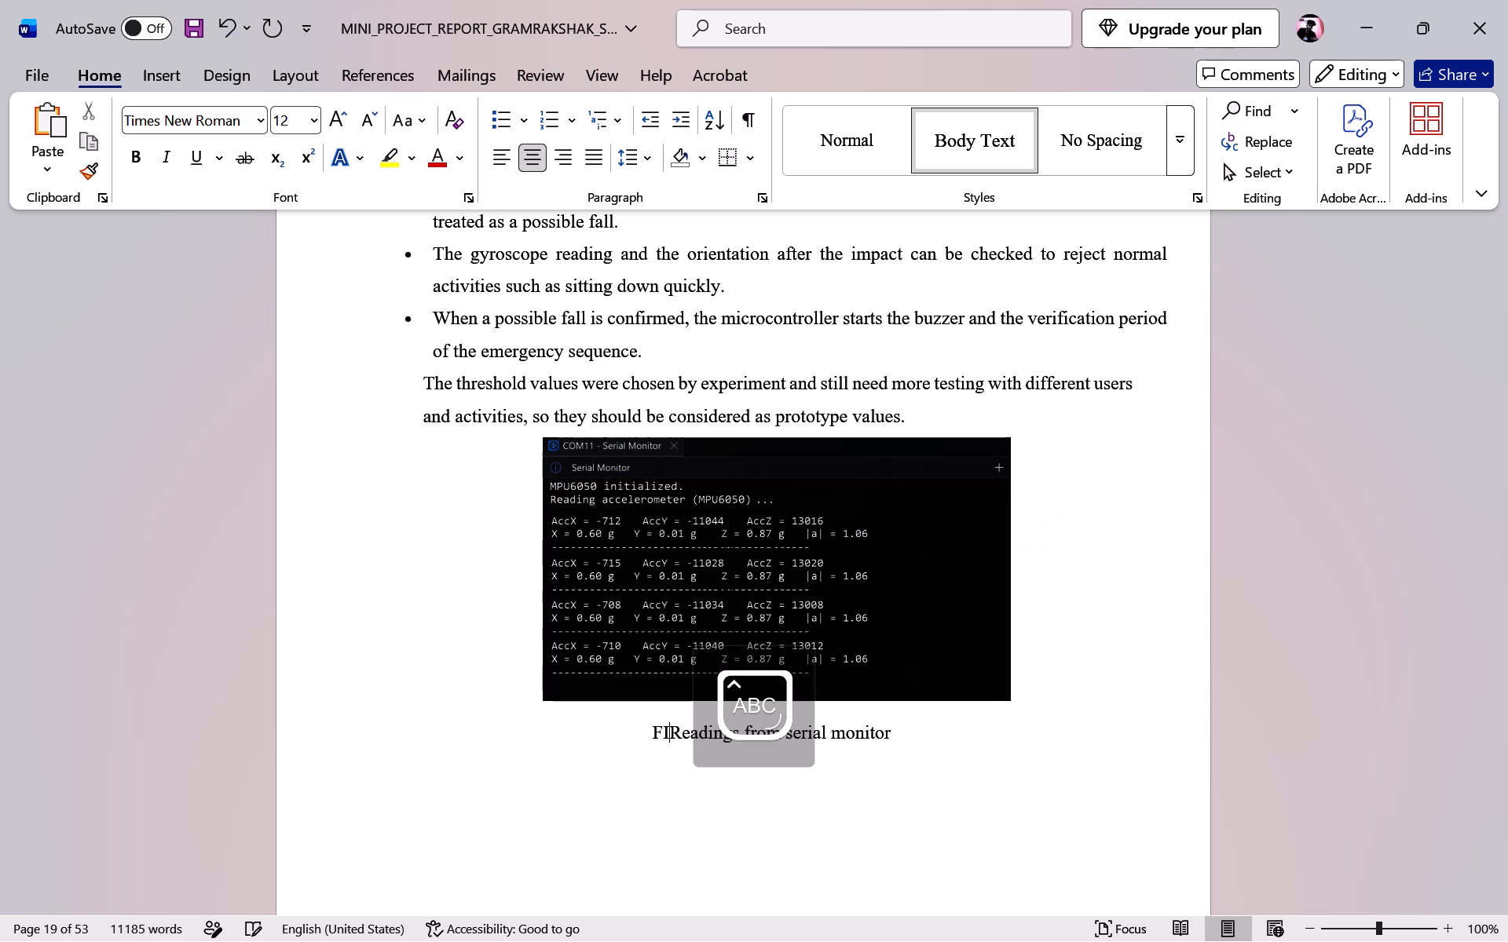
key("space")
key("shift+colon")
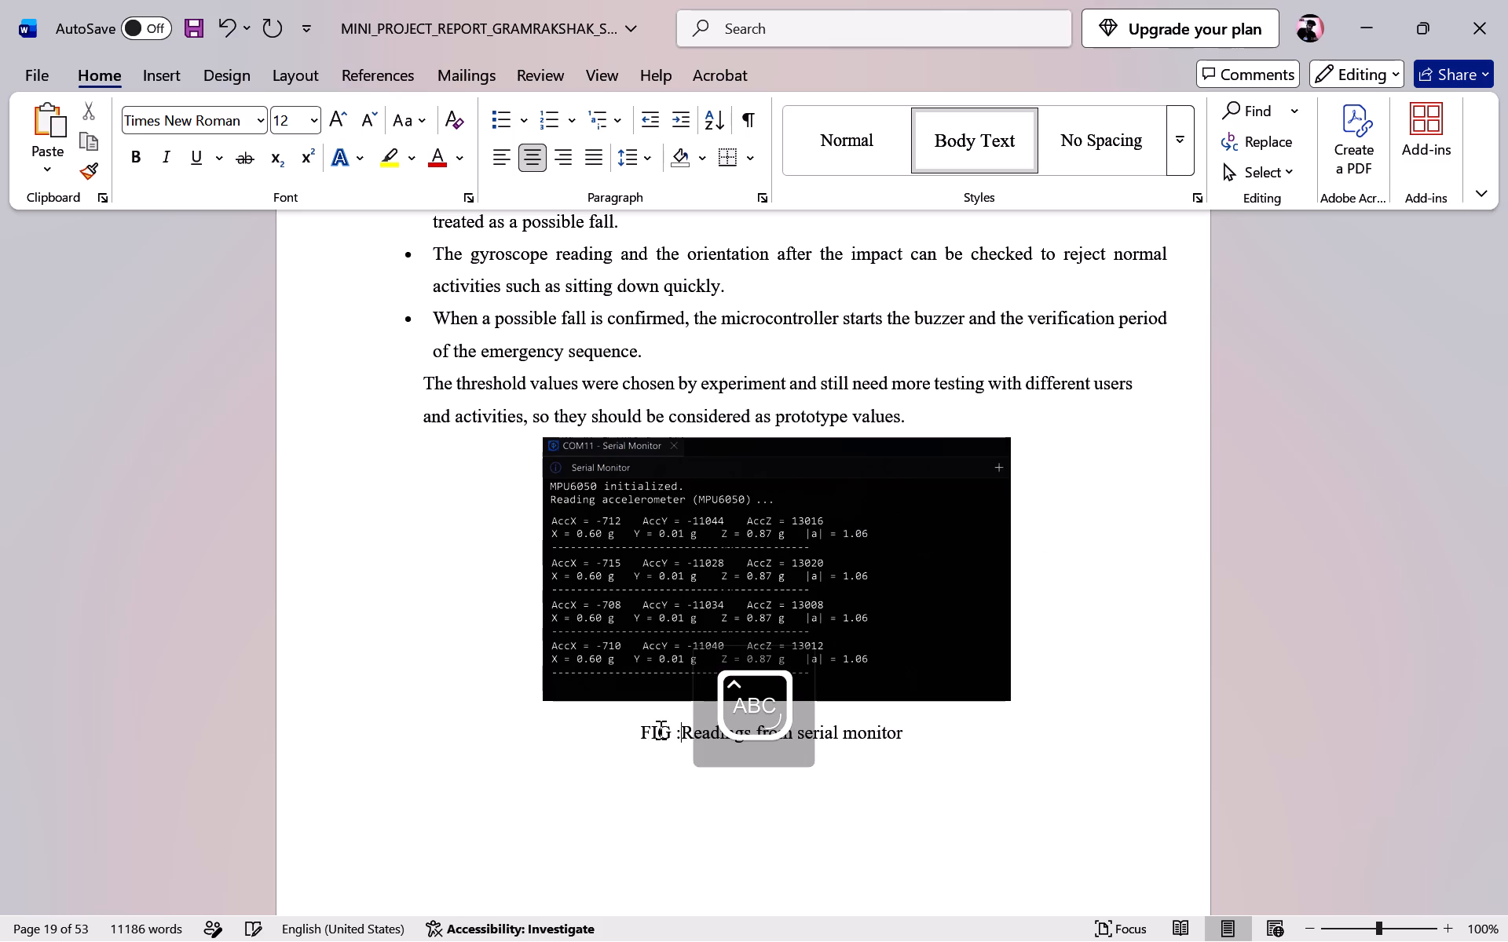
type("2.6")
key("space")
key("space")
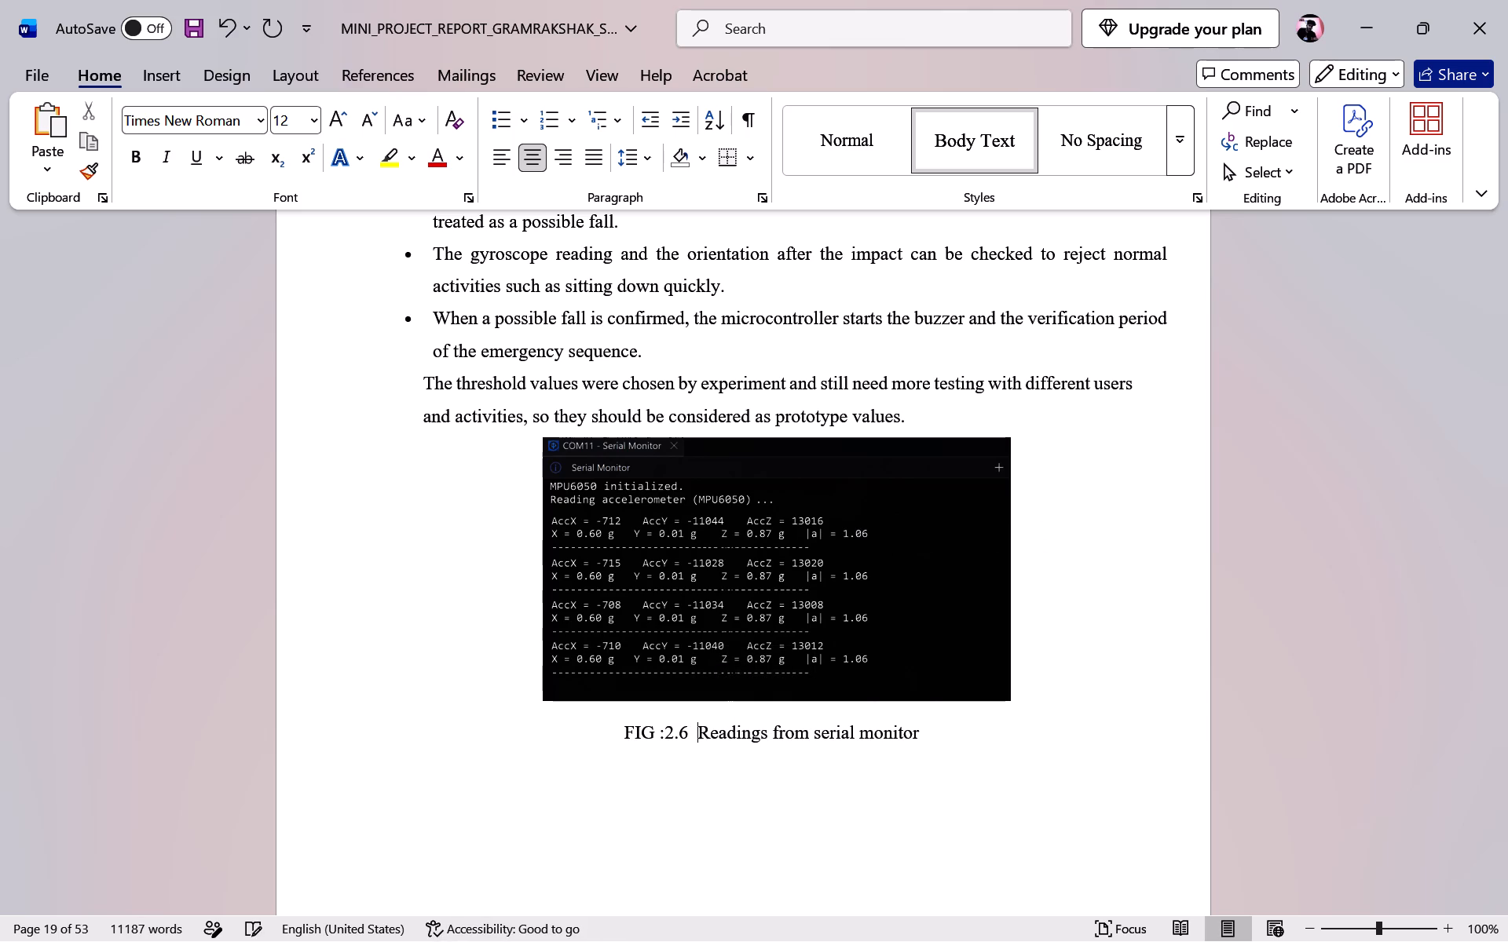
Check the preceding MPU6050 figure caption and set the serial monitor caption's figure number to 2.4, followed by one space.
scroll(789, 665, "up", 1)
scroll(826, 414, "up", 2)
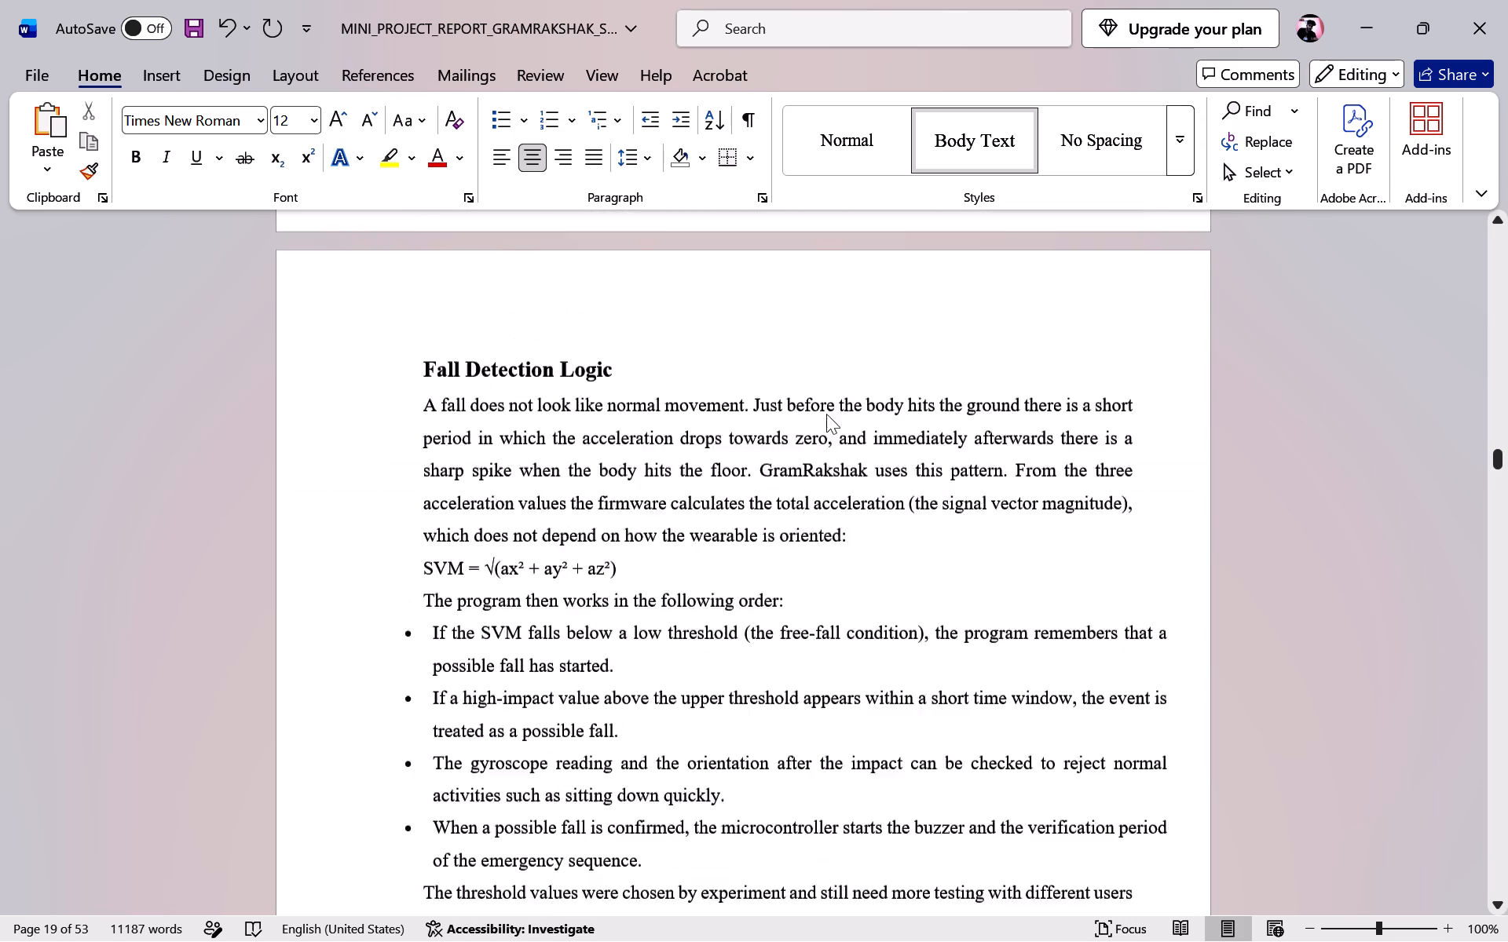
scroll(826, 414, "up", 3)
scroll(826, 414, "down", 1)
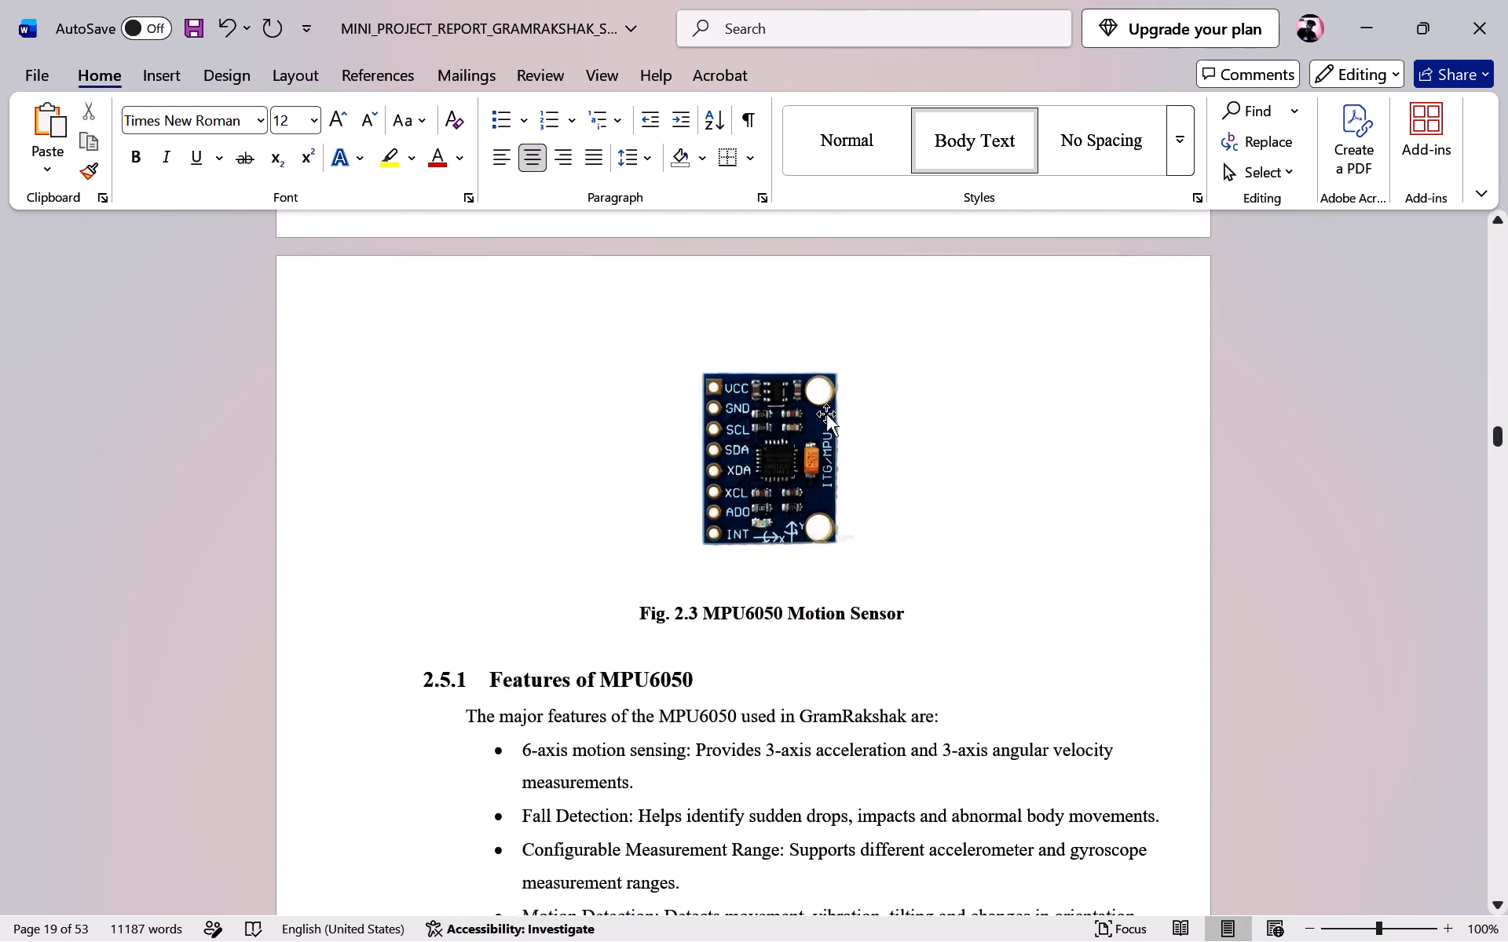
scroll(826, 414, "down", 8)
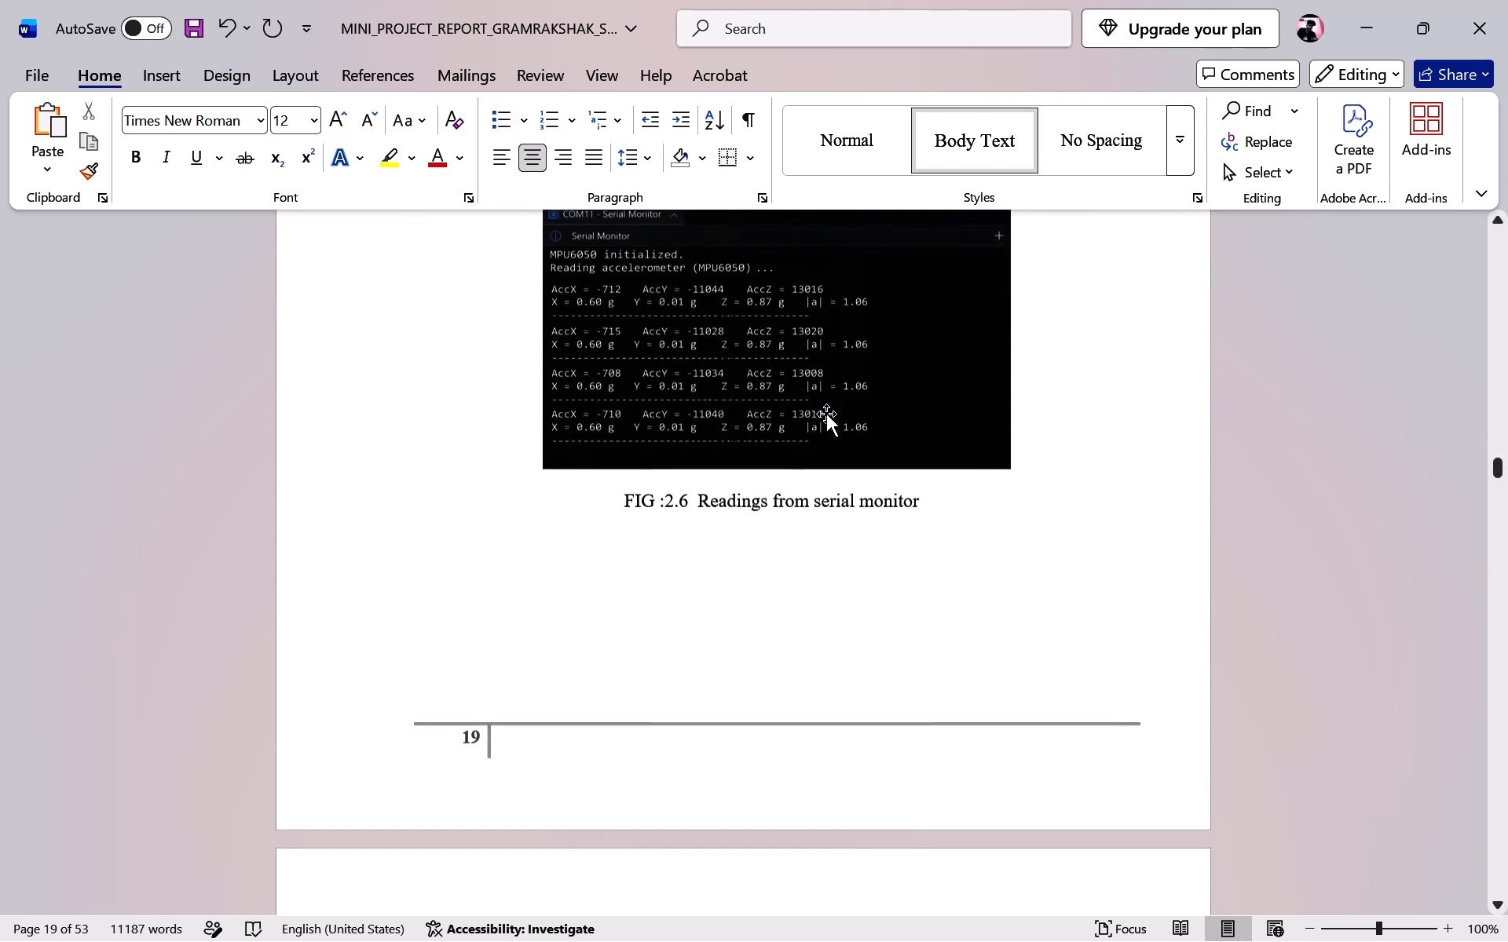
key("BackSpace")
key("BackSpace")
key("BackSpace")
type("4")
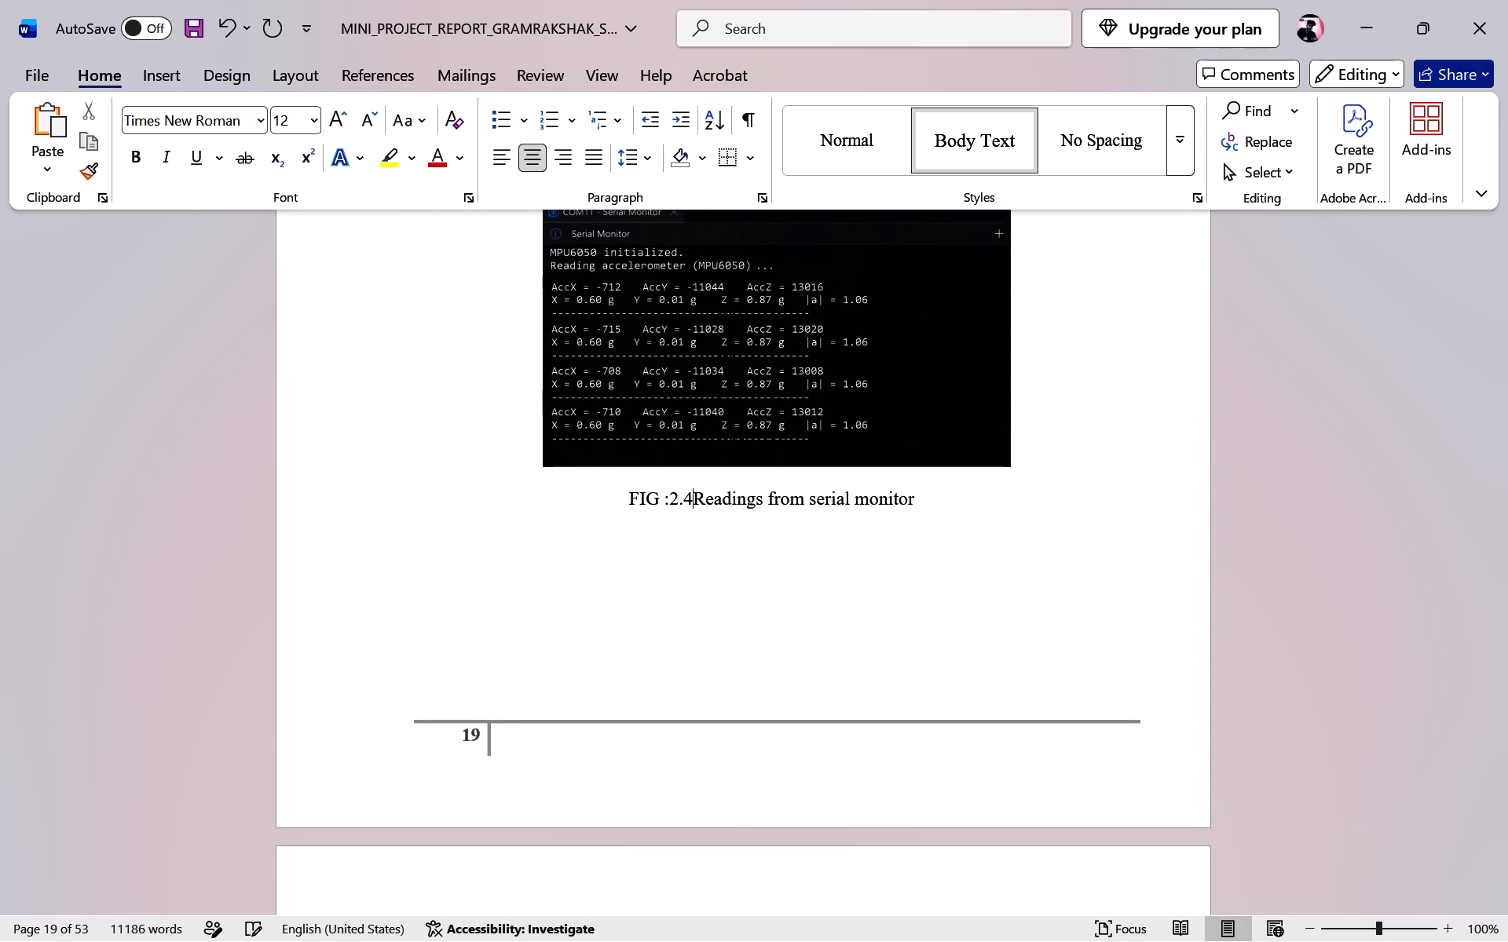
key("space")
Make the whole "FIG :2.4 Readings from serial monitor" caption bold.
double_click(928, 499)
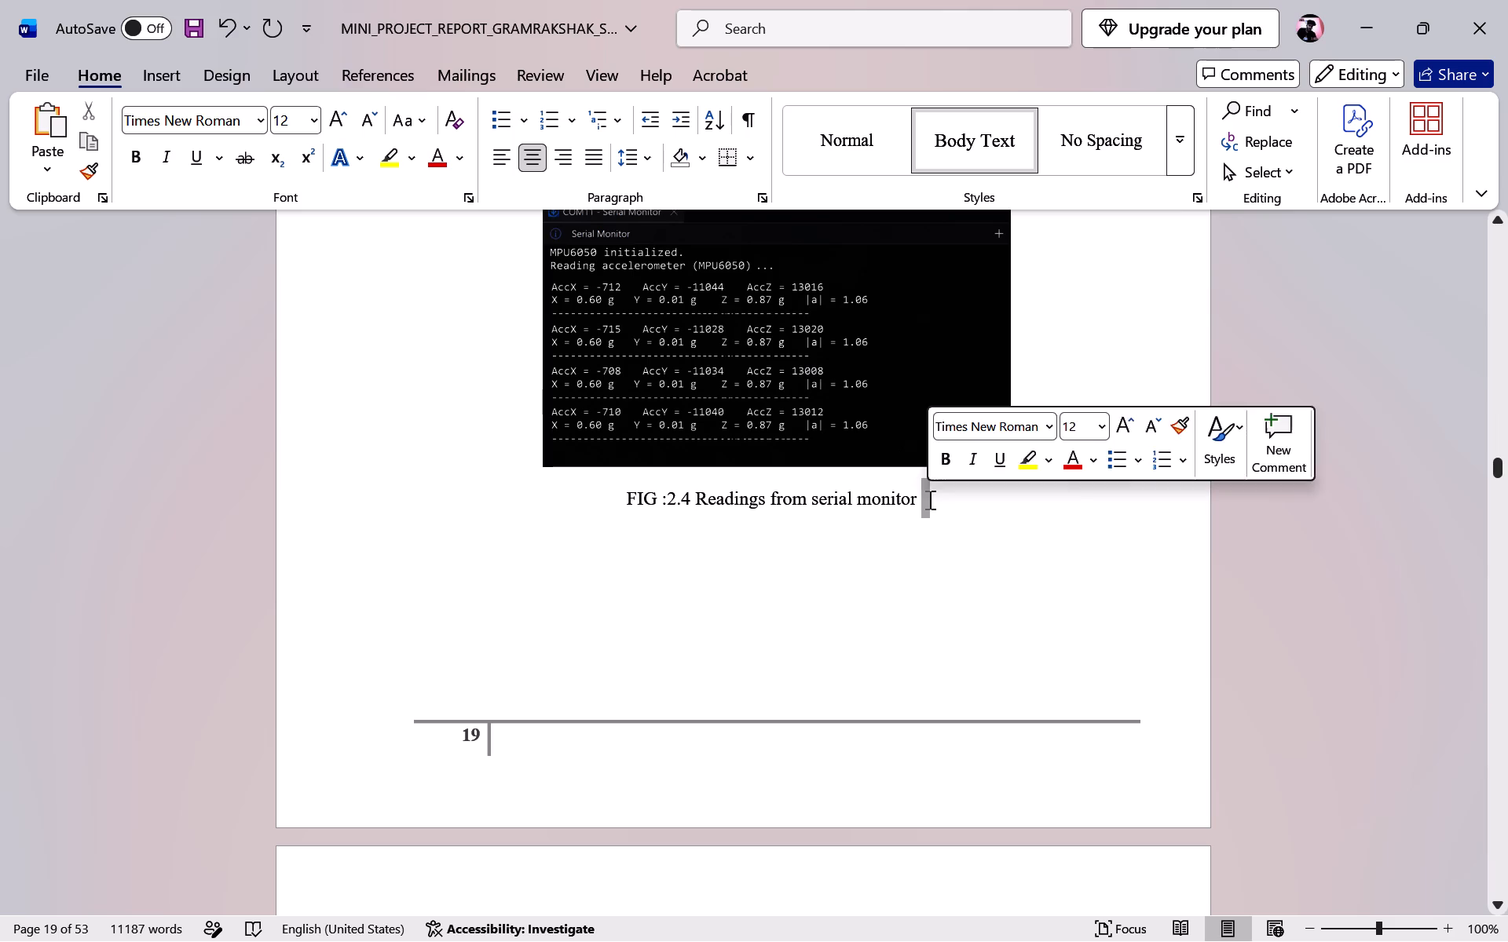
double_click(928, 499)
triple_click(928, 499)
left_click(928, 499)
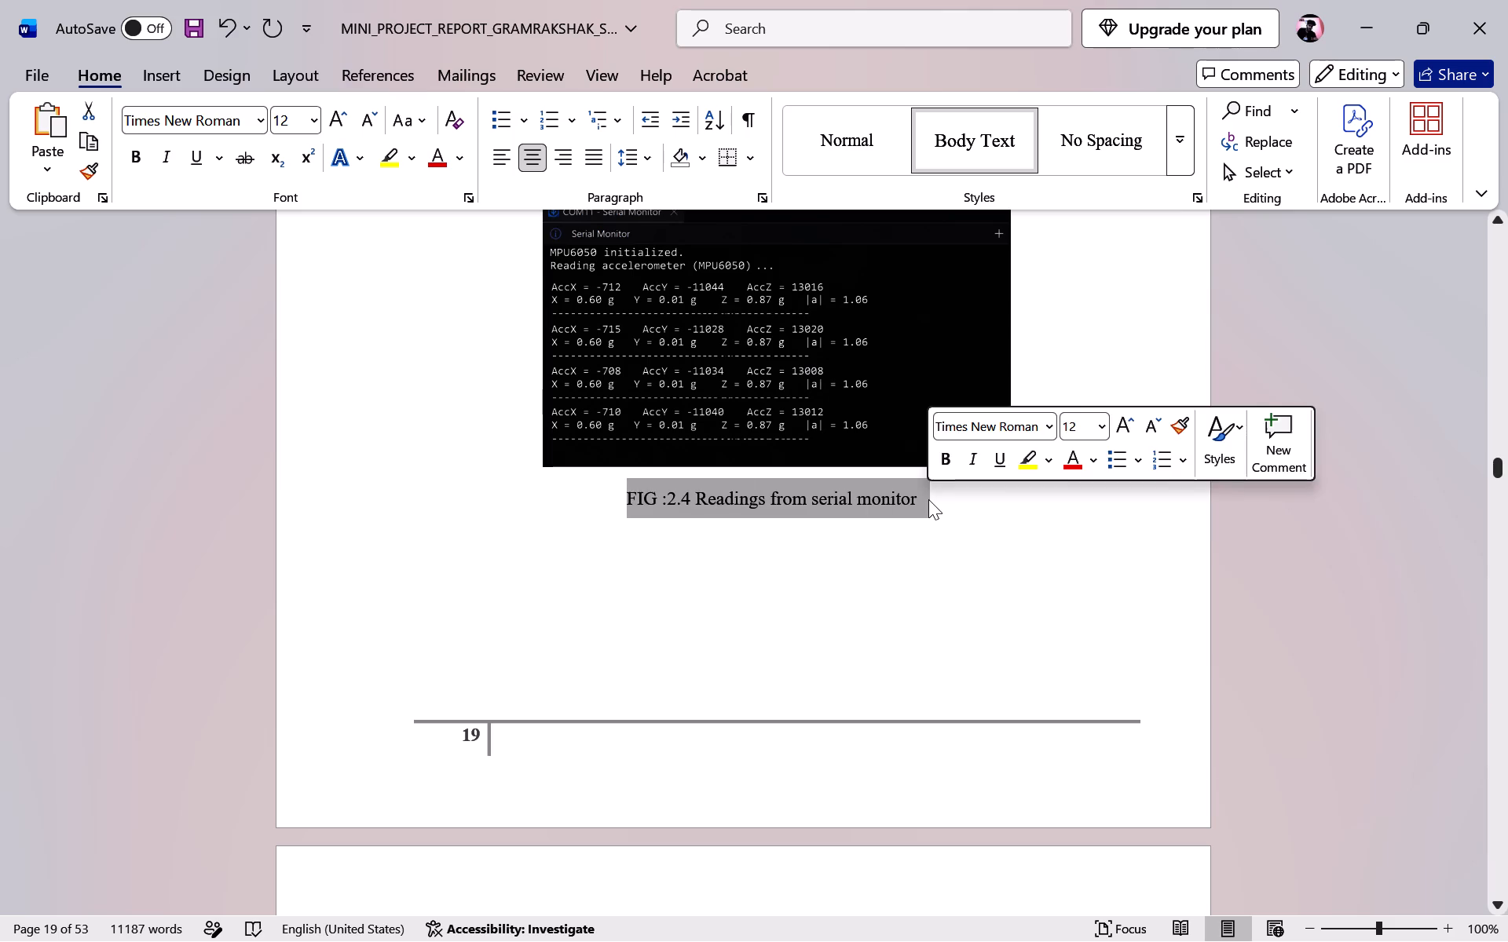
left_click(928, 499)
double_click(928, 499)
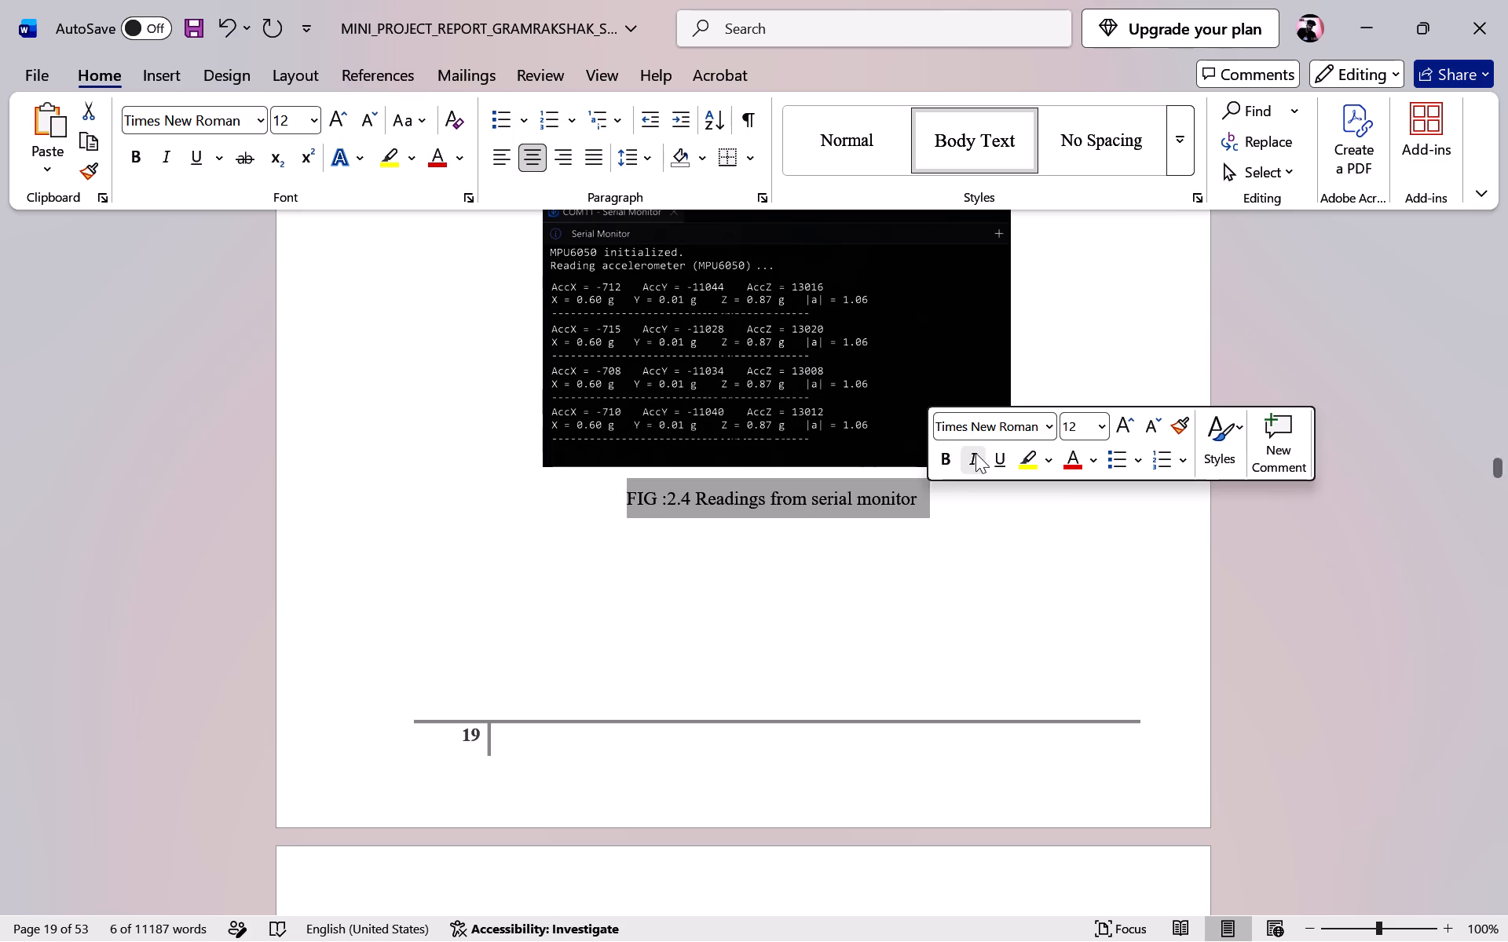
left_click(954, 452)
left_click(976, 555)
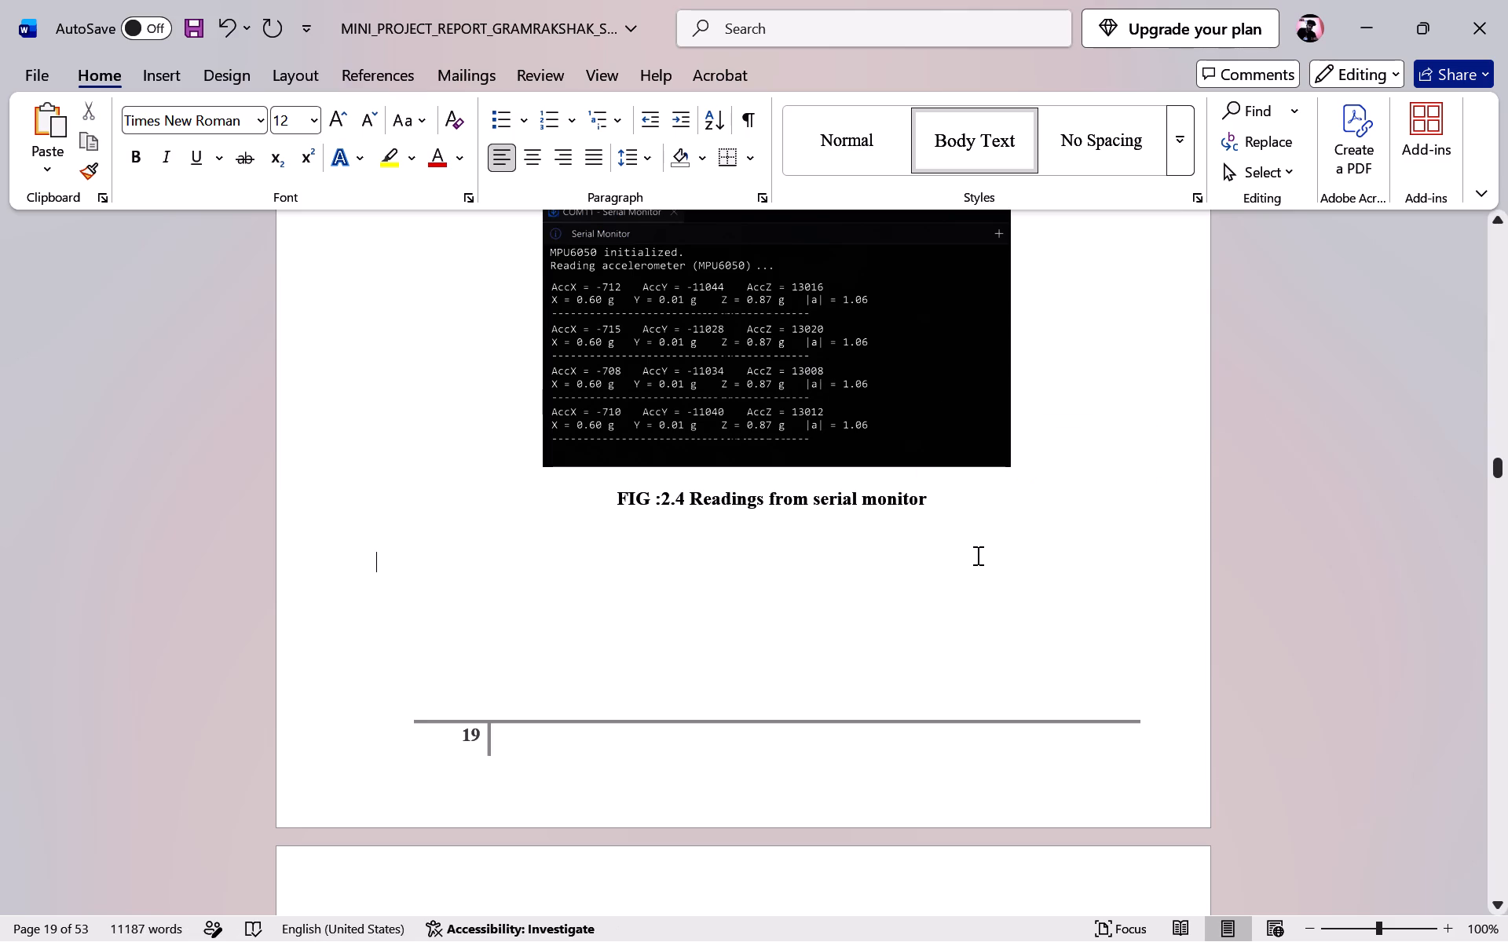
Review the serial monitor figure page and the NEO-6M GPS section, including its pin diagram, pin configuration and working text.
scroll(976, 555, "up", 1)
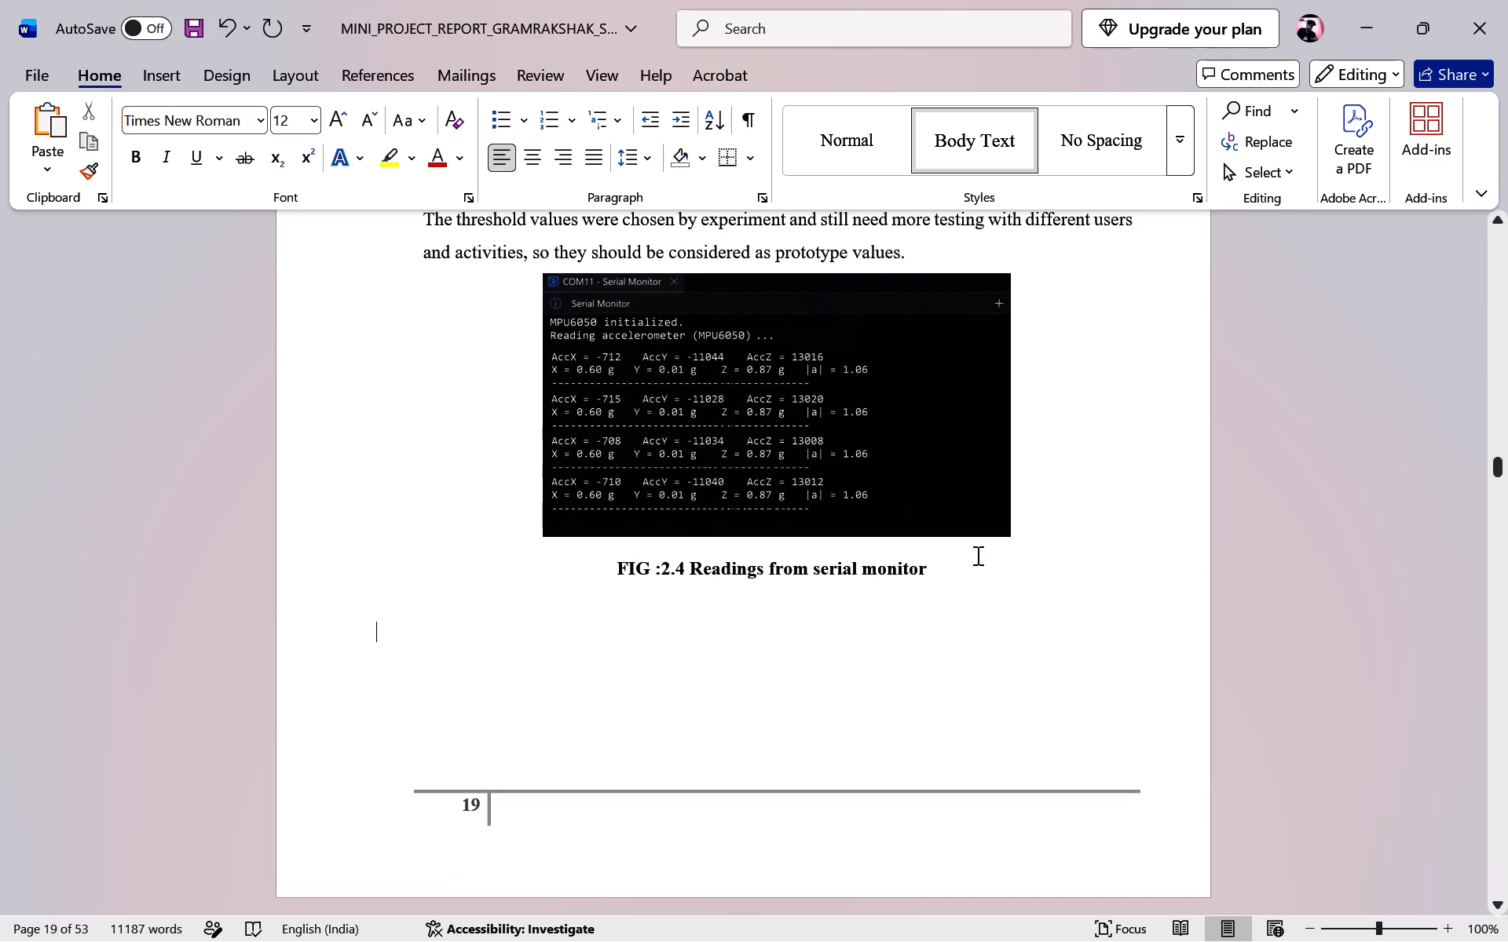
scroll(976, 555, "up", 1)
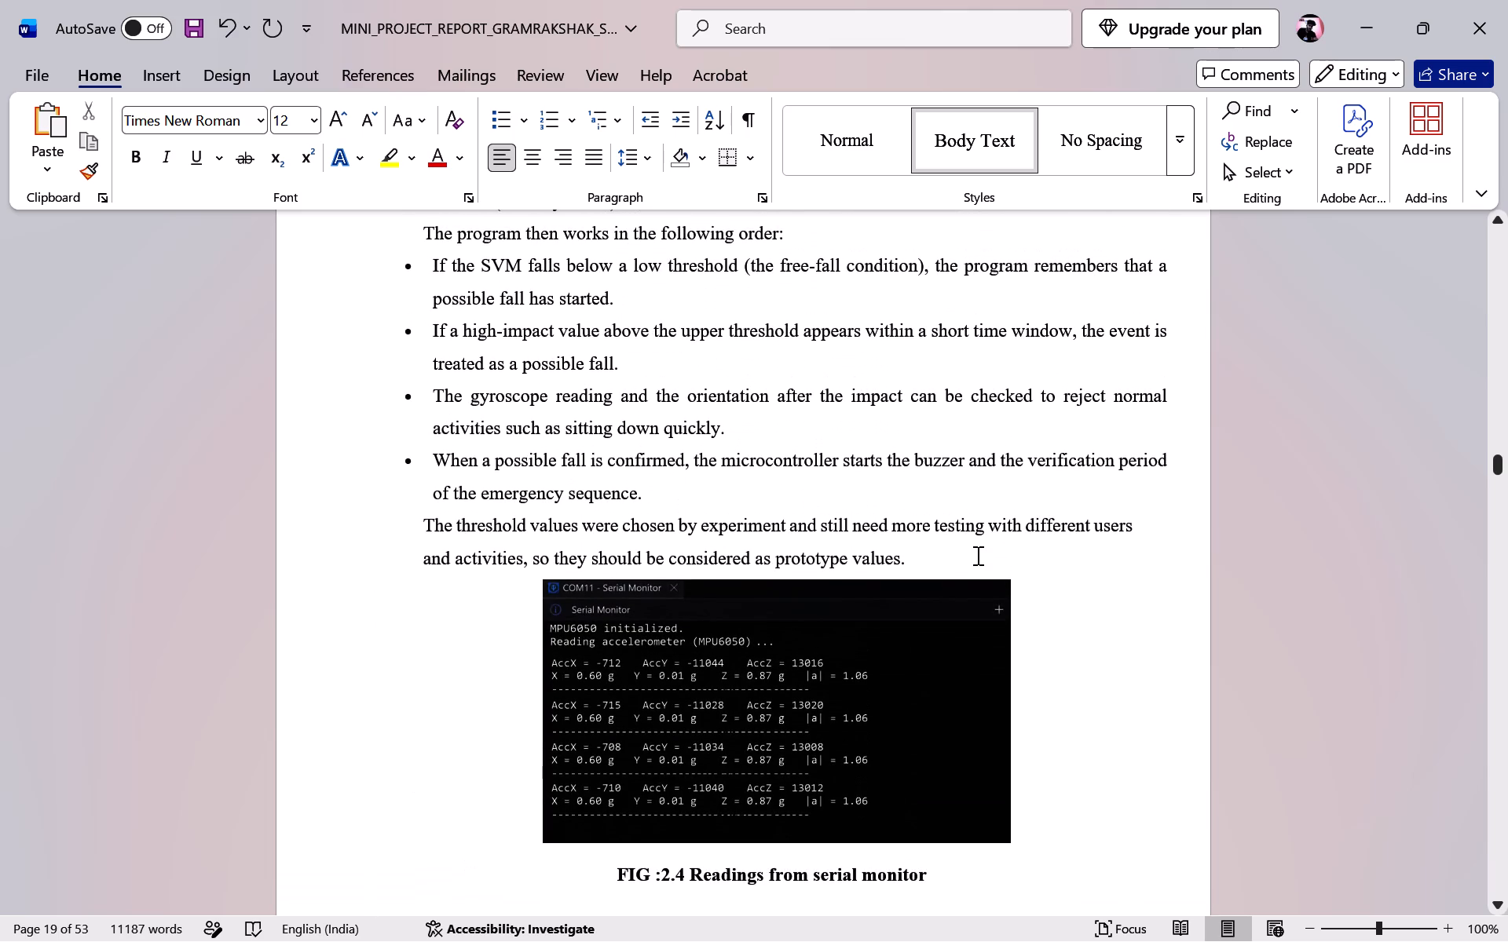
scroll(976, 555, "down", 3)
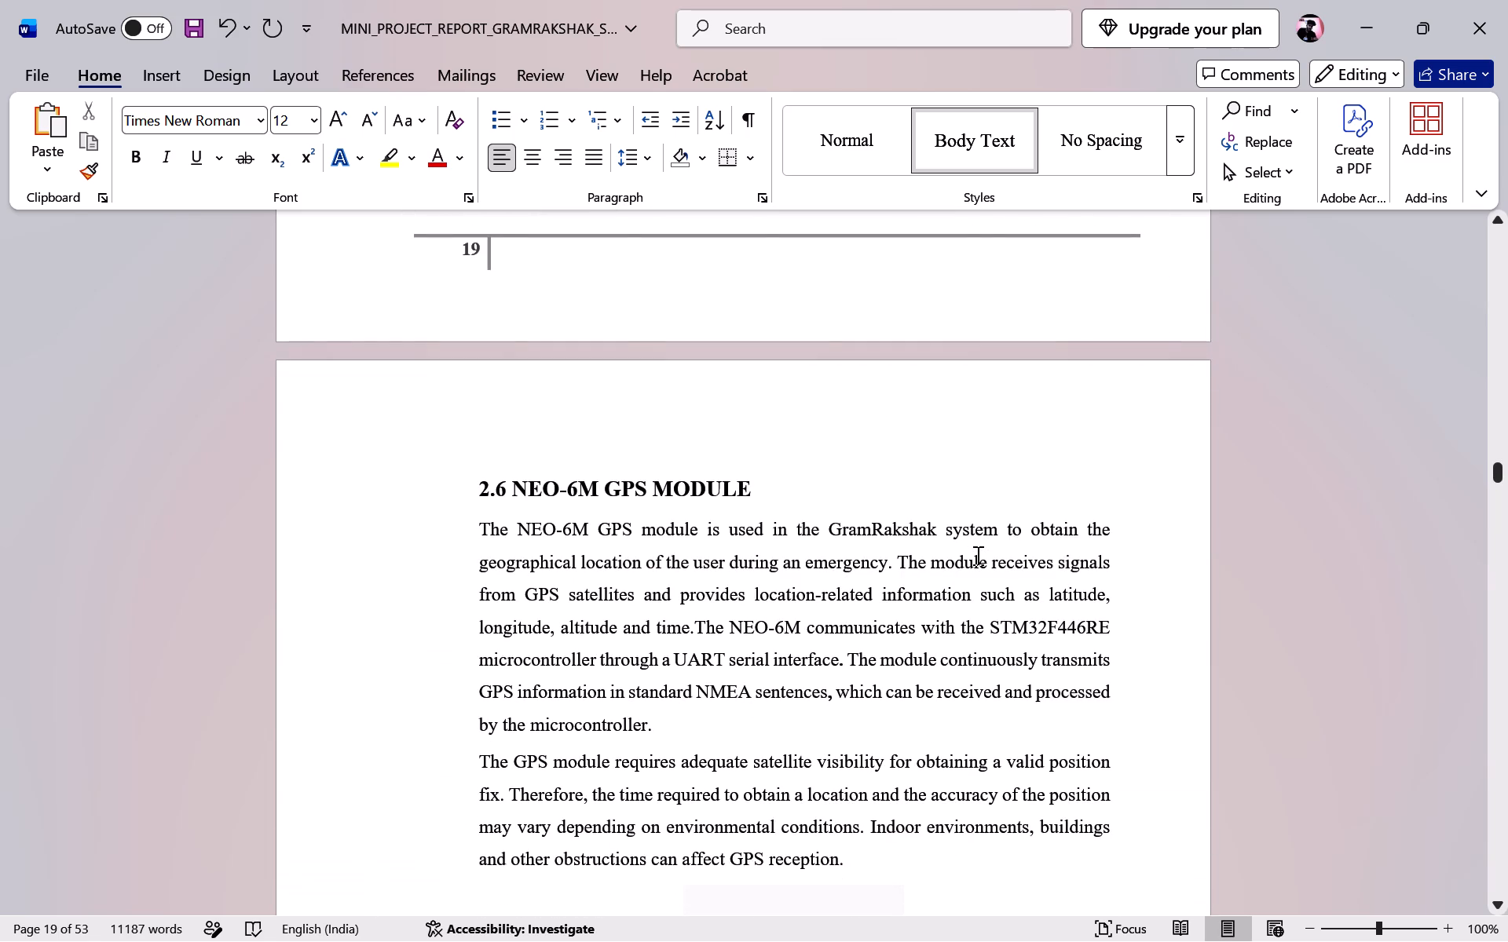
scroll(976, 555, "down", 4)
scroll(976, 555, "up", 1)
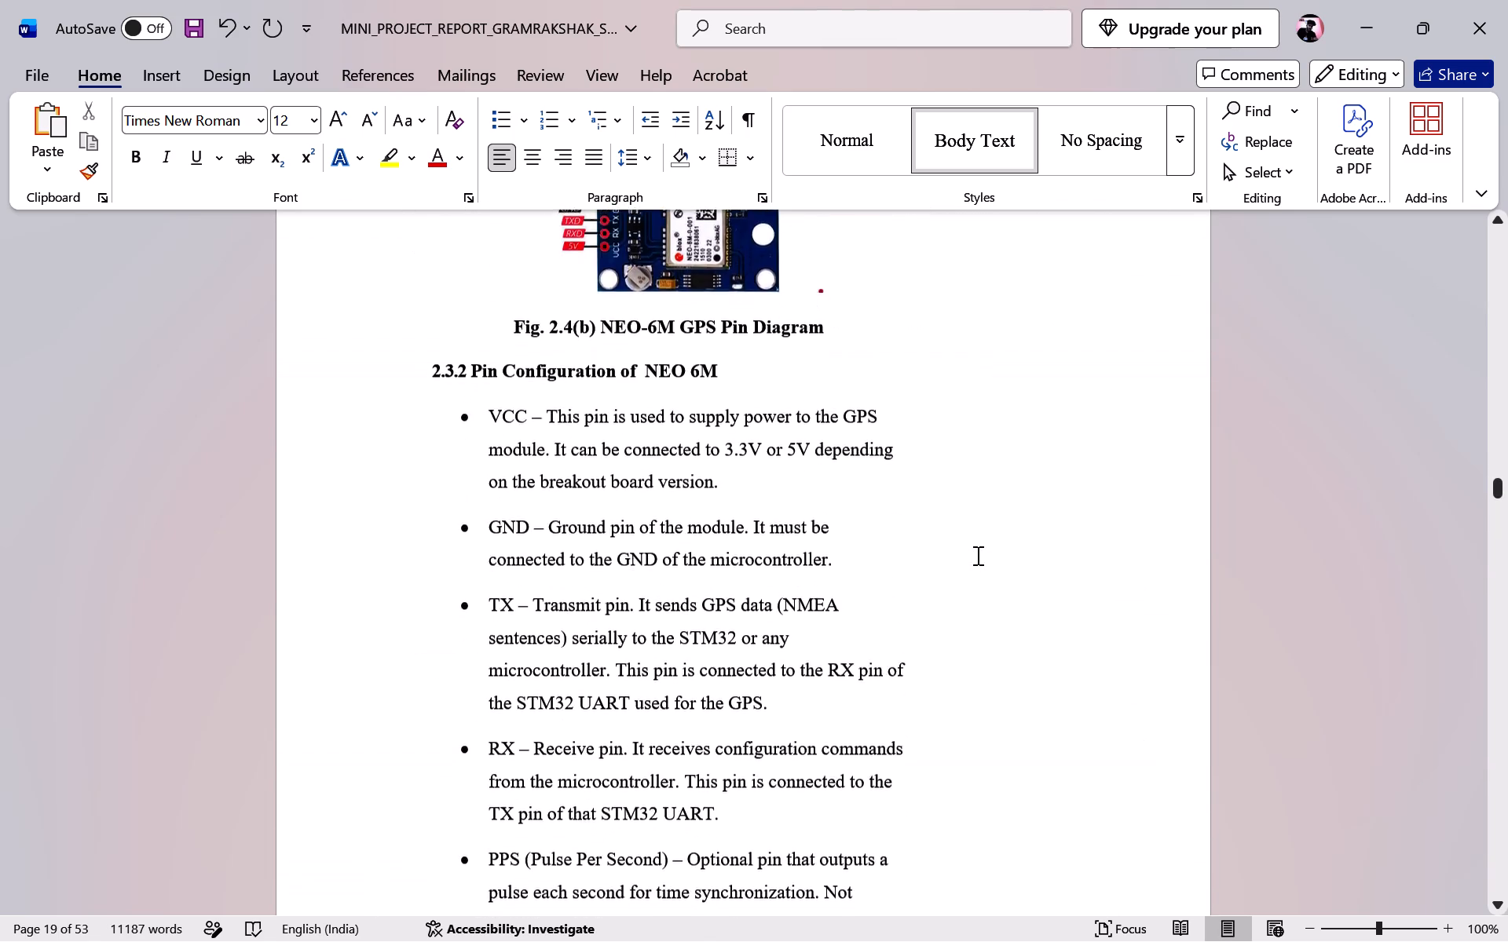
scroll(976, 555, "up", 2)
scroll(976, 555, "down", 2)
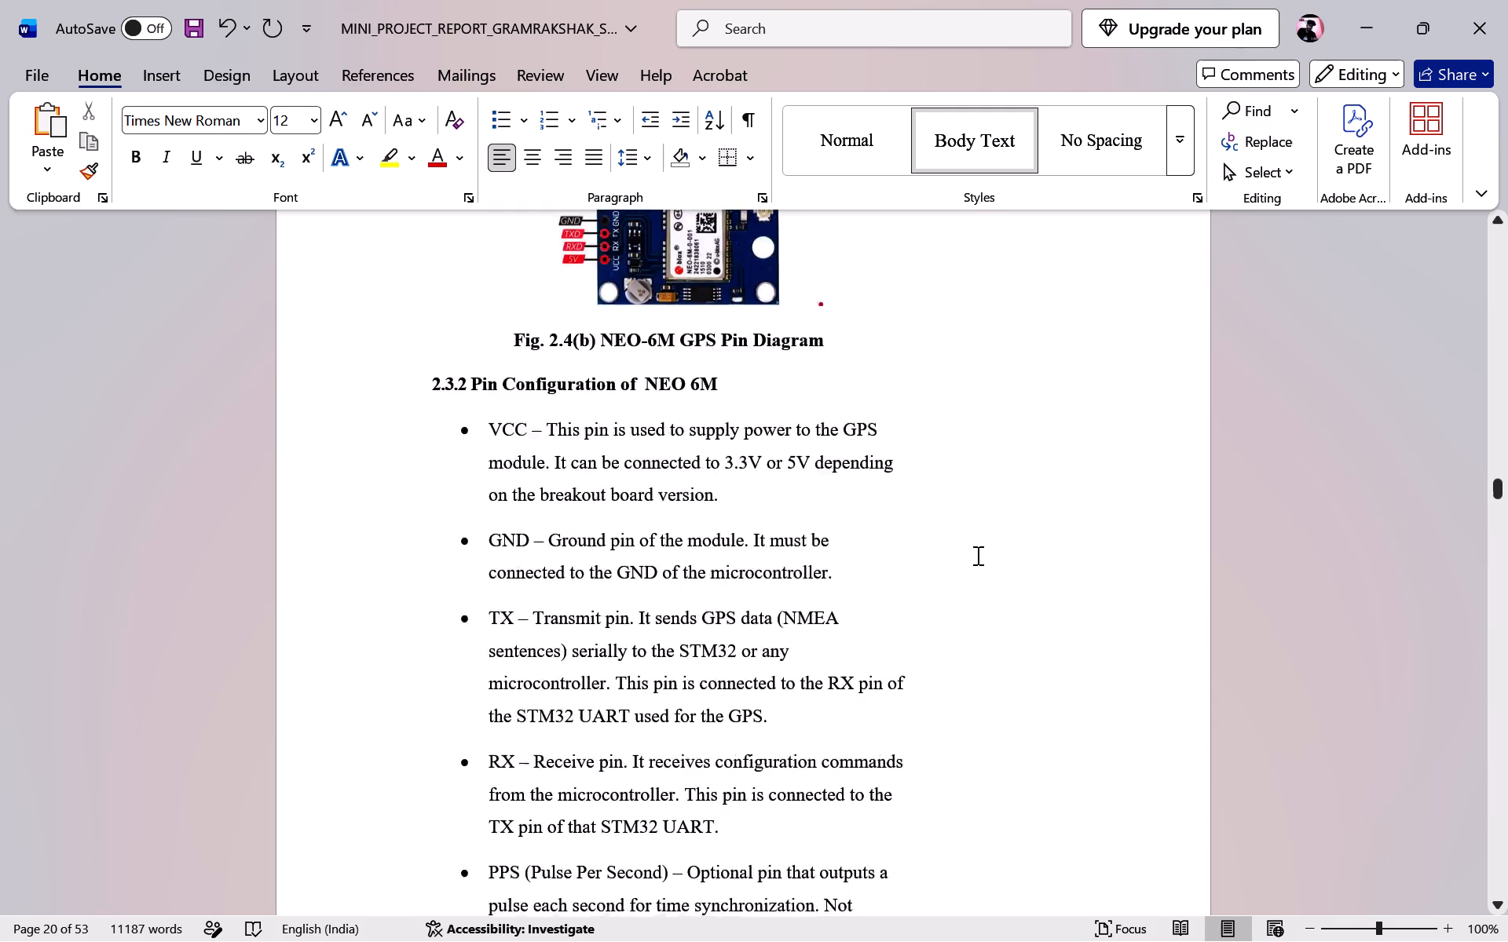
scroll(976, 555, "down", 3)
scroll(976, 555, "up", 4)
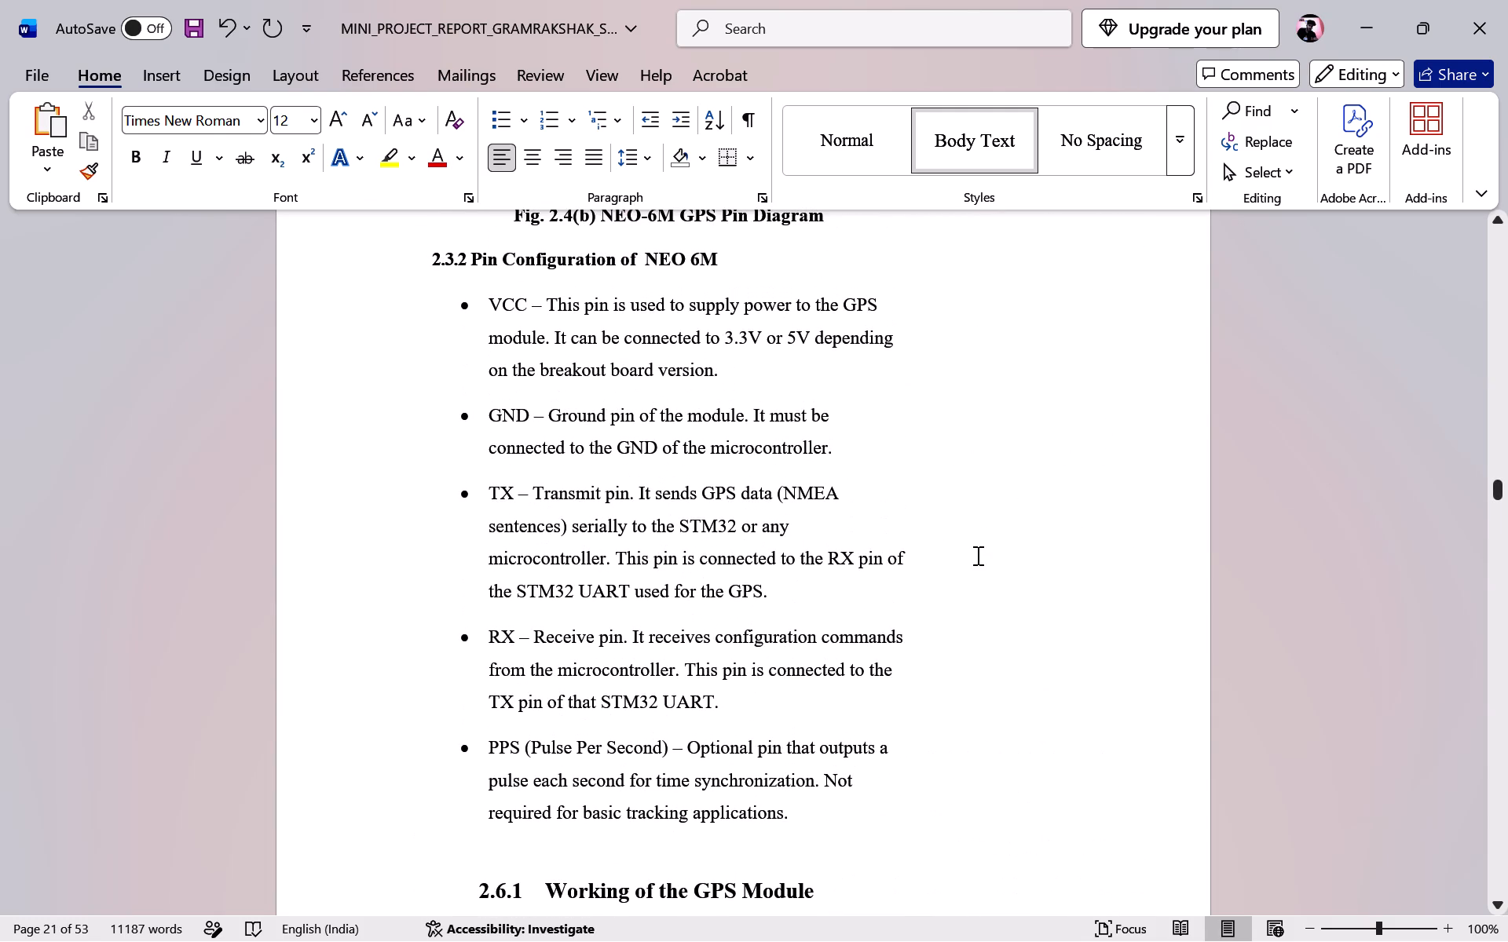
scroll(976, 555, "up", 1)
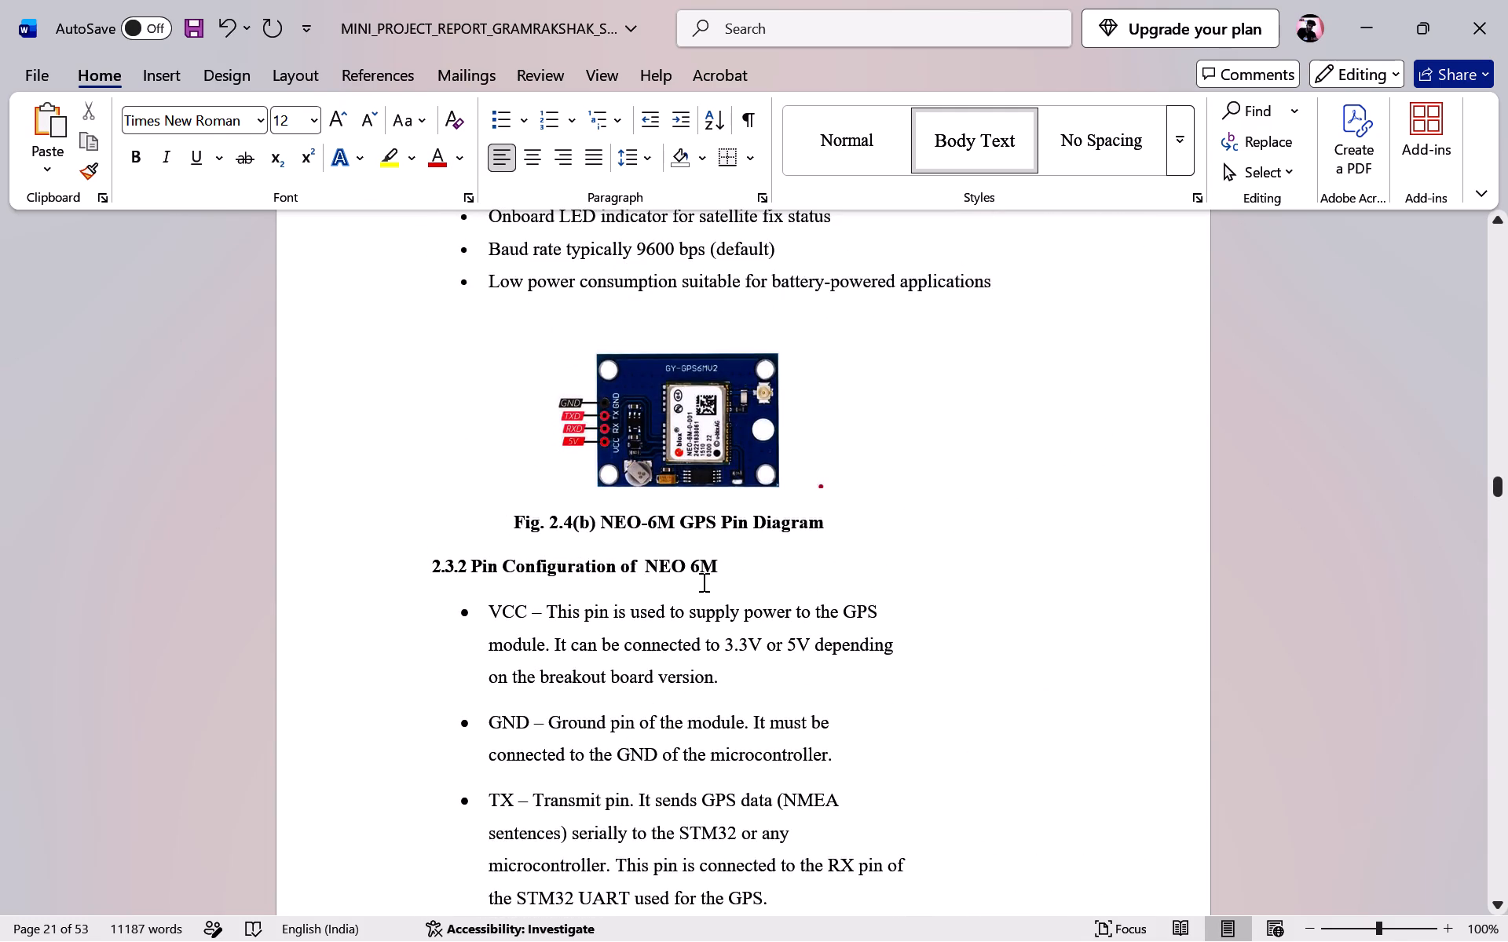
scroll(701, 581, "up", 1)
scroll(701, 581, "down", 1)
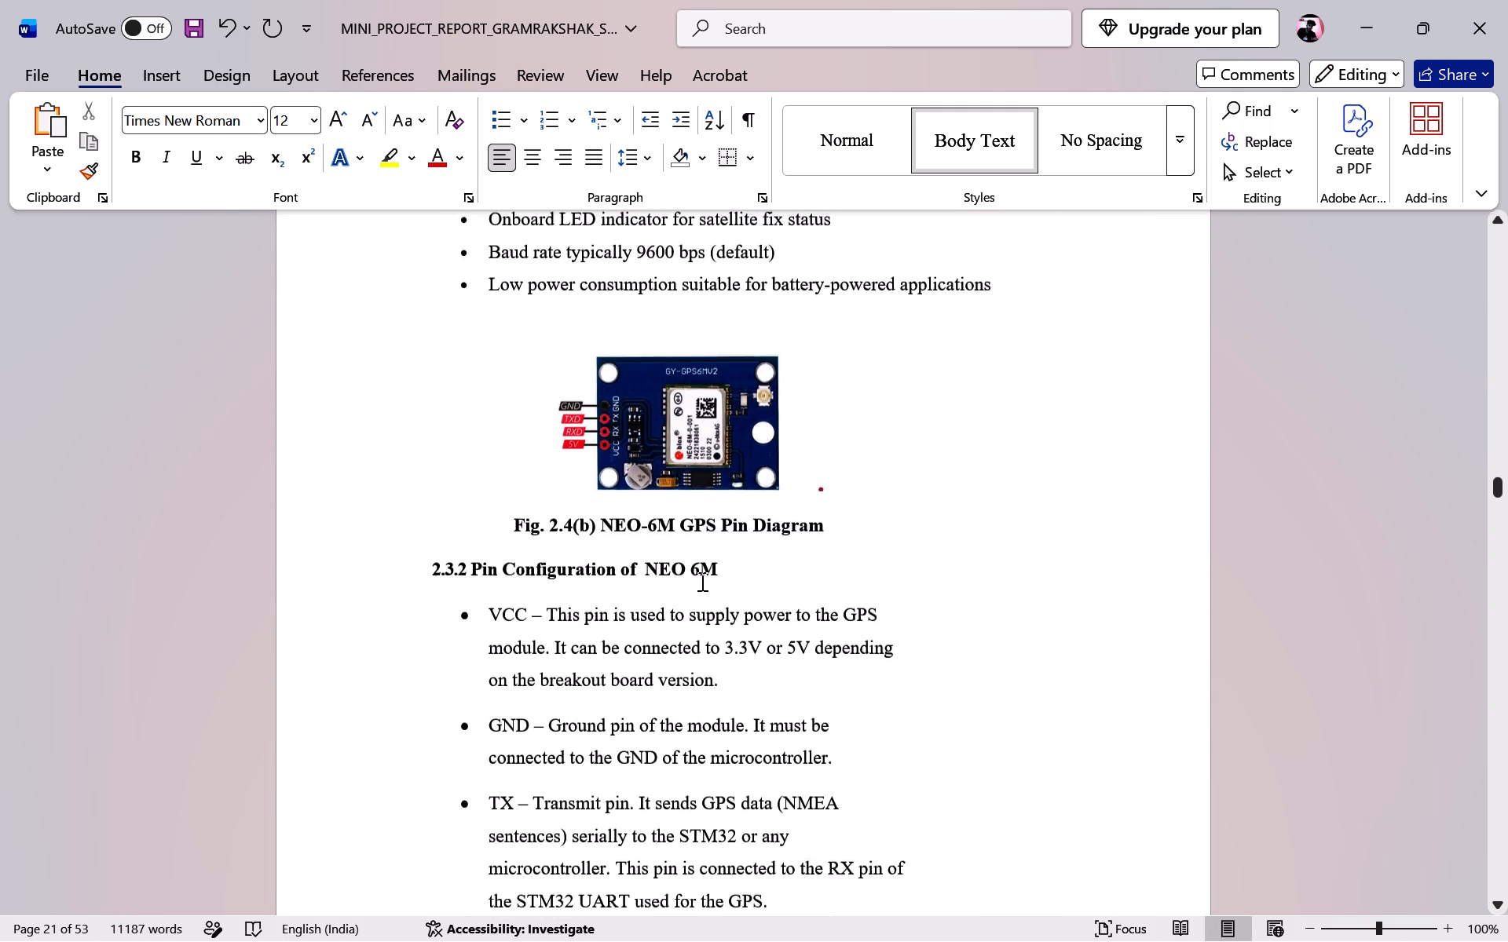
scroll(701, 581, "down", 1)
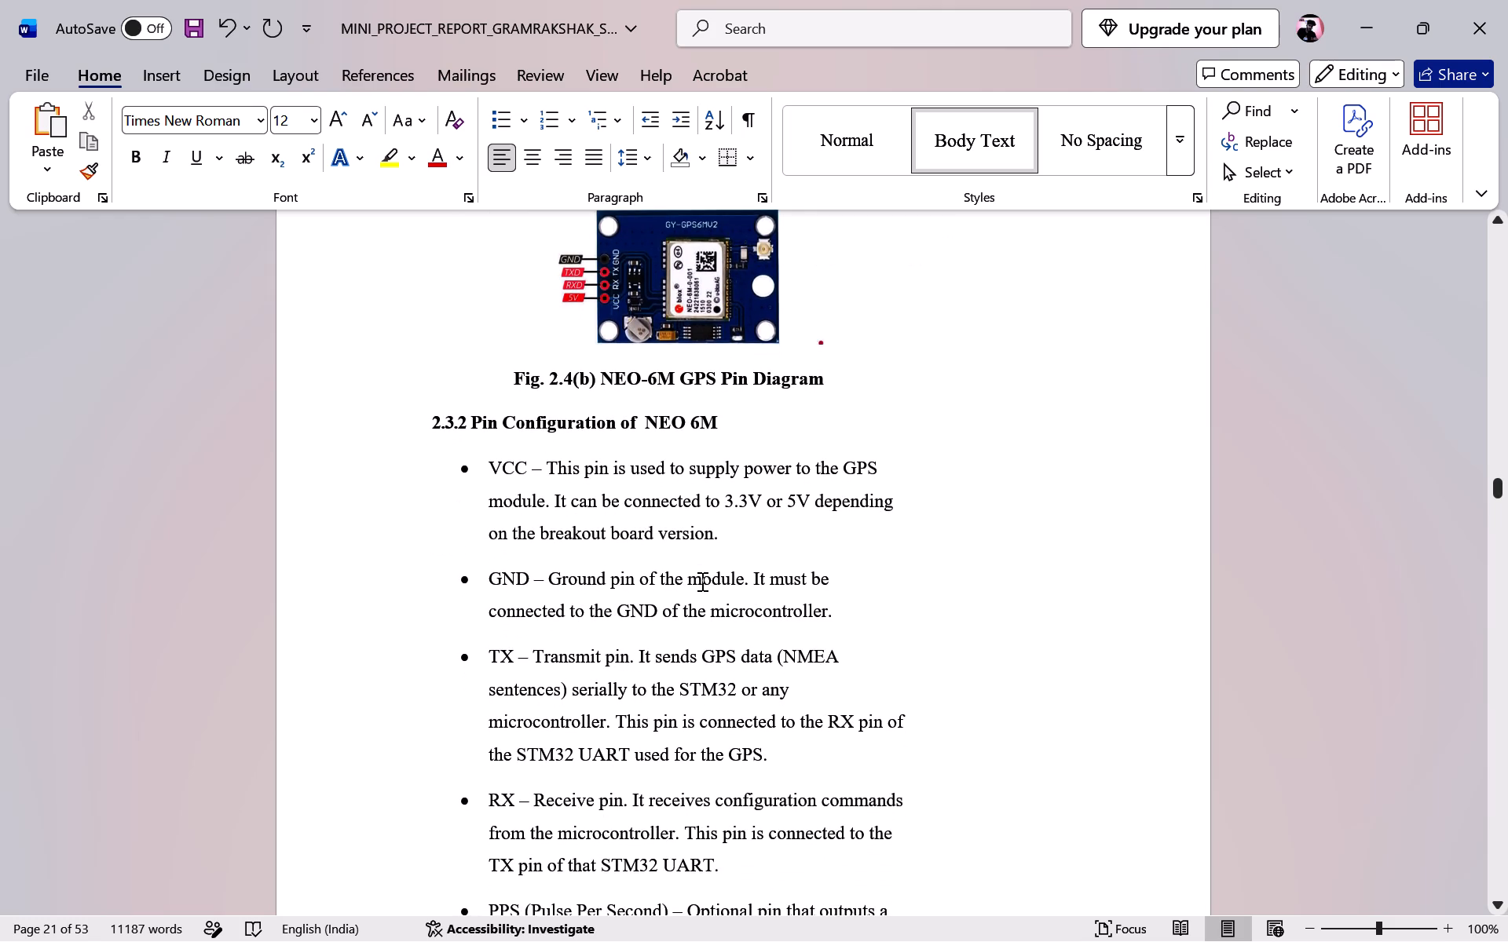
scroll(701, 581, "down", 3)
scroll(701, 581, "up", 1)
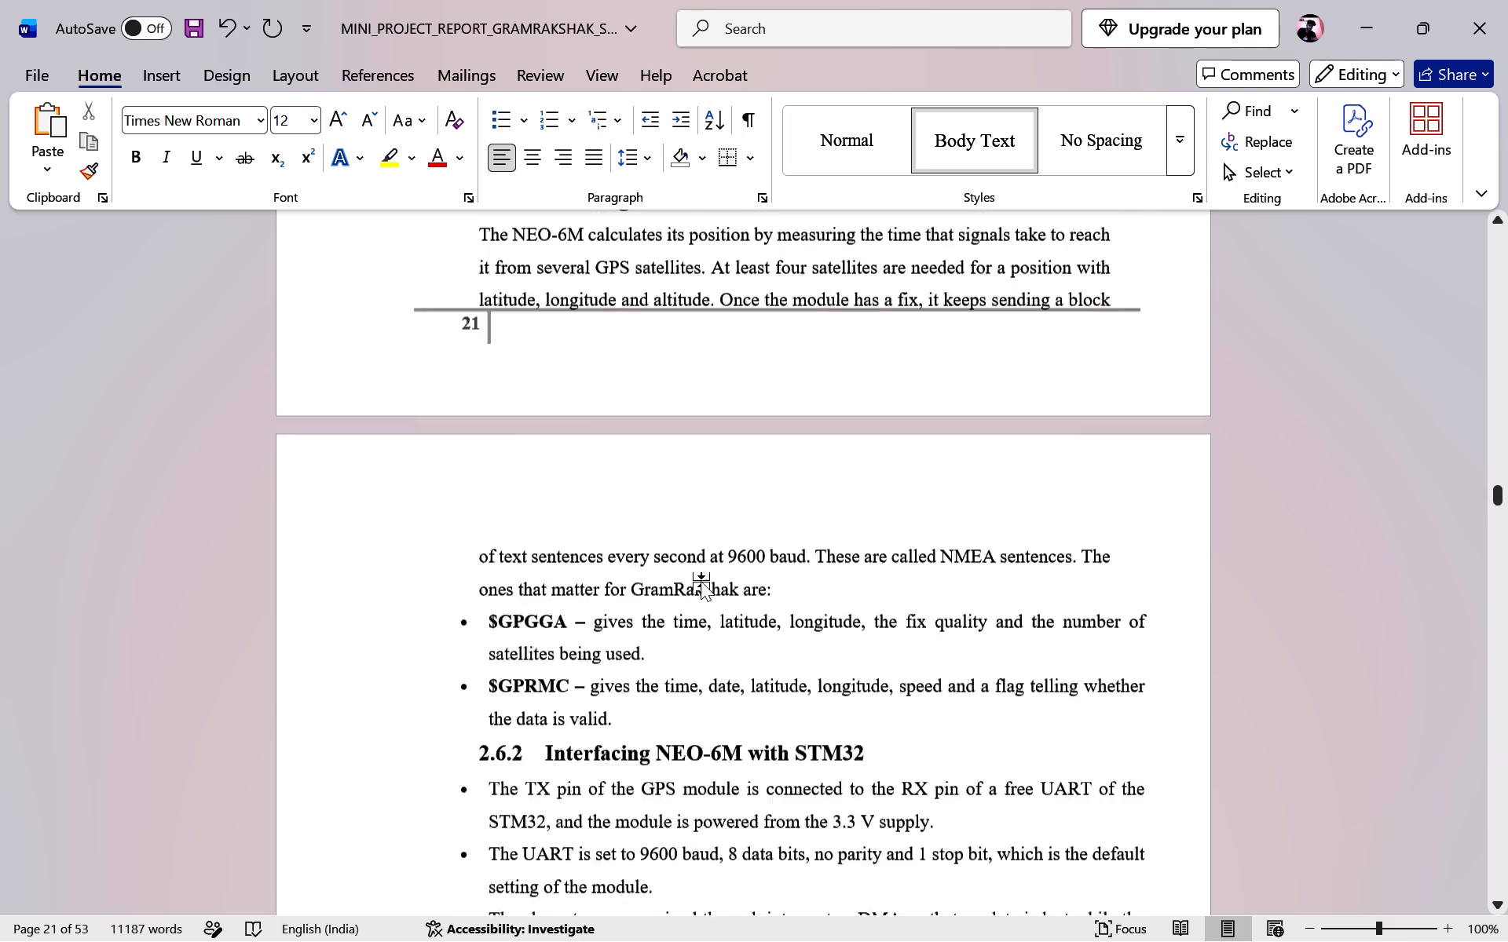
scroll(701, 581, "up", 1)
scroll(636, 517, "up", 3)
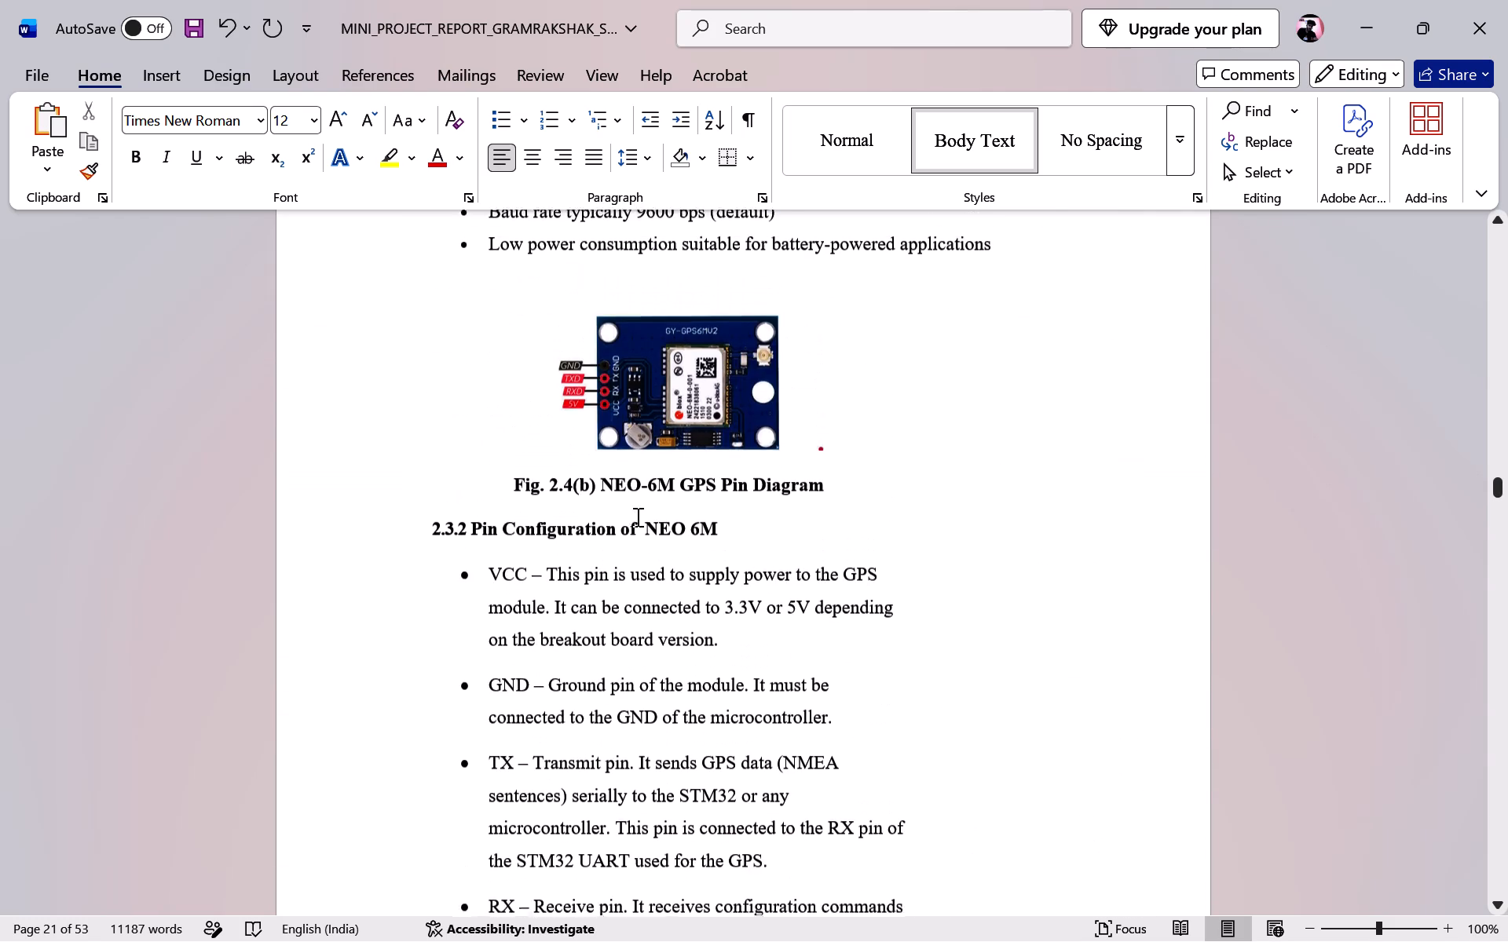
Justify the text of the NEO 6M pin configuration section, from the VCC bullet through the PPS bullet.
left_click_drag(459, 540, 836, 934)
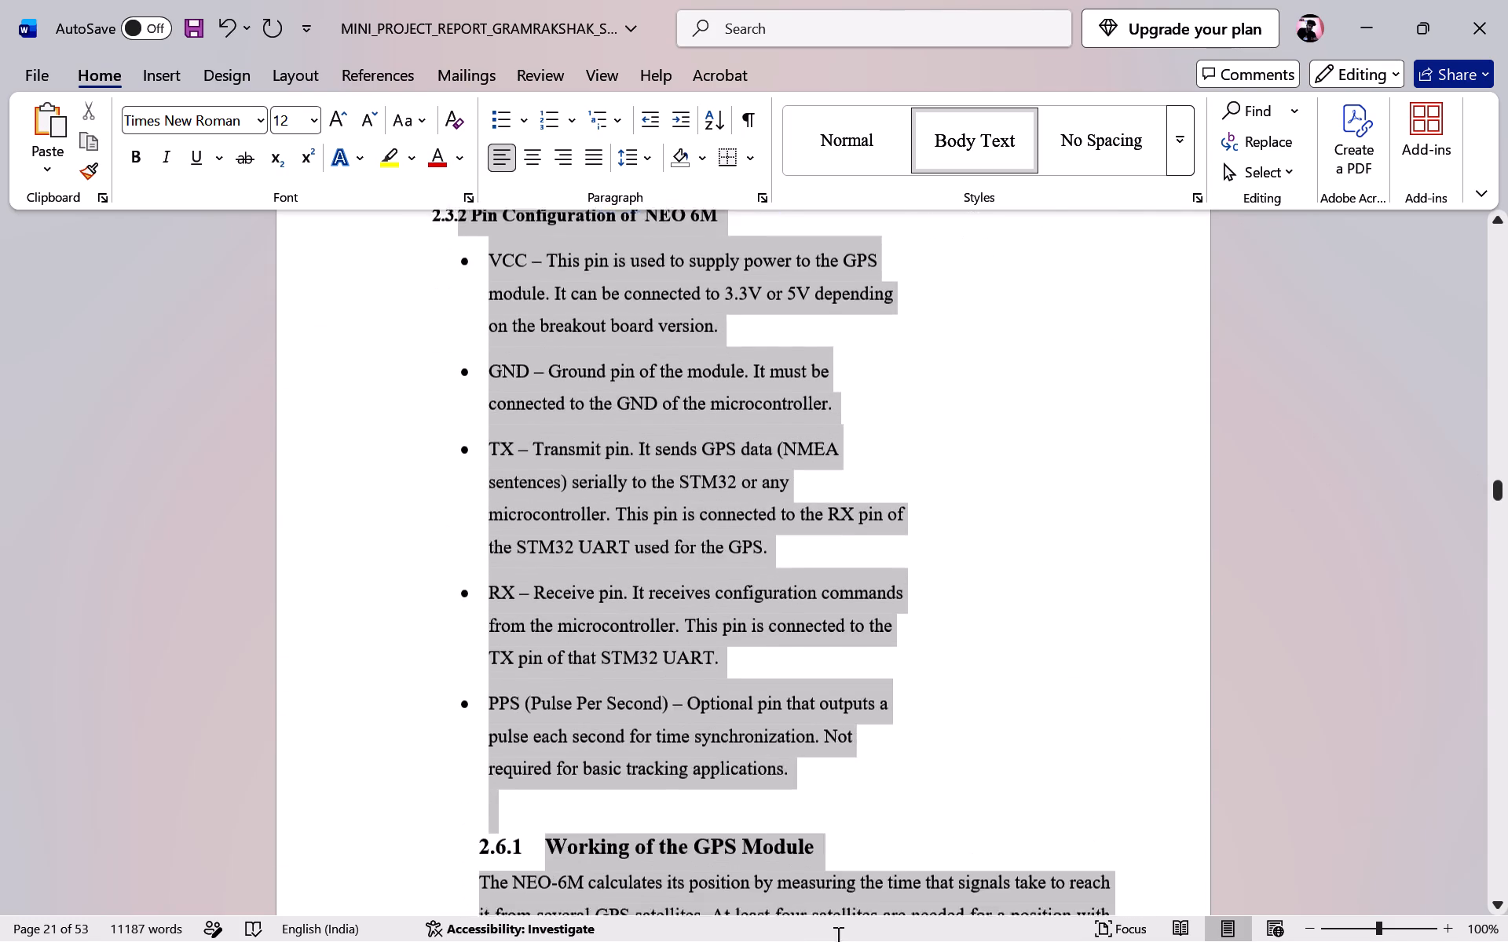
left_click_drag(836, 934, 939, 655)
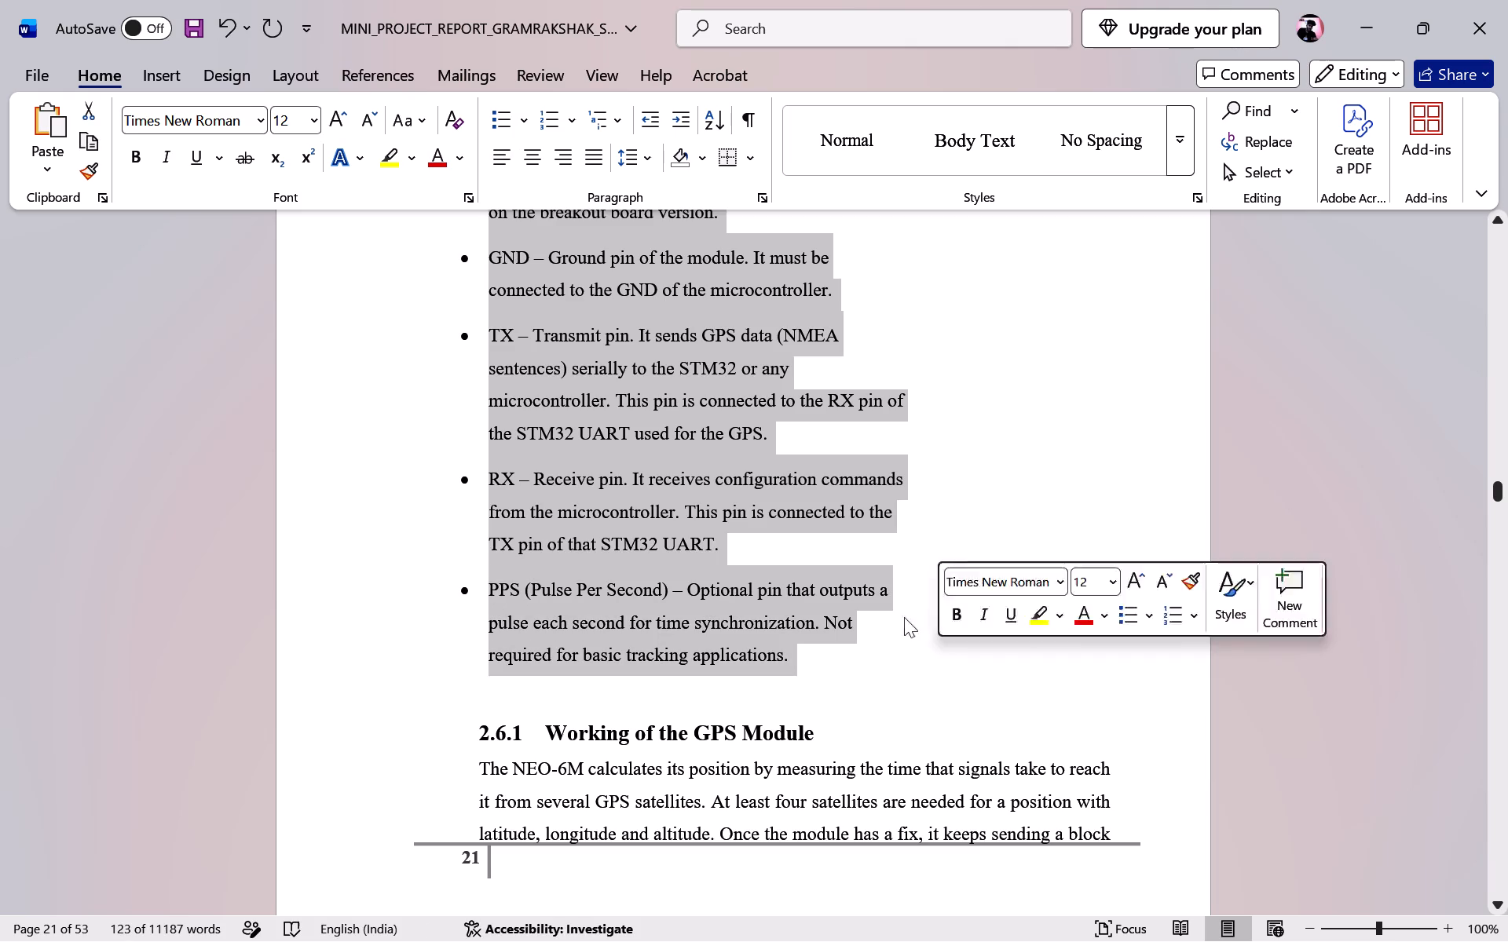
left_click(604, 156)
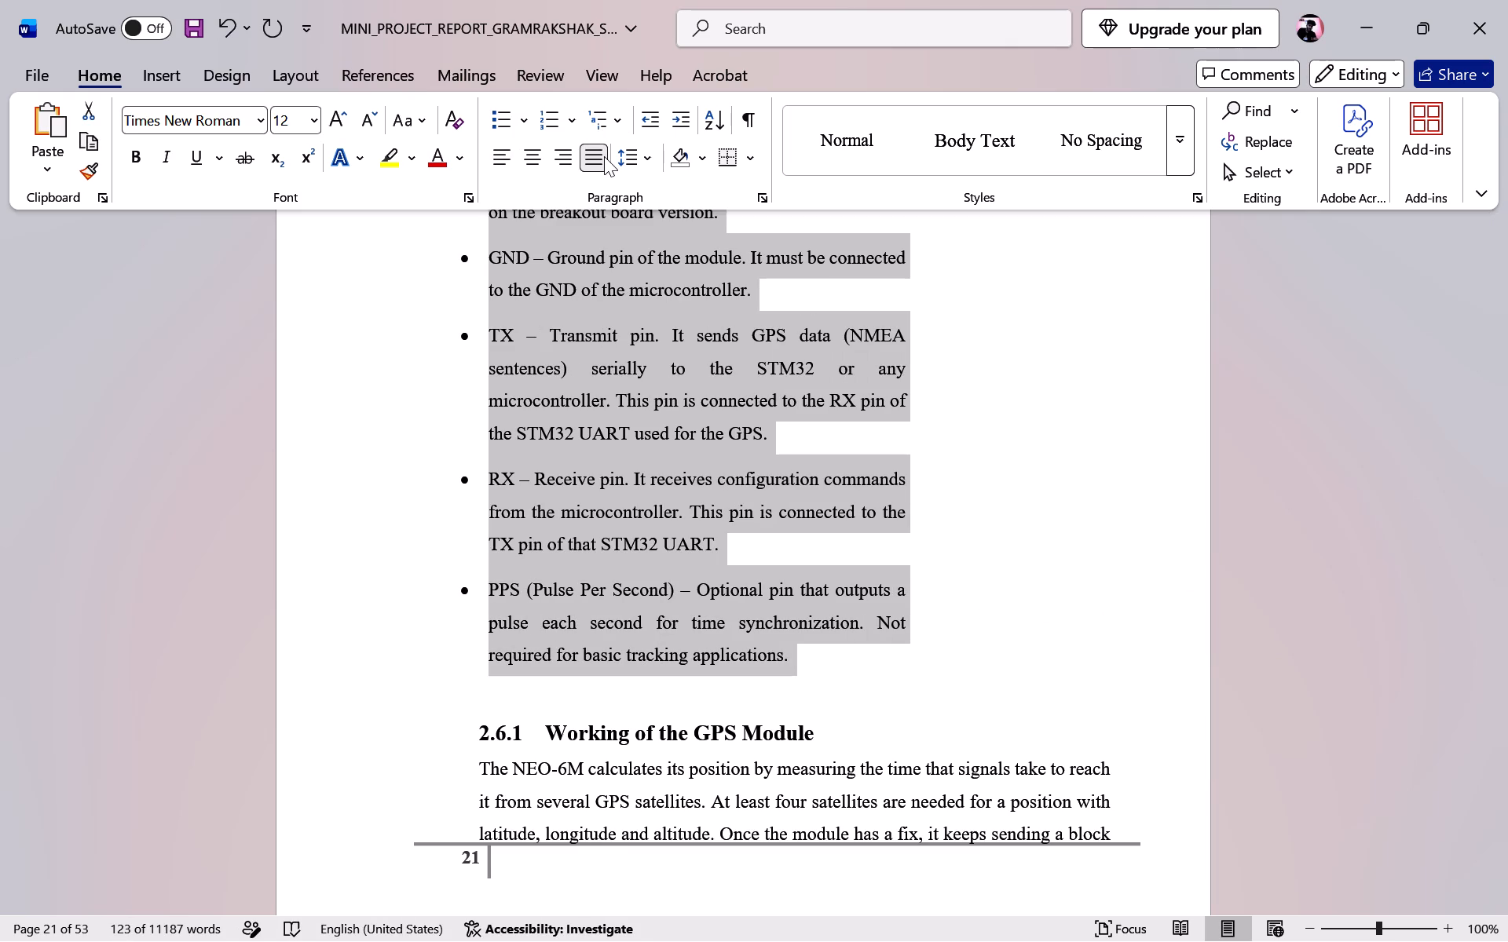
left_click(507, 148)
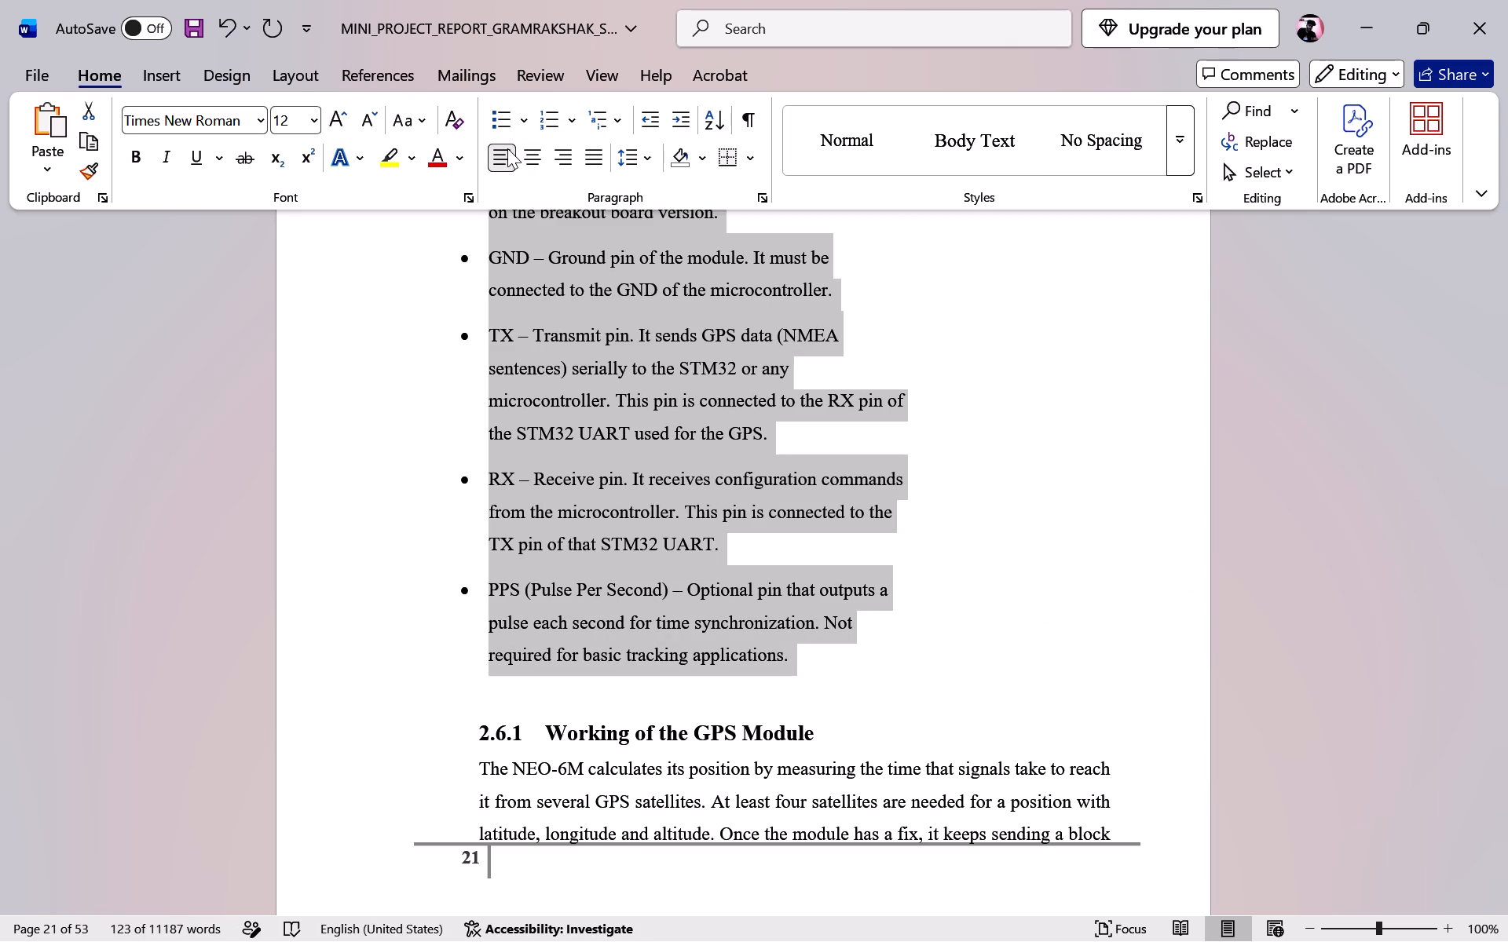
left_click(536, 150)
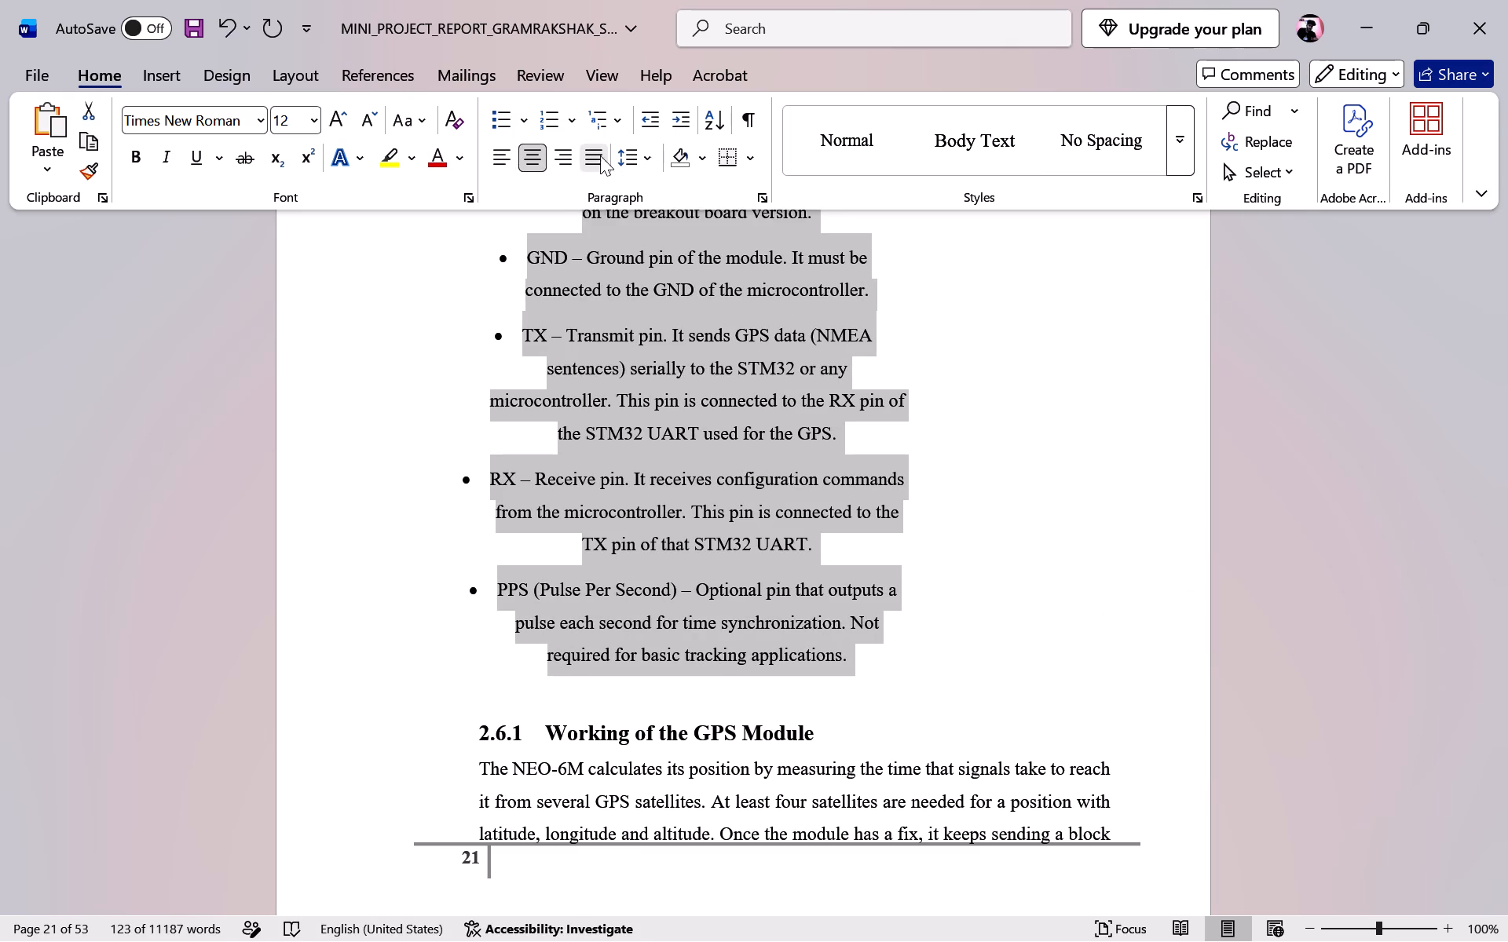
left_click(600, 155)
left_click(1038, 351)
Review the report's layout from the earlier chapters through the NEO-6M GPS section, including the figures, pin configuration, working and STM32 interfacing text.
scroll(1038, 351, "up", 2)
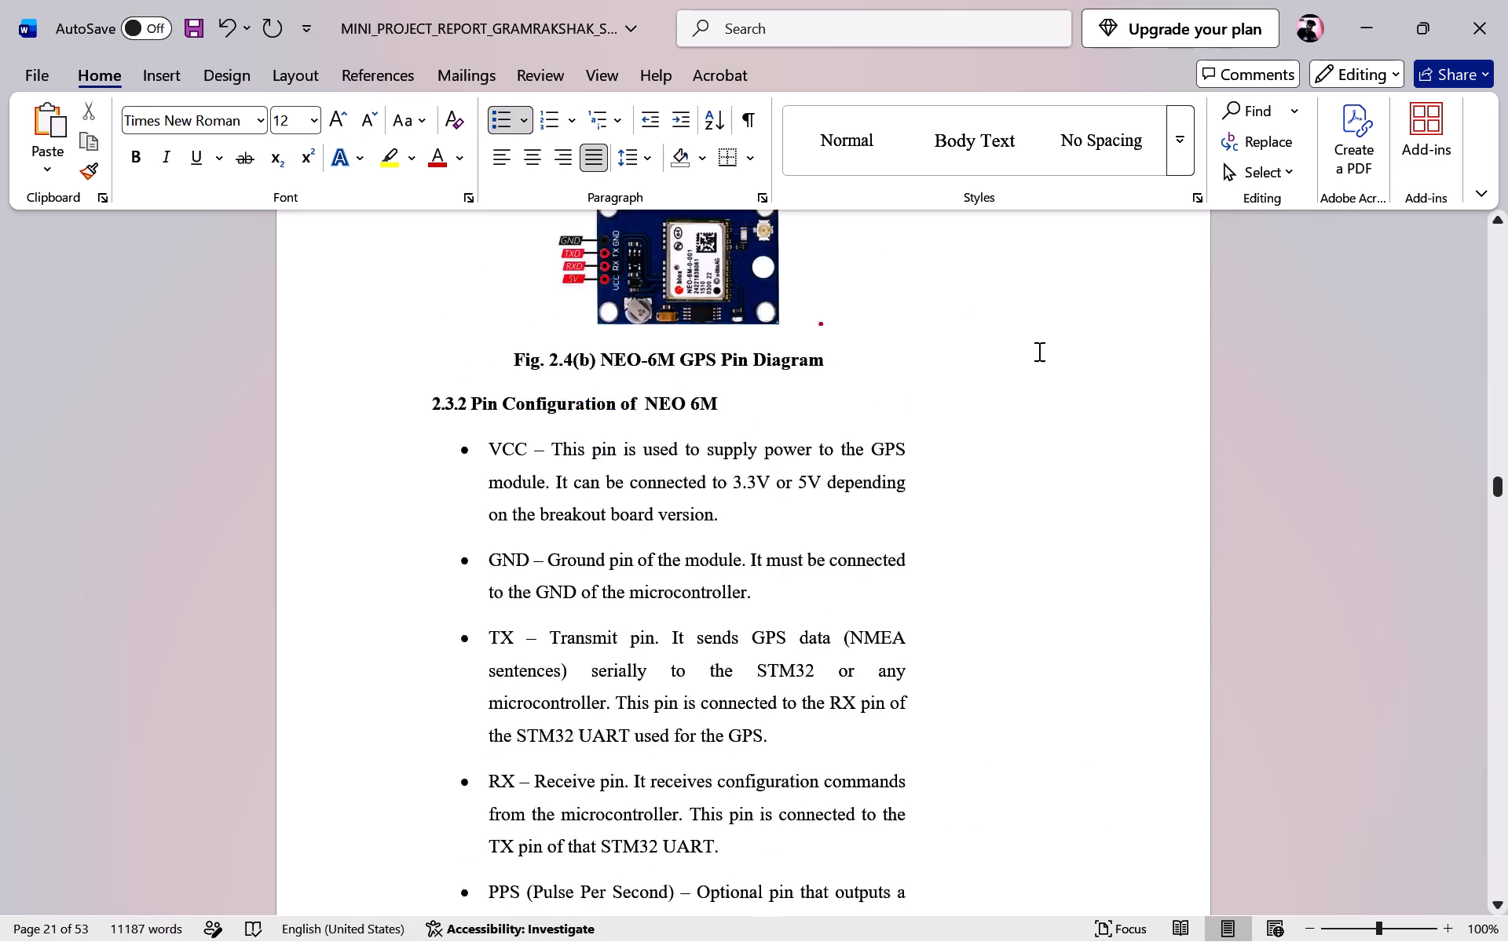
scroll(1038, 351, "down", 1)
scroll(1038, 351, "up", 1)
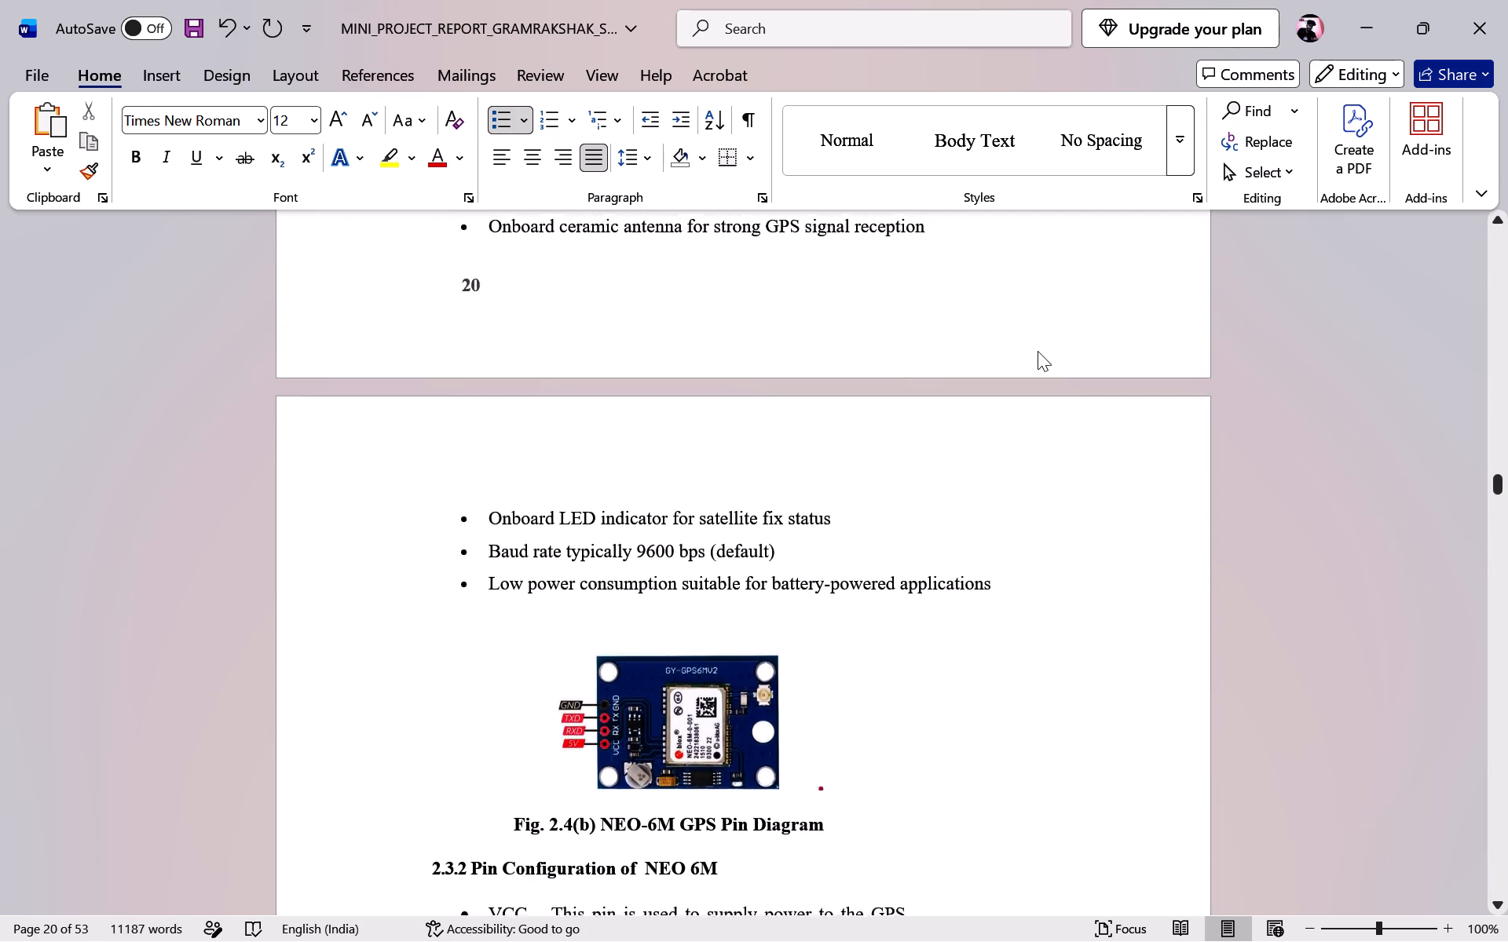
scroll(1038, 351, "up", 3)
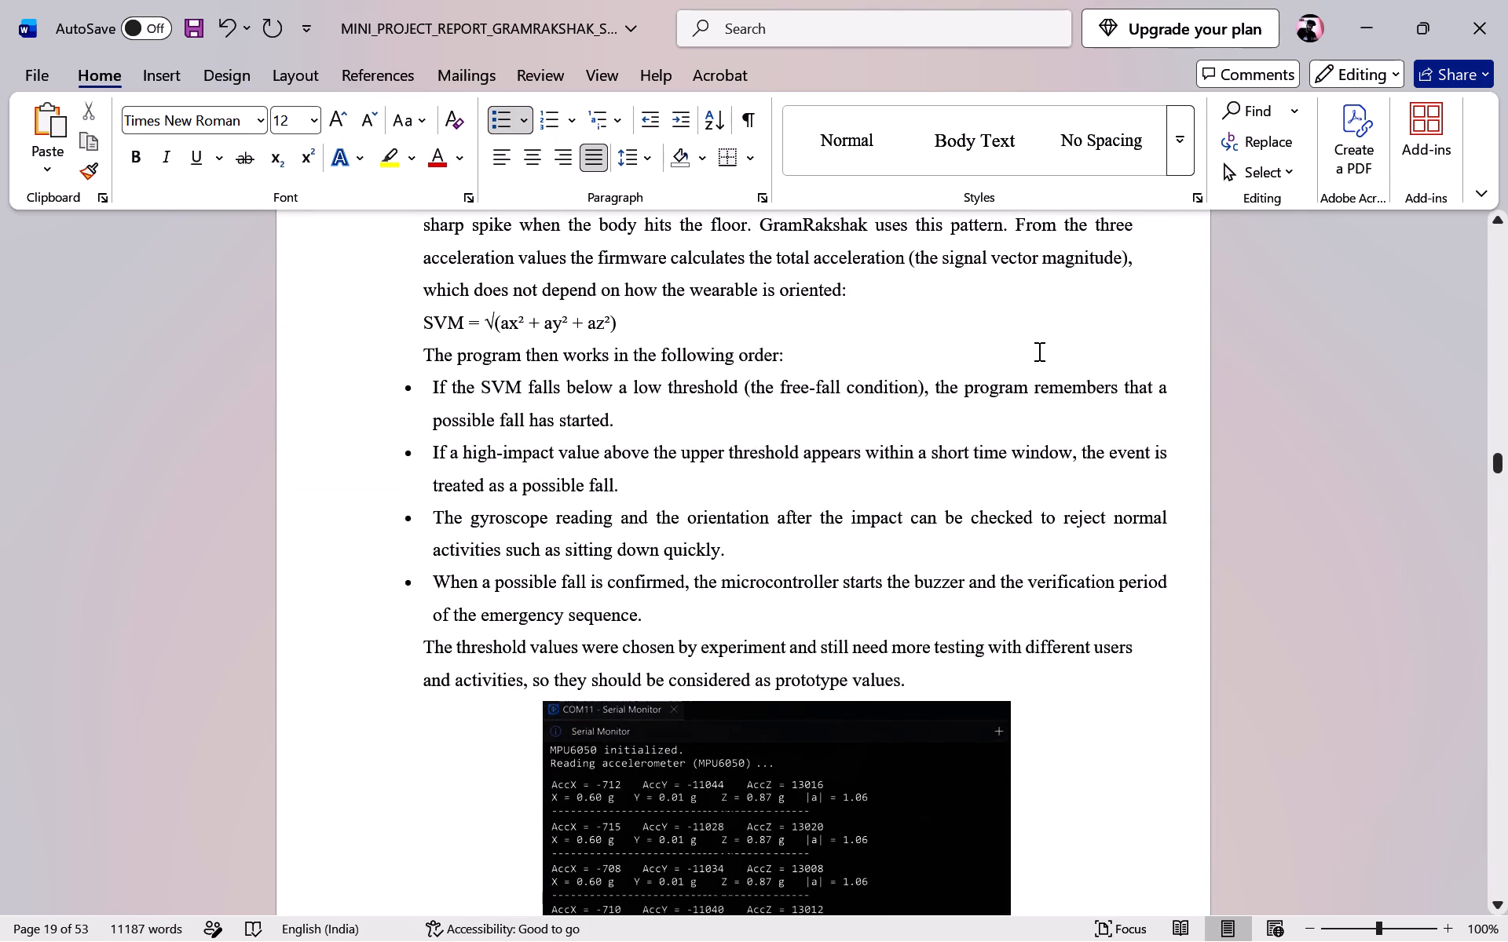
scroll(1038, 351, "up", 7)
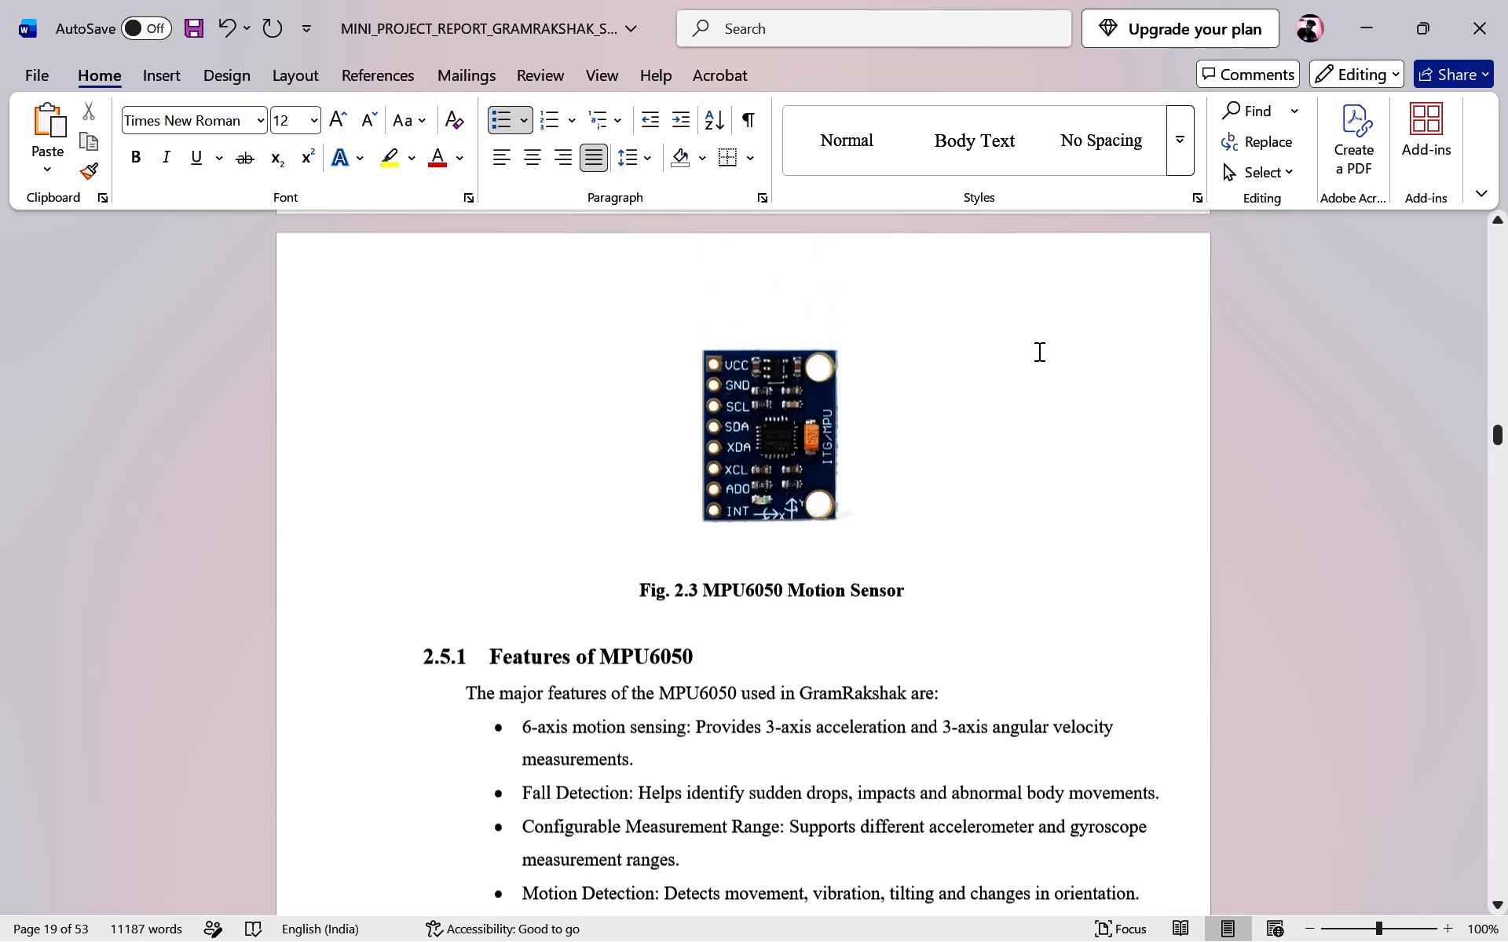
scroll(1038, 351, "up", 20)
scroll(1038, 351, "up", 1)
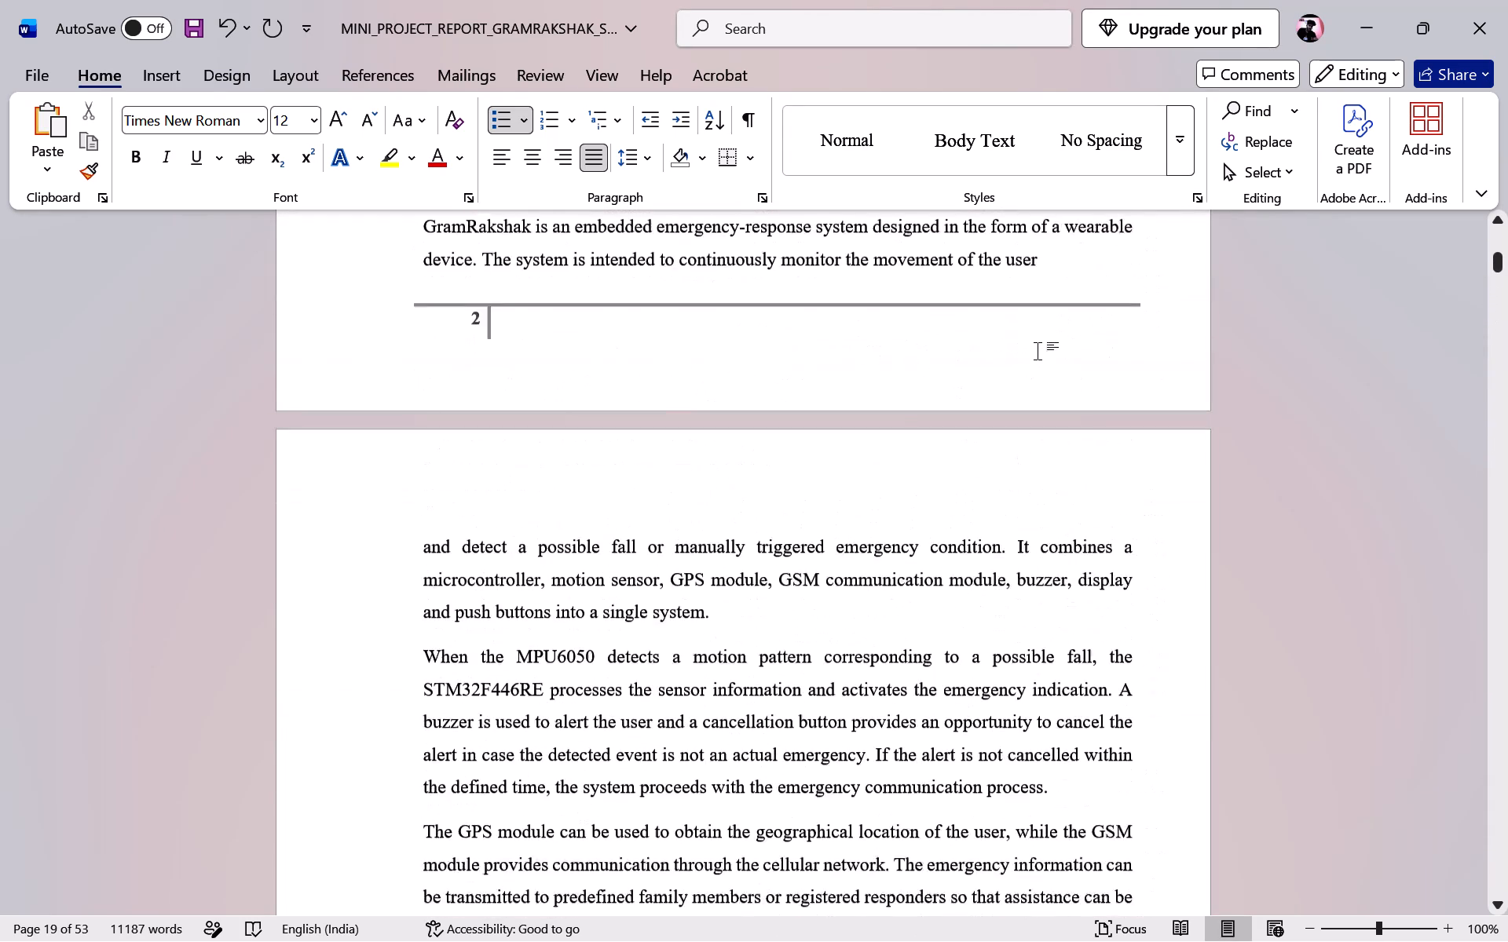
scroll(1038, 351, "up", 20)
scroll(1038, 351, "up", 6)
scroll(1038, 351, "down", 9)
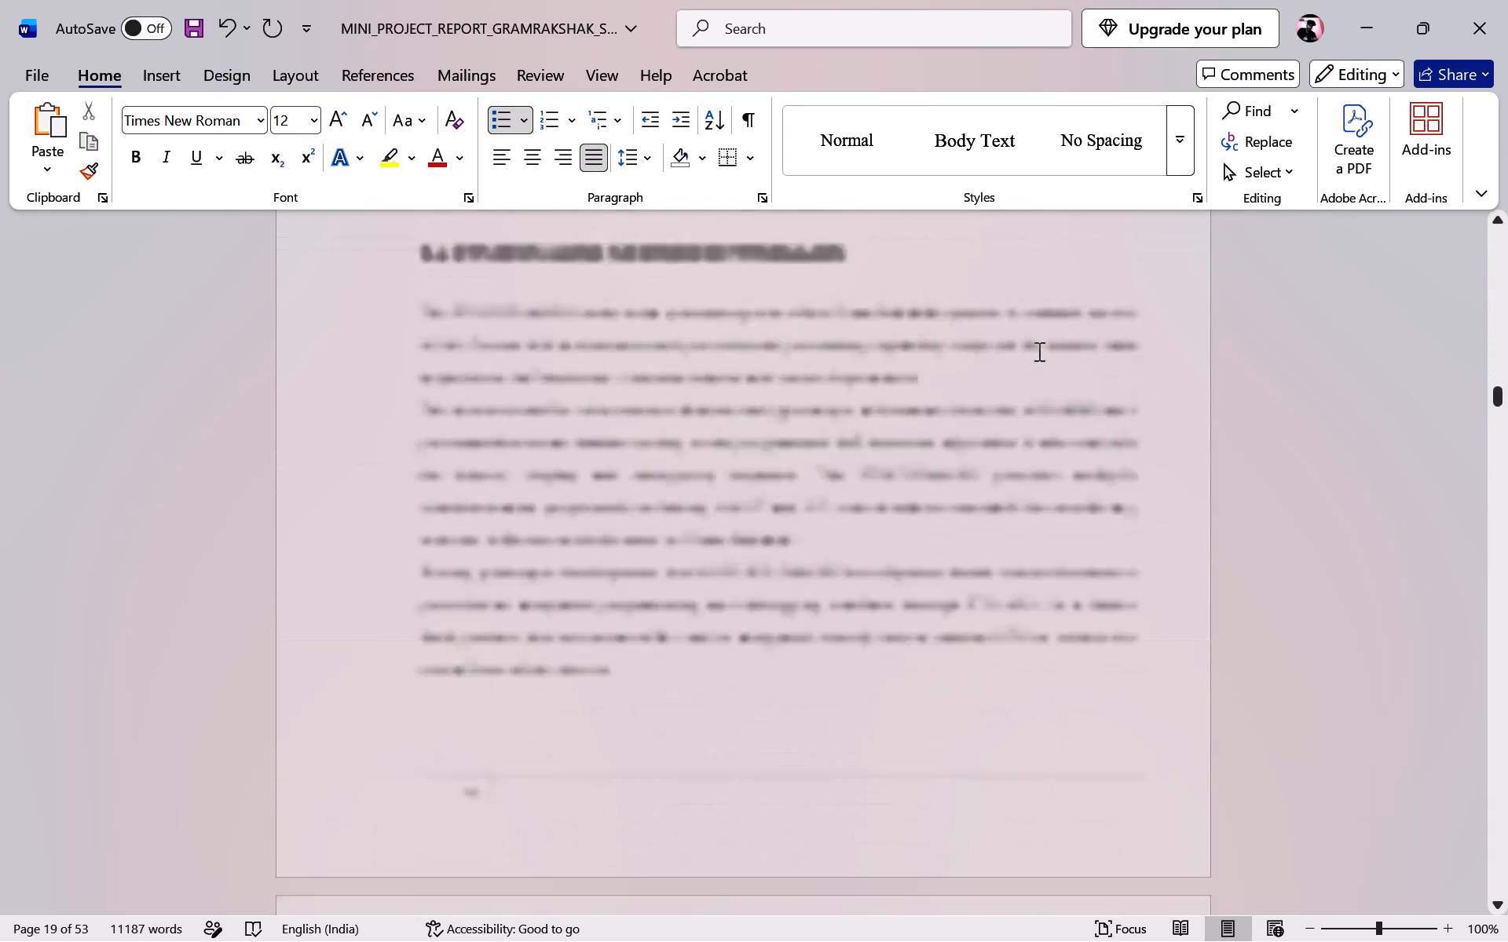
scroll(1038, 351, "down", 4)
scroll(1038, 351, "up", 3)
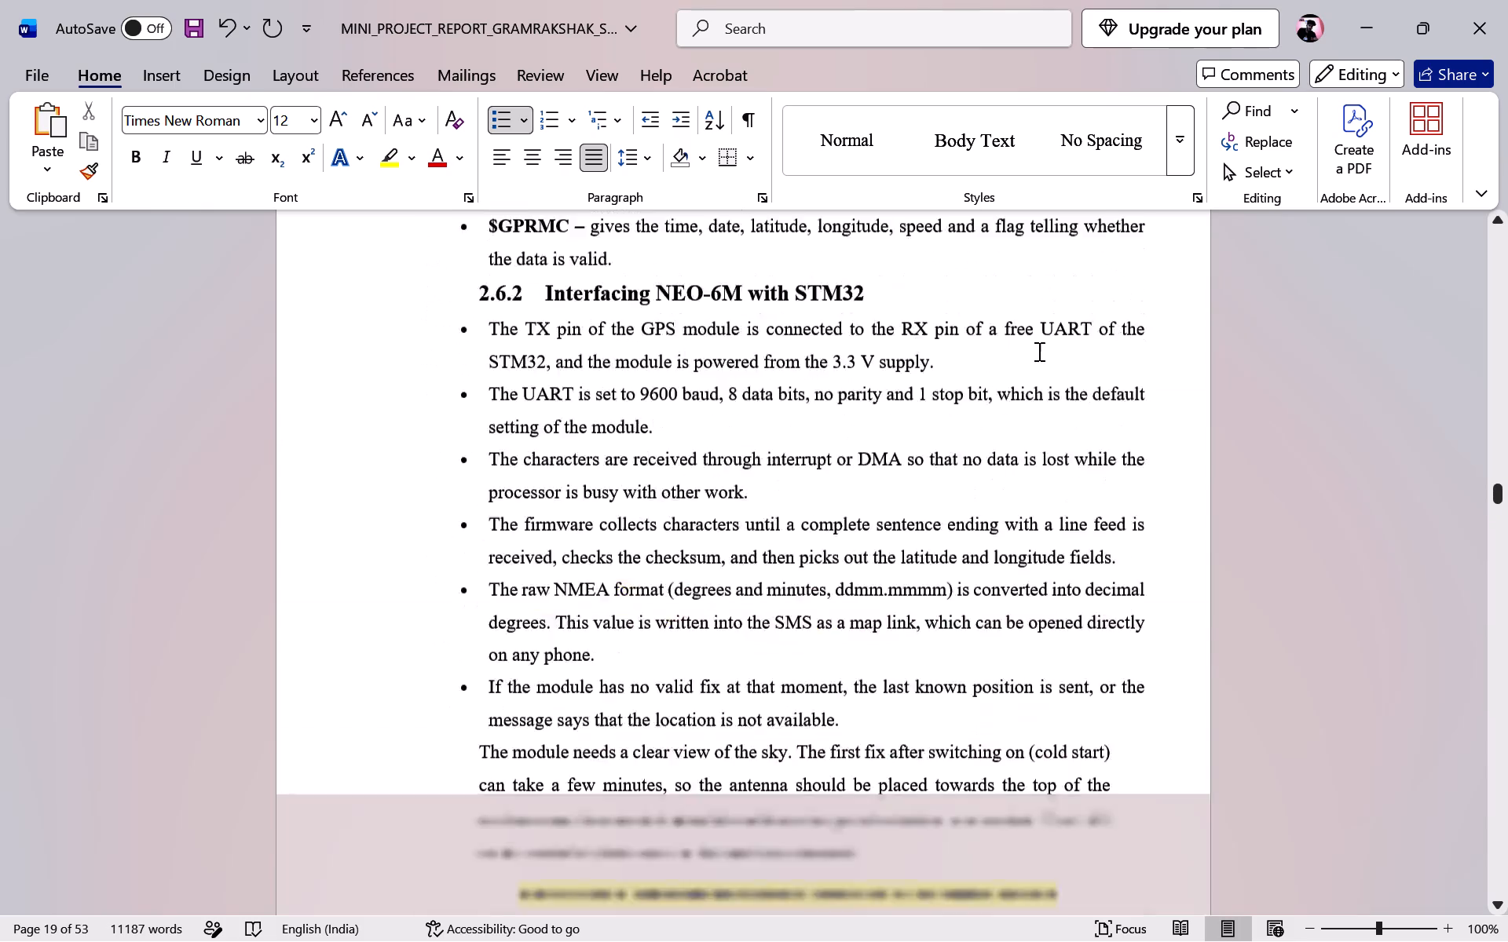
scroll(1038, 351, "down", 4)
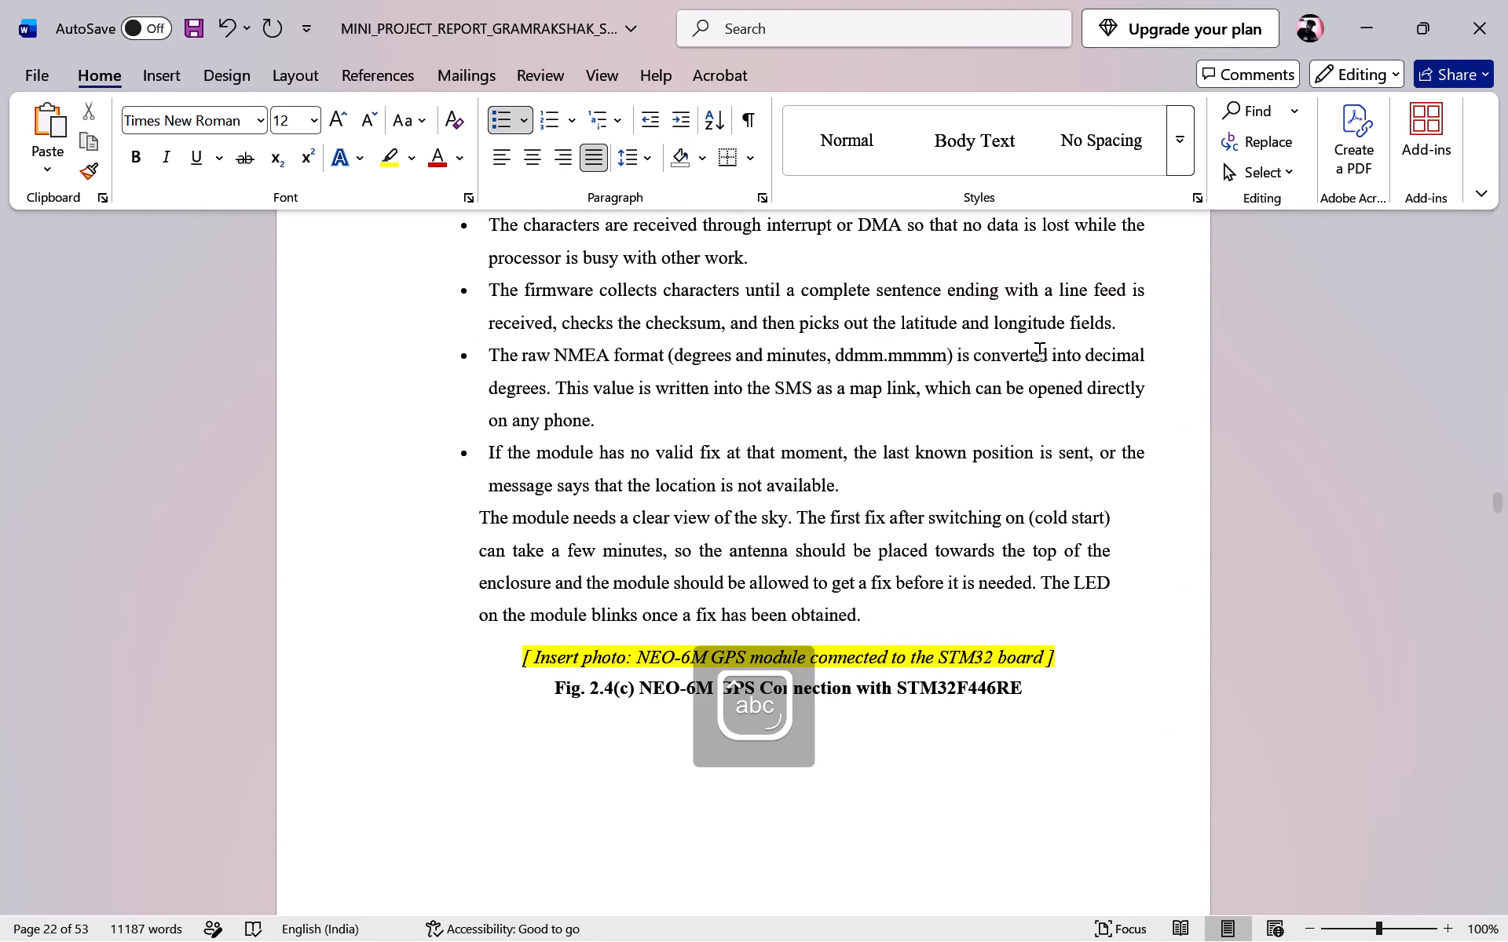
scroll(943, 460, "up", 3)
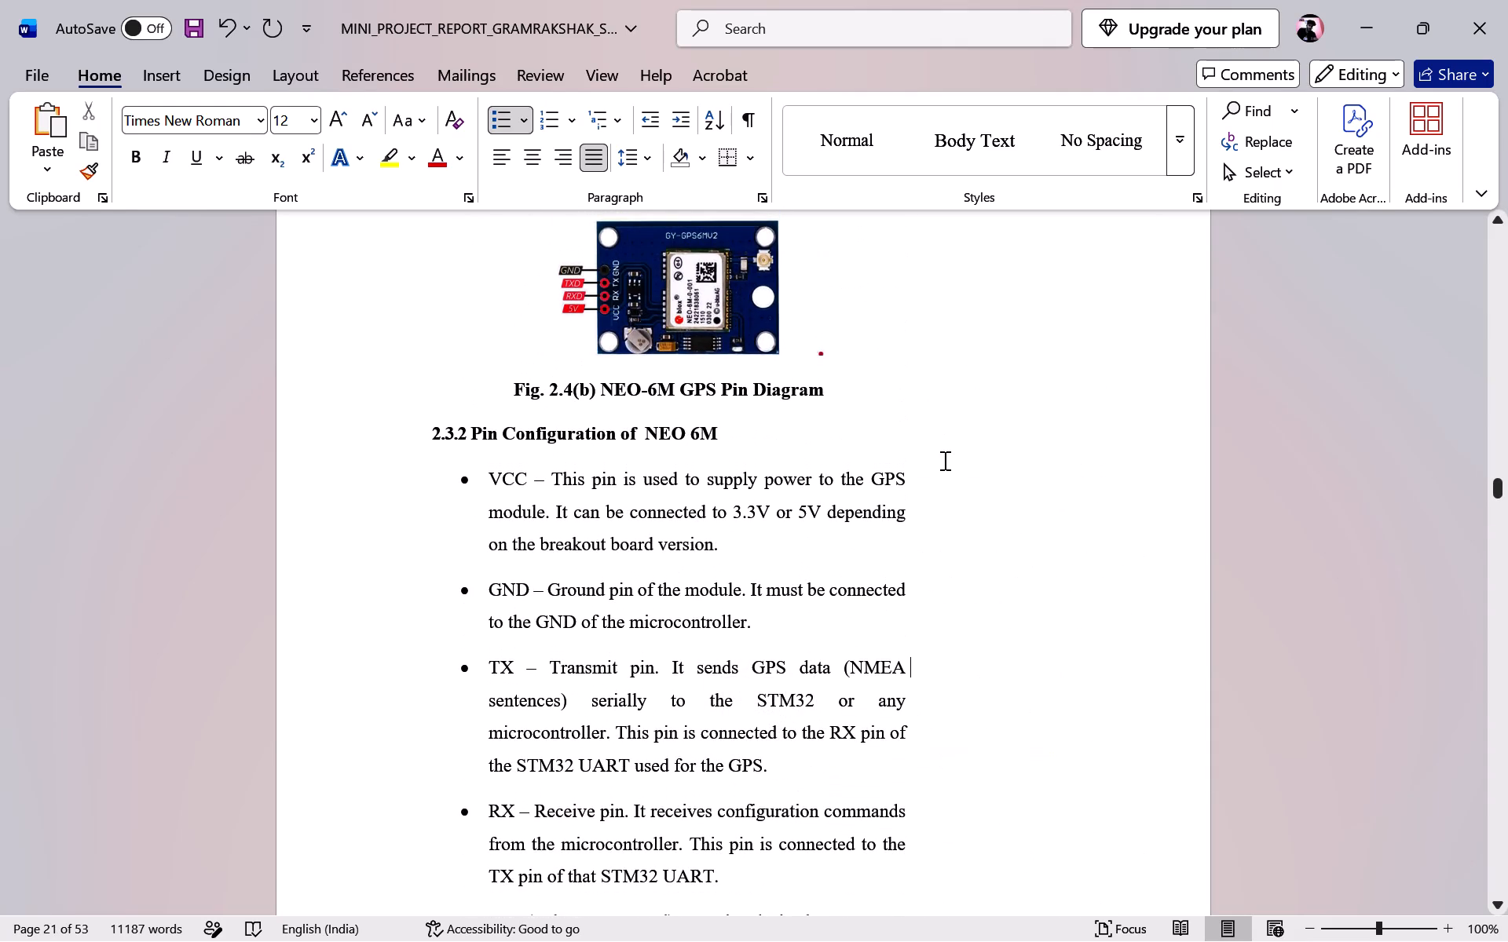
scroll(943, 460, "up", 1)
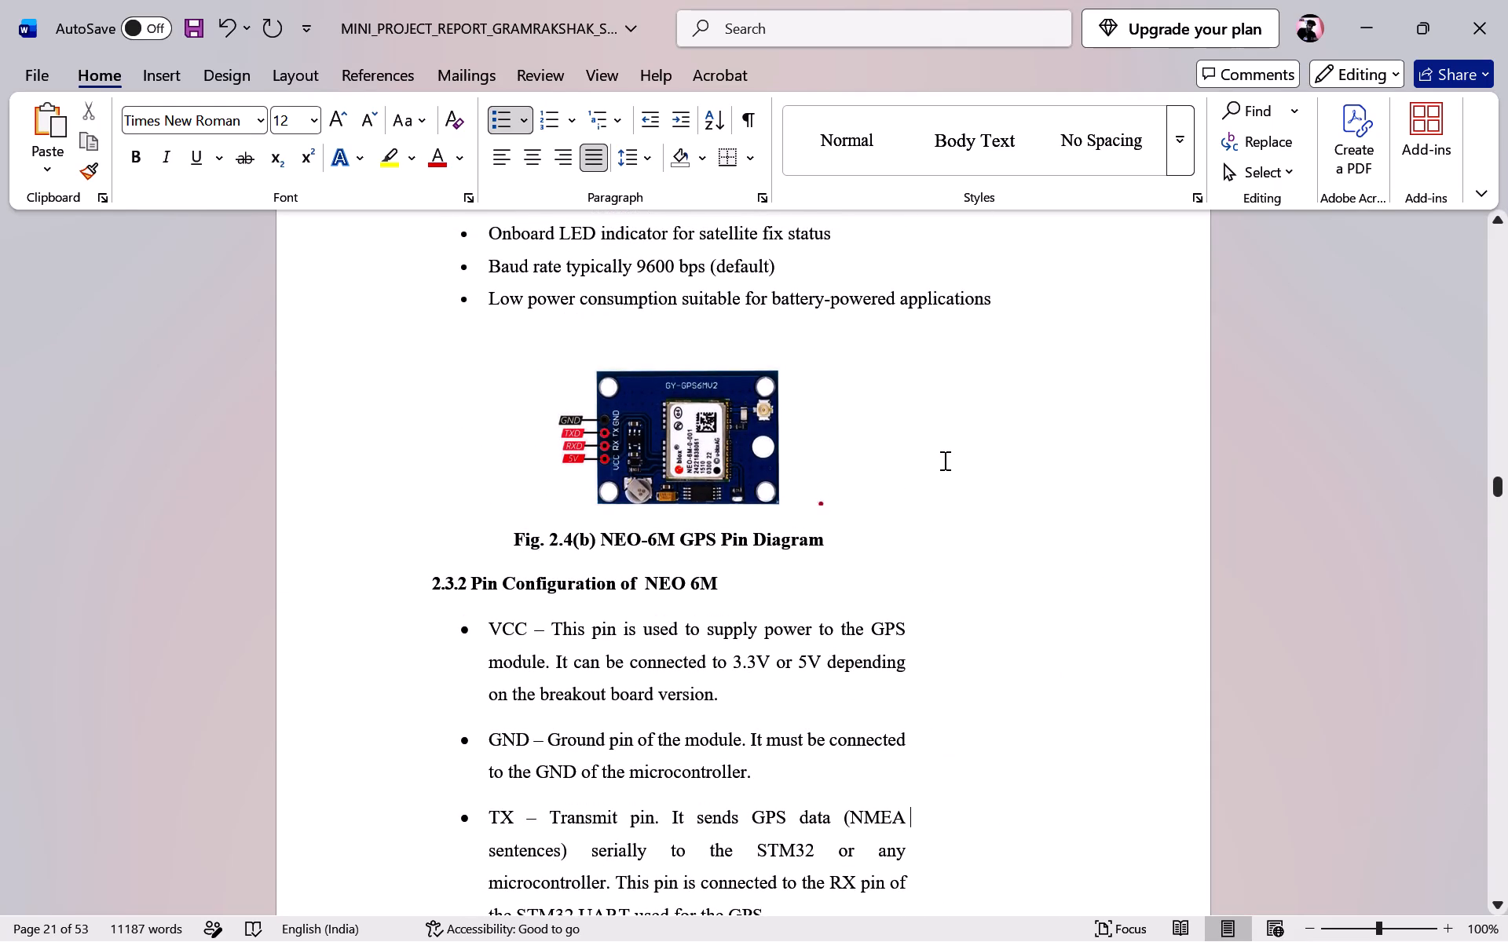
scroll(943, 460, "up", 1)
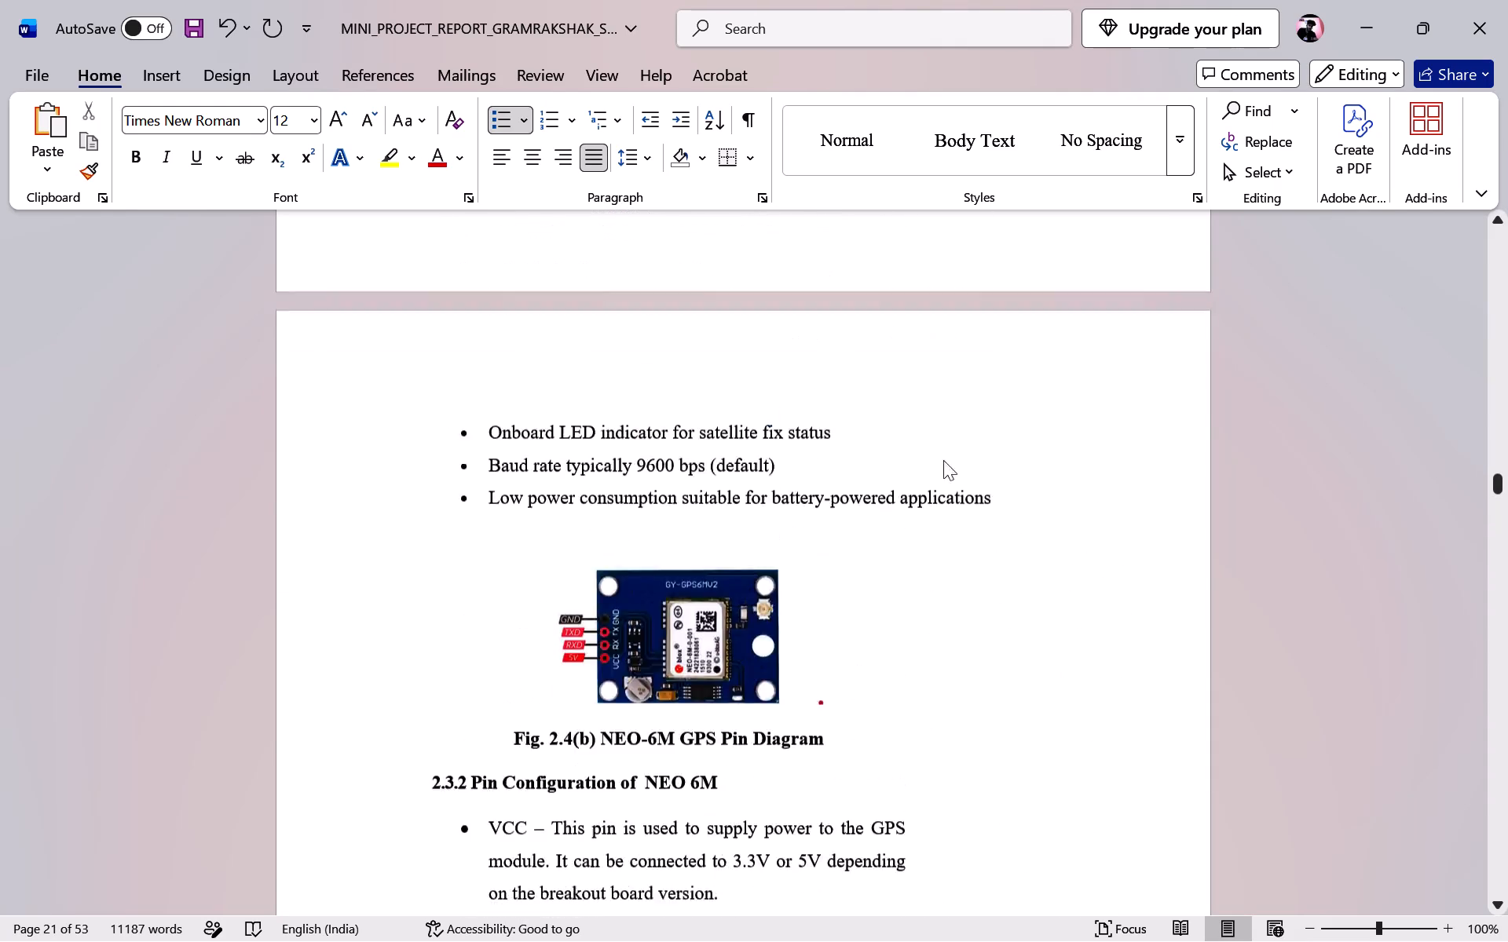
scroll(943, 460, "down", 6)
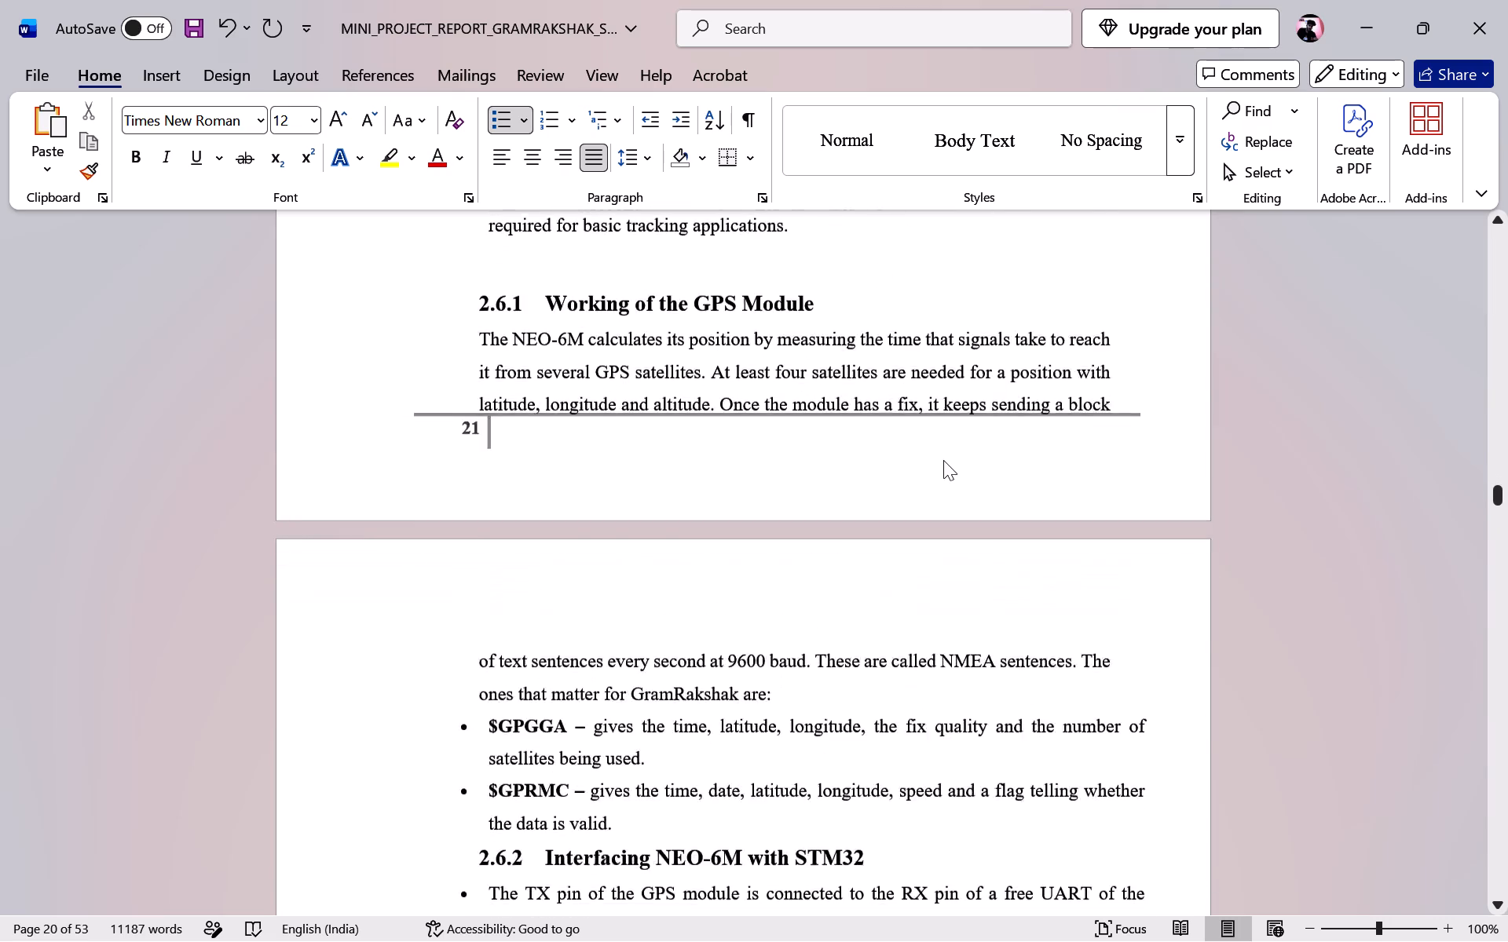
scroll(943, 460, "up", 3)
scroll(943, 460, "down", 3)
scroll(943, 460, "up", 3)
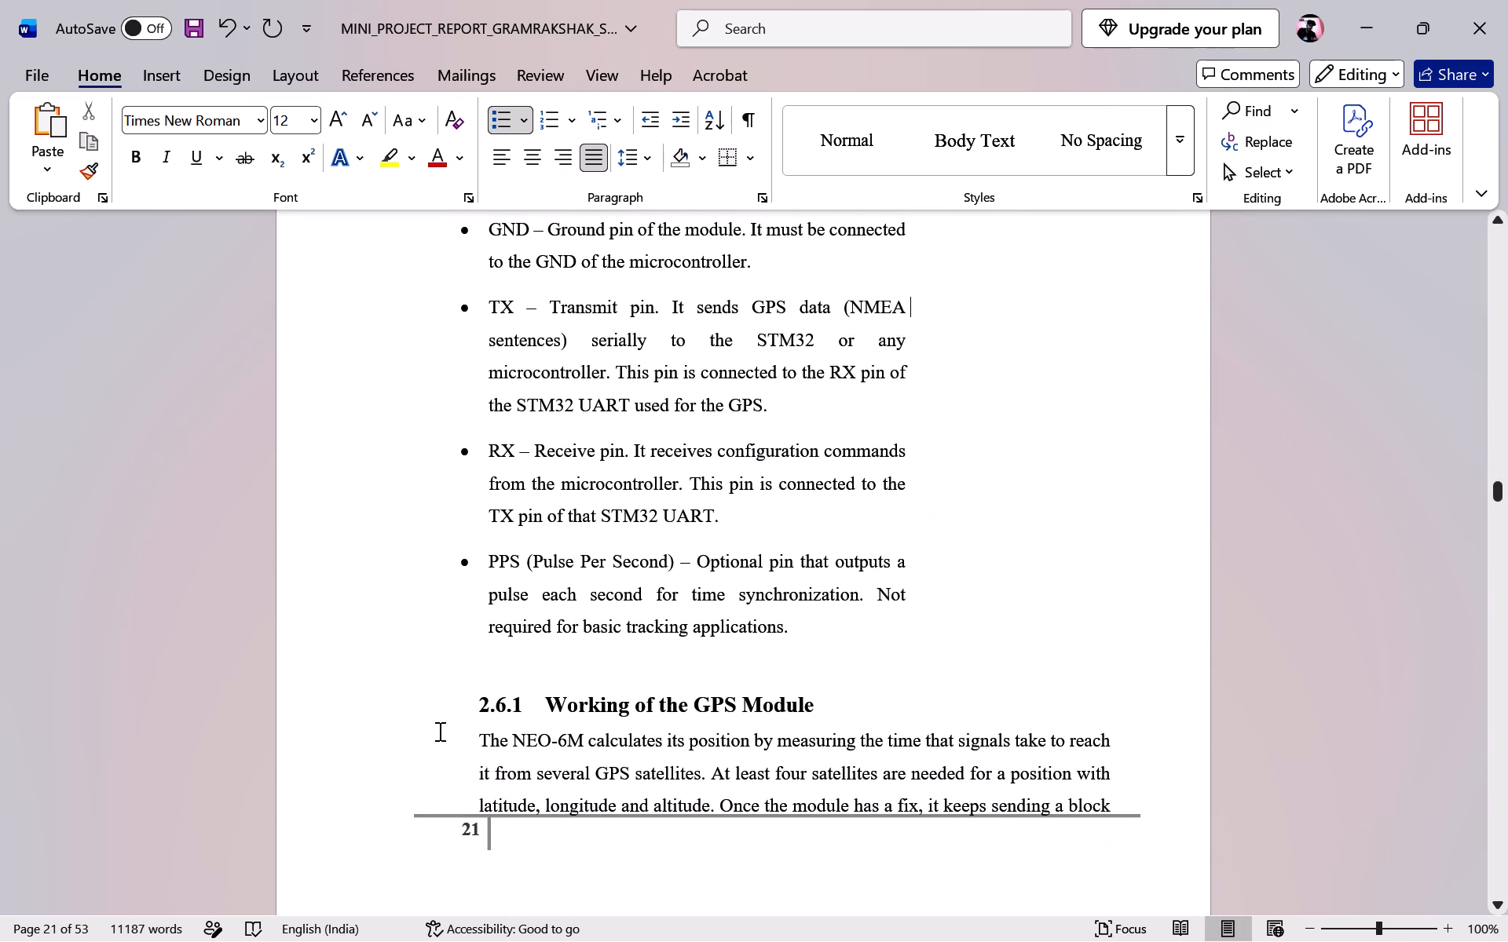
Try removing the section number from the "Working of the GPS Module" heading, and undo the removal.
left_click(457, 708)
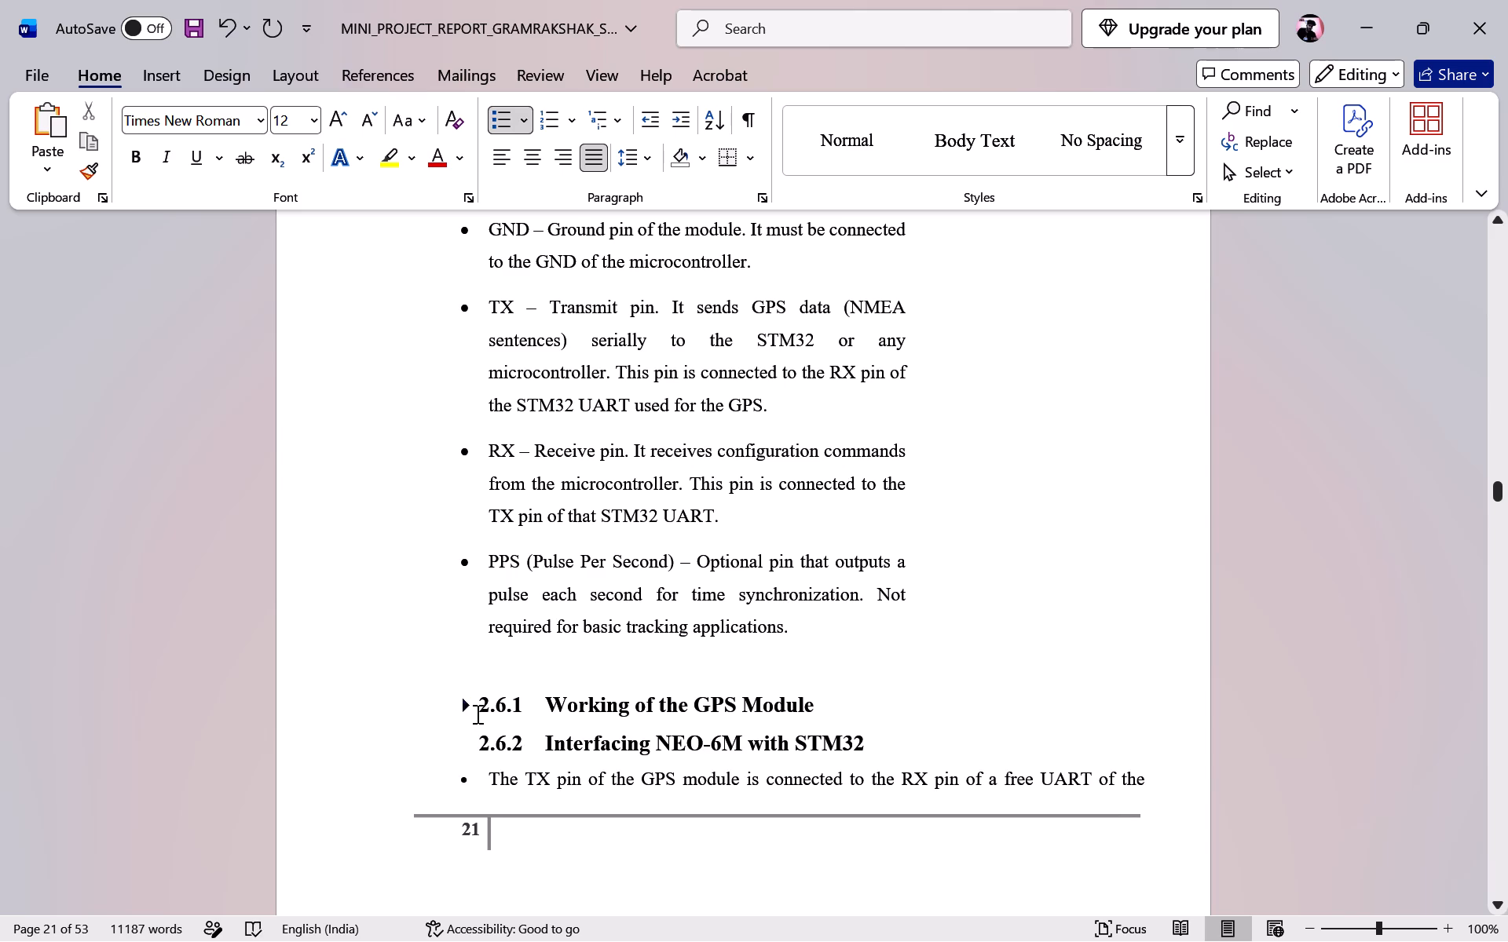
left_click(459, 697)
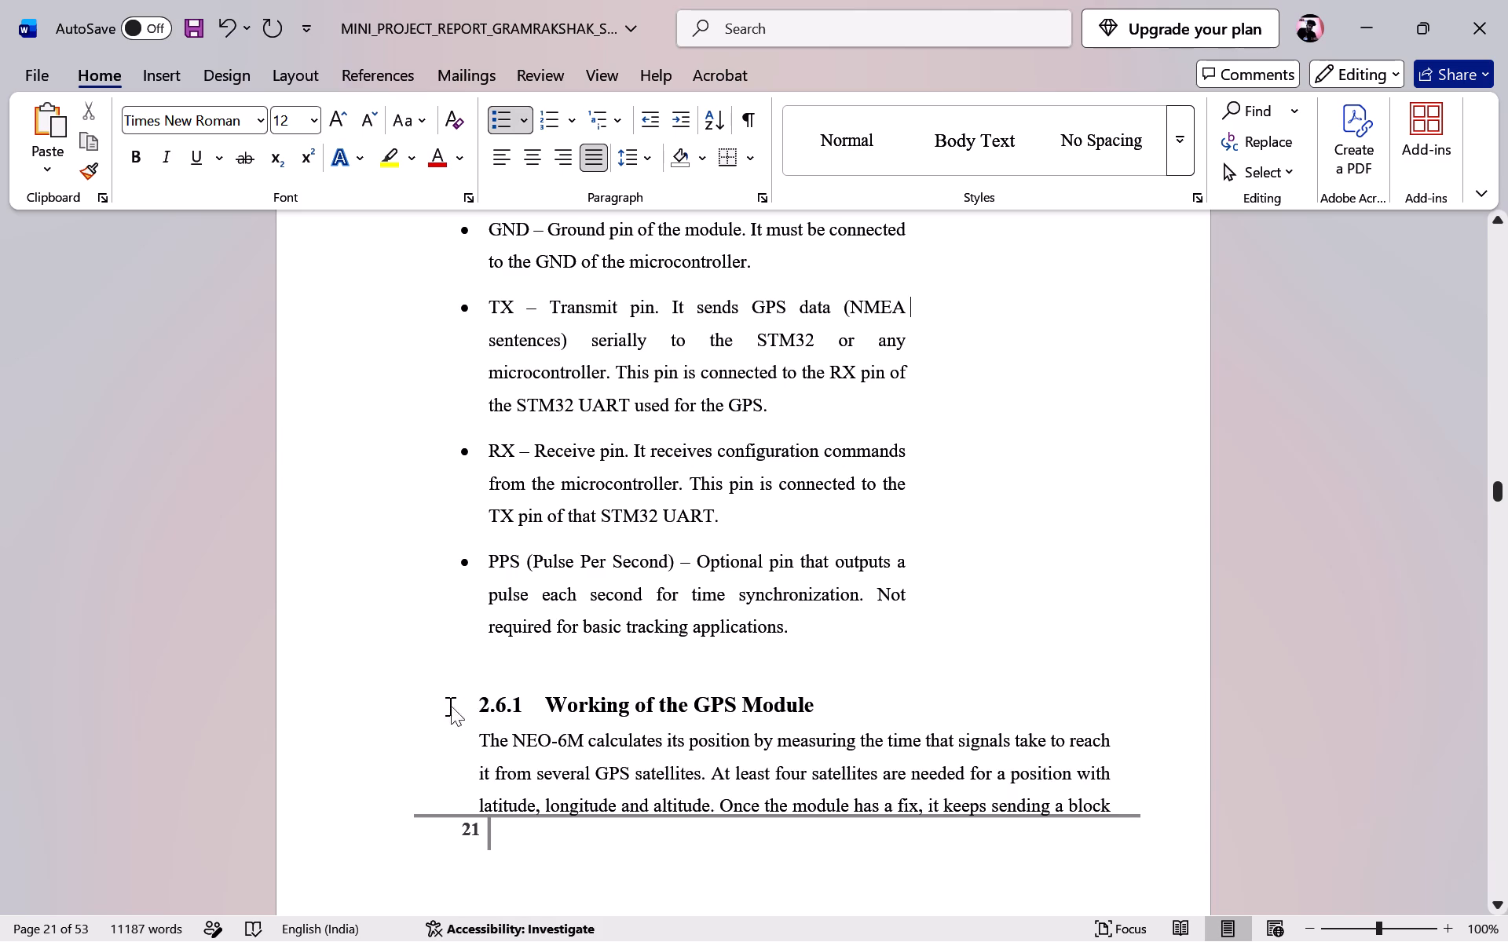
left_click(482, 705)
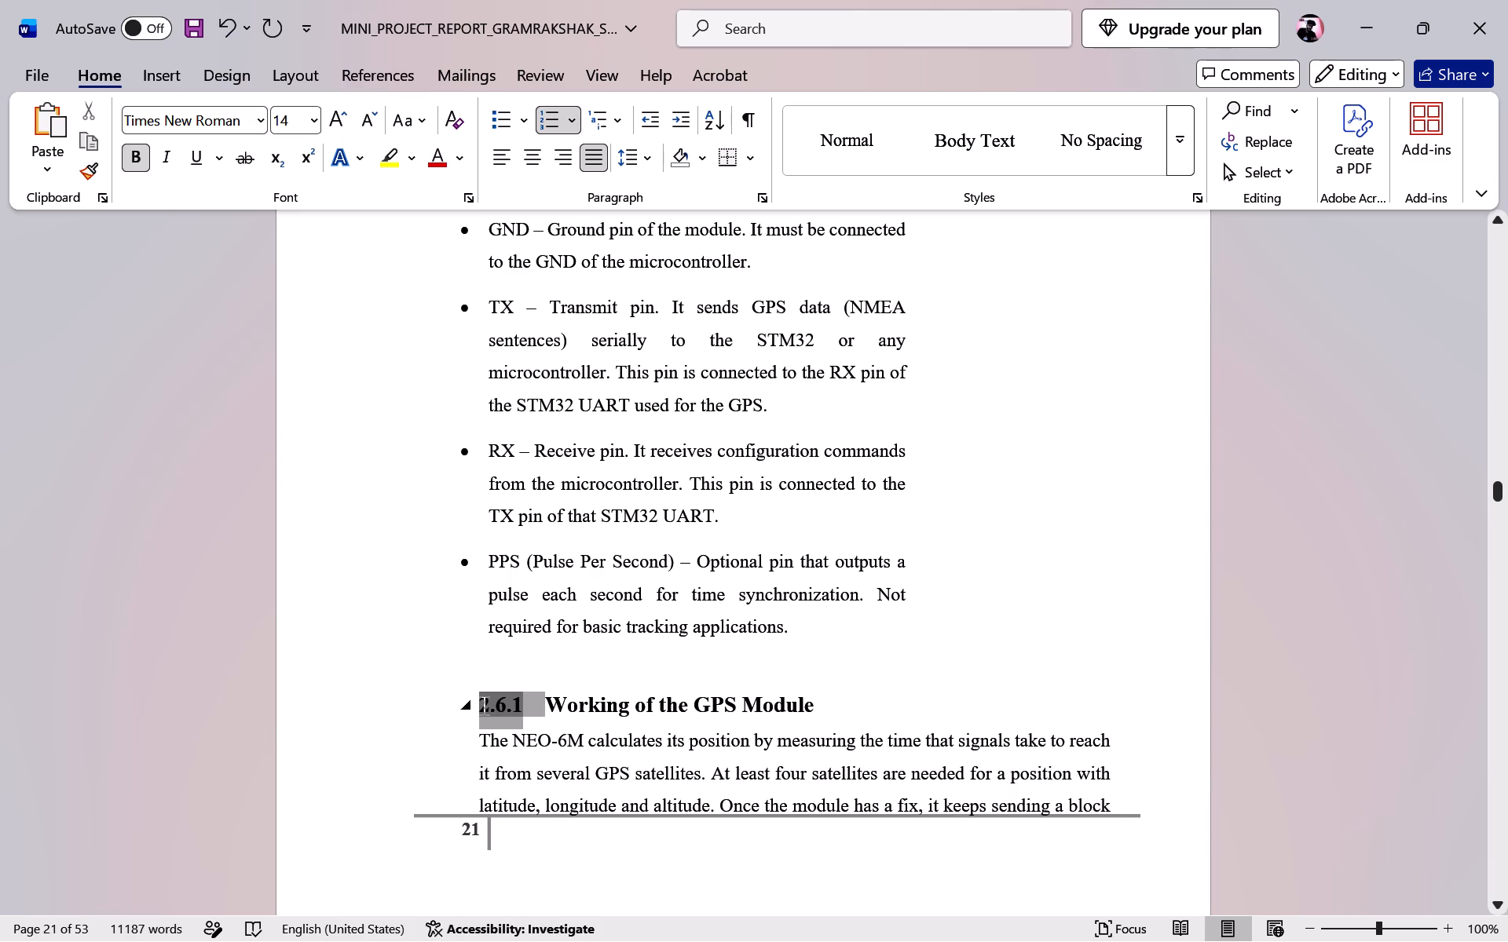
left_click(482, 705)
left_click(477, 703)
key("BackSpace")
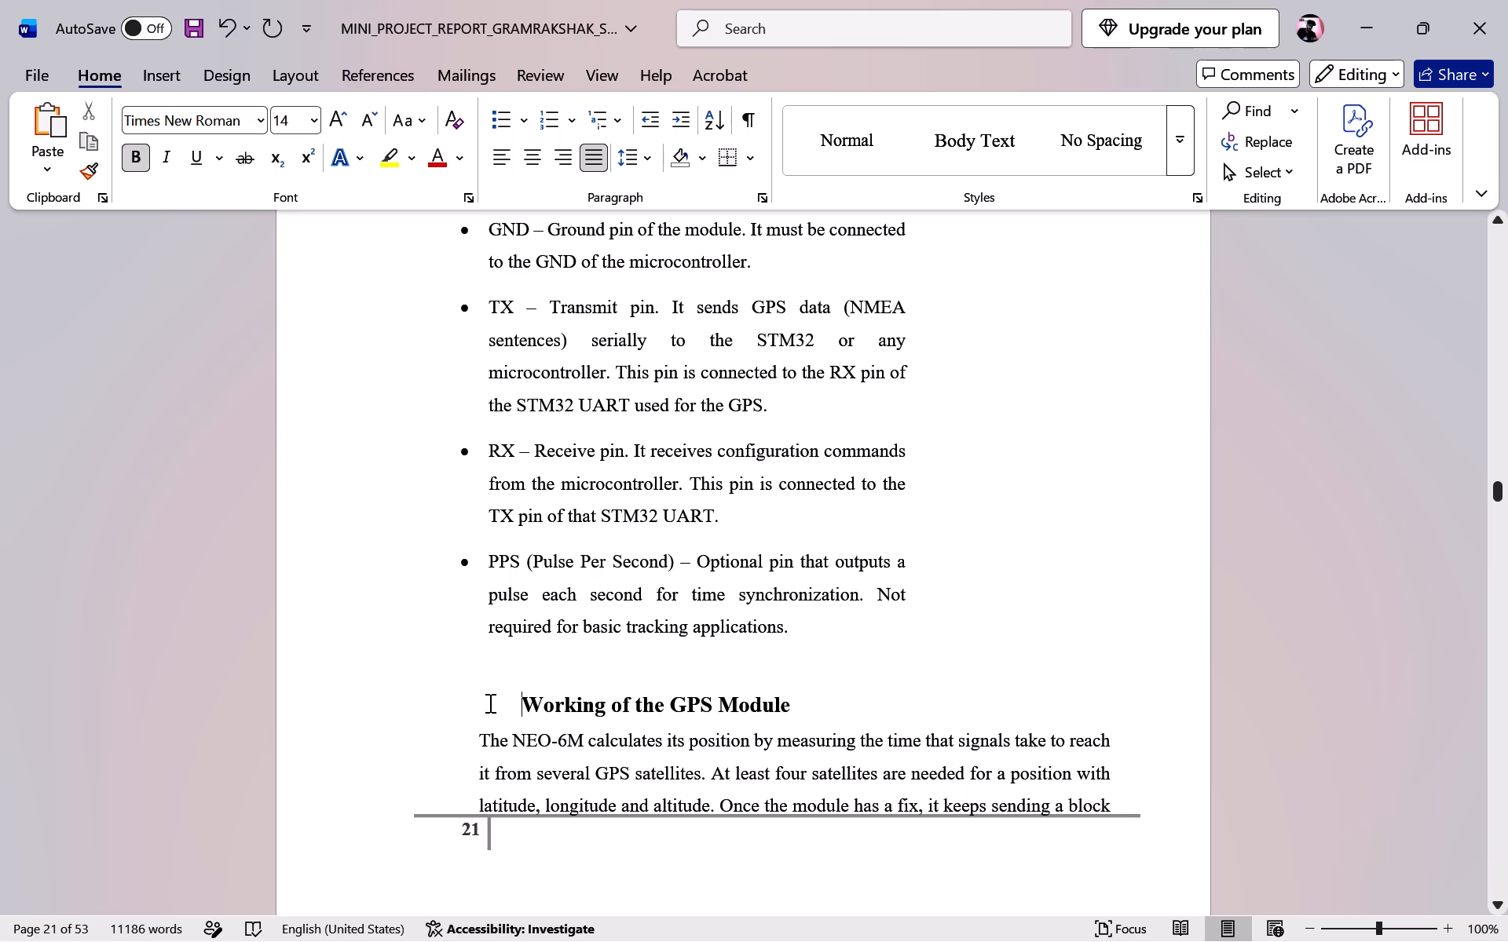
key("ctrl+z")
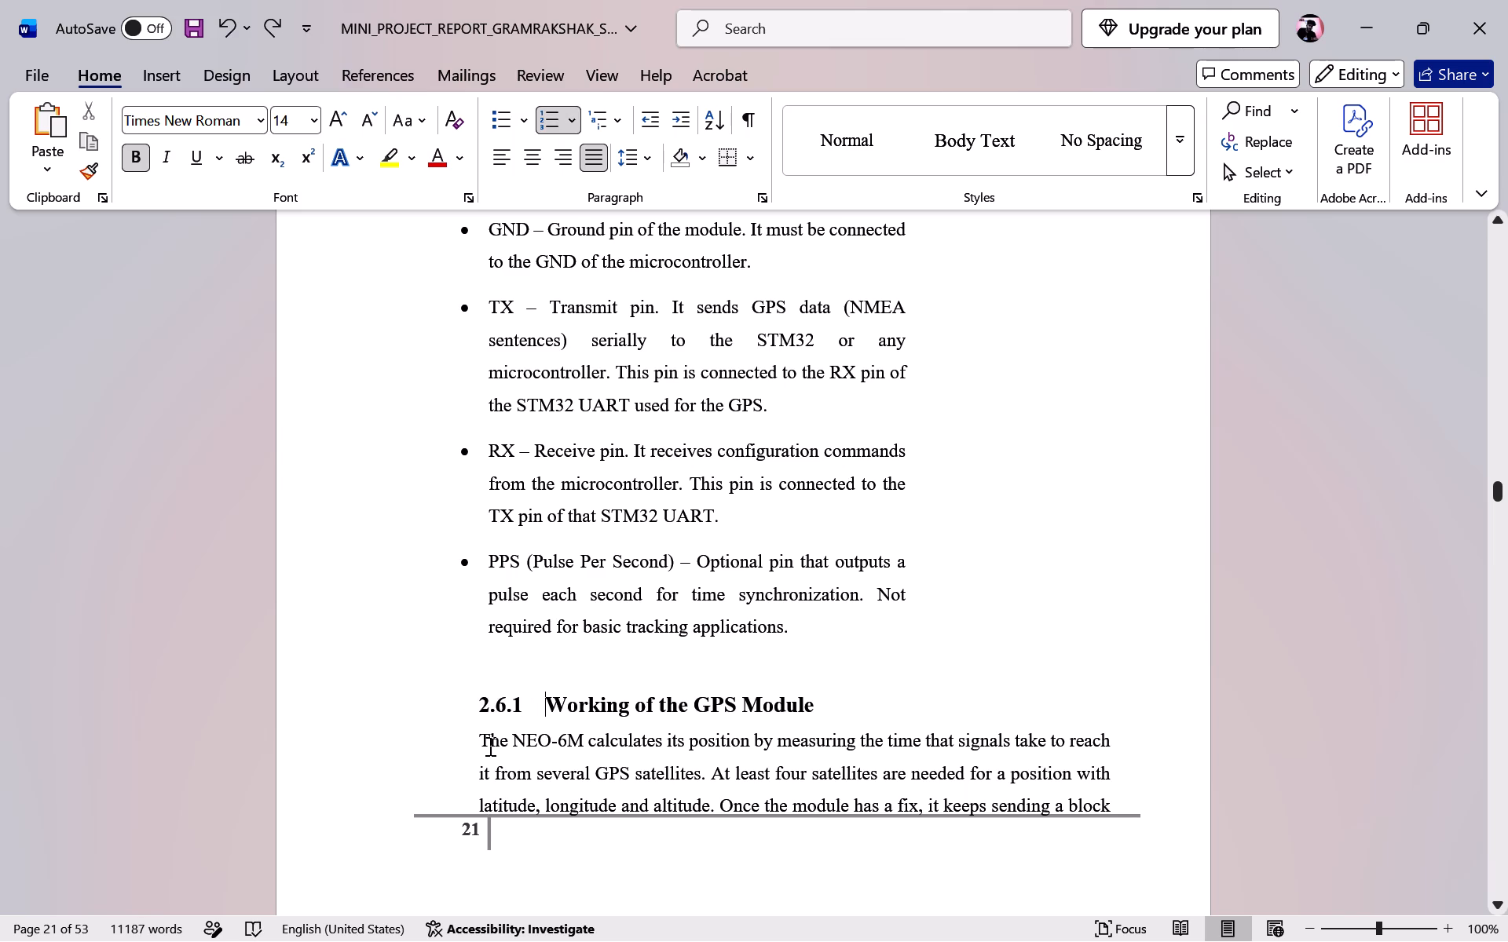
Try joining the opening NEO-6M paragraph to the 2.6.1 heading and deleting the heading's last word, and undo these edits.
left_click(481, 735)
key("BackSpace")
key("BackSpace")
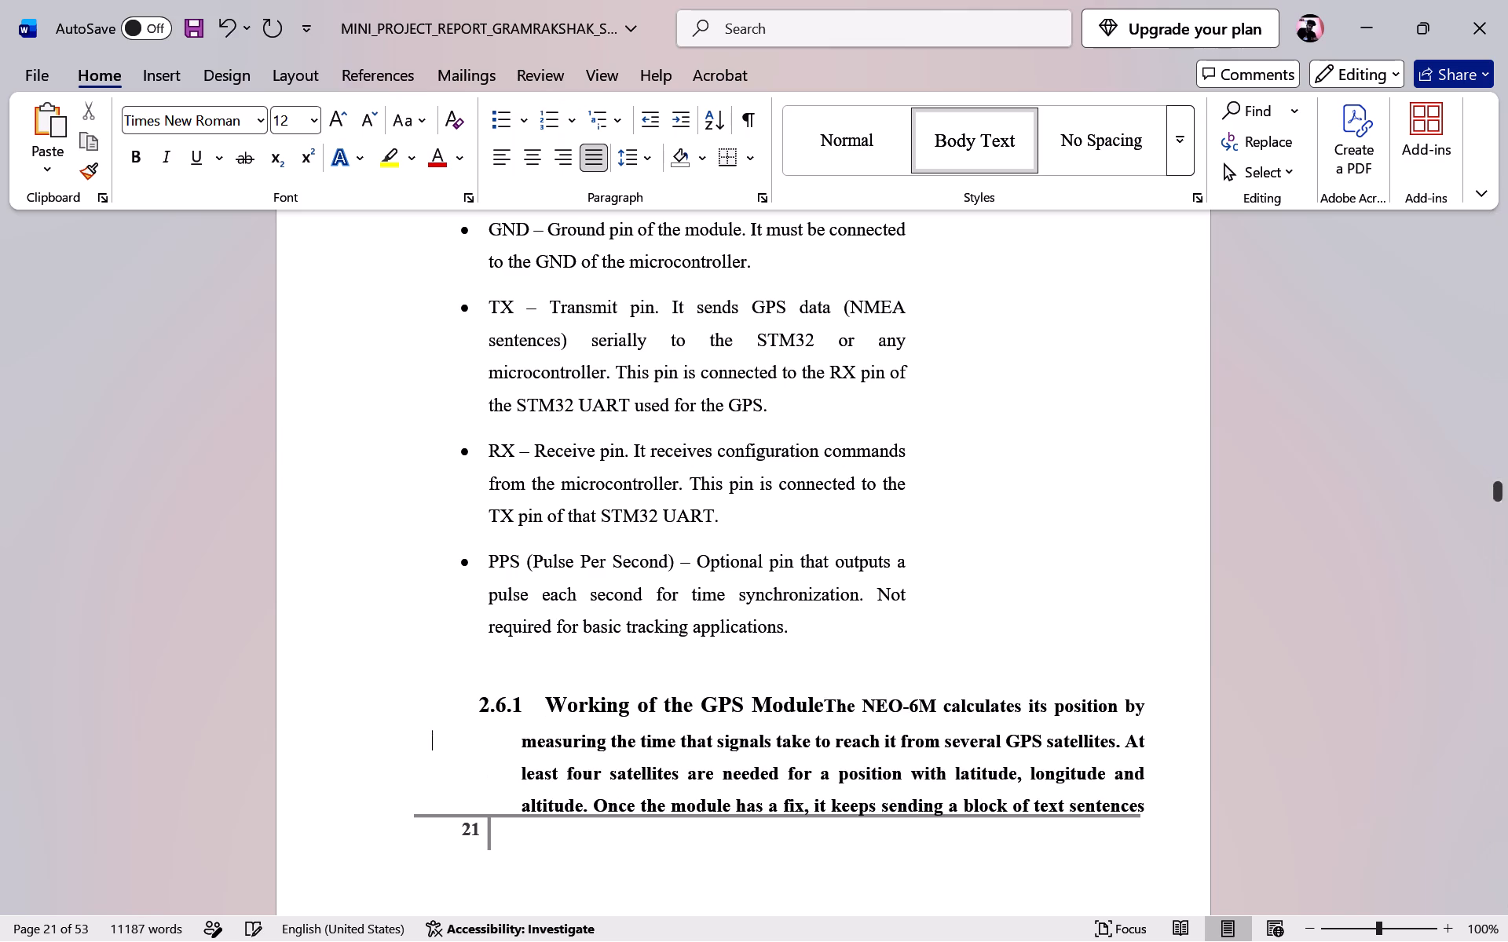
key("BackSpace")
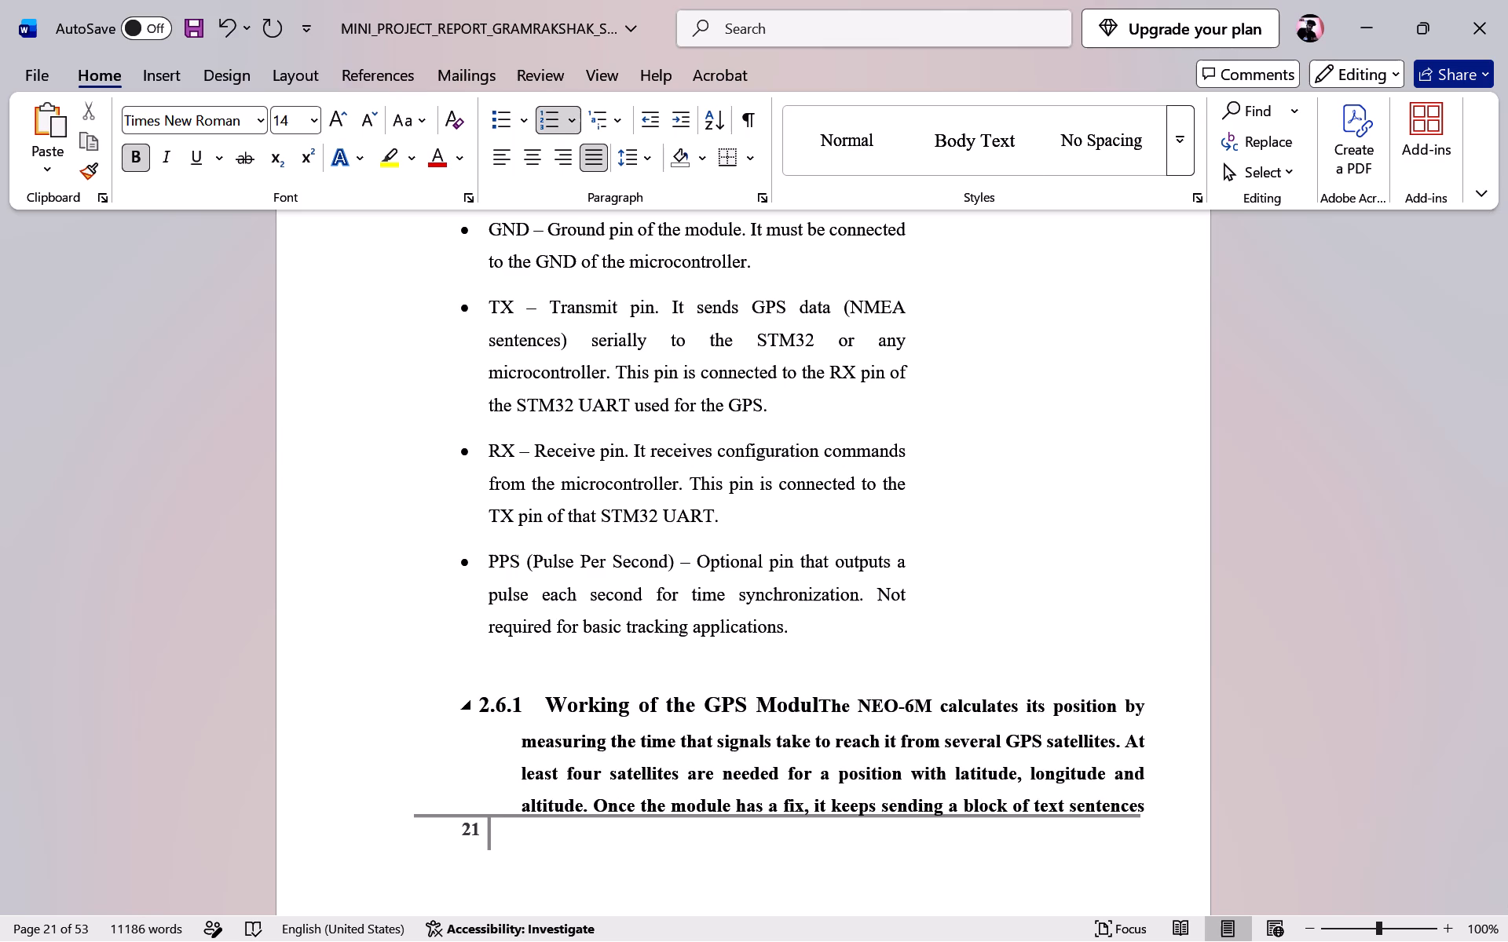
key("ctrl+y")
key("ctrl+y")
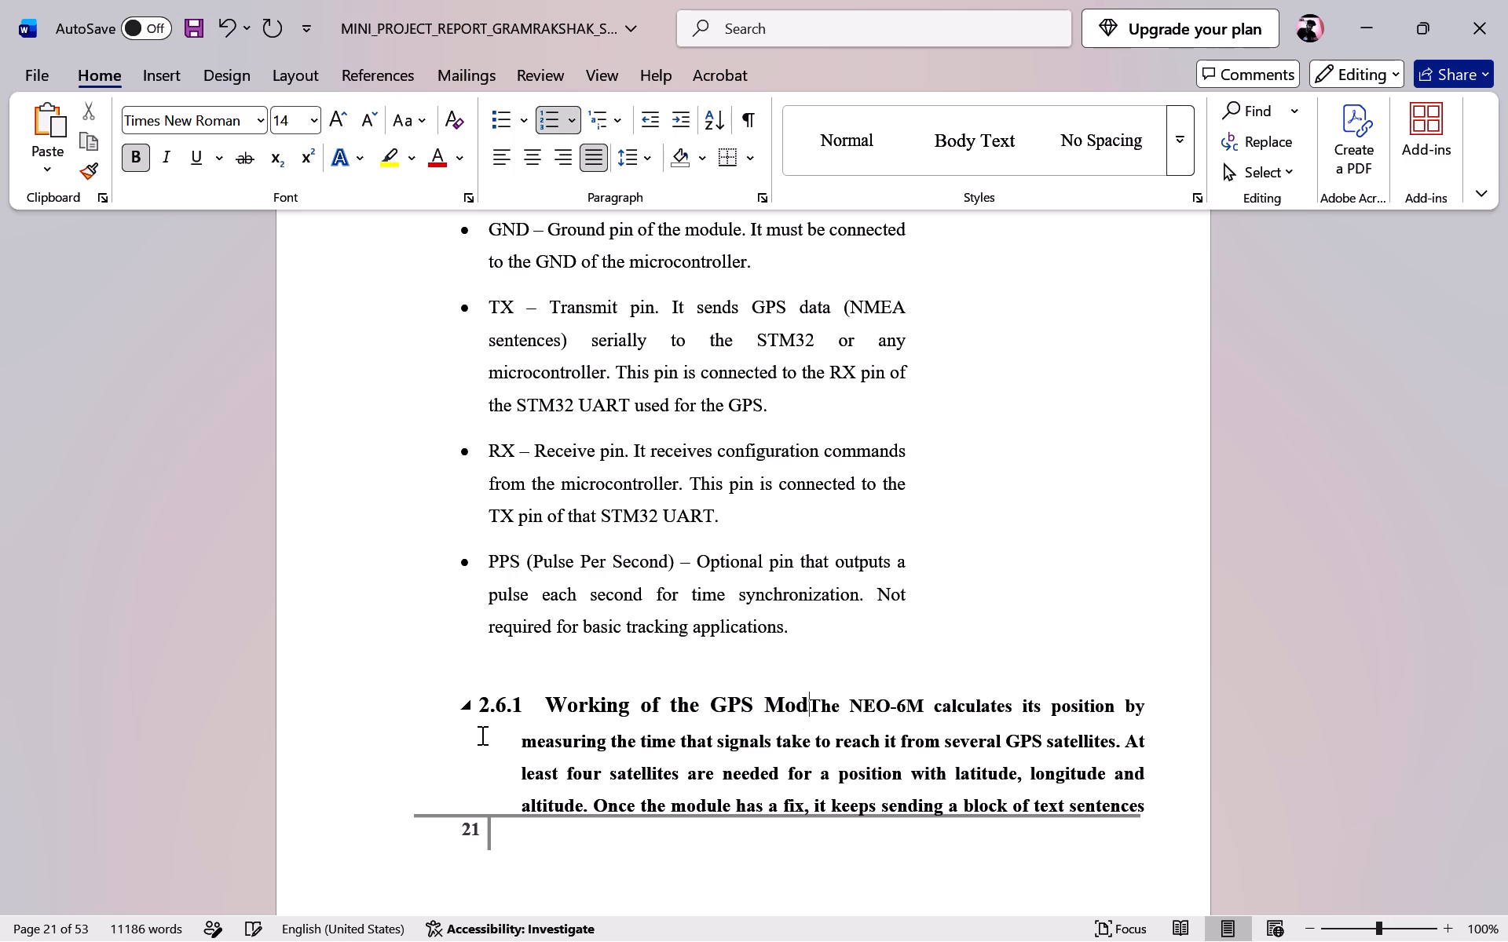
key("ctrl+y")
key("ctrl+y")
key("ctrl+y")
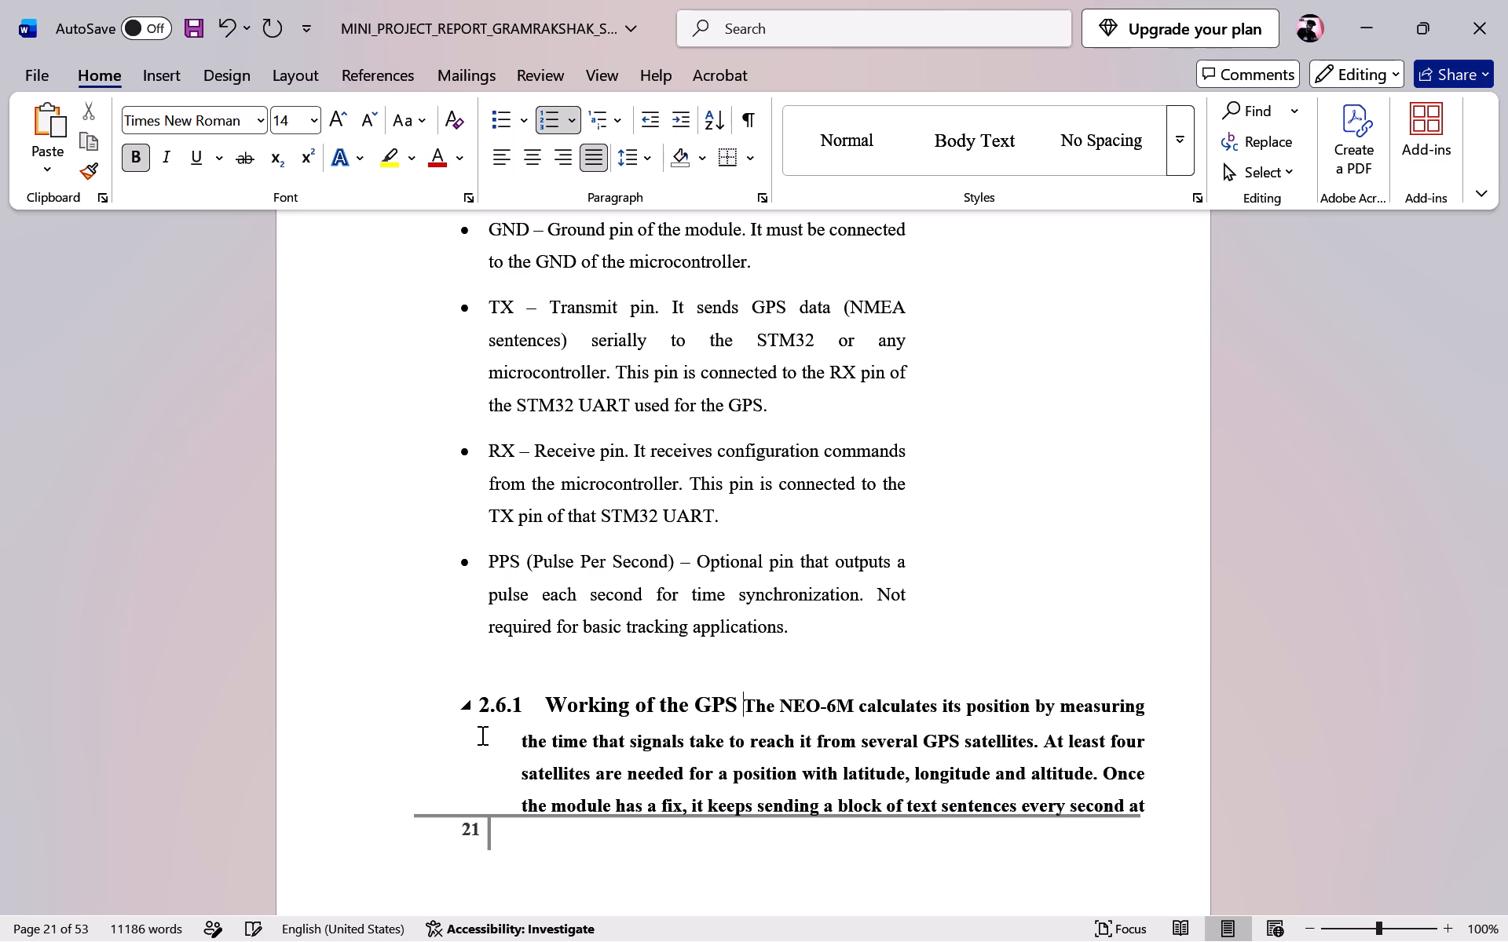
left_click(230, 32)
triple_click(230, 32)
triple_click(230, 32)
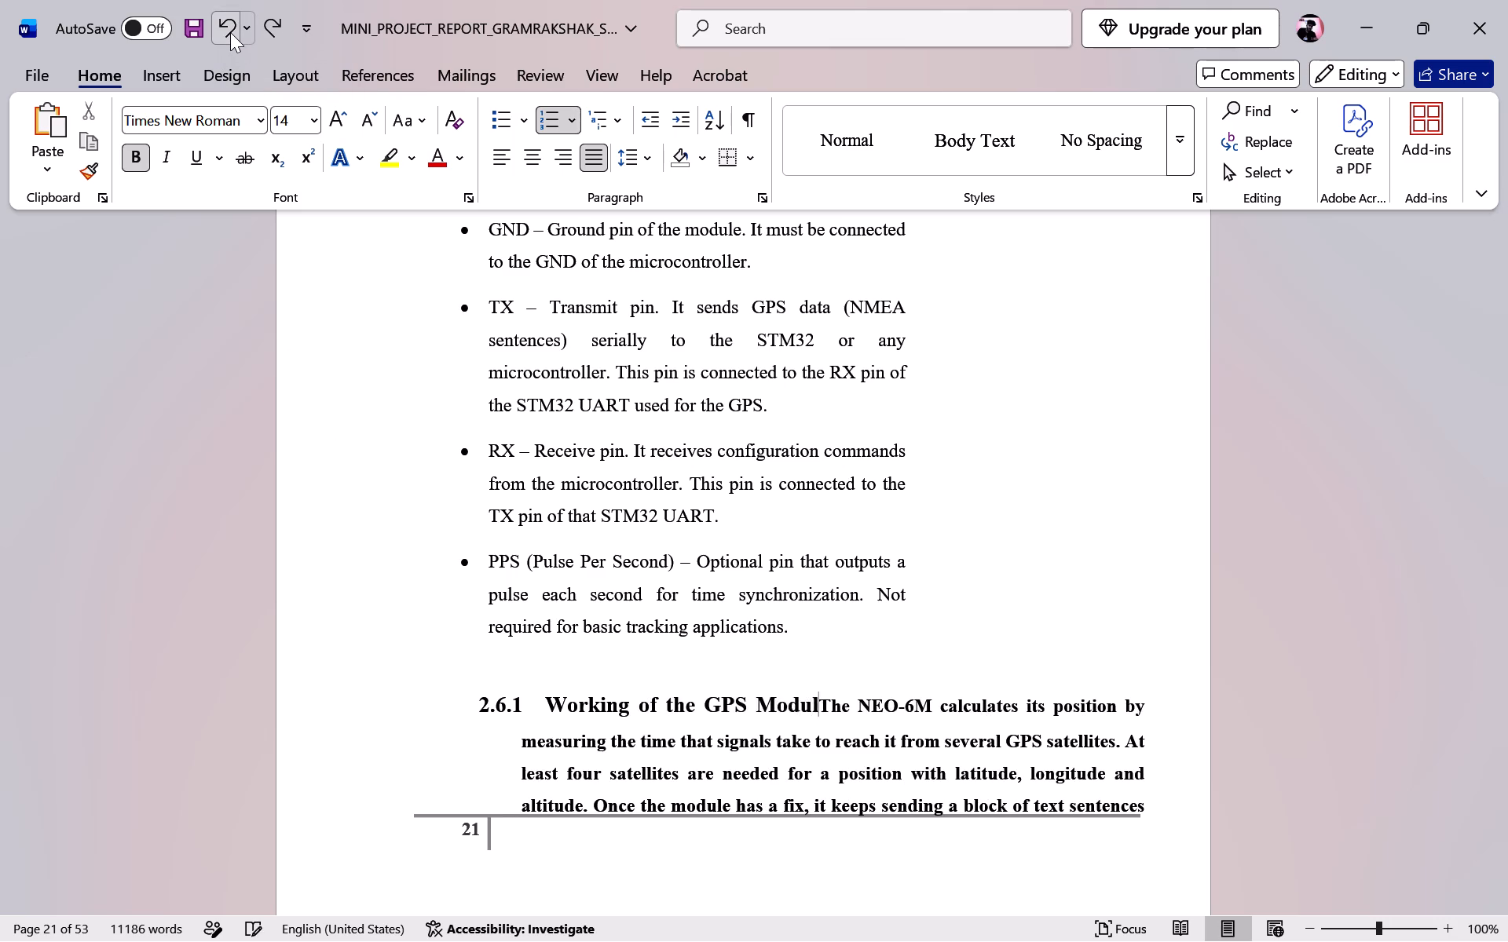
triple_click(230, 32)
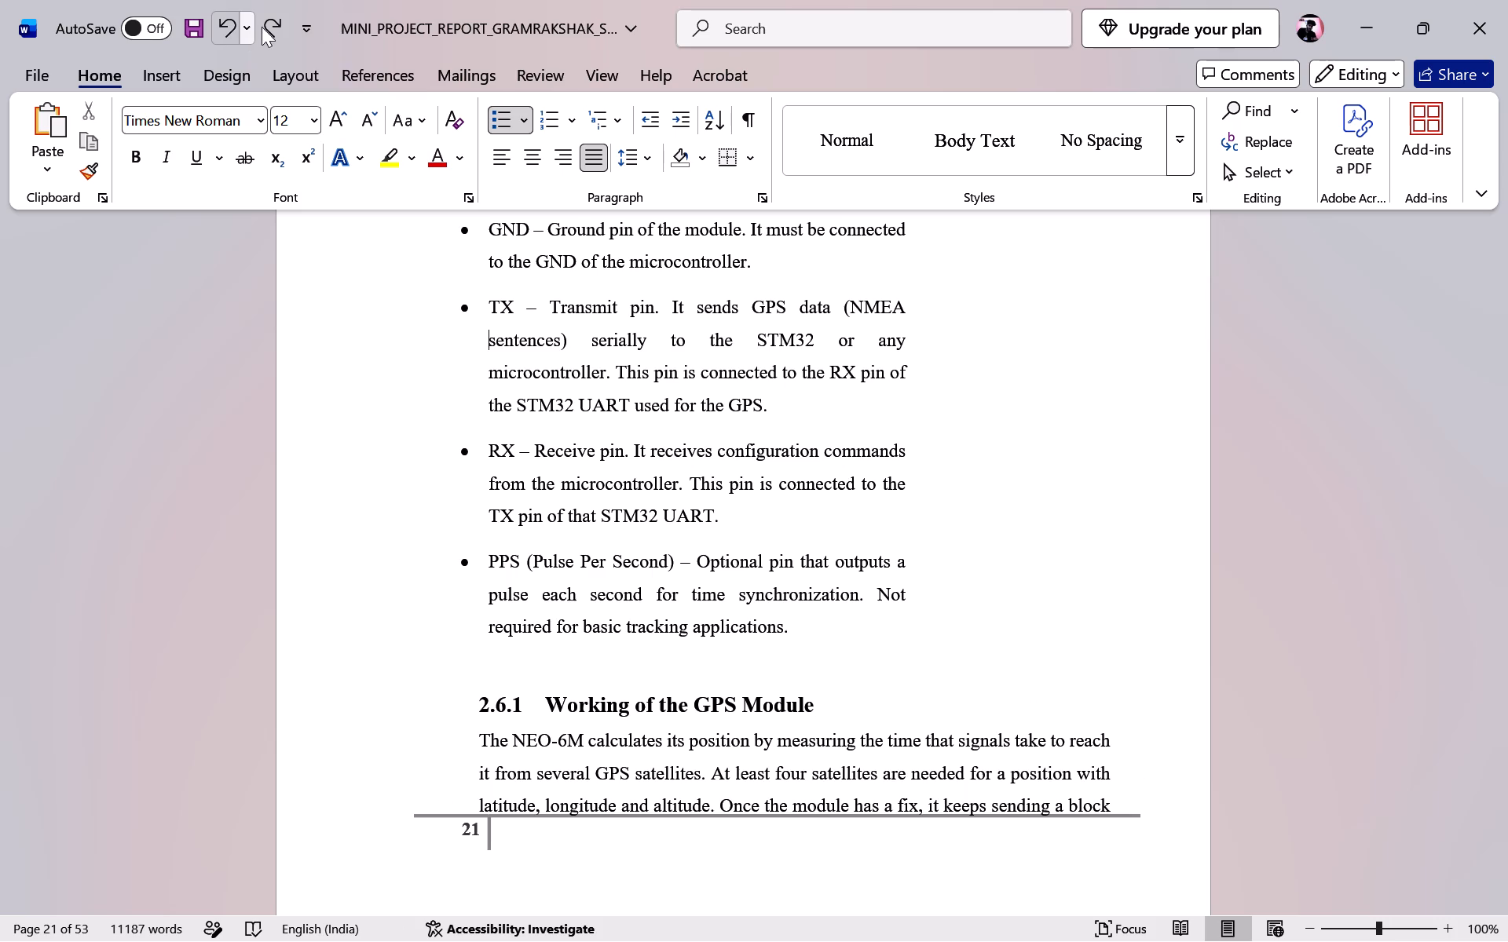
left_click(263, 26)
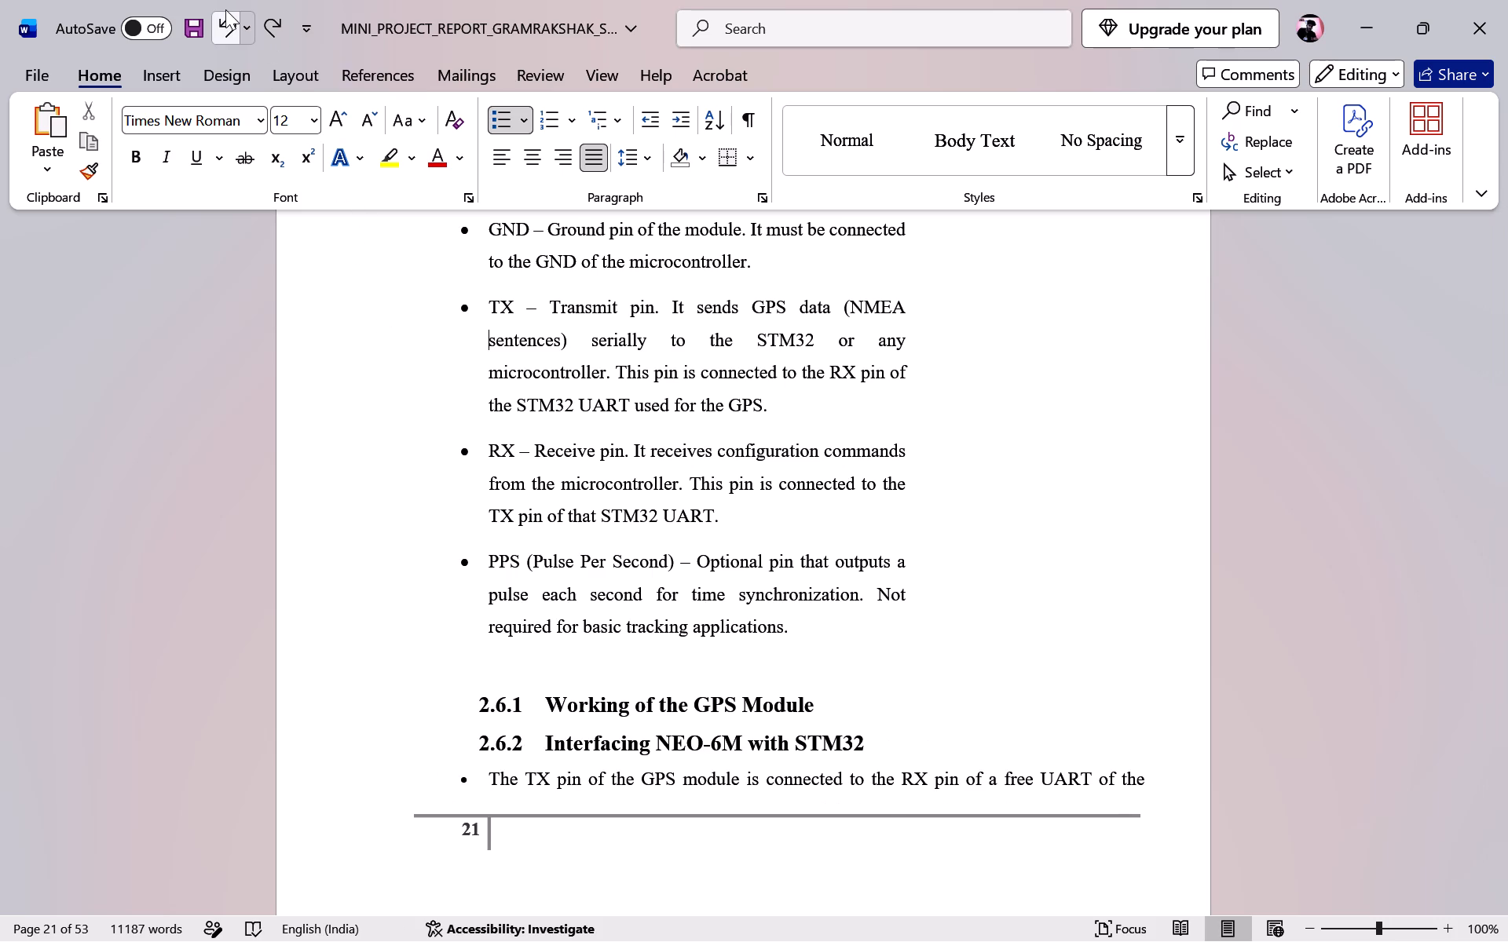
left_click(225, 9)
Review the pages between the serial monitor readings figure and the "Working of the GPS Module" text.
scroll(419, 394, "up", 4)
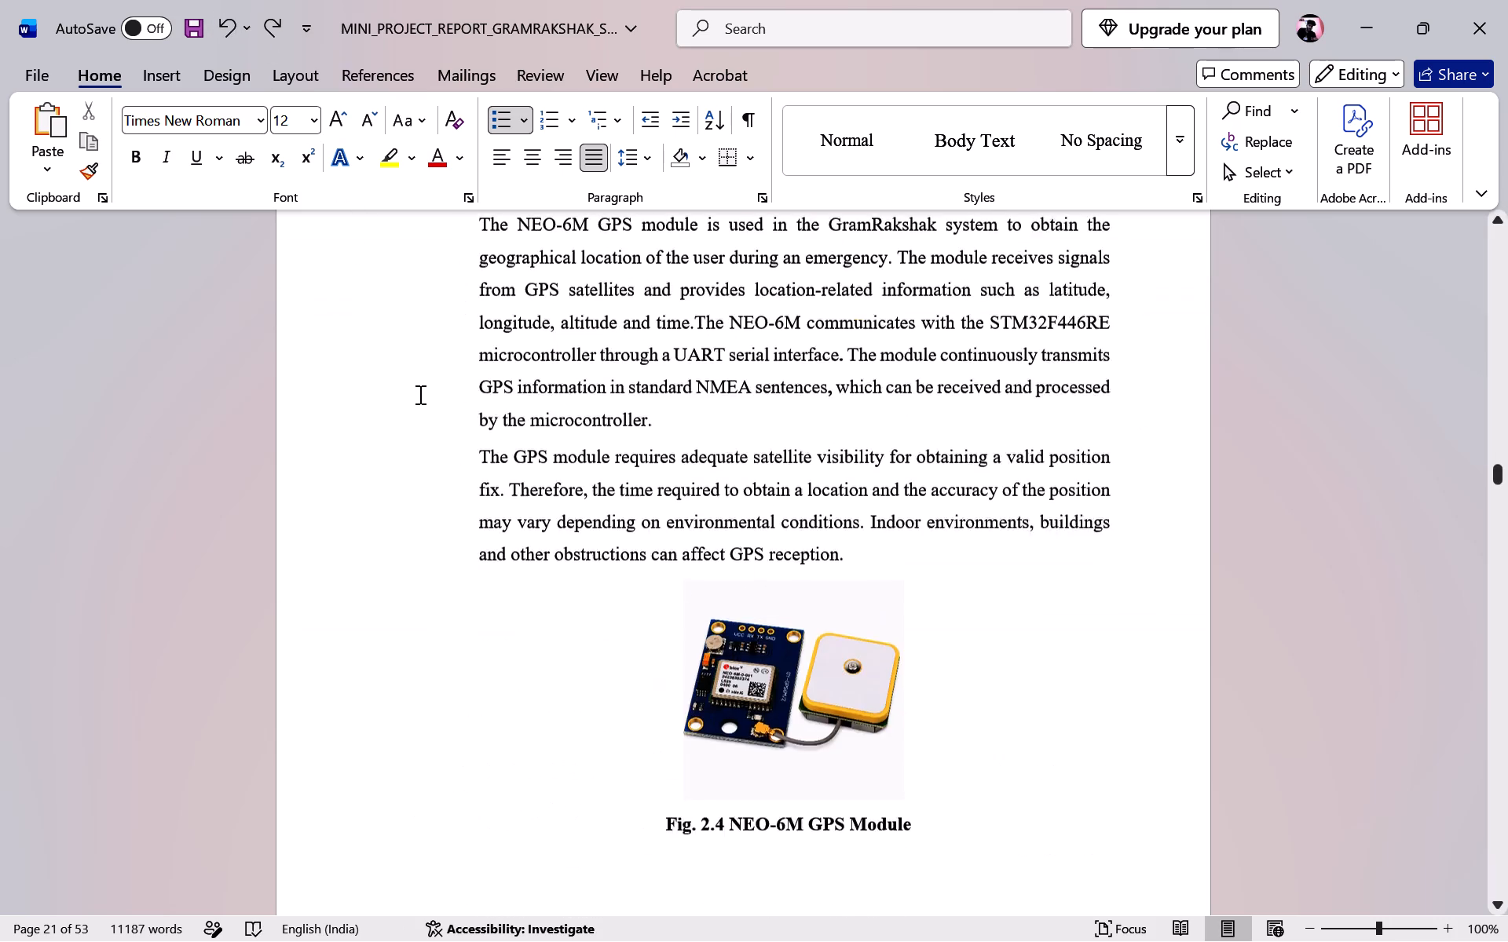
scroll(419, 394, "up", 2)
scroll(419, 394, "down", 2)
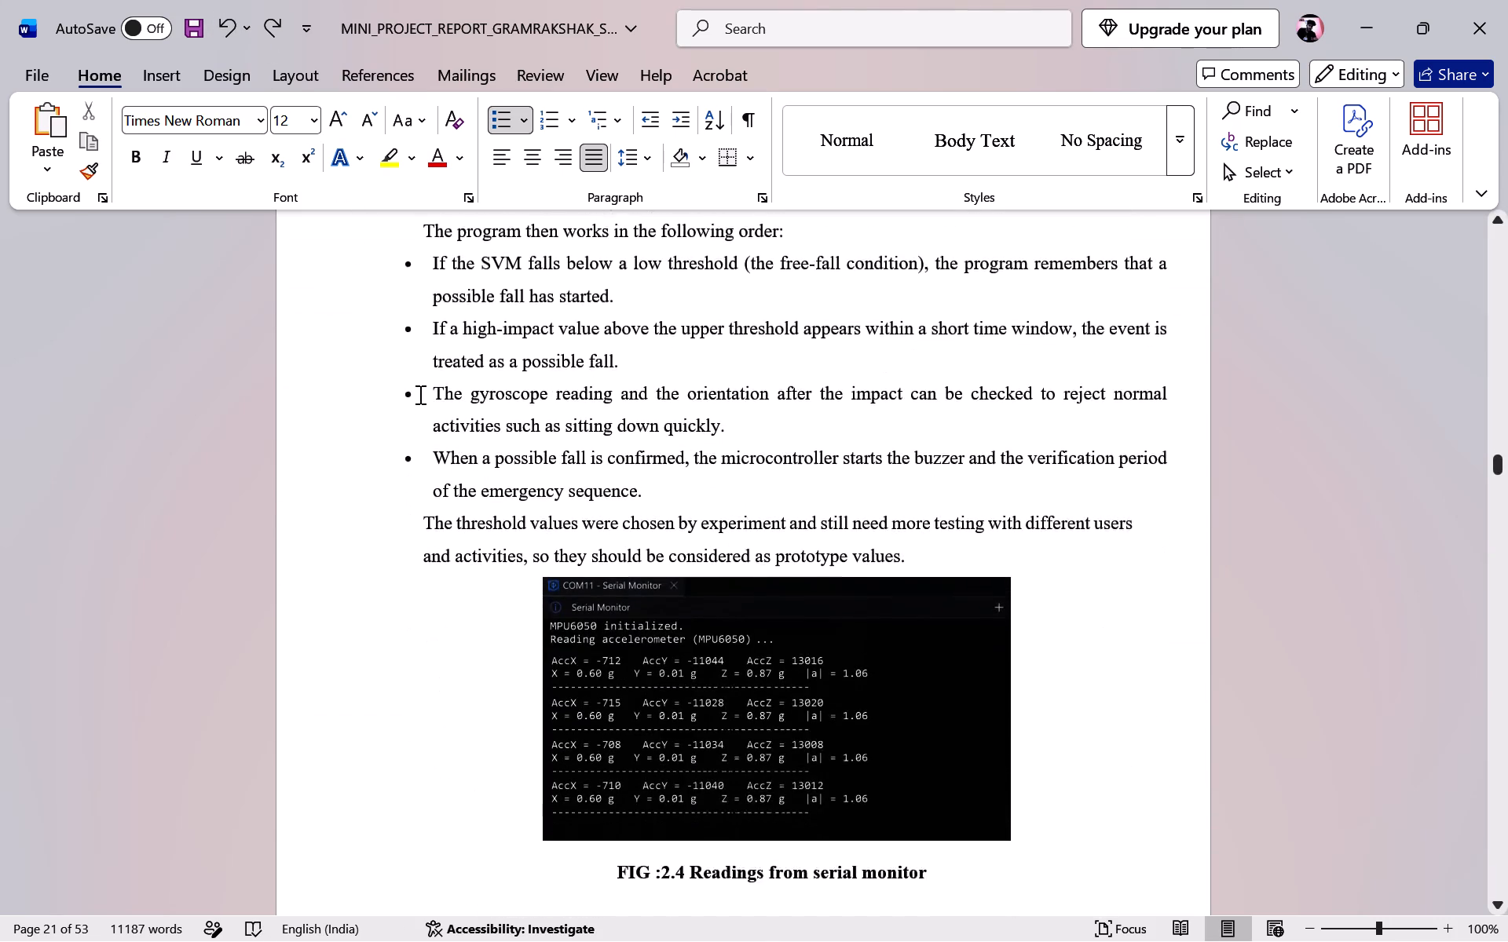
scroll(419, 394, "down", 5)
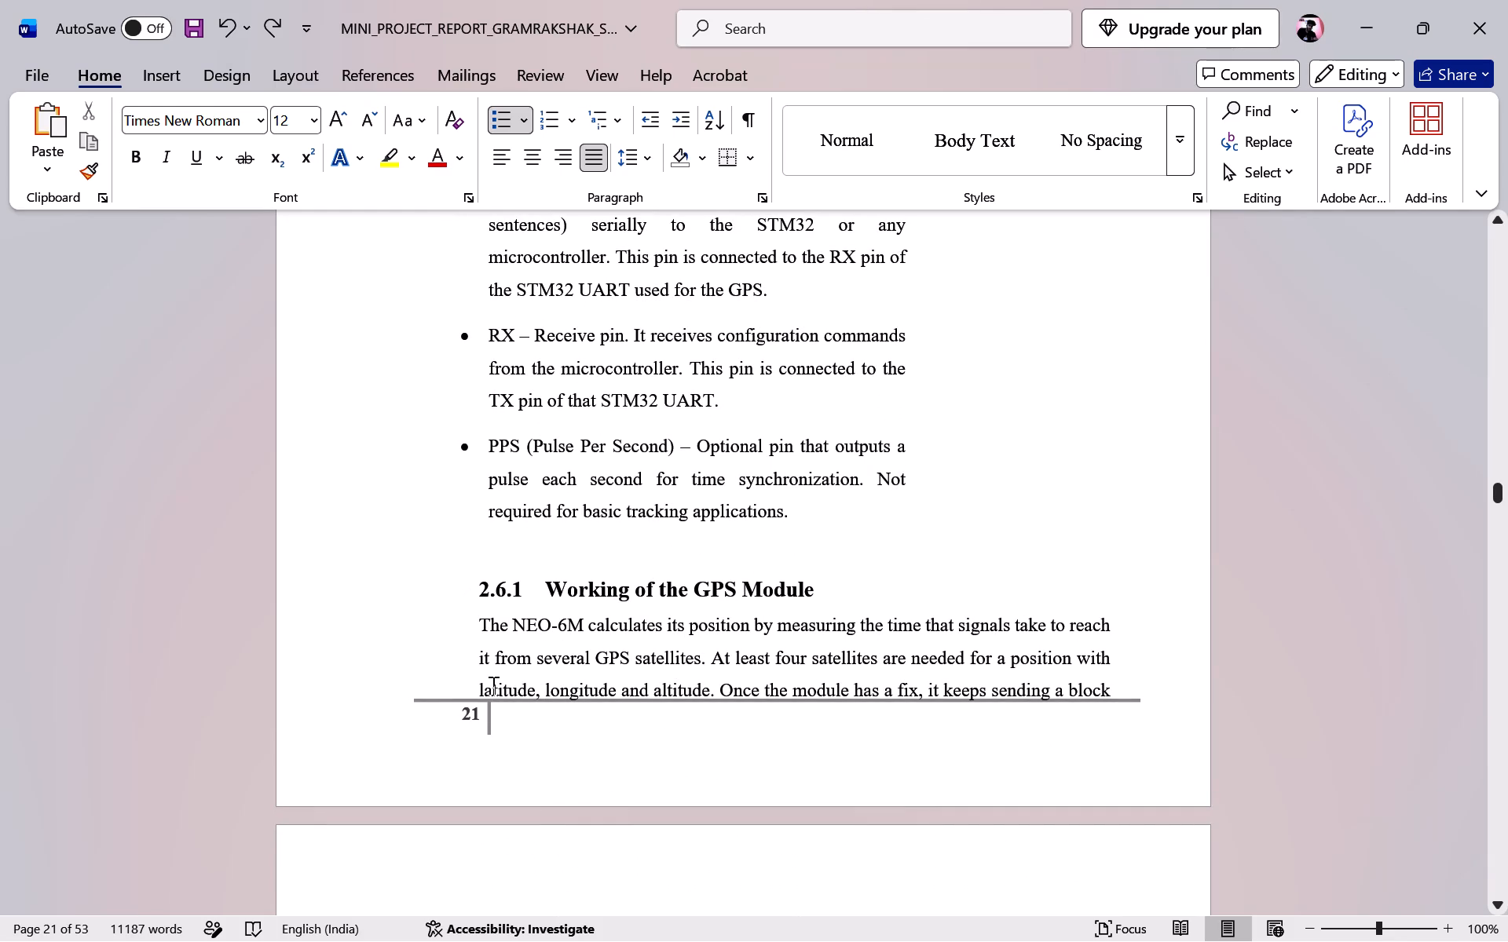
Split the 2.6.1 paragraph before "latitude, longitude and altitude" and add a blank line so that text starts on the following page.
left_click(472, 685)
key("Return")
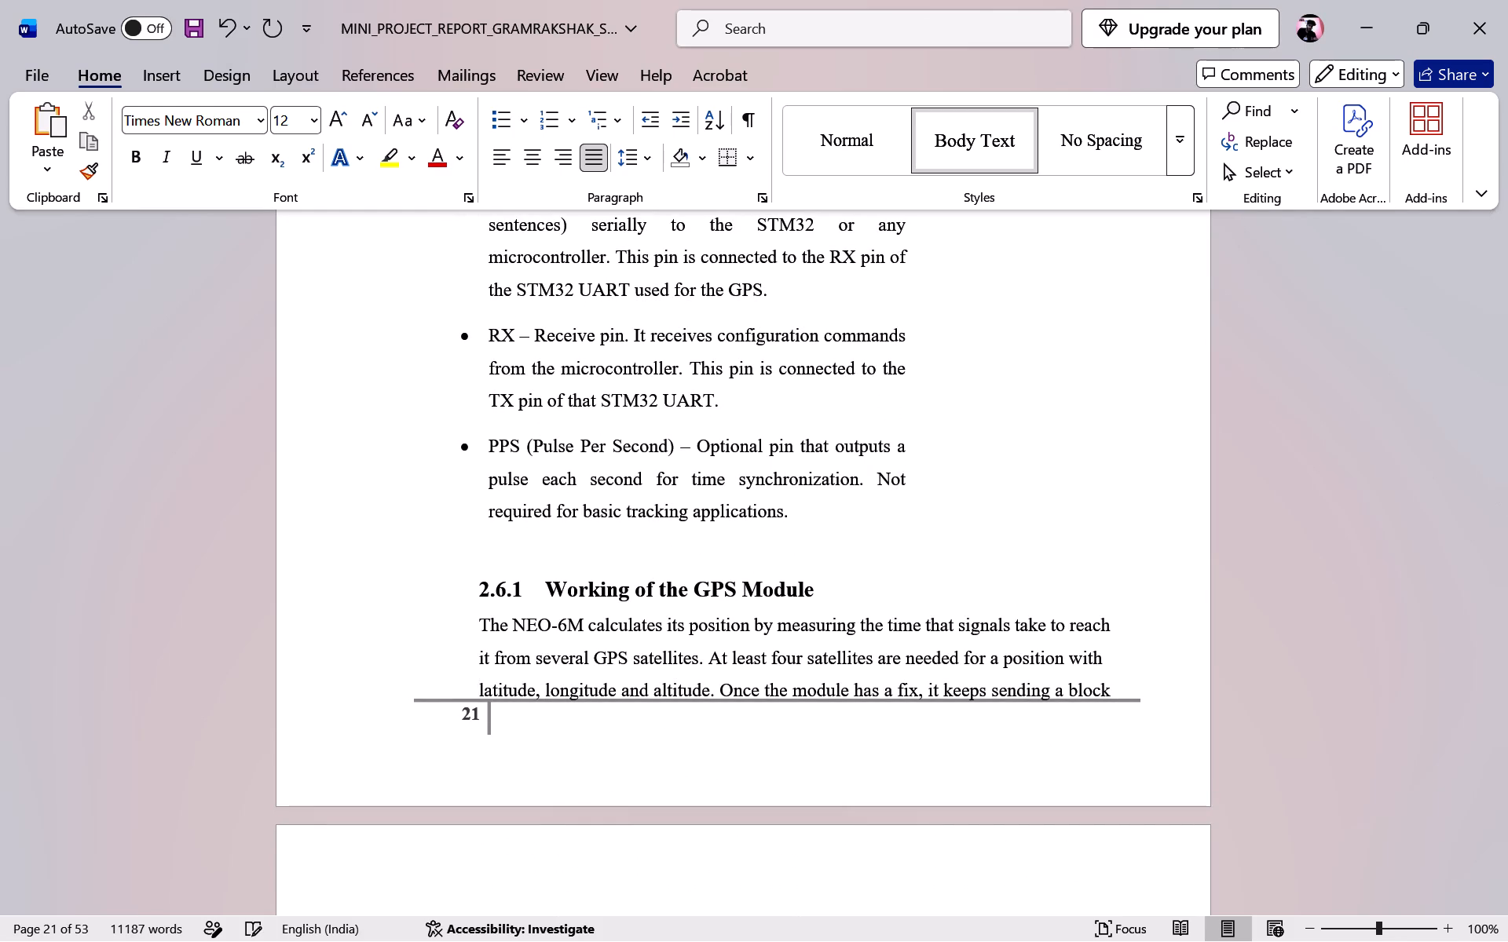
scroll(472, 685, "down", 1)
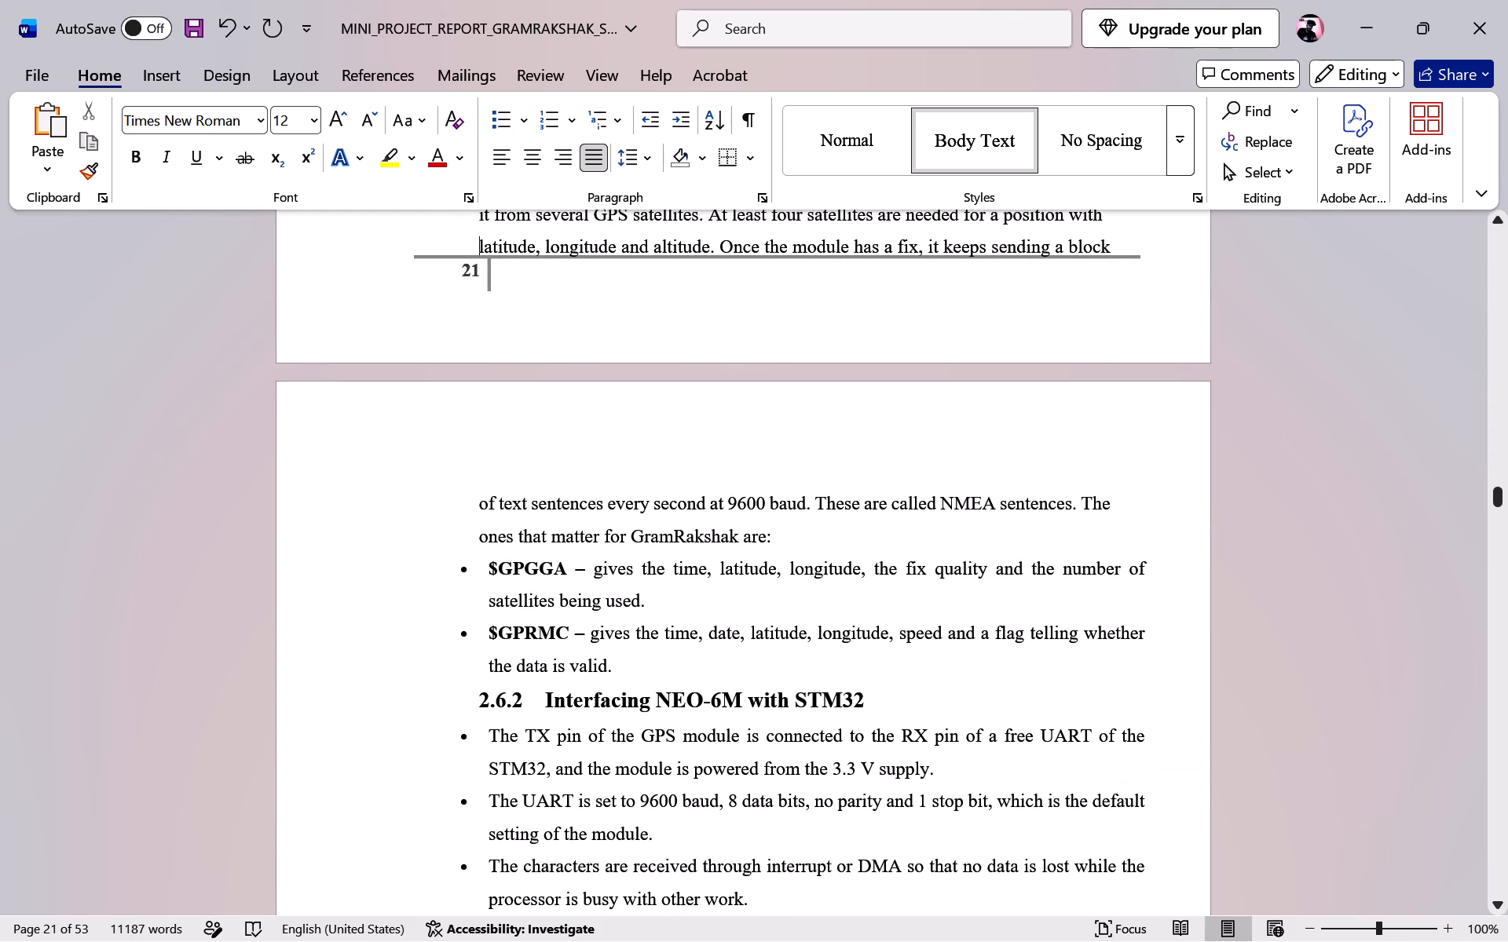
key("Return")
scroll(472, 685, "up", 1)
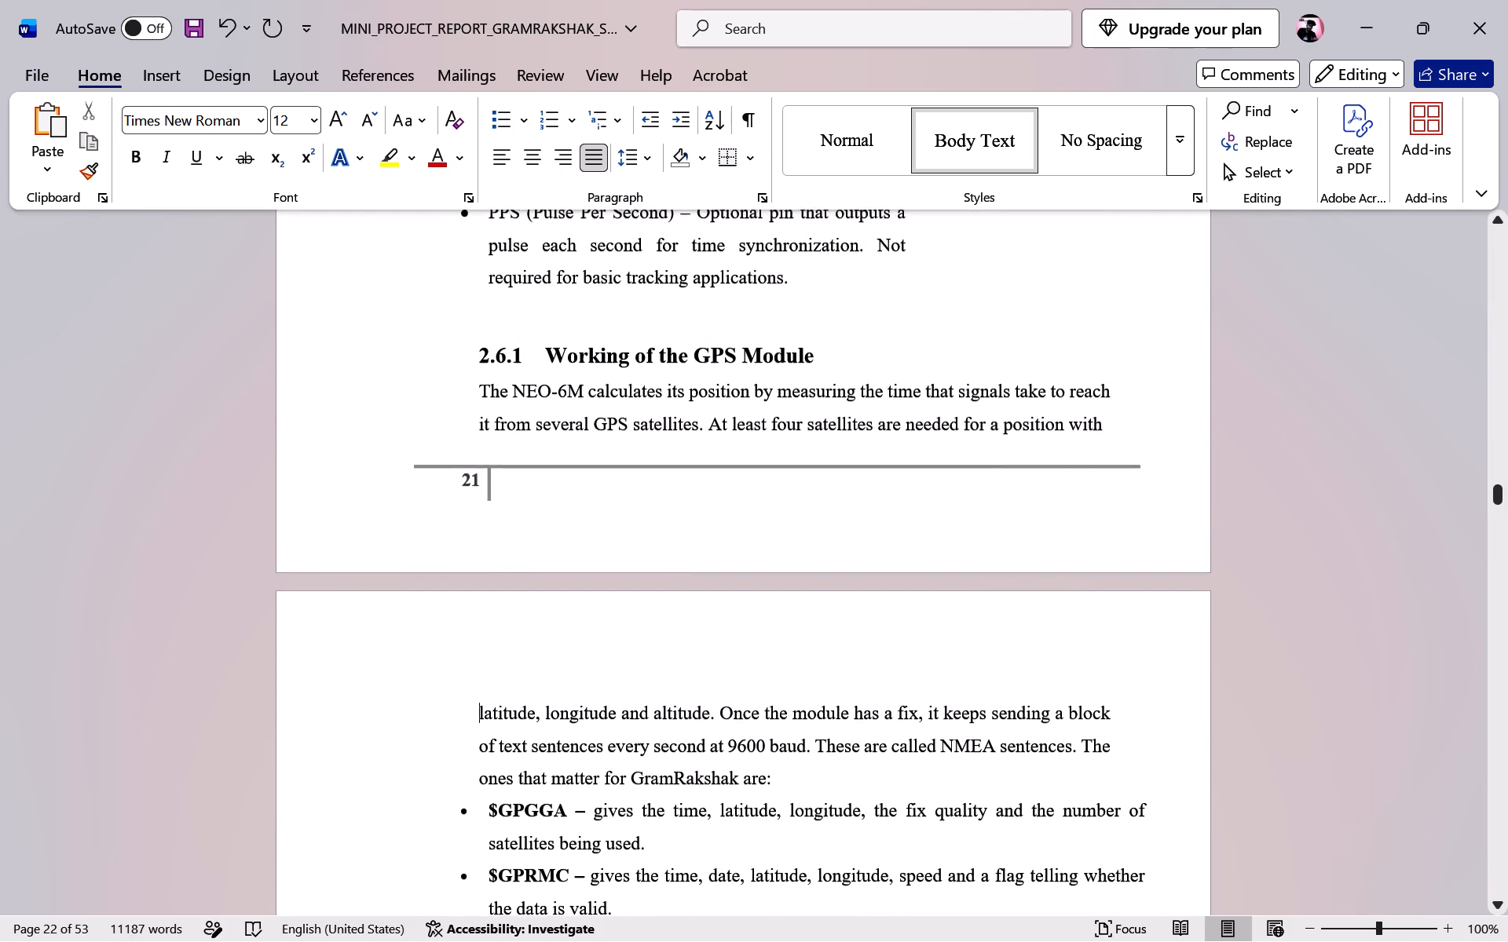
Change the text from "latitude, longitude and altitude" through the "clear view of the sky" paragraph from justified to left alignment.
scroll(472, 685, "down", 1)
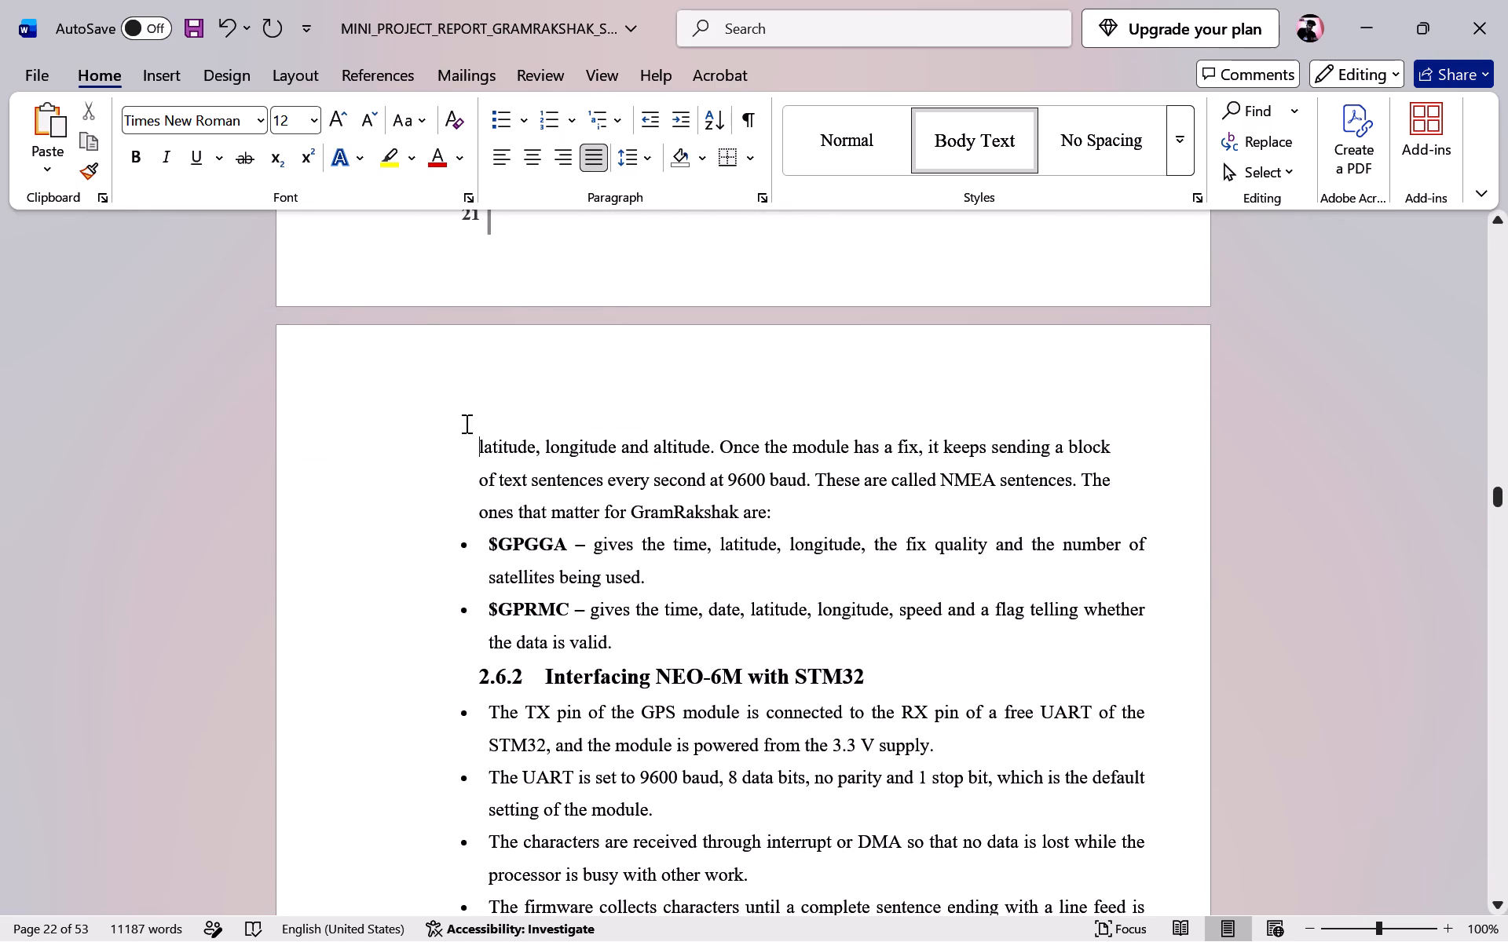
scroll(626, 574, "down", 1)
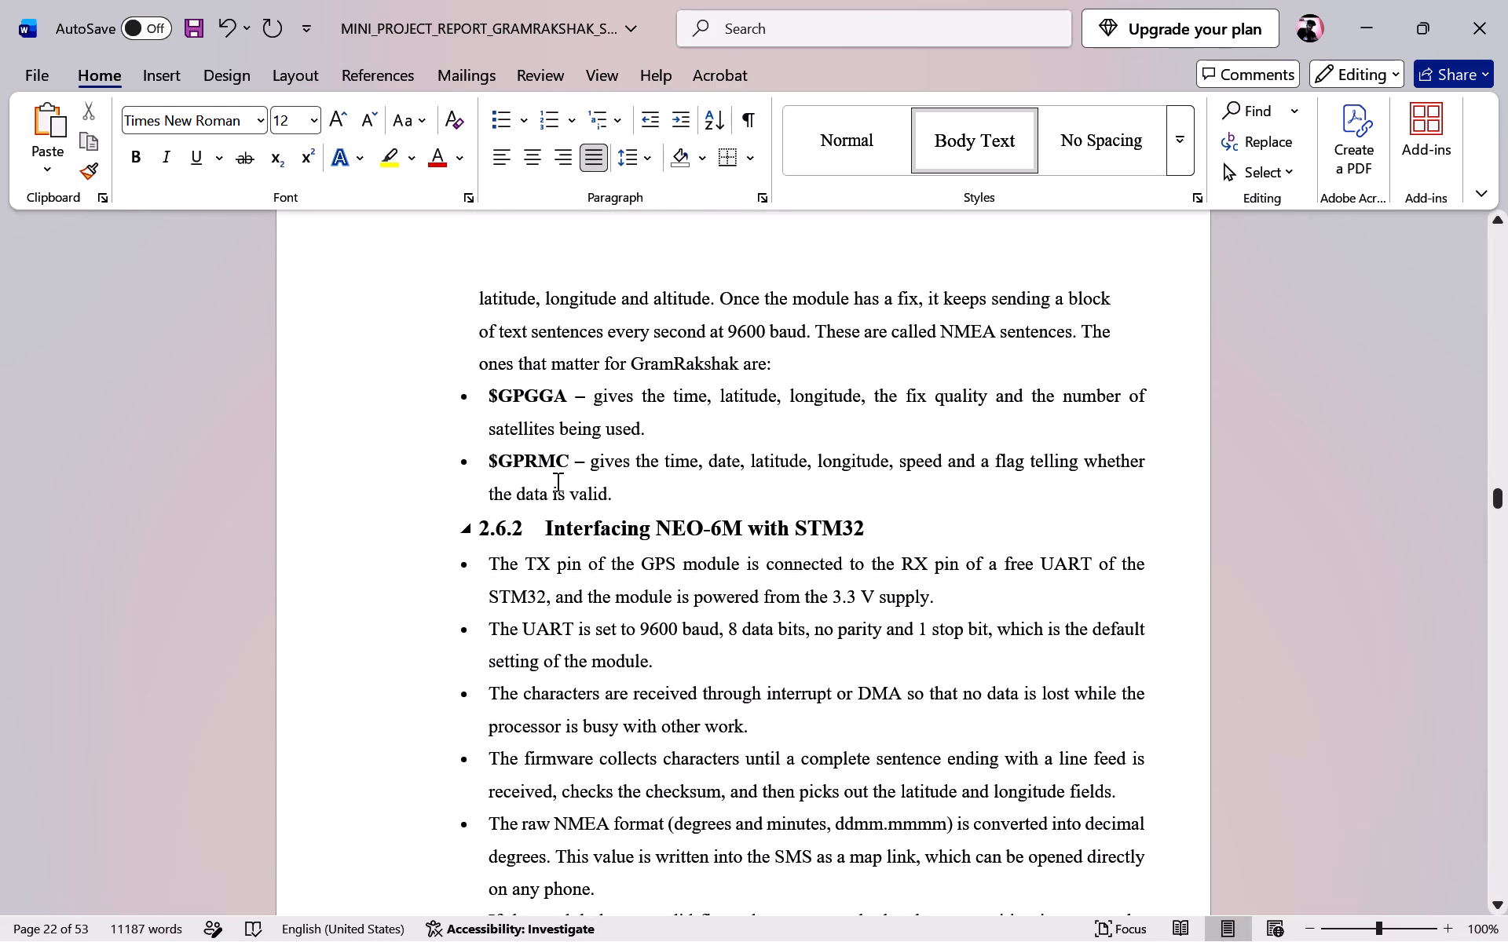
left_click_drag(465, 281, 811, 856)
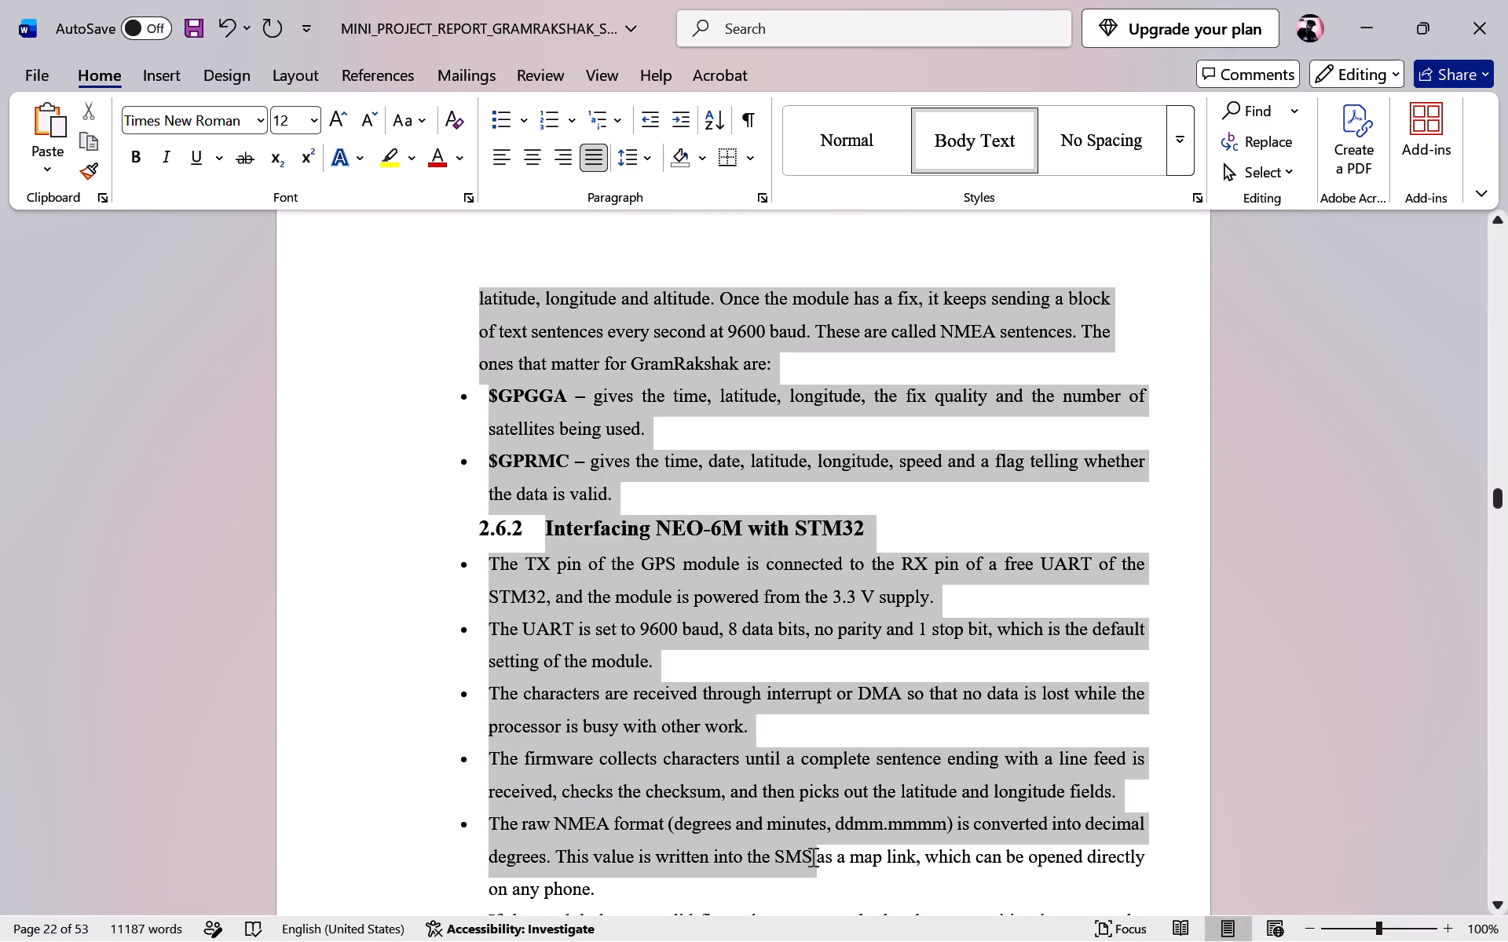
left_click_drag(811, 856, 906, 703)
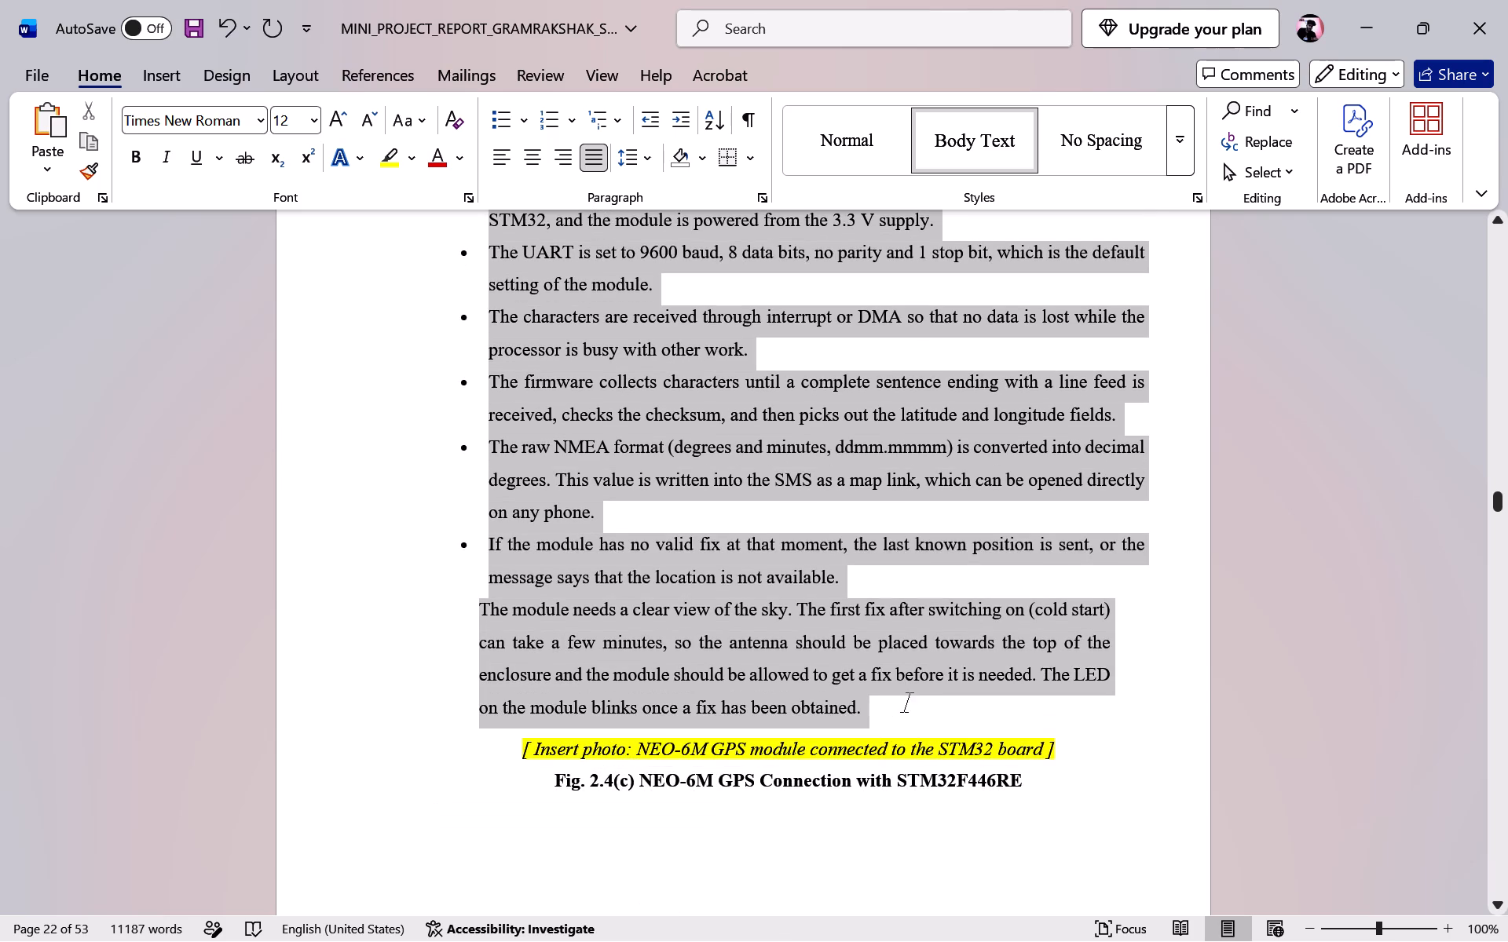
left_click_drag(906, 703, 906, 698)
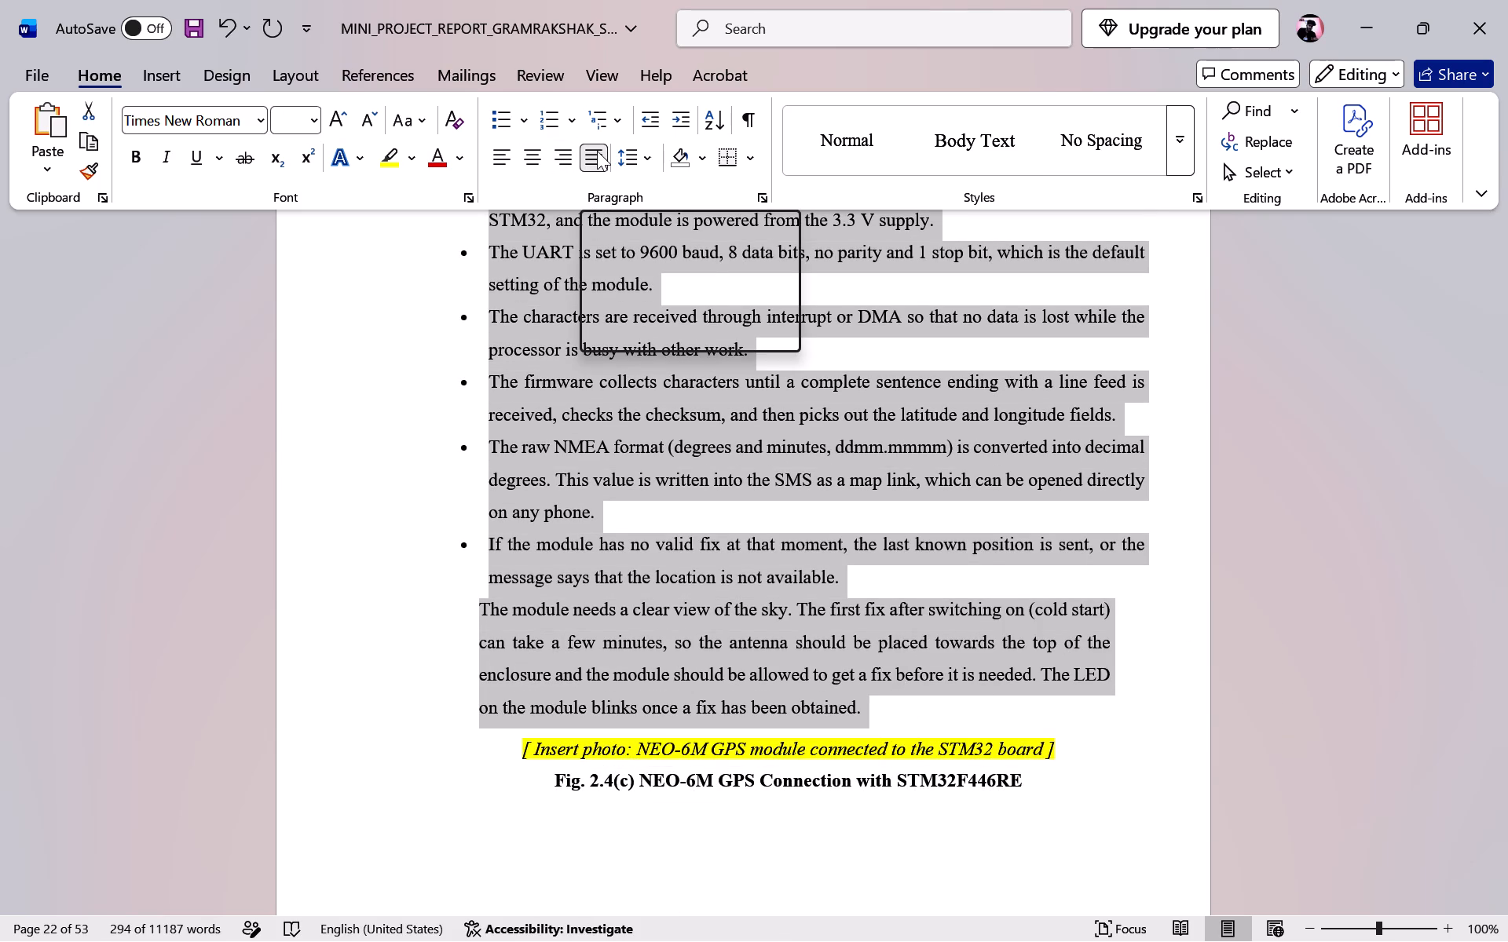
left_click(597, 151)
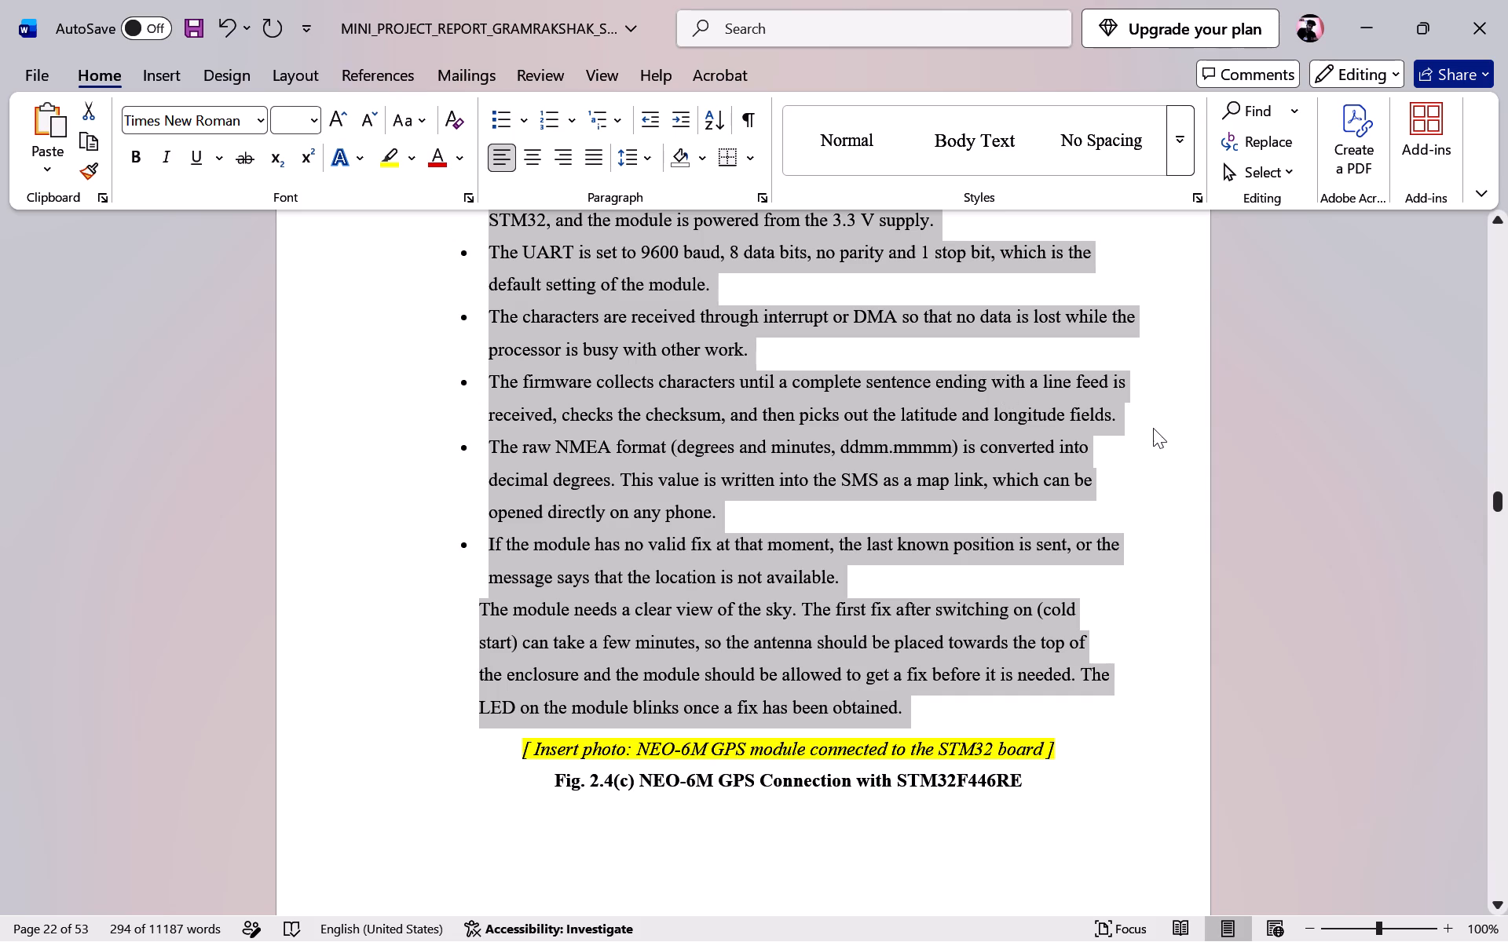
left_click(1157, 425)
Left-align the opening "The NEO-6M calculates its position" paragraph under 2.6.1 and the blank line below it.
scroll(1157, 425, "up", 3)
scroll(1157, 425, "down", 2)
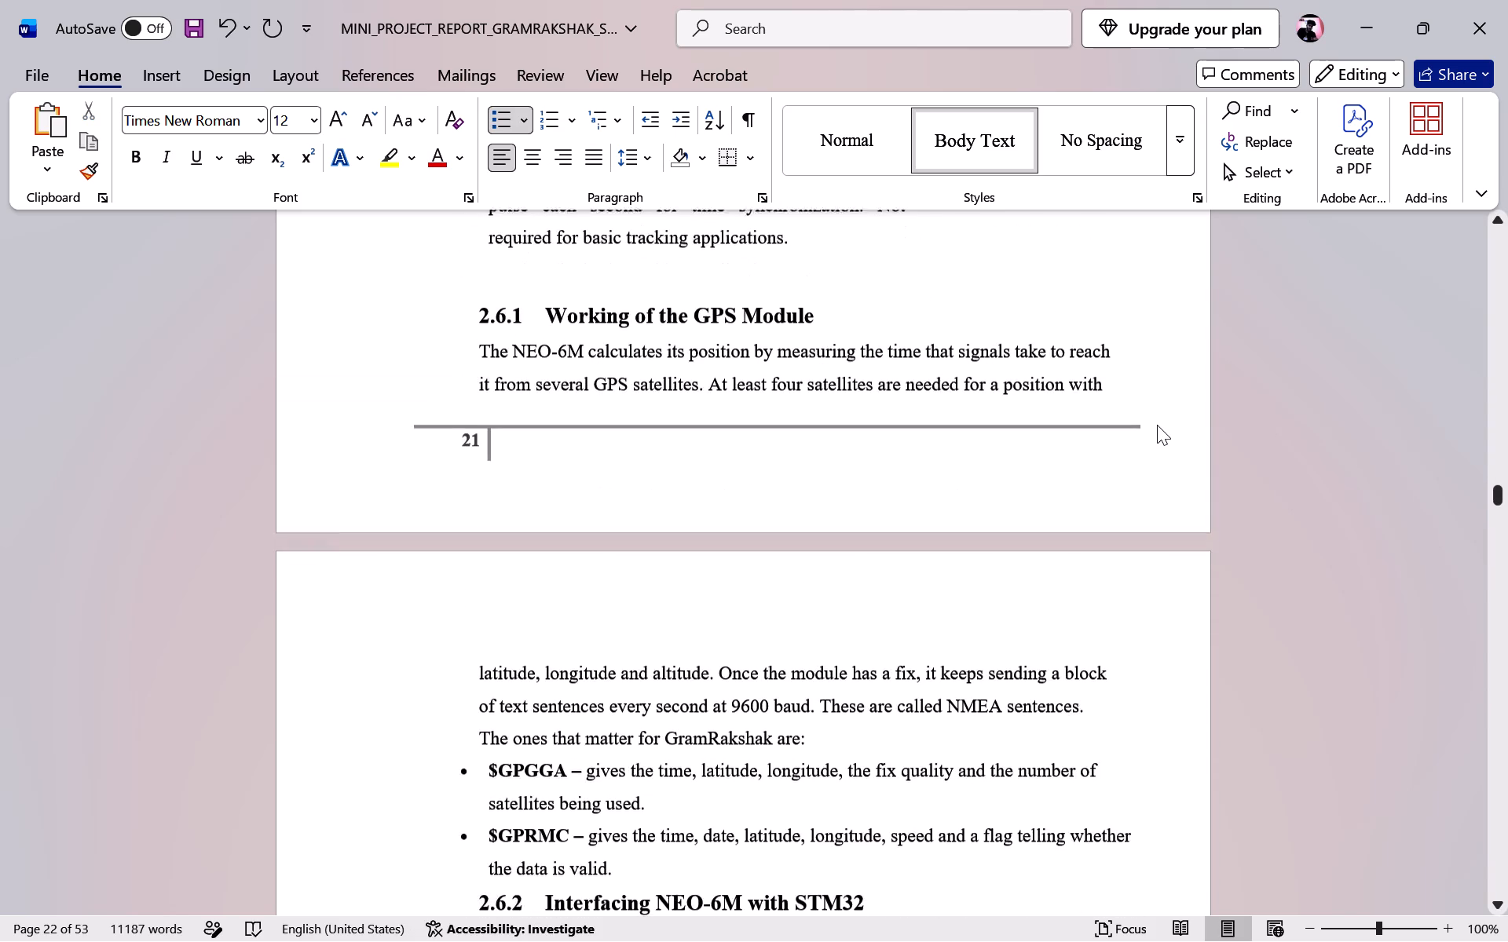
left_click_drag(469, 327, 558, 354)
left_click_drag(573, 358, 750, 411)
left_click(755, 411)
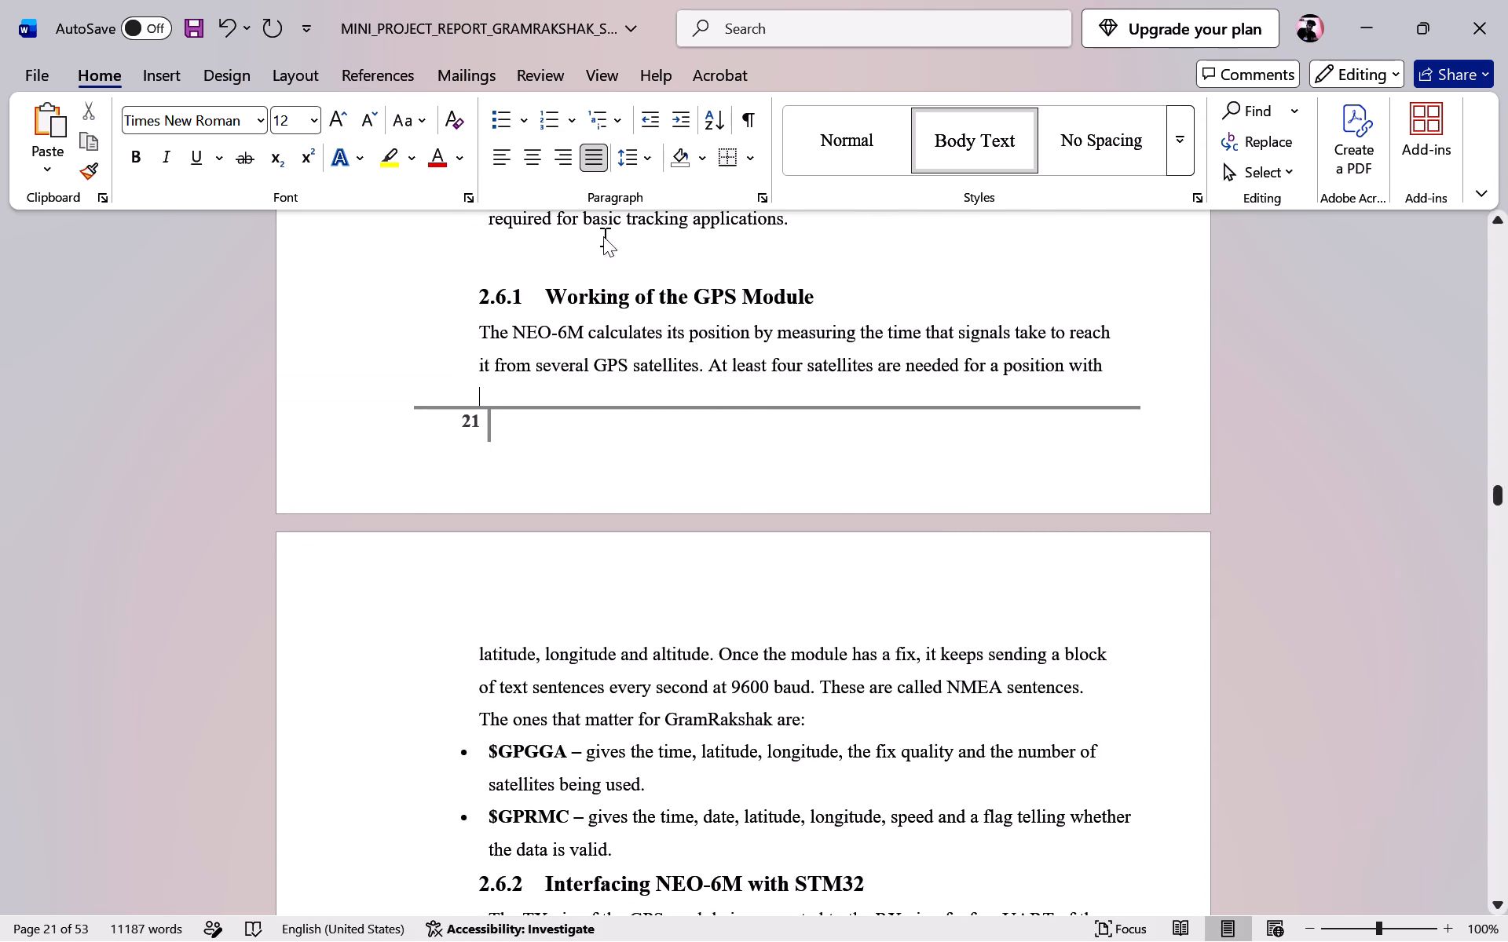
left_click(595, 160)
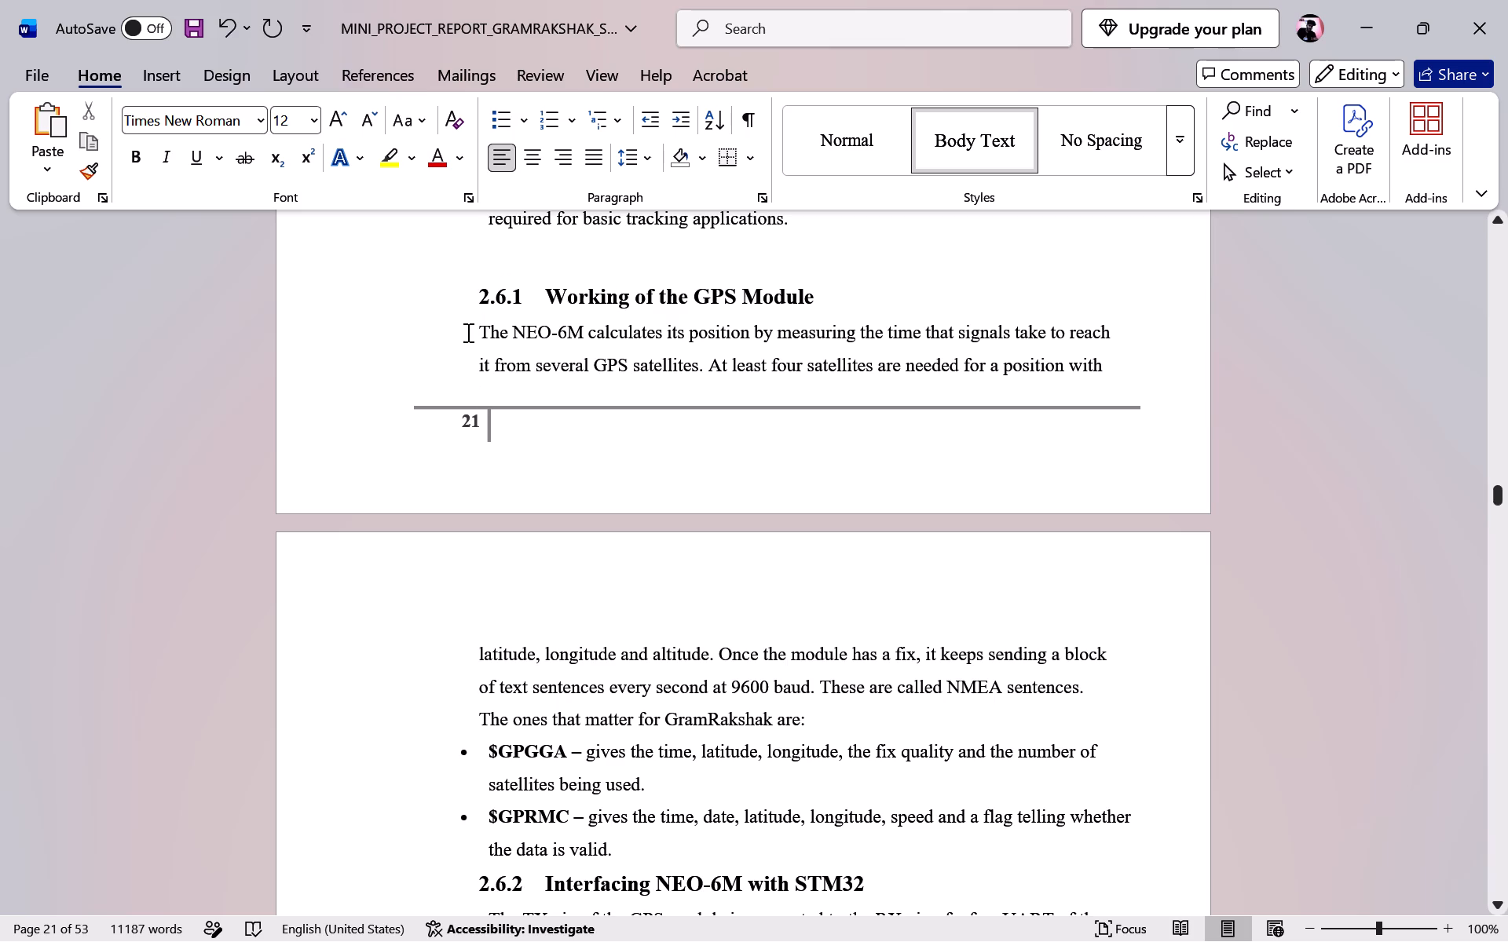
triple_click(467, 331)
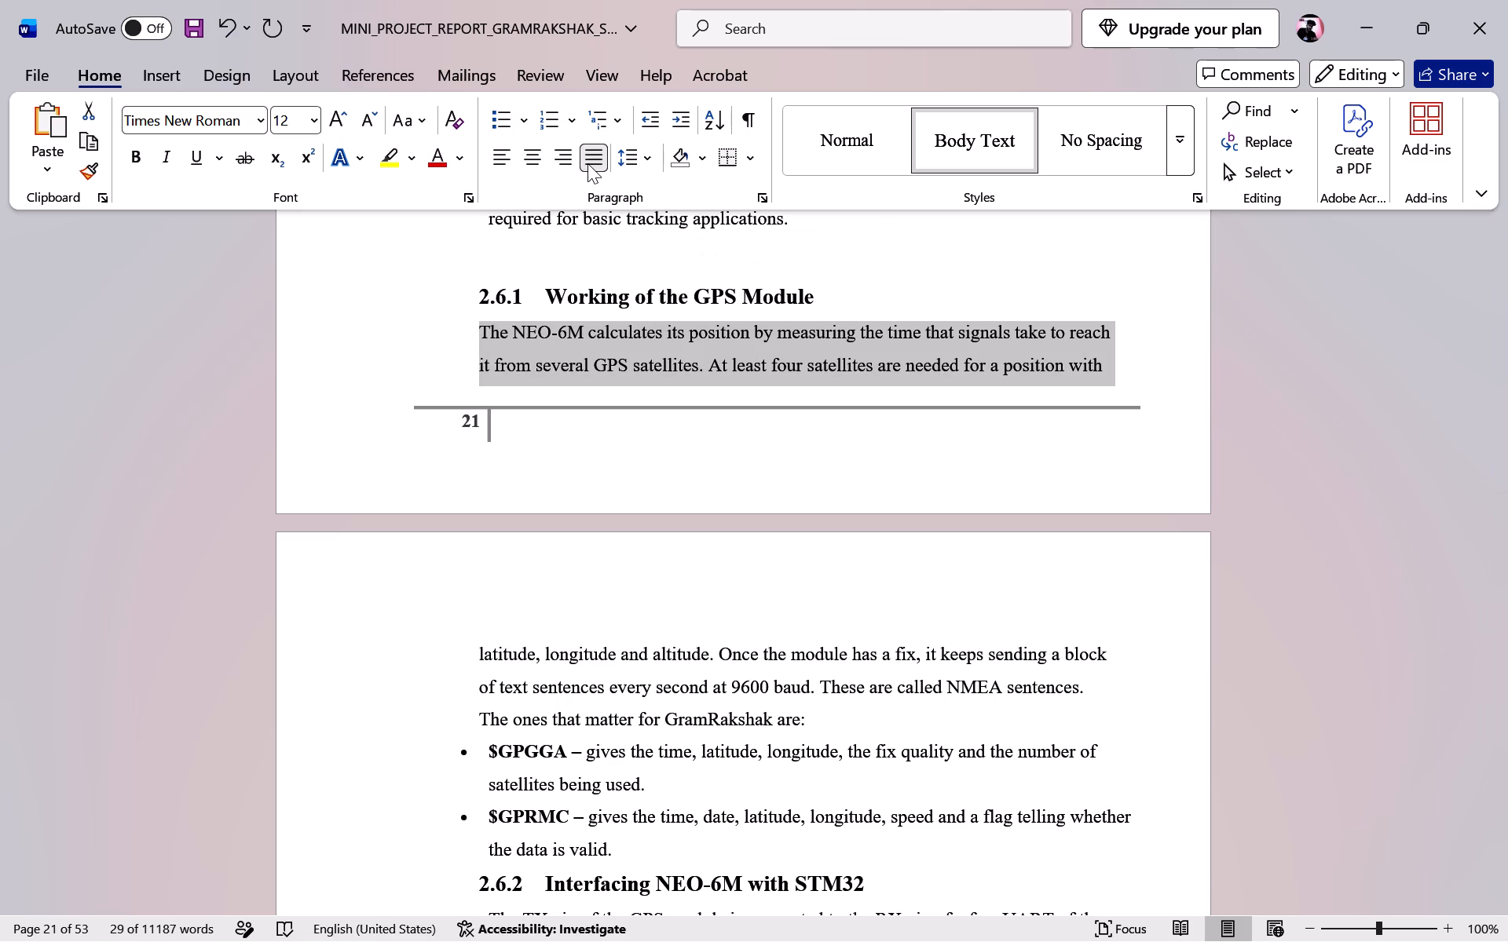
left_click(587, 163)
left_click(587, 163)
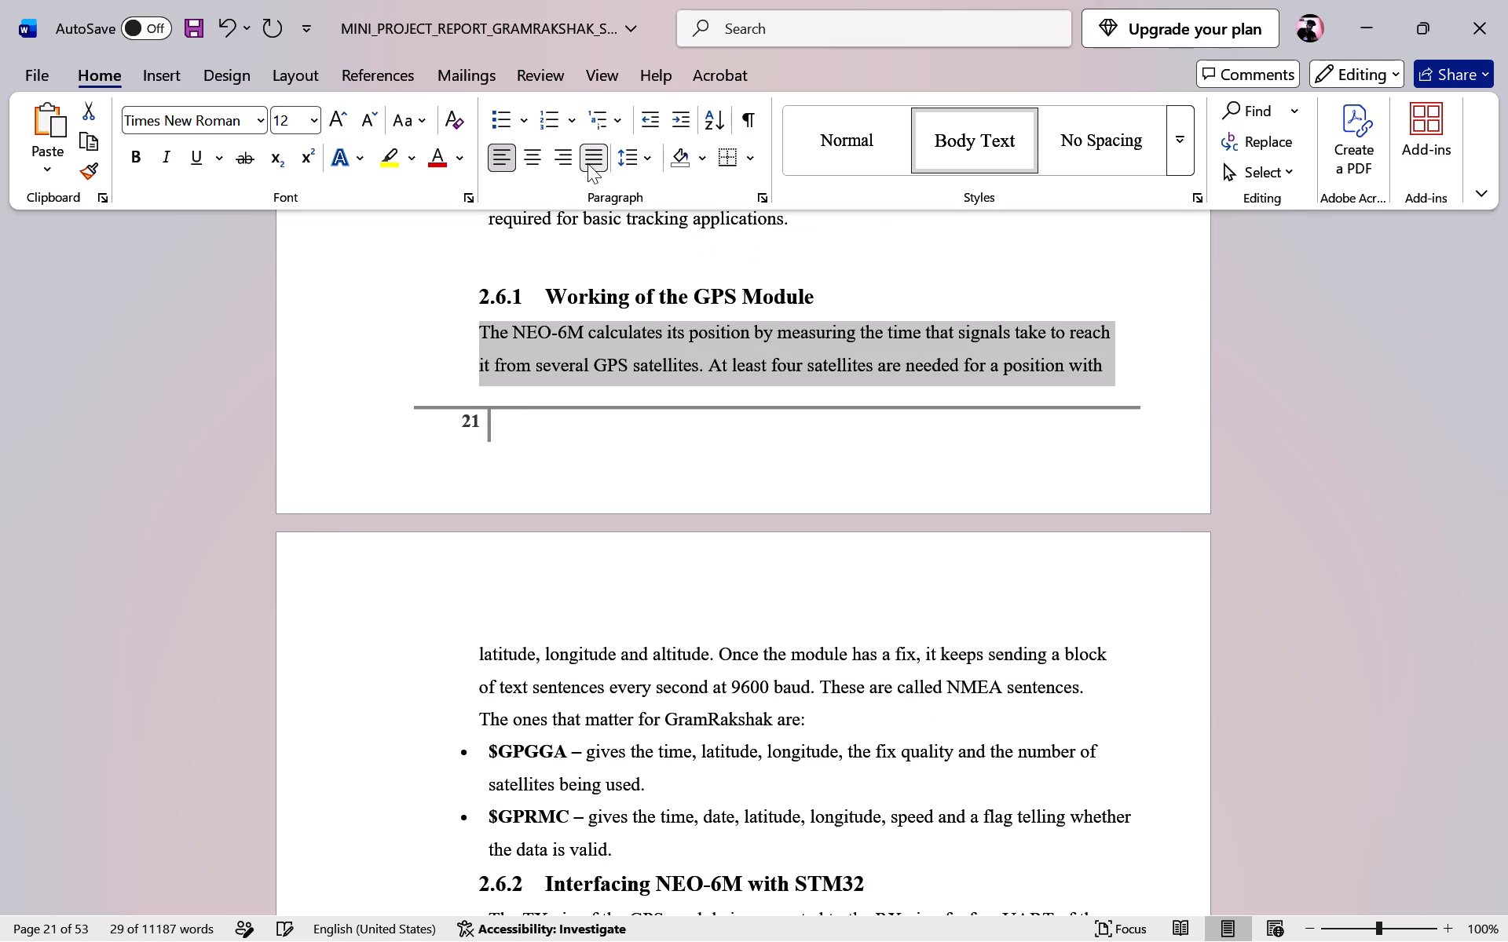
left_click(587, 163)
left_click(587, 163)
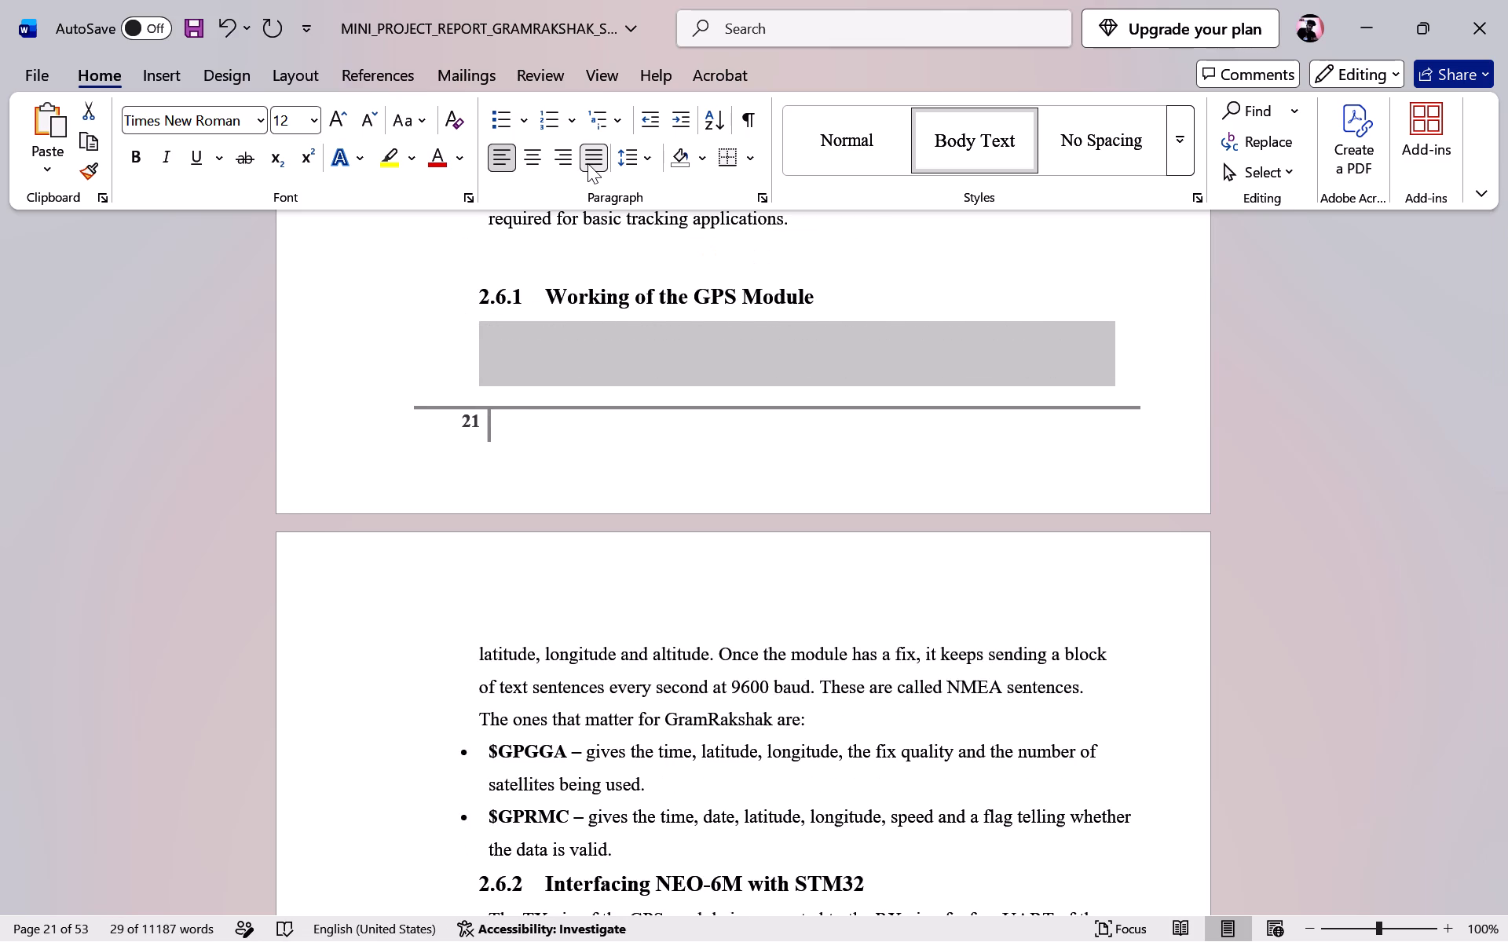
left_click(938, 454)
Review the layout of the NEO-6M GPS section, from its introduction and pin configuration through STM32 interfacing to the SIM 900A heading.
scroll(938, 454, "down", 2)
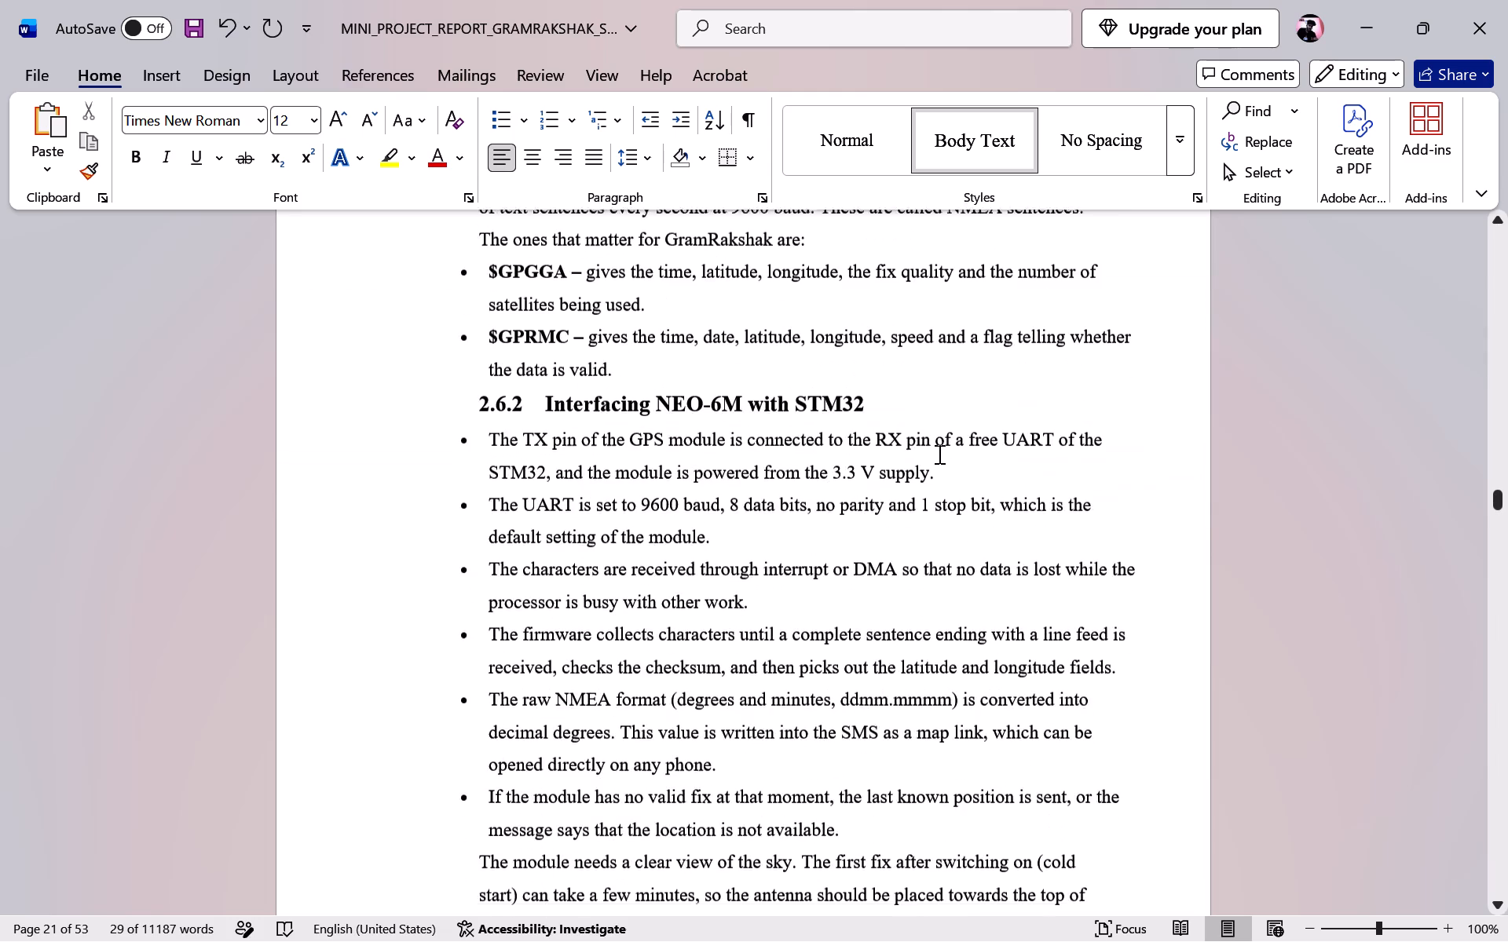
scroll(938, 454, "down", 1)
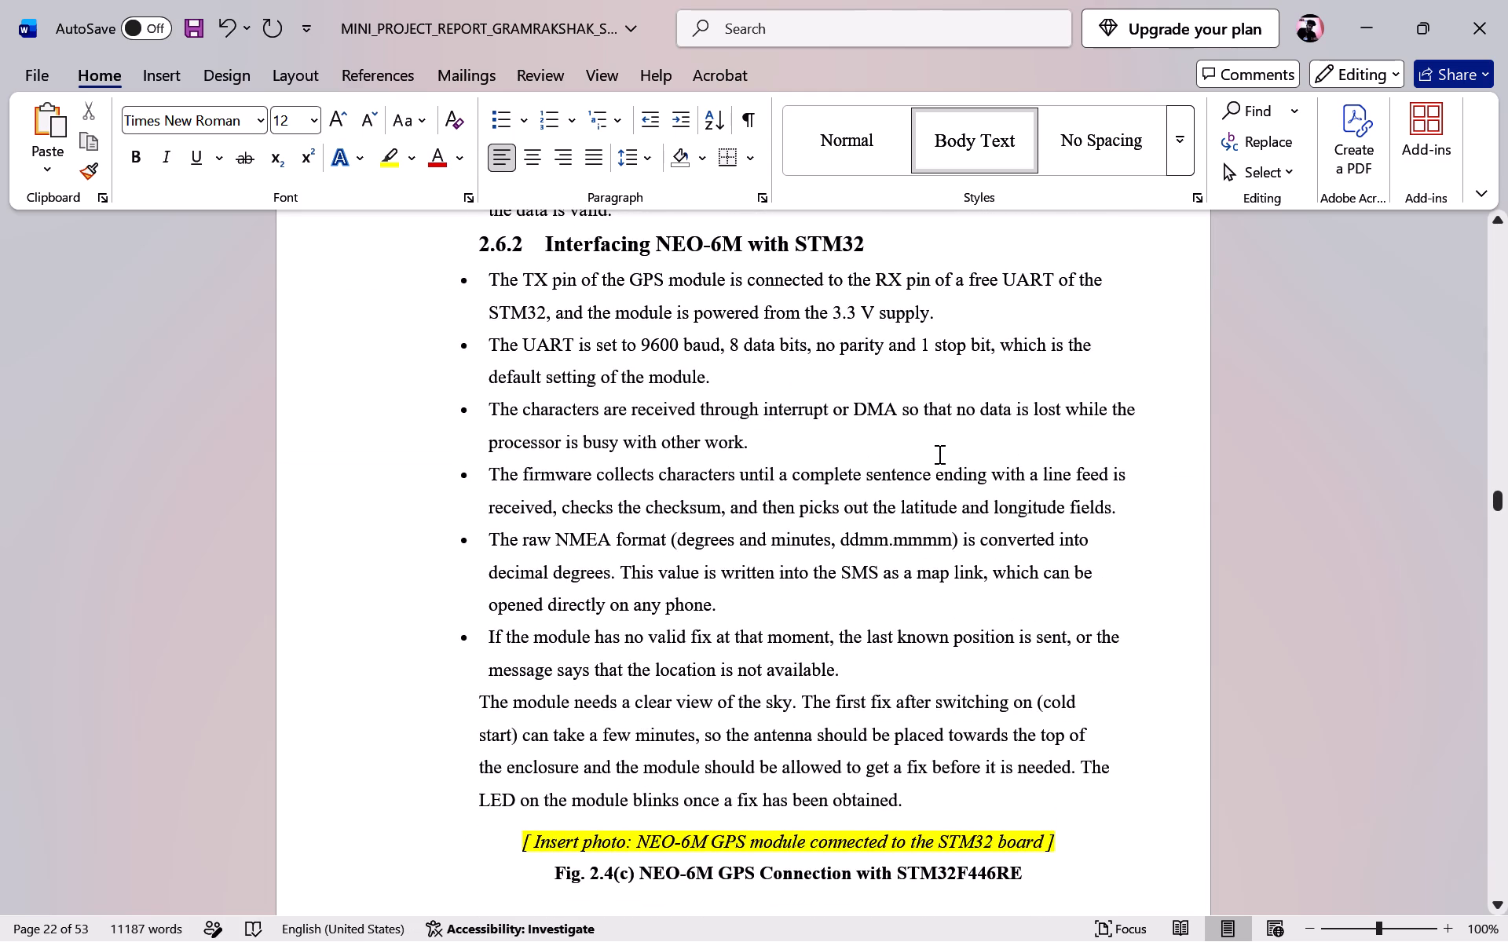
scroll(938, 454, "down", 2)
scroll(938, 454, "up", 1)
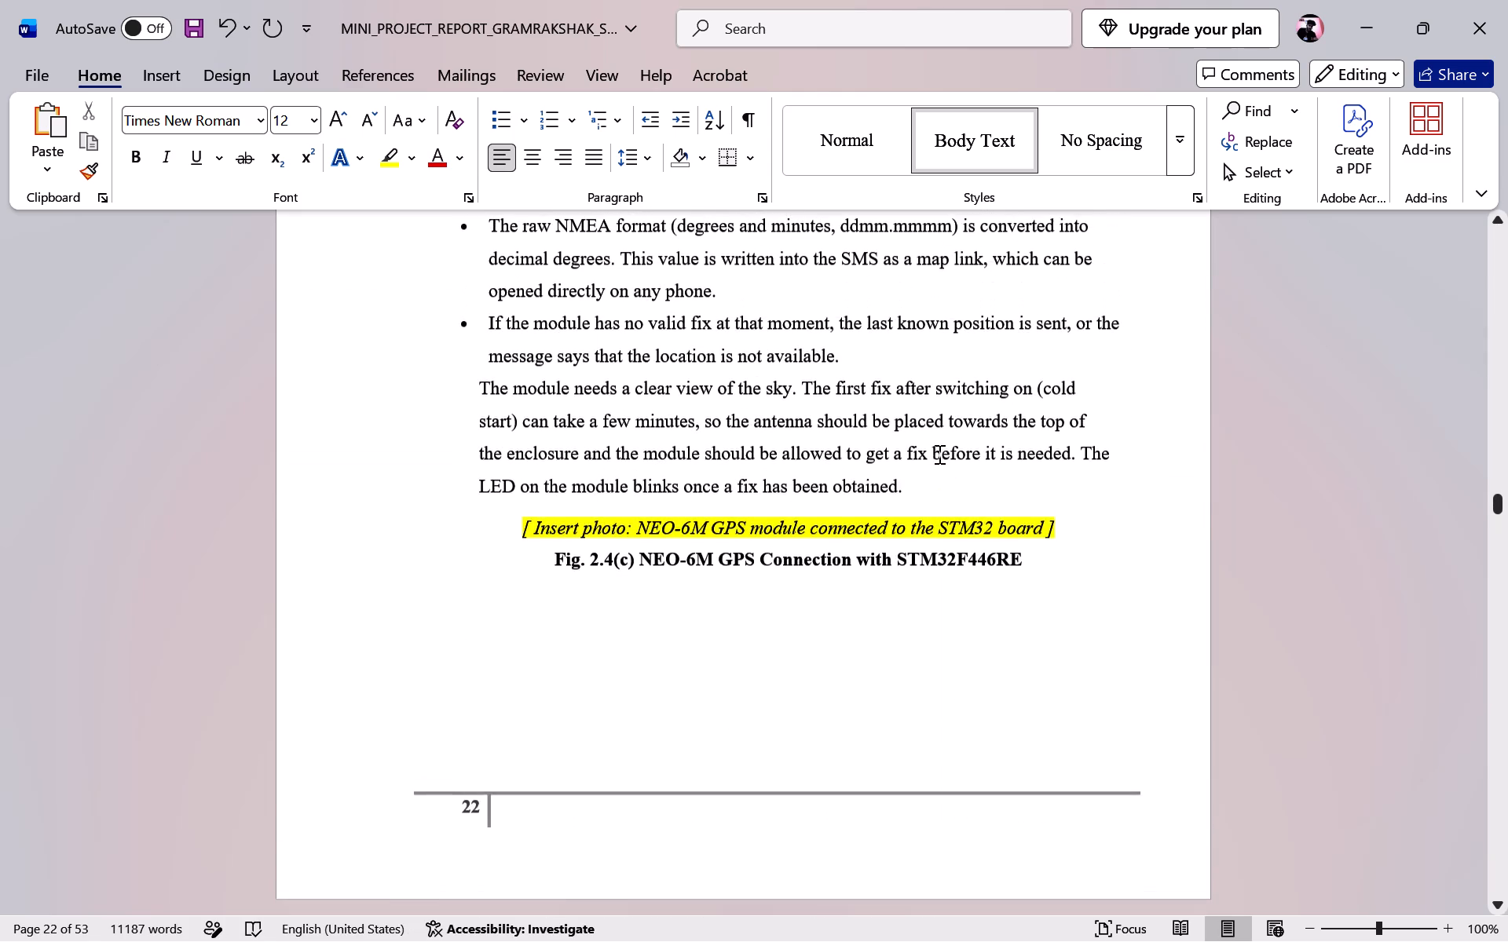
scroll(938, 454, "up", 2)
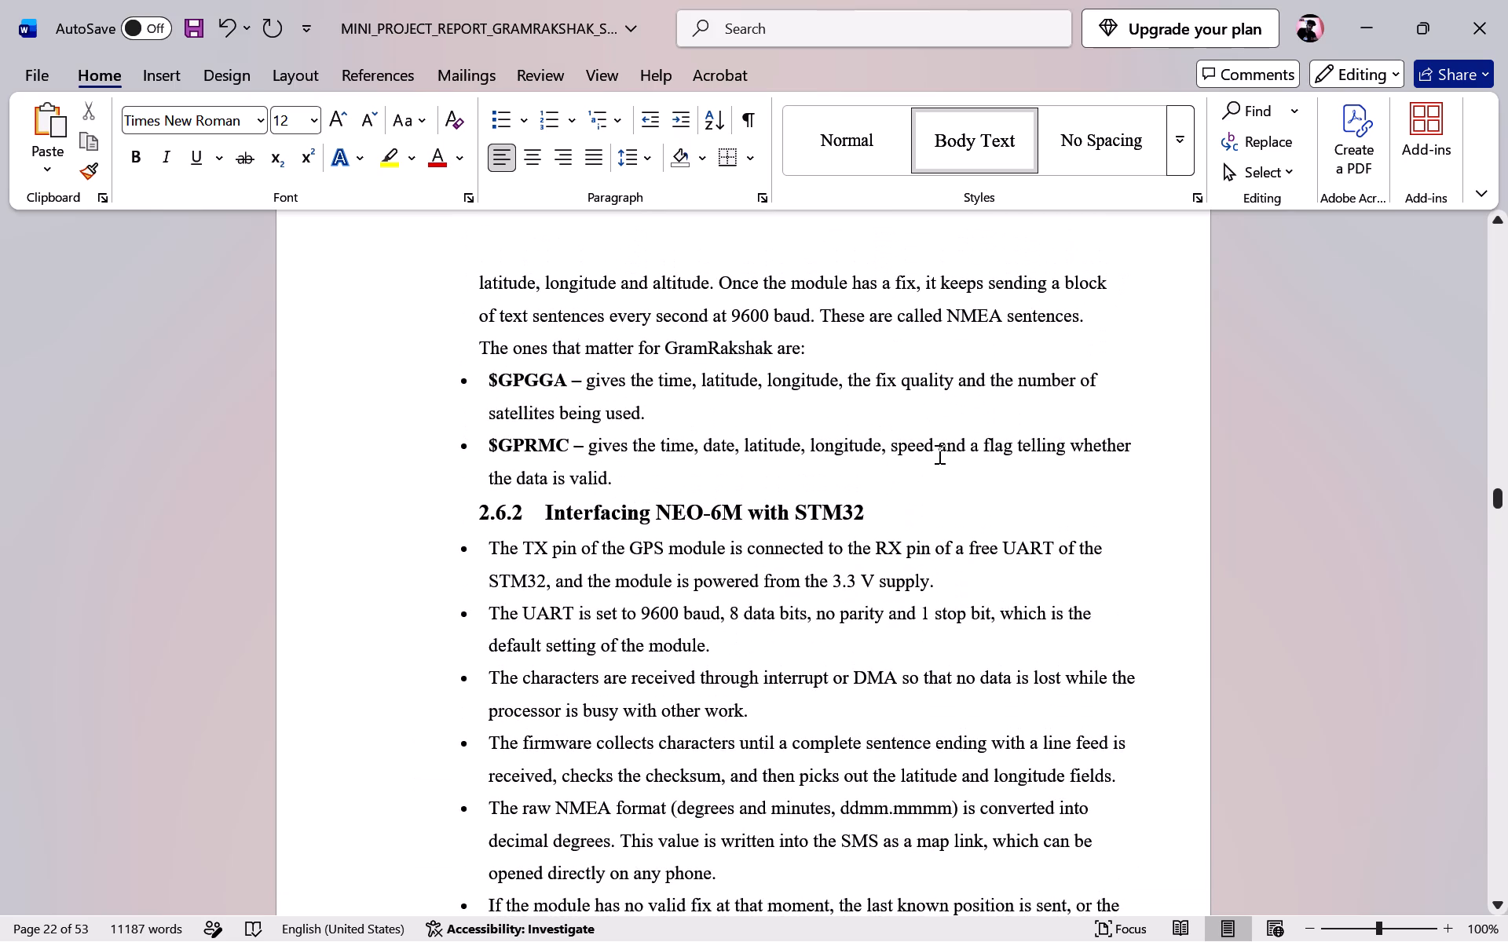
scroll(938, 454, "up", 3)
scroll(938, 454, "down", 3)
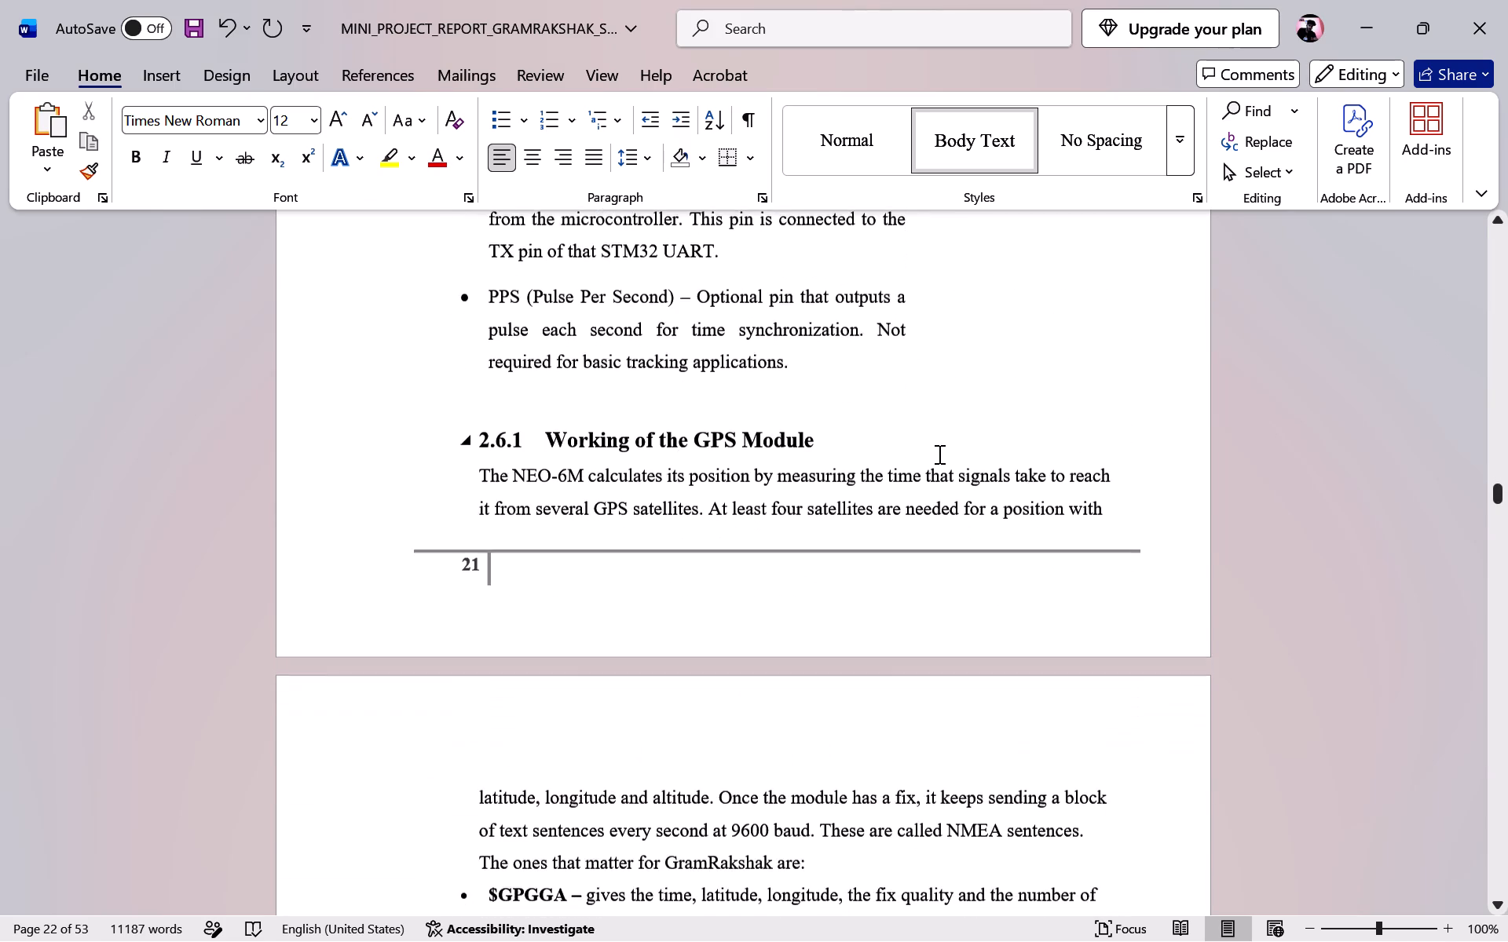
scroll(938, 454, "down", 5)
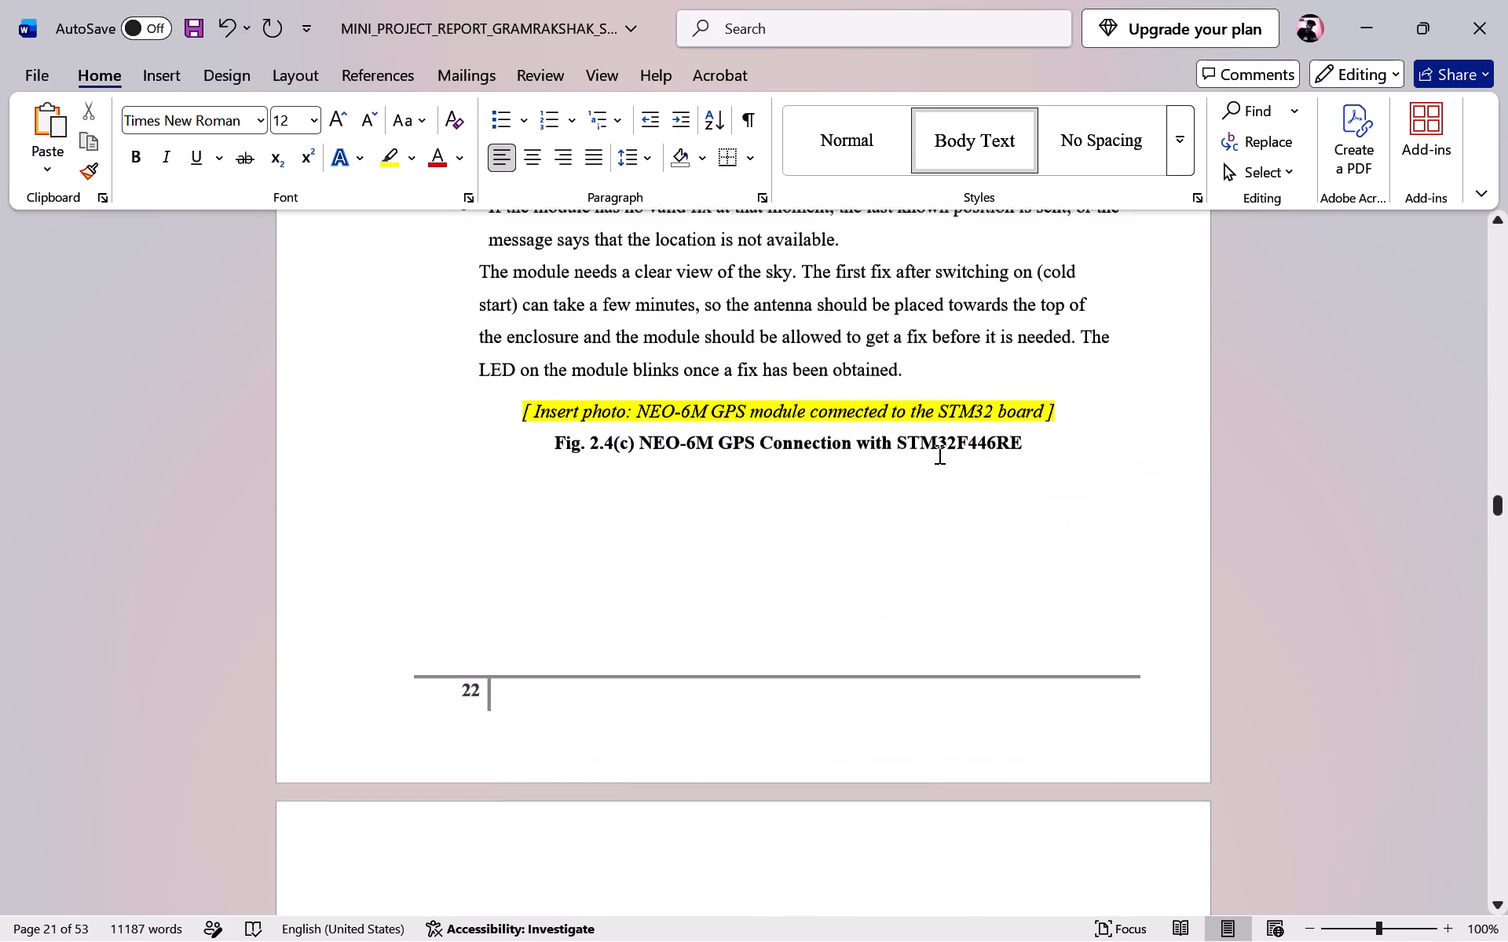
scroll(938, 454, "down", 4)
scroll(938, 454, "up", 1)
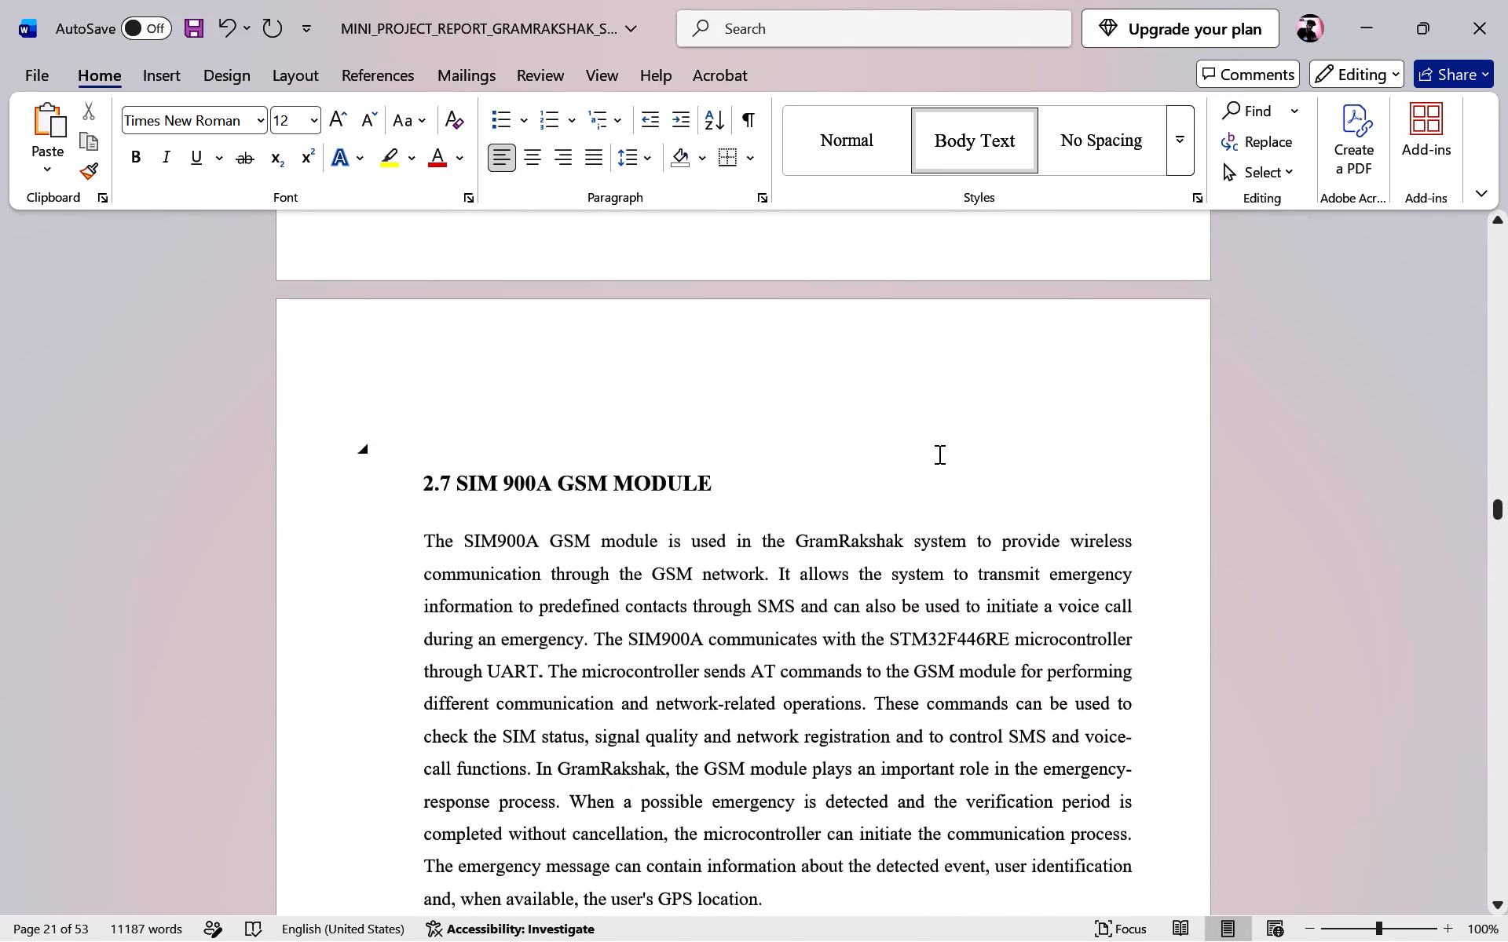
scroll(938, 454, "up", 2)
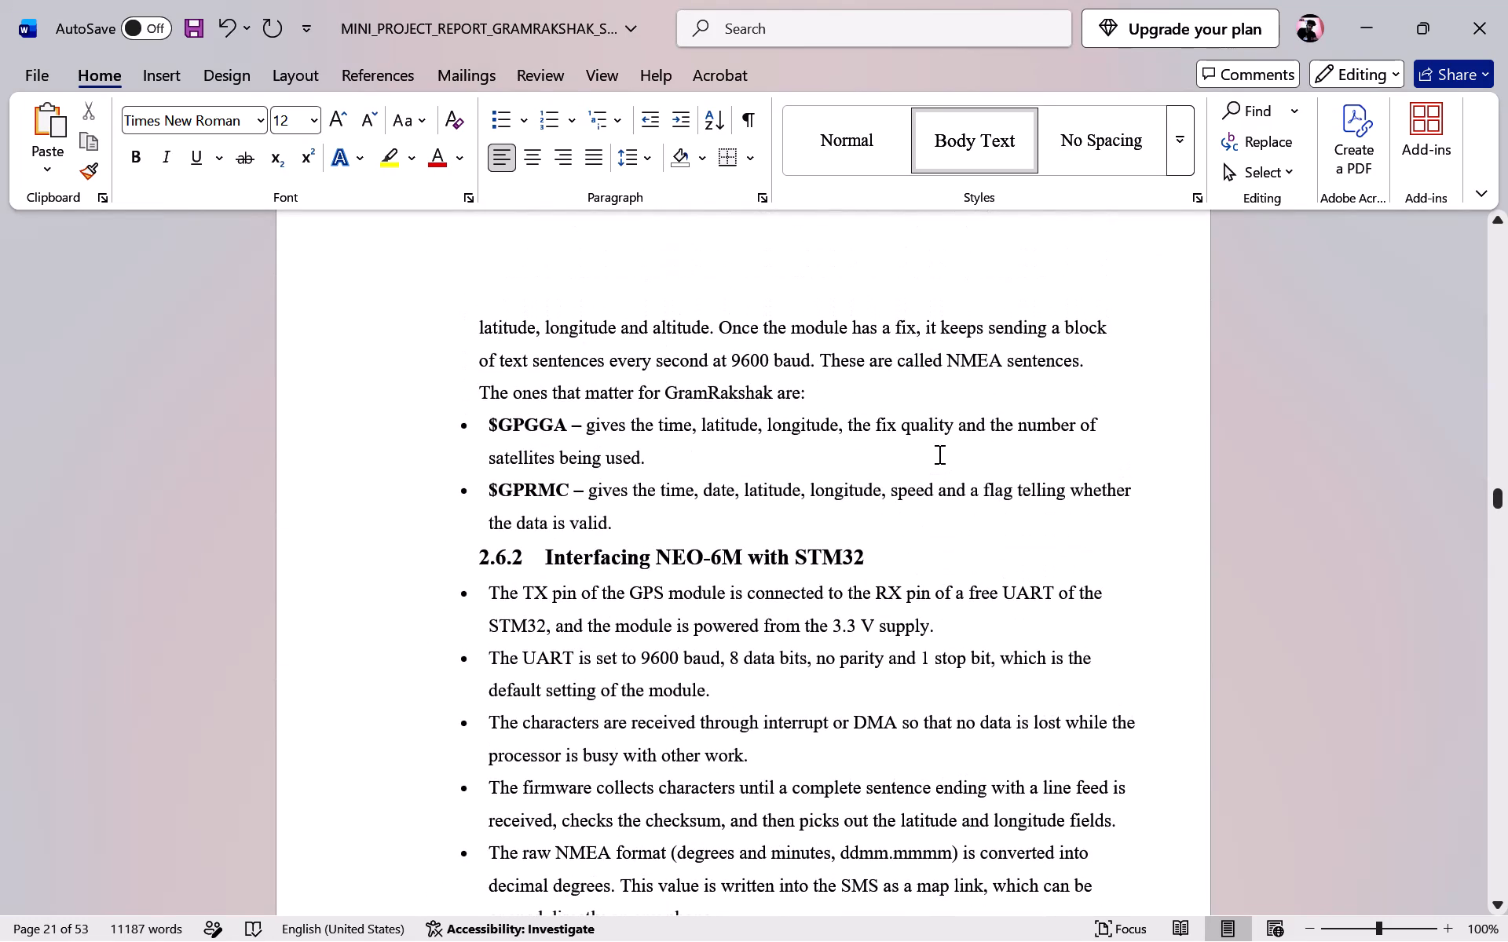
scroll(938, 454, "down", 4)
scroll(938, 454, "up", 5)
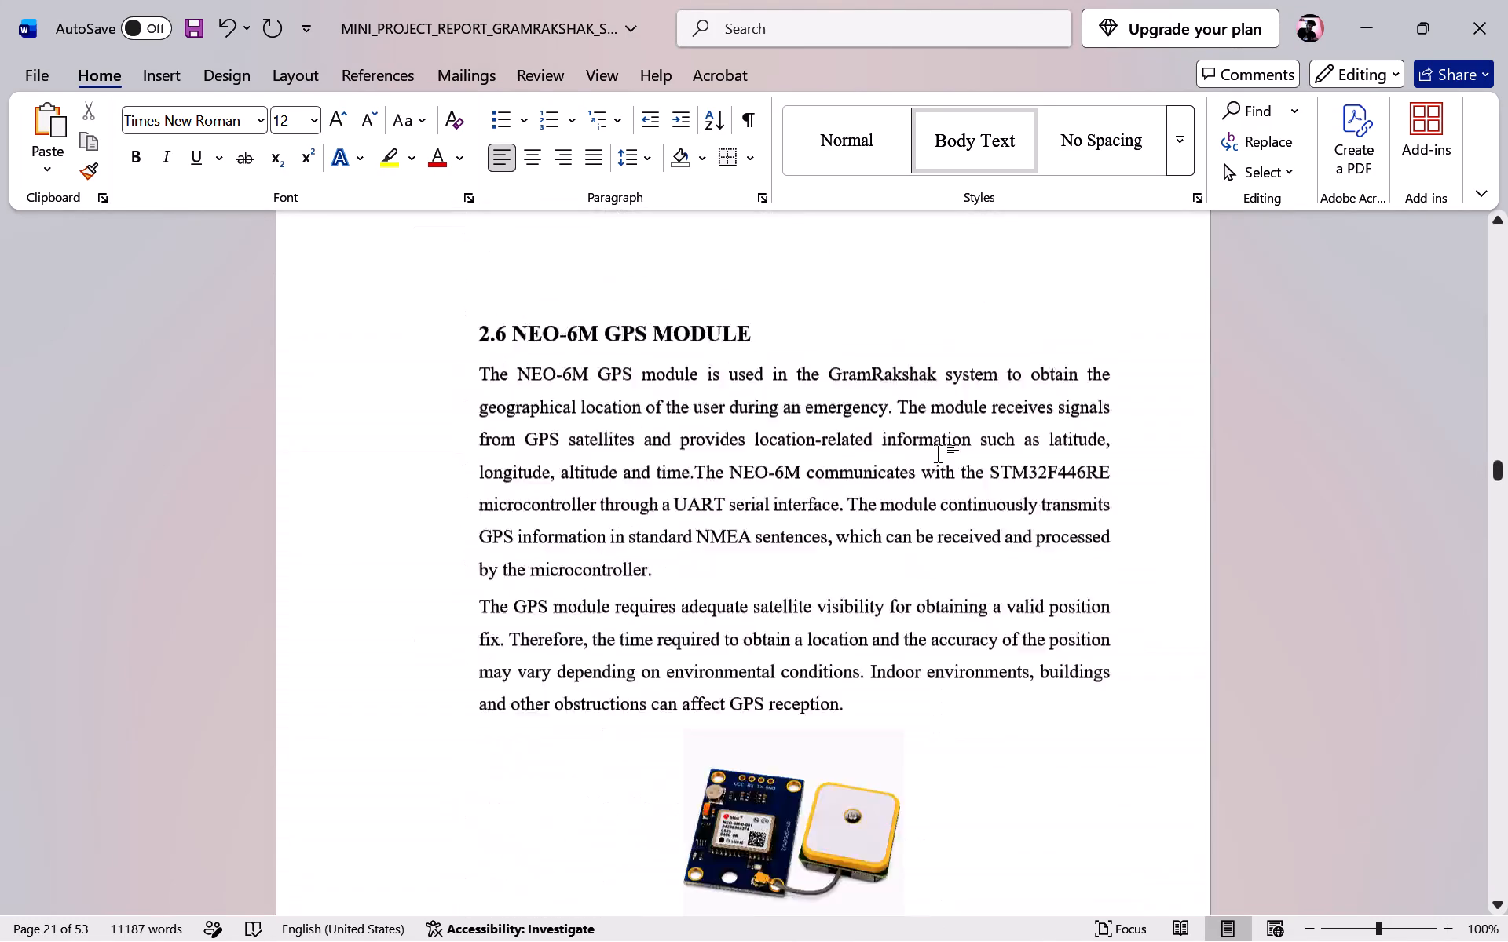
scroll(938, 454, "down", 2)
scroll(938, 454, "up", 3)
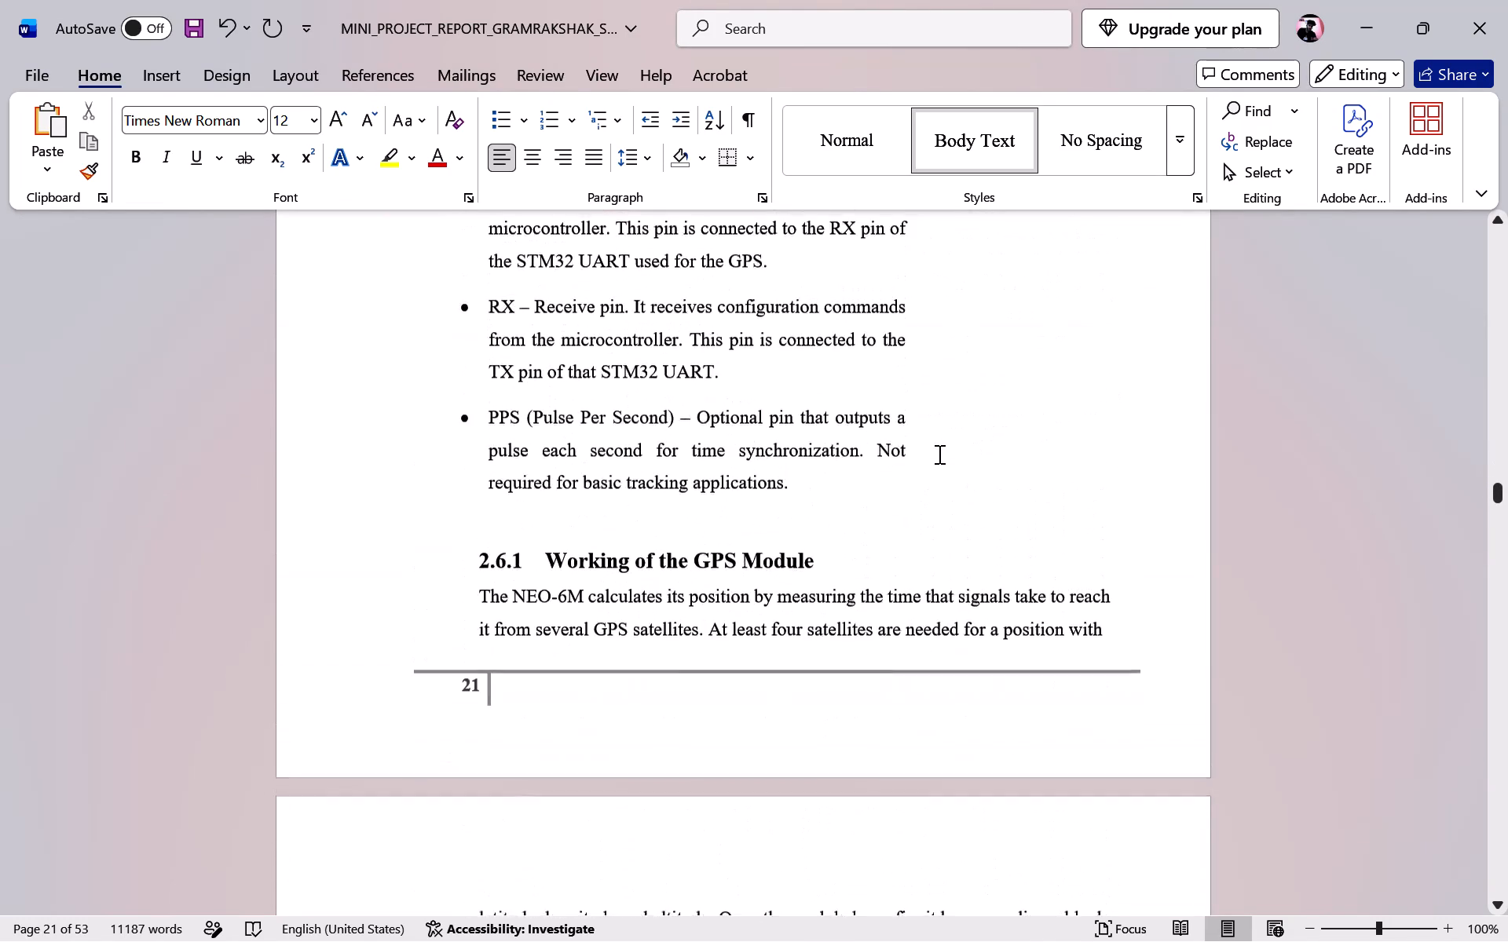
scroll(938, 454, "up", 3)
scroll(938, 454, "down", 1)
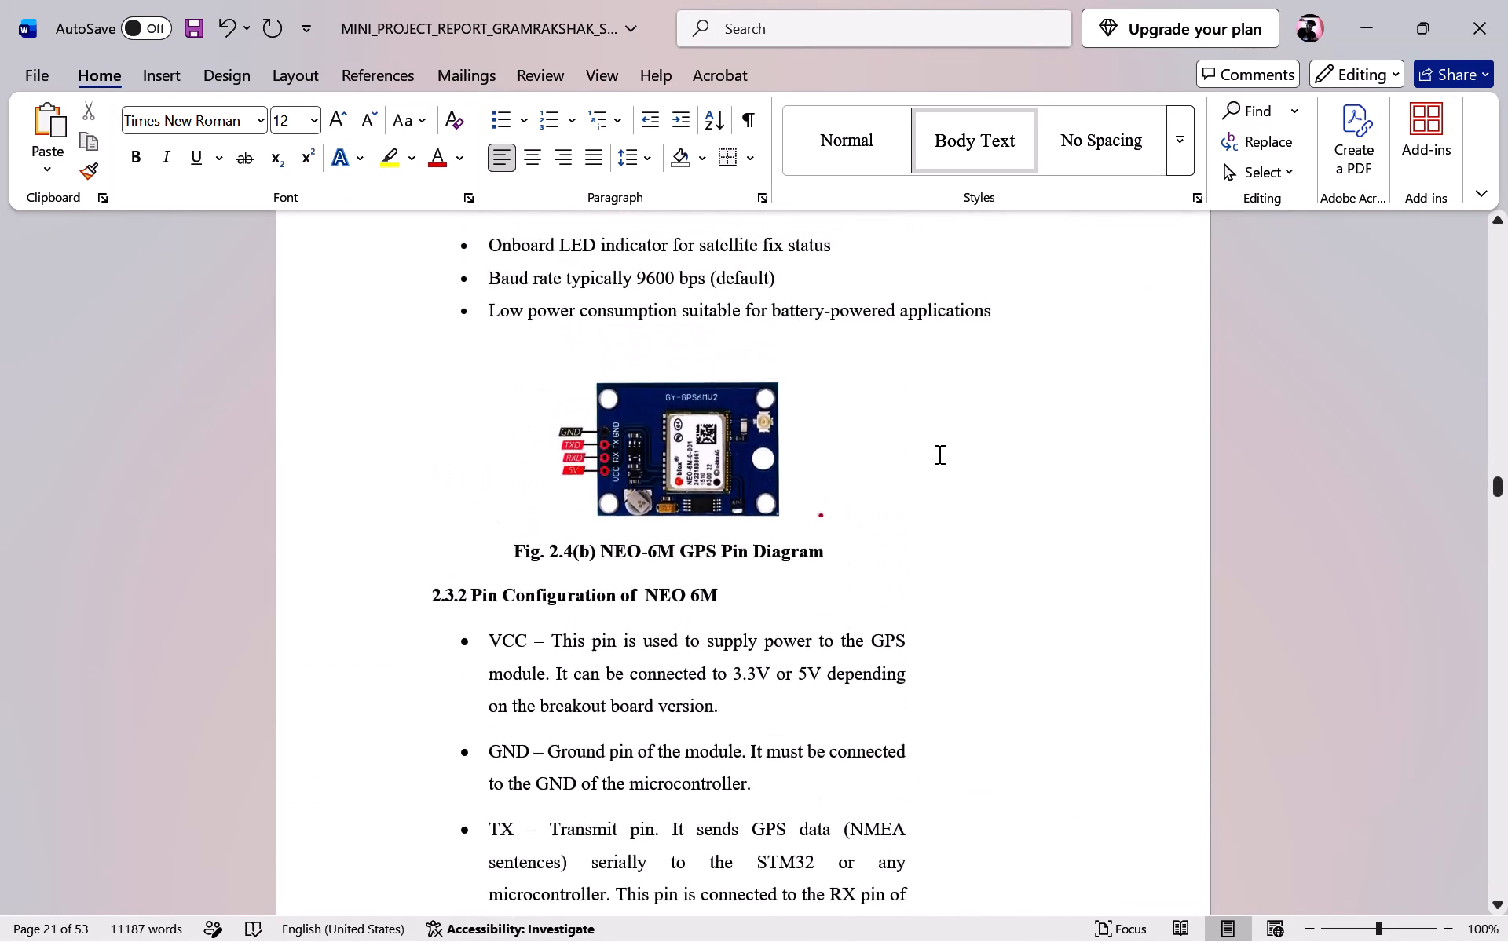
scroll(938, 454, "down", 1)
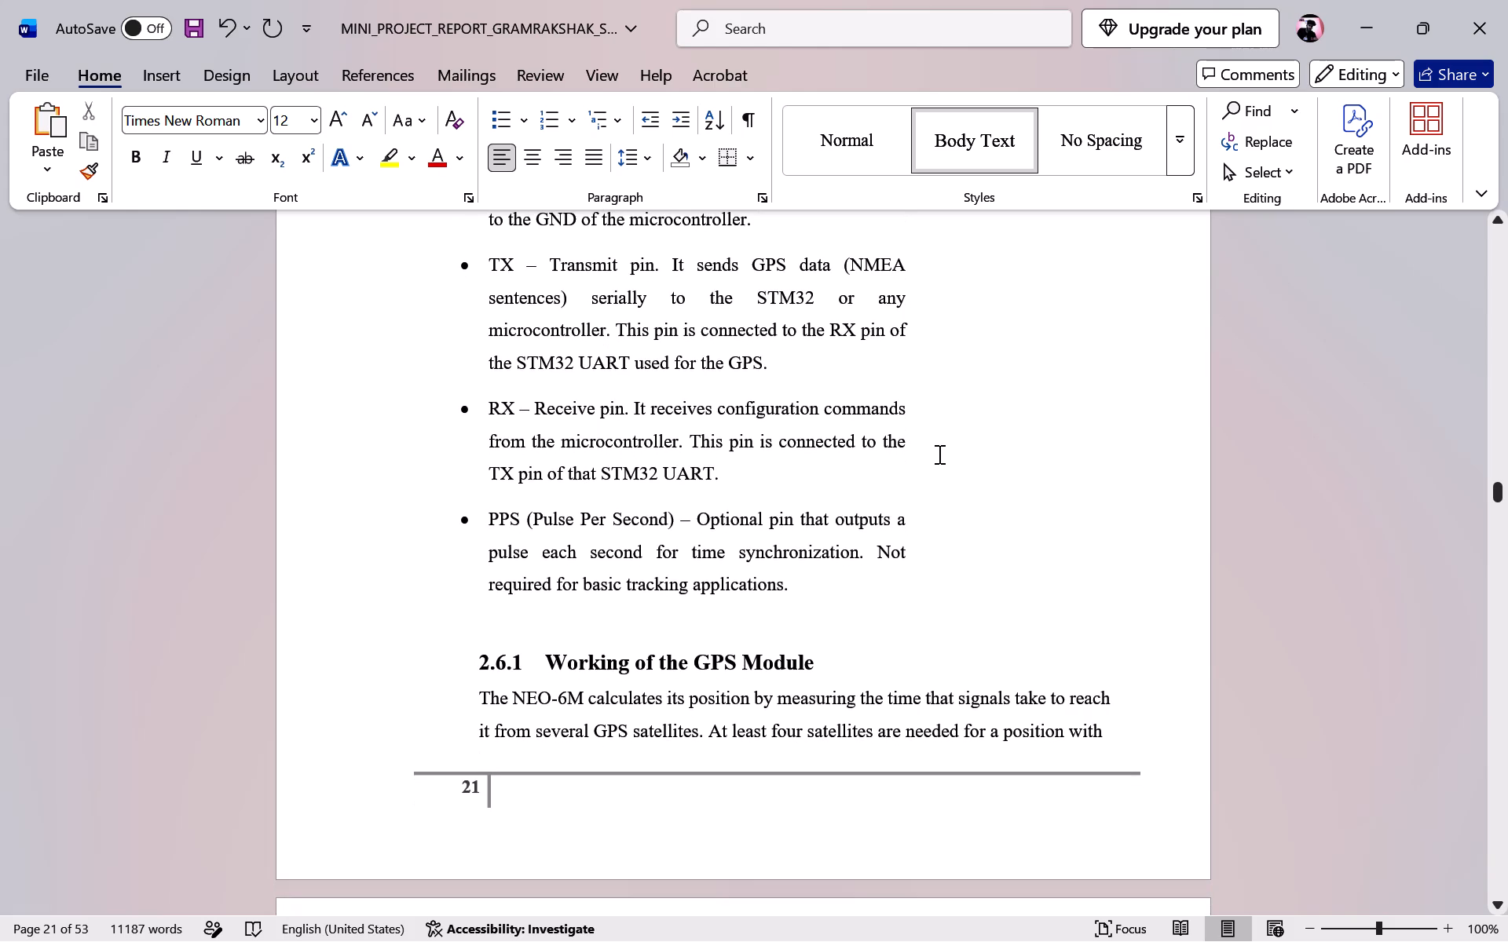
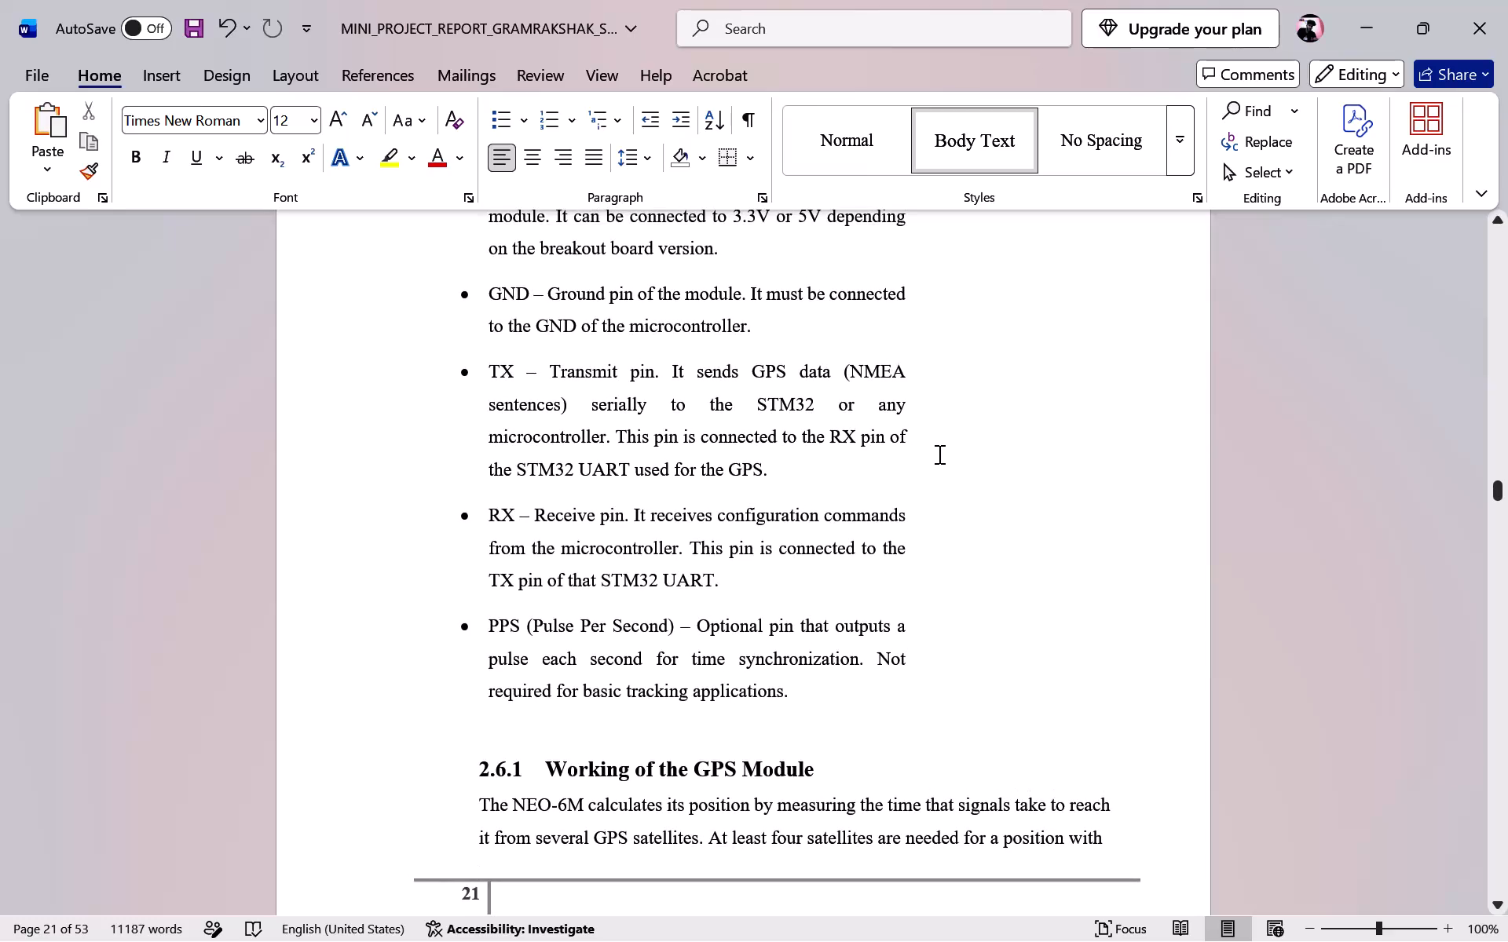
scroll(938, 454, "up", 1)
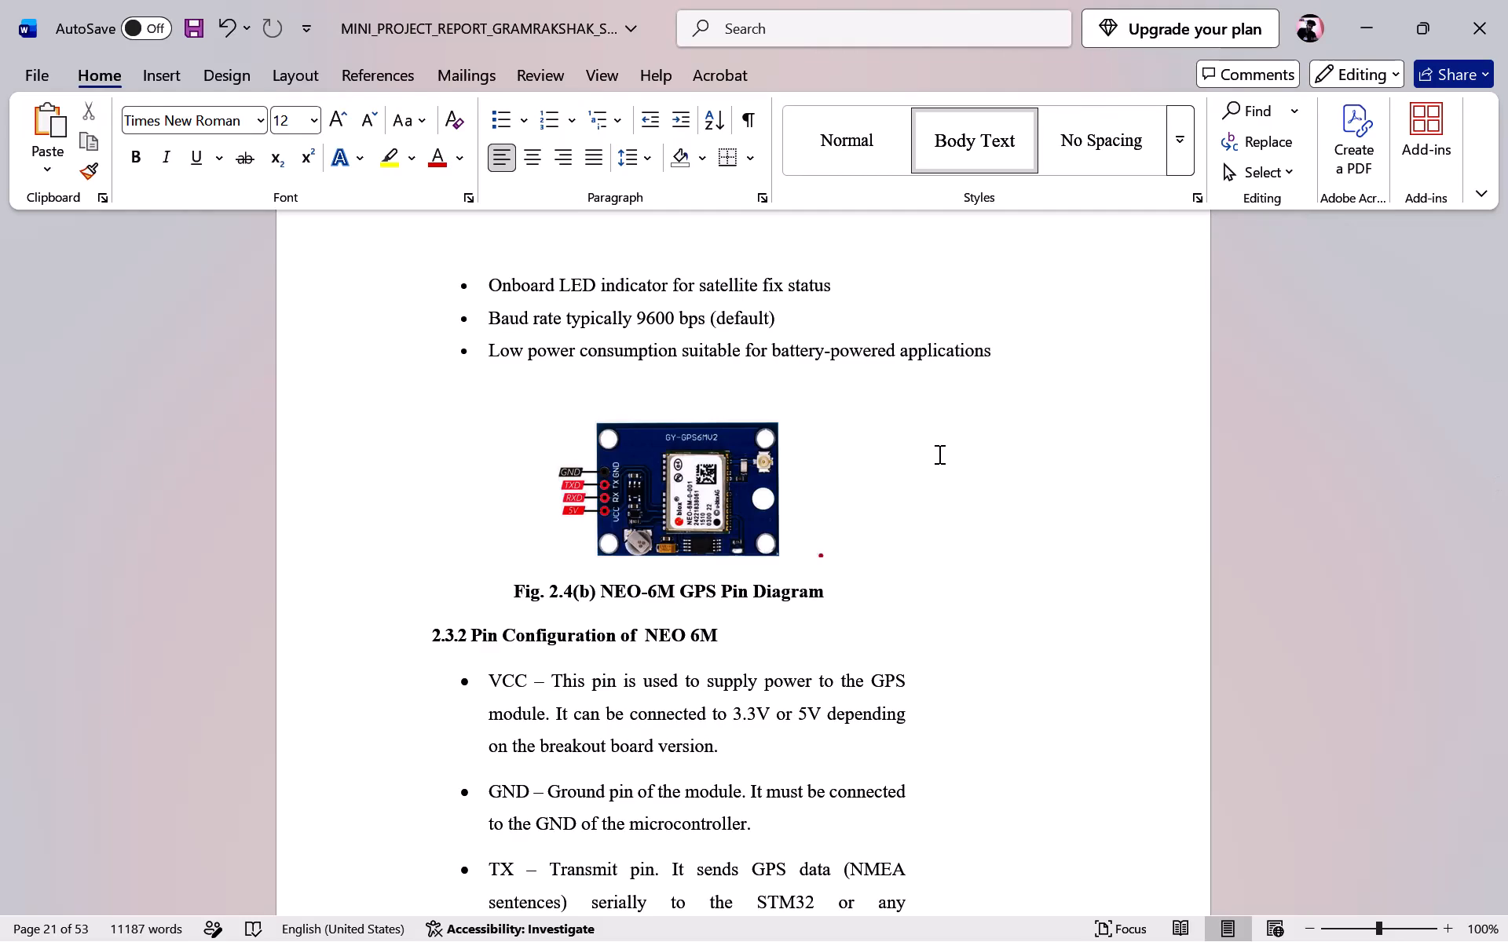
scroll(938, 454, "up", 1)
scroll(938, 454, "down", 4)
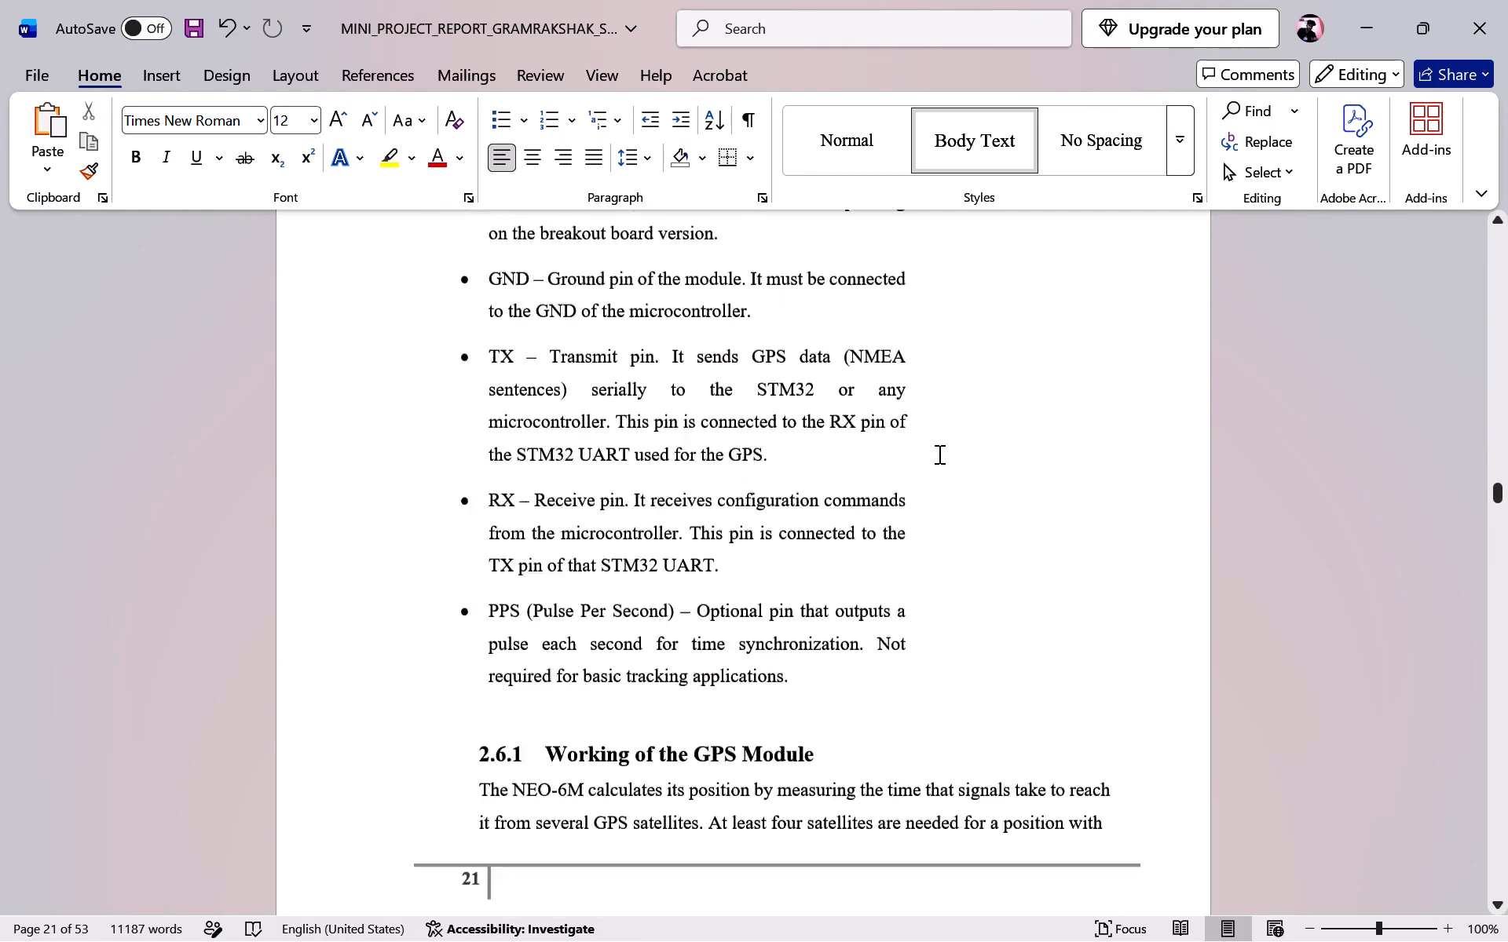
scroll(938, 454, "down", 1)
scroll(938, 454, "up", 6)
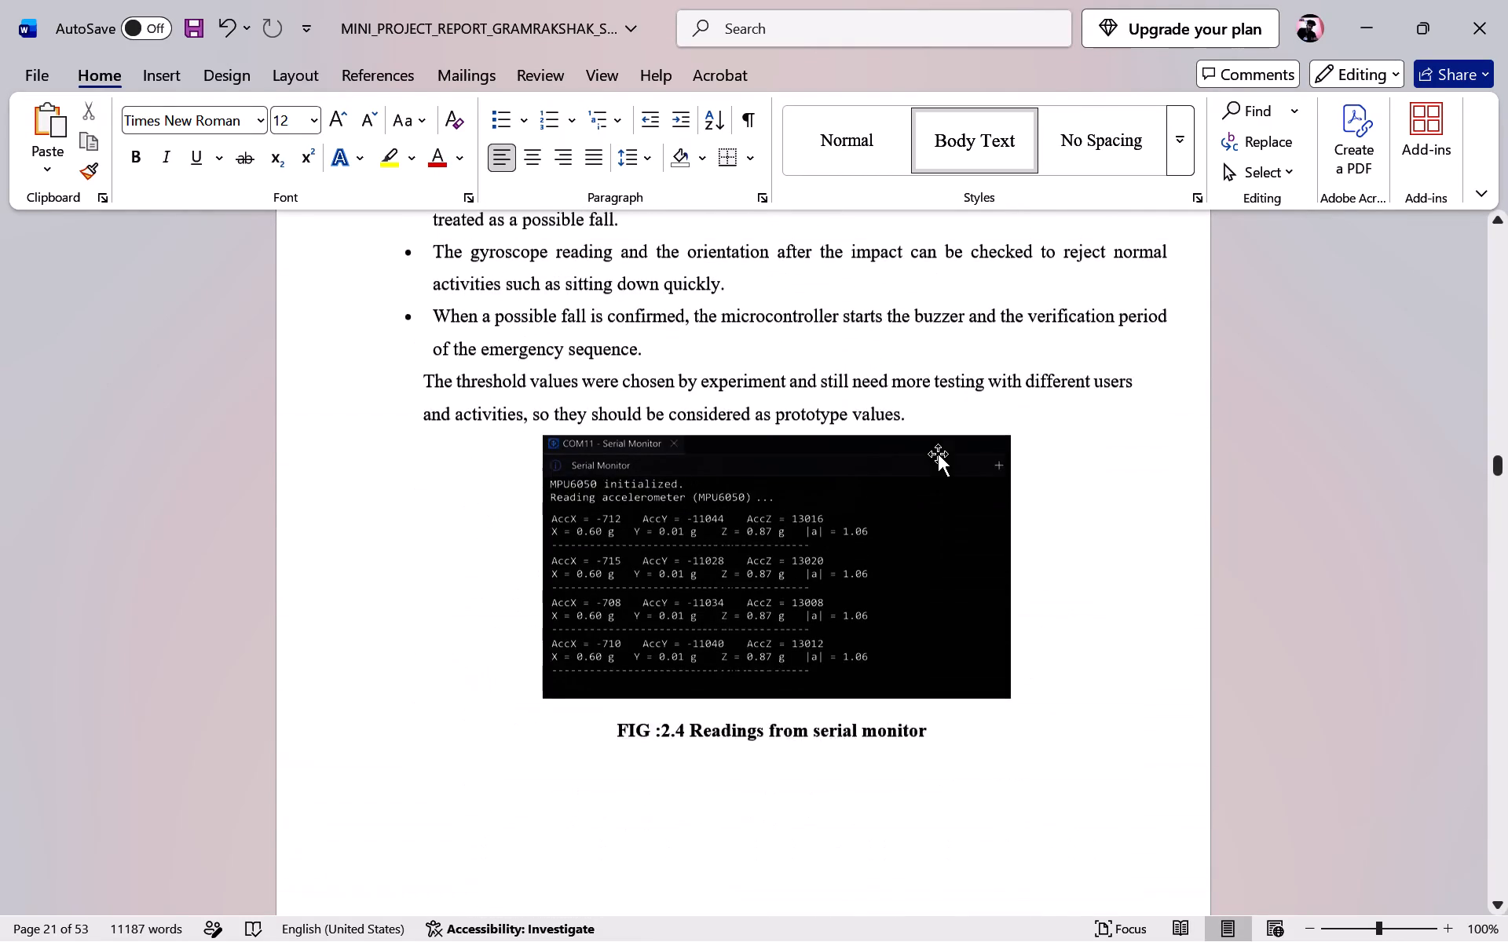
scroll(938, 454, "down", 5)
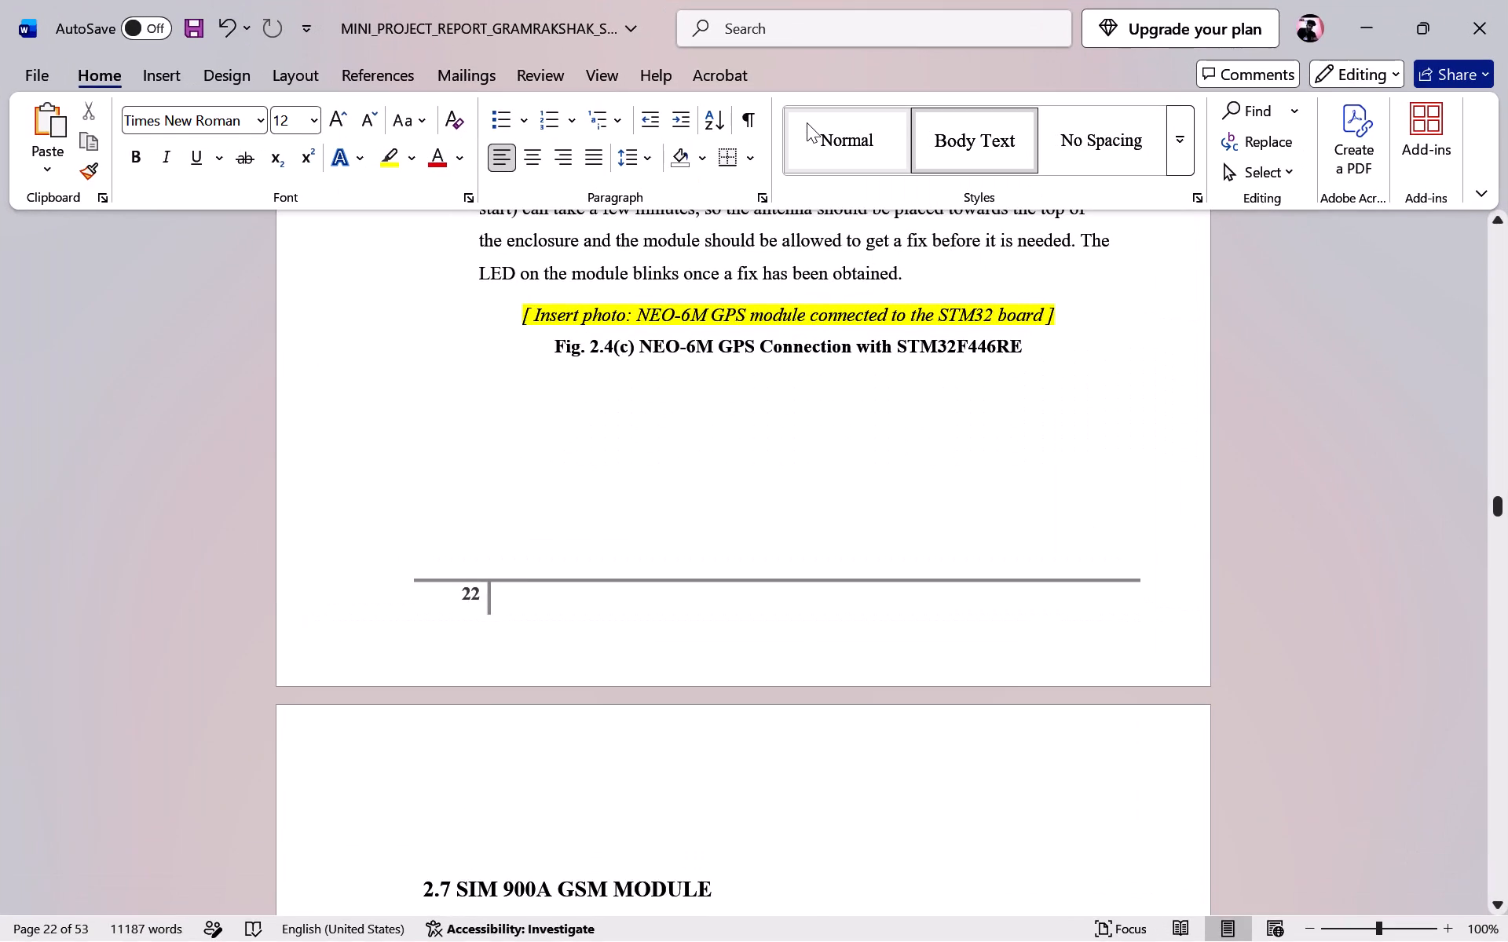
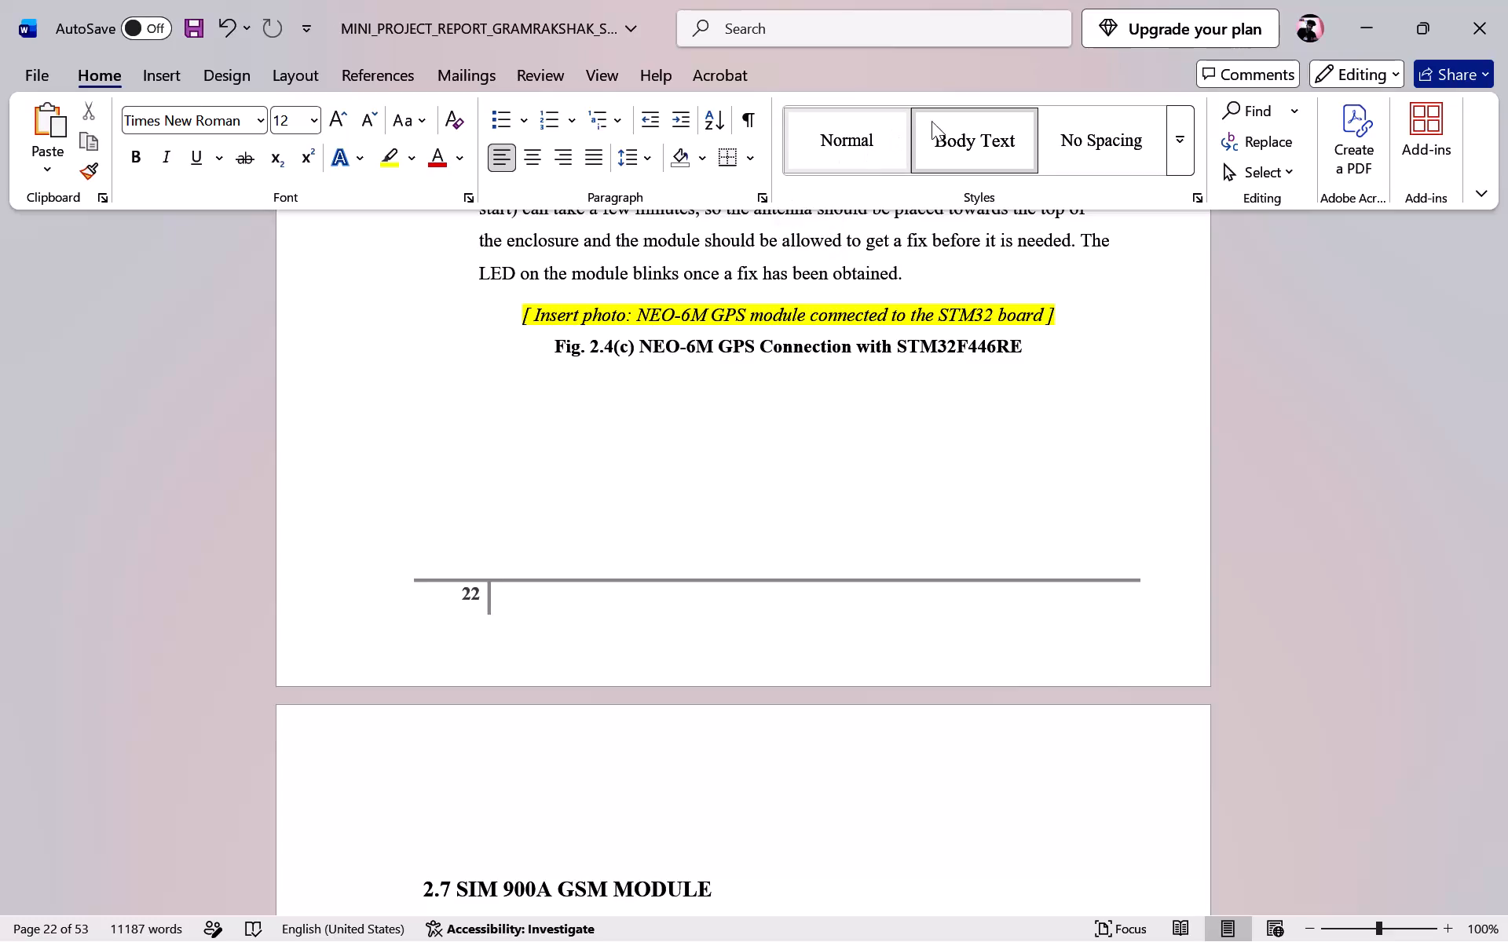
Review the GPS section backwards from the NEO-6M connection photo placeholder to the serial monitor readings figure.
scroll(792, 378, "up", 3)
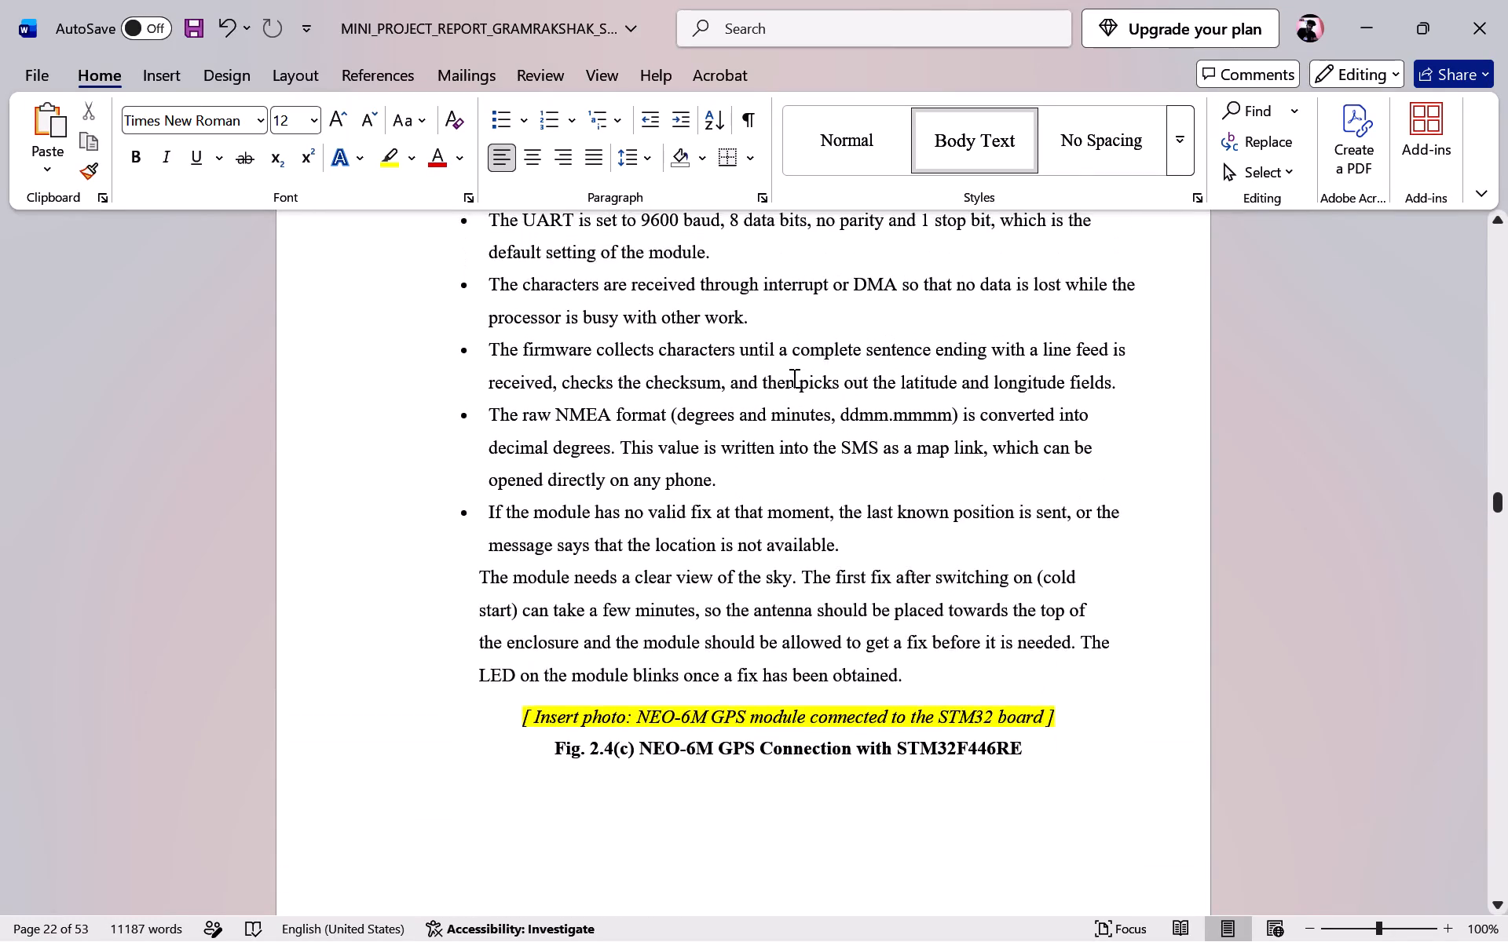
scroll(792, 378, "up", 3)
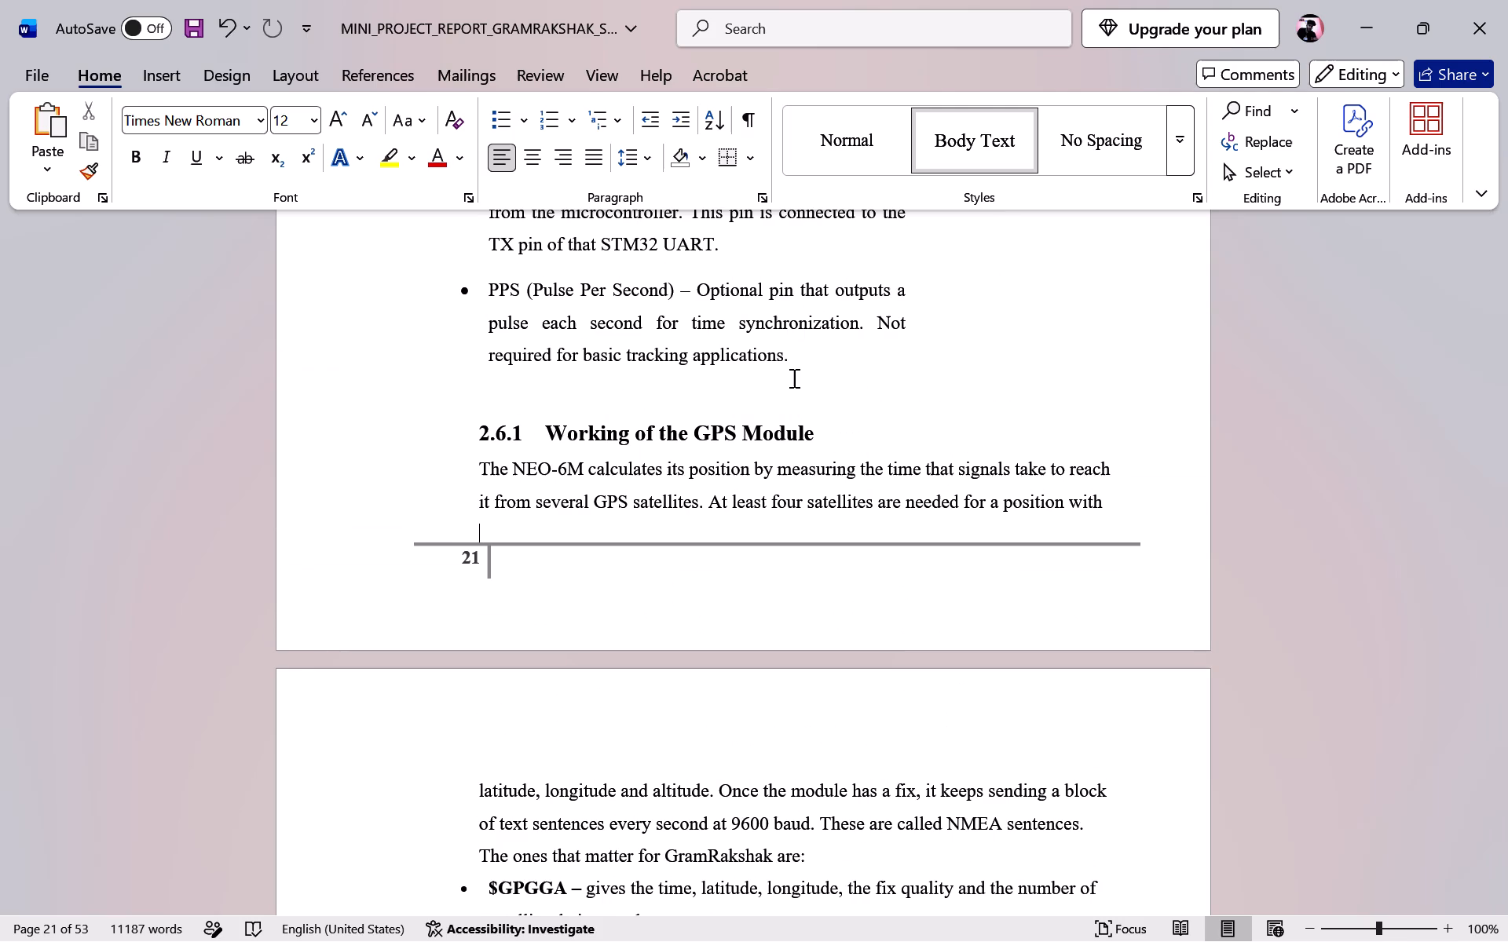
scroll(792, 378, "up", 2)
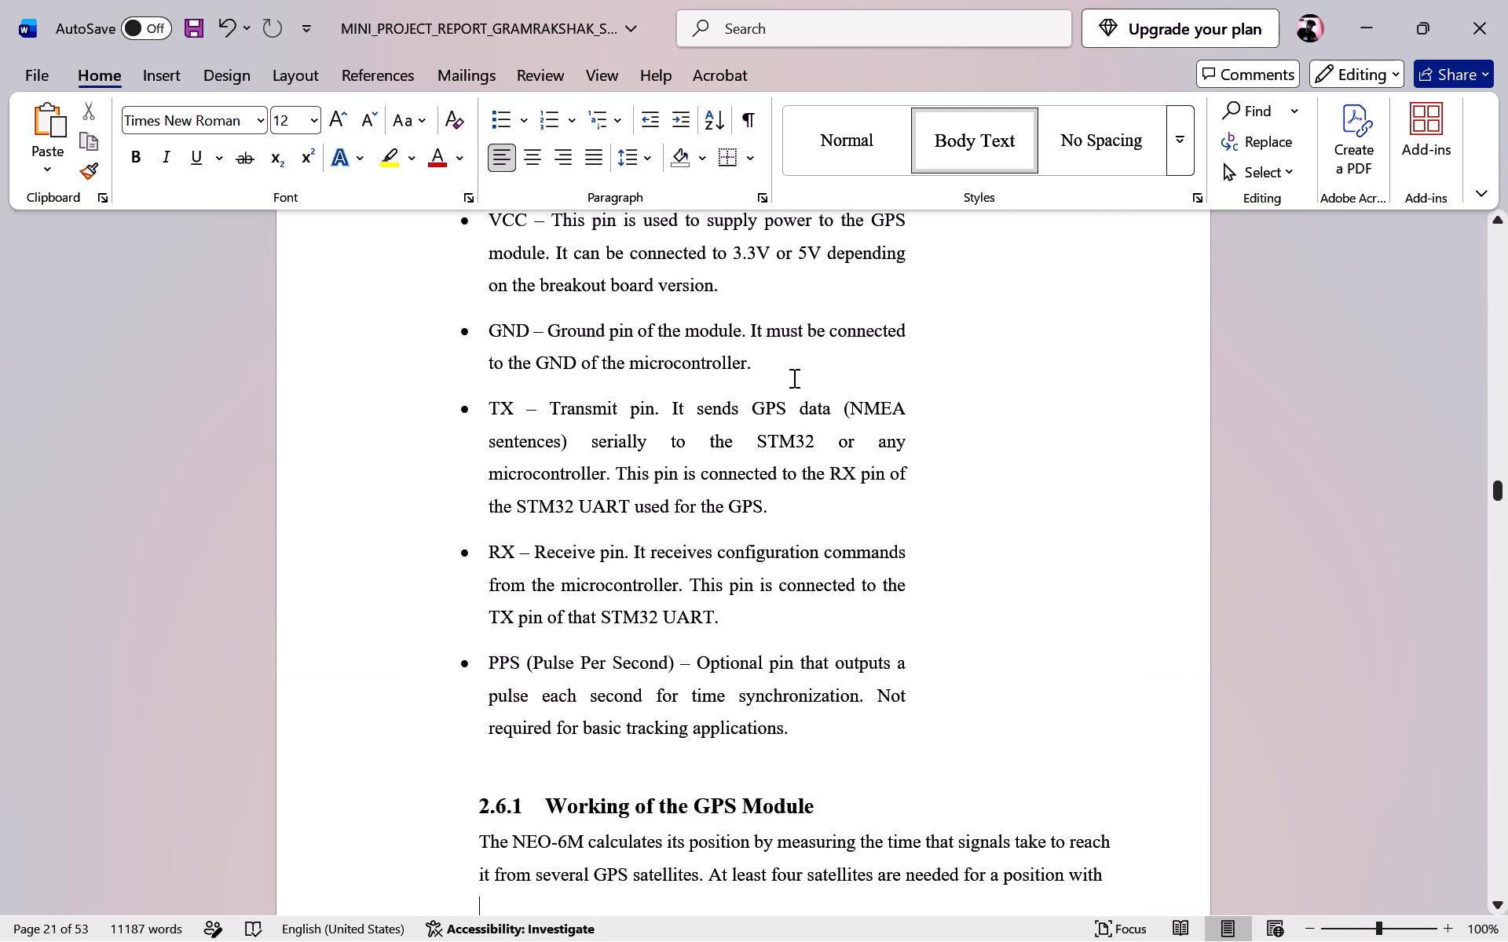
scroll(792, 378, "up", 4)
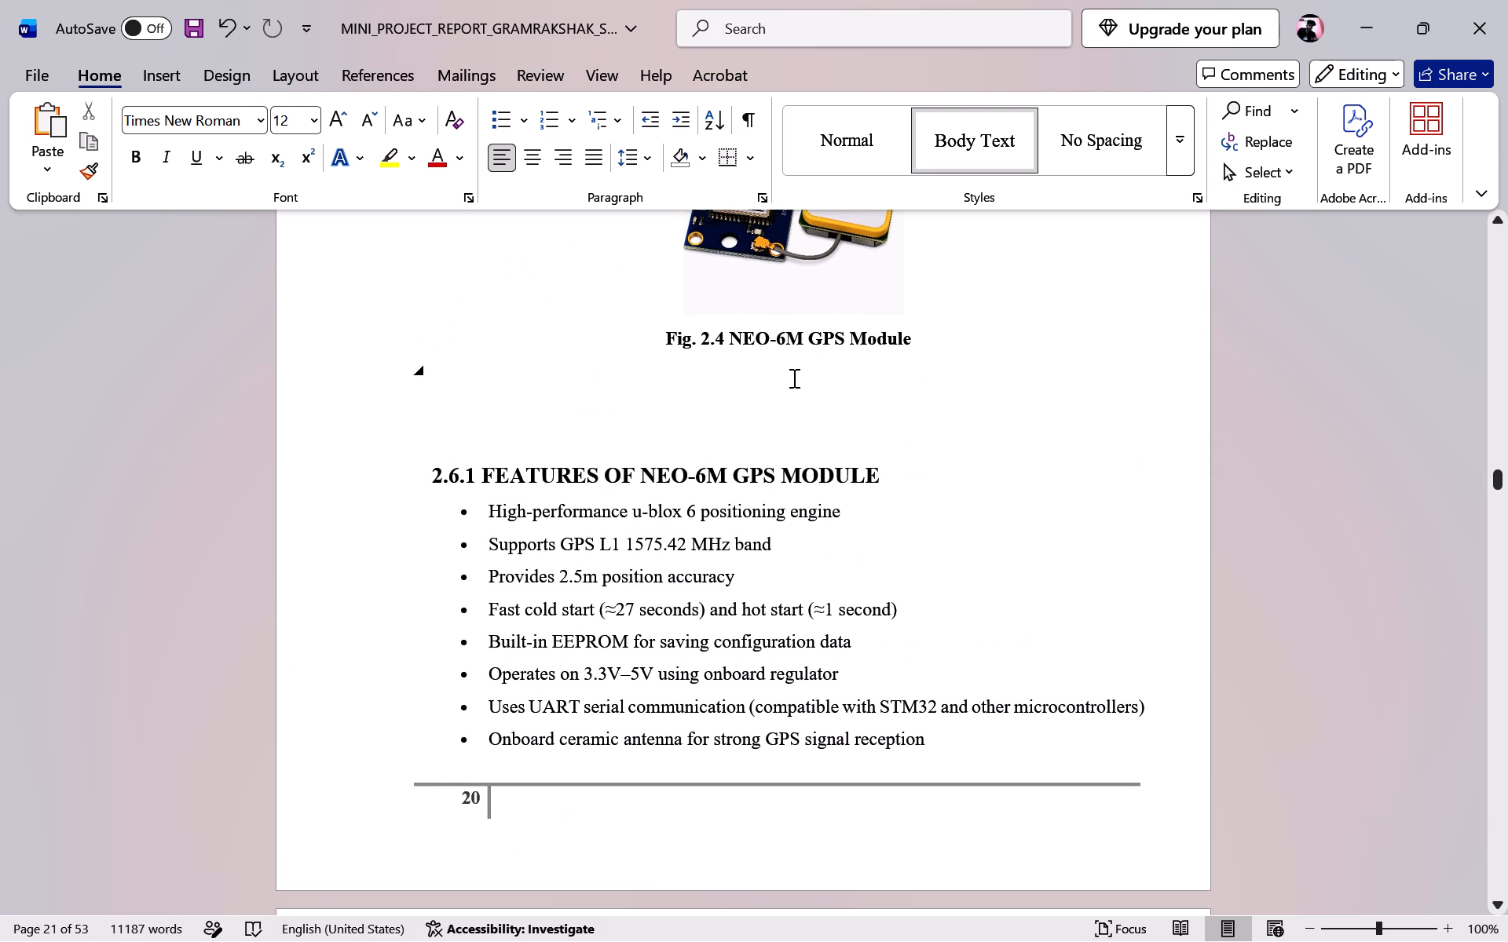
scroll(792, 378, "up", 5)
Re-read the Working of the GPS Module and Interfacing NEO-6M with STM32 sections down to the Fig. 2.4(c) photo placeholder.
scroll(792, 378, "down", 3)
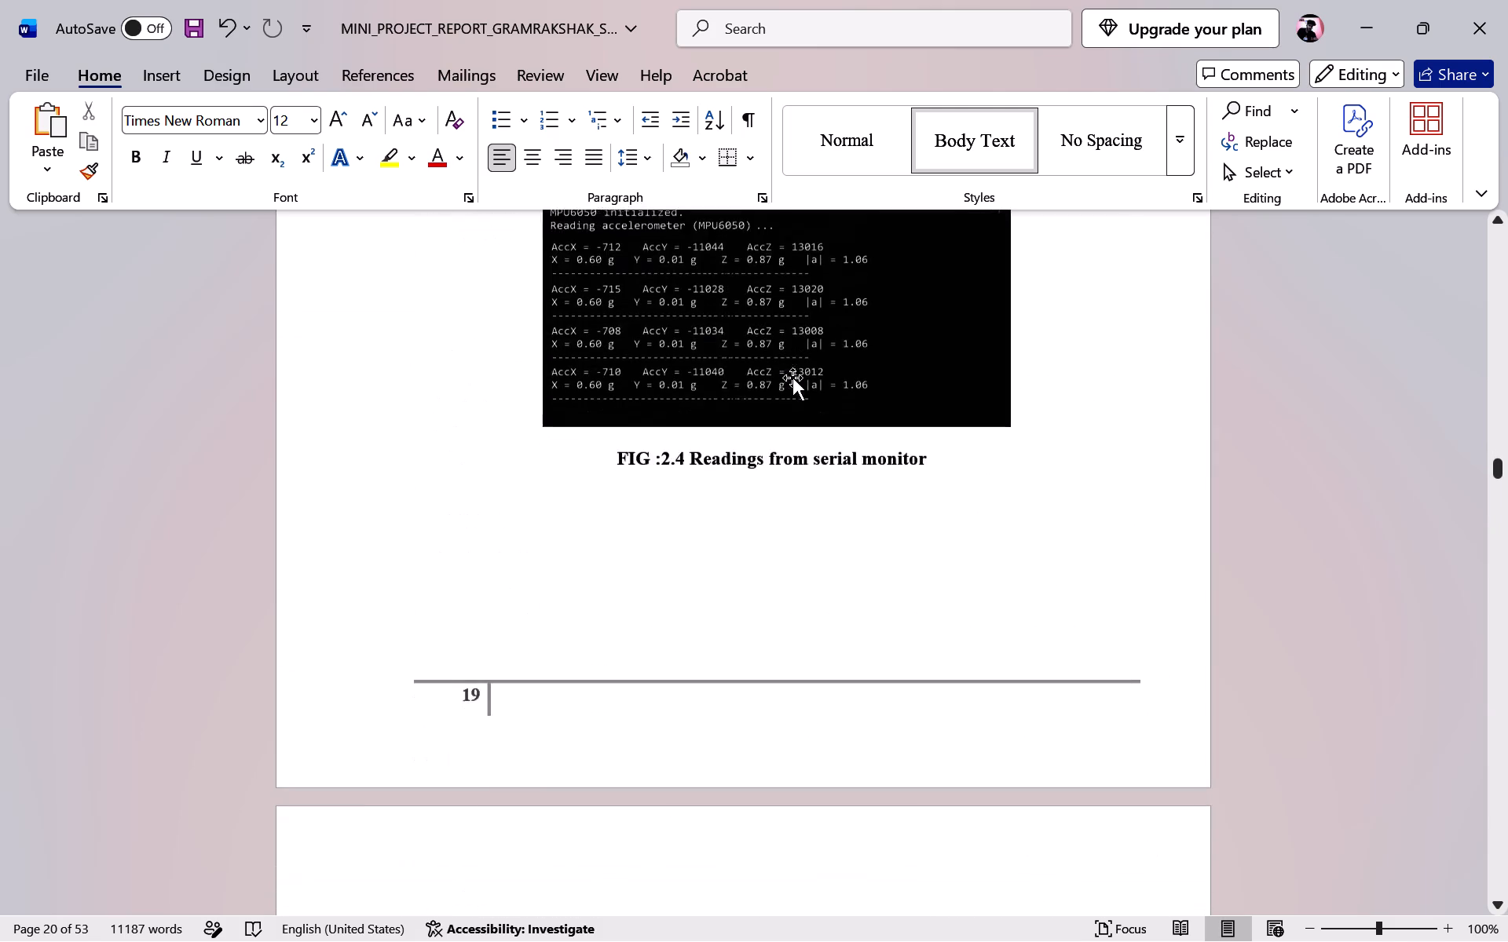
scroll(792, 378, "down", 5)
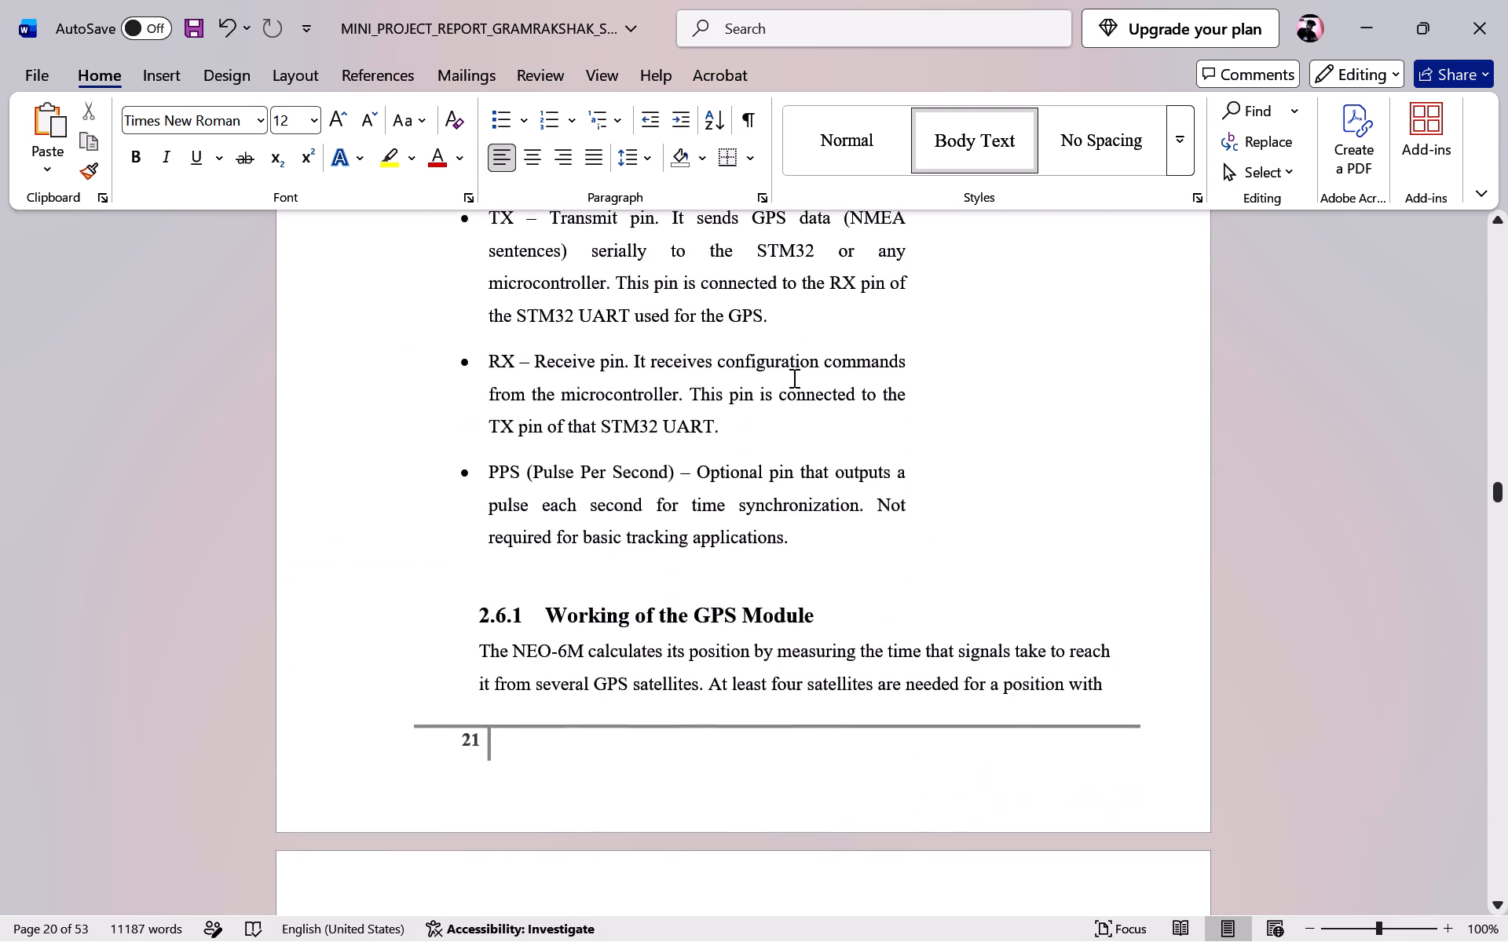
scroll(792, 378, "down", 1)
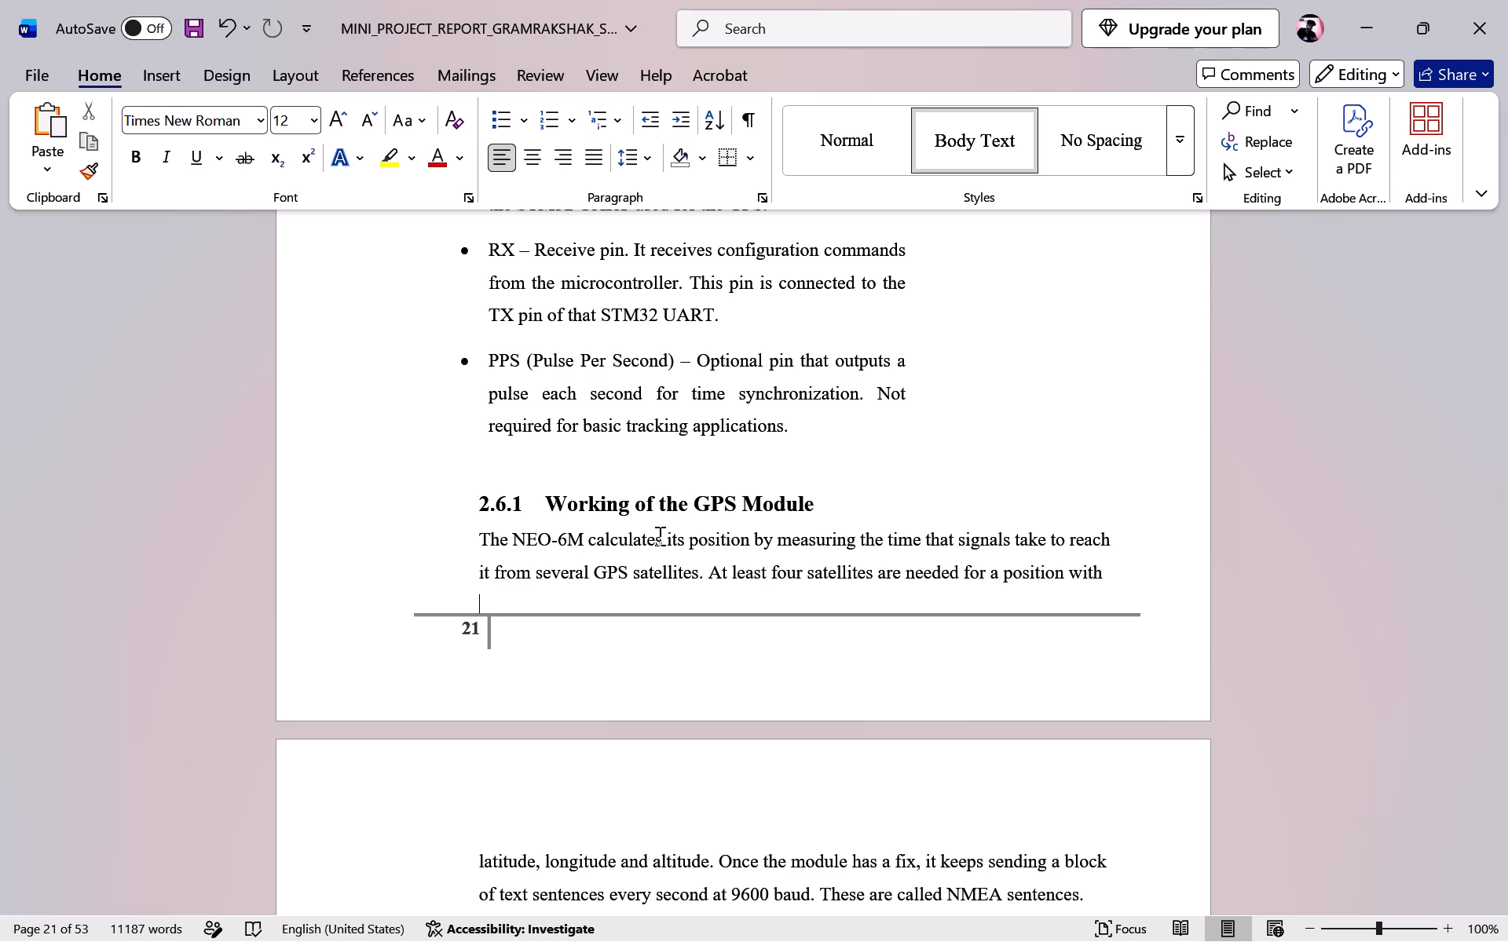
scroll(658, 535, "down", 1)
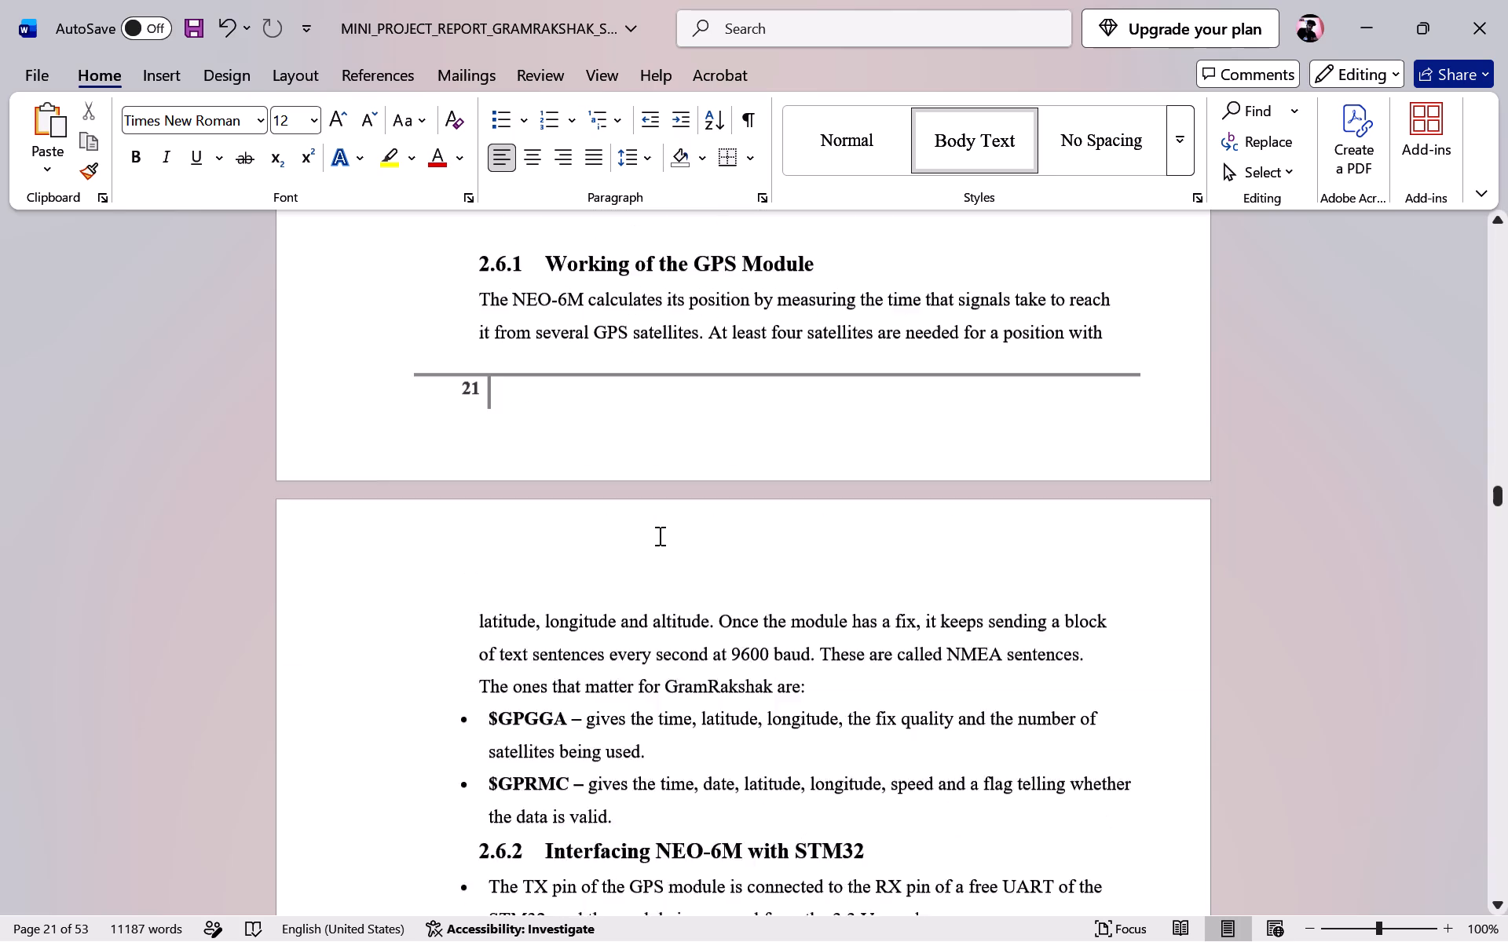
scroll(658, 535, "down", 3)
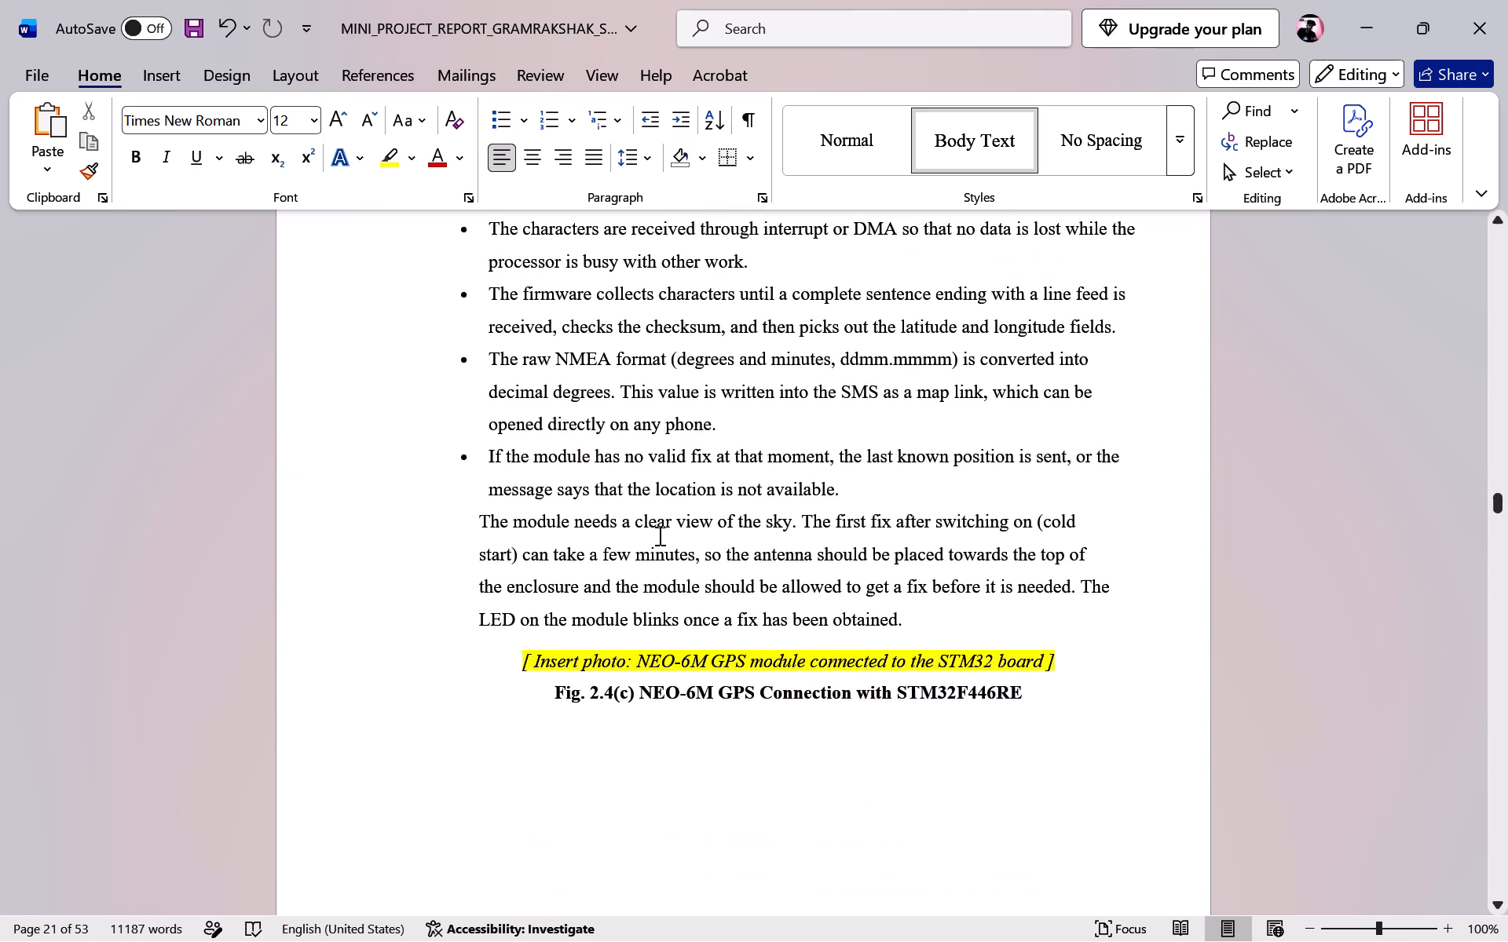
scroll(658, 535, "up", 3)
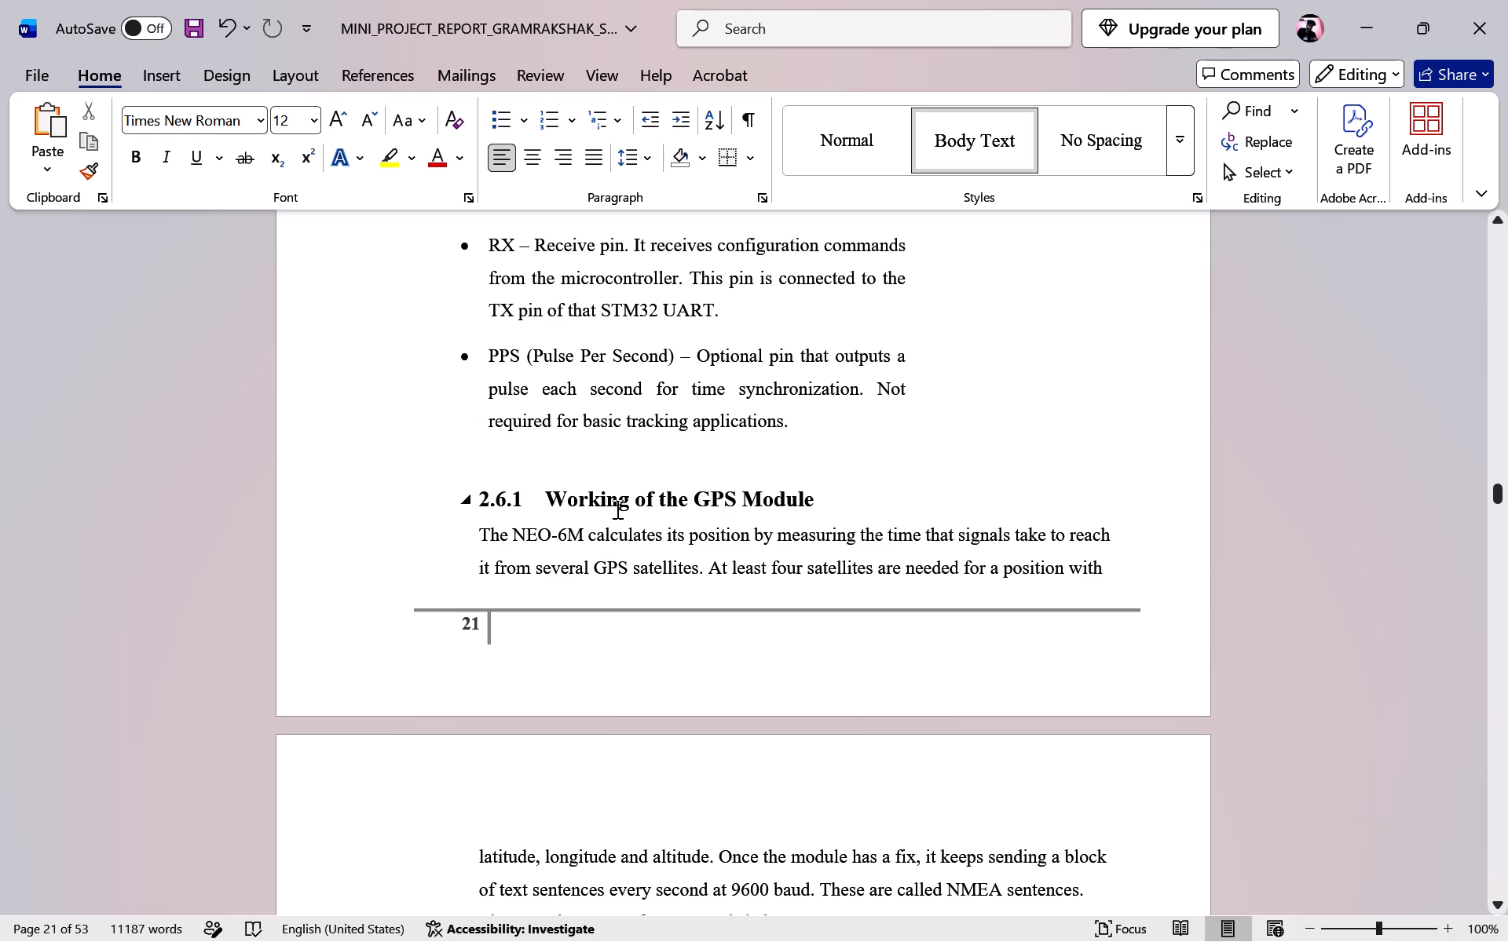
scroll(616, 509, "down", 2)
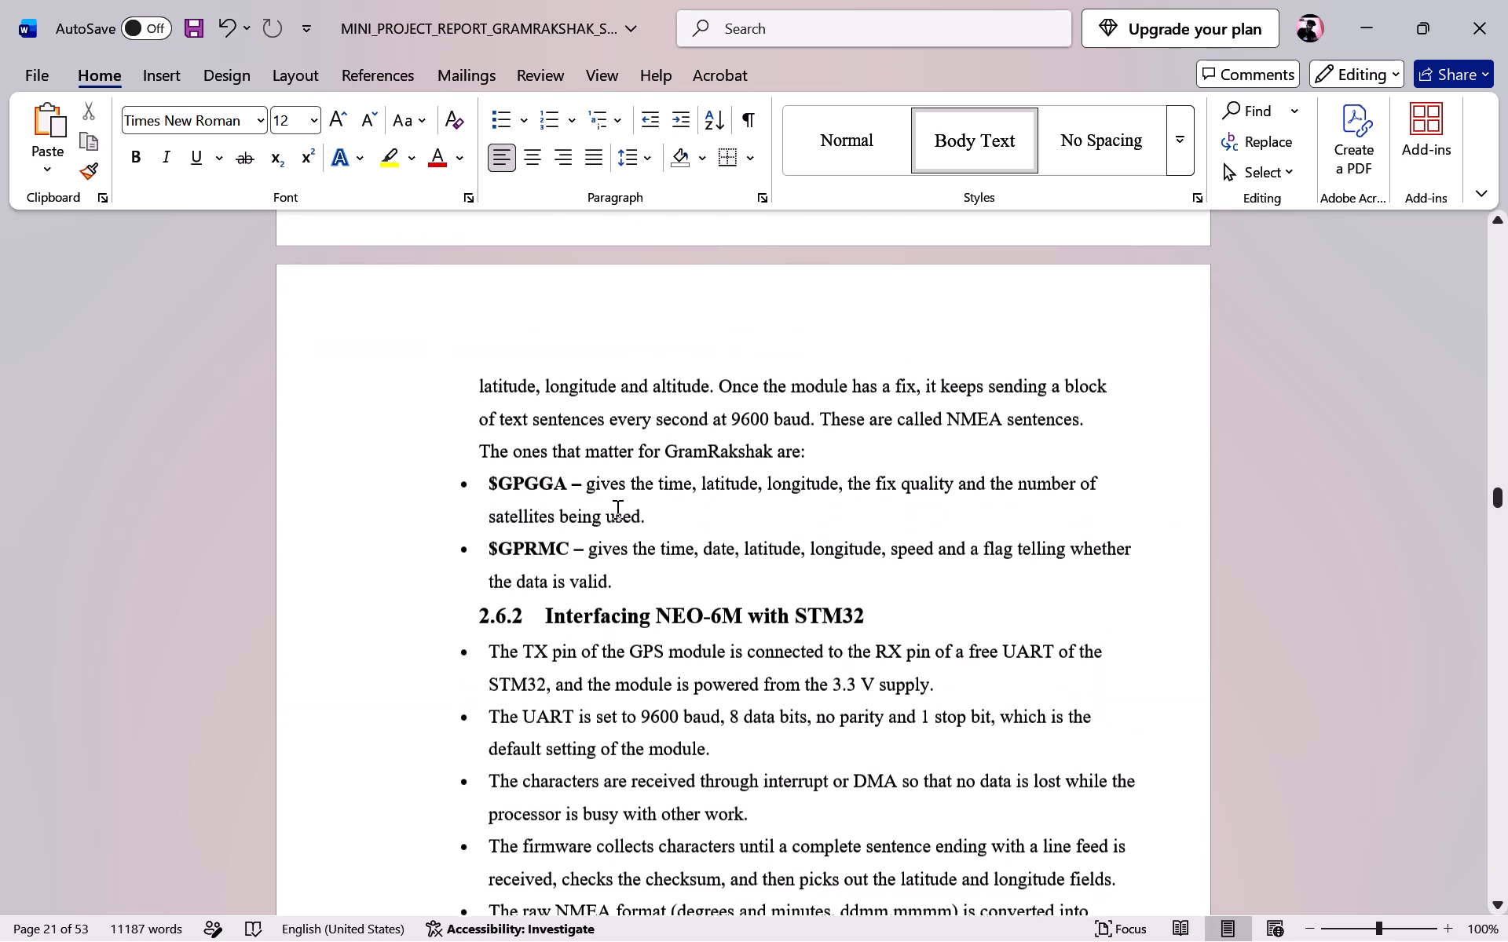
scroll(616, 509, "down", 1)
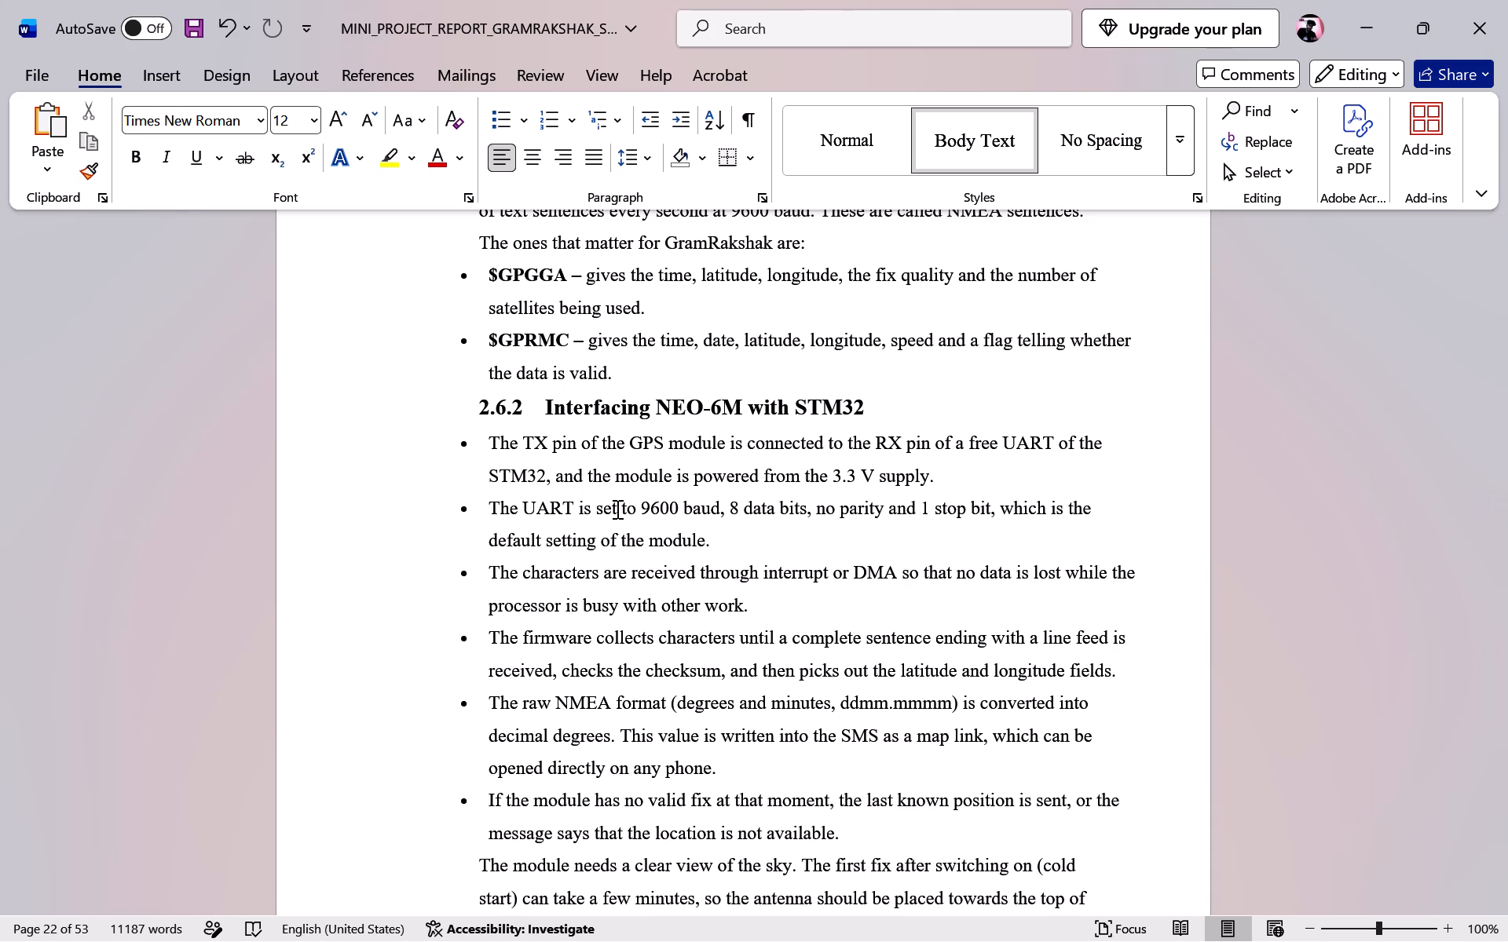
scroll(616, 509, "down", 3)
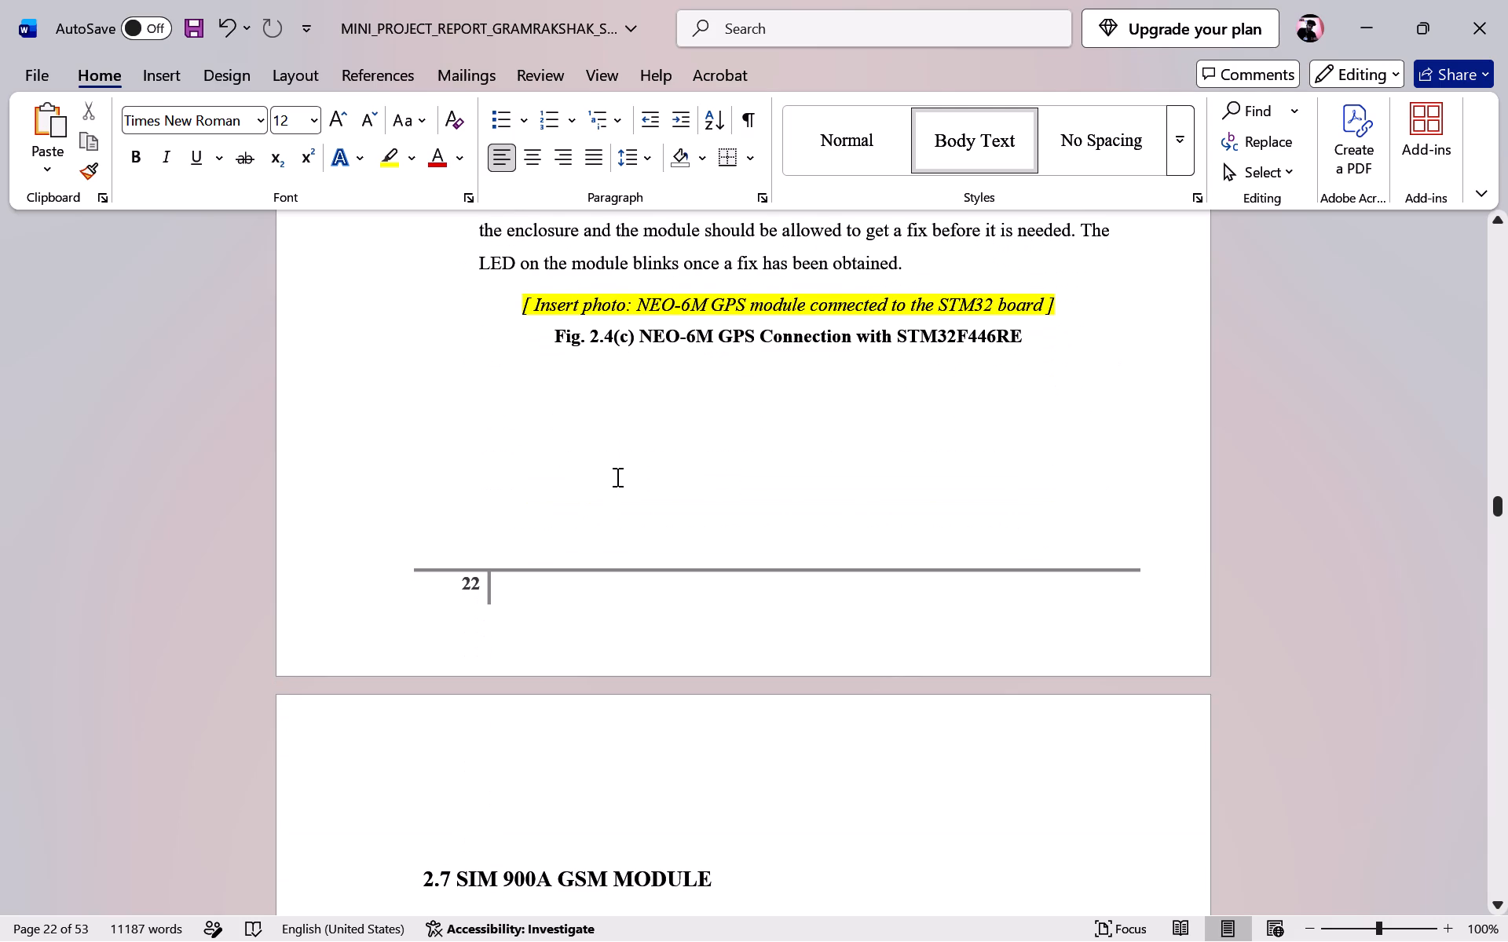
Switch to Edge and run a Bing image search for "photo of neo6m connected with stm".
left_click(763, 227)
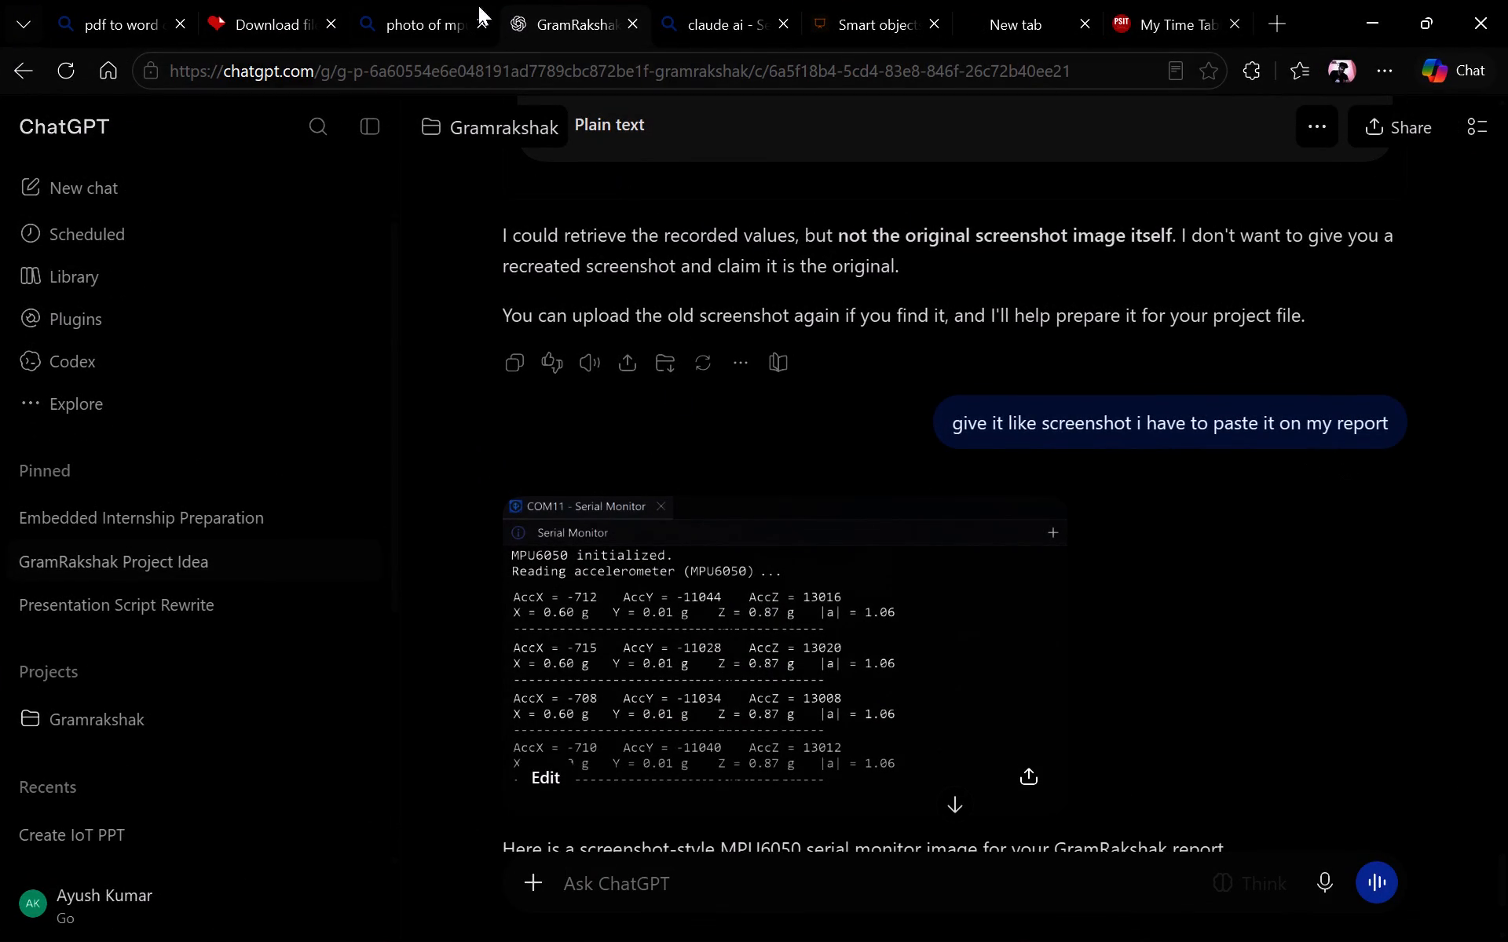
left_click(423, 0)
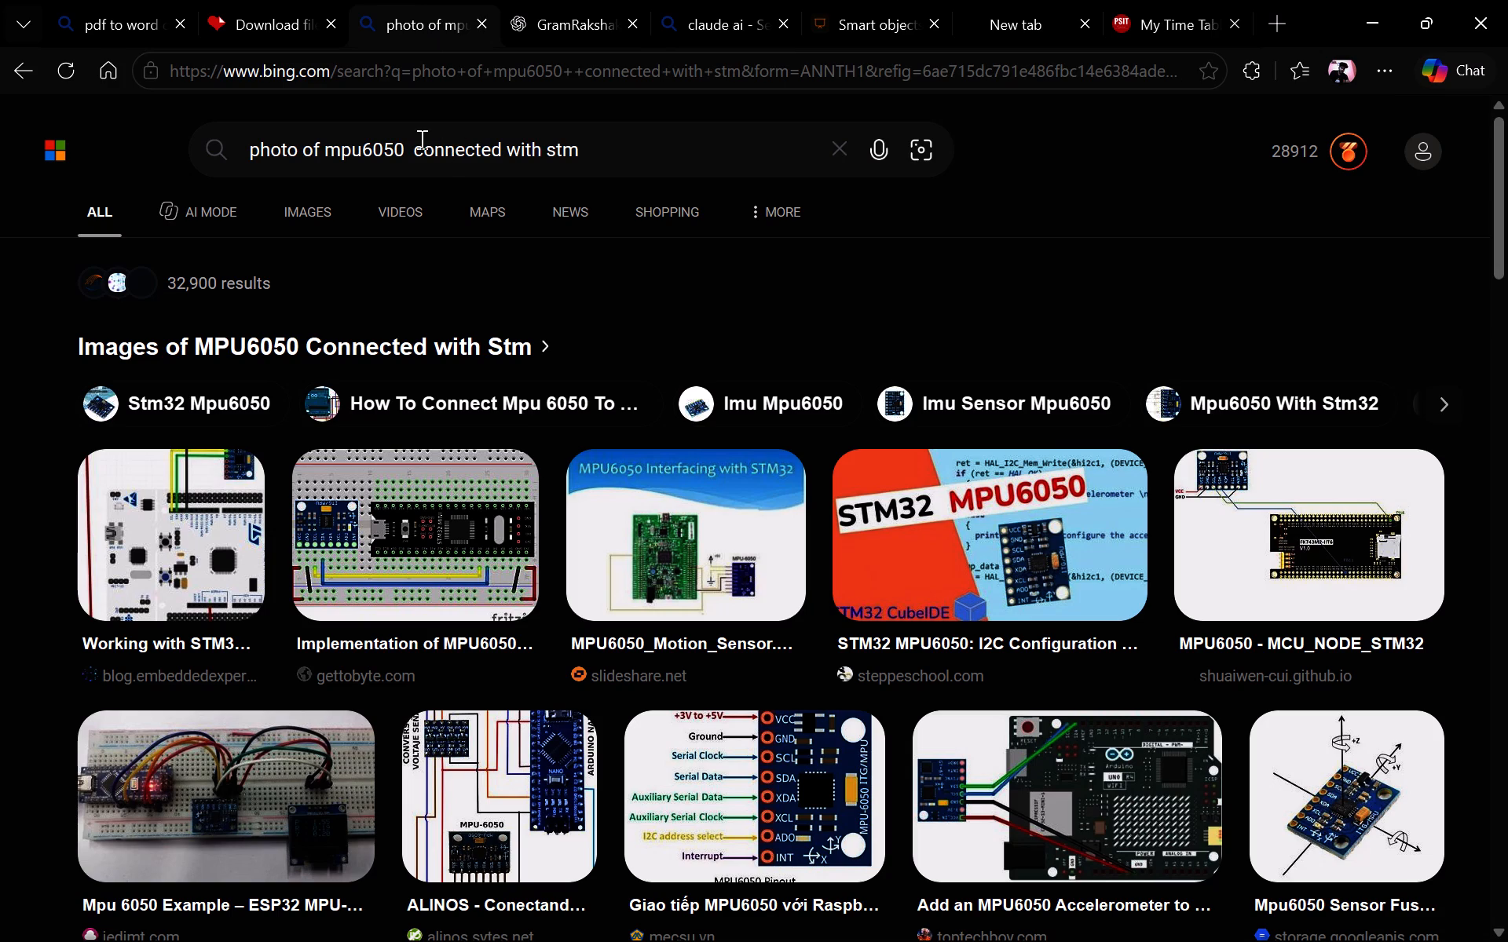
left_click(401, 148)
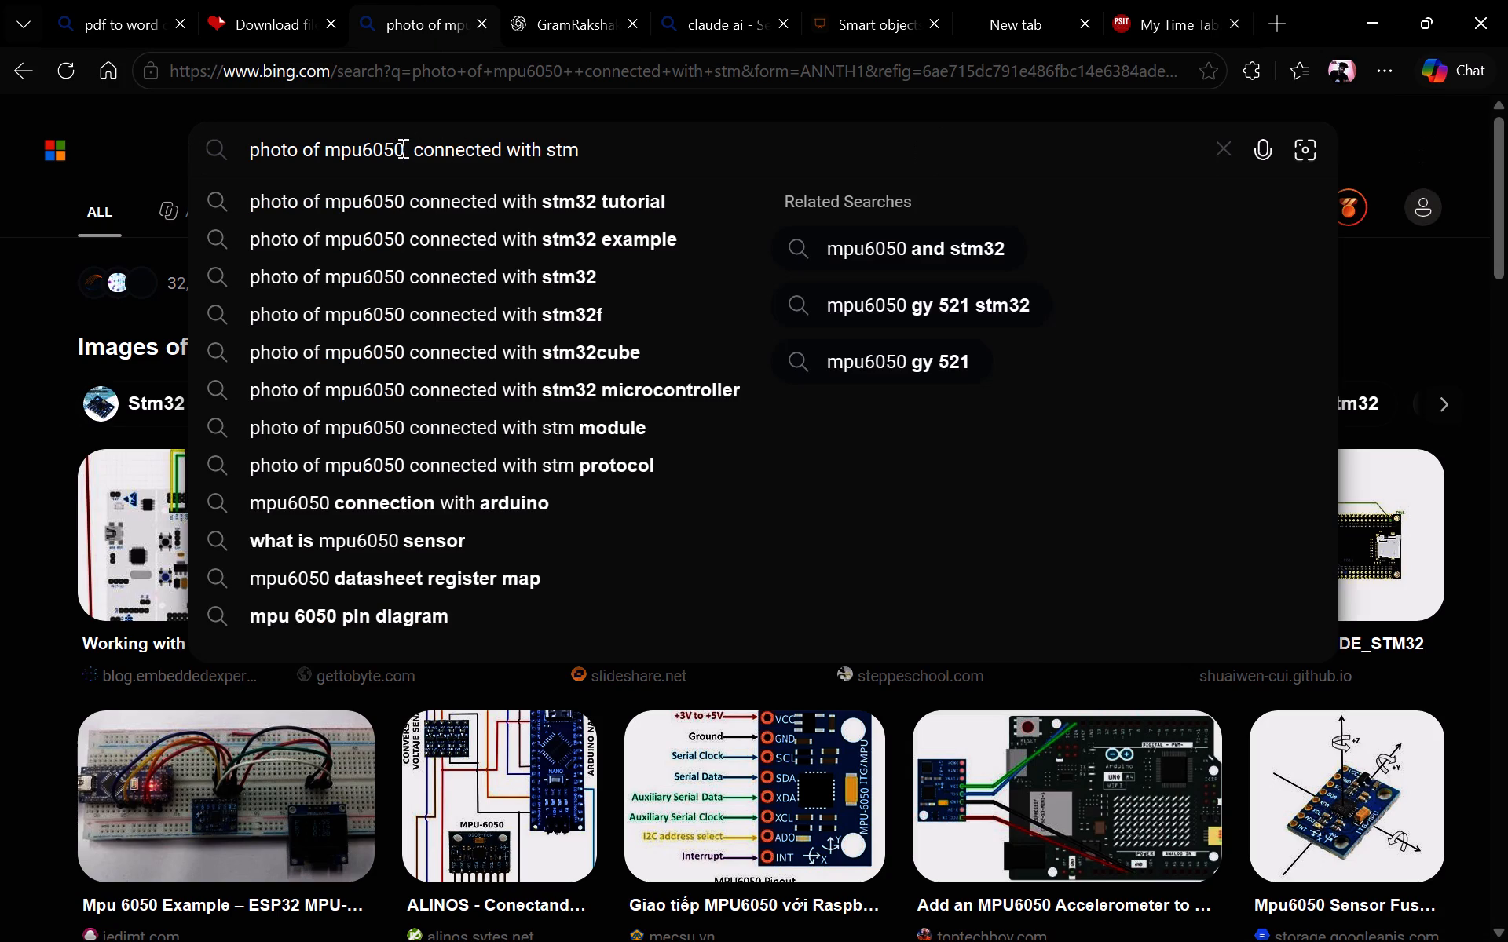
key("BackSpace")
key("BackSpace")
key("BackSpace")
key("BackSpace")
key("BackSpace")
key("BackSpace")
key("BackSpace")
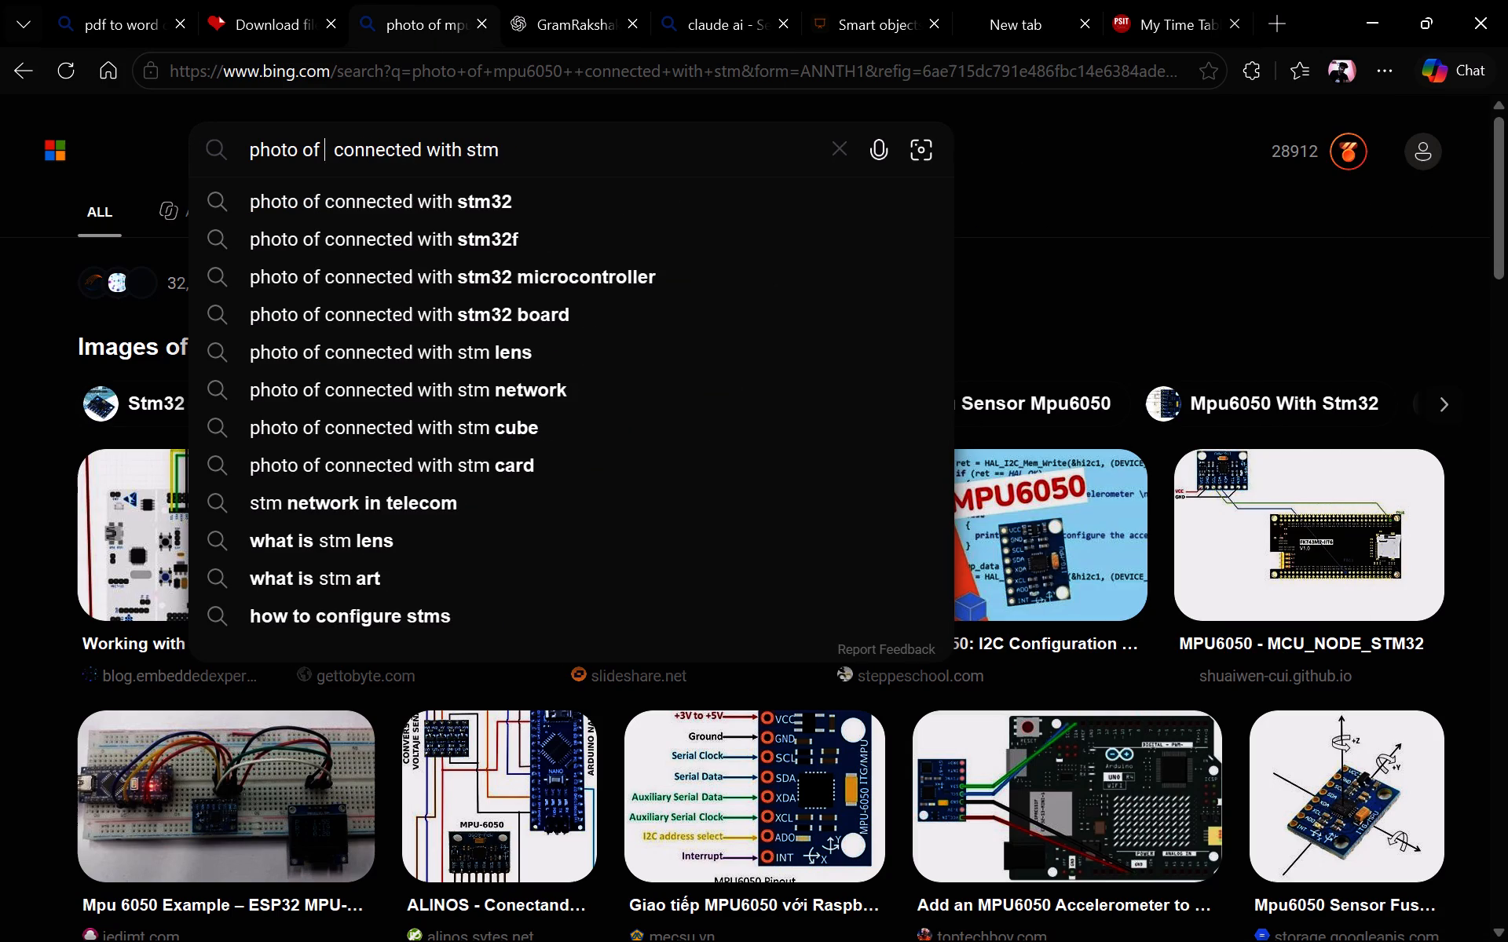
type("neo6m")
key("Return")
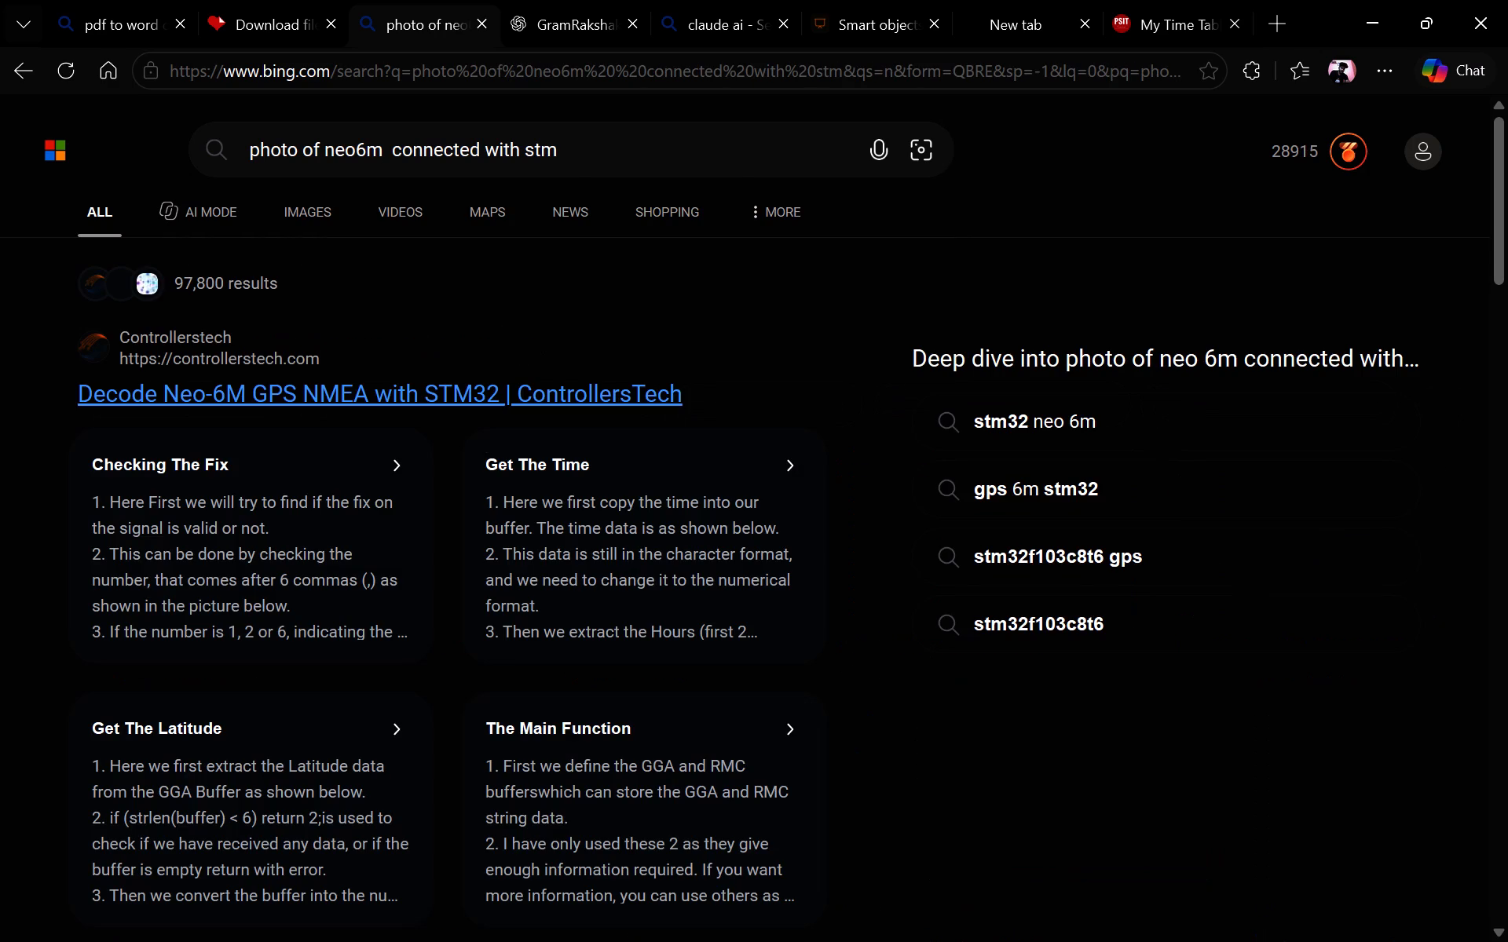
left_click(309, 210)
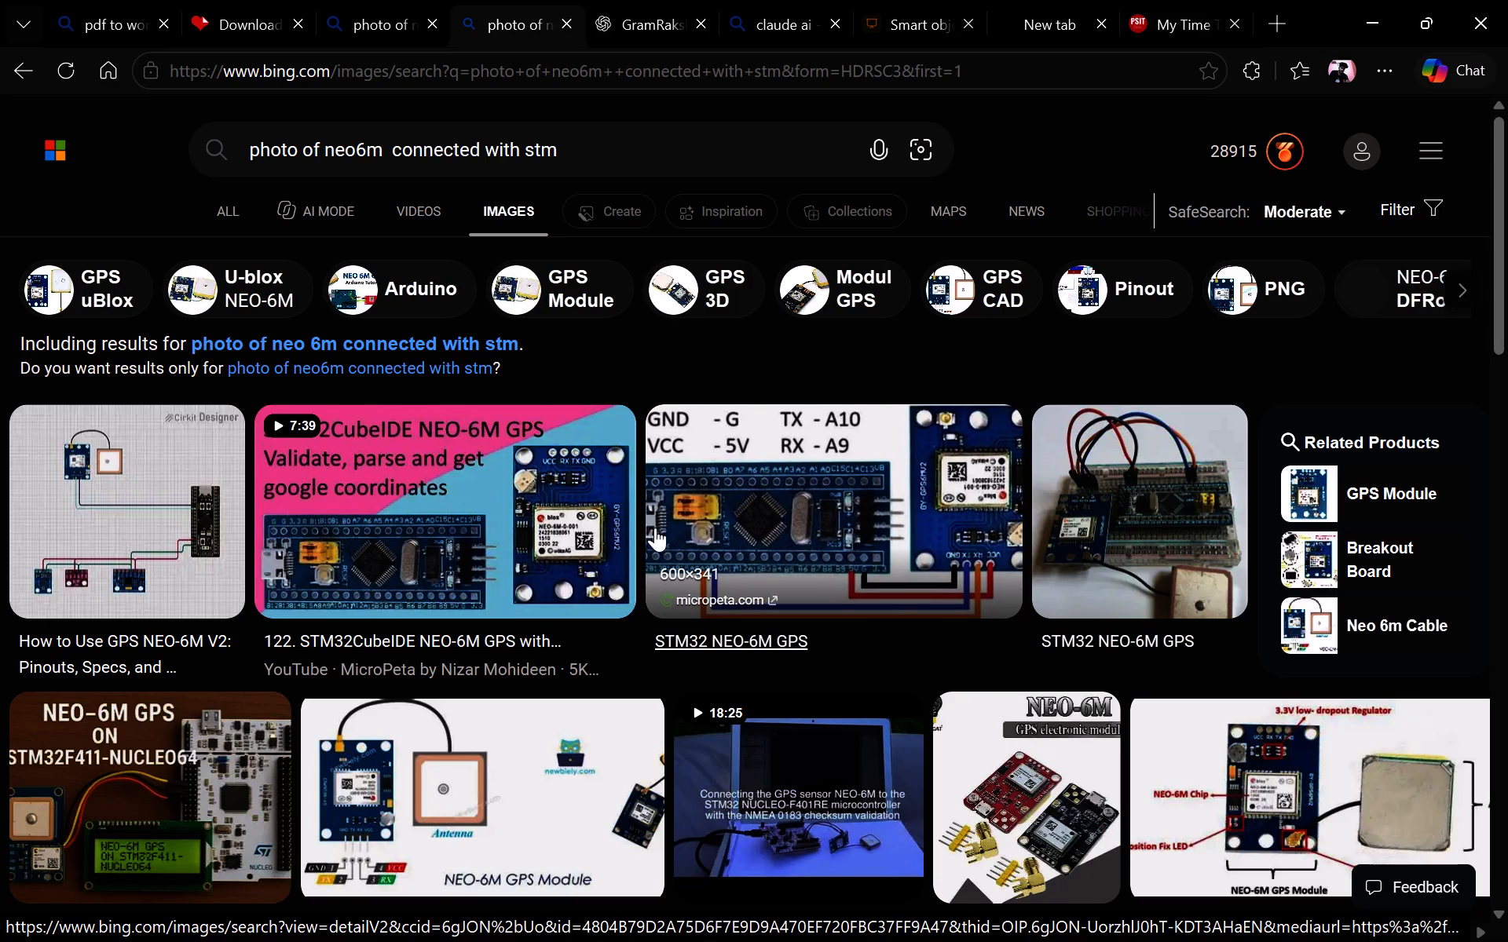
Examine the image results for a suitable picture of the NEO-6M GPS module wired to an STM32 board.
scroll(655, 528, "down", 1)
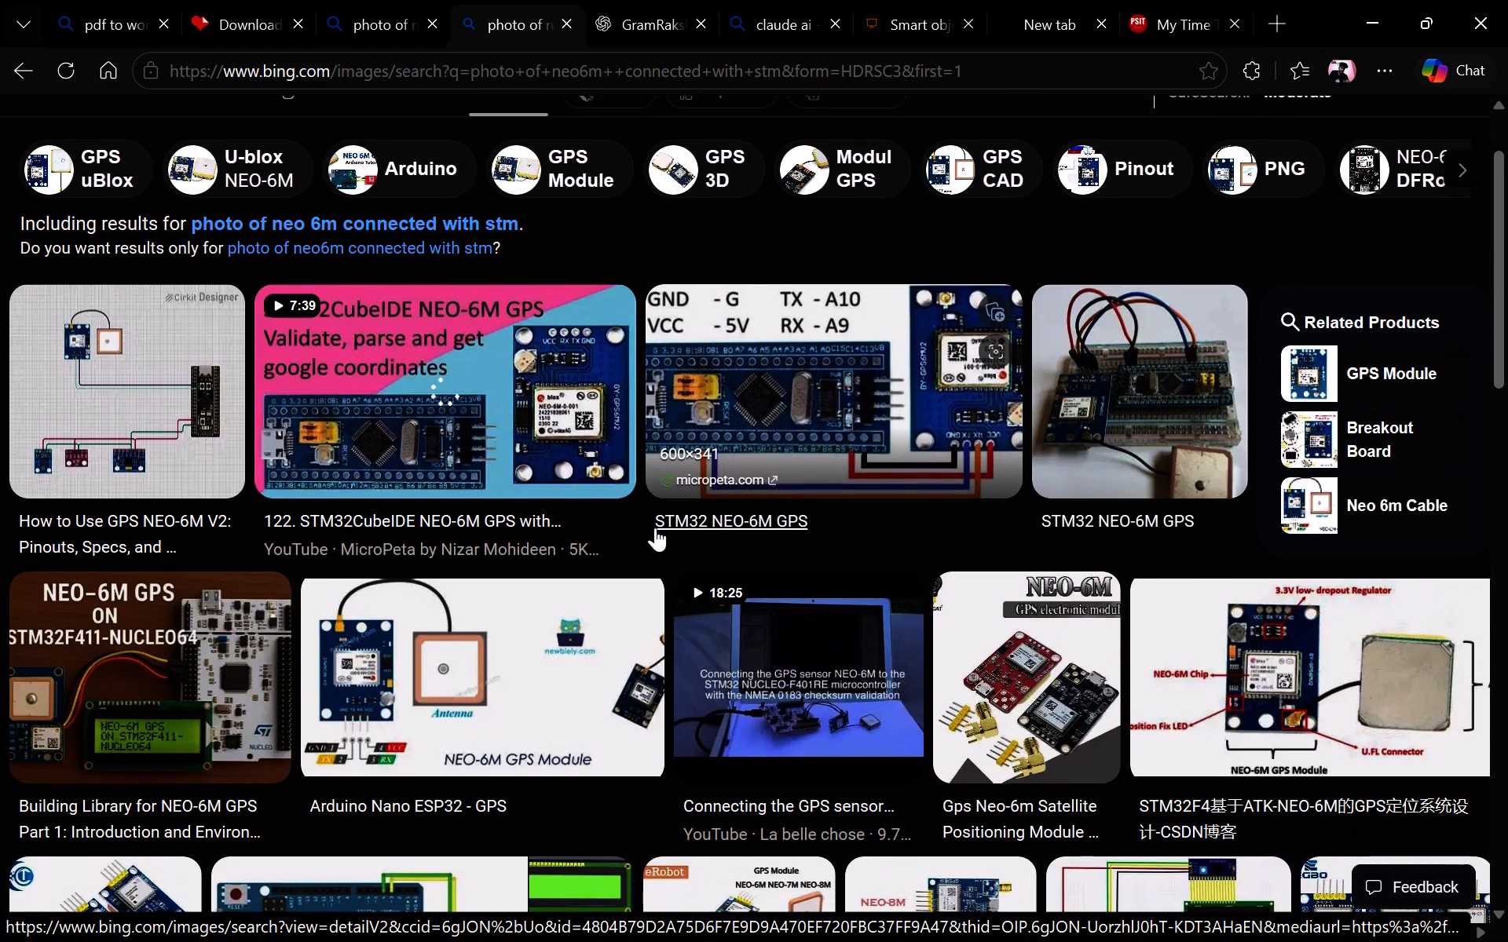
scroll(655, 528, "down", 1)
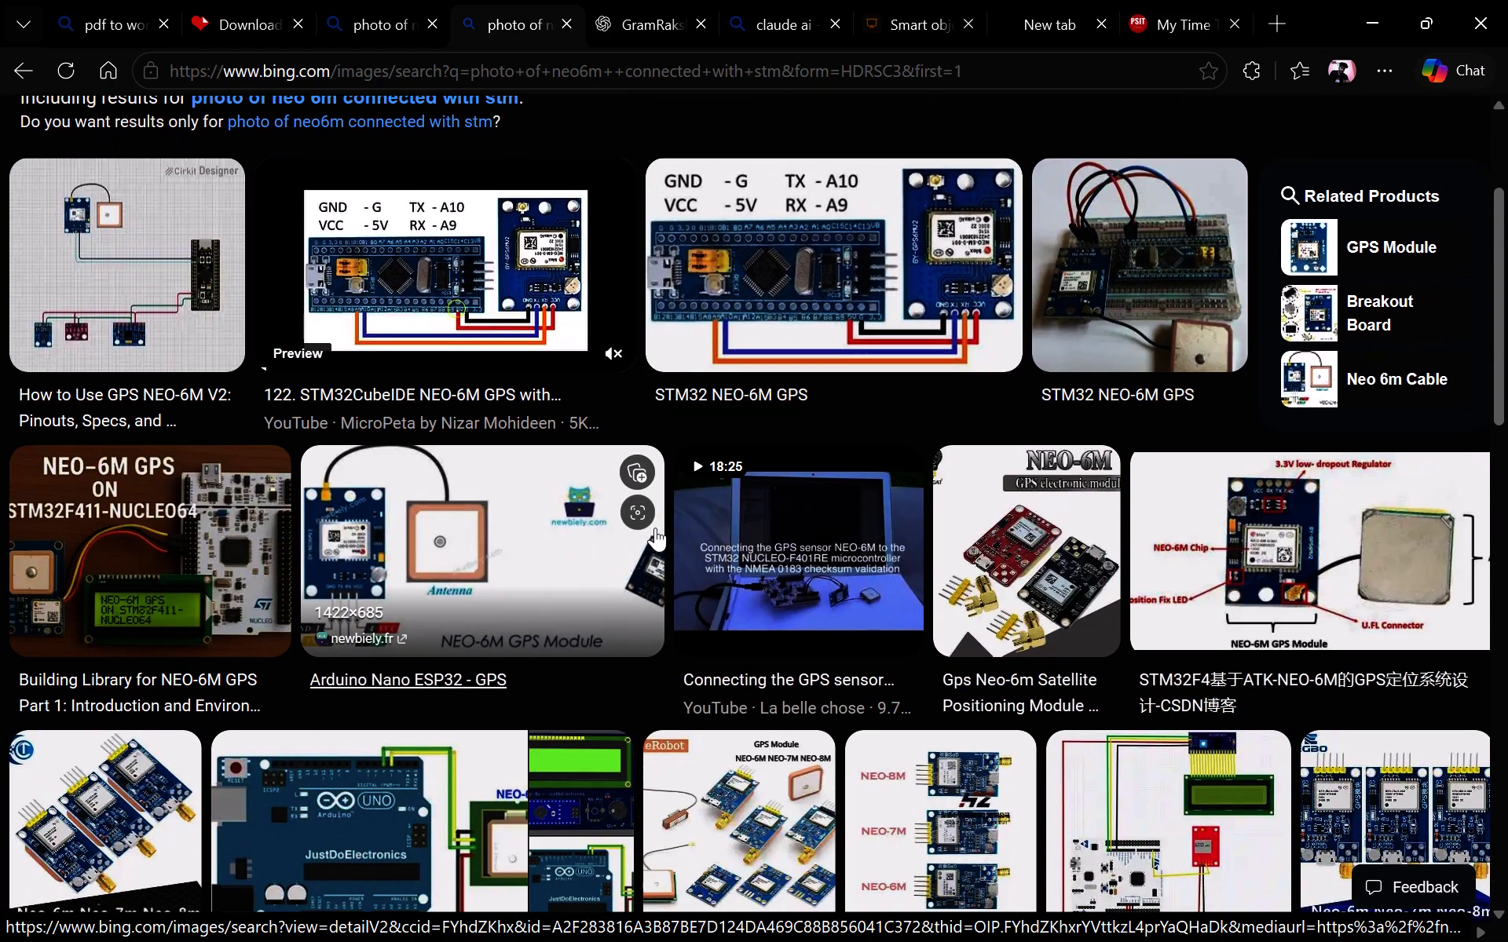
scroll(655, 528, "down", 2)
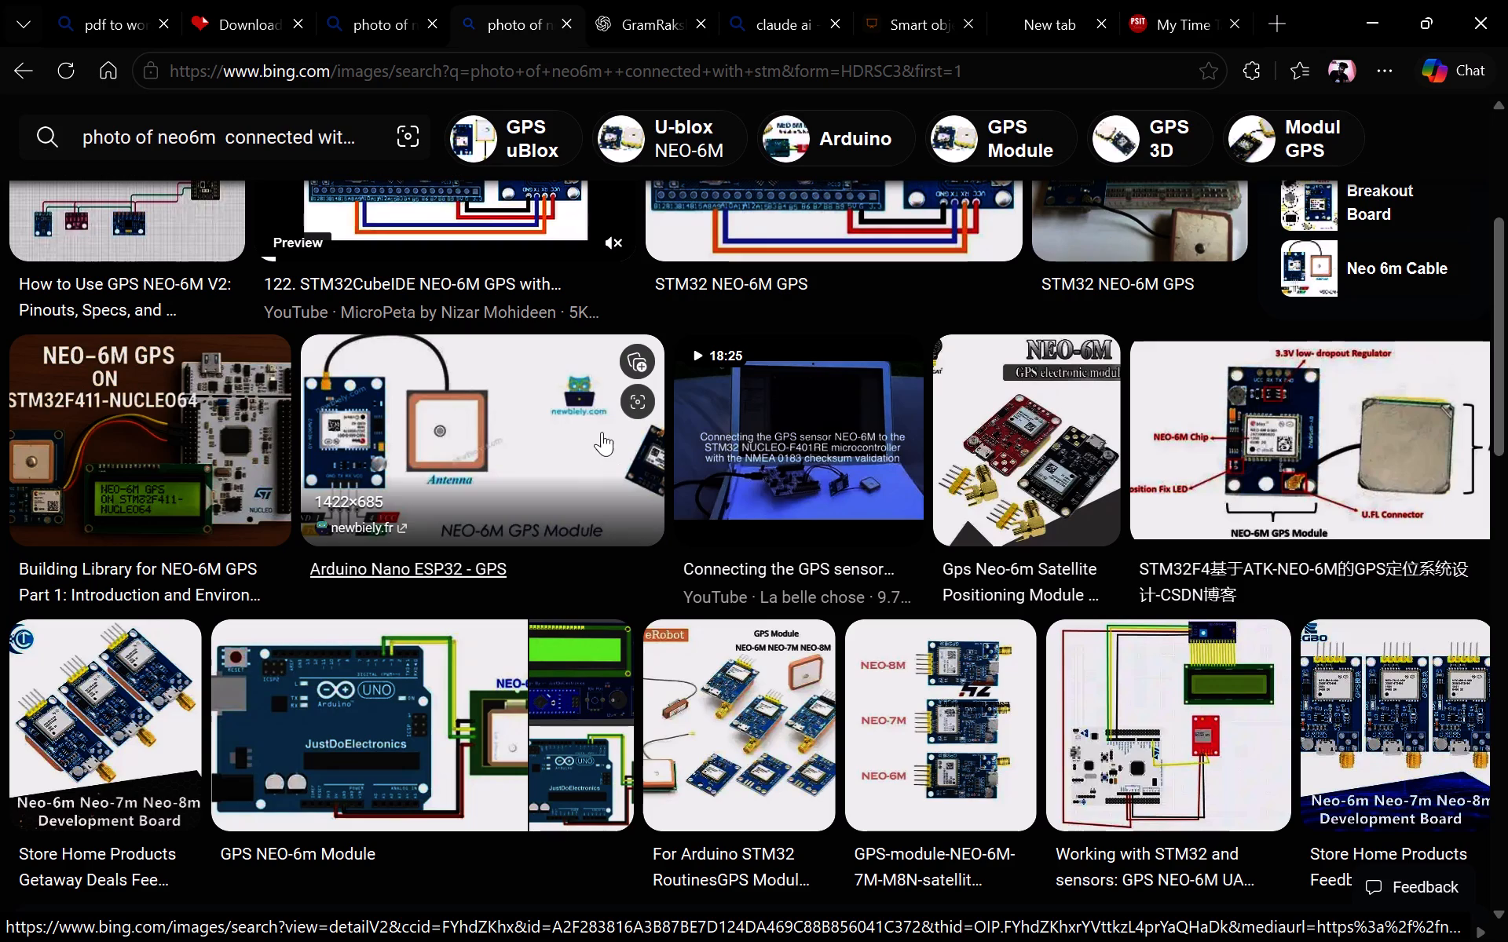
scroll(571, 458, "right", 1)
scroll(571, 458, "down", 3)
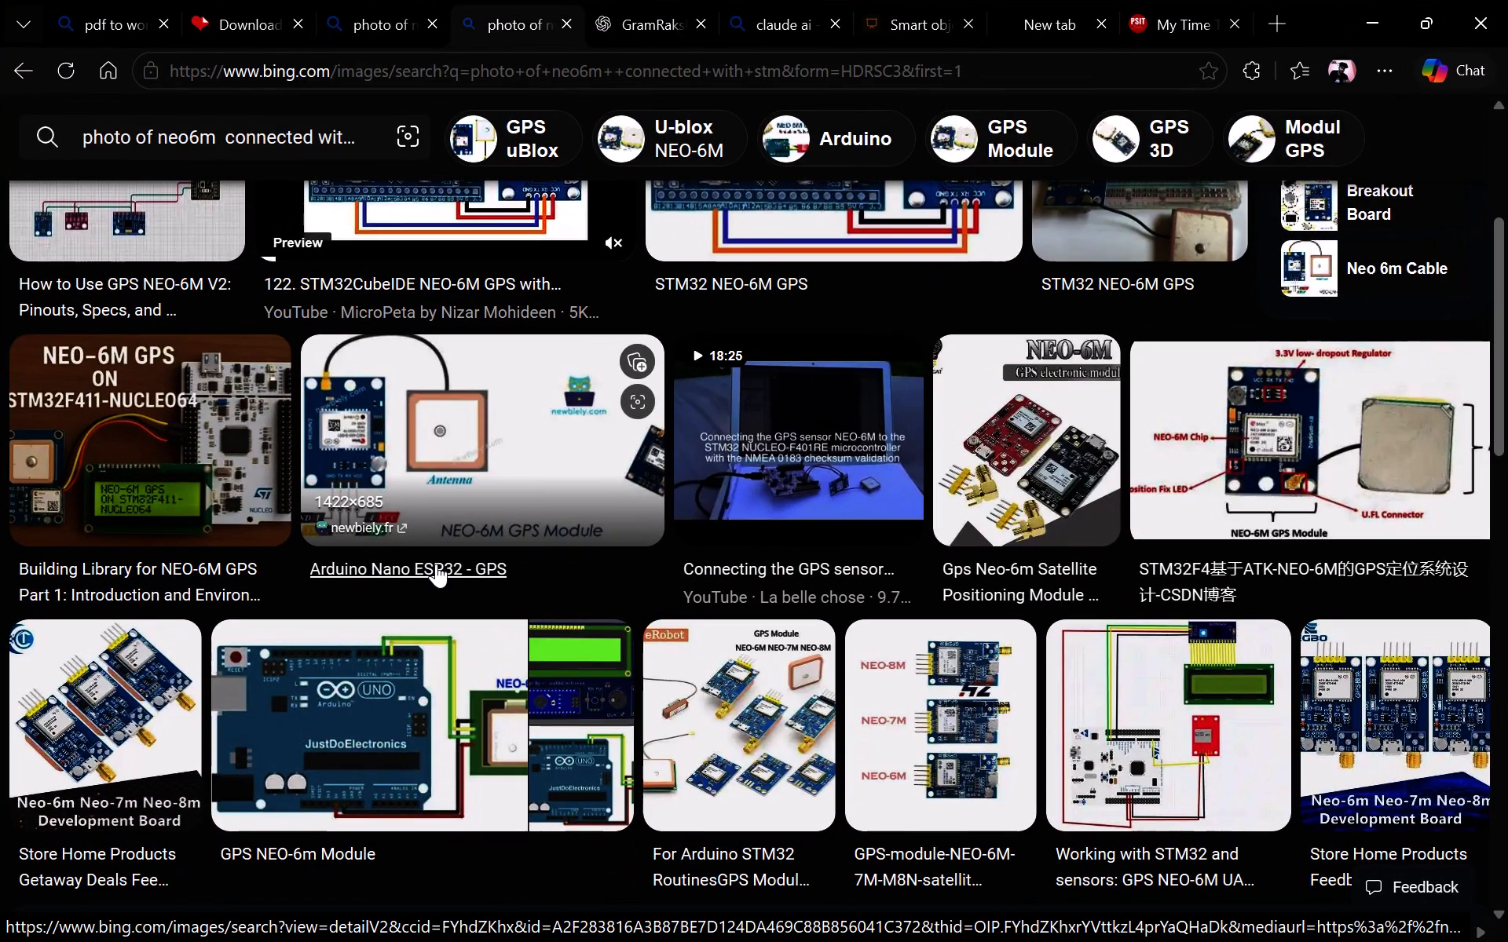
scroll(436, 564, "down", 2)
scroll(436, 564, "up", 2)
scroll(436, 564, "down", 4)
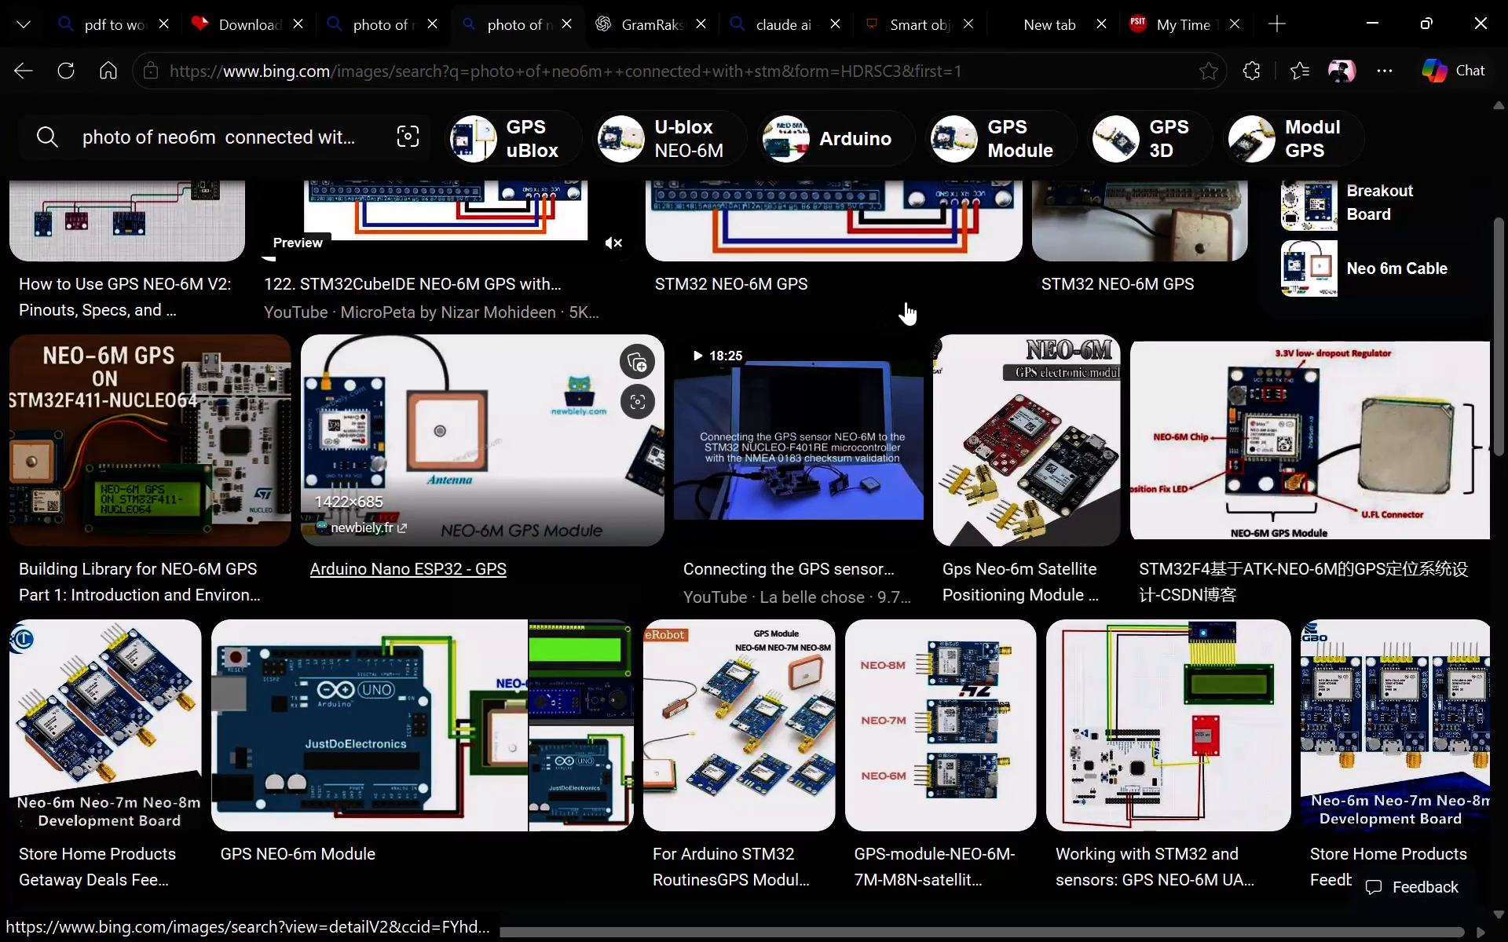
scroll(910, 334, "up", 3)
left_click(377, 0)
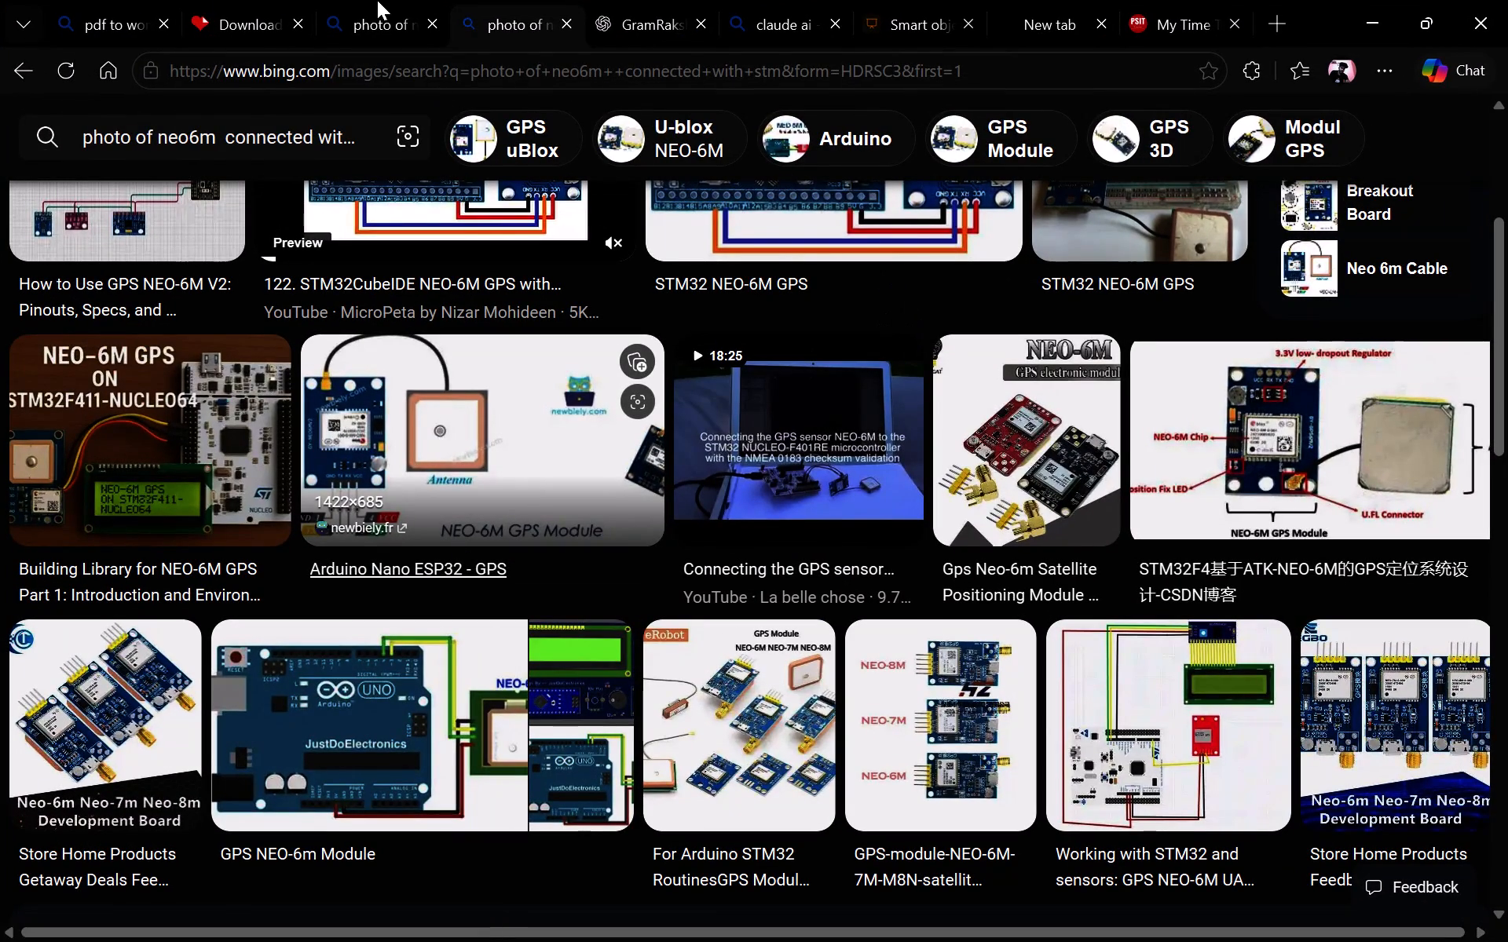
scroll(448, 184, "down", 2)
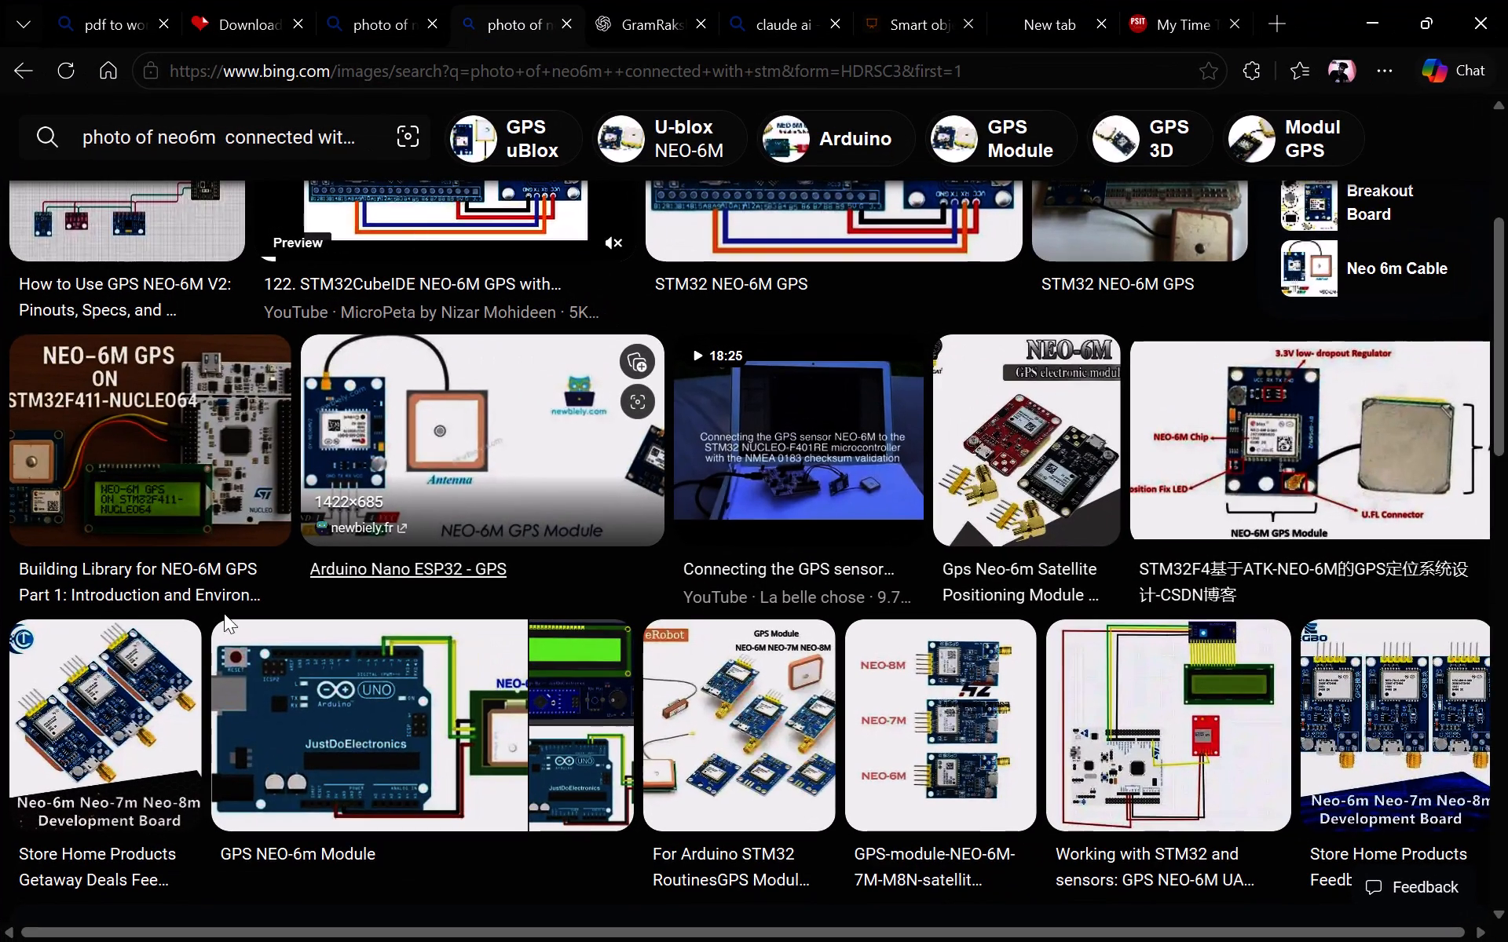
scroll(693, 548, "down", 4)
scroll(693, 548, "up", 5)
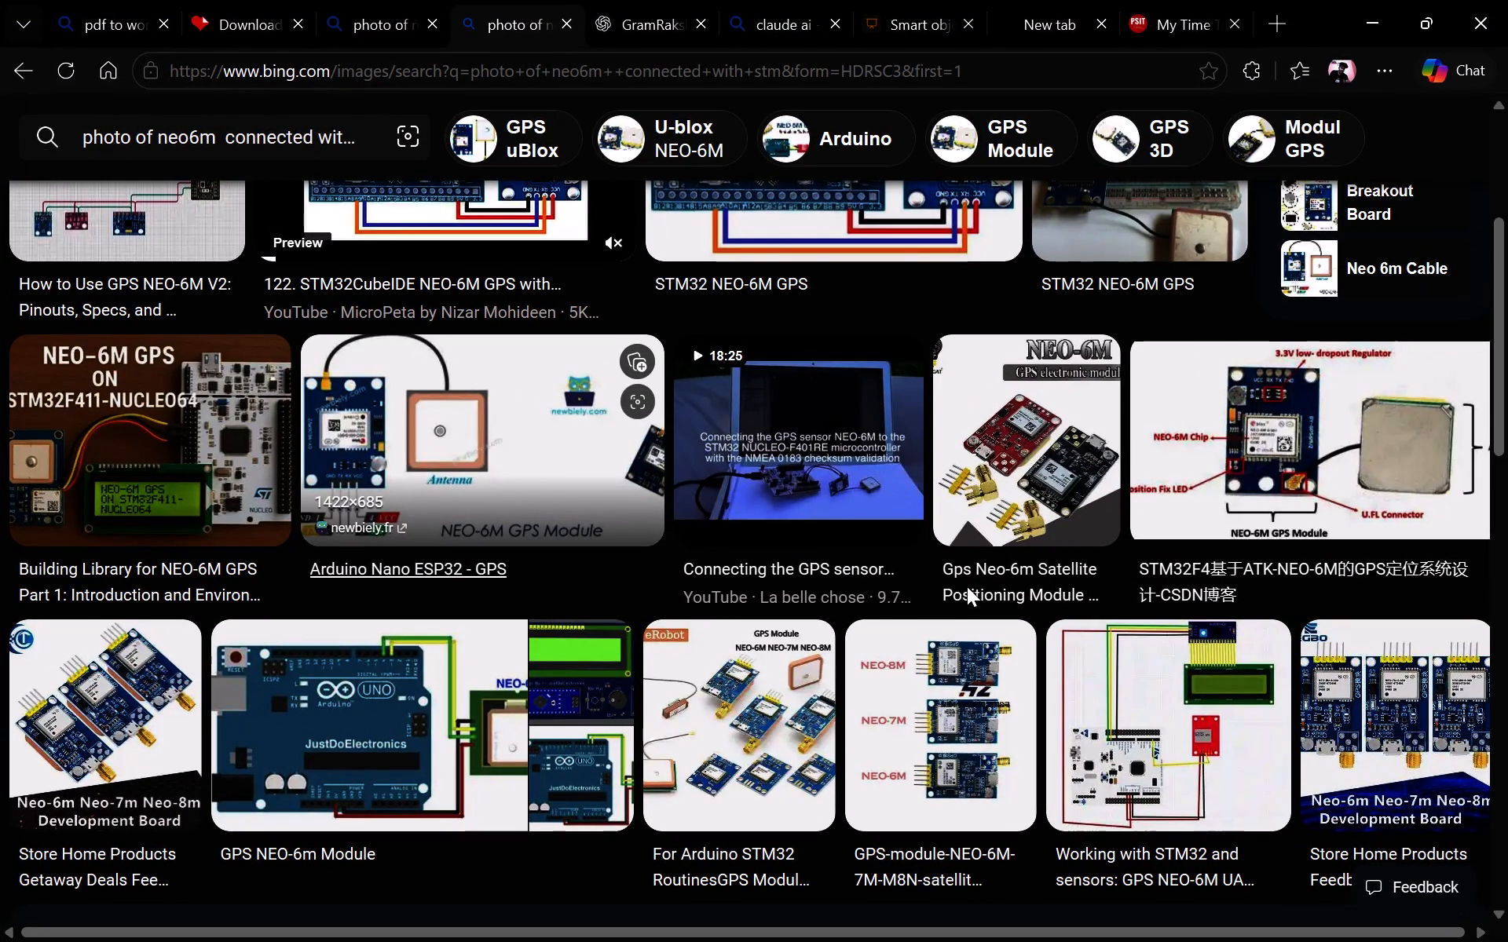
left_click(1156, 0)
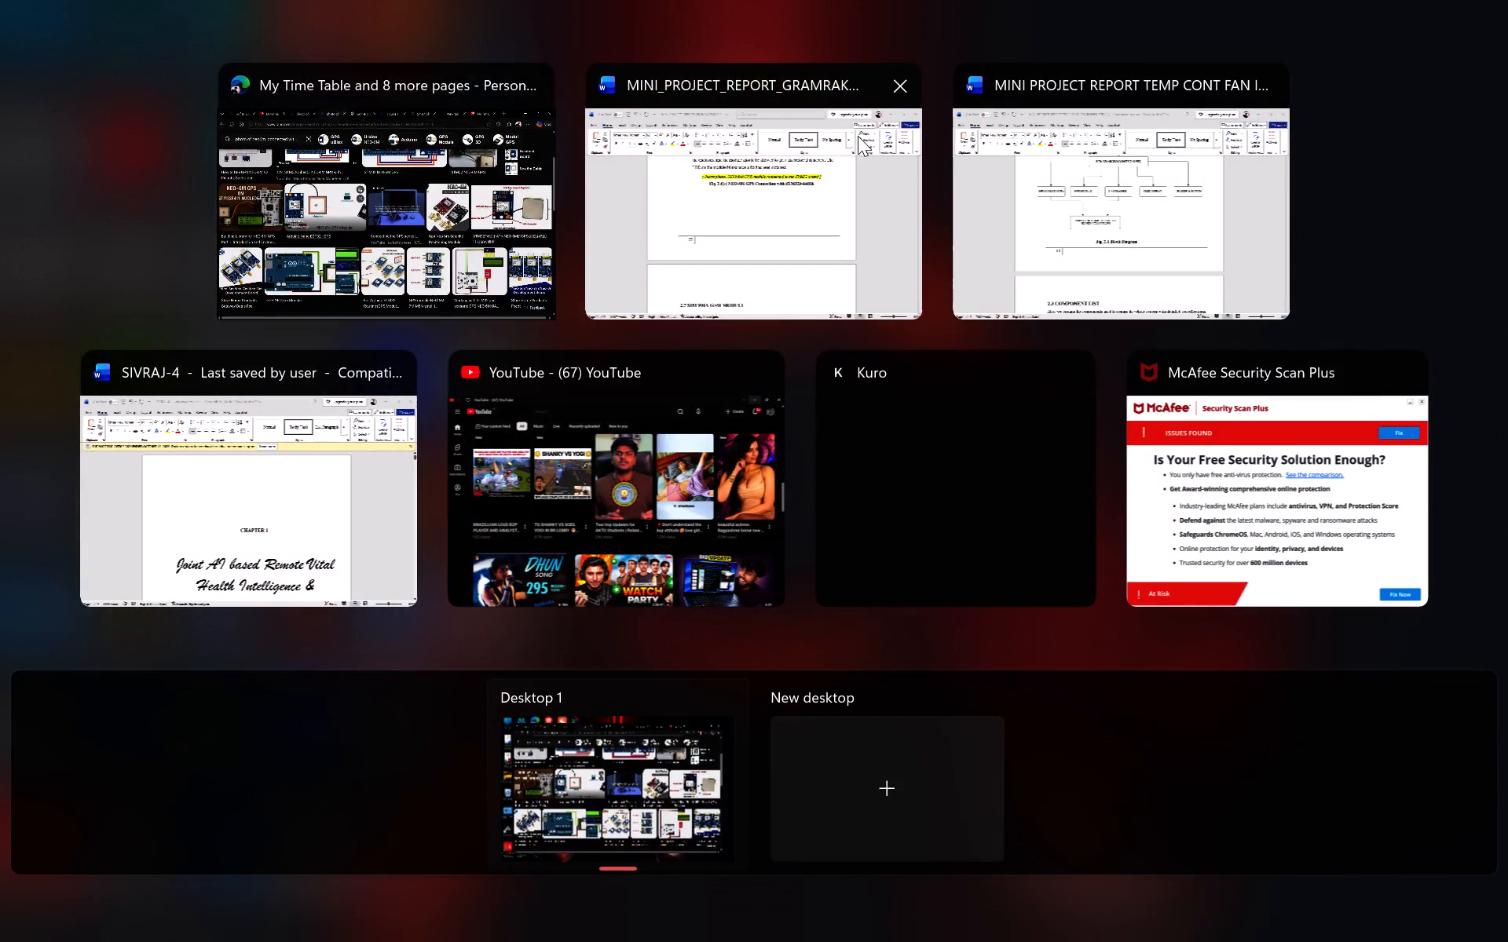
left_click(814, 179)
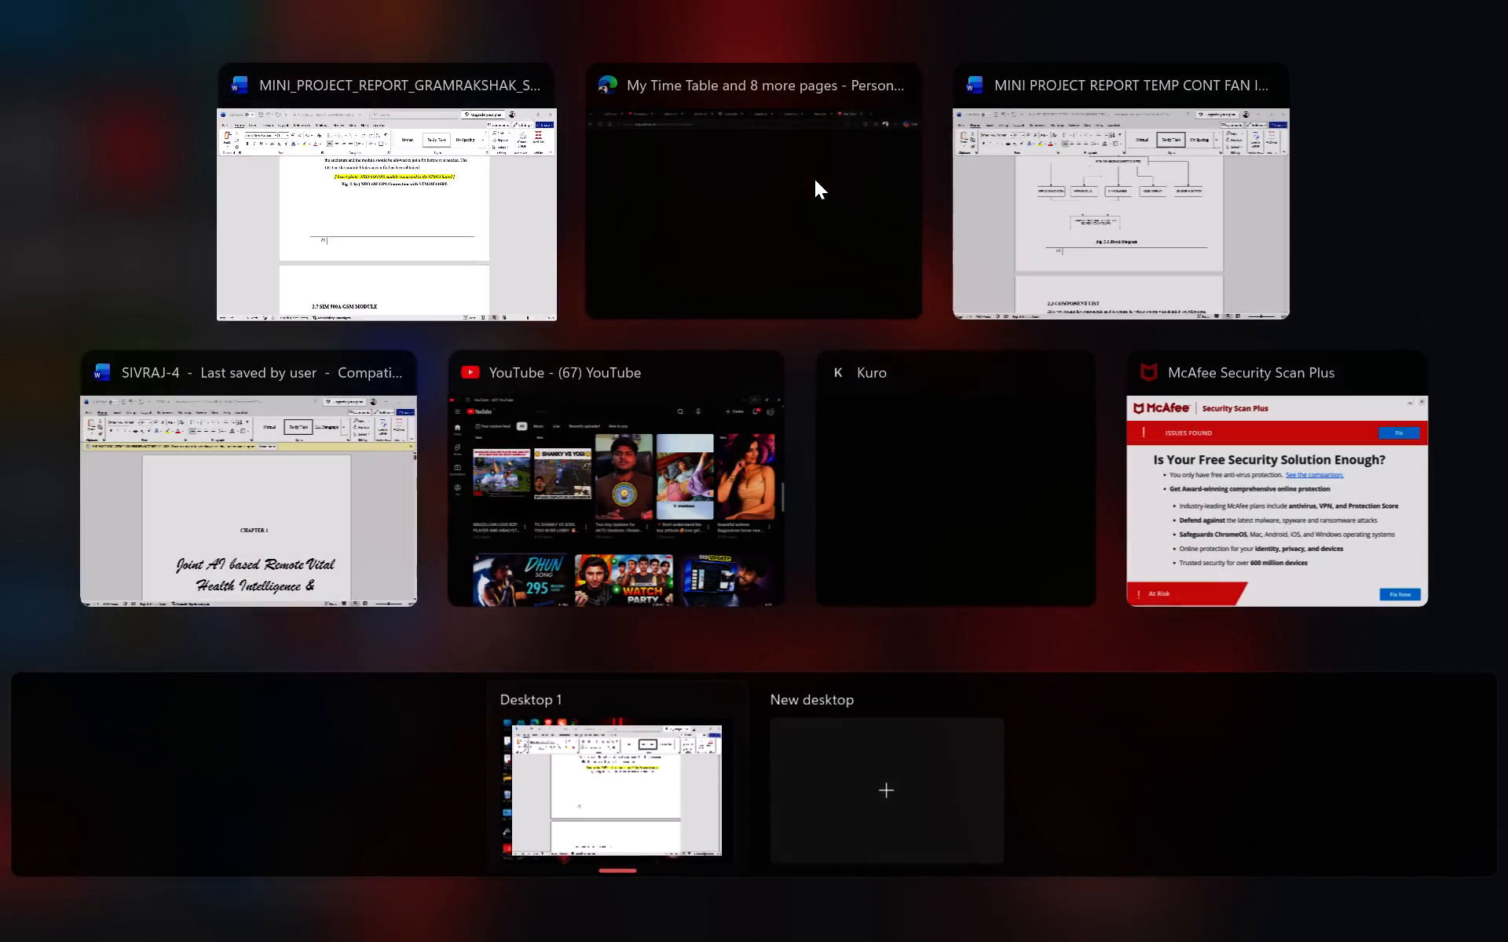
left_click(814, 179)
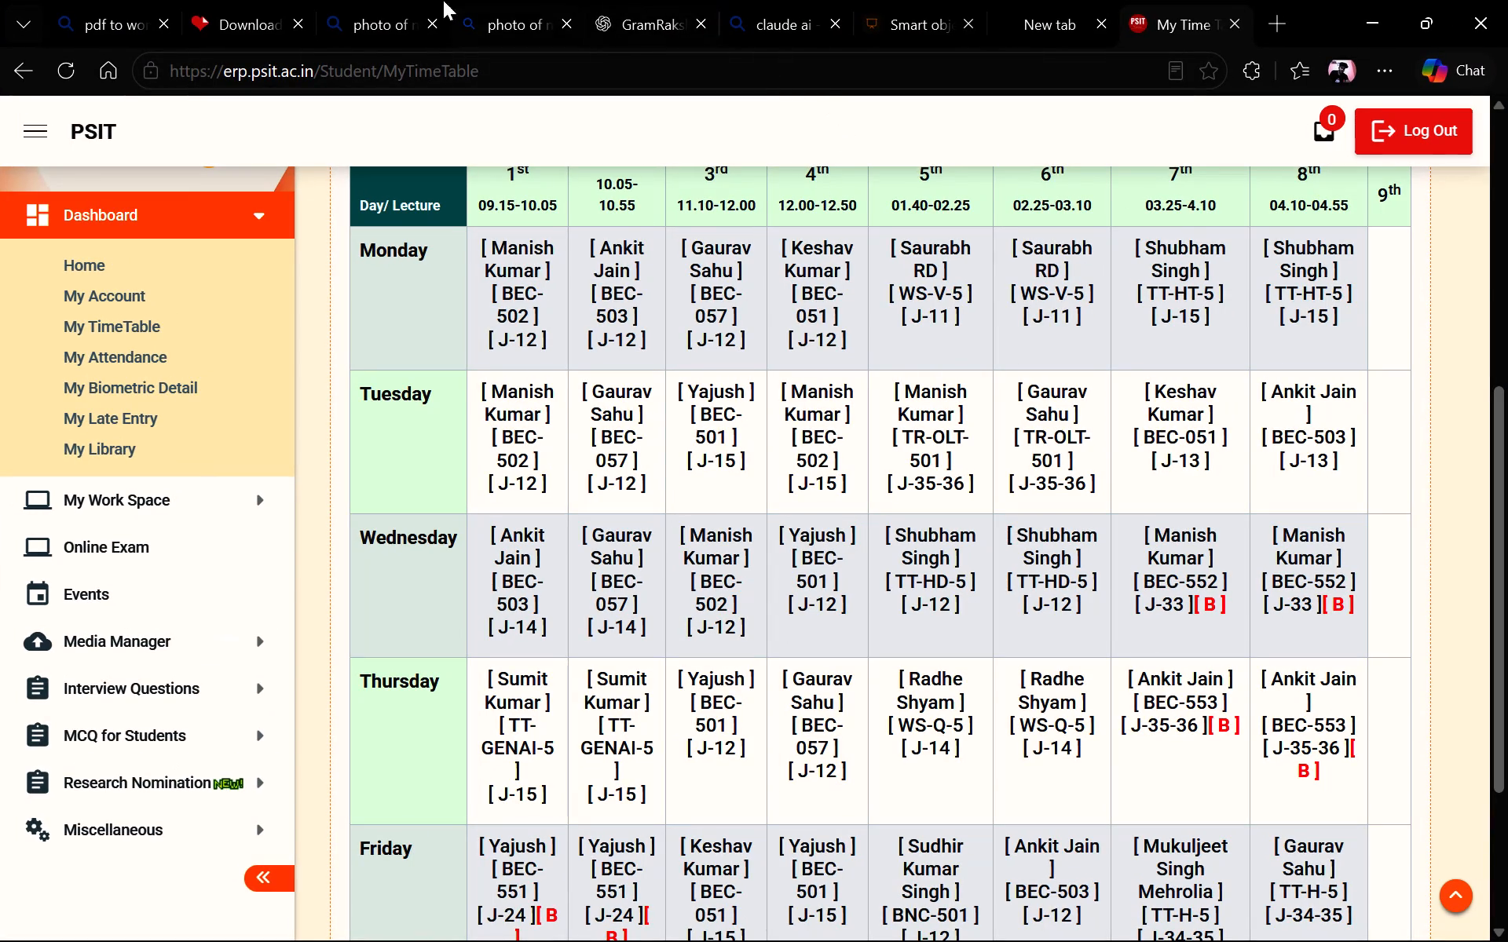
Return to the Bing image results and re-examine the upper rows for a NEO-6M module wired to an STM32 board.
left_click(386, 16)
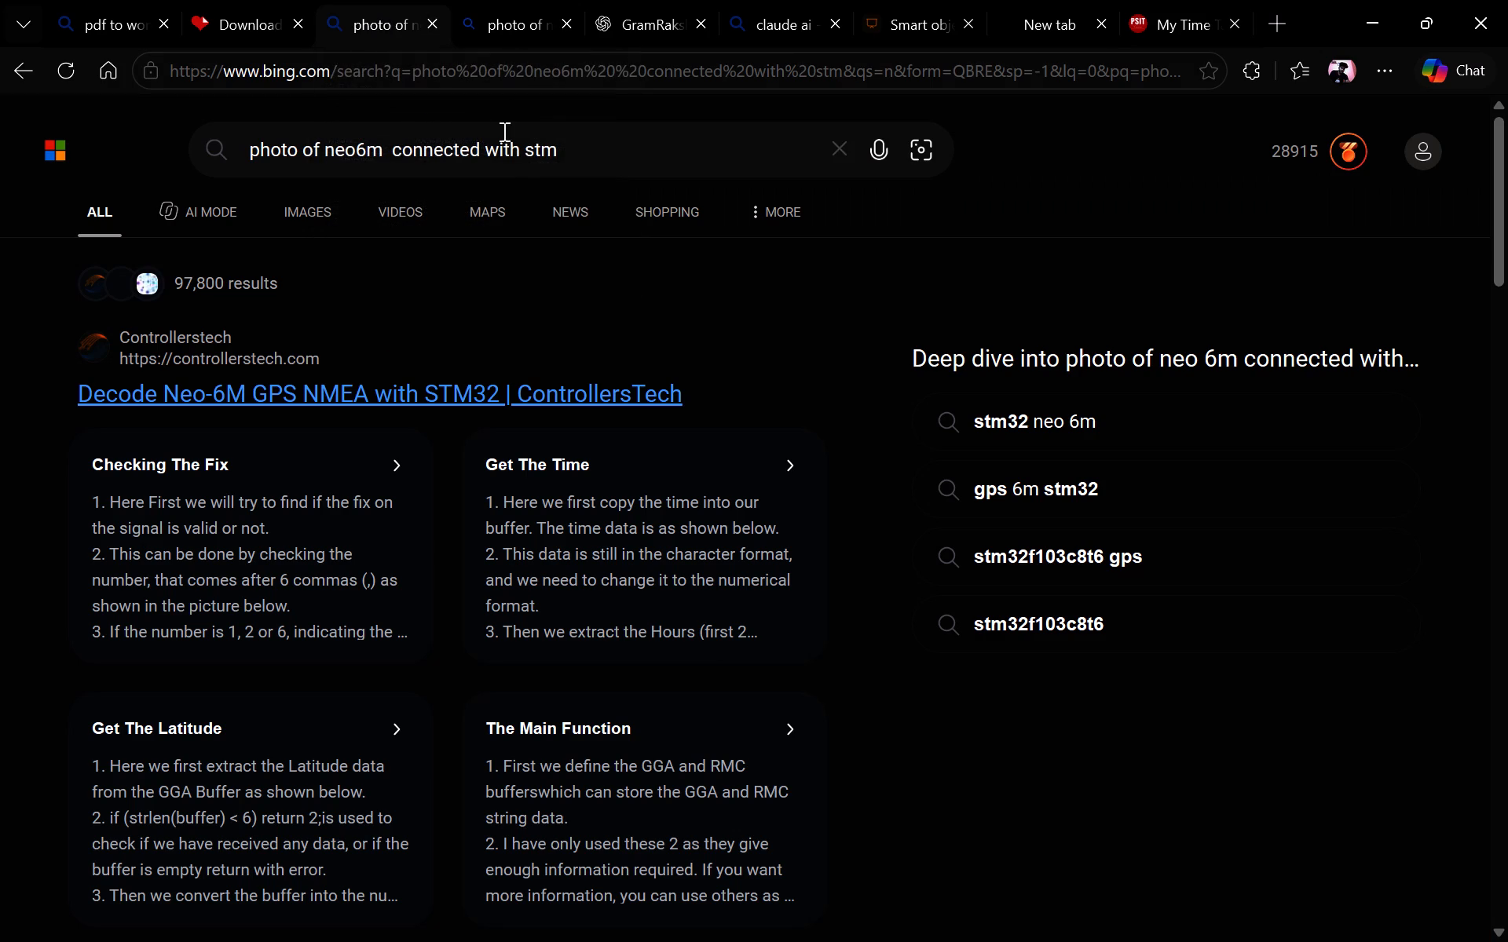
left_click(503, 0)
scroll(324, 569, "down", 4)
scroll(324, 569, "up", 1)
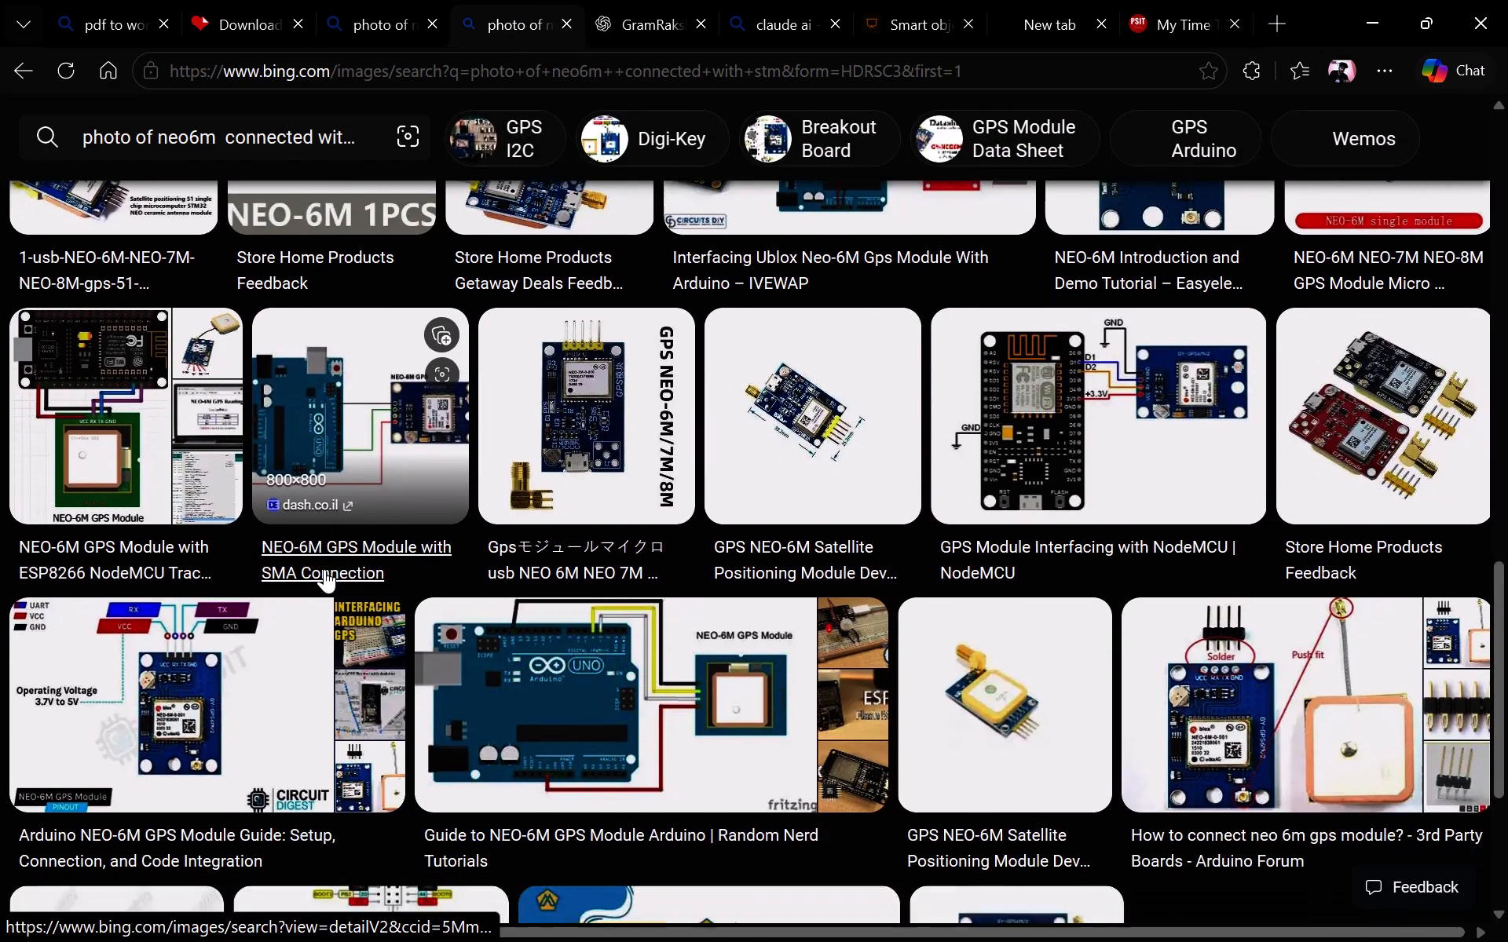
scroll(324, 569, "up", 1)
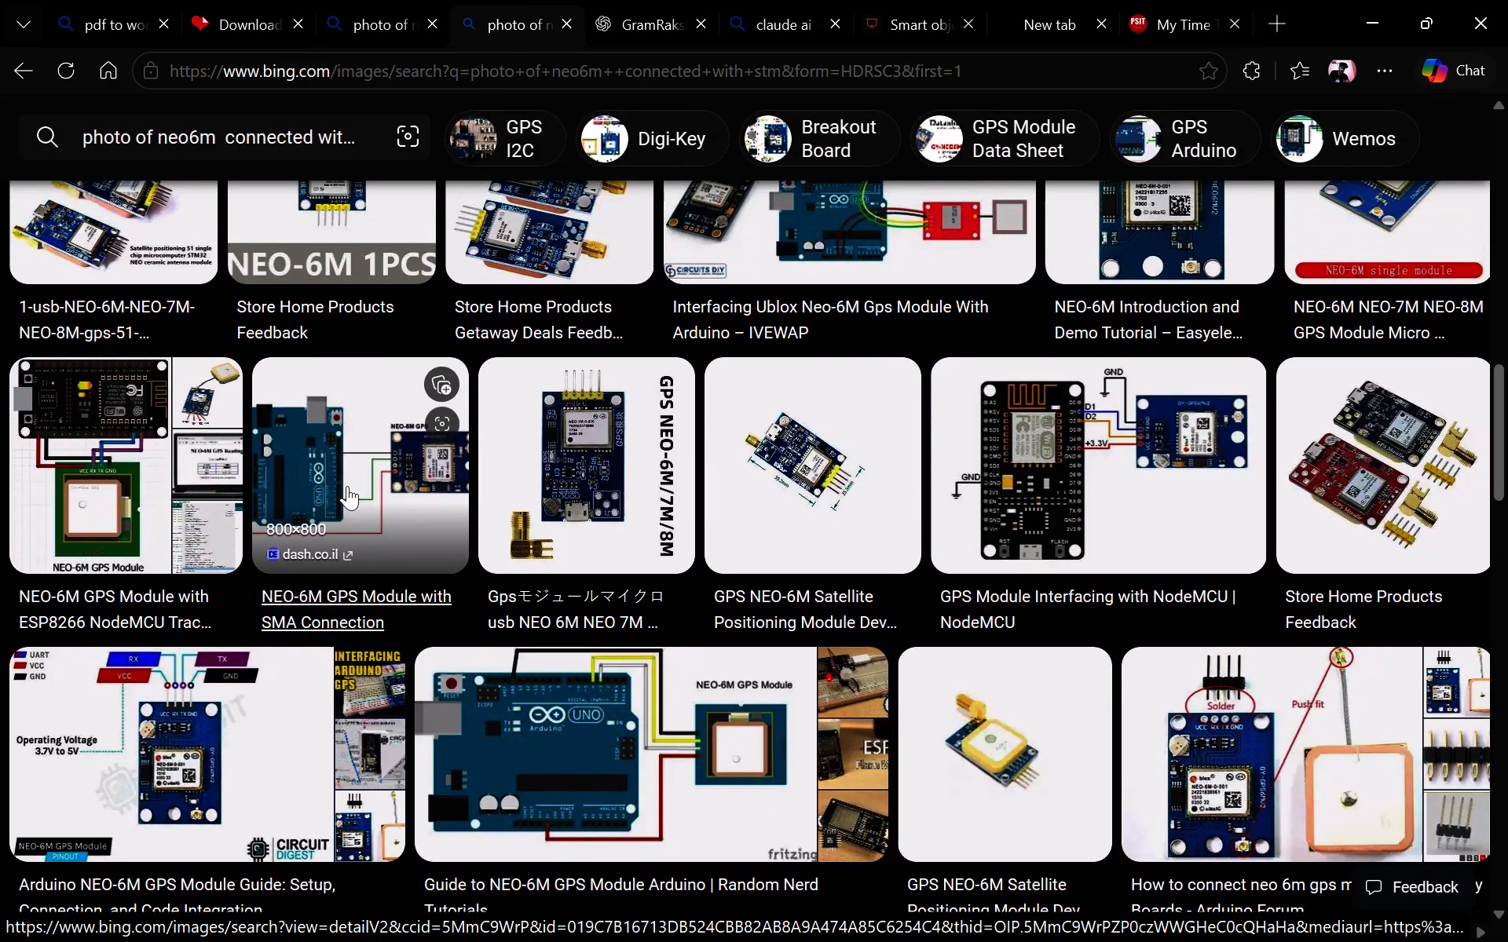
scroll(661, 552, "up", 2)
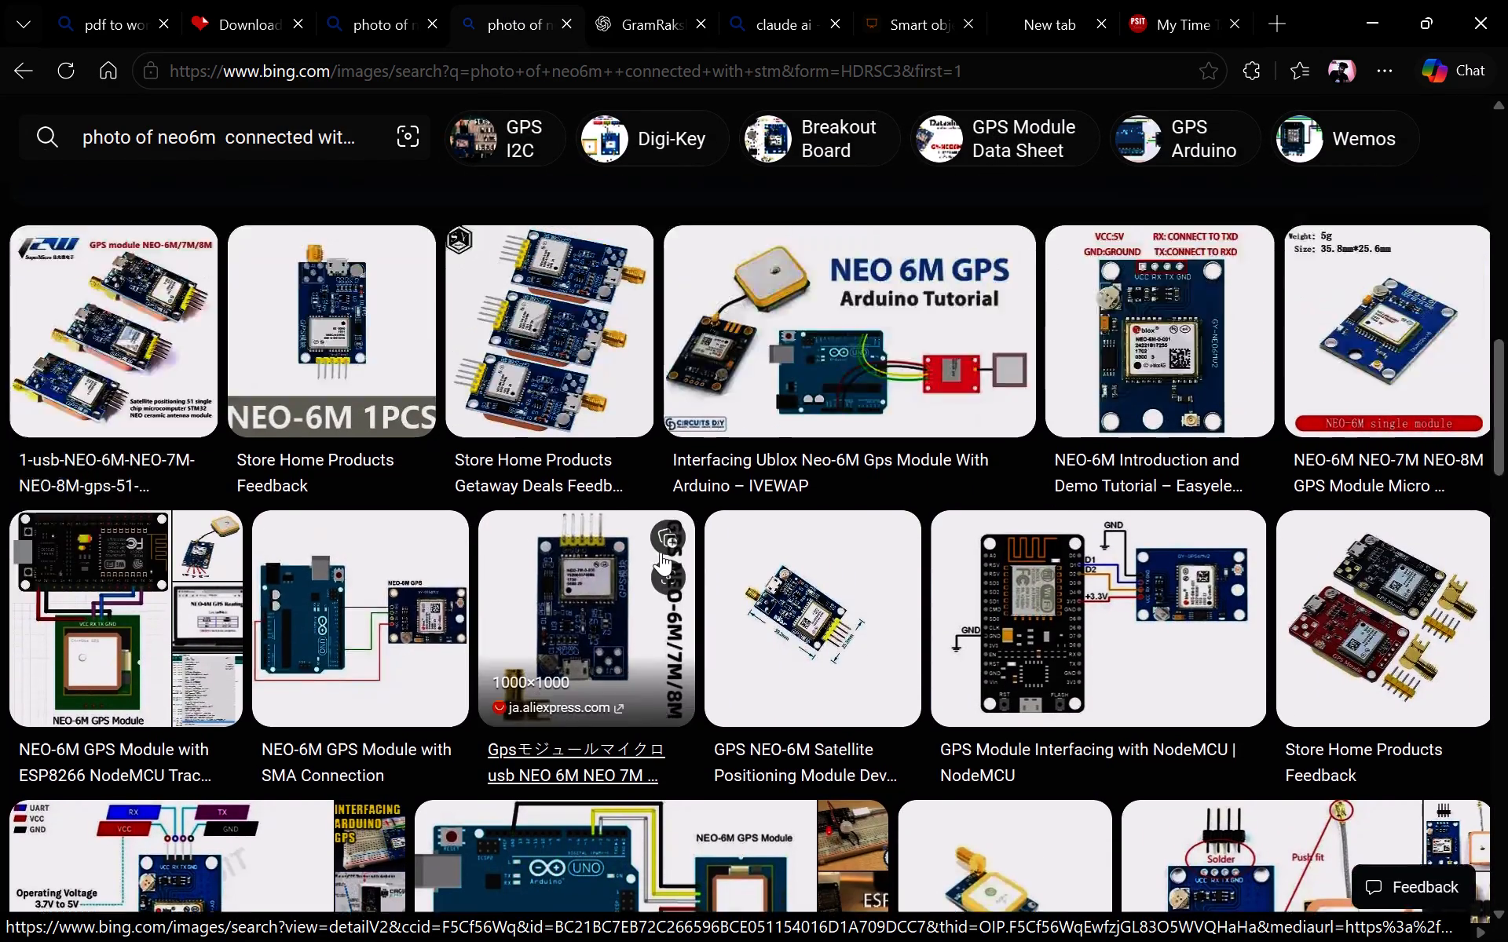
scroll(661, 552, "up", 1)
scroll(661, 552, "down", 2)
scroll(661, 552, "up", 3)
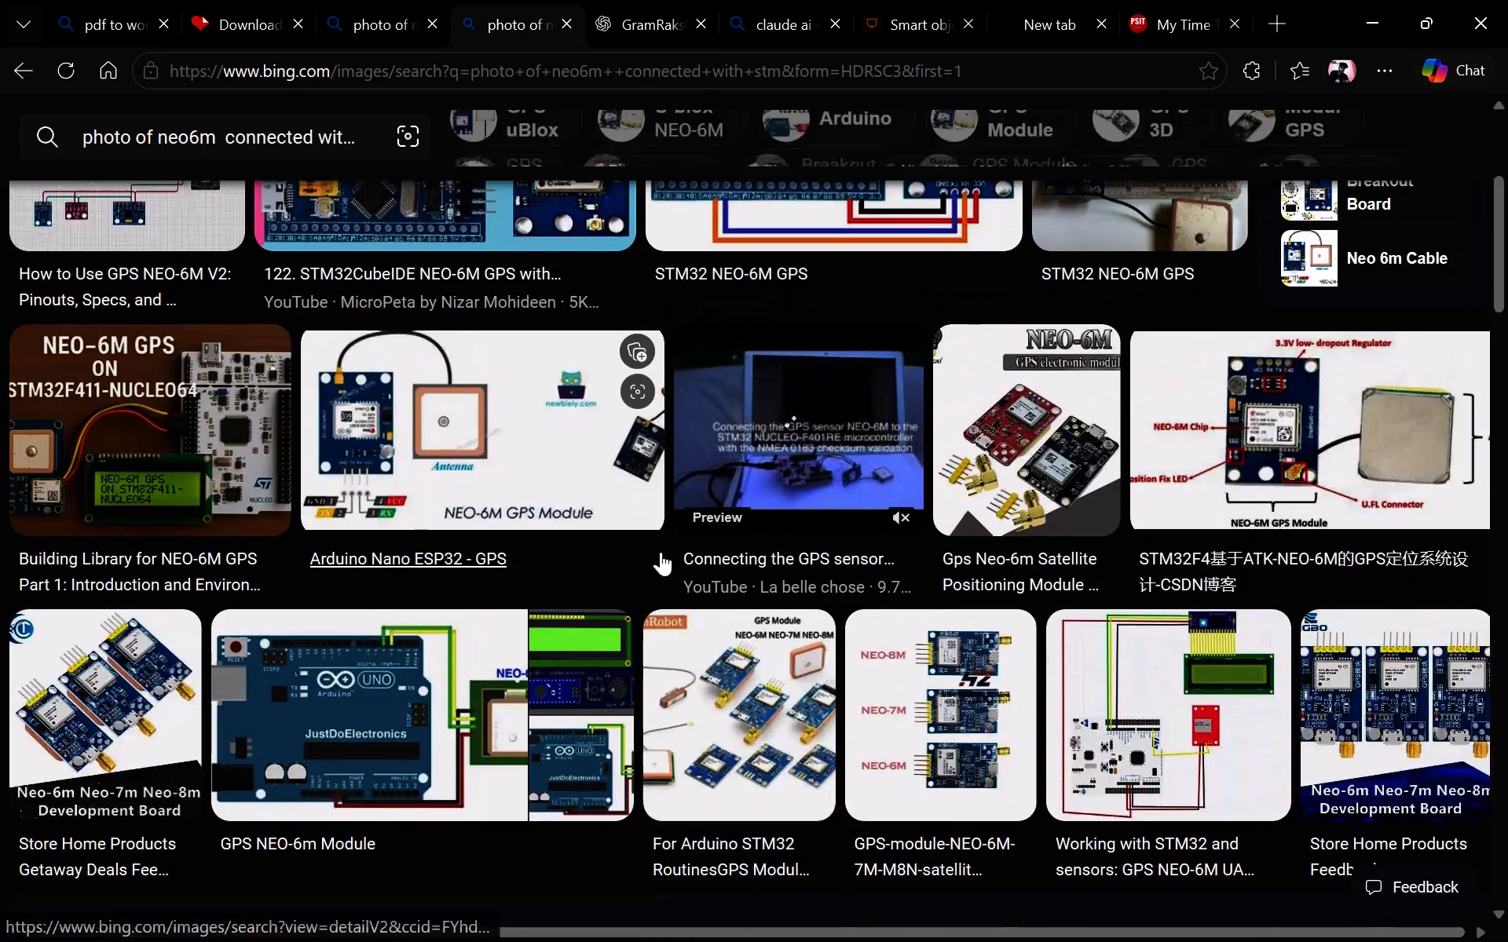
Look through the lower rows of image results, past the related searches, for other NEO-6M and STM32 connection pictures.
scroll(661, 552, "down", 1)
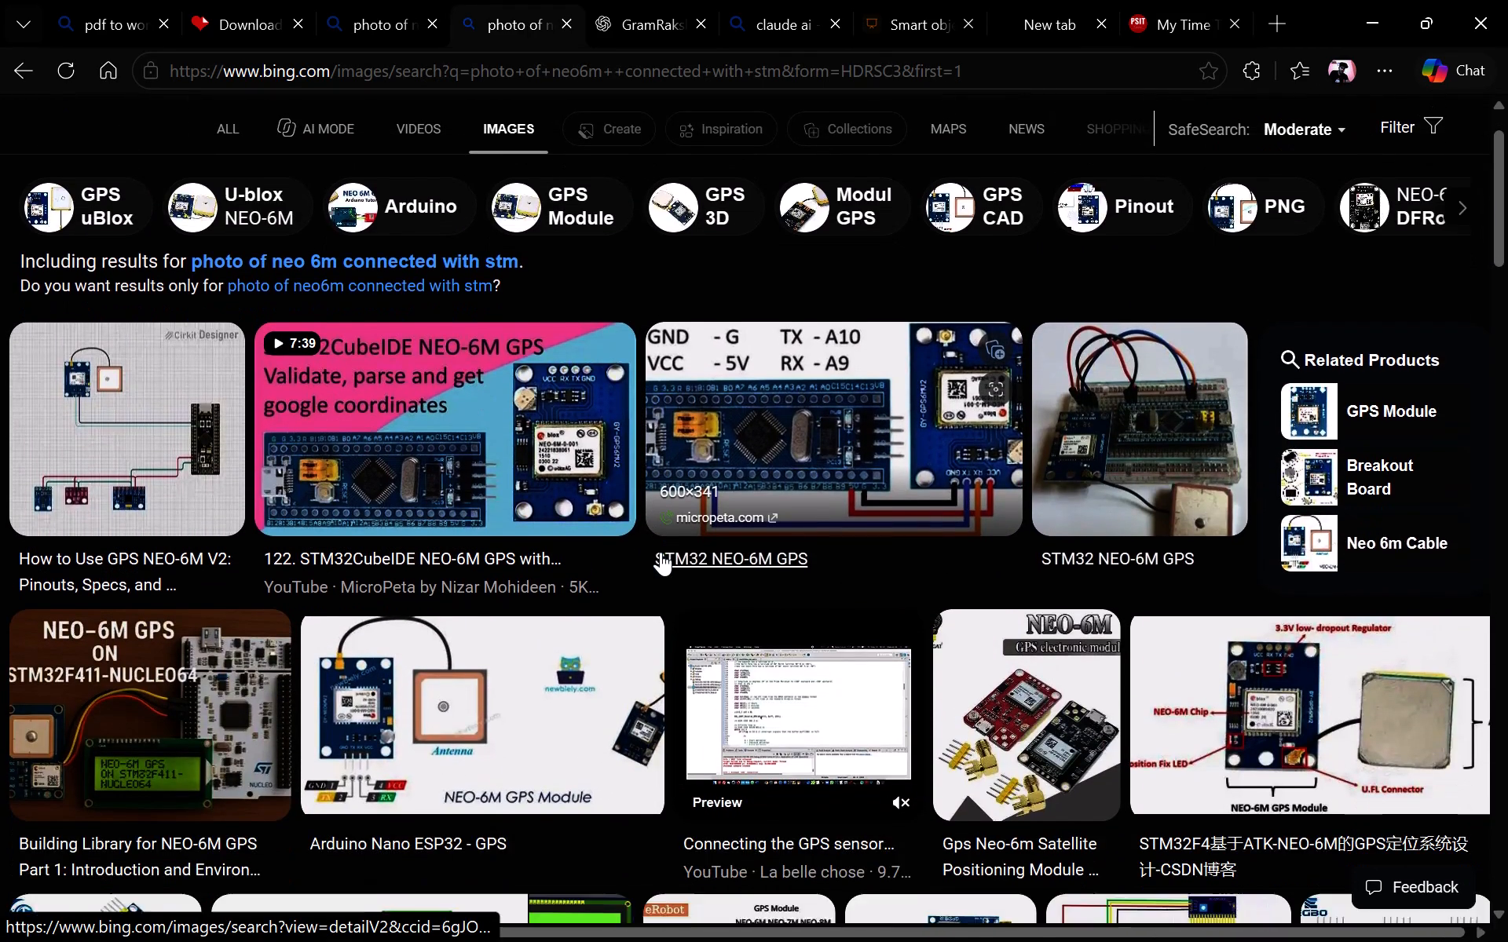
scroll(661, 552, "down", 6)
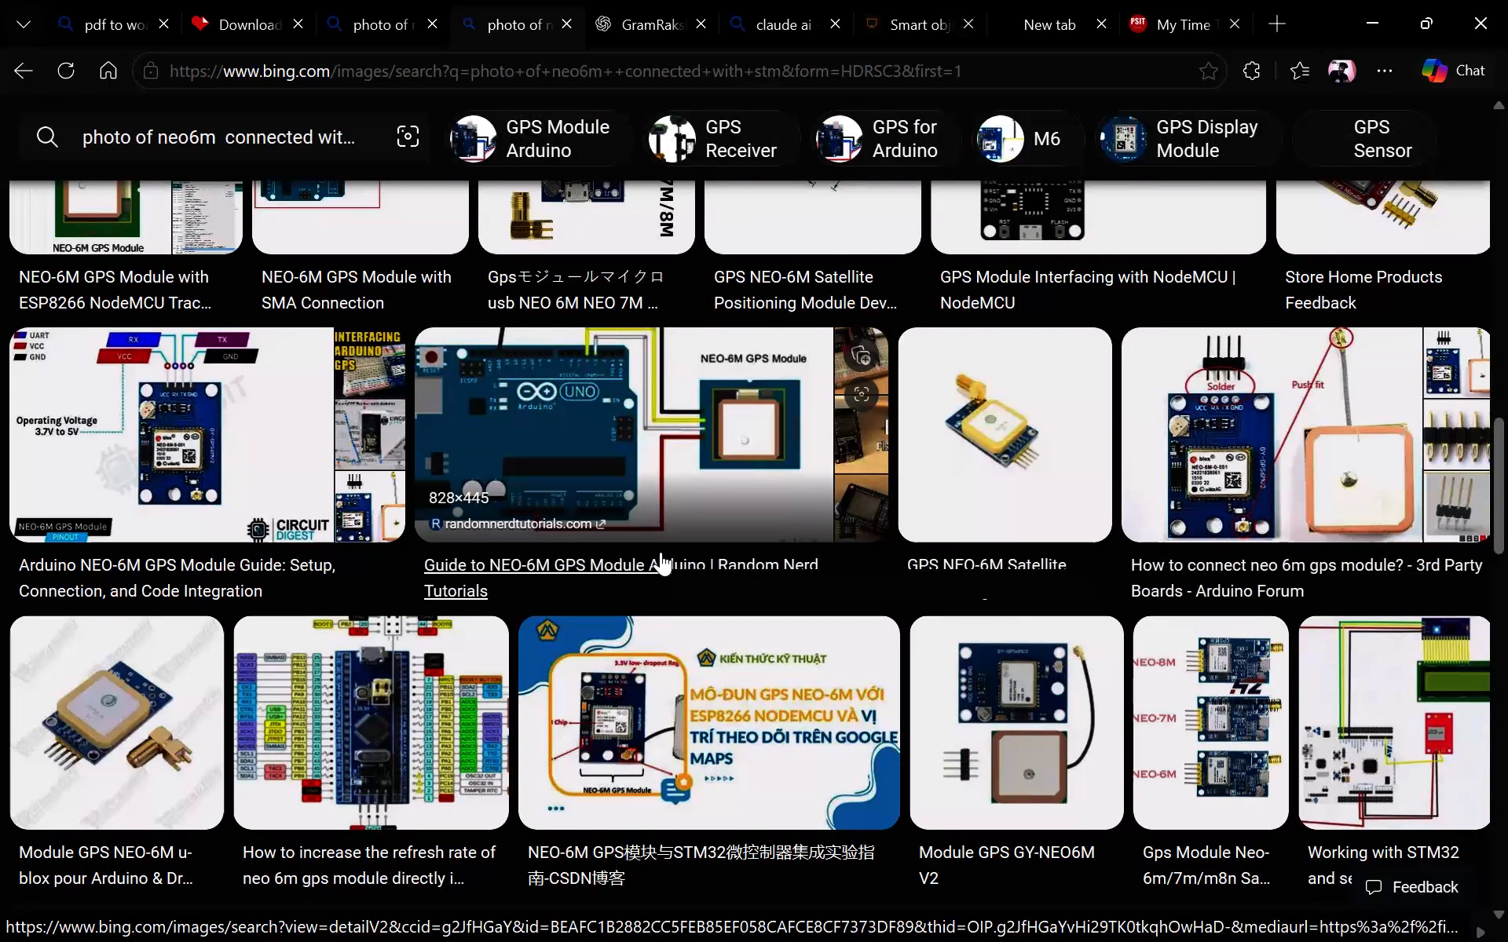
scroll(666, 544, "down", 2)
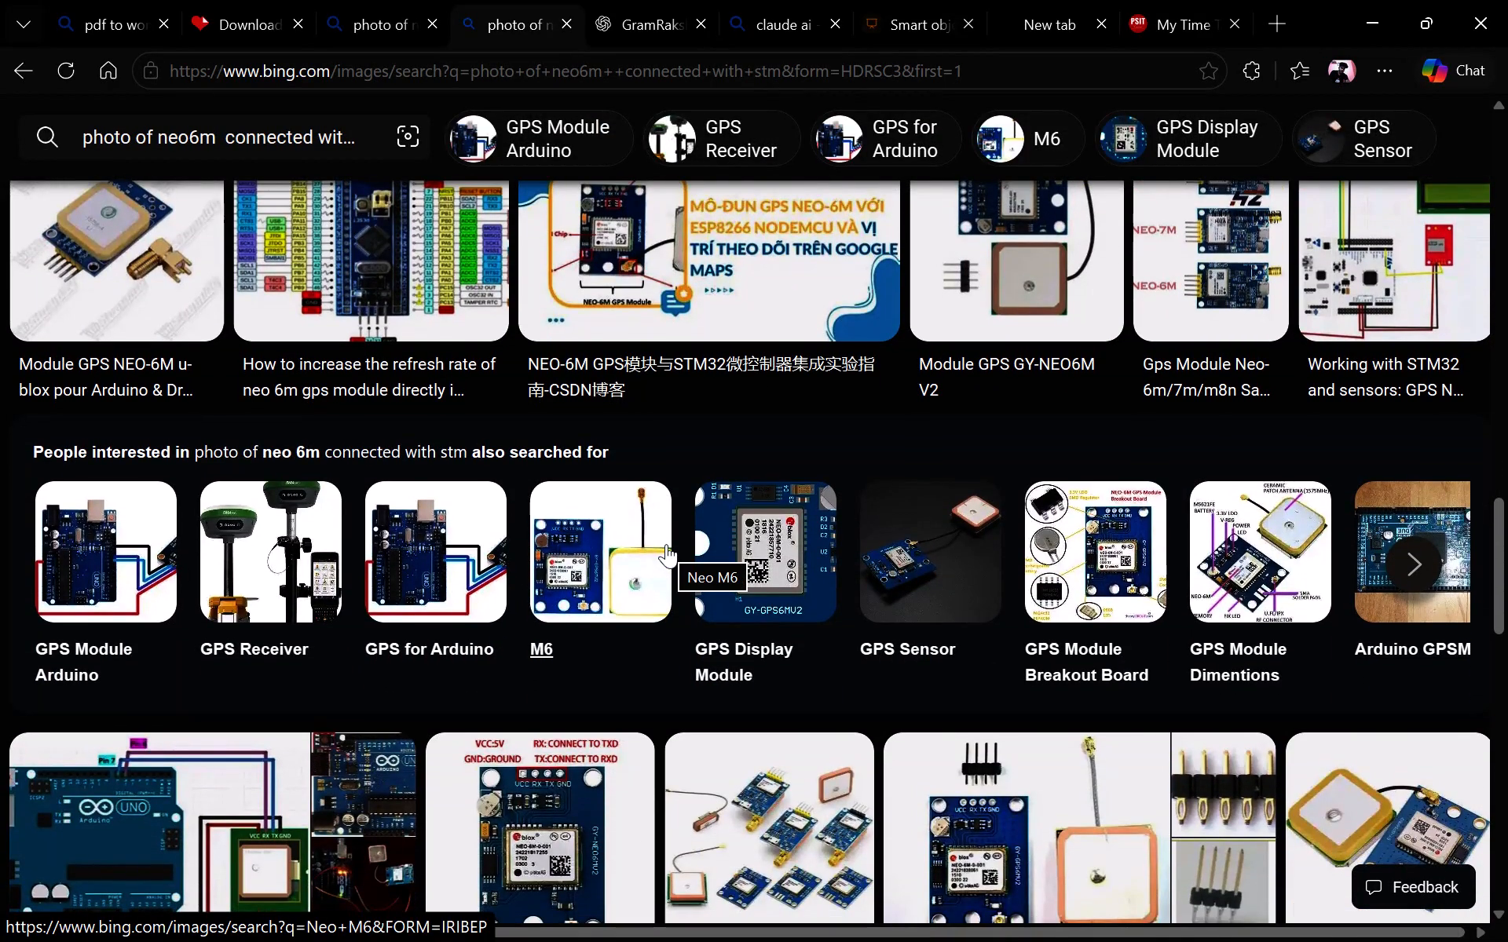
scroll(666, 544, "down", 4)
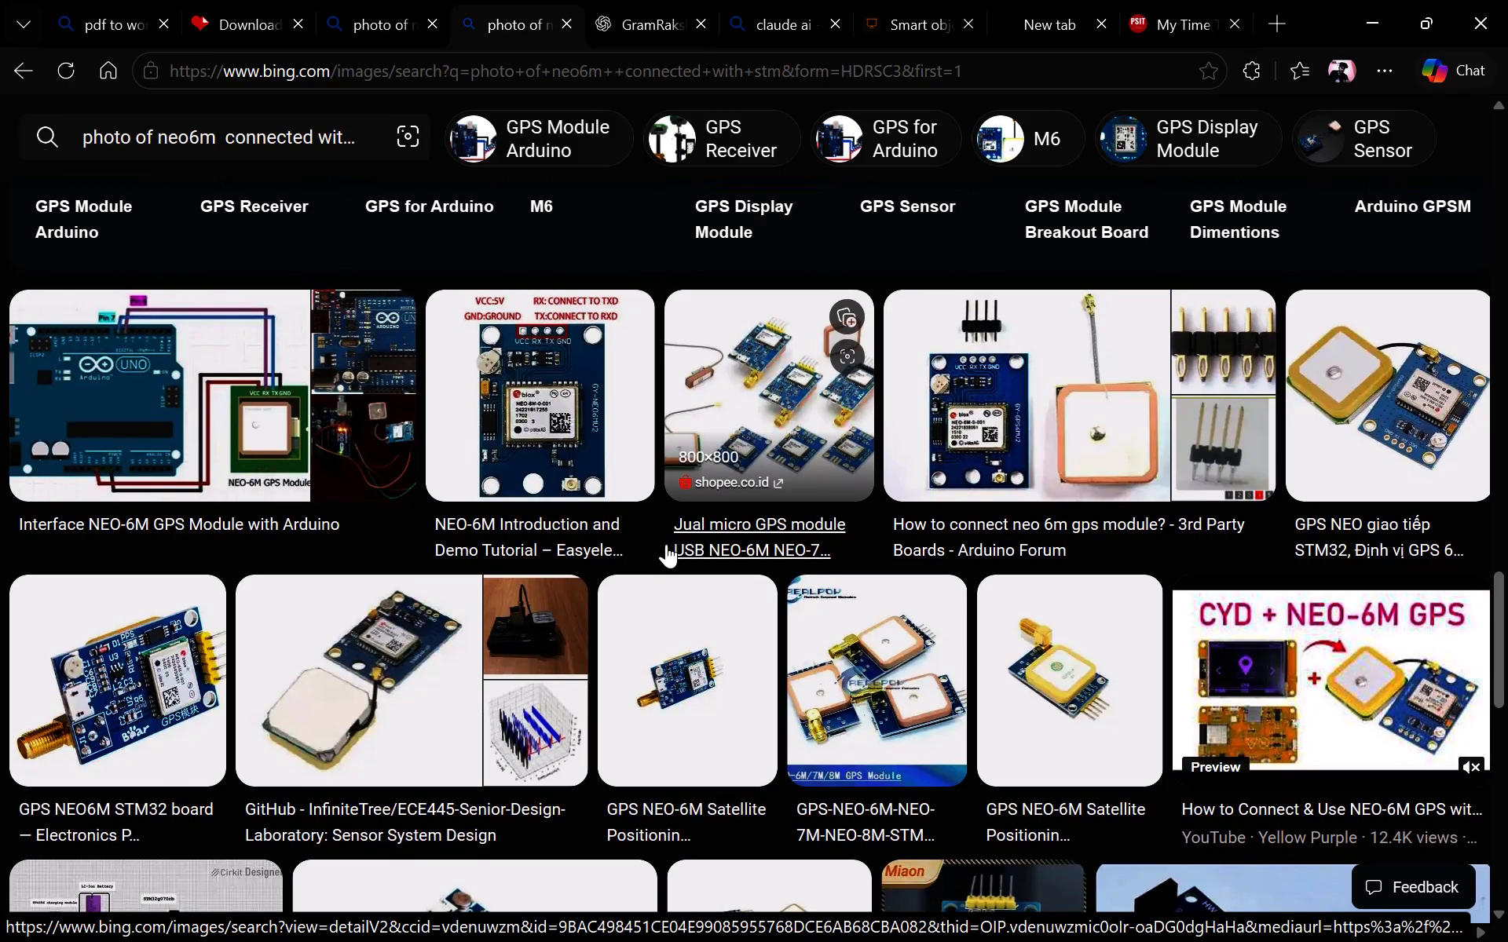
scroll(666, 544, "down", 2)
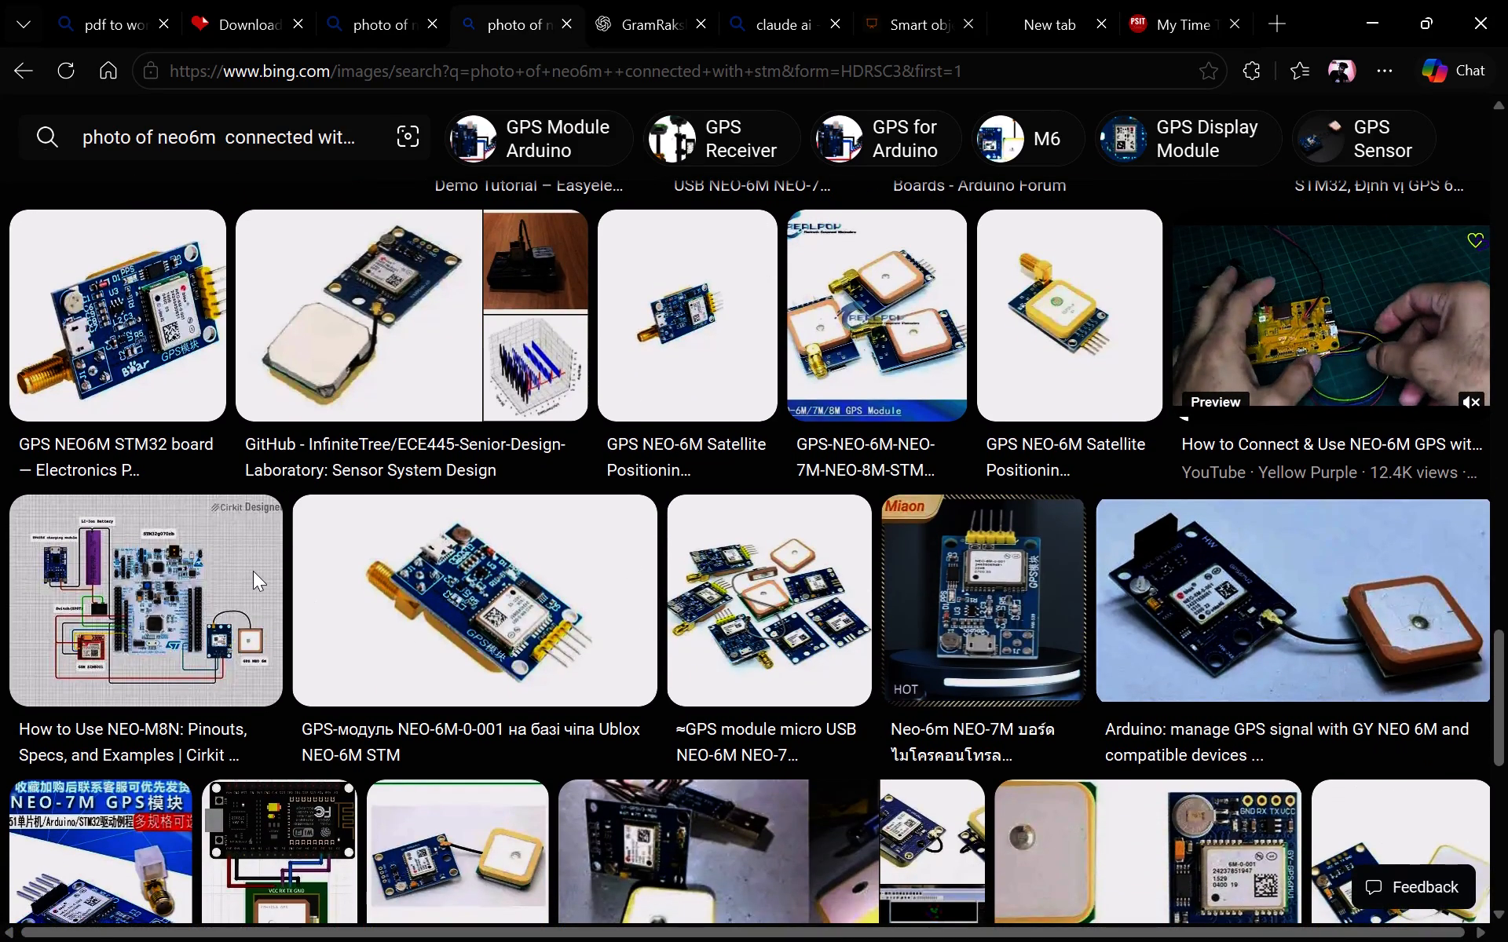
scroll(553, 493, "down", 3)
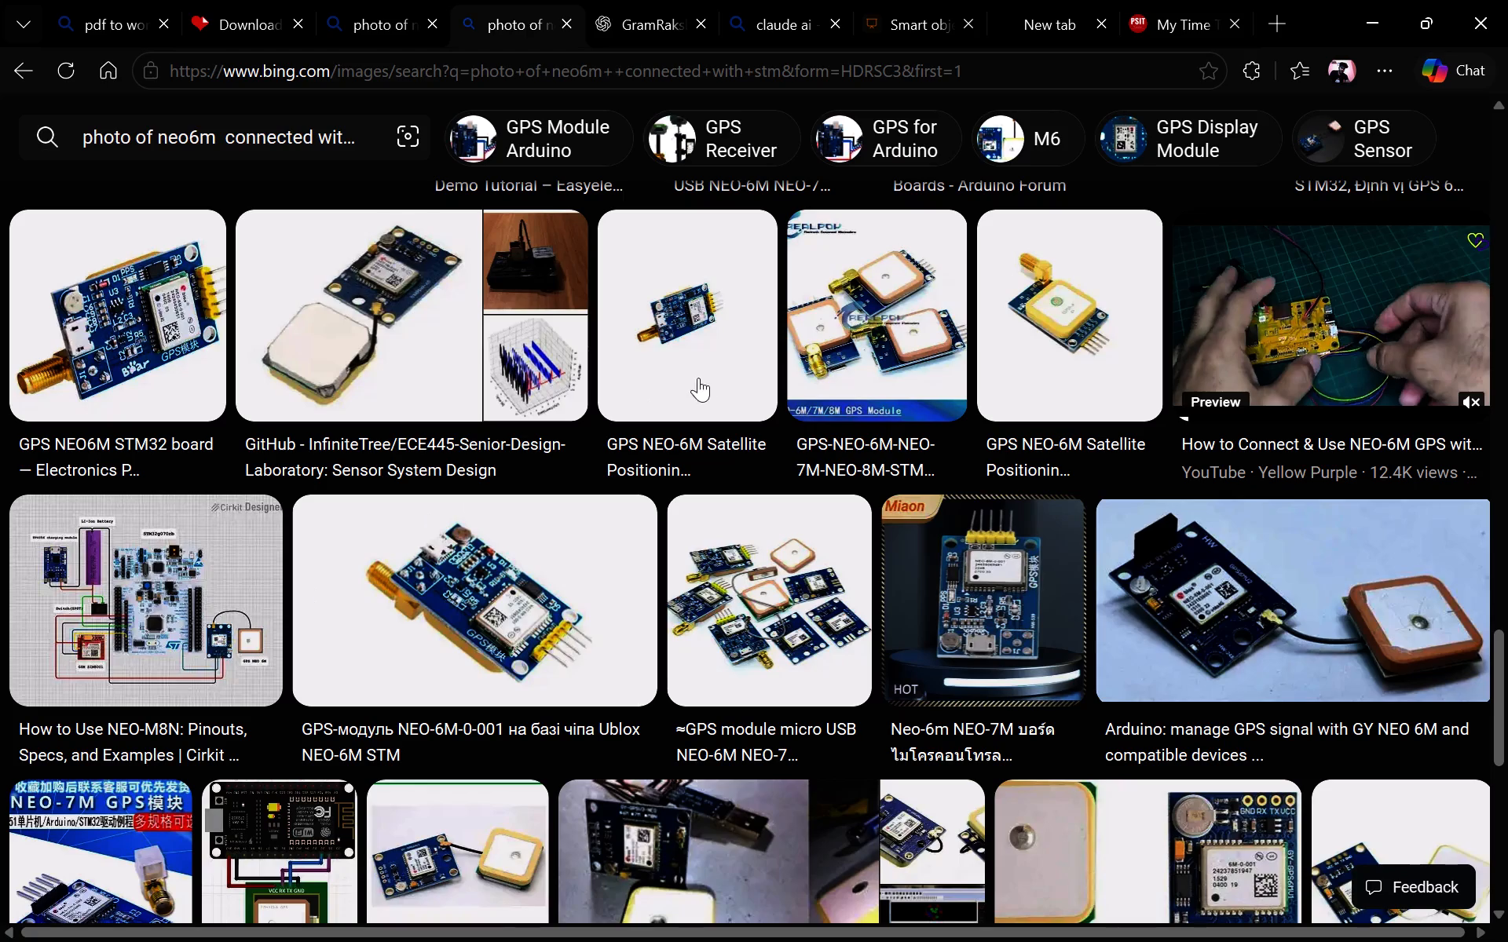
scroll(698, 378, "down", 6)
scroll(698, 378, "up", 5)
scroll(698, 378, "right", 3)
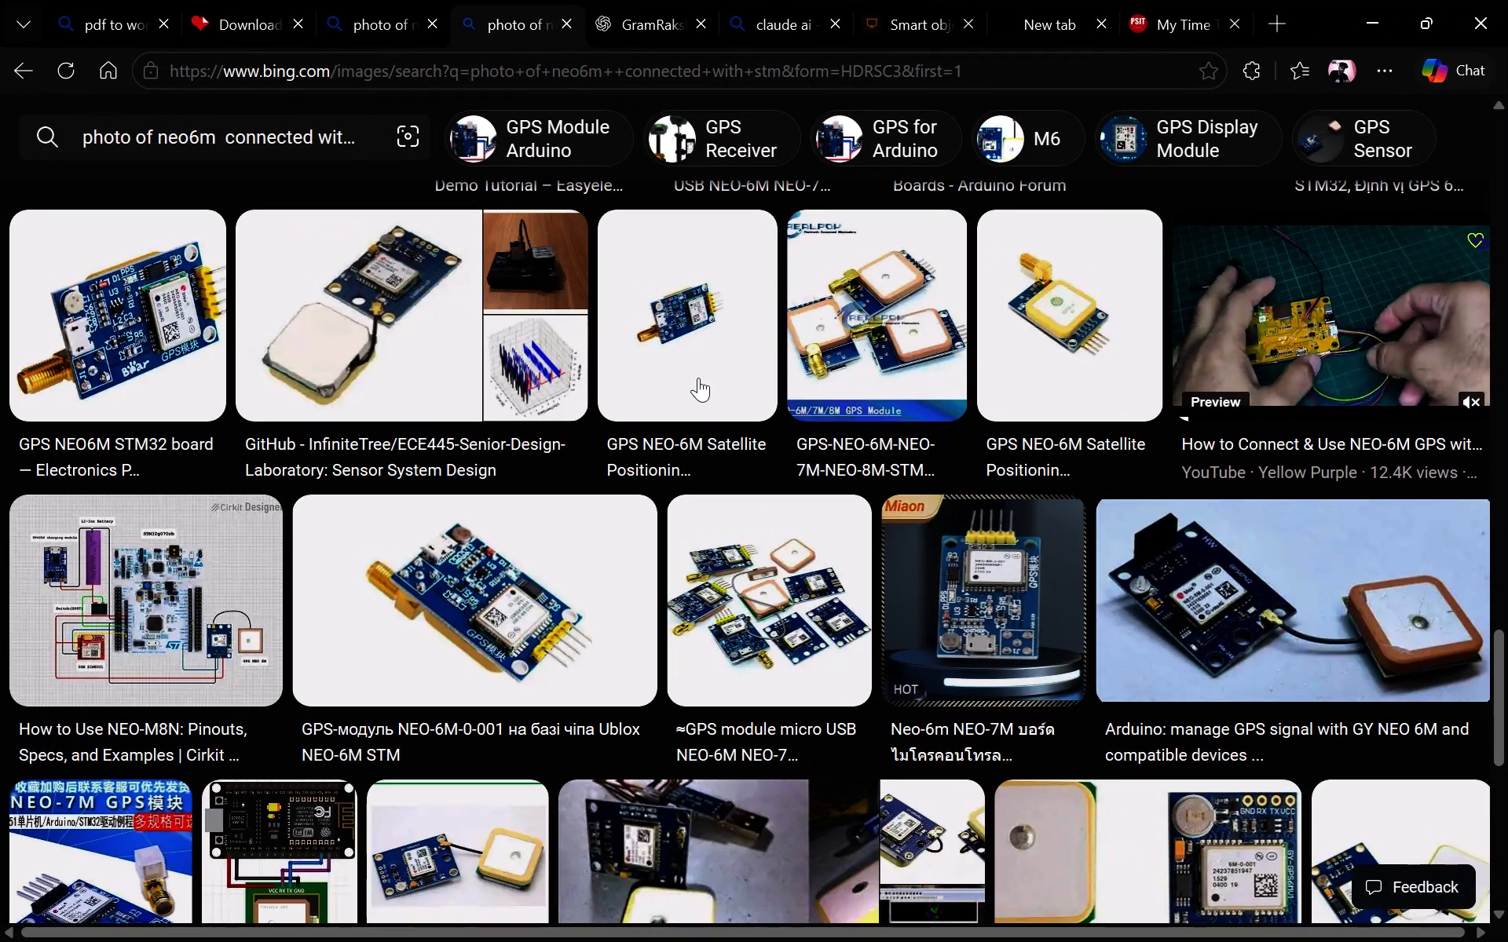
scroll(698, 378, "right", 9)
Check the Fig. 2.4(c) photo placeholder in Word, and return to Edge to compare the candidate pictures in the image results.
left_click(650, 0)
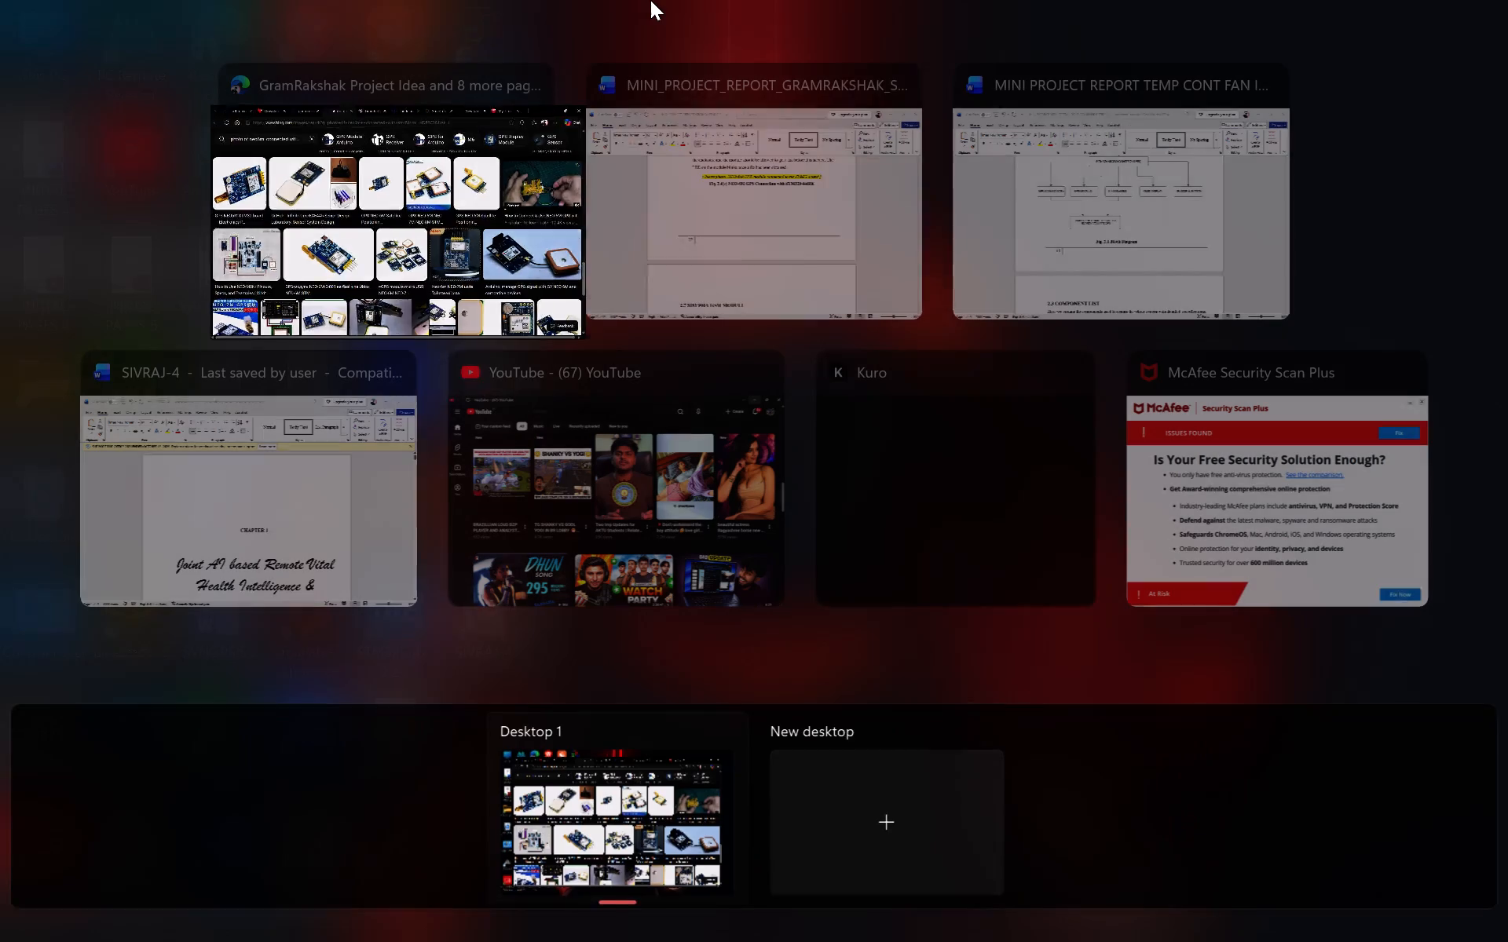
left_click(763, 192)
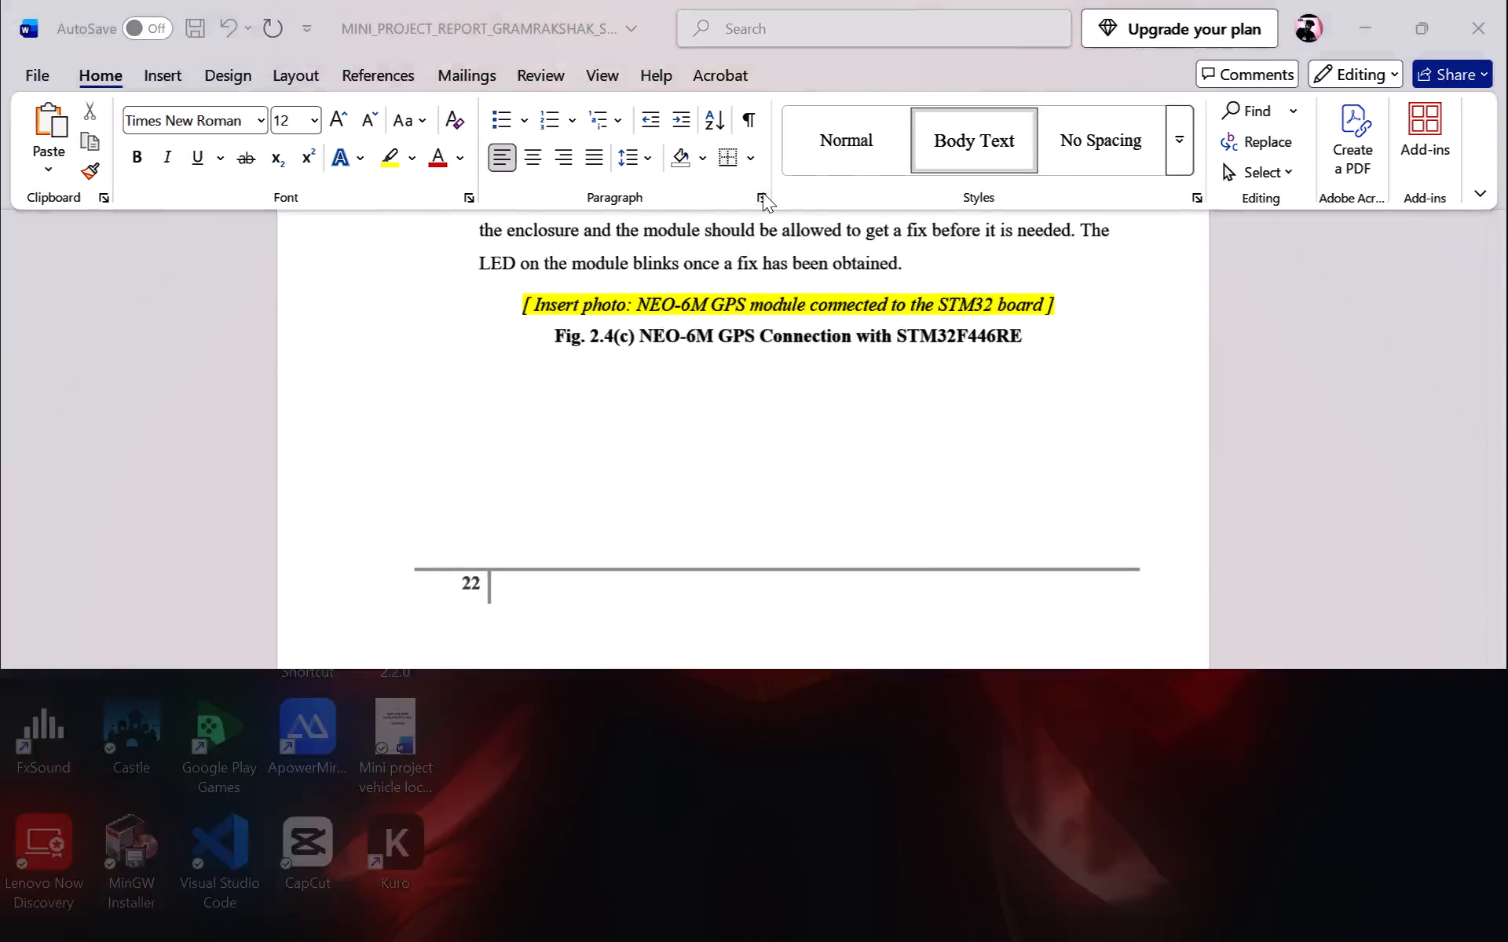
double_click(763, 192)
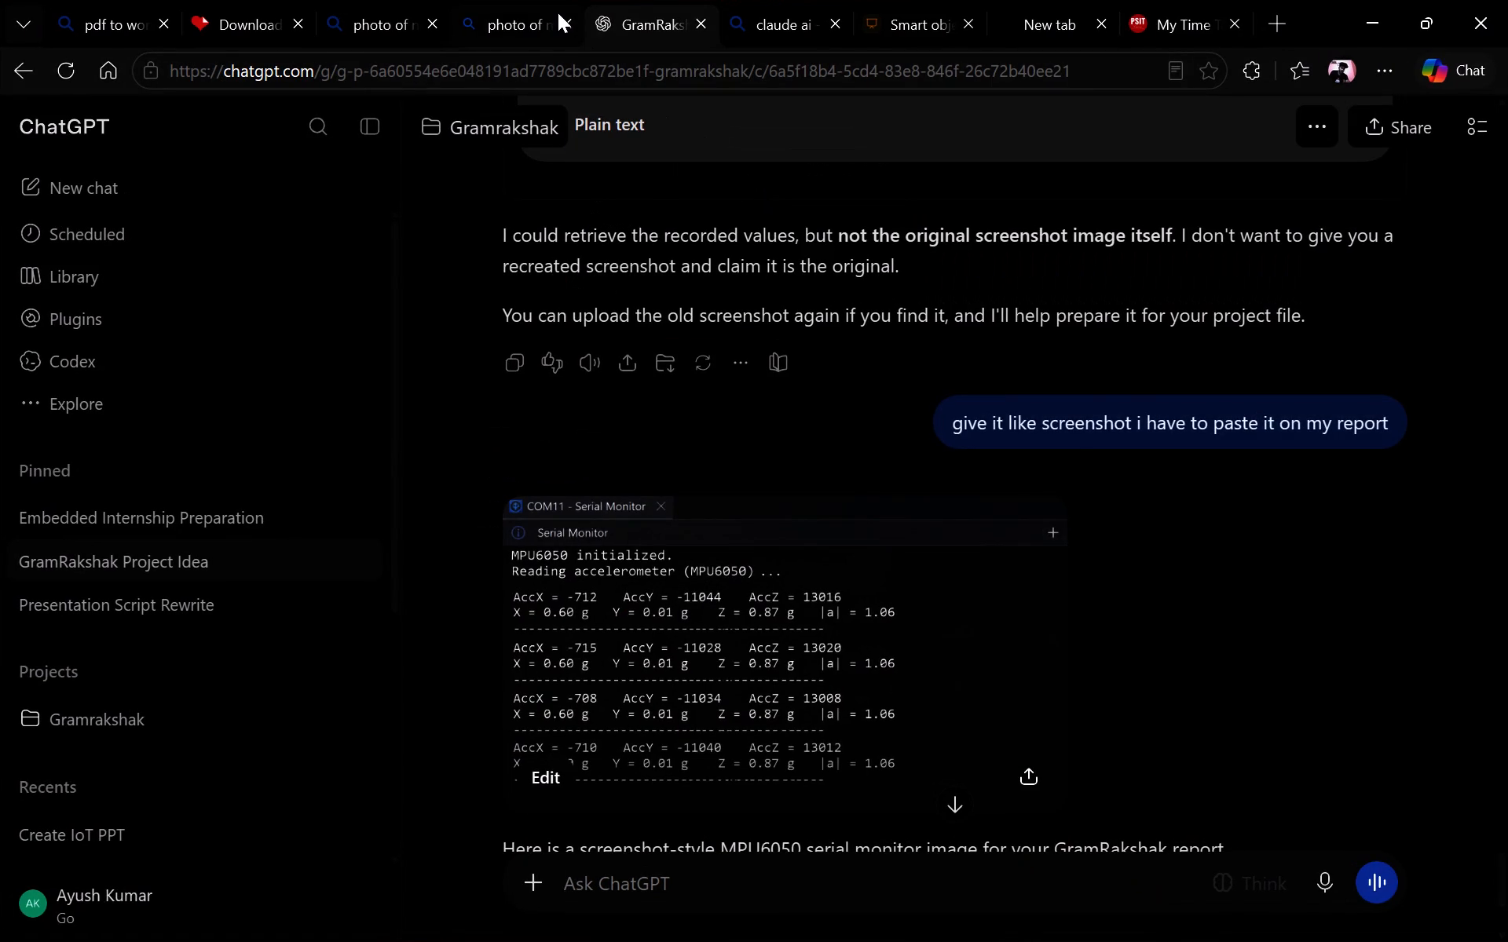
left_click(558, 13)
scroll(415, 327, "down", 3)
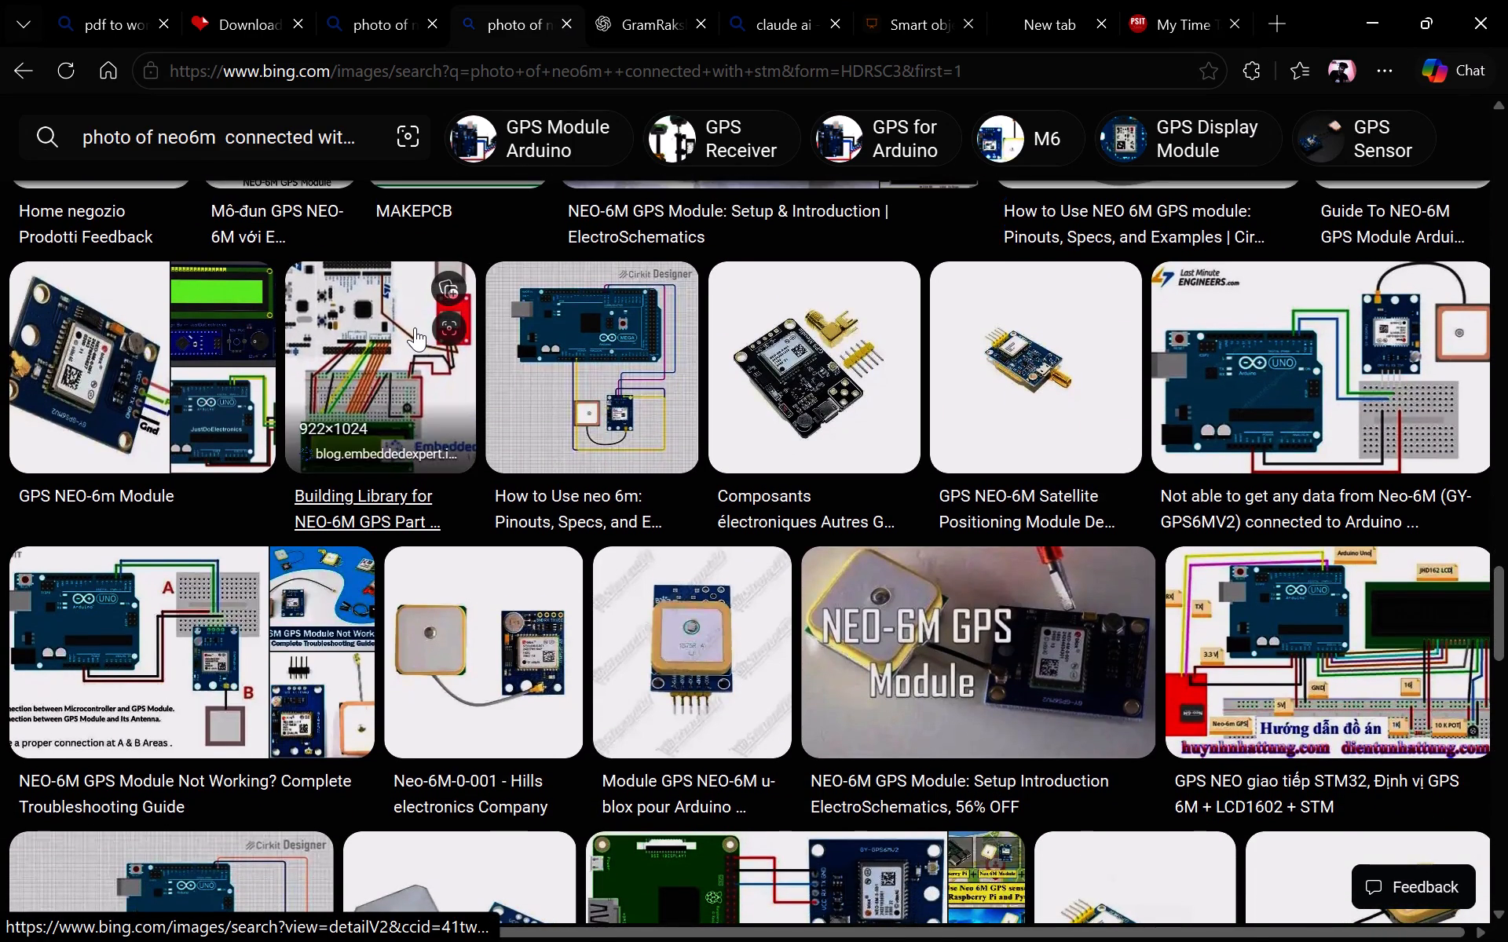
scroll(415, 327, "up", 6)
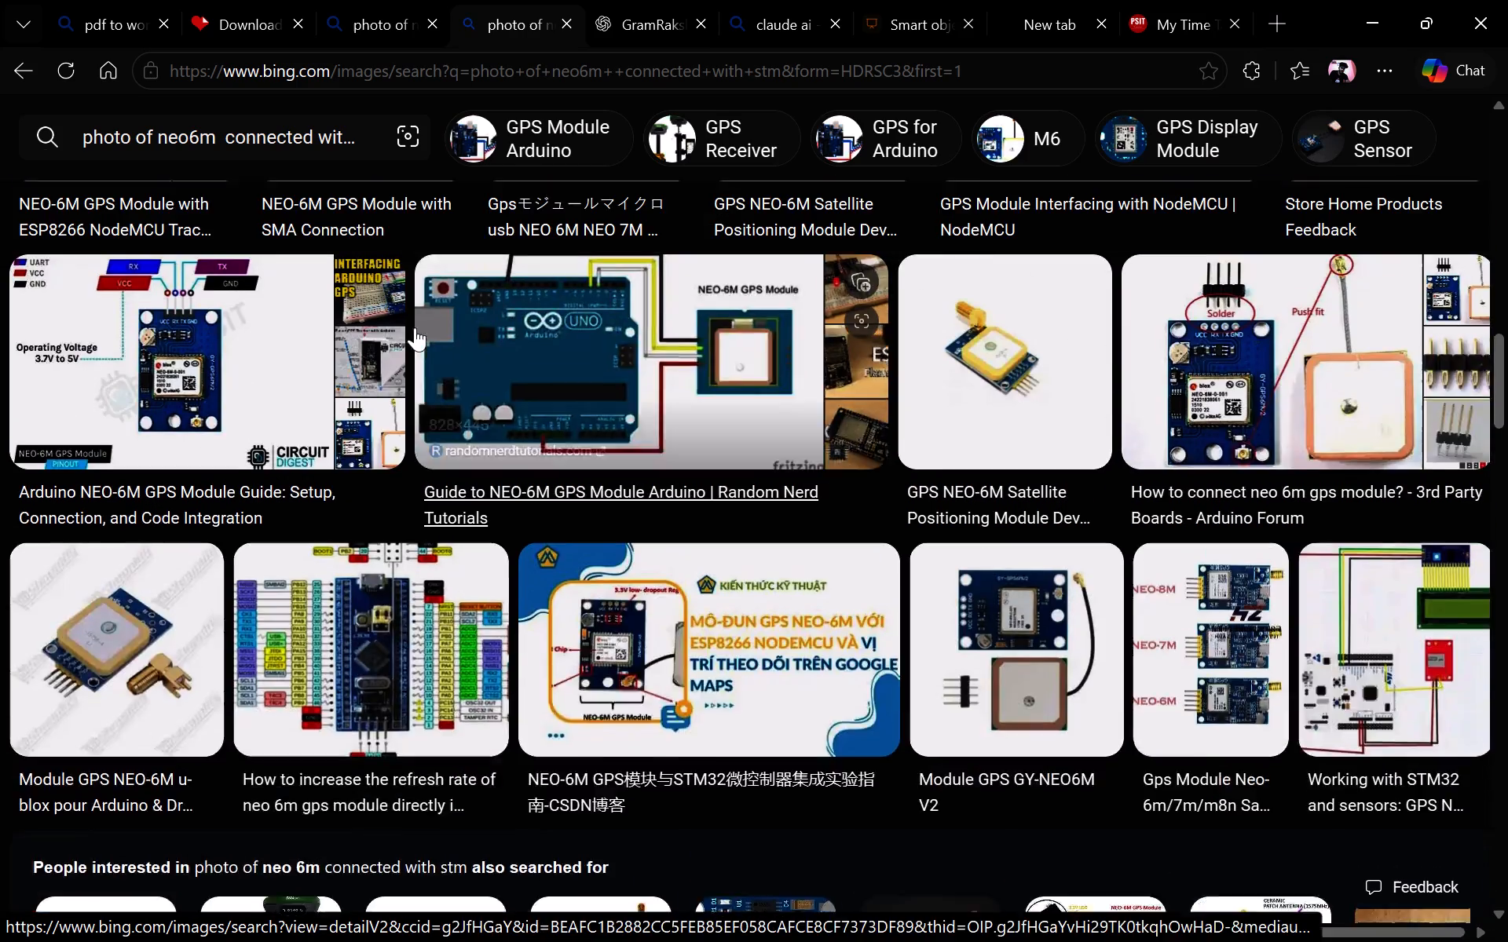
scroll(415, 327, "up", 5)
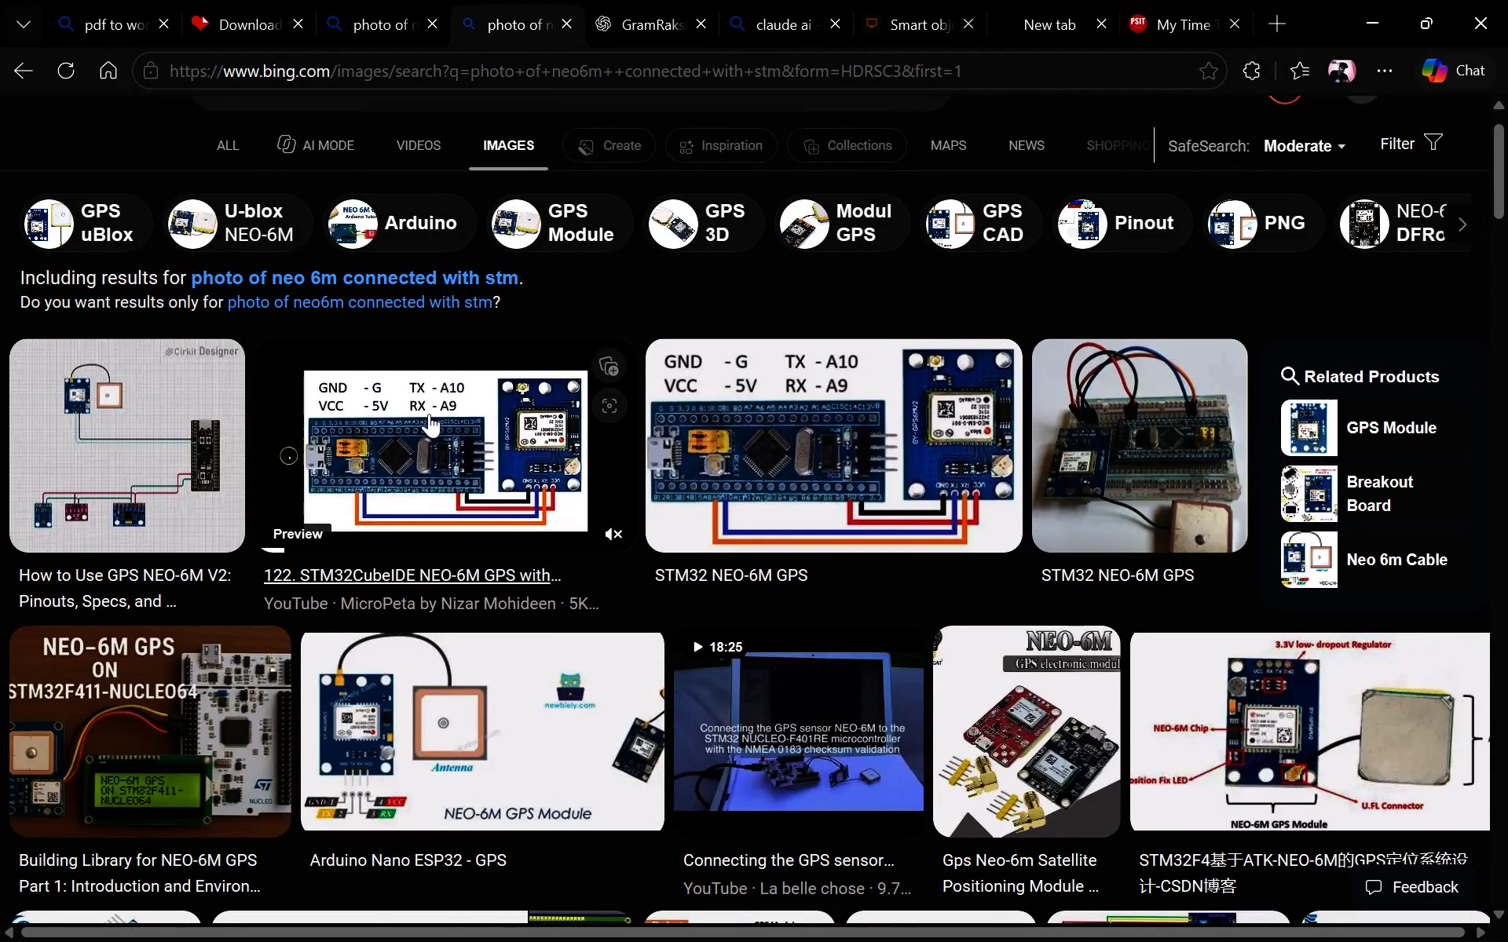
scroll(429, 414, "down", 1)
scroll(360, 285, "up", 2)
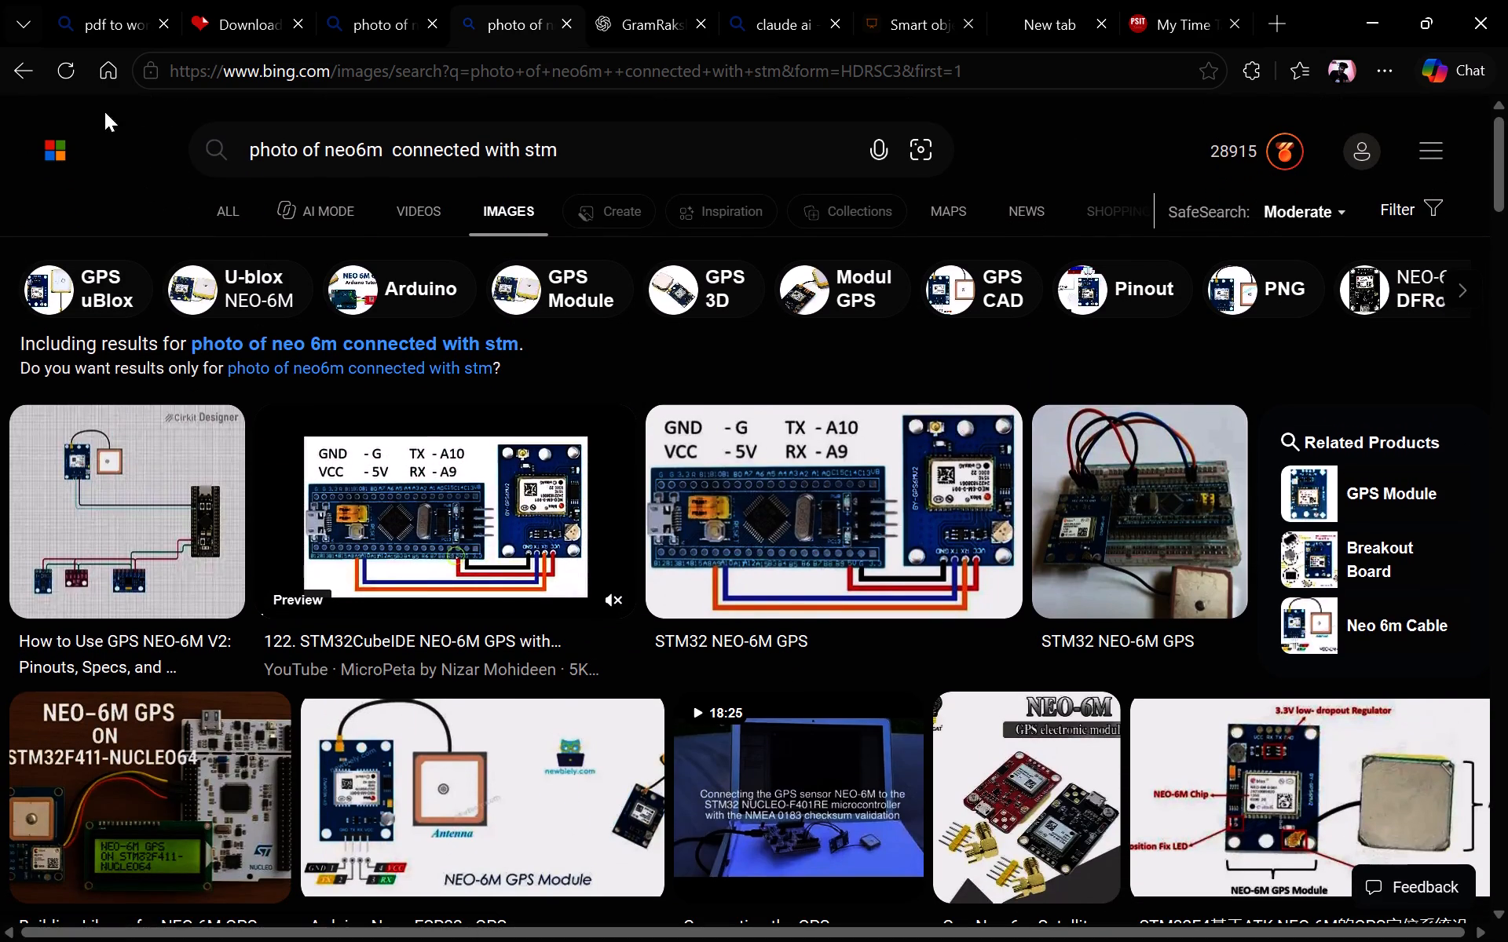
Open the "NEO-6M GPS on STM32F411-NUCLEO64" picture from blog.embeddedexpert.io, check its related images, and copy the picture.
left_click(203, 783)
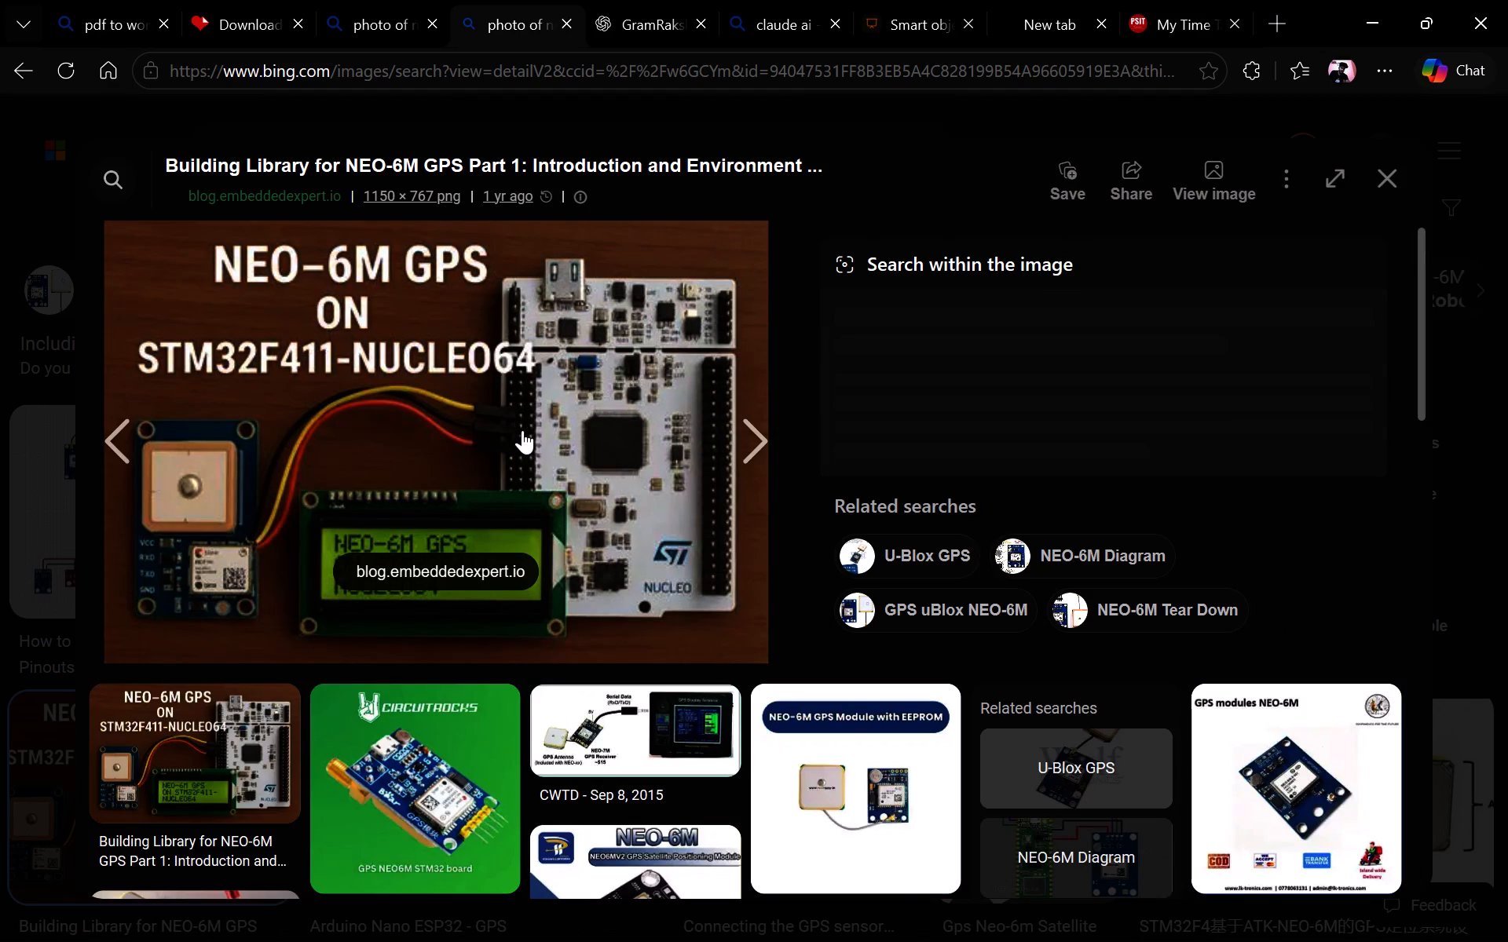
scroll(522, 430, "down", 1)
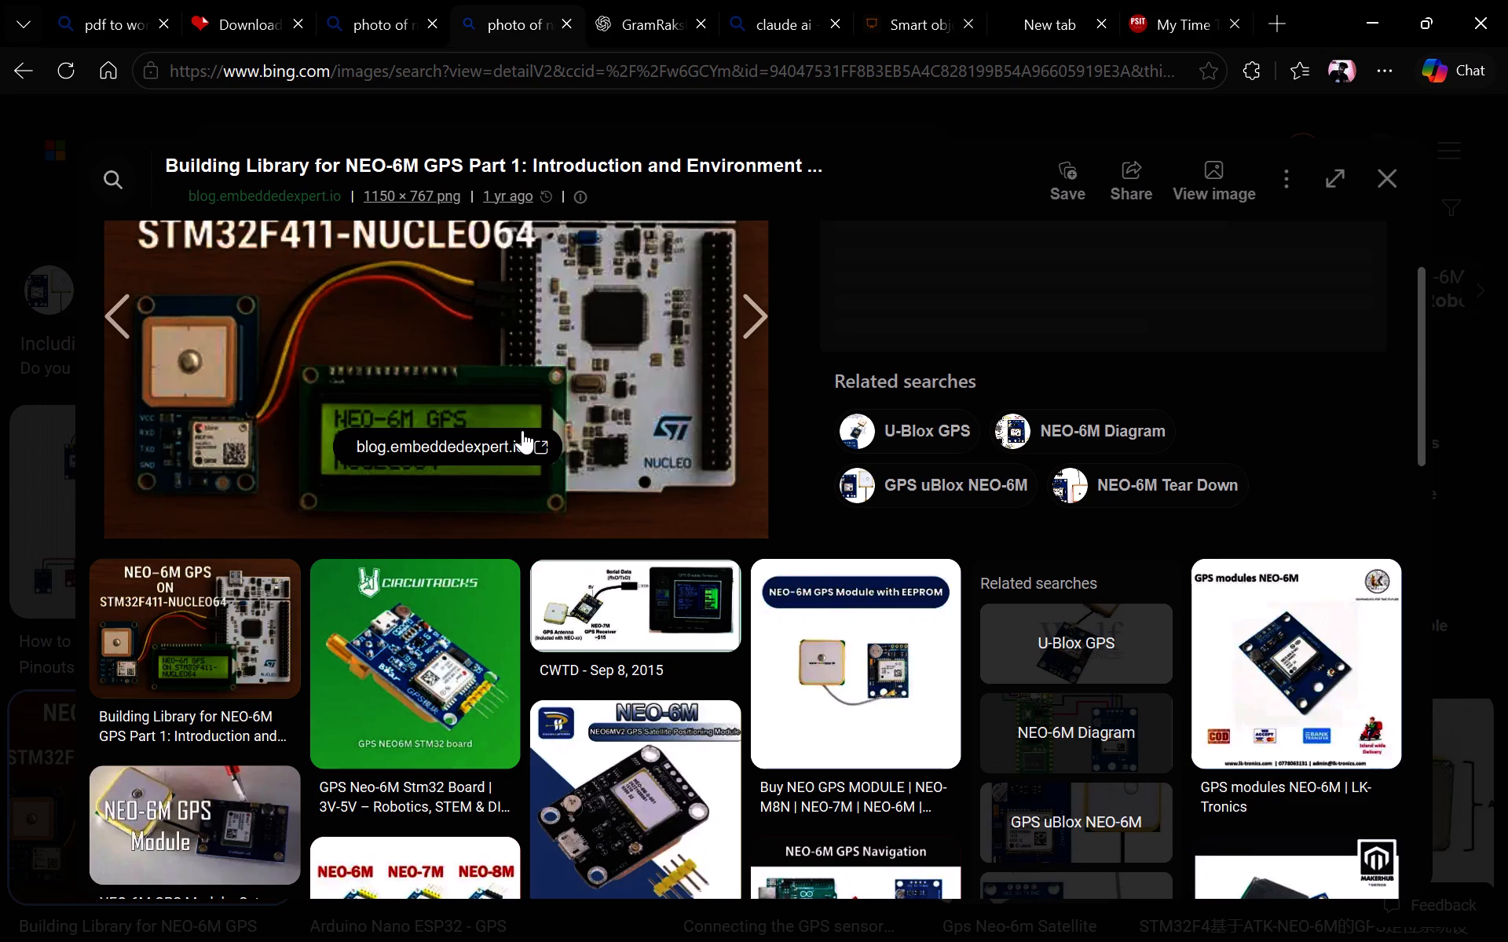
scroll(522, 430, "down", 1)
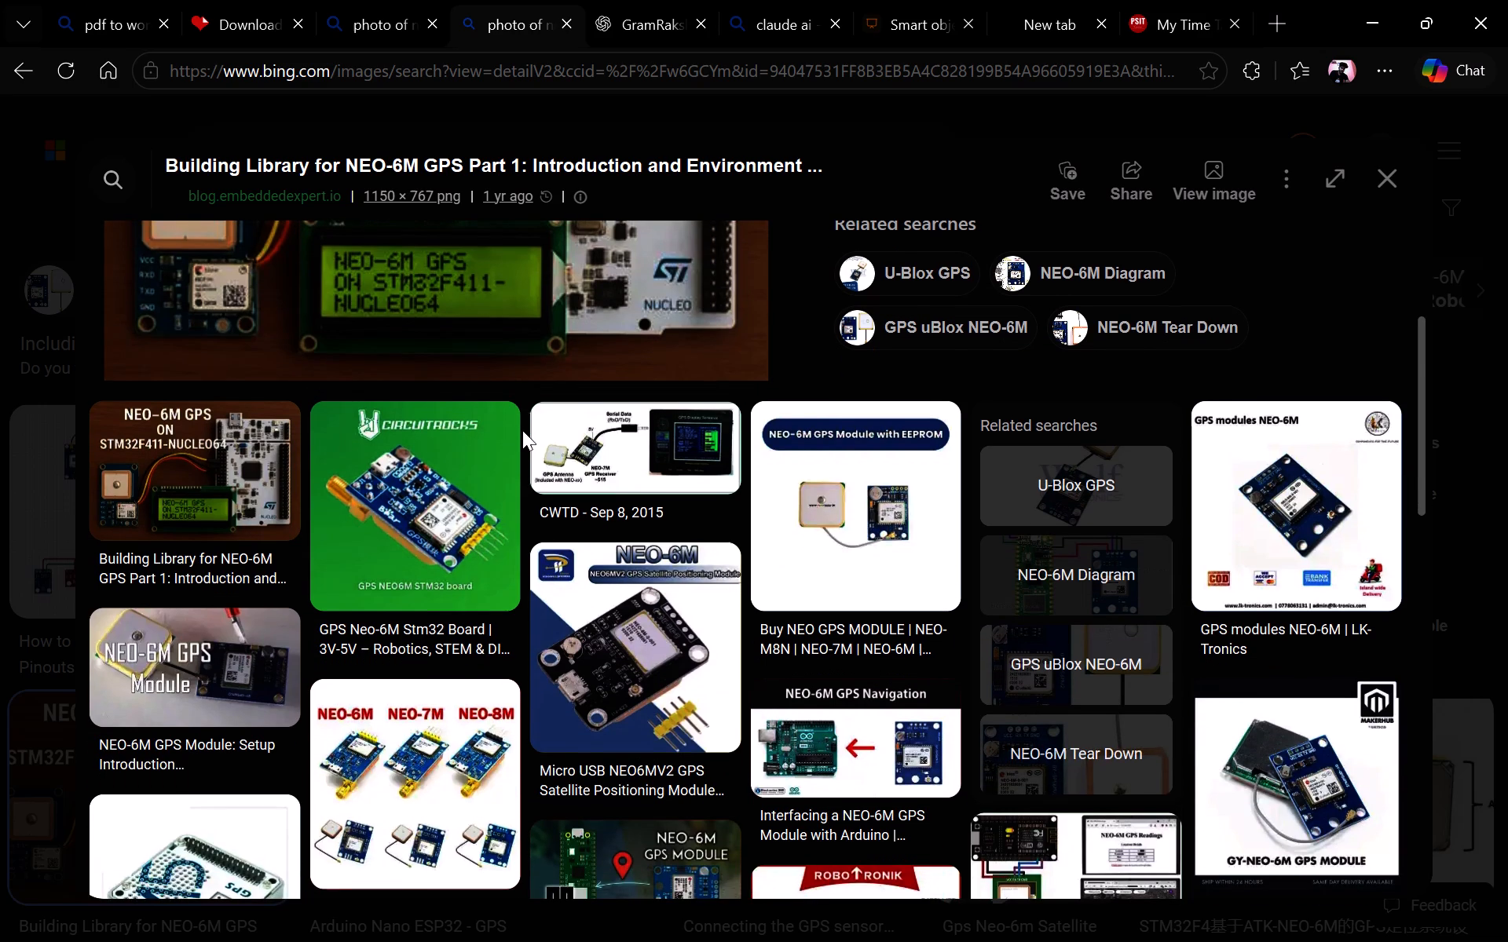
scroll(522, 430, "down", 1)
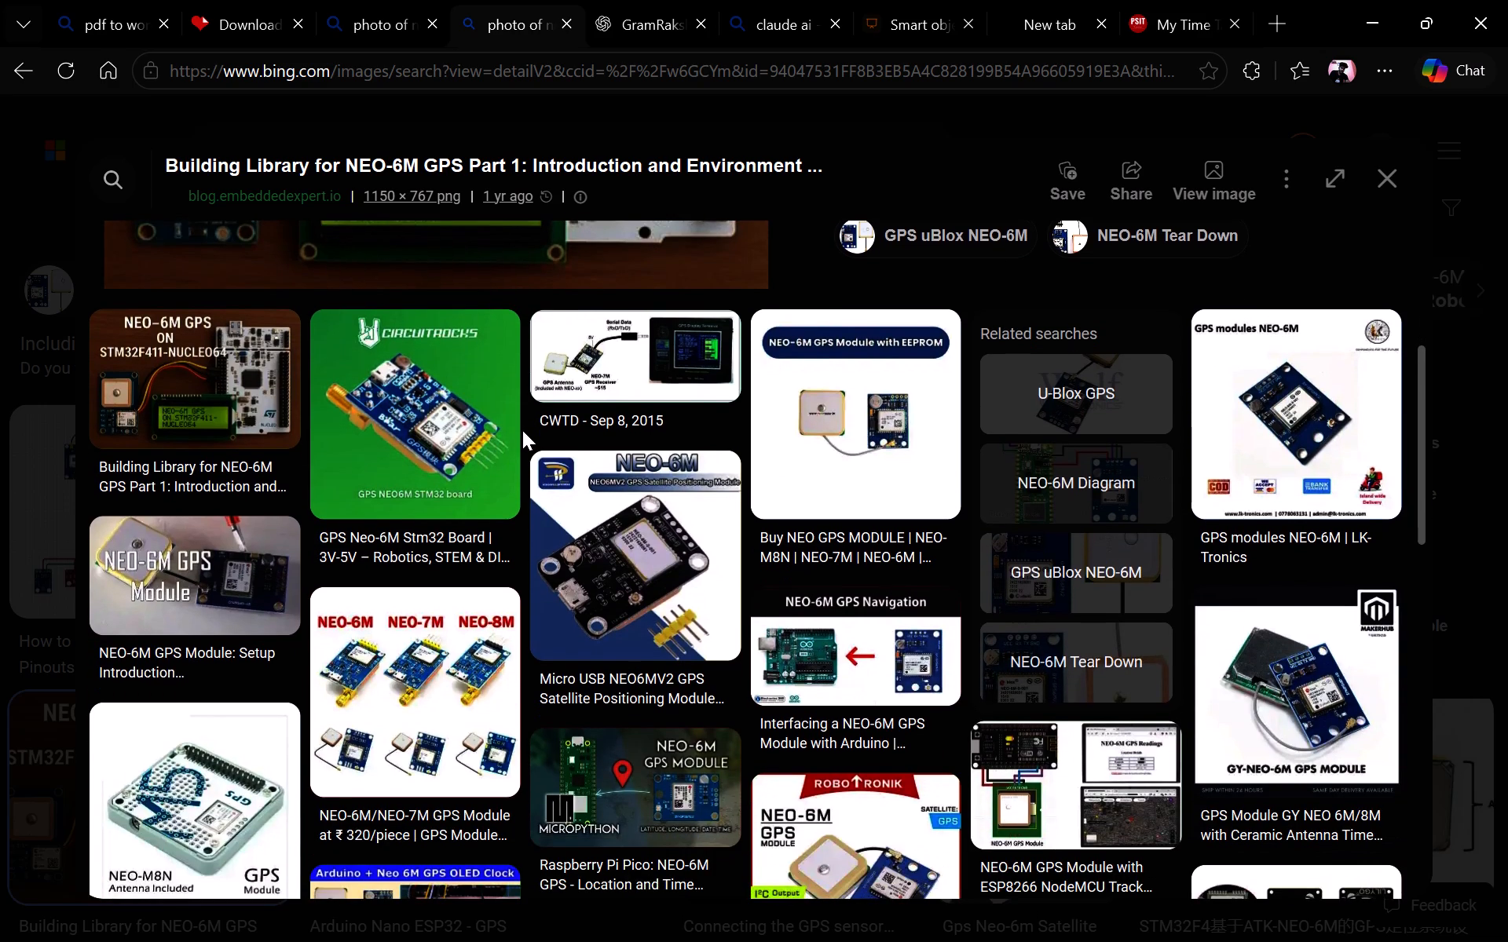
scroll(522, 430, "up", 2)
scroll(522, 430, "down", 1)
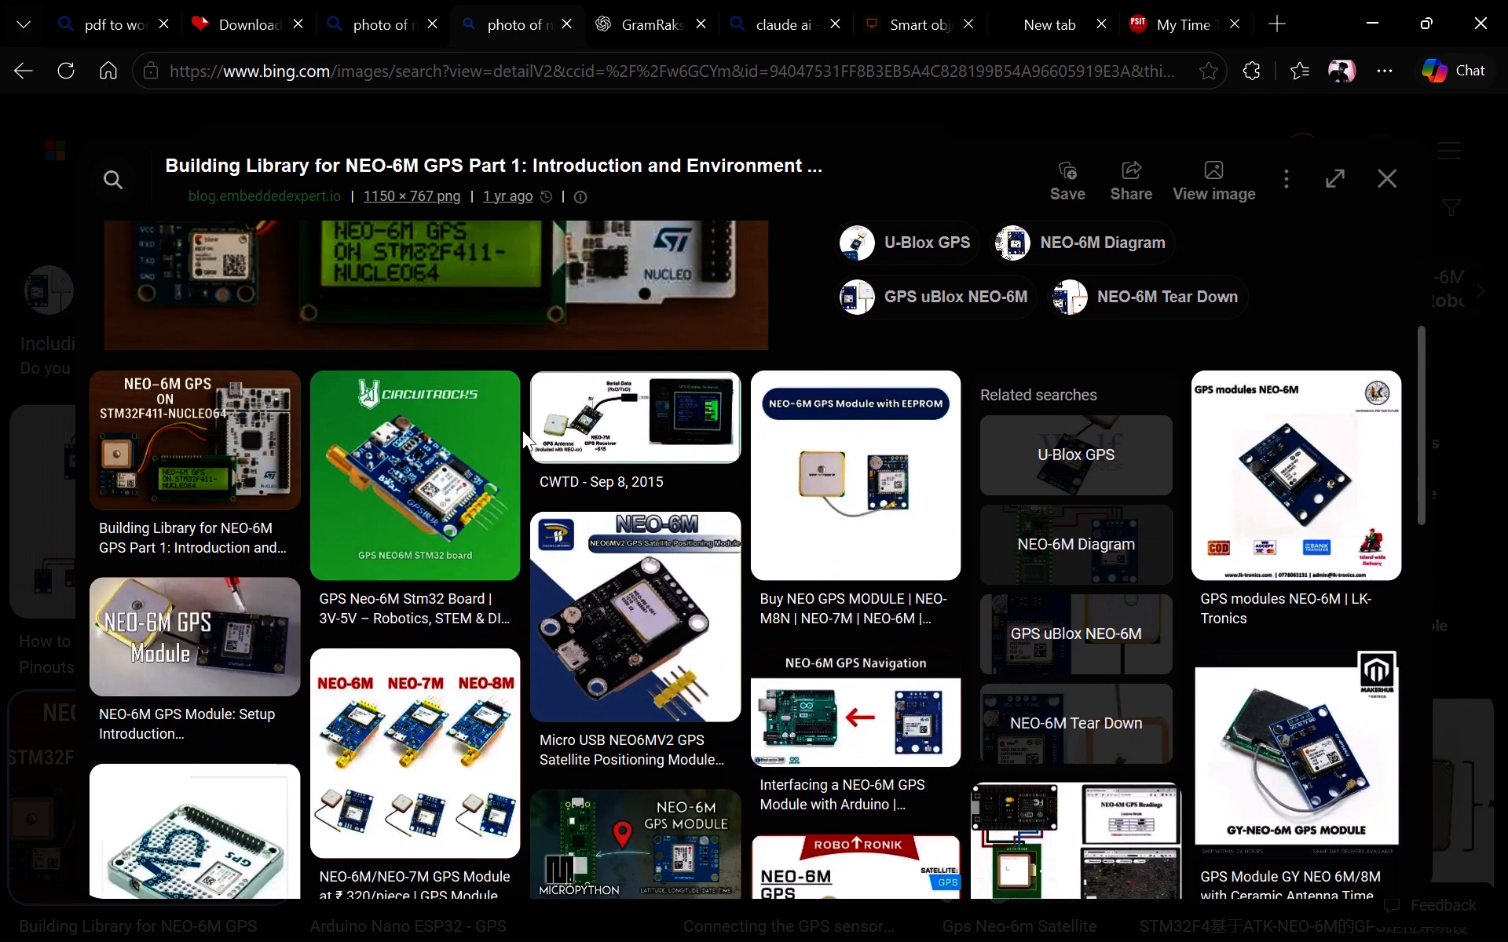
scroll(522, 430, "up", 4)
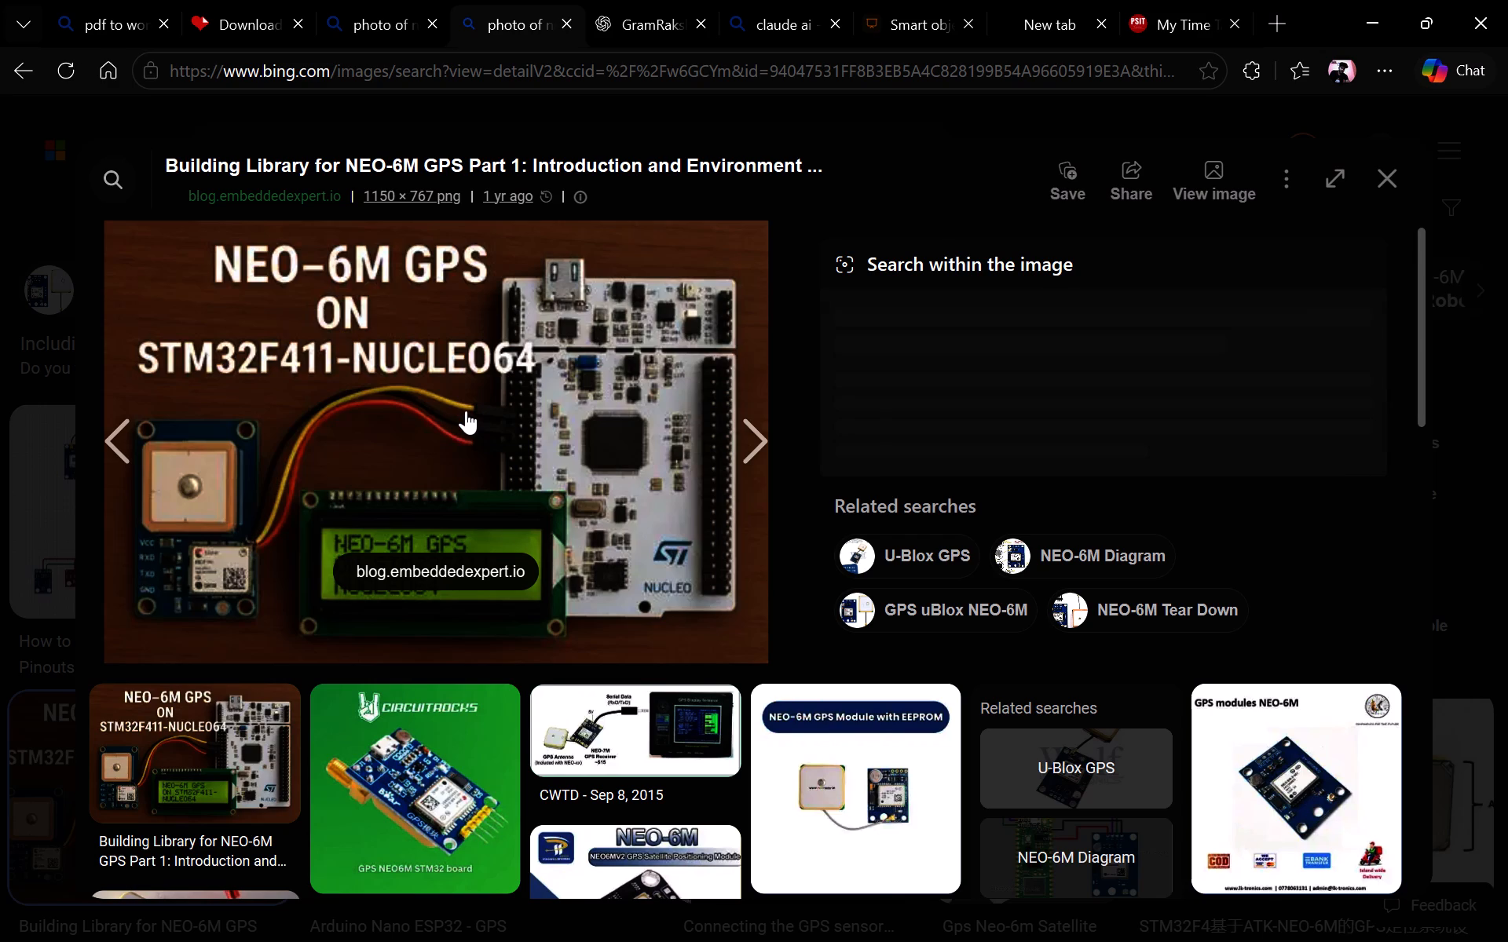
right_click(466, 411)
left_click(534, 502)
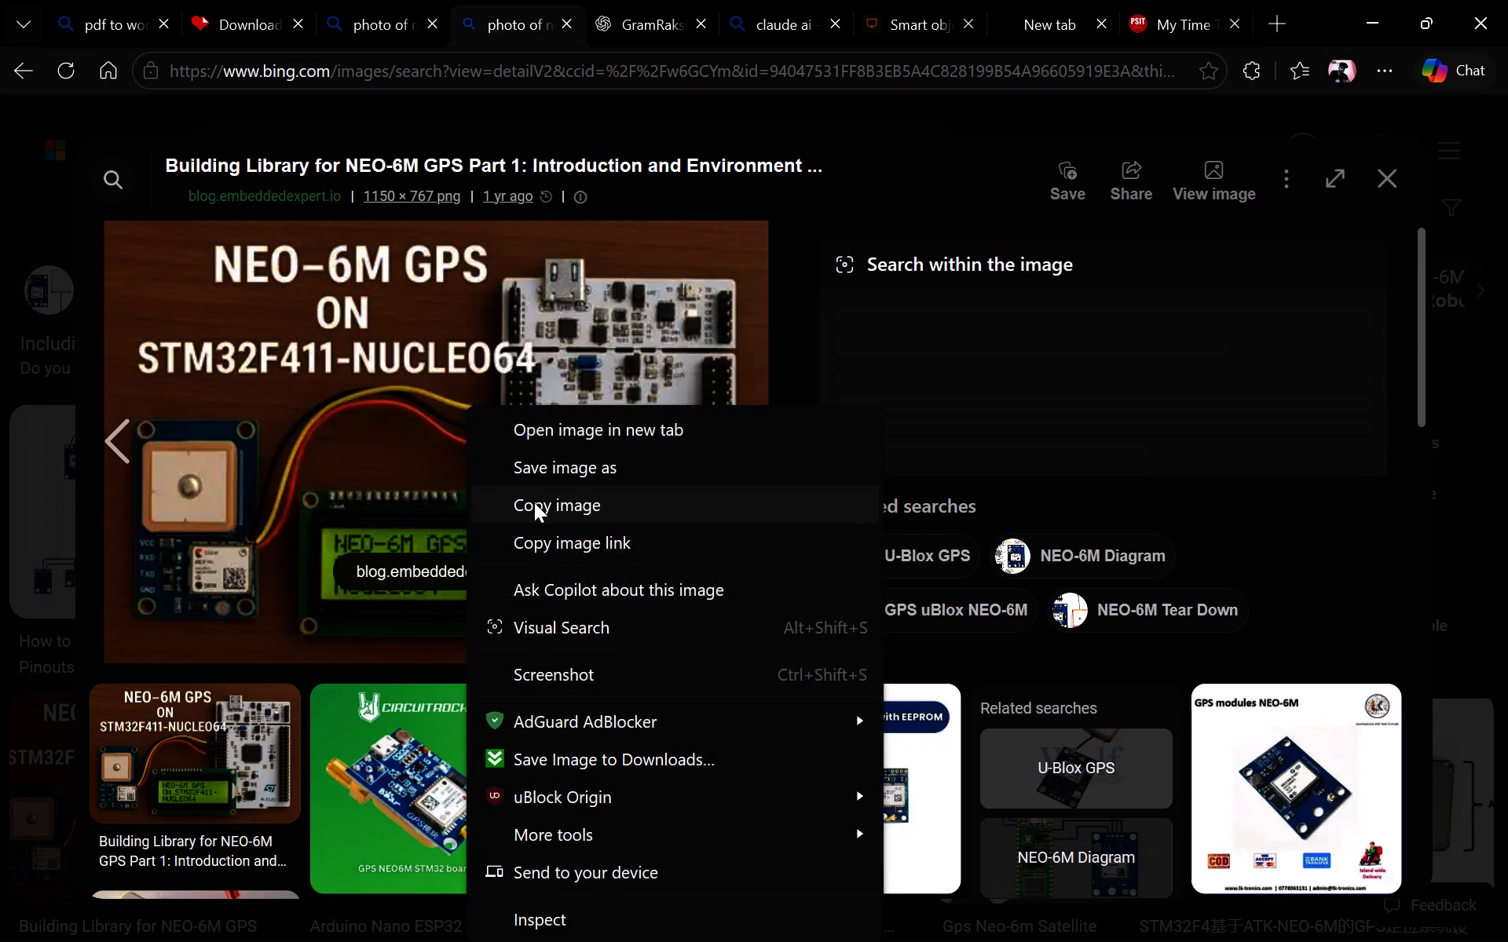
Switch to the report in Word and delete the highlighted NEO-6M photo placeholder text above the Fig. 2.4(c) caption.
left_click(750, 234)
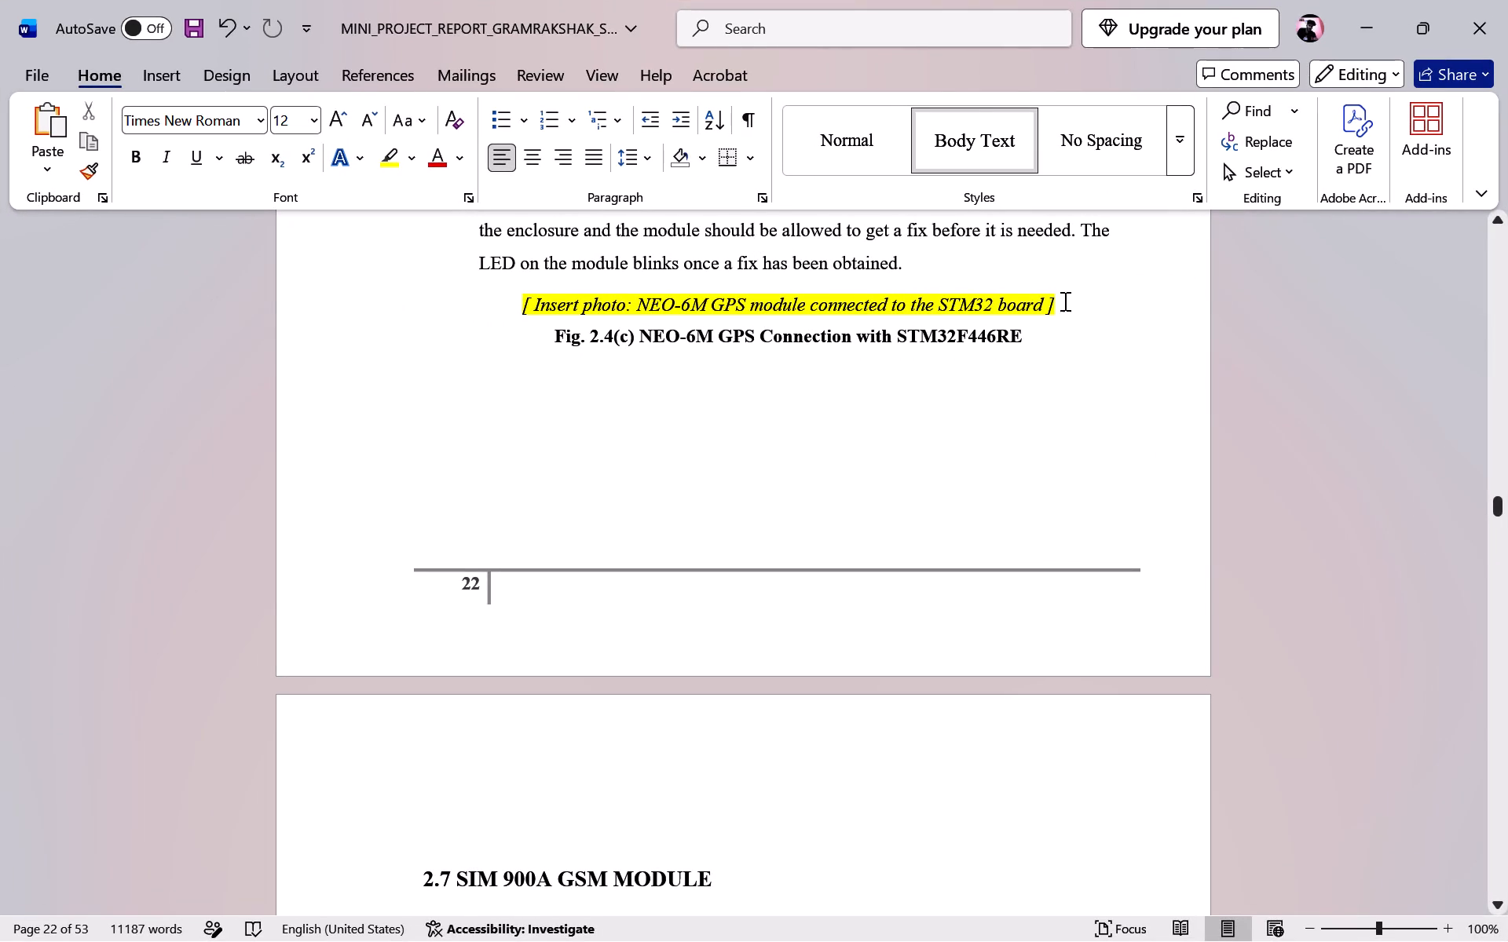
left_click(1063, 297)
key("BackSpace")
key("BackSpace")
key("BackSpace")
key("BackSpace")
key("BackSpace")
key("BackSpace")
key("BackSpace")
key("BackSpace")
key("BackSpace")
key("BackSpace")
key("BackSpace")
key("BackSpace")
key("BackSpace")
key("BackSpace")
key("BackSpace")
key("BackSpace")
key("BackSpace")
key("BackSpace")
key("BackSpace")
key("BackSpace")
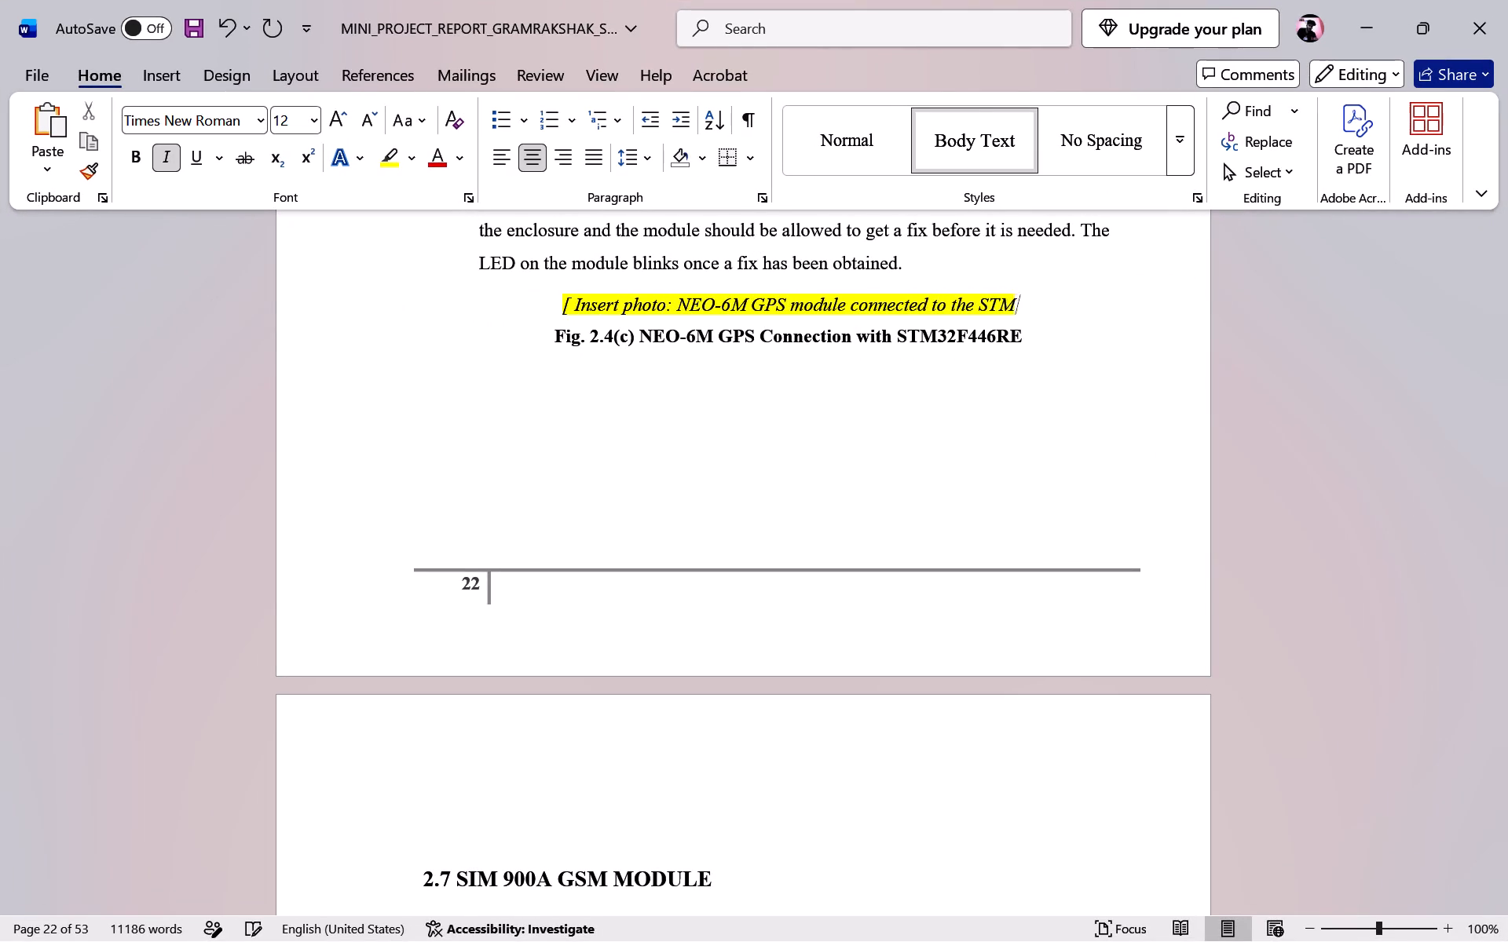
key("BackSpace")
key("BackSpace")
key("BackSpace")
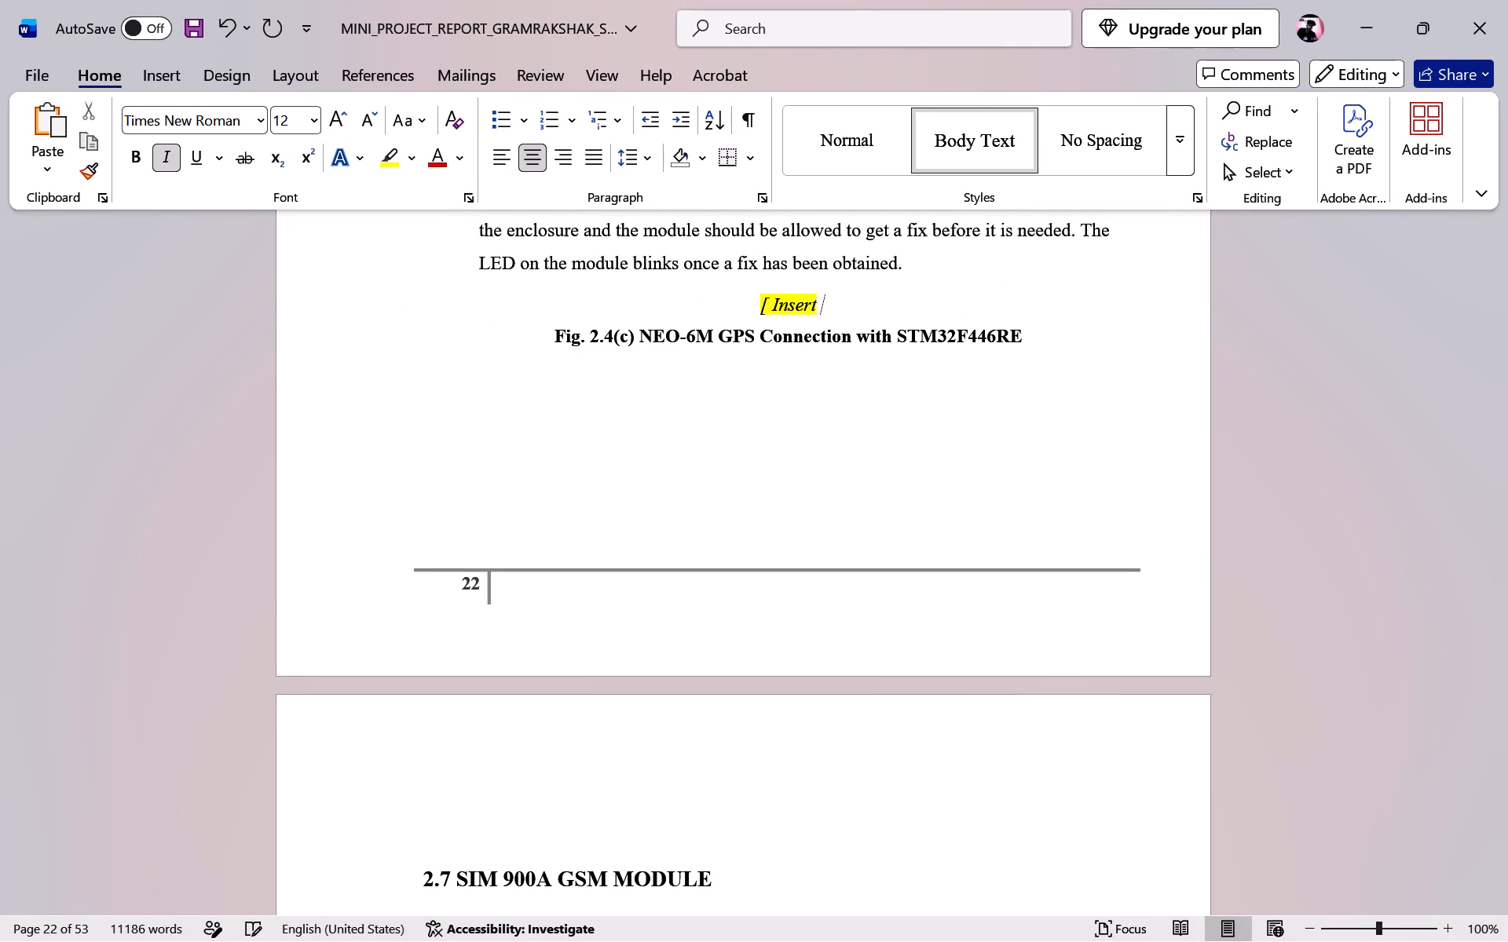
key("BackSpace")
key("BackSpace")
key("BackSpace")
key("BackSpace")
key("BackSpace")
key("BackSpace")
key("BackSpace")
key("BackSpace")
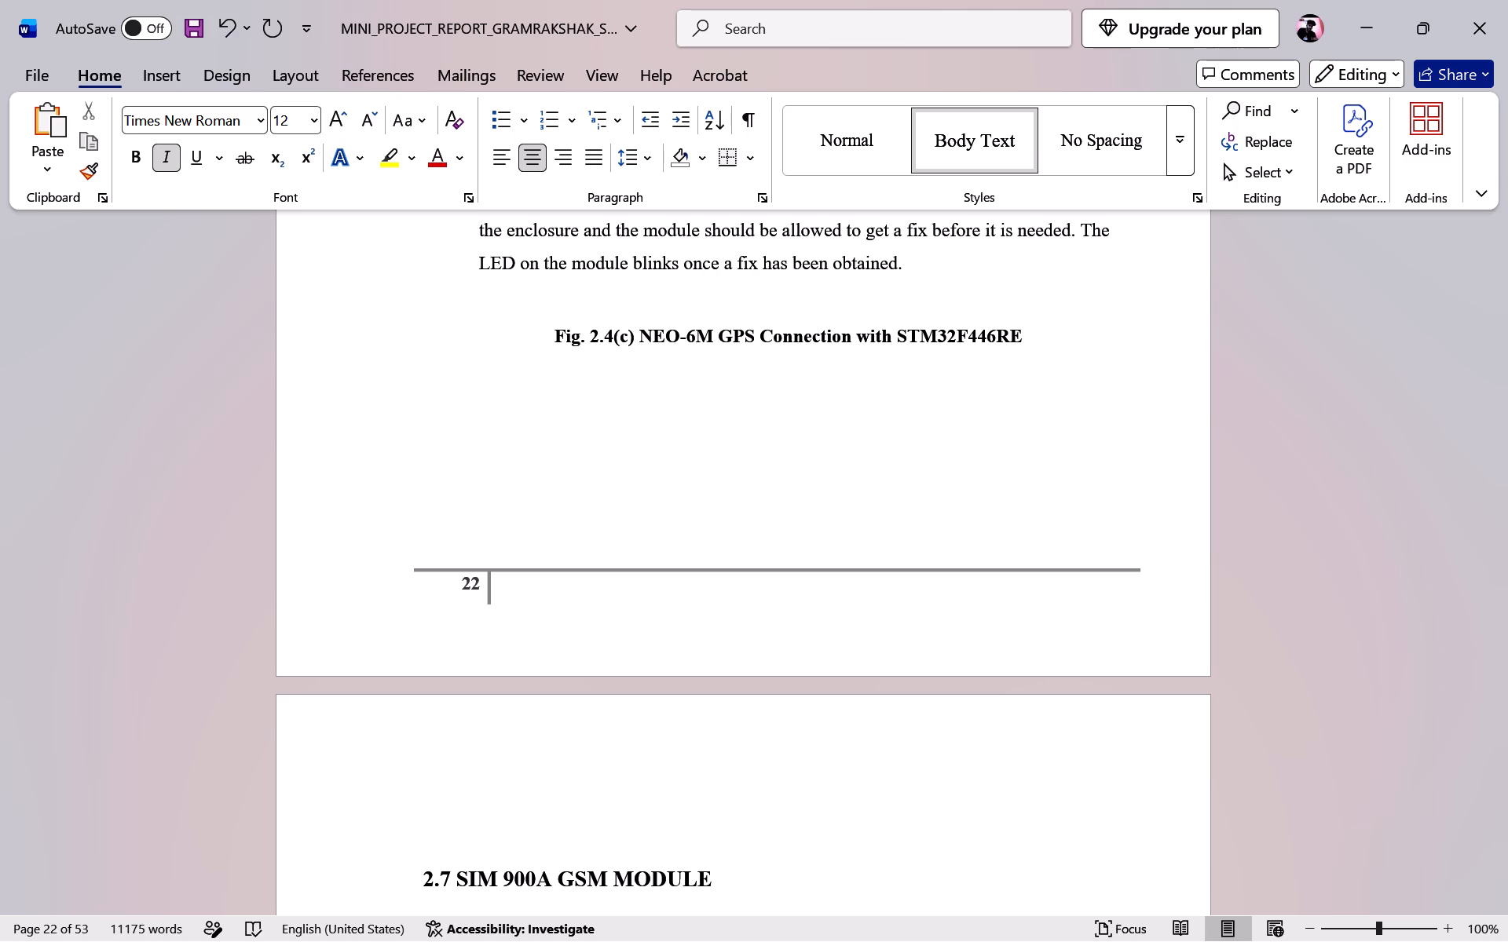
Turn off italics on the emptied line and paste the copied NEO-6M picture above the Fig. 2.4(c) caption.
left_click(170, 148)
key("ctrl+v")
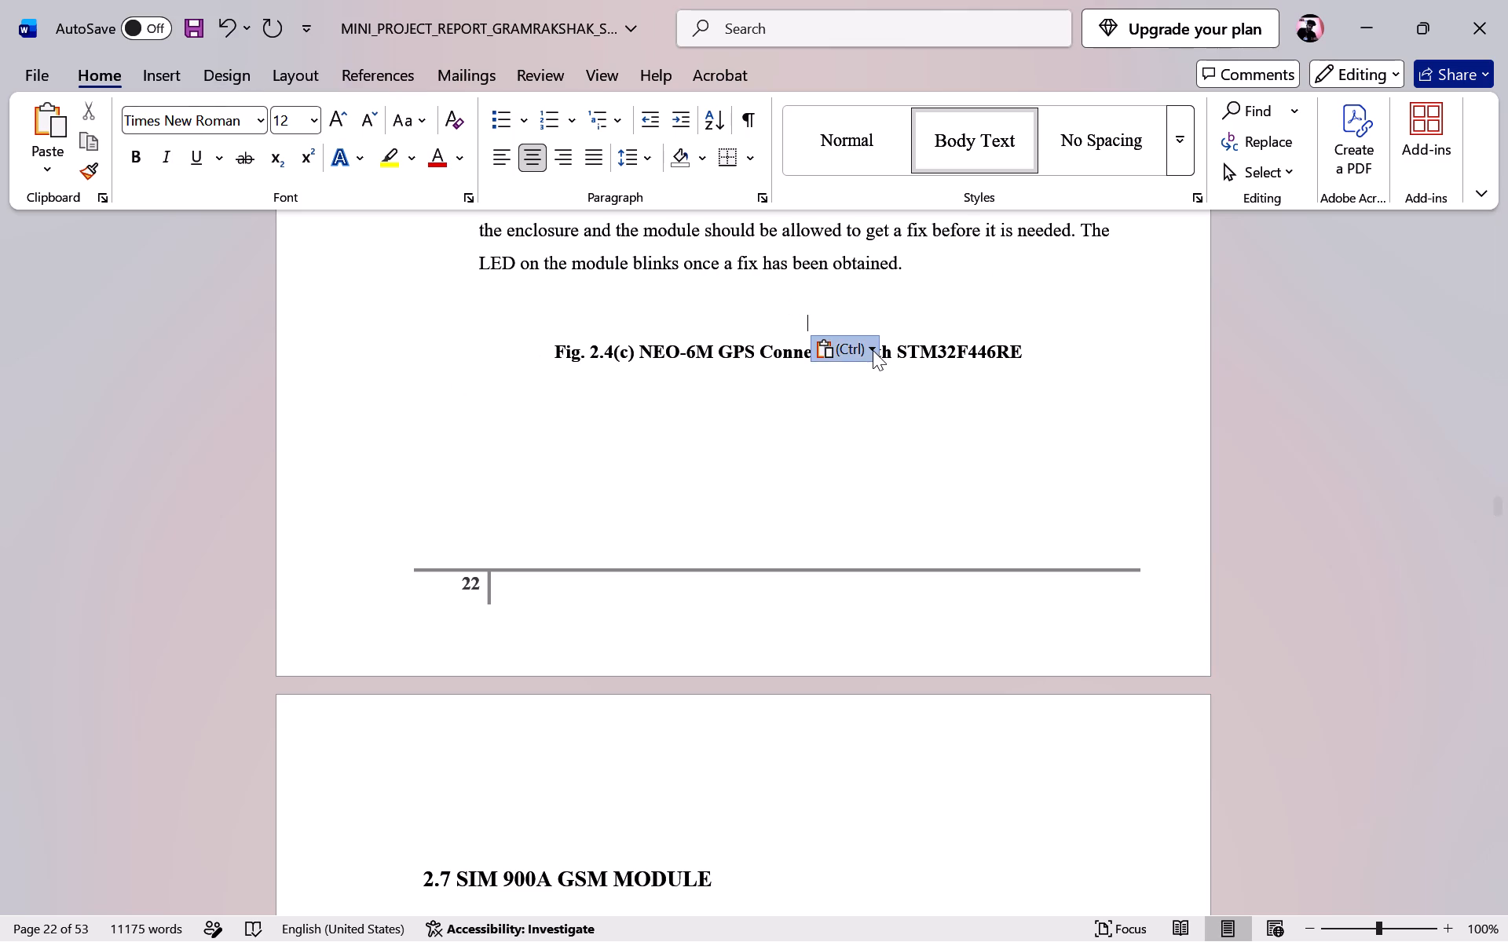
left_click(872, 349)
left_click(891, 418)
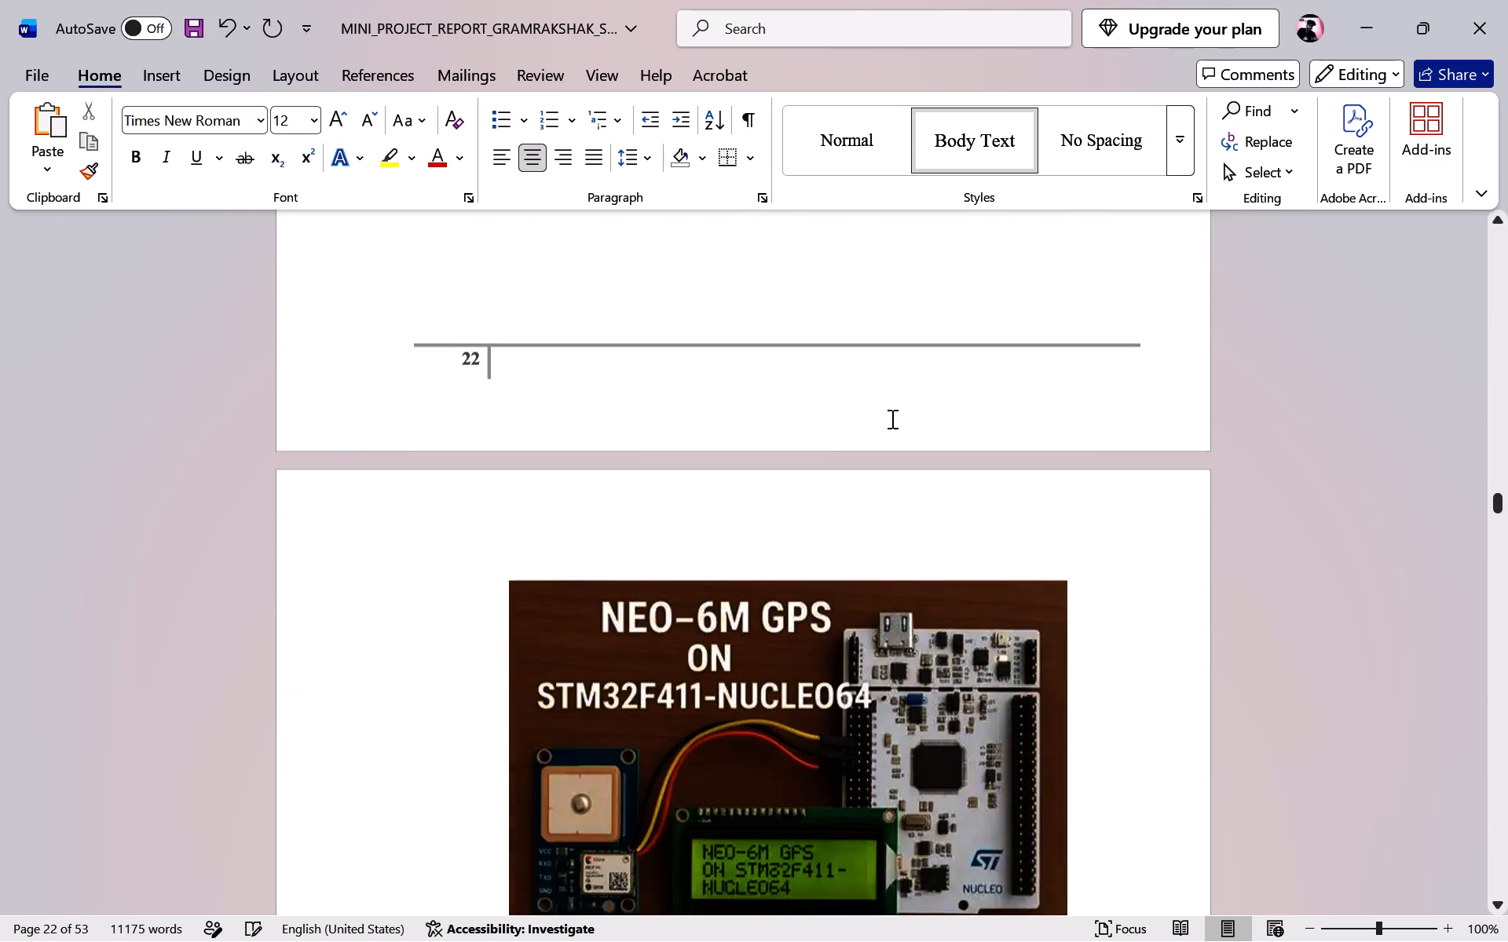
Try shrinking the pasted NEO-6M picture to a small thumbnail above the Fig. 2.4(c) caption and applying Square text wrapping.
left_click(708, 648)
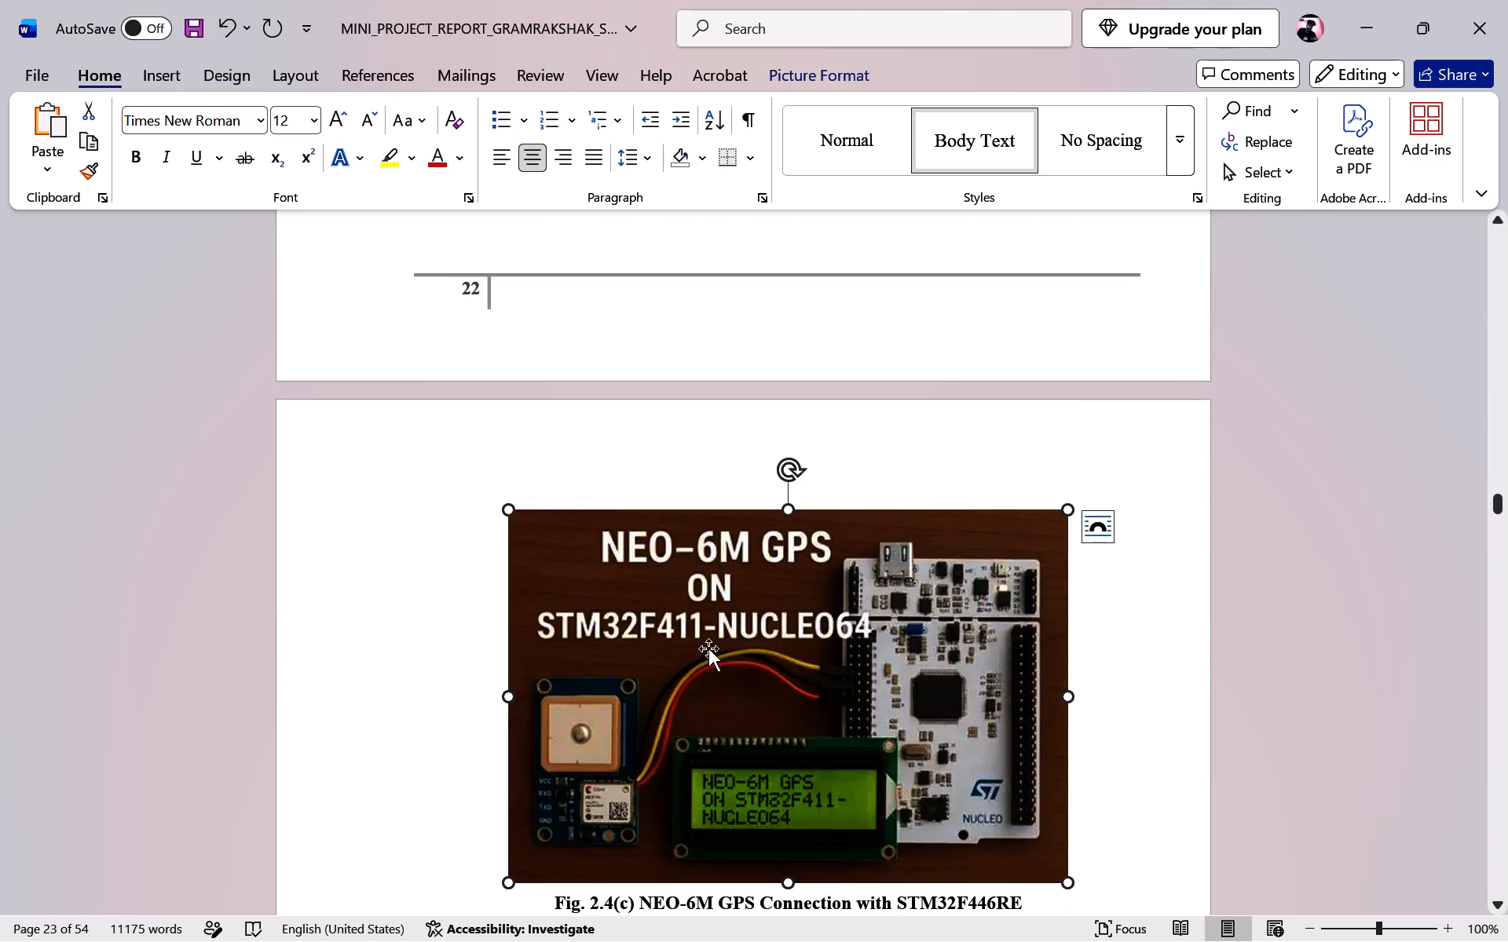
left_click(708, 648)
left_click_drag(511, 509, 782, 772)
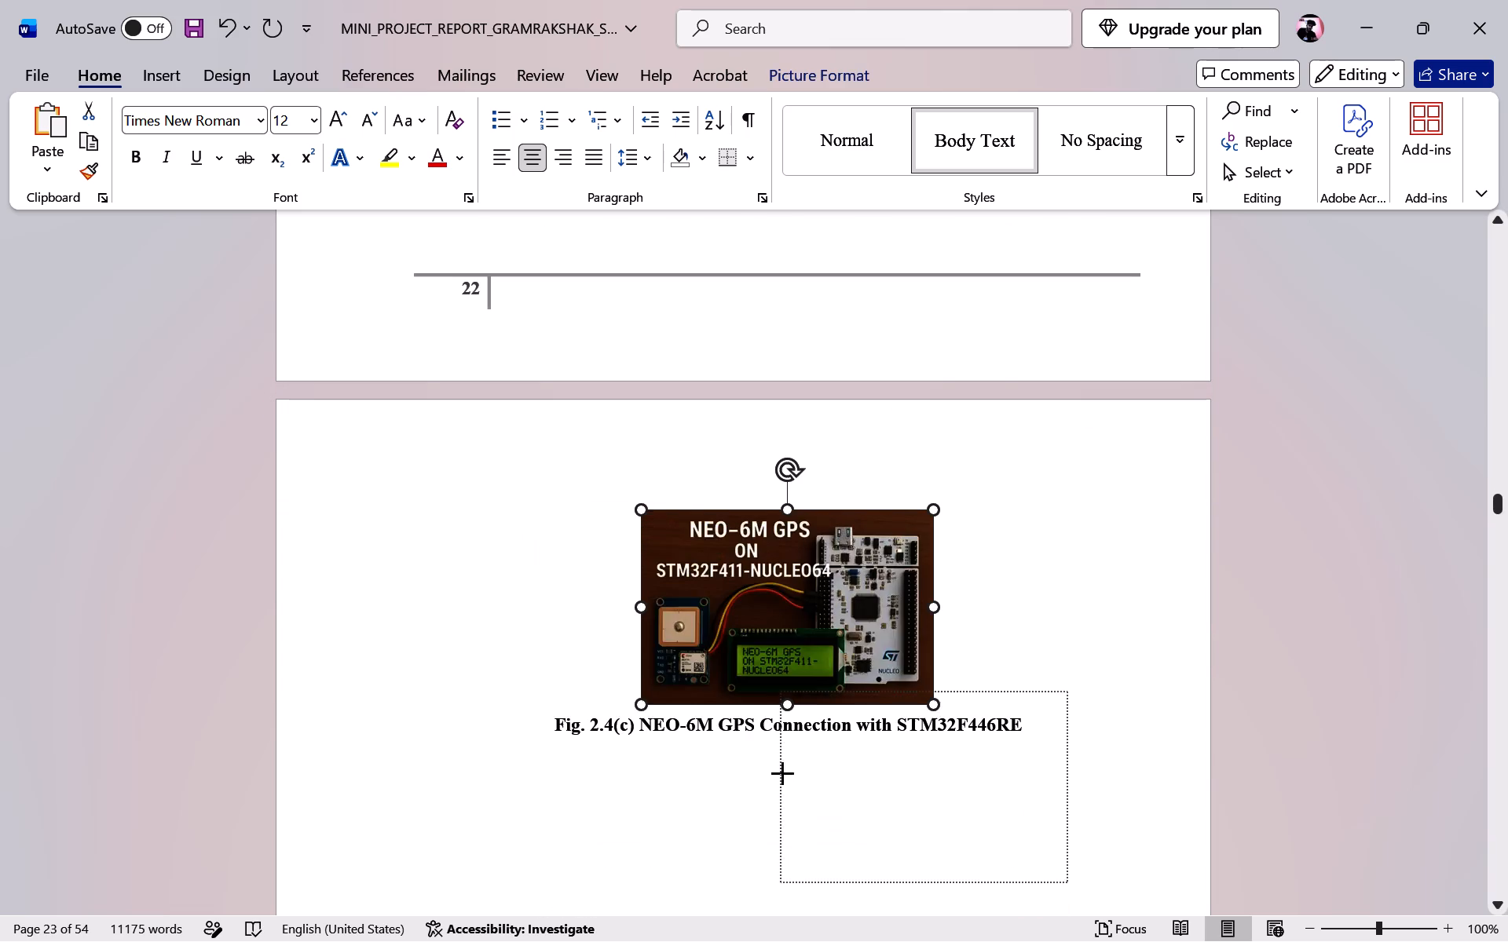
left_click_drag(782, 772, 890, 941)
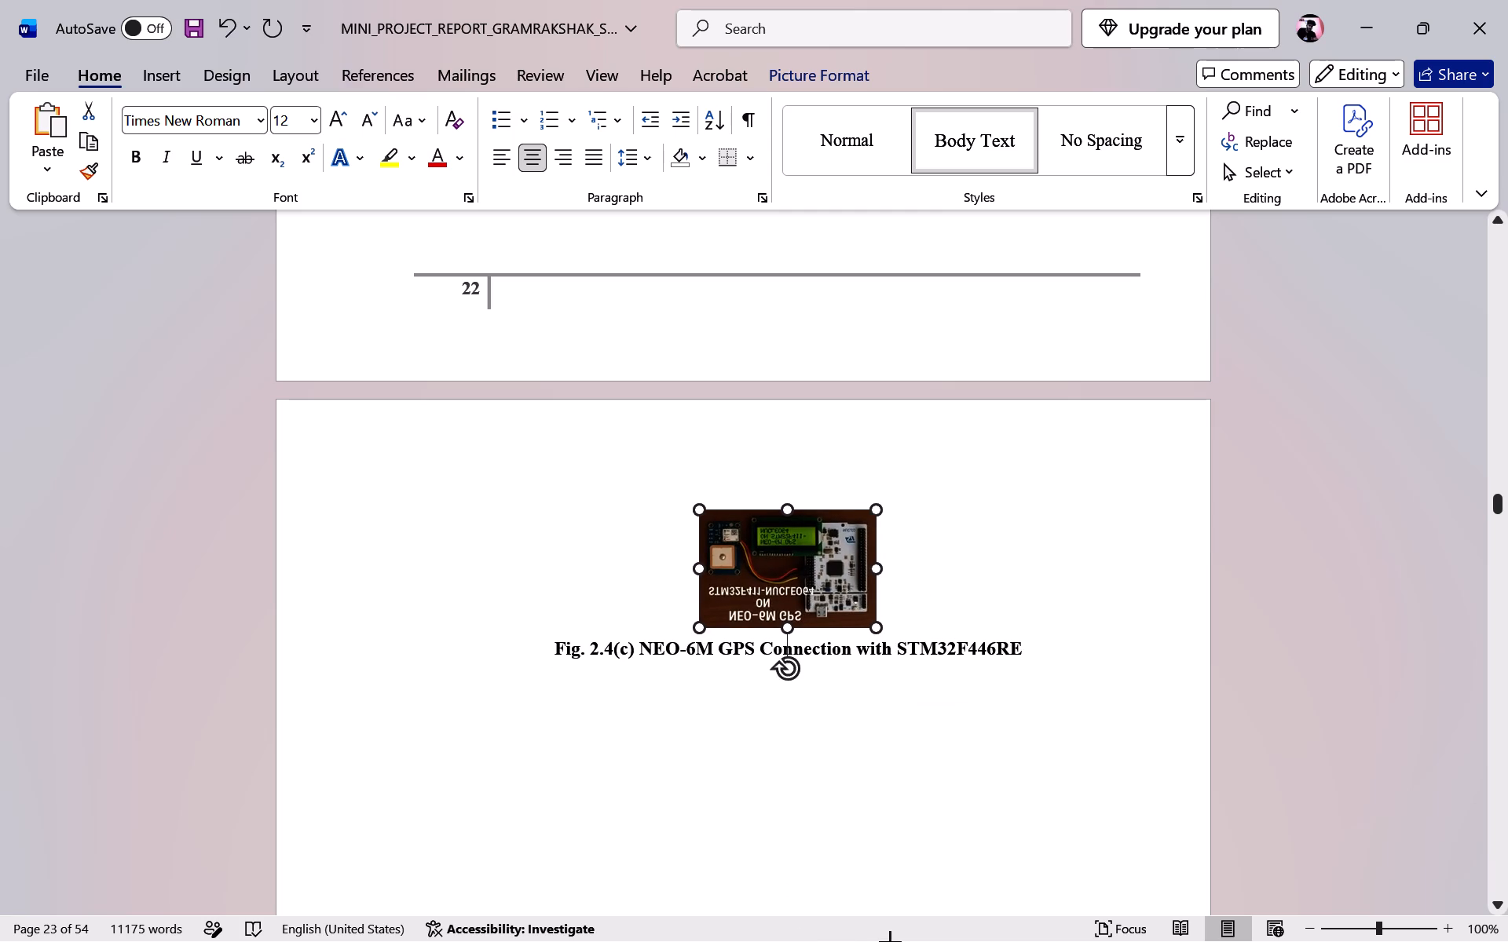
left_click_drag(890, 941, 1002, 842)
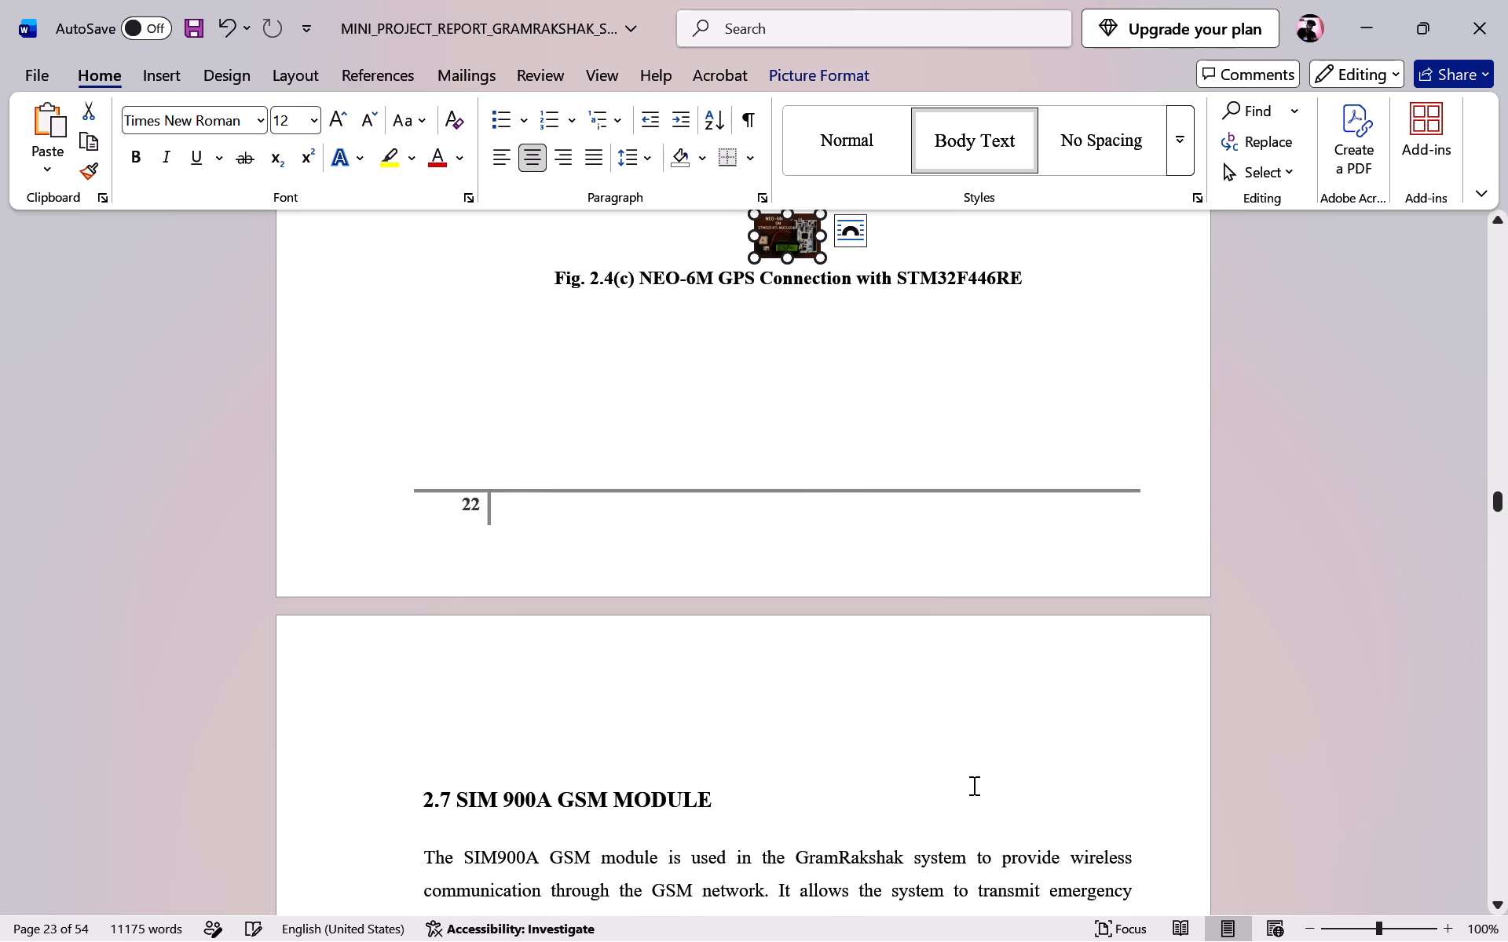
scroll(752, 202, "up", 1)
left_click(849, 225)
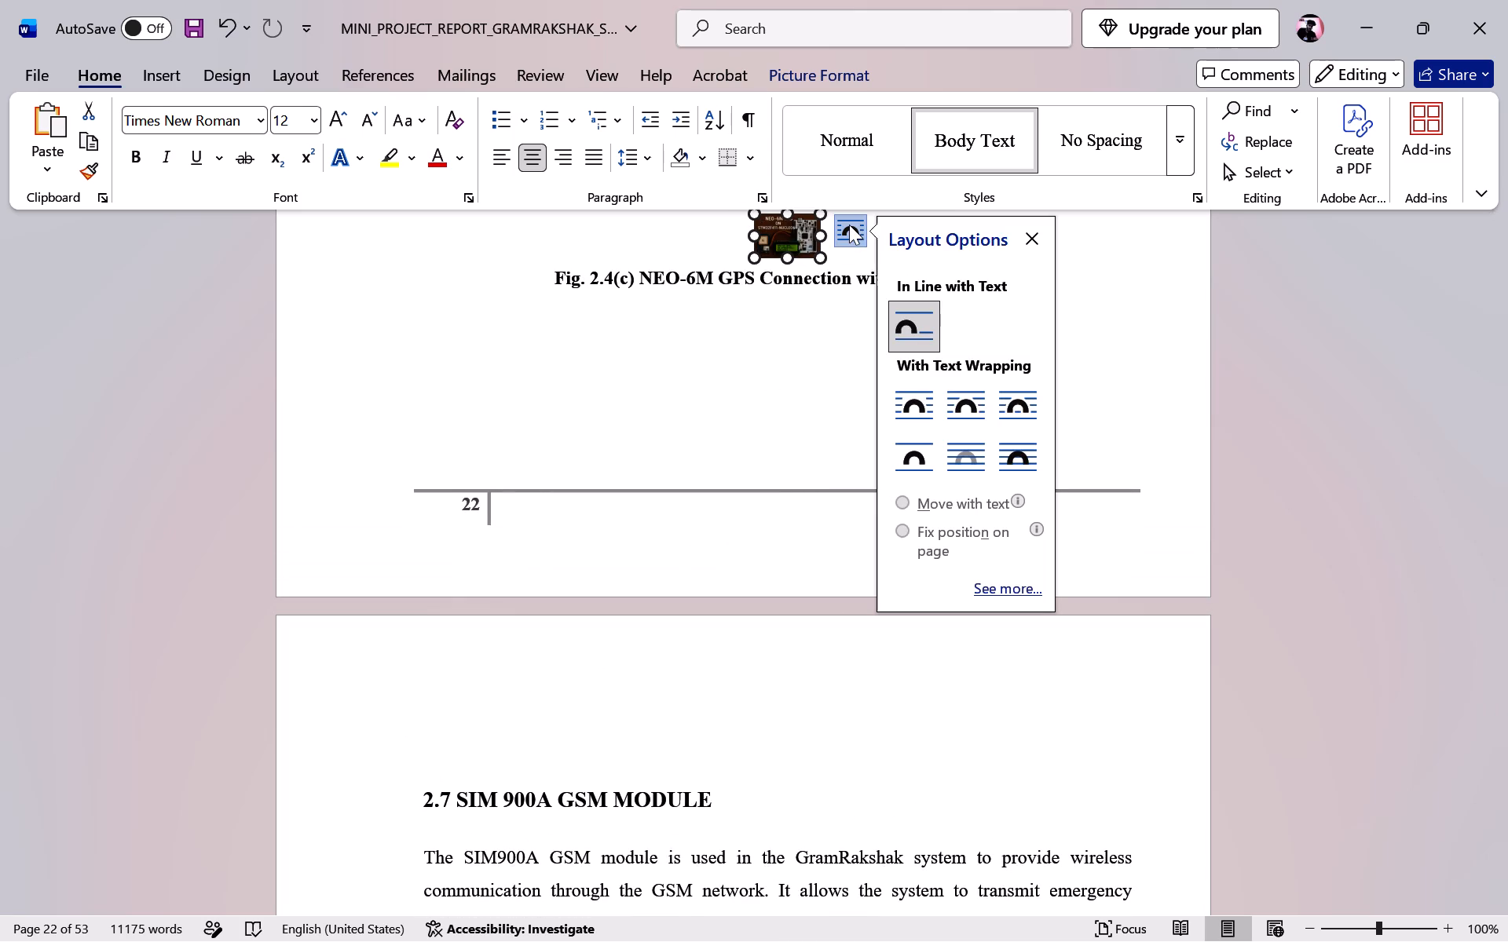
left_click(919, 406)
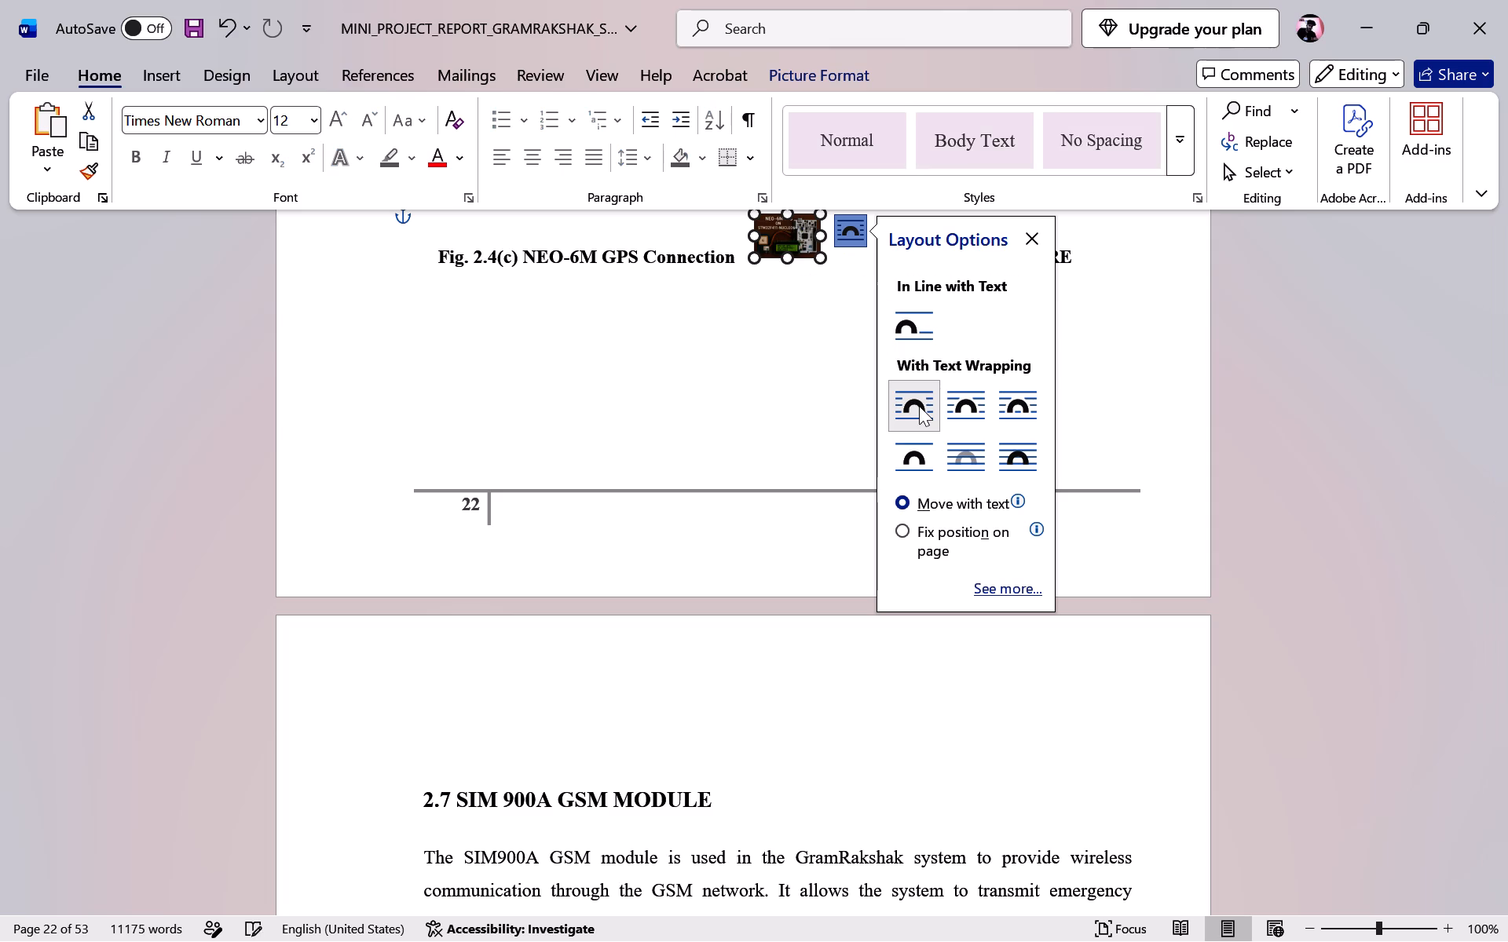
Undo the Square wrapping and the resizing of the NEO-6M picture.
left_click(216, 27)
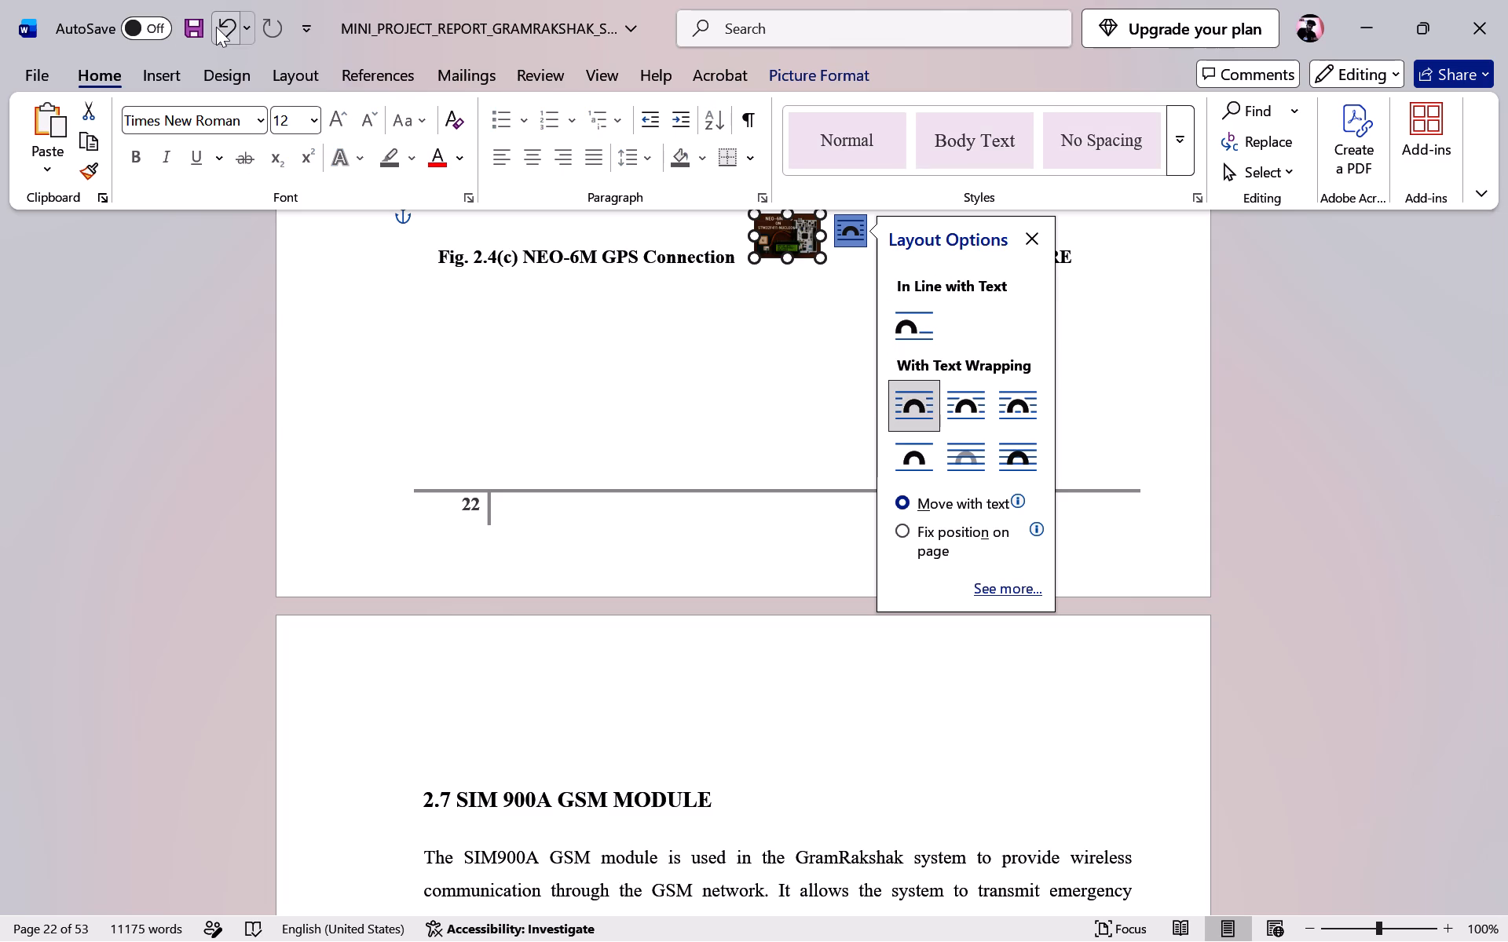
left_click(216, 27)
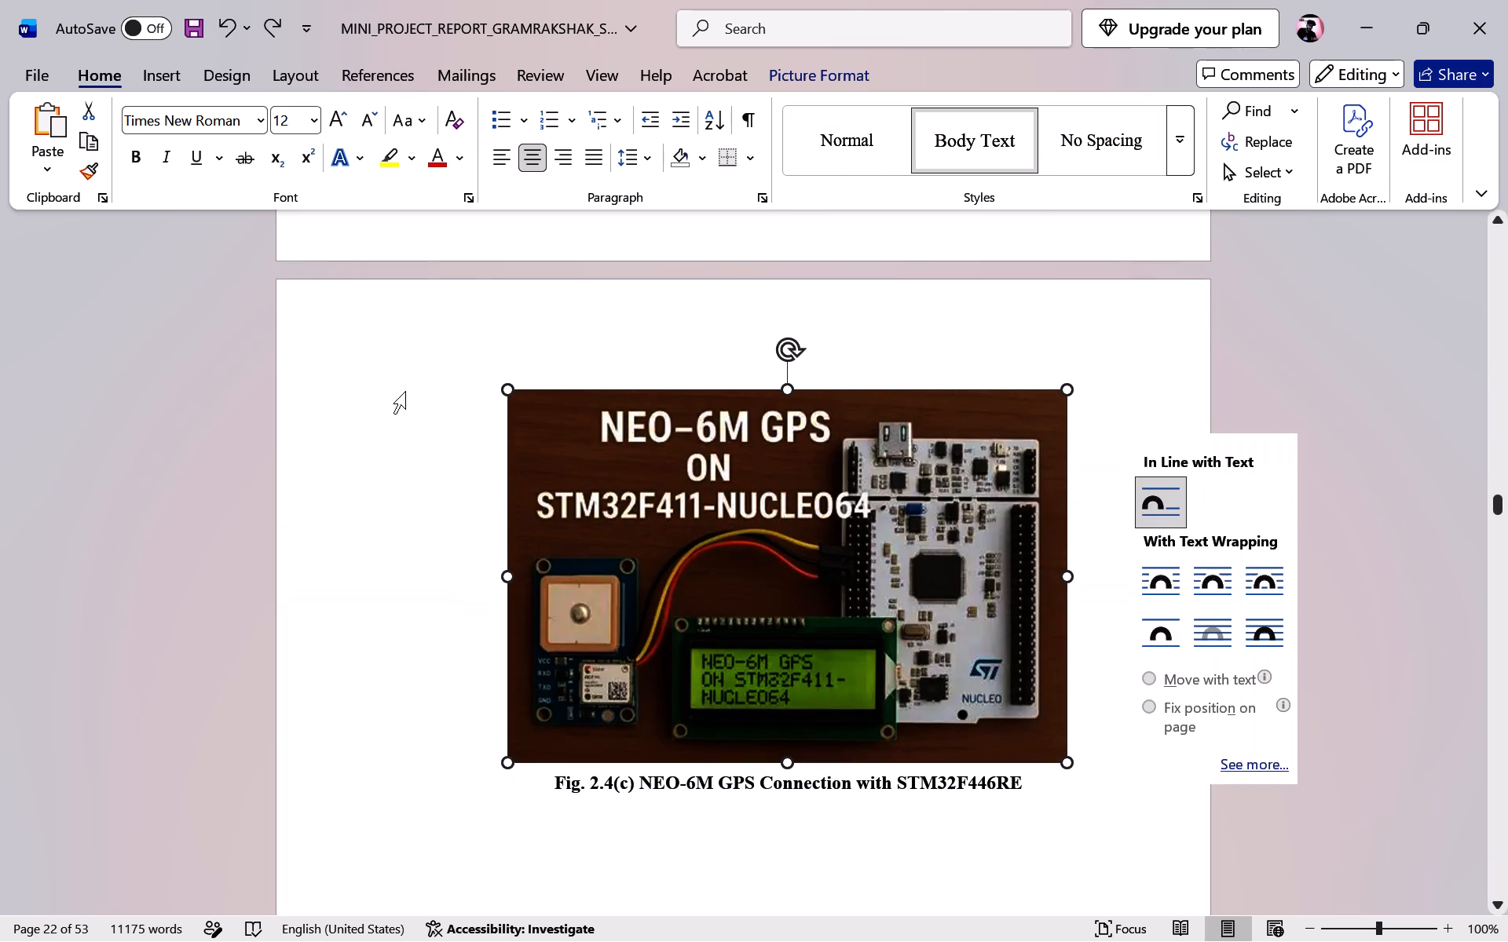
Shrink the NEO-6M picture proportionally until it and the Fig. 2.4(c) caption fit together at the bottom of page 22.
left_click(502, 392)
left_click_drag(533, 413, 675, 519)
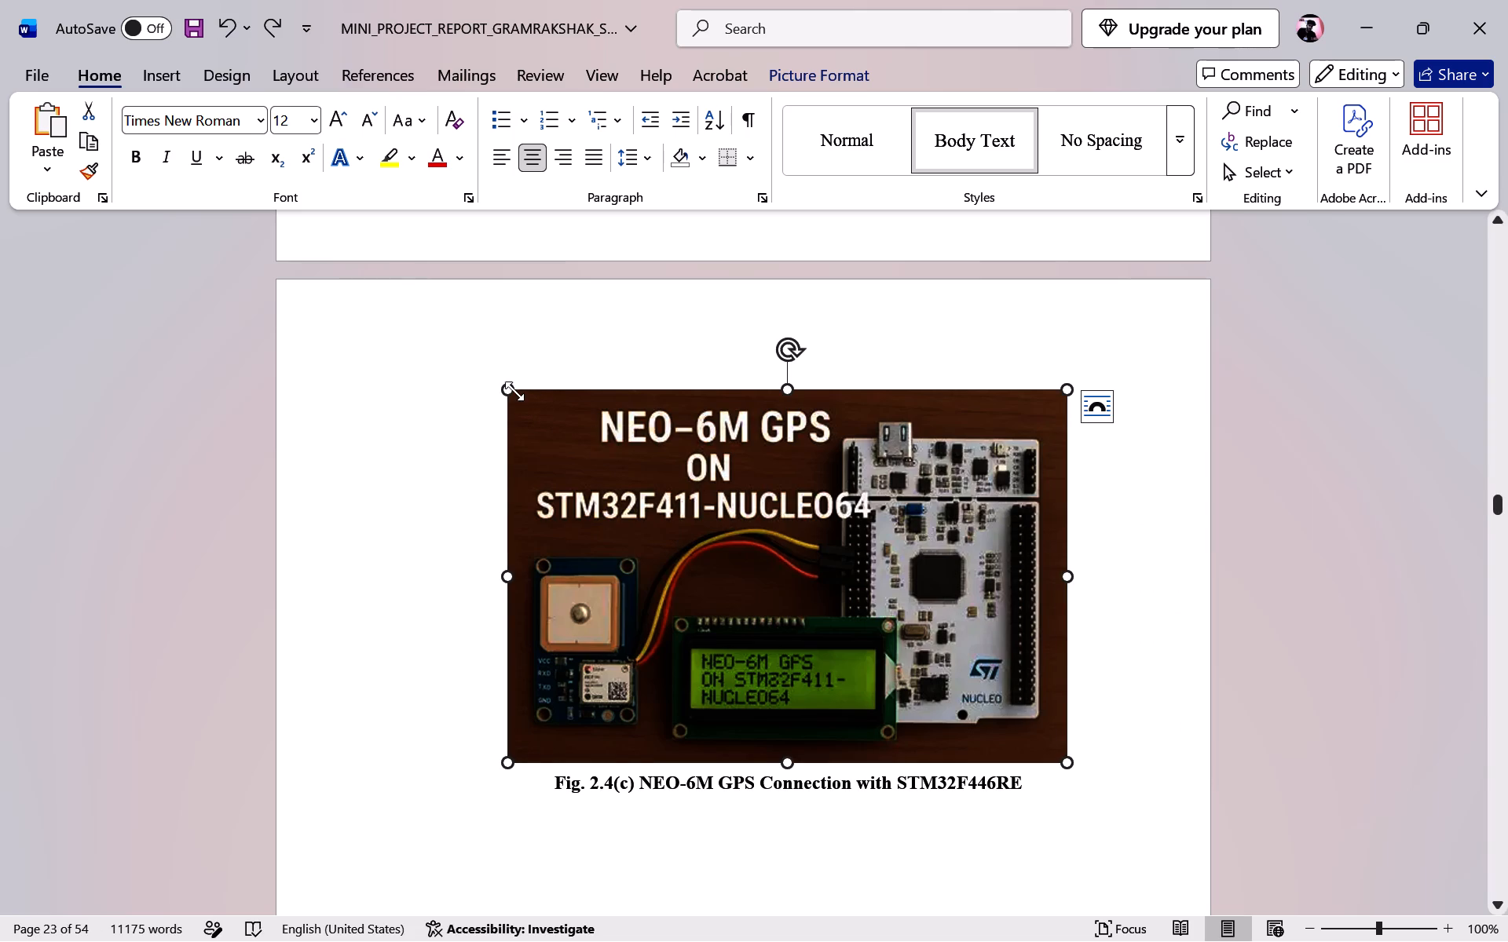
left_click_drag(514, 391, 679, 562)
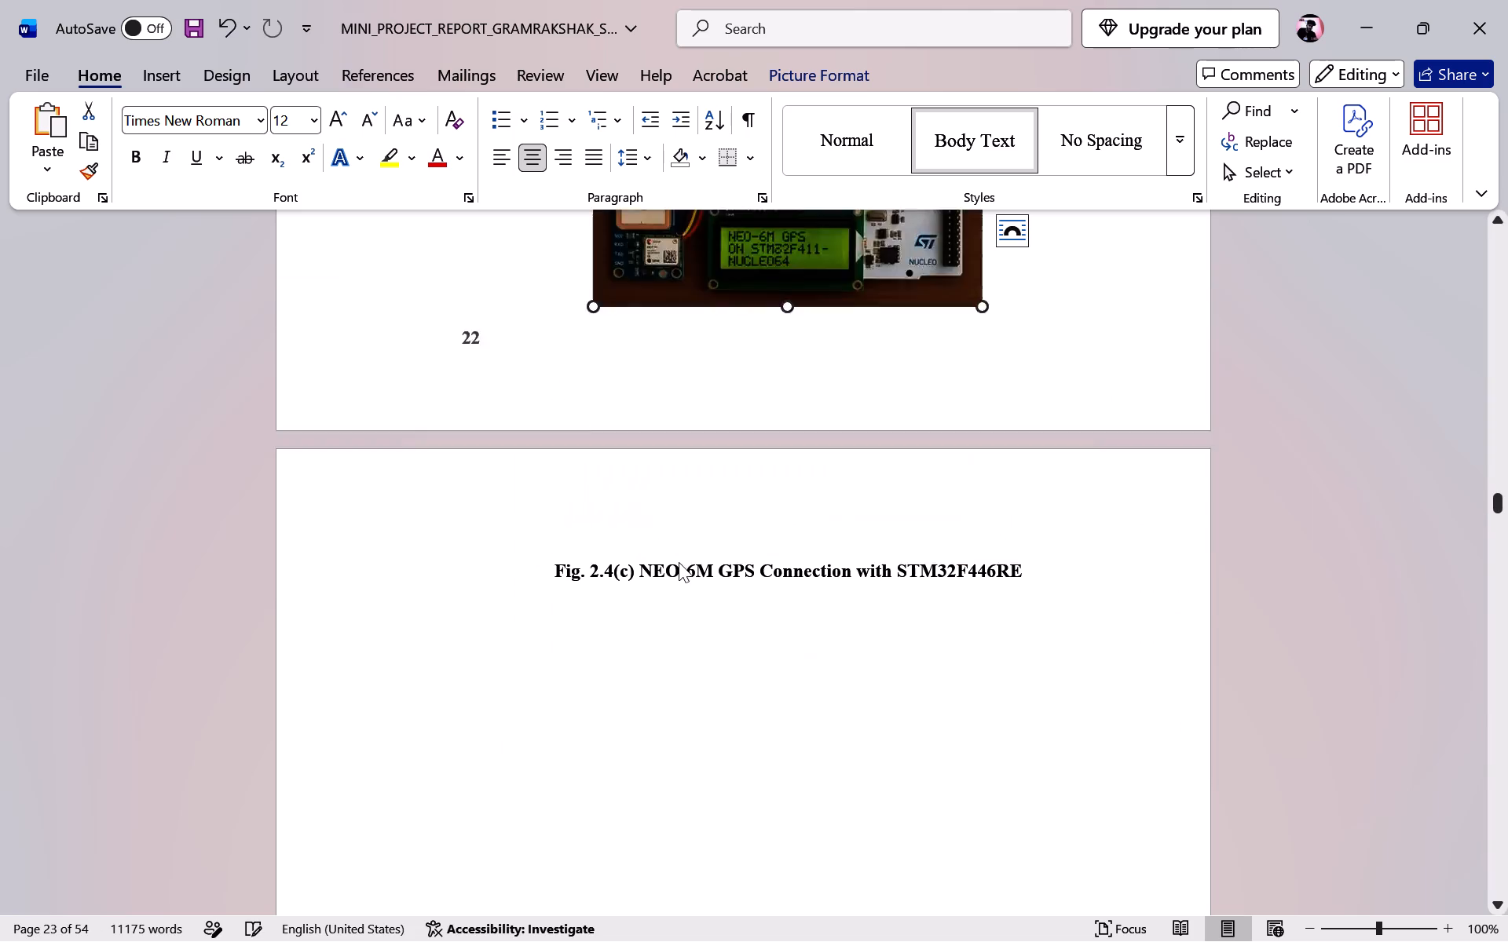
scroll(722, 322, "up", 1)
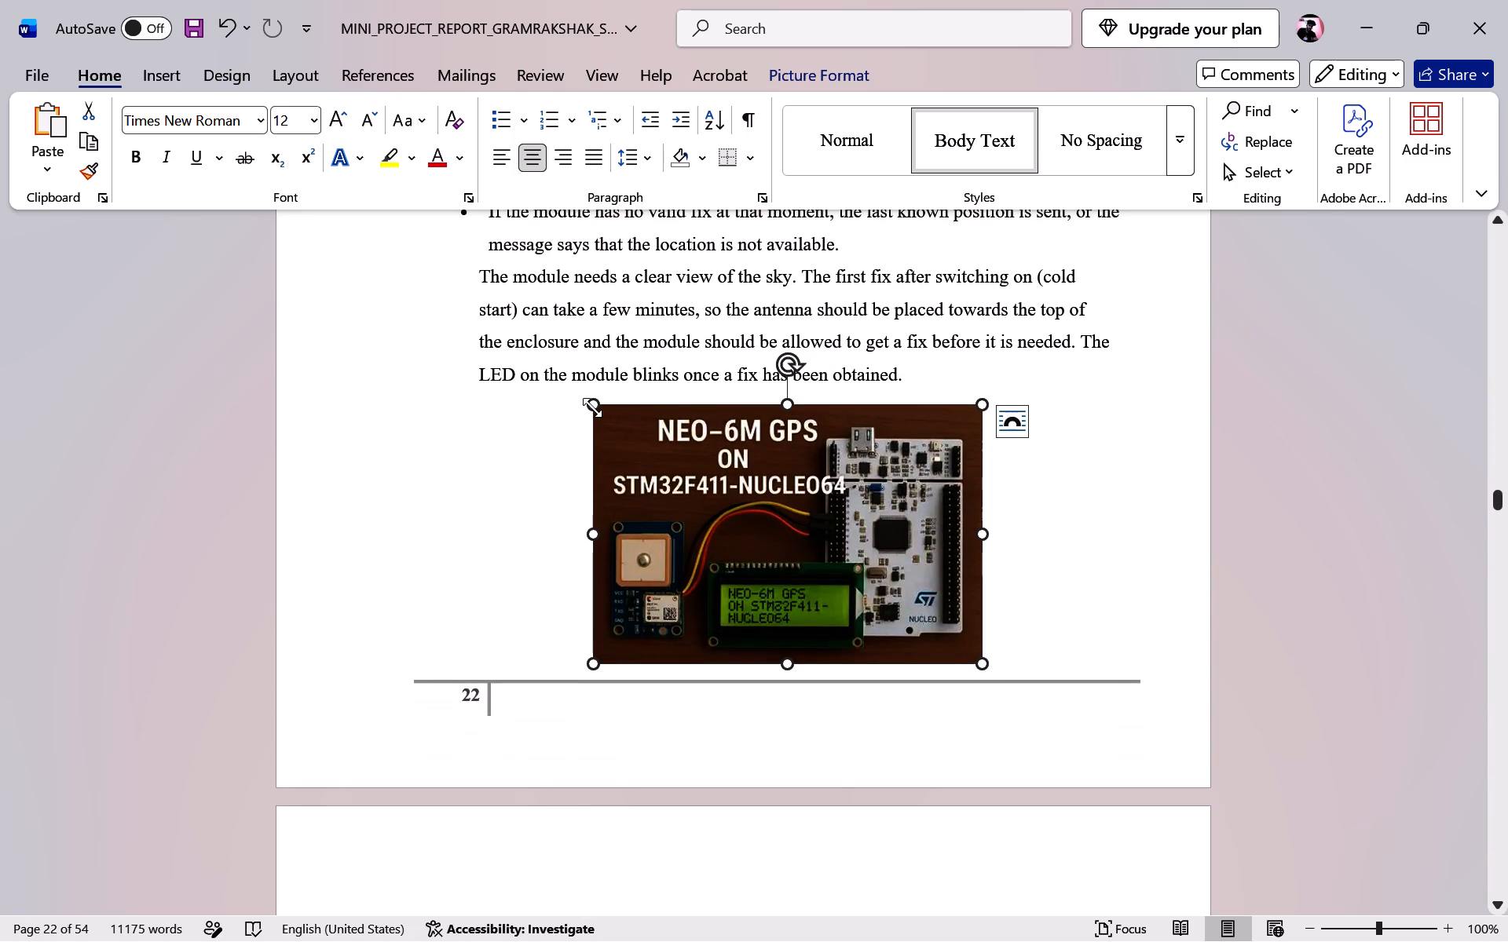
left_click_drag(592, 407, 635, 448)
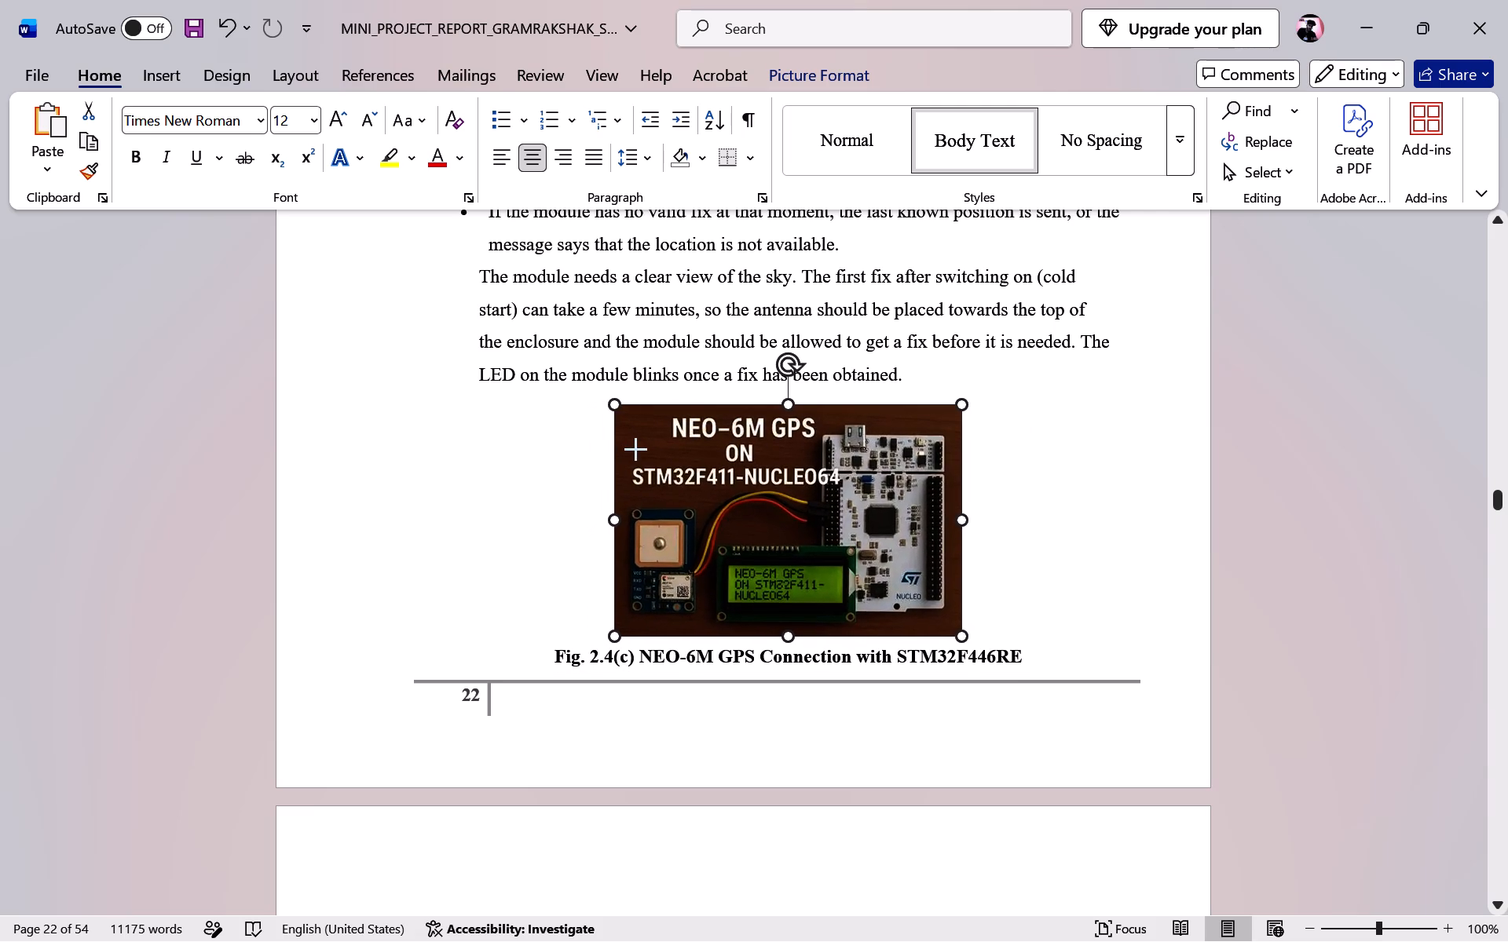
left_click(489, 456)
Remove the blank page between the Fig. 2.4(c) caption and the 2.7 SIM 900A GSM MODULE heading by deleting its empty lines and spaces.
scroll(489, 456, "down", 2)
scroll(489, 456, "up", 1)
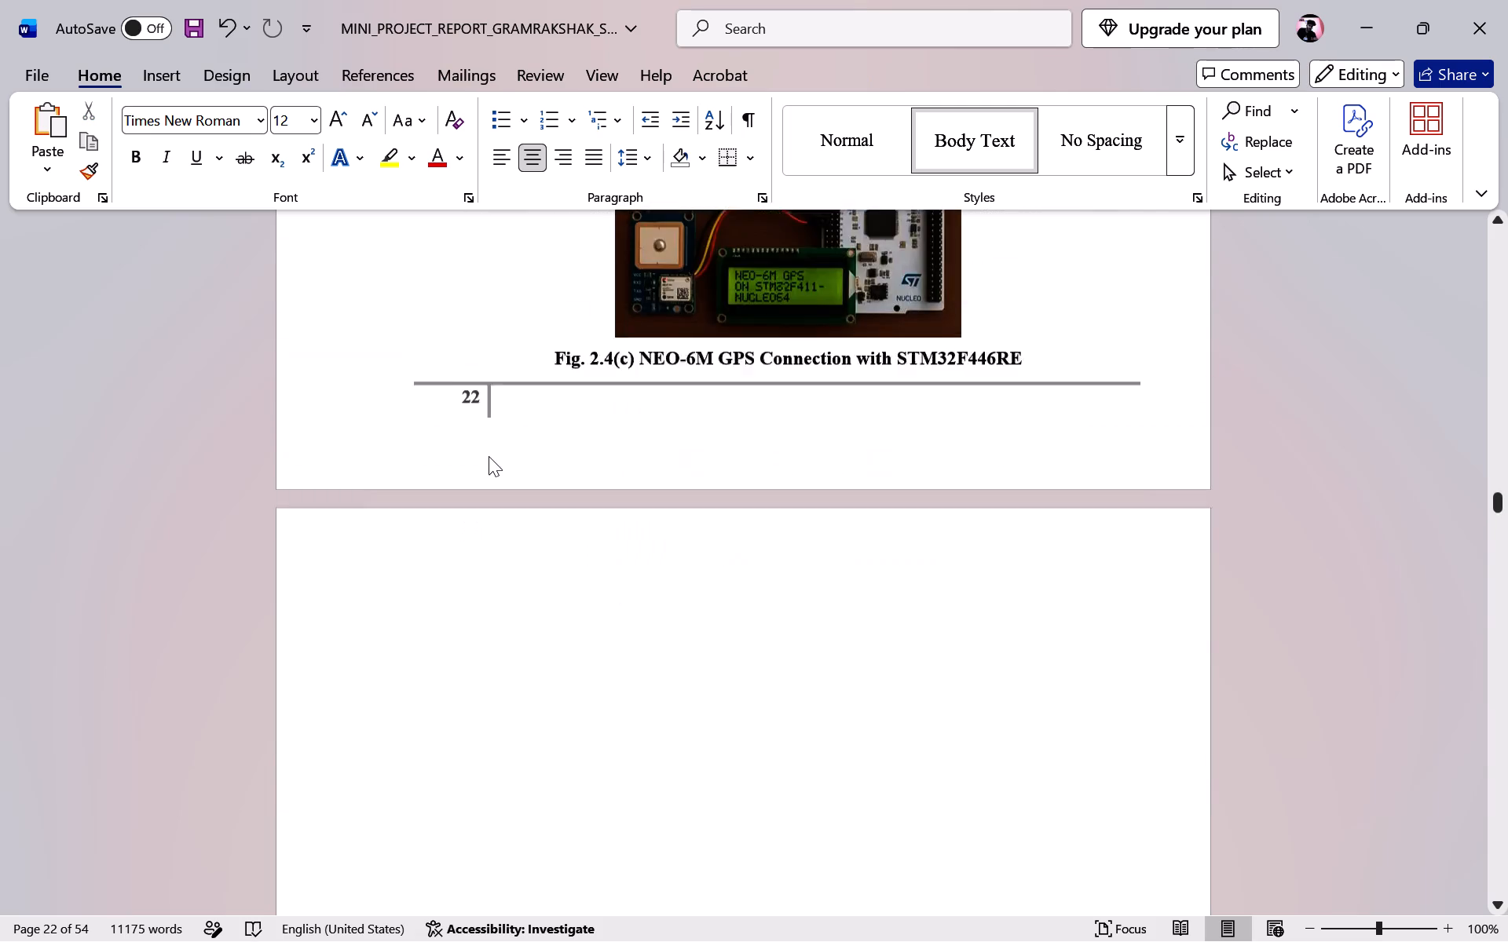
scroll(489, 456, "up", 2)
scroll(489, 456, "down", 6)
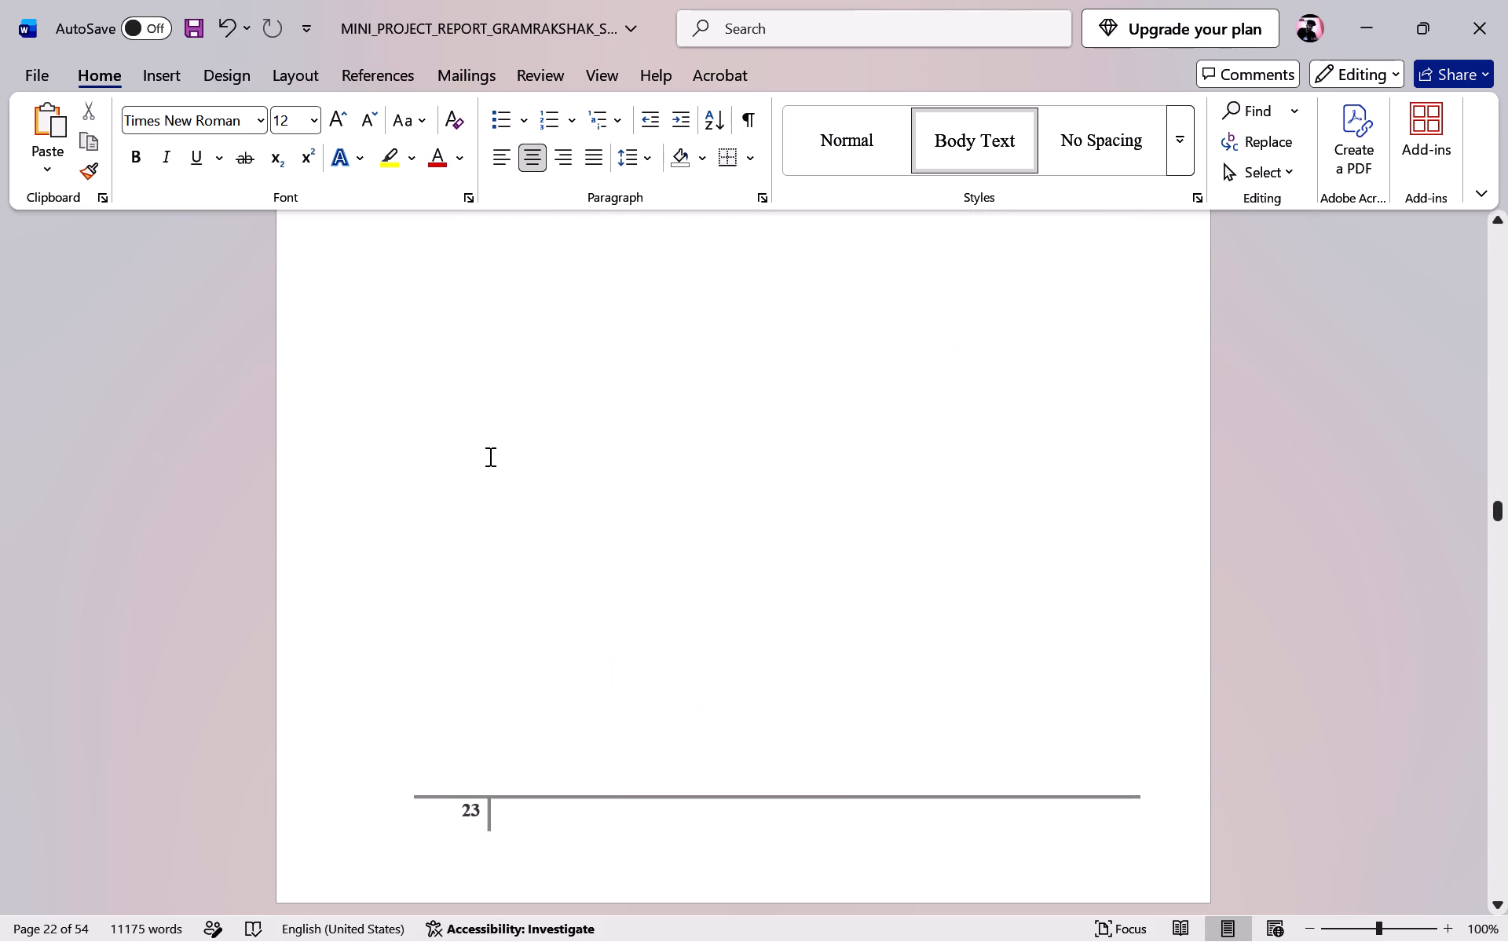
scroll(489, 456, "down", 2)
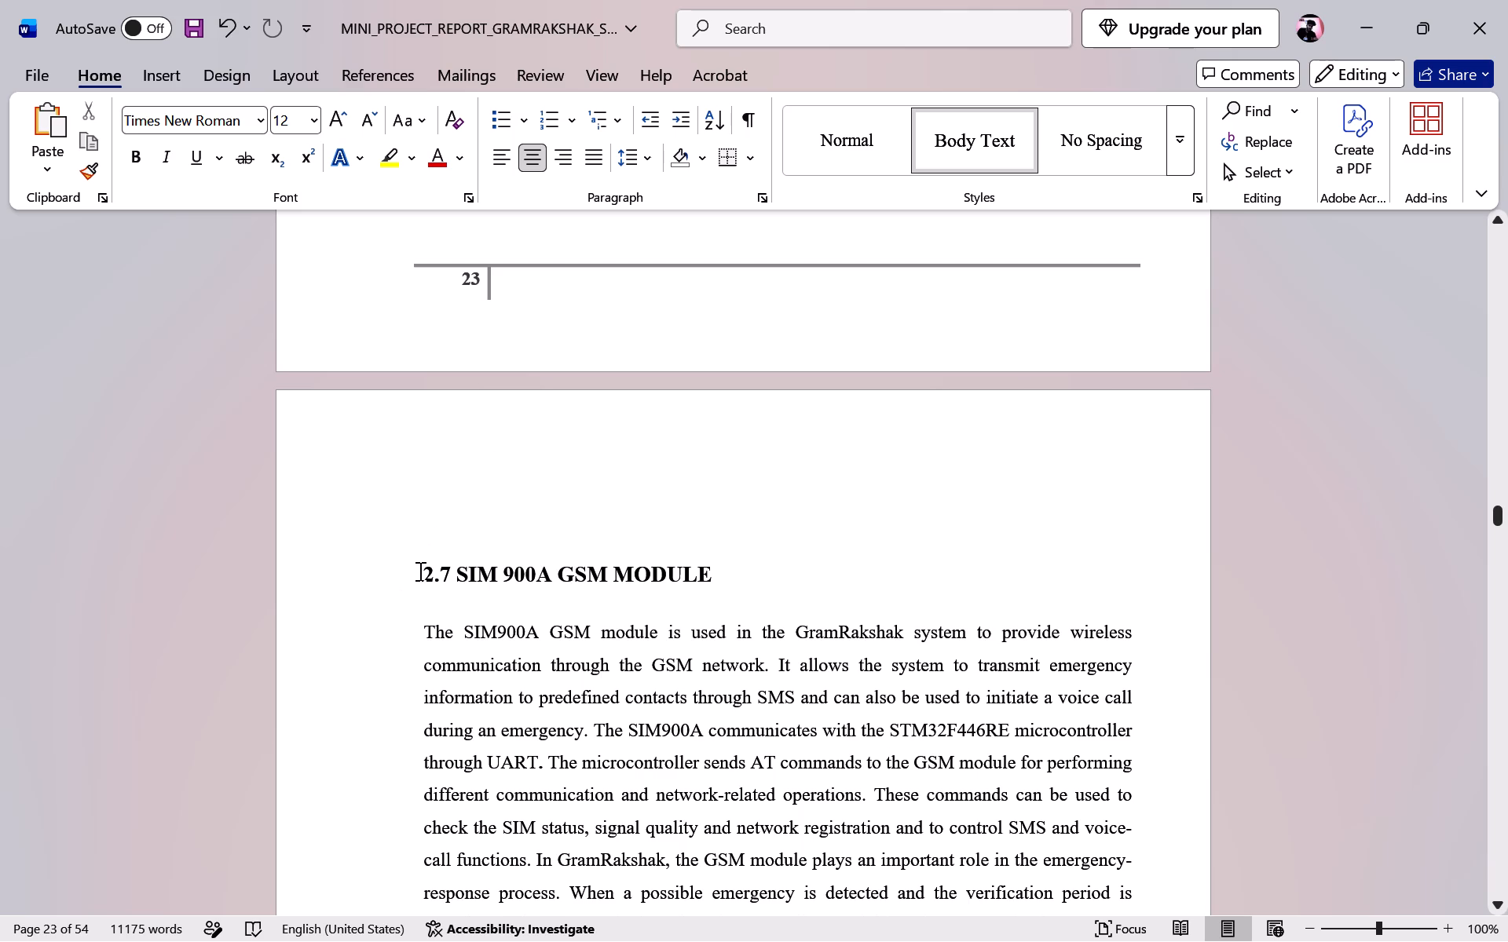
left_click(419, 571)
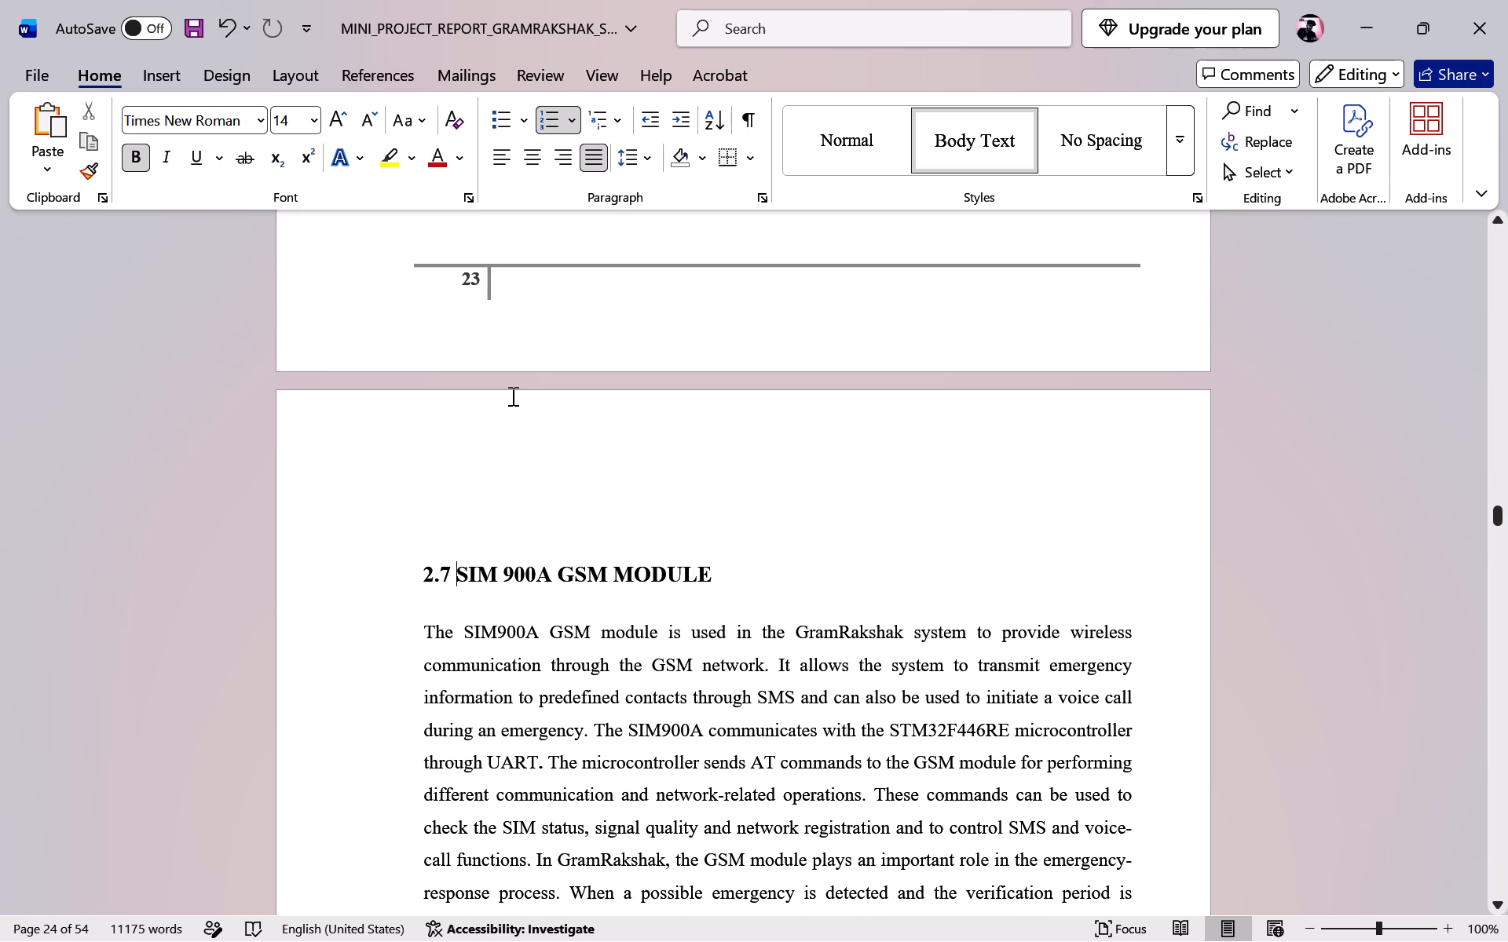
scroll(546, 309, "up", 1)
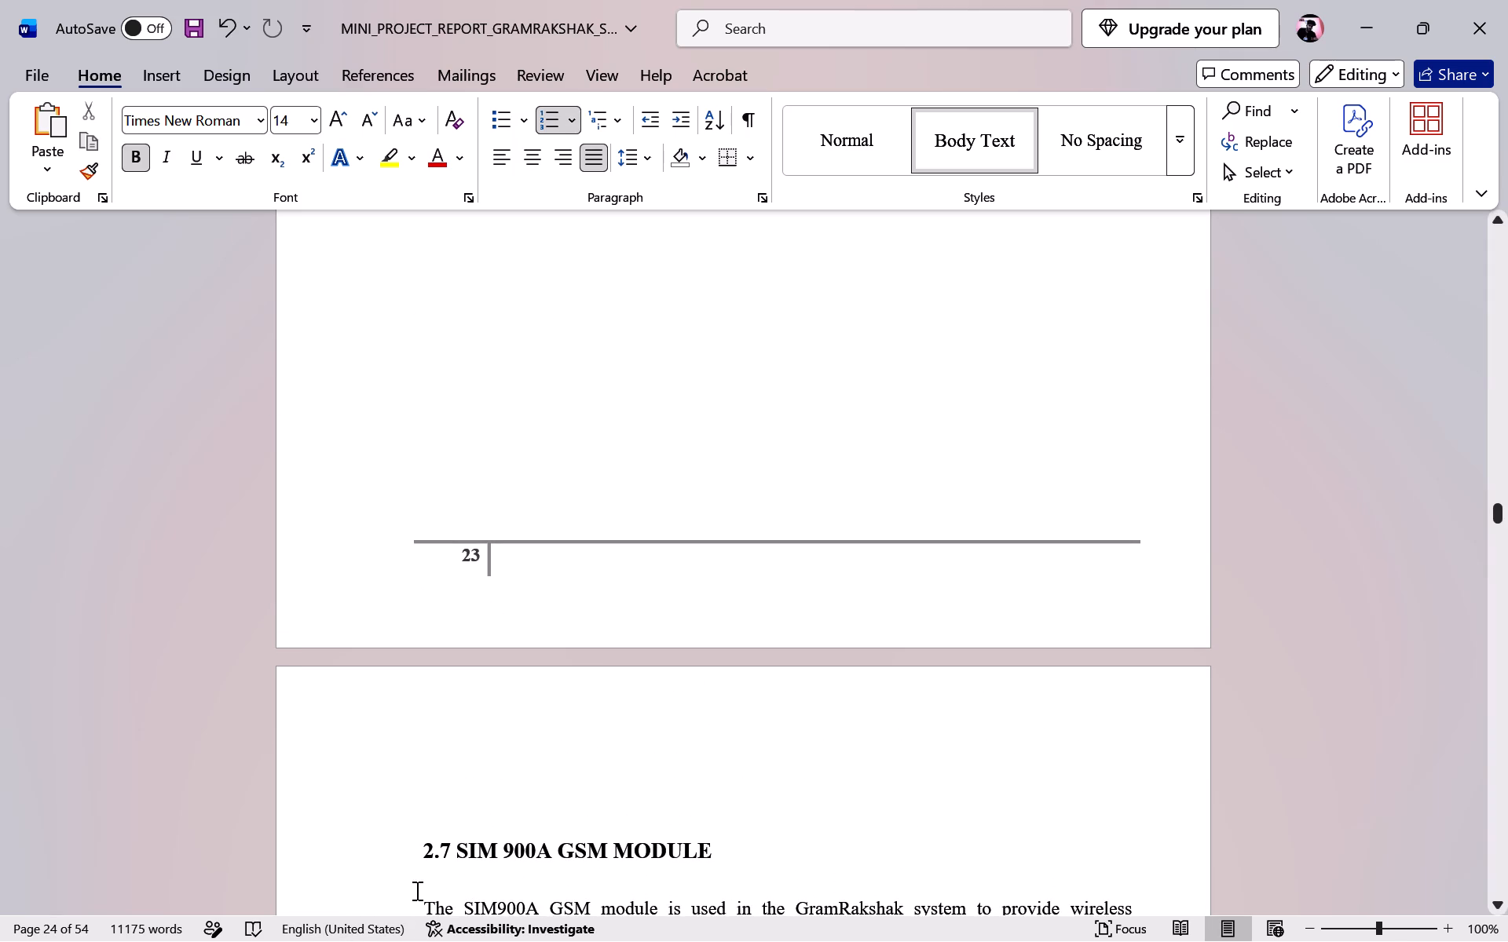
left_click(424, 858)
left_click(424, 858)
key("Left")
key("BackSpace")
key("BackSpace")
key("BackSpace")
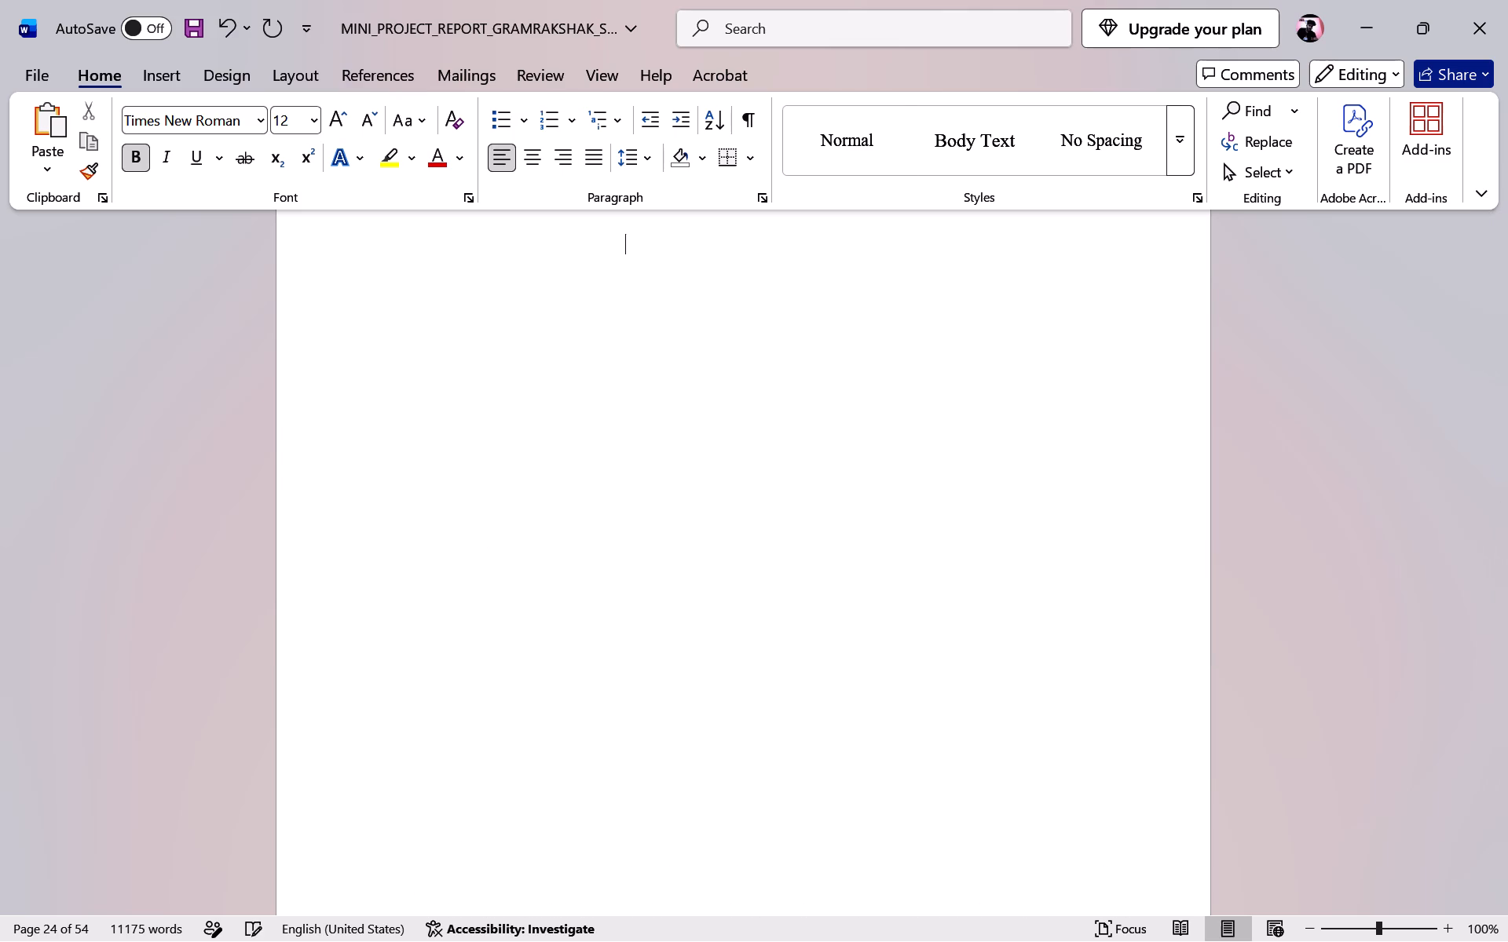
key("BackSpace")
key("BackSpace")
key("BackSpace")
key("BackSpace")
key("BackSpace")
key("BackSpace")
key("BackSpace")
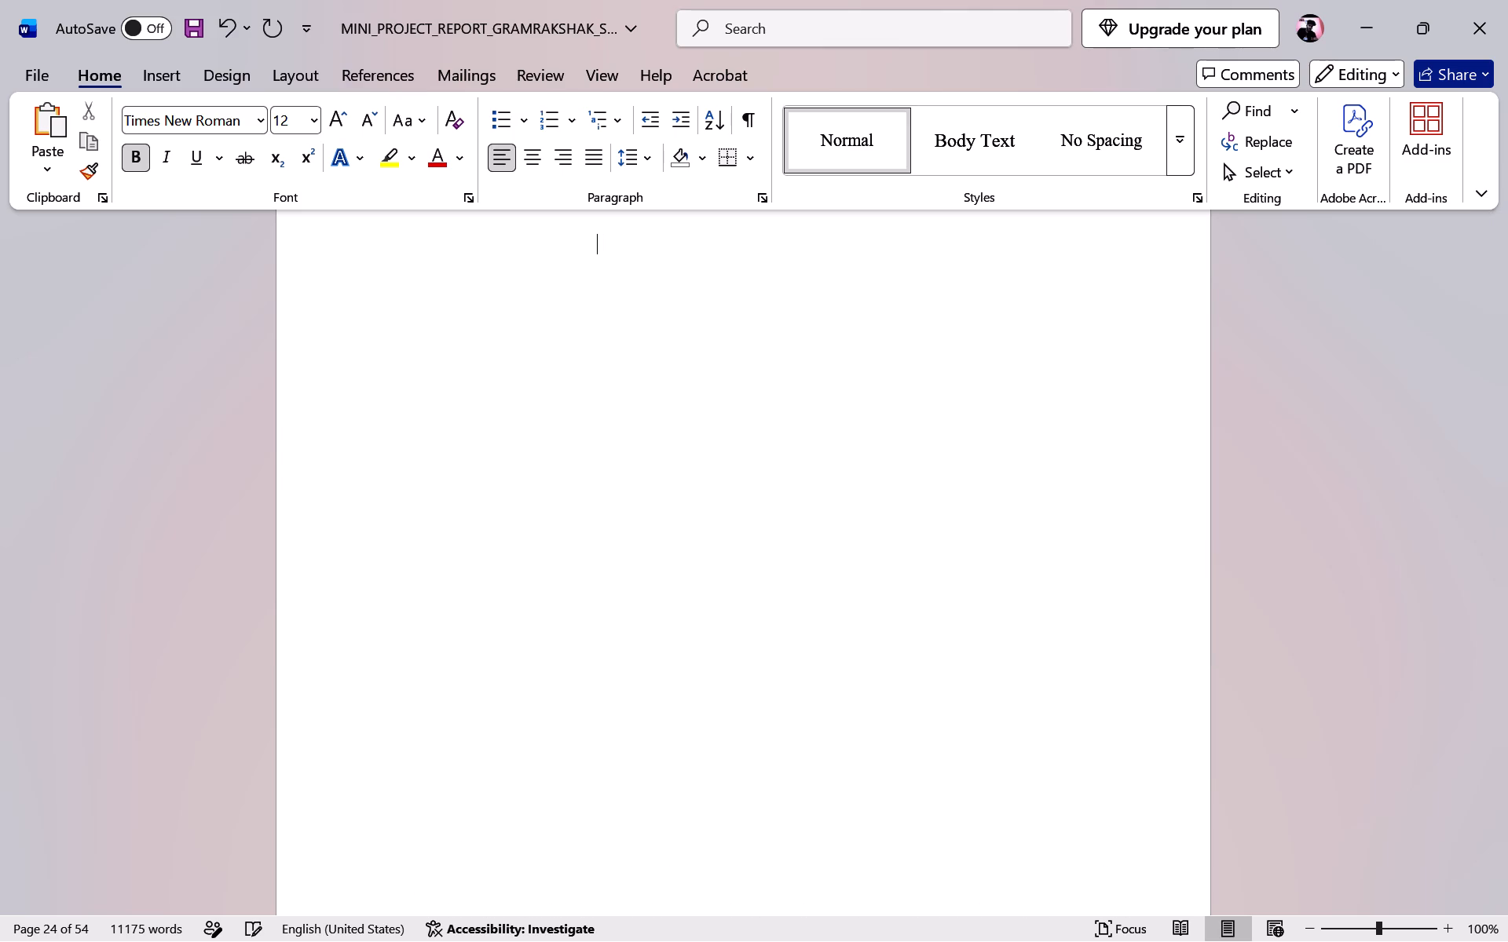
key("BackSpace")
key("BackSpace")
key("BackSpace")
key("BackSpace")
key("BackSpace")
key("BackSpace")
key("BackSpace")
key("BackSpace")
key("BackSpace")
key("BackSpace")
scroll(474, 941, "up", 1)
scroll(582, 743, "up", 2)
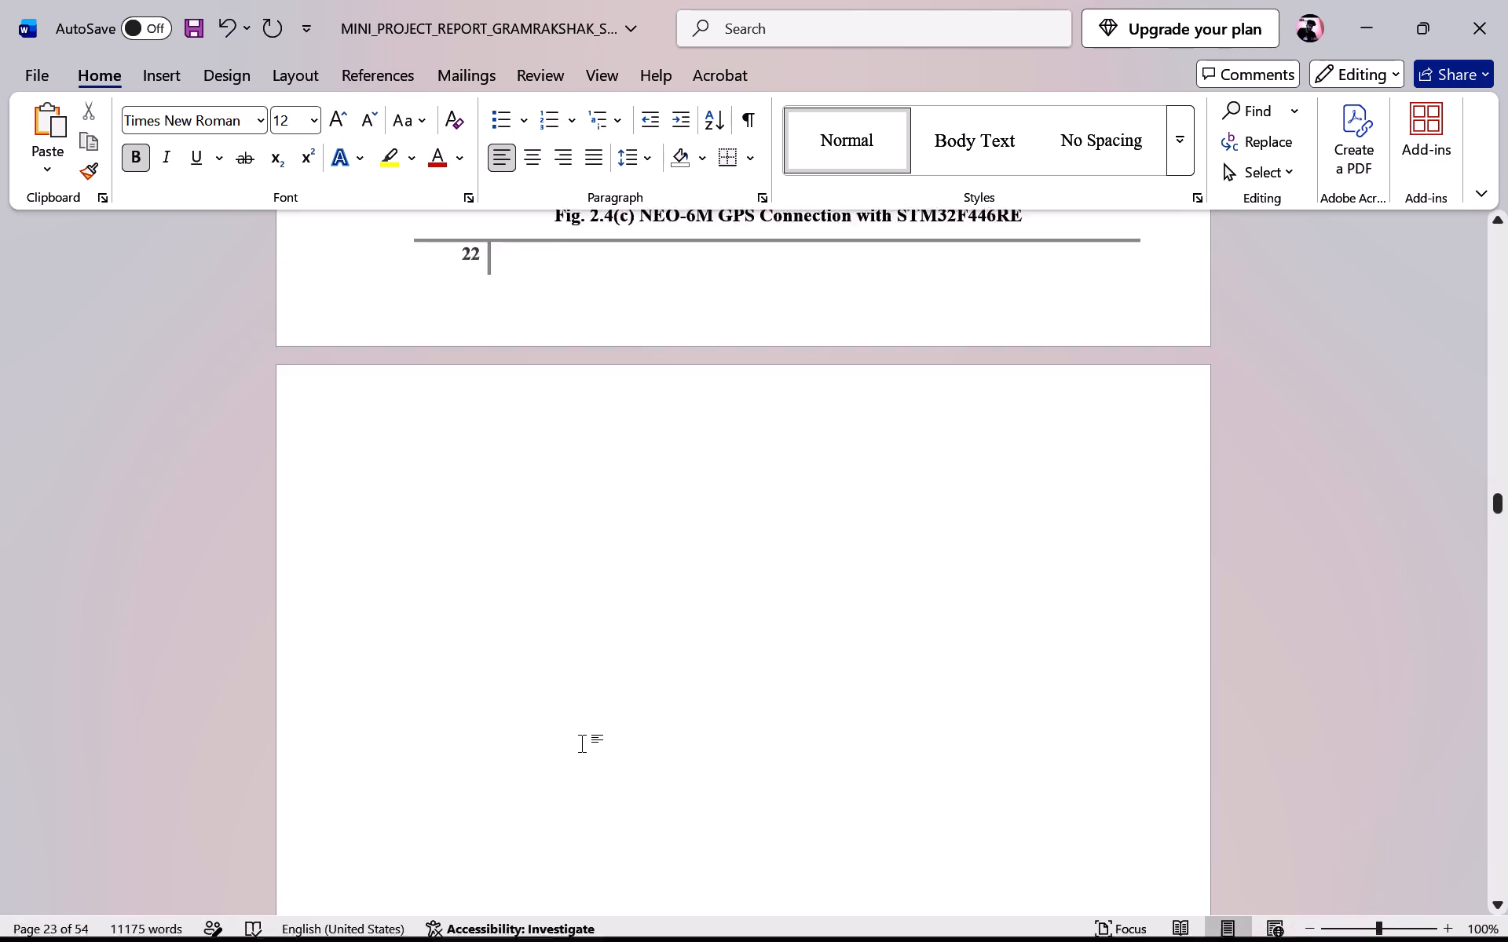
key("BackSpace")
key("BackSpace")
key("BackSpace")
key("BackSpace")
key("BackSpace")
key("BackSpace")
key("BackSpace")
key("BackSpace")
key("BackSpace")
key("BackSpace")
key("BackSpace")
key("BackSpace")
key("BackSpace")
key("BackSpace")
key("BackSpace")
key("BackSpace")
key("BackSpace")
key("BackSpace")
key("BackSpace")
key("BackSpace")
key("BackSpace")
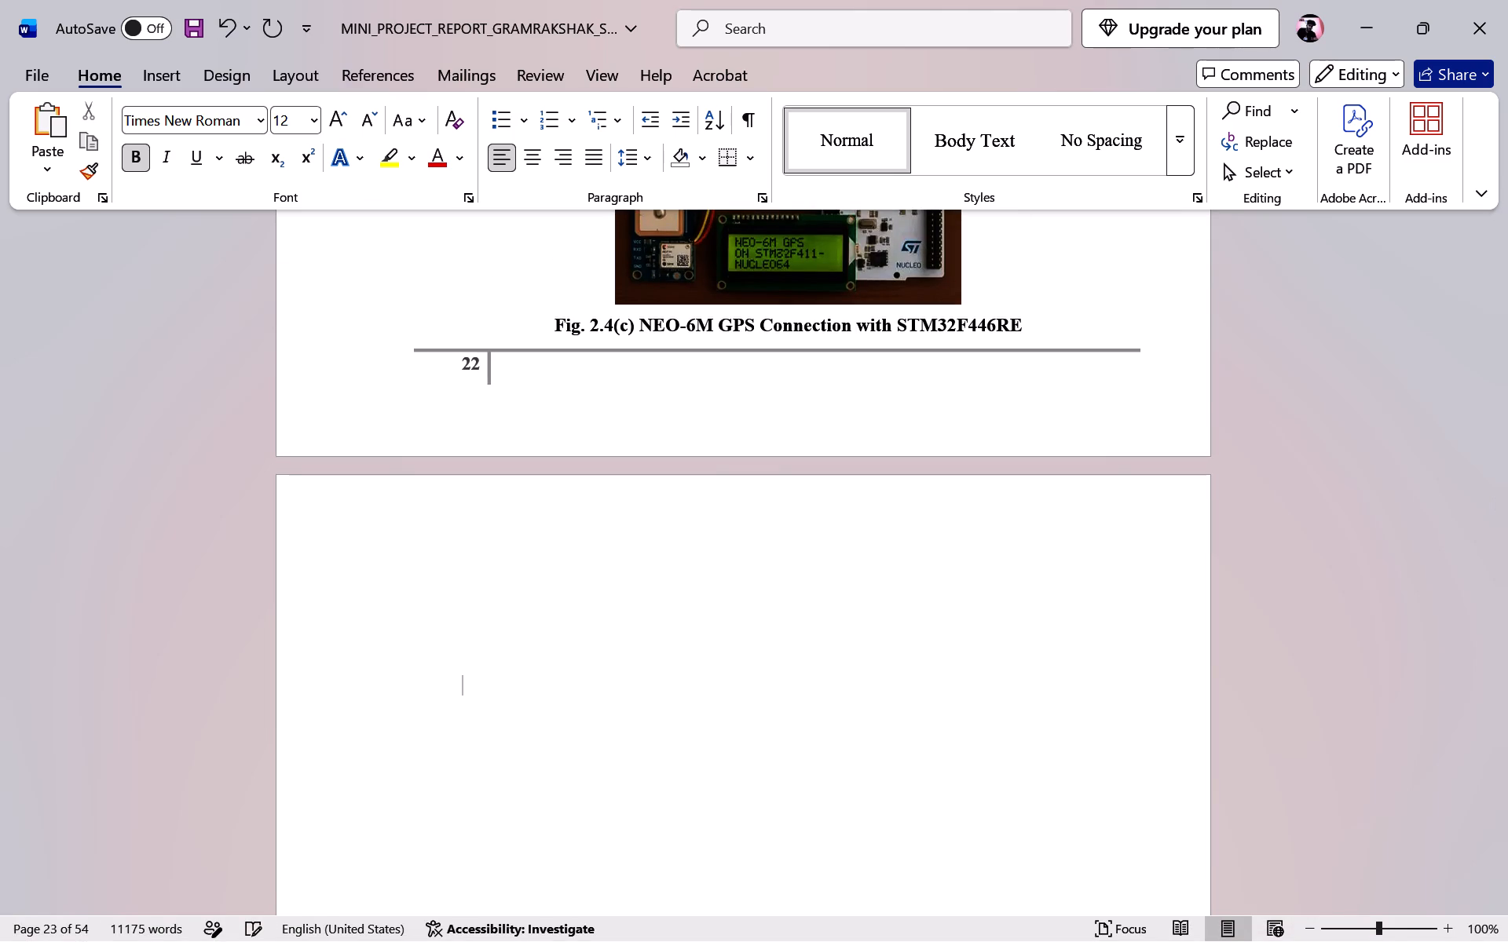
key("BackSpace")
key("BackSpace")
key("BackSpace")
key("BackSpace")
key("BackSpace")
key("BackSpace")
key("BackSpace")
key("BackSpace")
key("BackSpace")
key("BackSpace")
key("BackSpace")
key("BackSpace")
key("BackSpace")
key("BackSpace")
key("BackSpace")
Shorten the ending of the Fig. 2.4(c) caption to "NEO-6M GPS Connection with STM32".
key("BackSpace")
key("BackSpace")
key("BackSpace")
key("BackSpace")
key("BackSpace")
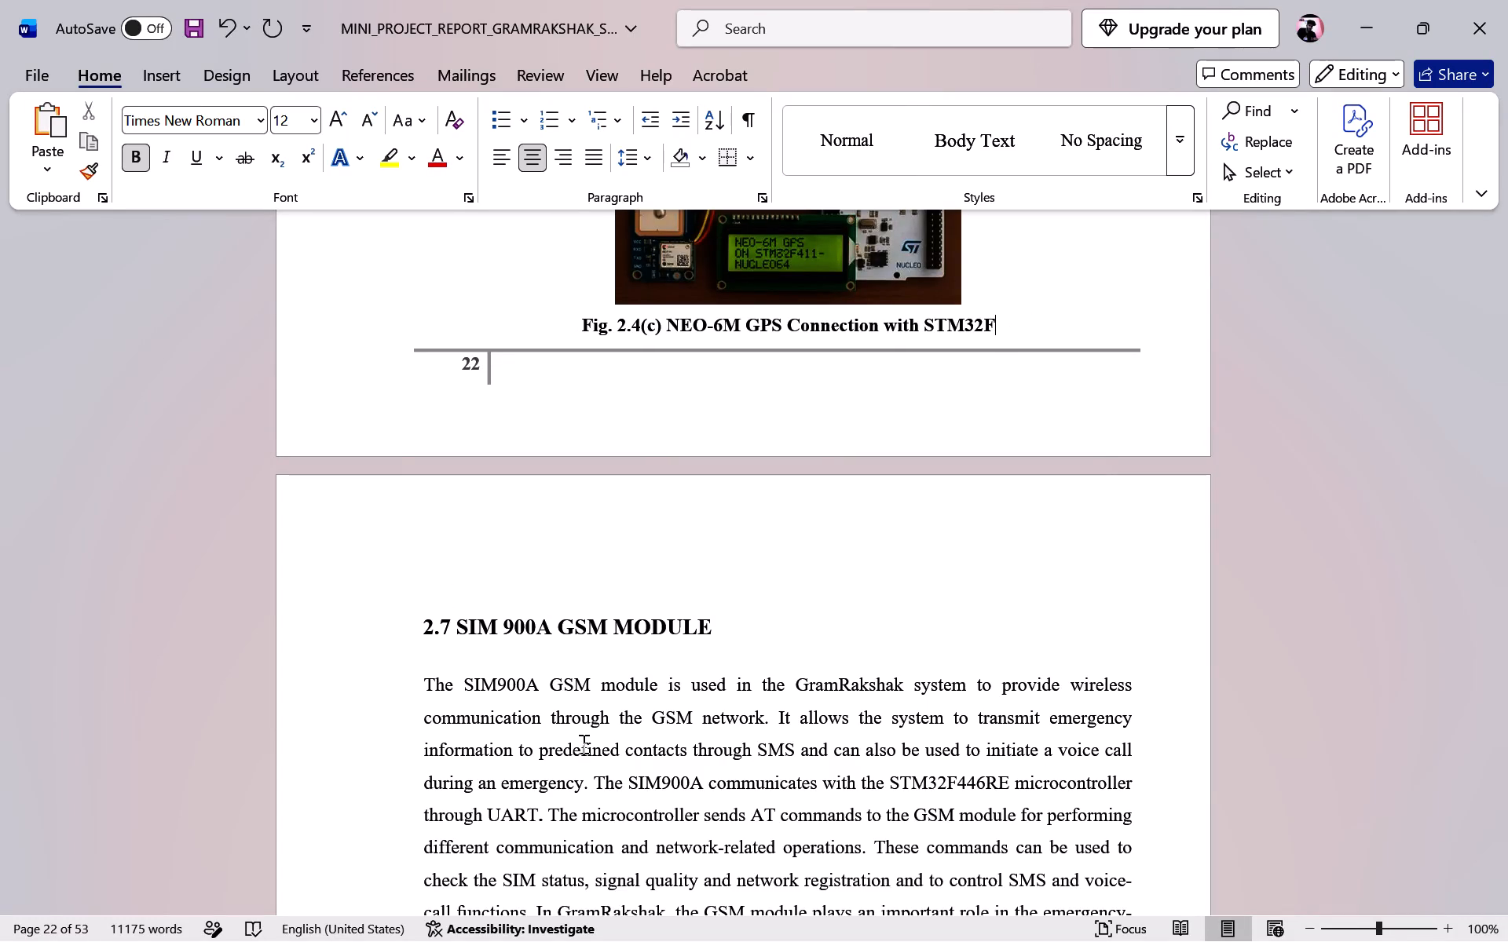
key("ctrl+y")
key("ctrl+y")
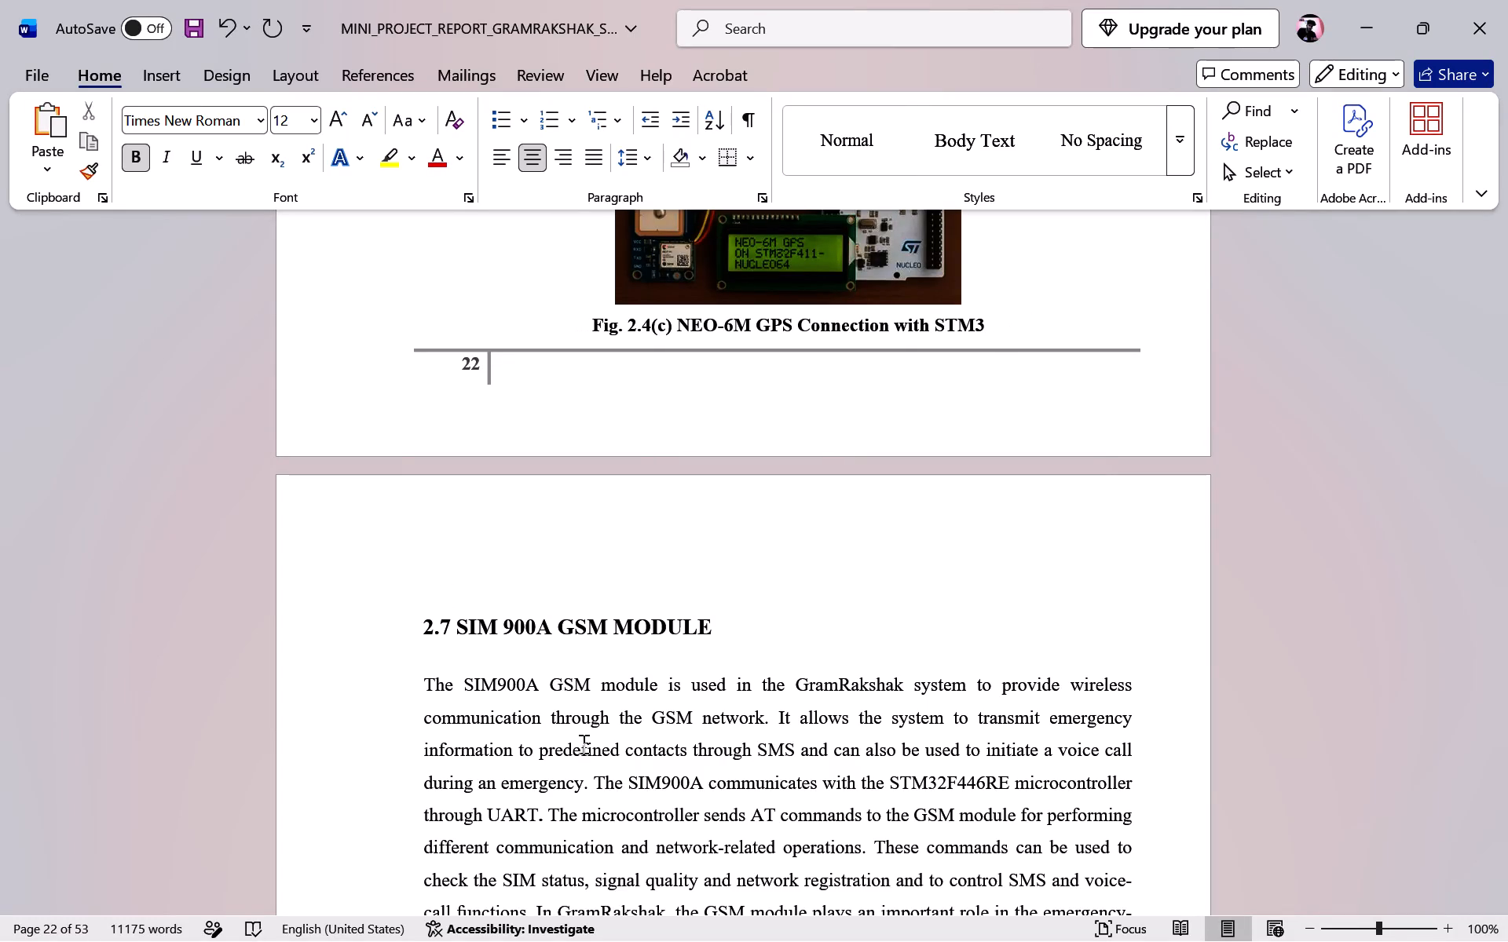
key("2")
Push the "Supports SMS" bullet of 2.7.1 Features of SIM900A onto the next page by inserting an empty, unbulleted line before it.
scroll(582, 743, "down", 2)
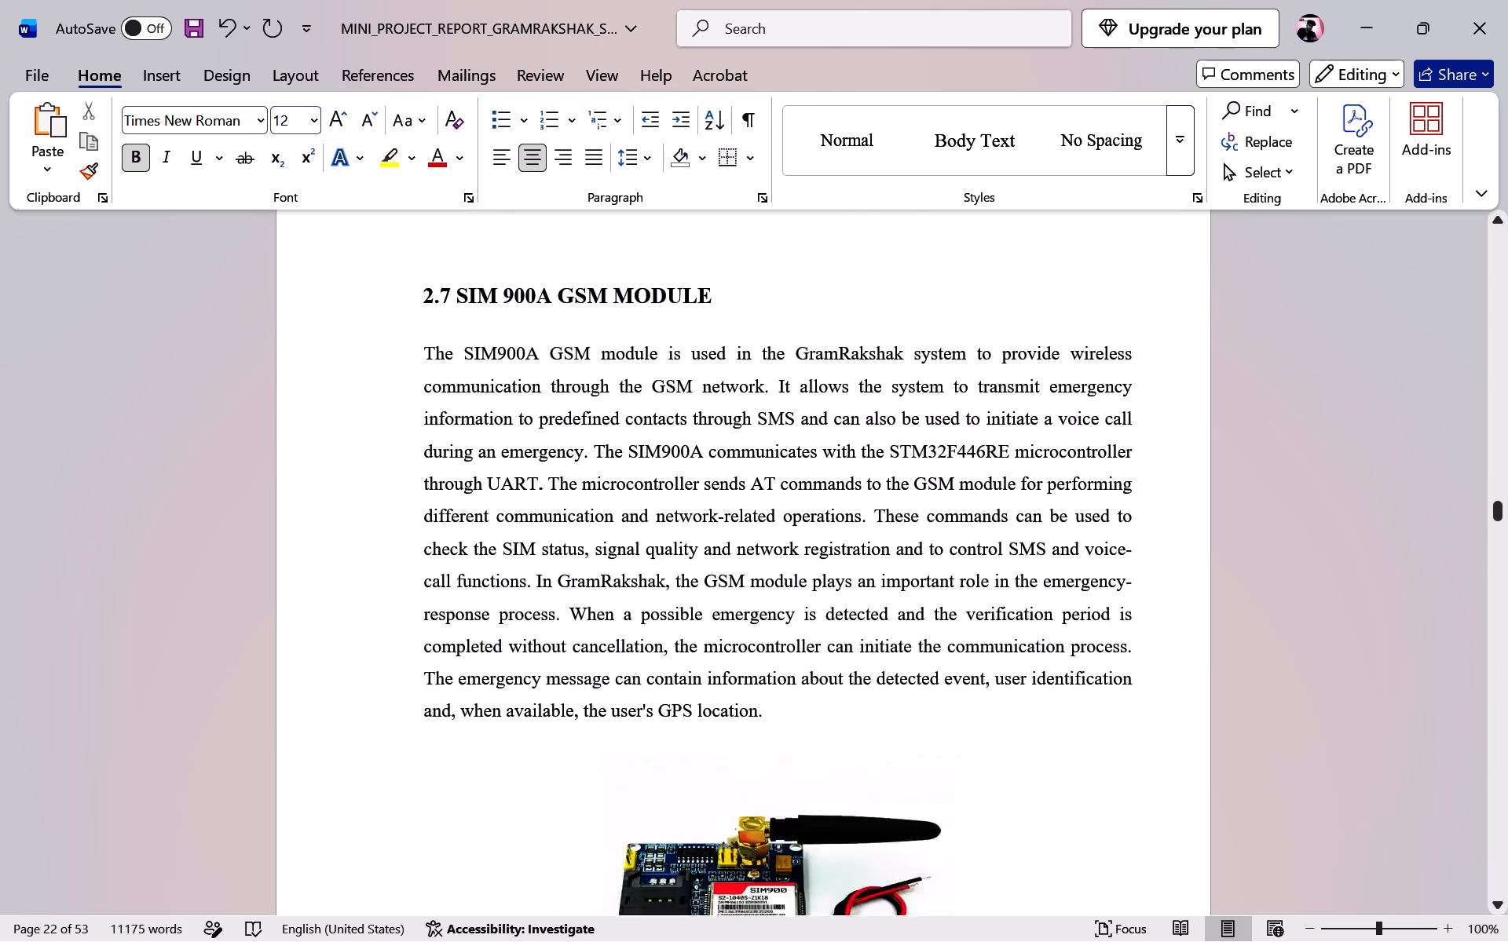
scroll(582, 743, "down", 1)
scroll(582, 743, "up", 2)
scroll(582, 743, "down", 1)
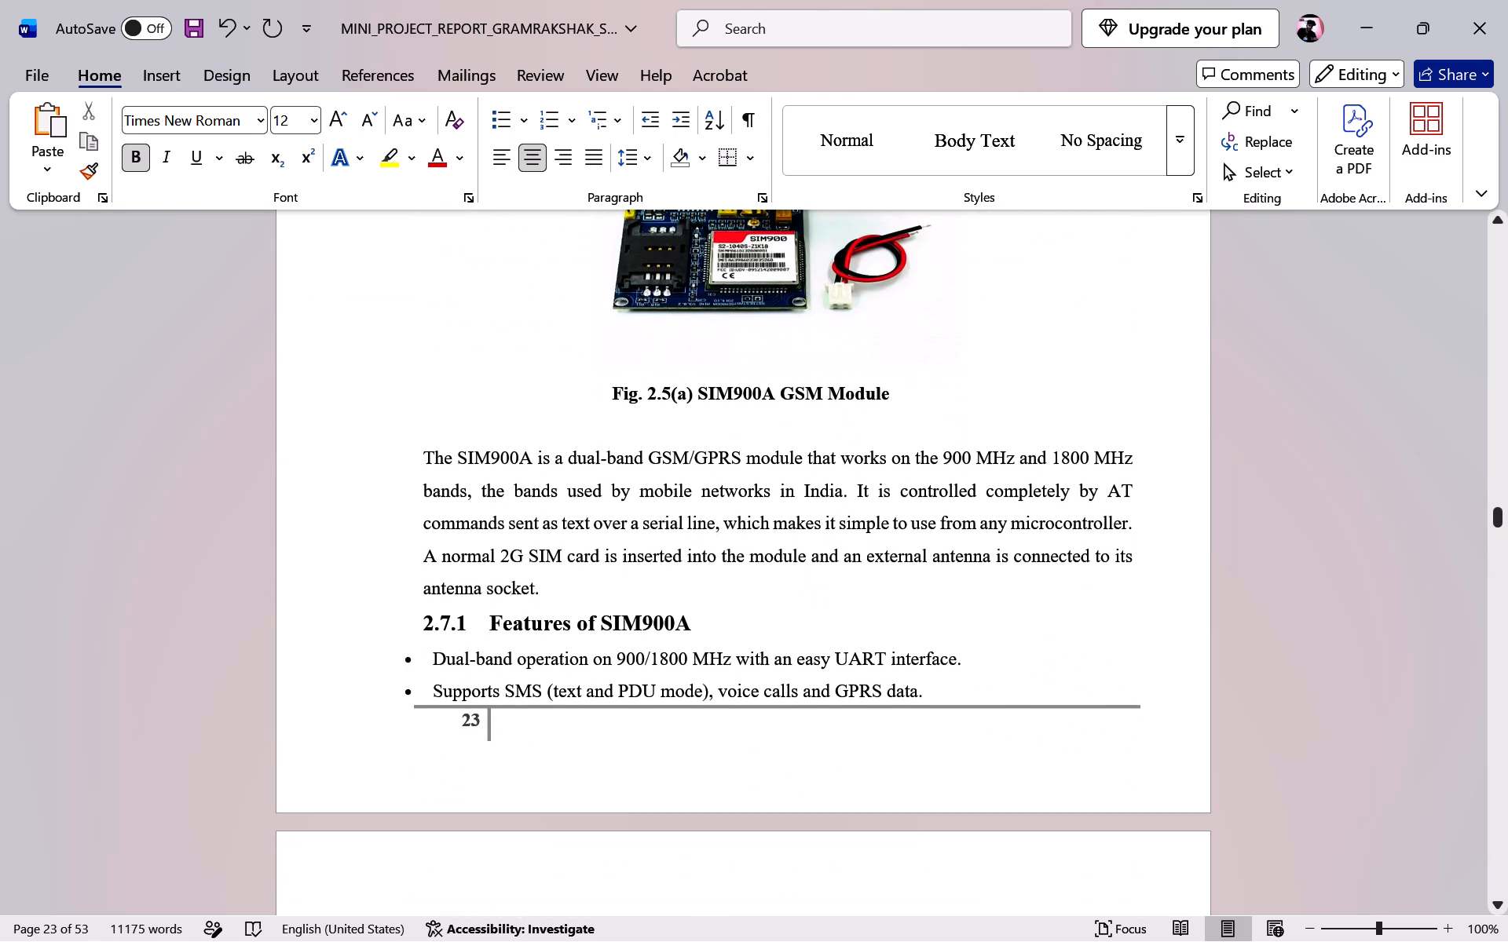
scroll(582, 743, "down", 2)
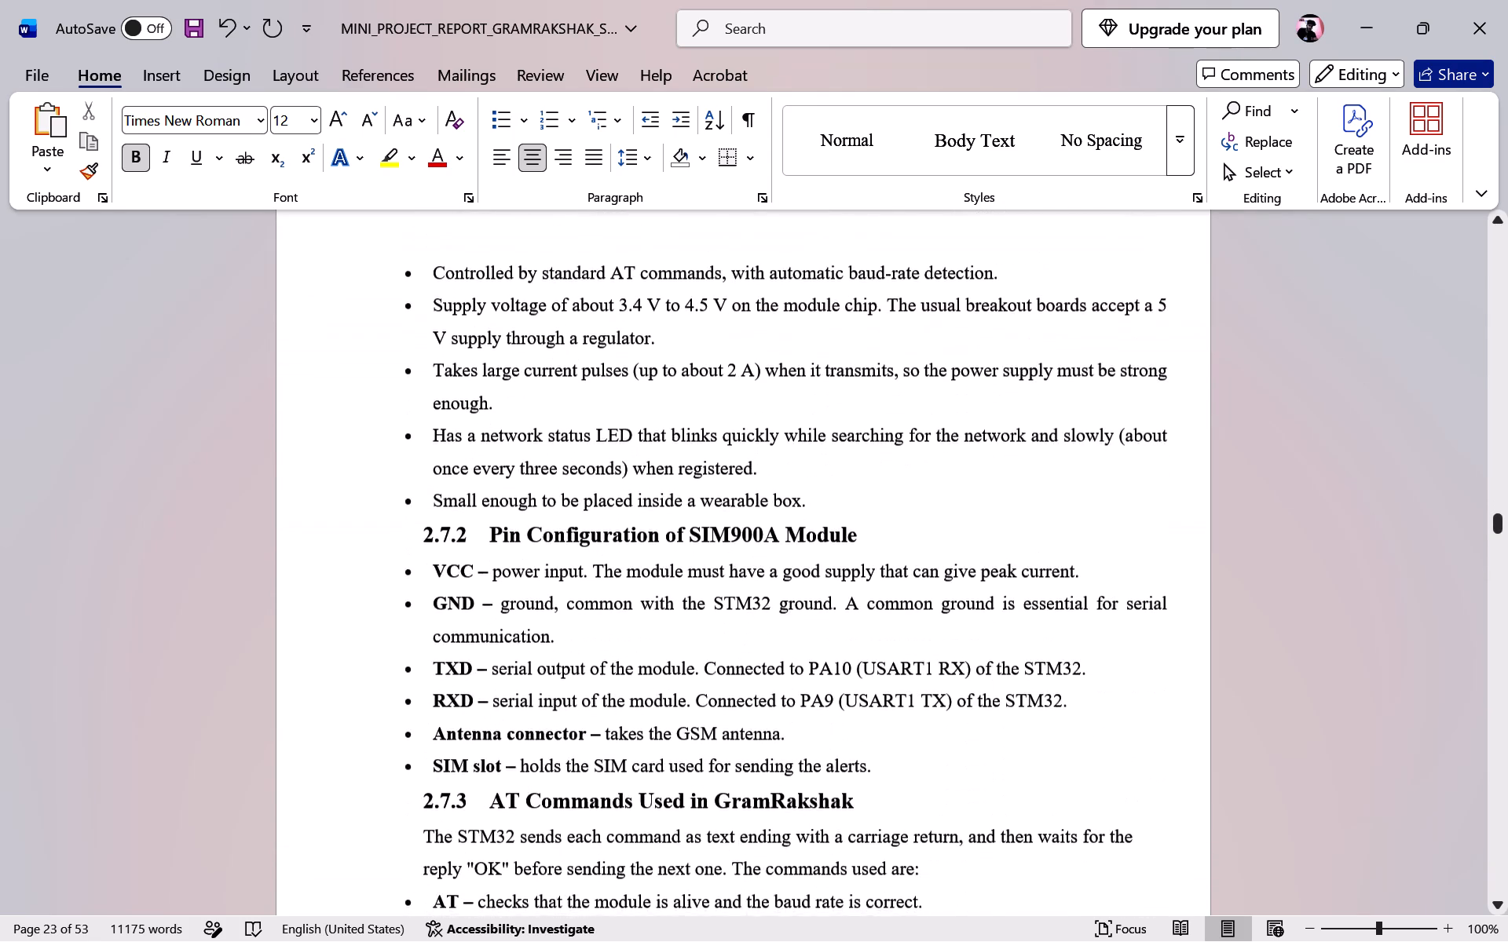
scroll(582, 743, "up", 2)
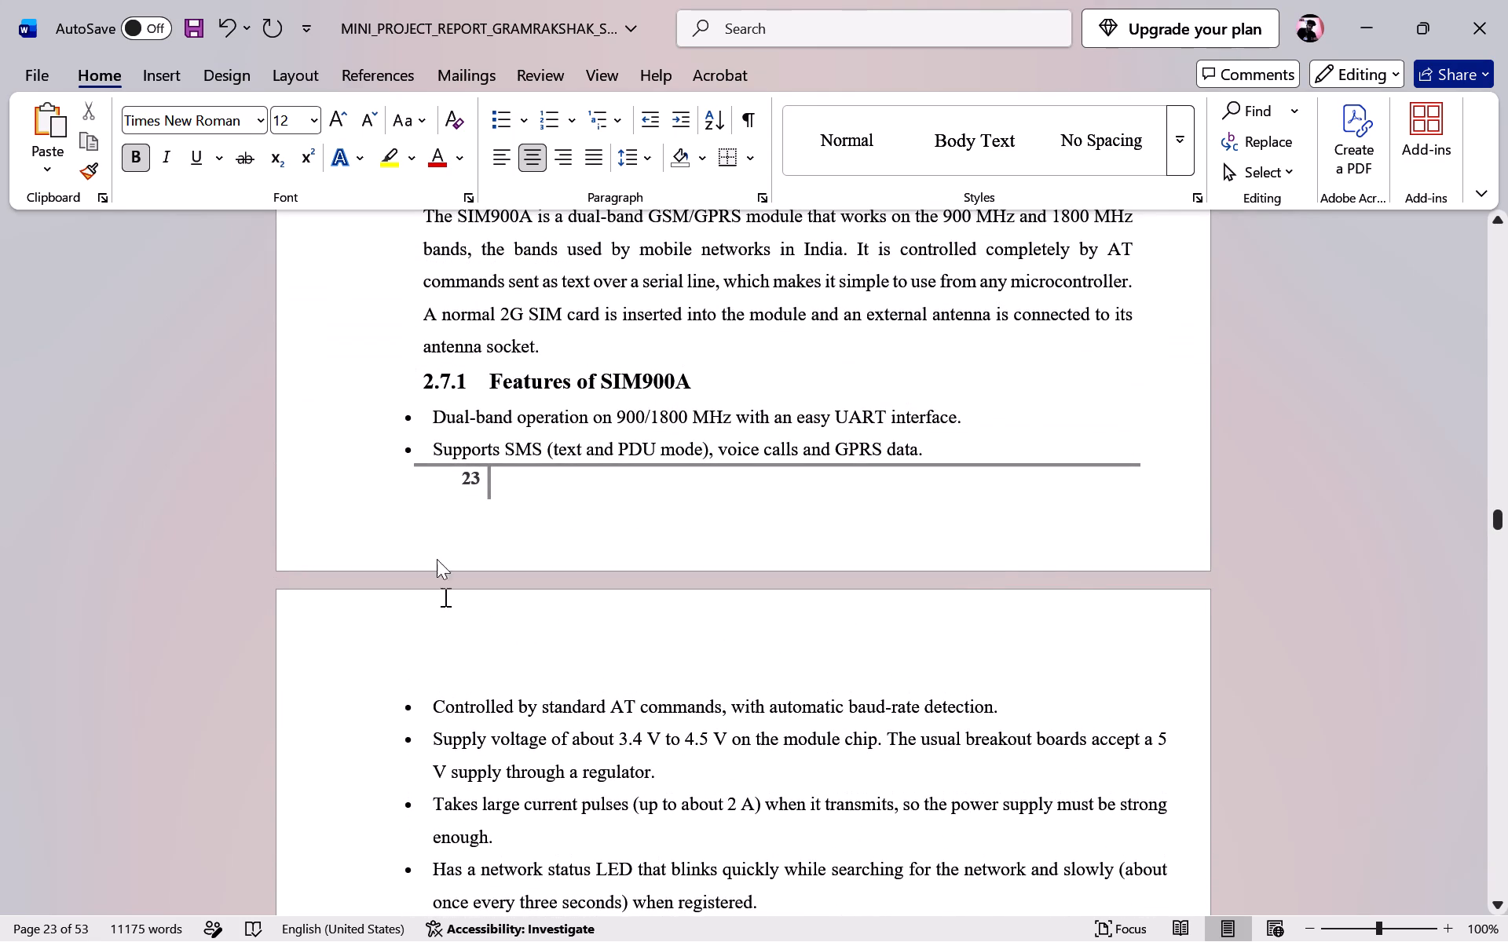
left_click(400, 451)
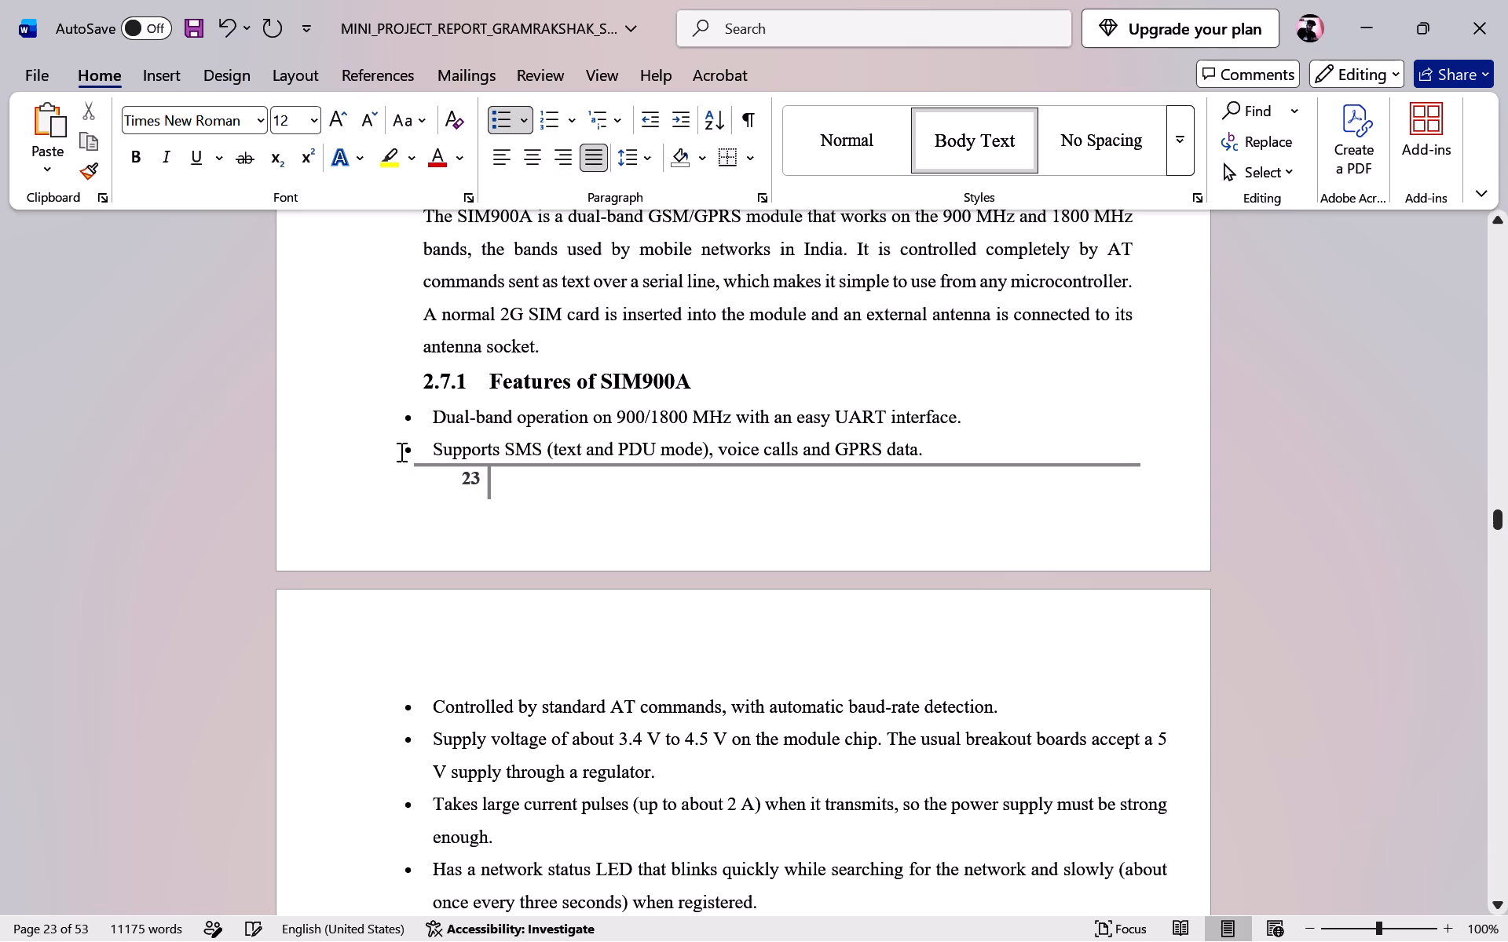
key("Left")
key("Left")
left_click(400, 451)
key("Return")
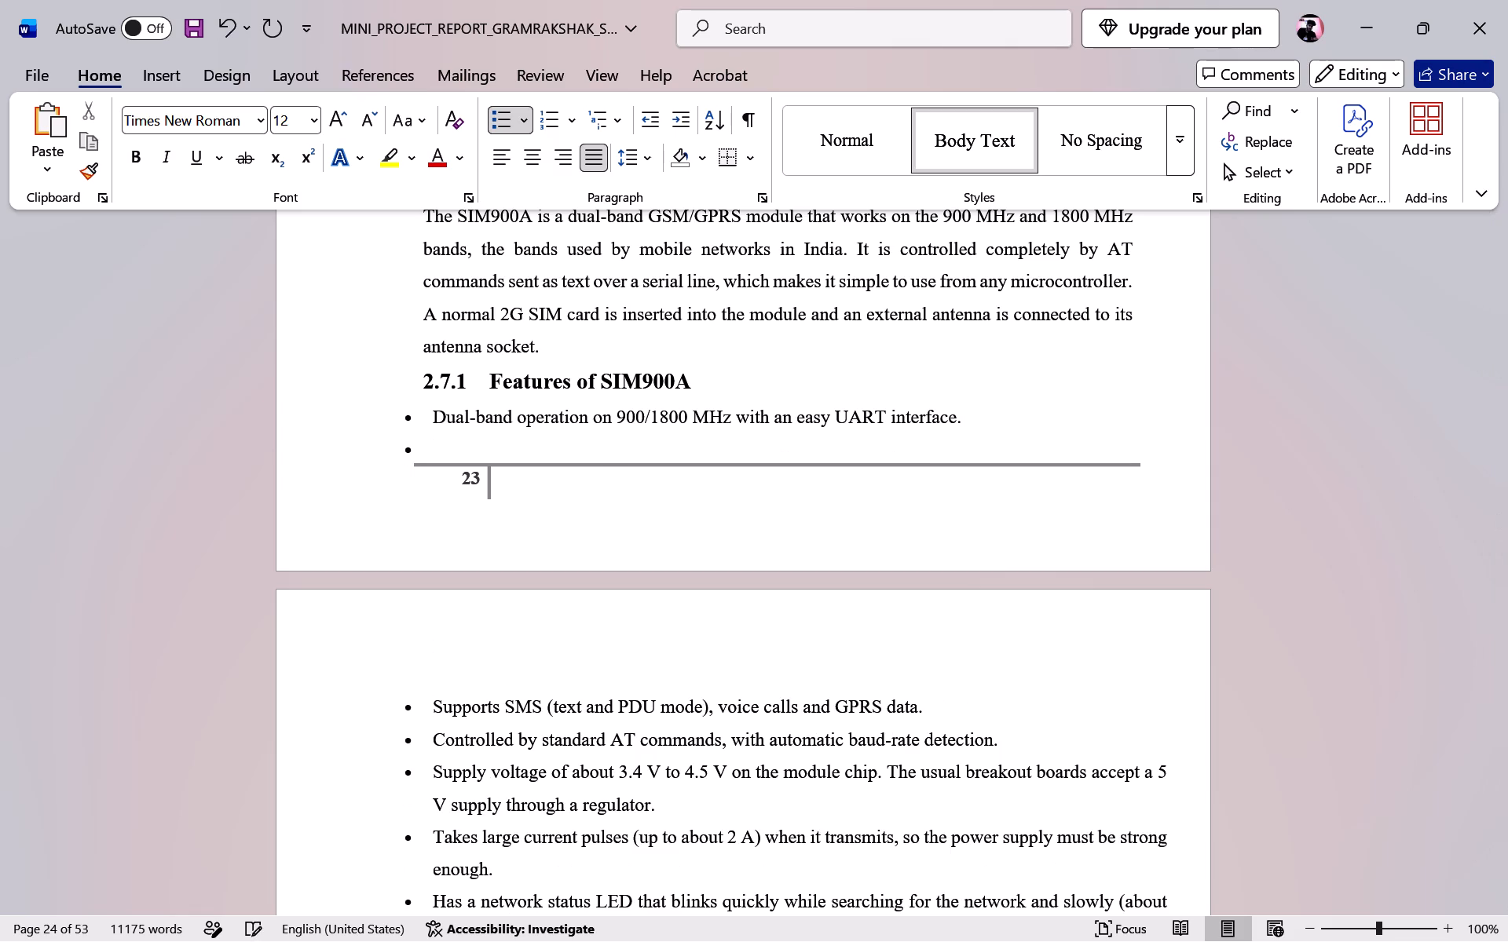
left_click(432, 455)
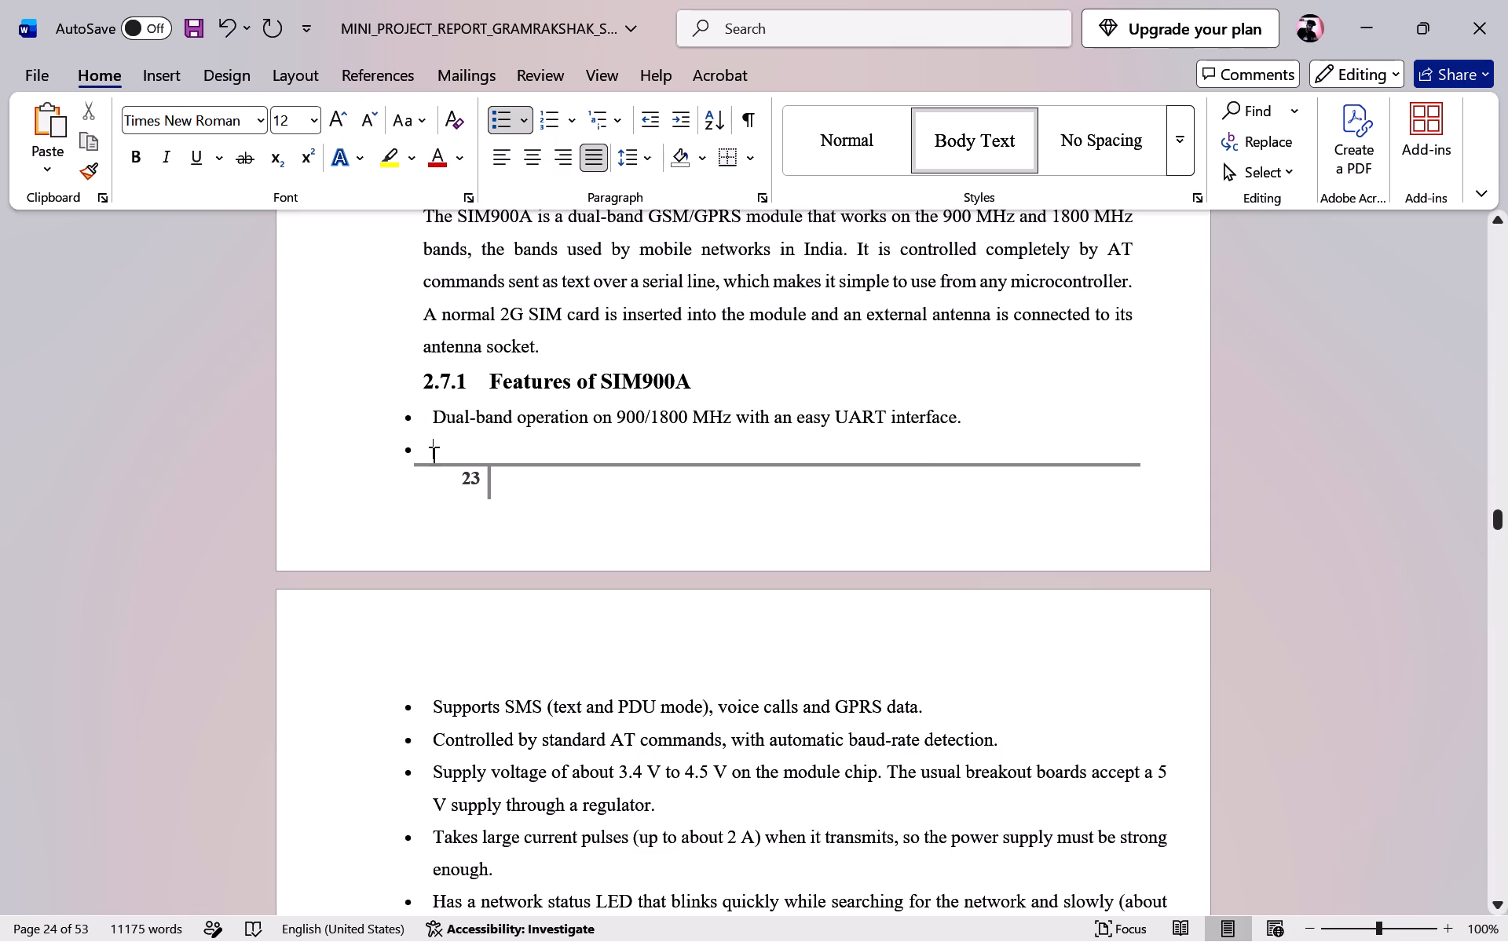
key("BackSpace")
Delete the highlighted SIM900A photo placeholder and the Fig. 2.5(b) caption at the end of section 2.7.5, including the leftover empty line.
scroll(432, 455, "down", 1)
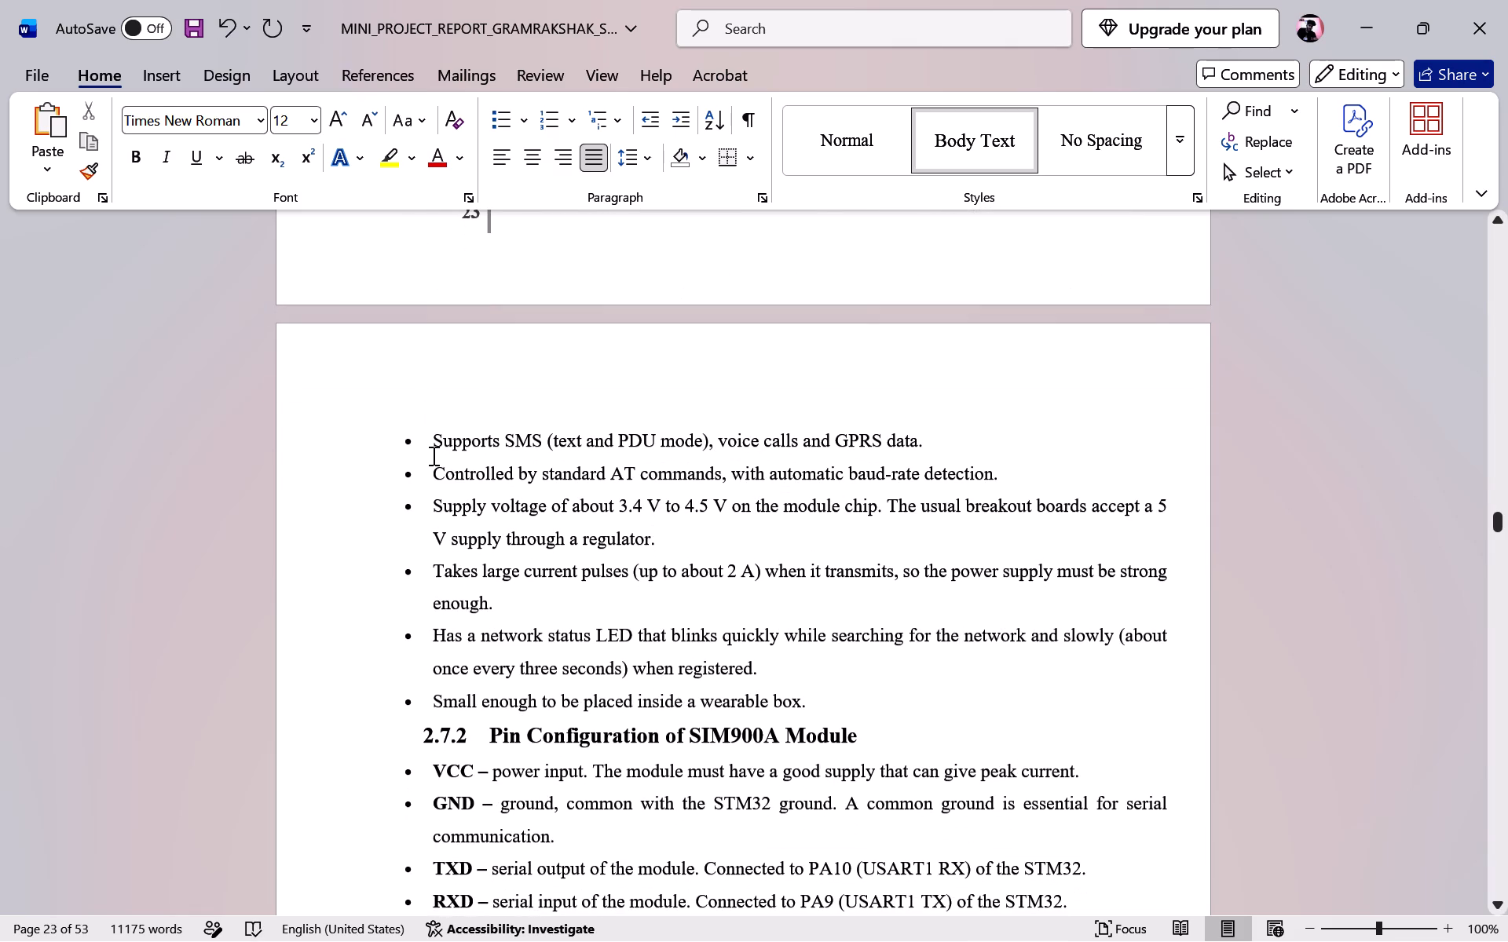
scroll(432, 455, "down", 2)
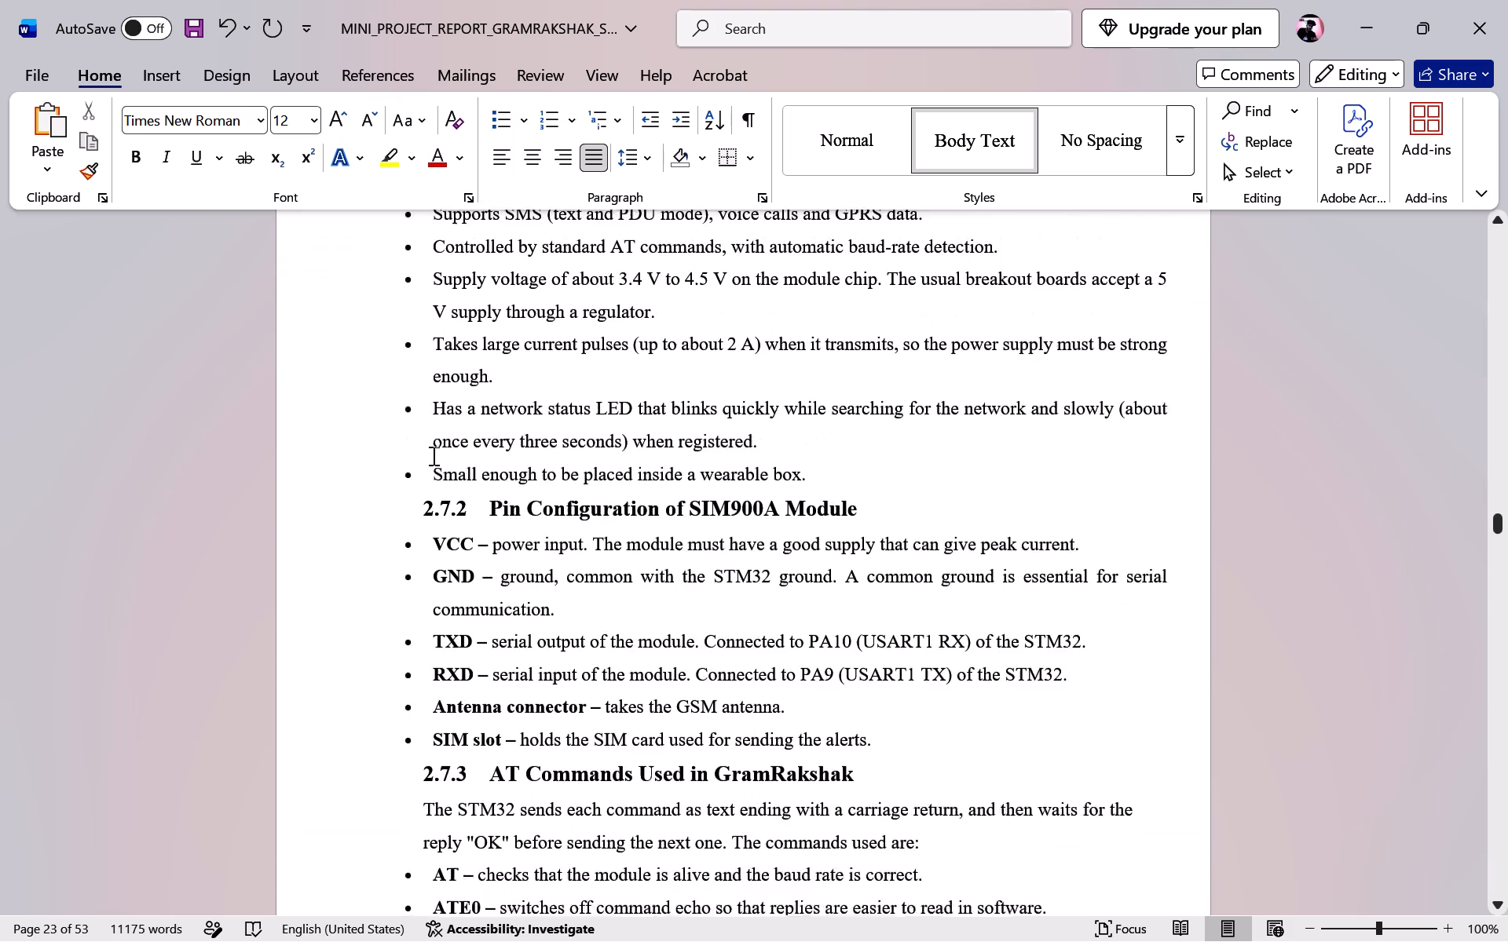
scroll(432, 455, "down", 3)
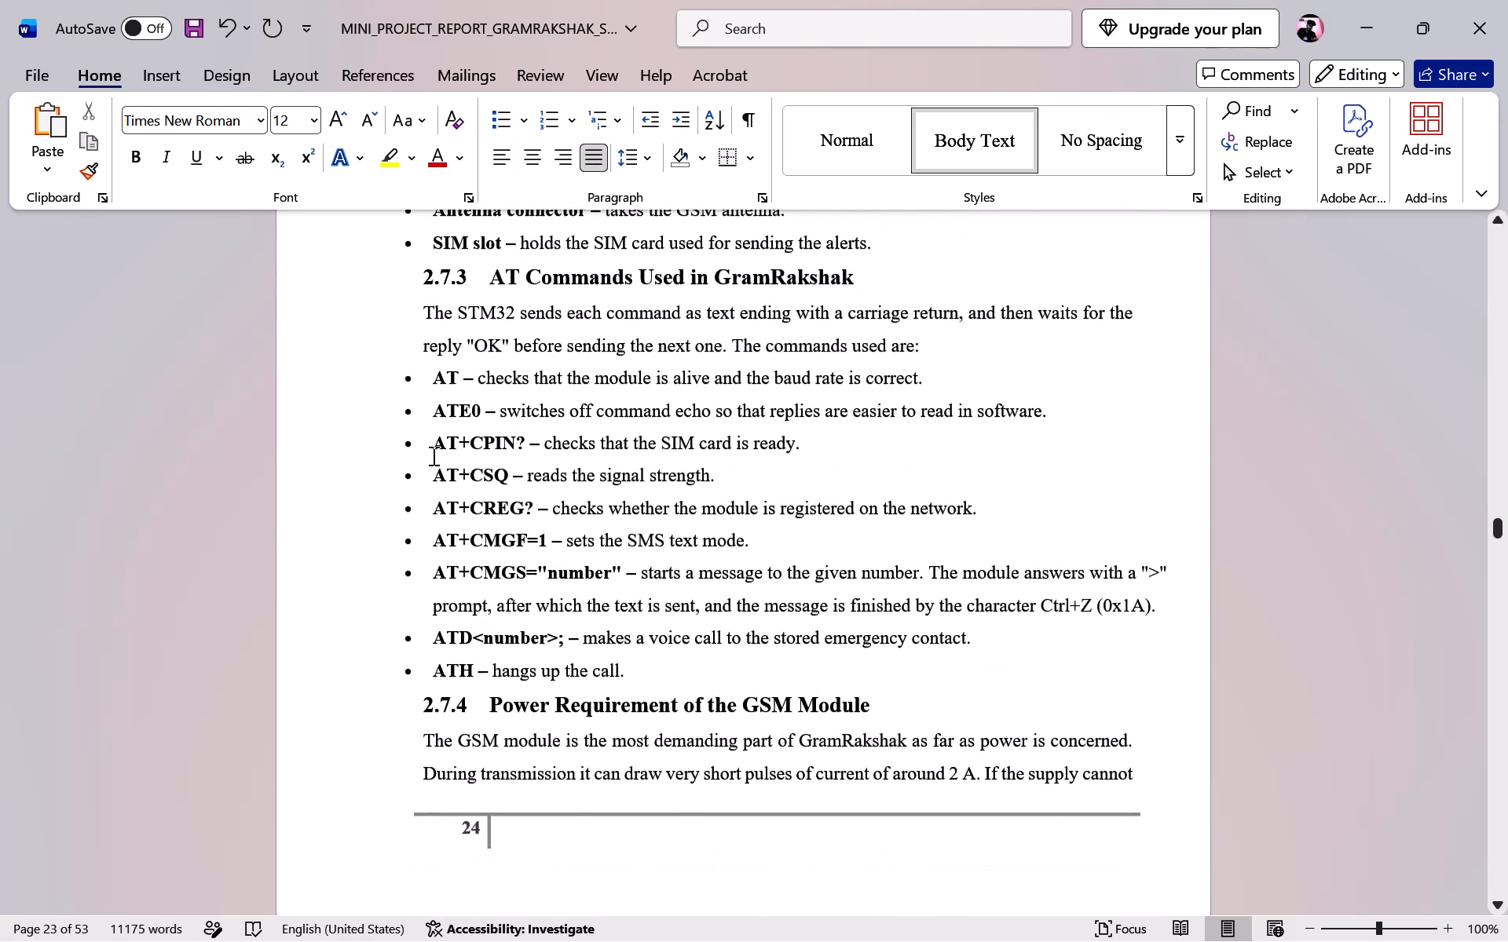
scroll(432, 455, "down", 3)
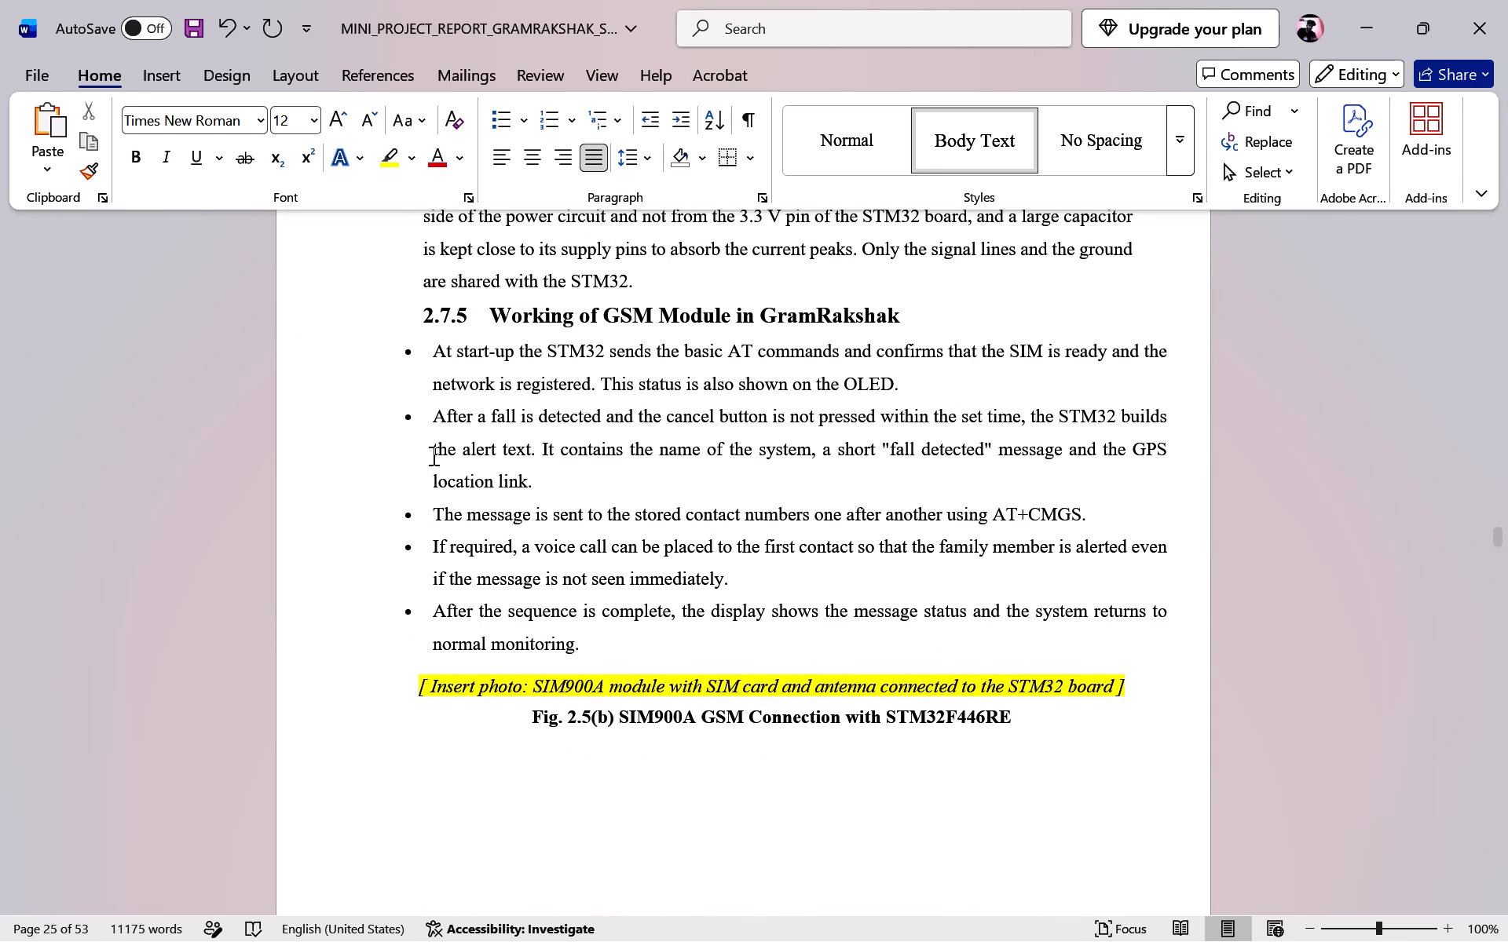
scroll(869, 654, "down", 2)
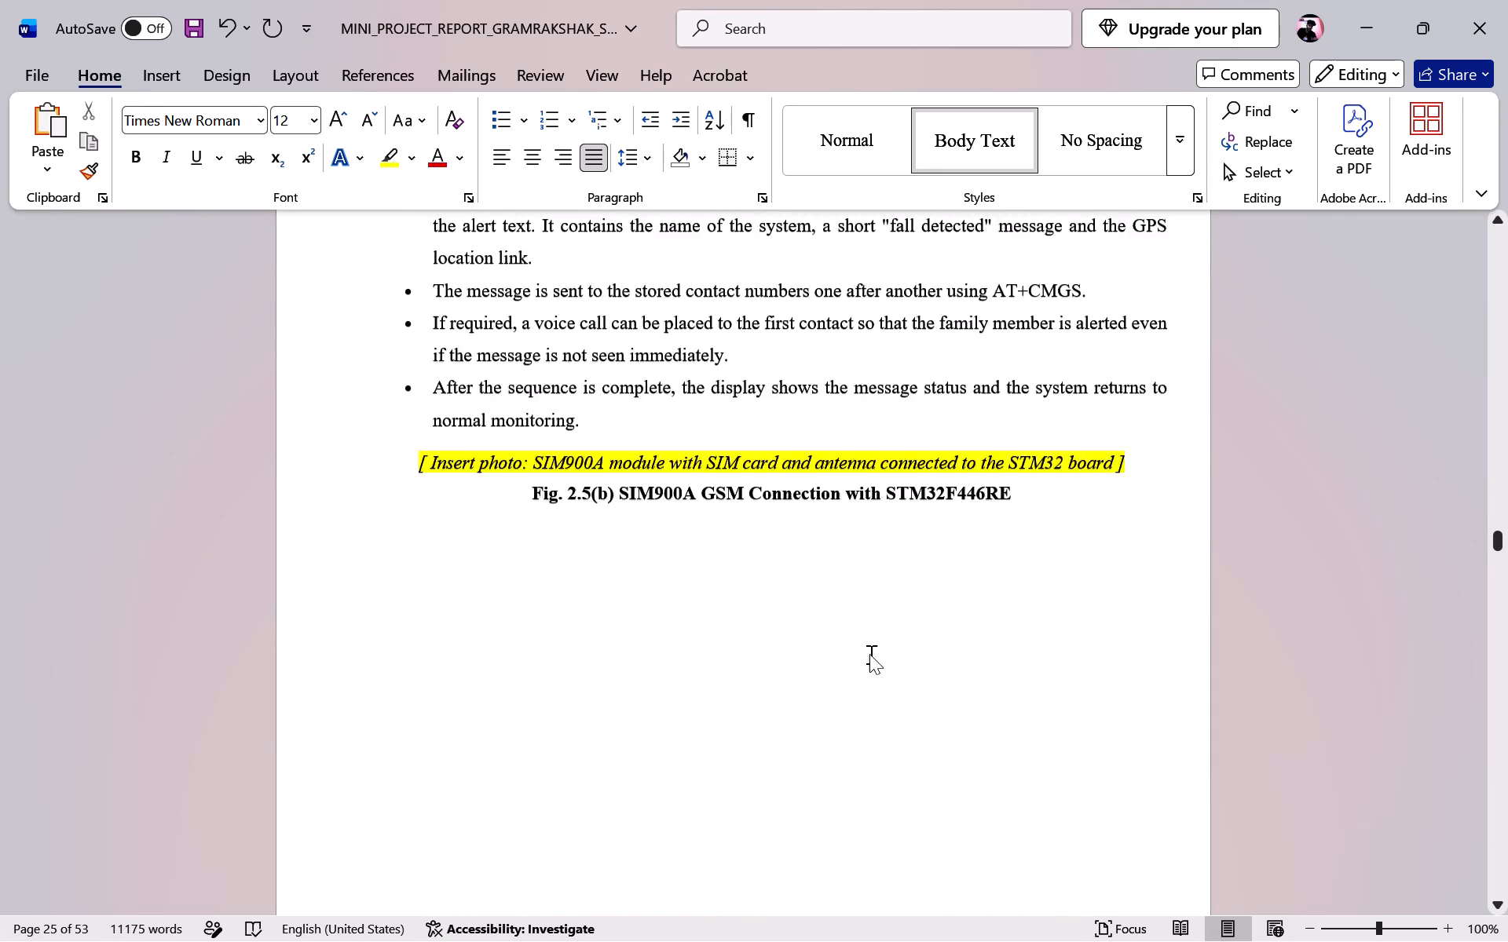
scroll(869, 654, "down", 2)
scroll(869, 654, "up", 4)
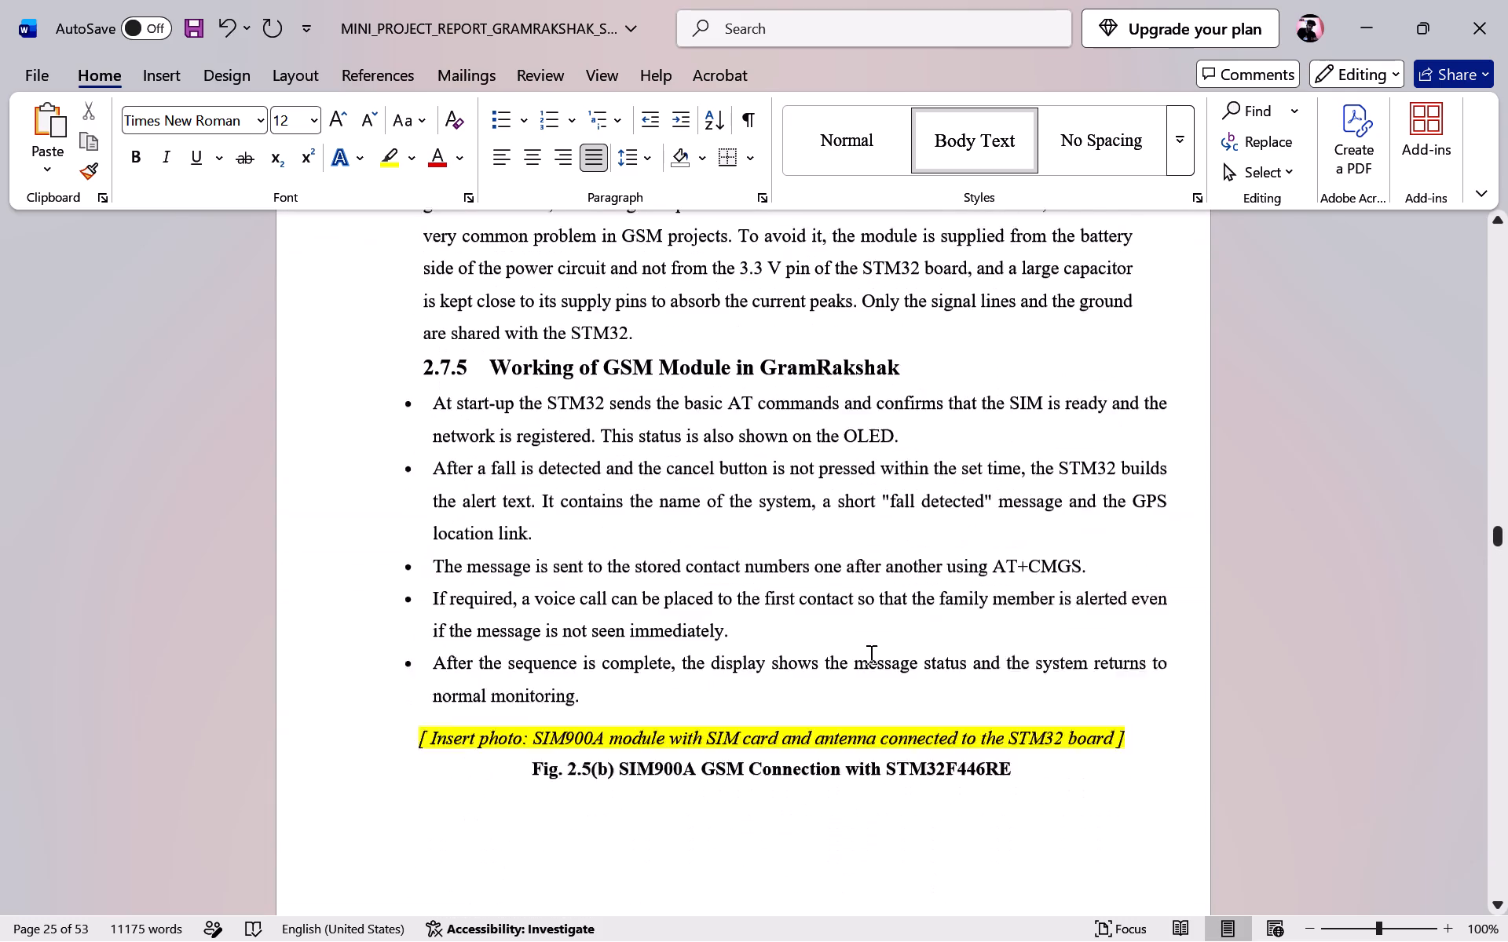
left_click(409, 771)
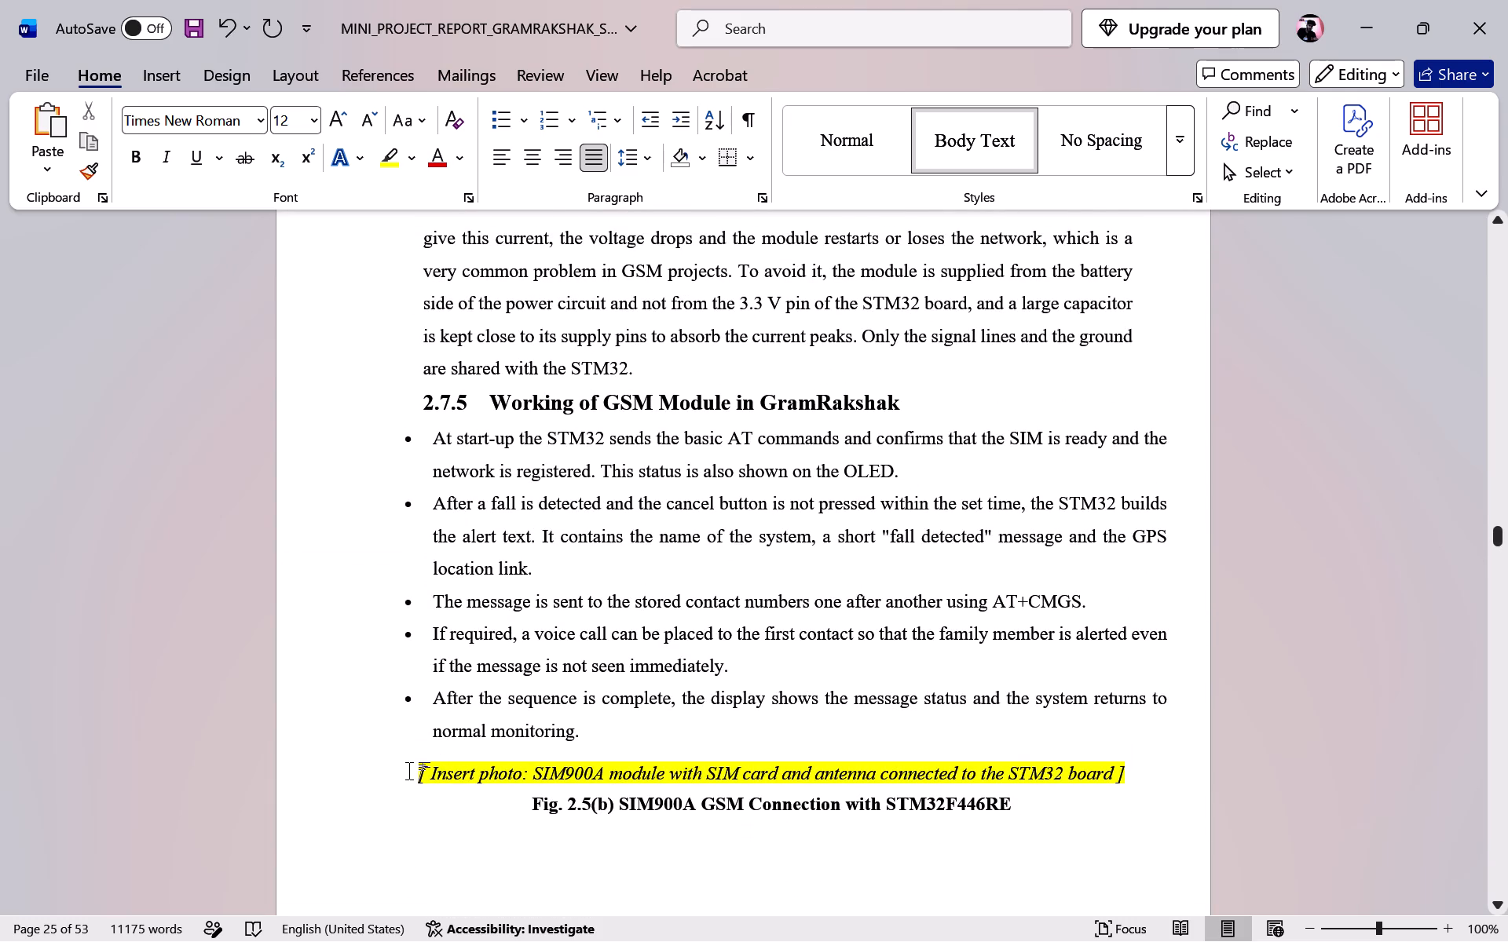
left_click_drag(409, 771, 997, 863)
key("BackSpace")
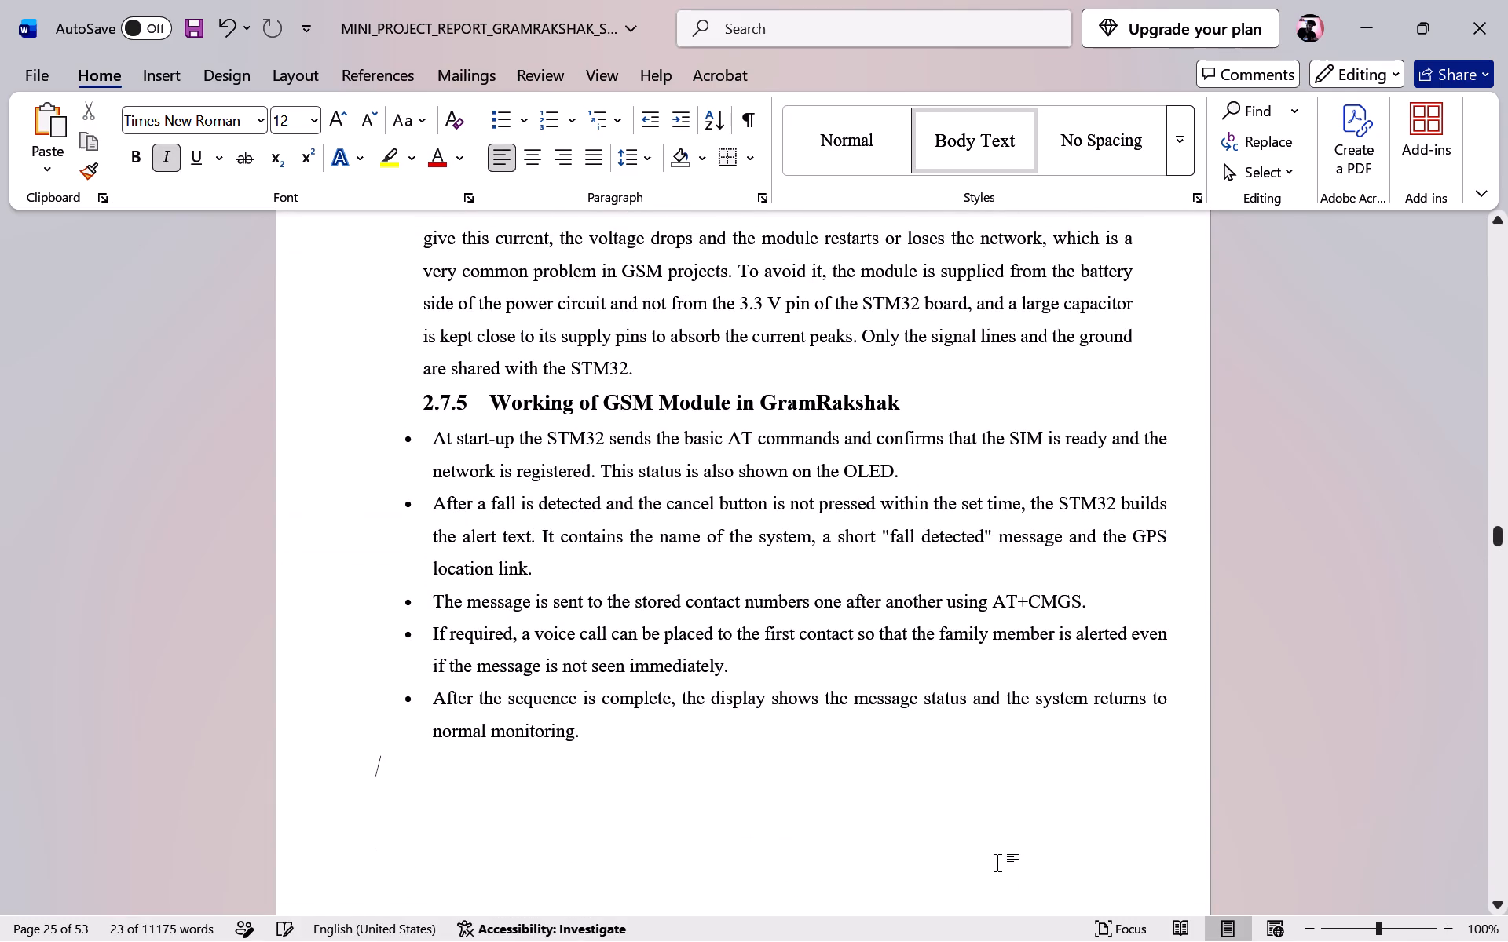
key("BackSpace")
Switch to the Edge image search and search for "oled display" pictures for the section 2.8 photo.
scroll(997, 863, "down", 3)
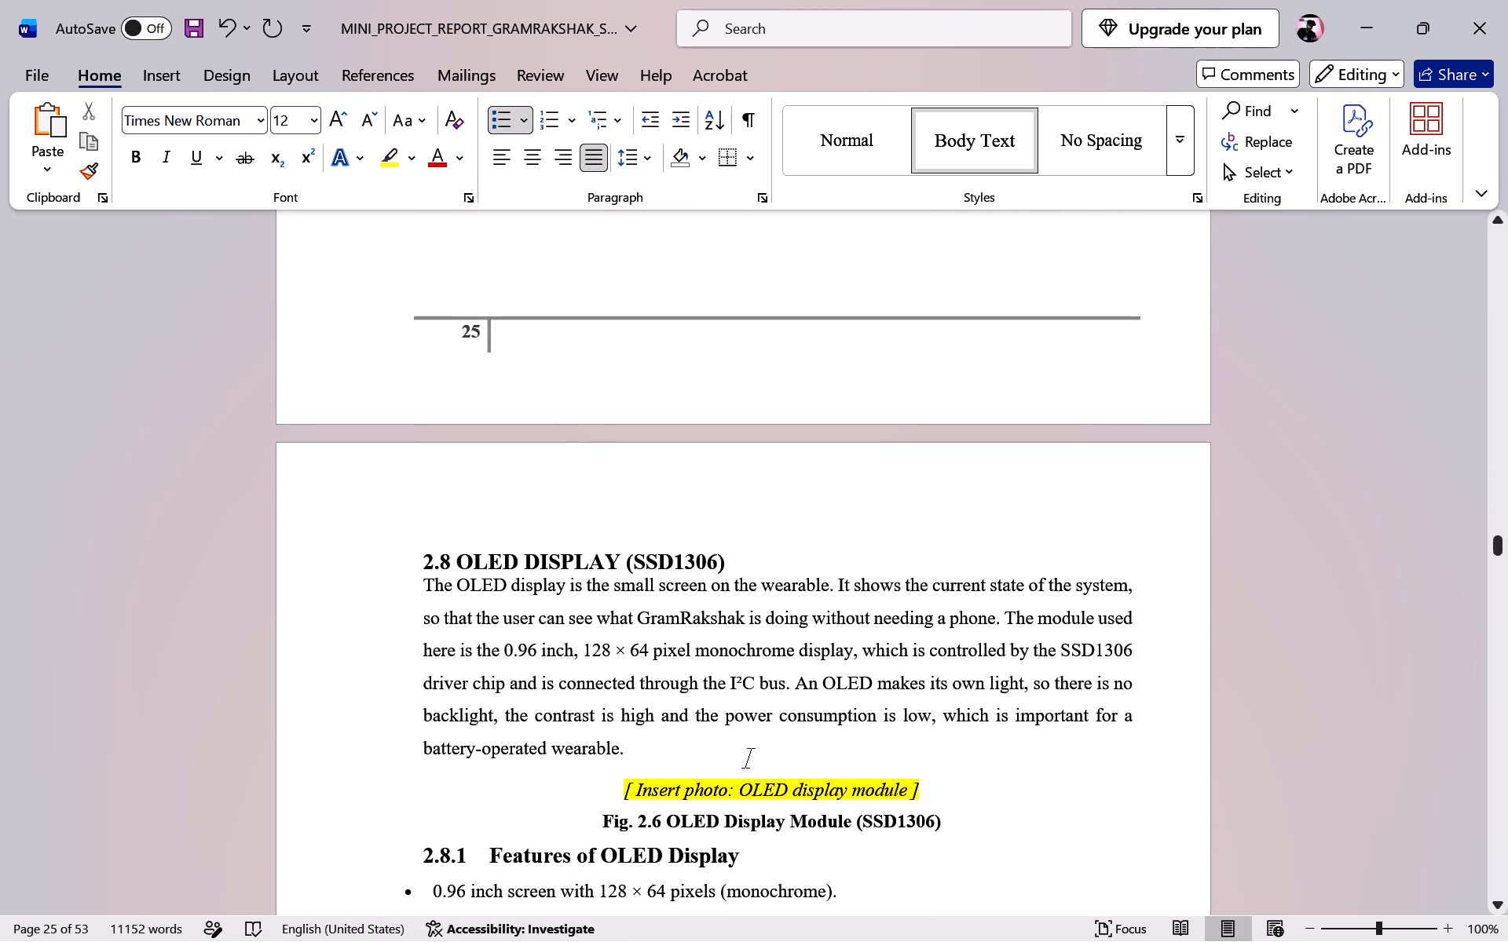
scroll(579, 595, "up", 1)
scroll(579, 595, "down", 1)
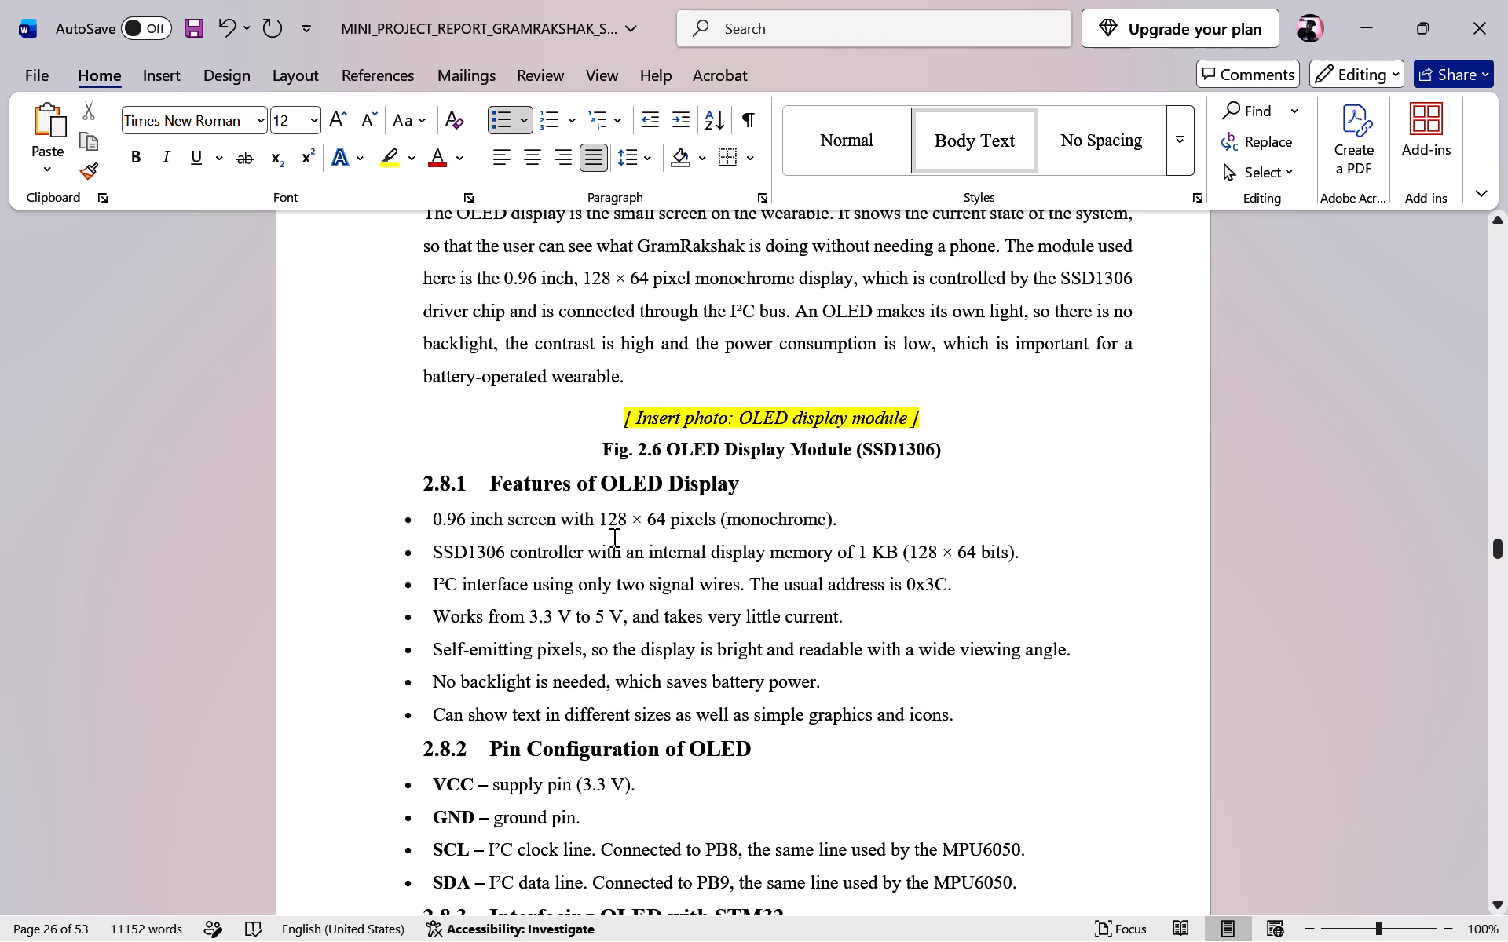
left_click(752, 265)
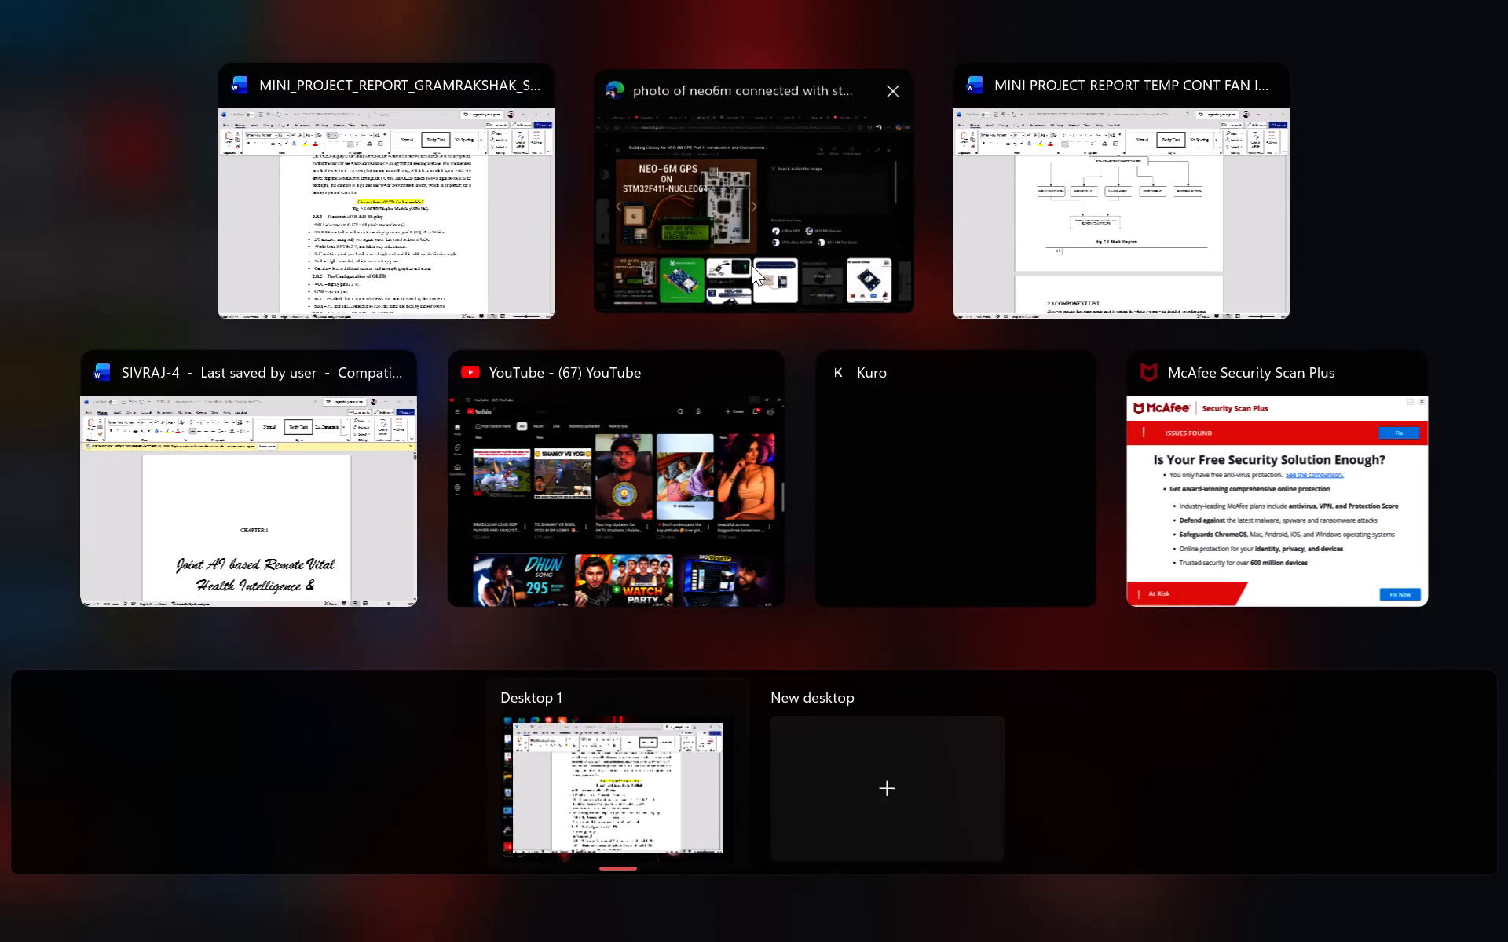
left_click(1392, 176)
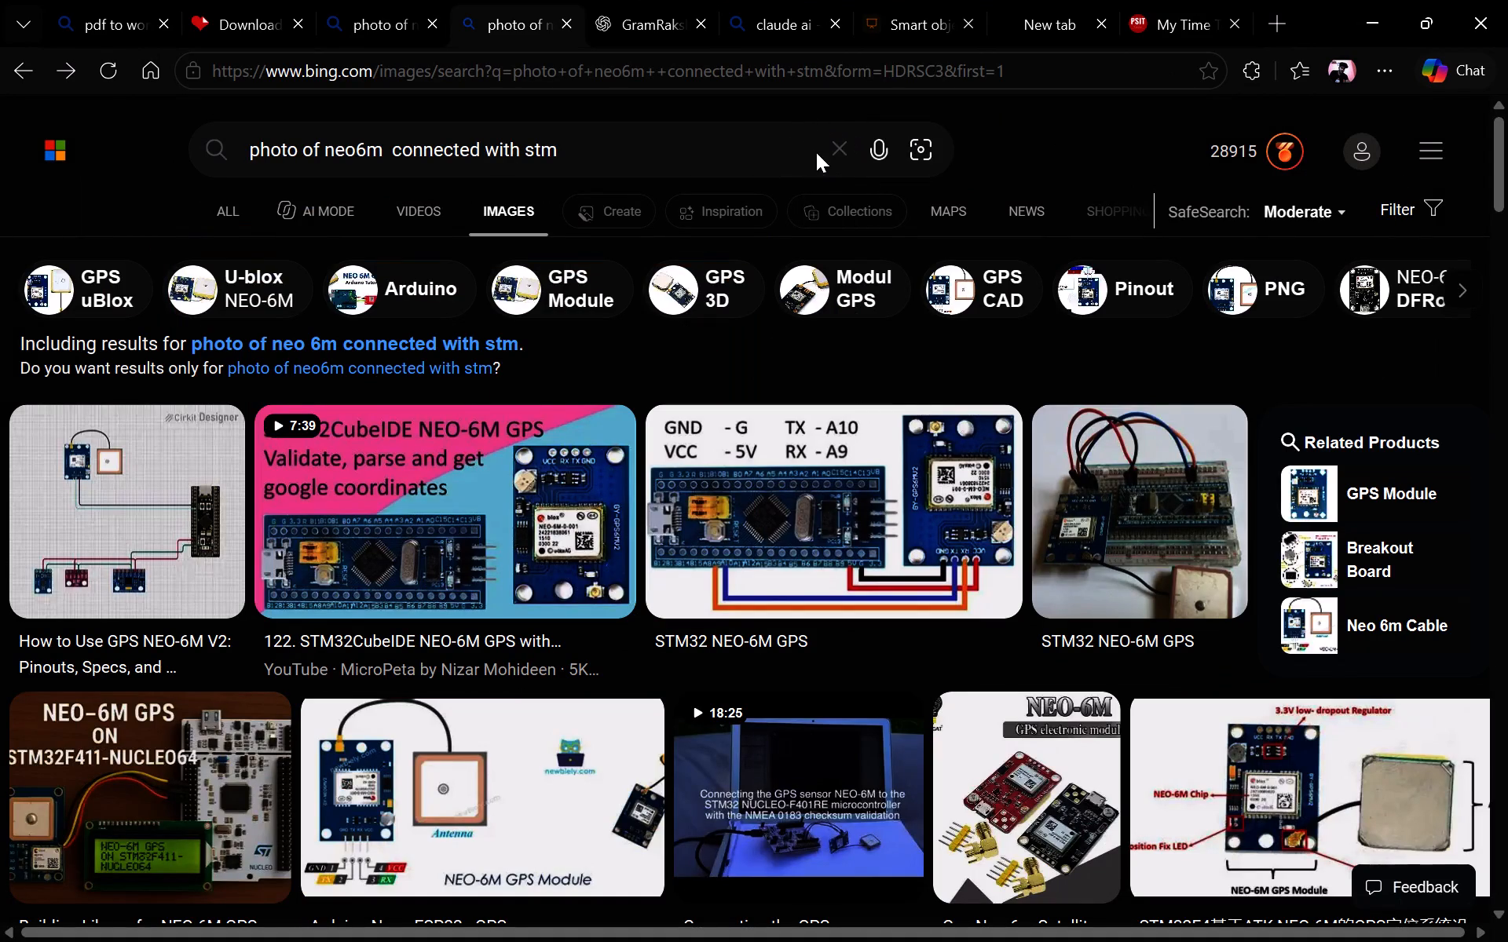
left_click(833, 151)
type("oled")
key("space")
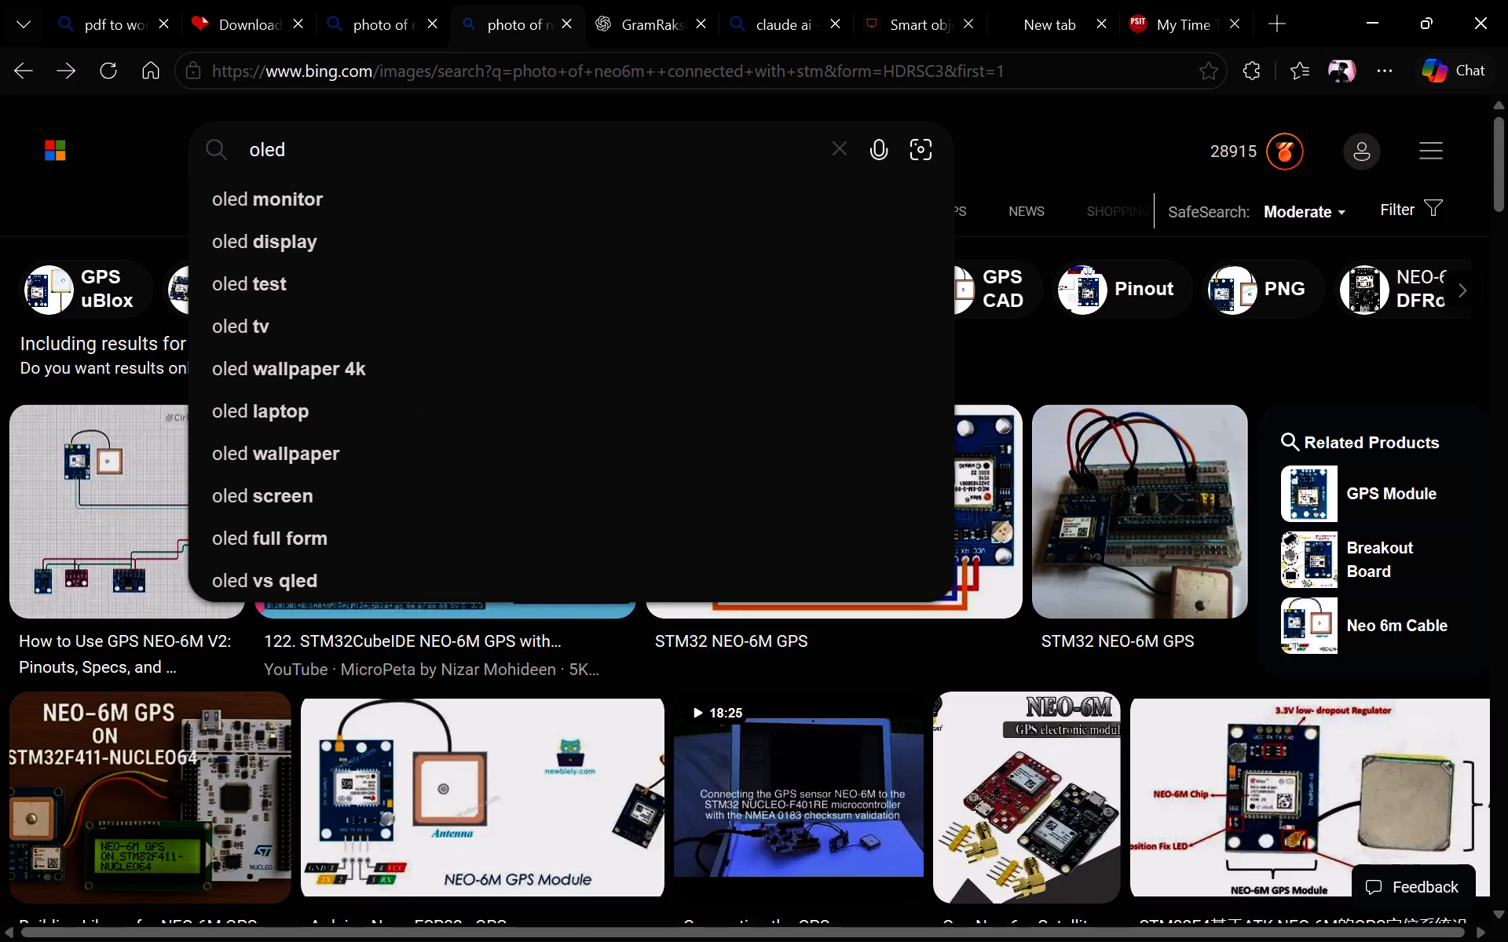
left_click(630, 228)
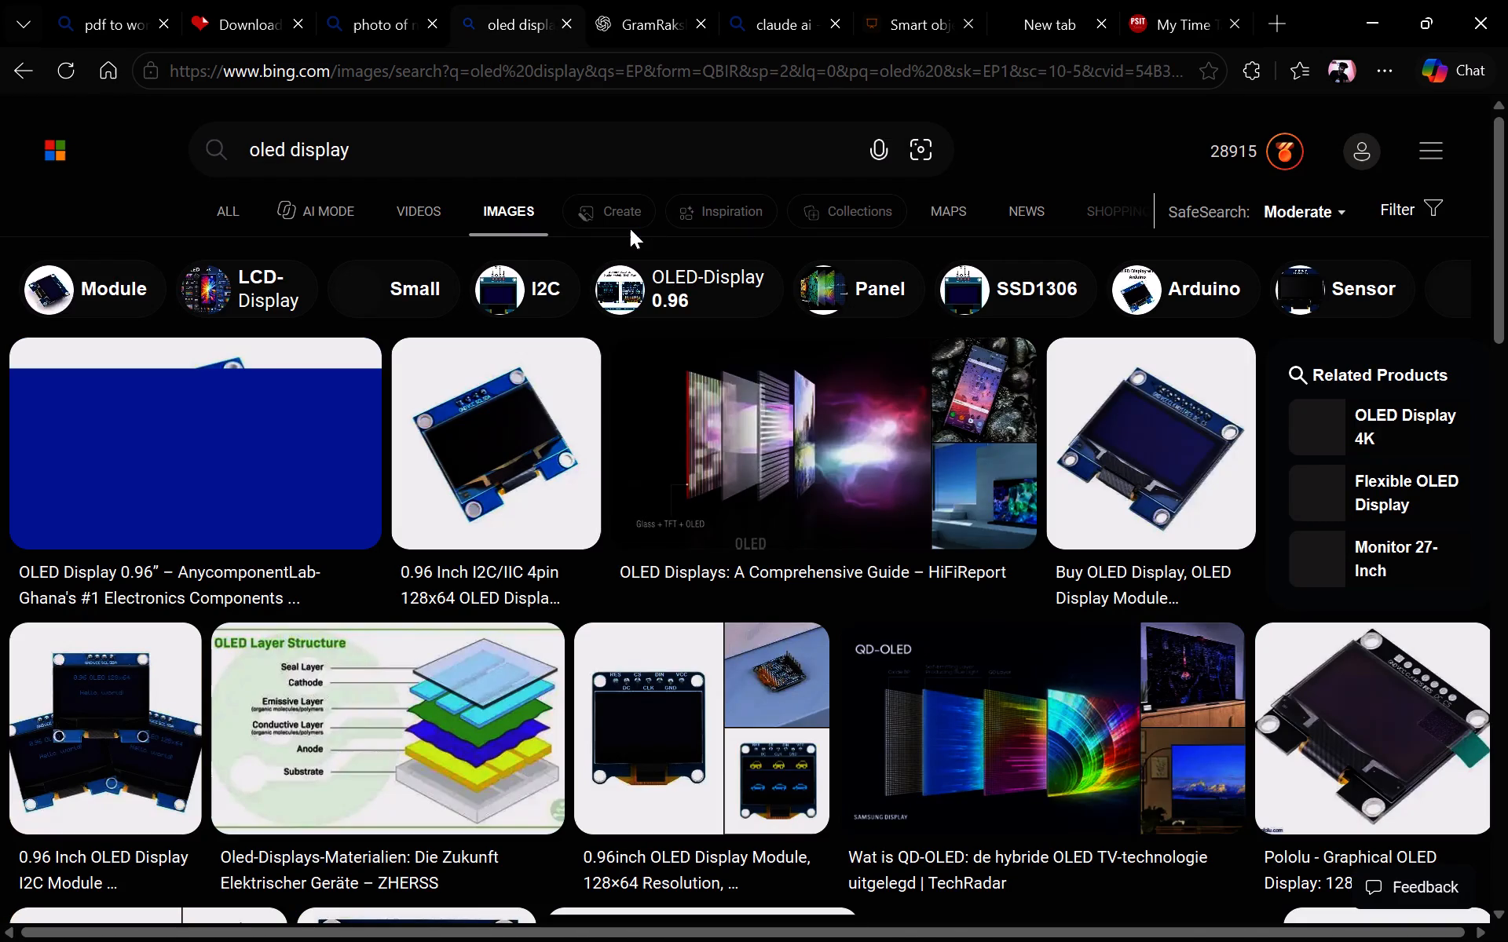
Preview several OLED display image results and copy the SunFounder front-view module picture with GND, VCC, SCL and SDA pins.
left_click(461, 411)
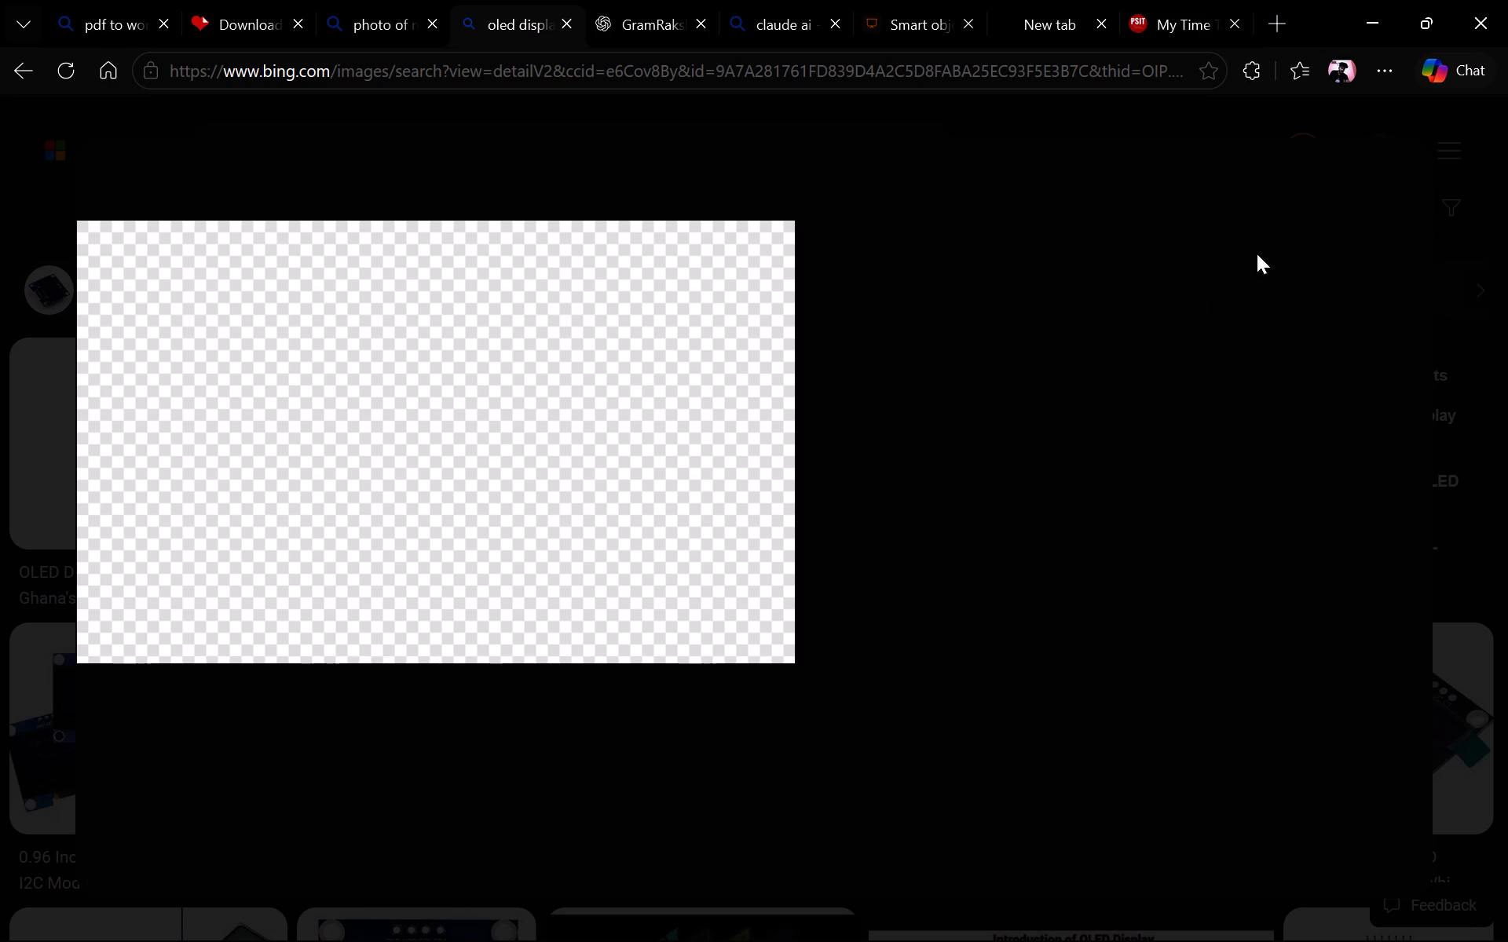
left_click(1447, 122)
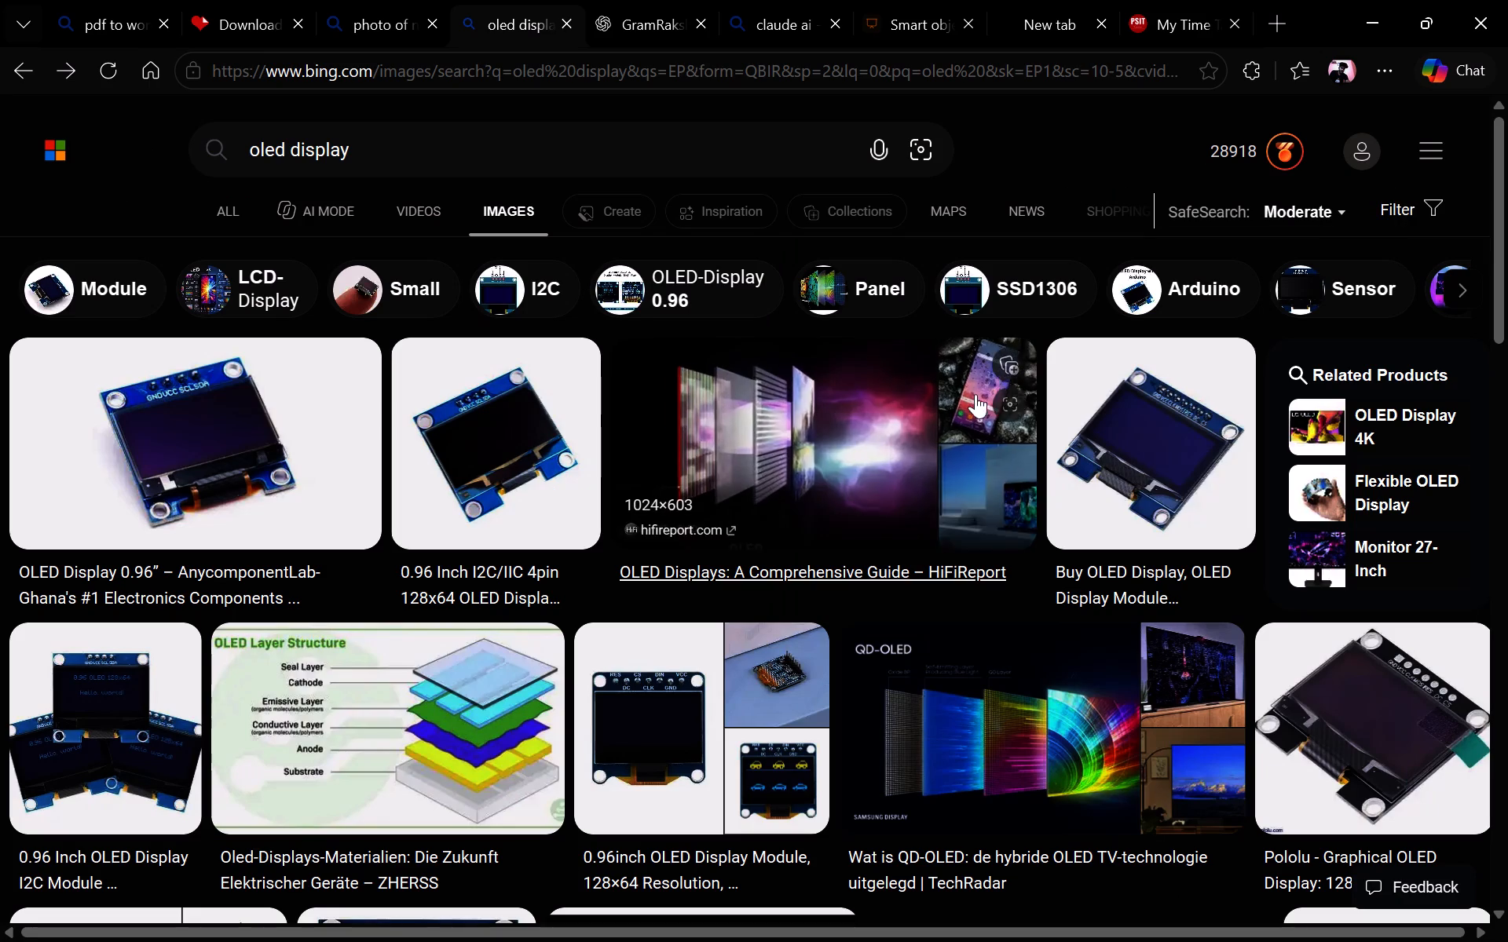
left_click(199, 349)
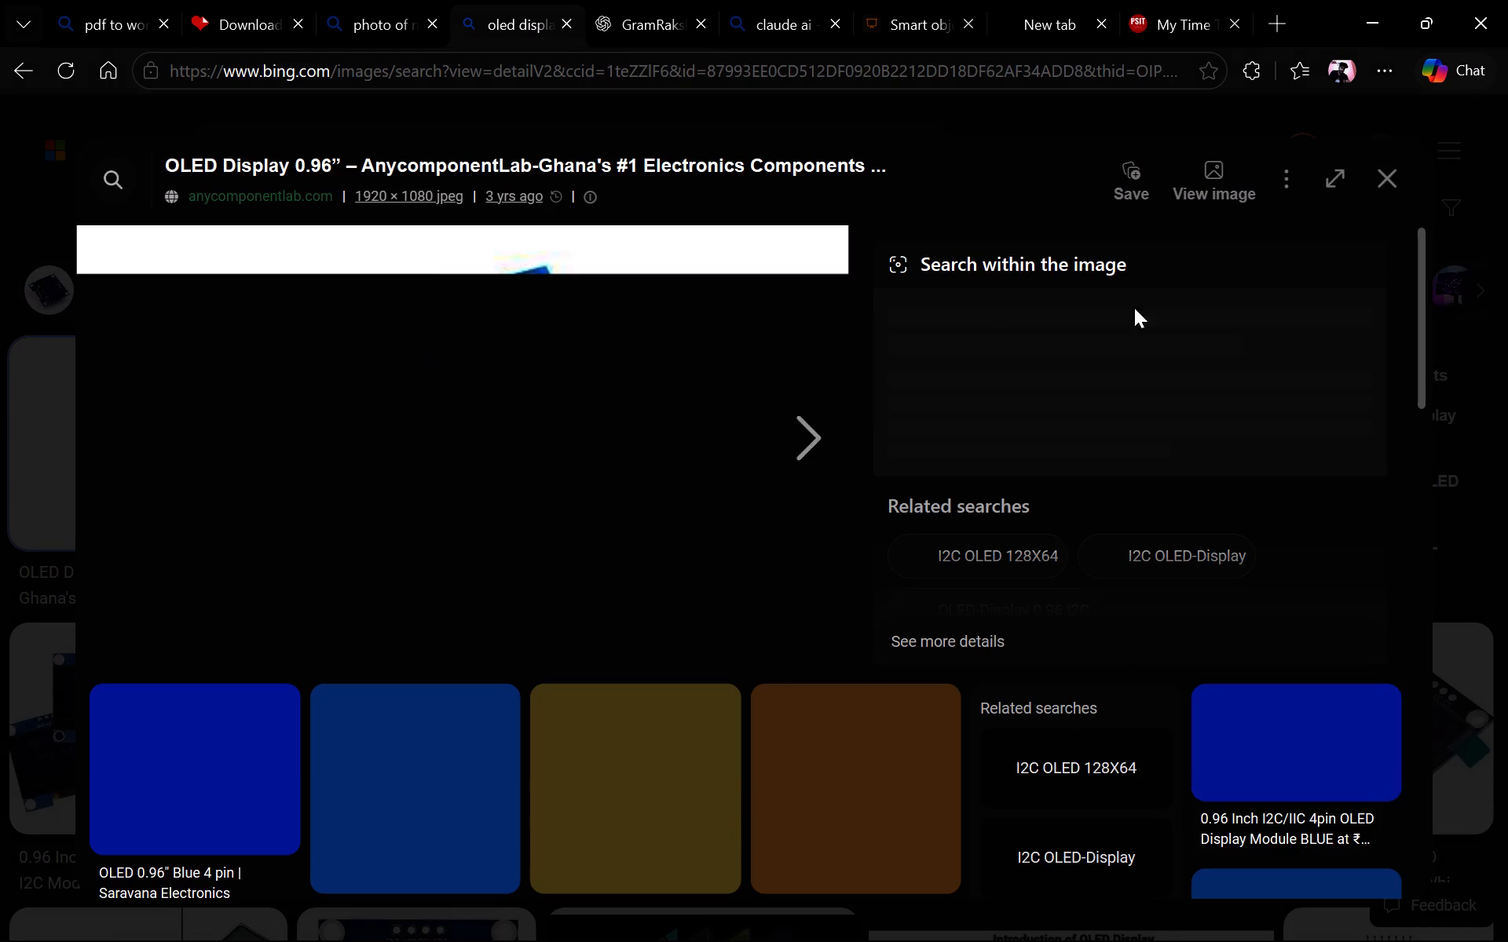
left_click(1373, 172)
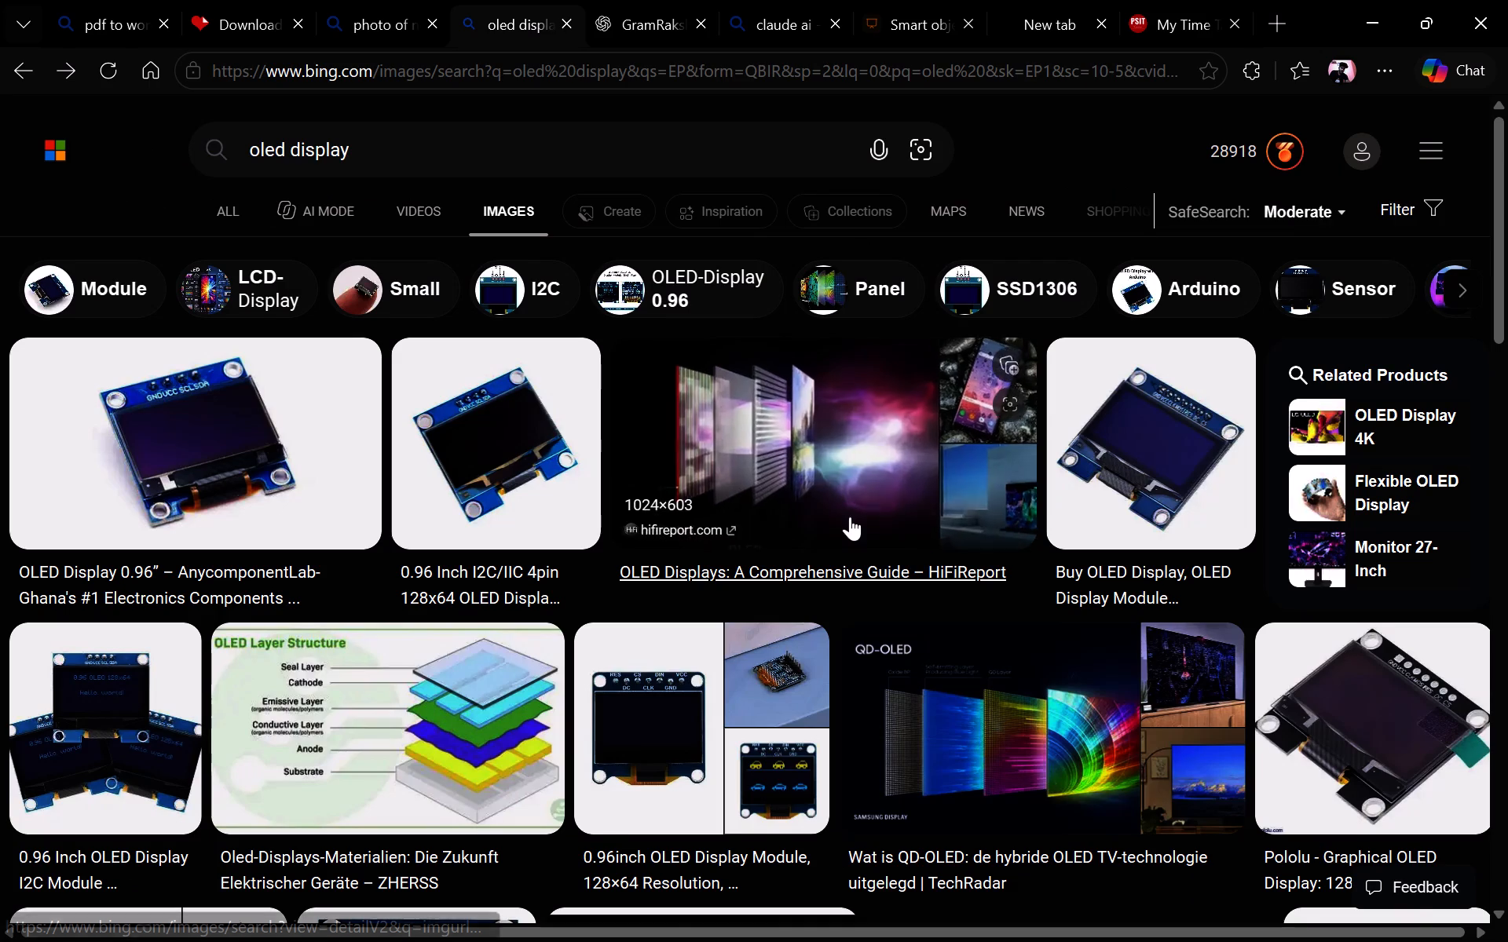
scroll(850, 517, "down", 1)
scroll(586, 576, "down", 1)
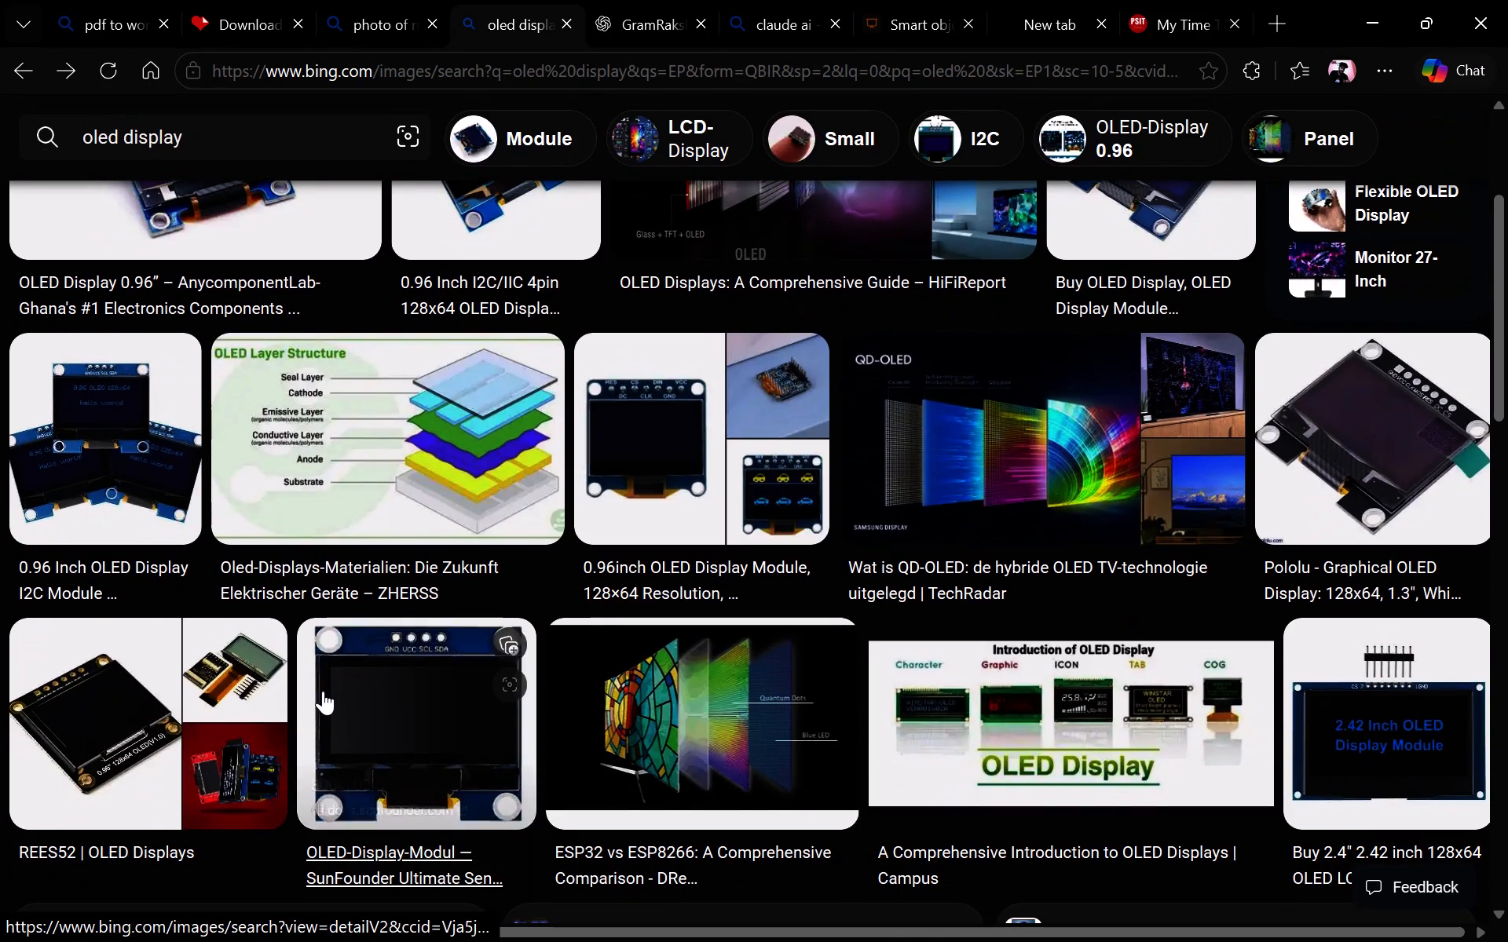
left_click(323, 687)
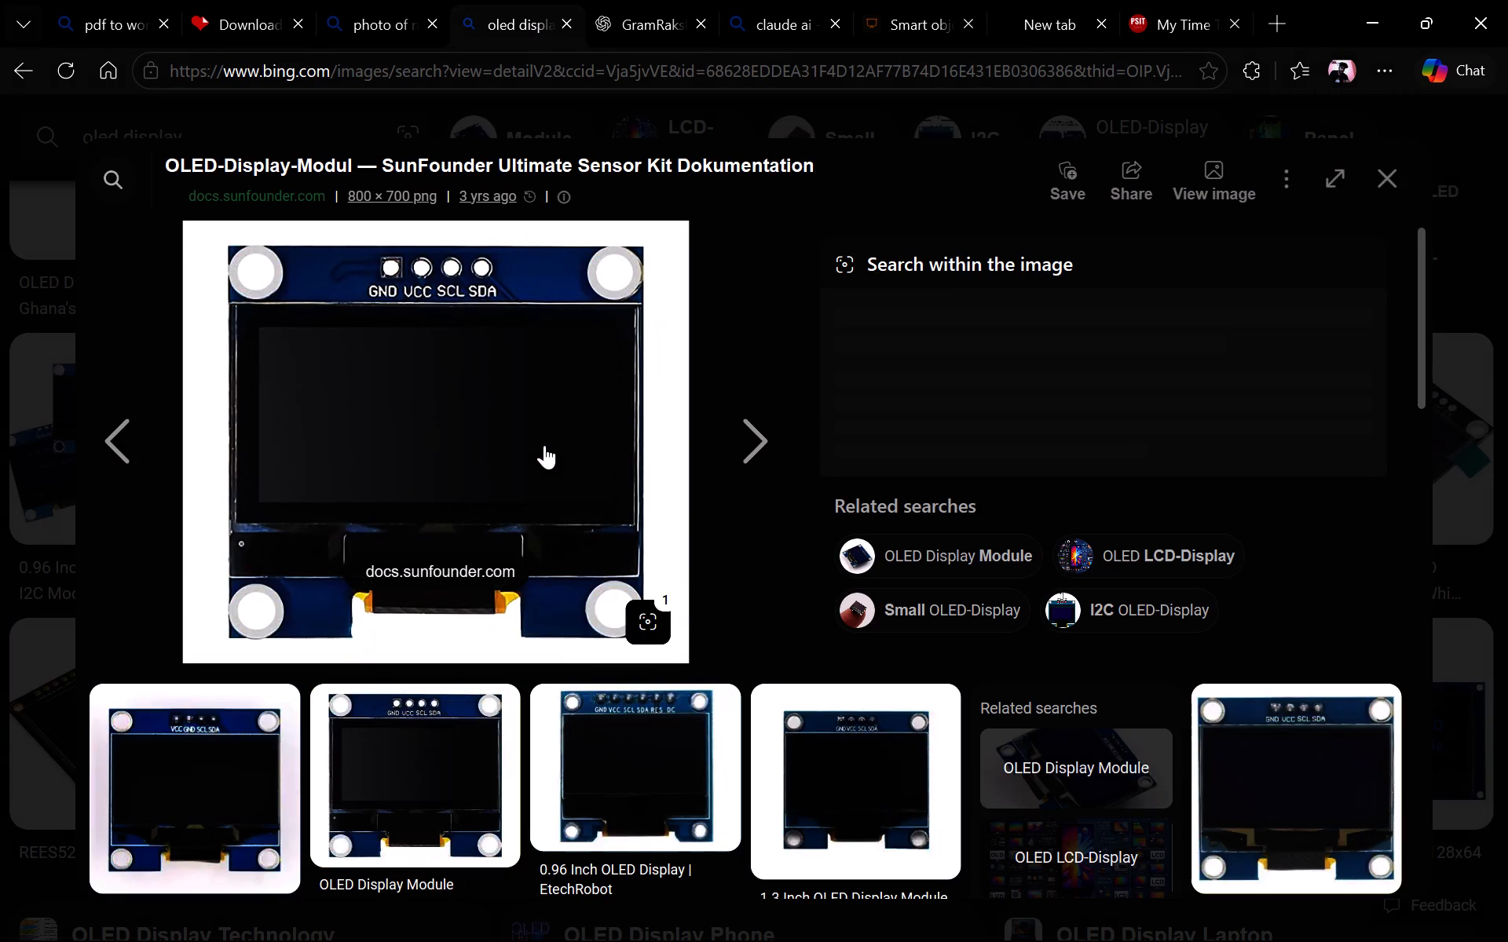
left_click(544, 445)
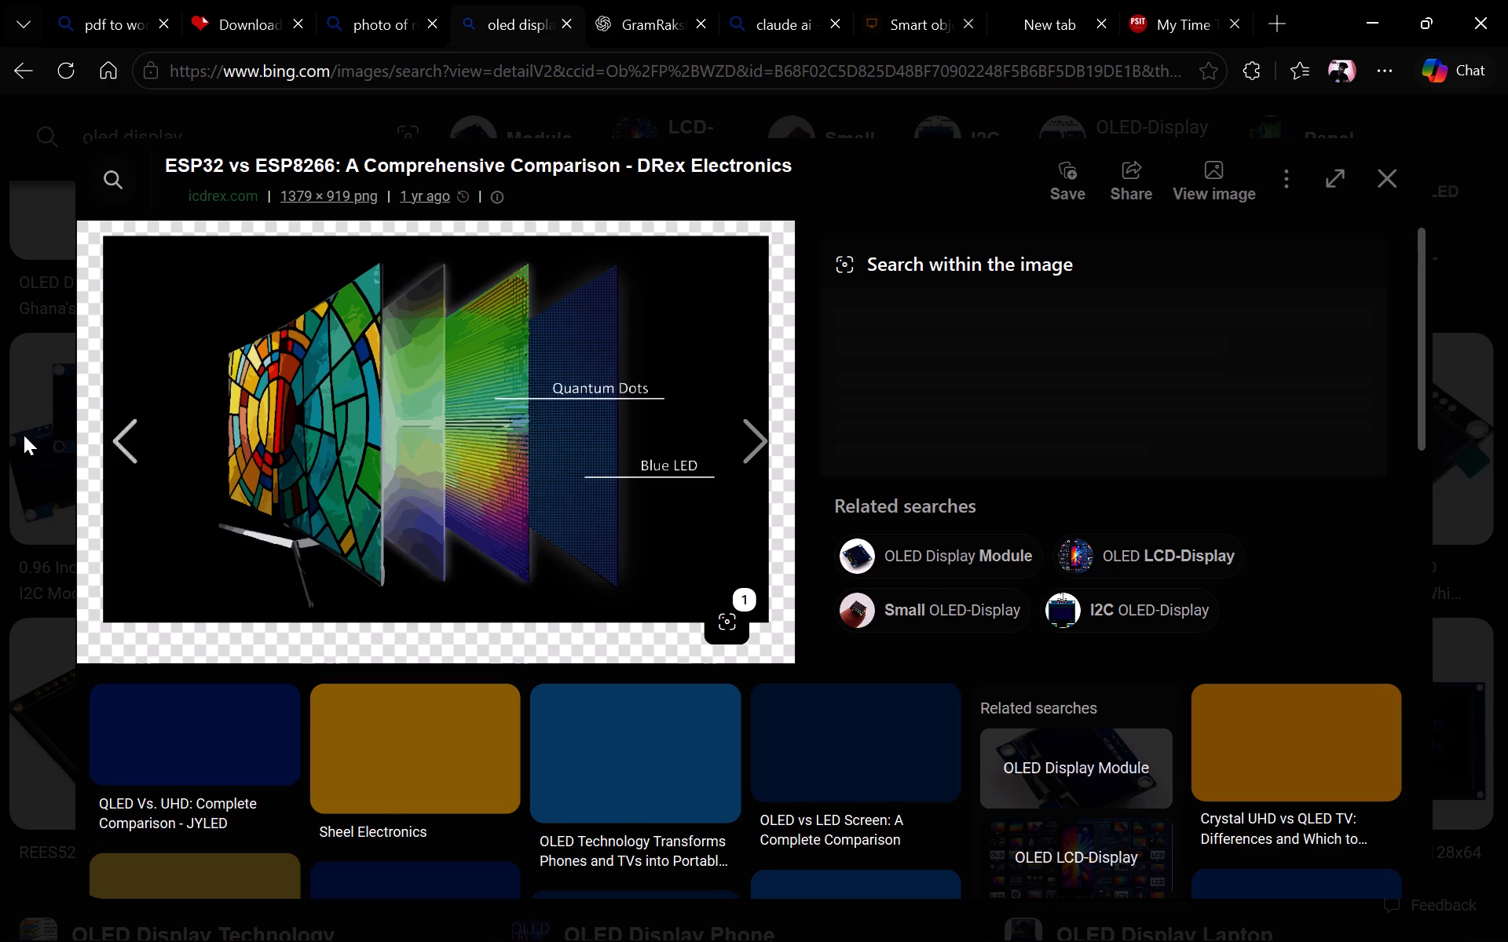
left_click(125, 436)
left_click(338, 402)
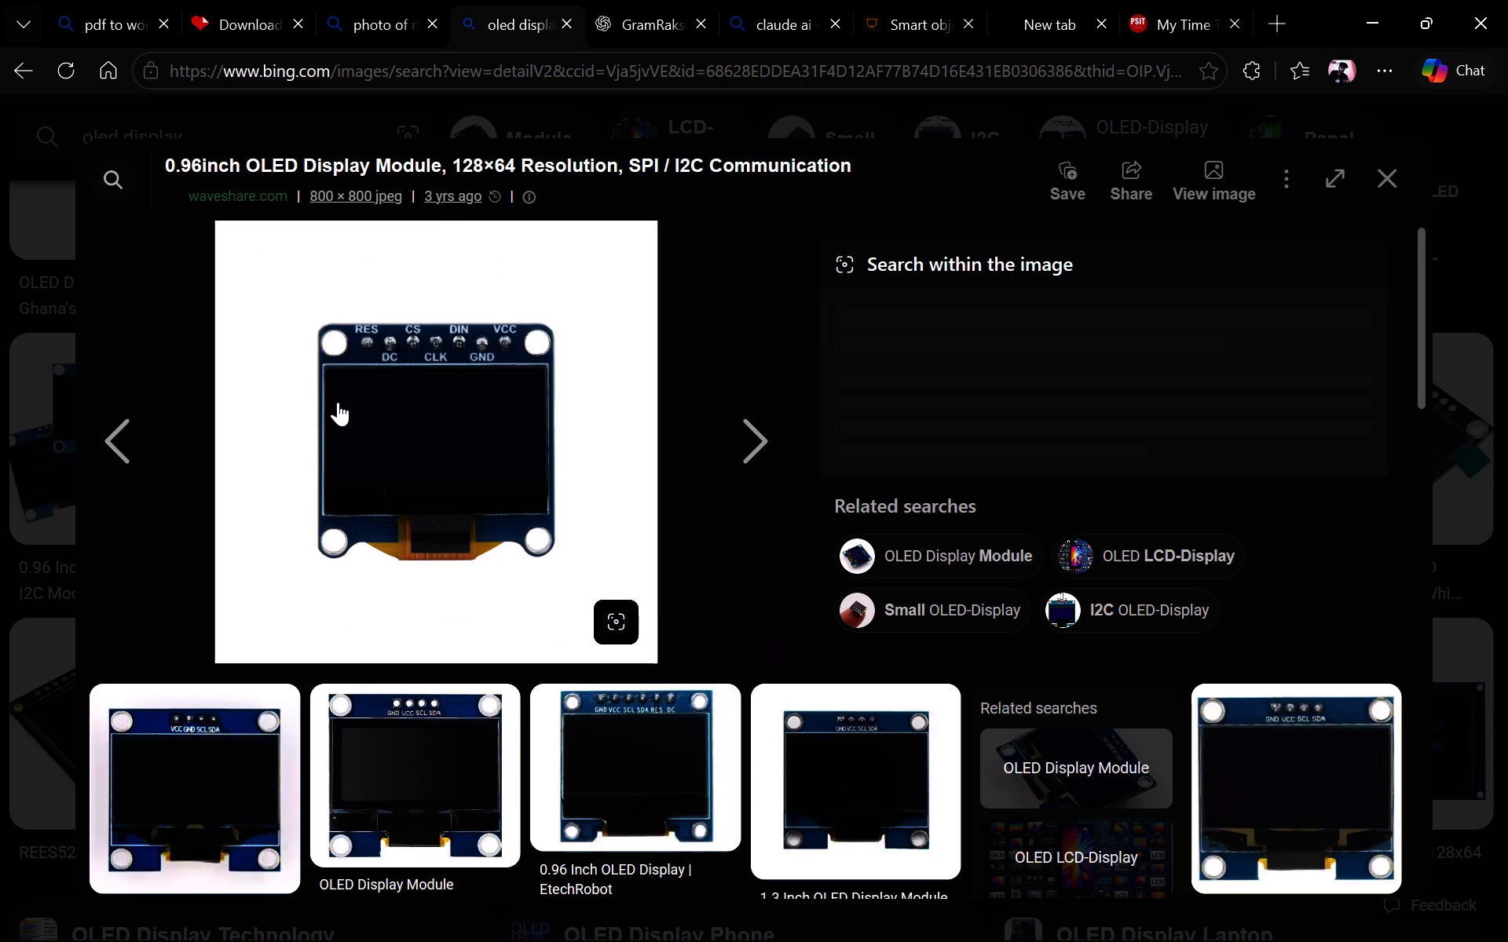
left_click(338, 402)
double_click(764, 435)
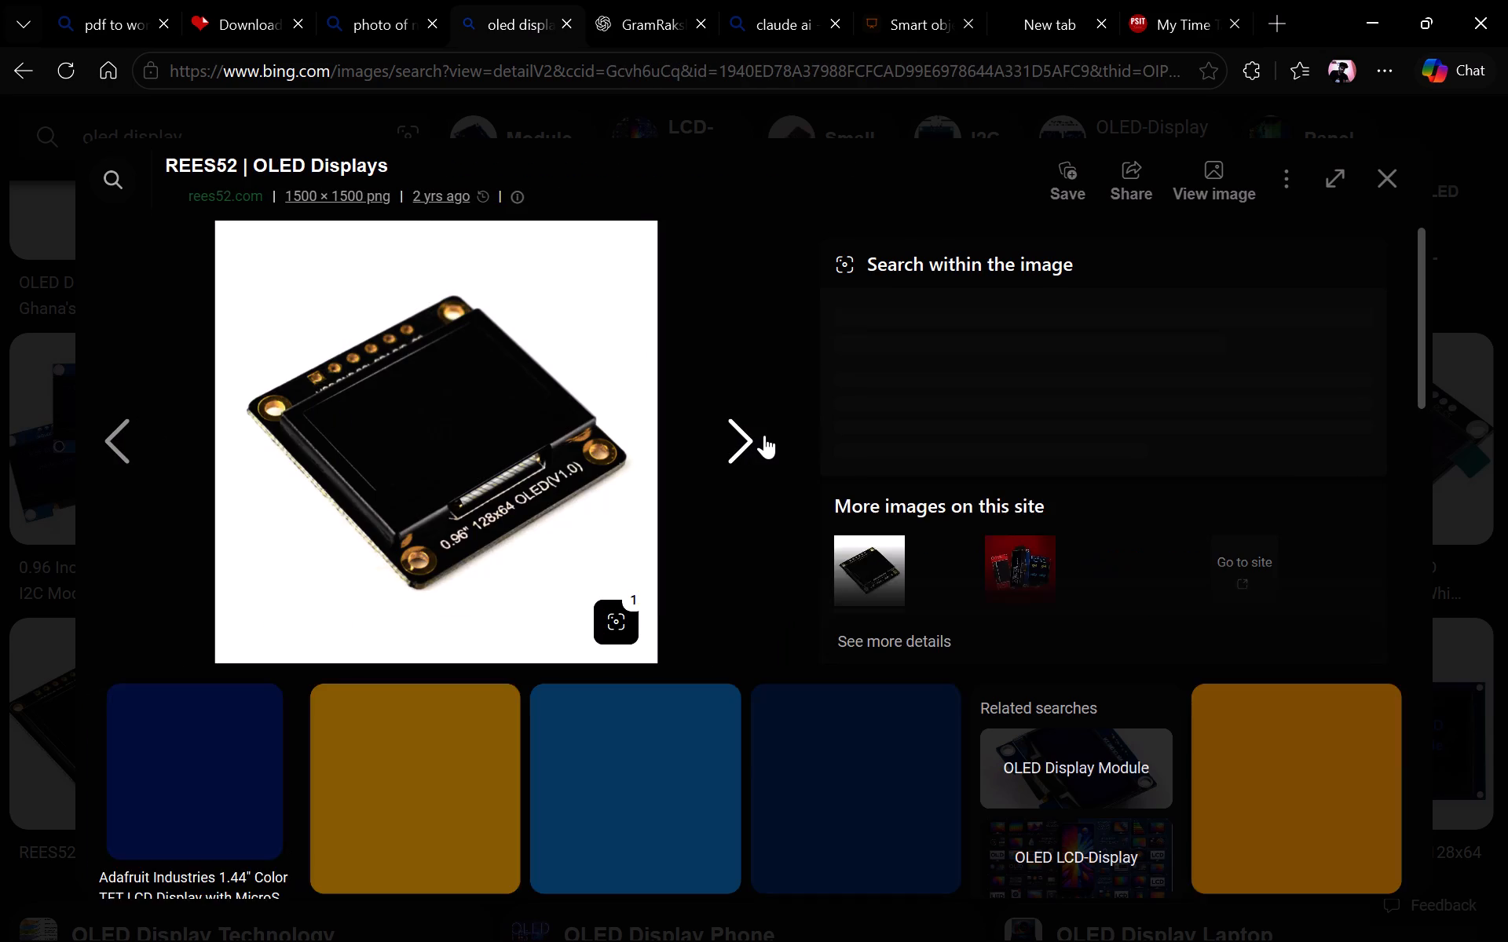
right_click(507, 352)
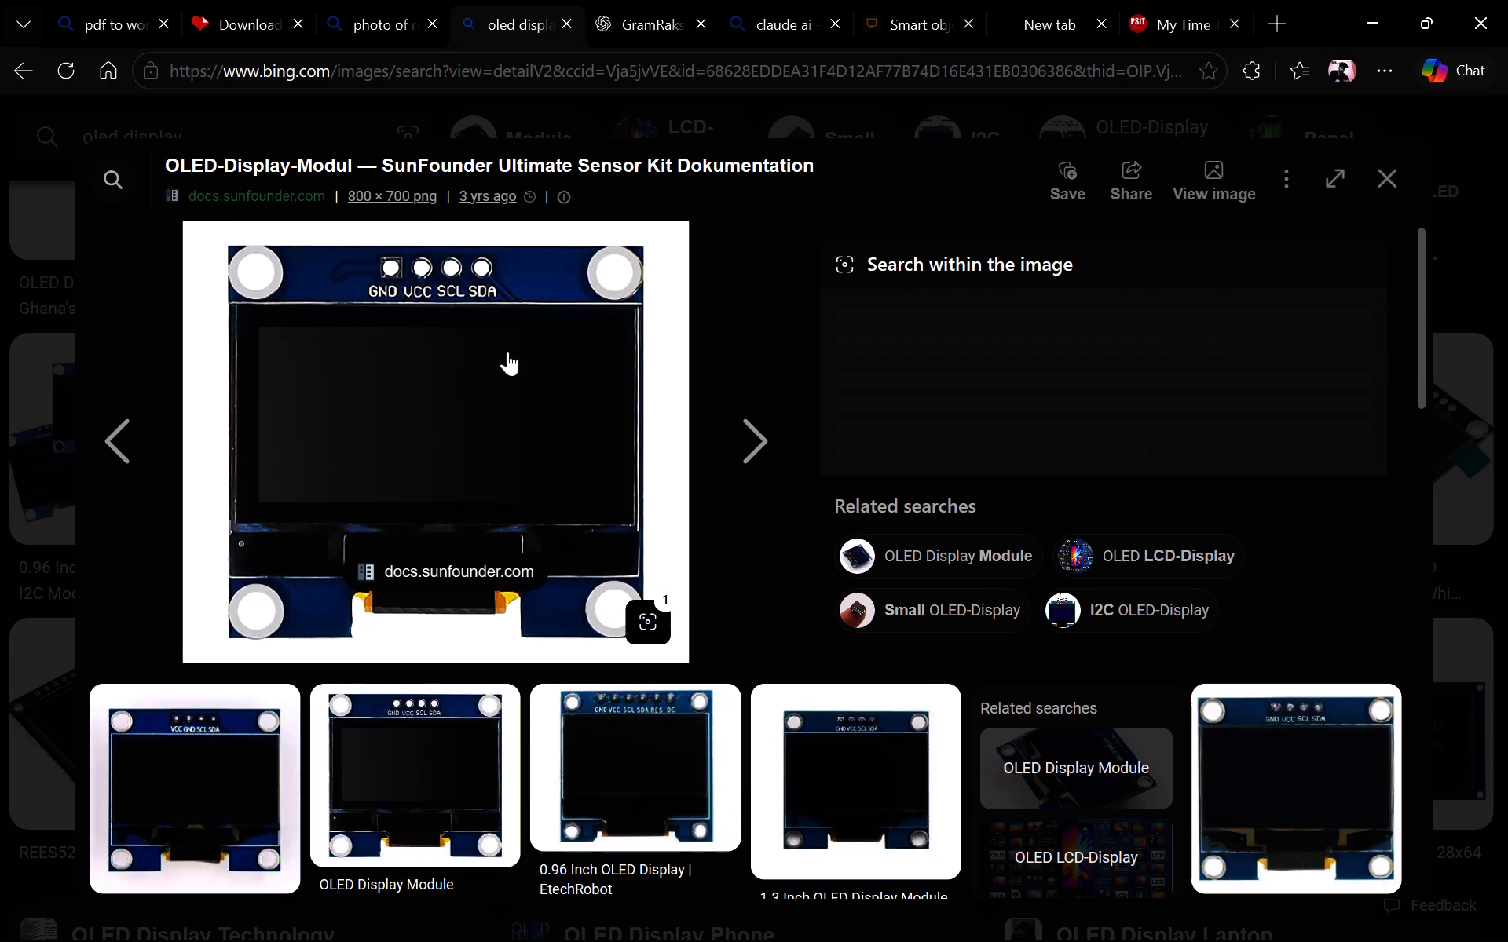
left_click(597, 440)
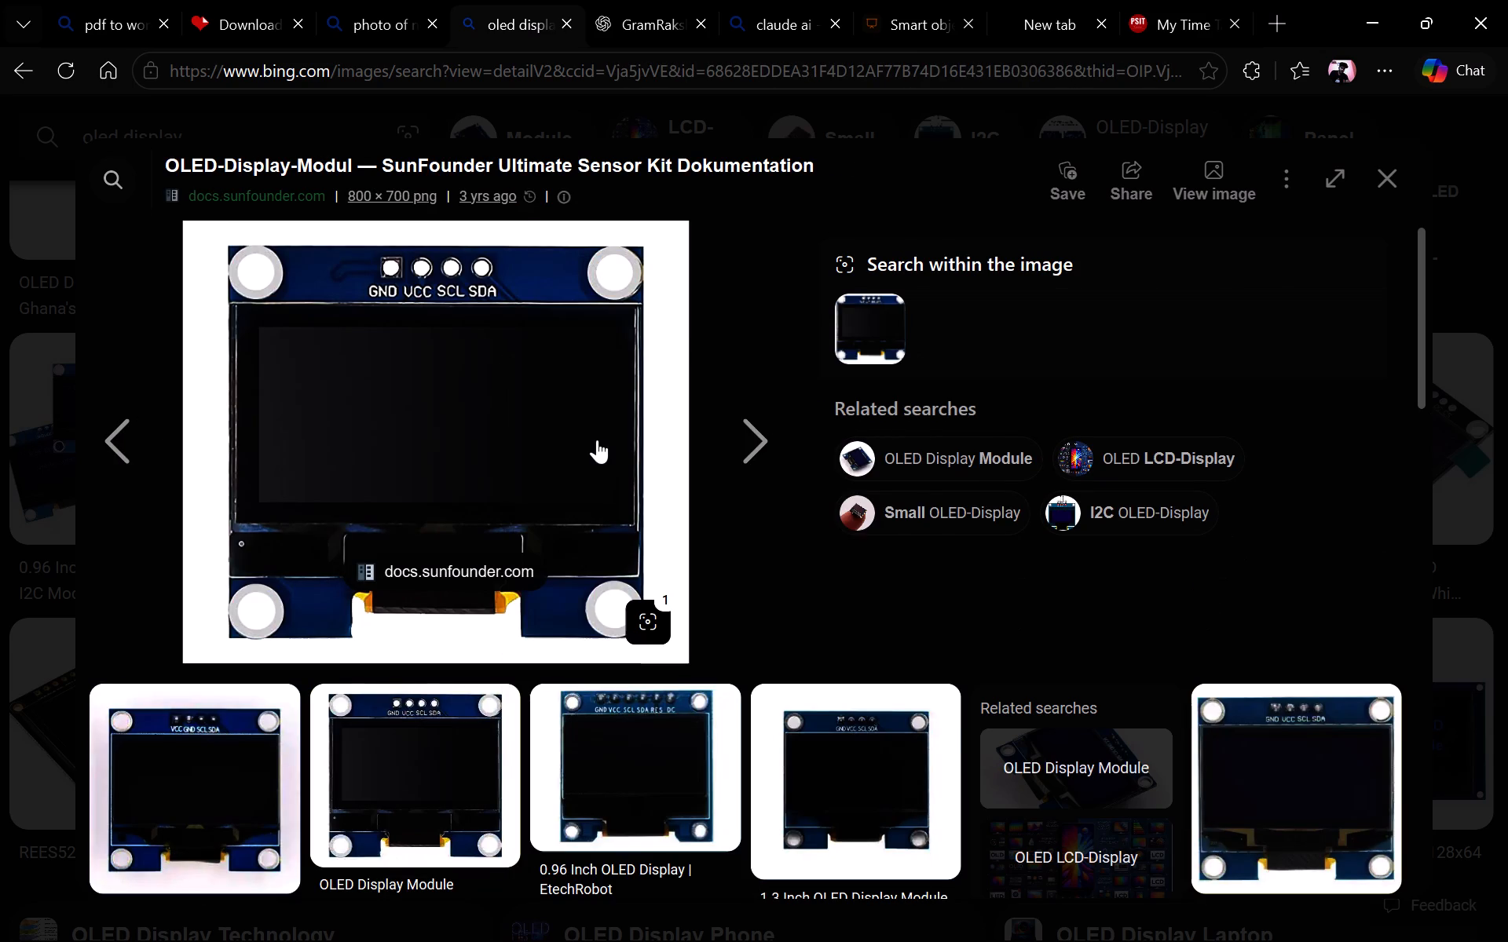
Switch to the Word report and delete the highlighted OLED display module photo placeholder above the Fig. 2.6 caption.
left_click(668, 315)
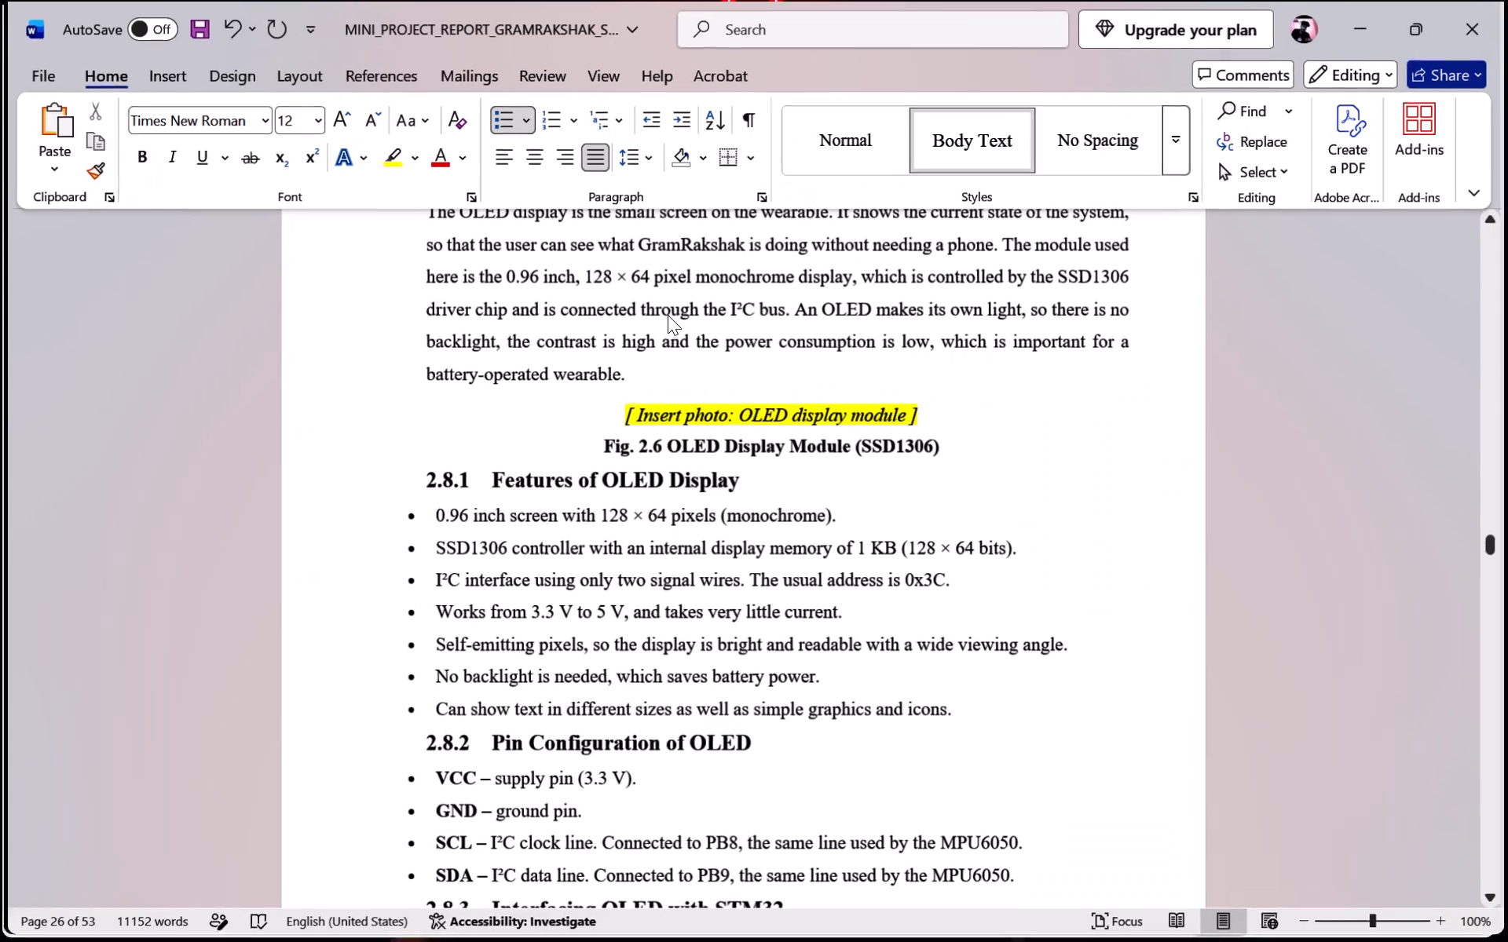
left_click(939, 418)
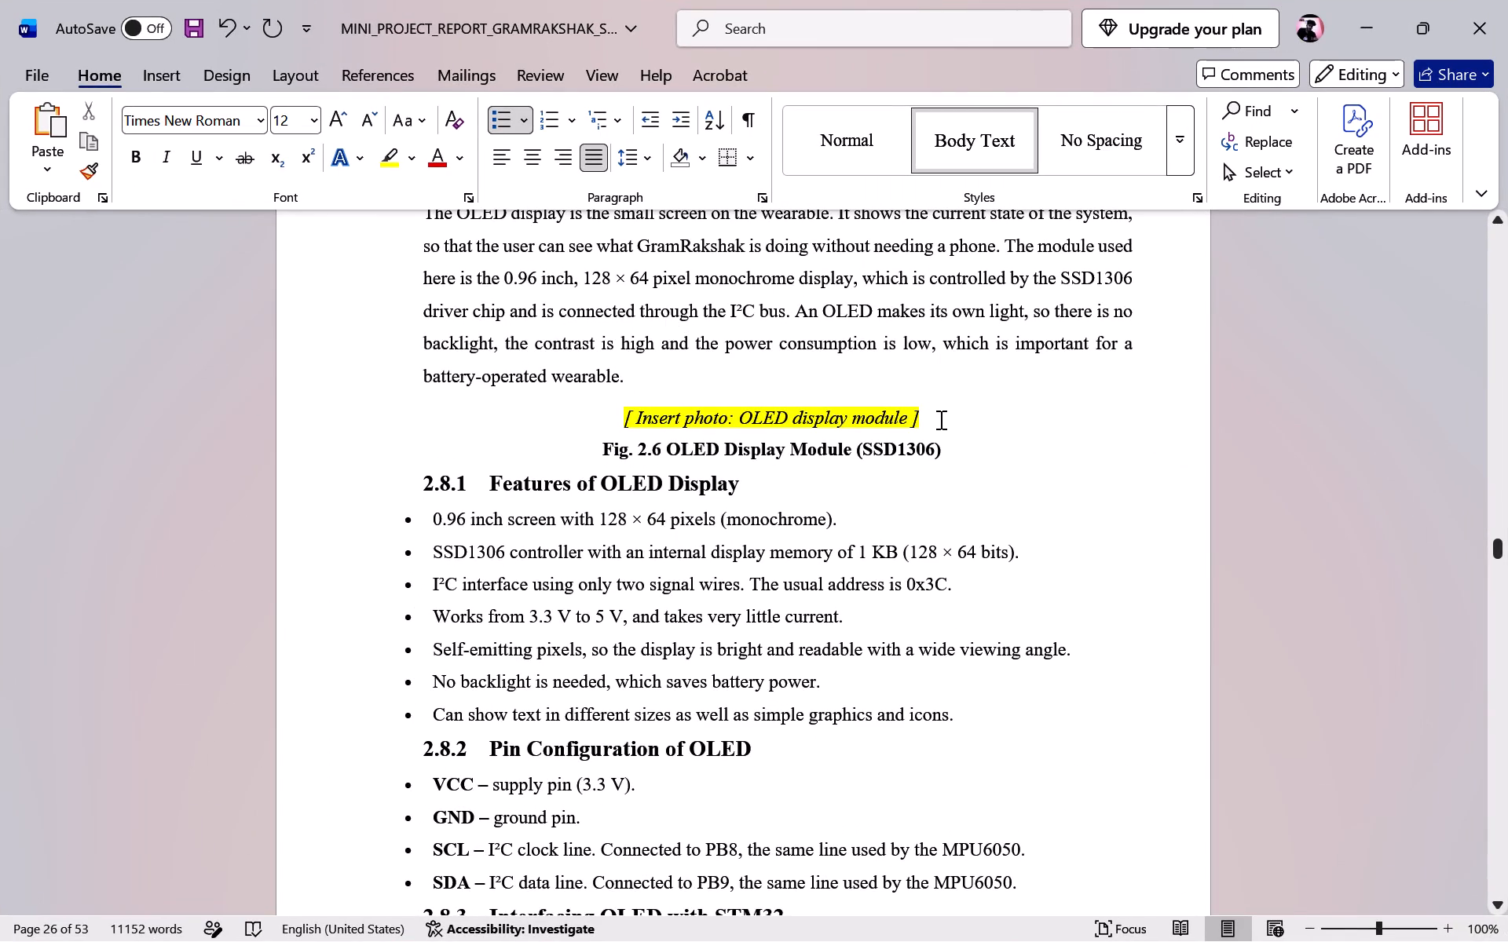
key("BackSpace")
key("BackSpace")
key("BackSpace")
key("BackSpace")
key("BackSpace")
key("BackSpace")
key("BackSpace")
key("BackSpace")
key("BackSpace")
key("BackSpace")
key("BackSpace")
key("BackSpace")
key("BackSpace")
key("BackSpace")
key("BackSpace")
key("BackSpace")
key("BackSpace")
key("BackSpace")
key("BackSpace")
key("BackSpace")
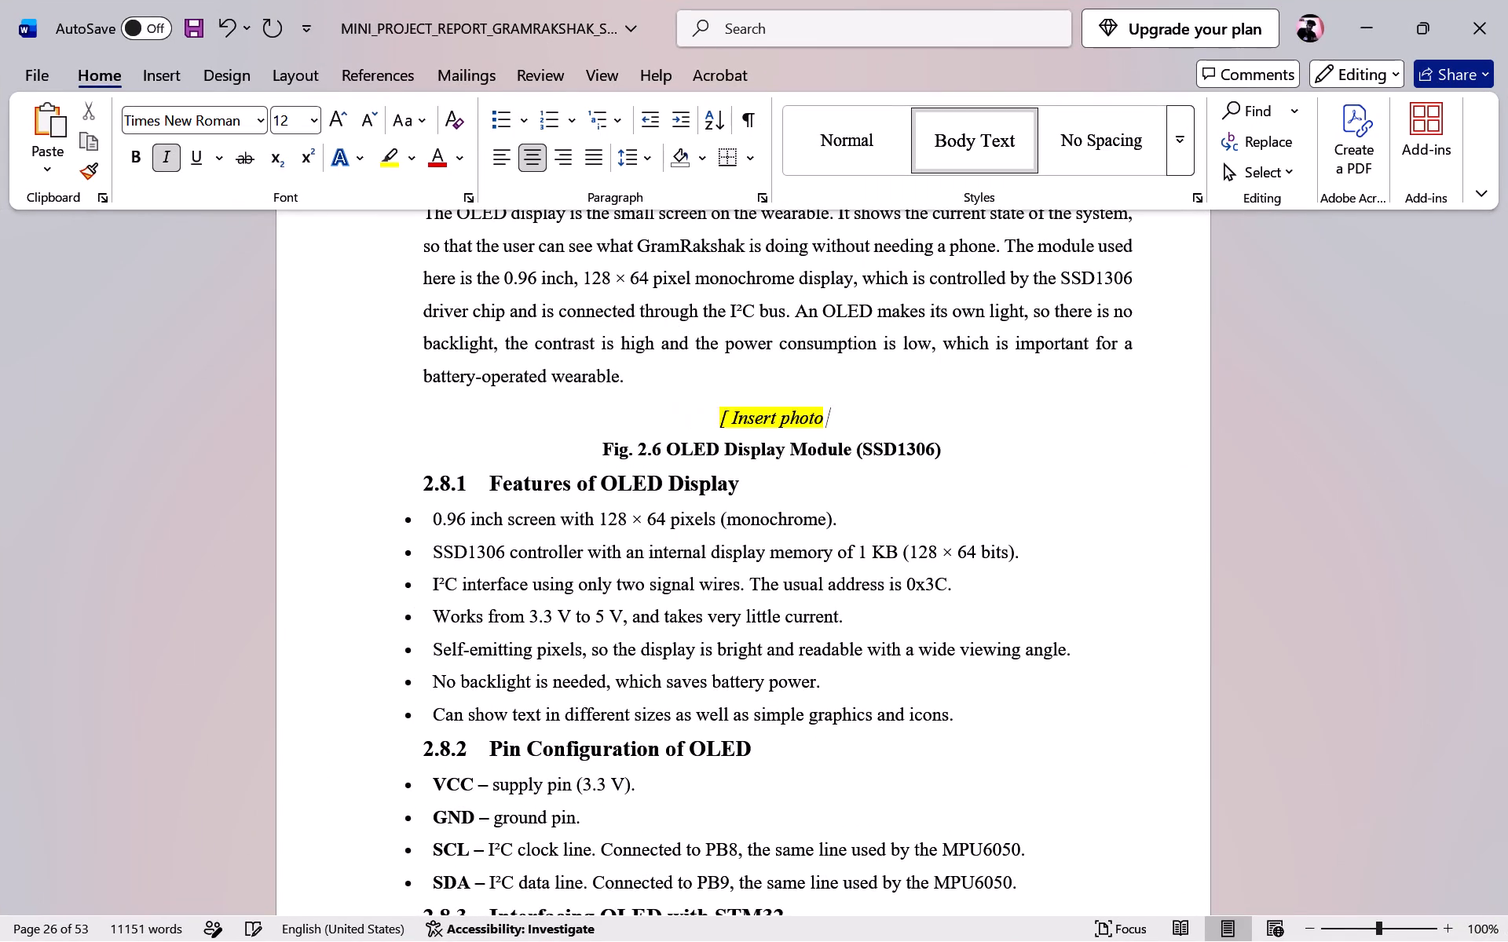
key("BackSpace")
key("BackSpace")
key("BackSpace")
key("BackSpace")
key("BackSpace")
key("BackSpace")
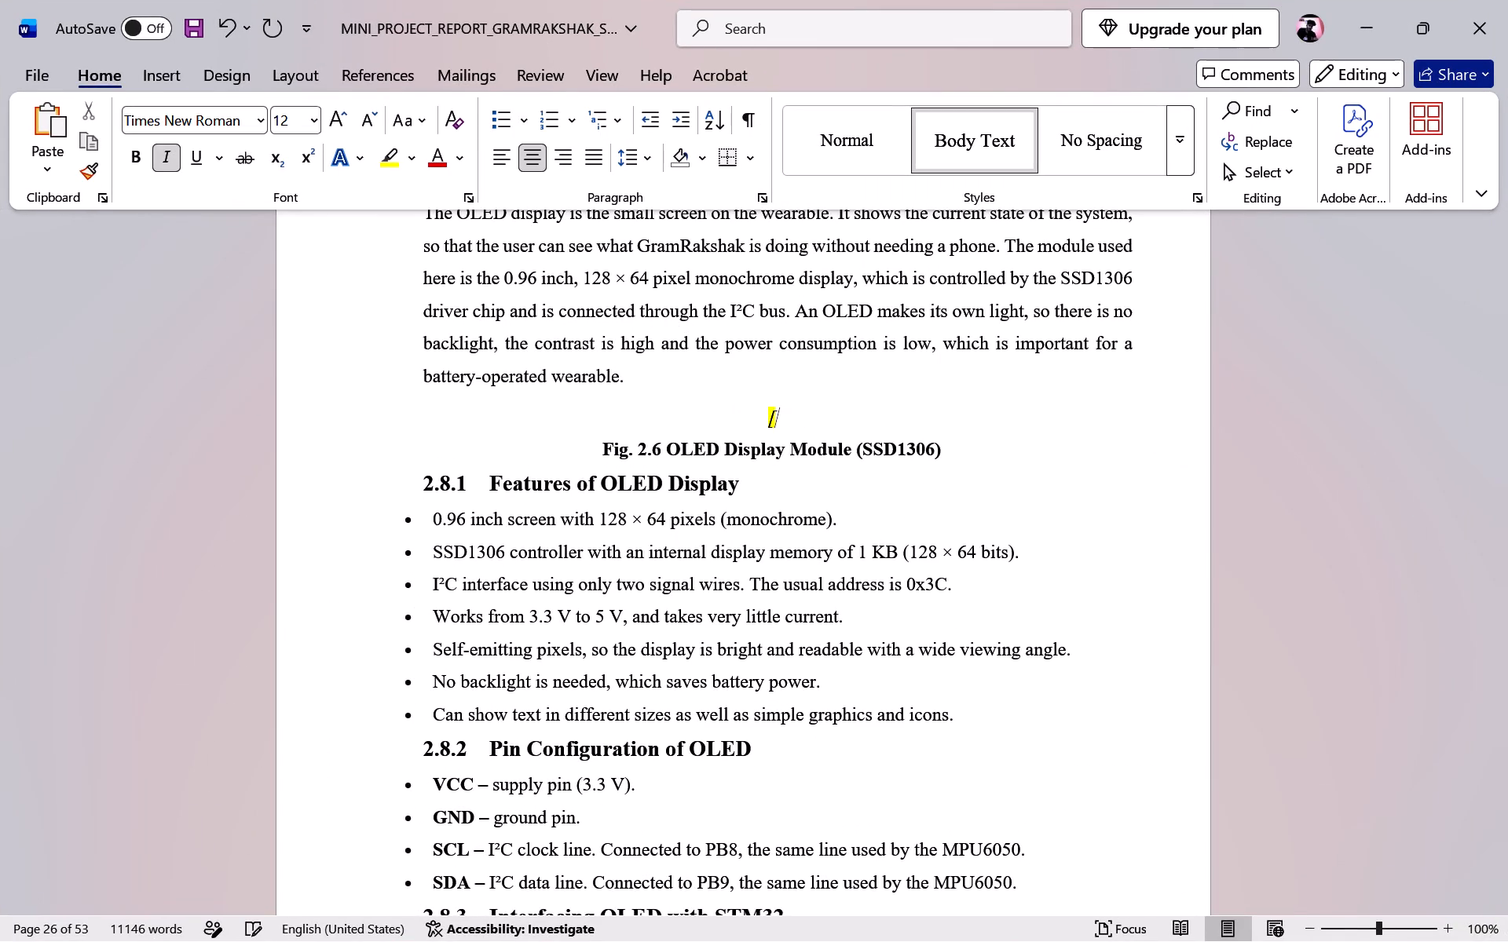
left_click(165, 149)
key("BackSpace")
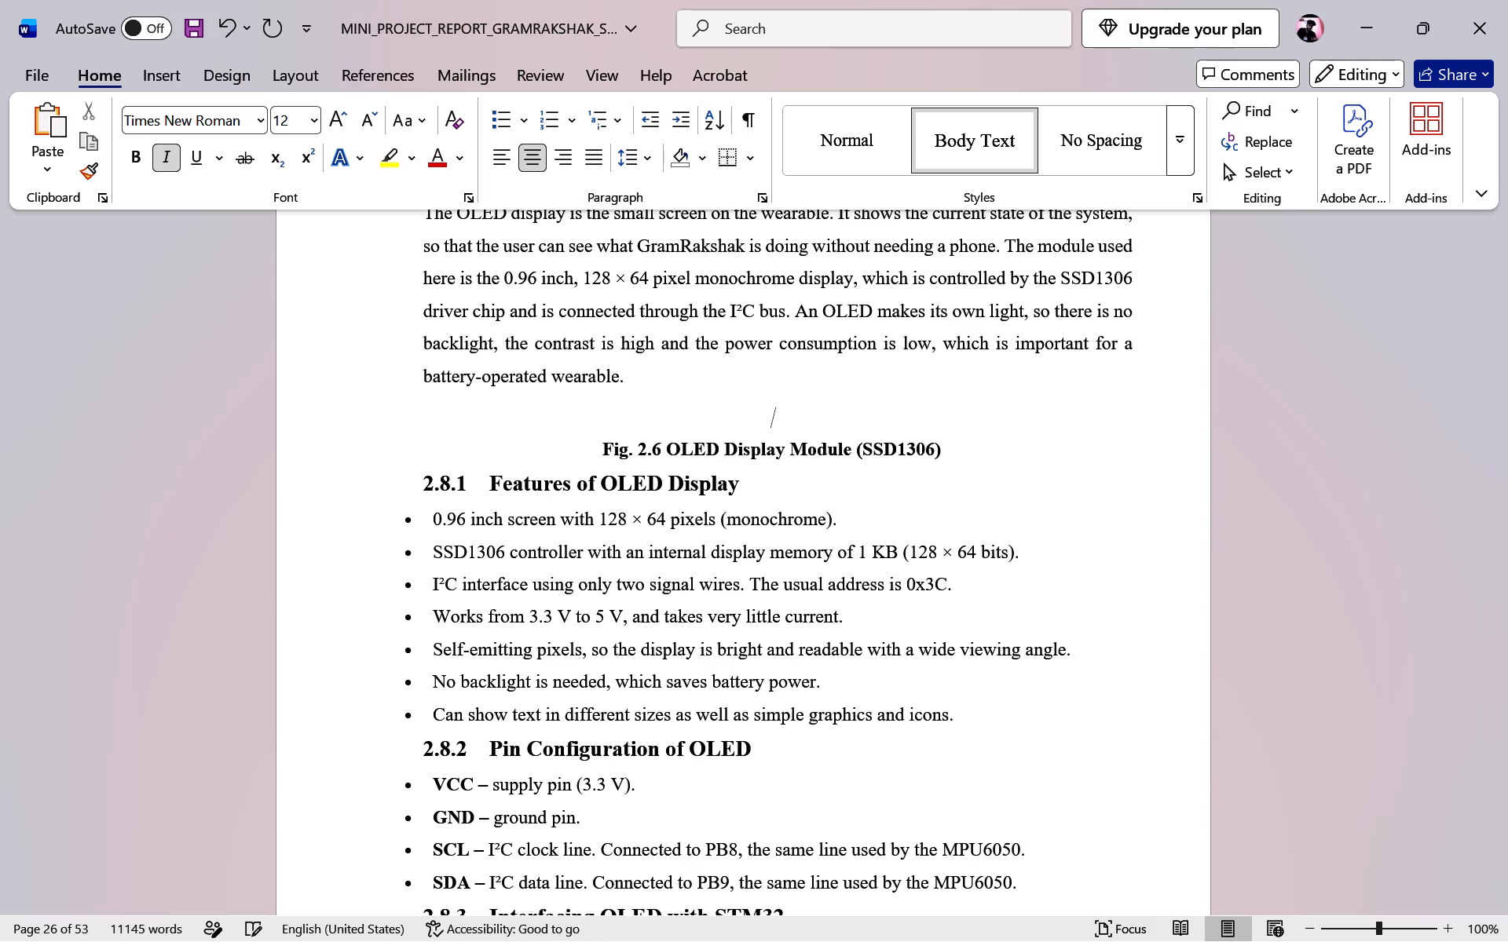
key("BackSpace")
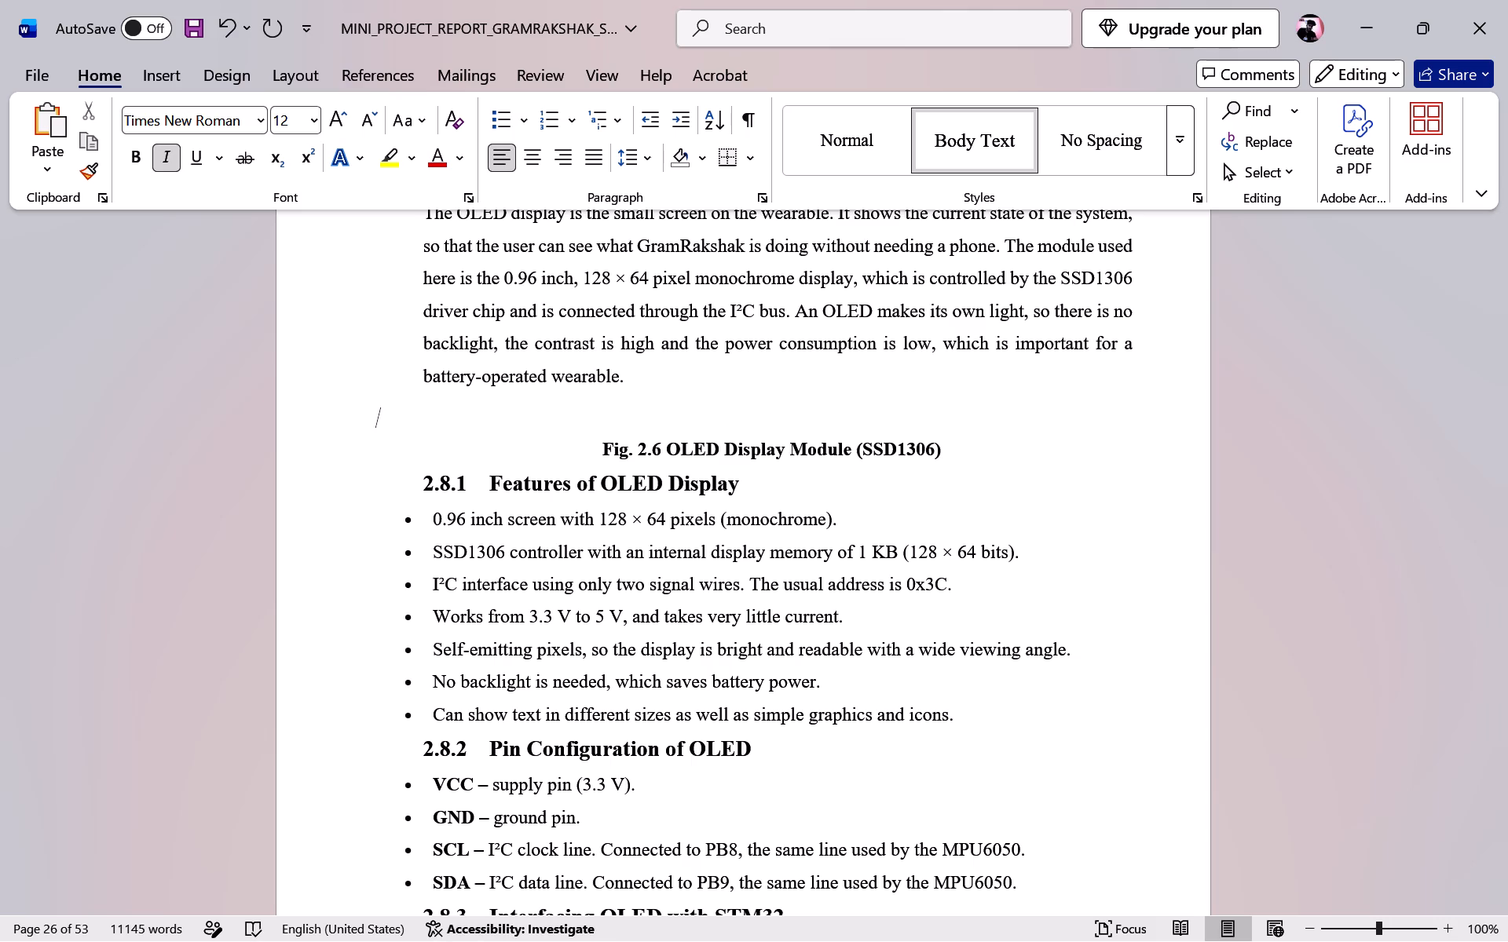
Center the empty line above the Fig. 2.6 caption and paste the copied OLED module picture there.
left_click(731, 397)
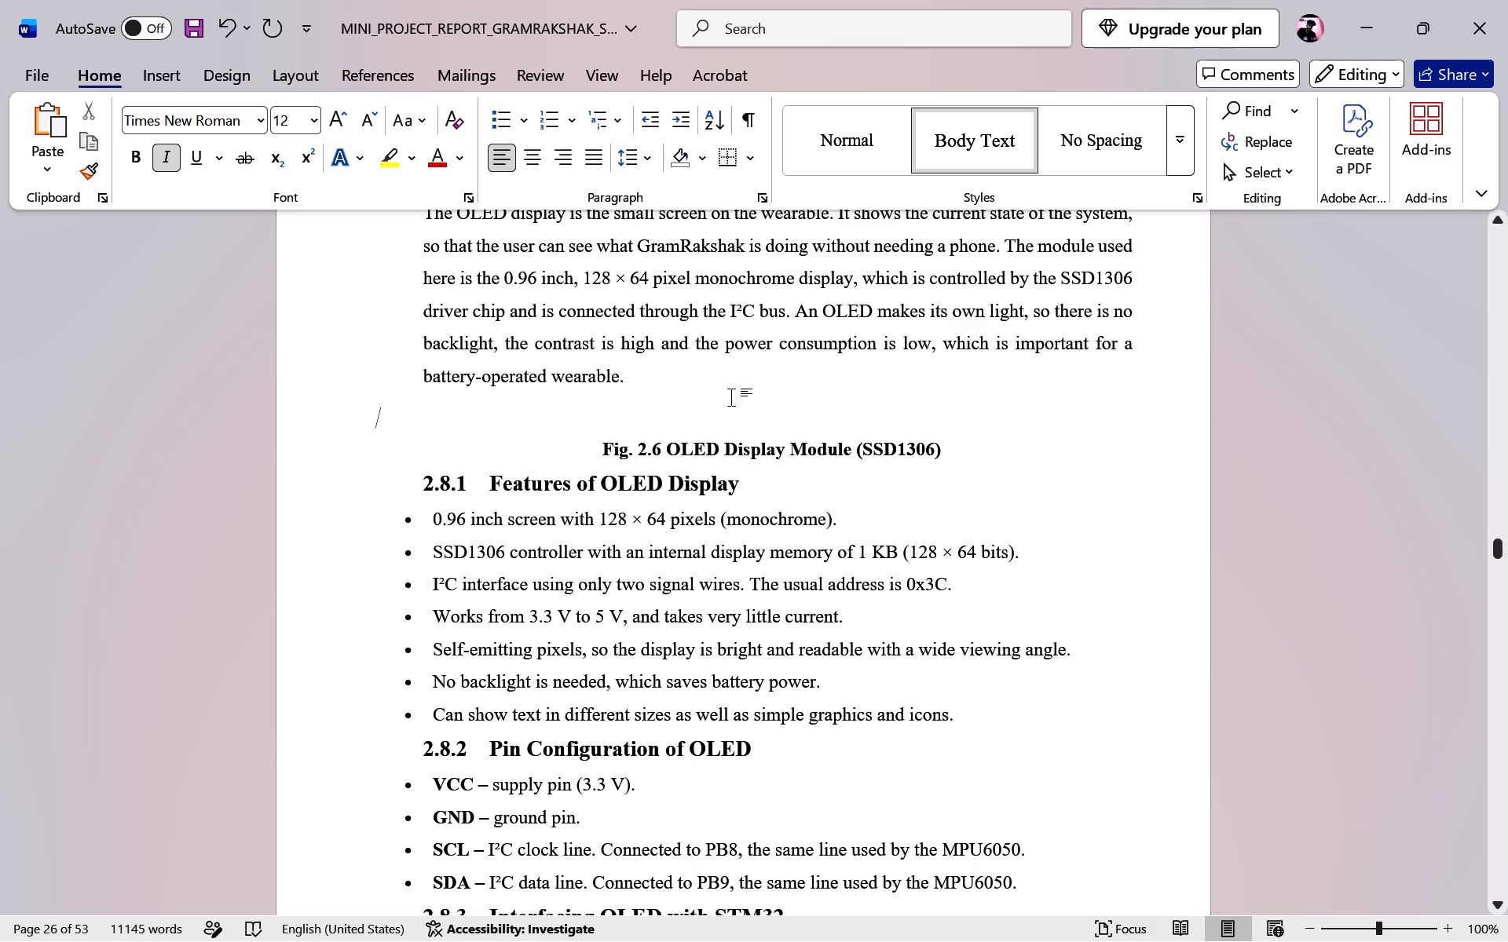
key("space")
key("space")
key("space")
key("space")
key("space")
key("space")
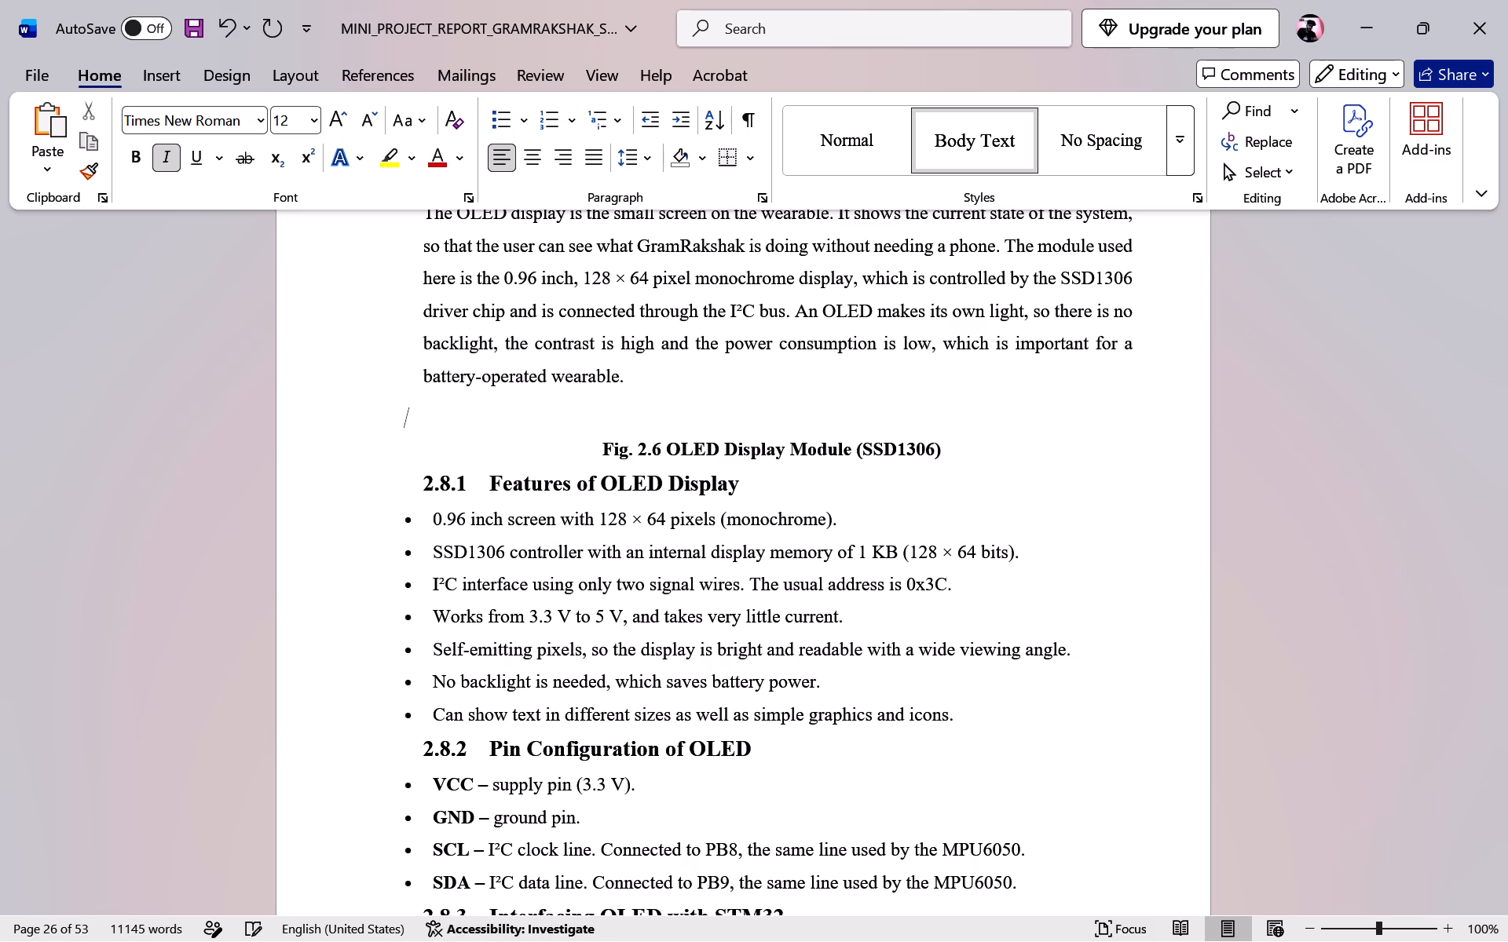
left_click(544, 157)
key("ctrl+v")
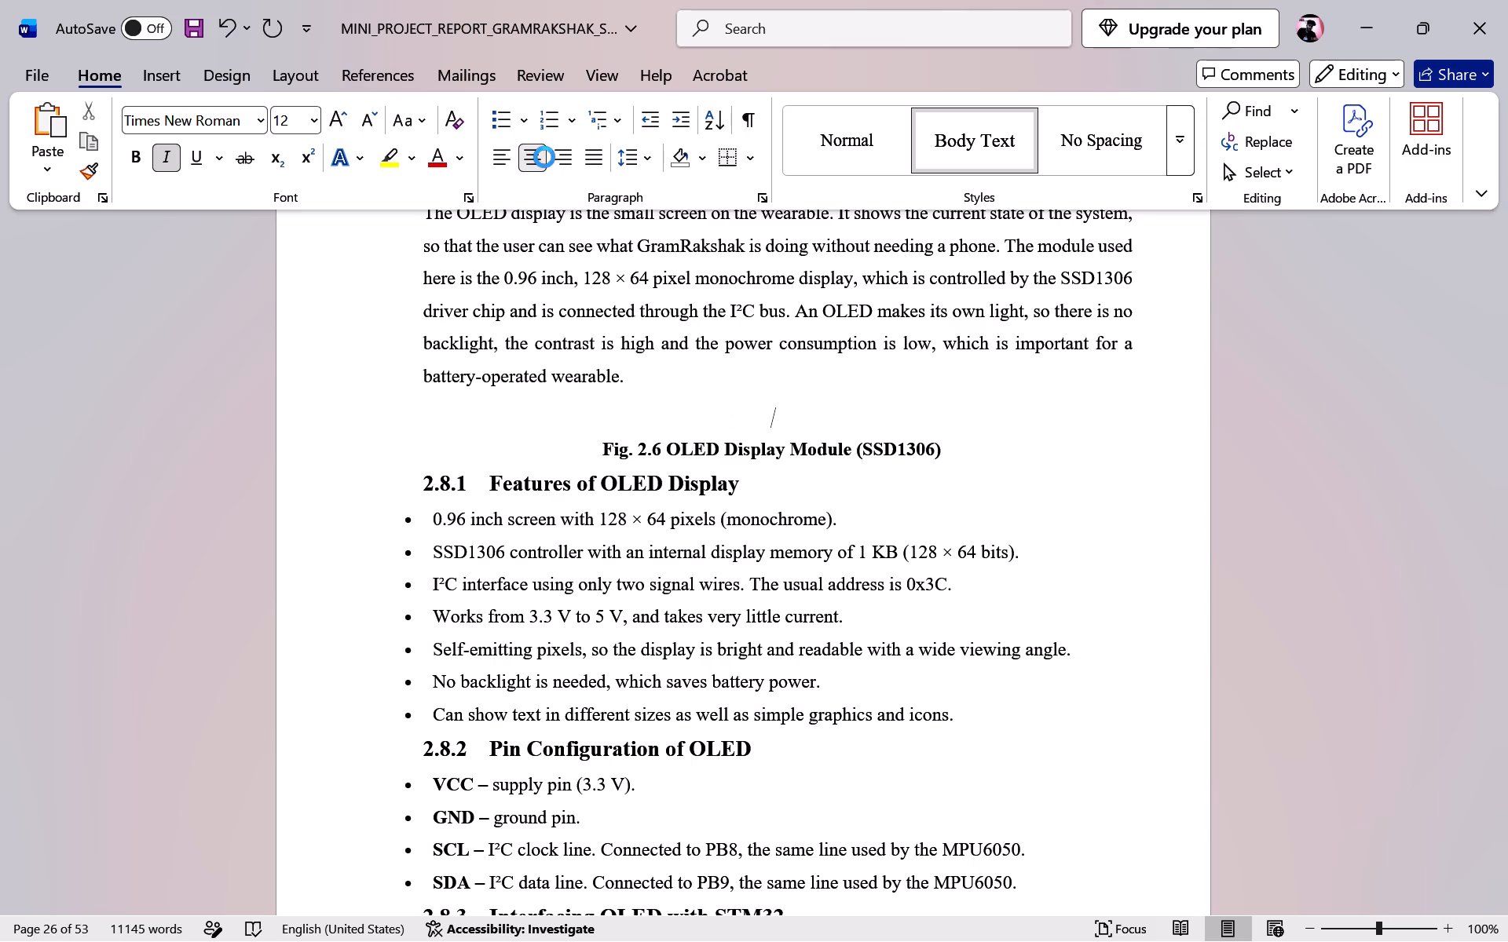
Shrink the pasted OLED module picture proportionally to about a third of its pasted width.
left_click(616, 391)
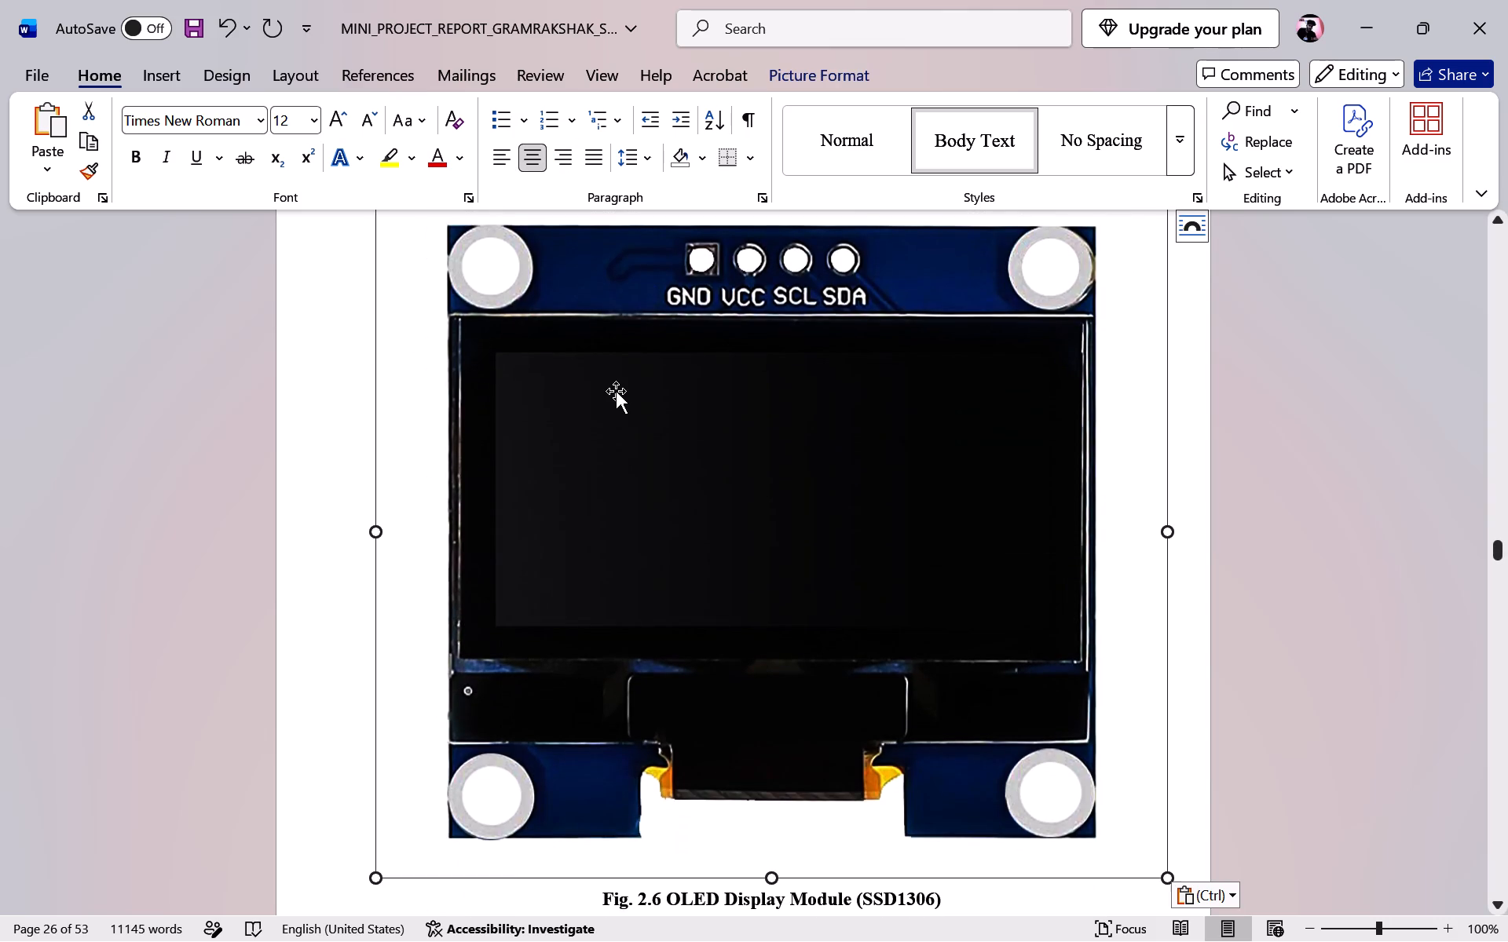
scroll(540, 319, "up", 1)
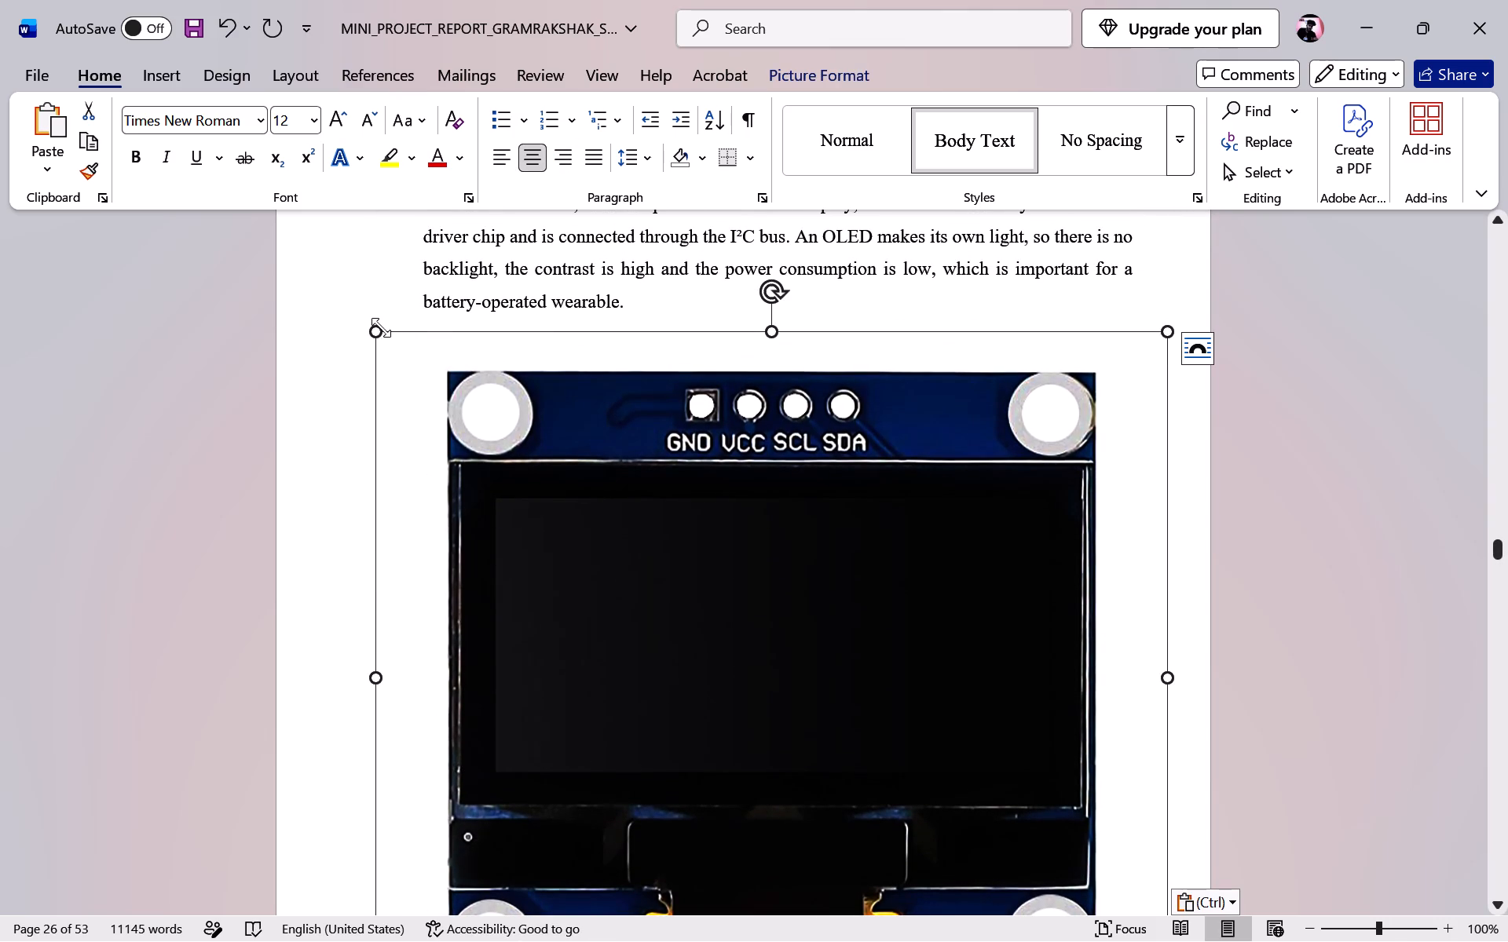
left_click_drag(381, 327, 755, 733)
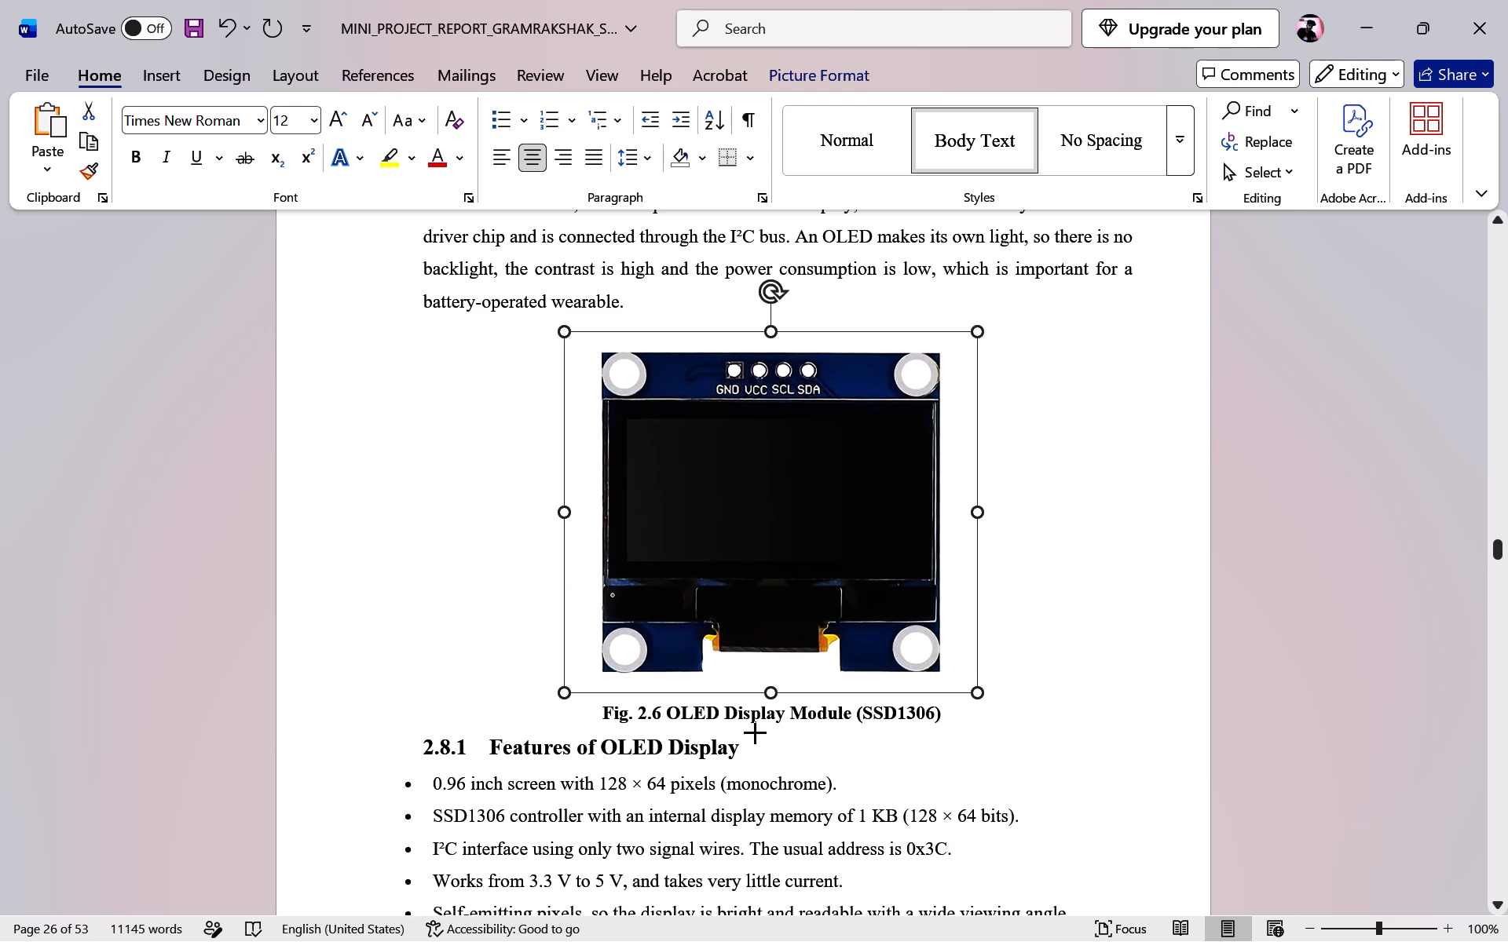
left_click_drag(755, 733, 944, 941)
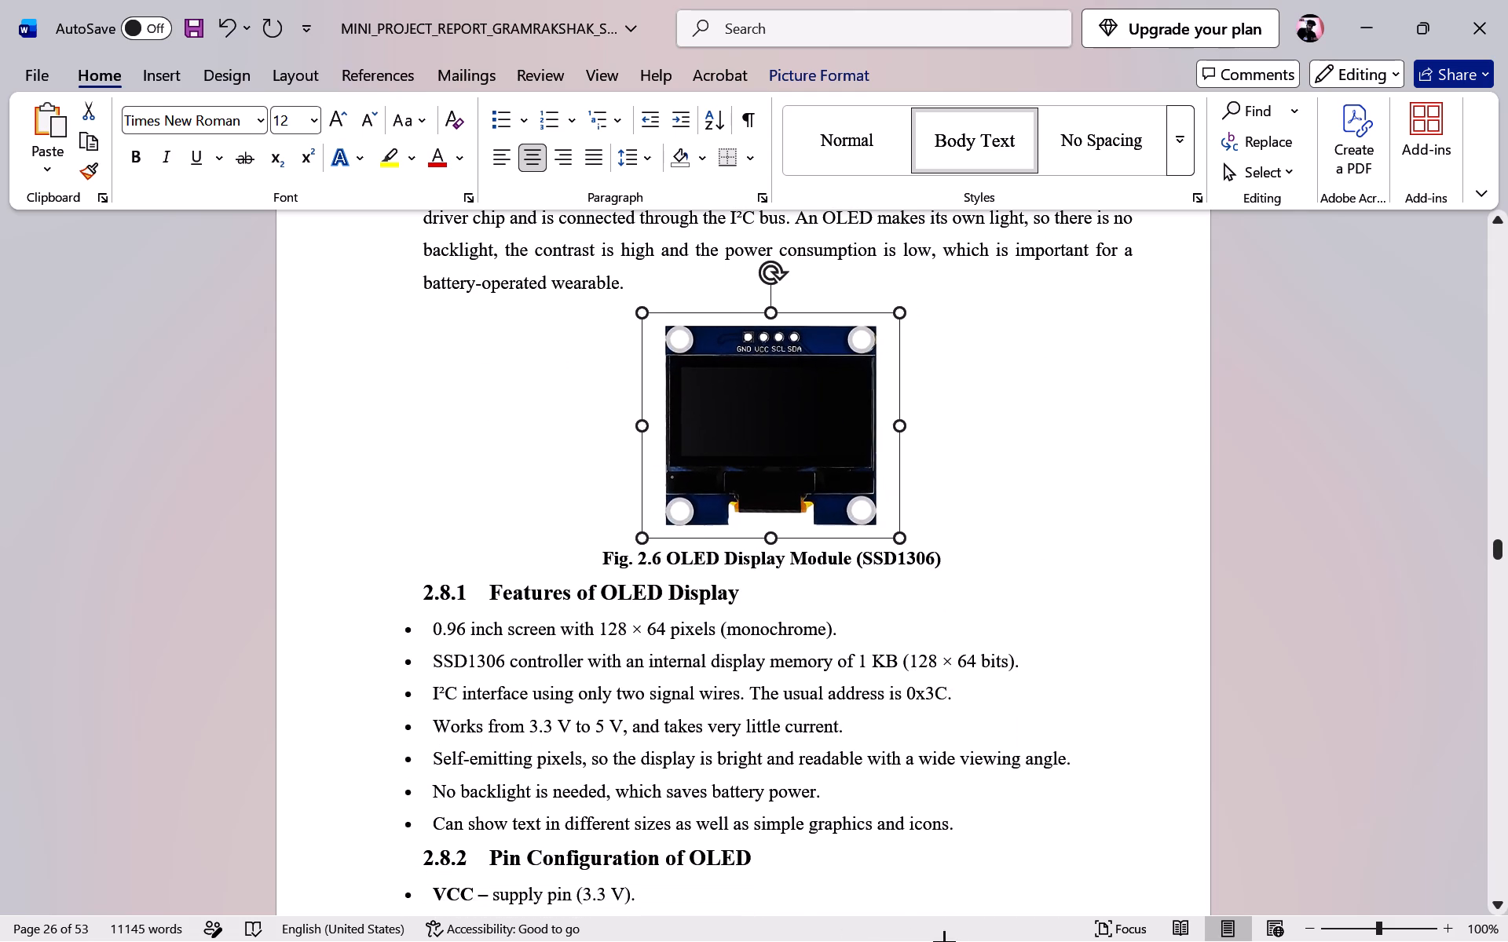
left_click_drag(944, 941, 889, 920)
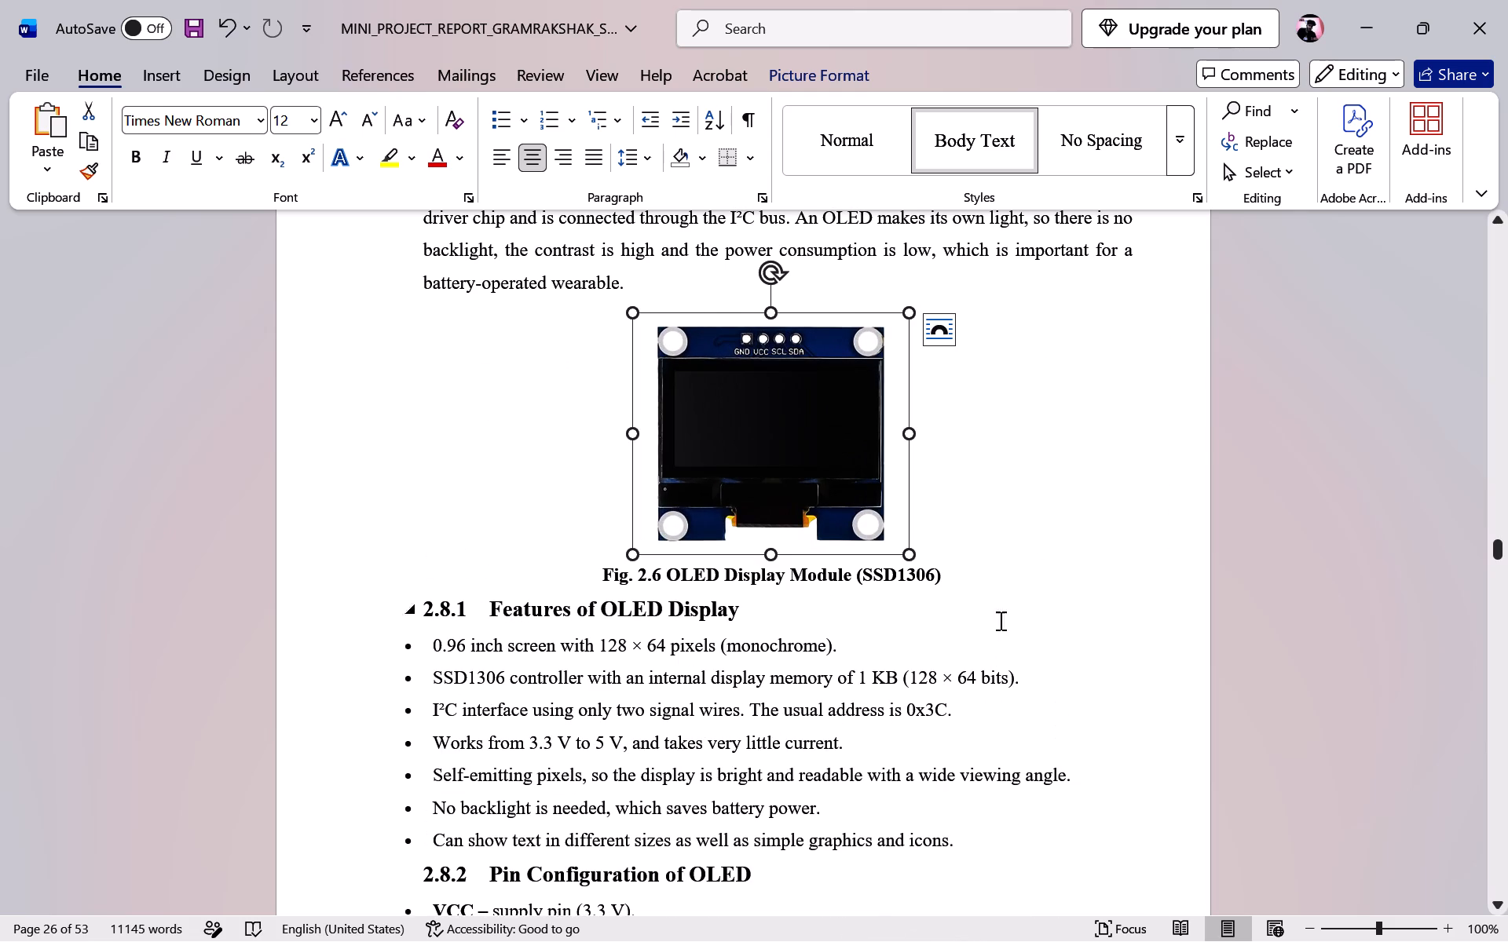
left_click(1009, 567)
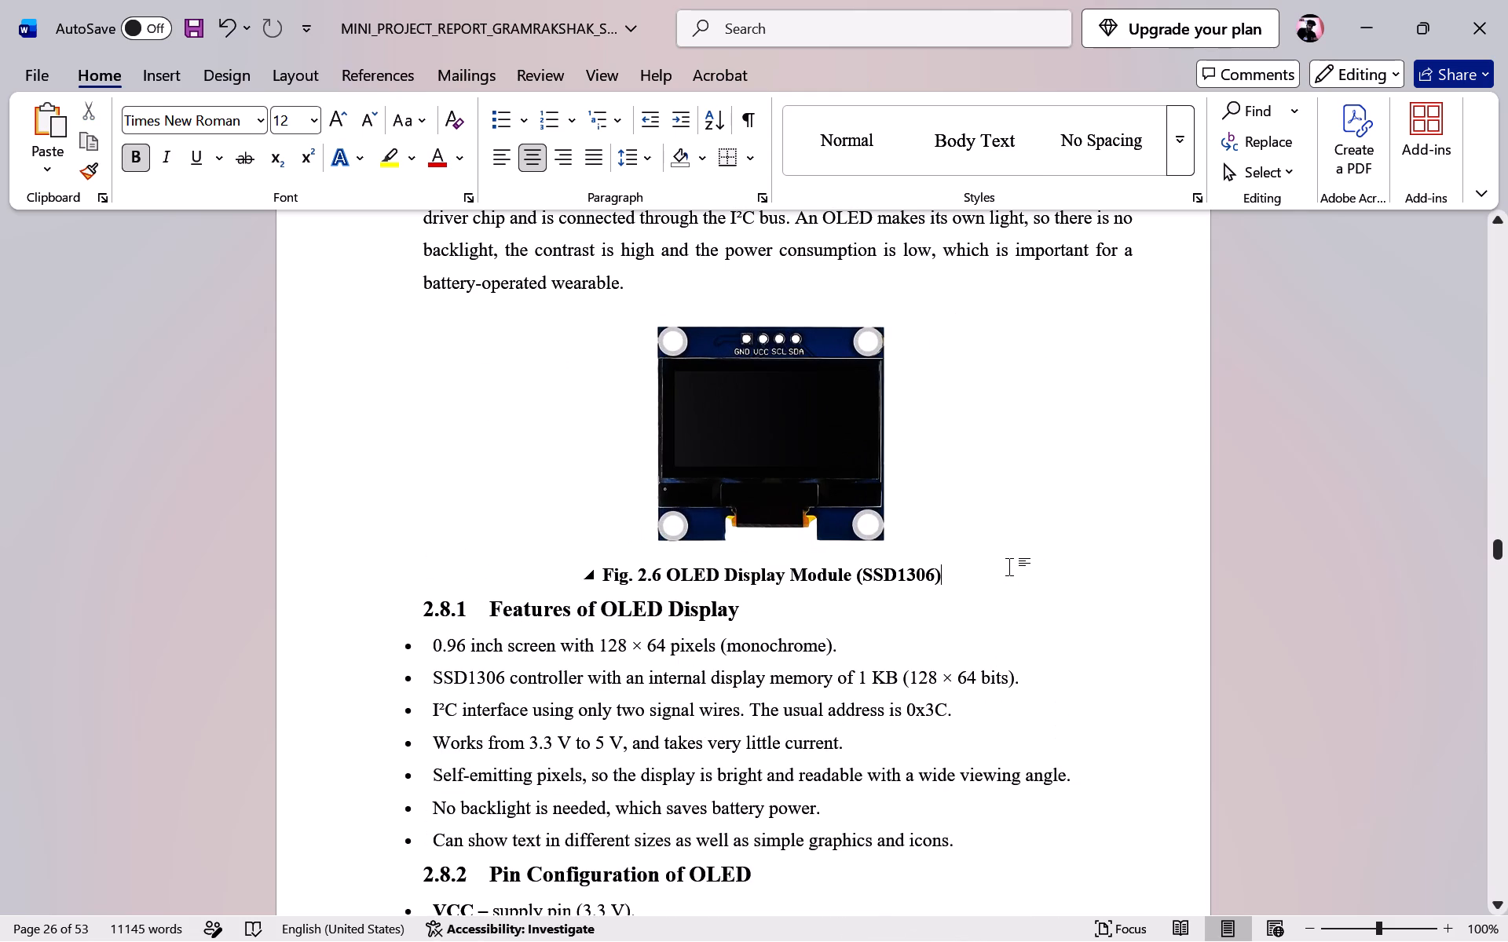
Review the pages from section 2.7.4 to 2.9 for remaining photo placeholders and large blank gaps.
scroll(1009, 567, "down", 2)
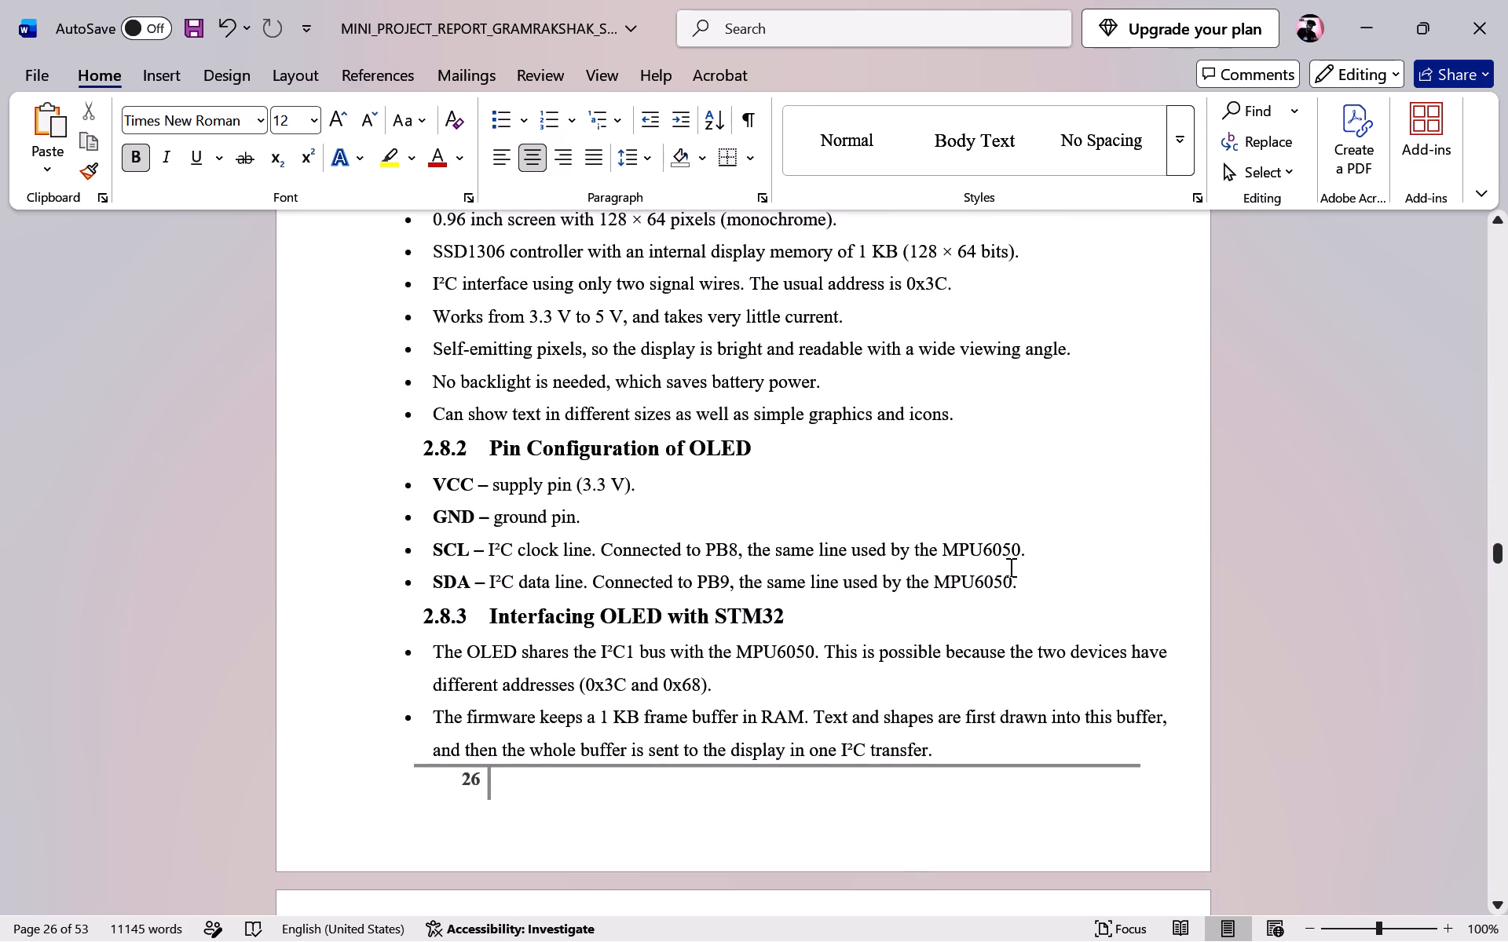
scroll(997, 560, "down", 3)
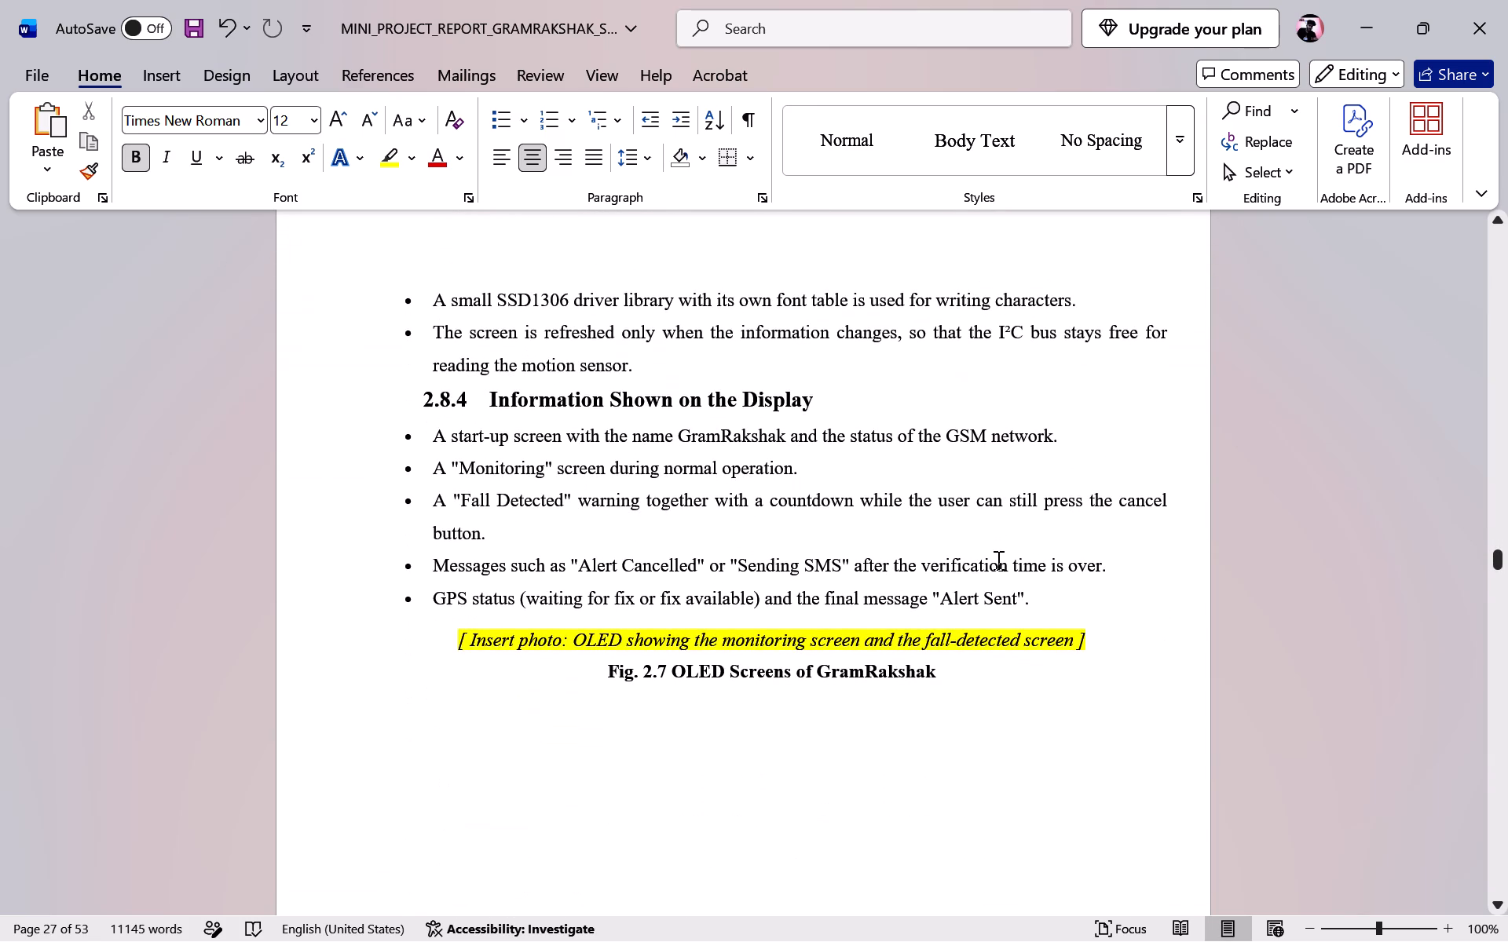
scroll(997, 560, "down", 1)
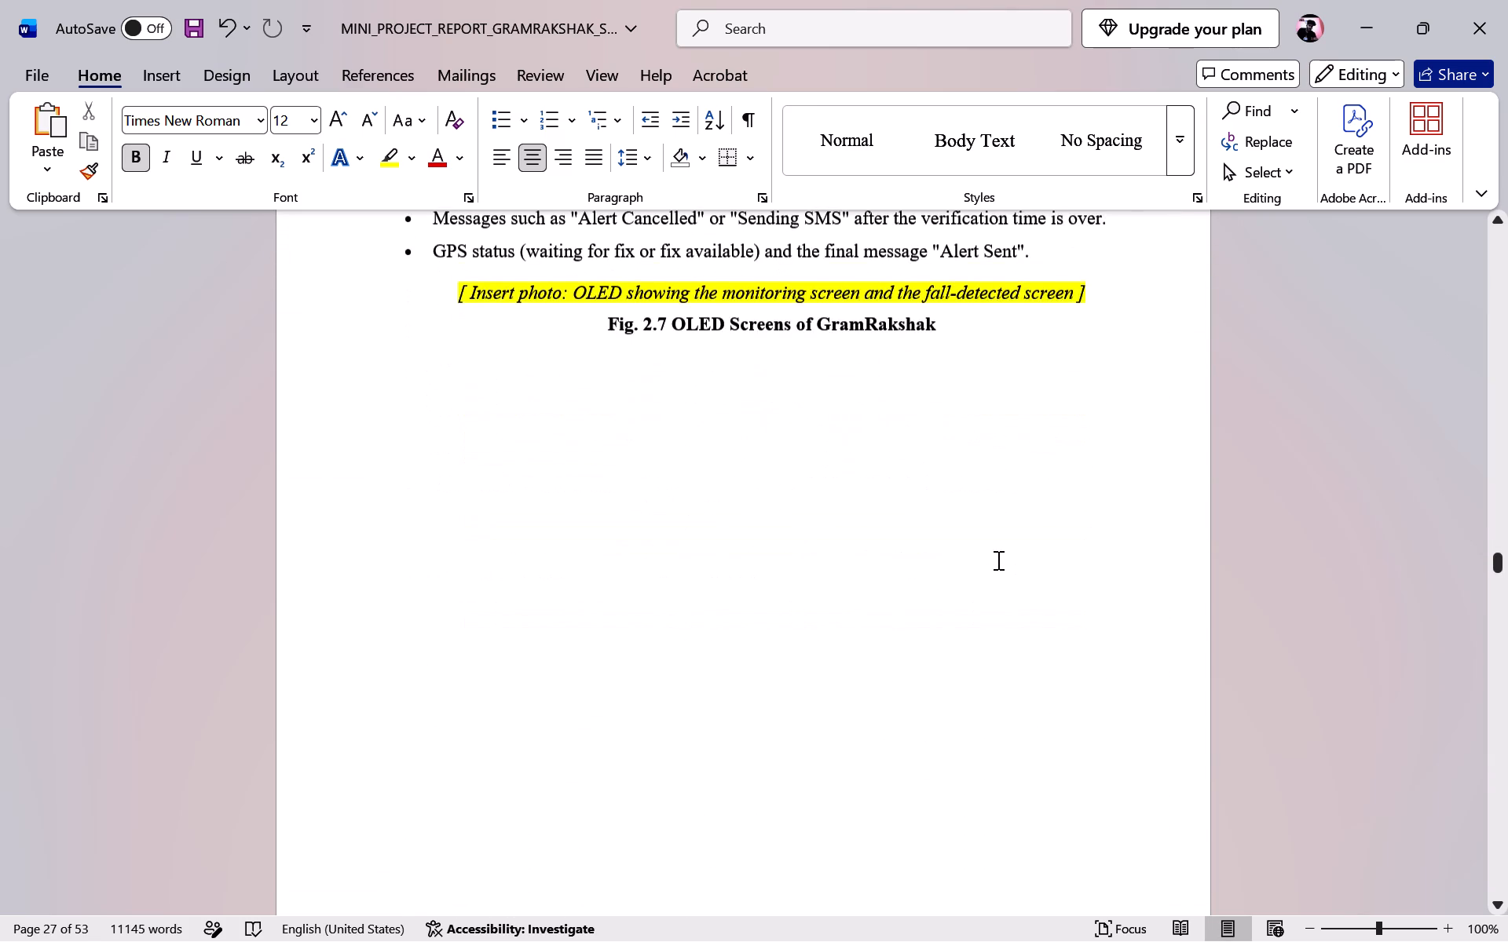
scroll(997, 560, "down", 2)
scroll(997, 560, "up", 2)
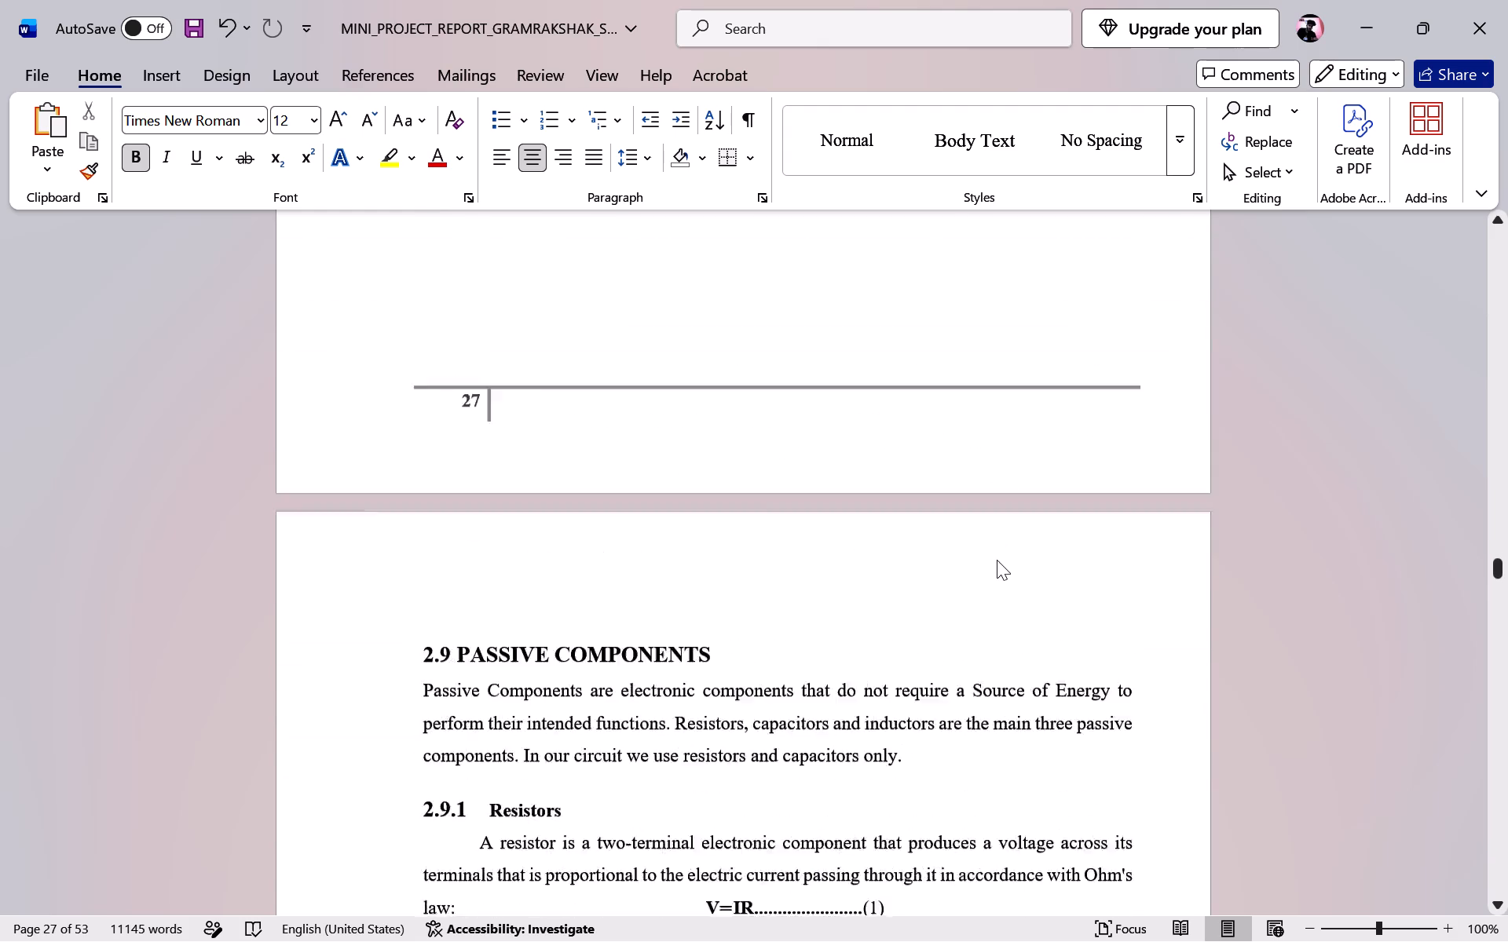
scroll(997, 560, "up", 4)
scroll(997, 560, "down", 4)
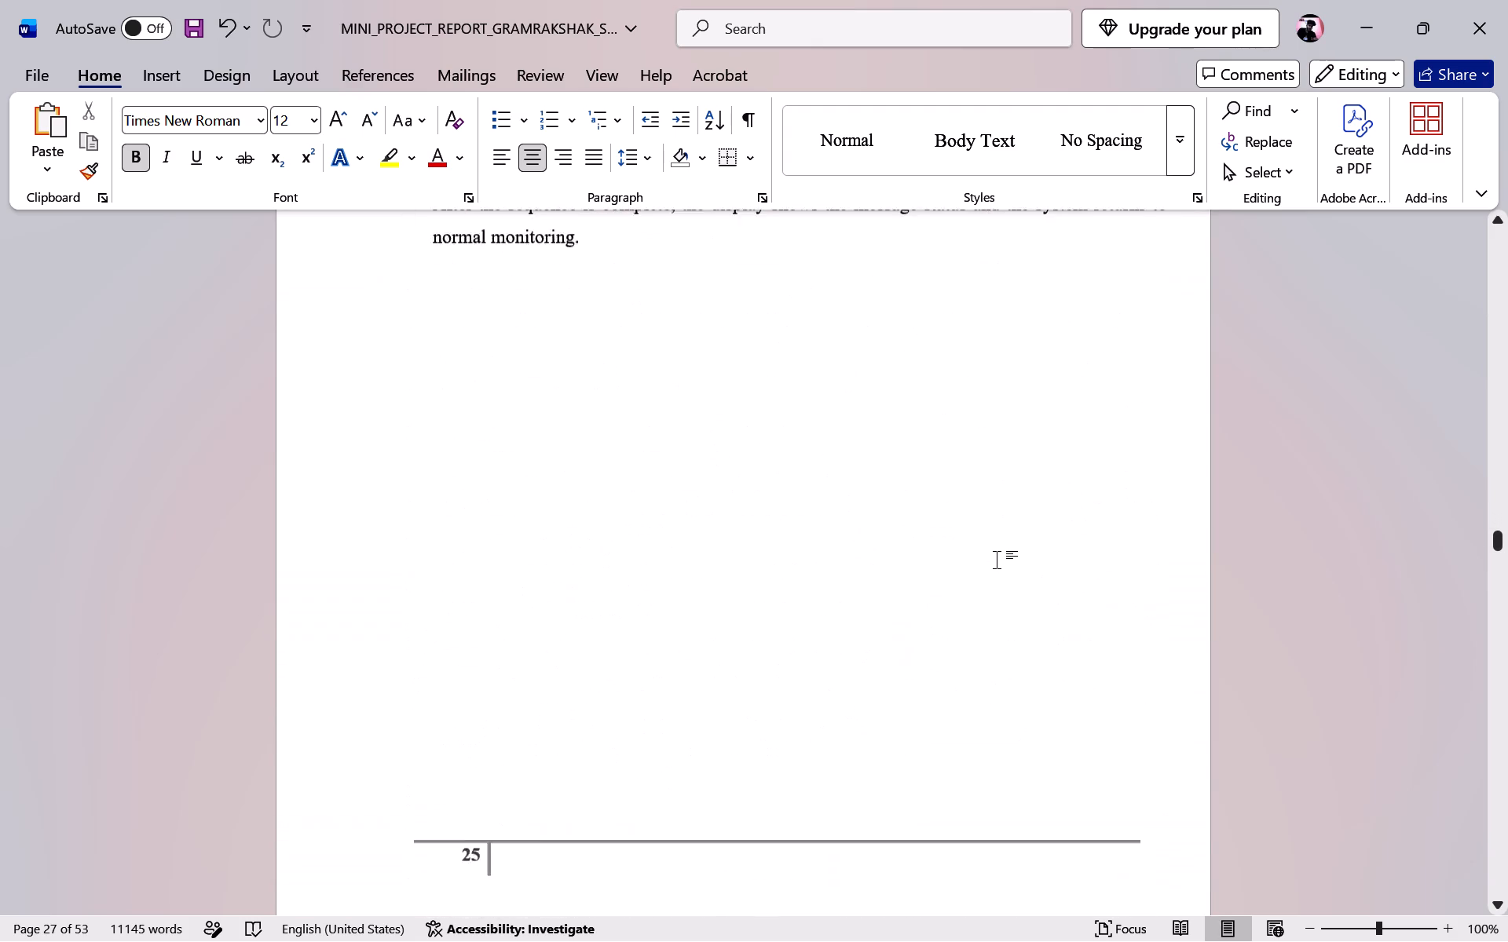
scroll(997, 560, "up", 2)
scroll(997, 560, "down", 2)
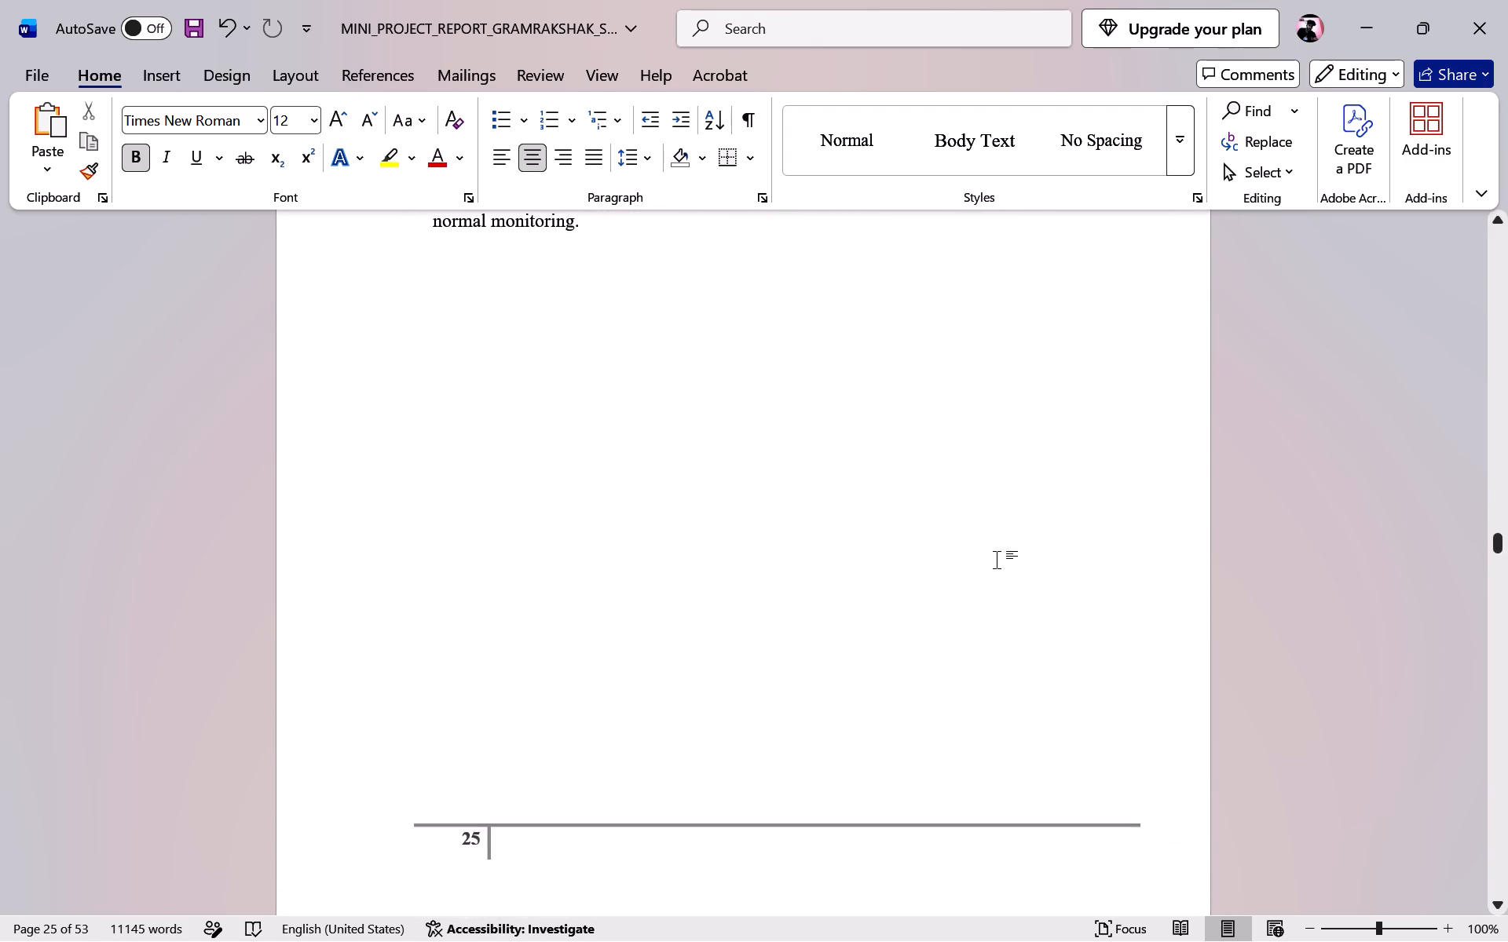
scroll(997, 560, "down", 1)
scroll(997, 560, "up", 4)
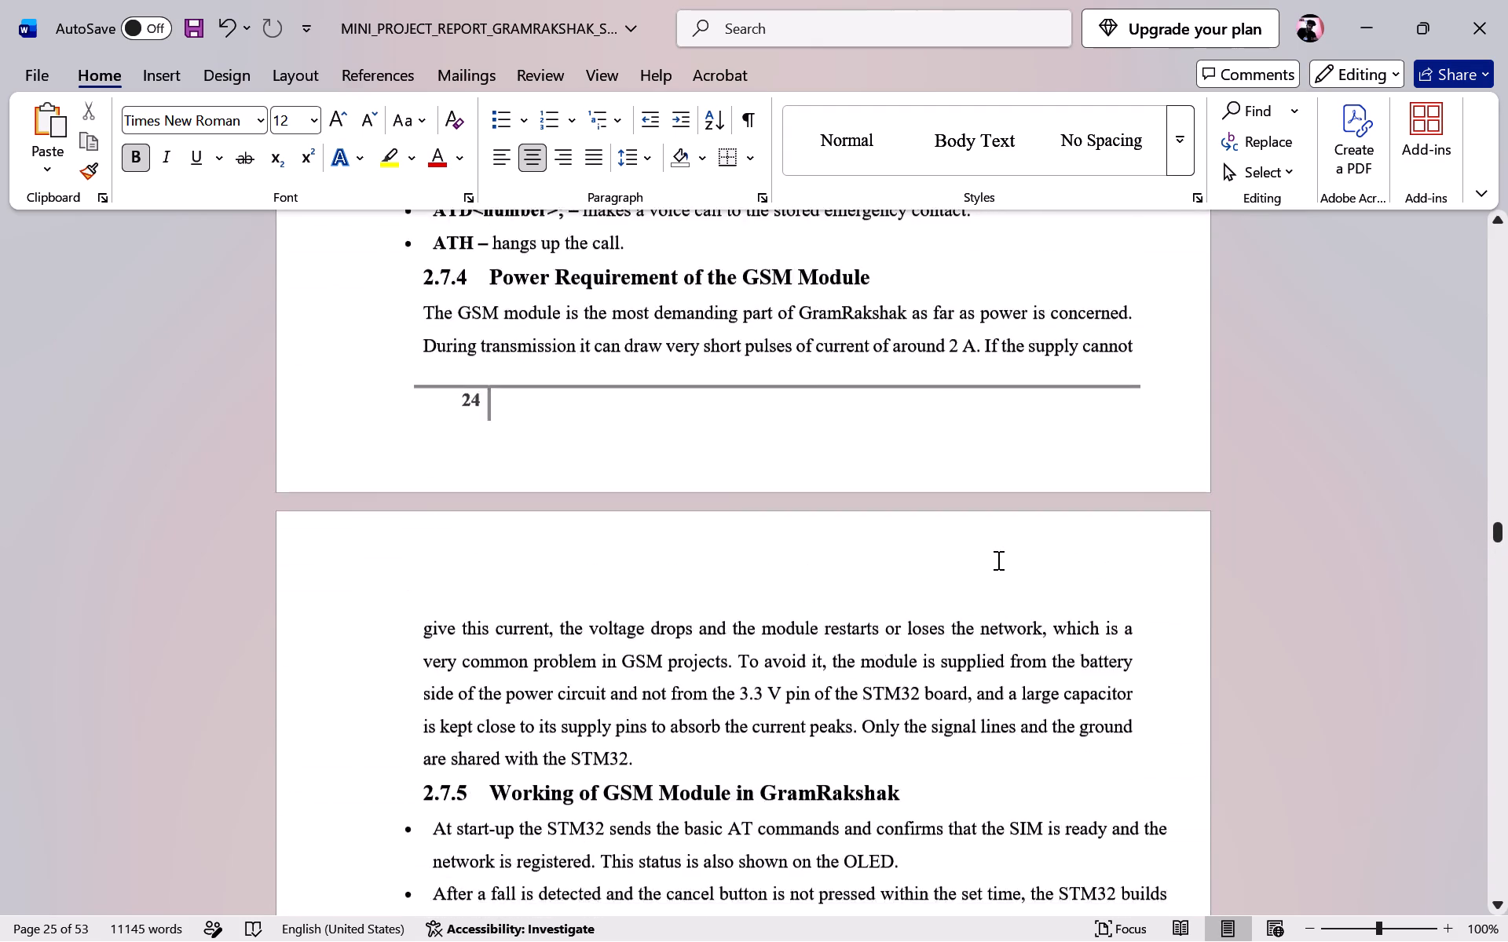
scroll(997, 560, "down", 3)
scroll(997, 560, "up", 1)
scroll(997, 560, "down", 3)
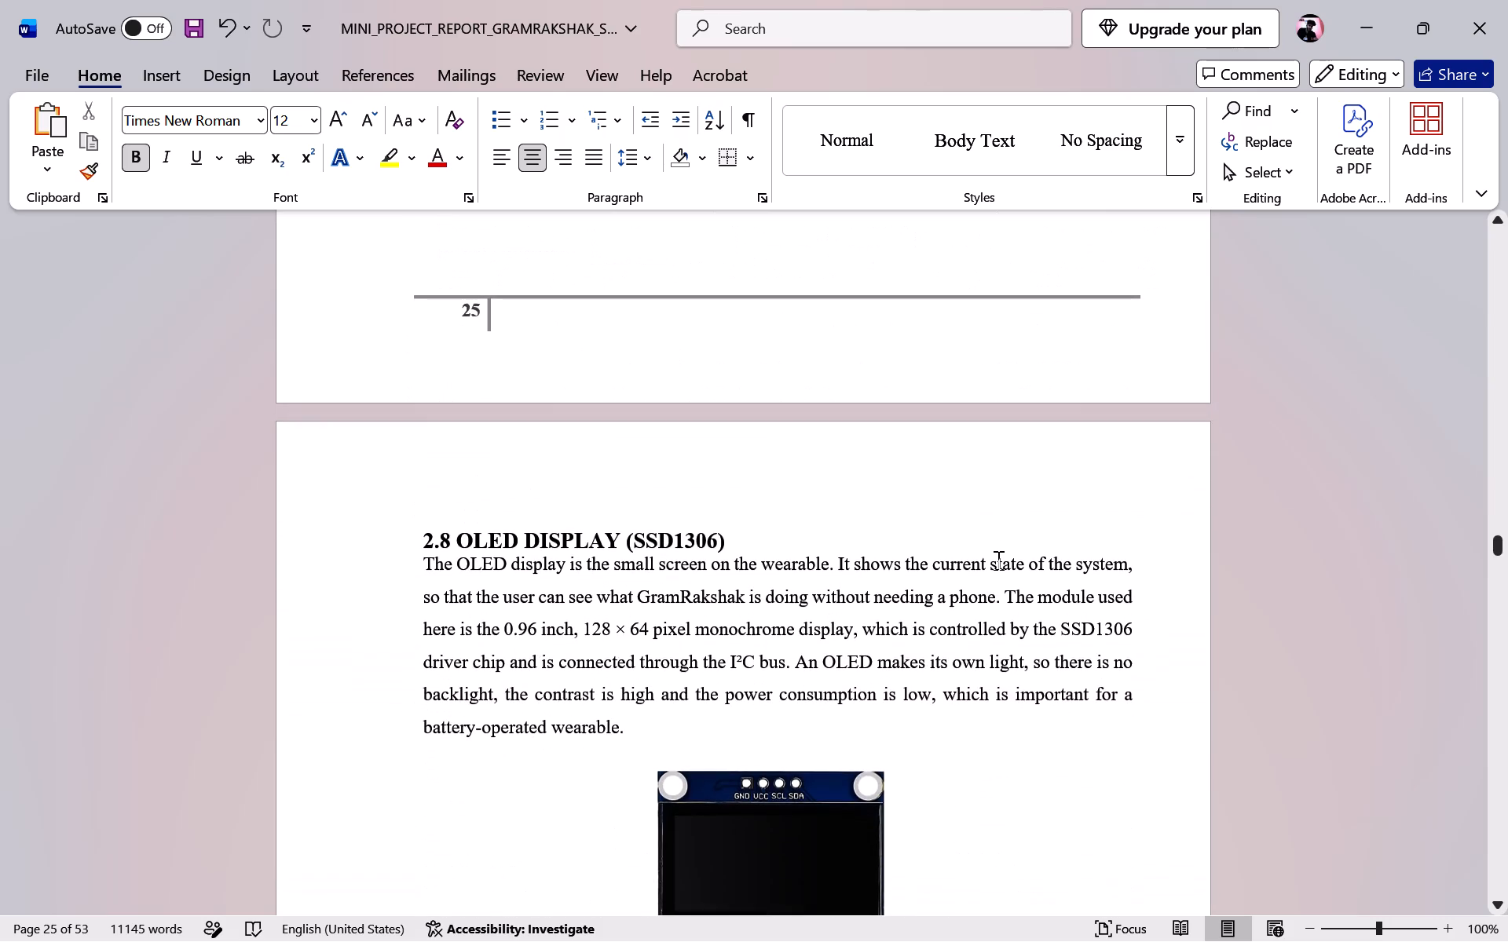
scroll(997, 560, "down", 2)
scroll(997, 560, "up", 2)
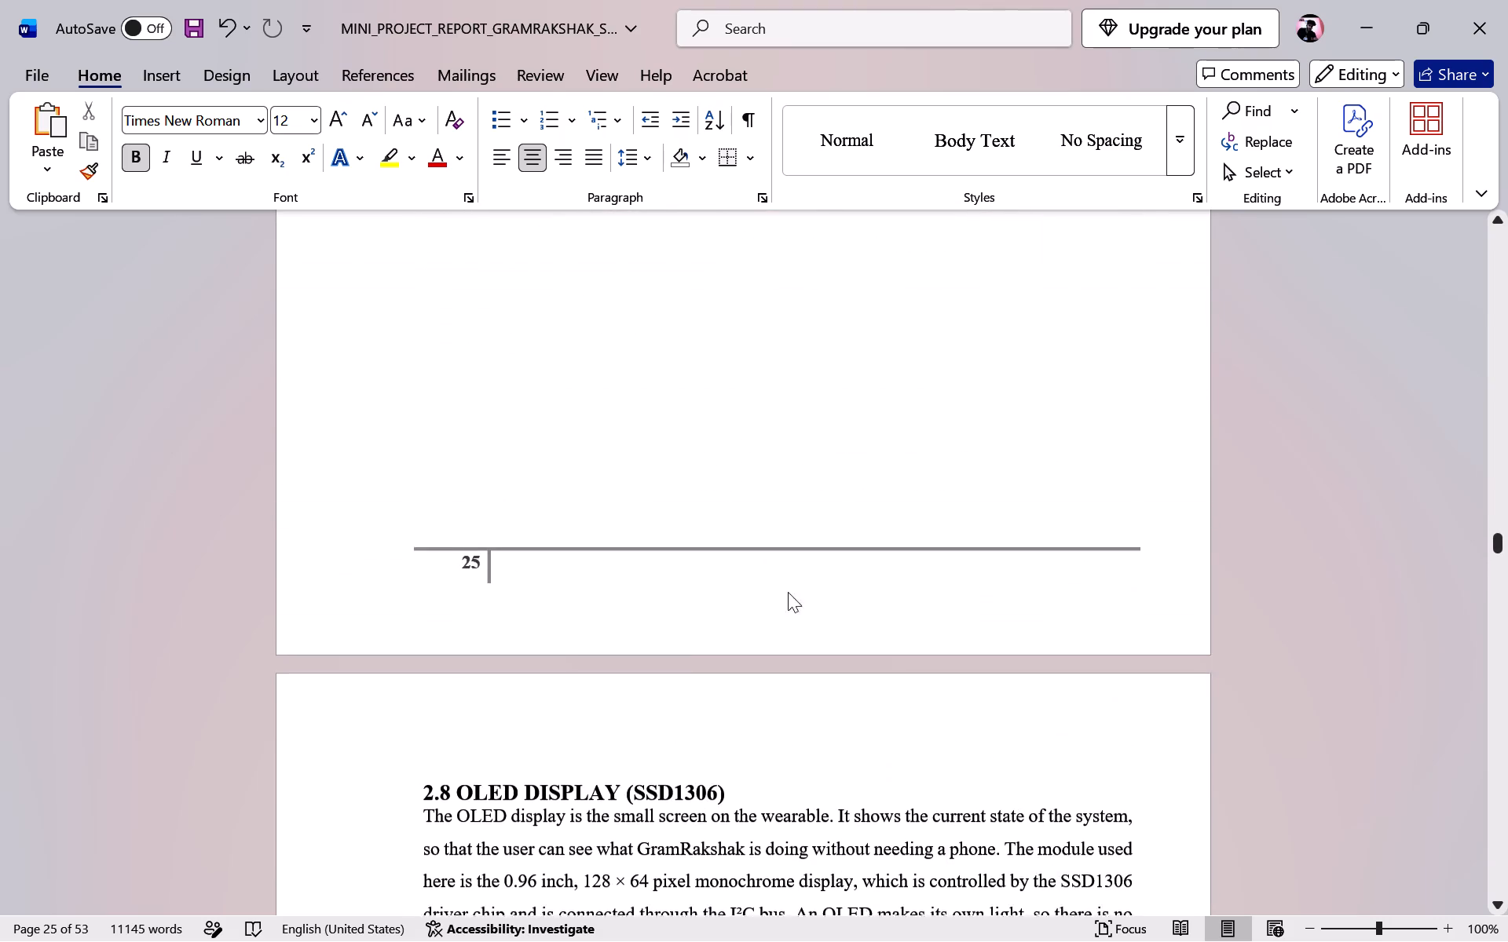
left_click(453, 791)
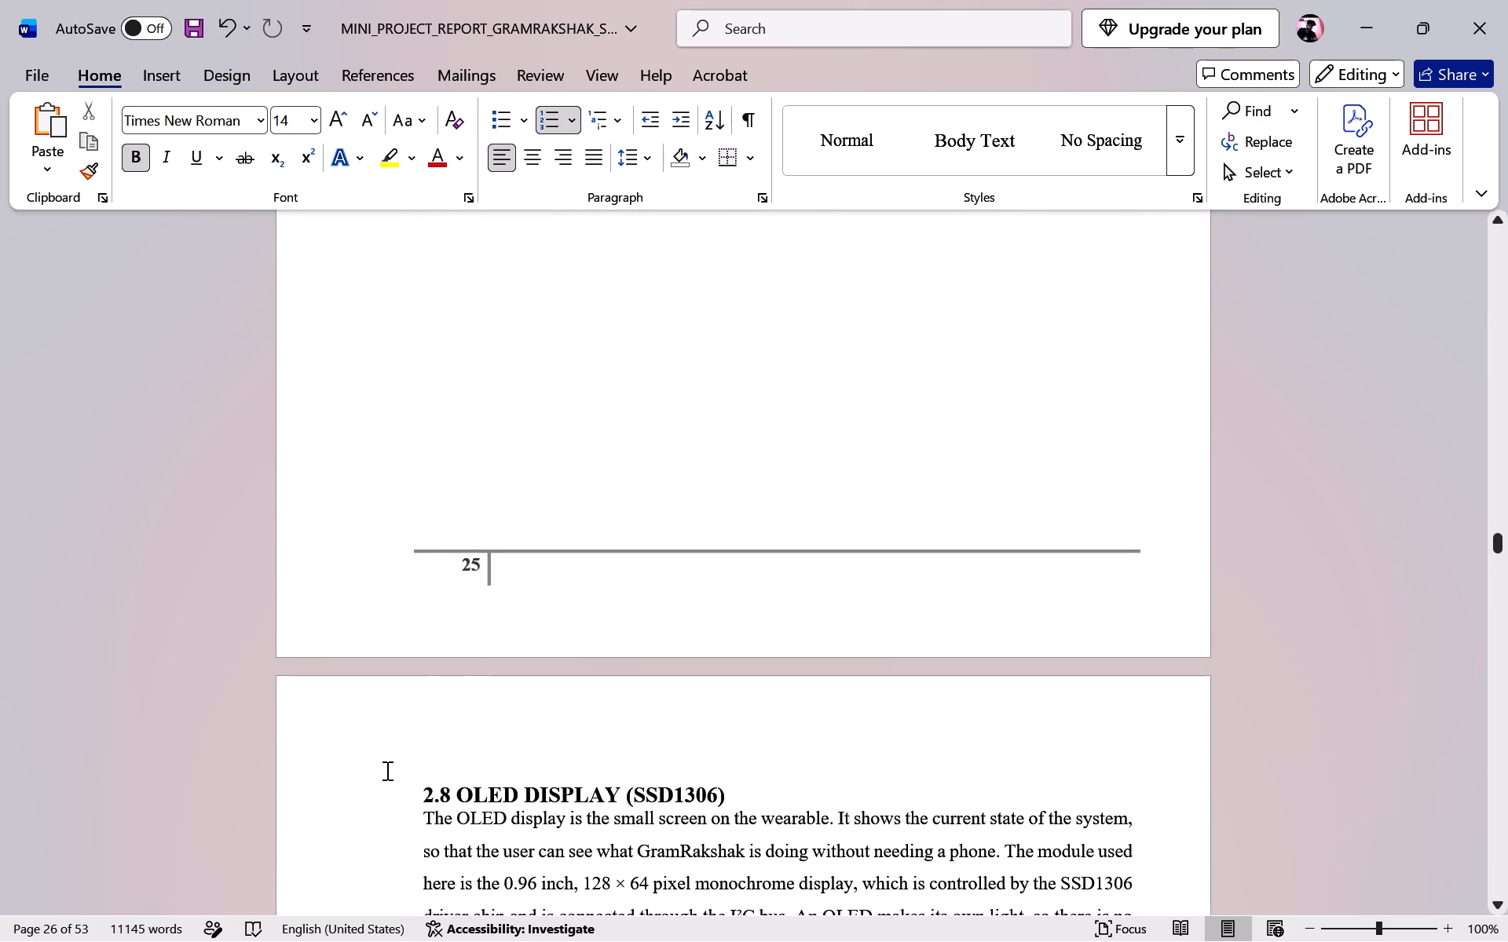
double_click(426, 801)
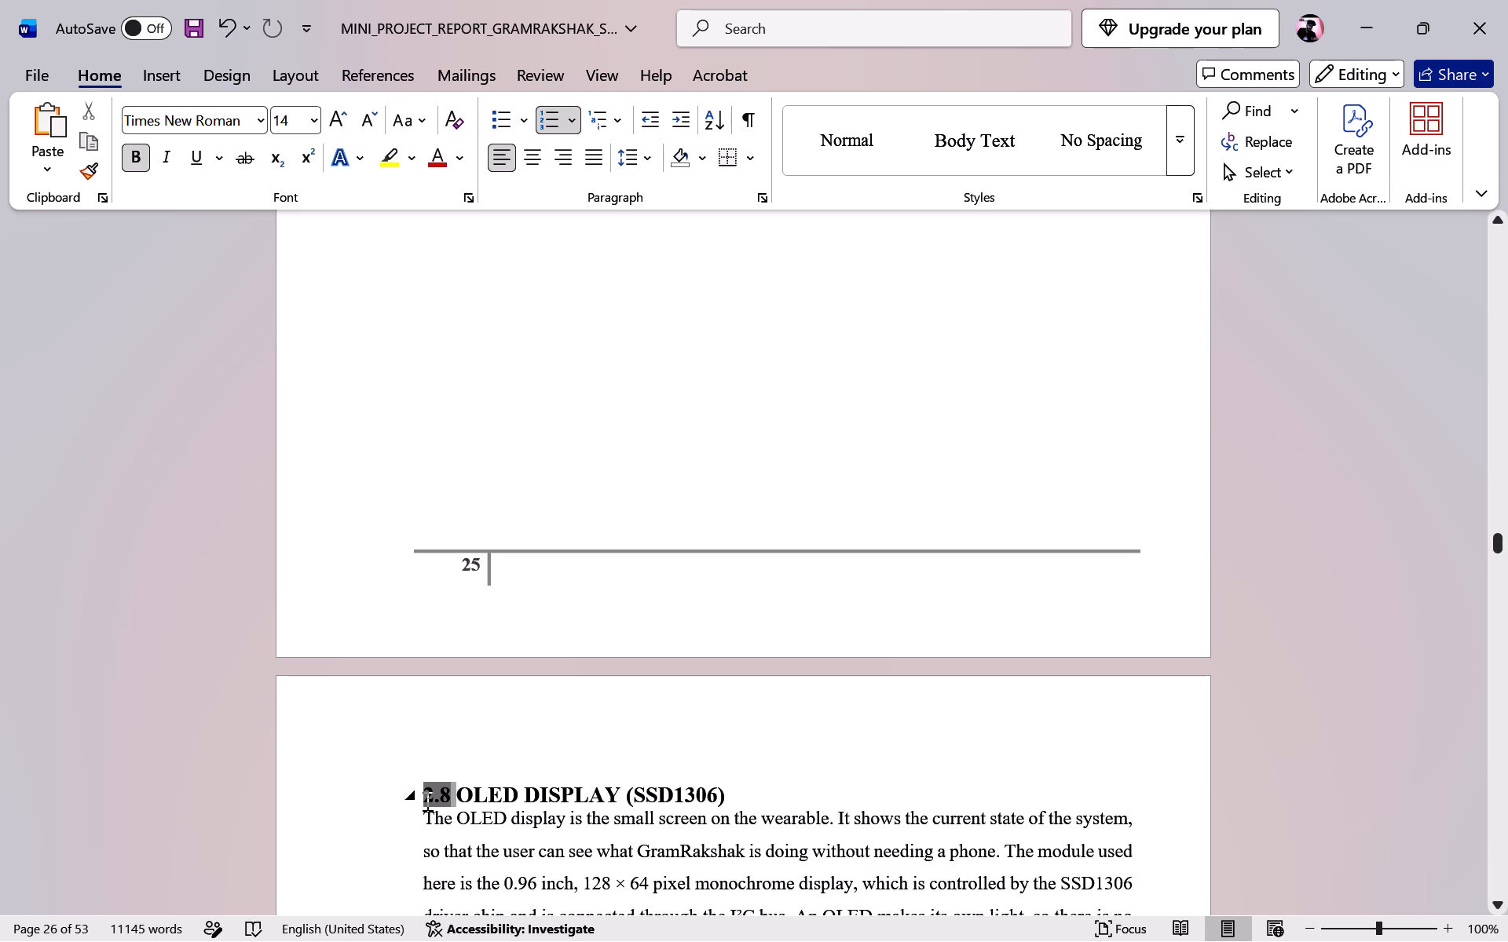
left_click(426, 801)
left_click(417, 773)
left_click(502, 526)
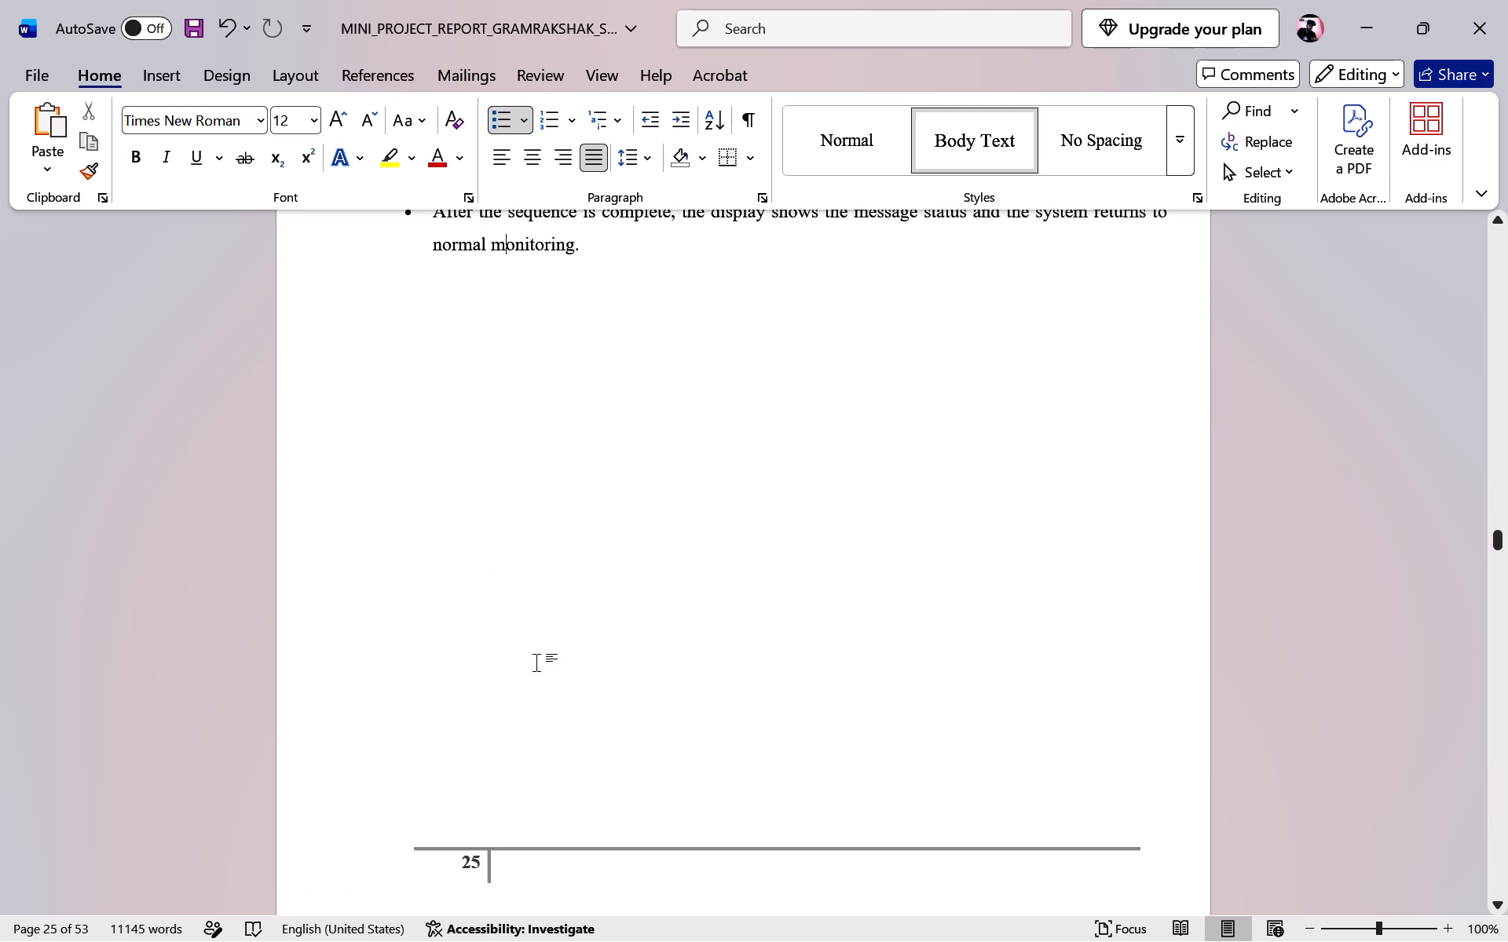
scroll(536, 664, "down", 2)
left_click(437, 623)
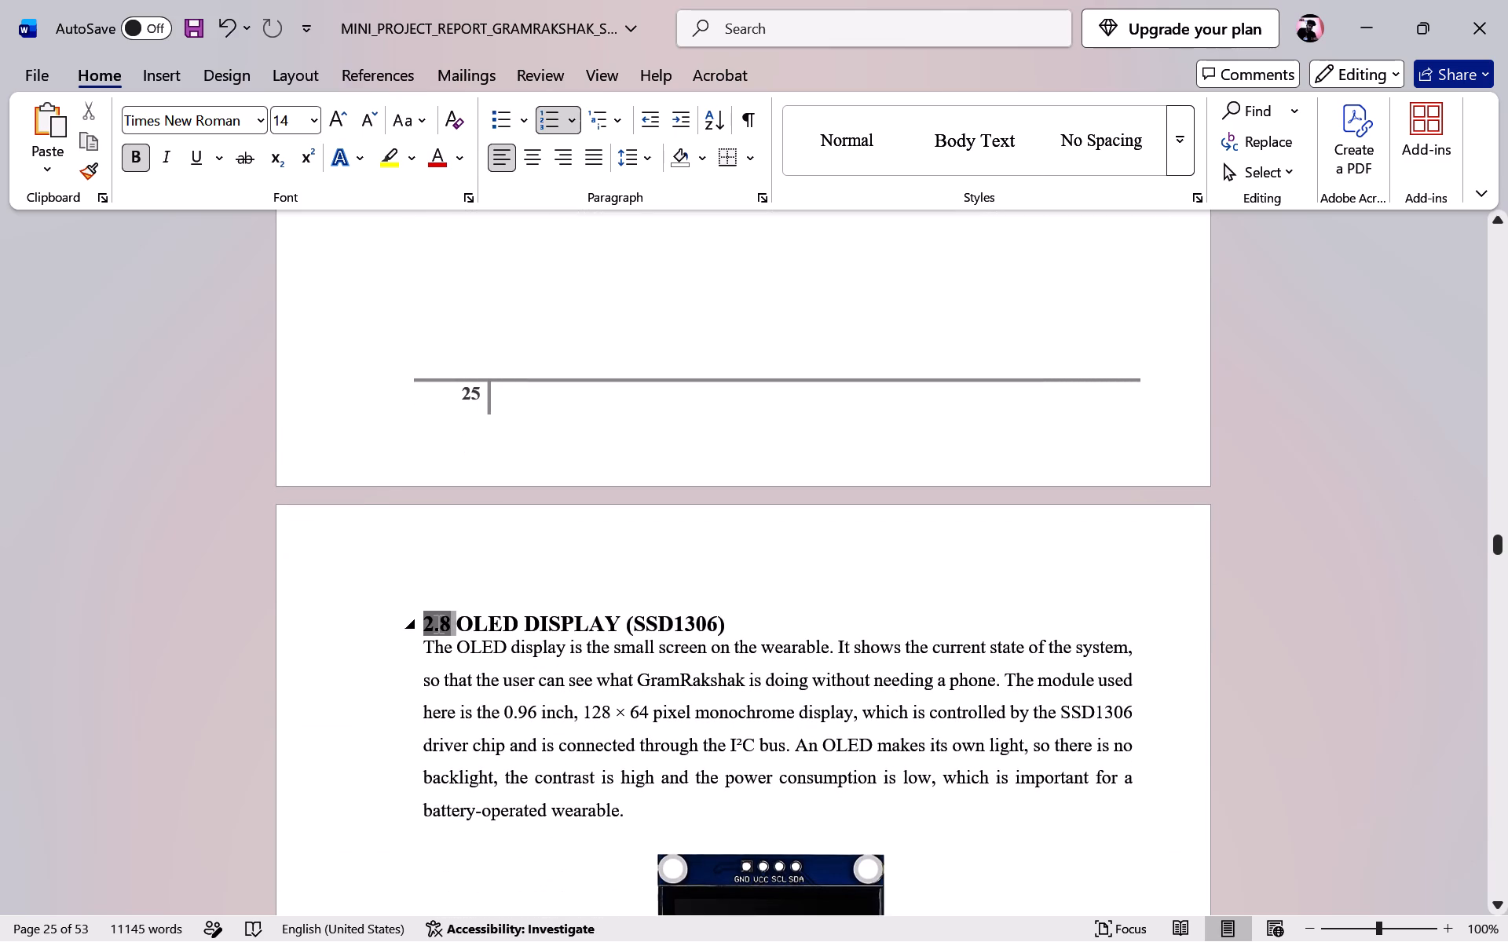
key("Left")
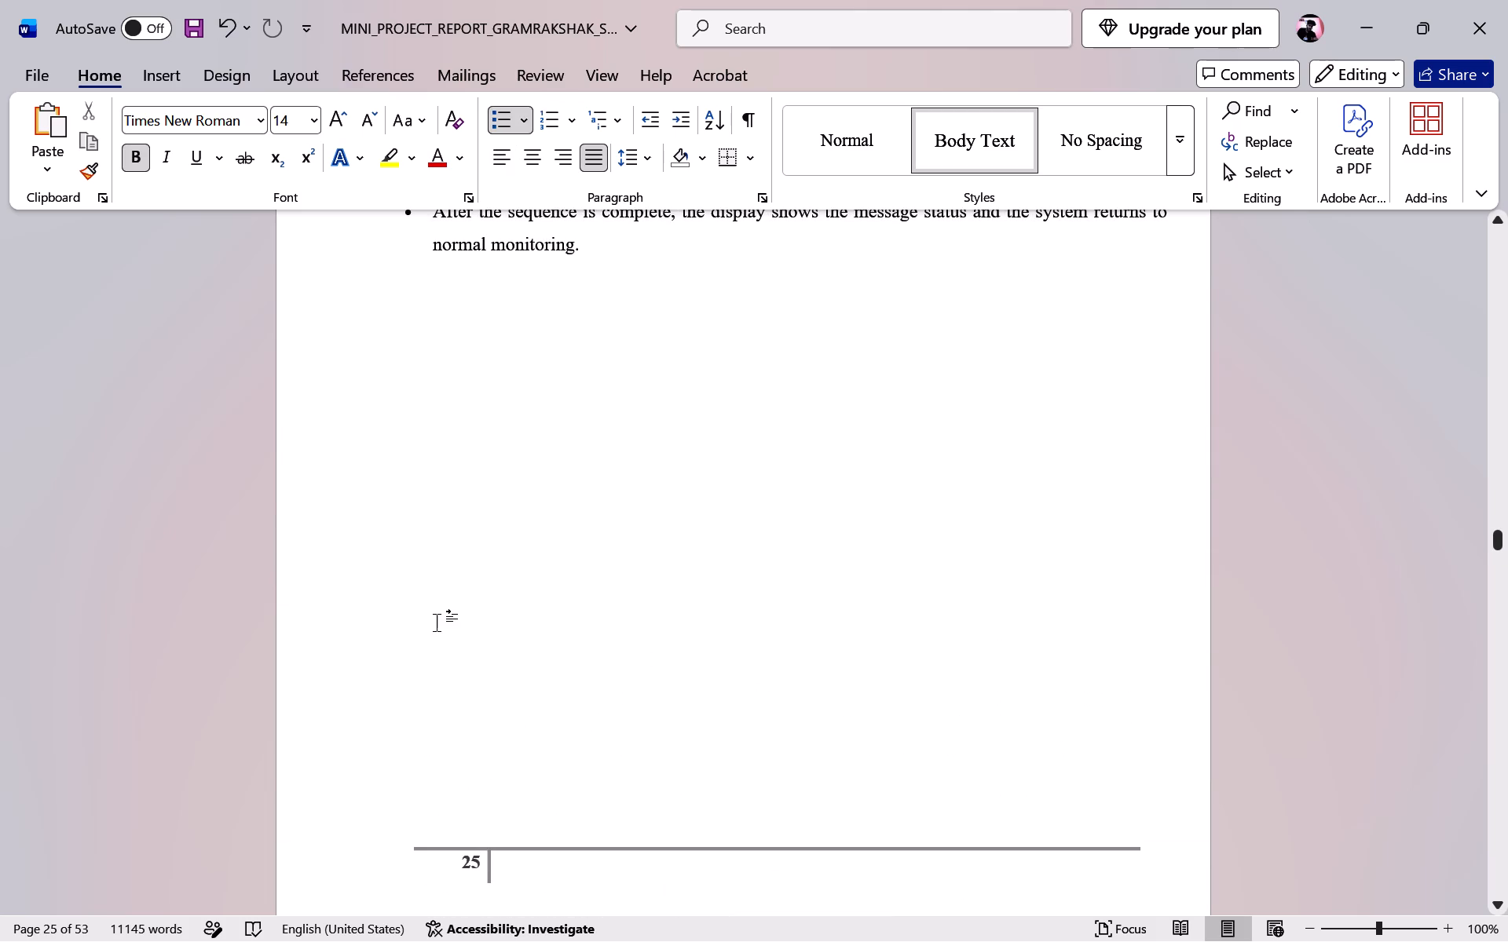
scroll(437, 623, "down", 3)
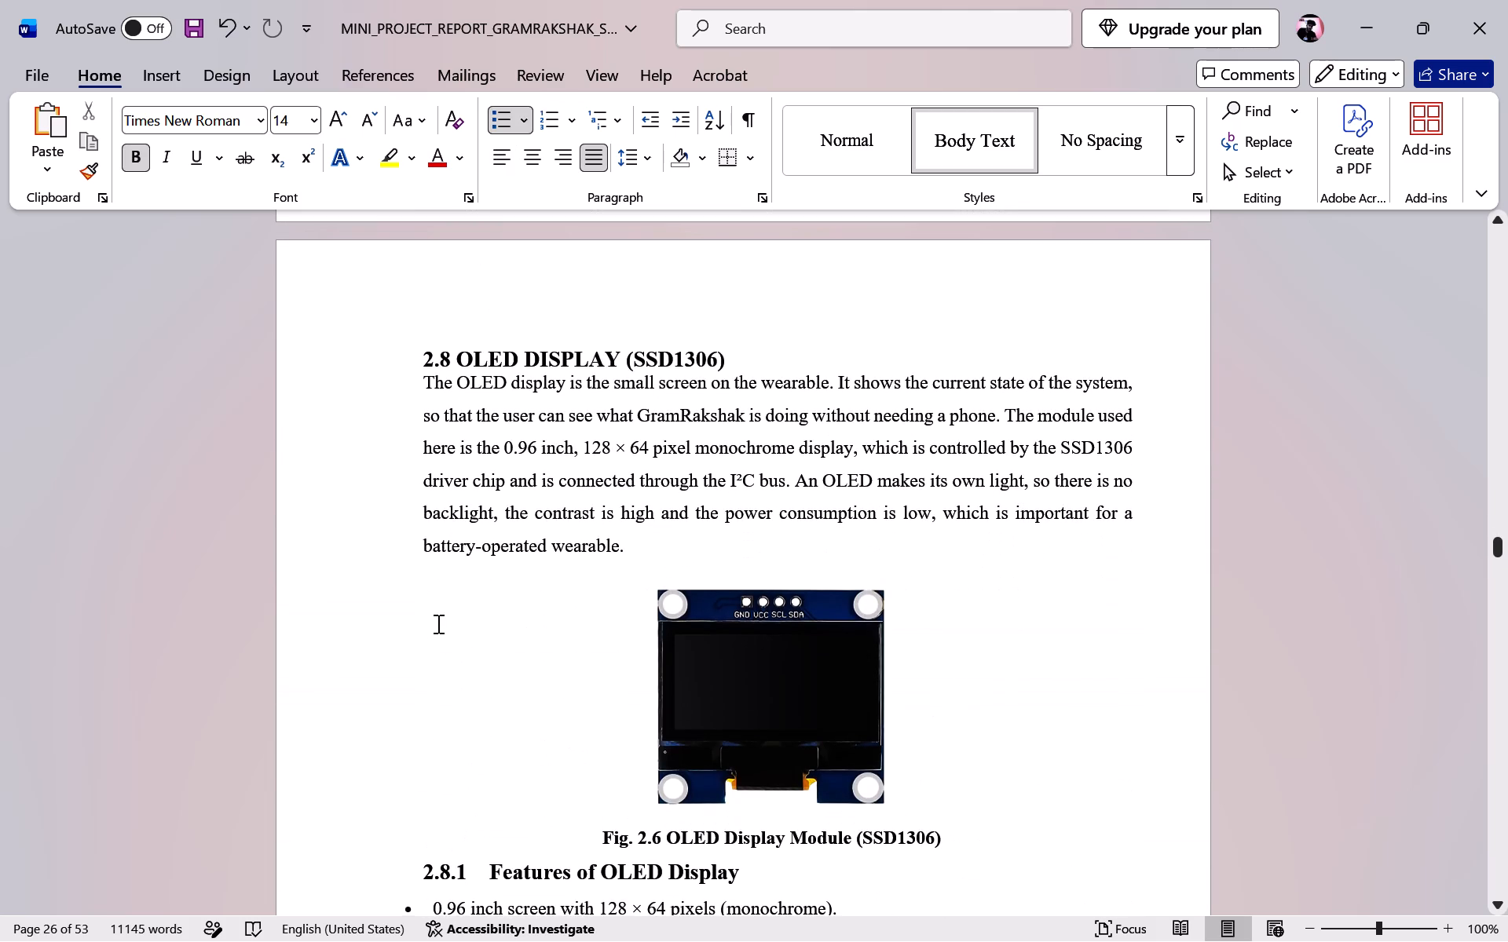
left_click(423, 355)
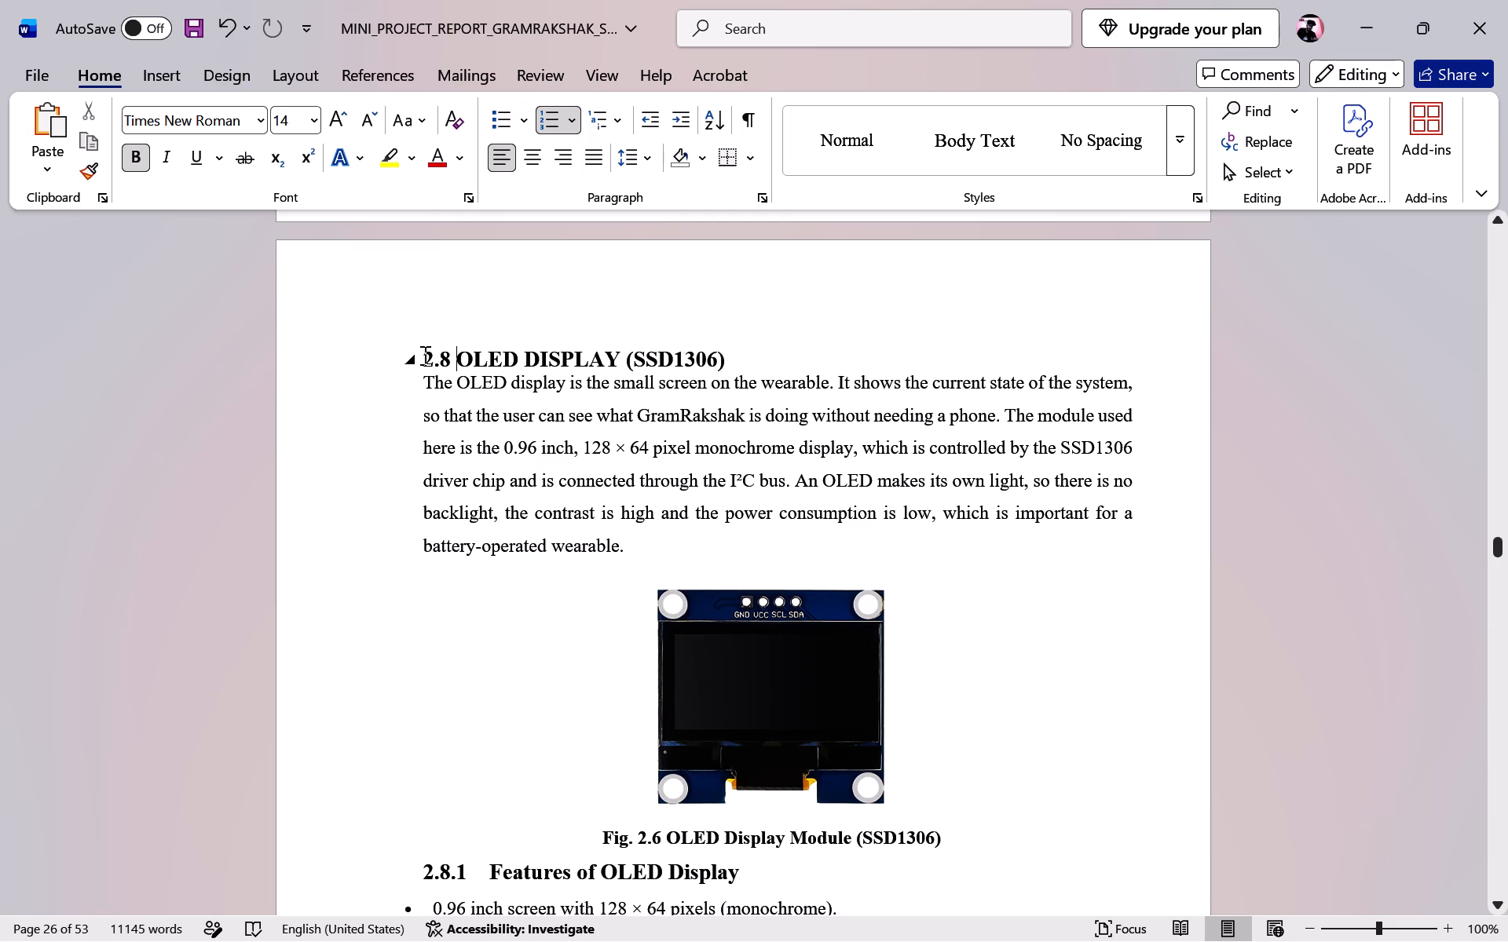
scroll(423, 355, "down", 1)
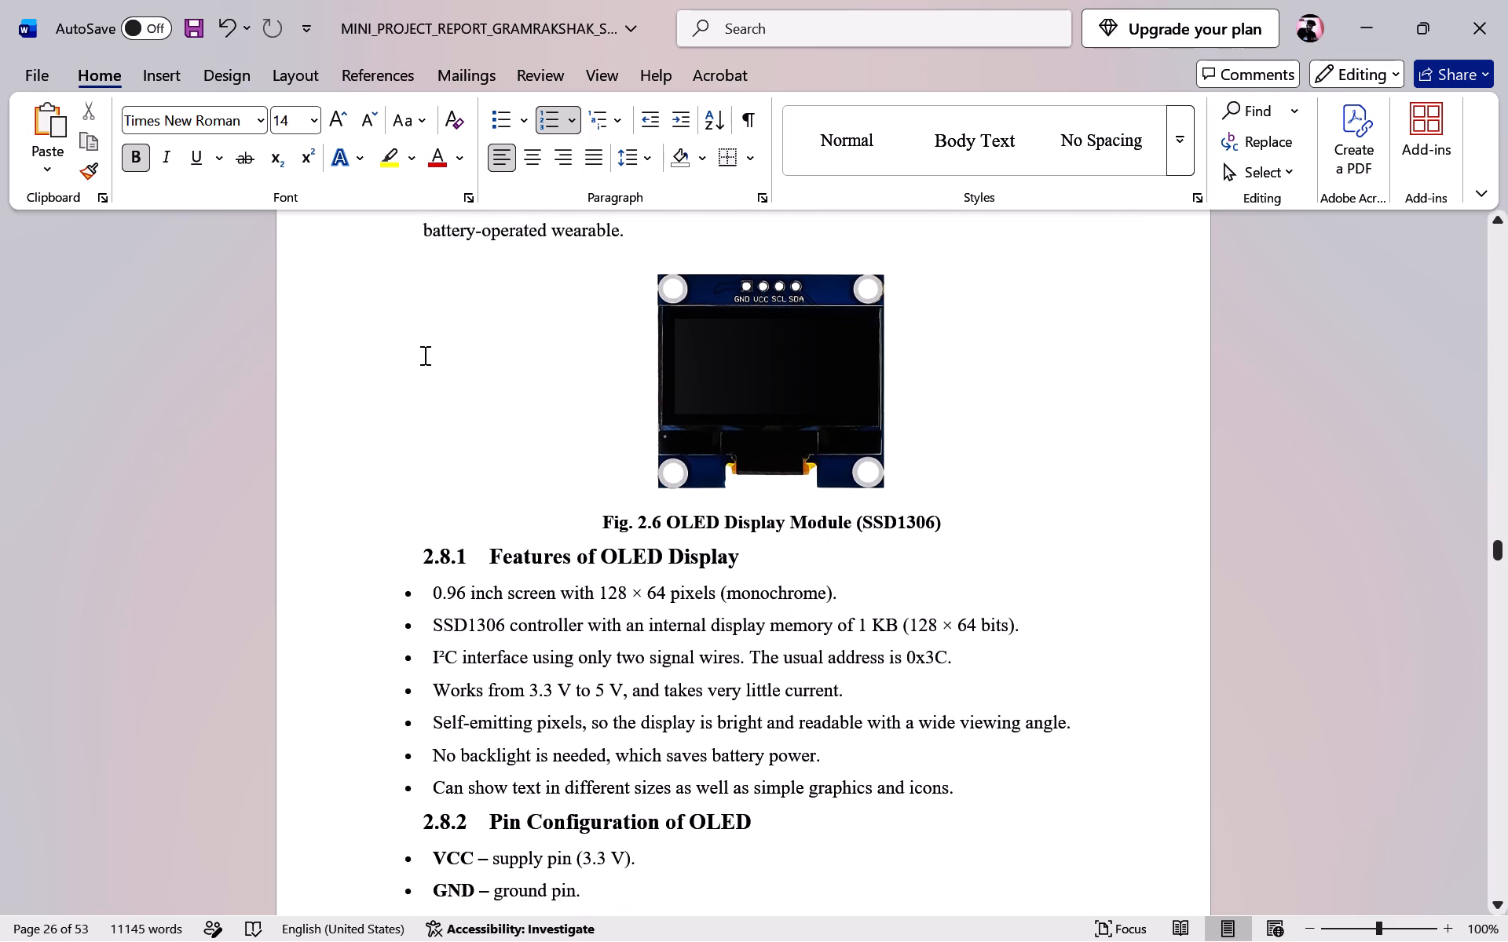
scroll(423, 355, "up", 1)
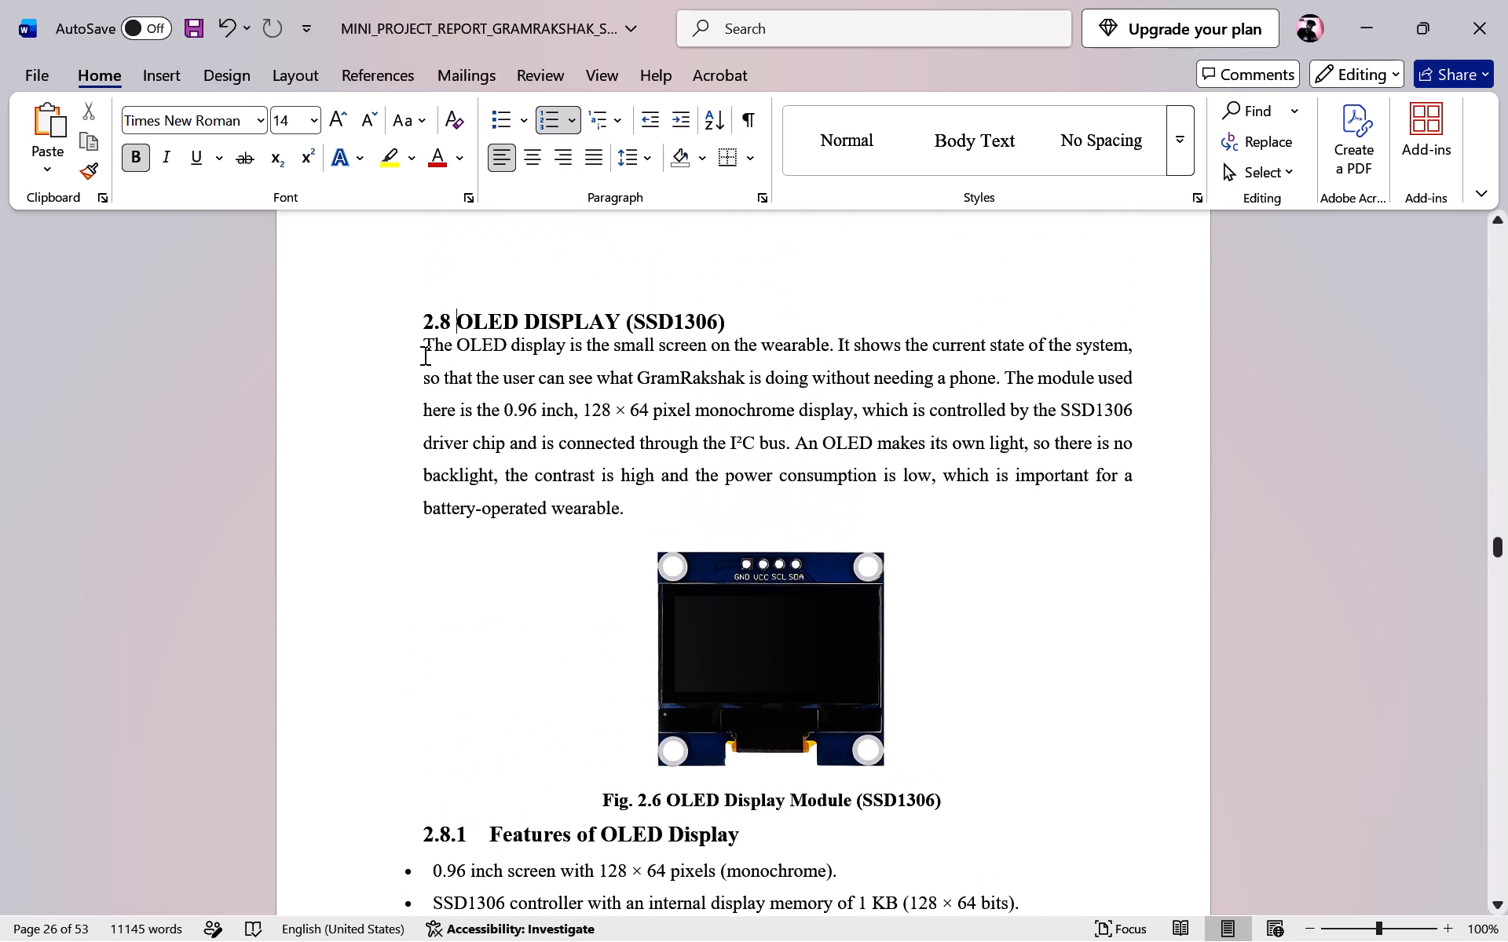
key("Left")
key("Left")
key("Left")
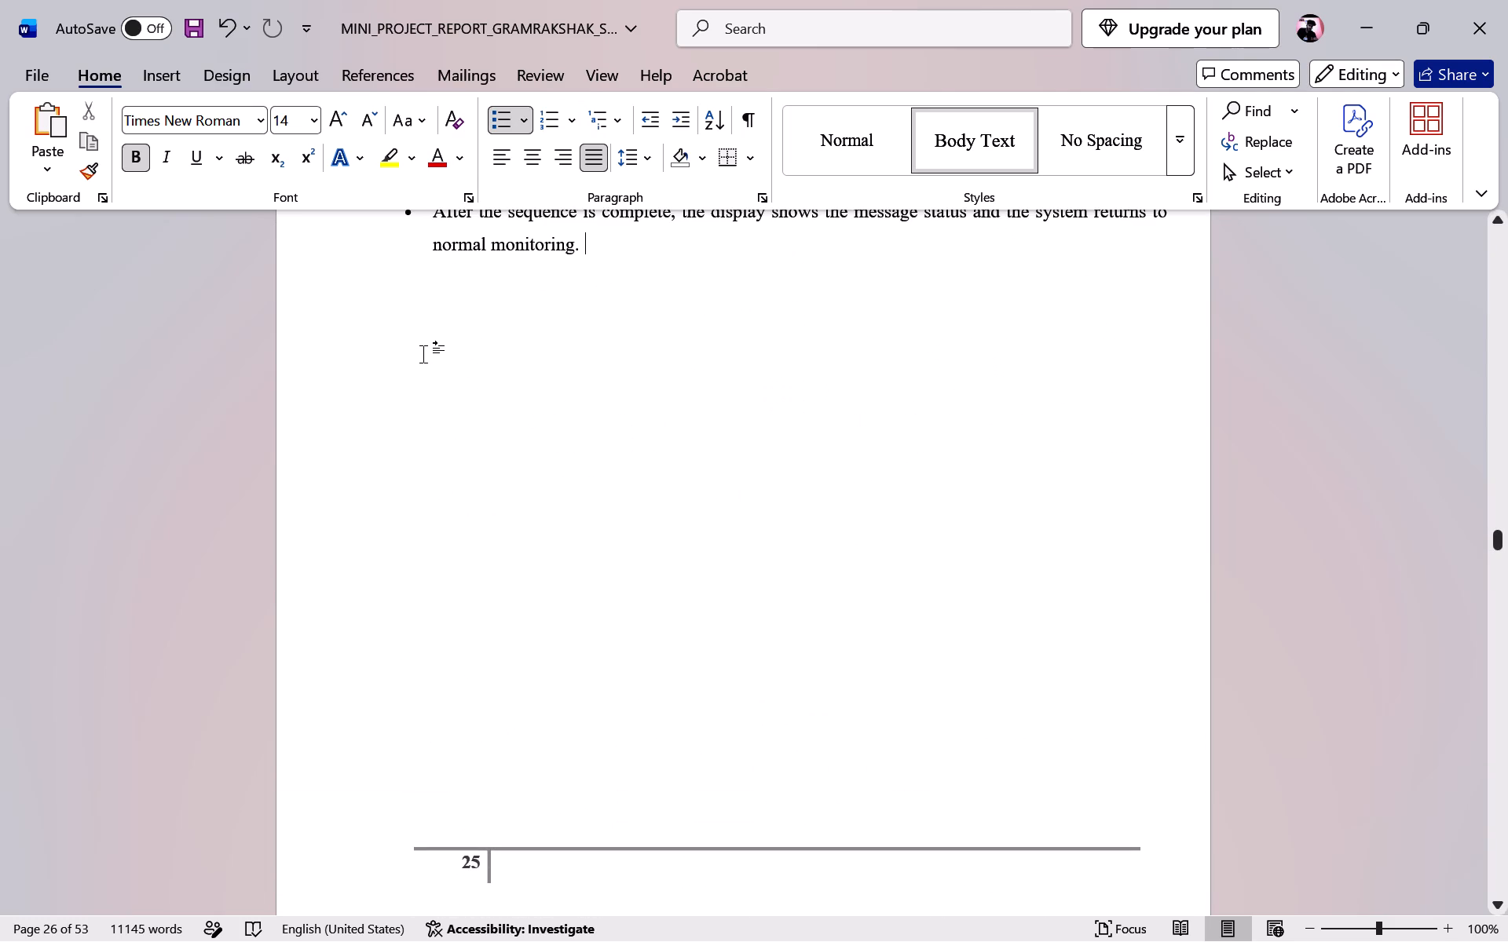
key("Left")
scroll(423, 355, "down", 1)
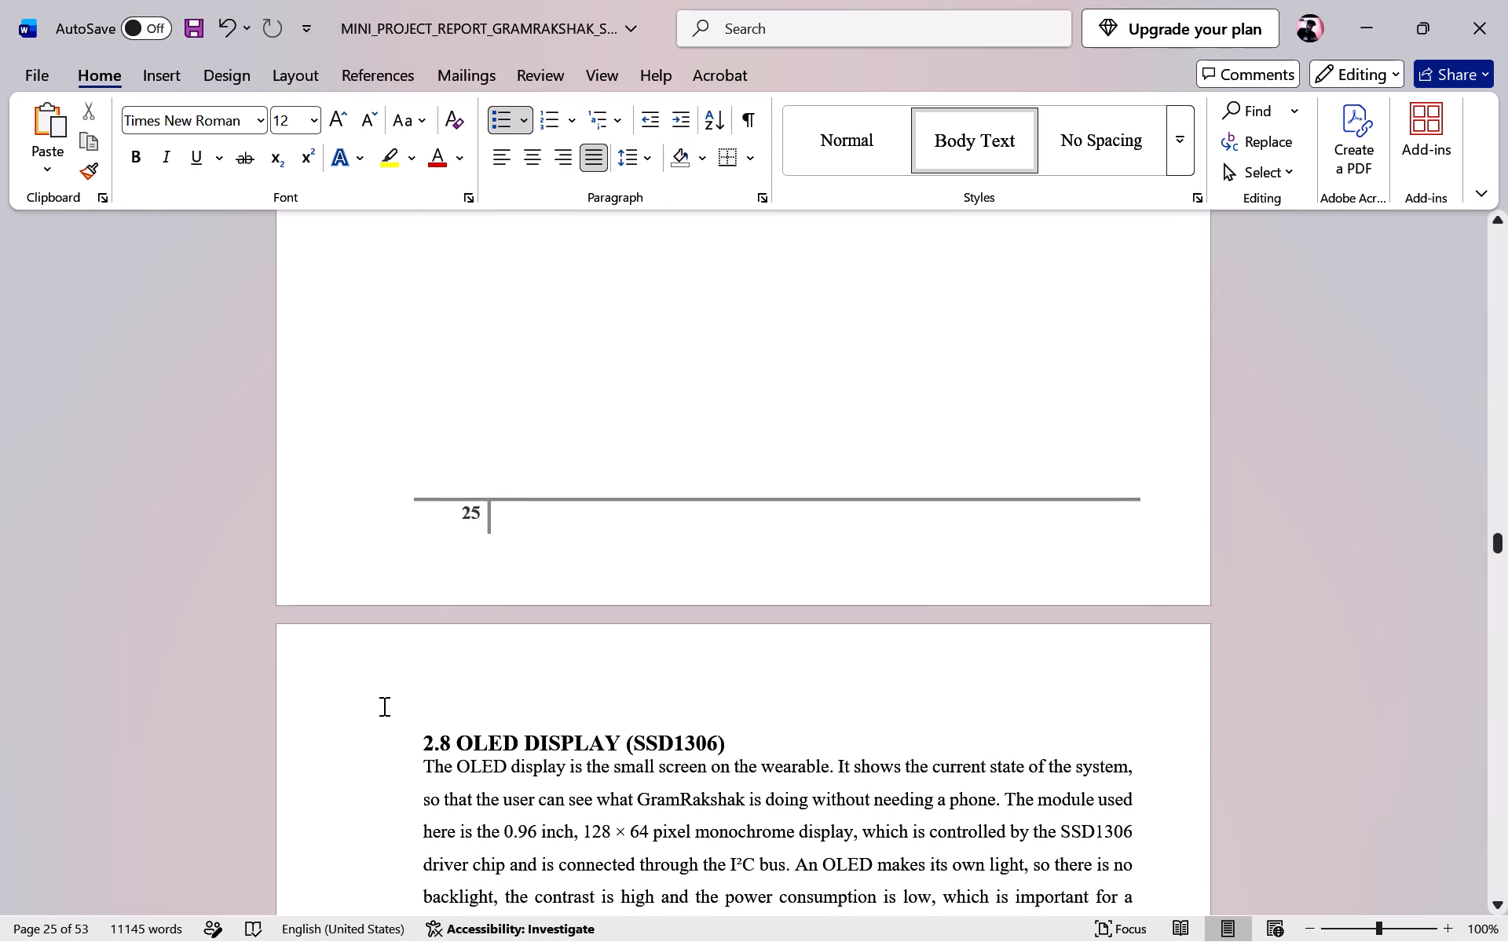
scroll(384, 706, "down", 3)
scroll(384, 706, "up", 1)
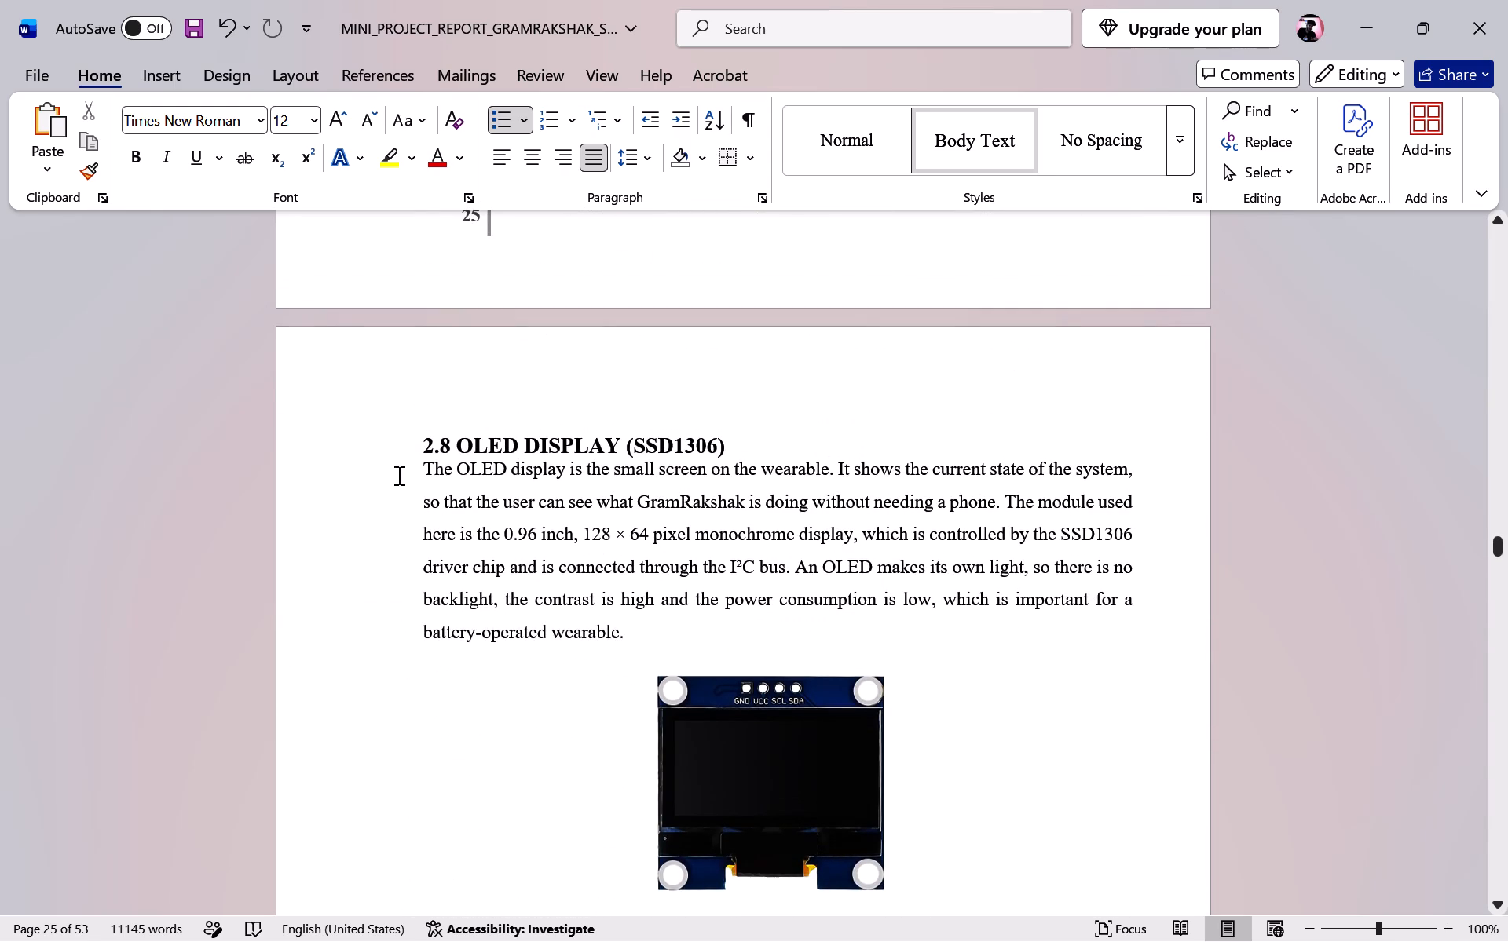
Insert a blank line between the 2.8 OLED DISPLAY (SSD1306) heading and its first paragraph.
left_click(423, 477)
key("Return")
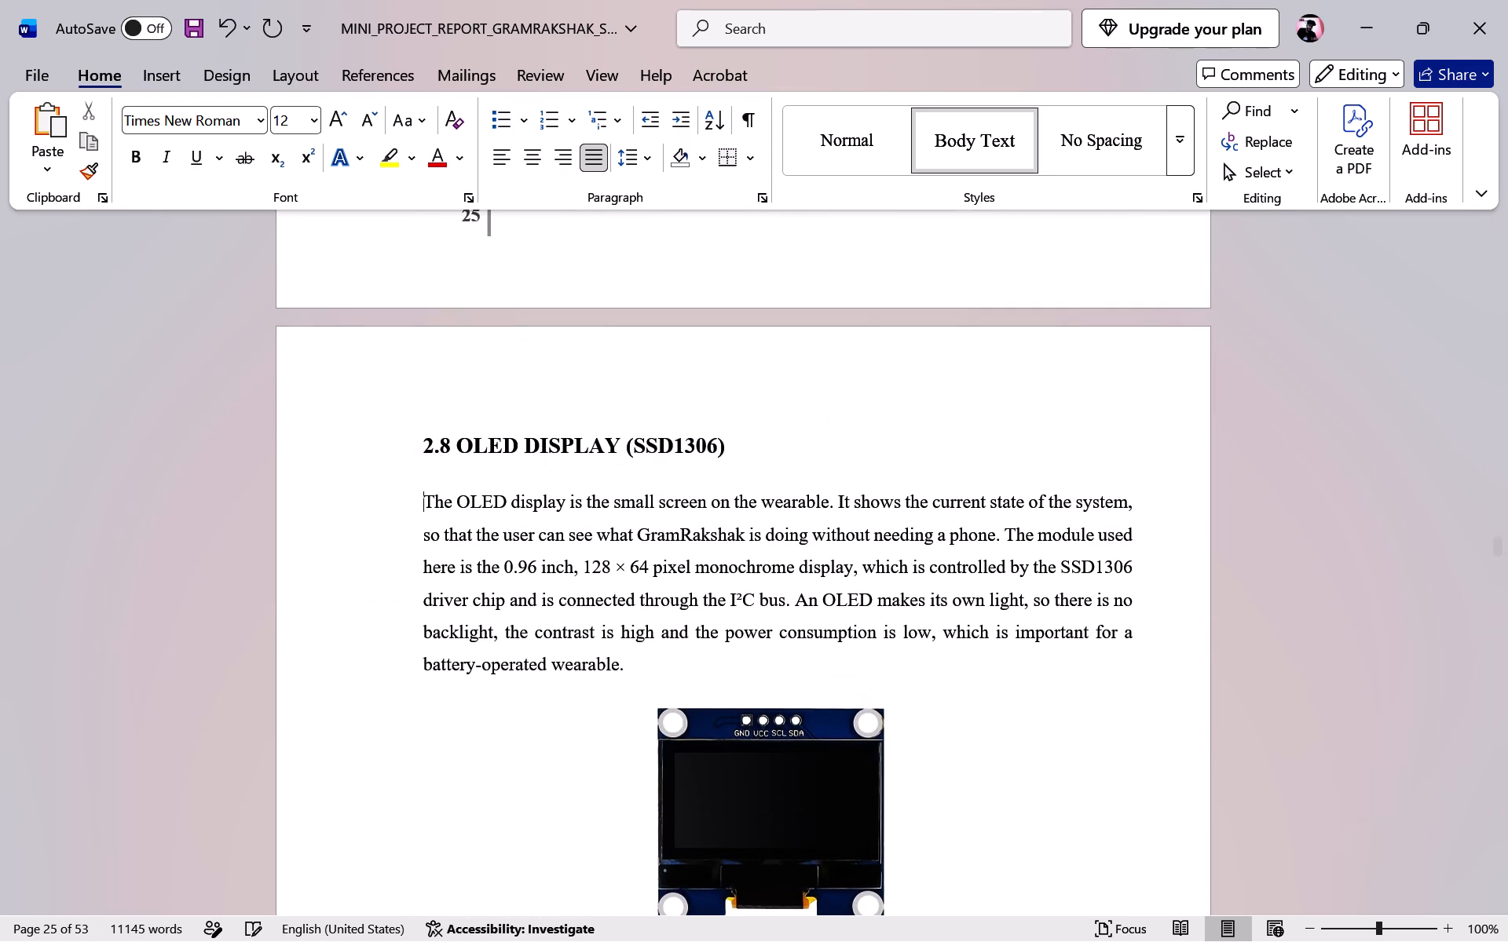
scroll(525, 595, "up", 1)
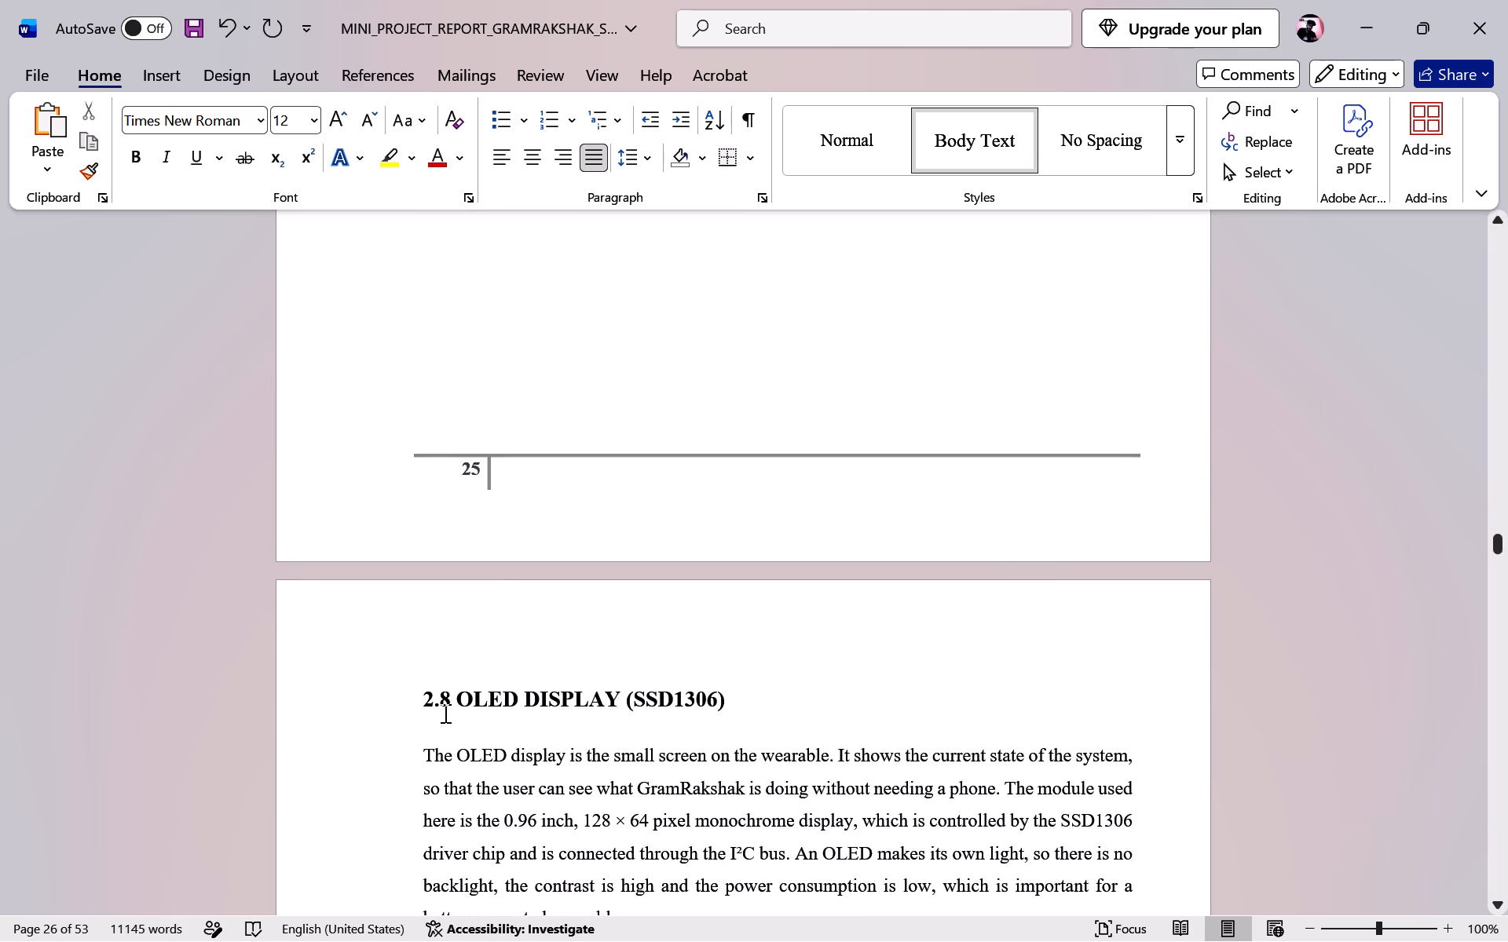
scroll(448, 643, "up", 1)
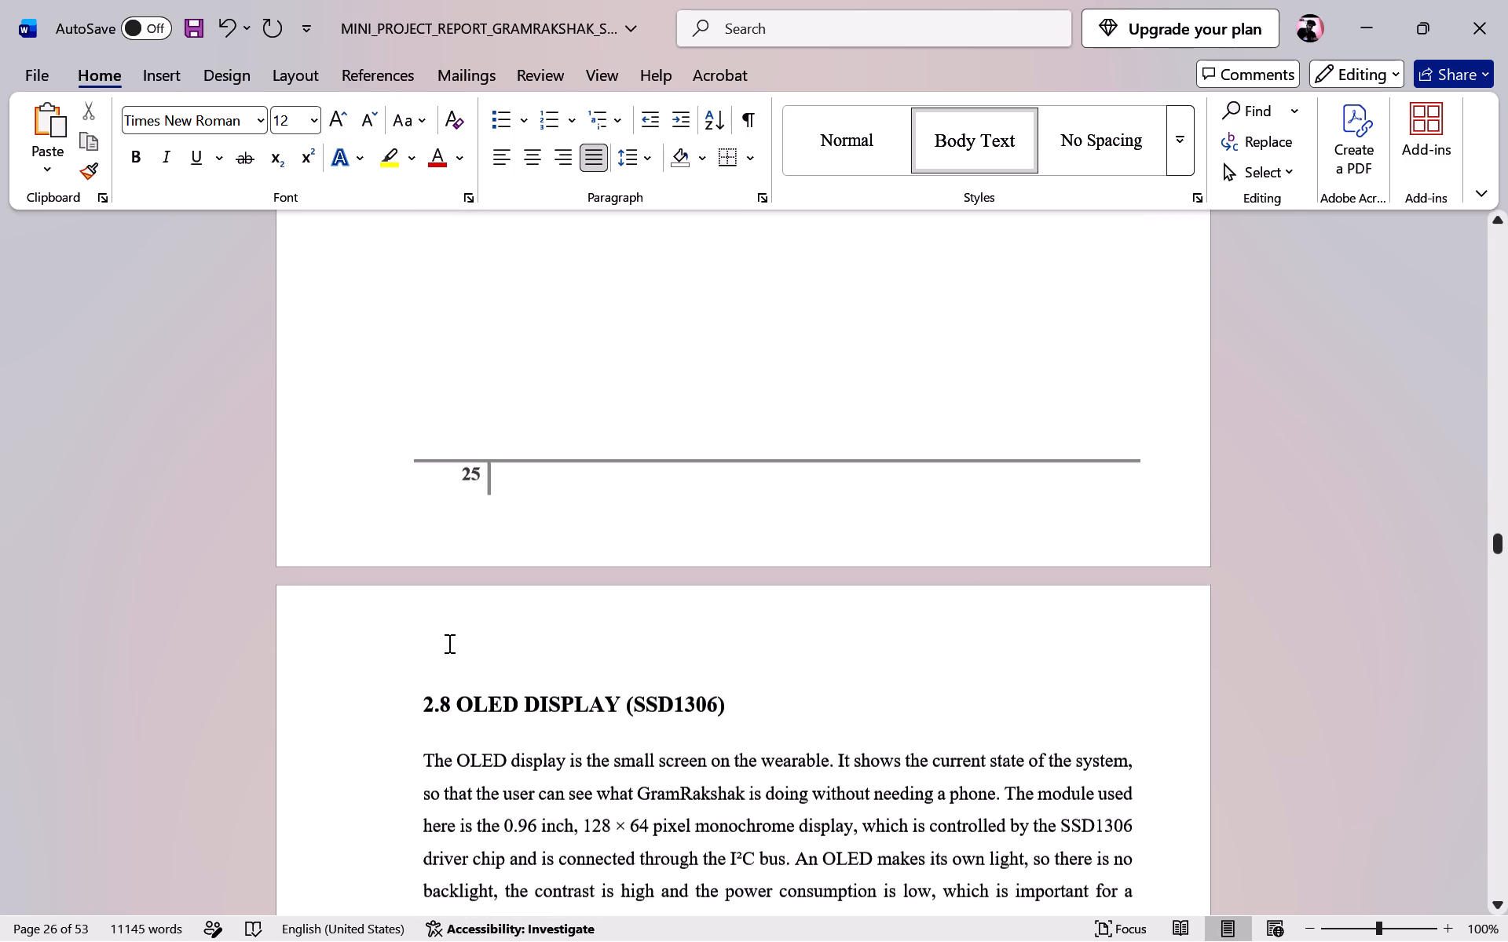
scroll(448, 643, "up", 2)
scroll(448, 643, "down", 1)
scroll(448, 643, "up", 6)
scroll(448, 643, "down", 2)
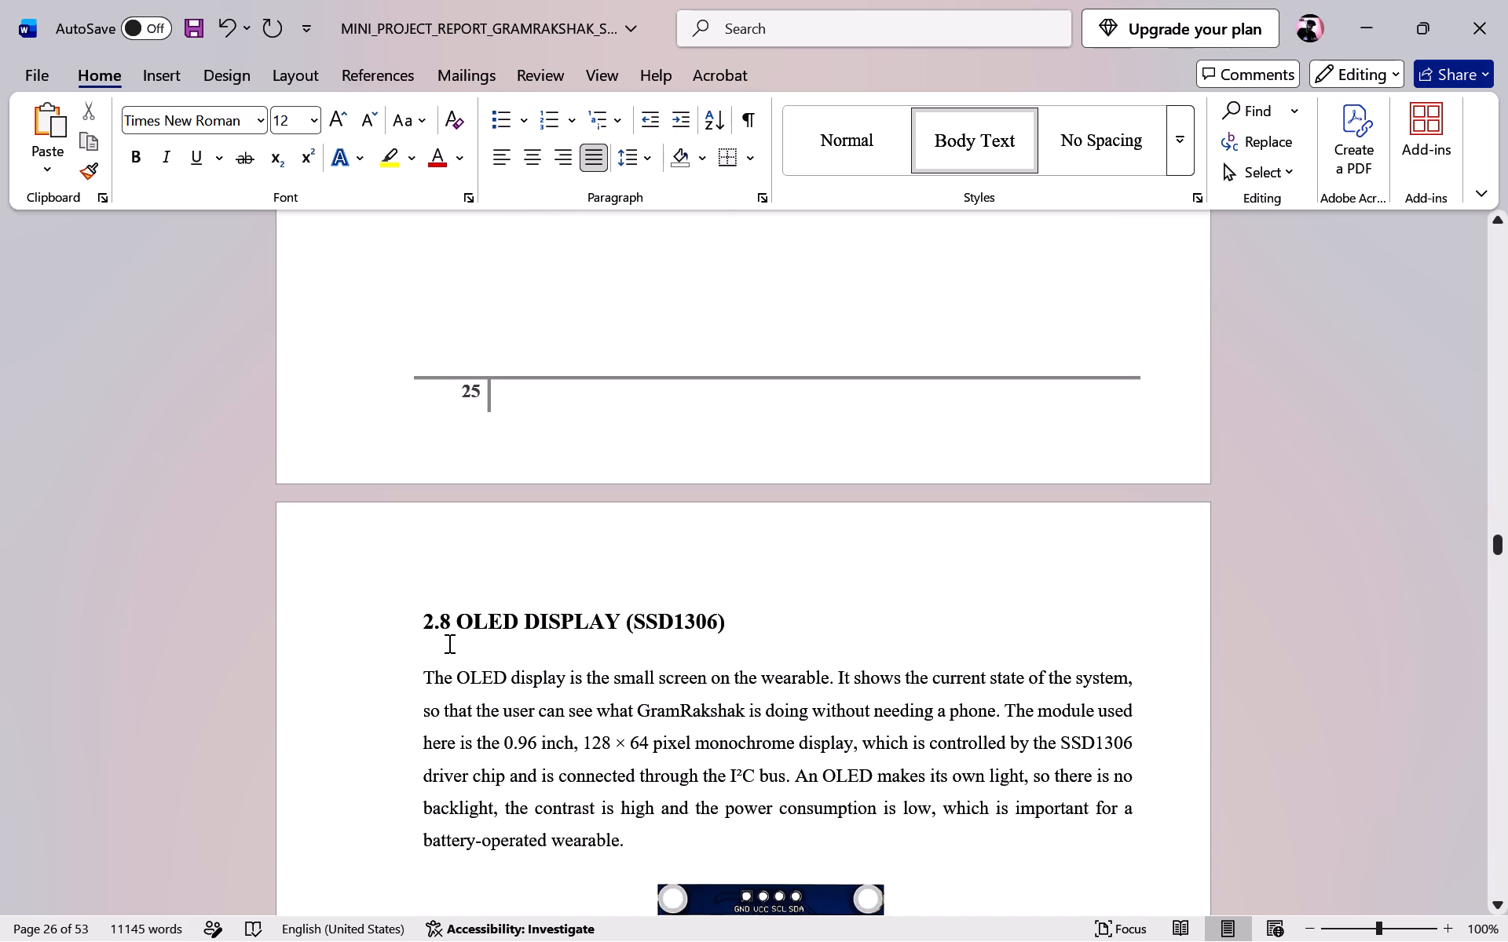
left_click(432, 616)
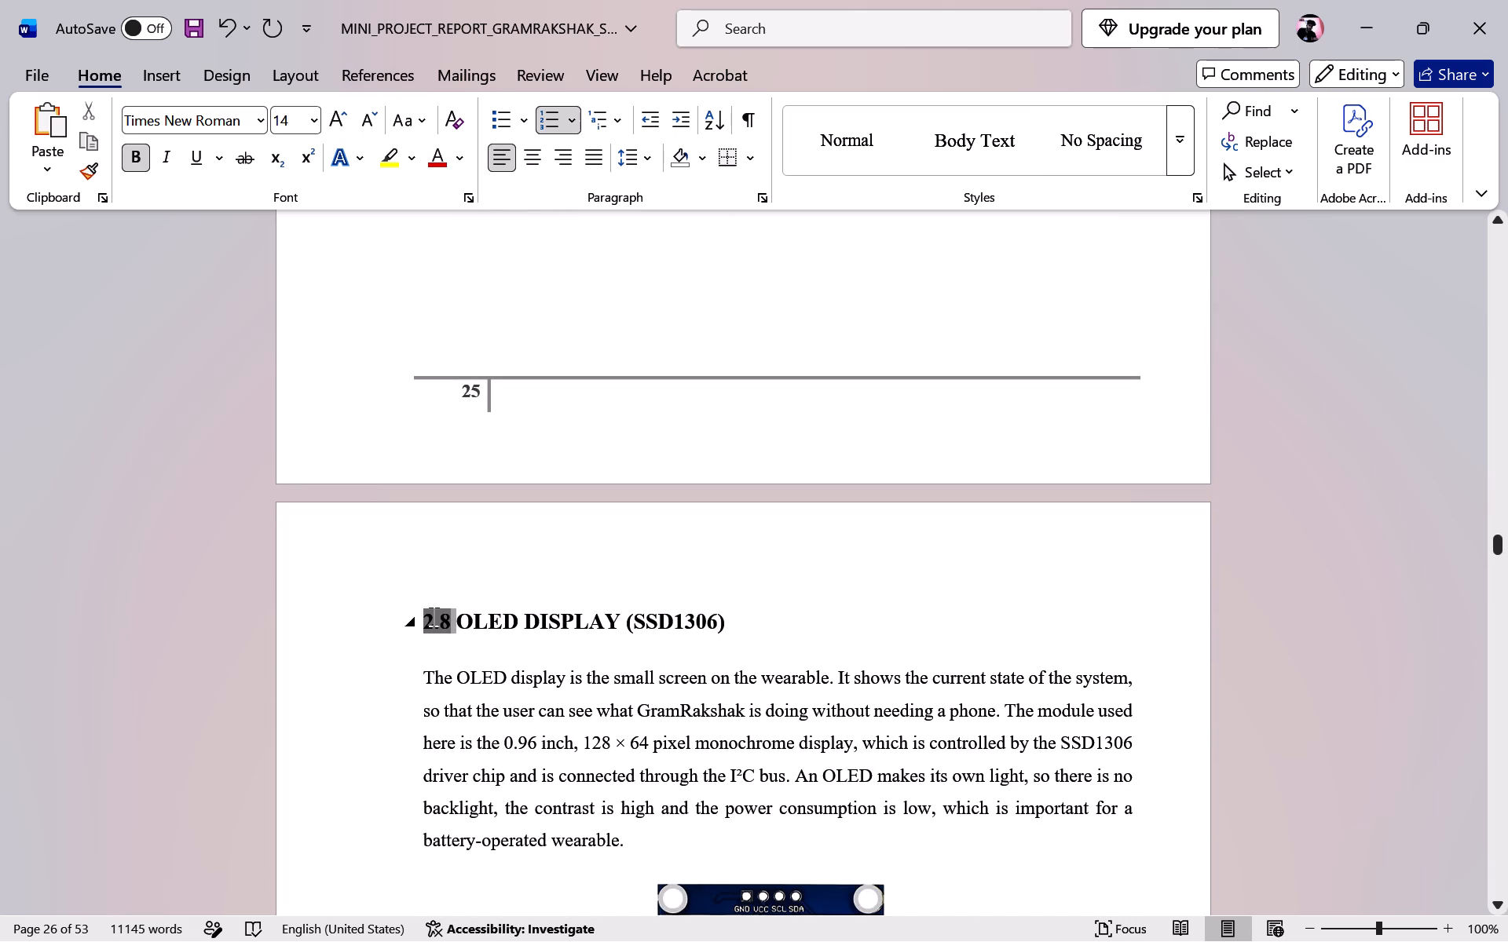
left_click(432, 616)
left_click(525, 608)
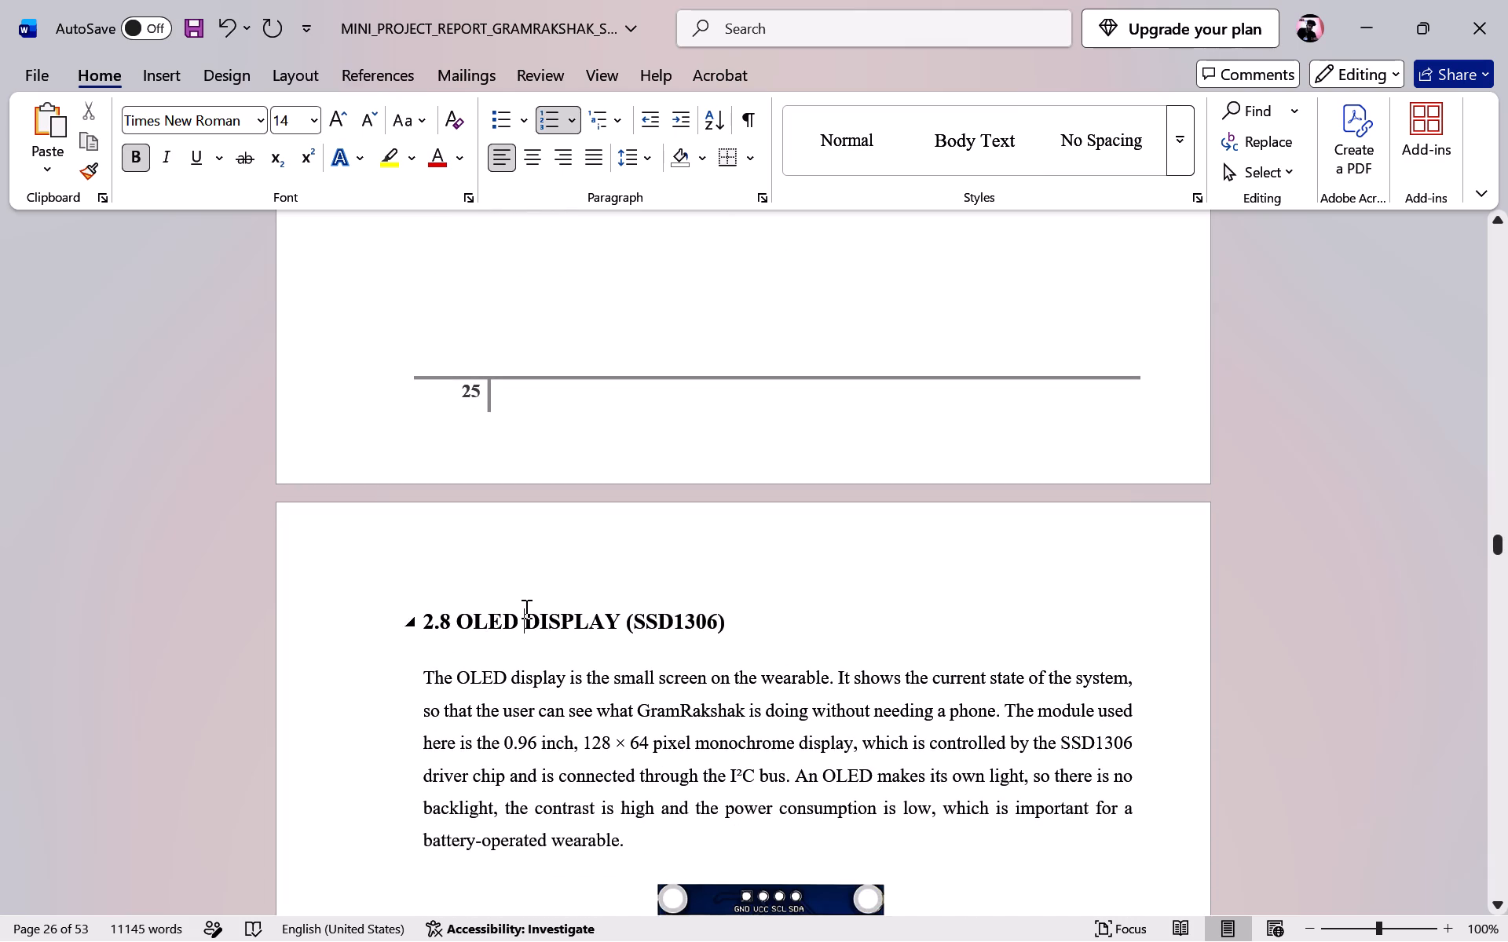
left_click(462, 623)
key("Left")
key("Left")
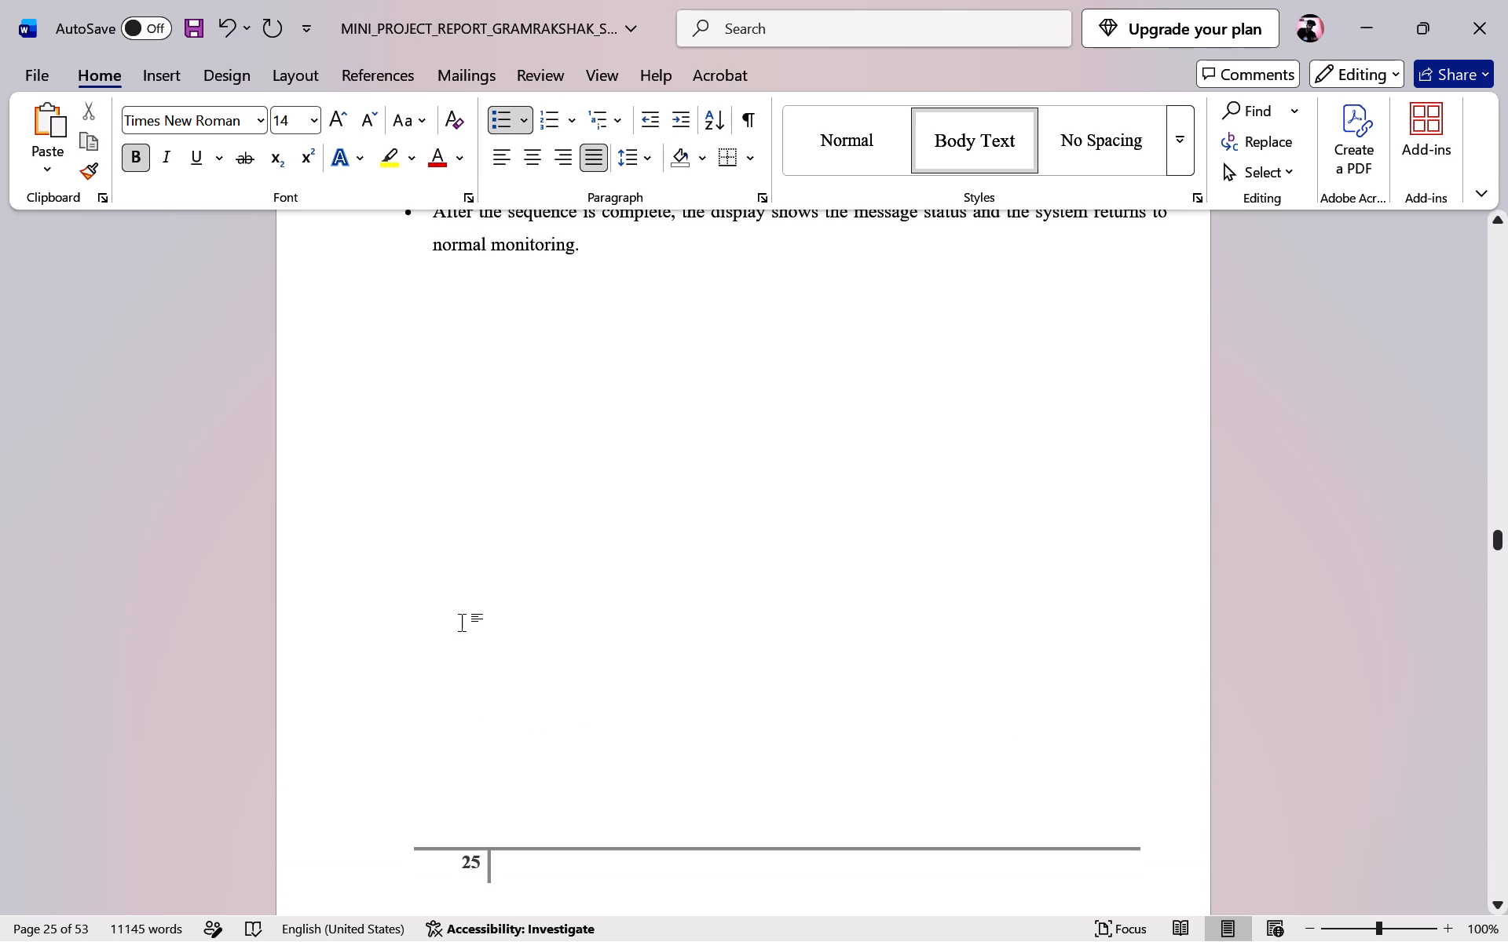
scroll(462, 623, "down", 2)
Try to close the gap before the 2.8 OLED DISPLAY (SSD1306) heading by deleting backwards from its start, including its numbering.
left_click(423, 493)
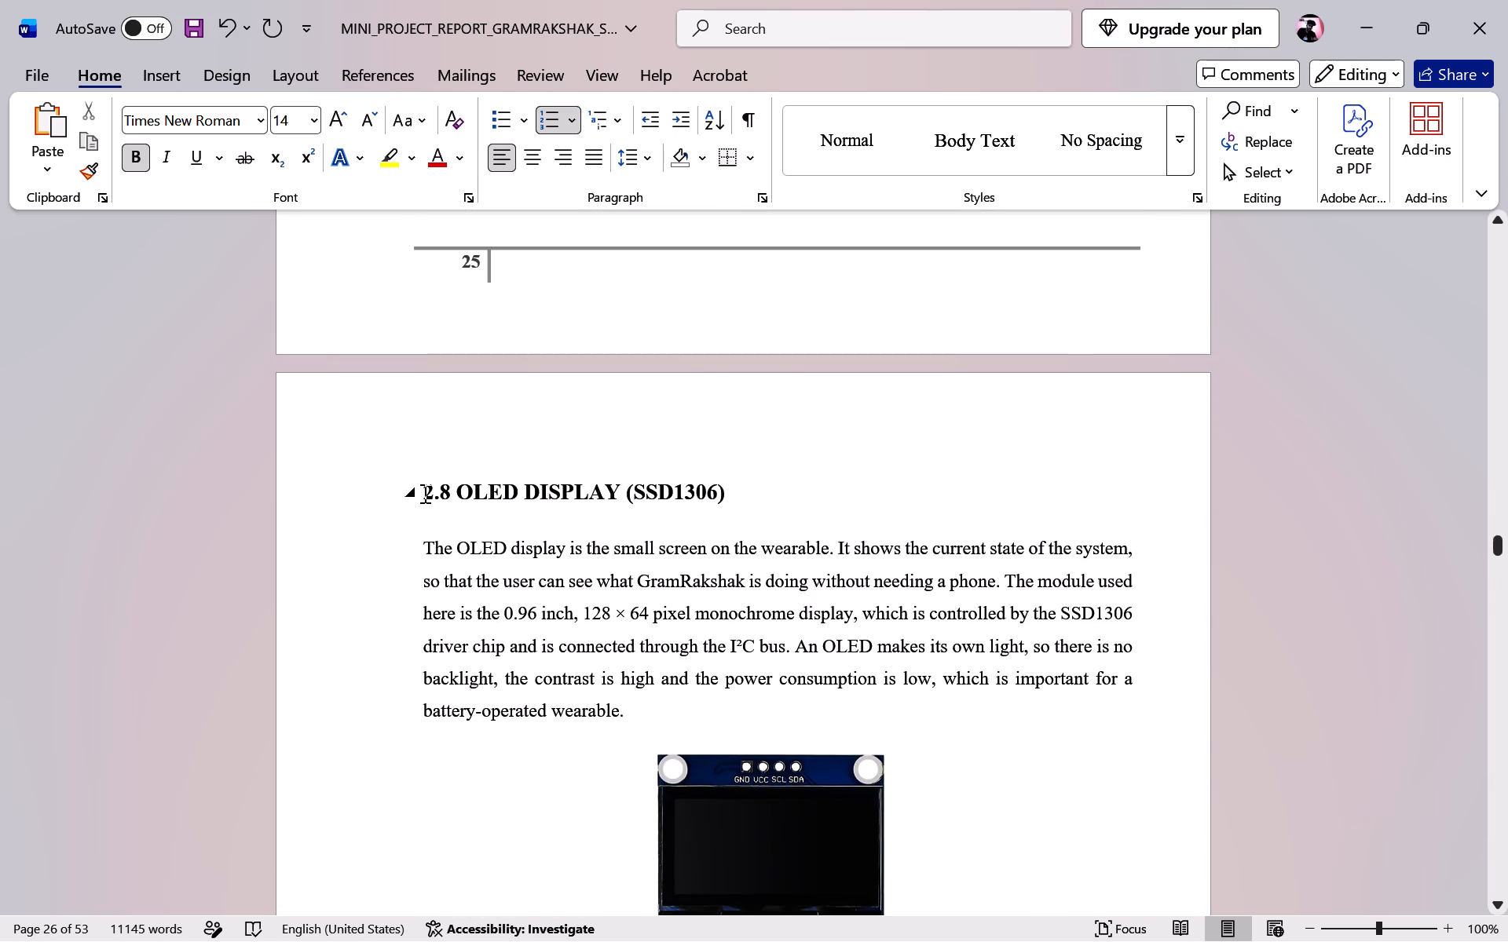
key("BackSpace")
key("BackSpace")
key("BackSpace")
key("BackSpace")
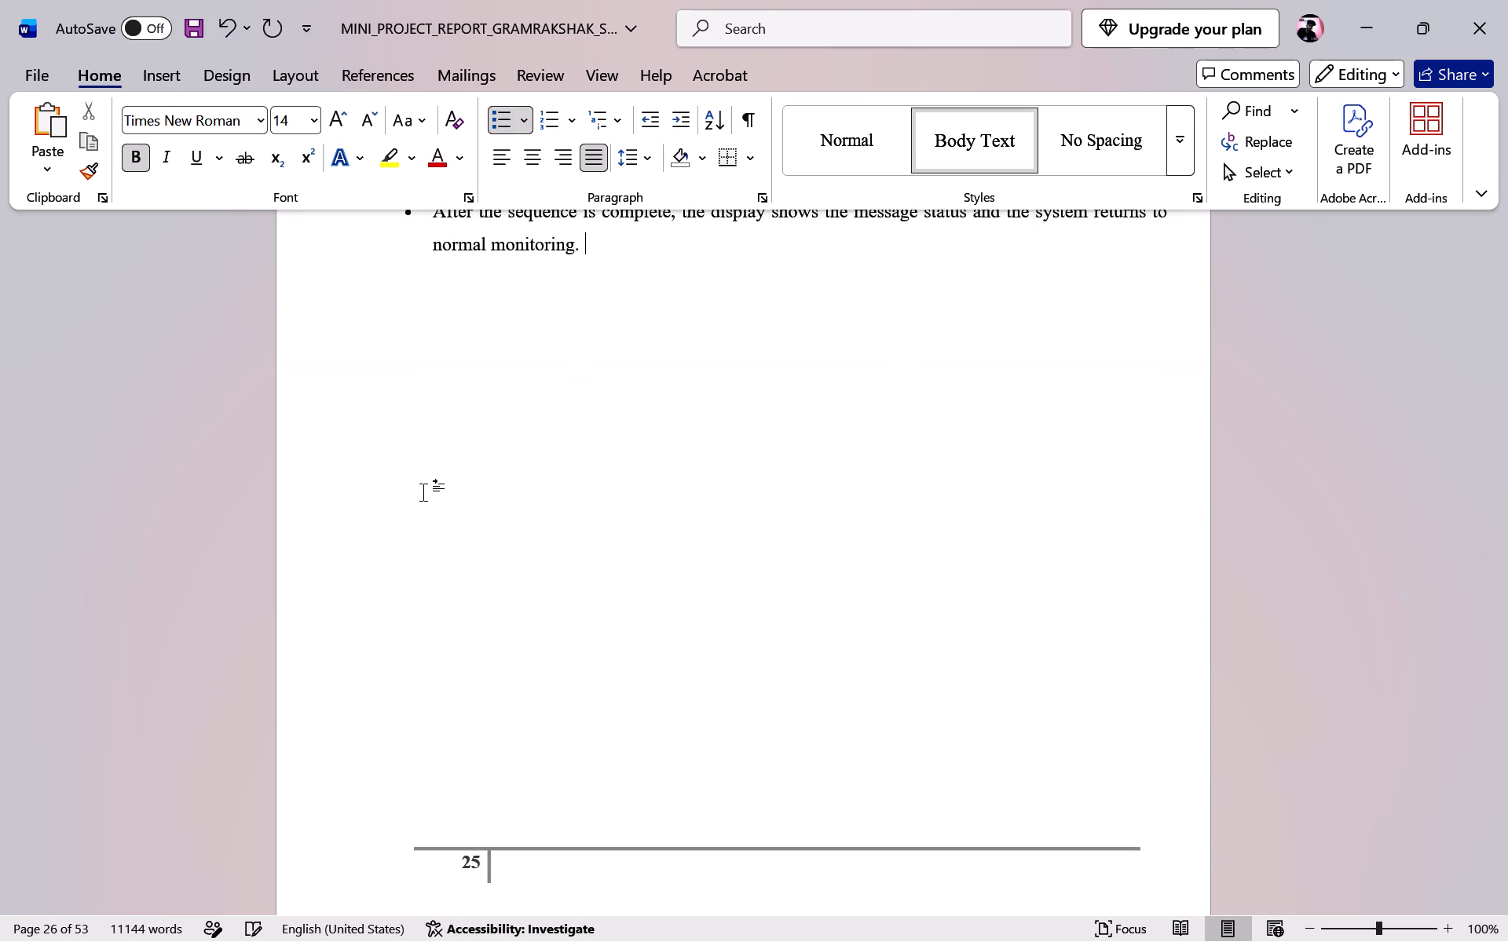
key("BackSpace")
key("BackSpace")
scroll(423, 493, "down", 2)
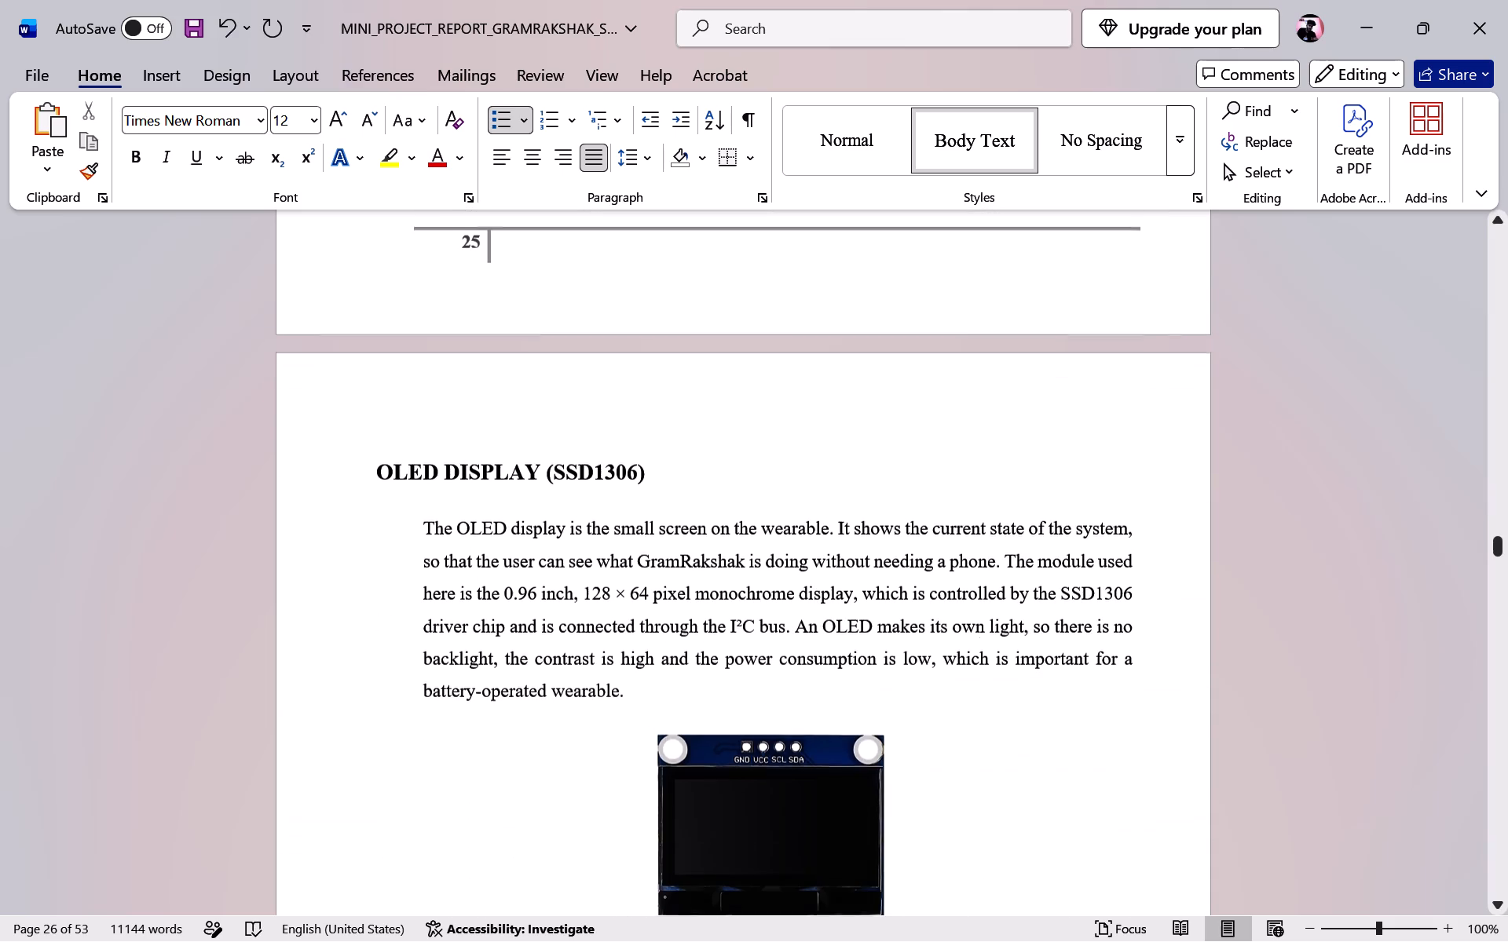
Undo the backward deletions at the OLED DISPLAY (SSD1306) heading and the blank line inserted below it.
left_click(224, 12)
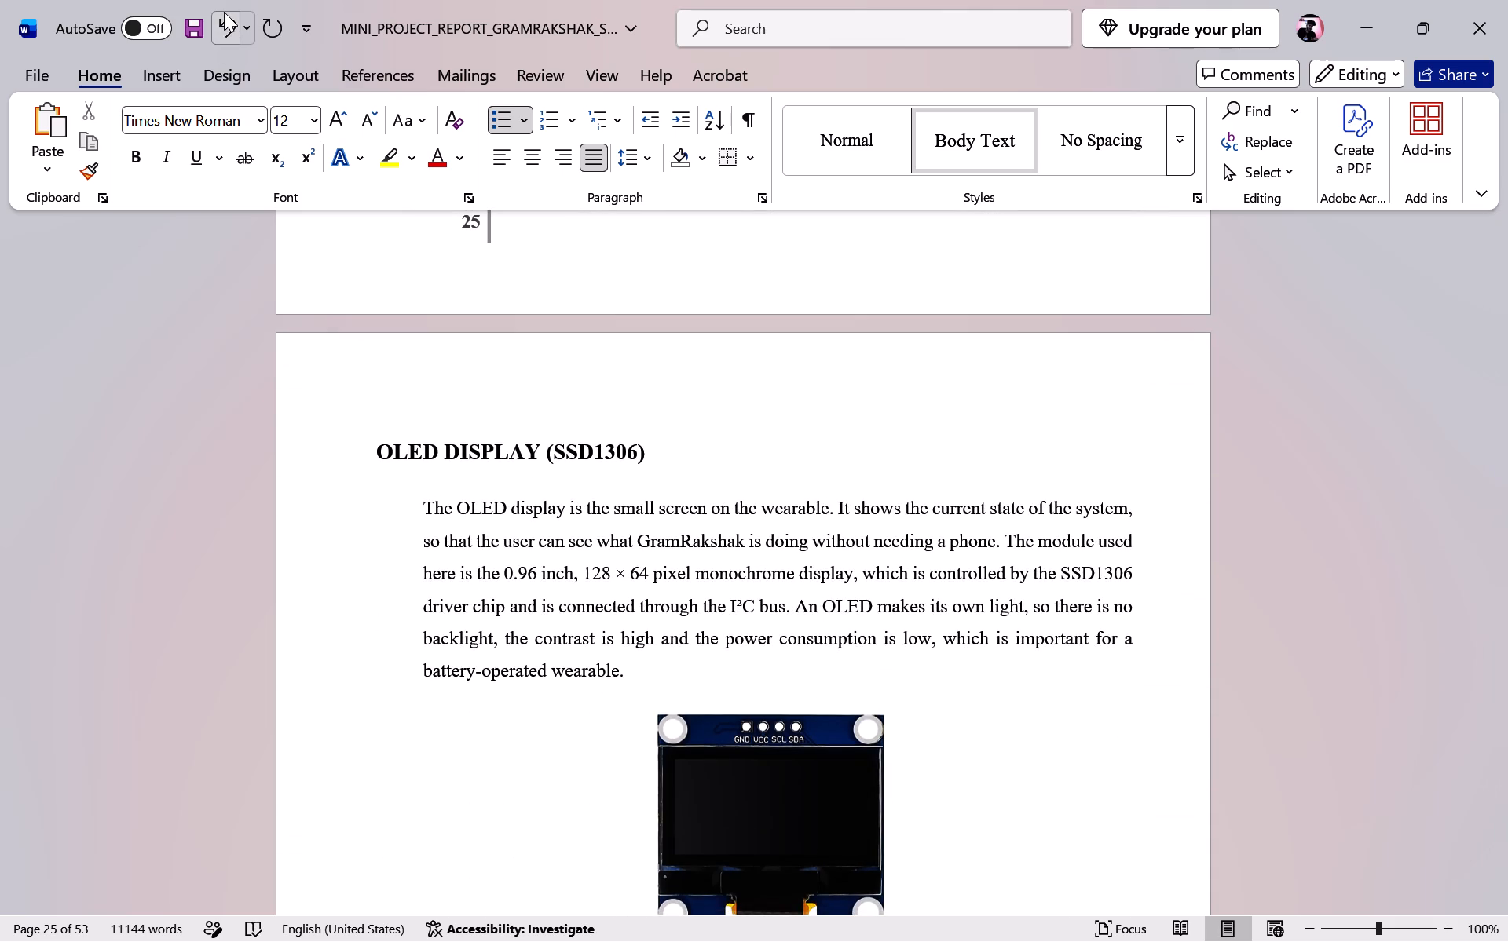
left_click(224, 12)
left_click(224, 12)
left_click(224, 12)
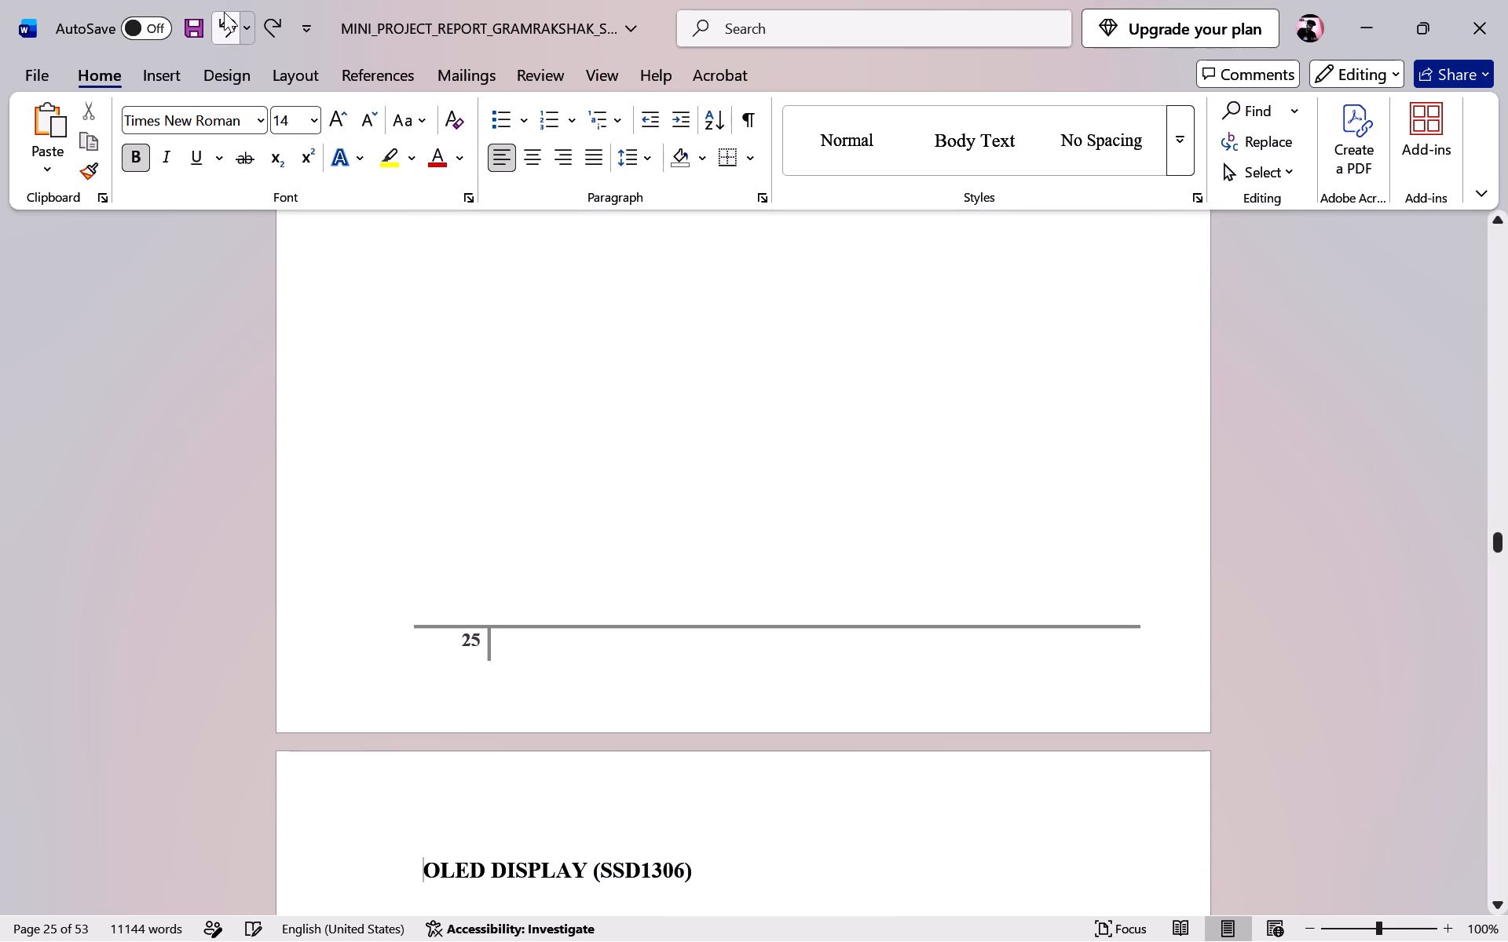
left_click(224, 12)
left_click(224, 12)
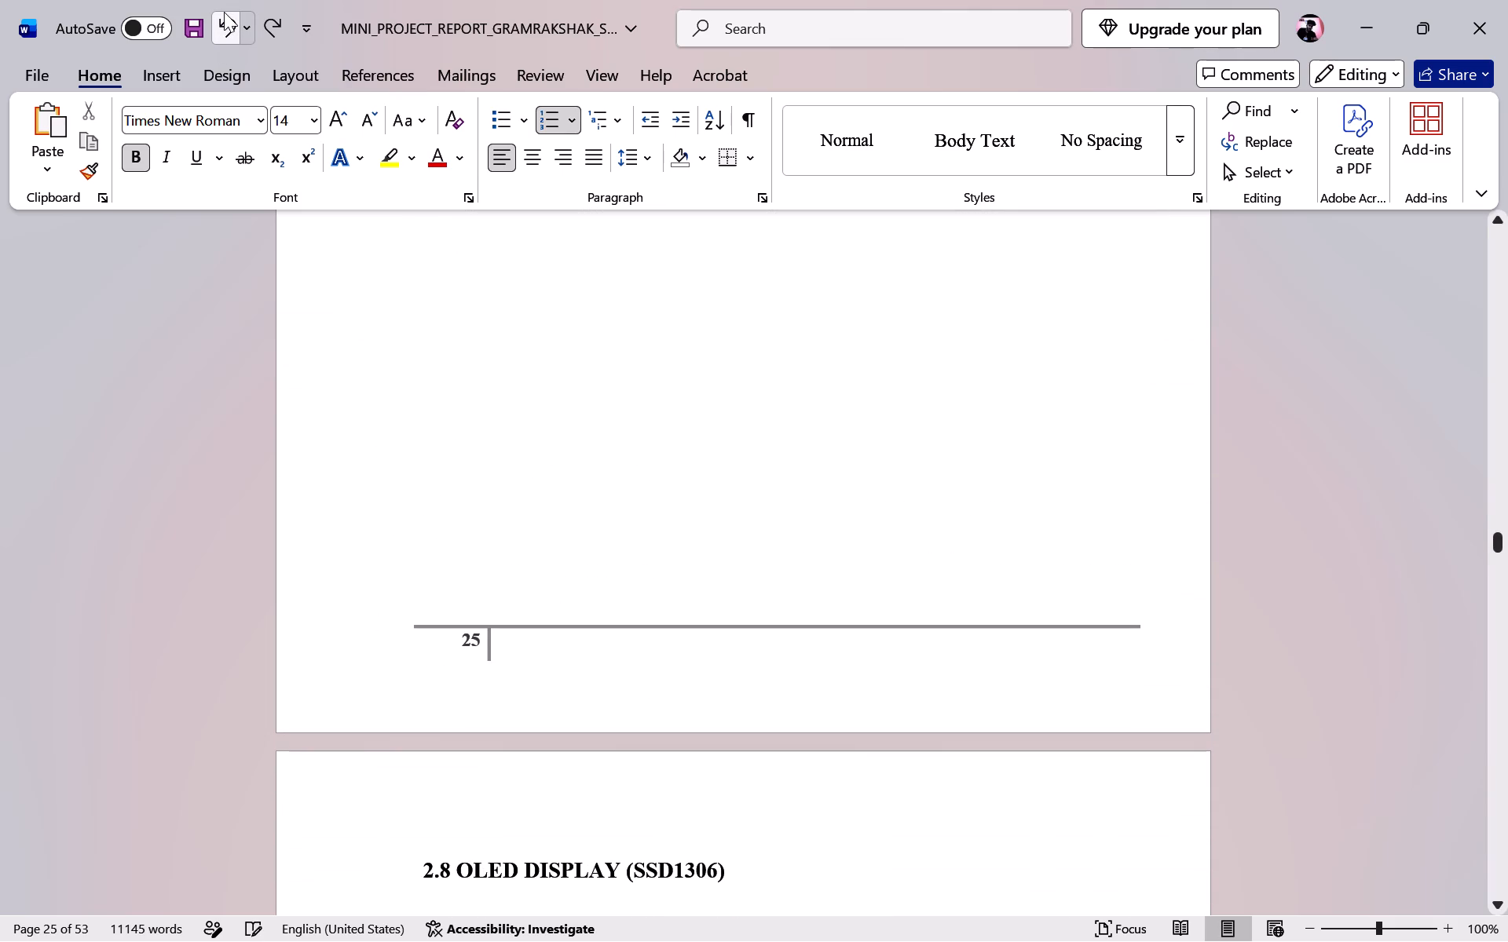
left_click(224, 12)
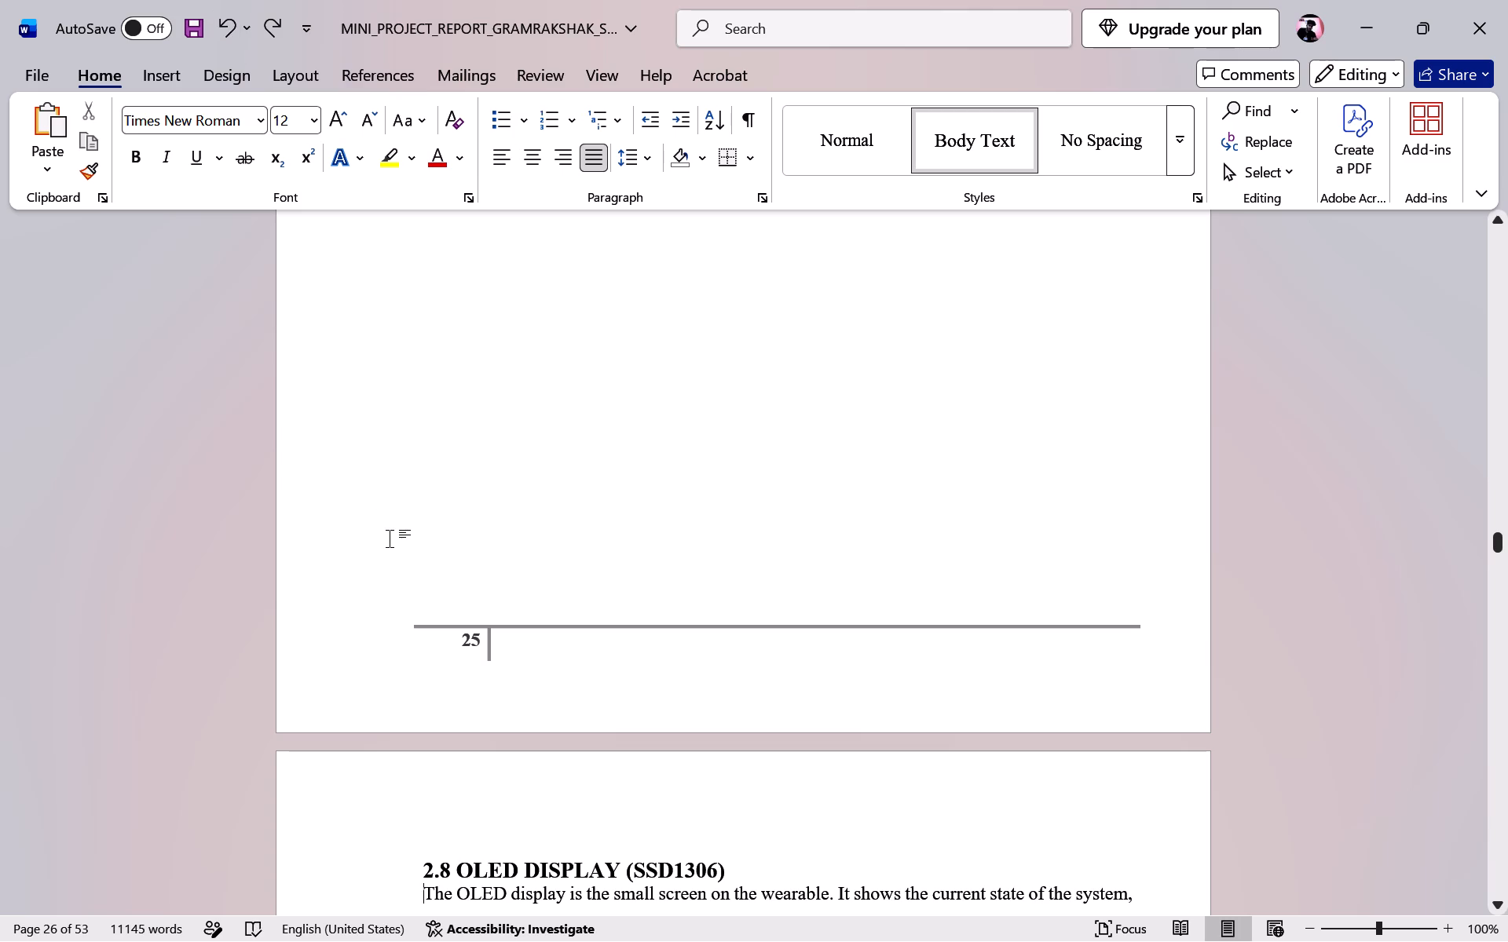
Insert a blank line between the 2.8 OLED DISPLAY (SSD1306) heading and its first paragraph.
key("Return")
Insert an unbulleted blank line before the "The firmware keeps a 1 KB frame buffer in RAM" bullet in section 2.8.3.
scroll(390, 539, "down", 1)
scroll(504, 688, "up", 2)
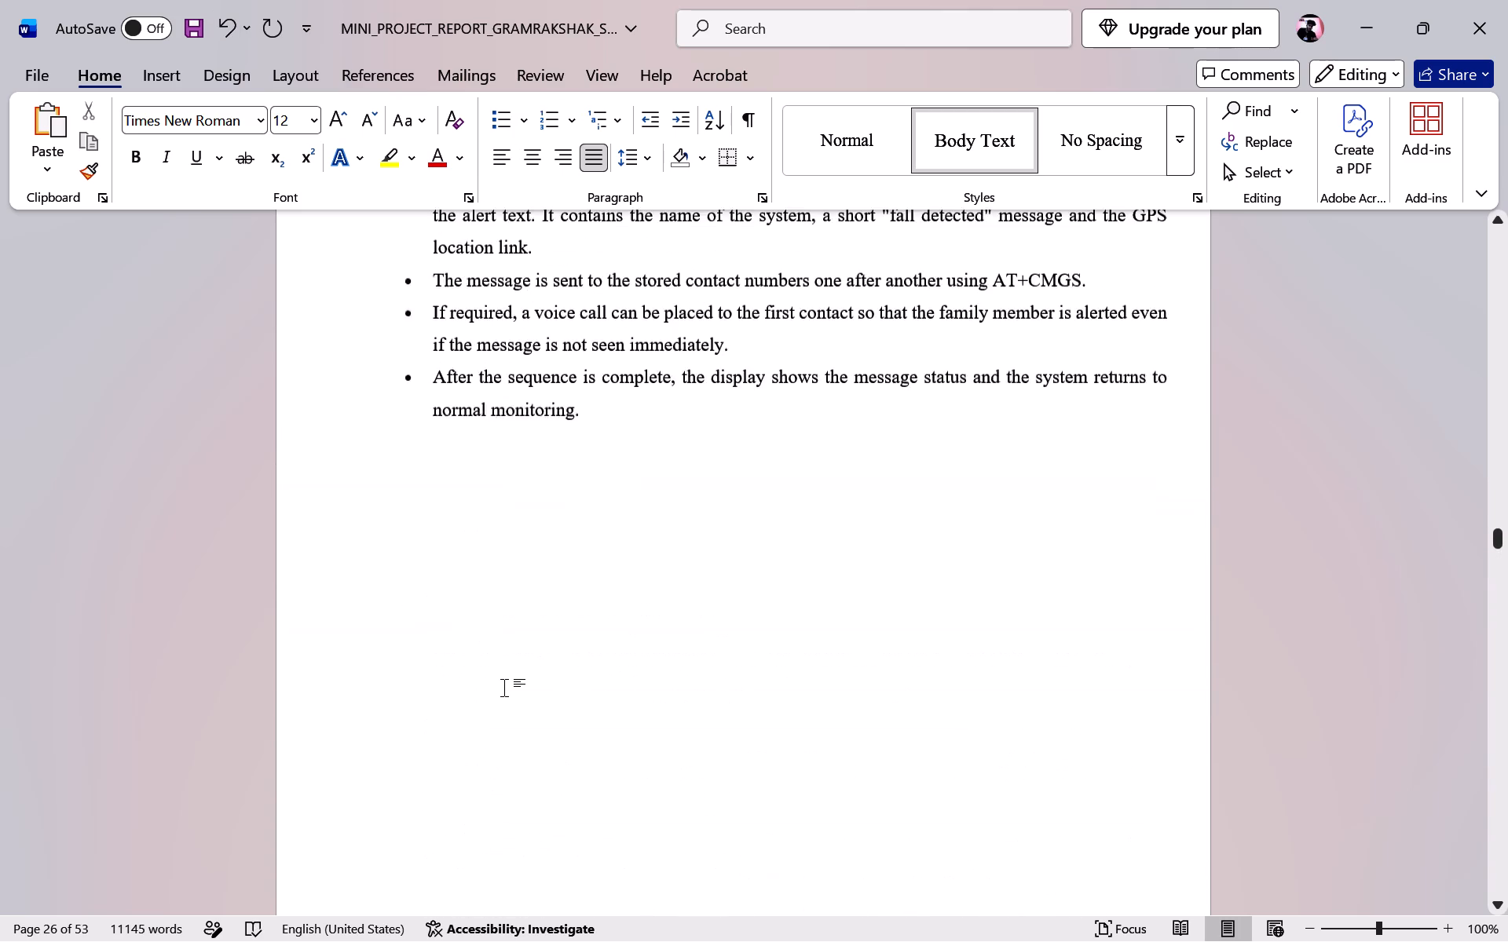
scroll(504, 688, "up", 1)
scroll(504, 688, "down", 3)
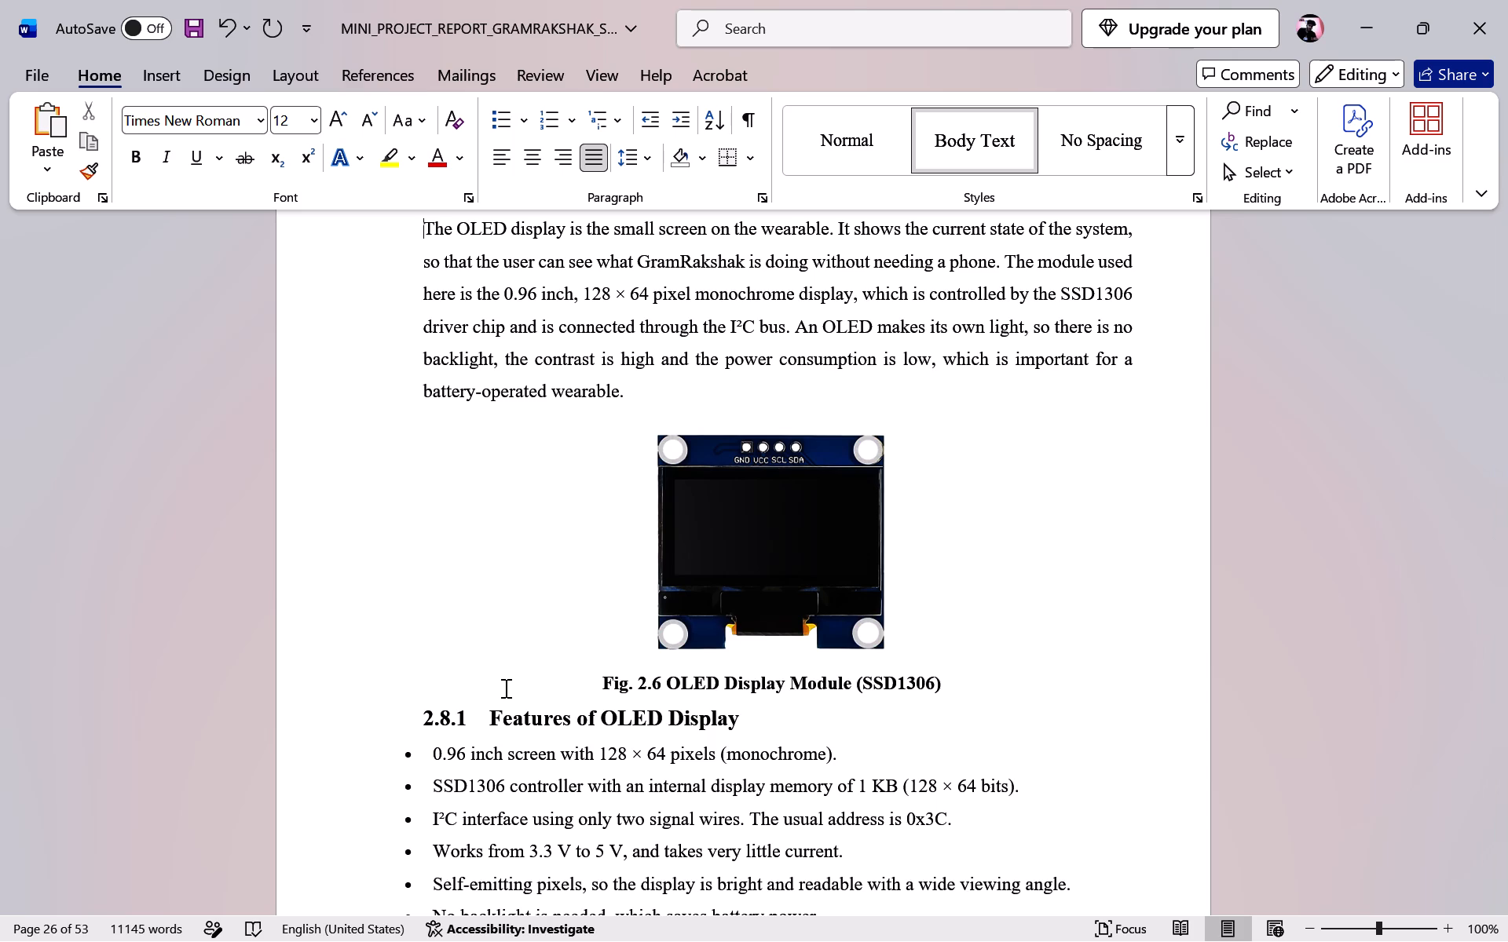
scroll(504, 688, "down", 1)
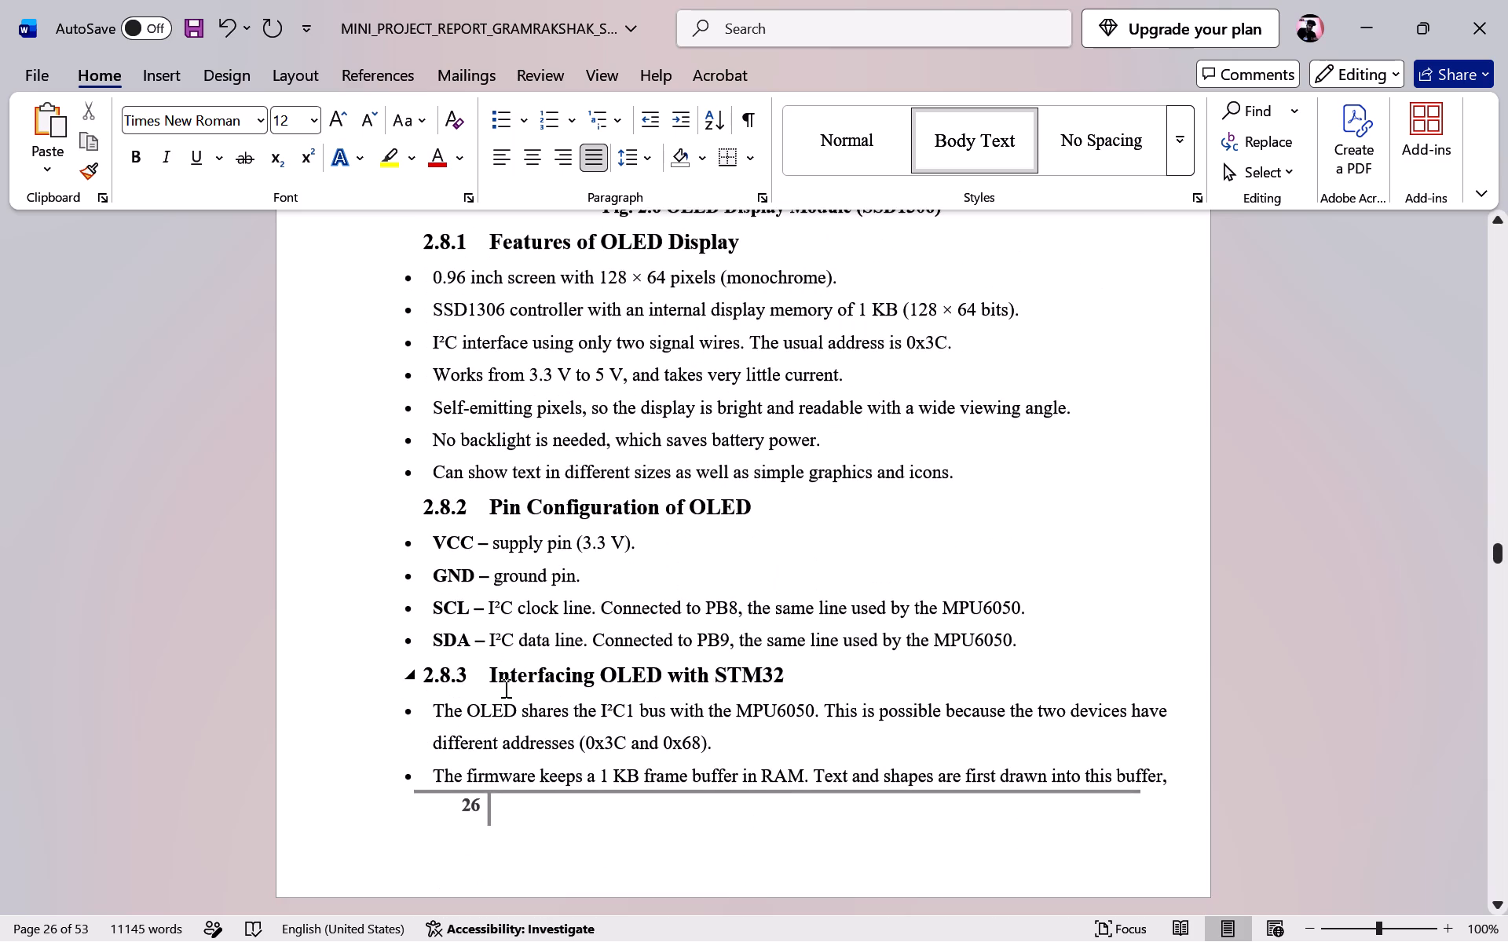
scroll(488, 705, "down", 1)
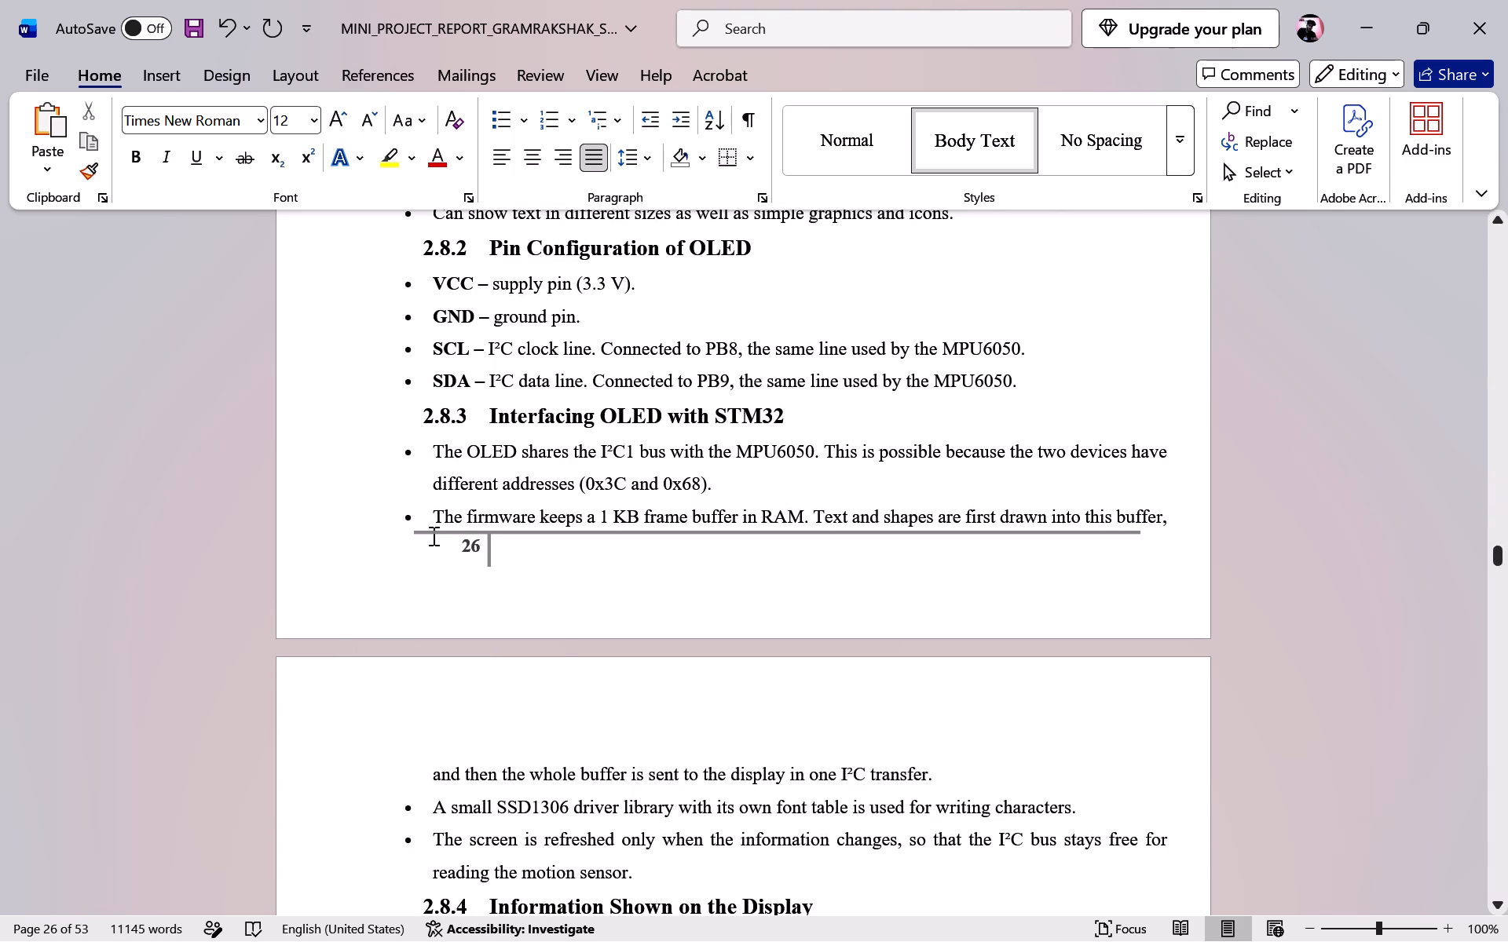
left_click(434, 513)
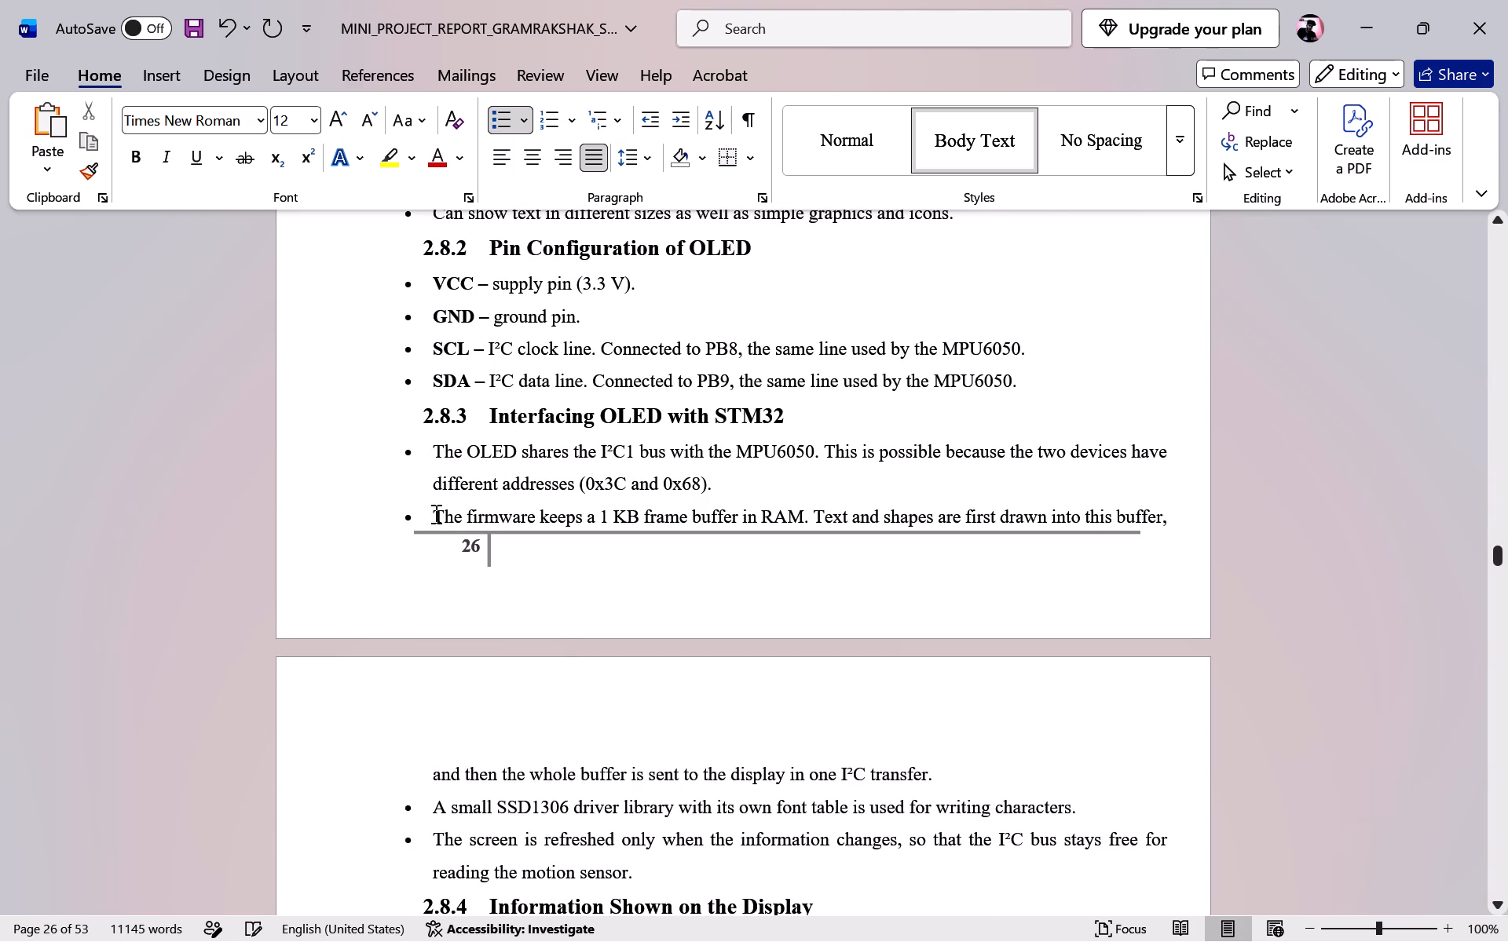
key("Return")
left_click(424, 516)
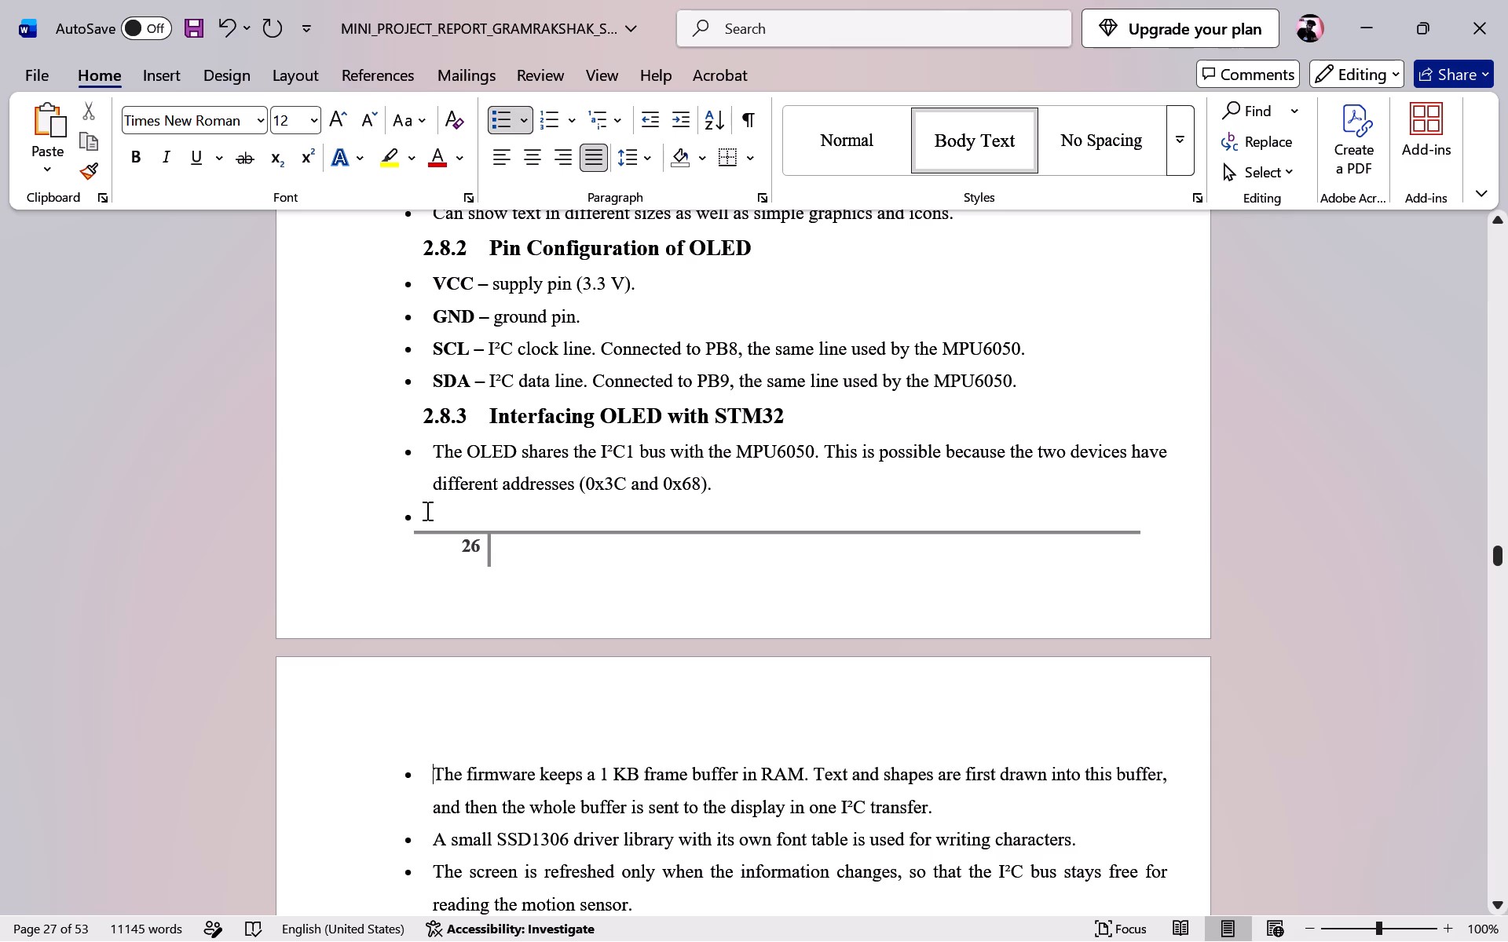
key("BackSpace")
key("BackSpace")
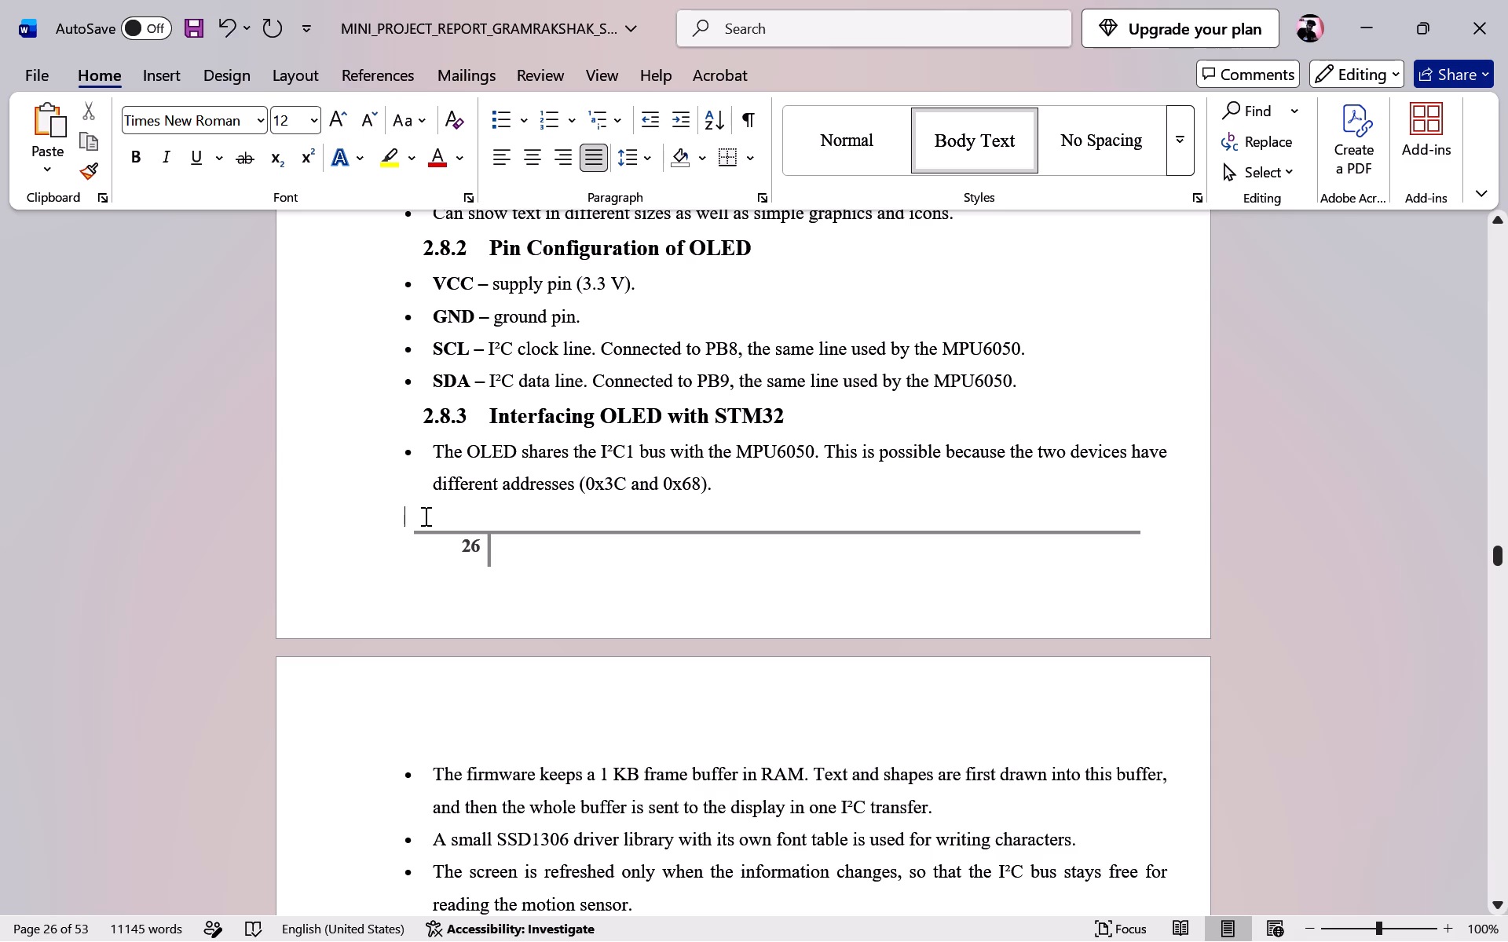
Review the page layout from section 2.7.4 on the GSM module's power requirement through the end of the OLED display section.
scroll(424, 516, "up", 6)
scroll(424, 516, "down", 2)
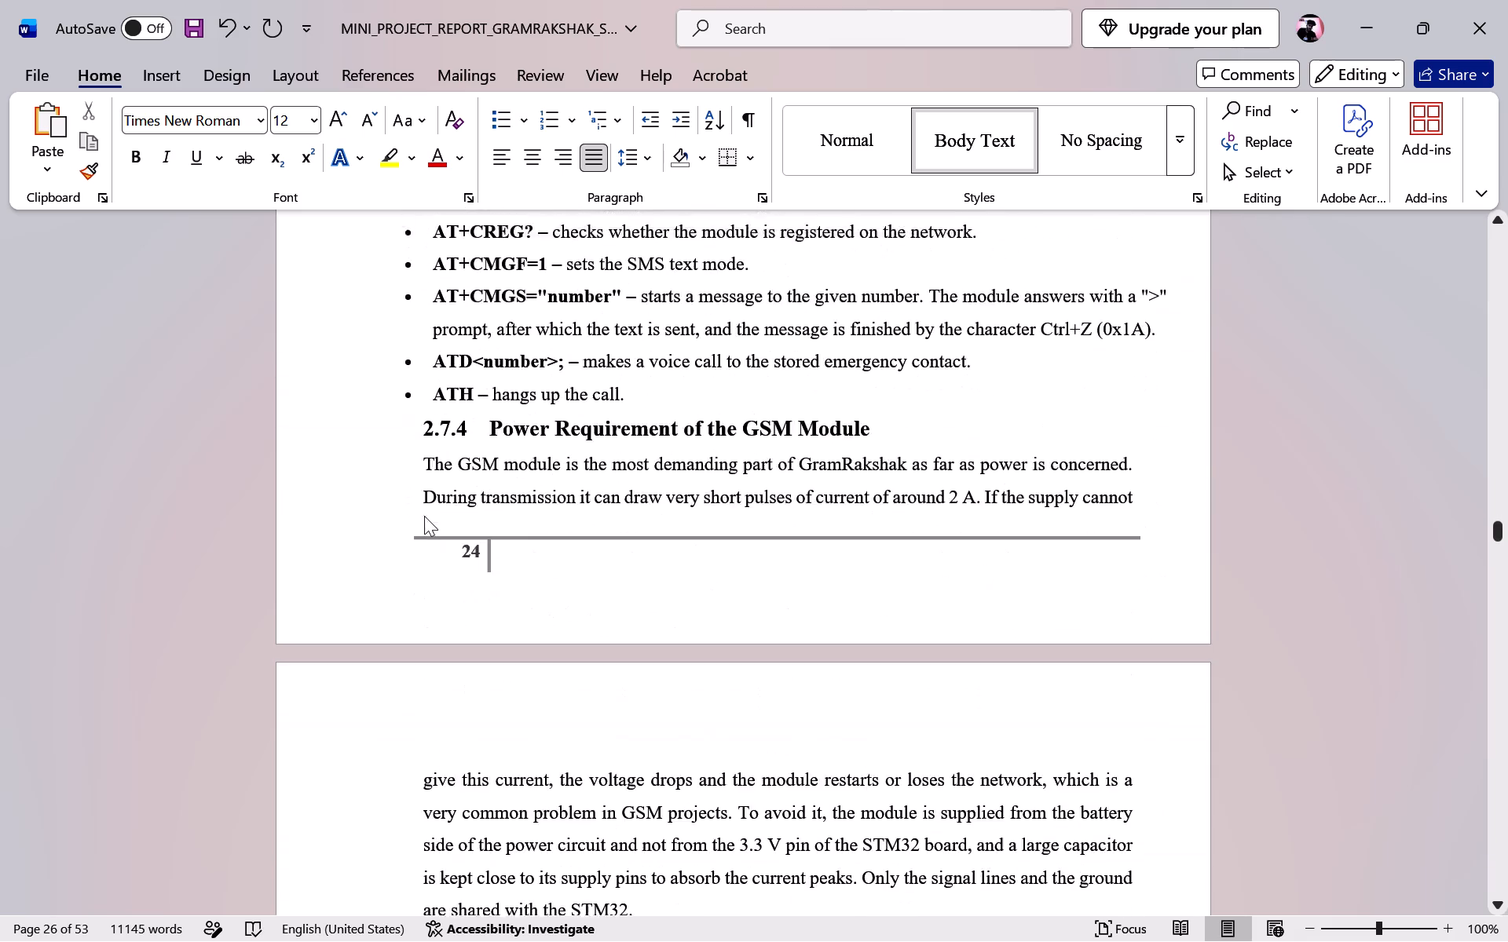
scroll(424, 516, "down", 2)
scroll(424, 516, "up", 2)
scroll(424, 516, "down", 1)
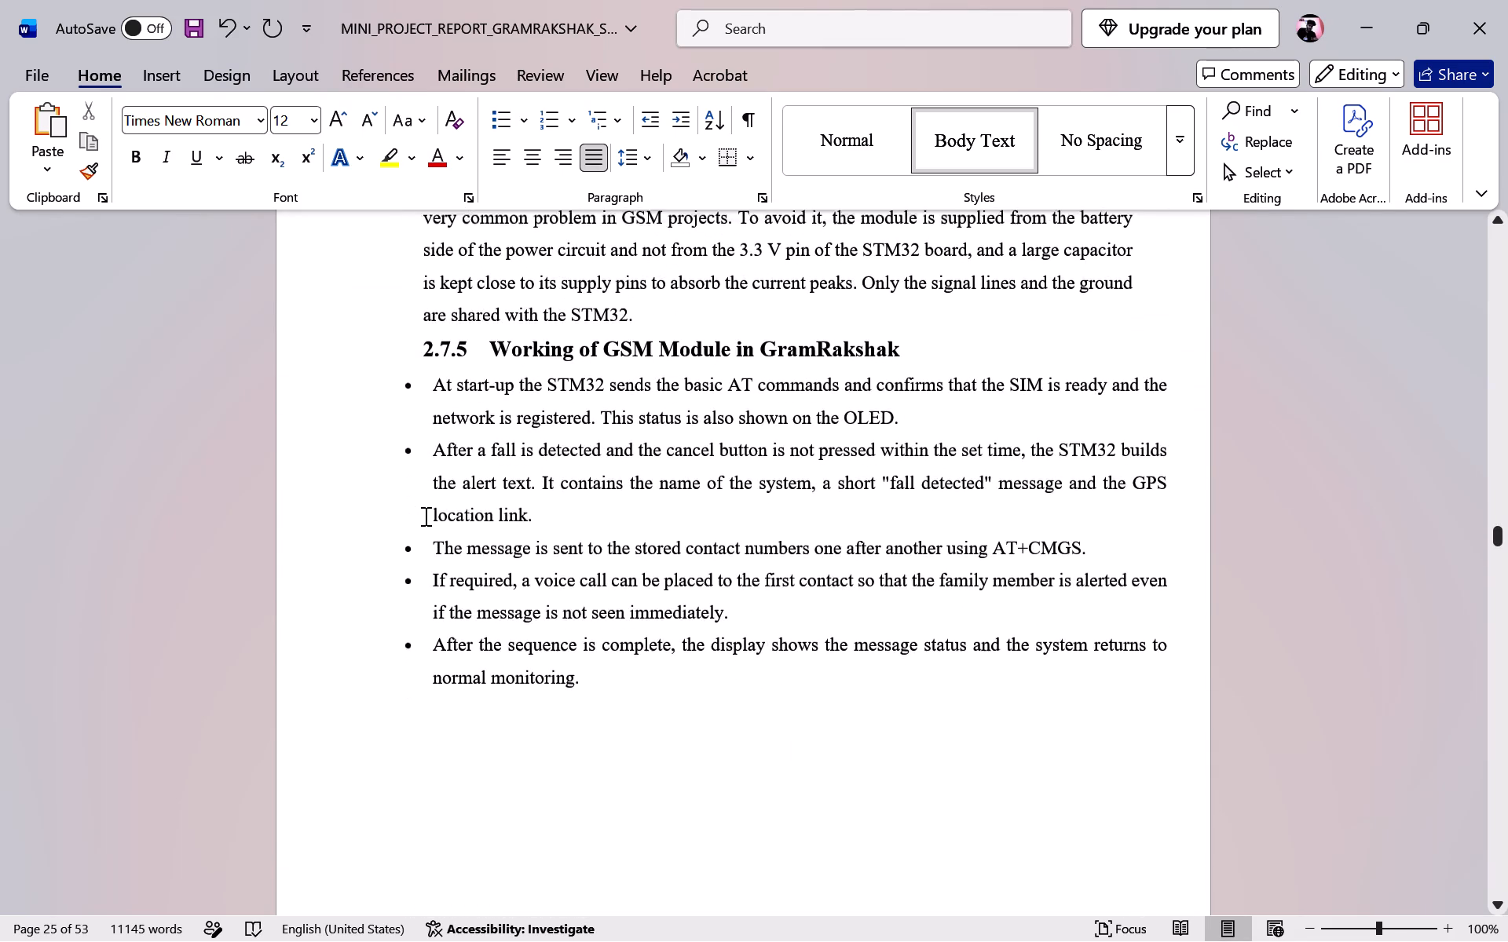
scroll(424, 516, "down", 5)
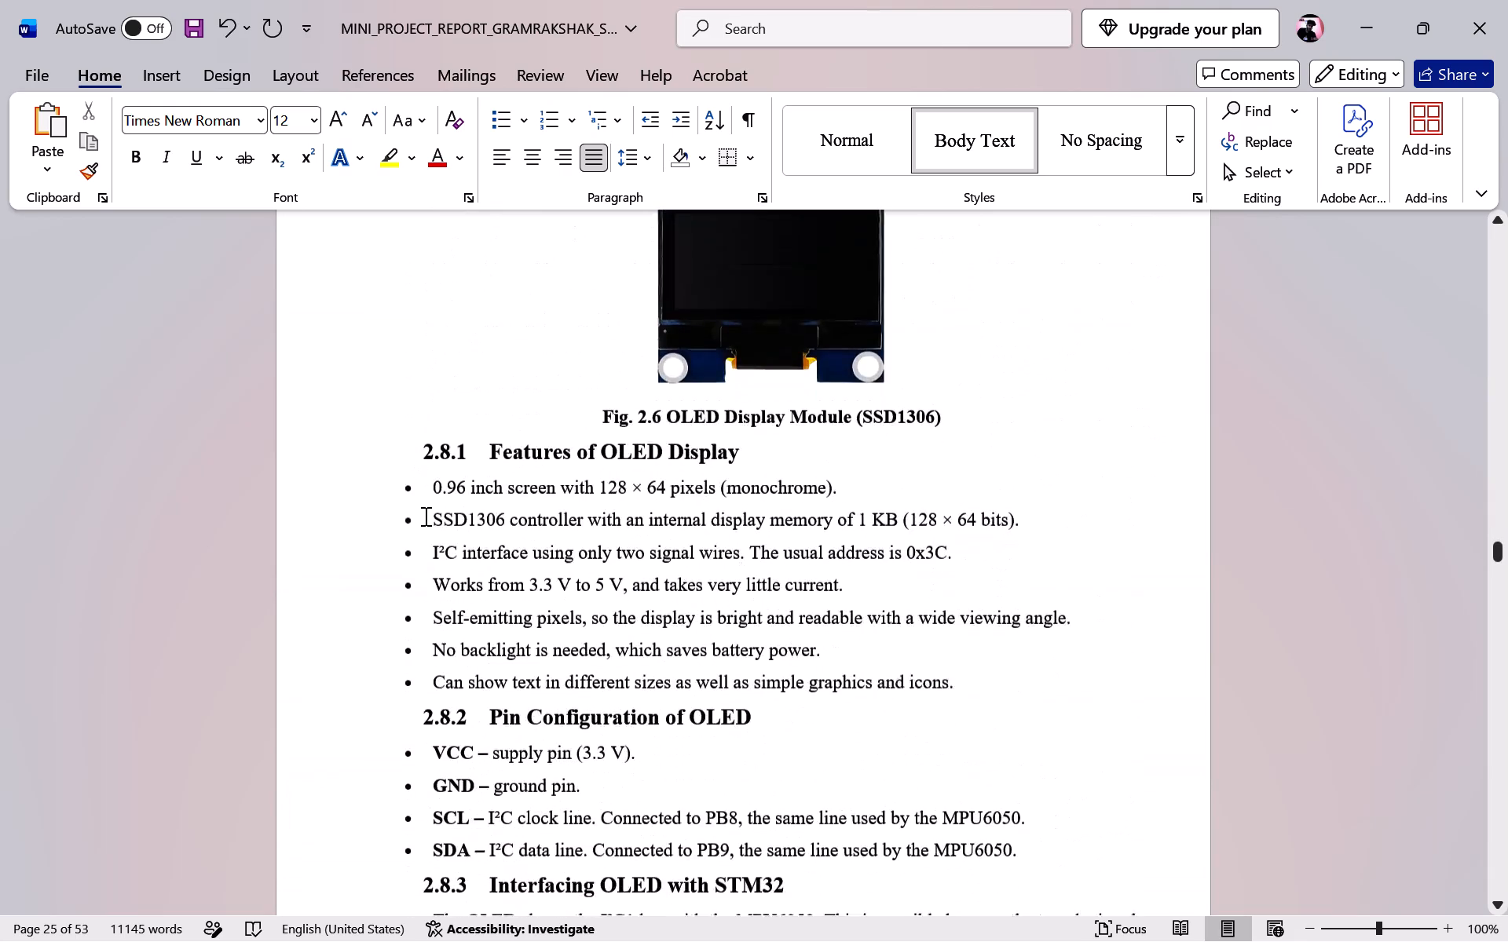
scroll(424, 516, "down", 3)
scroll(424, 516, "up", 2)
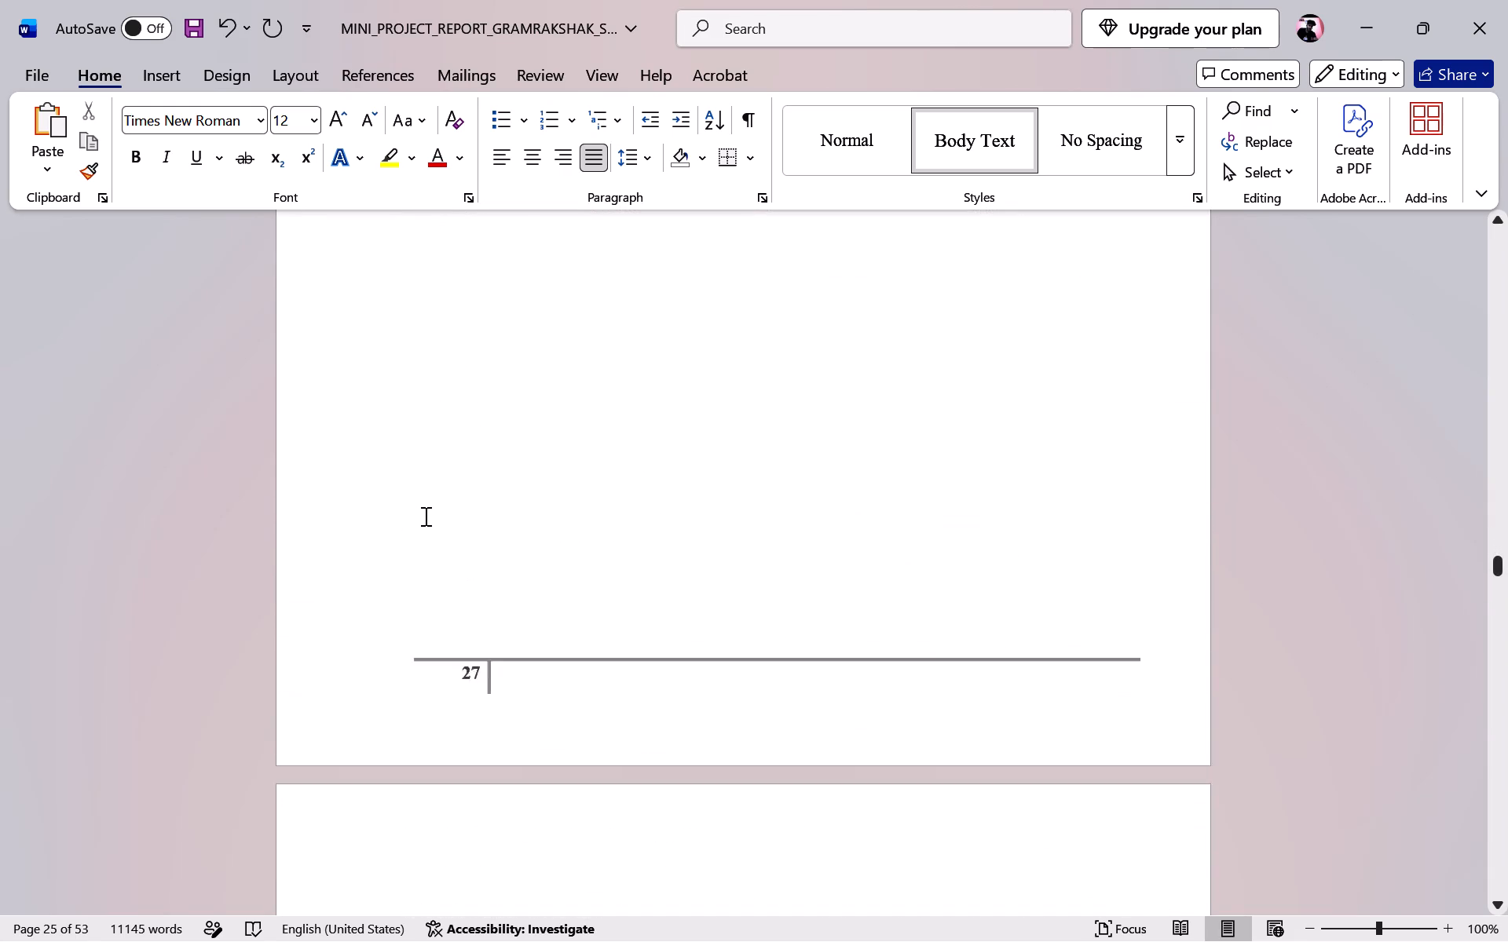
scroll(424, 516, "up", 4)
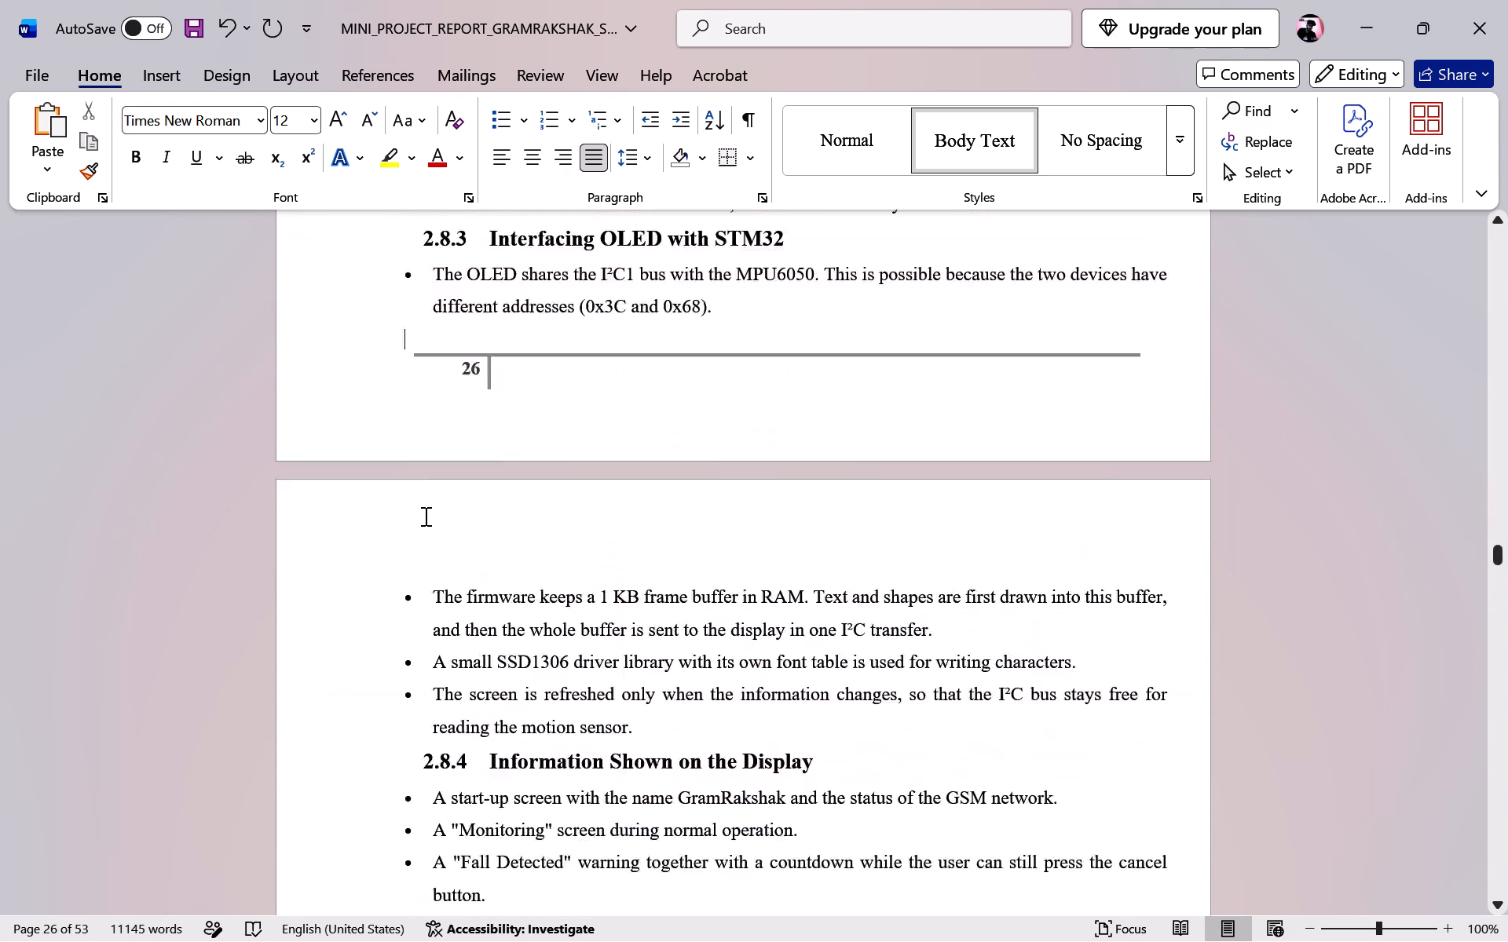
scroll(424, 516, "up", 3)
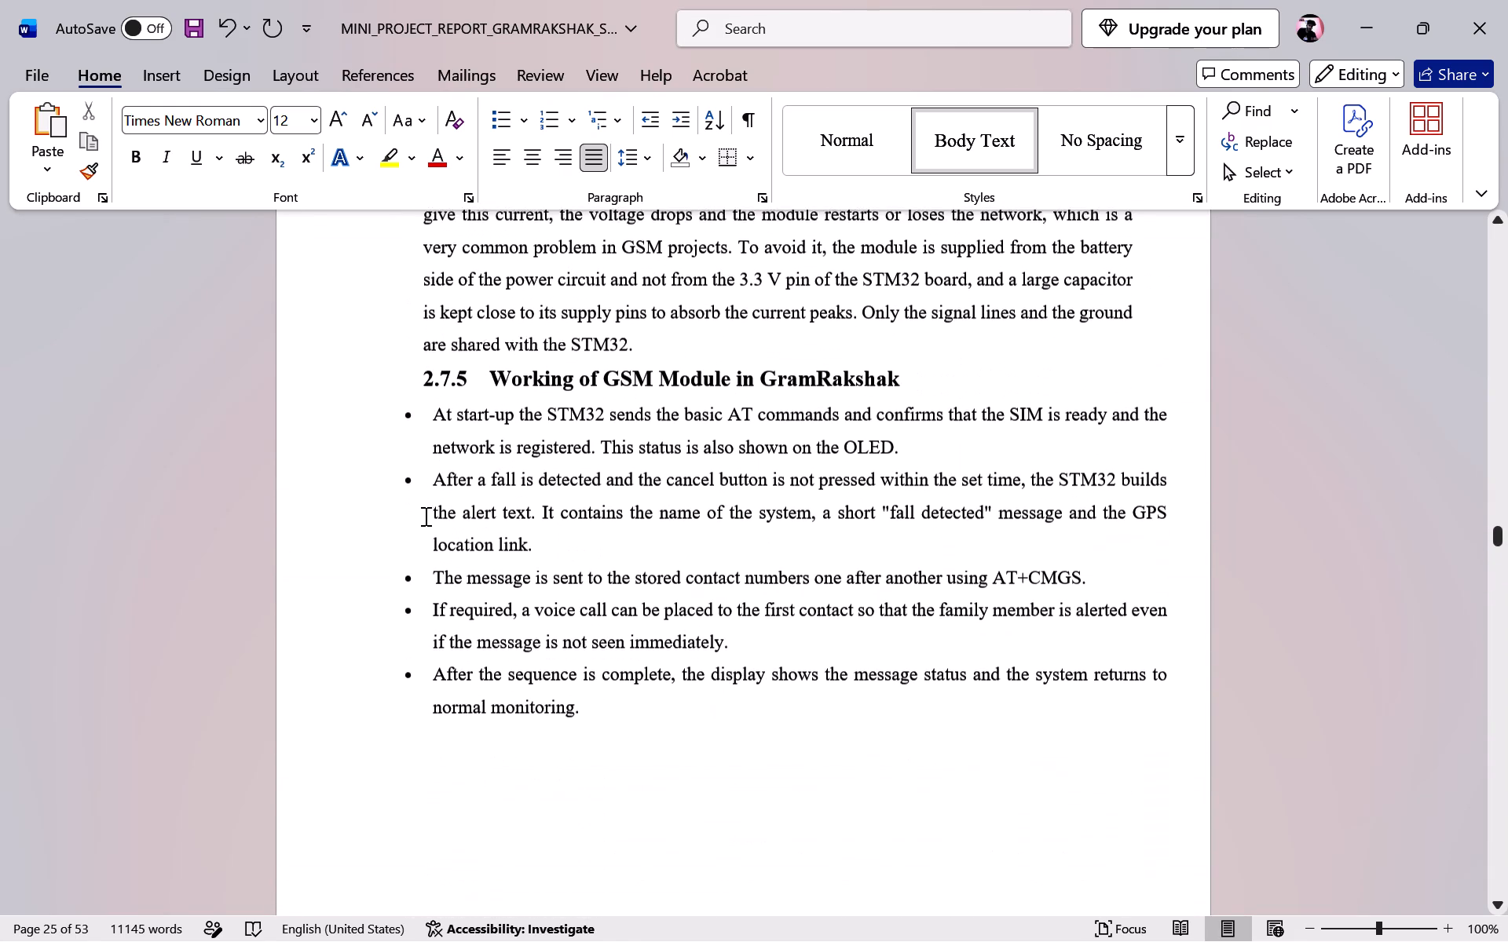
Switch to Edge and close the enlarged OLED display image to get back to the image search results.
left_click(598, 302)
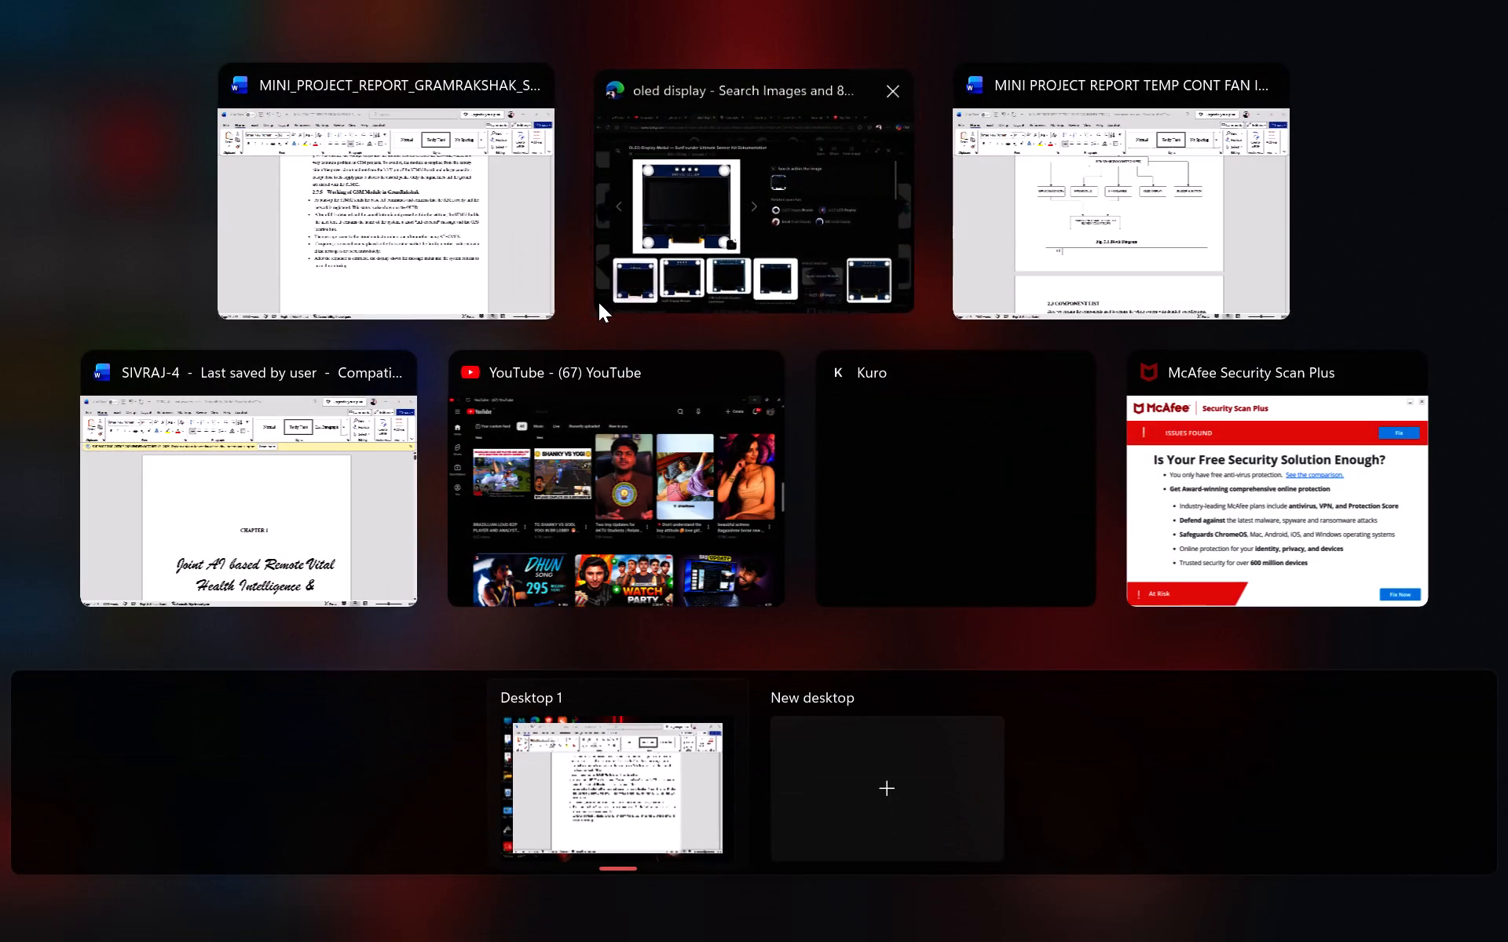
left_click(1371, 180)
scroll(814, 324, "up", 4)
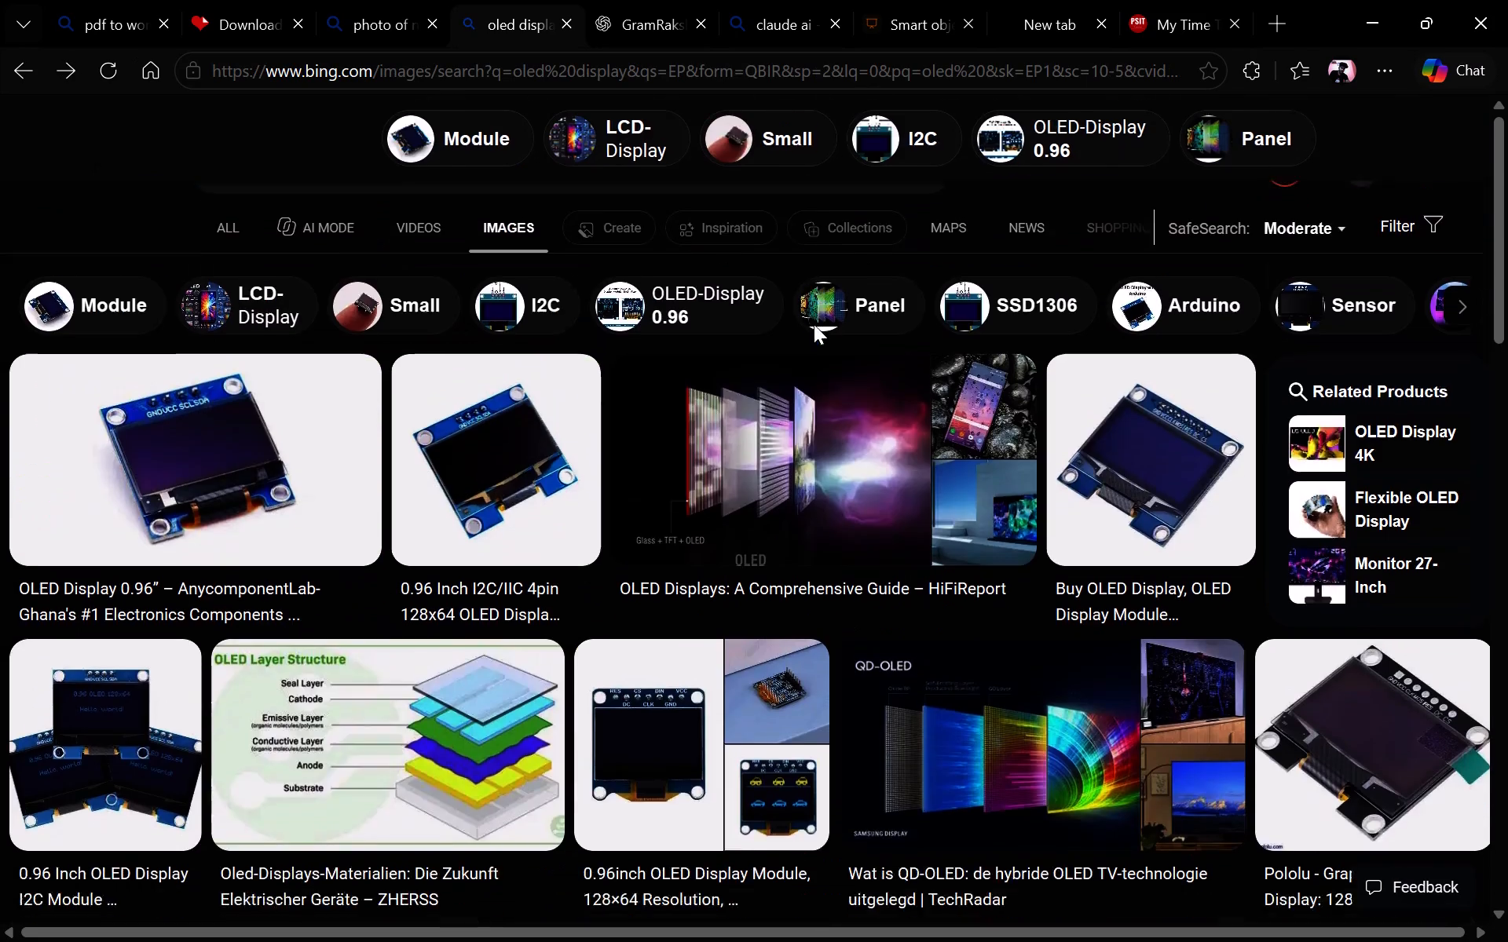
scroll(814, 324, "up", 3)
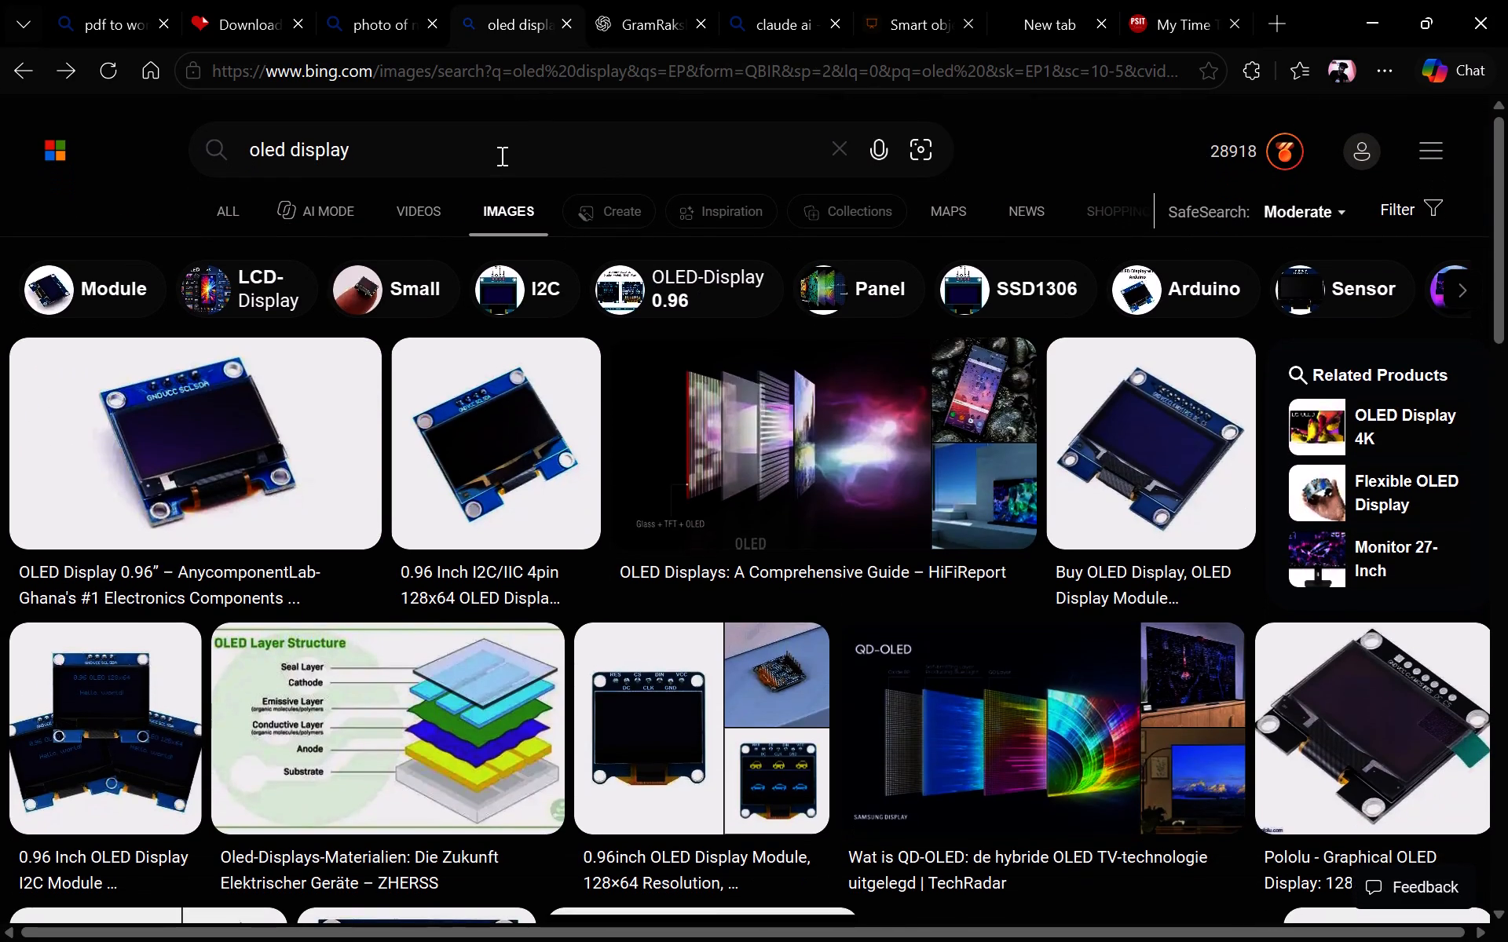
Return to the Word report and examine the GSM module subsections 2.7.1 to 2.7.5 and the space following them.
left_click(655, 190)
scroll(541, 398, "up", 2)
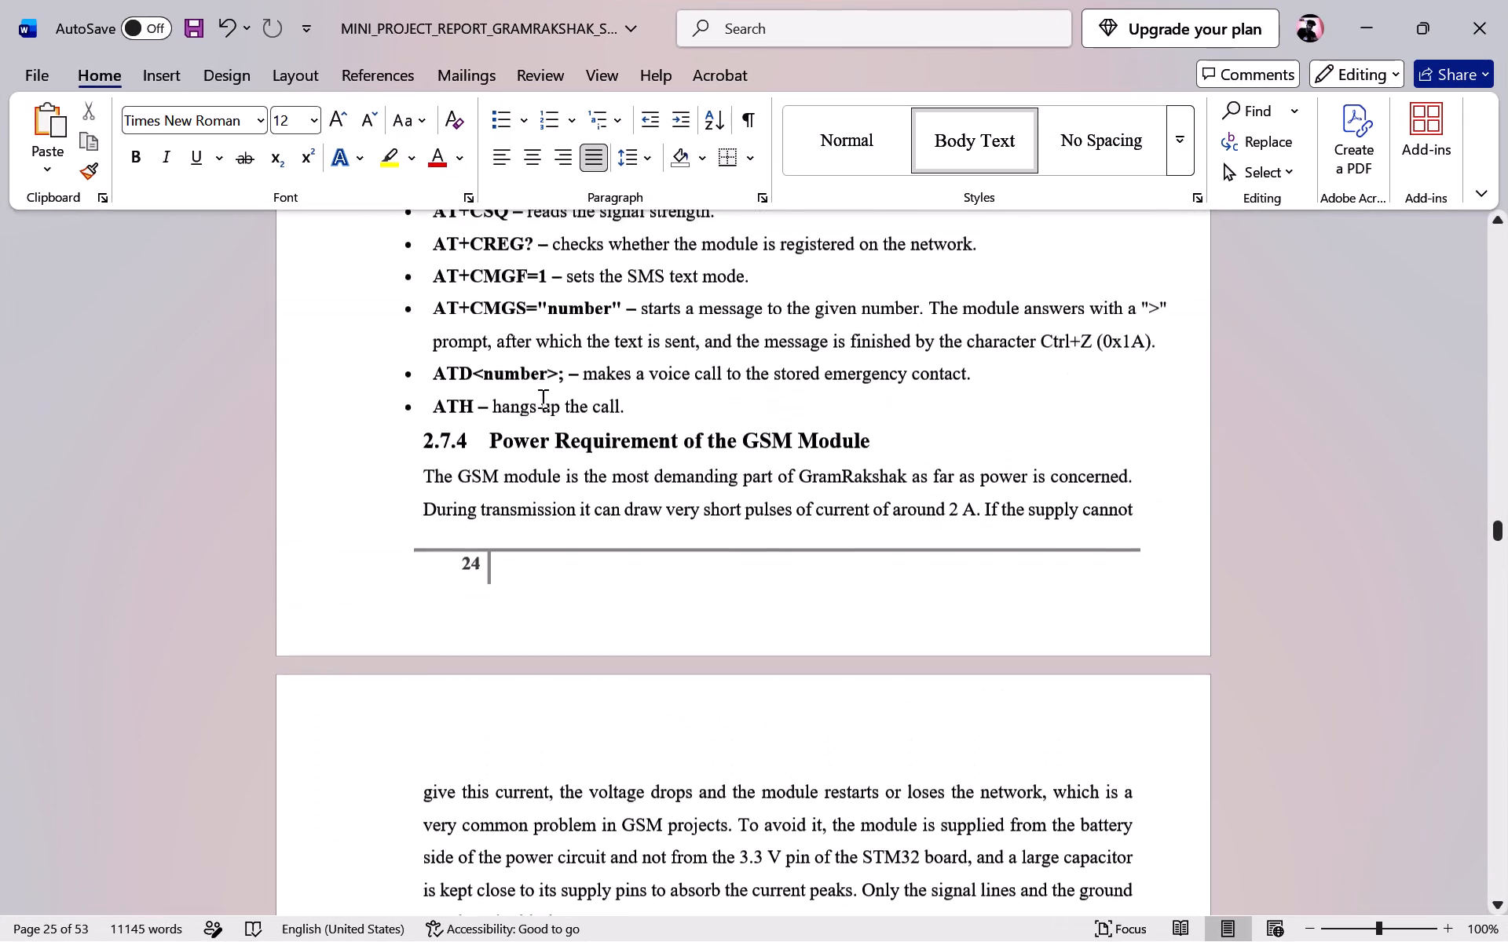
scroll(541, 398, "up", 5)
scroll(541, 398, "down", 4)
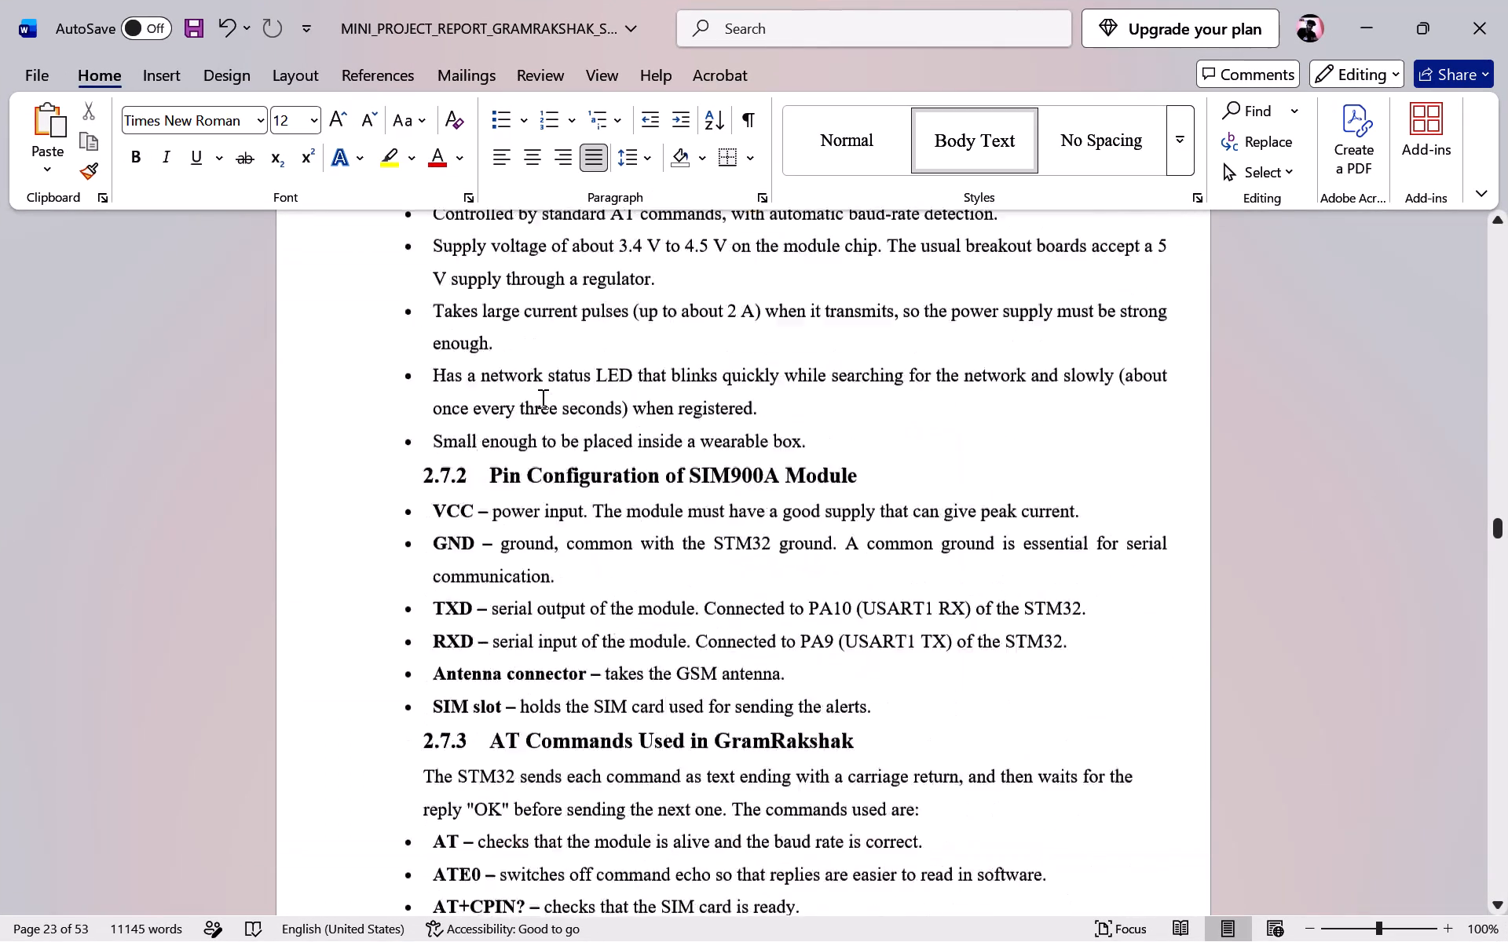
scroll(541, 398, "down", 2)
scroll(541, 398, "up", 2)
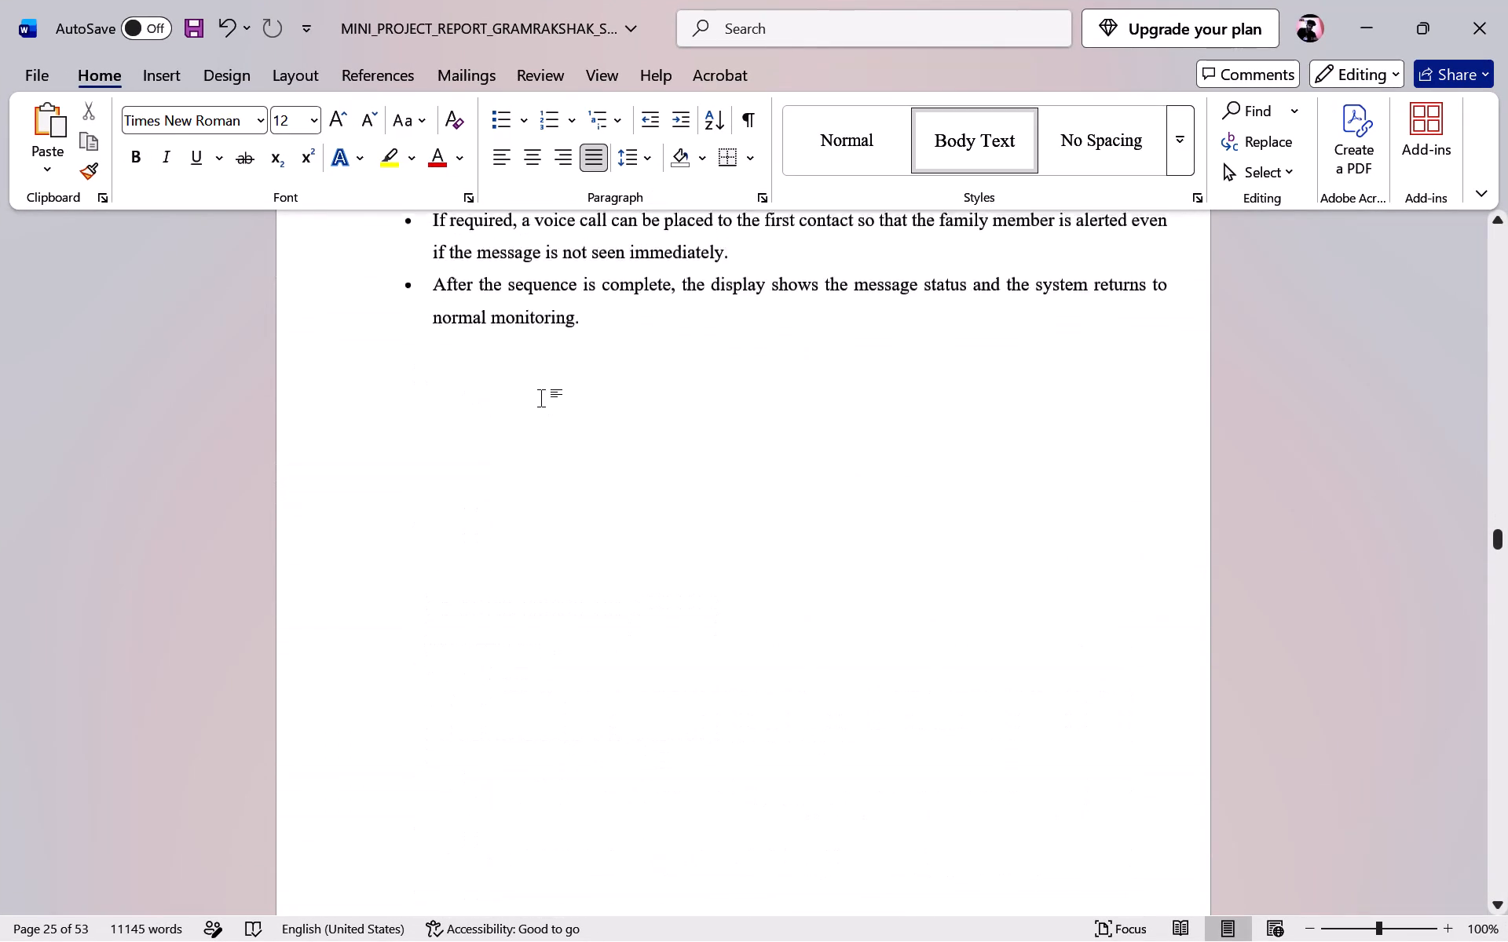
scroll(541, 398, "up", 1)
scroll(541, 398, "down", 1)
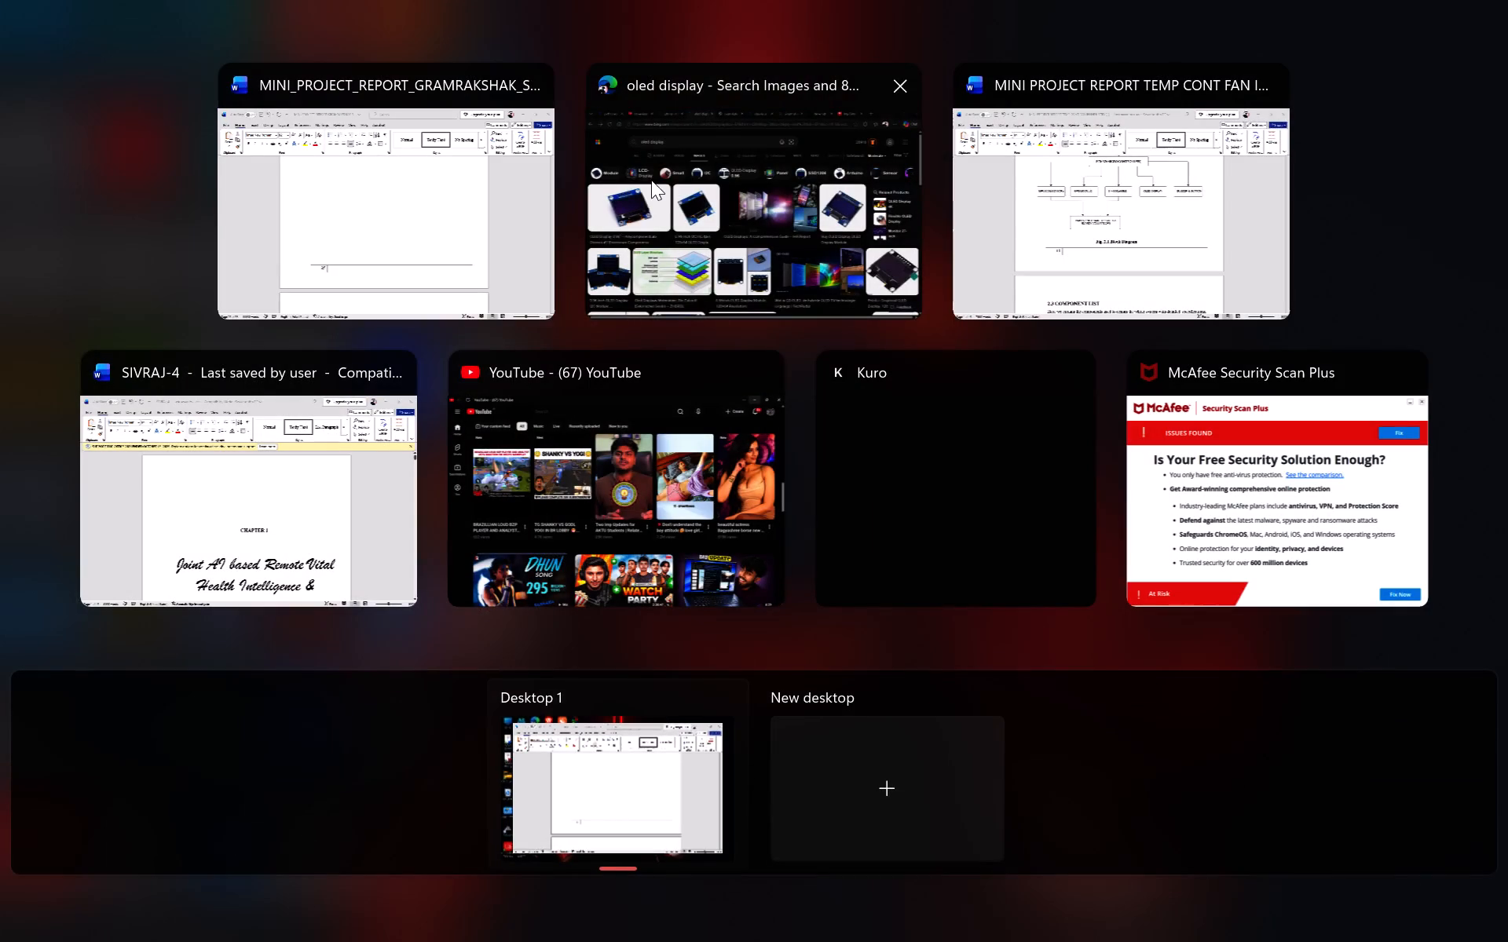
Switch to Edge and change the neo6m photo search to "photo of sim900a connected with stm", then browse the images.
left_click(653, 181)
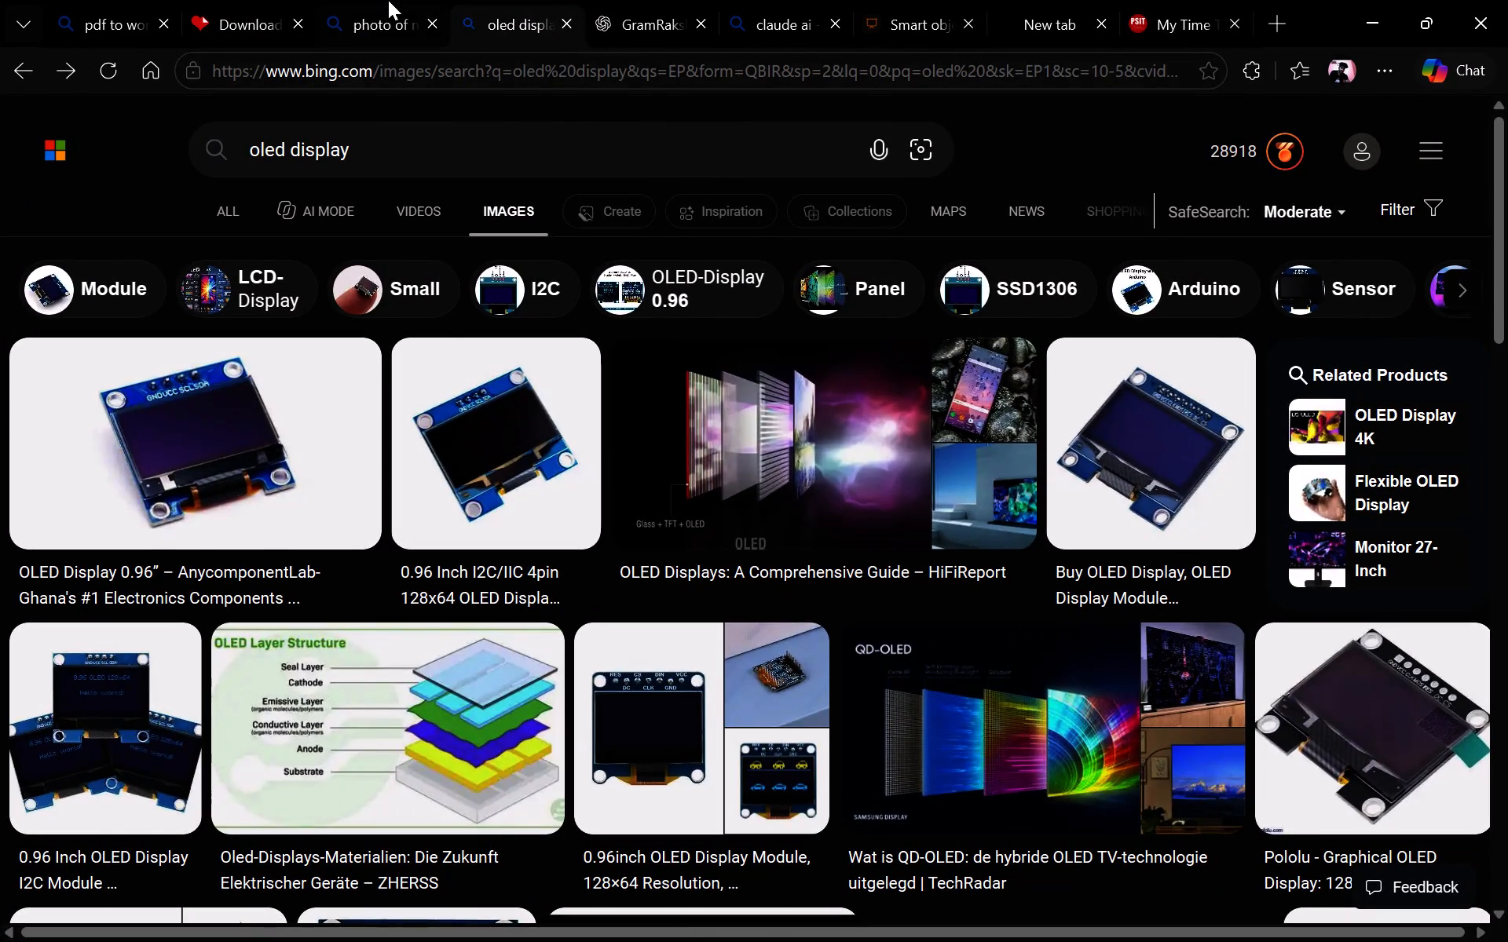
left_click(388, 0)
left_click(383, 155)
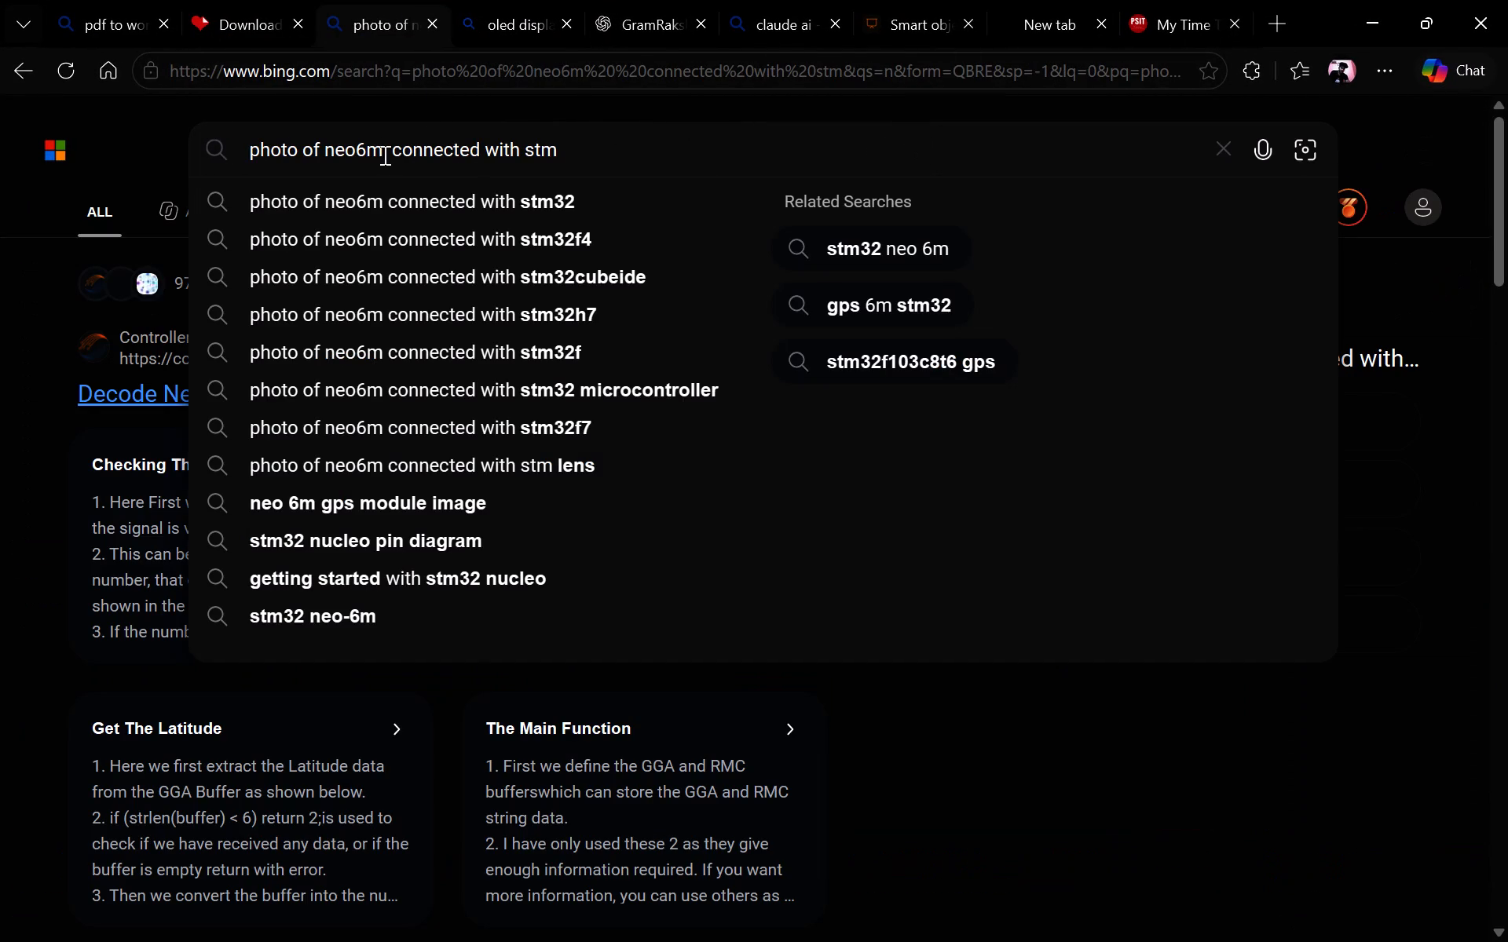
key("BackSpace")
key("BackSpace")
key("BackSpace")
key("BackSpace")
key("BackSpace")
type("sim")
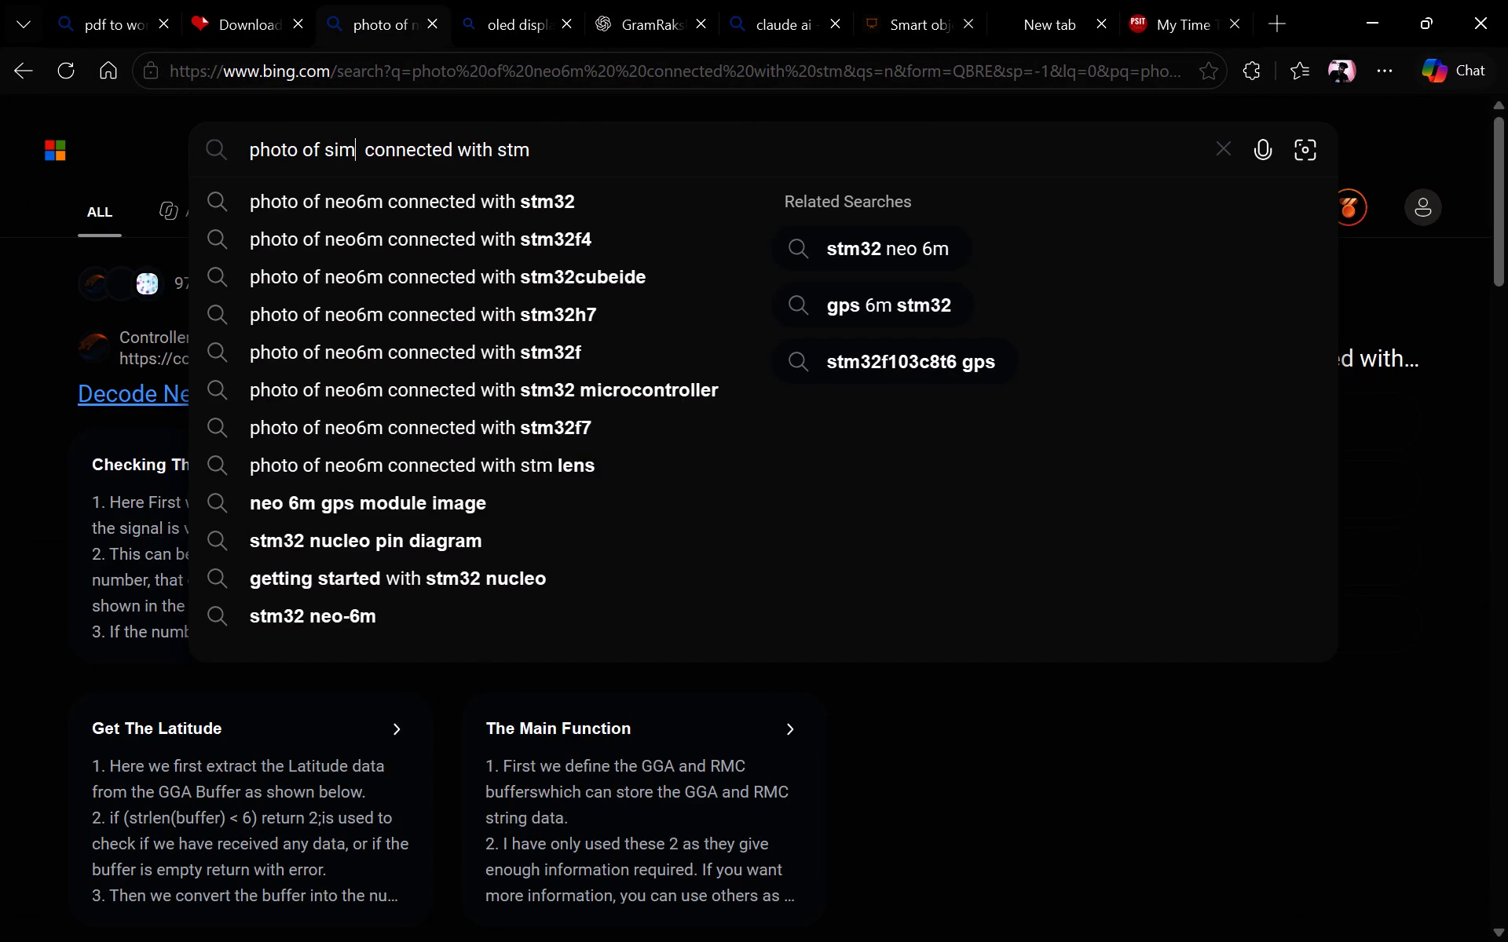
type("900a")
key("Return")
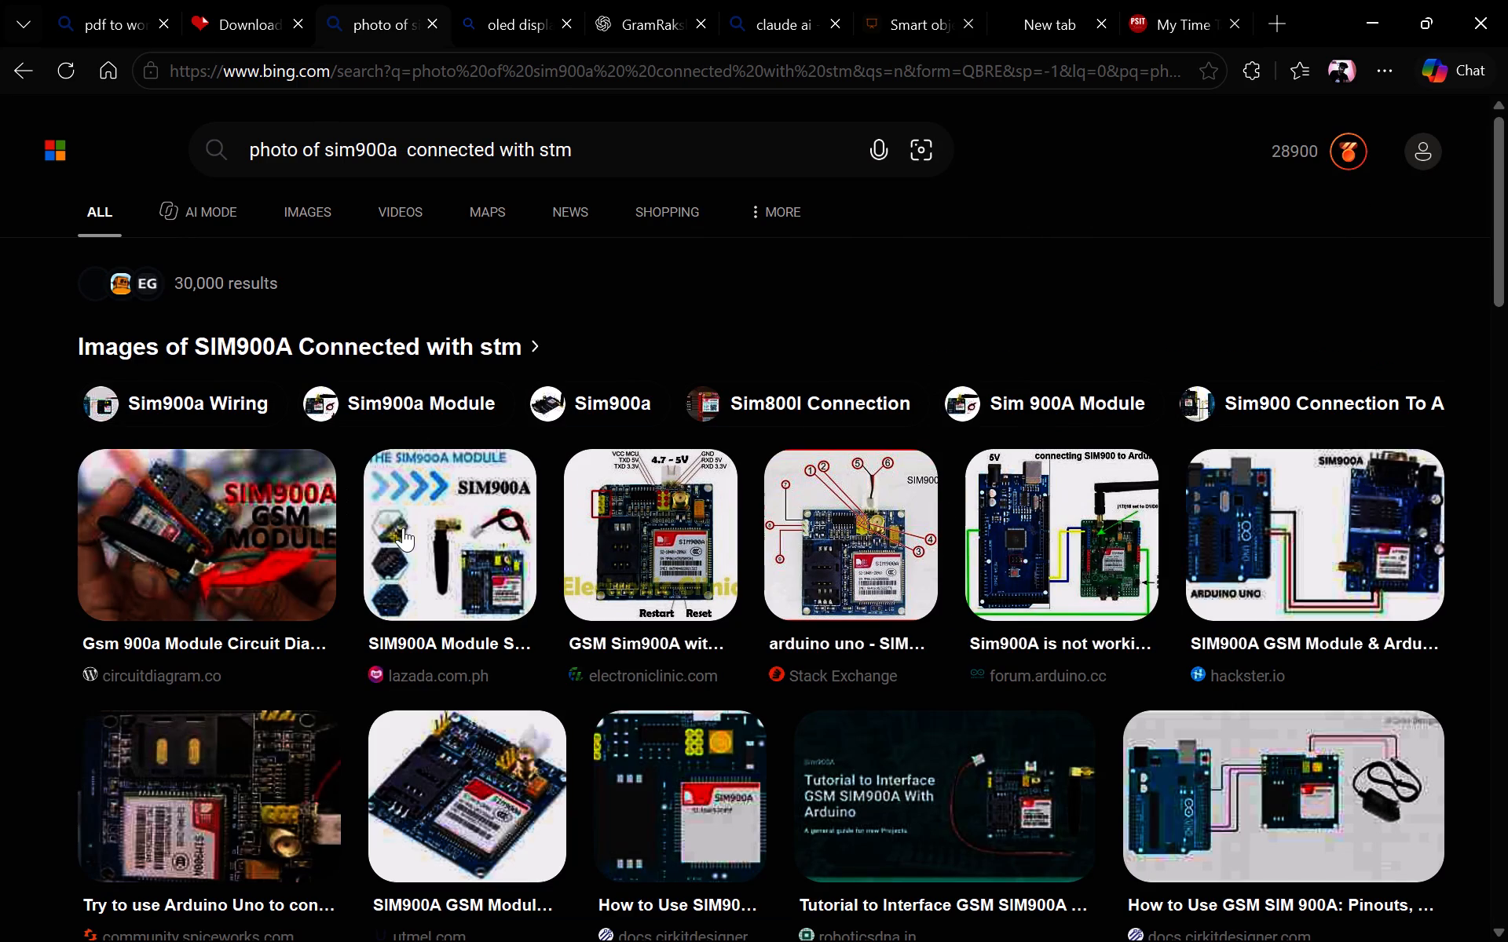
scroll(403, 528, "down", 1)
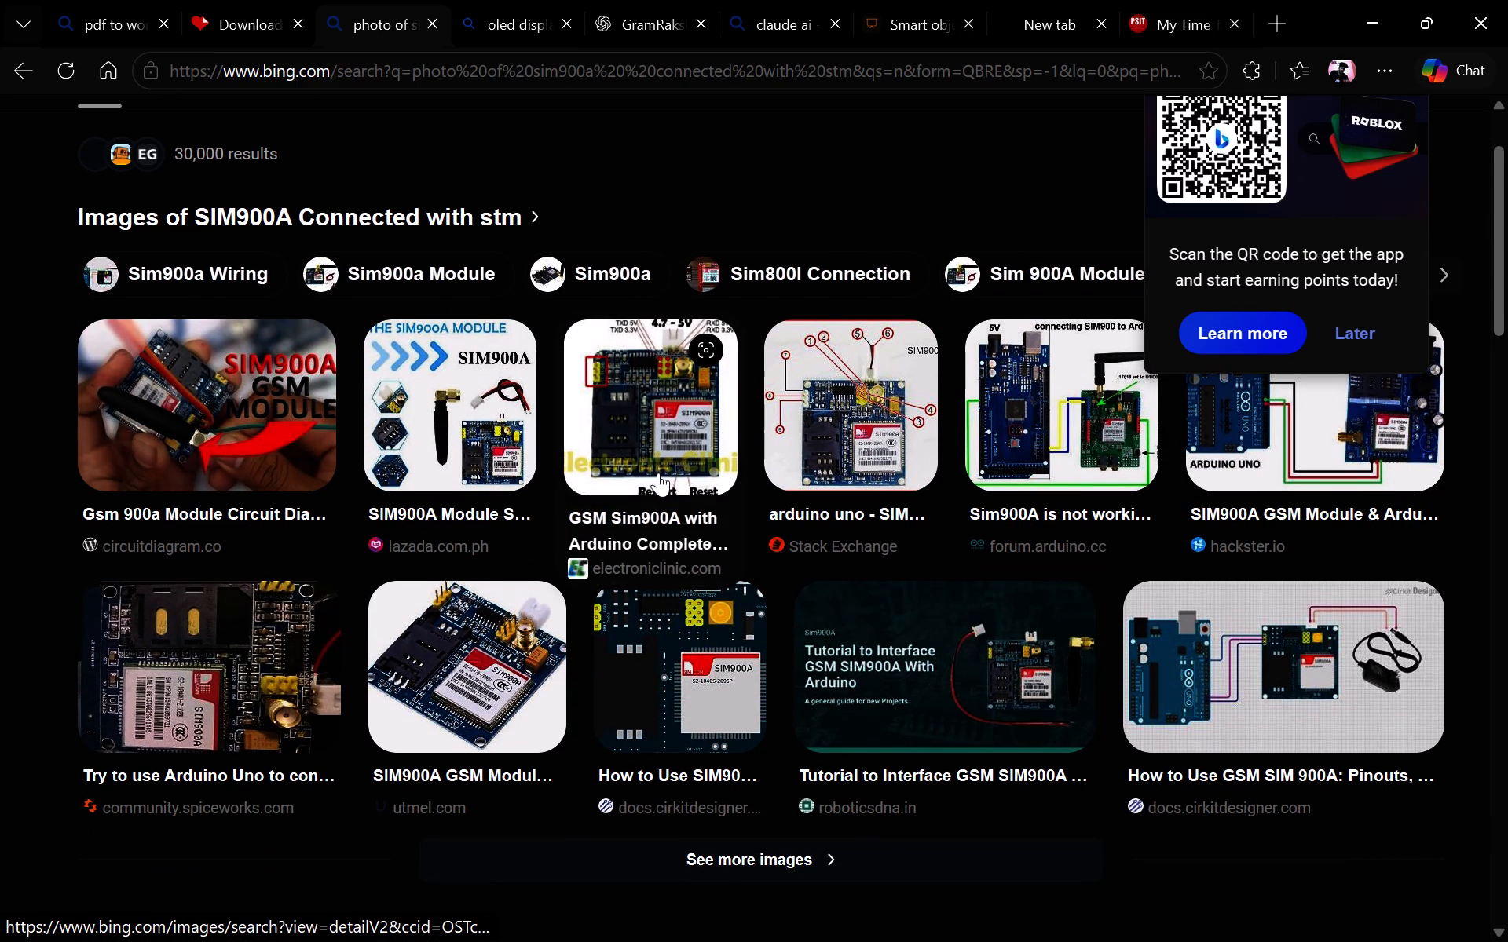
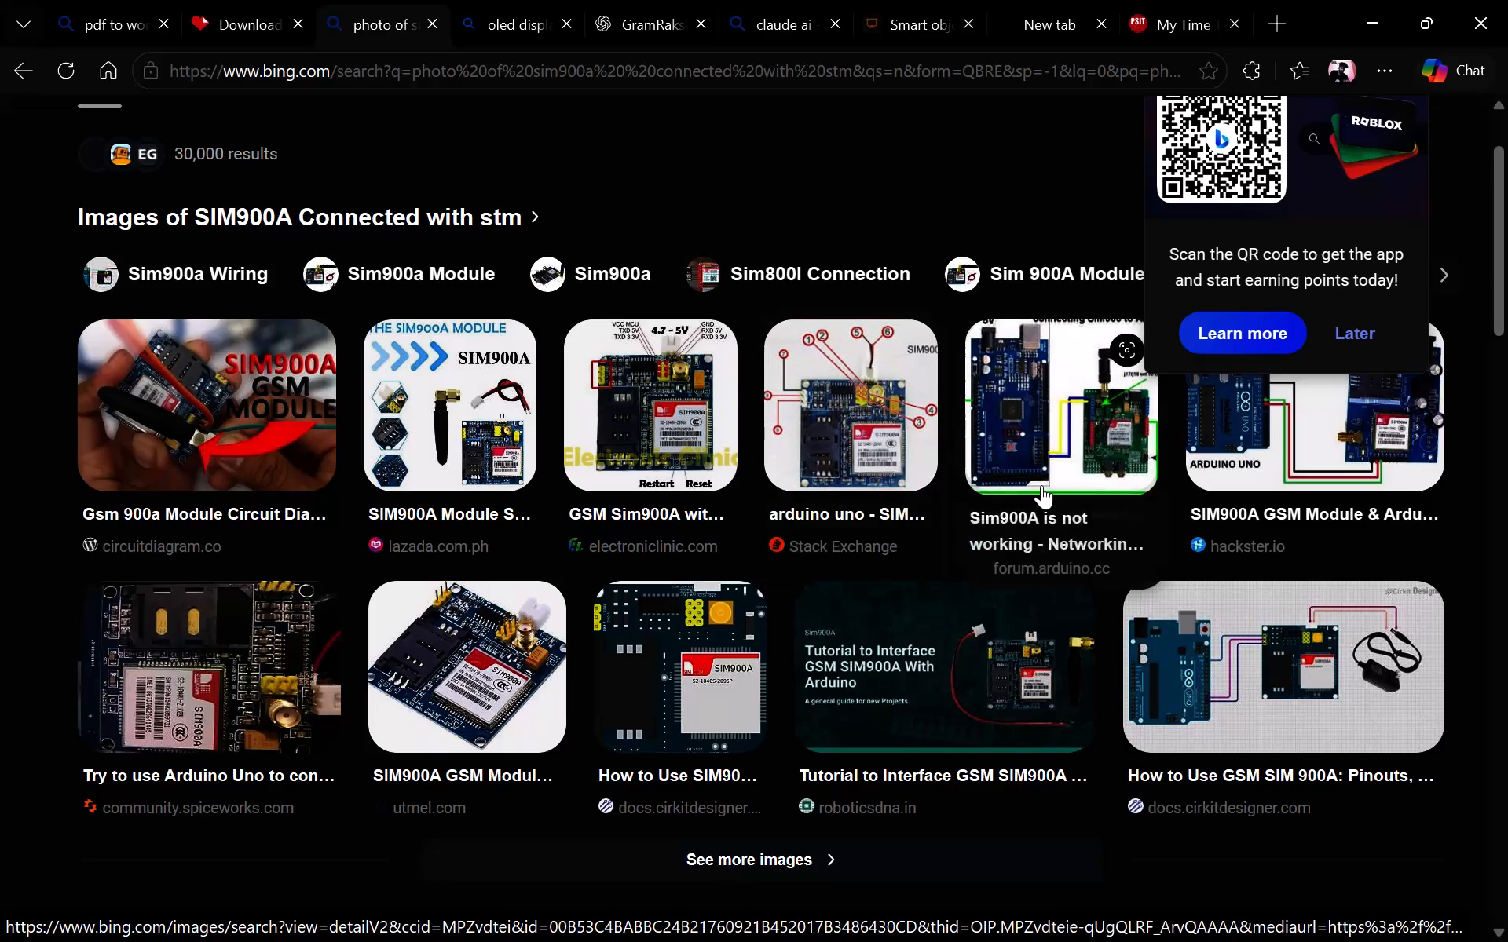
Show only image results for the SIM900A and STM search and browse them for a suitable GSM module picture.
scroll(730, 696, "down", 2)
scroll(730, 696, "up", 10)
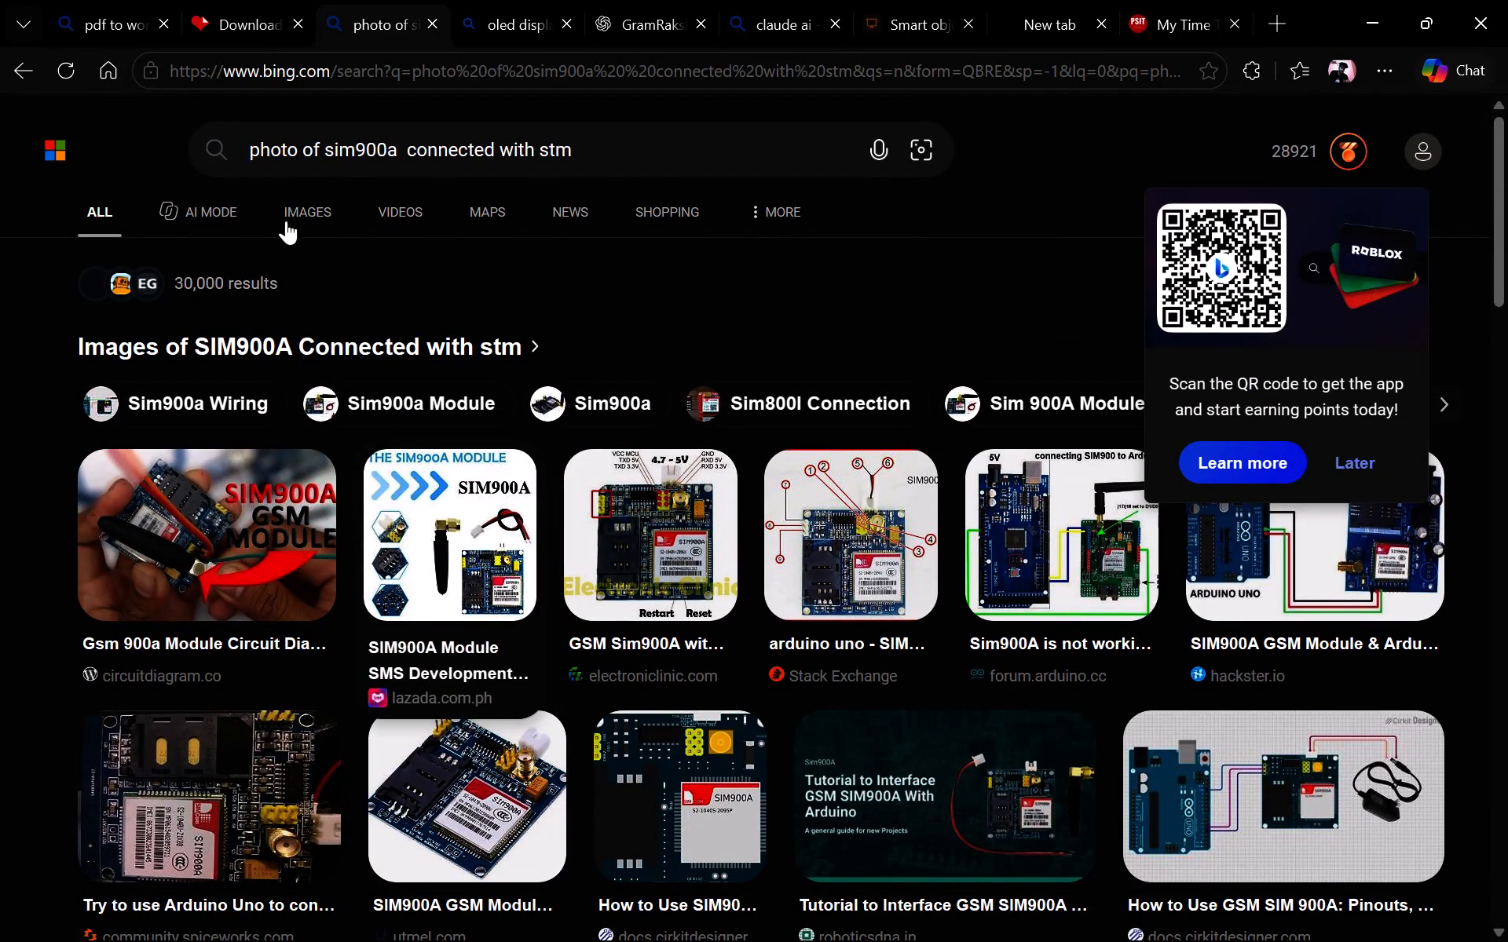
left_click(293, 211)
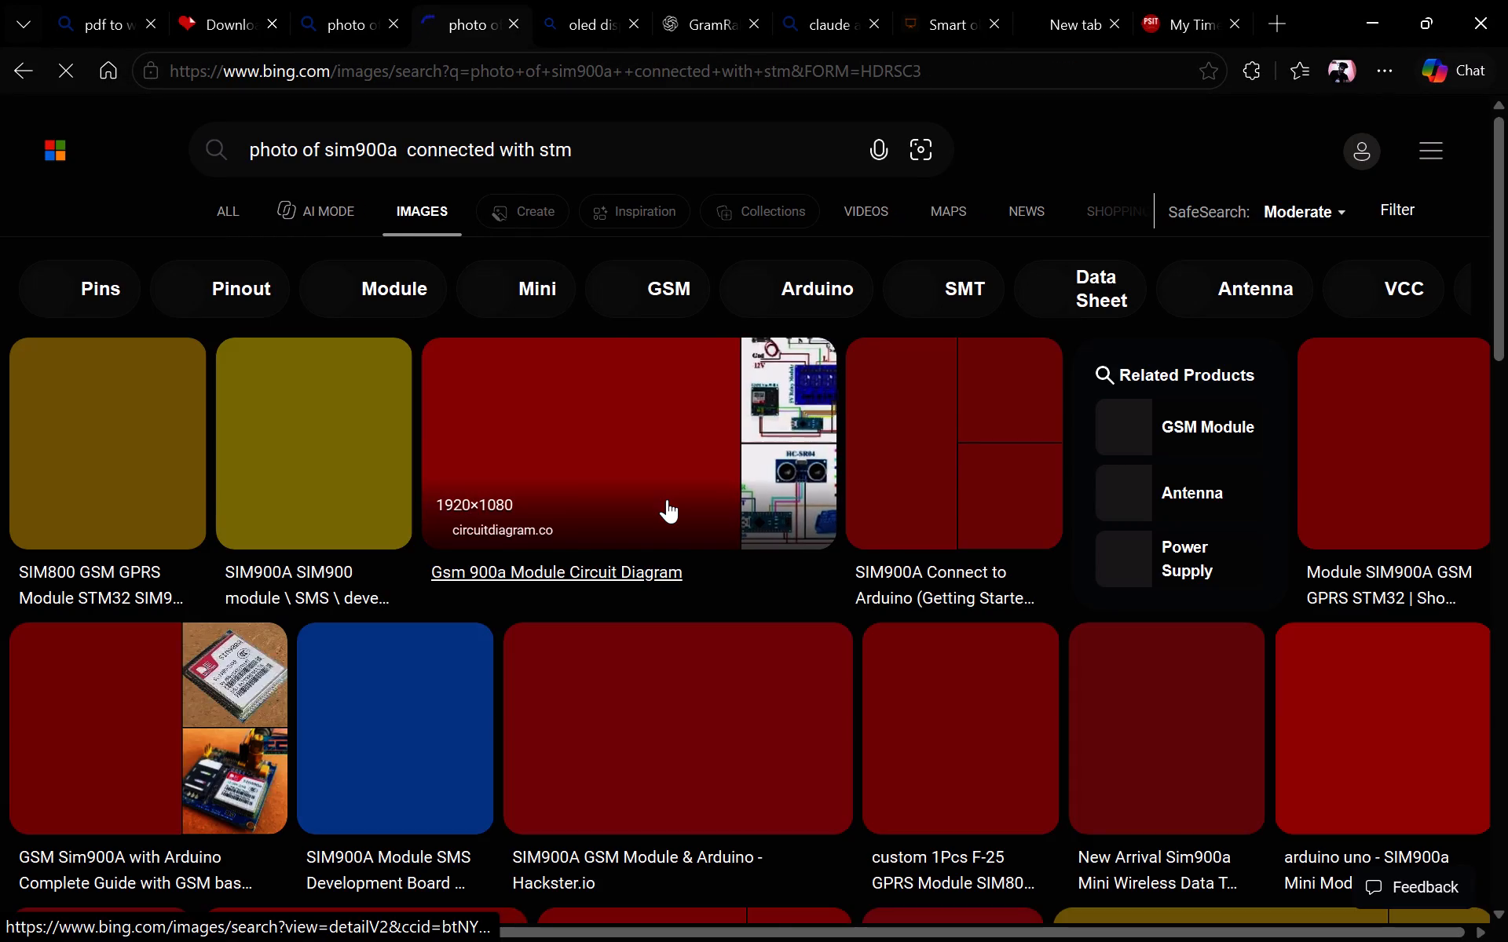
scroll(667, 499, "down", 1)
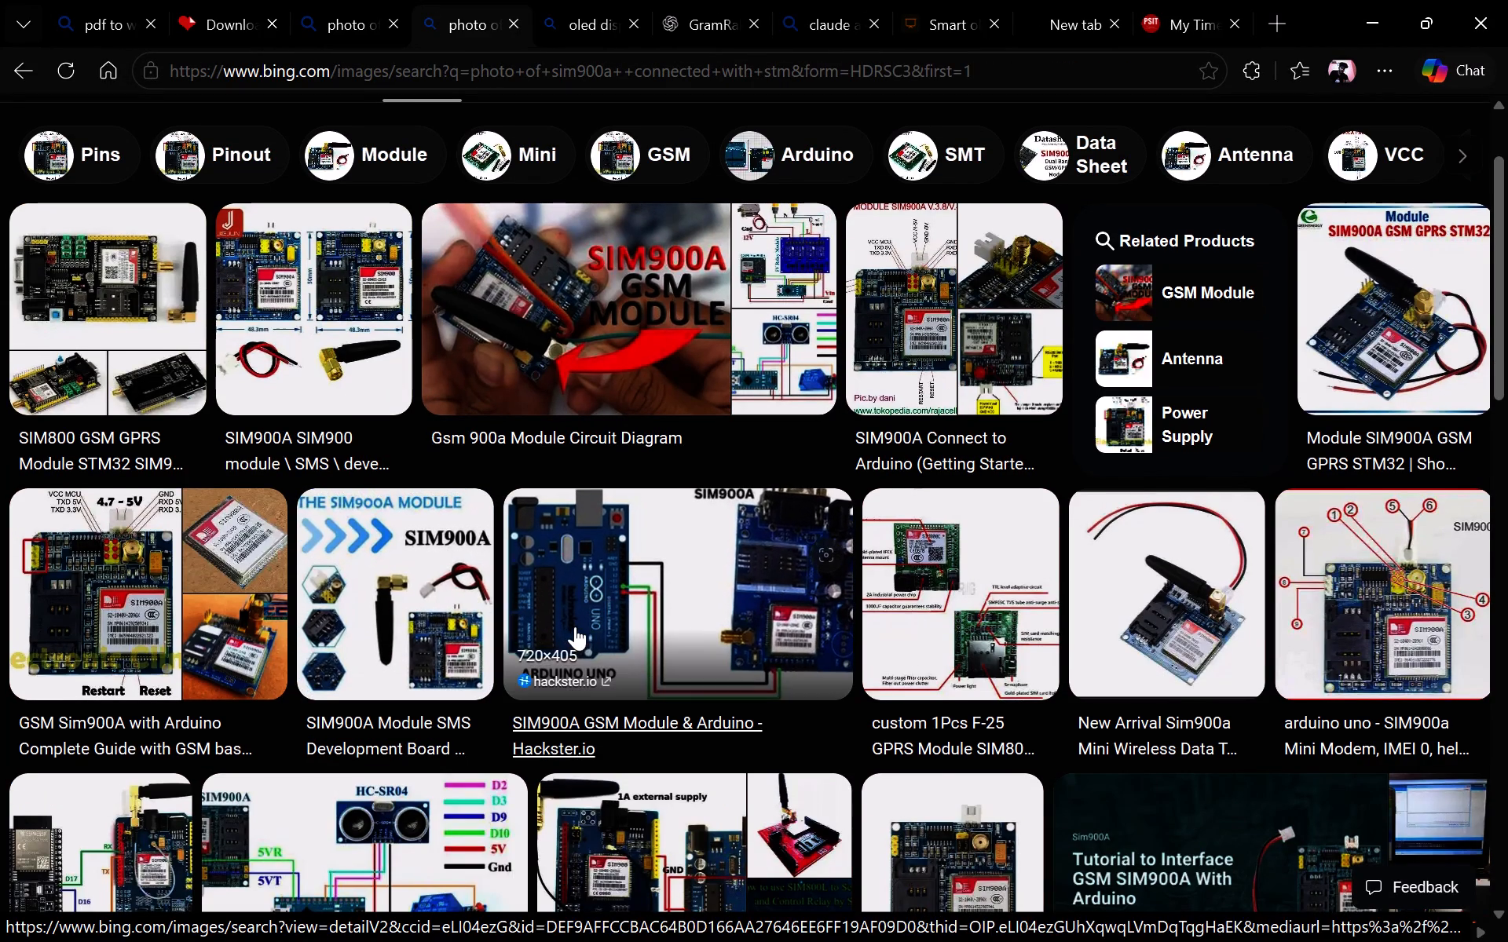
scroll(575, 626, "down", 3)
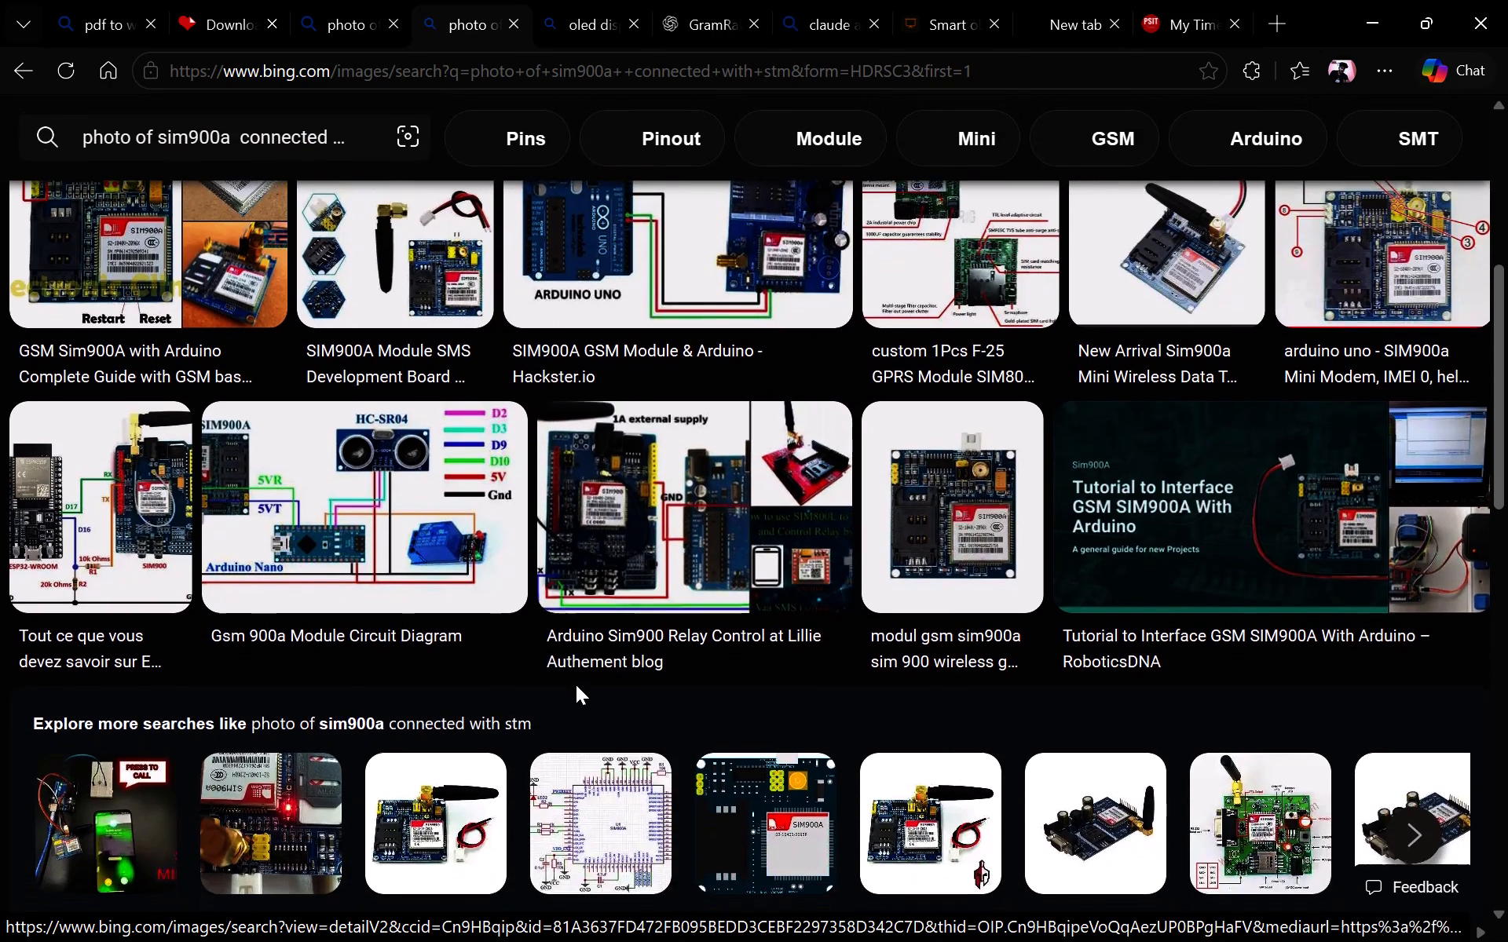
scroll(576, 685, "down", 5)
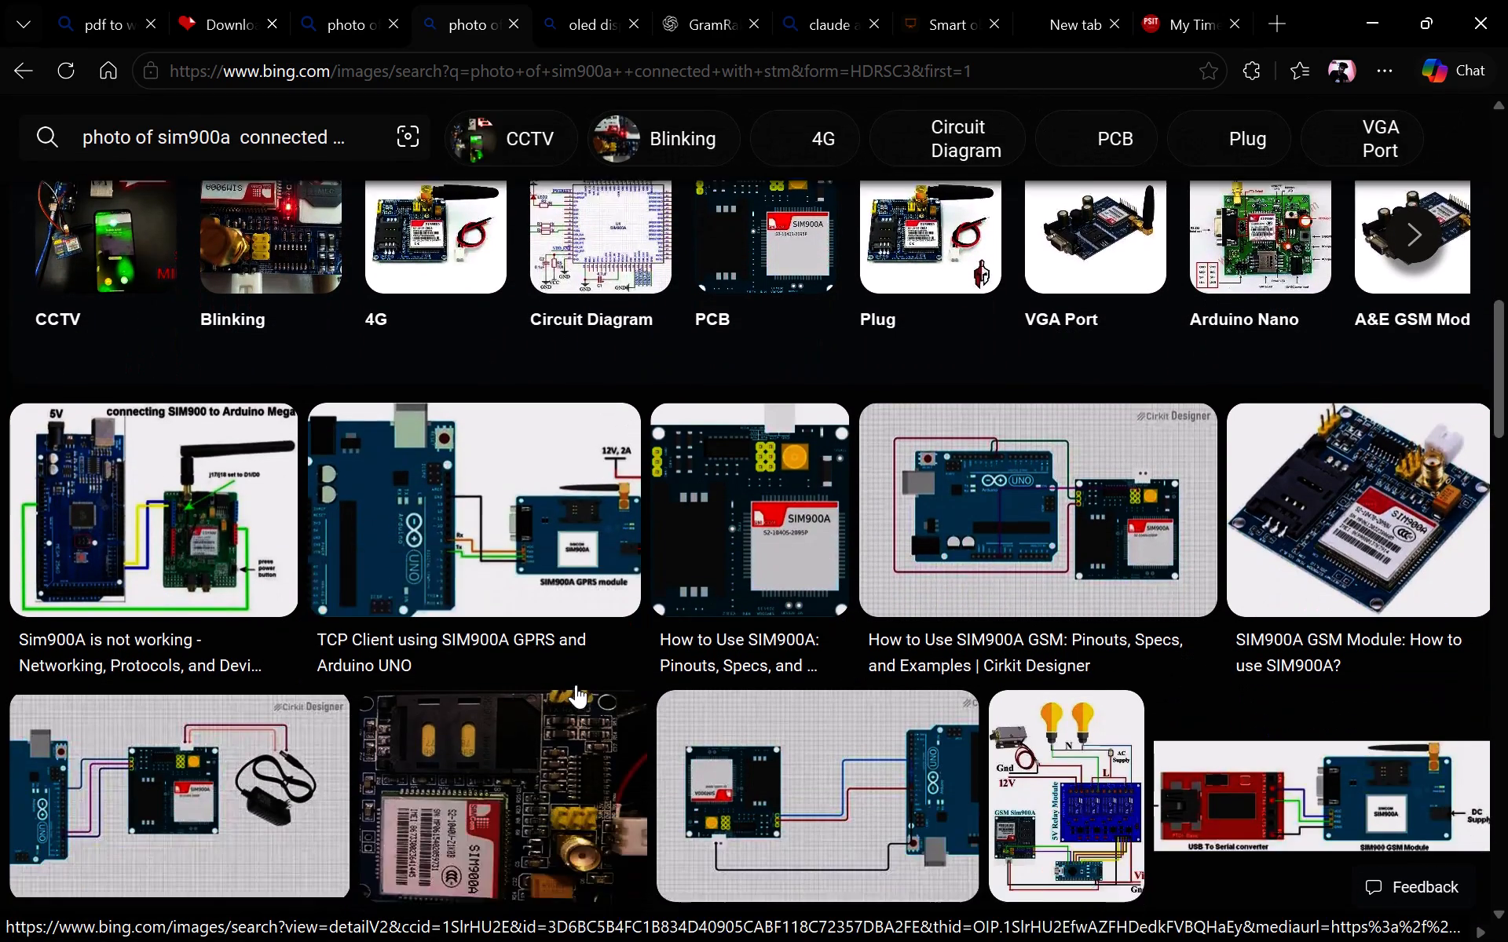
scroll(576, 685, "down", 2)
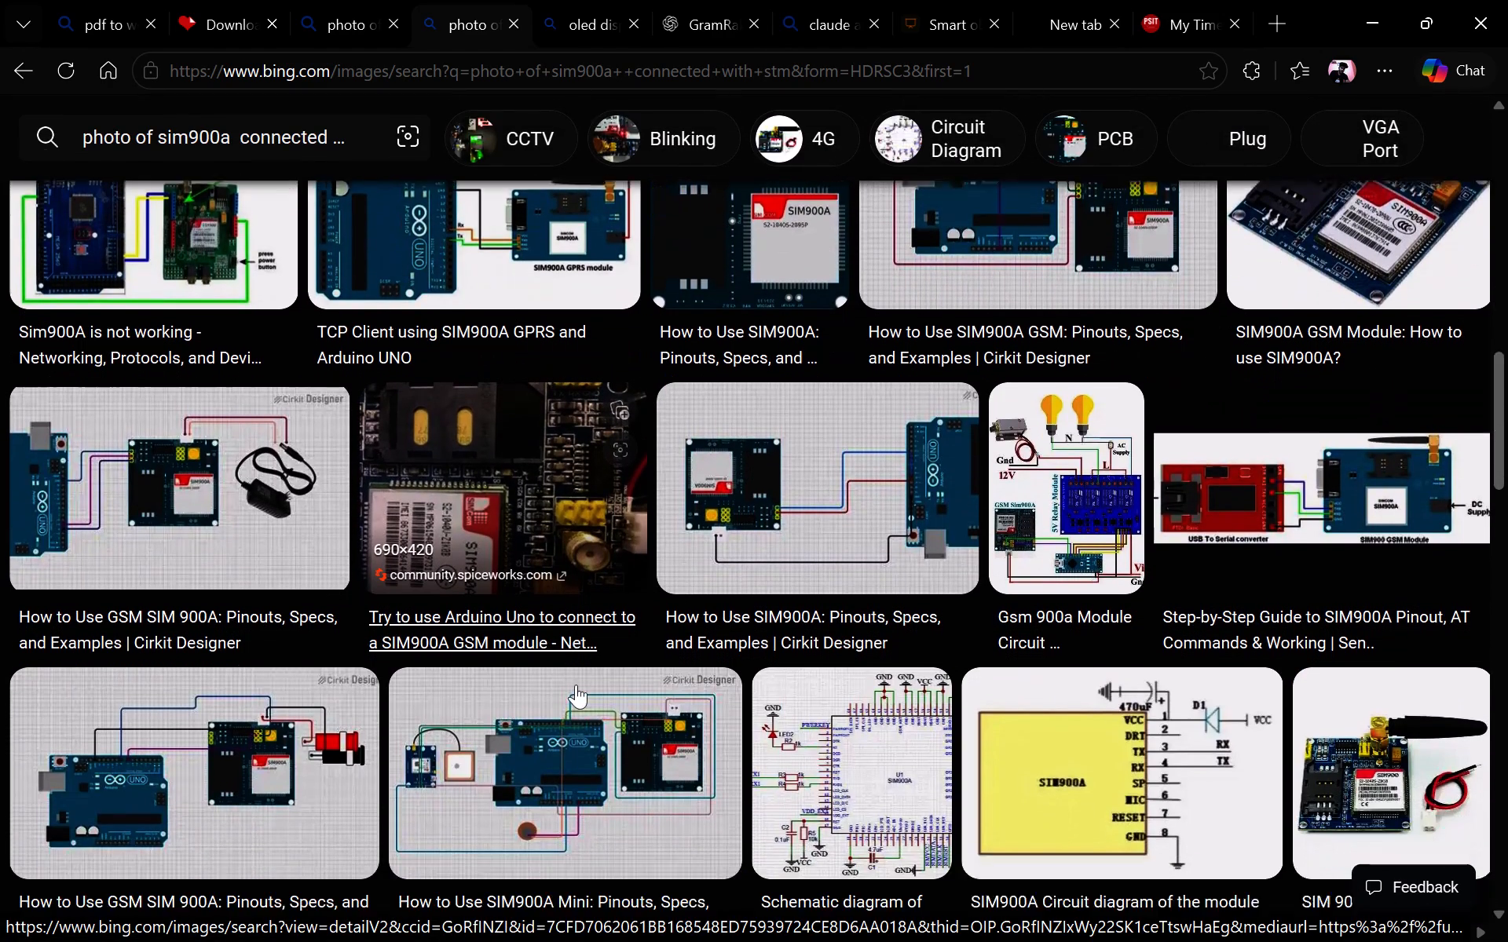
scroll(576, 685, "down", 2)
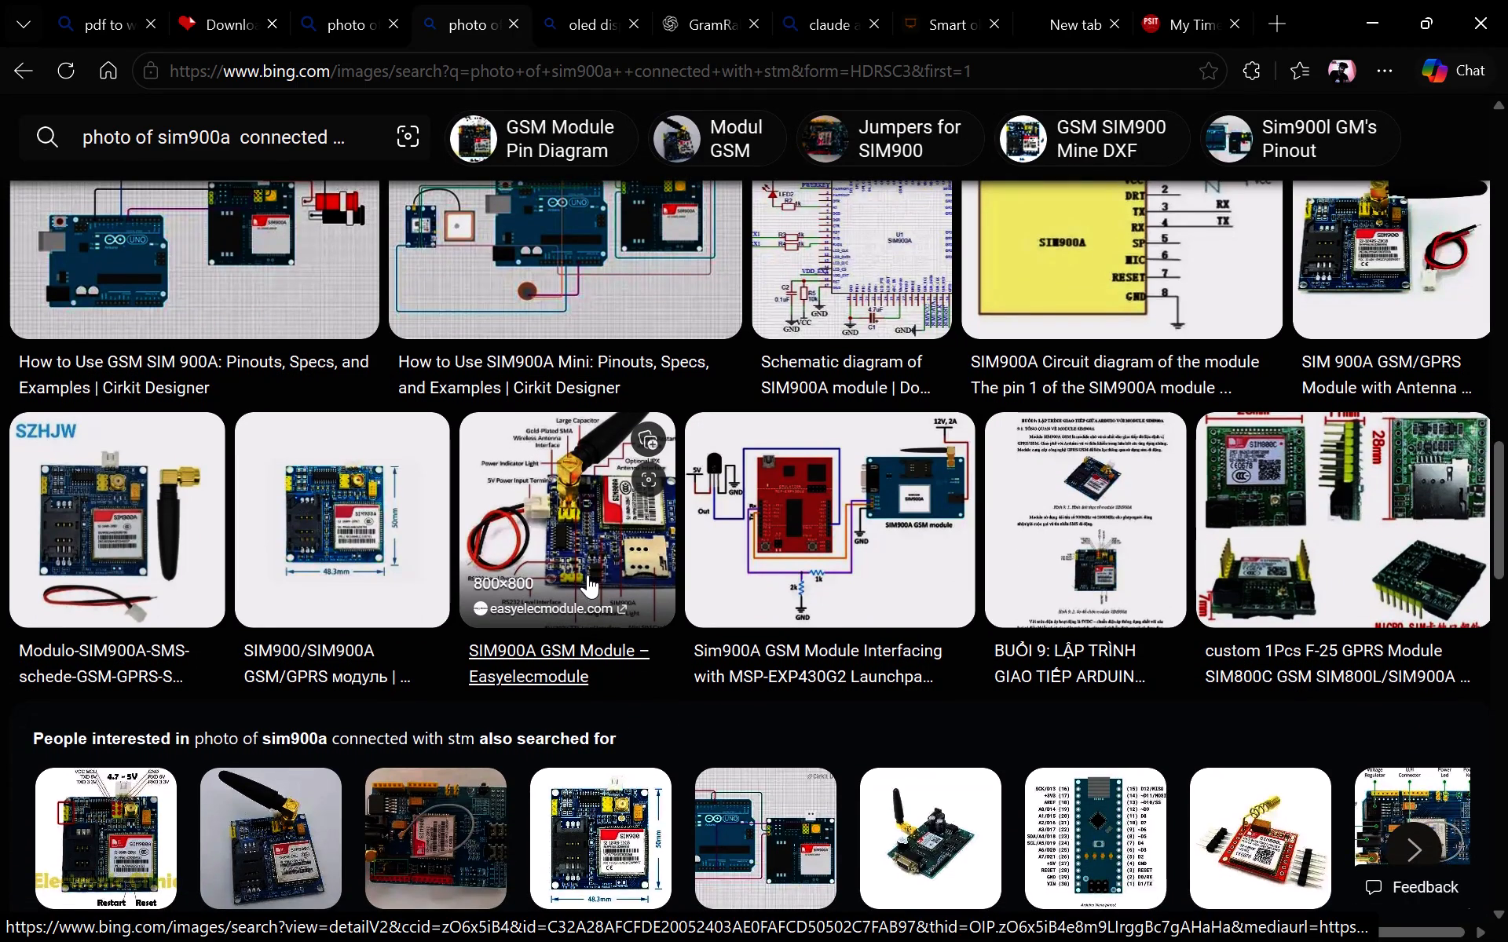
Open the labelled SIM900A GSM Module picture from Easyelecmodule and copy it.
left_click(587, 575)
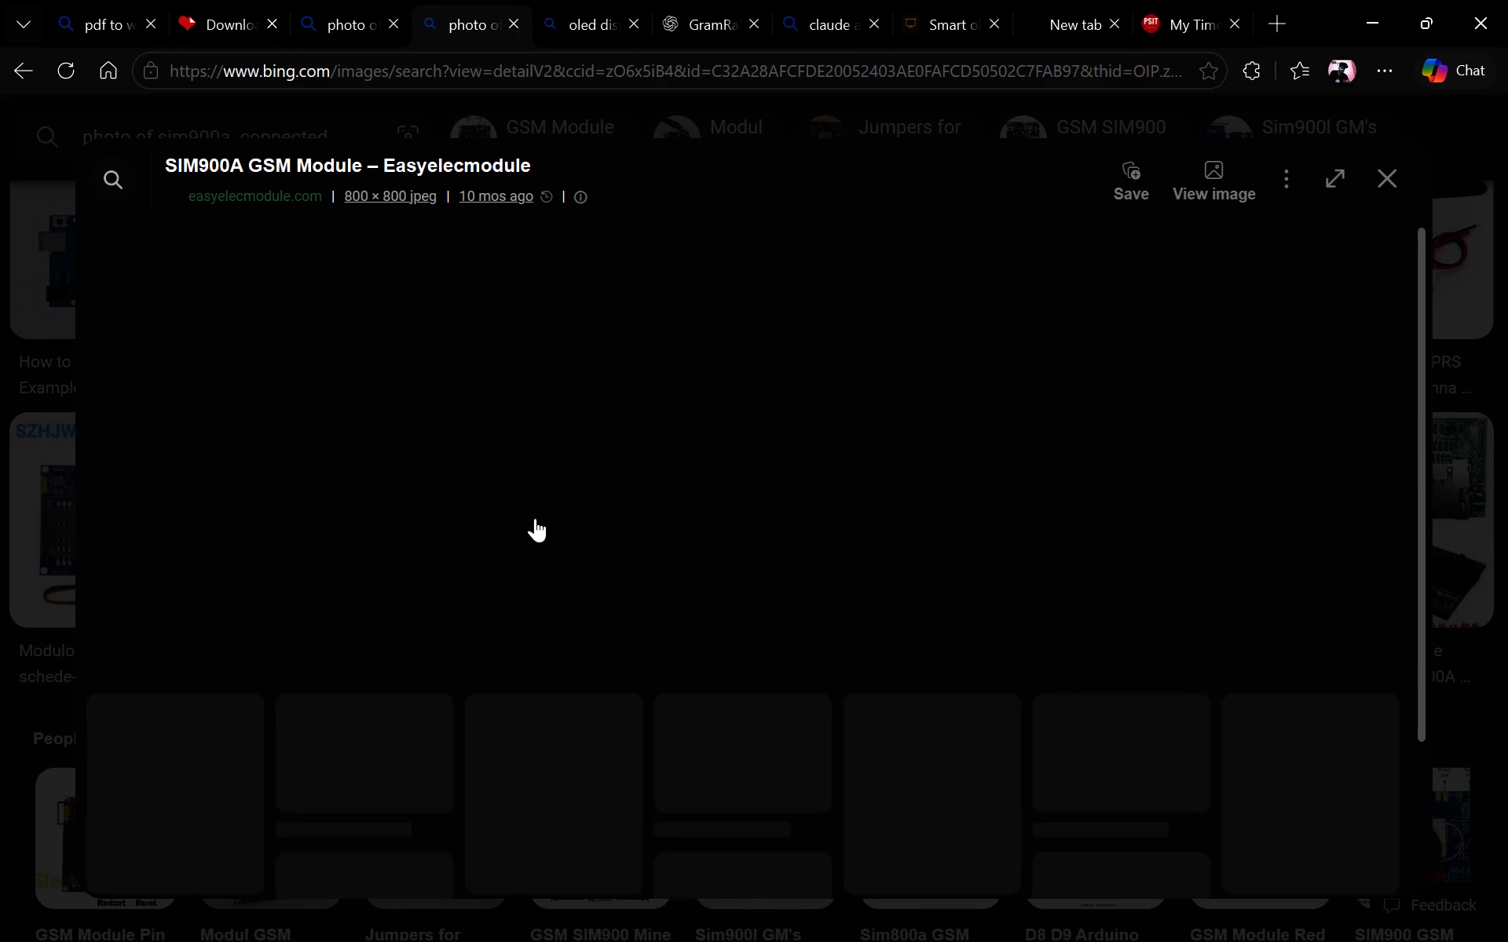
right_click(529, 477)
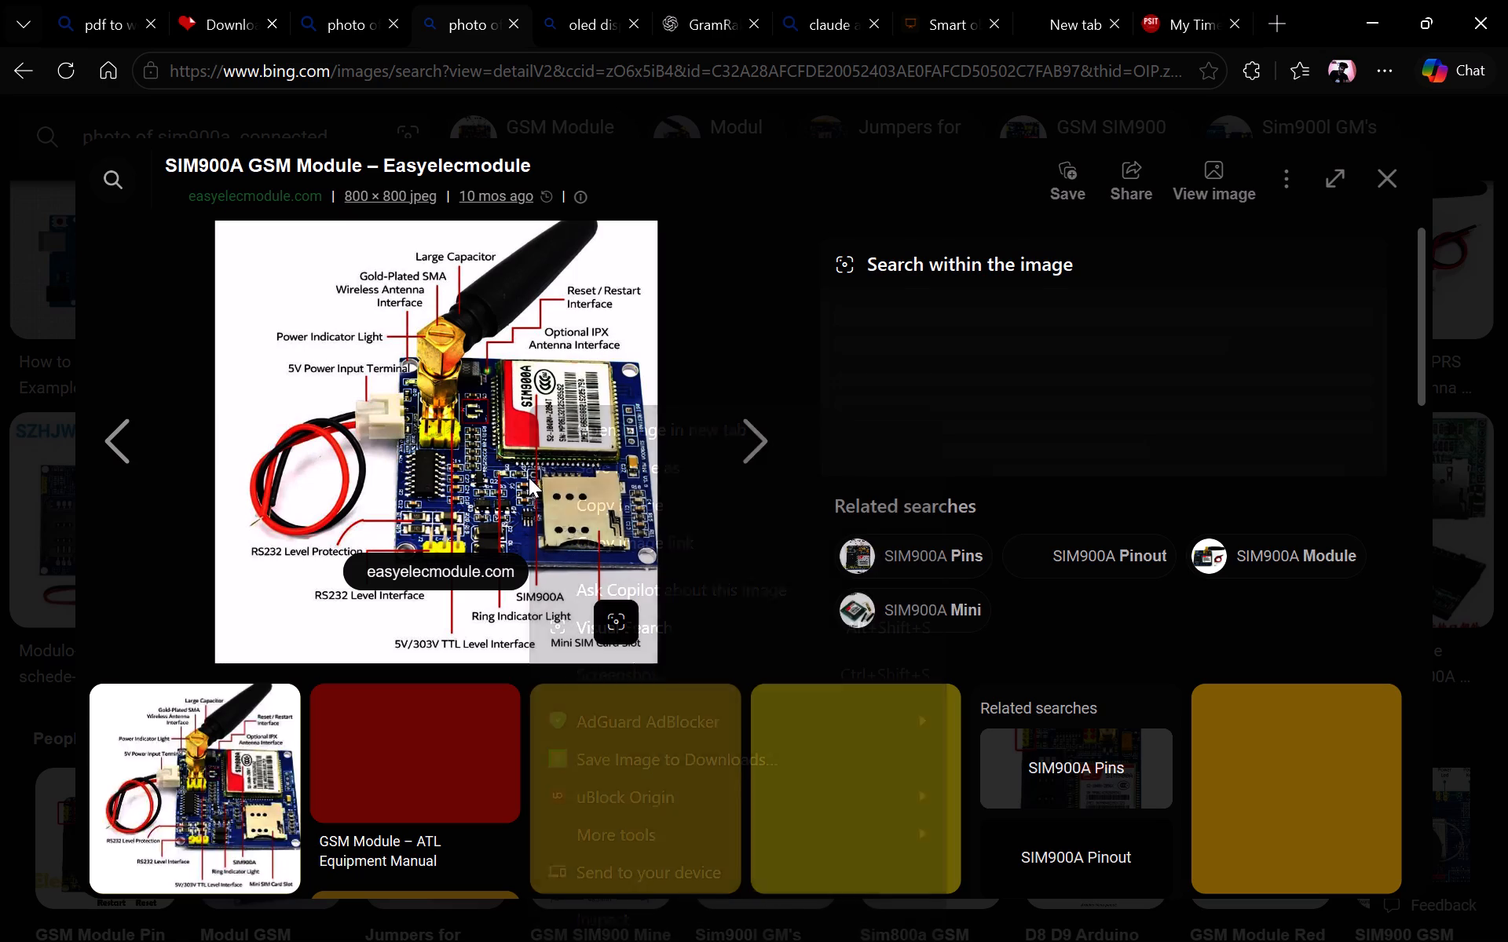
left_click(599, 505)
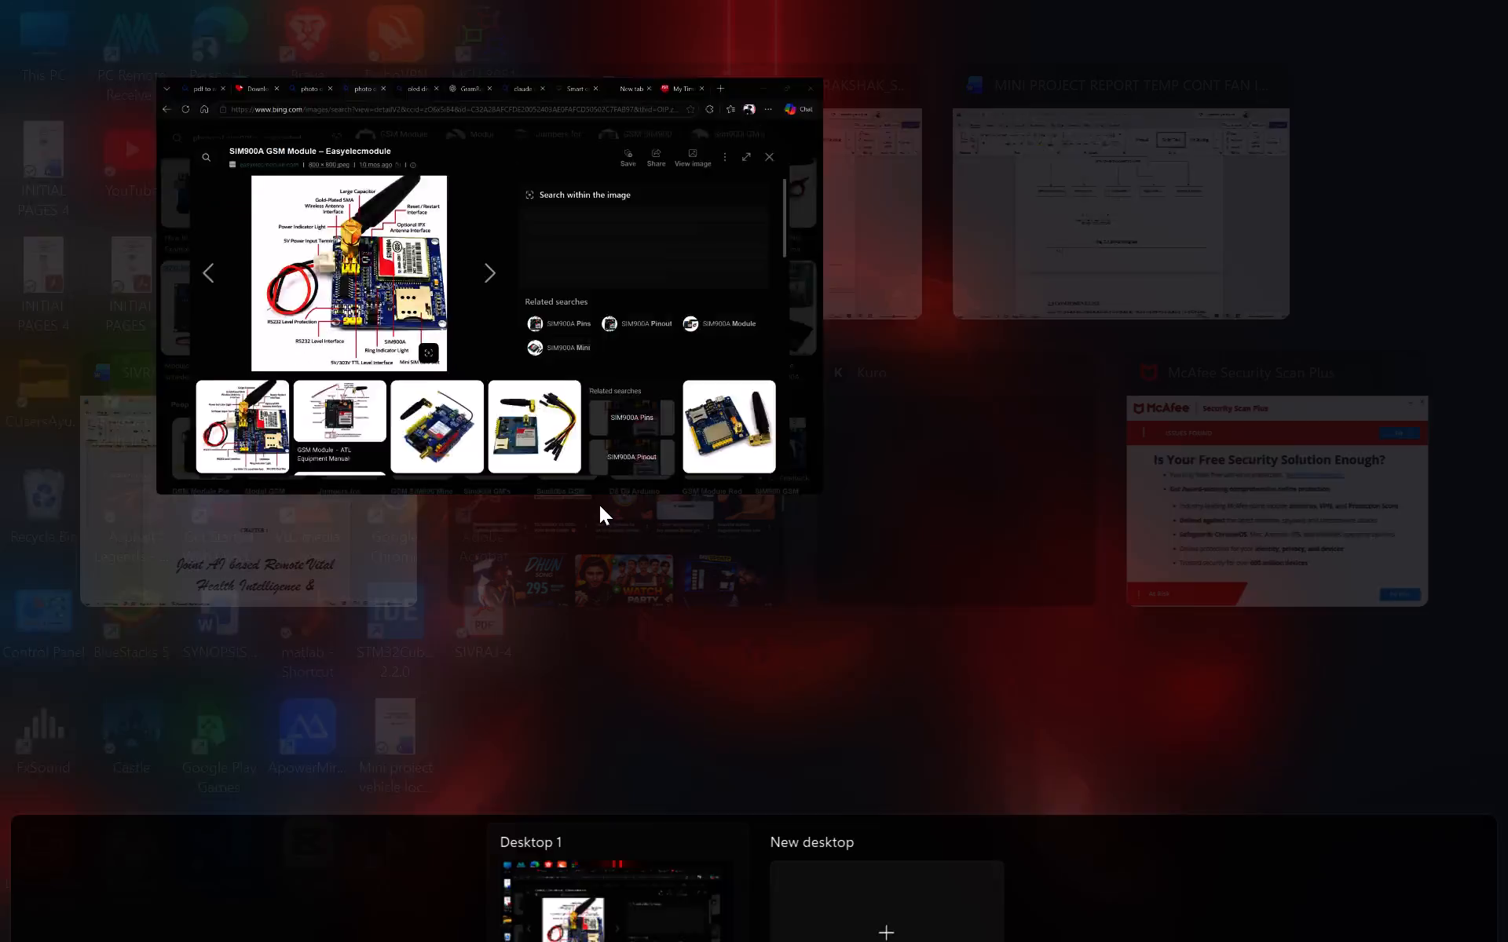
Switch to the Word report, add blank lines after the "normal monitoring" bullet before section 2.8, and paste the SIM900A picture there.
left_click(752, 228)
scroll(702, 357, "up", 1)
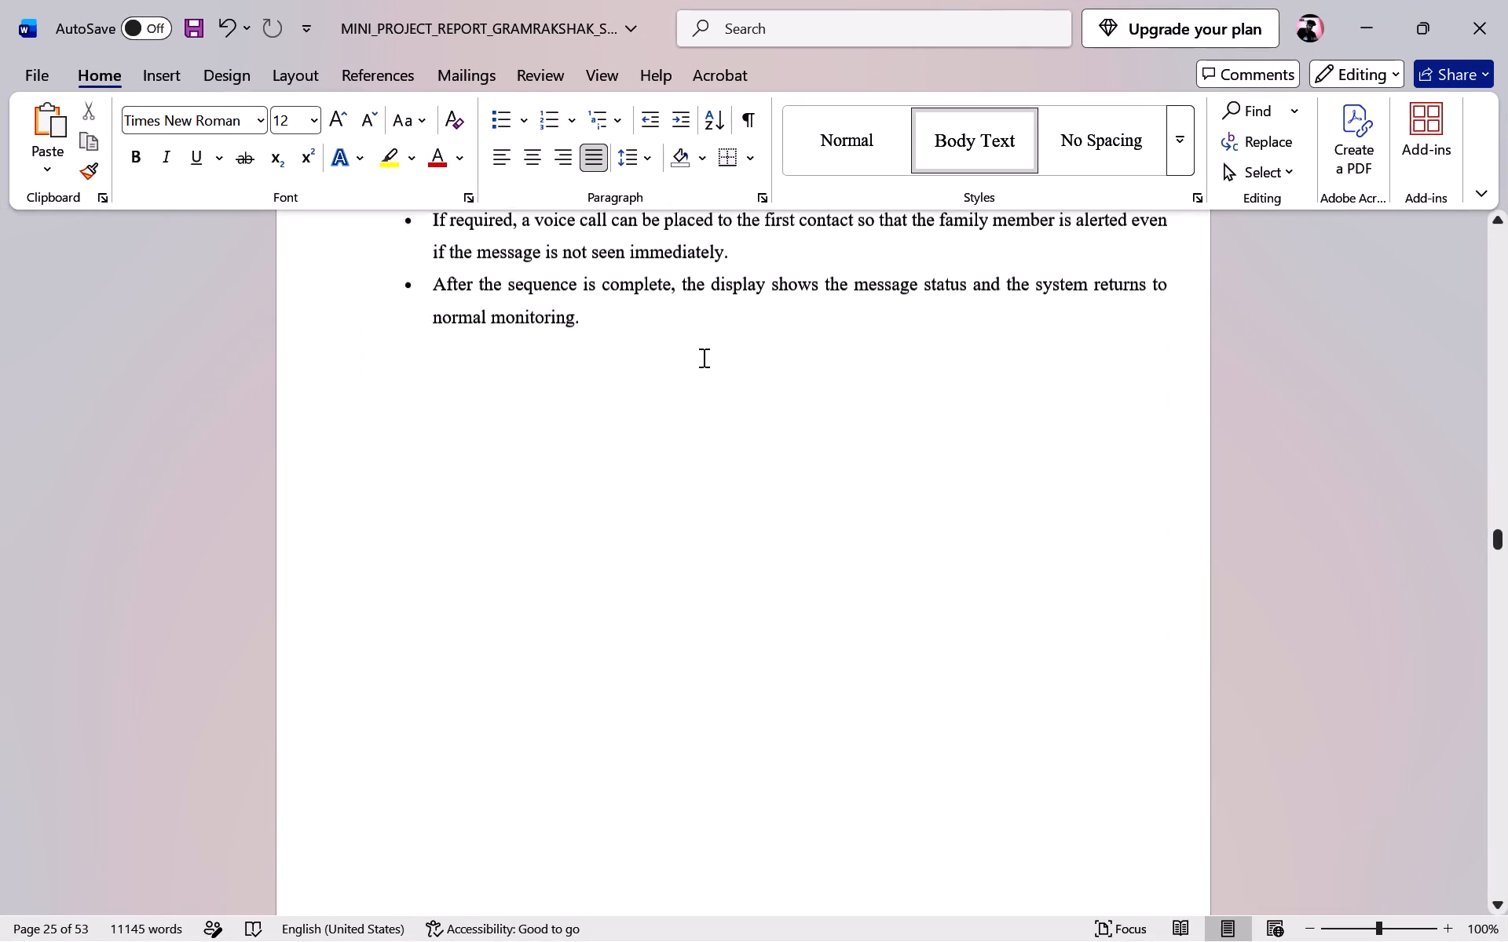
left_click(702, 357)
key("Return")
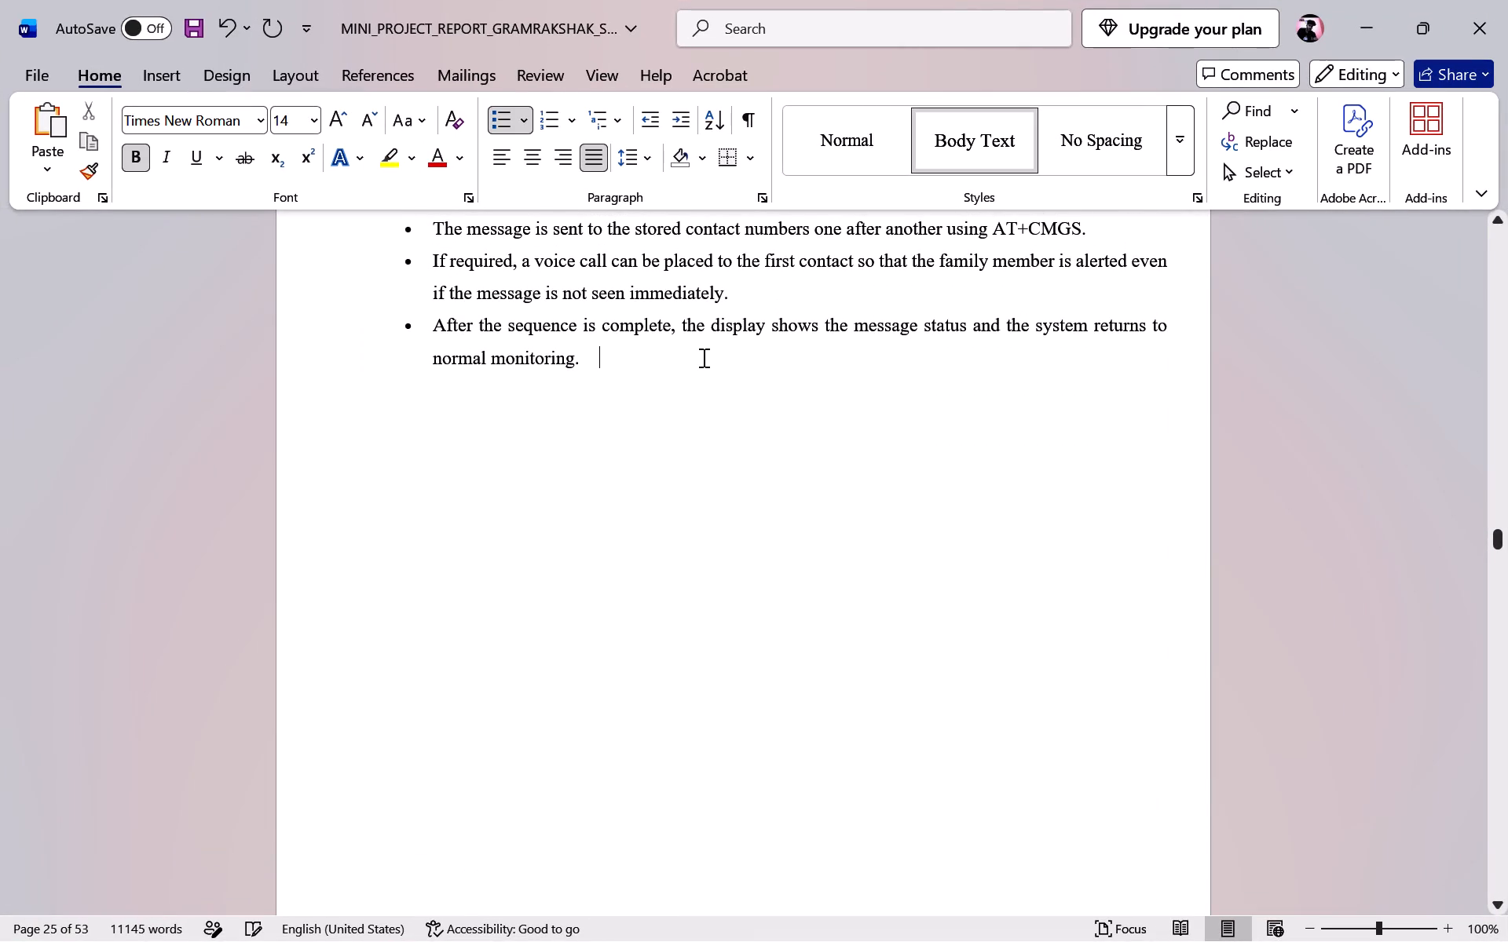
key("Return")
left_click(544, 151)
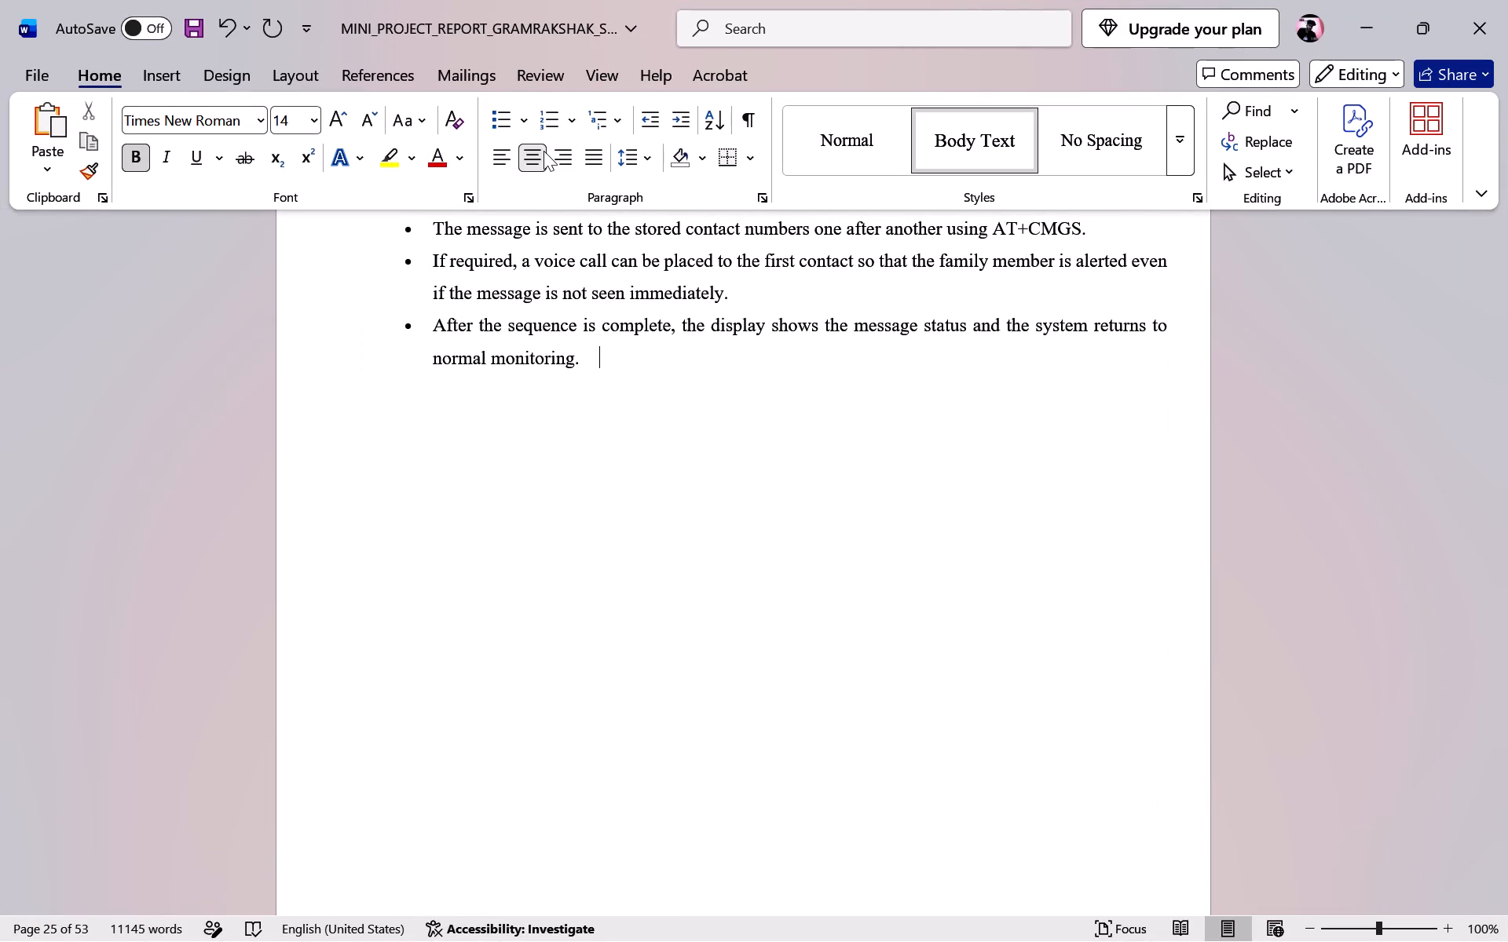
key("Return")
key("Return")
key("Return")
key("Return")
key("Return")
key("BackSpace")
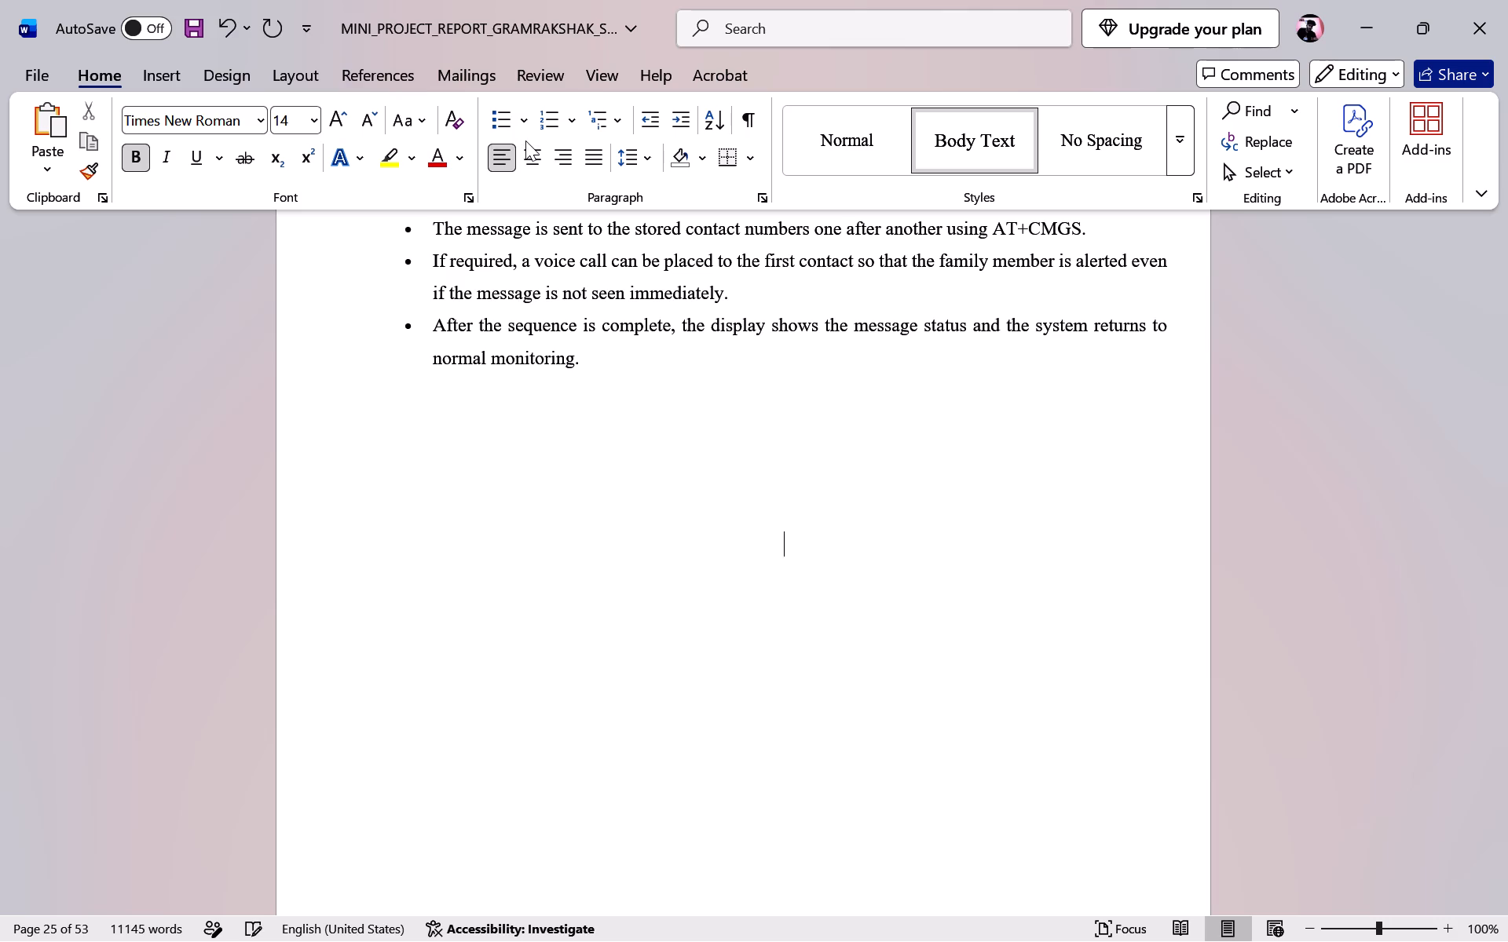
key("BackSpace")
key("BackSpace")
key("BackSpace")
key("ctrl+v")
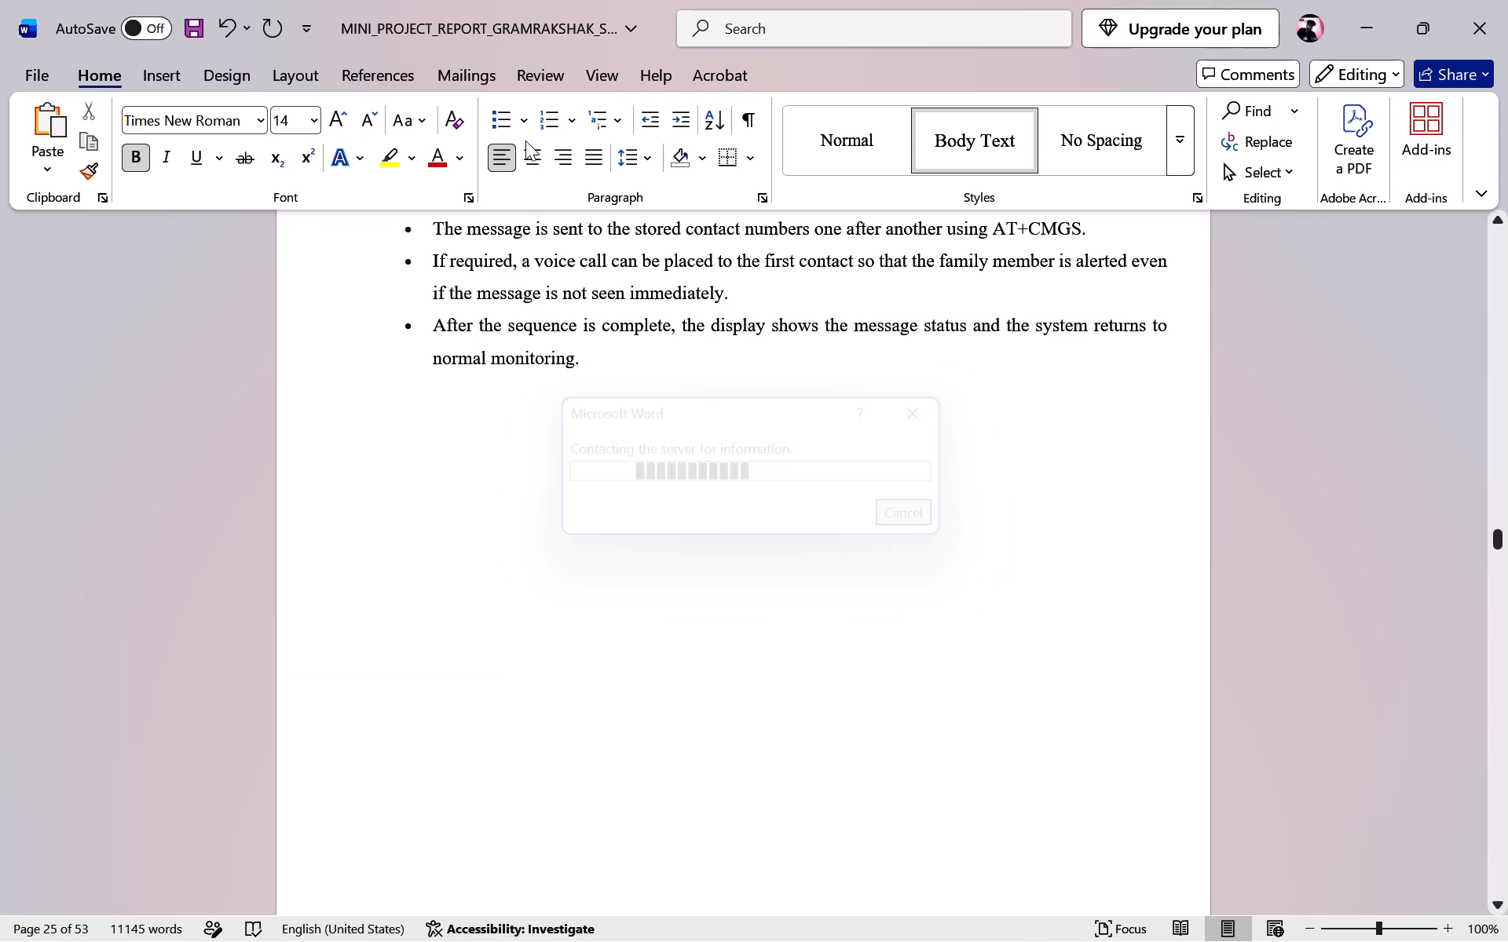
Shrink the pasted SIM900A picture to less than half its width so it fits under the bullets on page 25, and centre it.
left_click(805, 425)
scroll(805, 425, "up", 1)
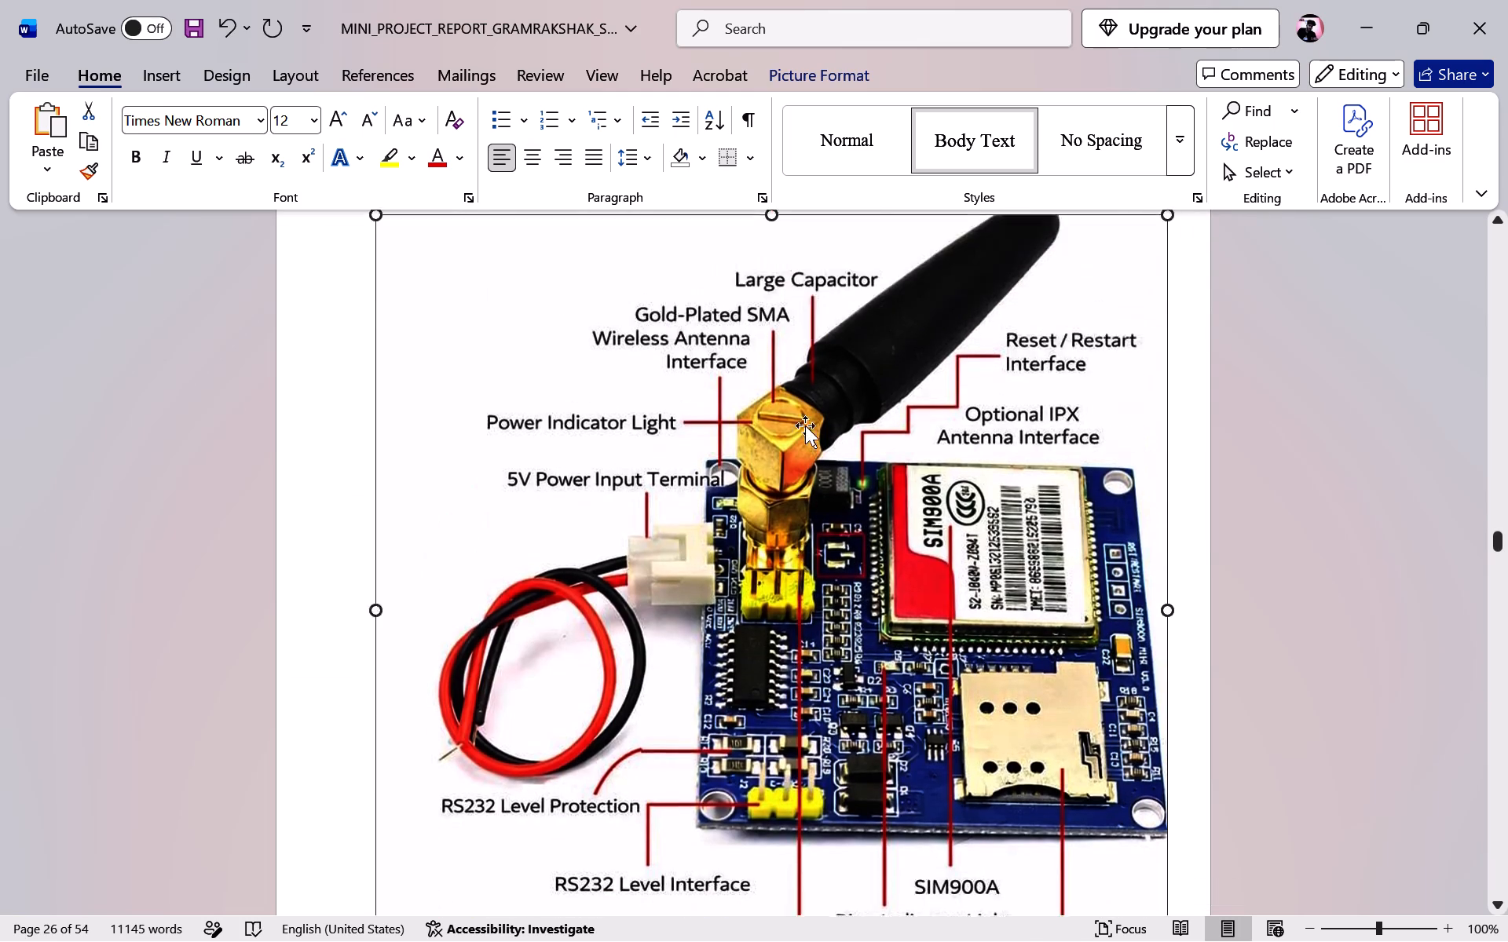
scroll(805, 425, "up", 1)
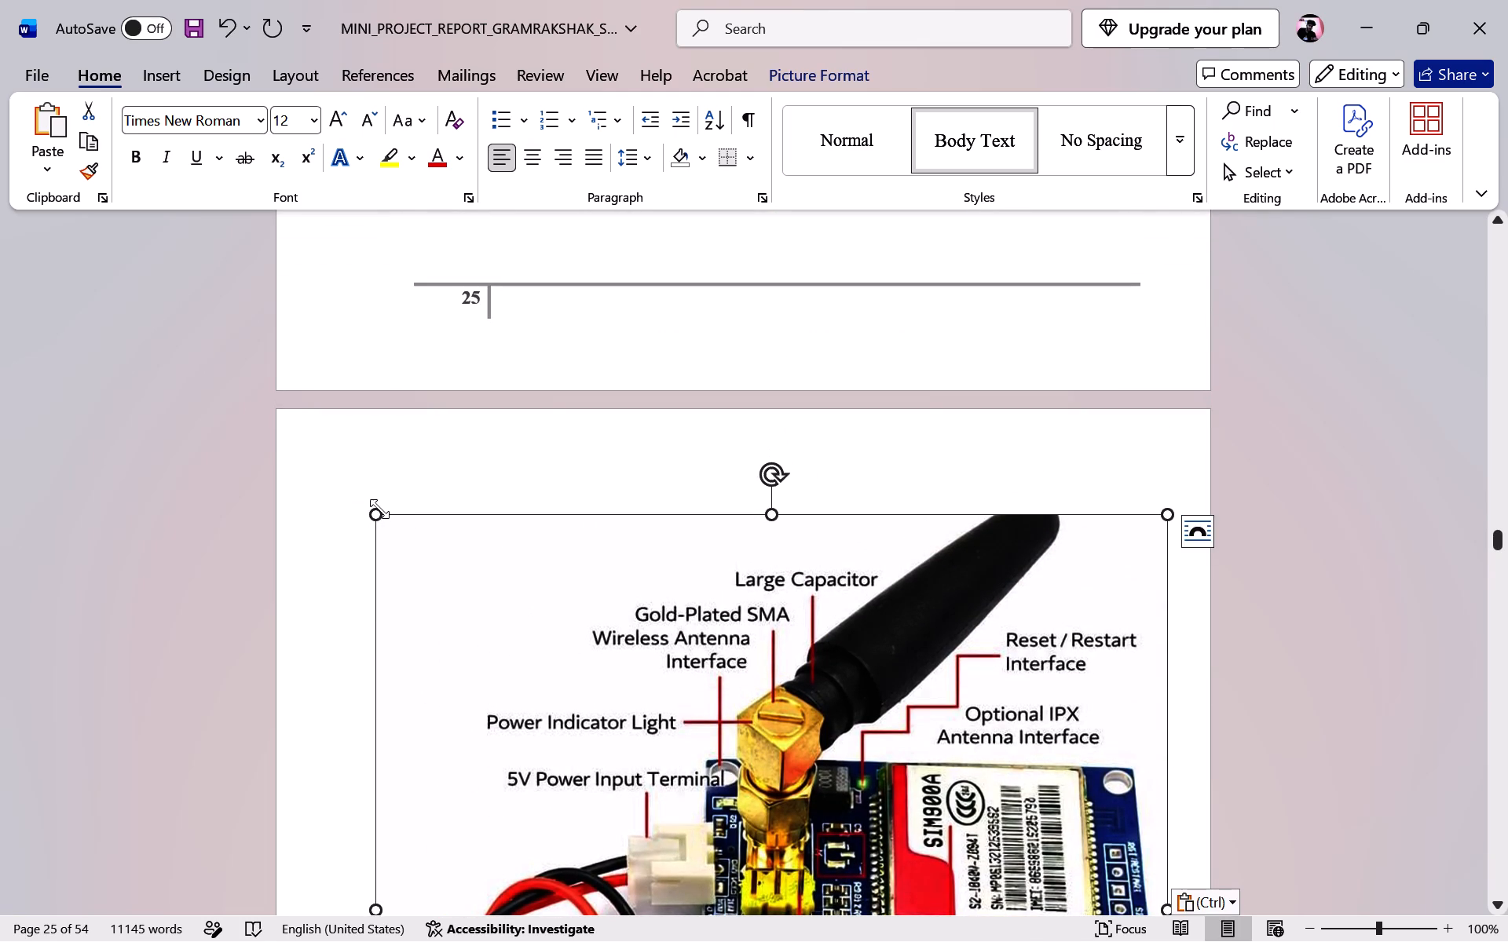
left_click_drag(379, 509, 1111, 911)
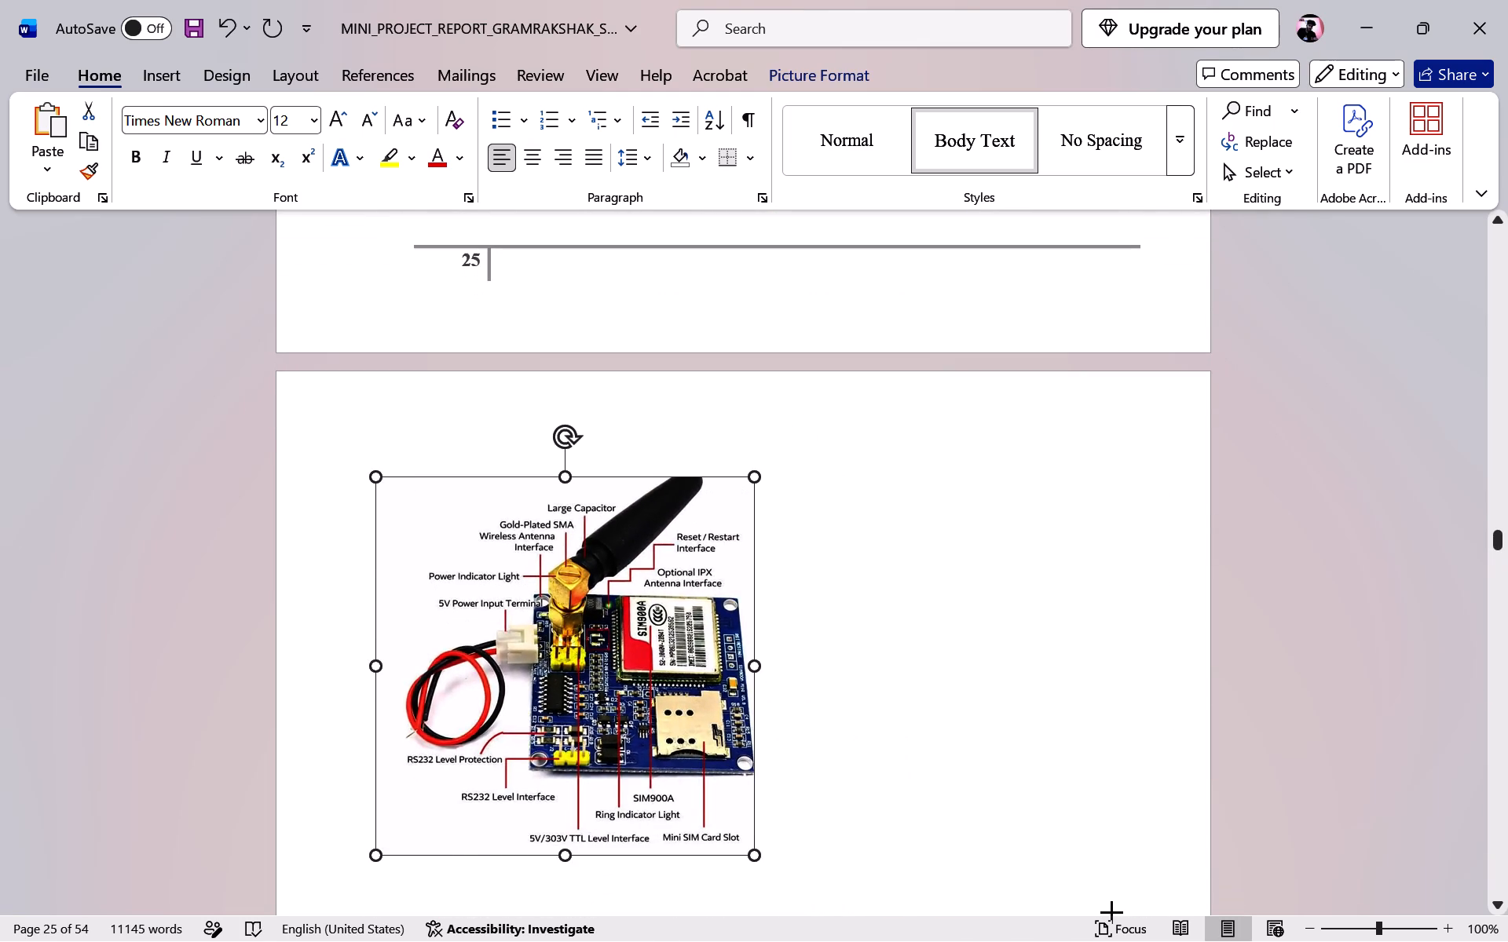
scroll(646, 461, "up", 1)
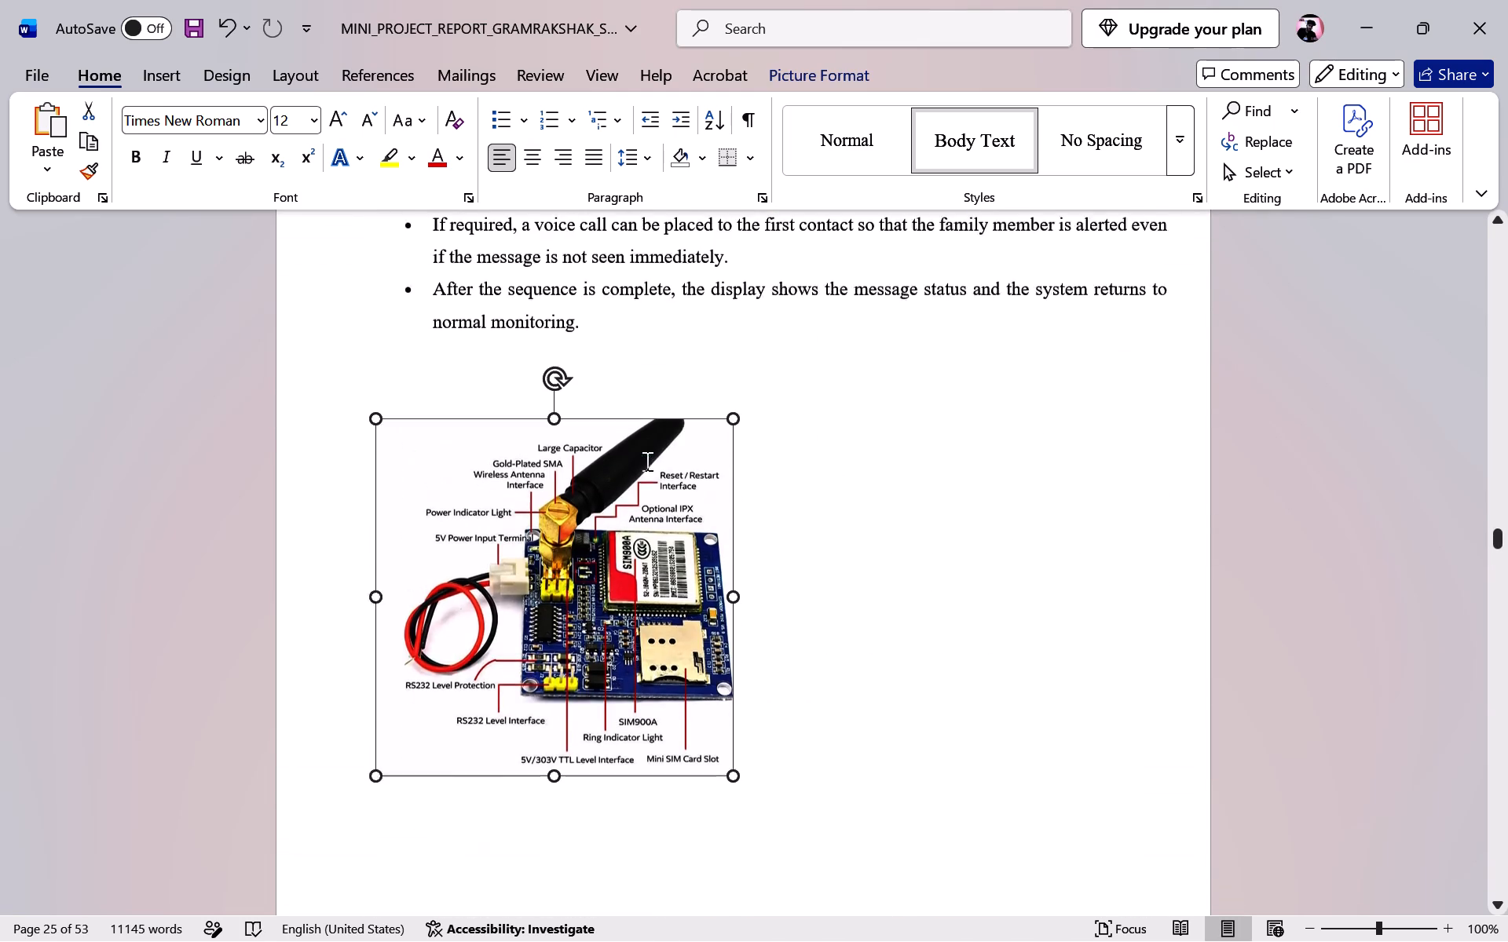
left_click(533, 149)
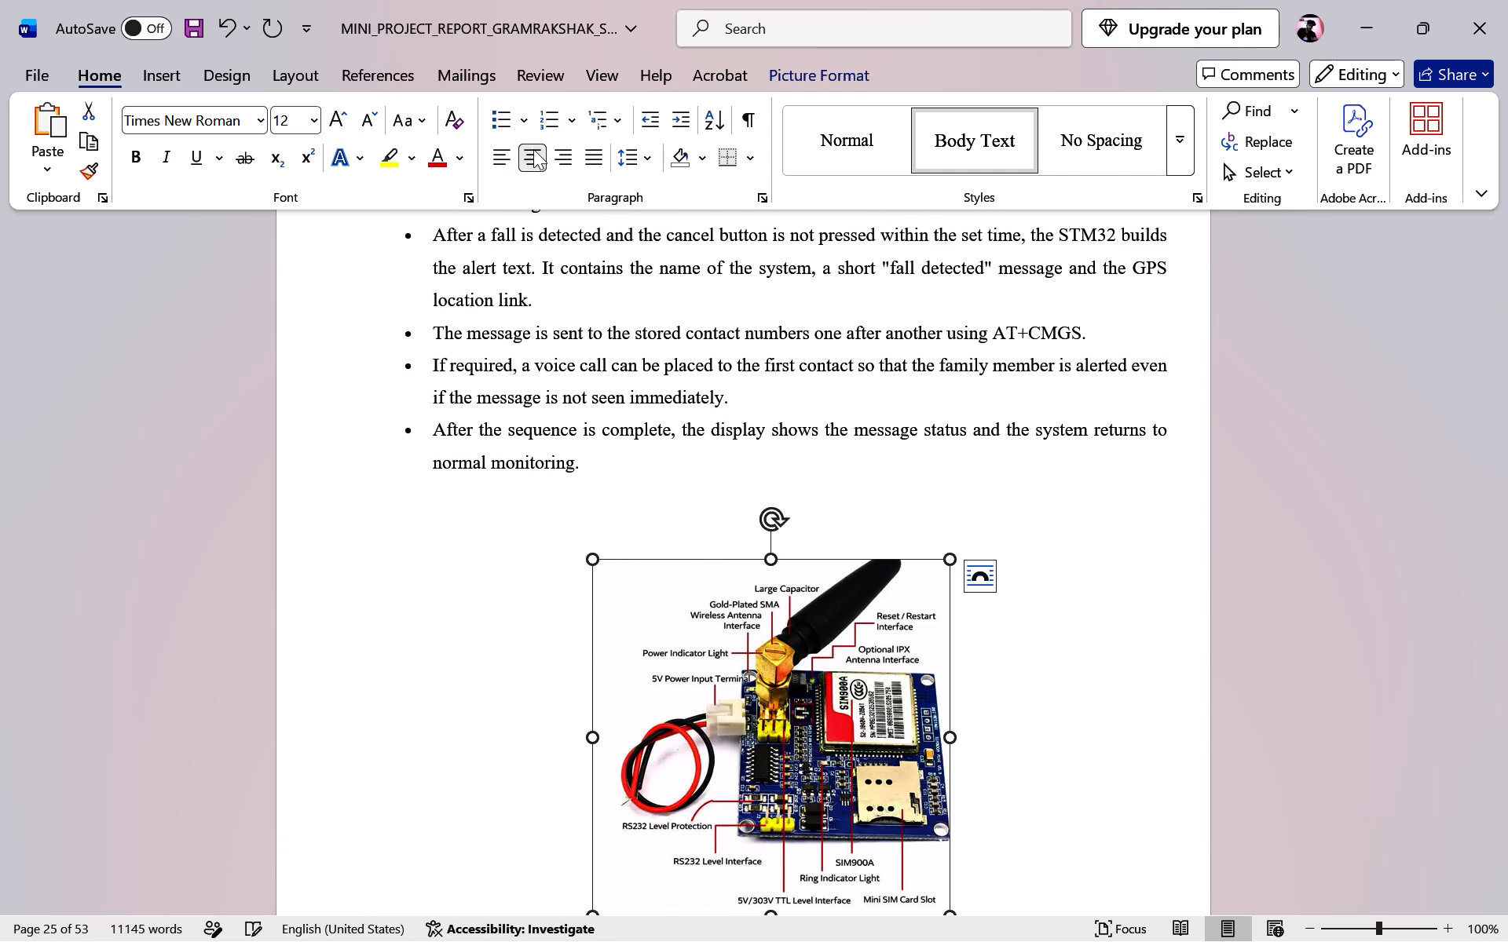
left_click(543, 613)
scroll(543, 613, "down", 3)
scroll(543, 613, "up", 2)
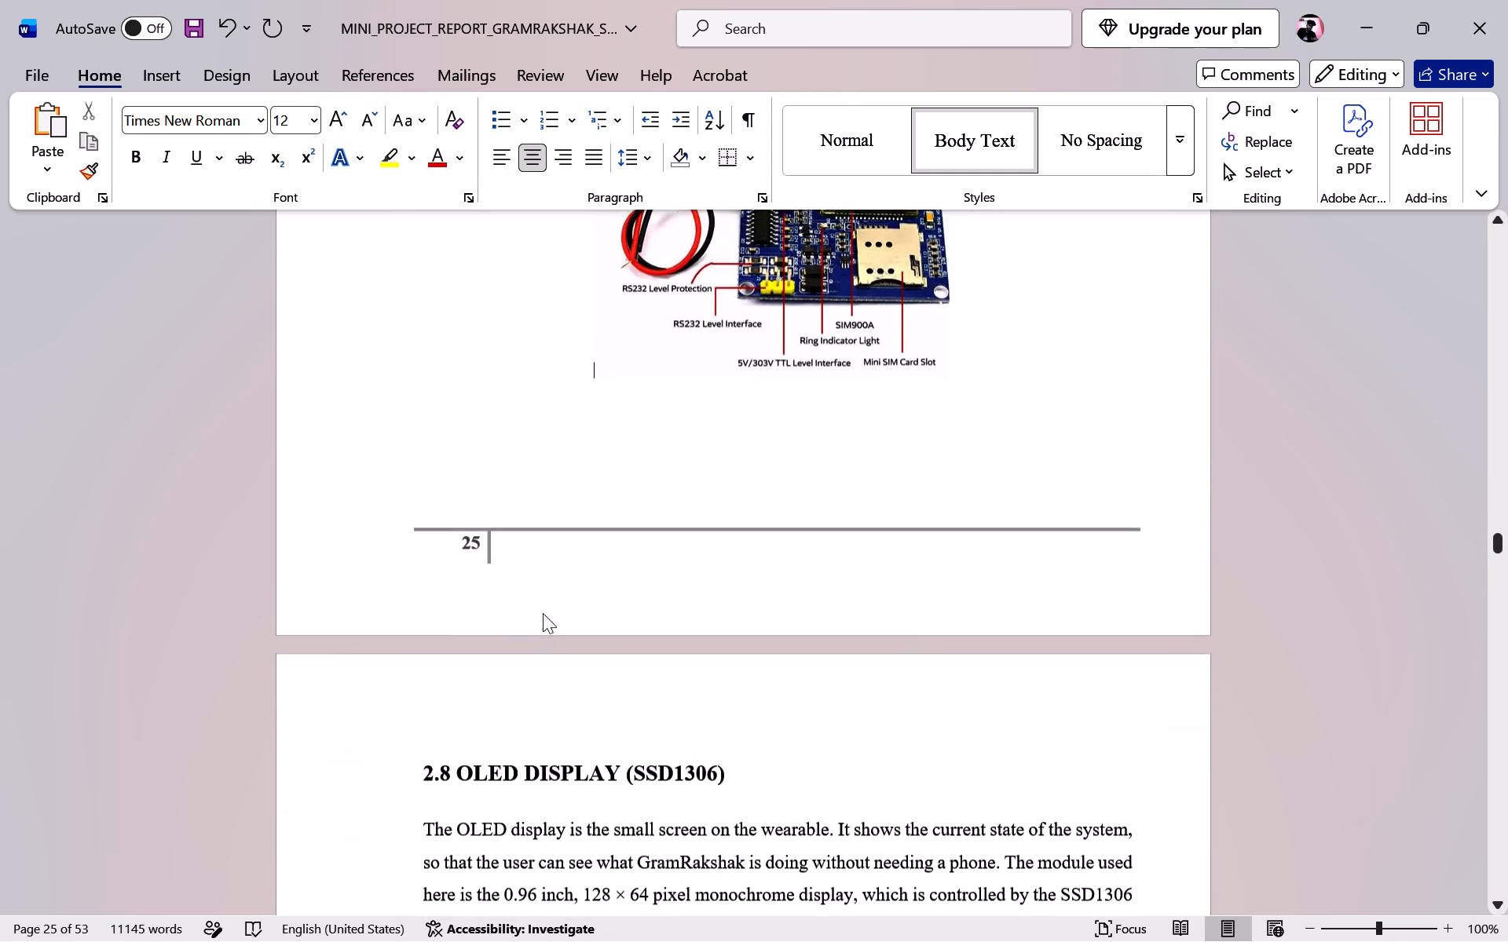
scroll(646, 414, "up", 1)
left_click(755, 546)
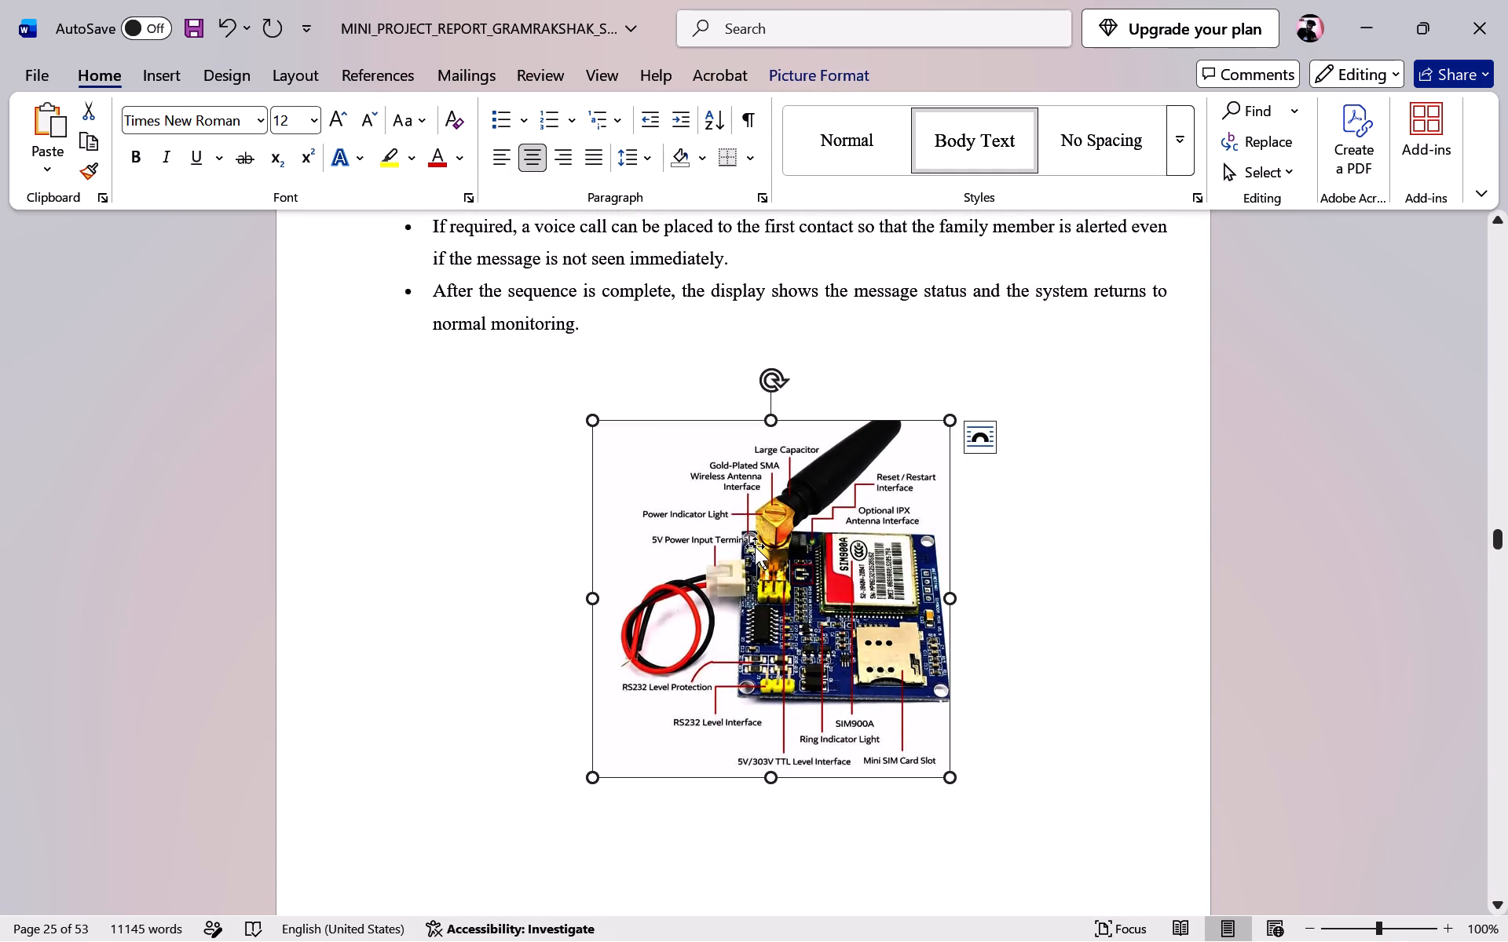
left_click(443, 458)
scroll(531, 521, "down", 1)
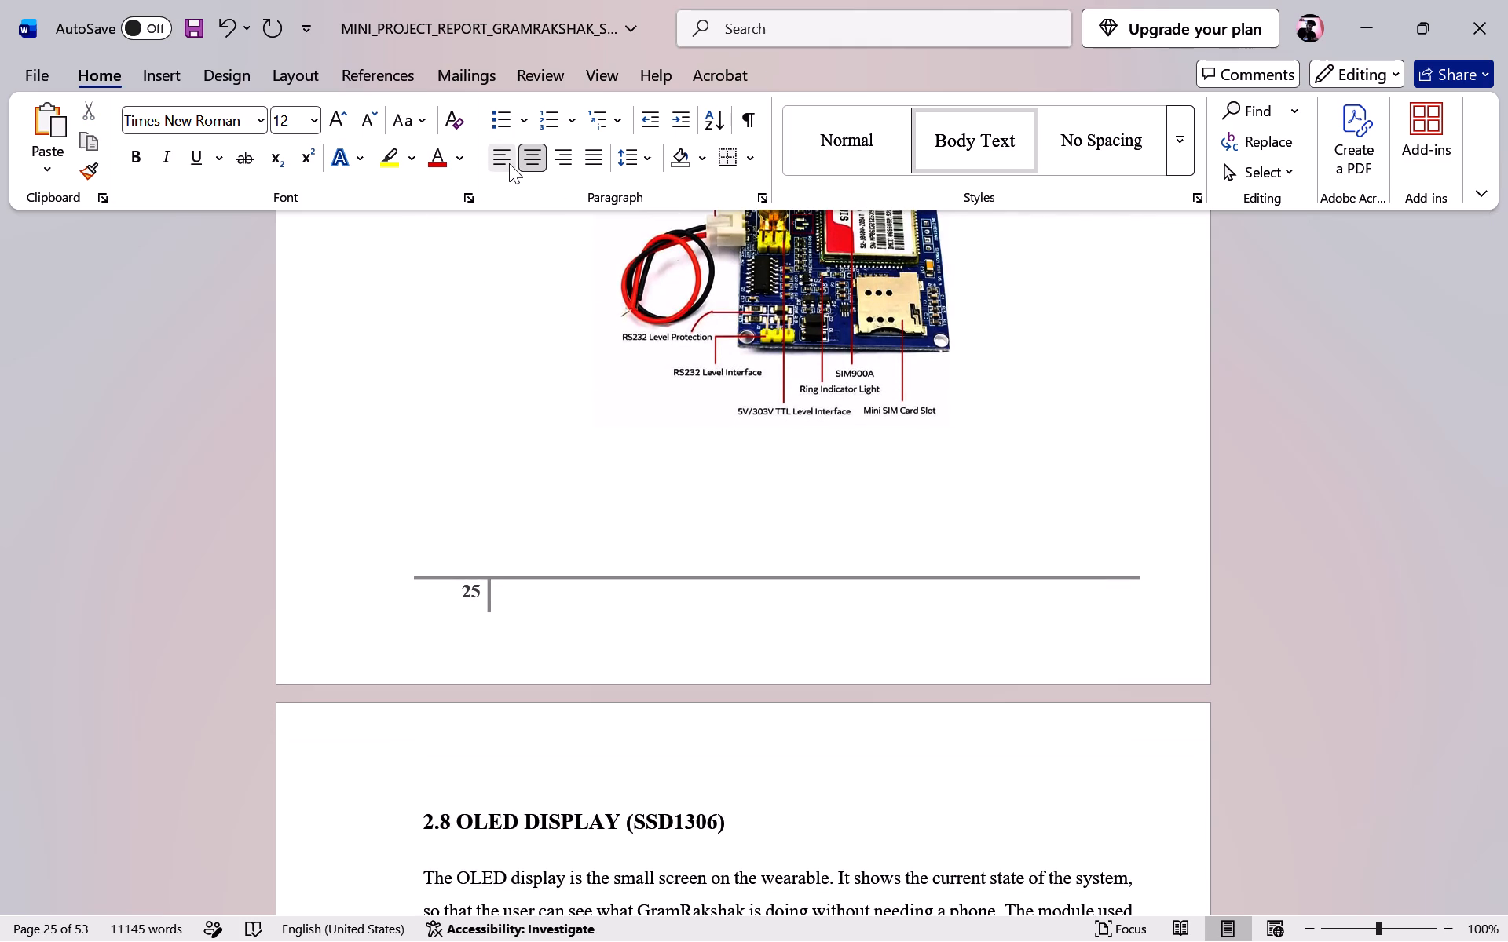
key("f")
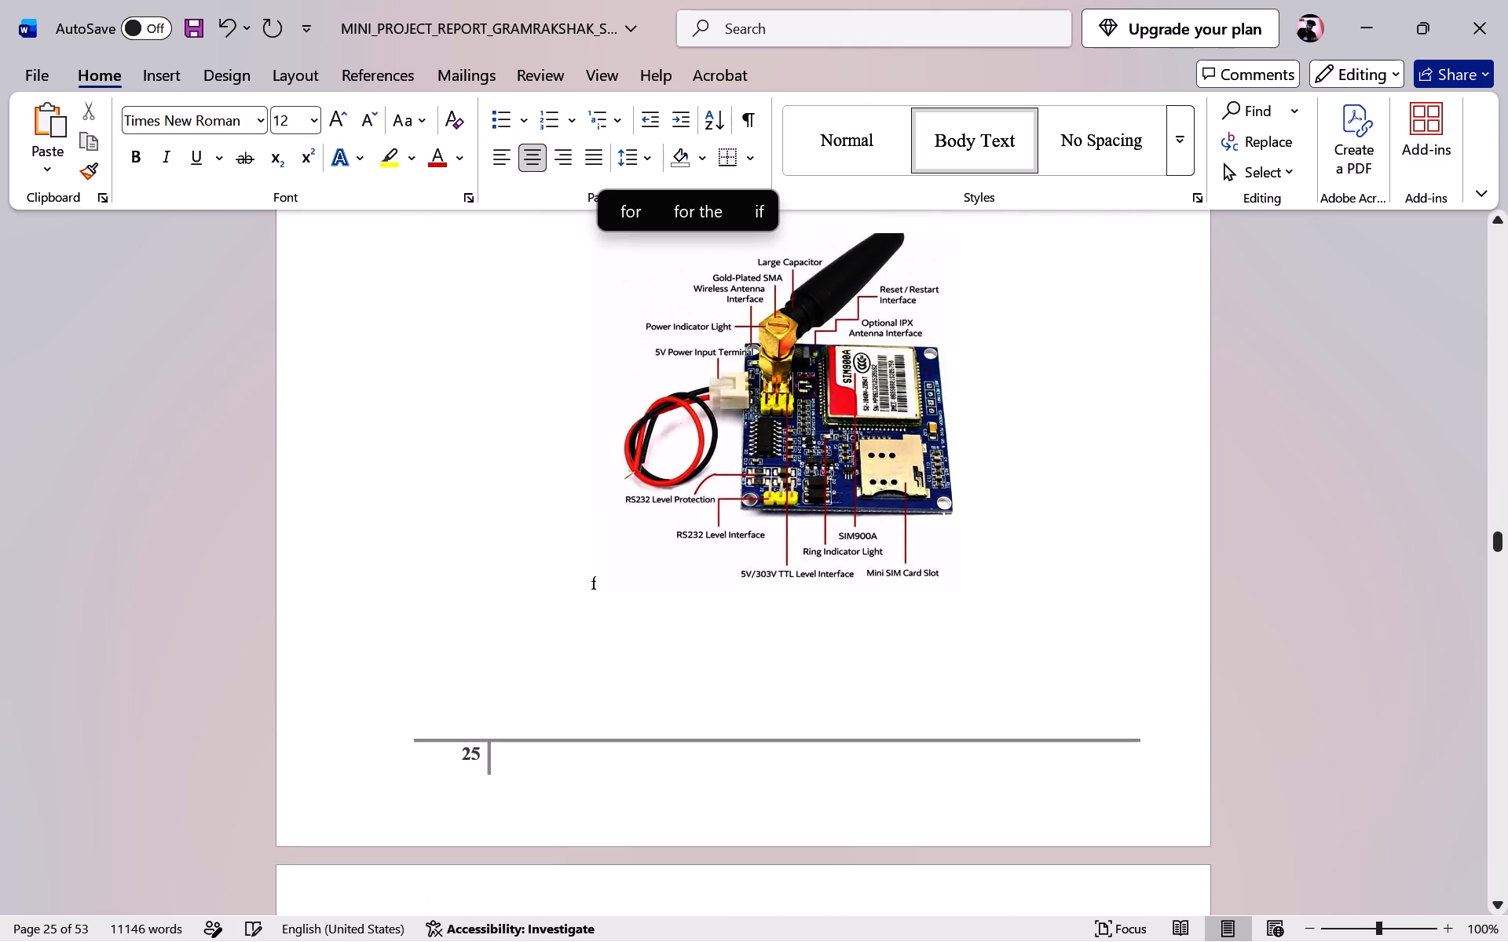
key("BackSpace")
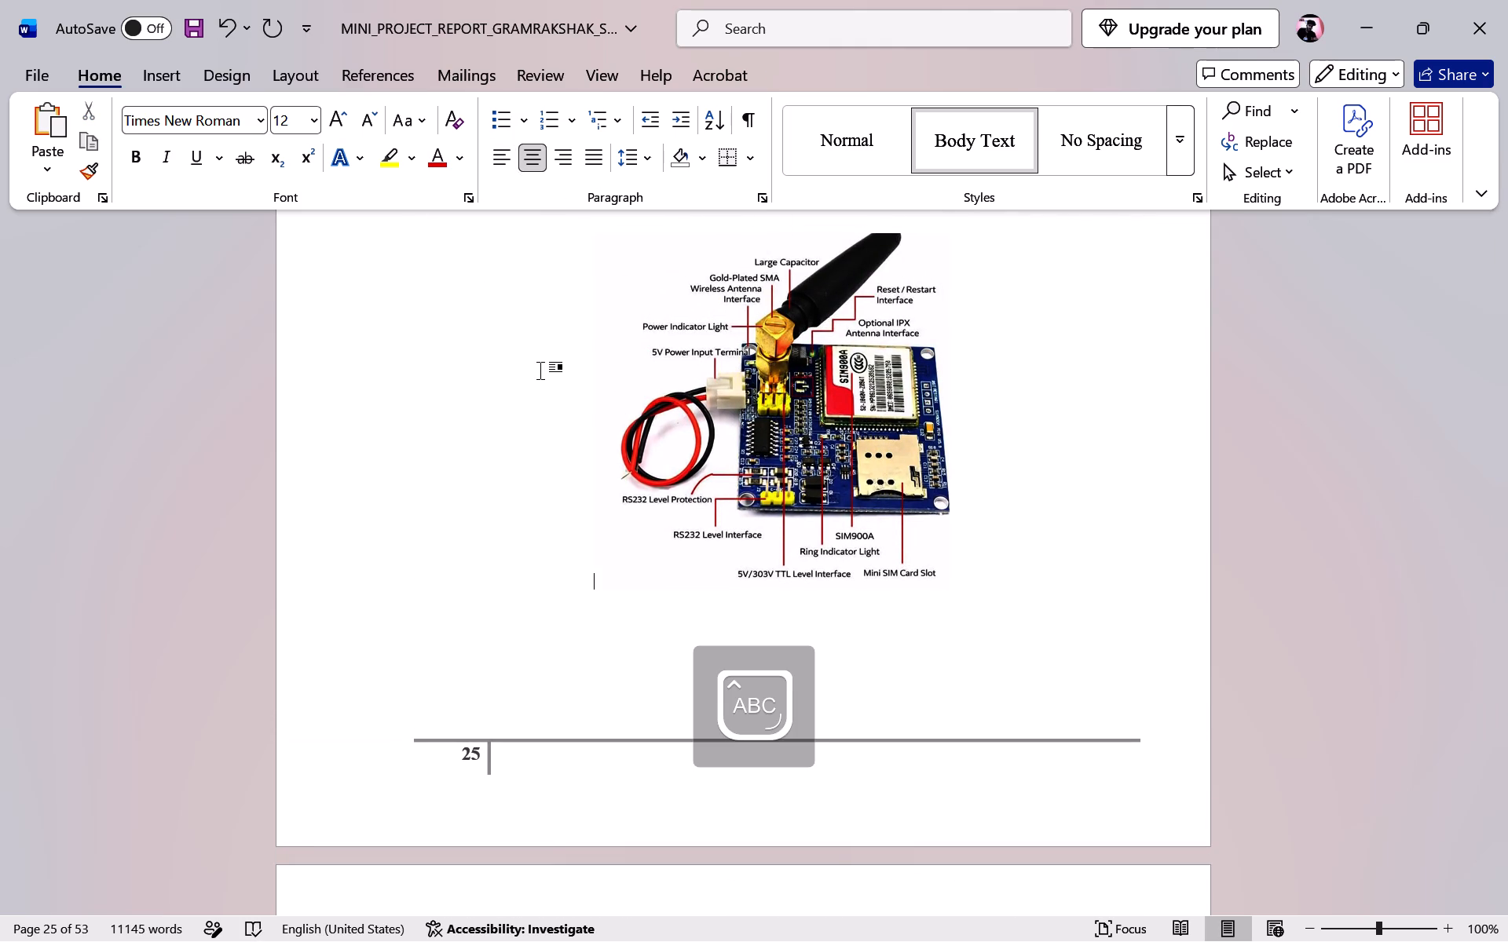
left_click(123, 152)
Close the McAfee Security Scan Plus pop-up and copy the "Fig. 2.6 OLED Display Module (SSD1306)" caption from section 2.8.
scroll(319, 489, "down", 1)
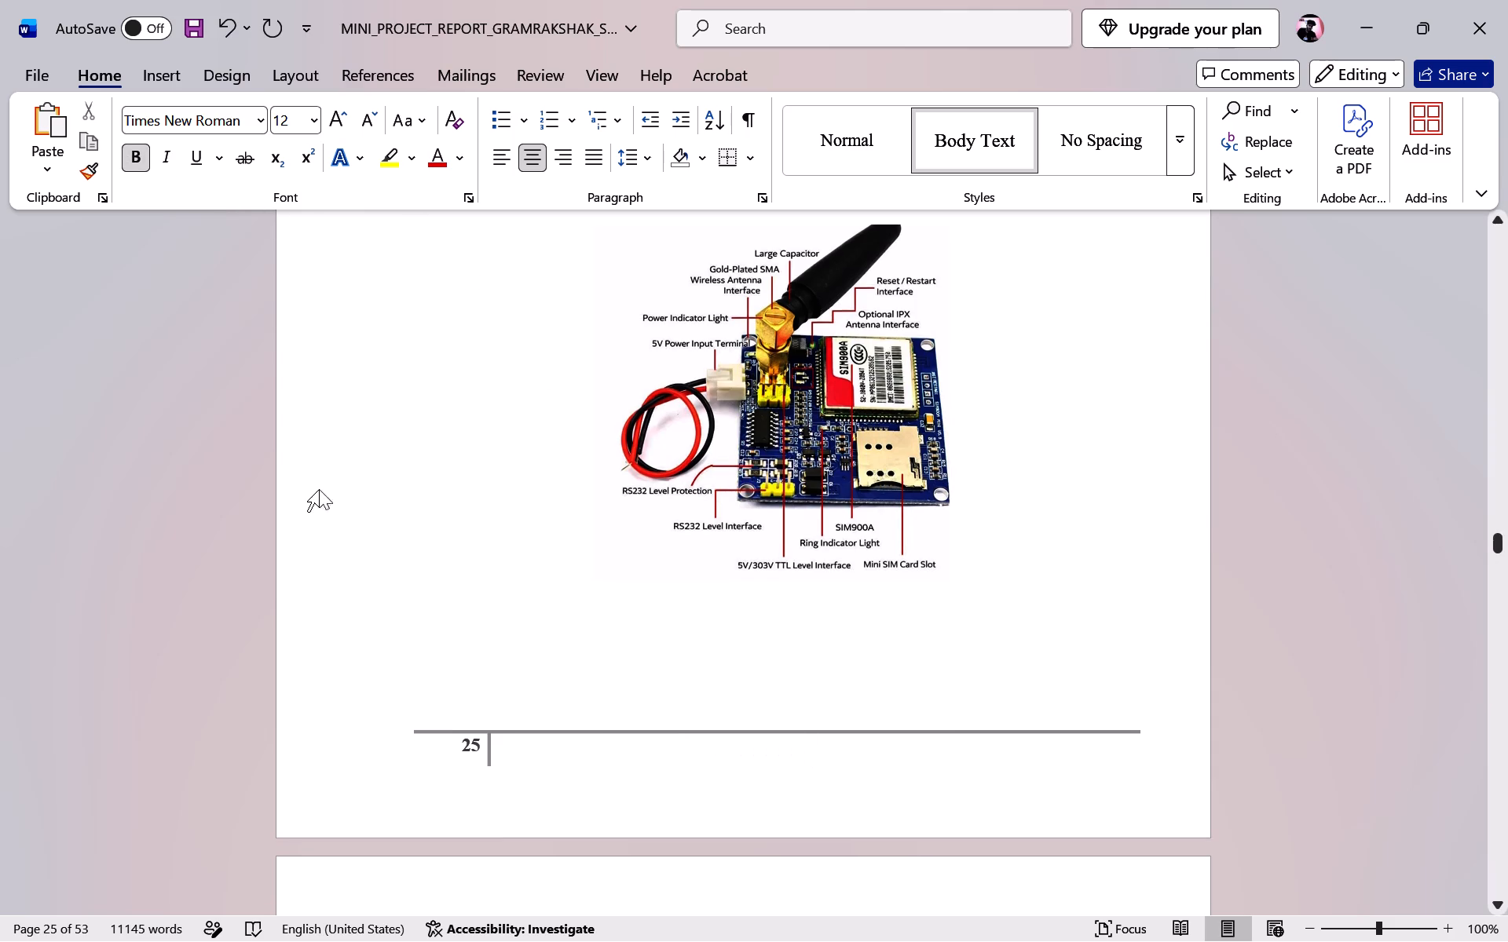
scroll(319, 489, "down", 3)
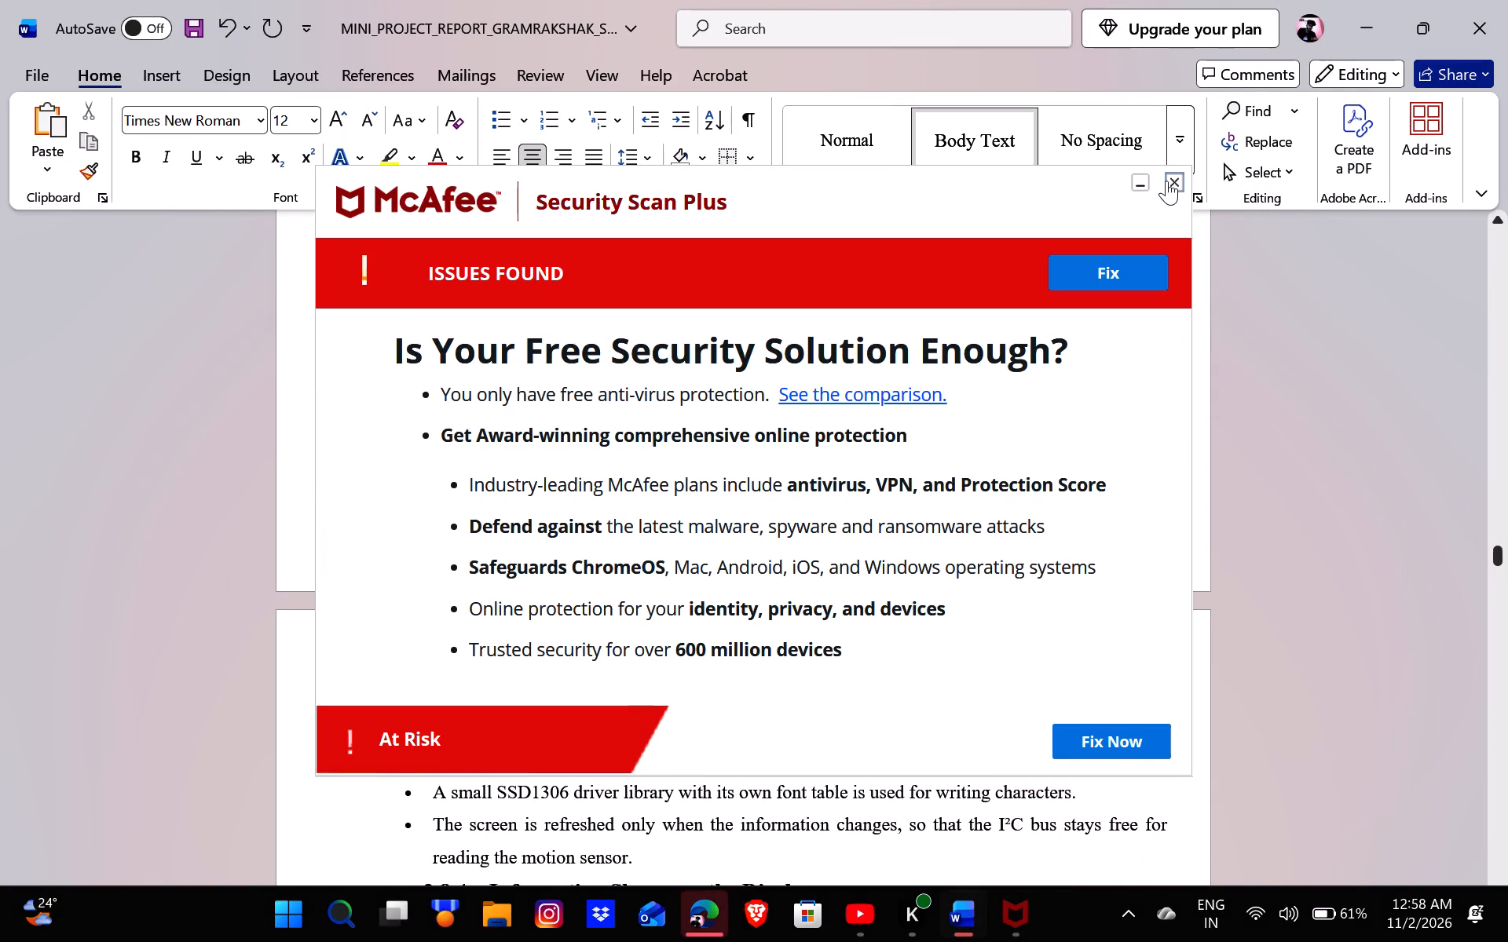
left_click(1169, 179)
scroll(940, 375, "left", 1)
scroll(940, 375, "up", 2)
scroll(940, 375, "down", 1)
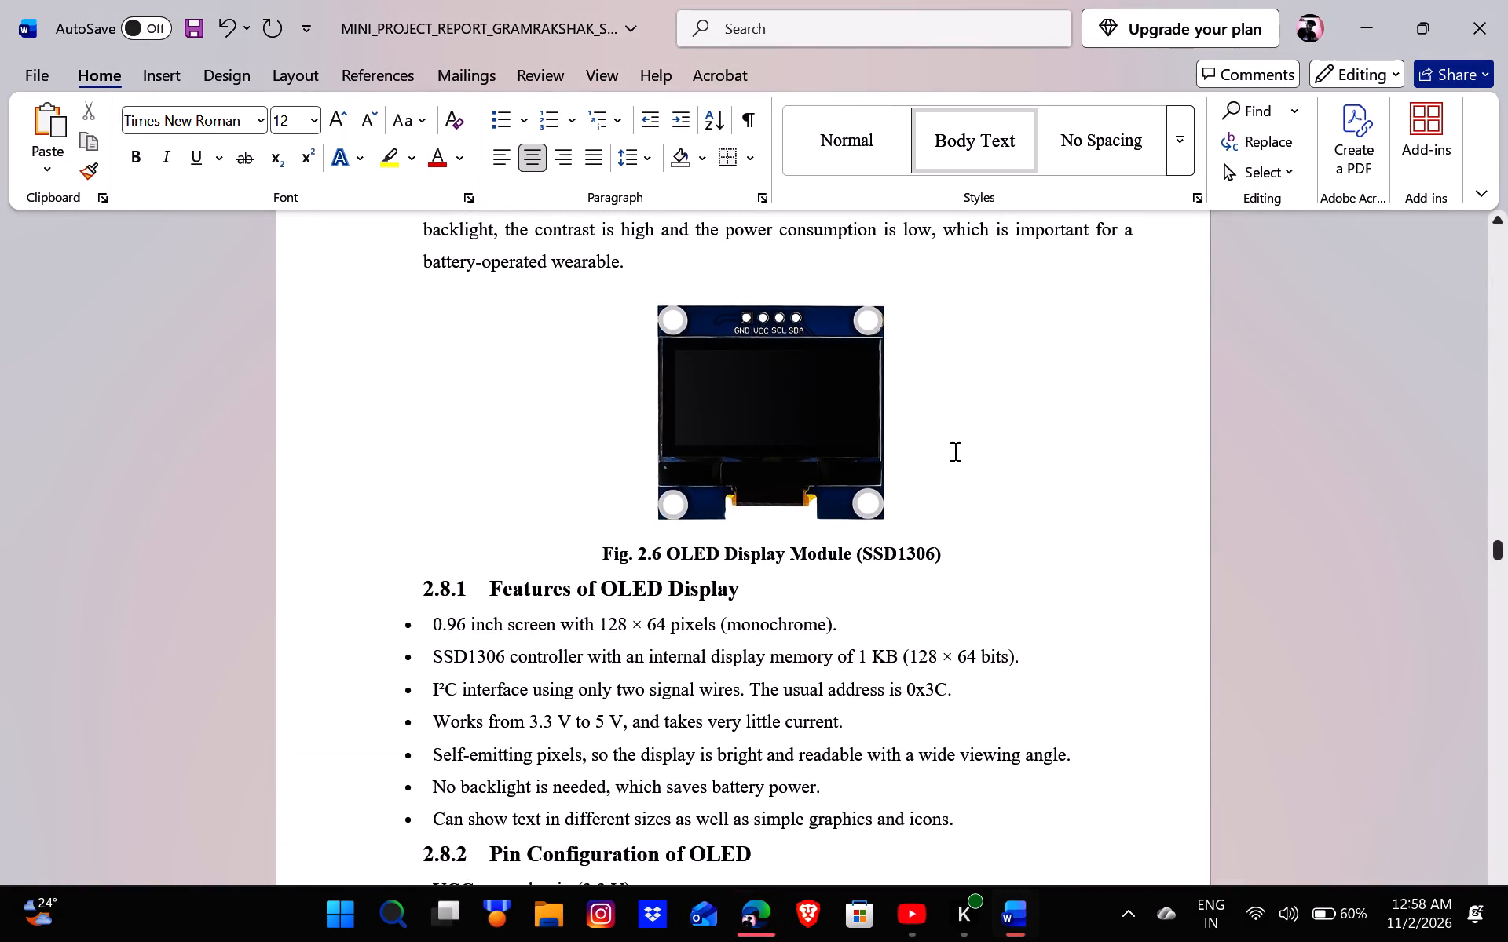
double_click(959, 540)
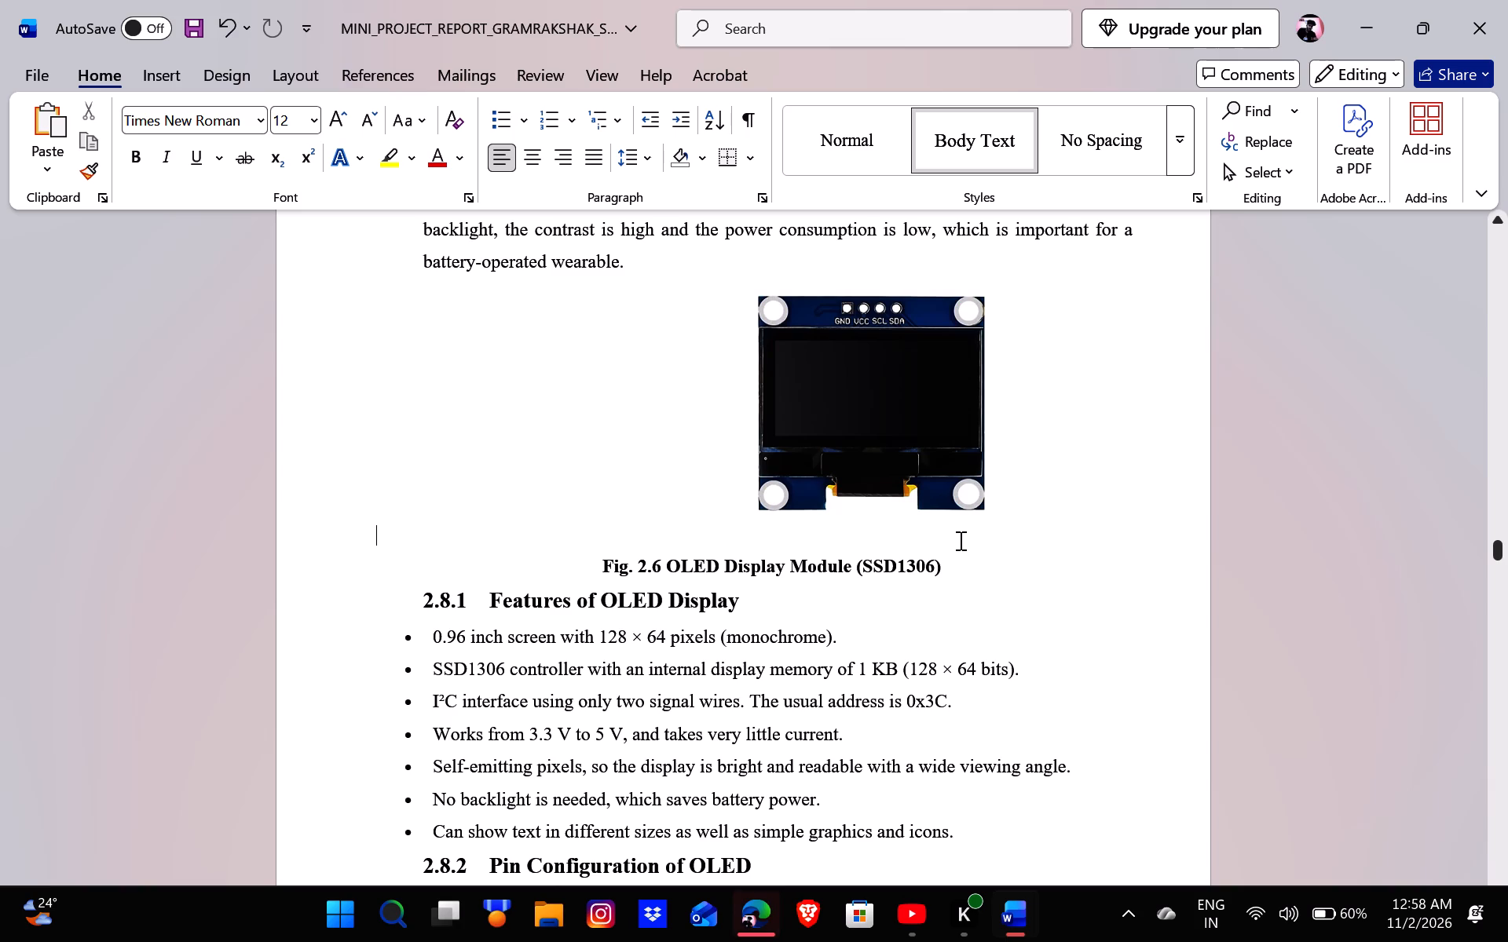
left_click(220, 13)
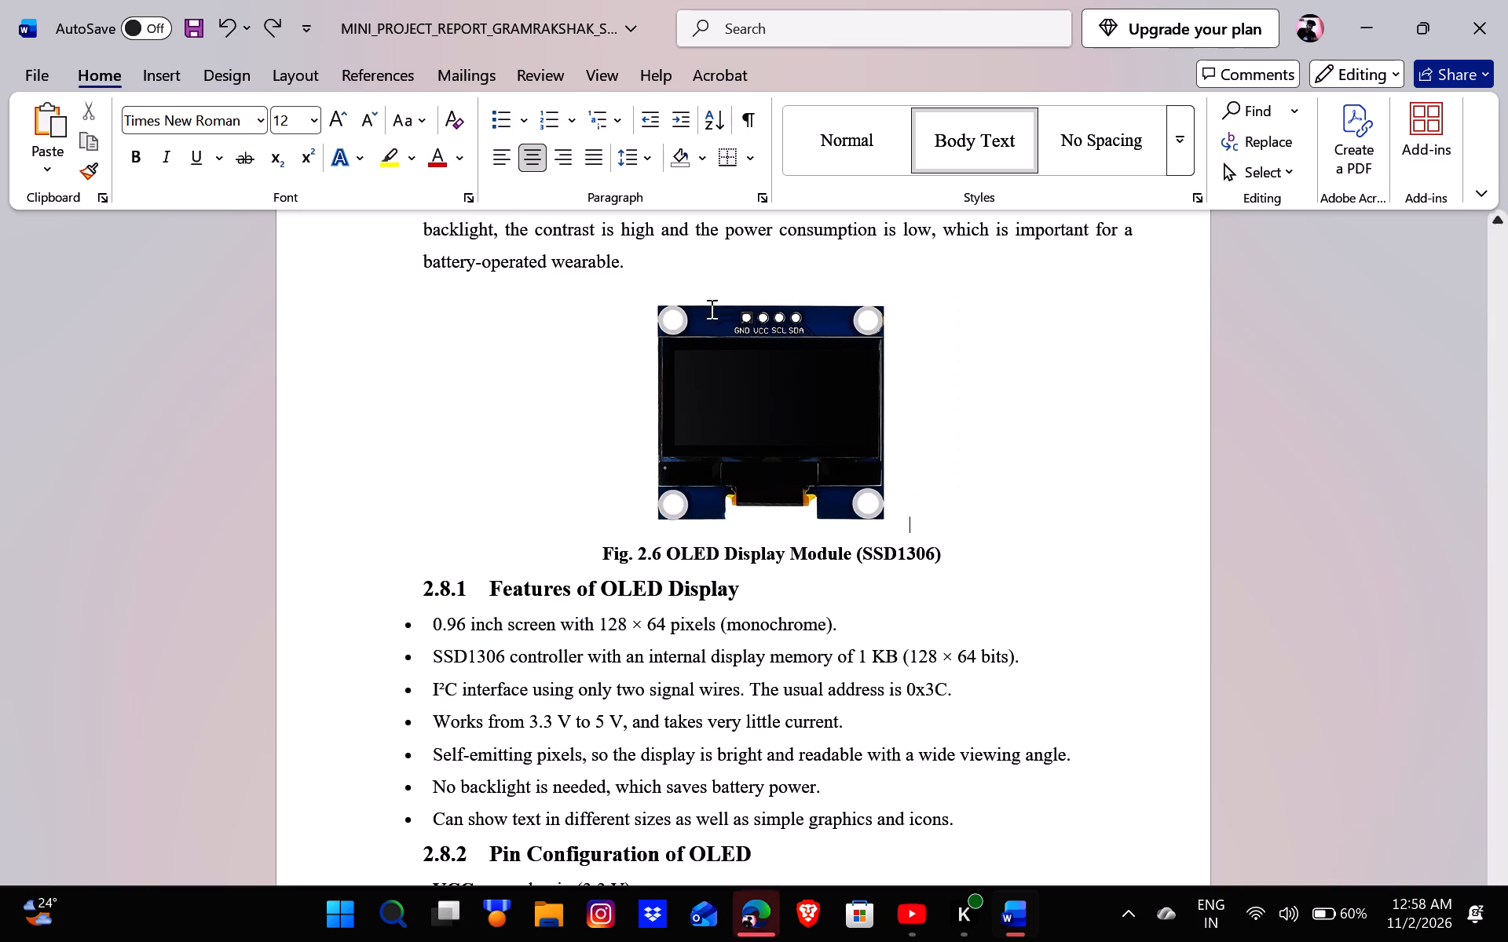
triple_click(950, 555)
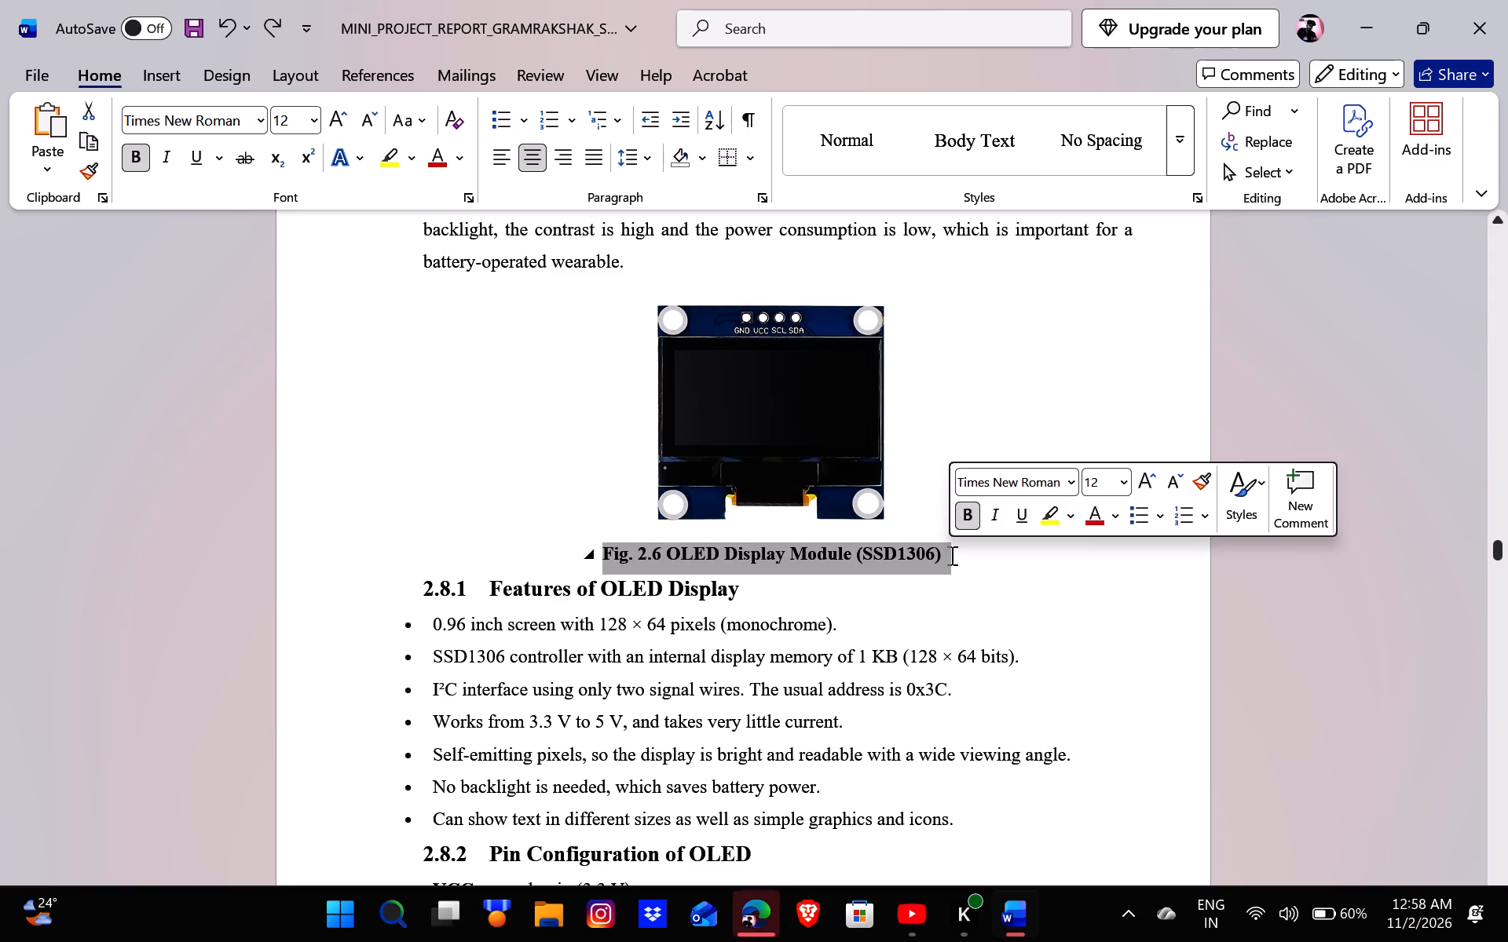
key("ctrl+c")
Add two blank lines below the SIM900A picture on page 25 and paste the copied figure caption there.
scroll(950, 555, "up", 4)
left_click(785, 429)
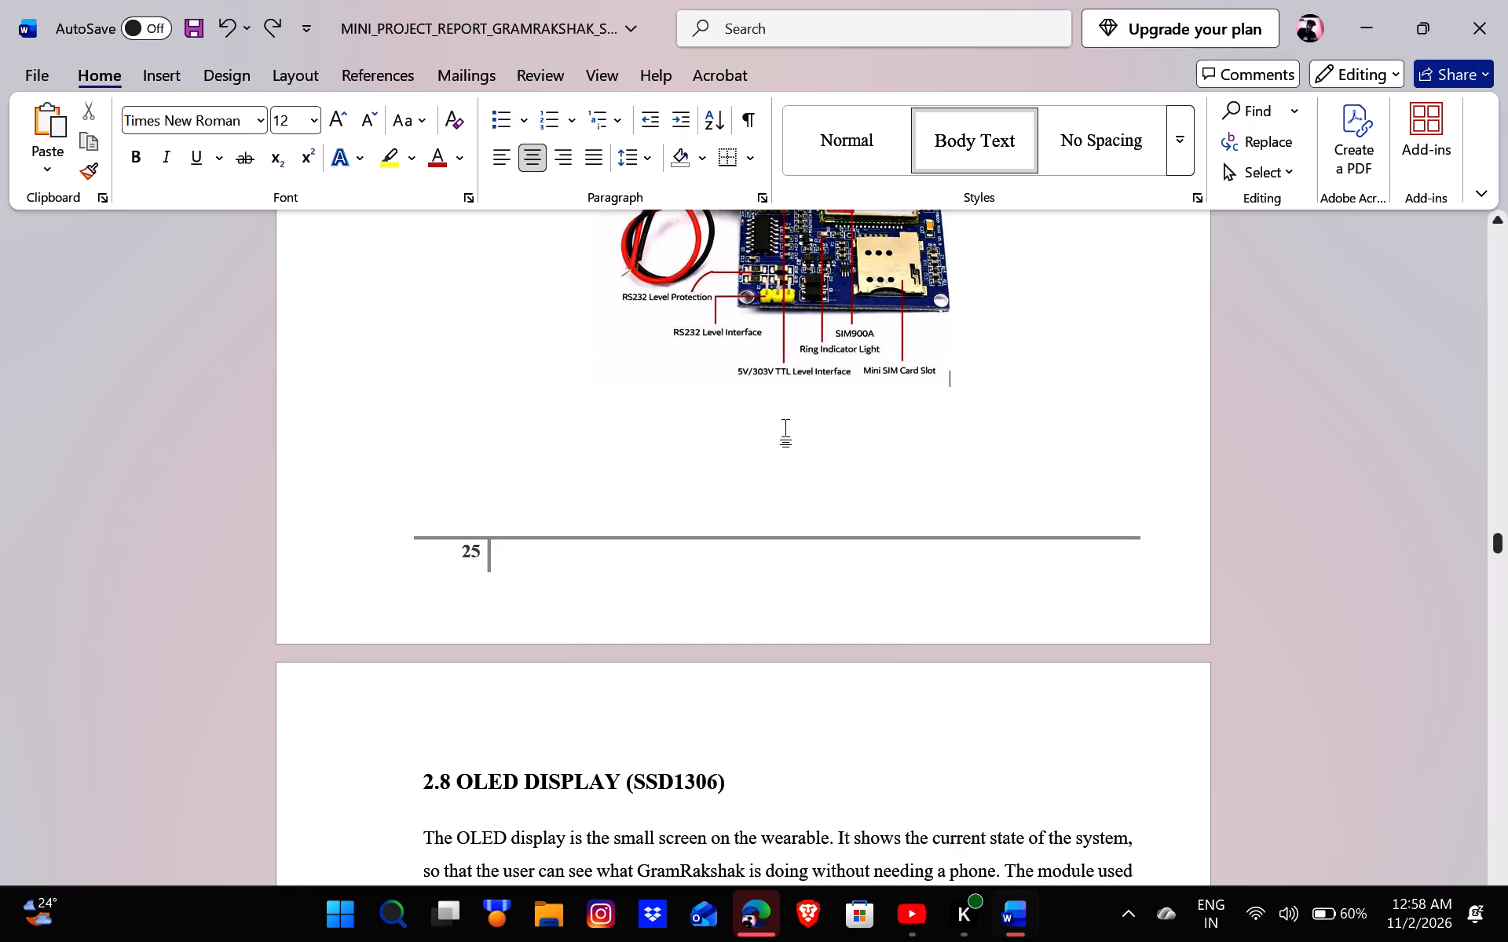
key("Return")
key("Return")
key("ctrl+v")
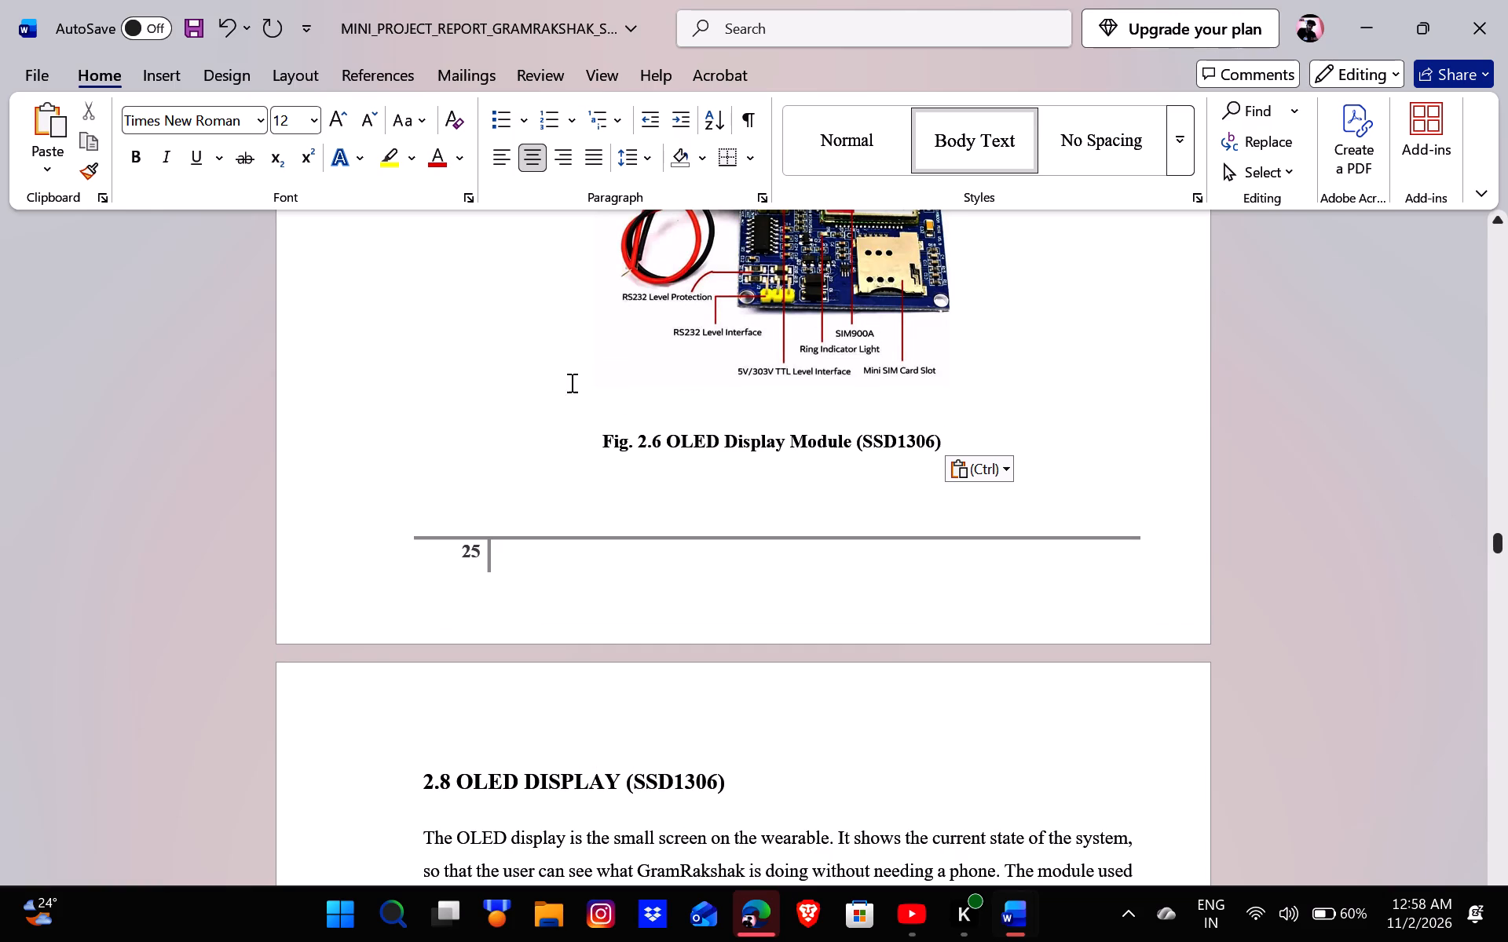
Change the pasted caption under the SIM900A picture to "Fig. 2.5.1 SIM 900A CONFIGURATION".
left_click(661, 441)
key("BackSpace")
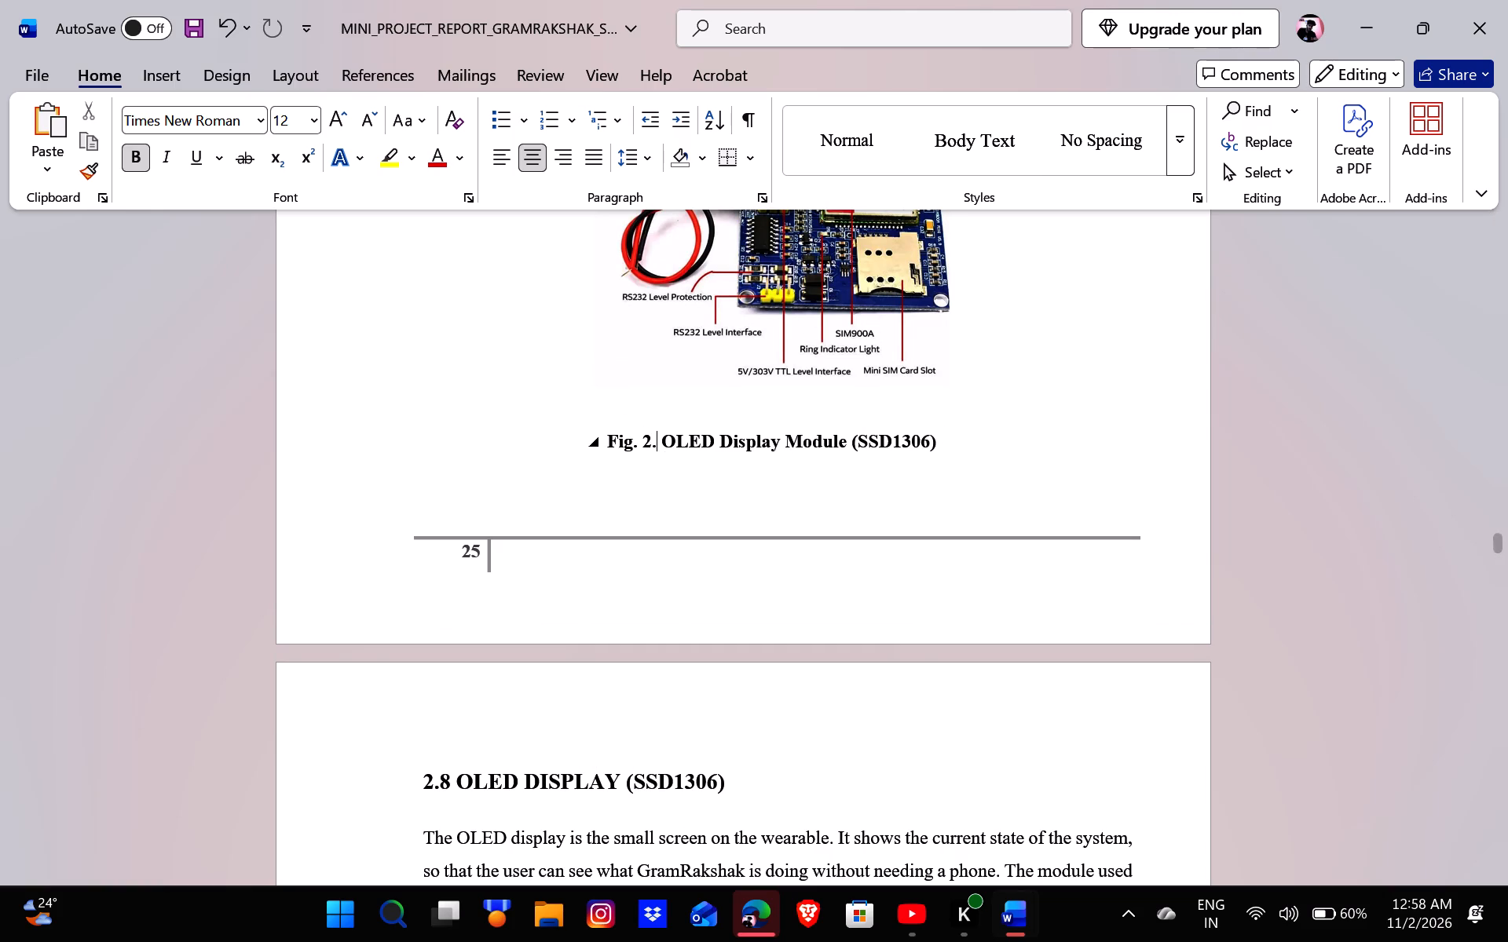
key("5")
left_click(961, 439)
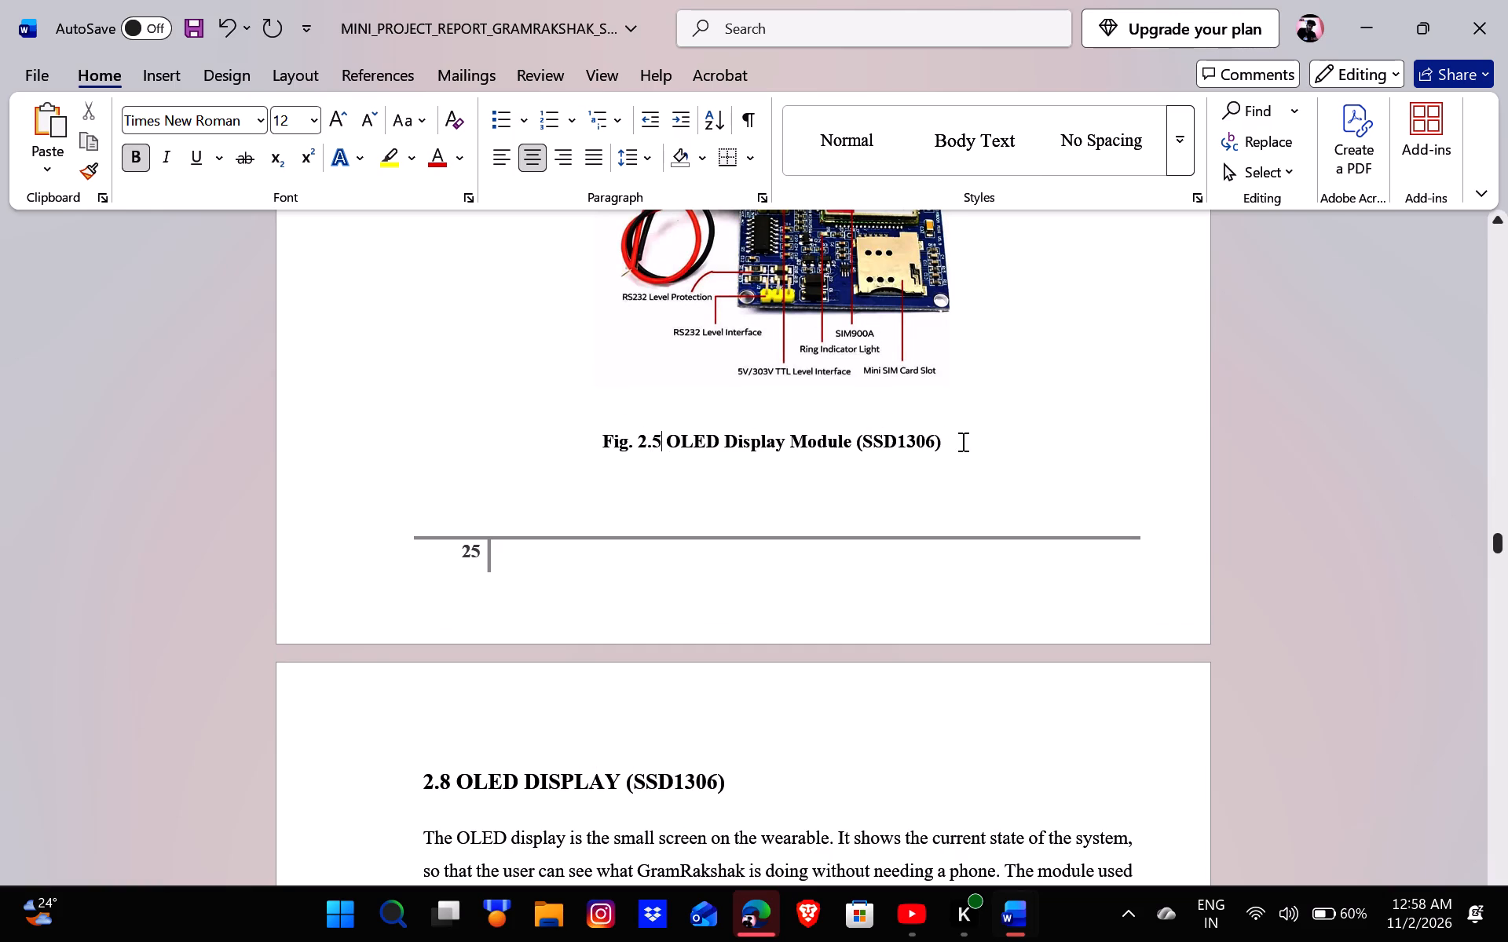
key("BackSpace")
key("BackSpace")
key("BackSpace")
key("BackSpace")
key("BackSpace")
key("BackSpace")
key("BackSpace")
key("BackSpace")
key("BackSpace")
key("BackSpace")
key("BackSpace")
key("BackSpace")
key("BackSpace")
key("BackSpace")
key("BackSpace")
key("BackSpace")
key("BackSpace")
key("BackSpace")
key("BackSpace")
key("BackSpace")
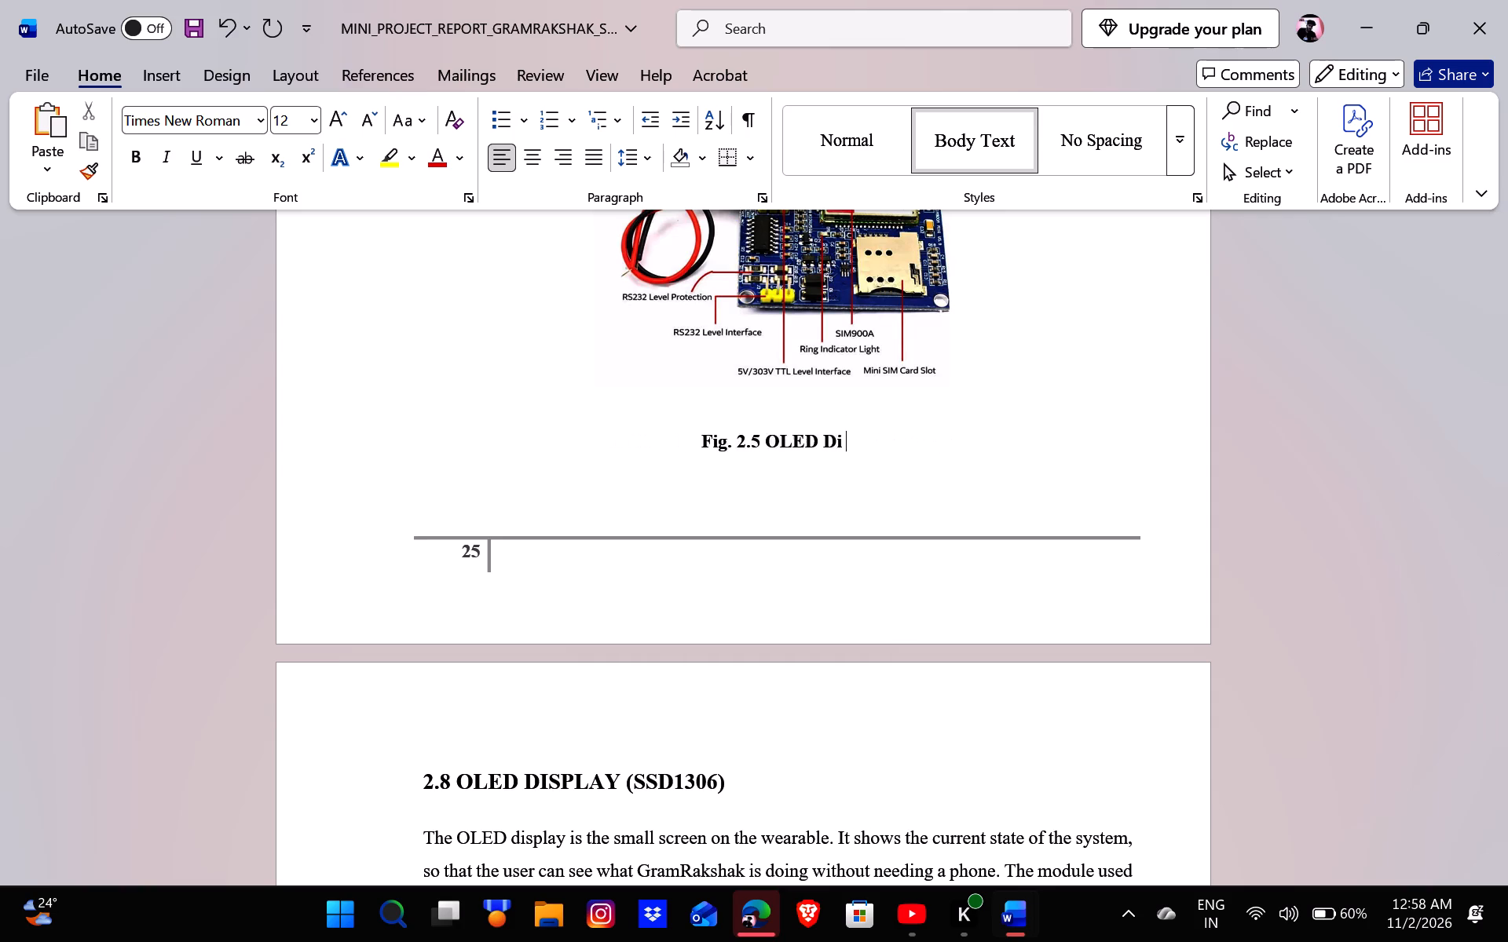
key("BackSpace")
key("BackSpace")
key("BackSpace")
key("BackSpace")
key("BackSpace")
type(".1")
key("space")
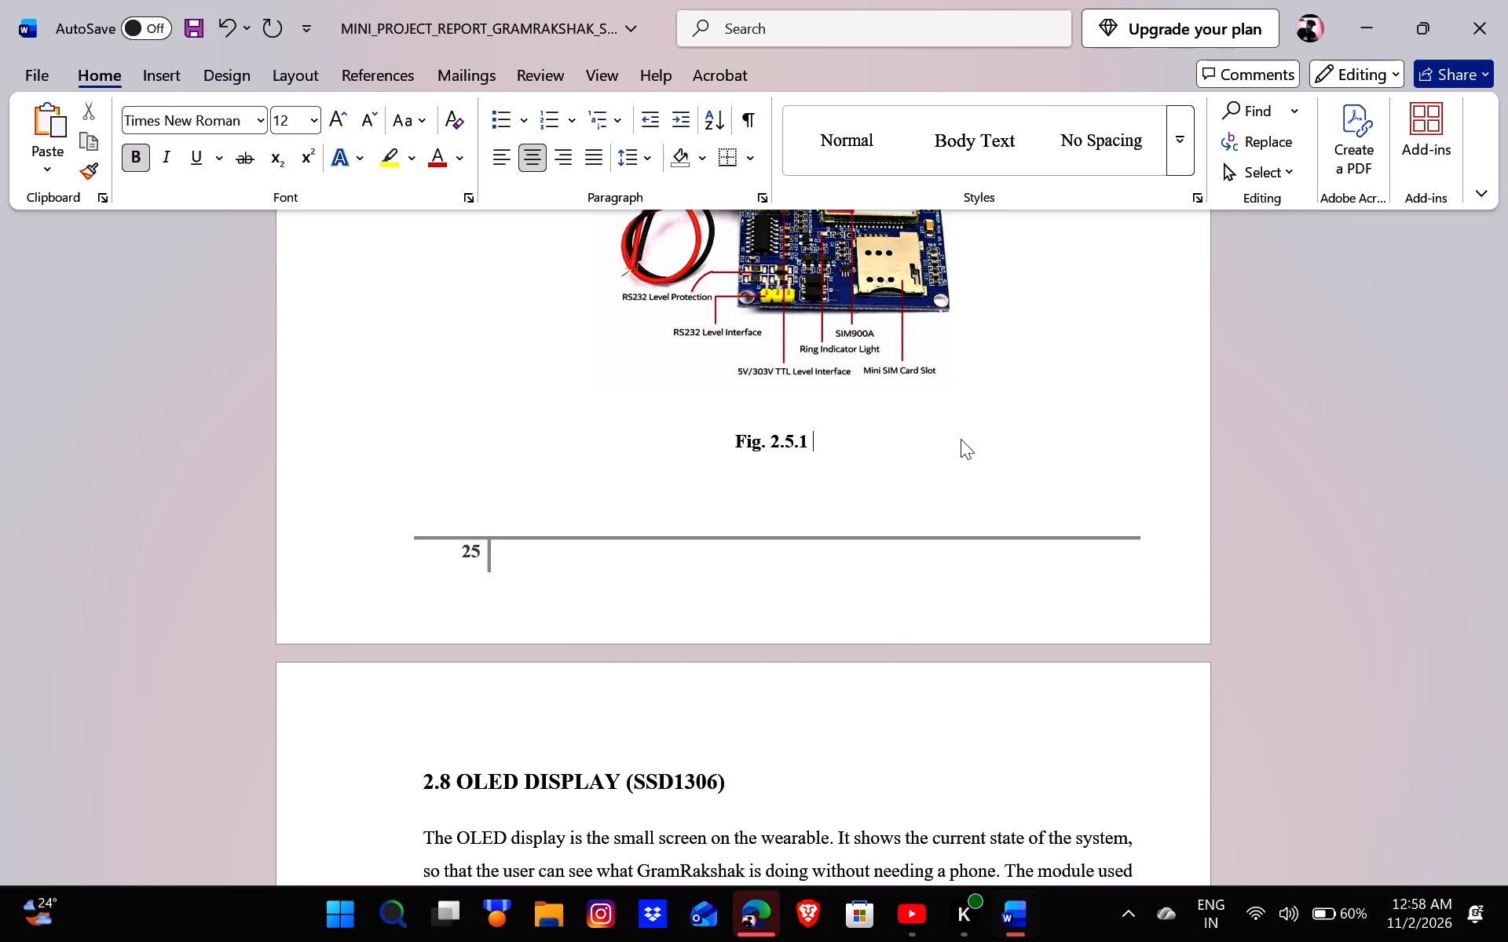
type("SIM 900")
type("A")
key("space")
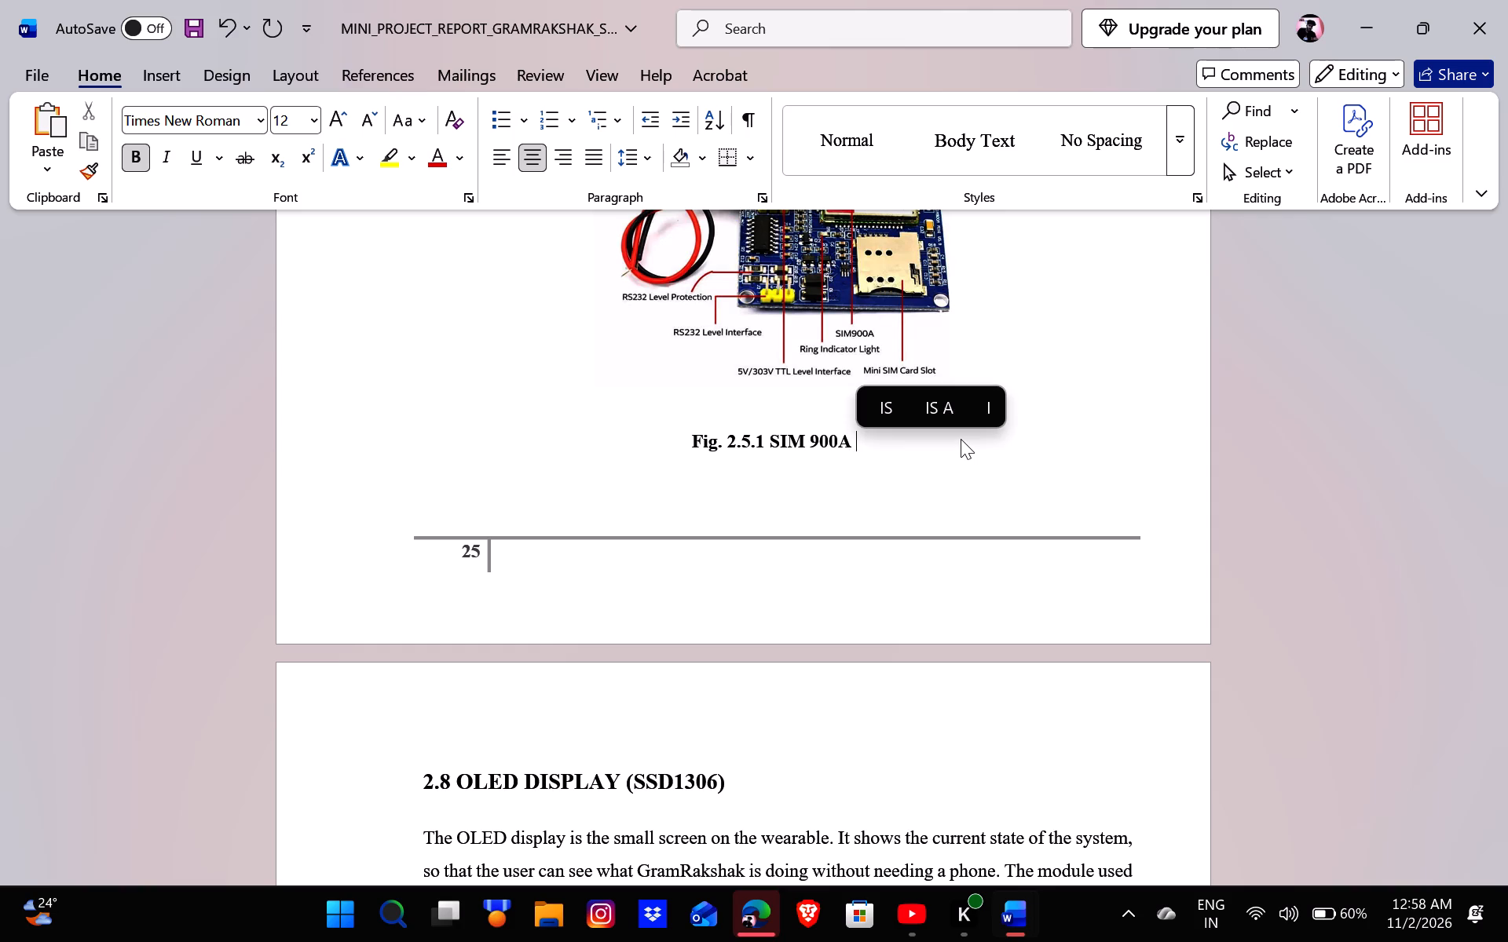
type("CONFIGURATION")
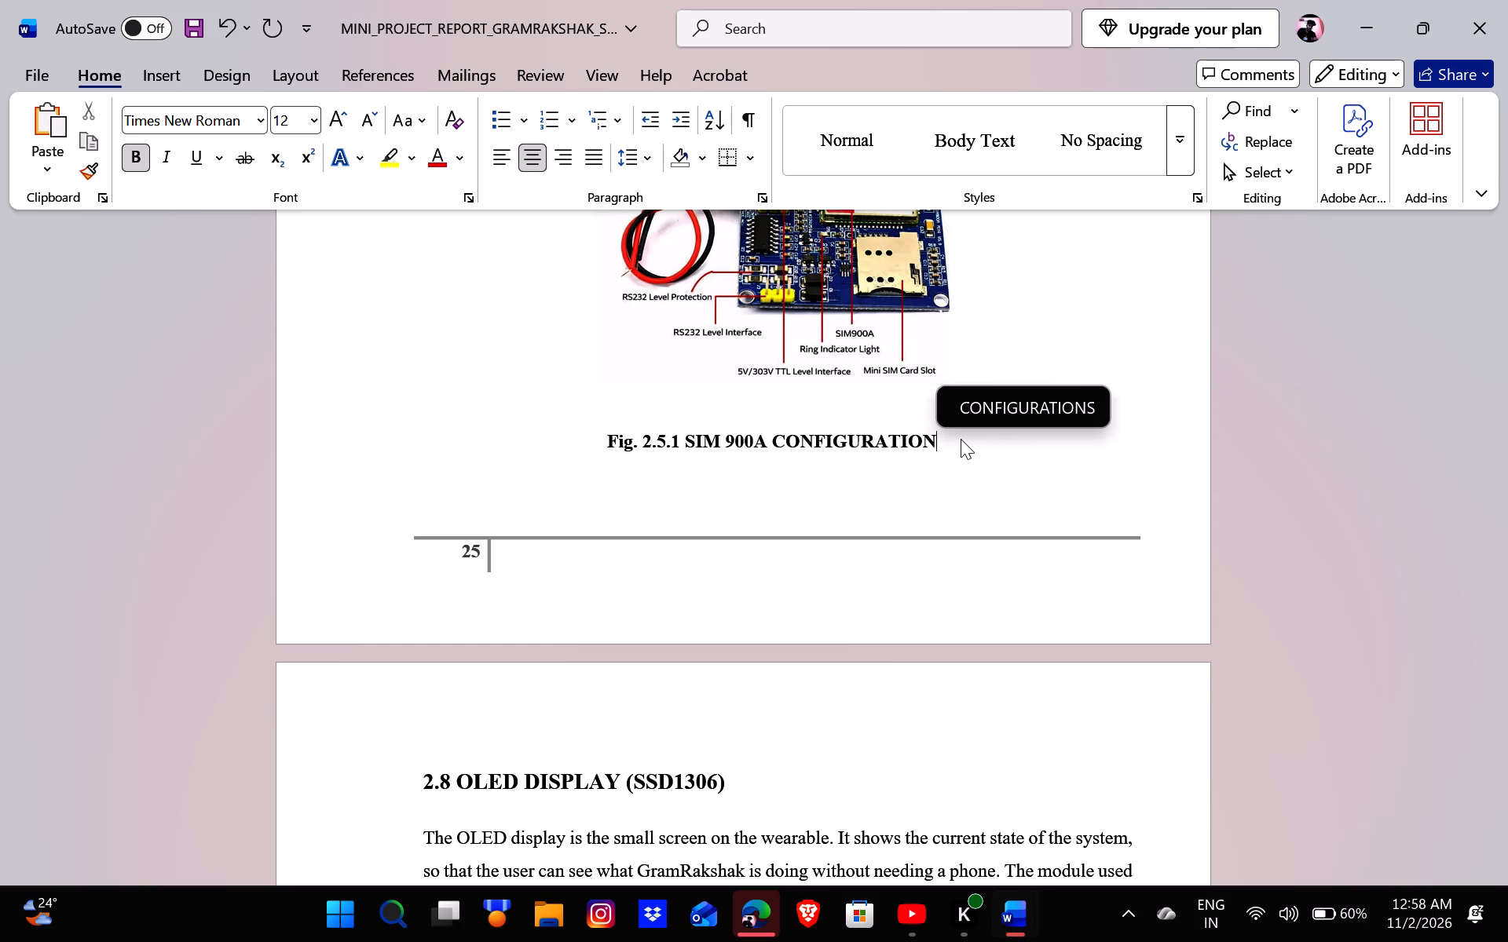
Review the report pages from the SIM900A figure through section 2.8.4 for remaining photo placeholders.
scroll(886, 396, "up", 2)
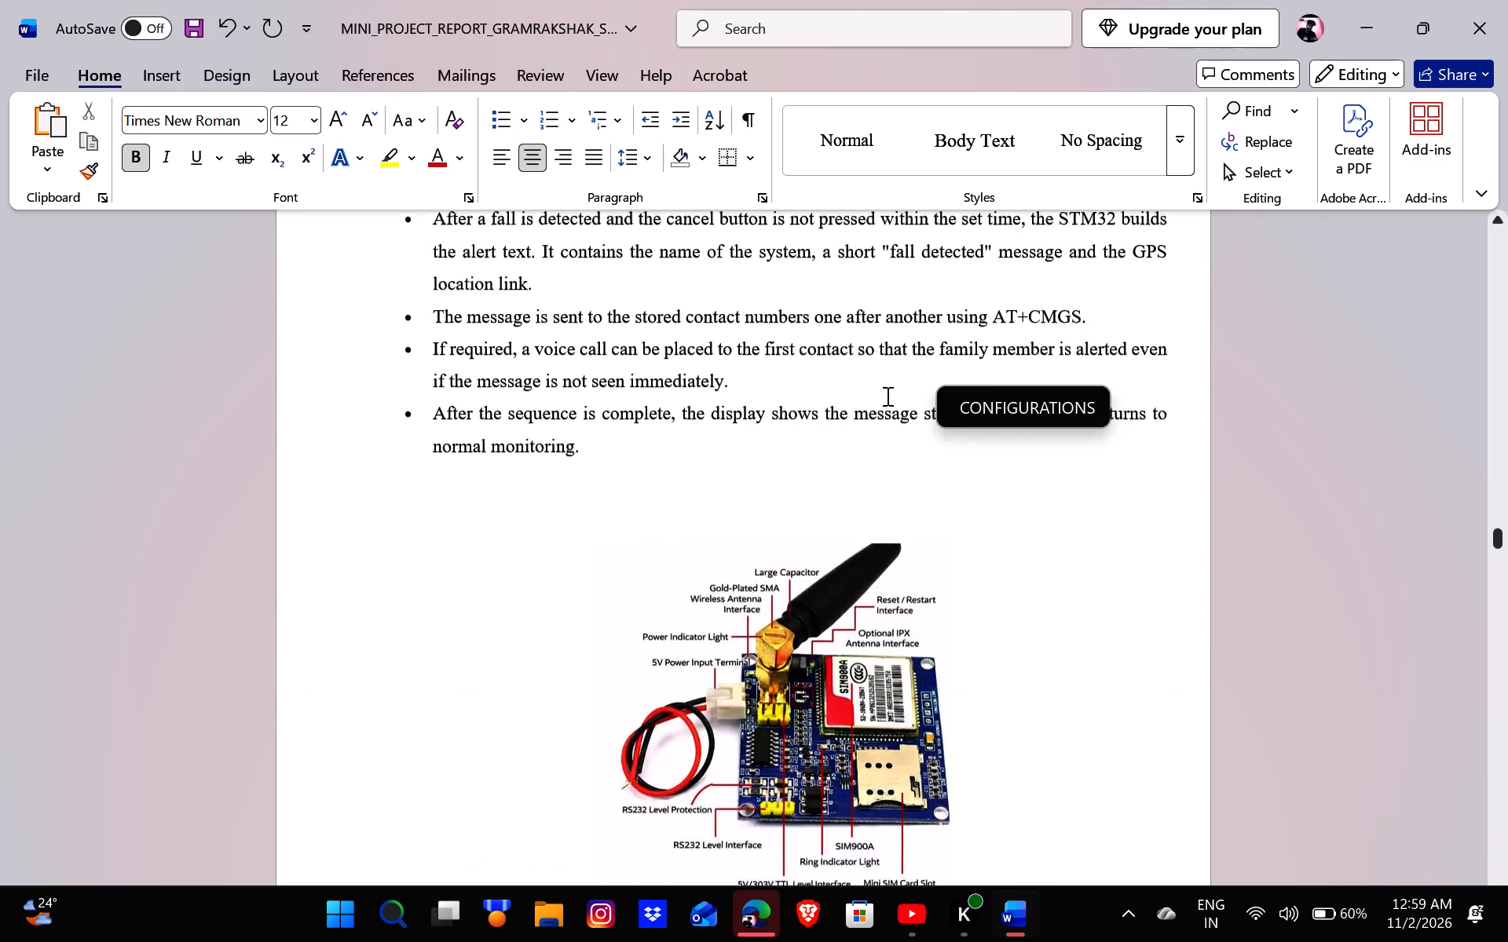
scroll(886, 396, "down", 5)
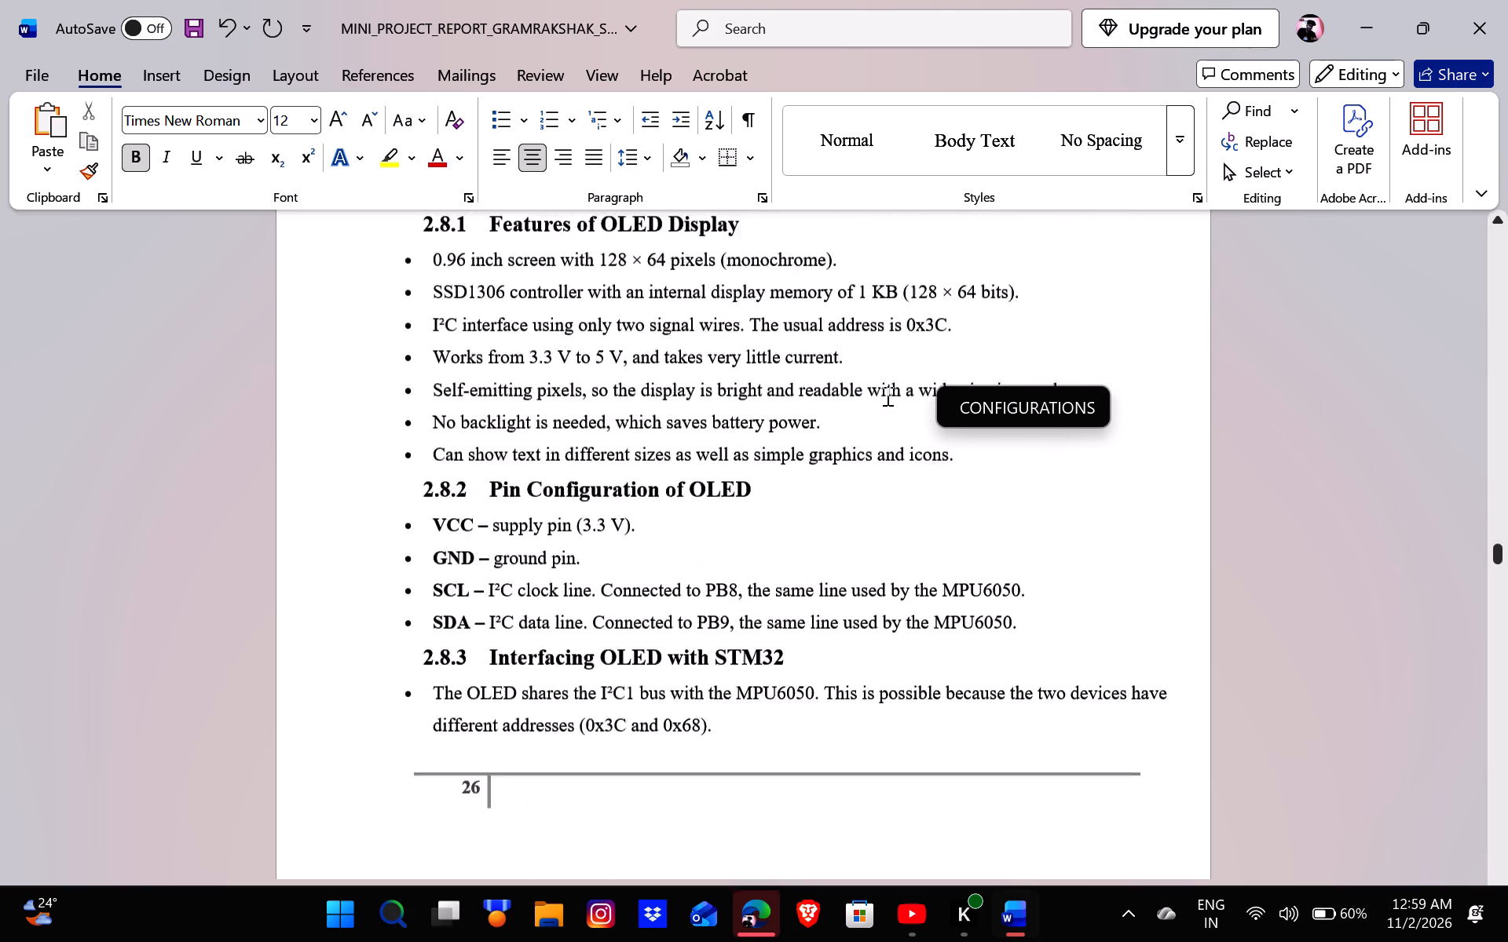
scroll(886, 396, "down", 3)
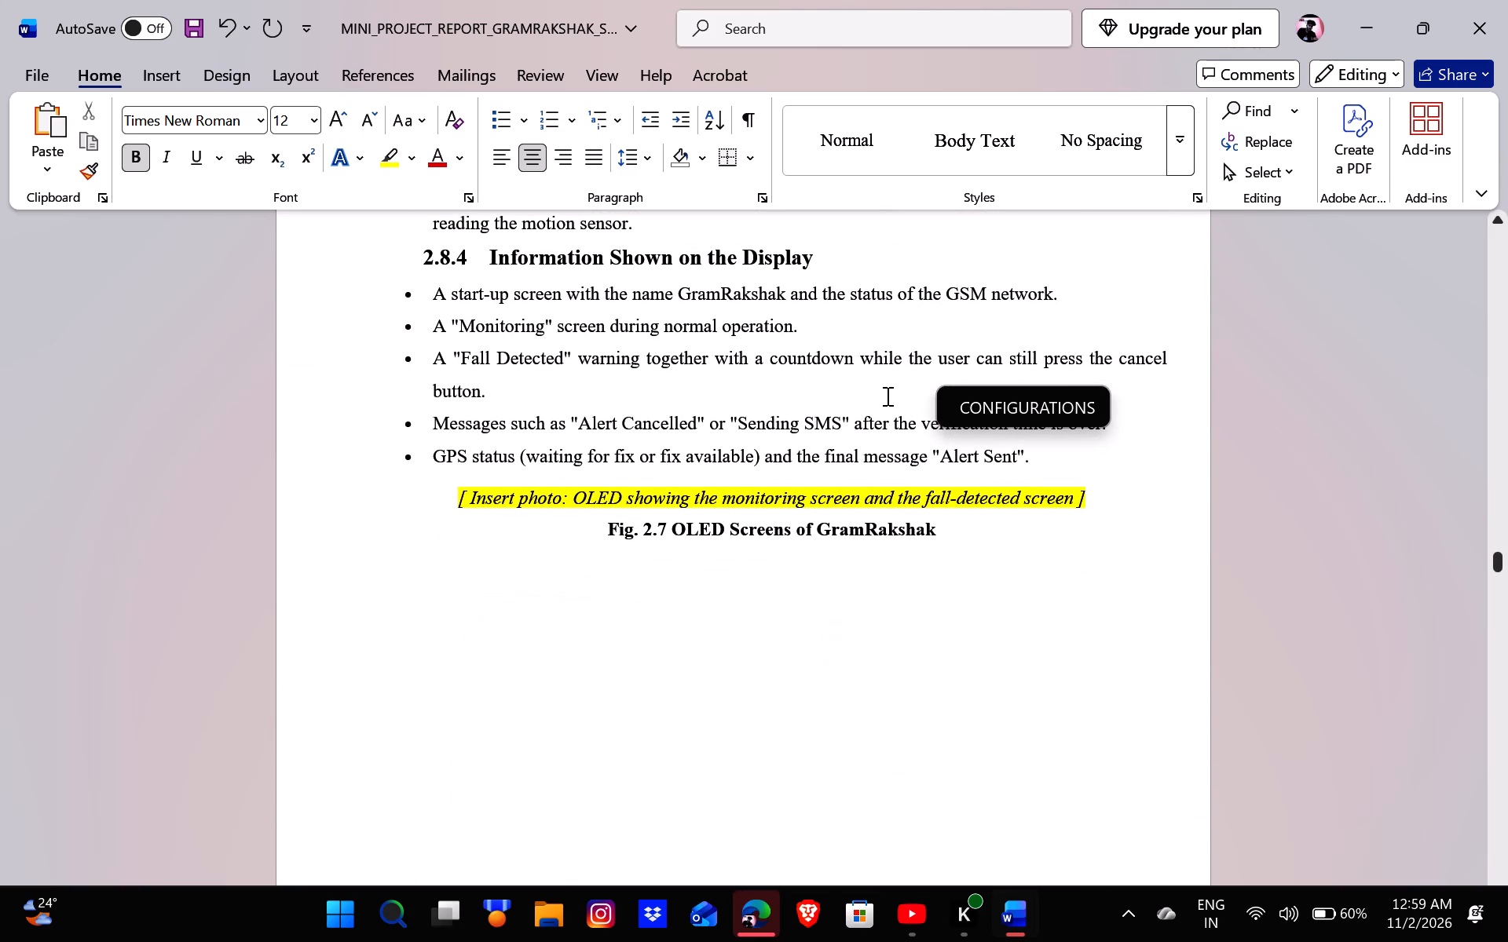
scroll(886, 396, "down", 2)
scroll(886, 396, "up", 2)
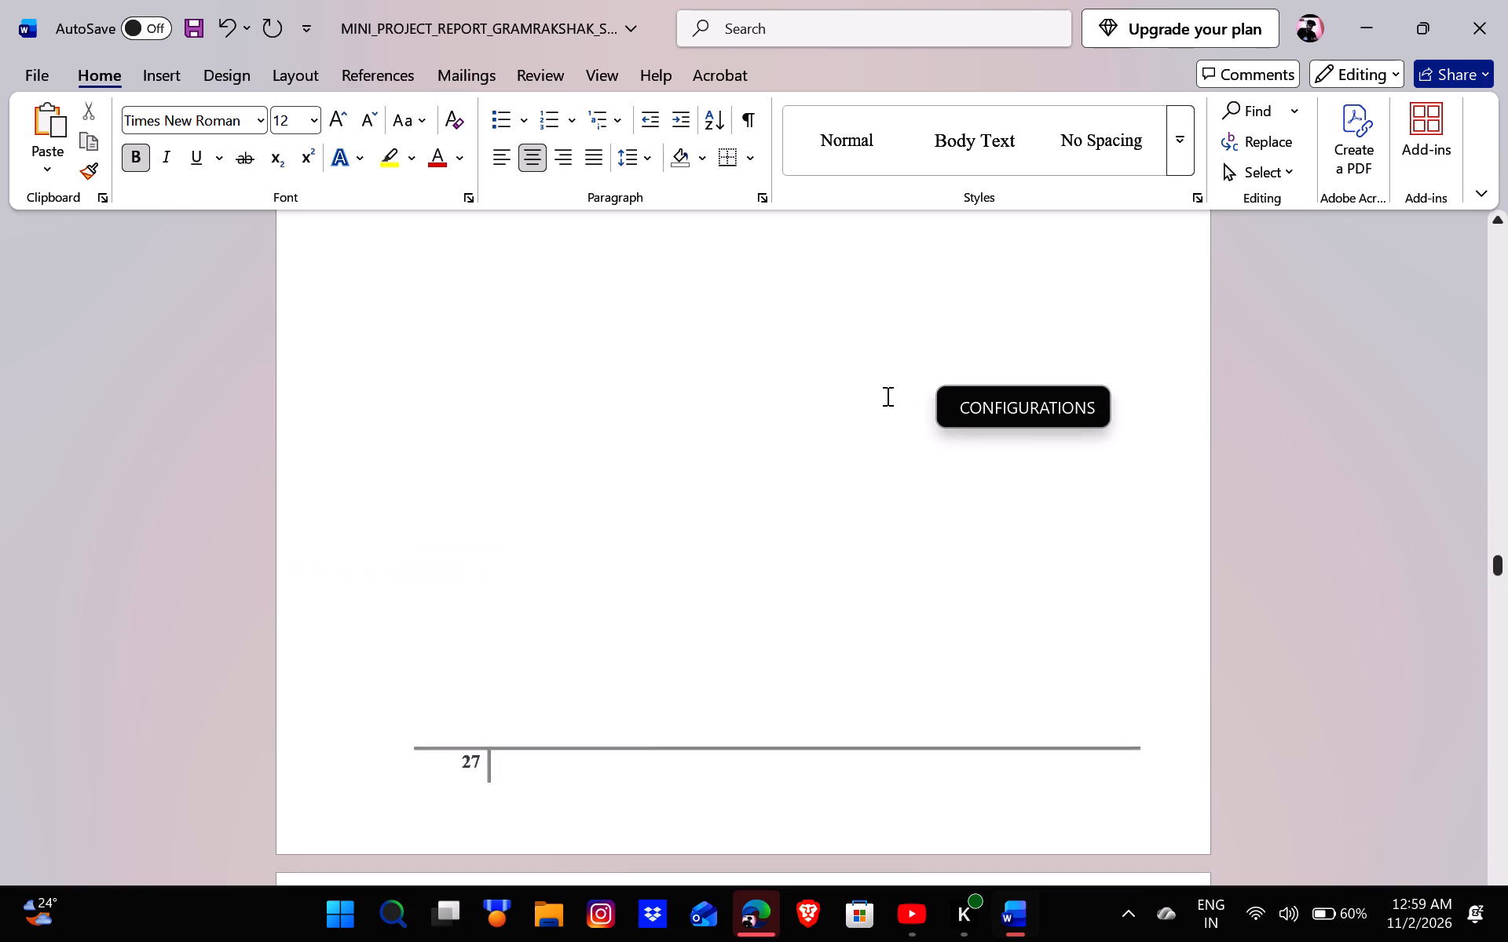
scroll(886, 396, "up", 1)
scroll(886, 396, "down", 1)
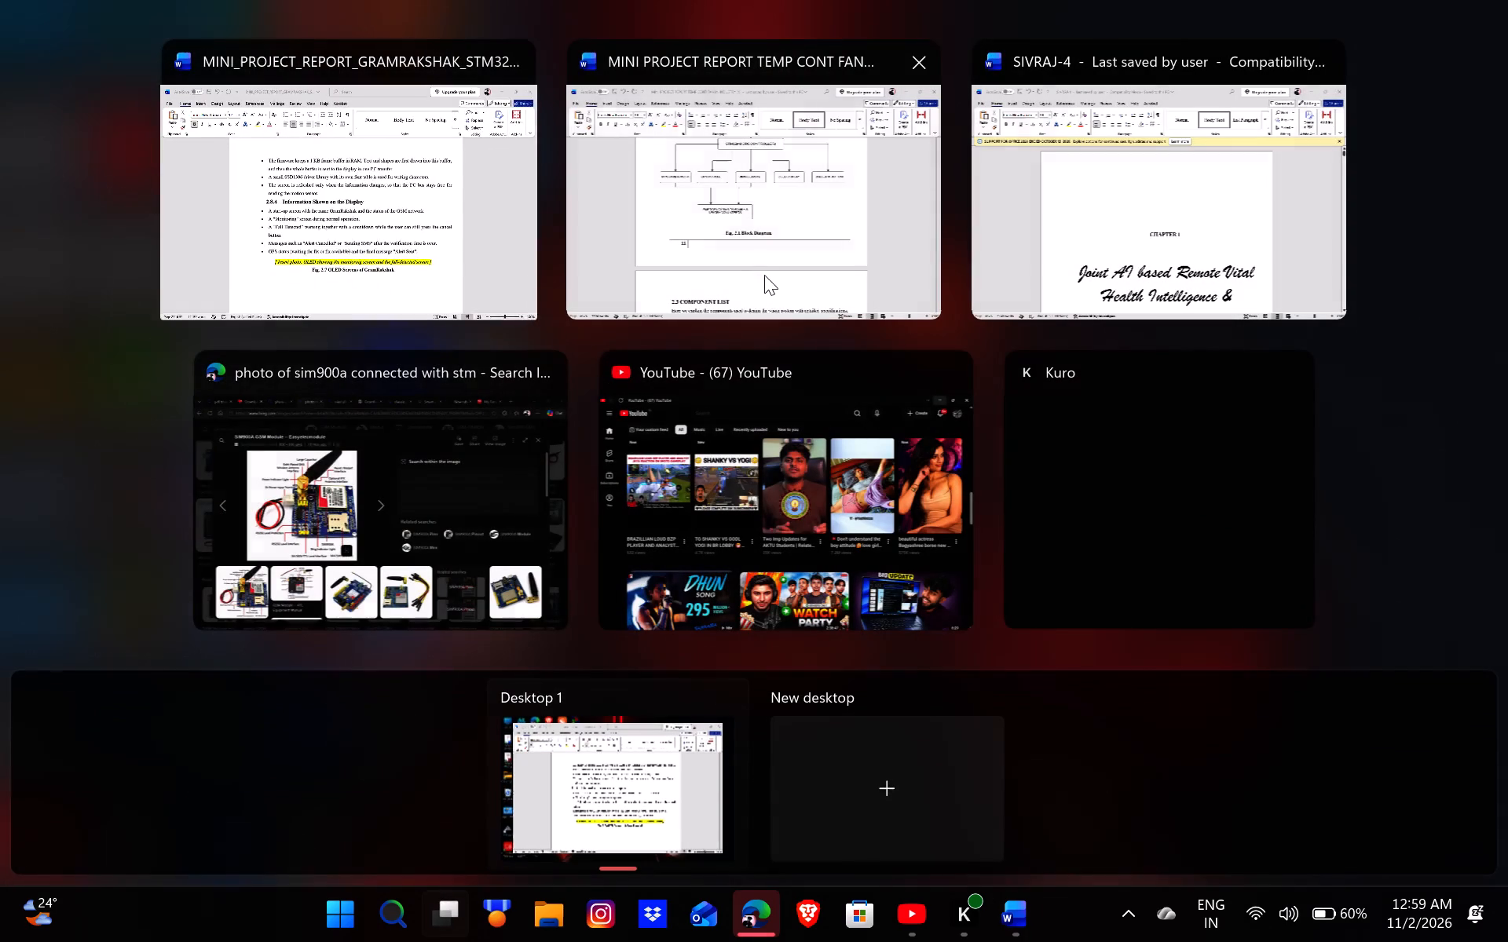
Switch to Edge, close the SIM900A picture view, and extend the OLED image search to "oled display WITH STM NUCLEO".
left_click(397, 550)
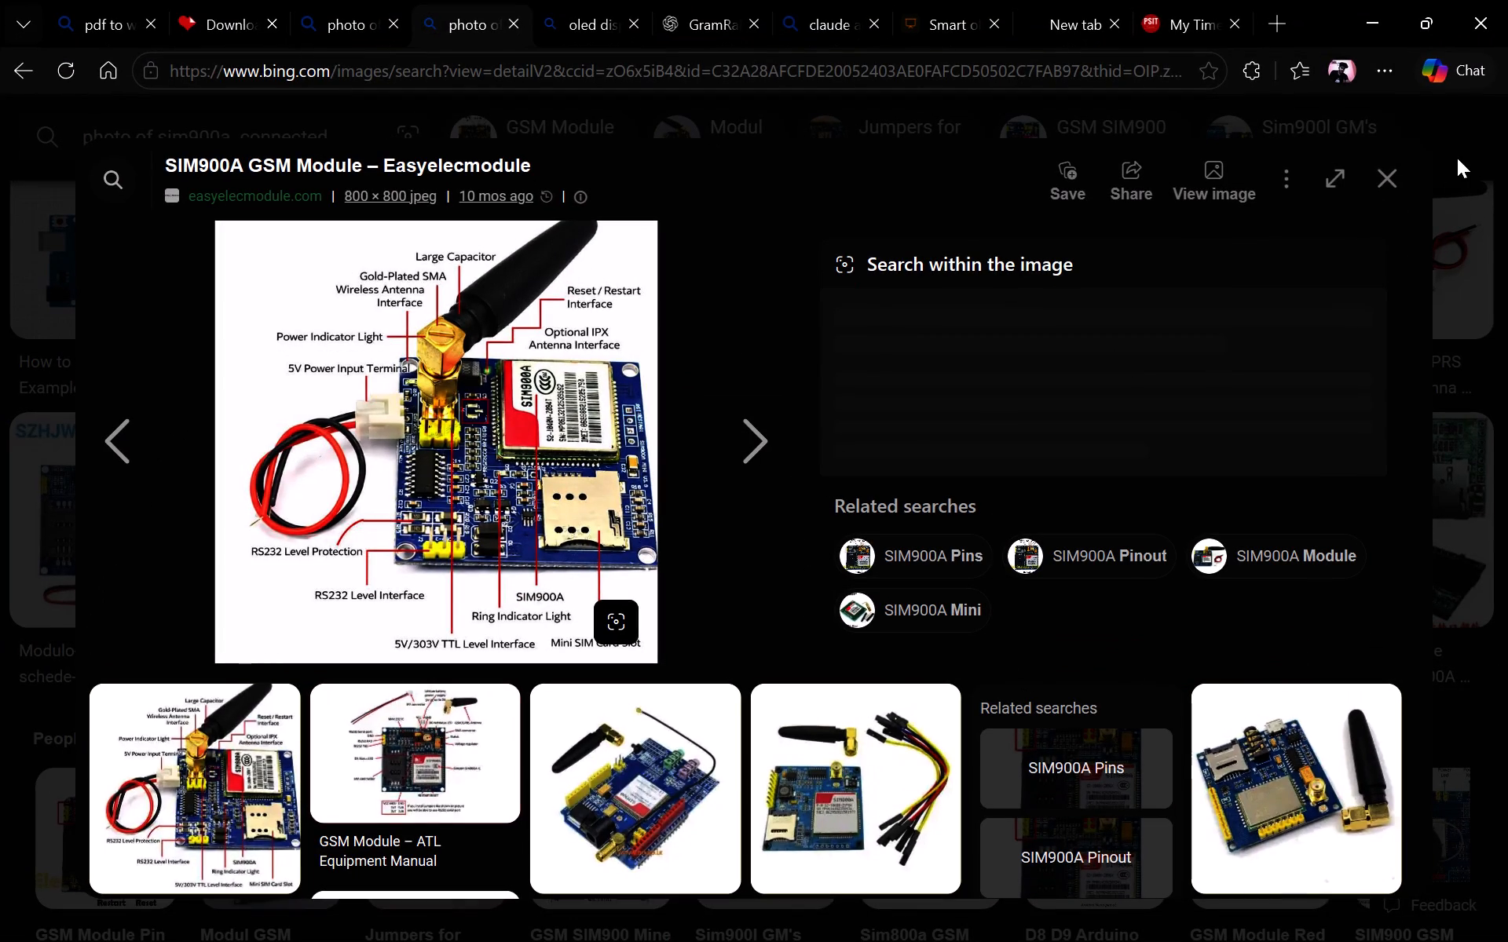
left_click(1386, 175)
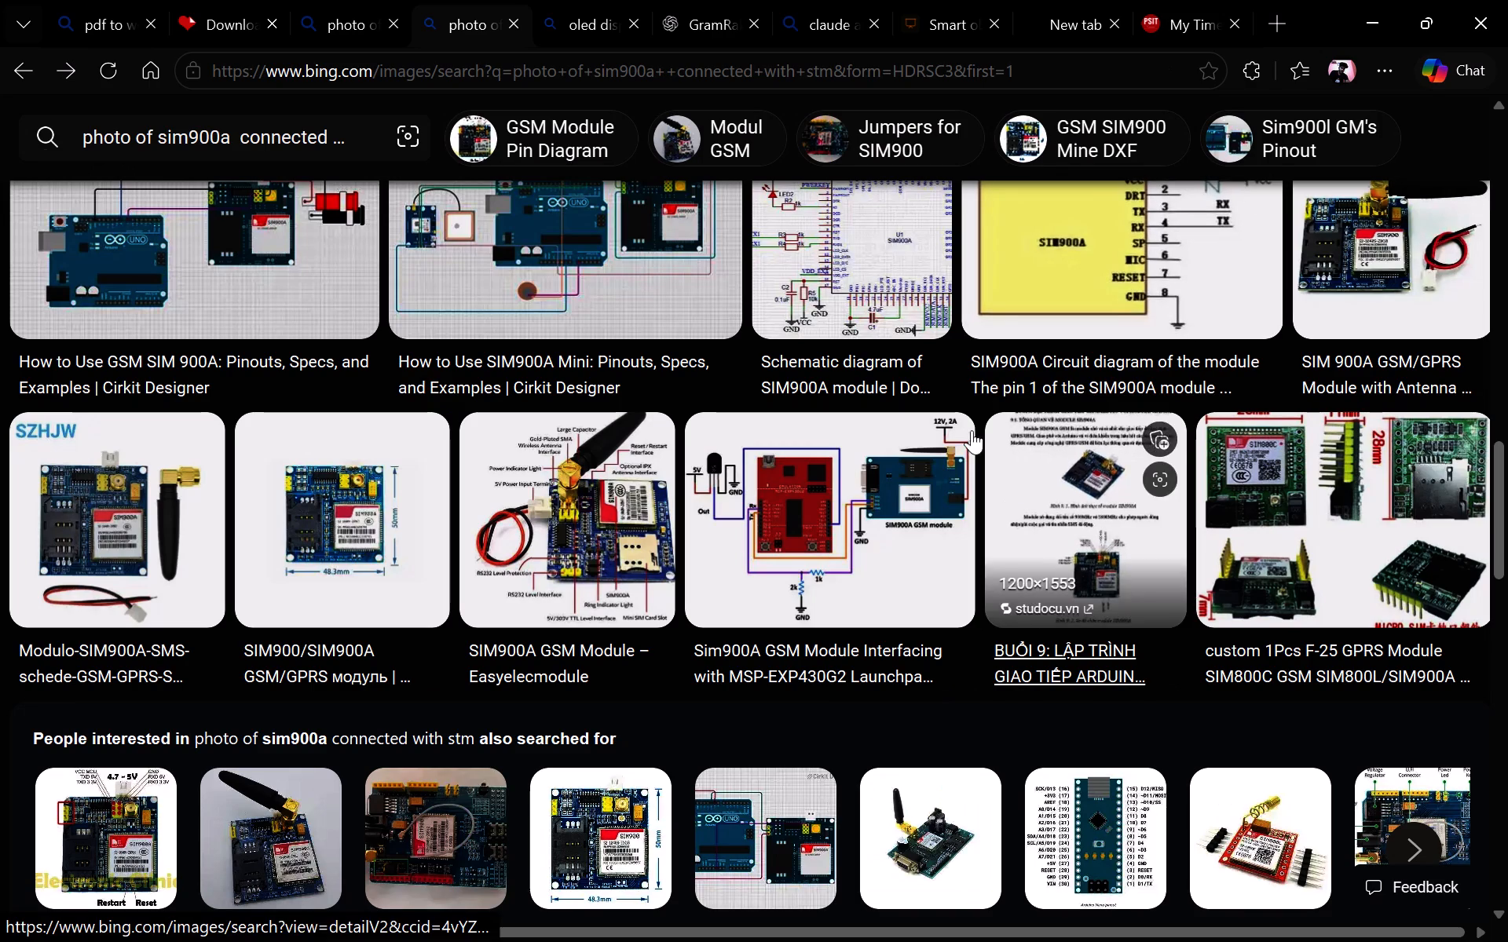
left_click(407, 0)
left_click(452, 0)
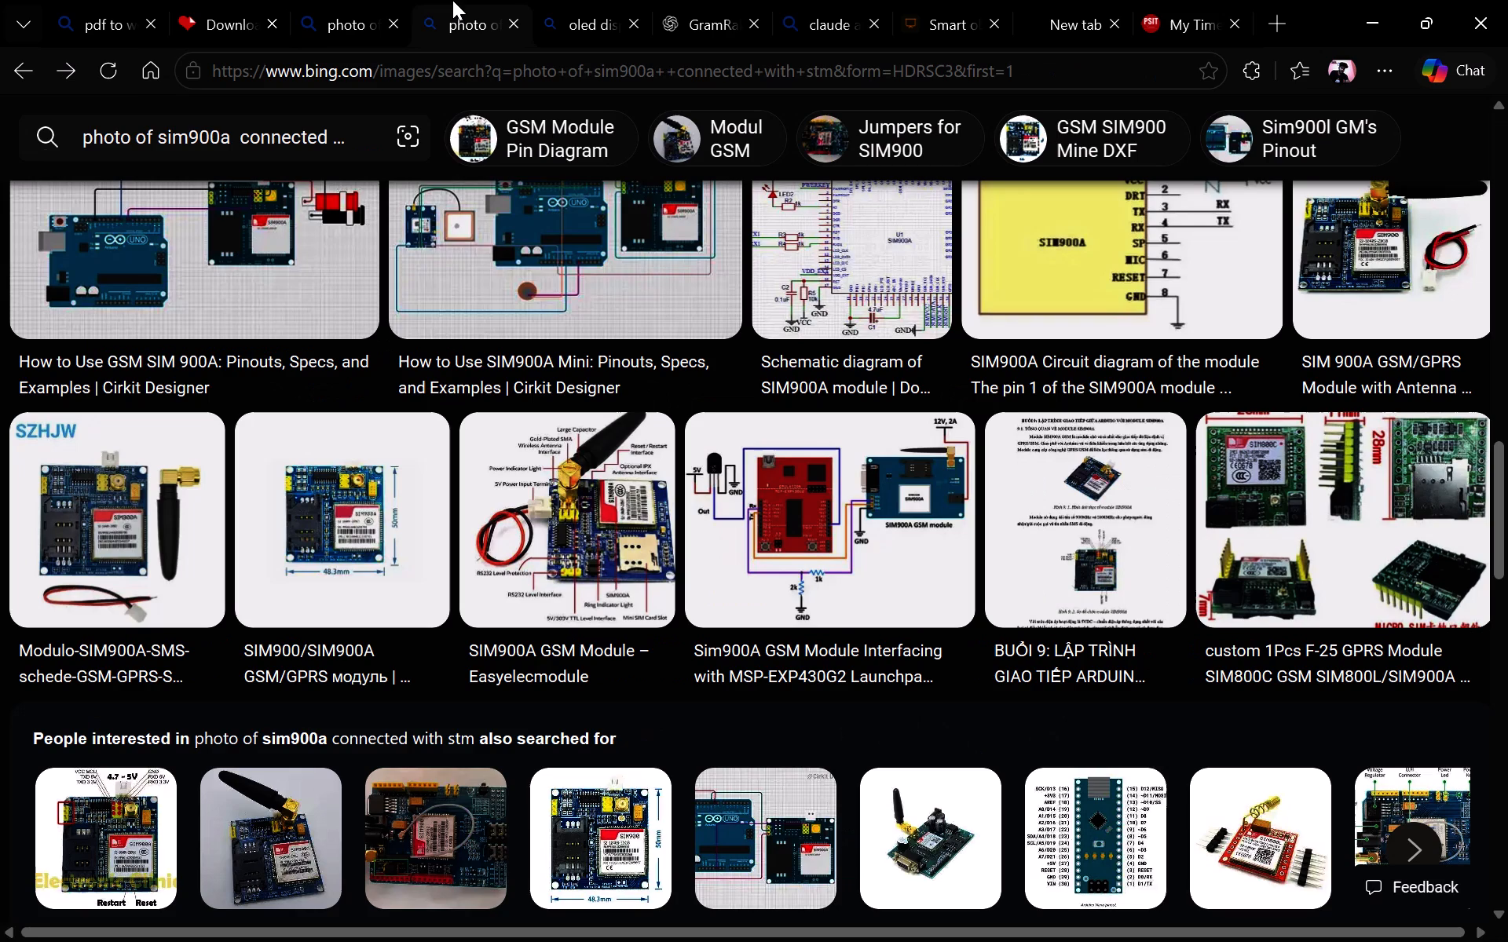
scroll(401, 401, "up", 6)
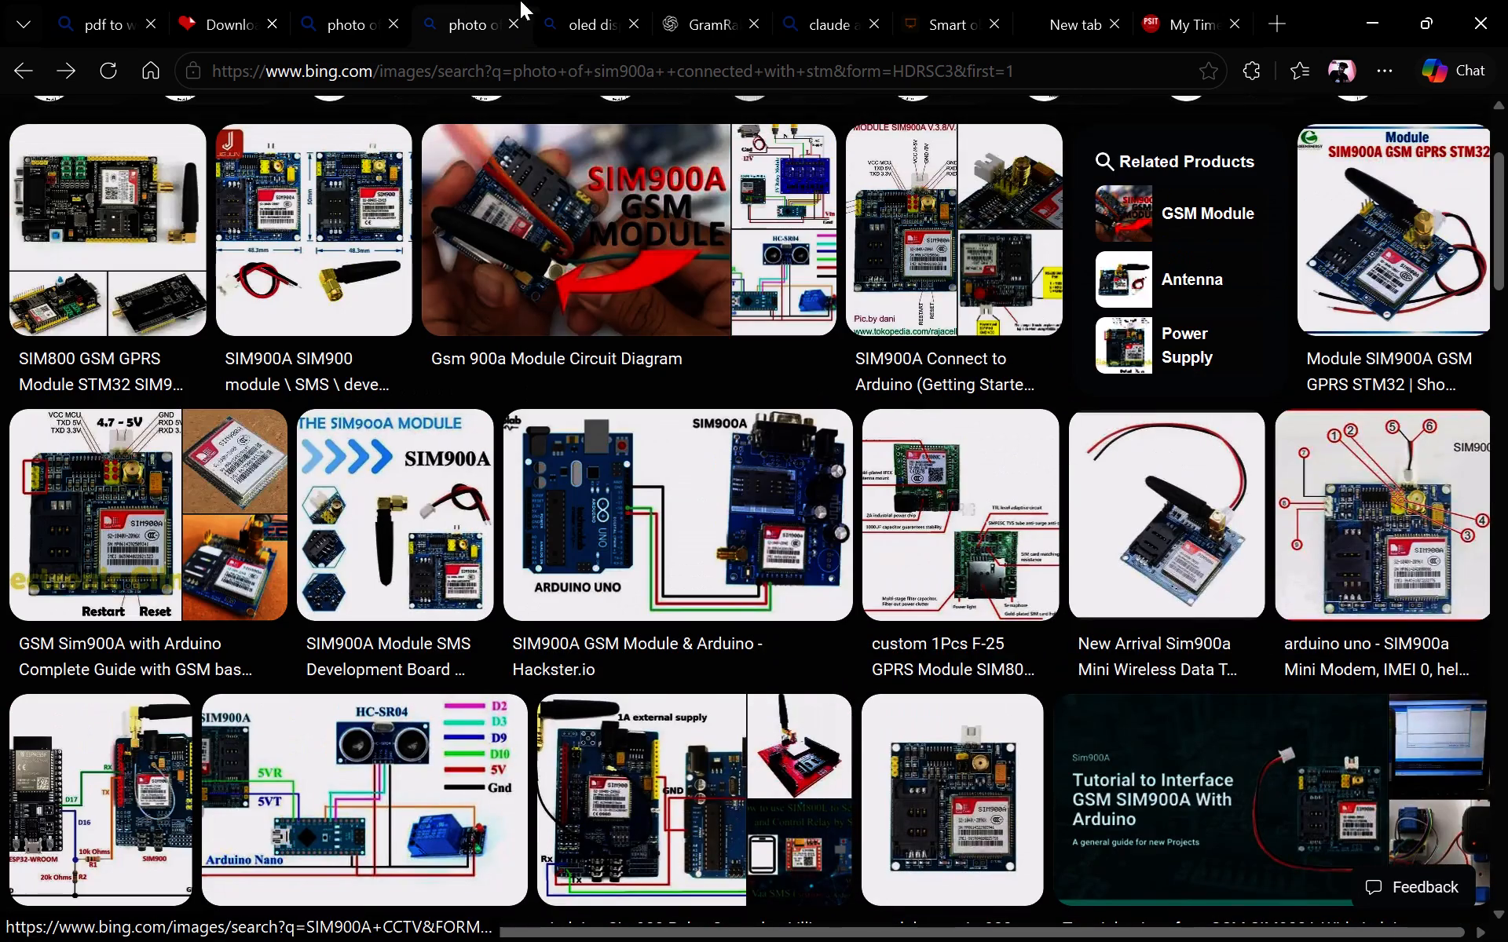
left_click(615, 0)
scroll(284, 489, "down", 1)
scroll(284, 489, "up", 4)
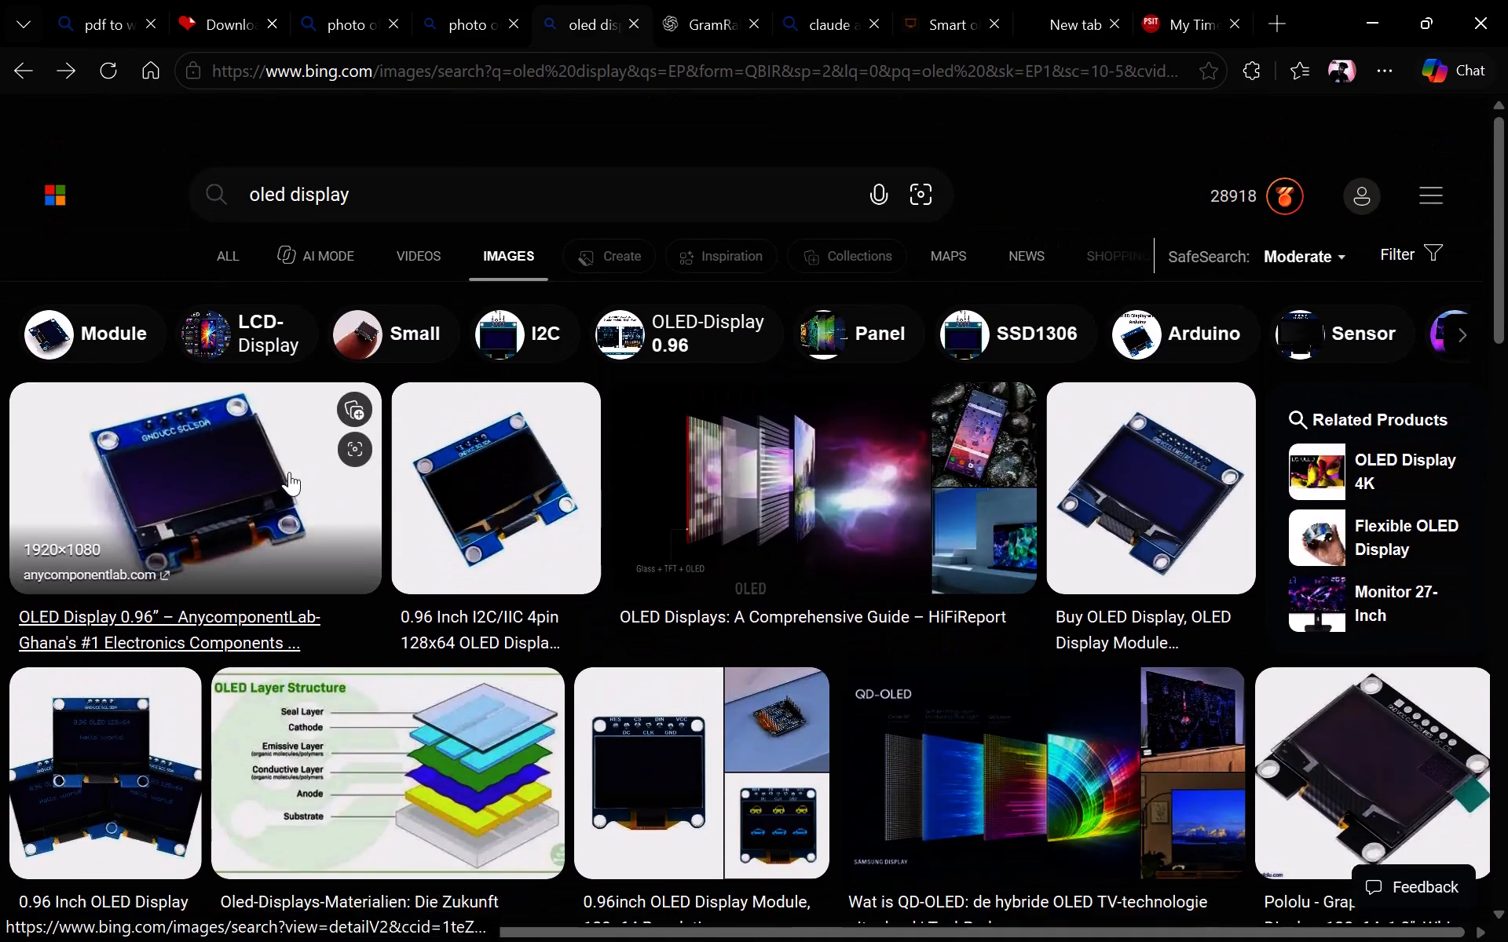
left_click(438, 159)
key("space")
type("WITH STM NUCLE")
key("o")
key("Return")
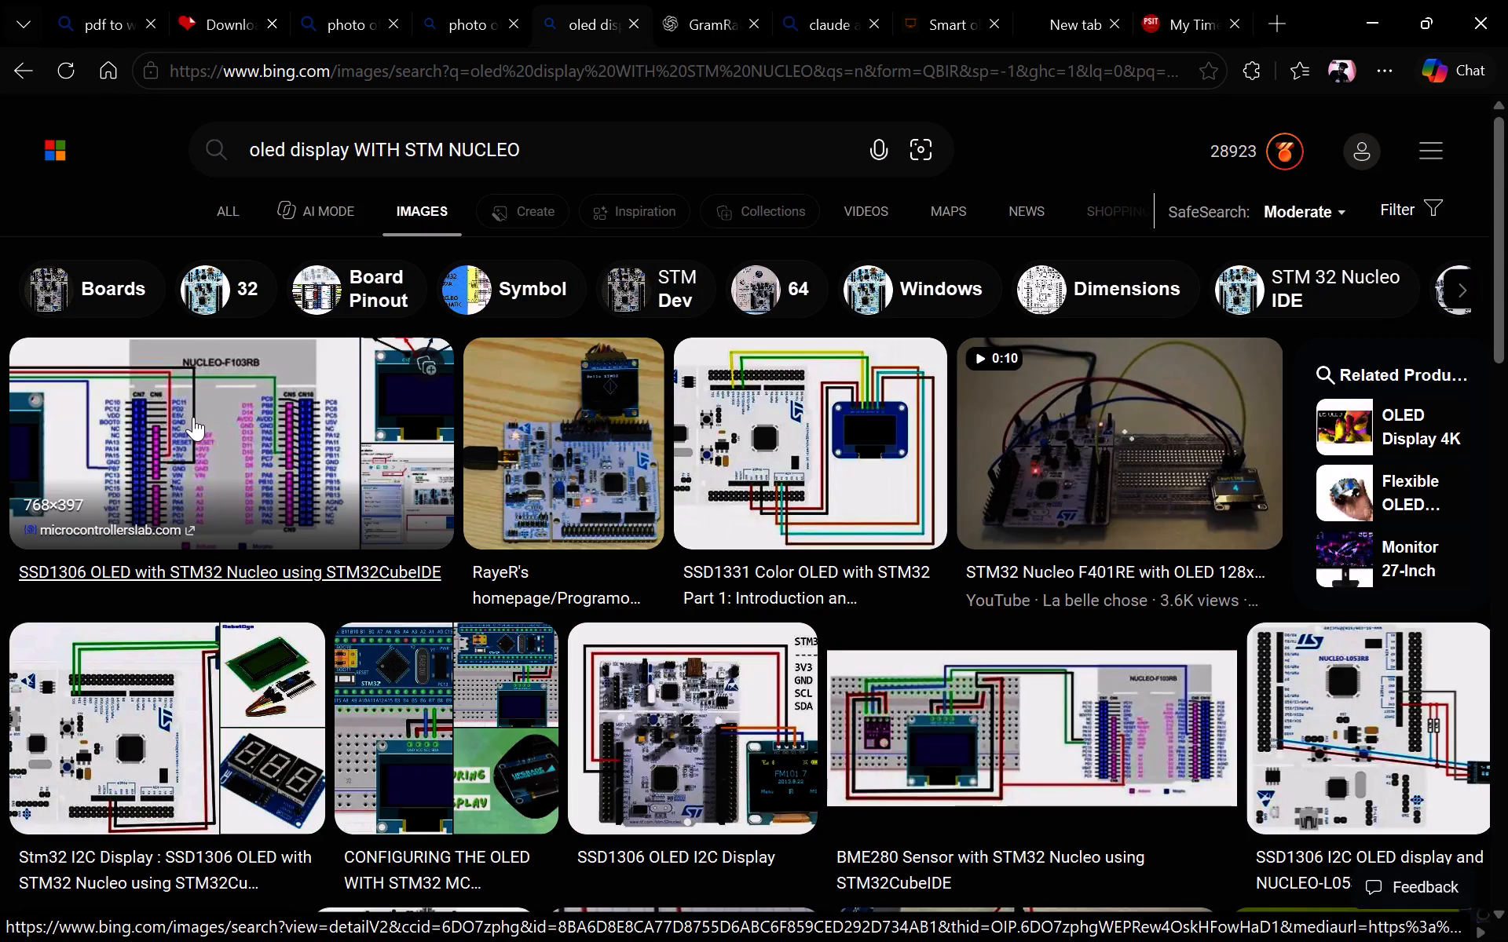
Open the "SSD1331 Color OLED with STM32 Part 1" wiring picture and copy it.
left_click(880, 414)
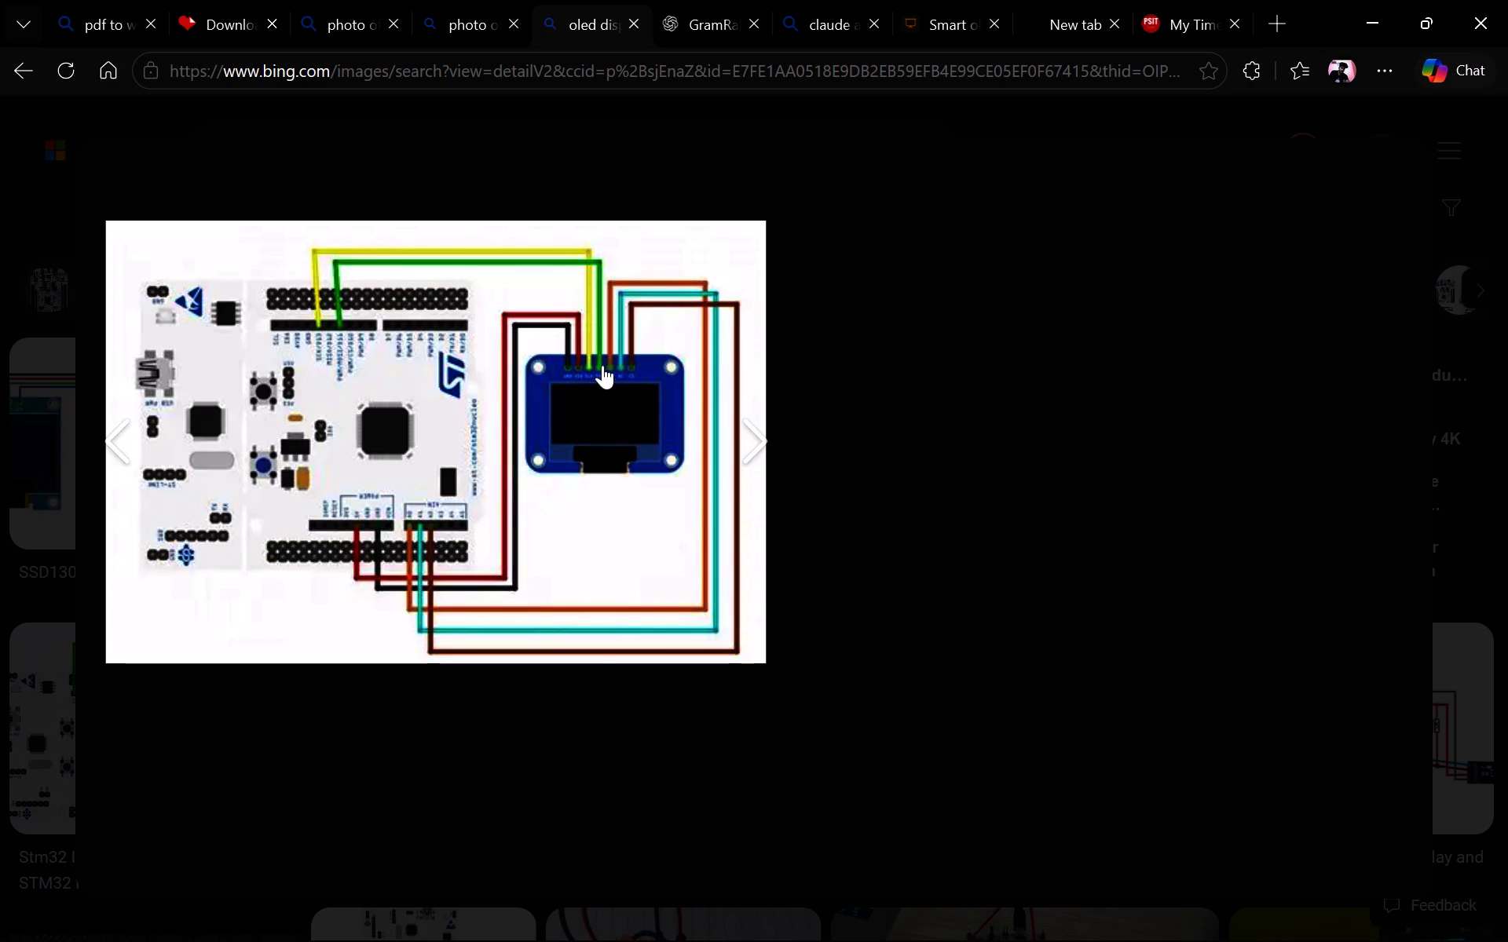
right_click(602, 365)
left_click(676, 469)
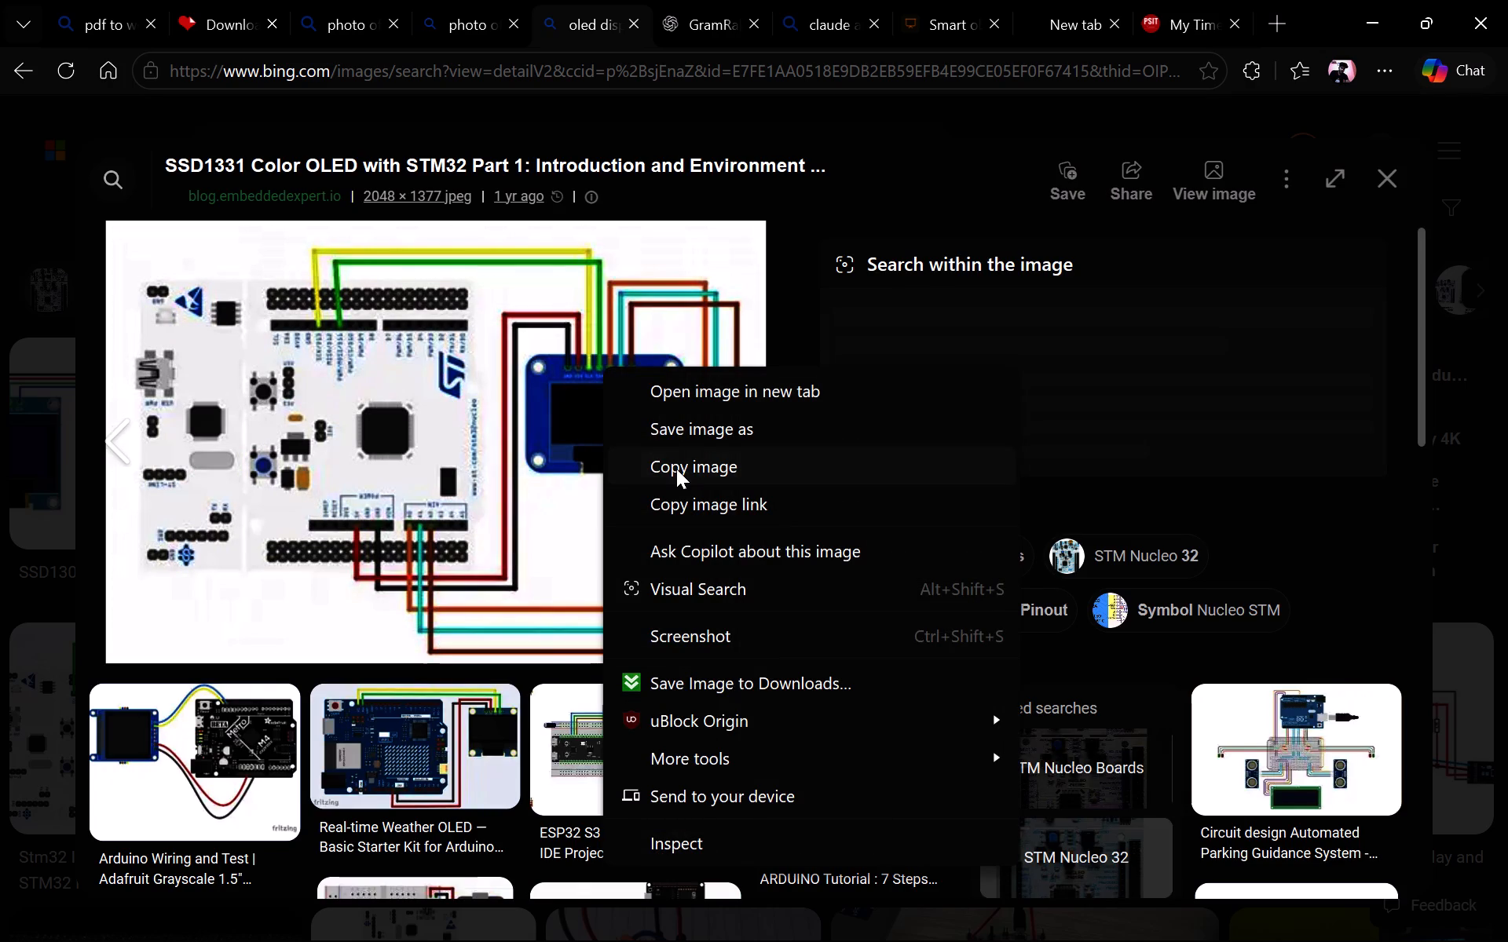
Return to the Word report and delete the highlighted "Insert photo: OLED showing the monitoring screen" placeholder above the Fig. 2.7 caption.
left_click(756, 252)
scroll(756, 252, "down", 1)
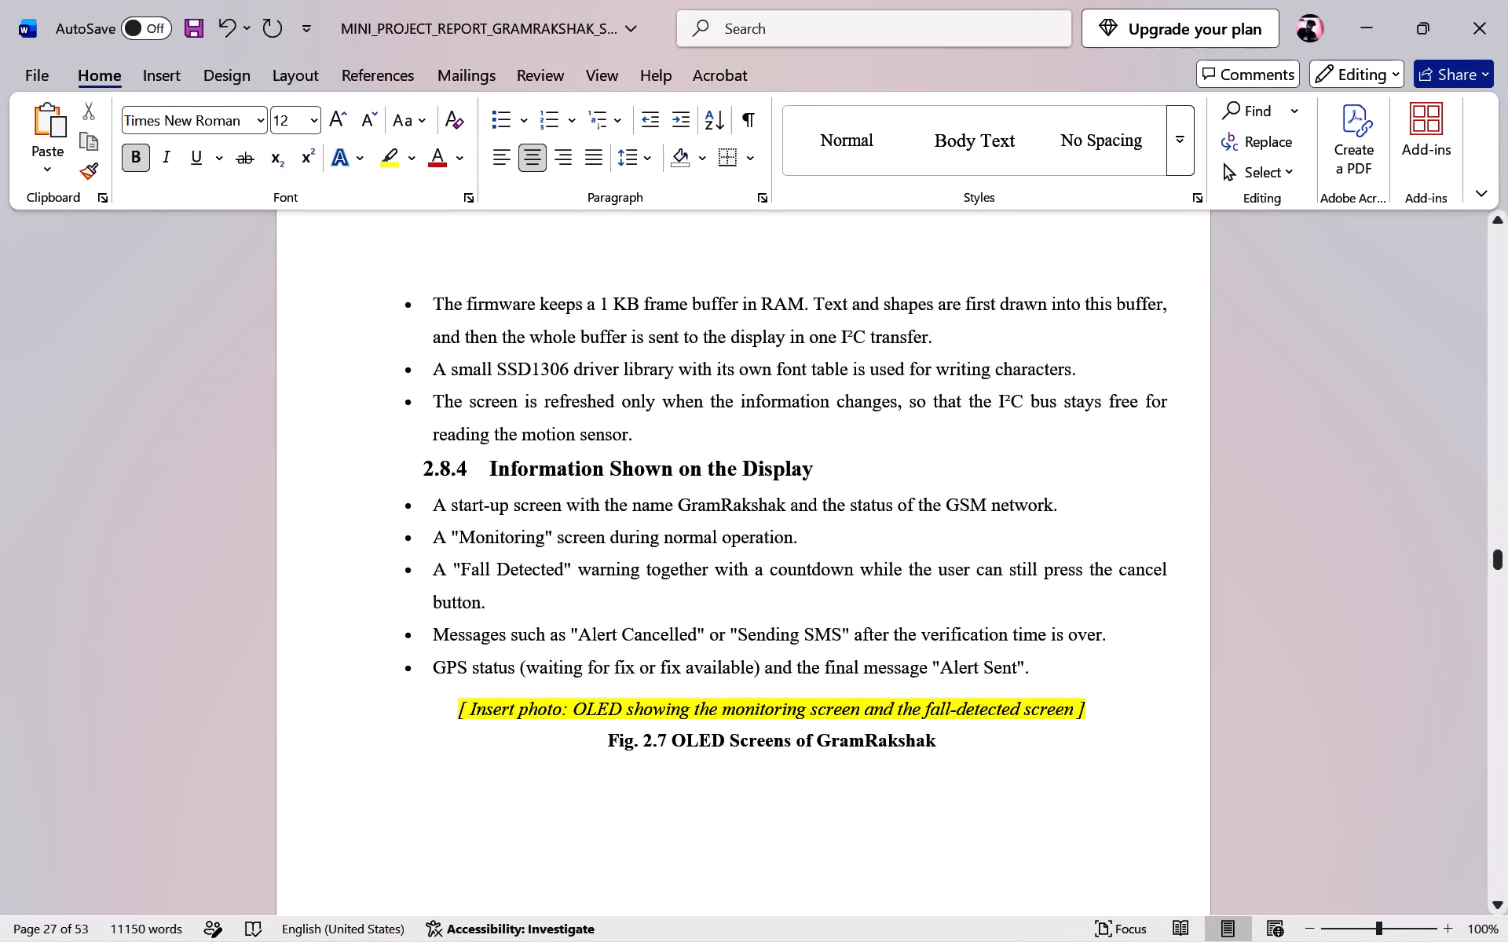
scroll(756, 252, "down", 1)
left_click(1093, 419)
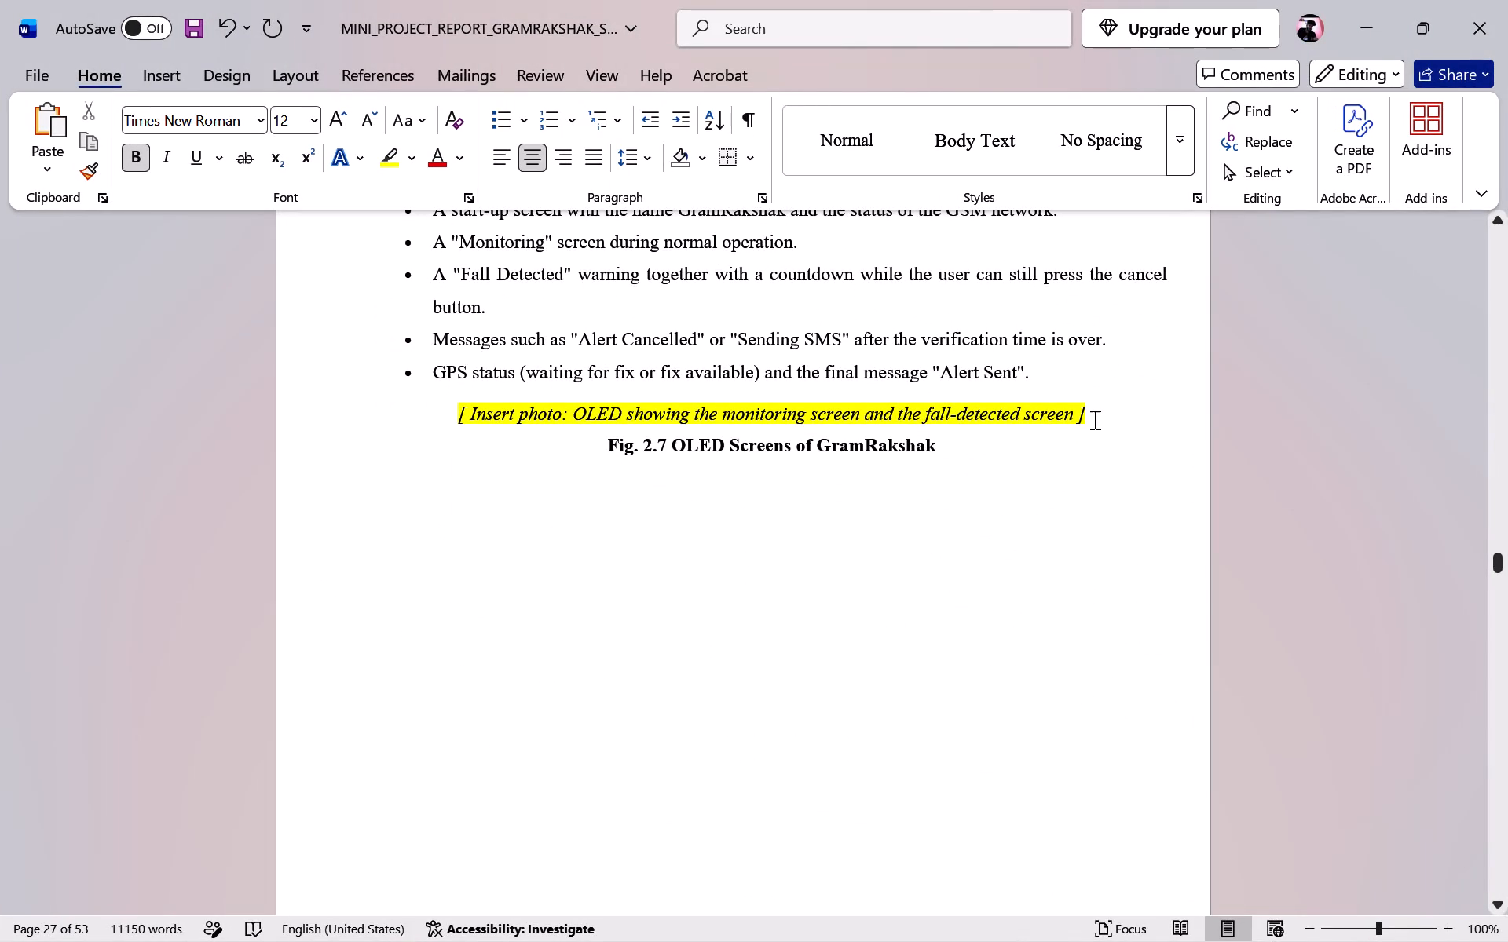
key("BackSpace")
key("BackSpace")
key("BackSpace")
key("BackSpace")
key("BackSpace")
key("BackSpace")
key("BackSpace")
key("BackSpace")
key("BackSpace")
key("BackSpace")
key("BackSpace")
key("BackSpace")
key("BackSpace")
key("BackSpace")
key("BackSpace")
key("BackSpace")
key("BackSpace")
key("BackSpace")
key("BackSpace")
key("BackSpace")
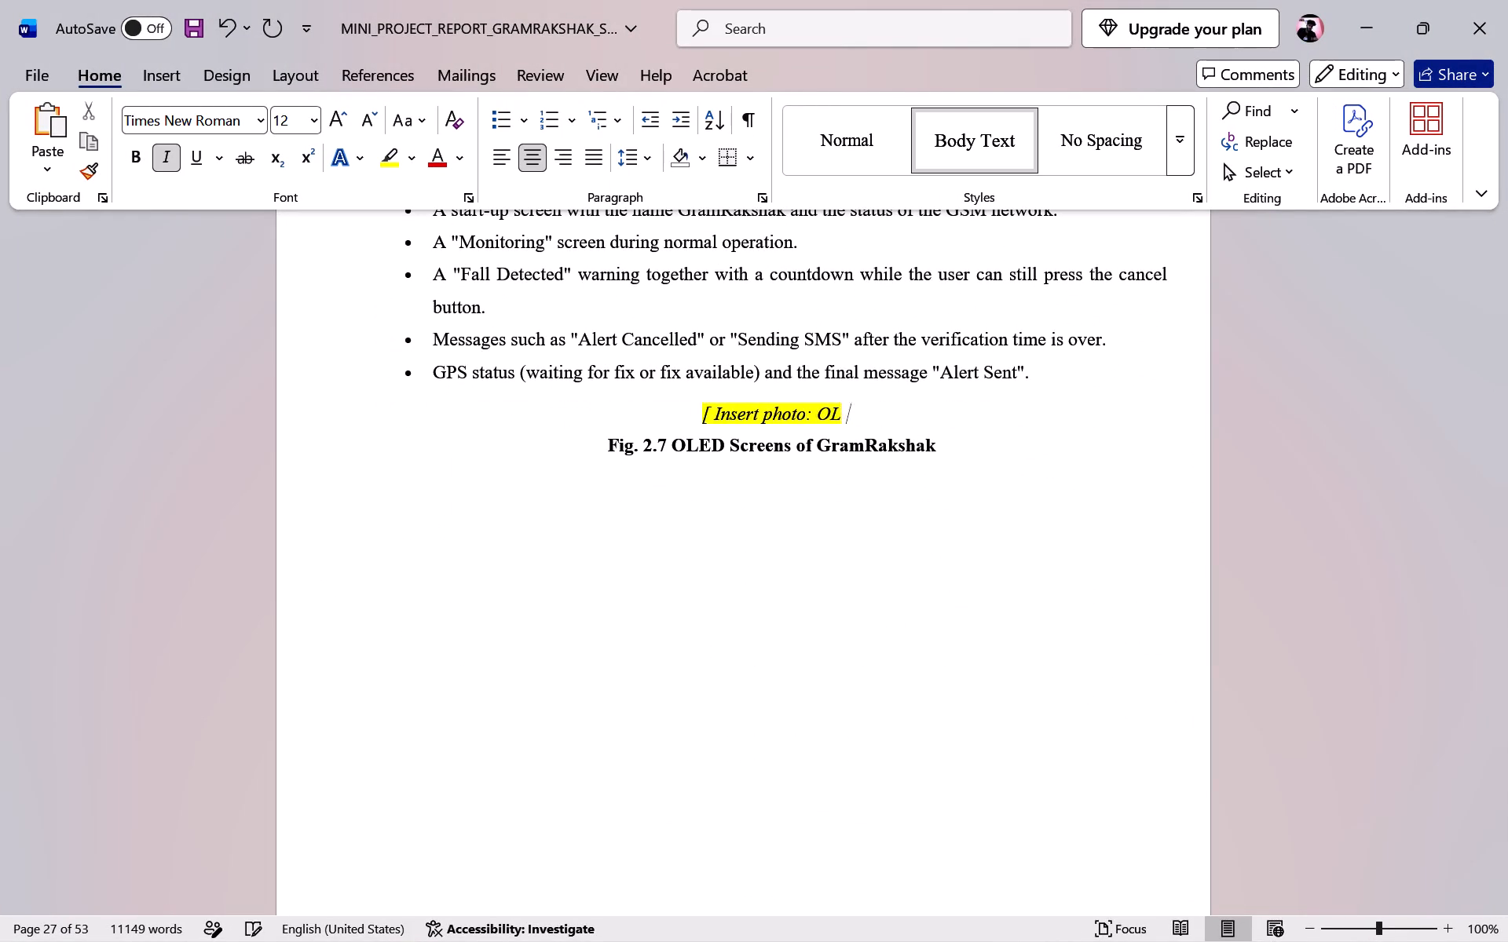
key("BackSpace")
key("BackSpace")
key("BackSpace")
key("BackSpace")
key("BackSpace")
key("BackSpace")
key("BackSpace")
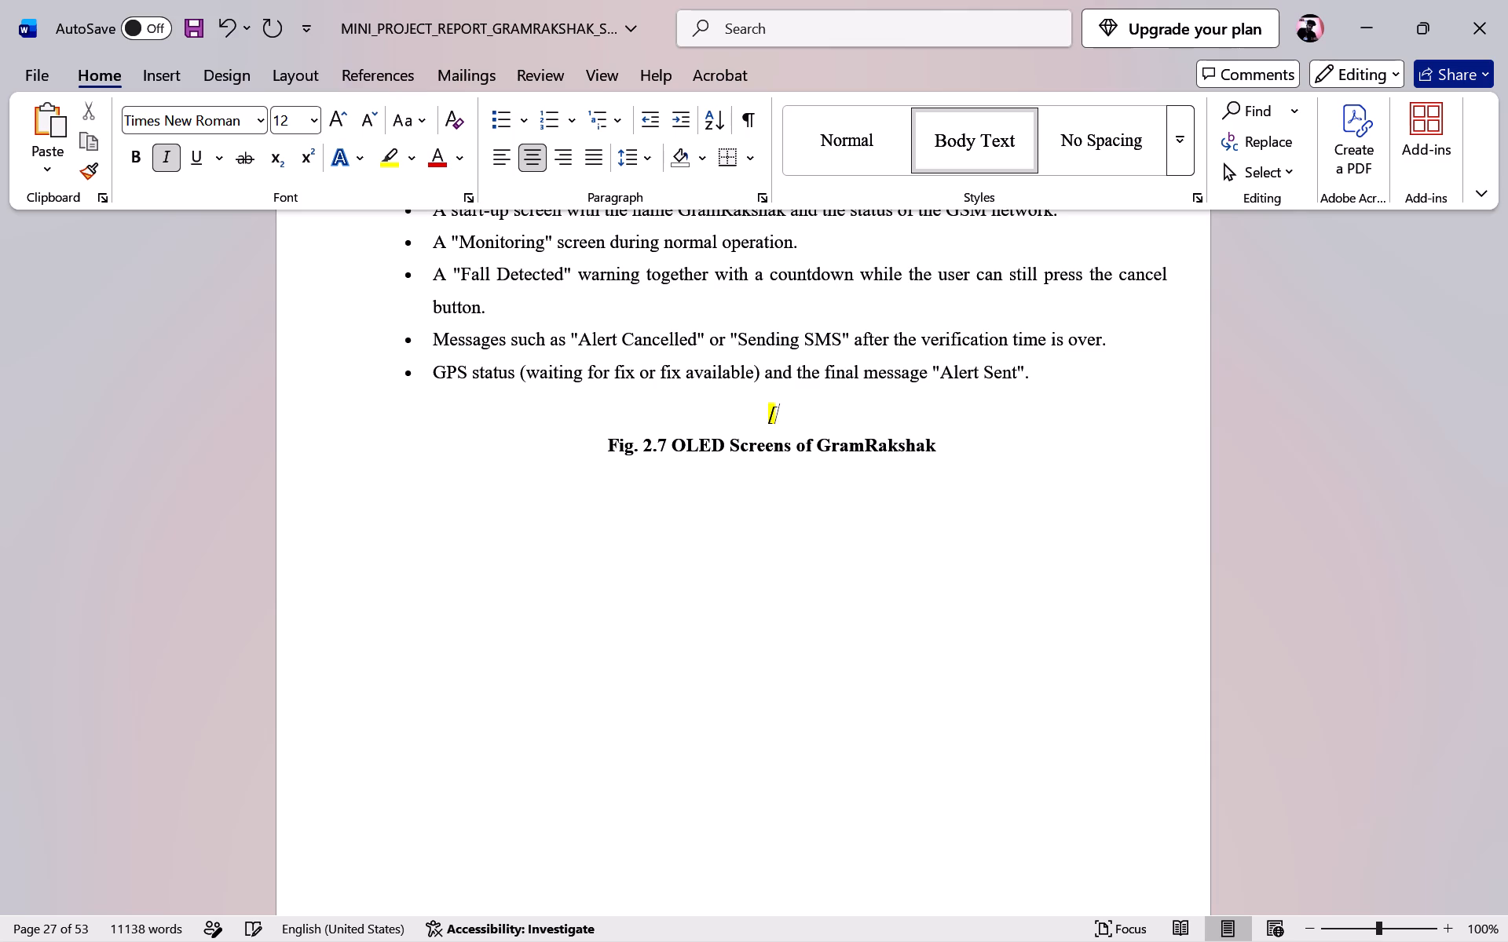
key("BackSpace")
Turn off italics on the emptied line and paste the OLED wiring picture above the Fig. 2.7 caption.
left_click(163, 148)
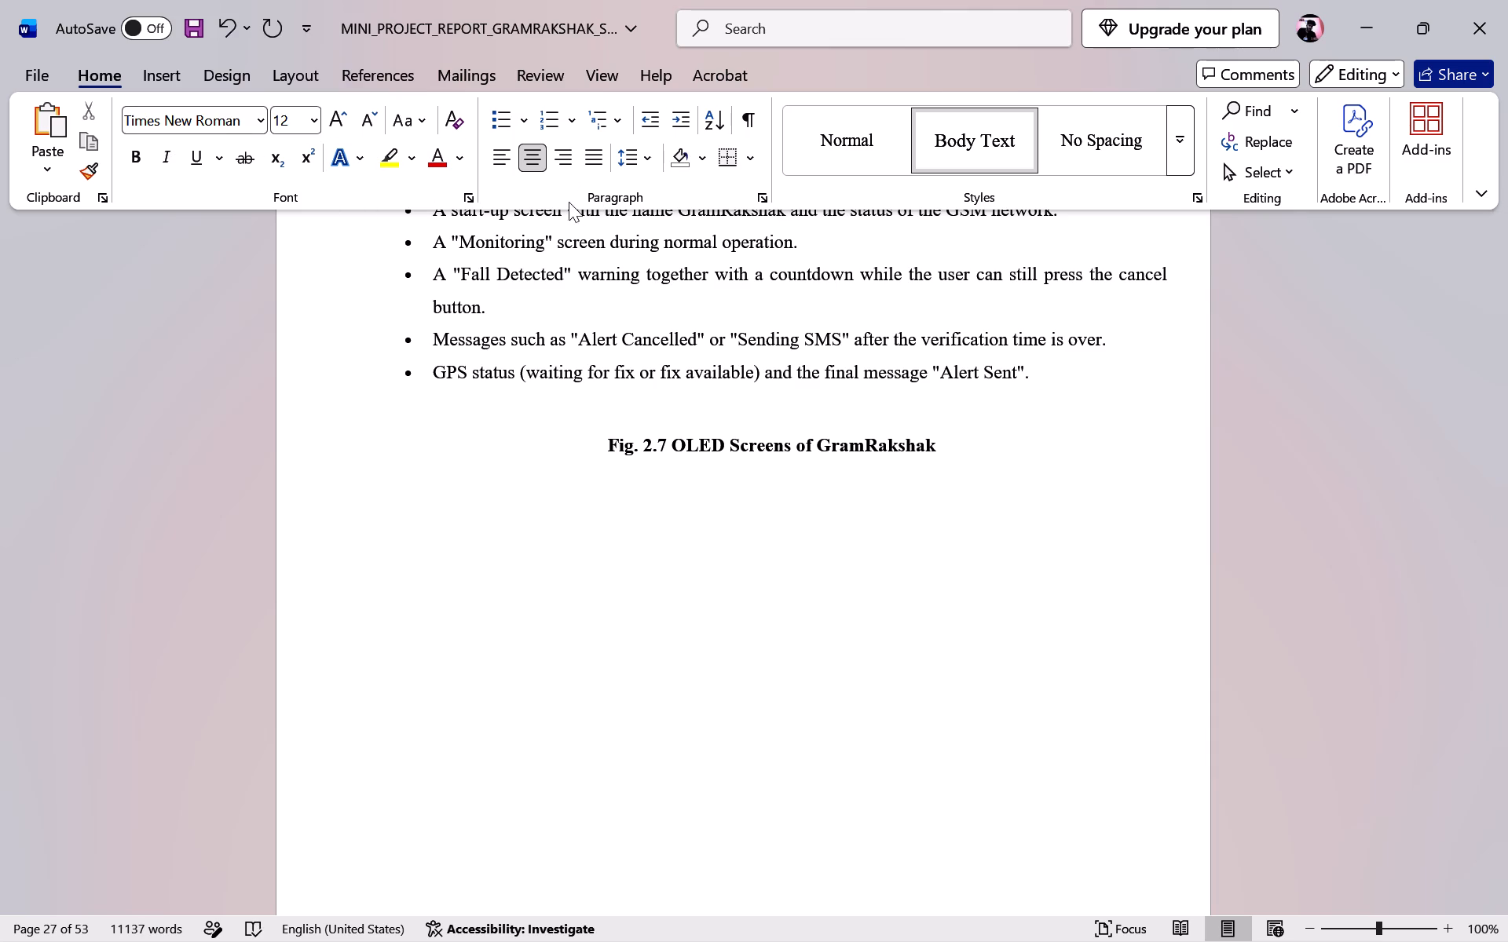
key("ctrl+v")
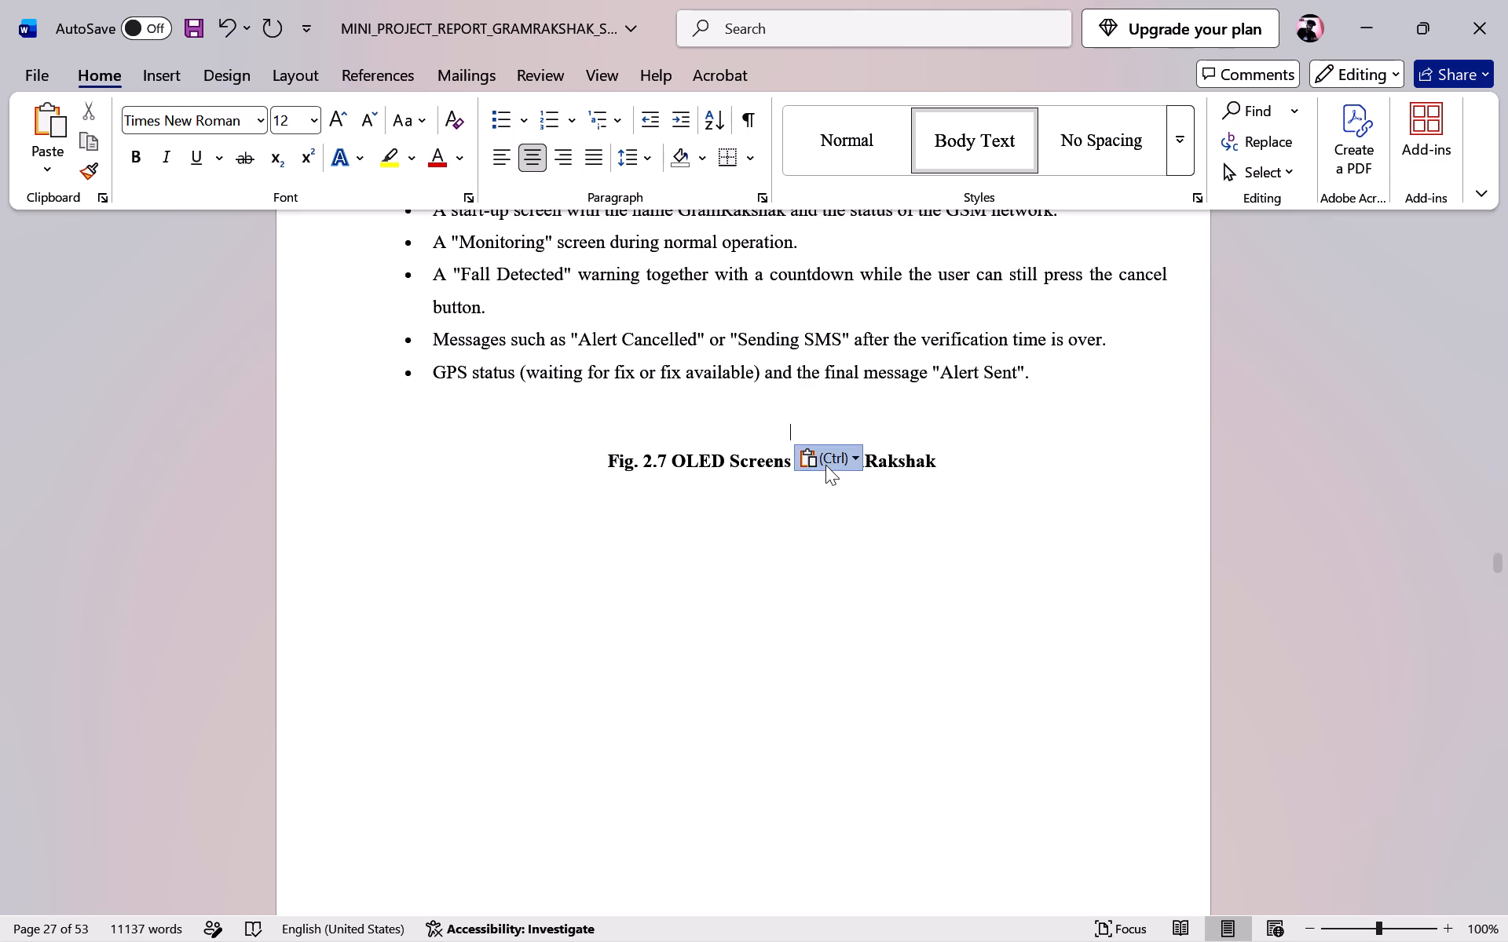
left_click(825, 465)
left_click(884, 517)
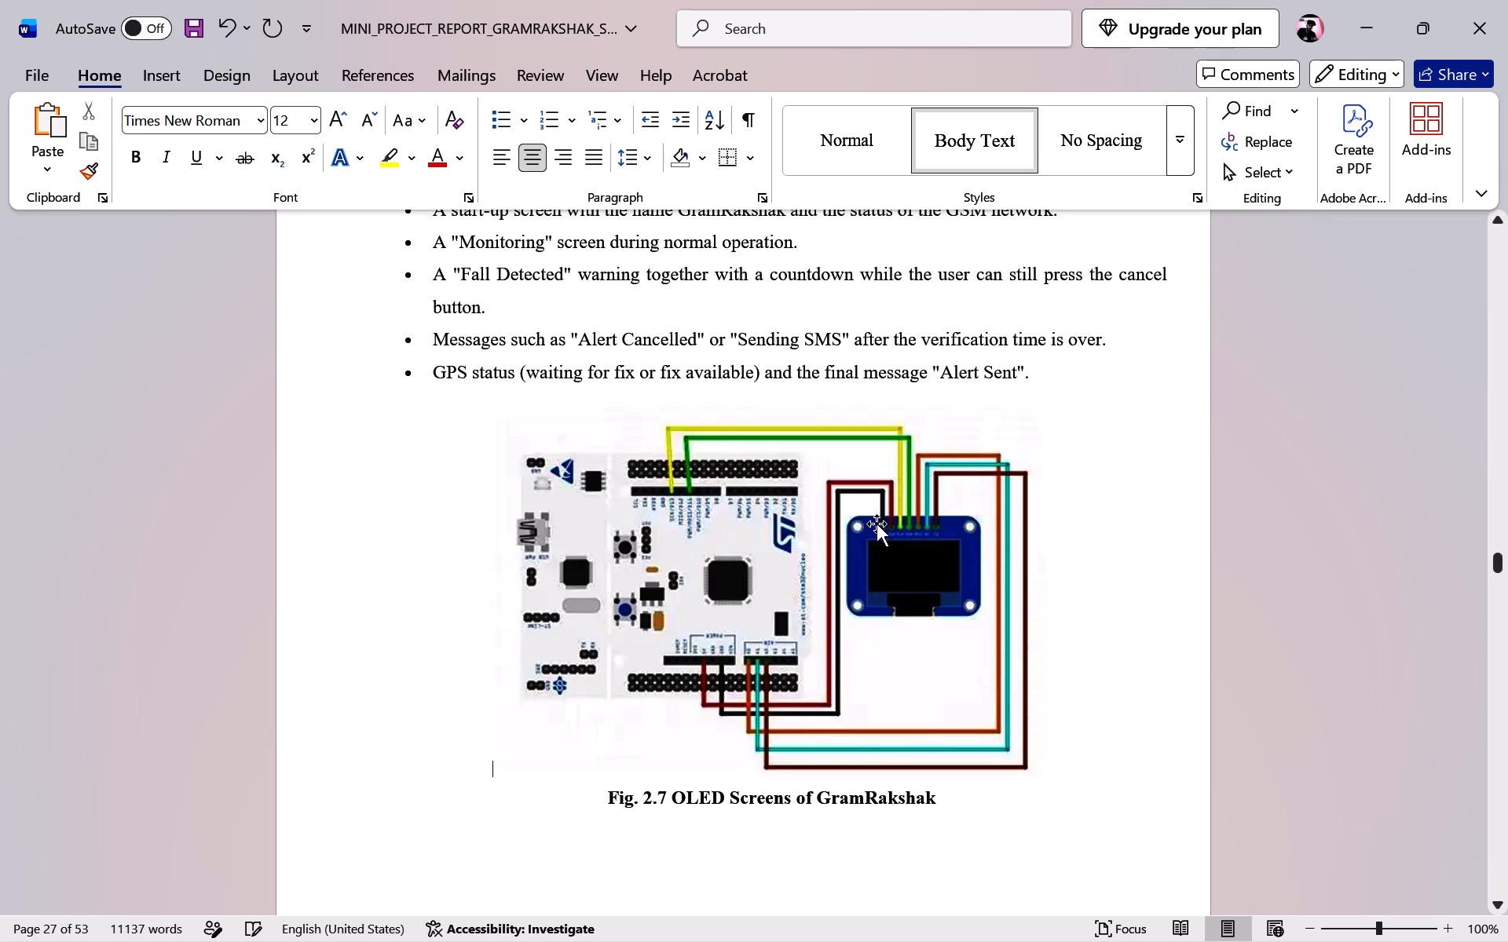
Replace "Screens of" with "WITH" in the Fig. 2.7 OLED caption.
scroll(841, 556, "down", 2)
scroll(841, 556, "up", 1)
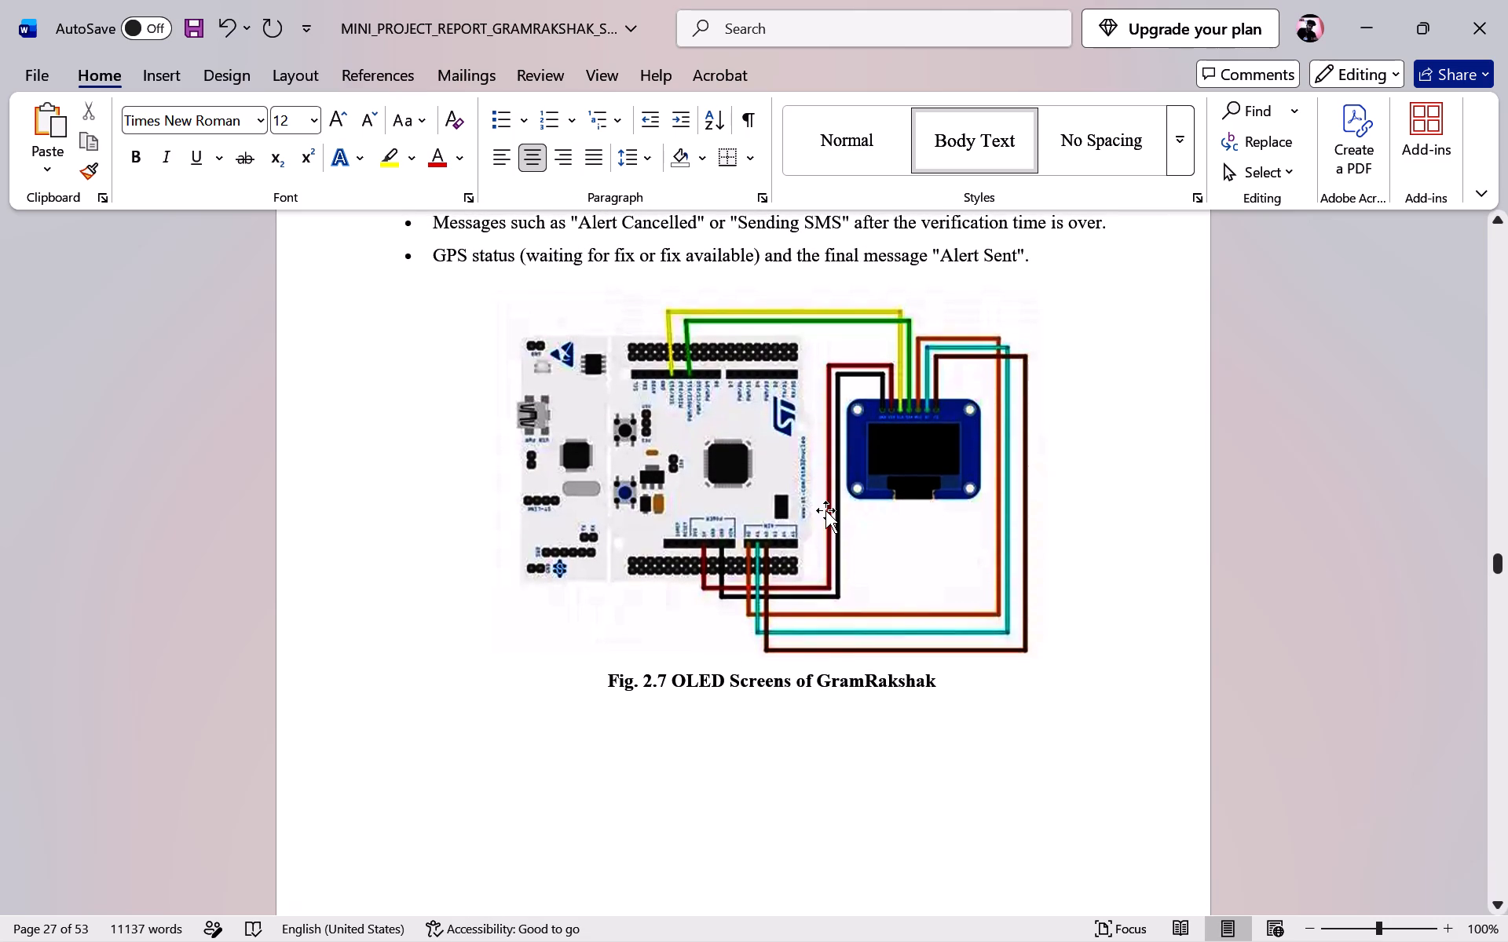
left_click(798, 683)
key("BackSpace")
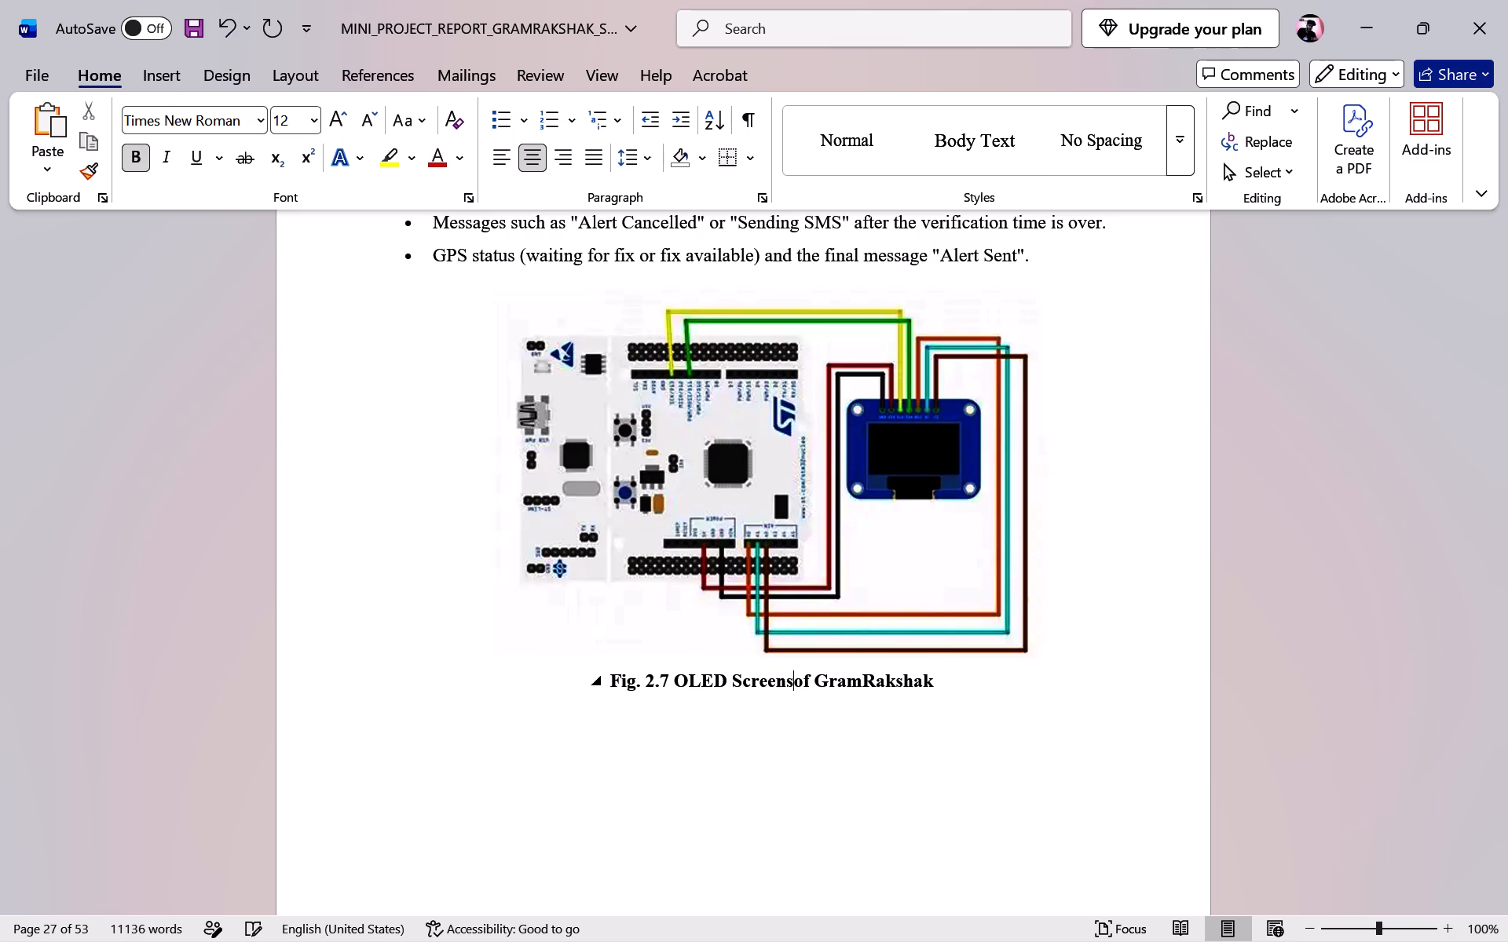
key("BackSpace")
key("BackSpace")
key("BackSpace")
key("BackSpace")
key("BackSpace")
key("BackSpace")
key("BackSpace")
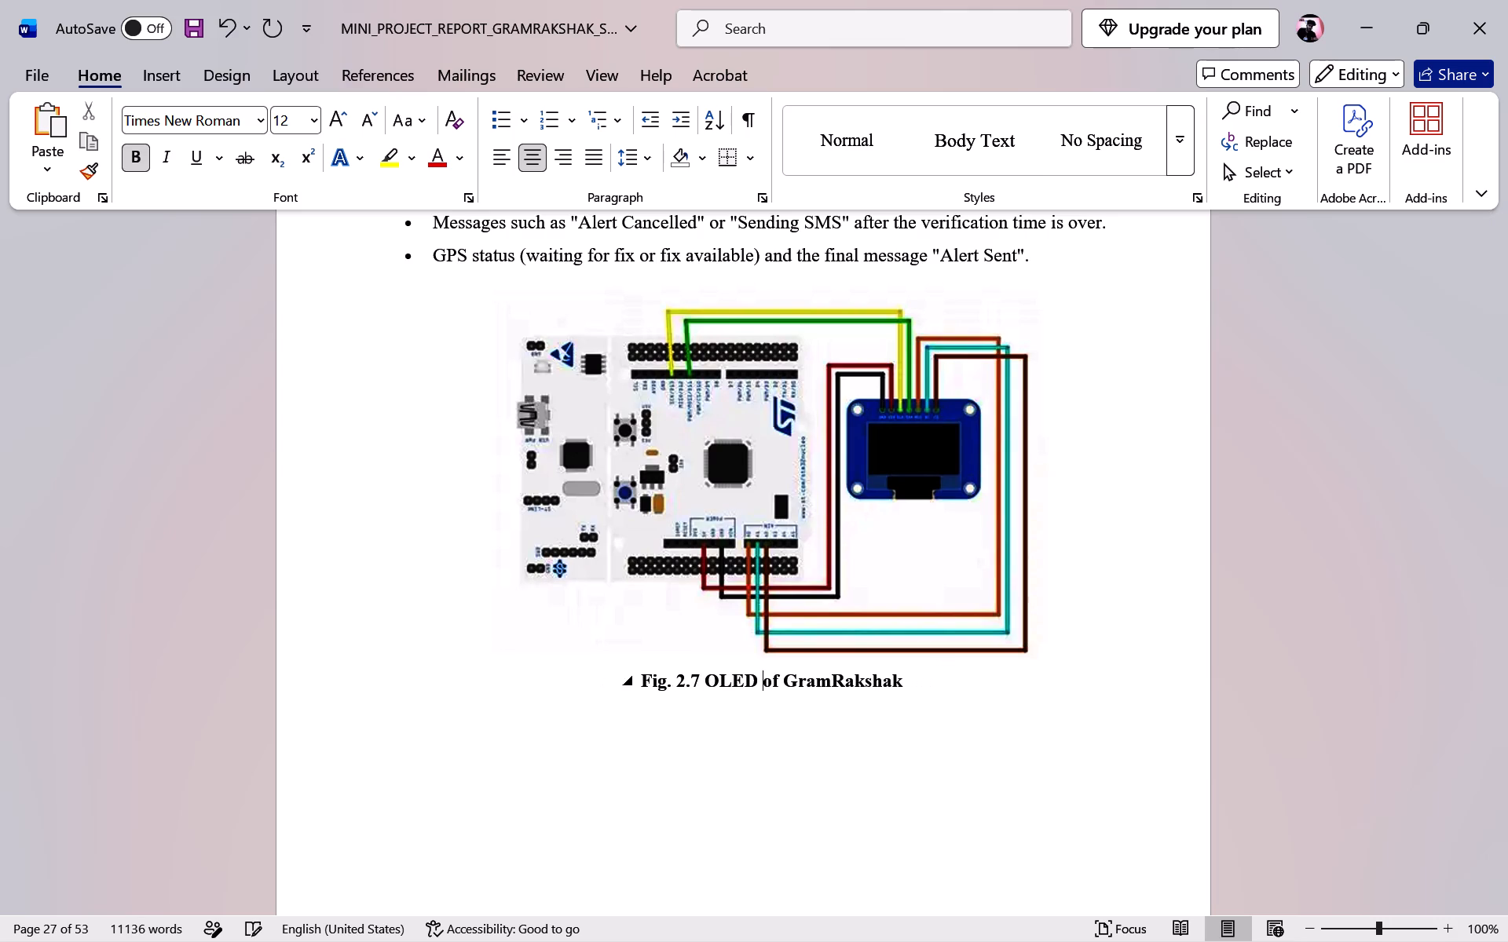
key("Right")
key("Right")
key("BackSpace")
key("BackSpace")
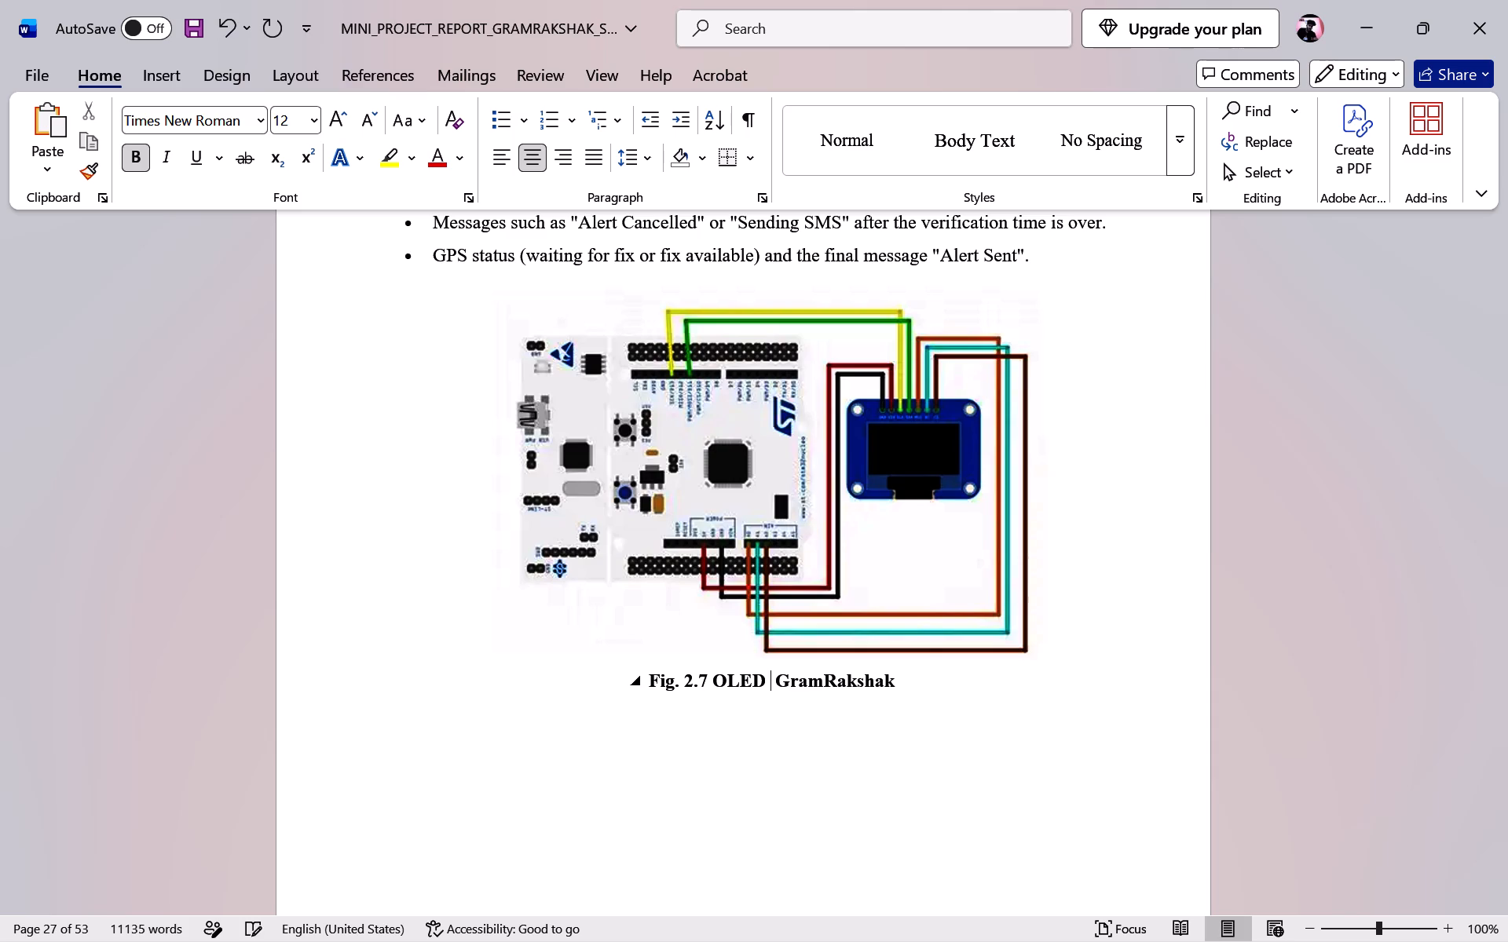
type("WITH")
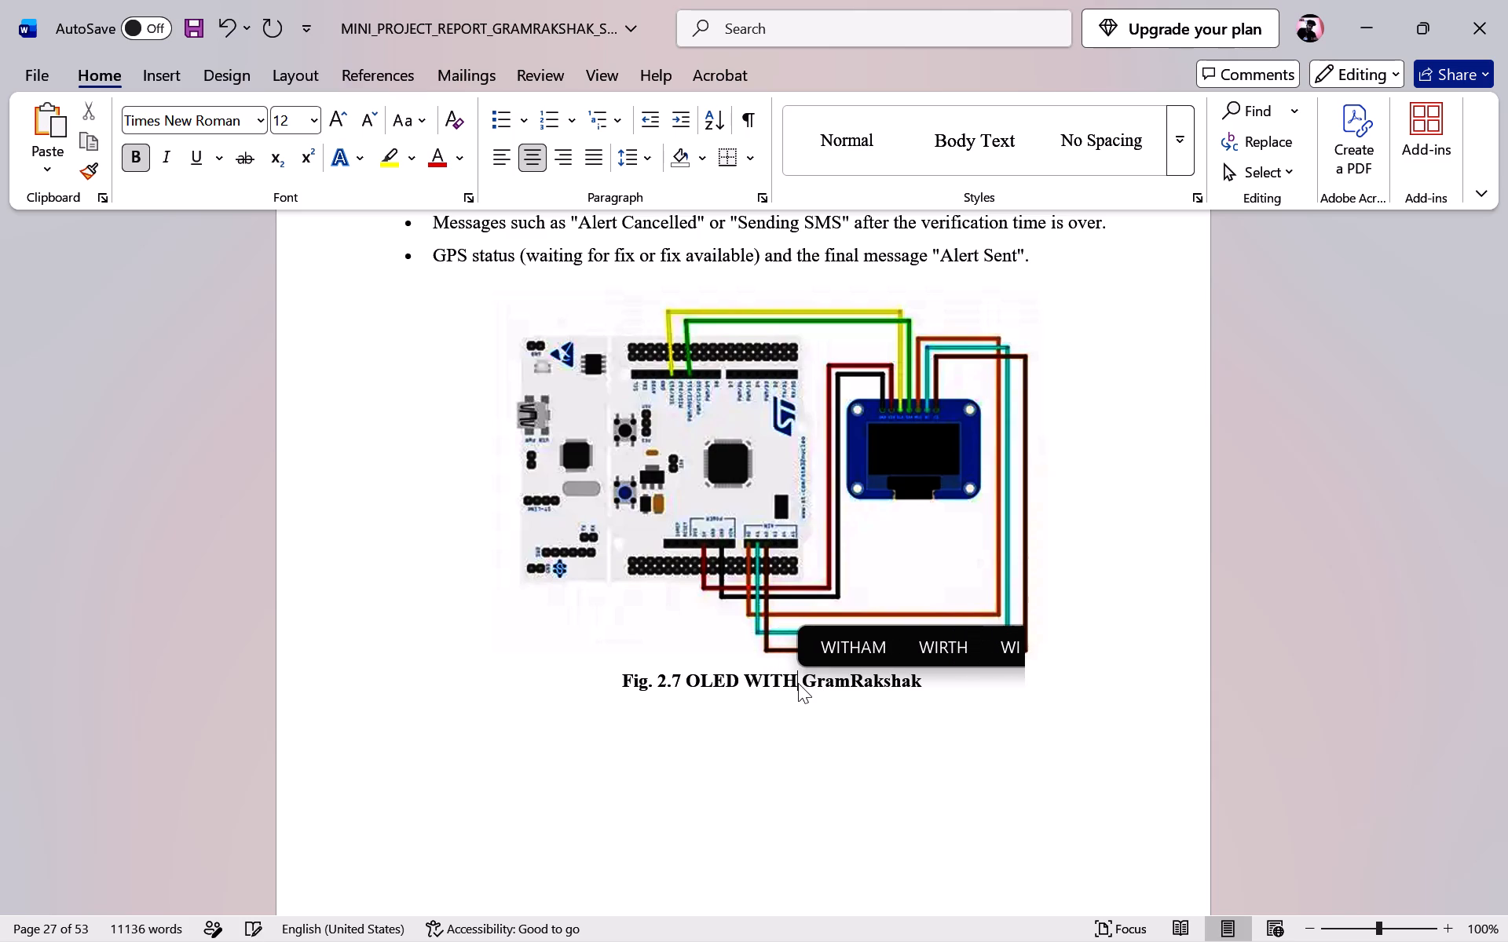
Change "WITH" to "With" in the Fig. 2.7 OLED caption.
key("BackSpace")
key("BackSpace")
key("BackSpace")
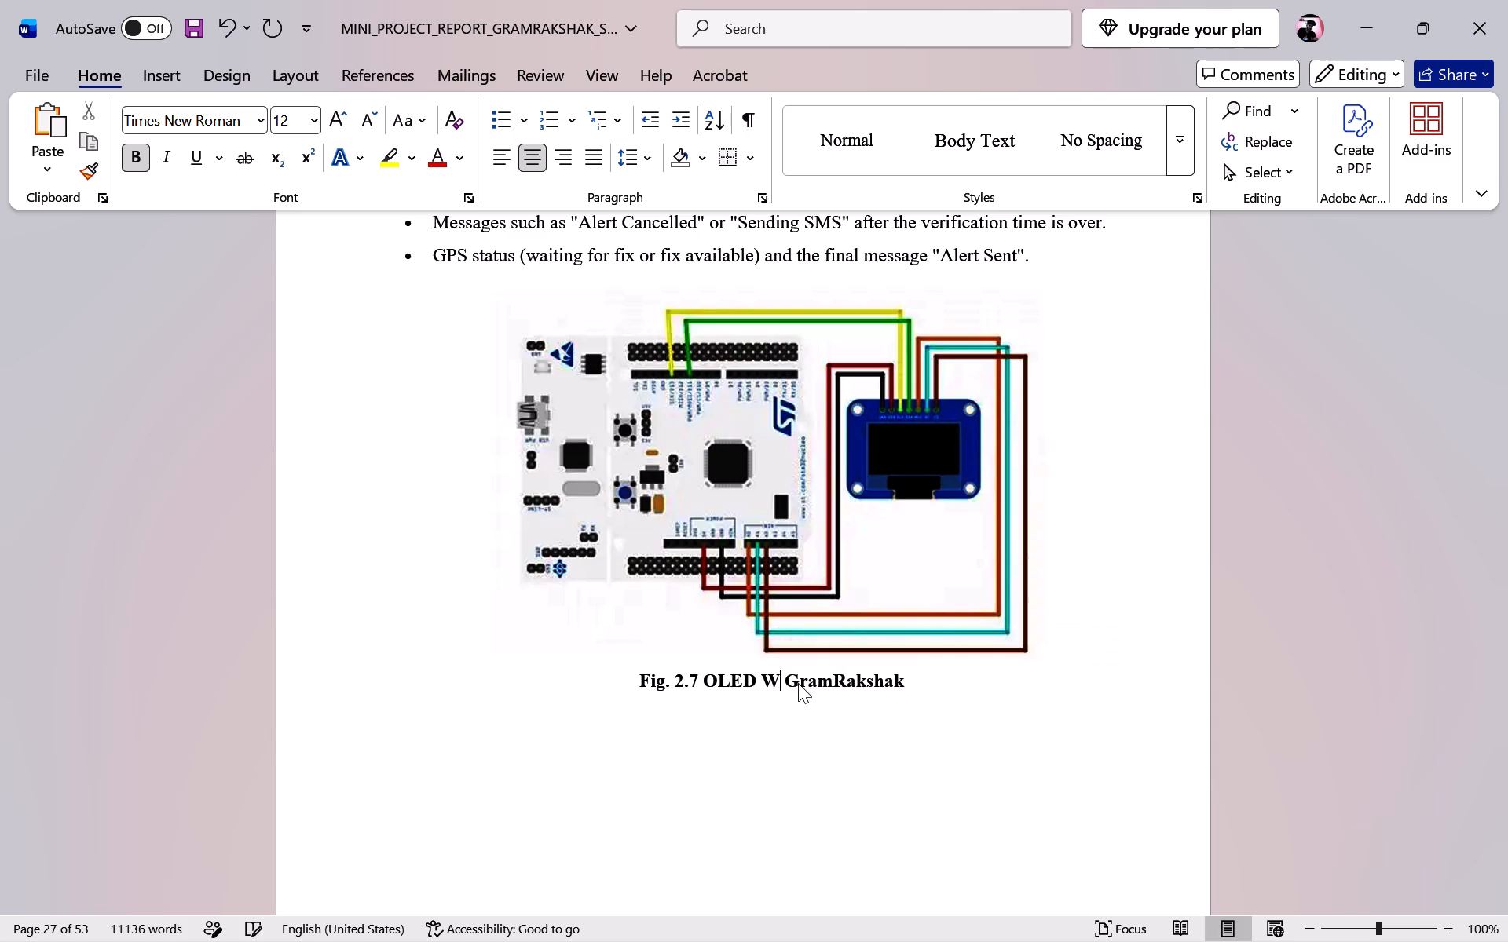
type("ith")
Replace "GramRakshak" with "STM-32 Nucleo" at the end of the Fig. 2.7 caption.
key("Right")
key("Right")
key("Right")
key("Right")
key("Right")
key("Right")
key("Right")
key("Right")
key("Right")
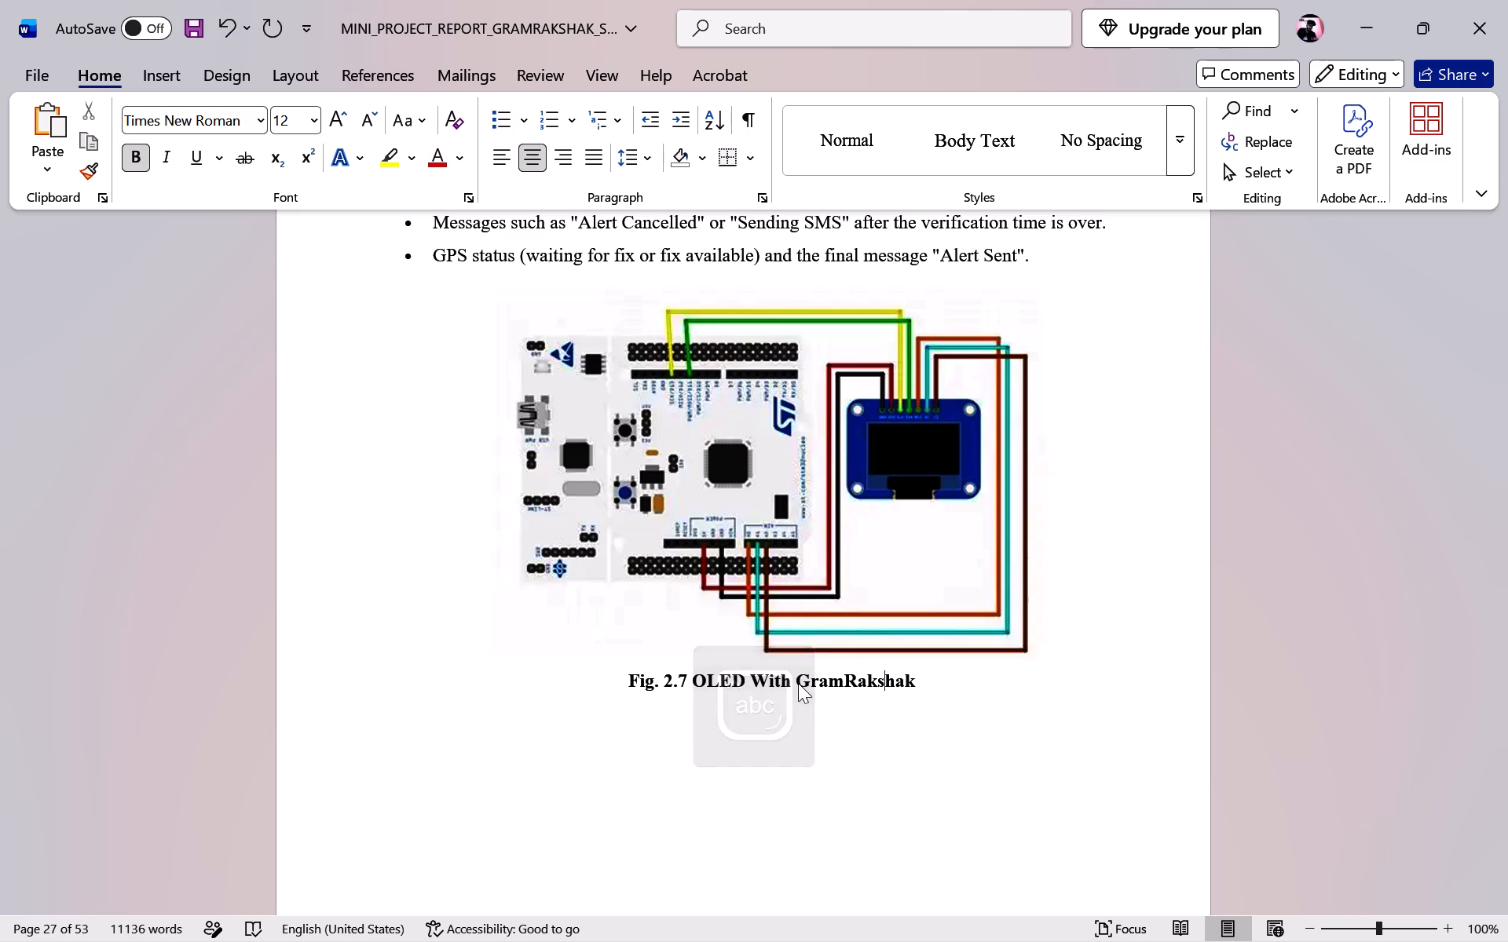
key("Right")
key("Right")
key("Right")
key("BackSpace")
key("BackSpace")
key("BackSpace")
key("BackSpace")
key("BackSpace")
key("BackSpace")
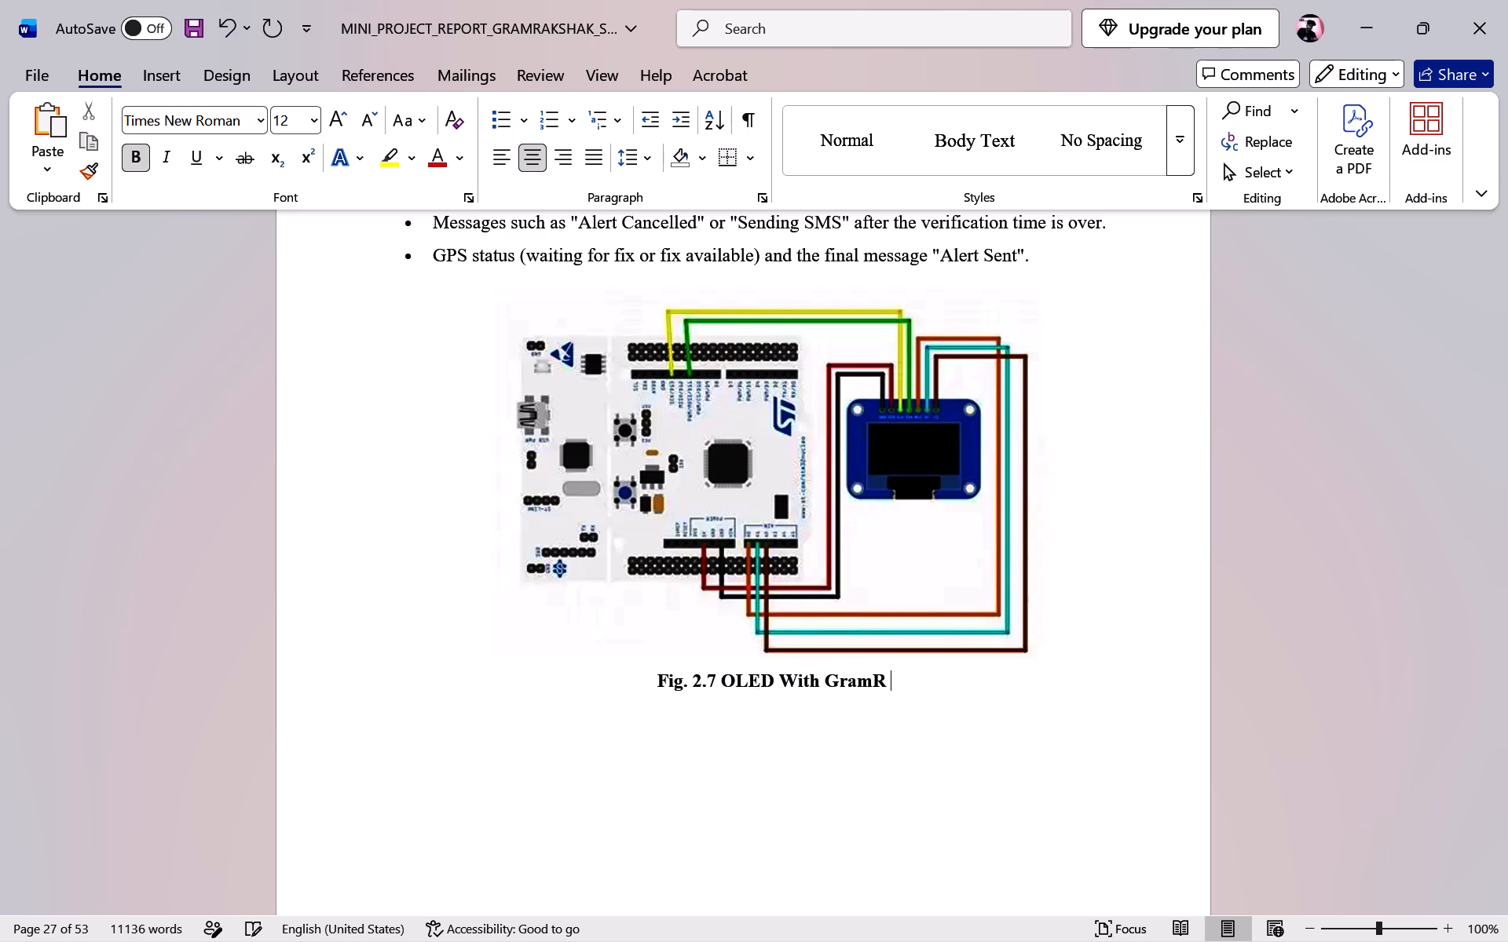
key("BackSpace")
key("BackSpace")
key("BackSpace")
key("BackSpace")
key("BackSpace")
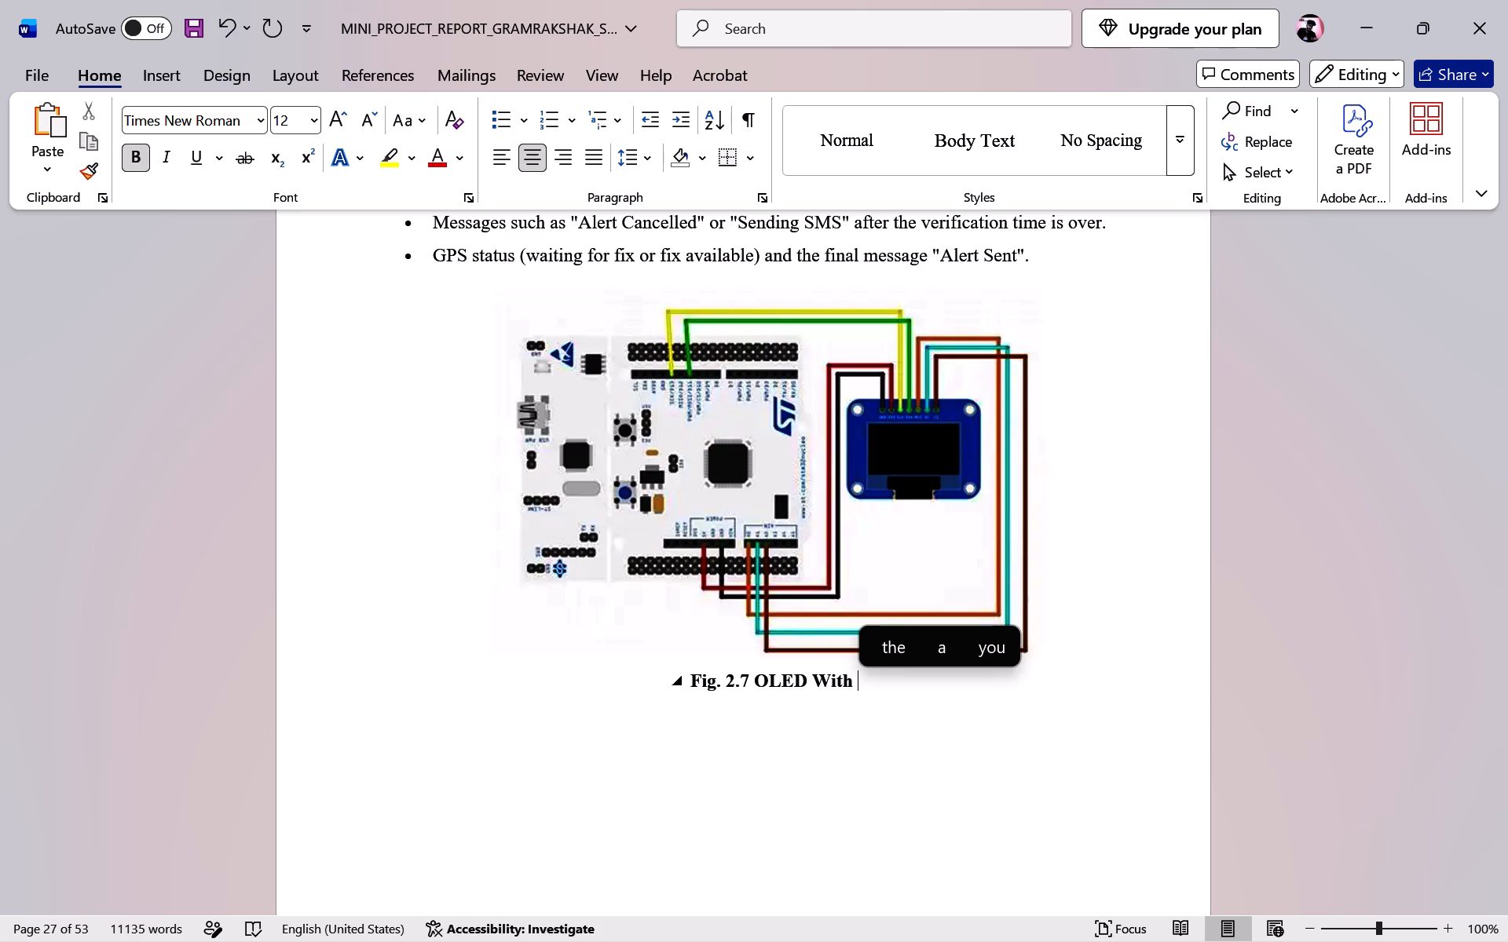
type("STM")
key("minus")
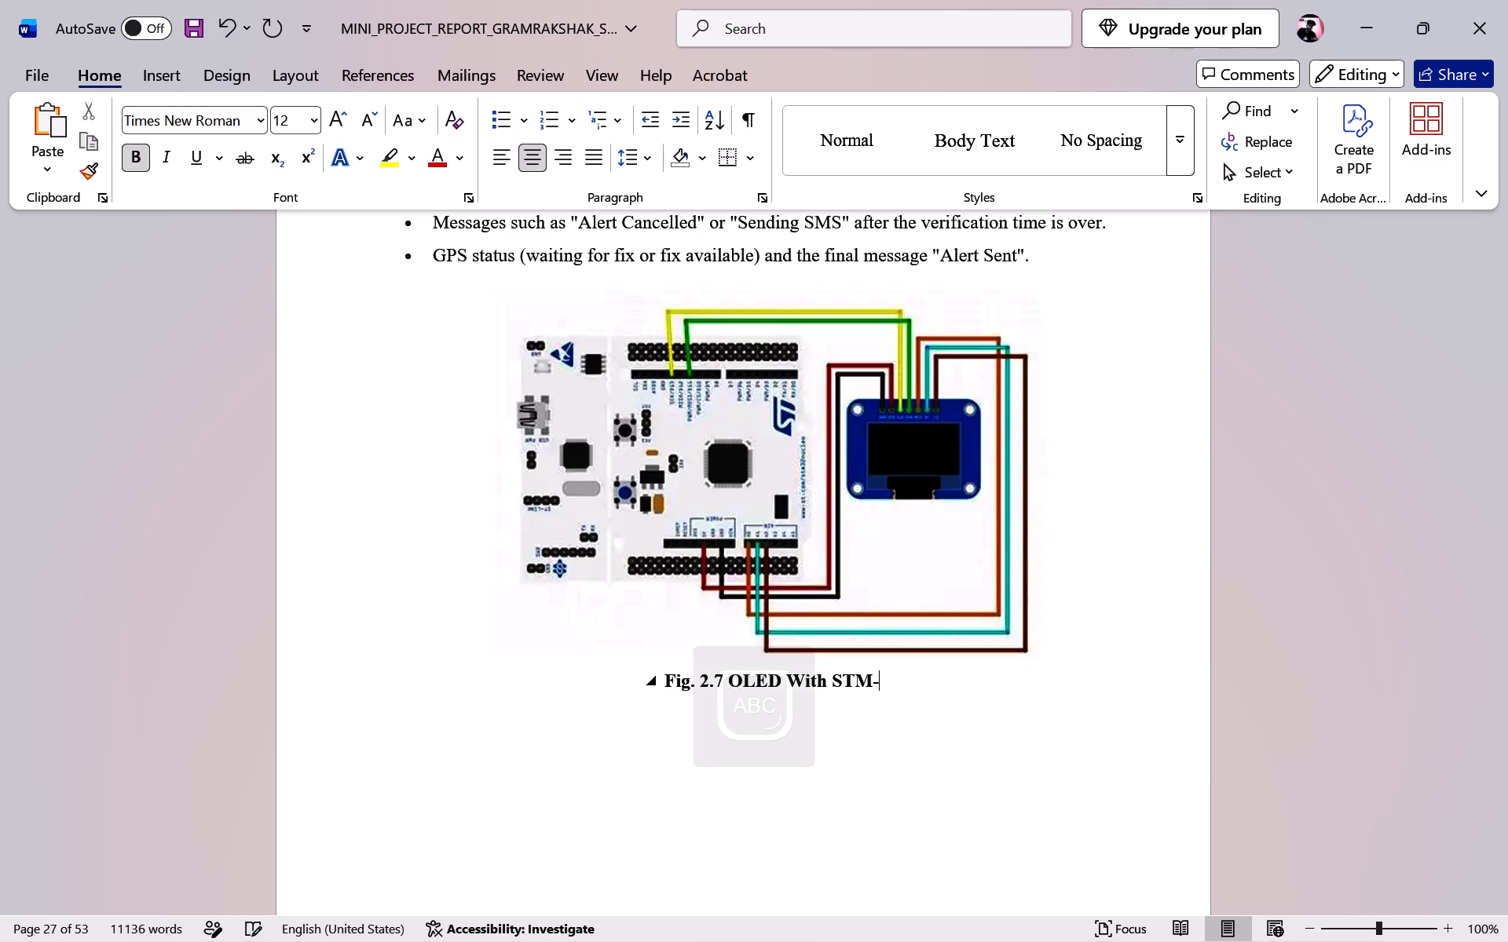
type("32")
key("space")
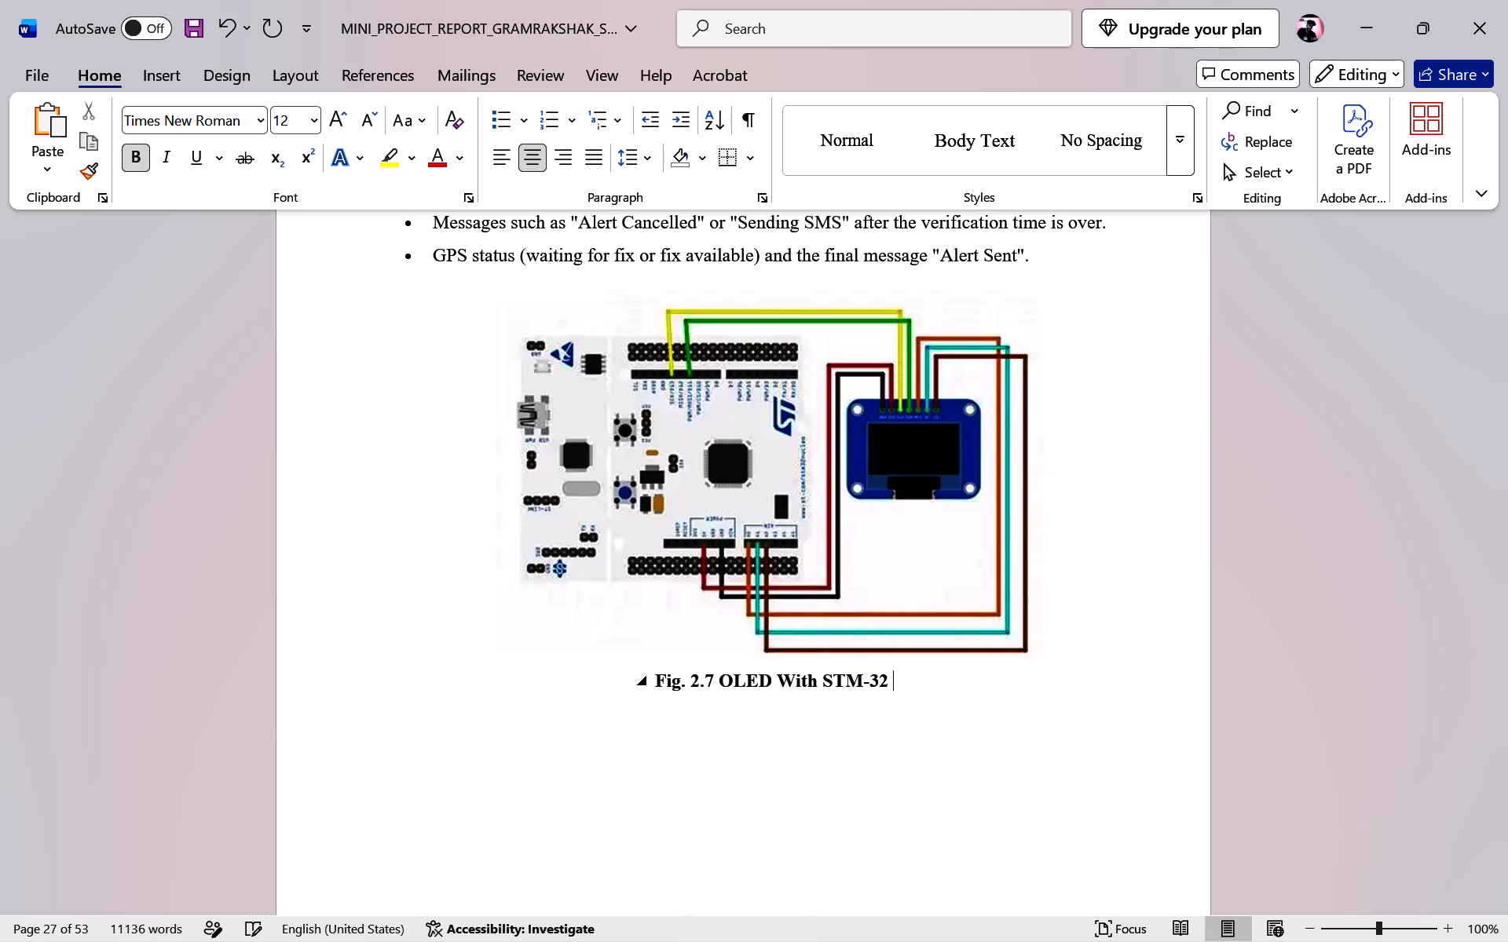
key("n")
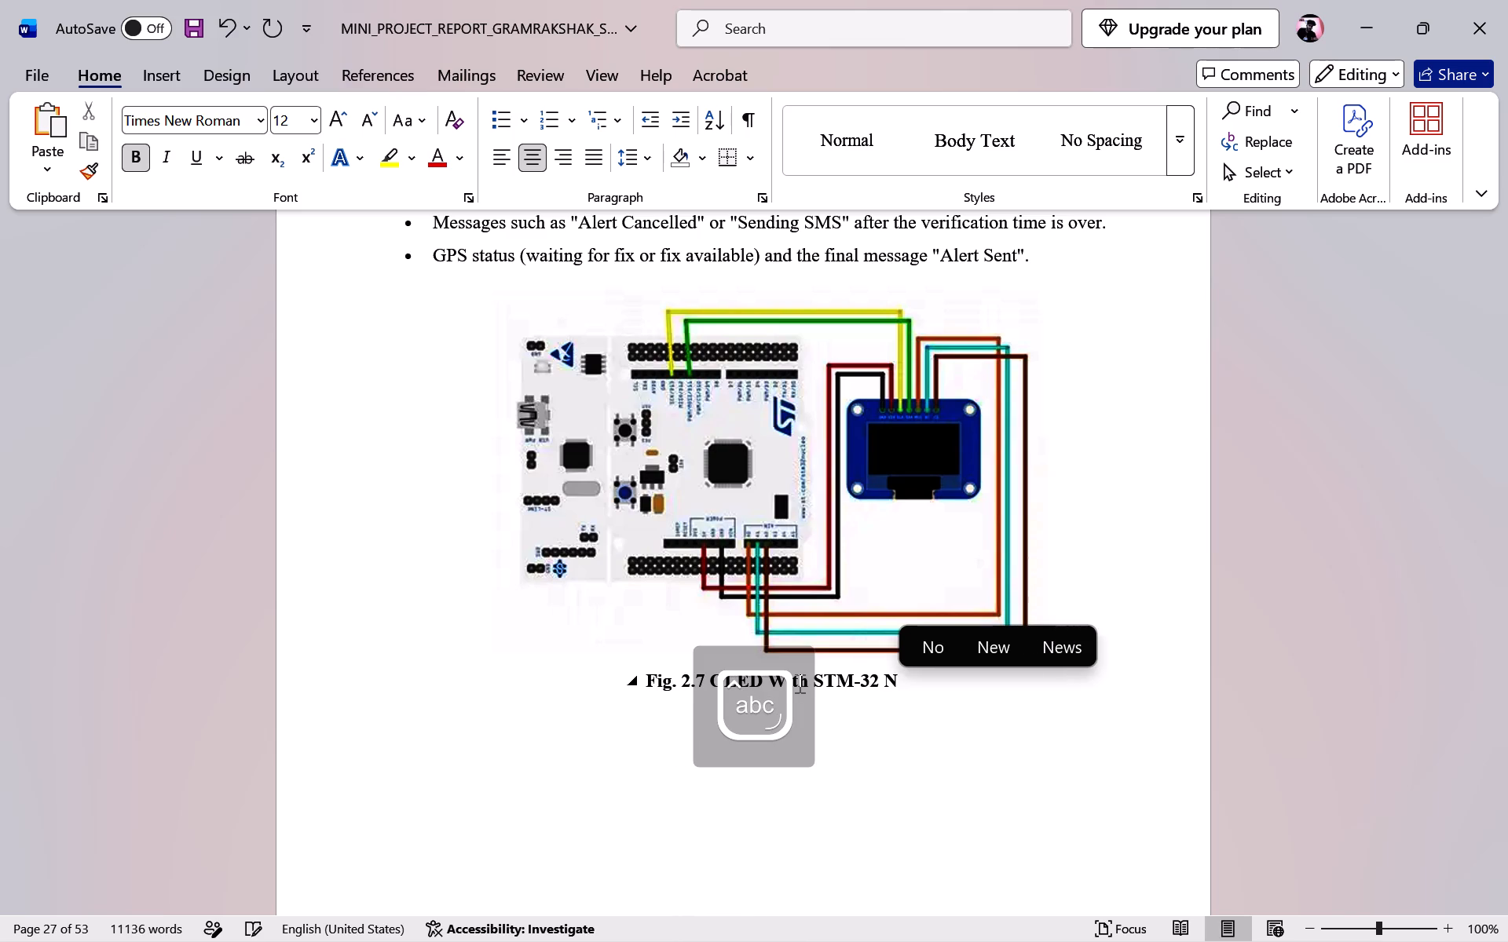
type("uv")
key("BackSpace")
type("cleo")
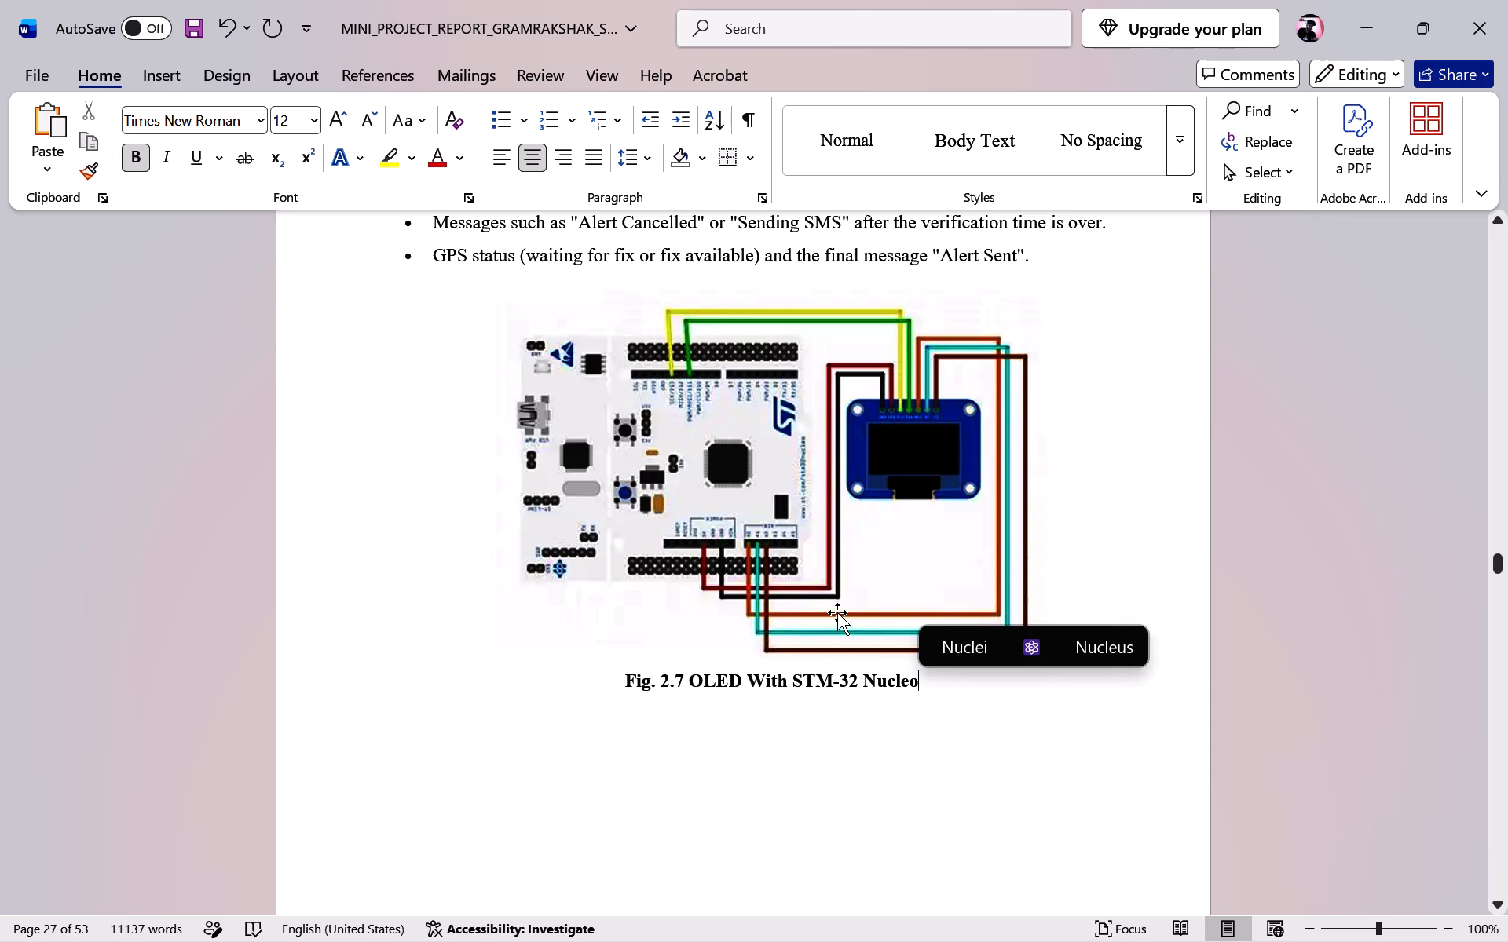
Delete the highlighted "Insert photo: push button connected to PB0" placeholder at the end of section 2.13 Push Buttons.
scroll(837, 612, "up", 2)
scroll(837, 612, "down", 2)
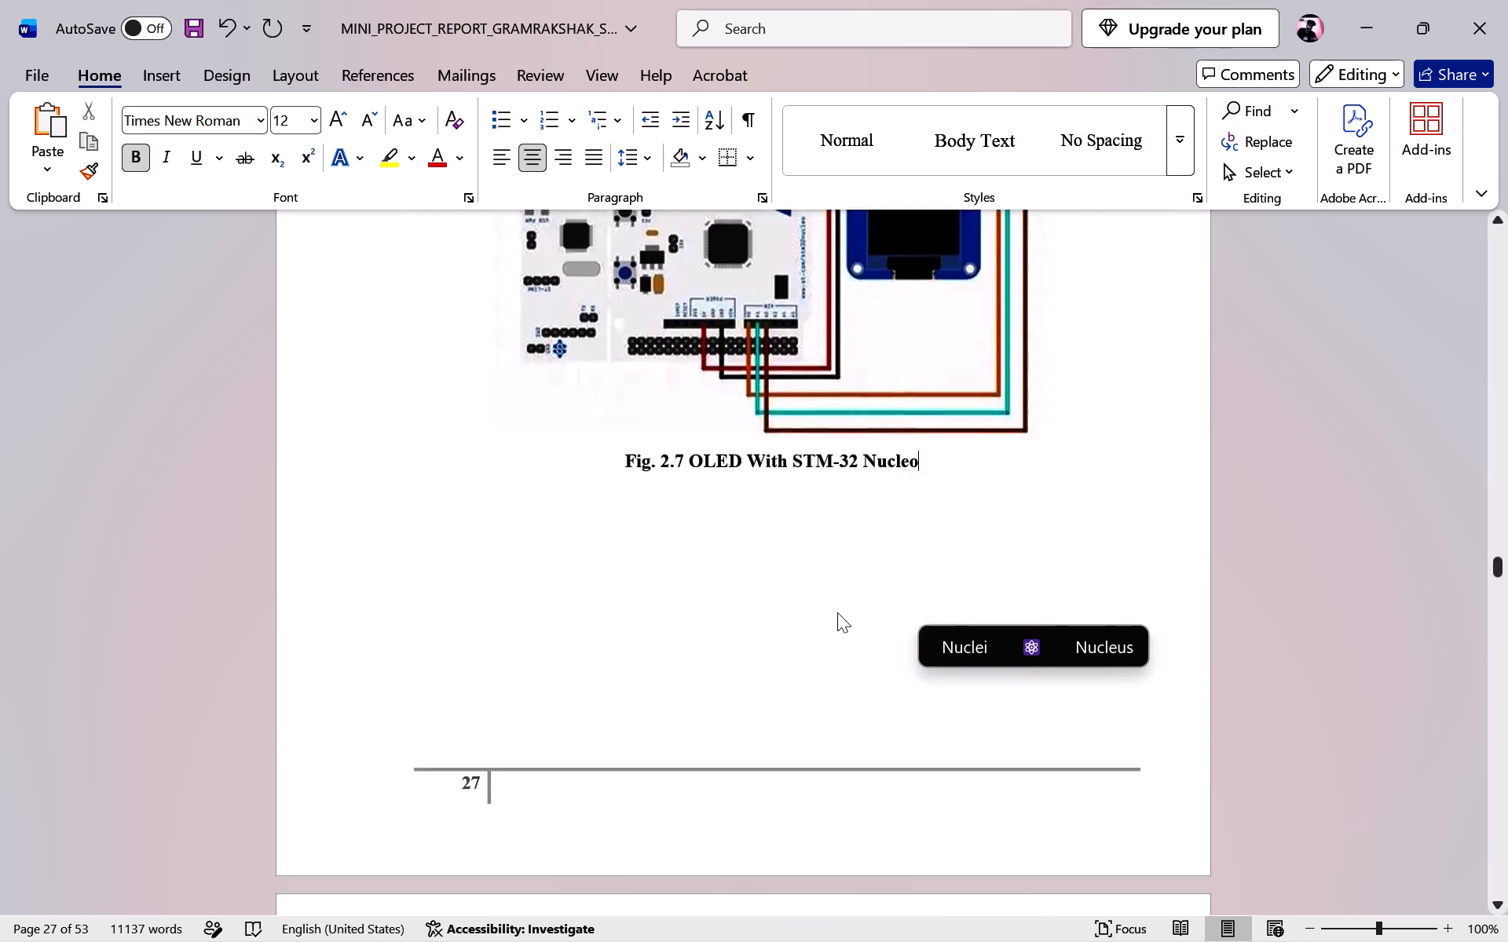
scroll(837, 612, "down", 4)
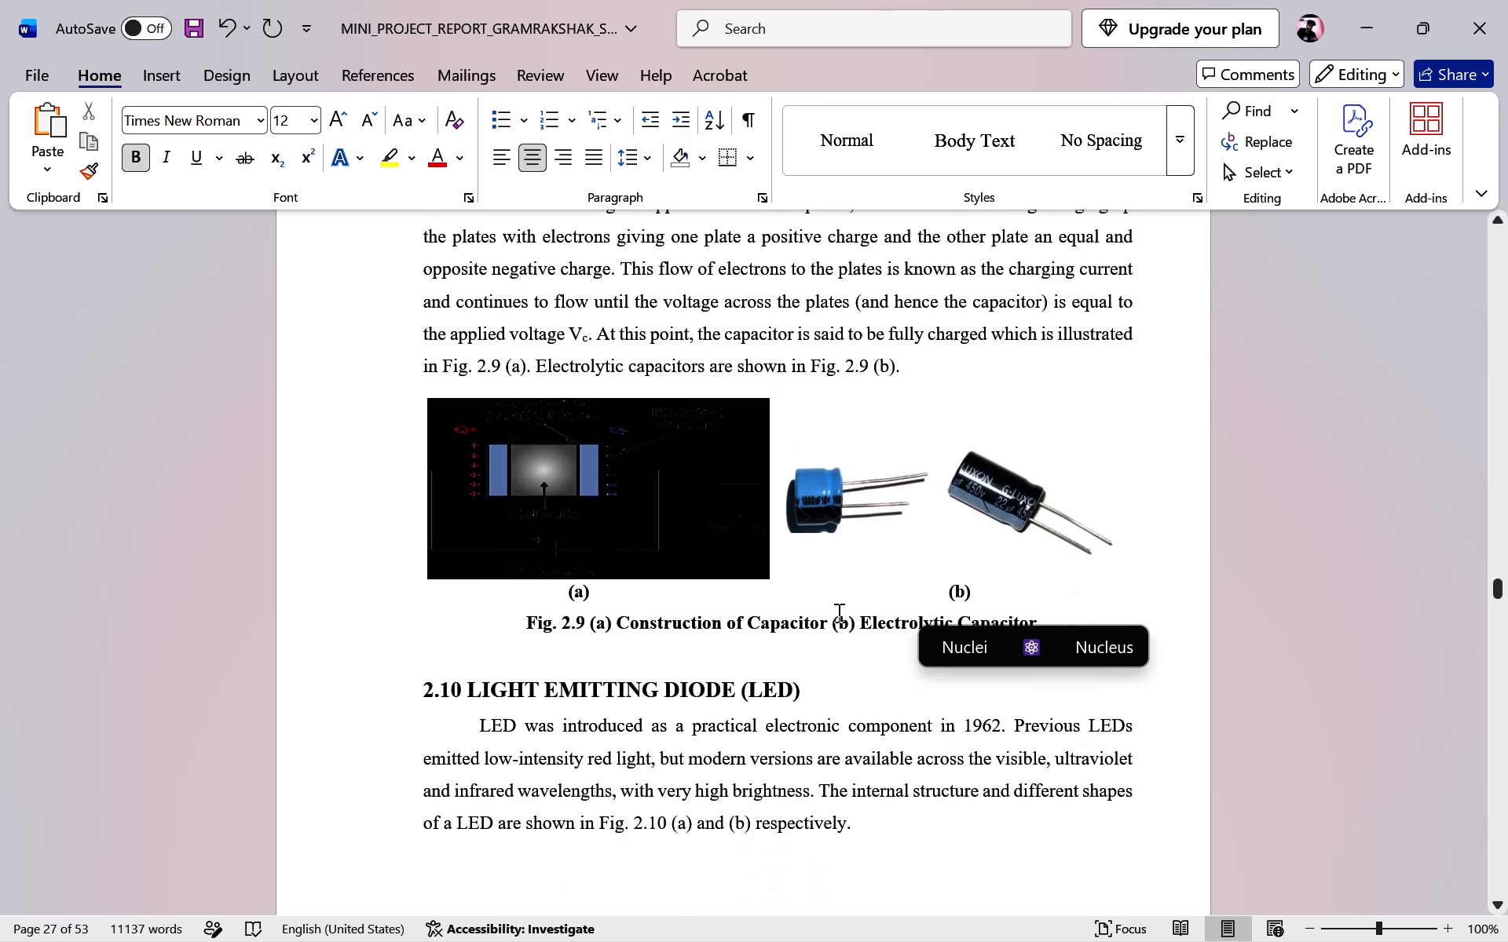
scroll(837, 612, "up", 2)
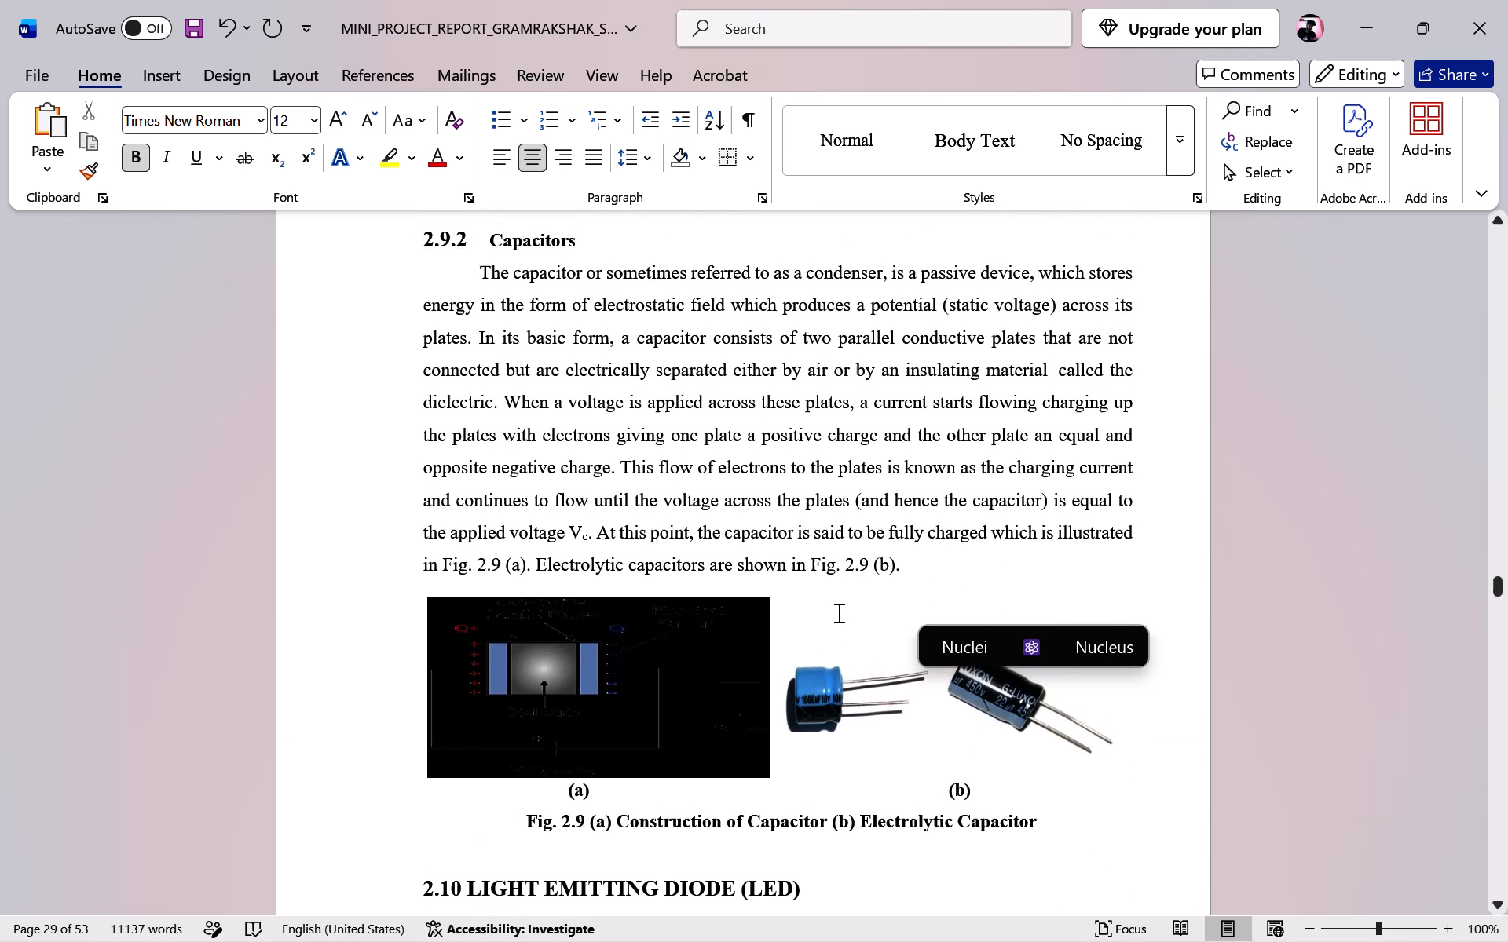
scroll(837, 612, "down", 4)
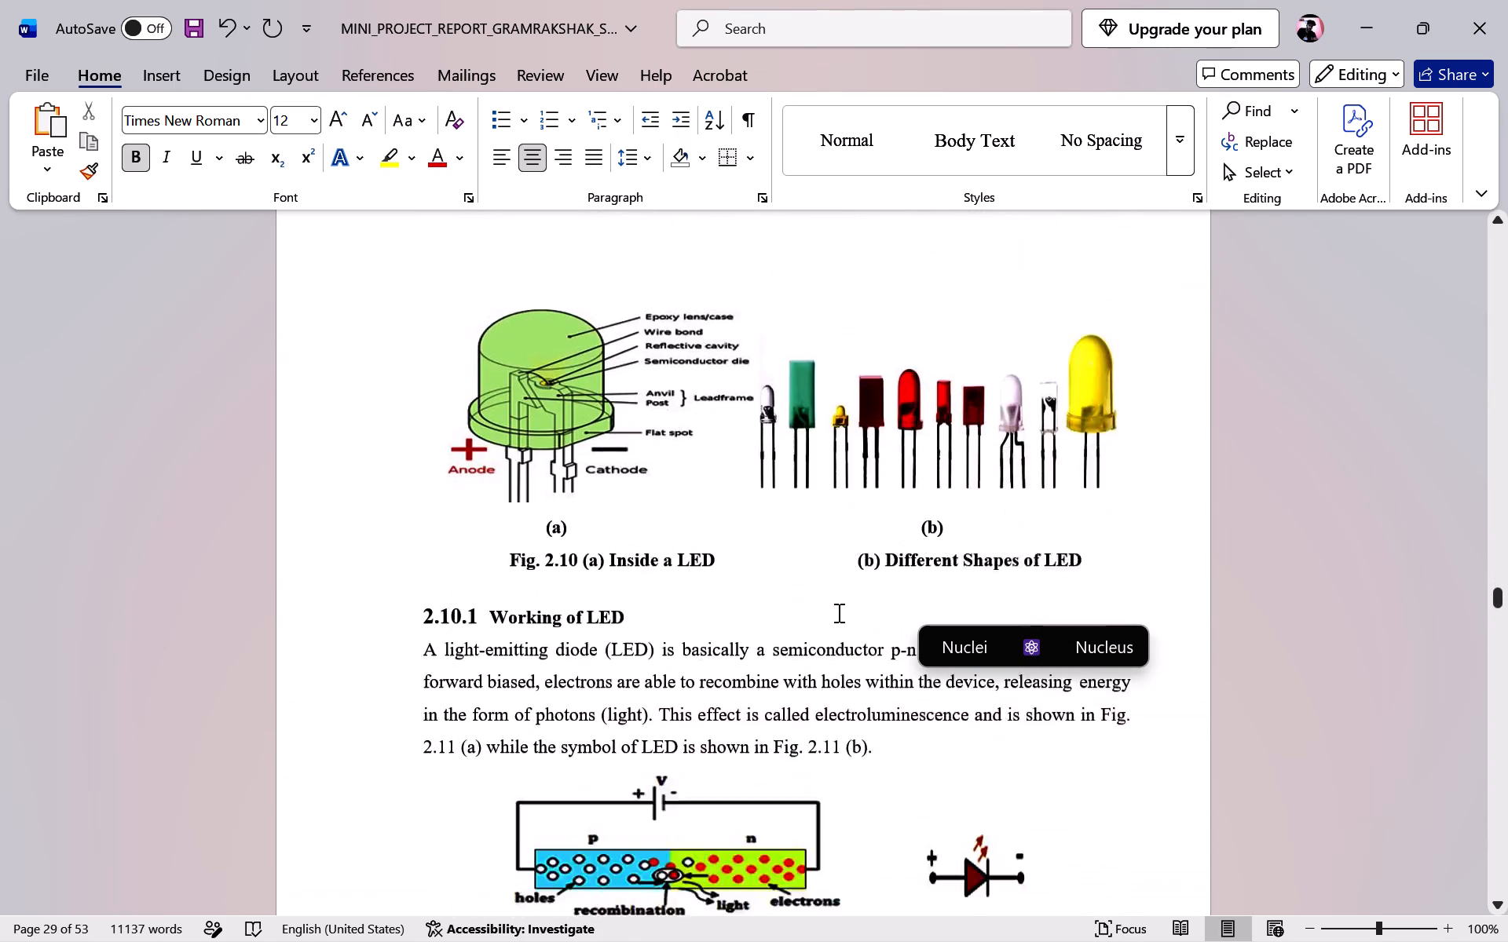
scroll(837, 612, "down", 3)
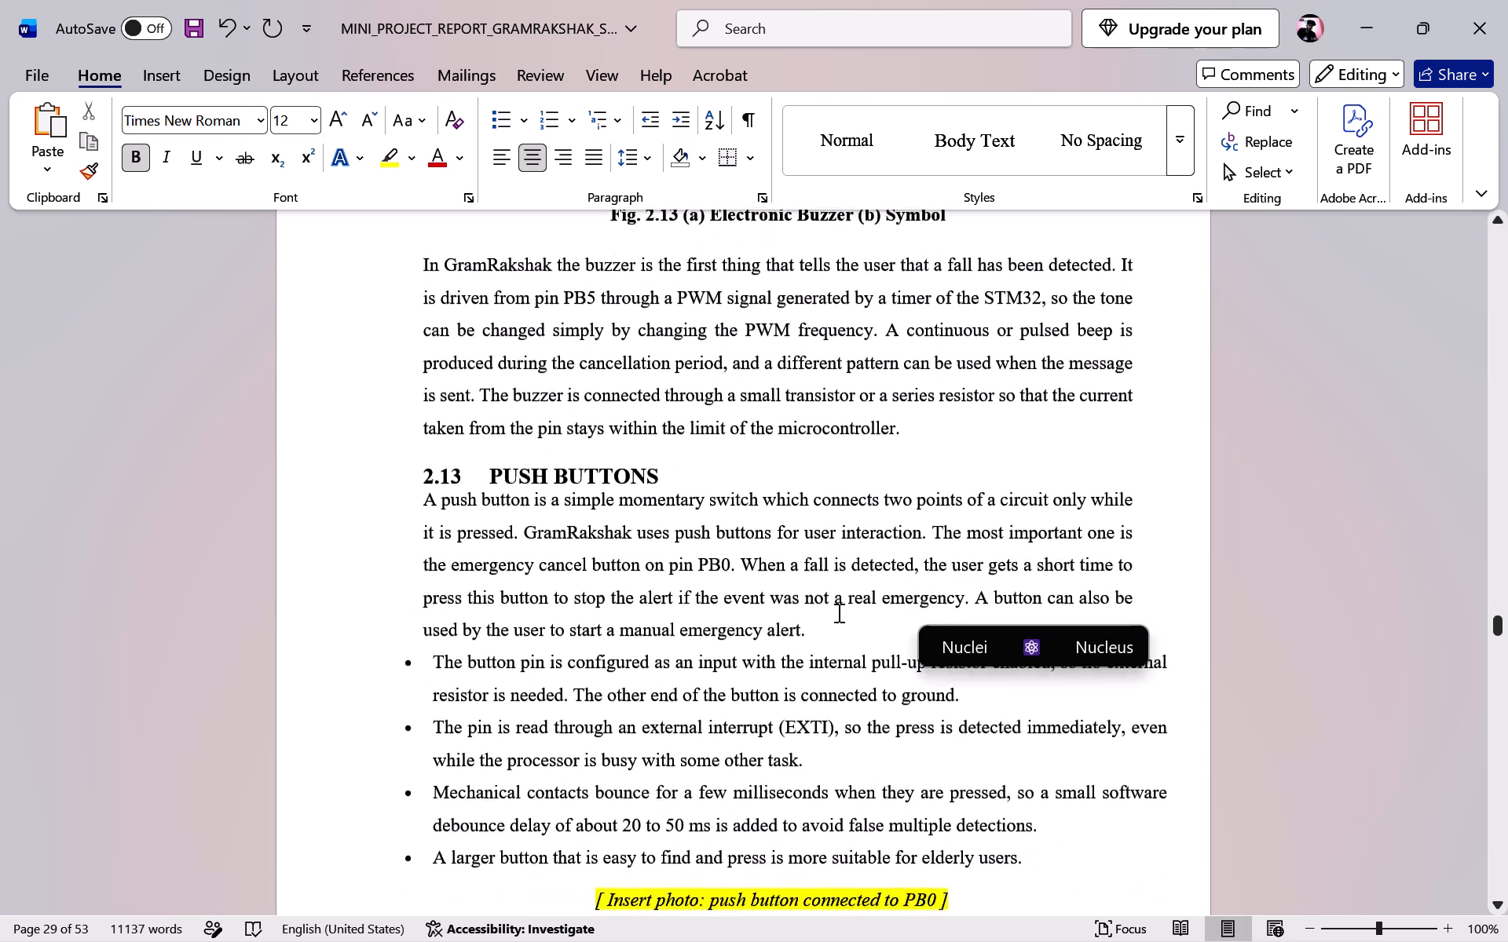
scroll(837, 612, "down", 1)
scroll(837, 612, "up", 2)
scroll(837, 612, "down", 2)
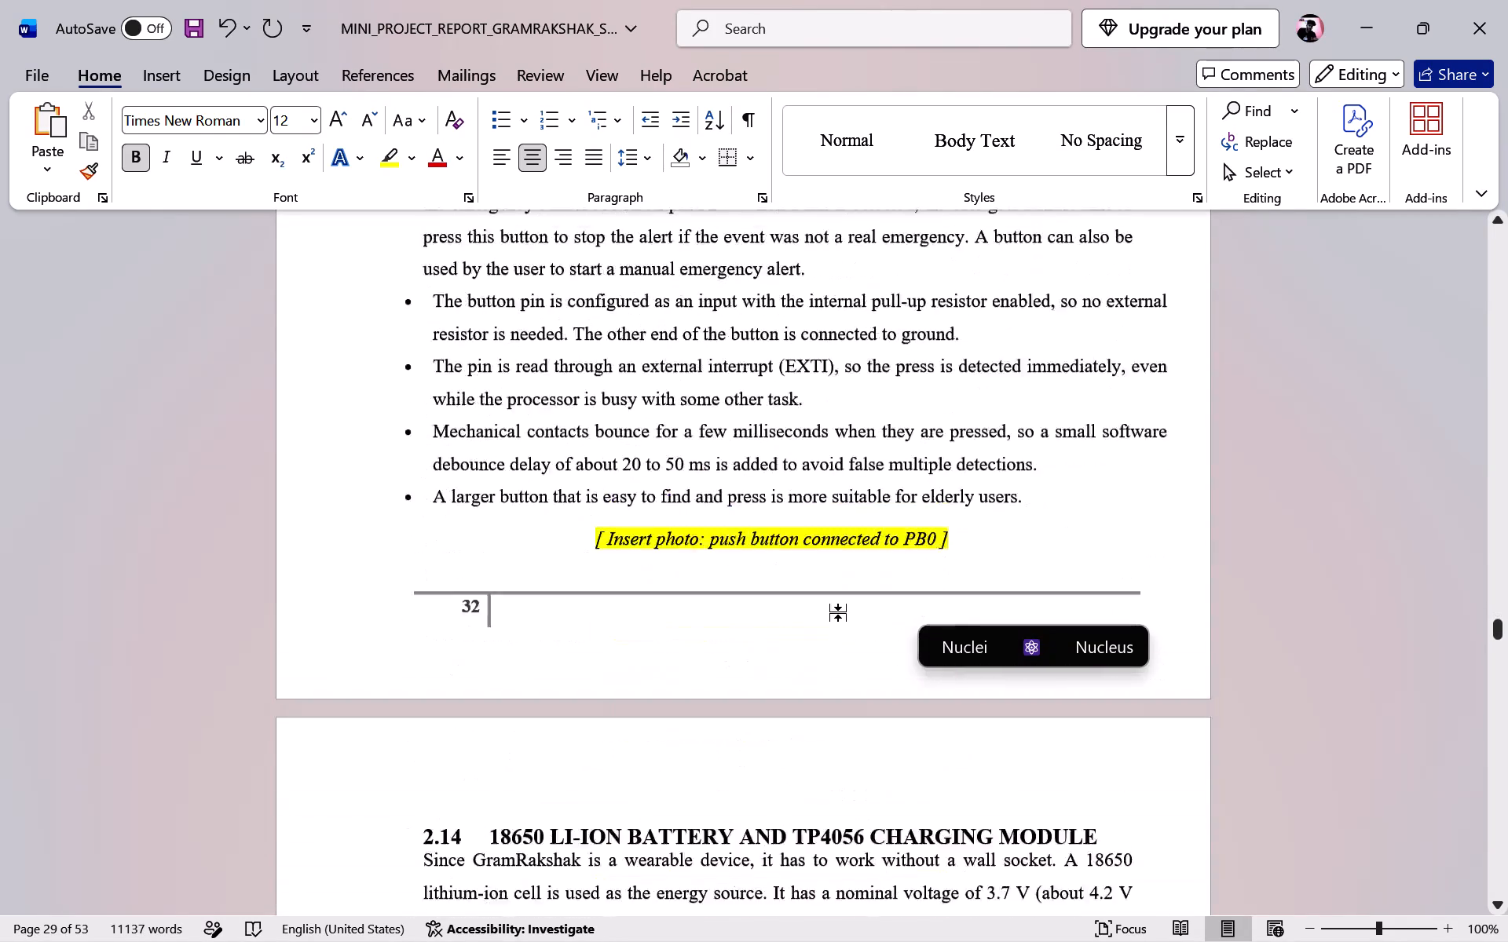
scroll(837, 612, "down", 1)
scroll(837, 612, "up", 3)
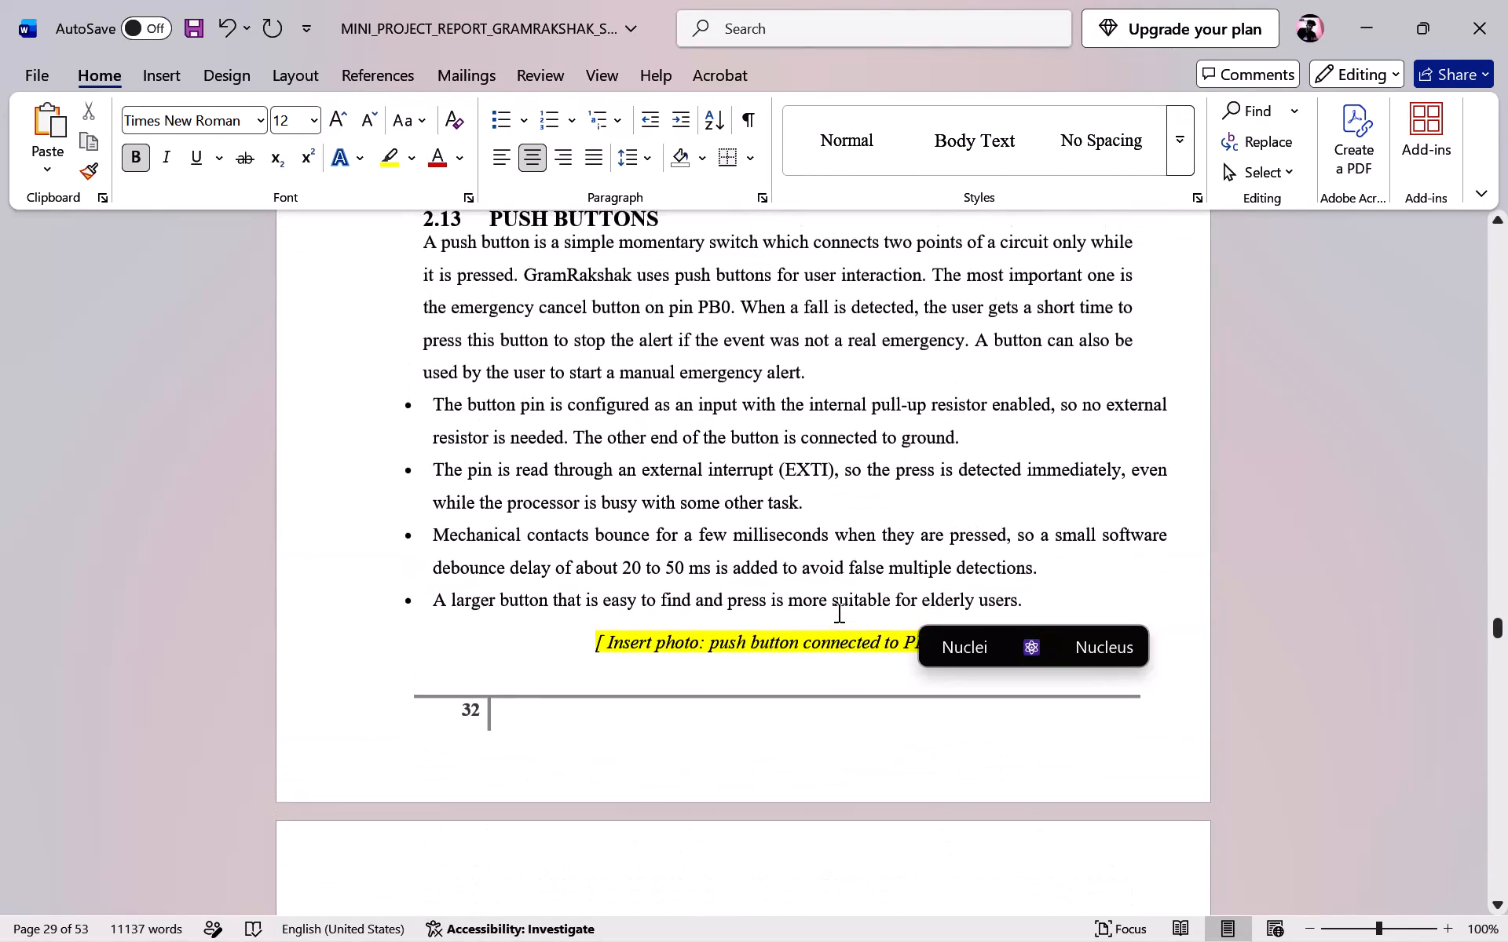
scroll(865, 514, "down", 1)
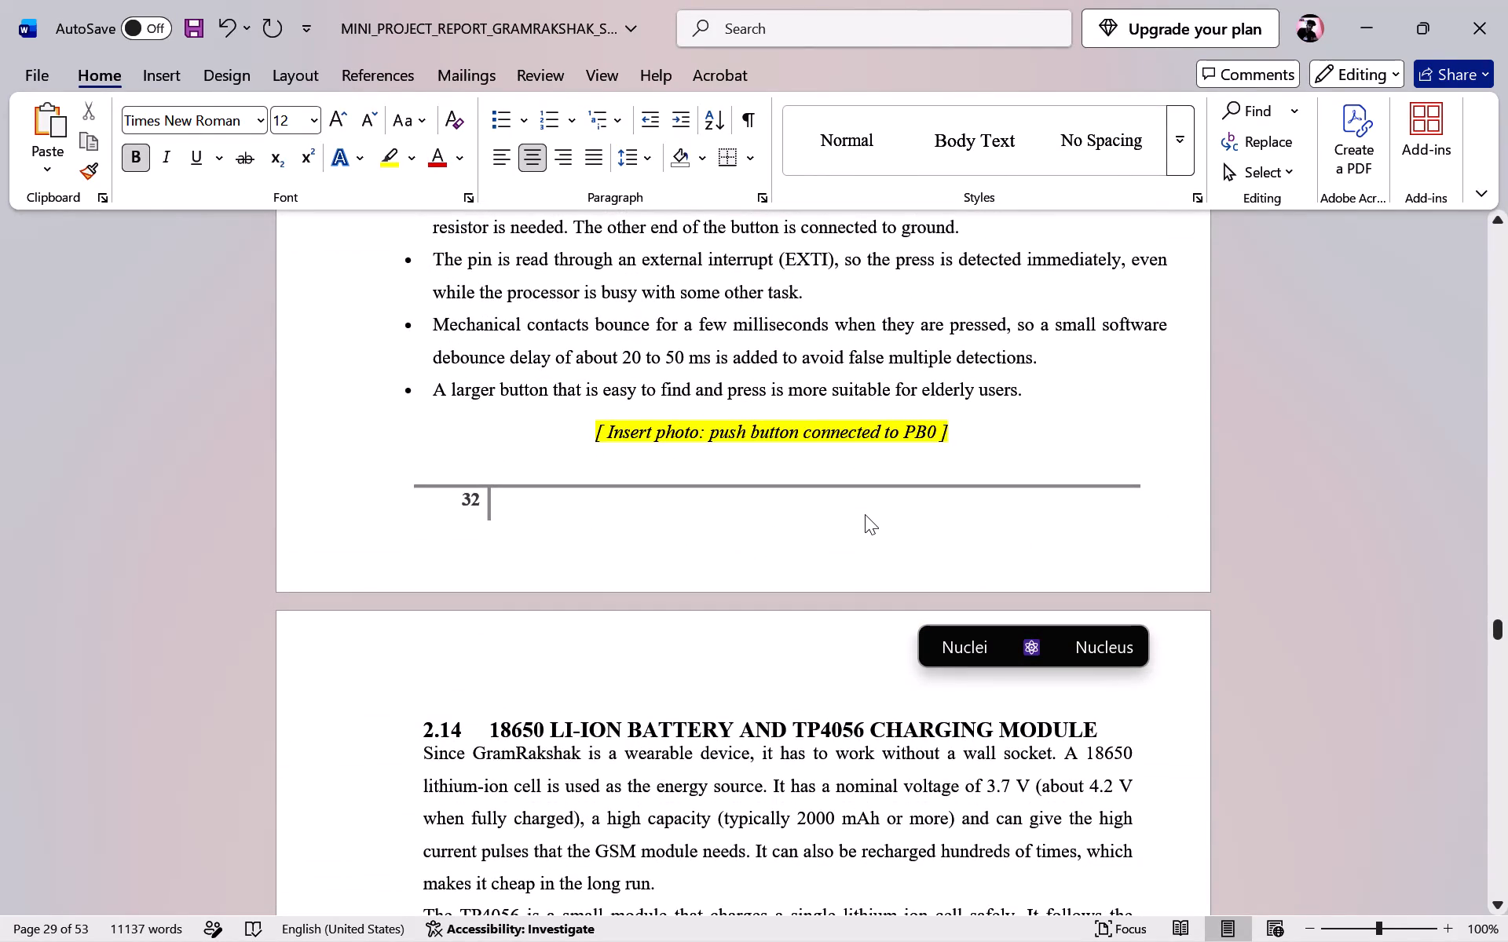
scroll(865, 514, "down", 3)
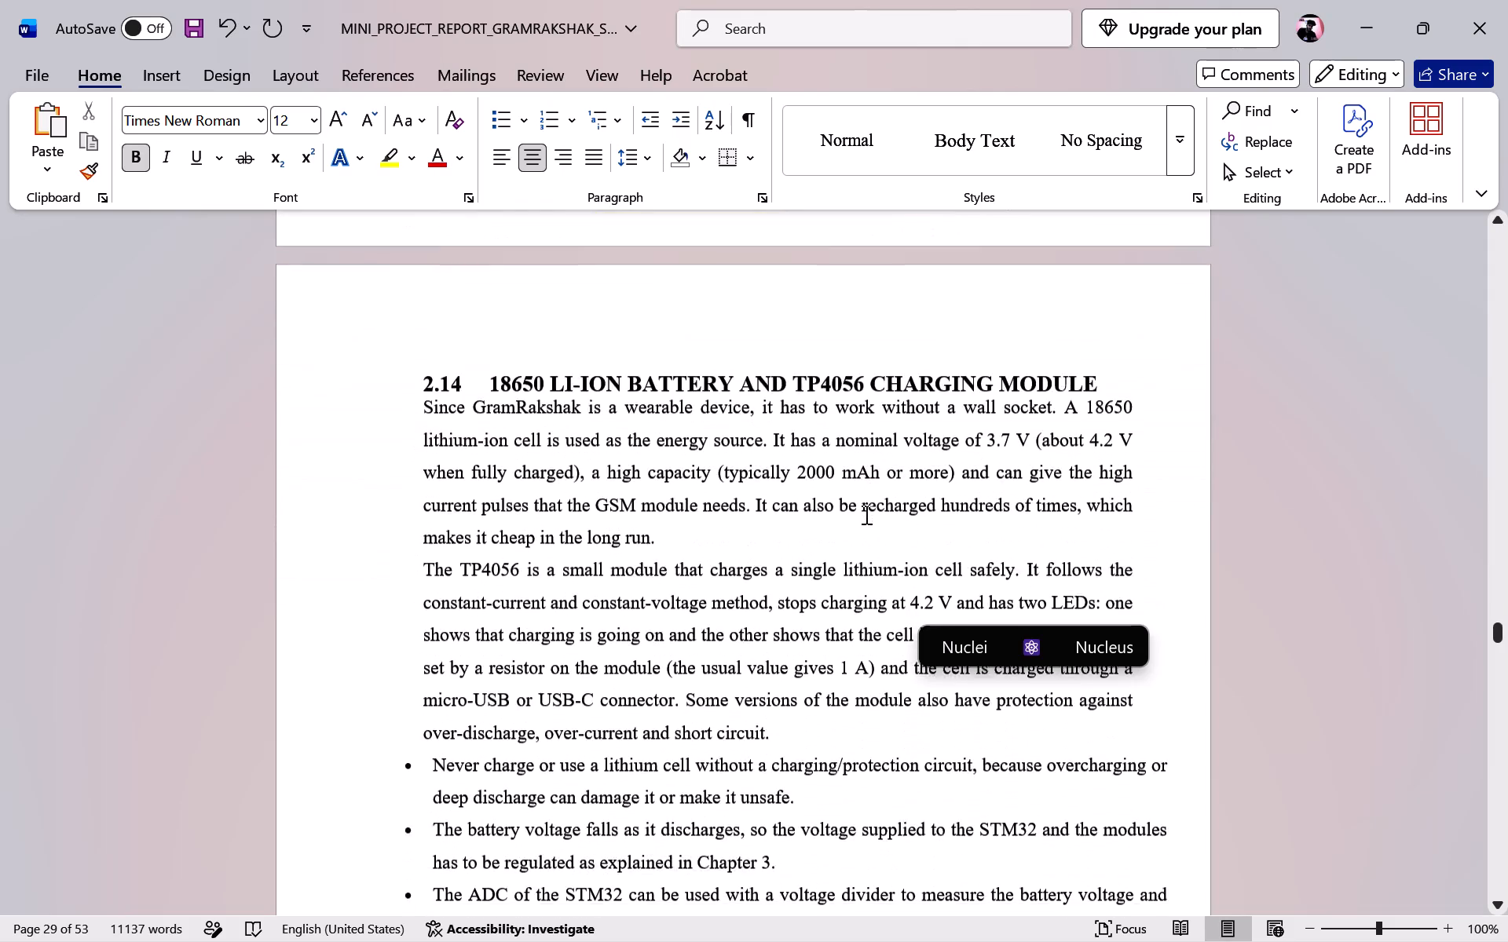
scroll(865, 514, "down", 1)
scroll(865, 514, "up", 3)
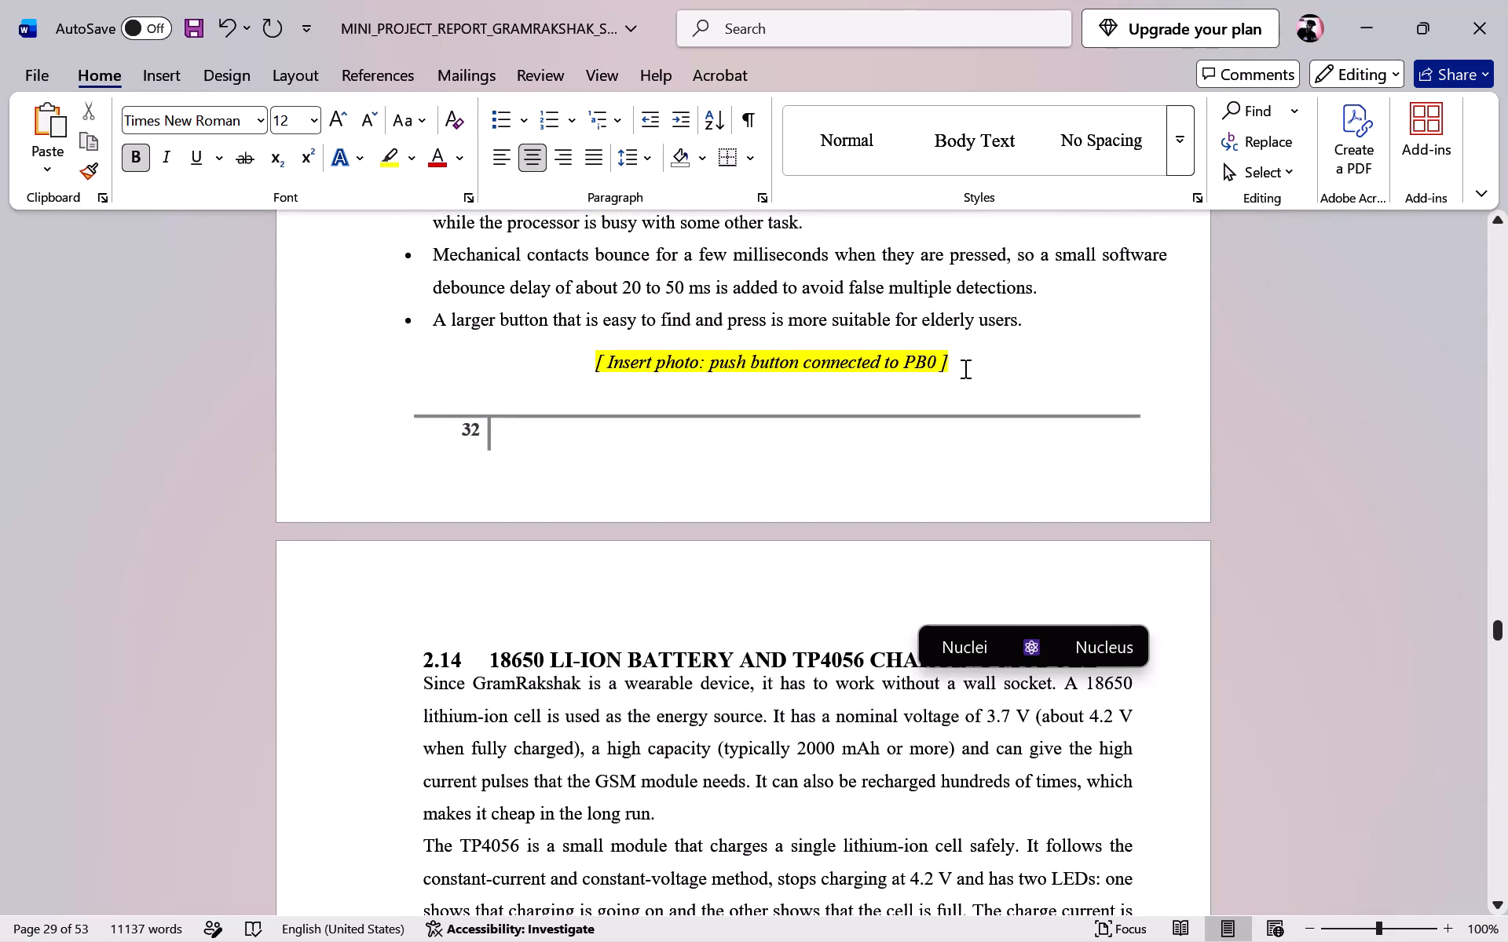
left_click(964, 368)
key("BackSpace")
key("BackSpace")
key("BackSpace")
key("BackSpace")
key("BackSpace")
key("BackSpace")
key("BackSpace")
key("BackSpace")
key("BackSpace")
key("BackSpace")
key("BackSpace")
key("BackSpace")
key("BackSpace")
key("BackSpace")
key("BackSpace")
key("BackSpace")
key("BackSpace")
key("BackSpace")
key("BackSpace")
key("BackSpace")
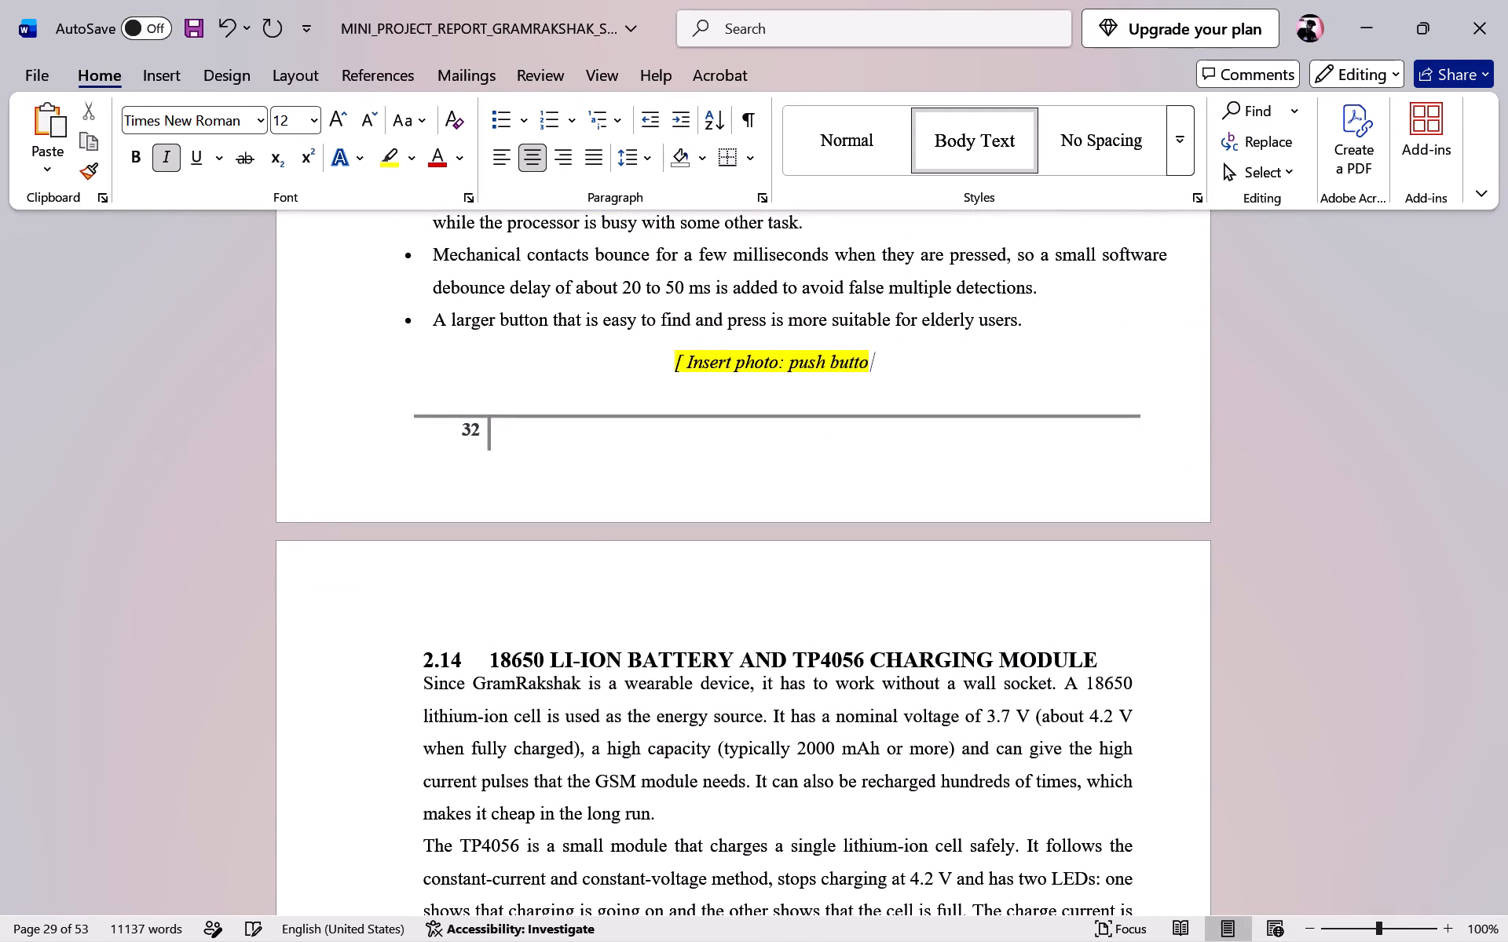
key("BackSpace")
key("BackSpace")
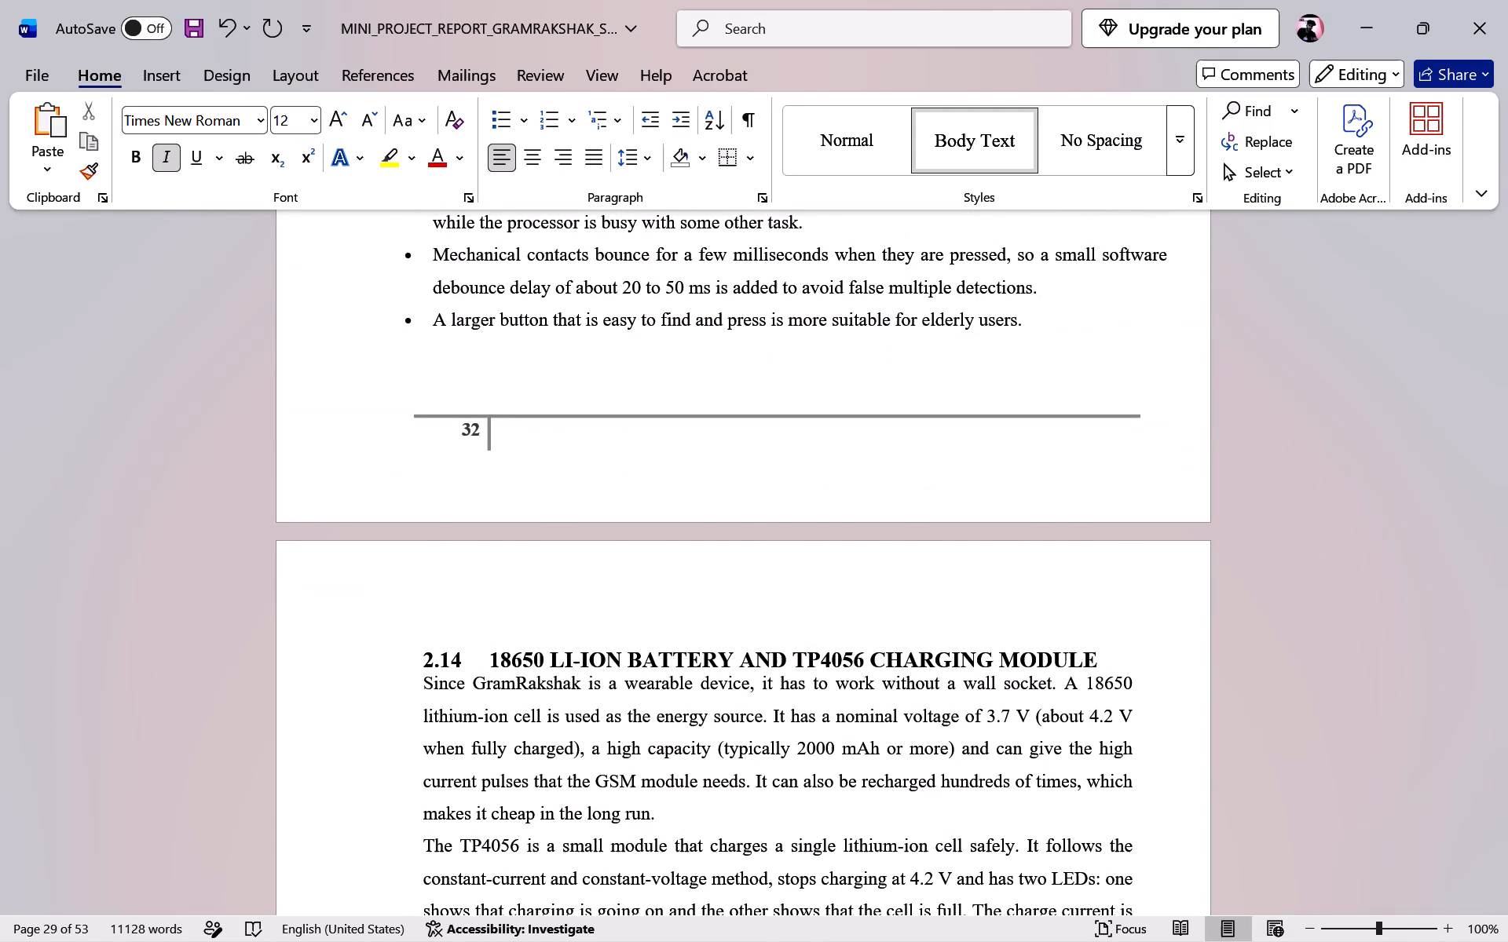
Delete the highlighted "Insert photo: 18650 cell and TP4056 charging module" placeholder above the Fig. 2.13(c) caption.
scroll(964, 368, "down", 3)
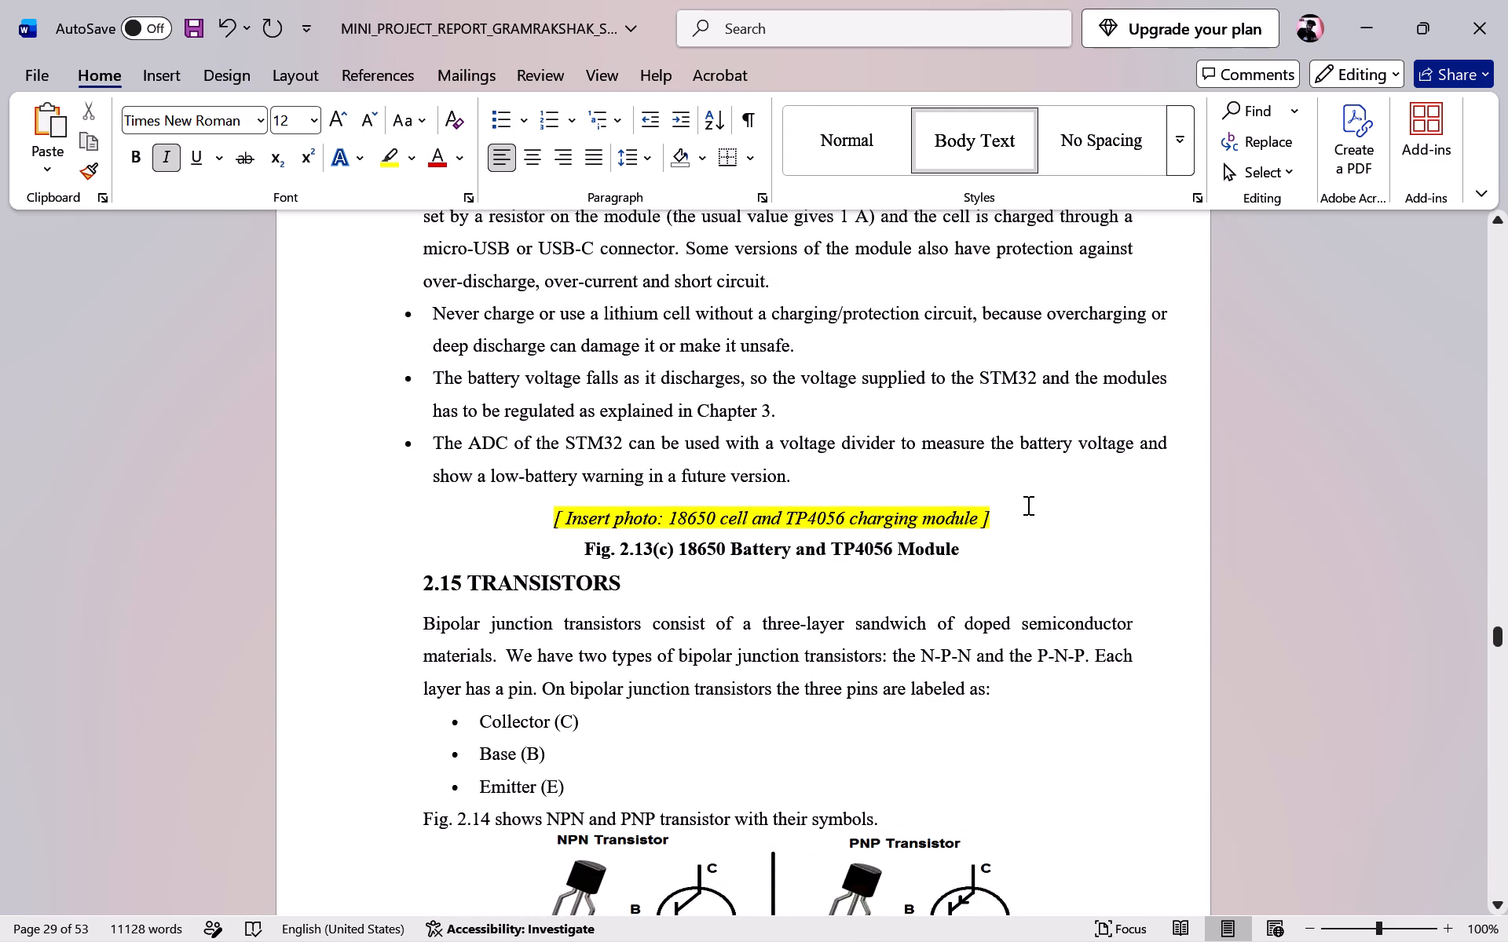
left_click(1023, 509)
key("BackSpace")
key("BackSpace")
key("BackSpace")
key("BackSpace")
key("BackSpace")
key("BackSpace")
key("BackSpace")
key("BackSpace")
key("BackSpace")
key("BackSpace")
key("BackSpace")
key("BackSpace")
key("BackSpace")
key("BackSpace")
key("BackSpace")
key("BackSpace")
key("BackSpace")
key("BackSpace")
key("BackSpace")
key("BackSpace")
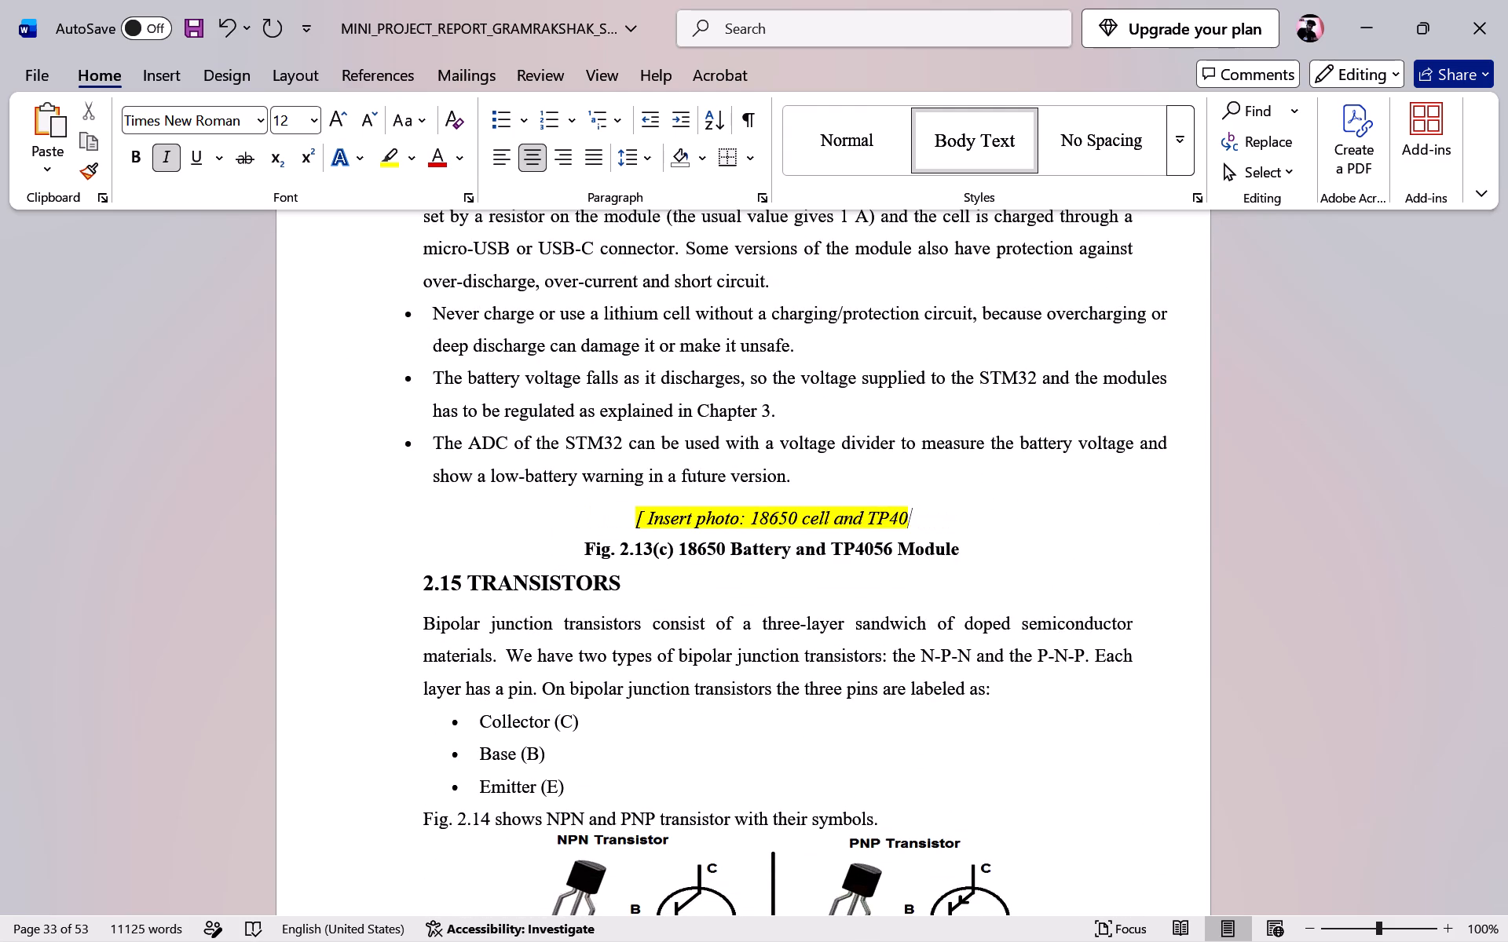
key("BackSpace")
key("BackSpace")
key("BackSpace")
key("BackSpace")
key("BackSpace")
key("BackSpace")
key("BackSpace")
key("BackSpace")
key("BackSpace")
key("BackSpace")
key("BackSpace")
key("BackSpace")
key("BackSpace")
key("BackSpace")
key("BackSpace")
key("BackSpace")
key("BackSpace")
key("BackSpace")
key("BackSpace")
key("BackSpace")
key("BackSpace")
key("BackSpace")
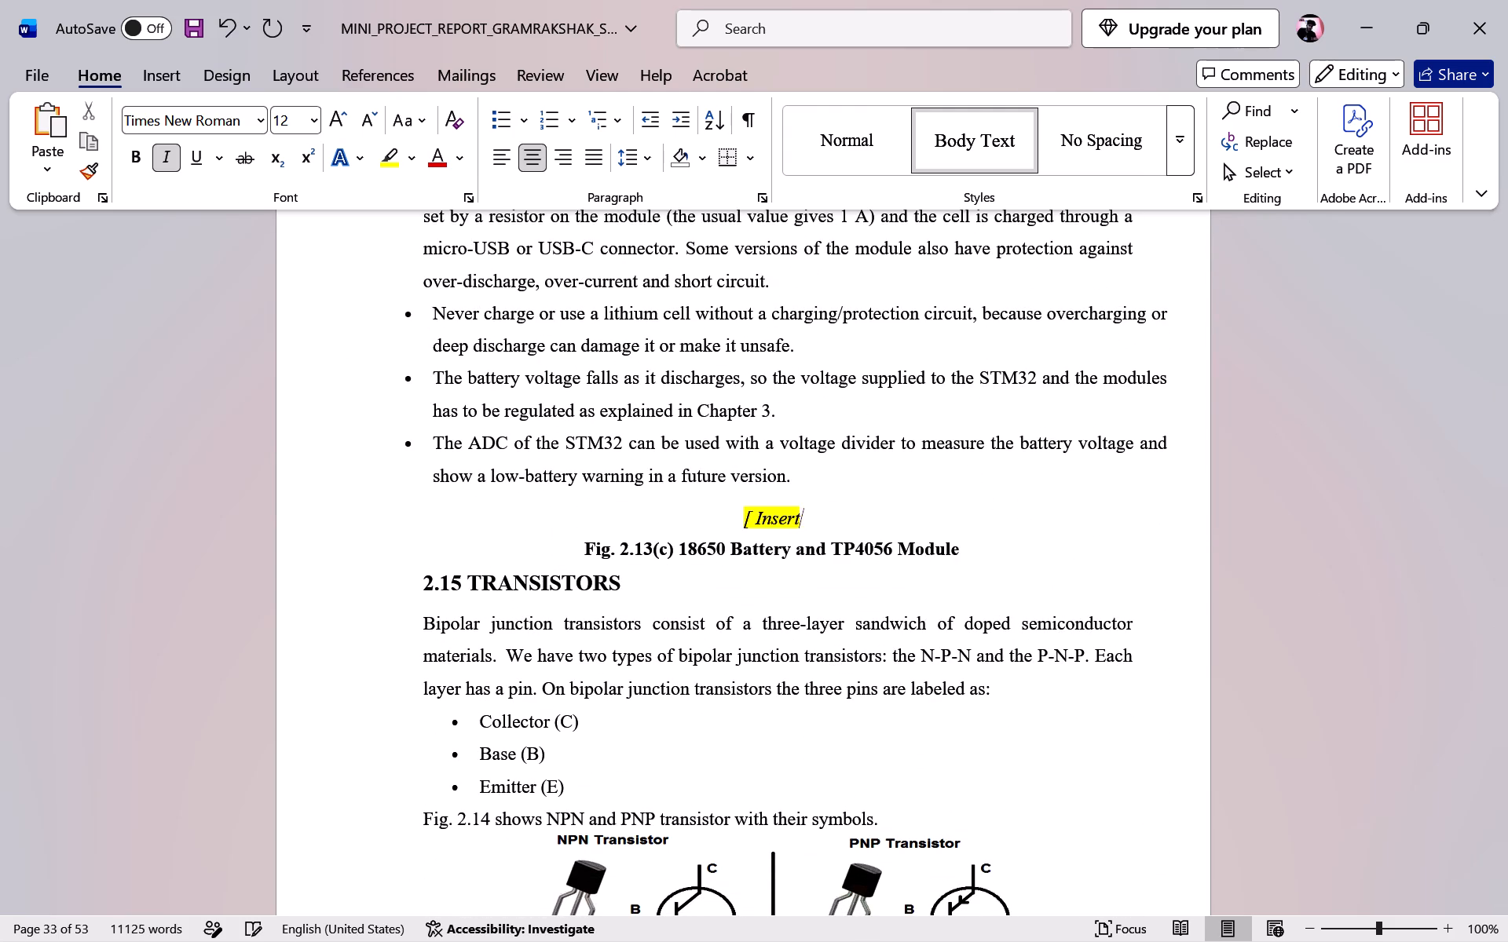
key("BackSpace")
key("BackSpace")
key("BackSpace")
key("BackSpace")
key("BackSpace")
key("BackSpace")
key("BackSpace")
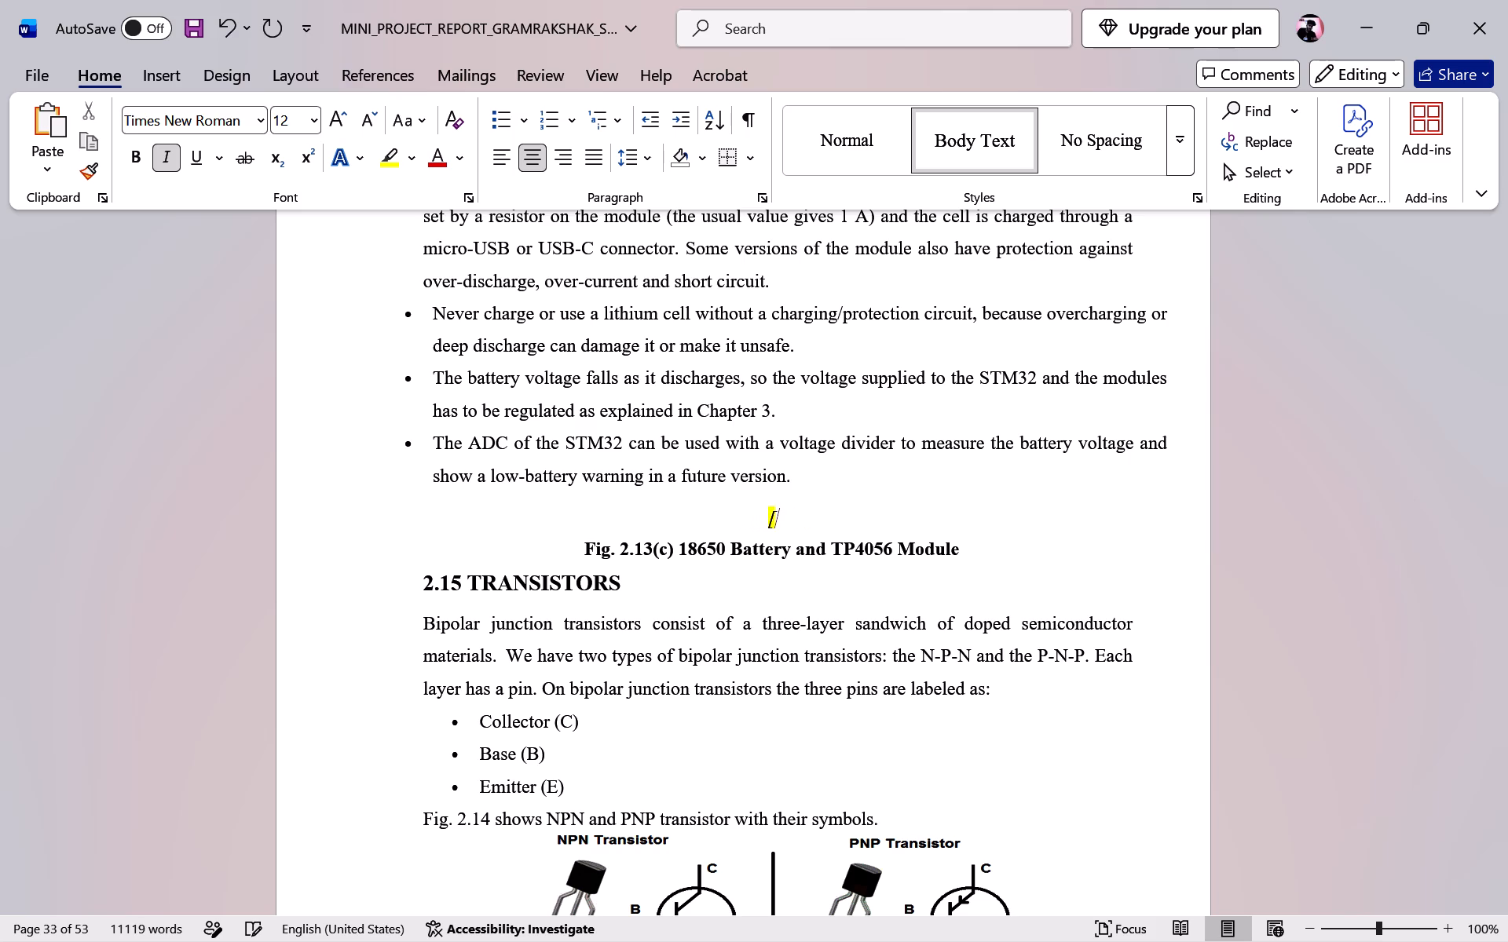
key("BackSpace")
Insert a blank line between the 2.14 battery and charging module heading and its first paragraph.
scroll(1023, 509, "down", 4)
scroll(1023, 509, "up", 4)
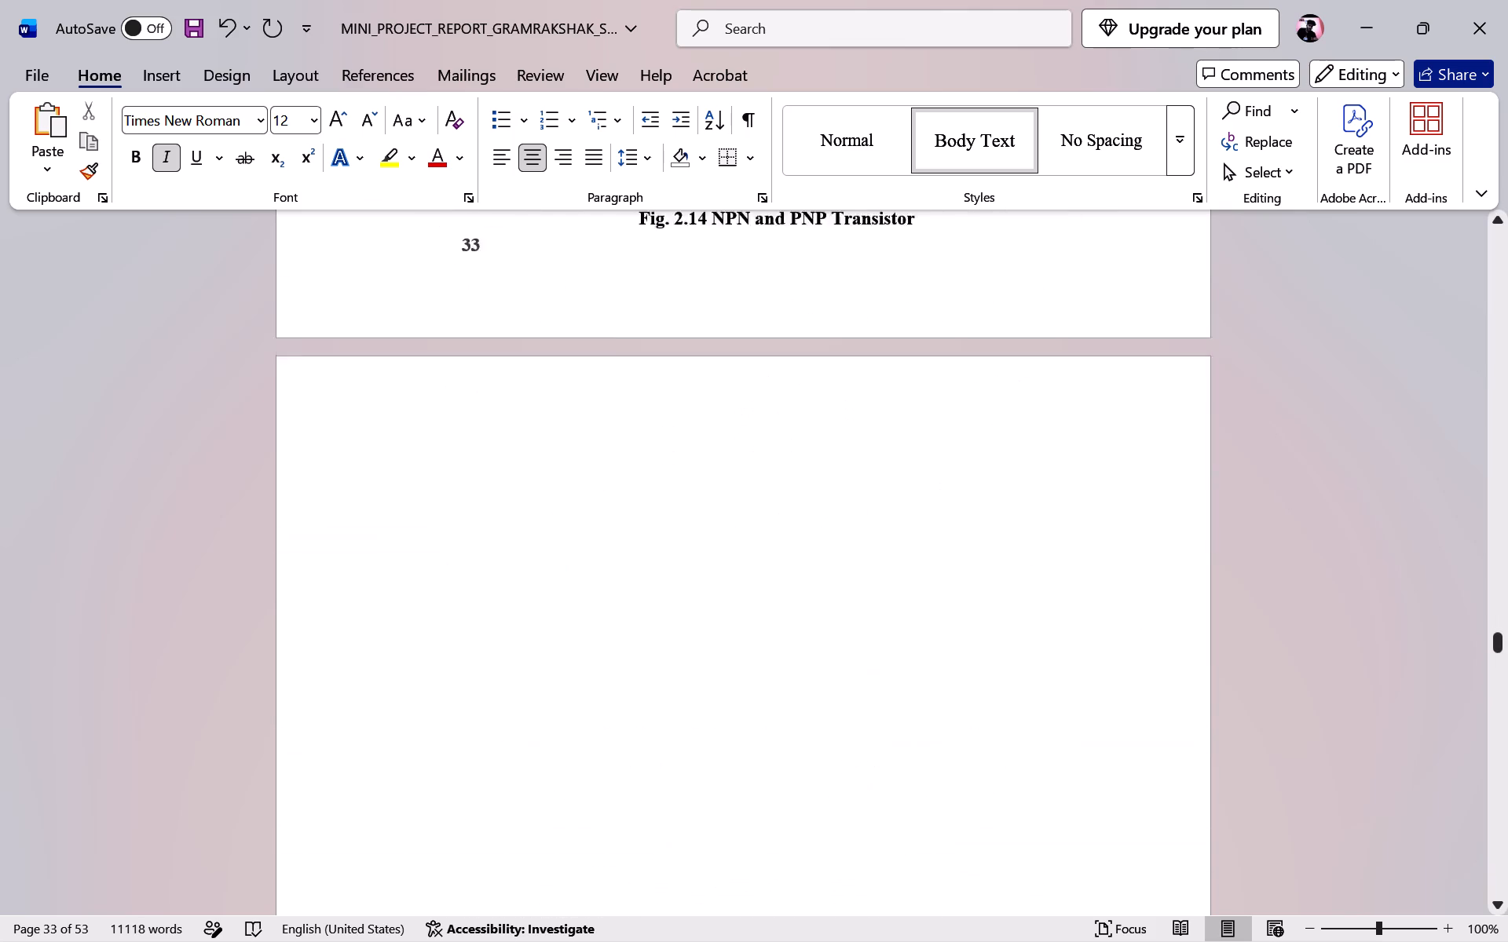
scroll(1023, 509, "down", 1)
scroll(1023, 509, "up", 3)
scroll(1023, 509, "down", 1)
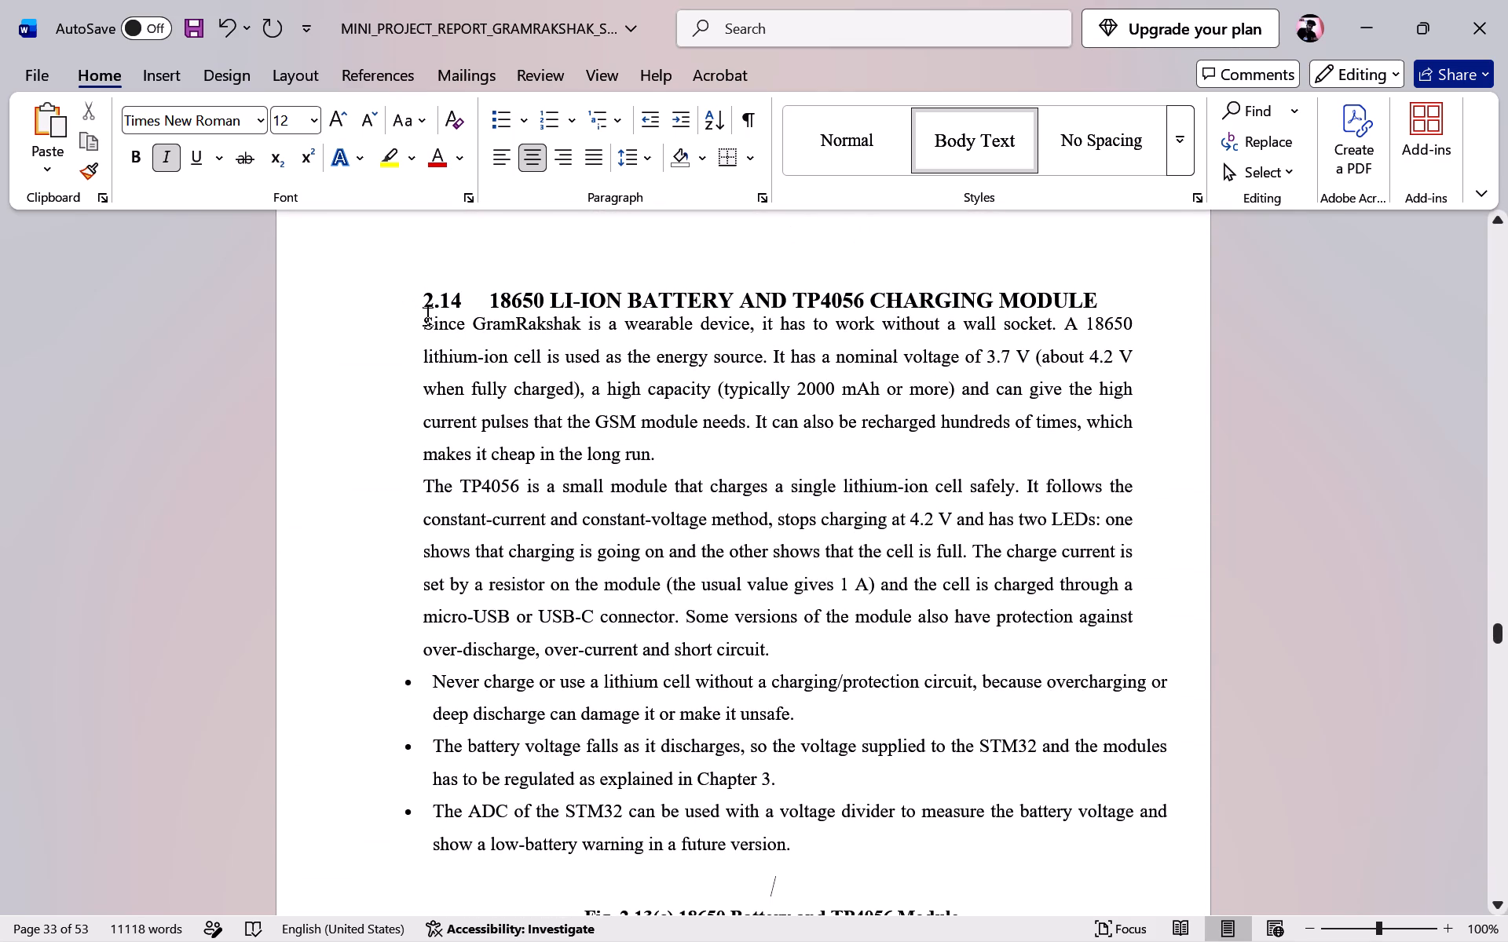
left_click(420, 314)
key("Return")
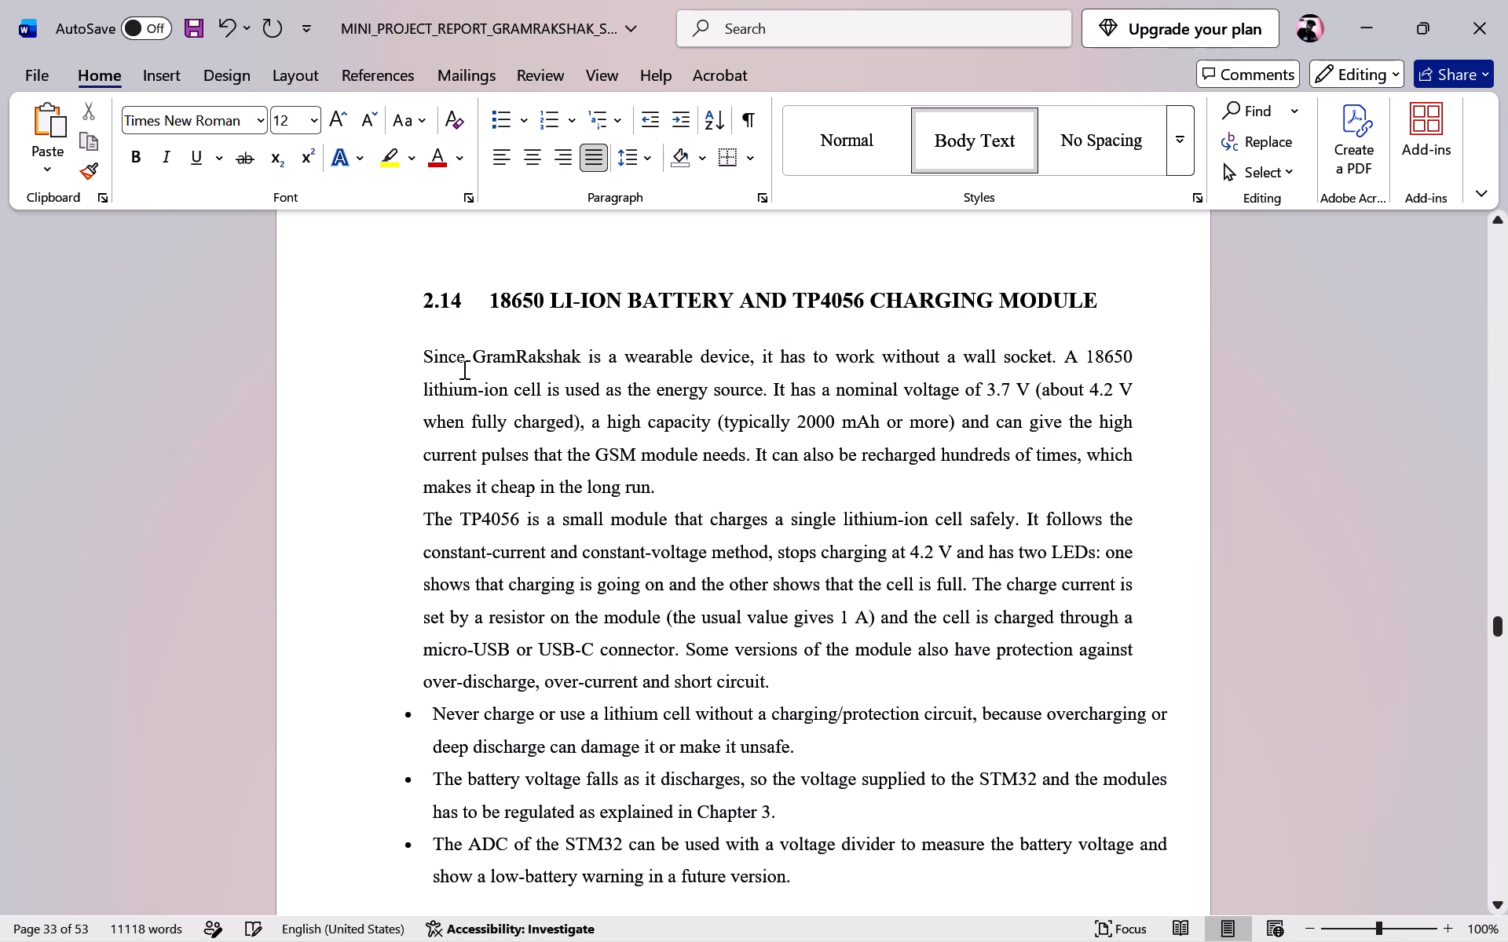
Delete the sentence "Fig. 2.14 shows NPN and PNP transistor with their symbols." and its emptied line in section 2.15 Transistors.
scroll(485, 424, "down", 3)
scroll(485, 424, "up", 2)
scroll(485, 424, "down", 2)
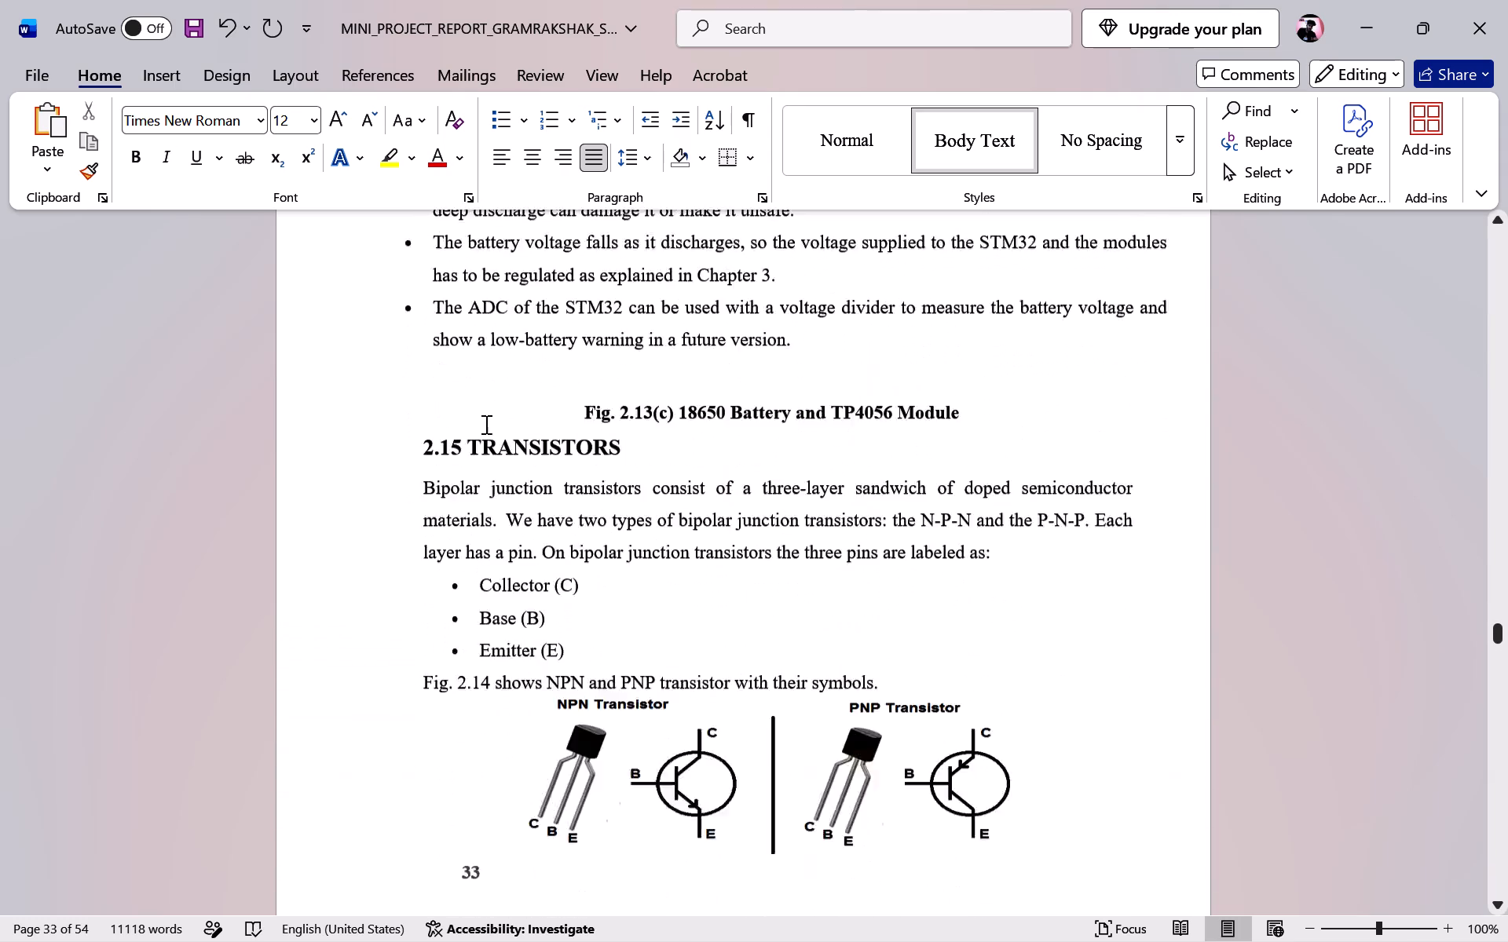
scroll(485, 424, "down", 1)
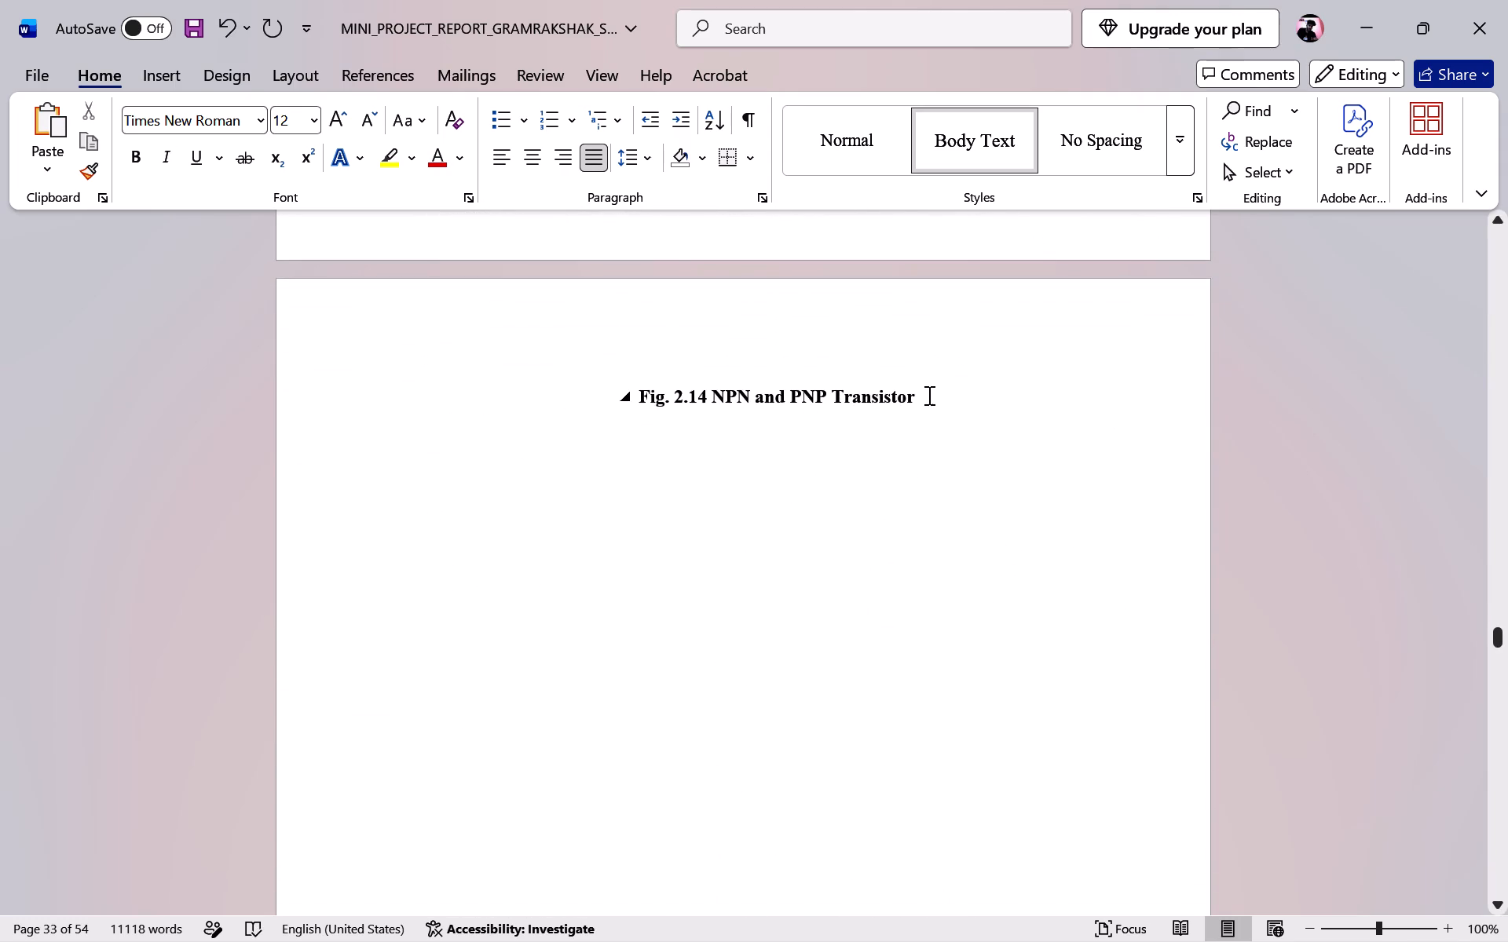
scroll(928, 395, "up", 1)
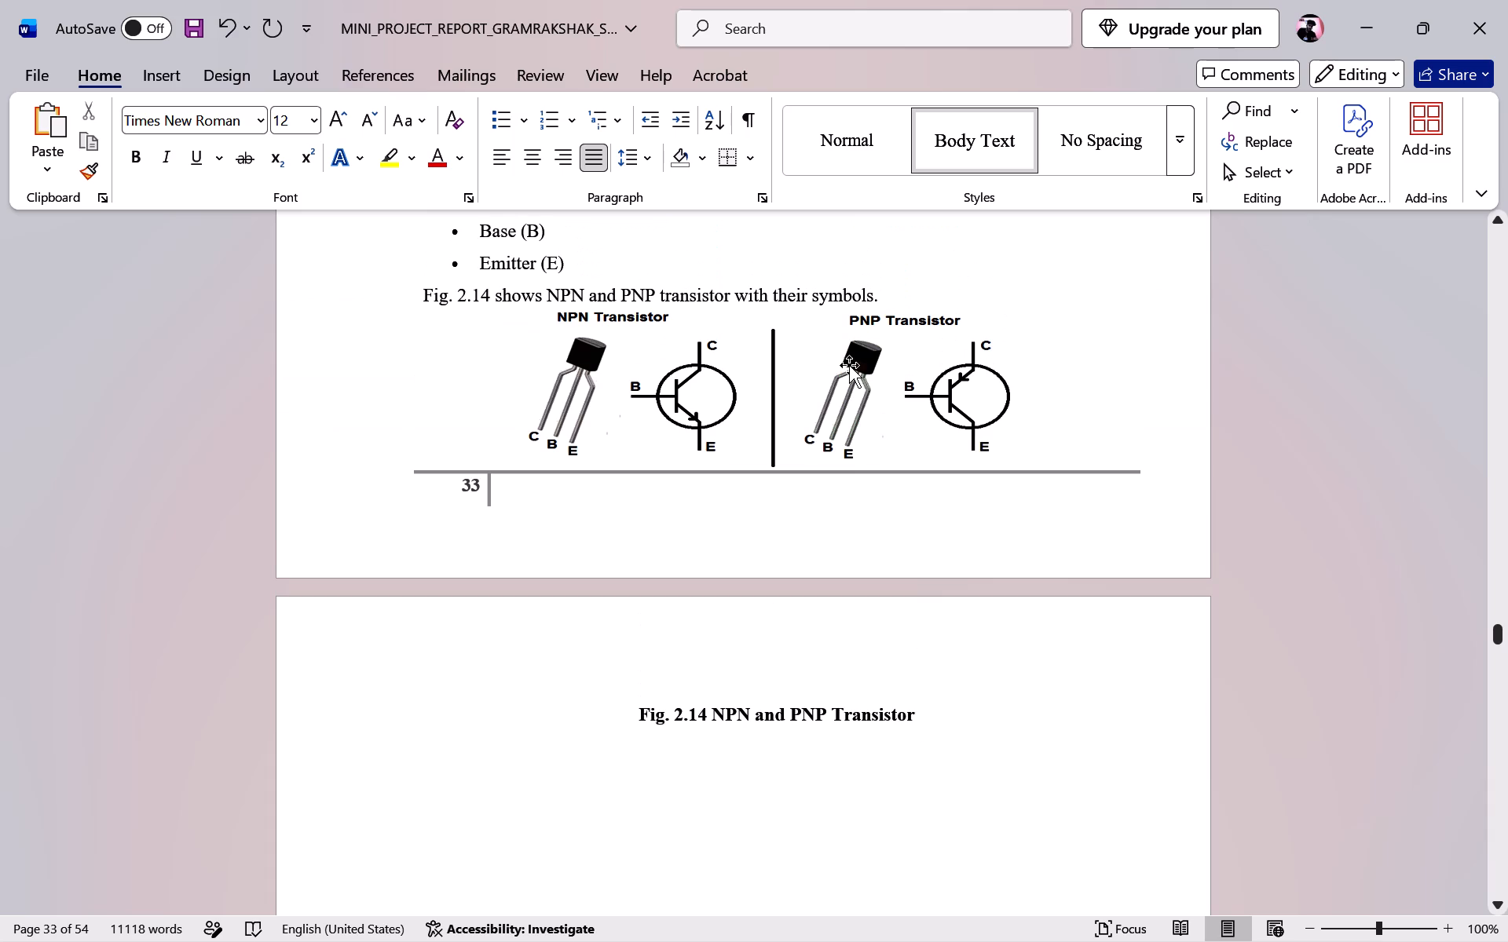
scroll(849, 365, "up", 1)
left_click(880, 327)
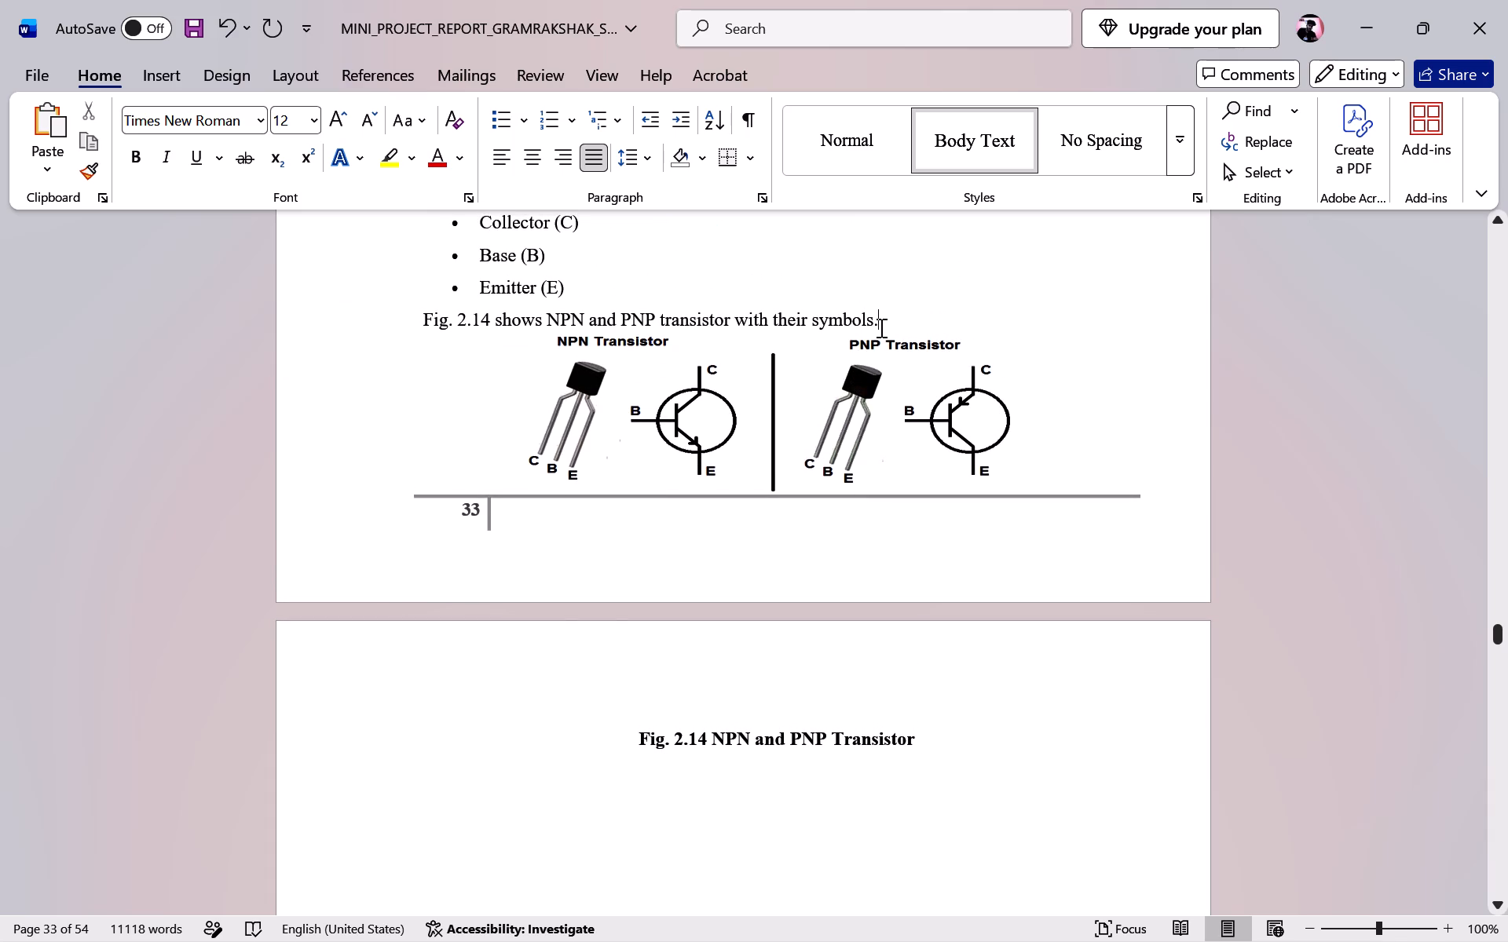
key("BackSpace")
key("BackSpace")
key("BackSpace")
key("BackSpace")
key("BackSpace")
key("BackSpace")
key("BackSpace")
key("BackSpace")
key("BackSpace")
key("BackSpace")
key("BackSpace")
key("BackSpace")
key("BackSpace")
key("BackSpace")
key("BackSpace")
key("BackSpace")
key("BackSpace")
key("BackSpace")
key("BackSpace")
key("BackSpace")
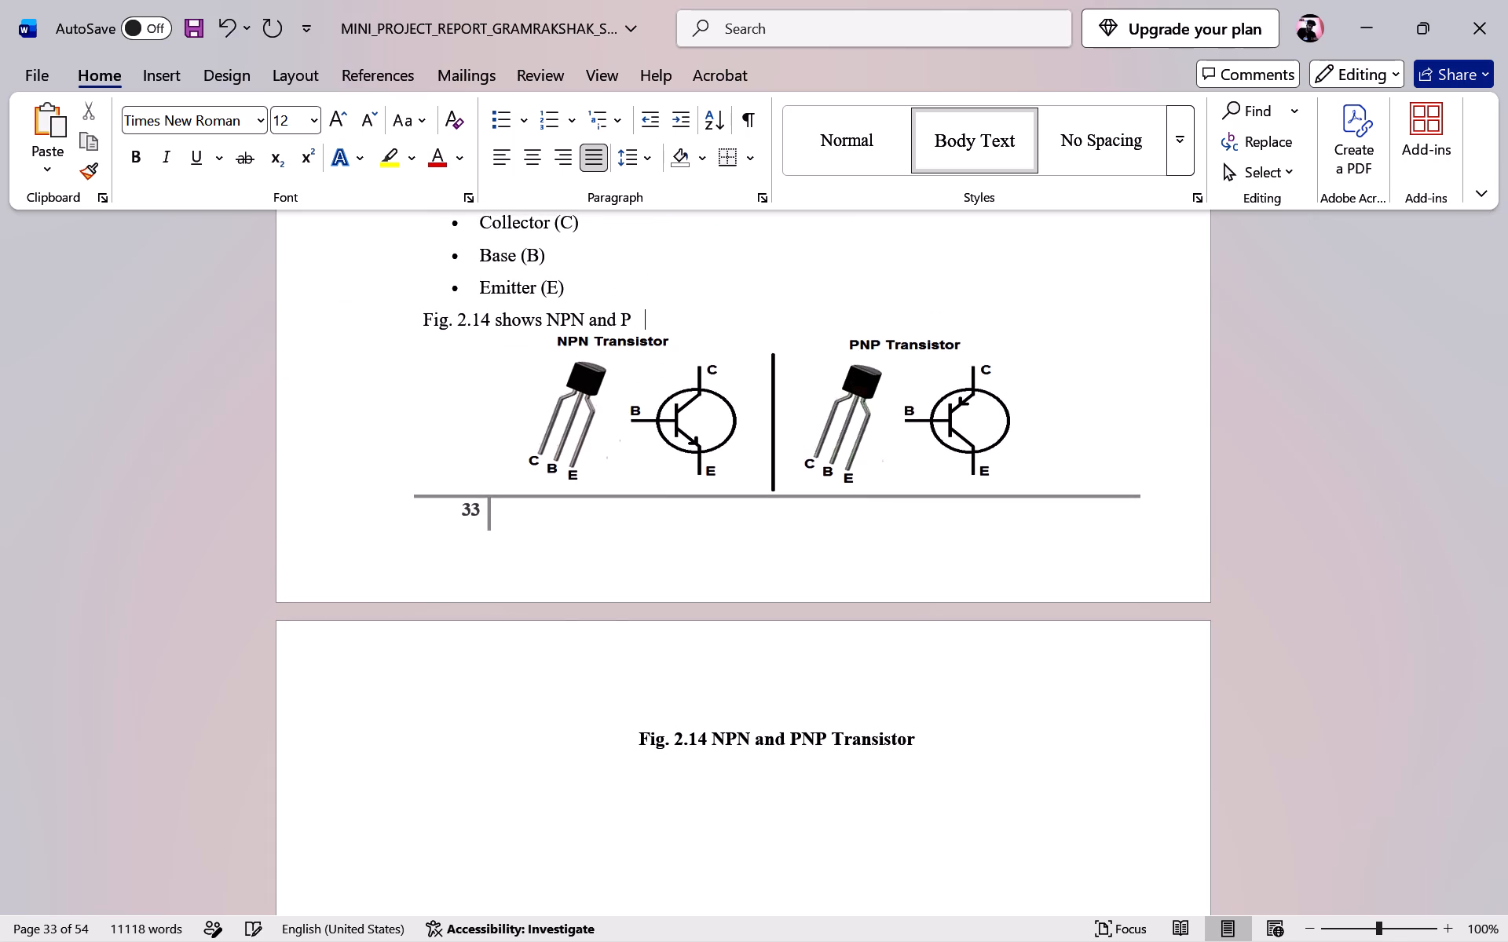
key("BackSpace")
key("BackSpace")
key("BackSpace")
key("BackSpace")
key("BackSpace")
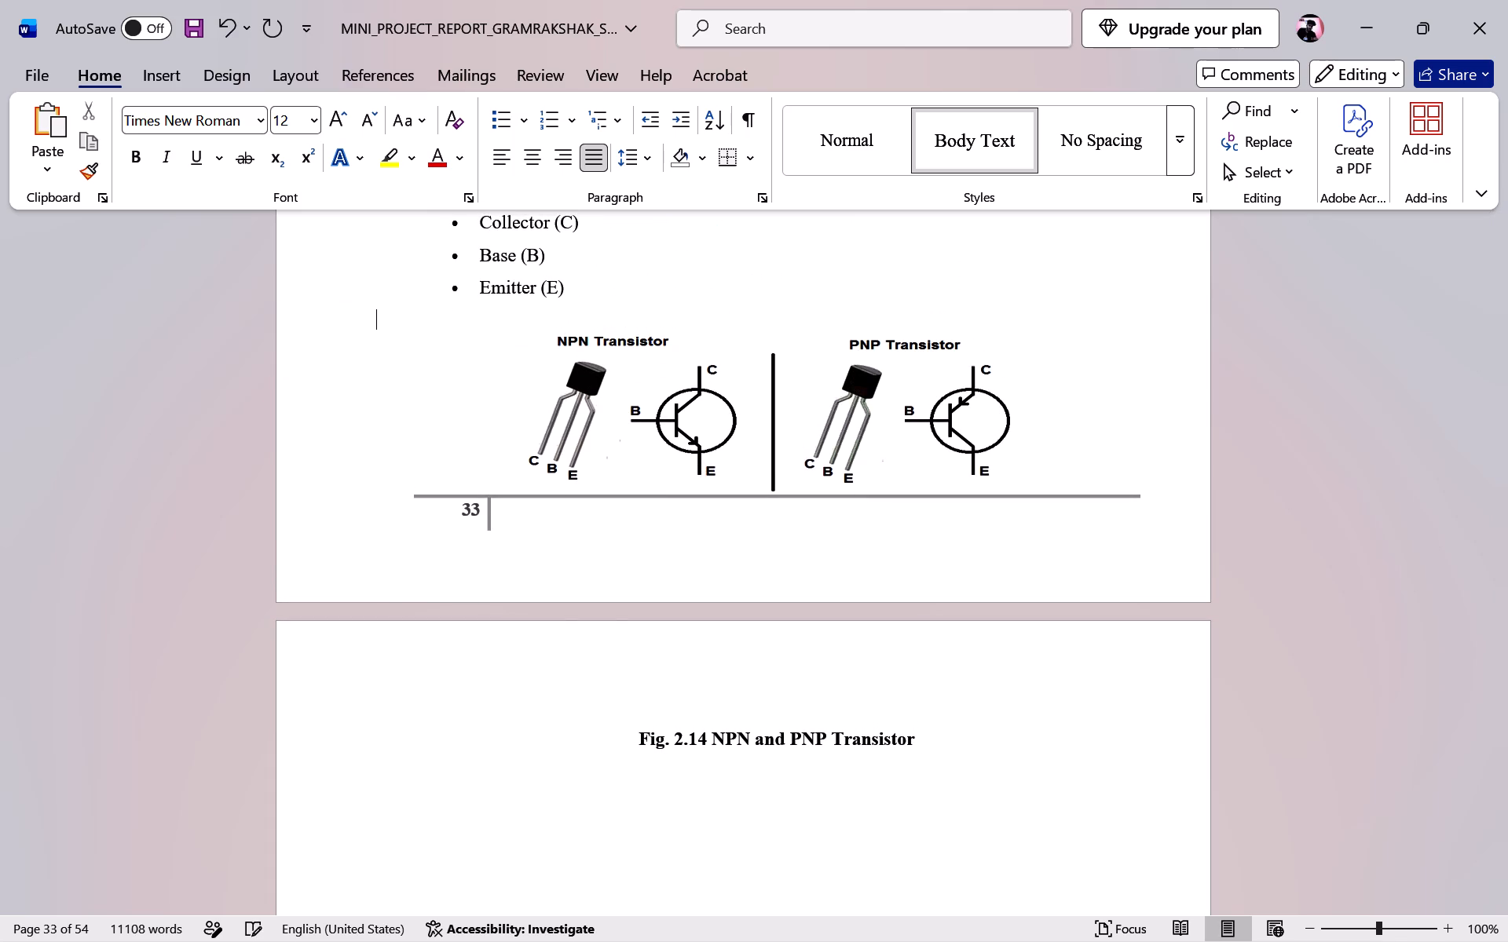
key("BackSpace")
Review the report's page layout, figures and spacing backwards from section 2.15 Transistors through Chapter 2 to the start of Chapter 1.
scroll(961, 429, "up", 2)
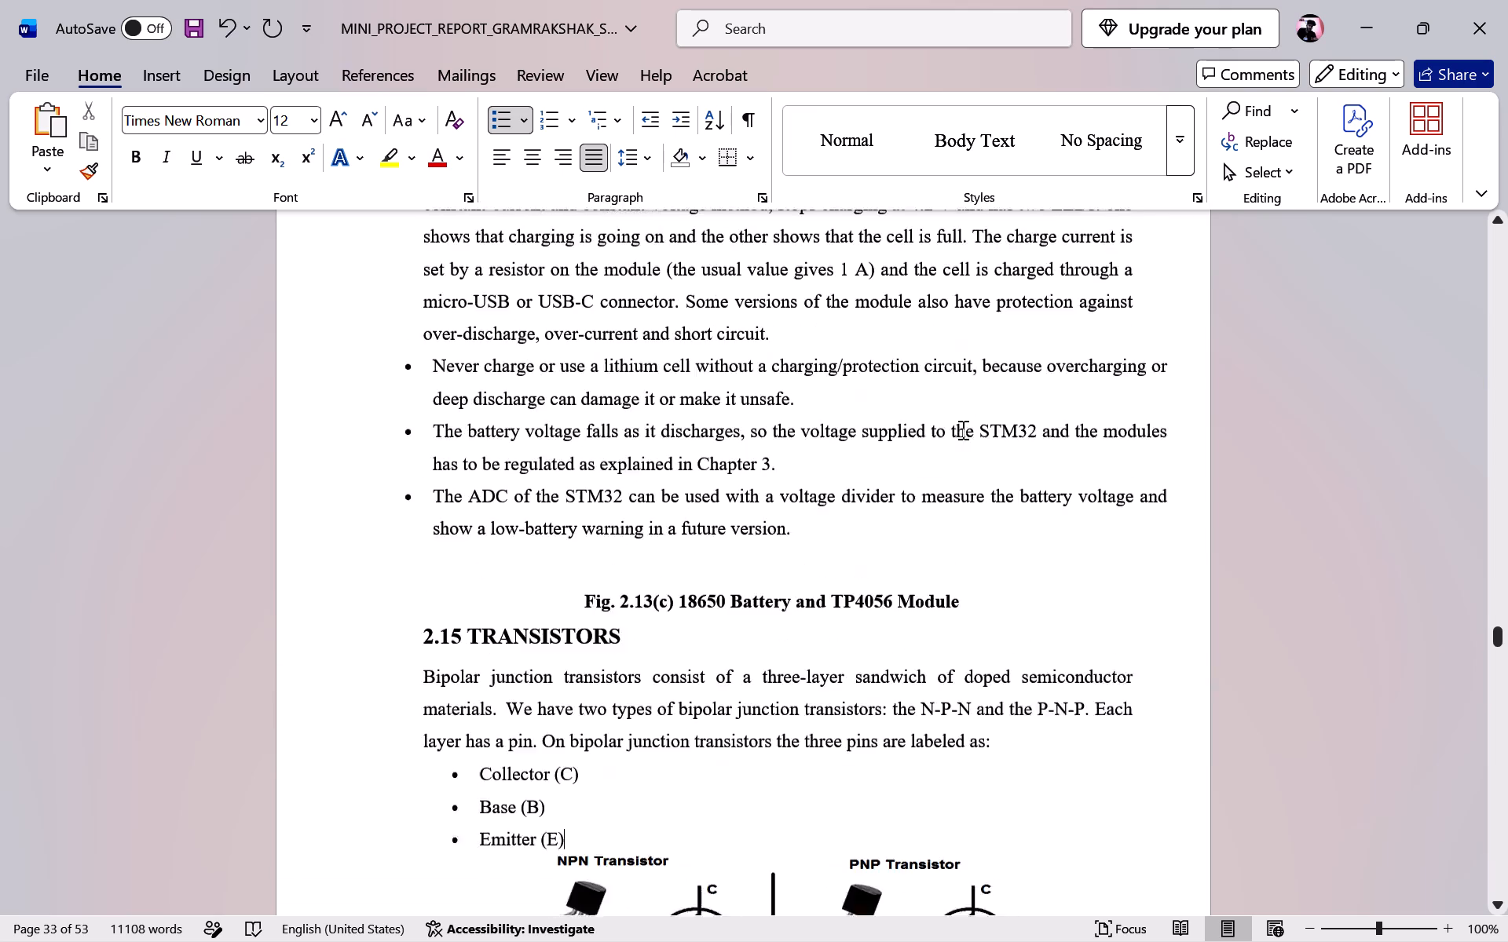
scroll(961, 429, "down", 10)
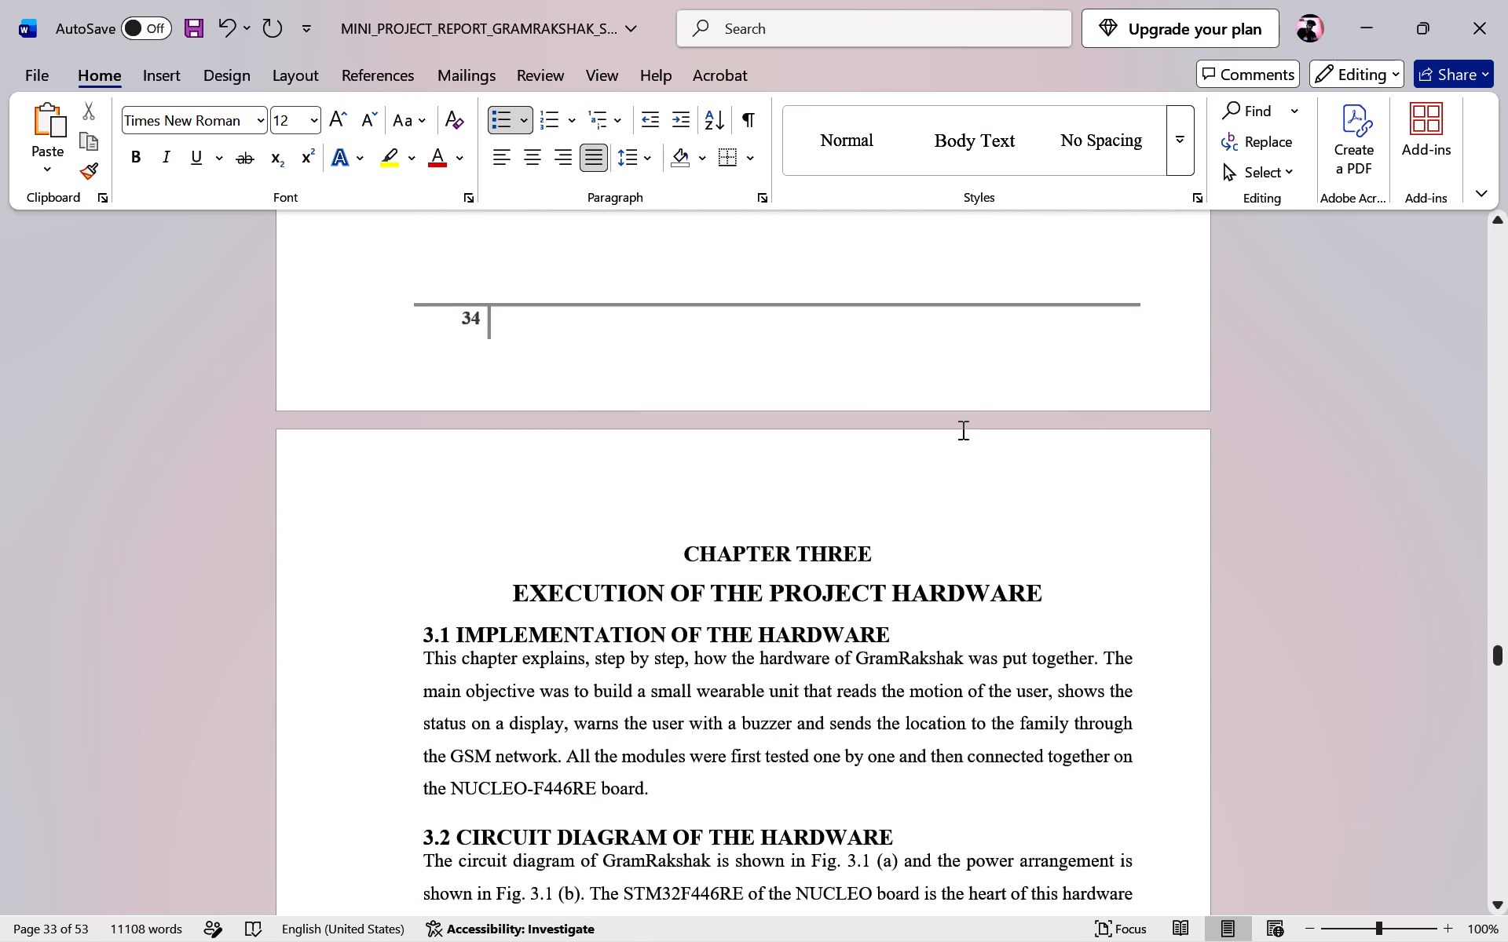
scroll(961, 429, "down", 1)
scroll(961, 429, "up", 6)
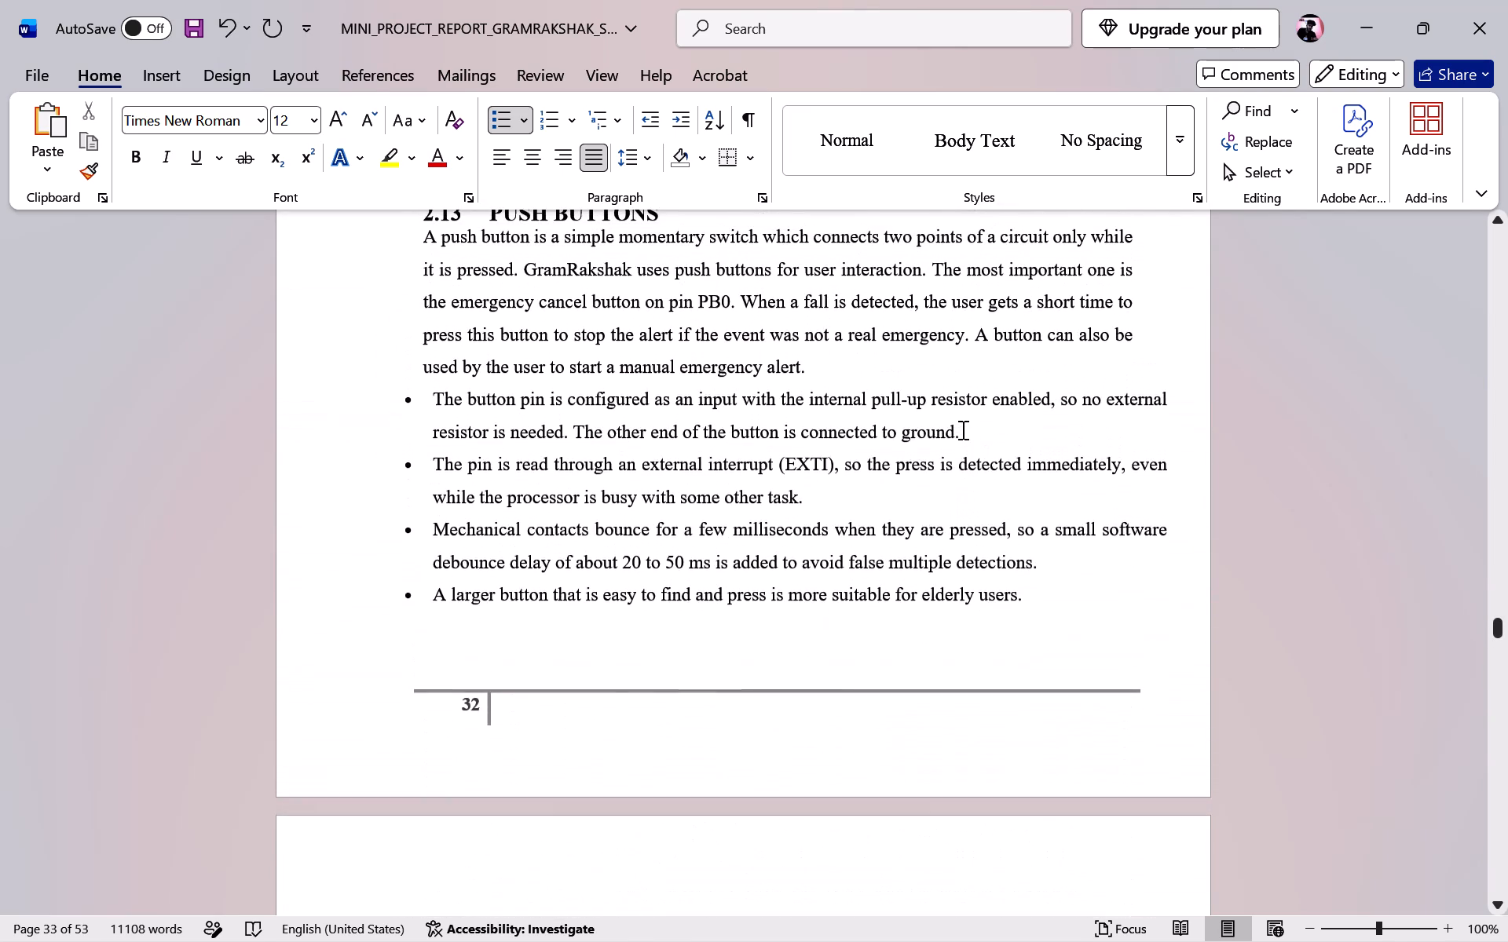
scroll(961, 429, "up", 6)
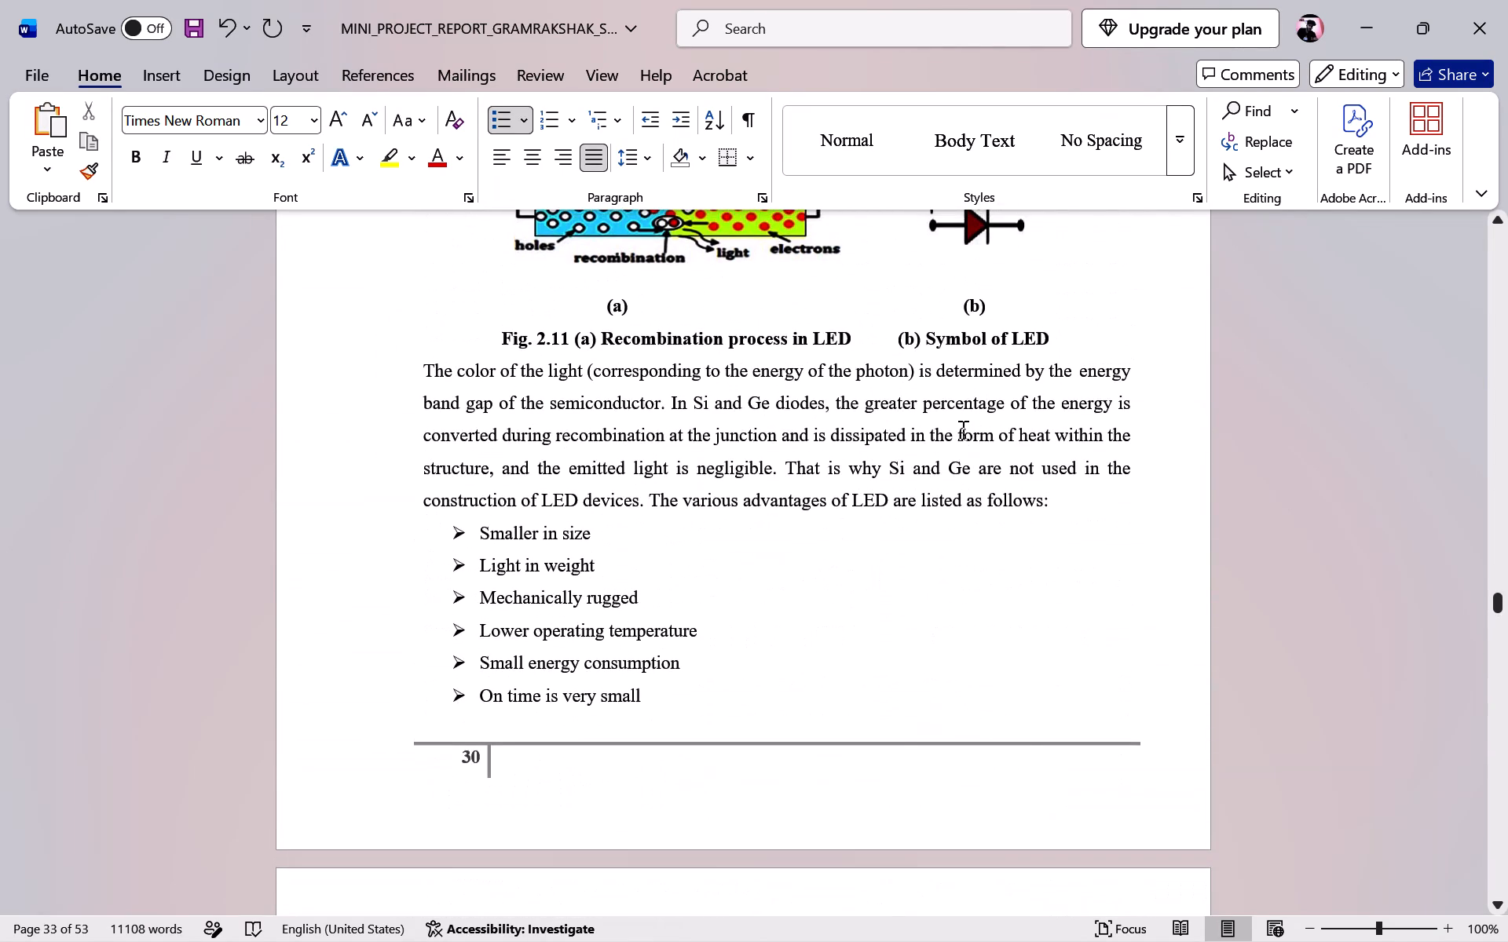
scroll(961, 429, "up", 9)
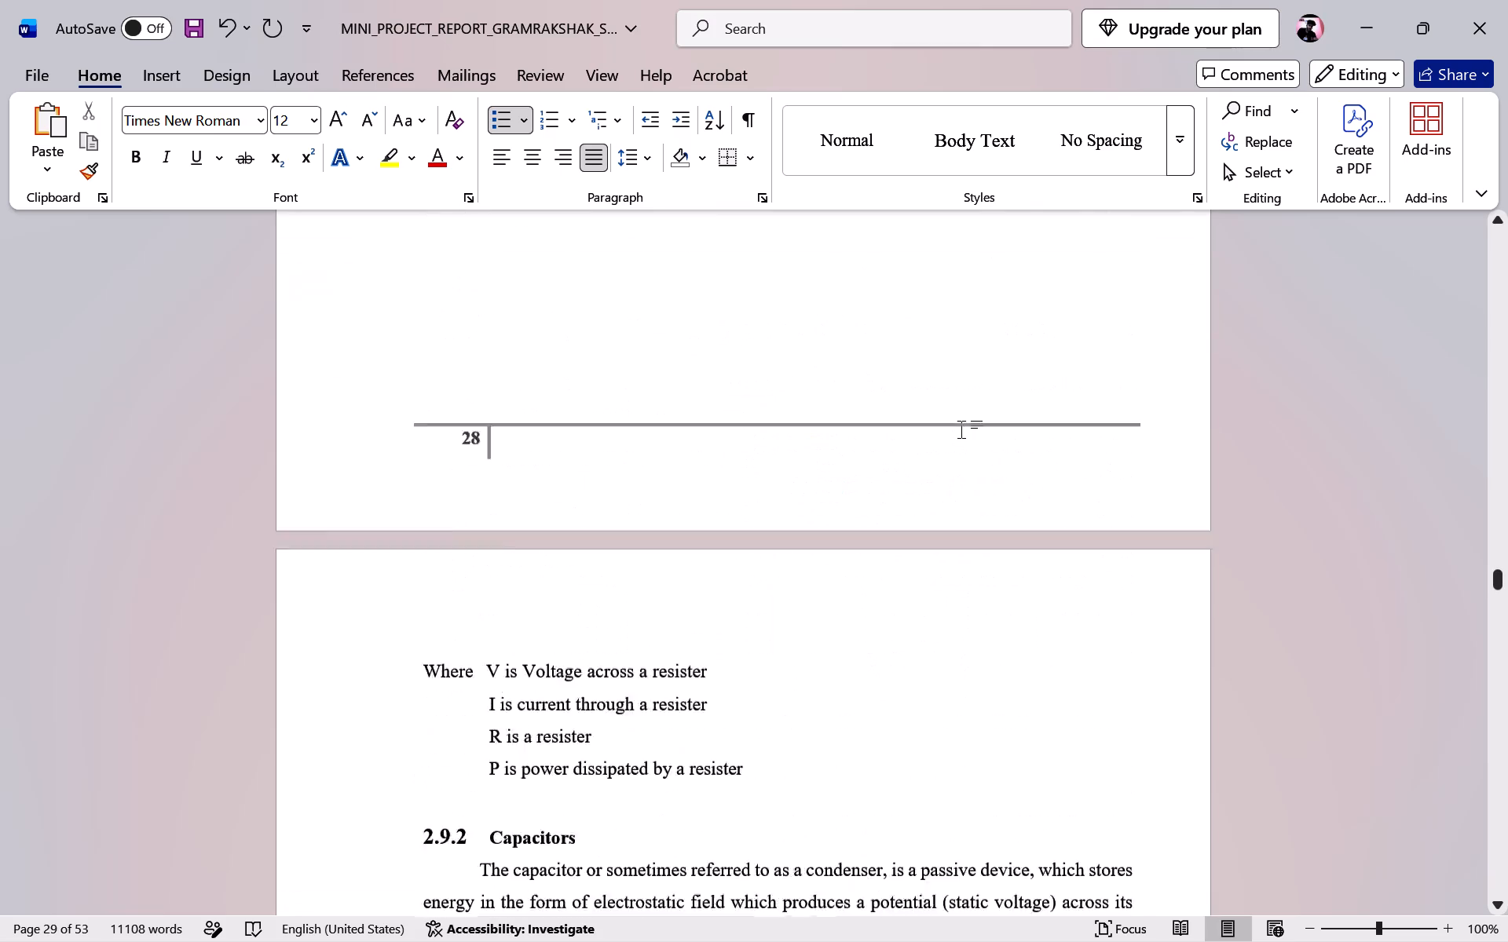
scroll(961, 429, "down", 2)
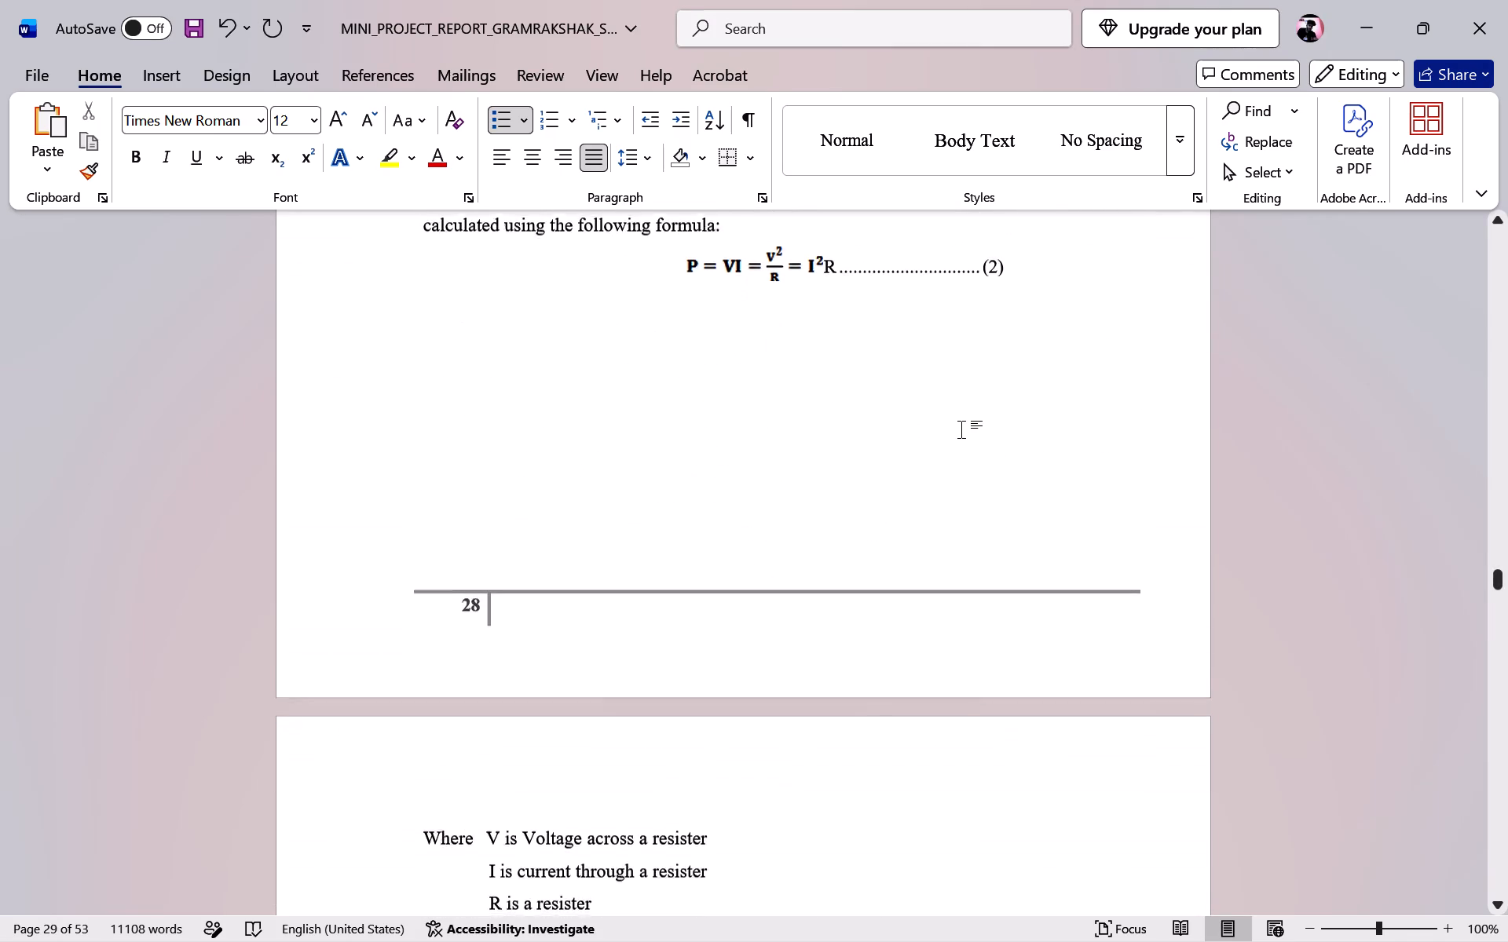
scroll(961, 429, "down", 1)
scroll(961, 429, "up", 6)
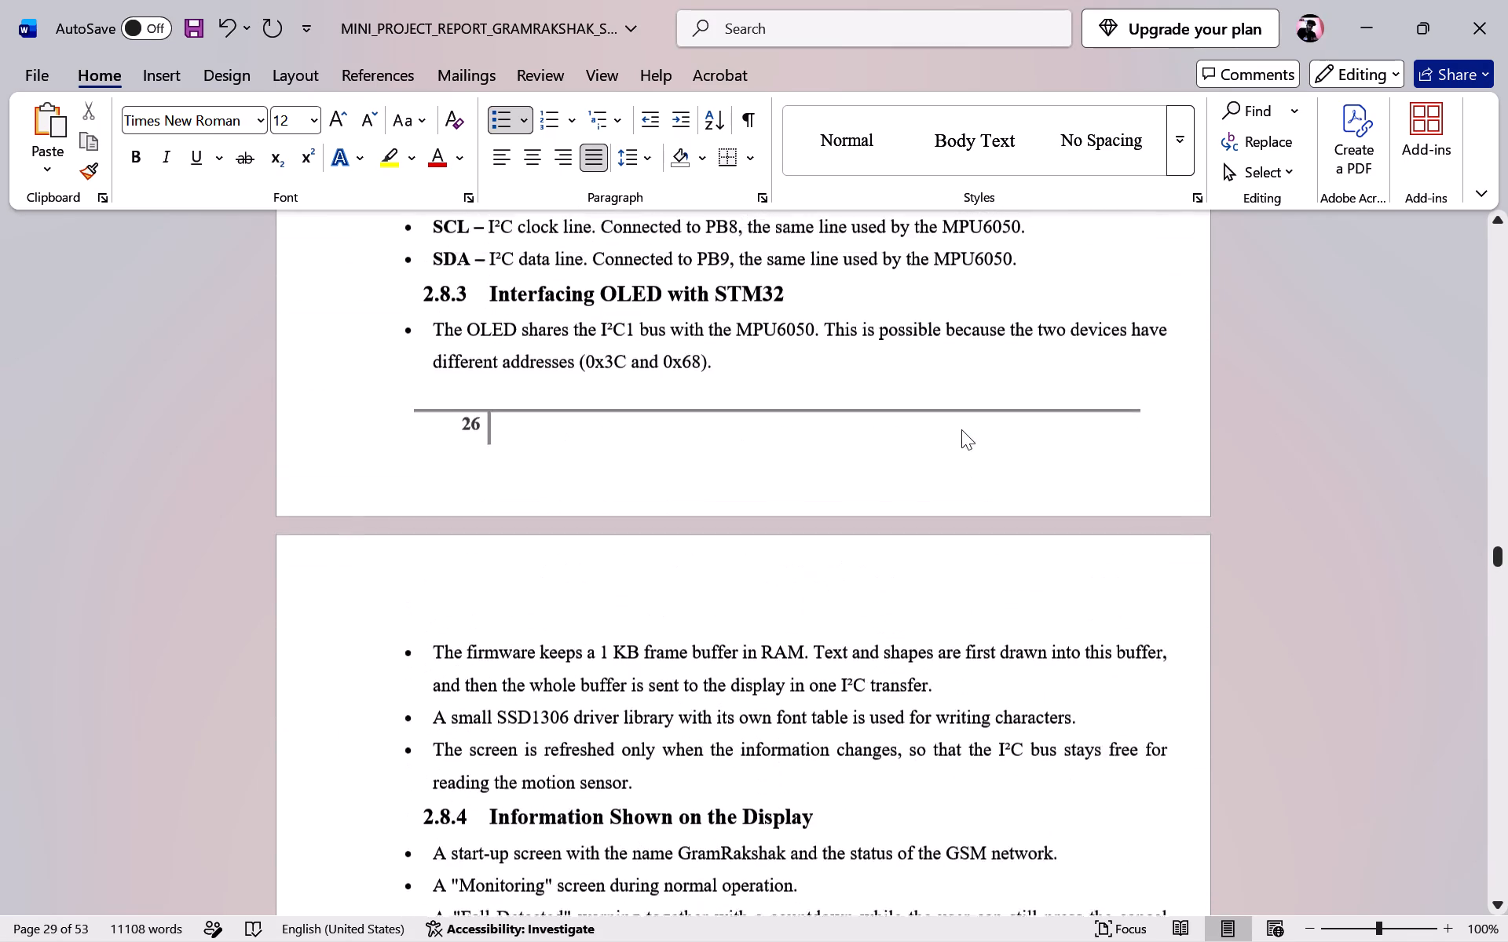
scroll(961, 429, "up", 6)
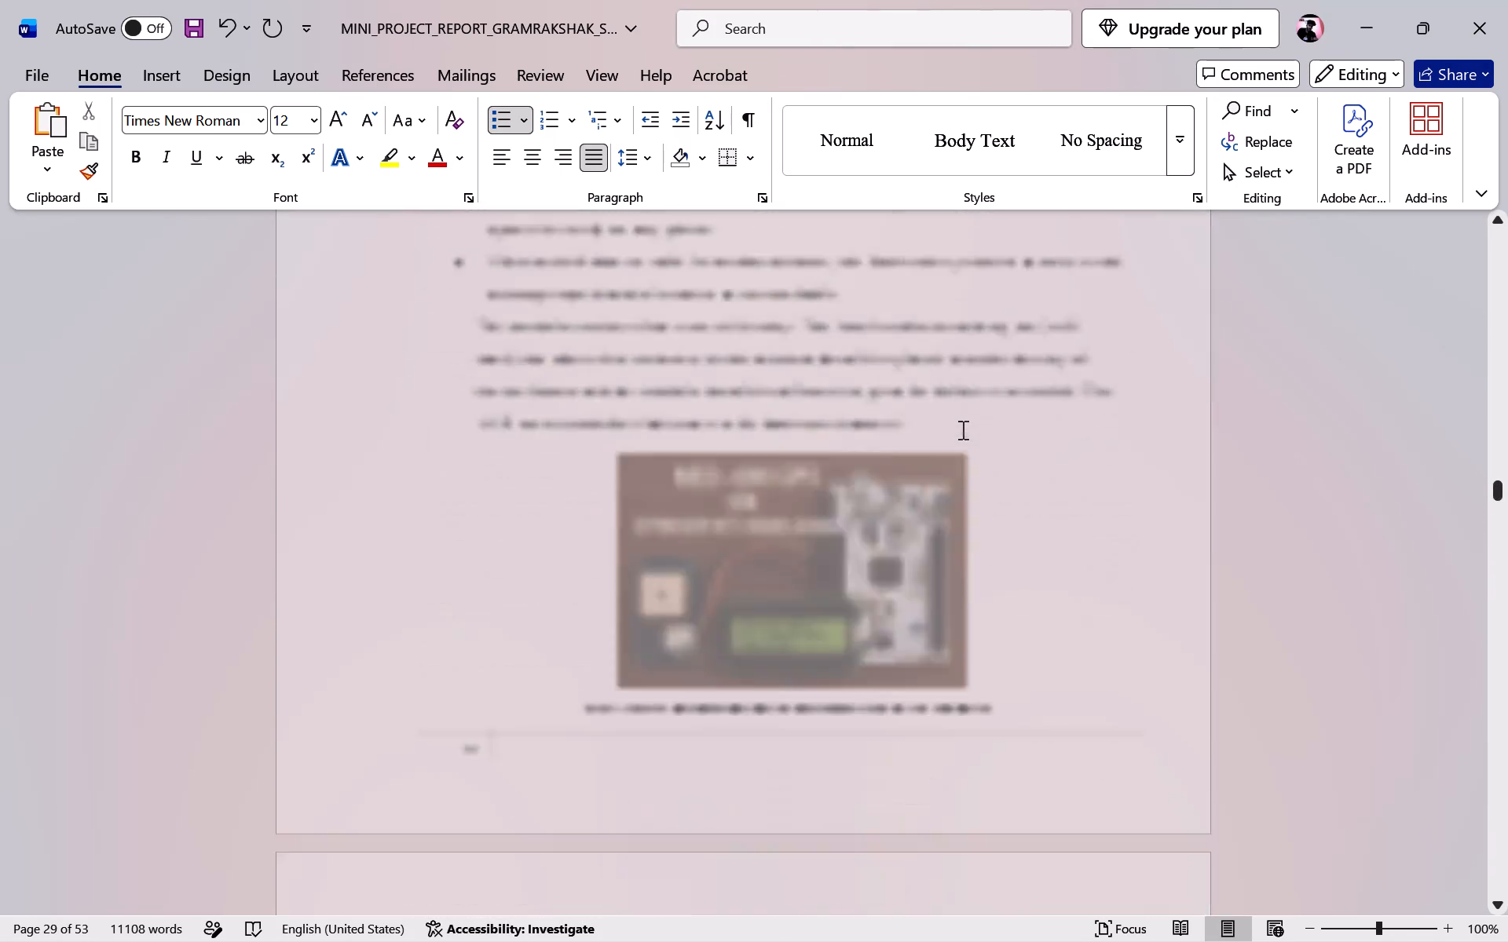
scroll(961, 429, "up", 4)
scroll(961, 429, "down", 2)
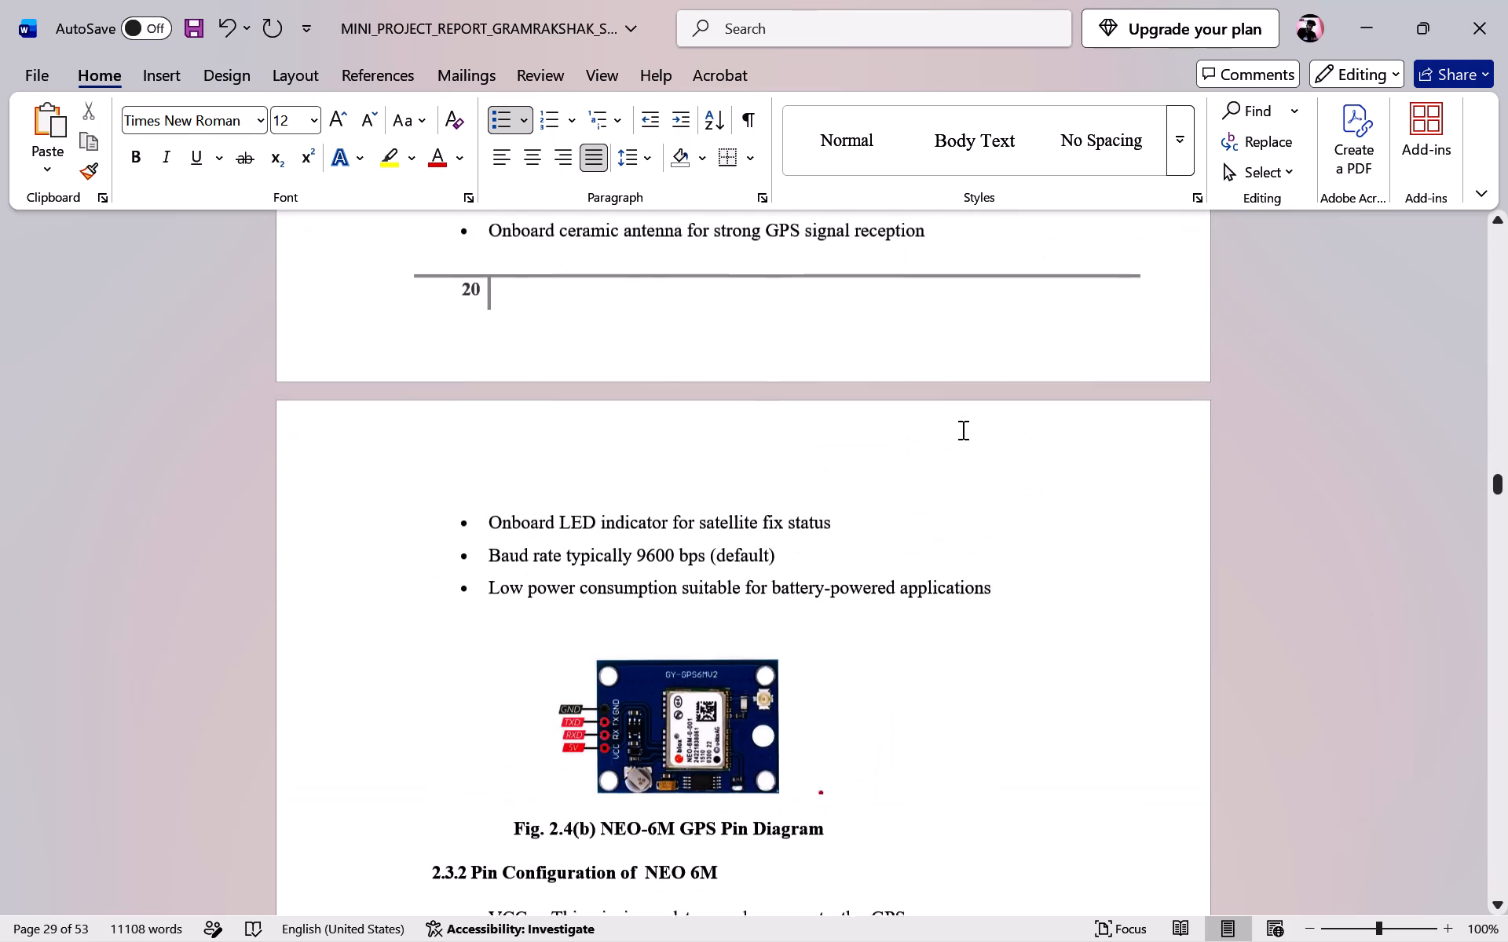
scroll(961, 429, "down", 2)
scroll(961, 429, "up", 3)
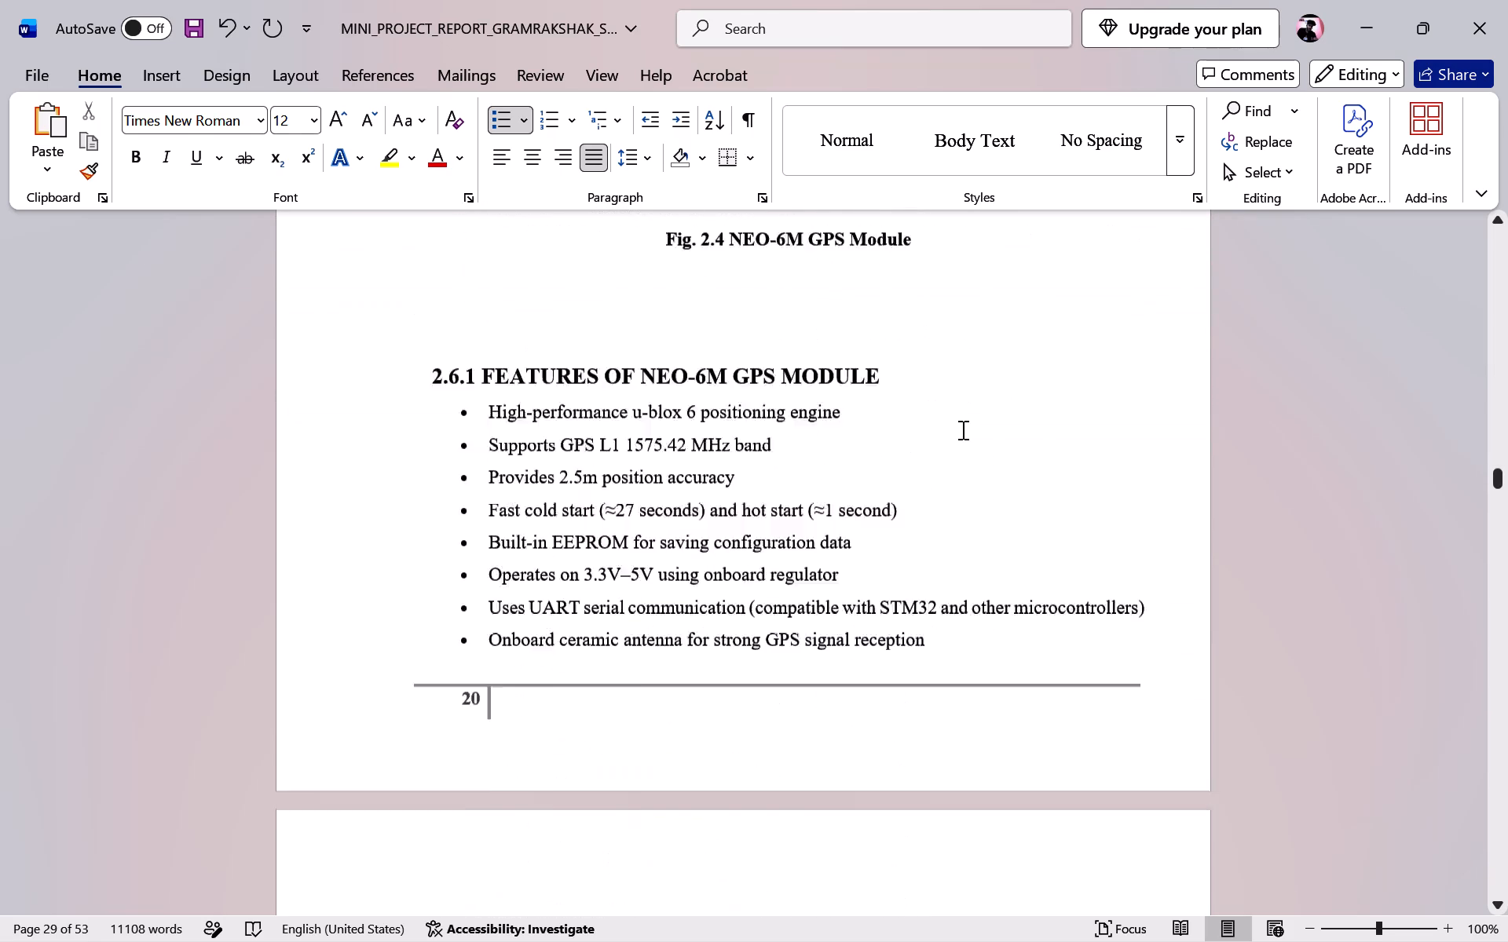
scroll(961, 429, "up", 3)
scroll(961, 429, "down", 2)
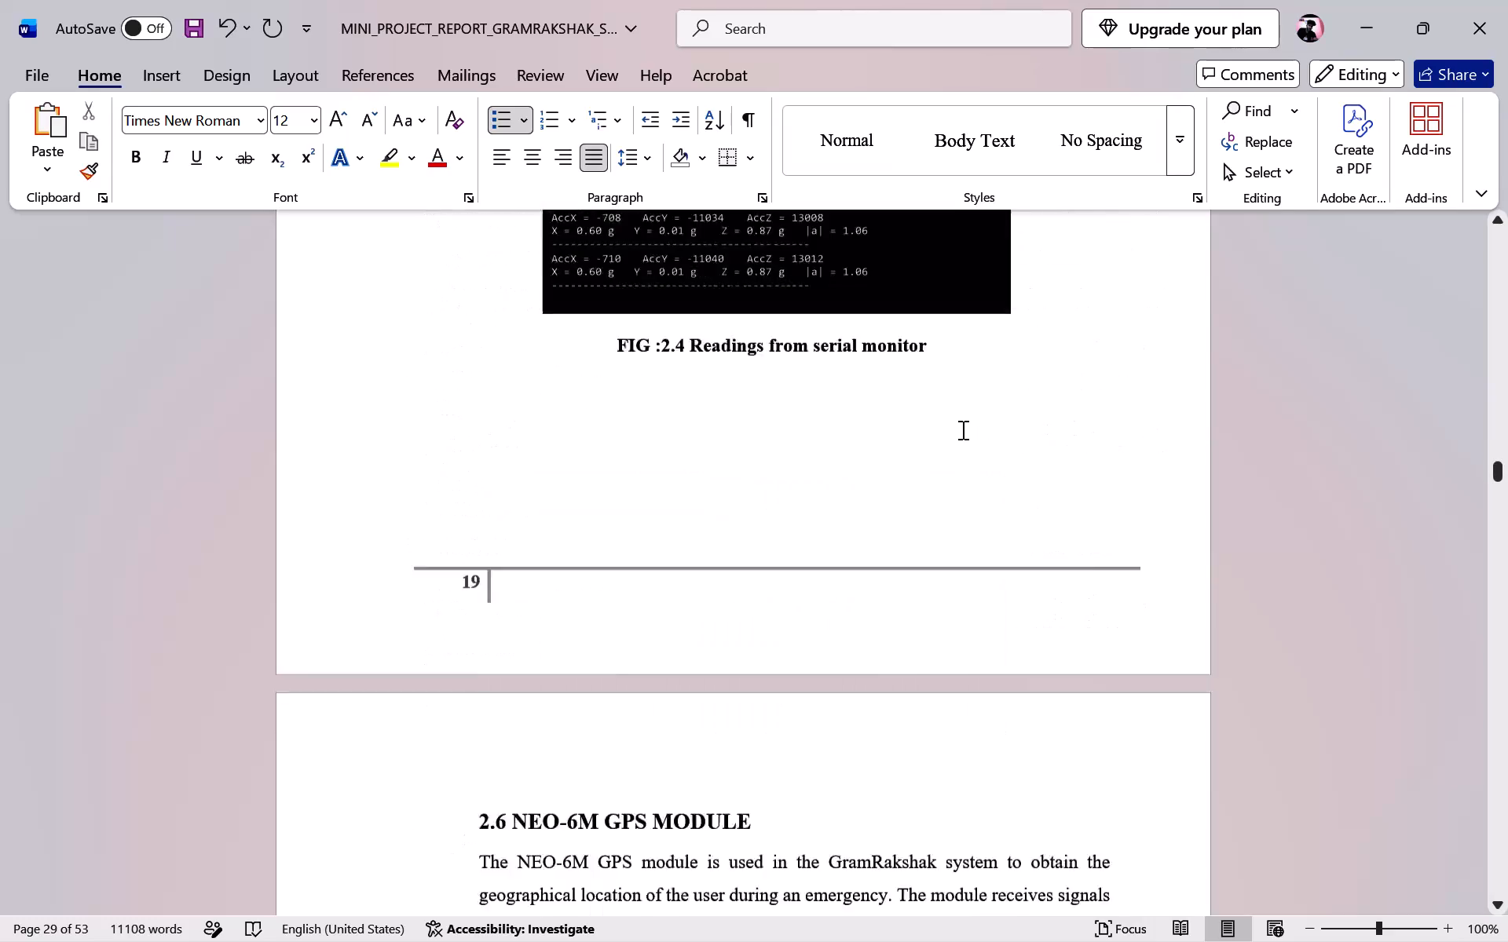
scroll(961, 429, "down", 1)
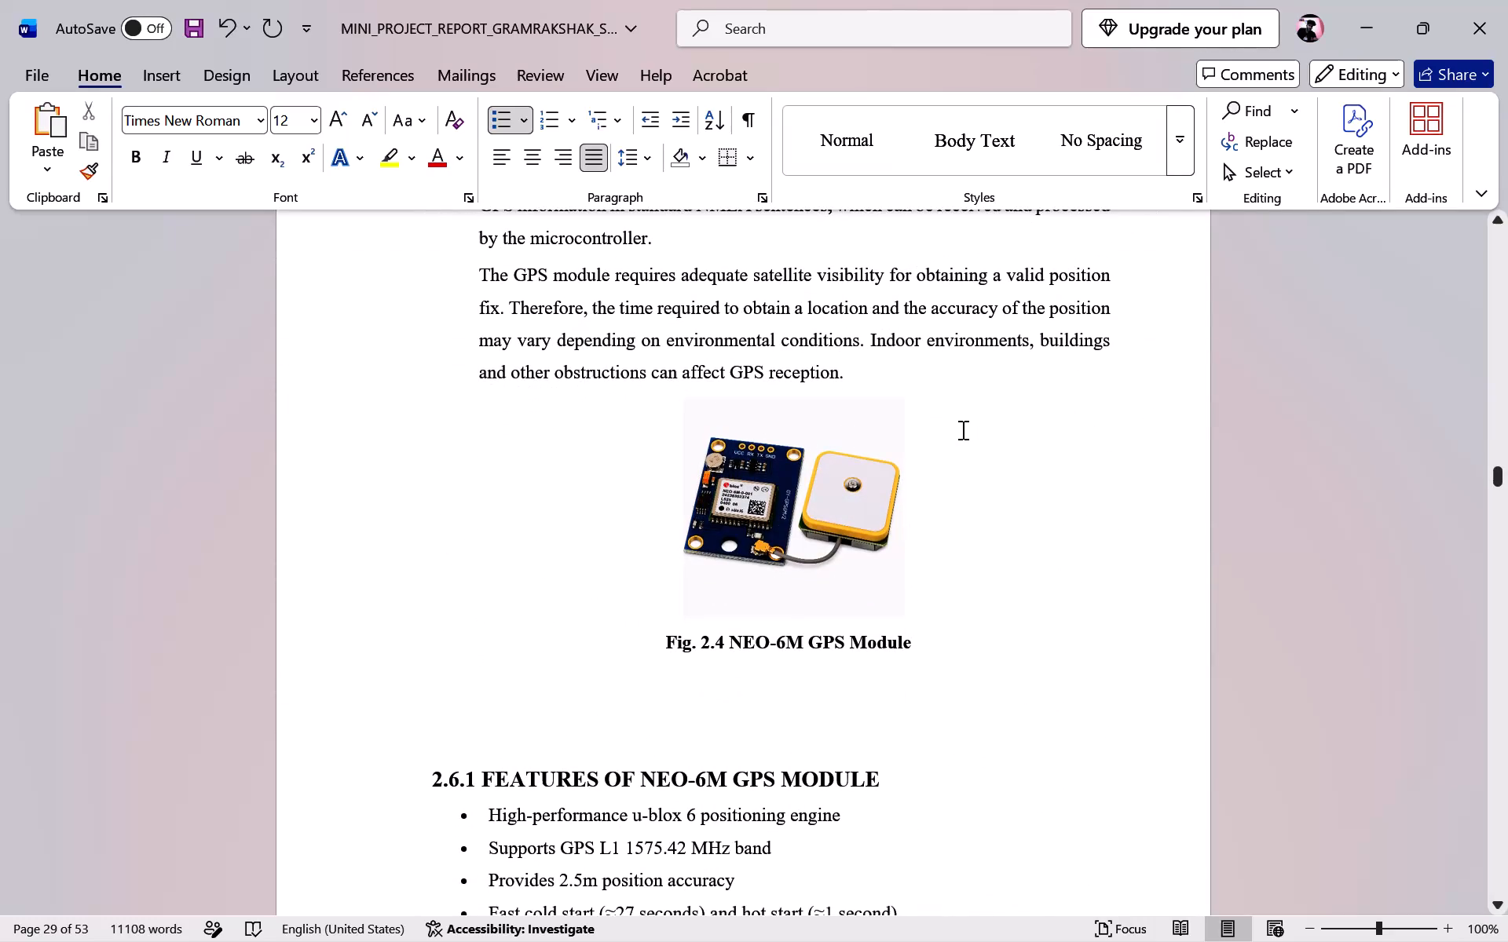
scroll(961, 429, "up", 8)
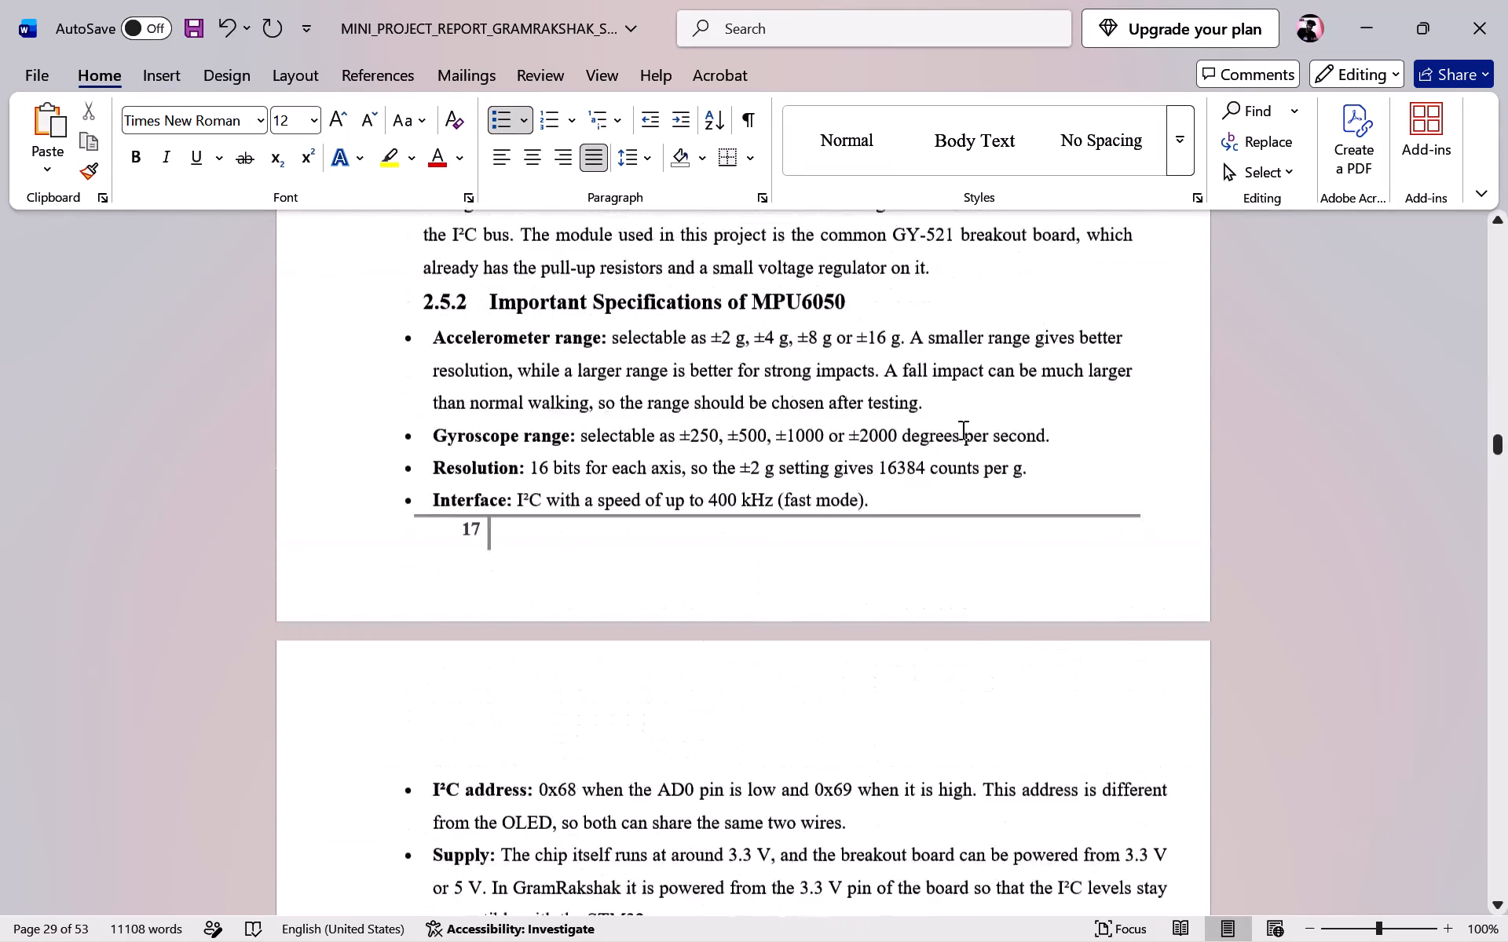
scroll(961, 429, "up", 2)
scroll(961, 429, "down", 1)
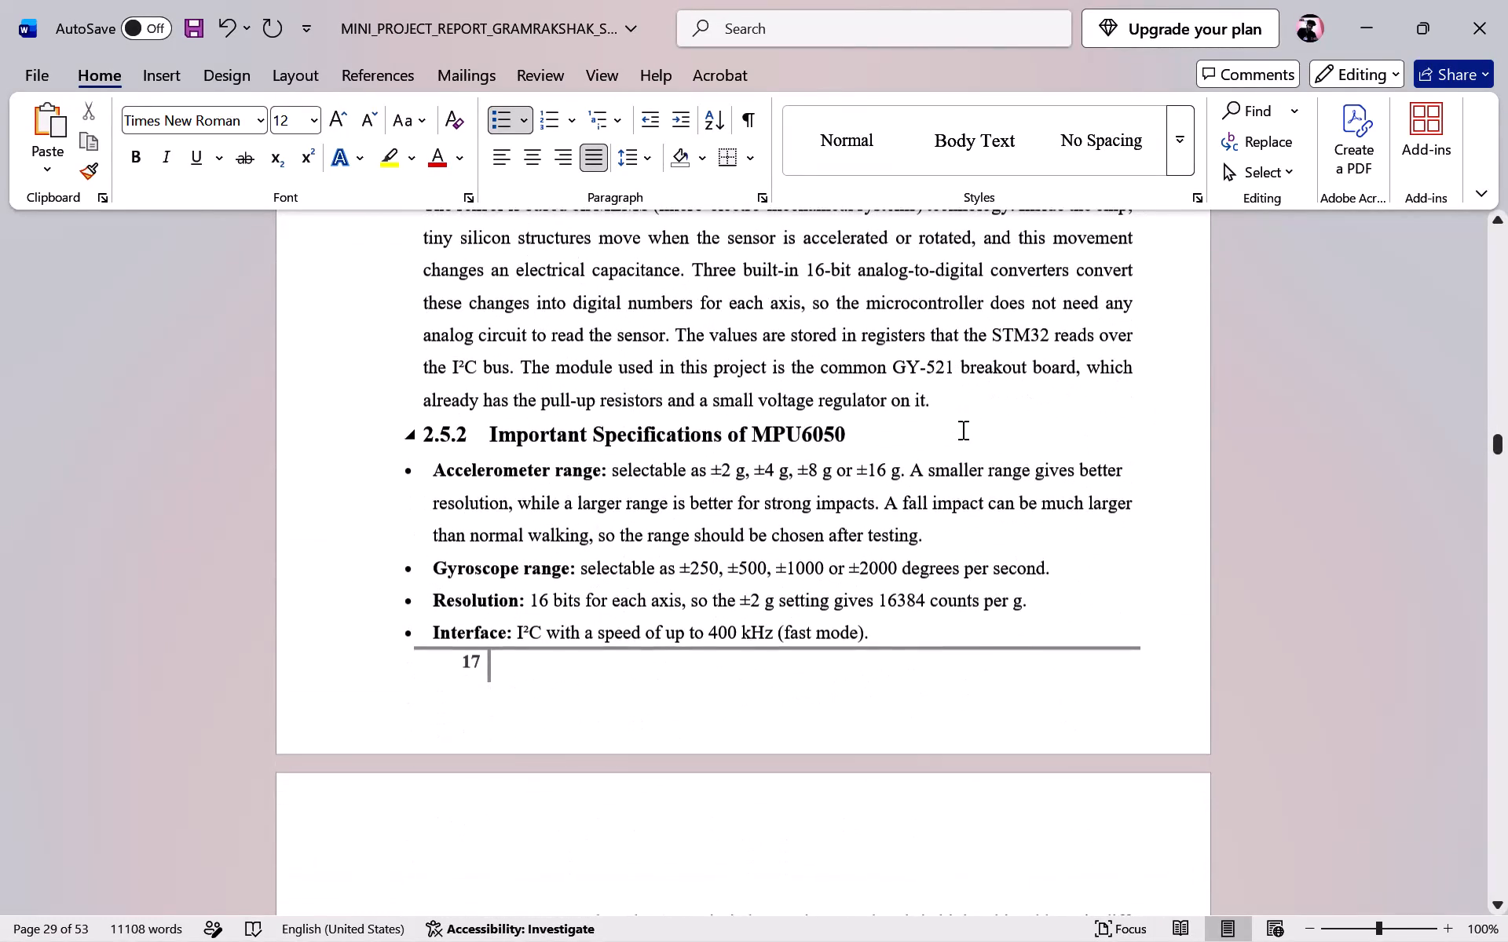
scroll(961, 429, "up", 5)
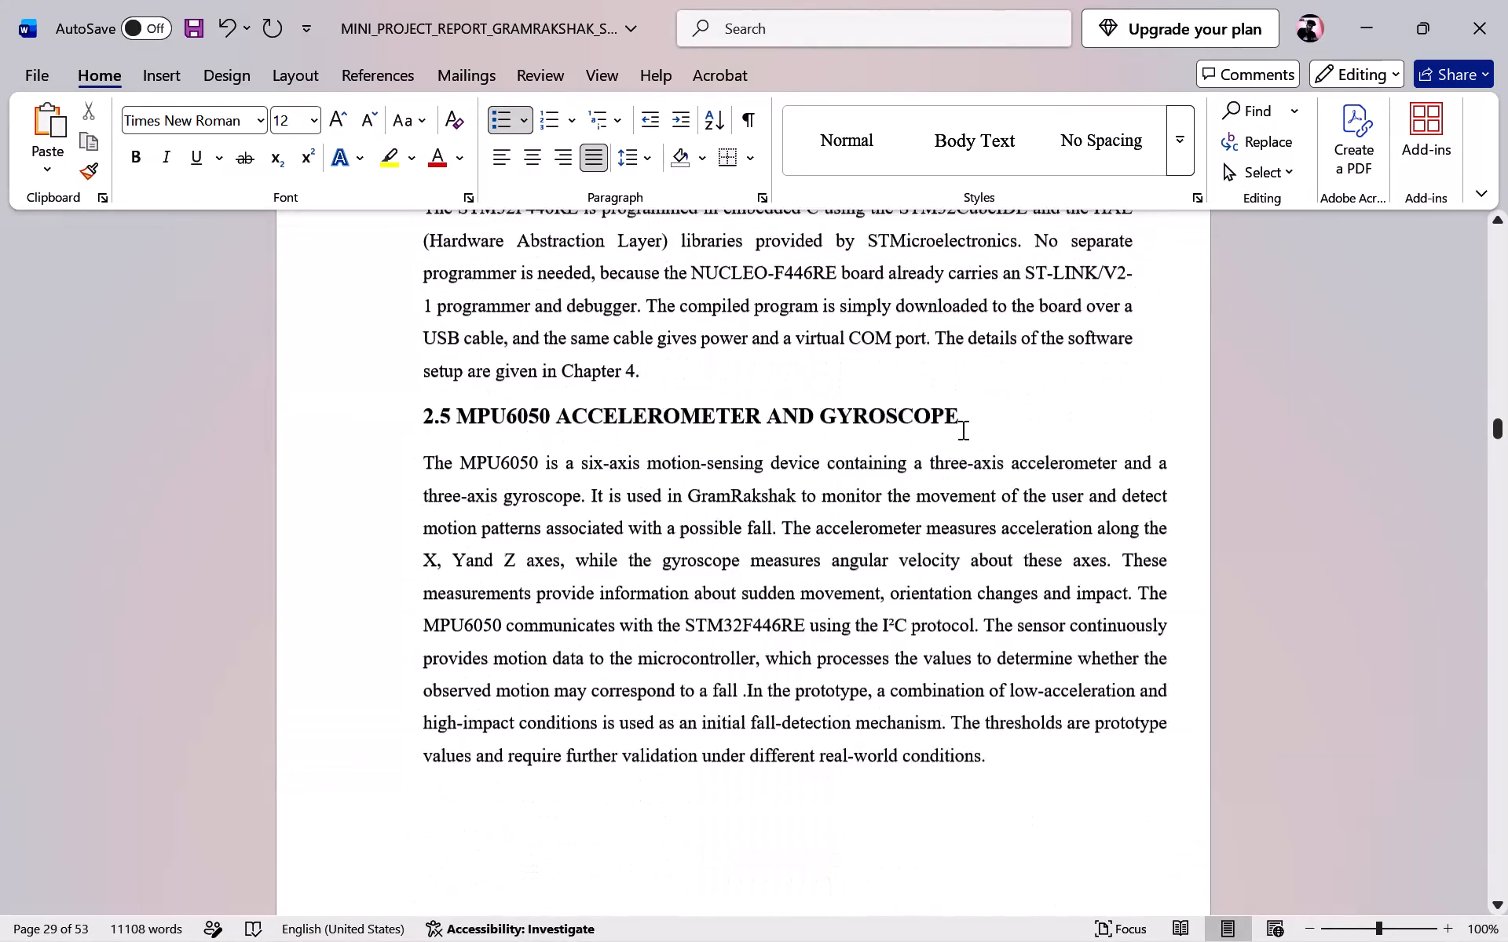
scroll(961, 429, "up", 20)
scroll(961, 429, "up", 3)
Review the pages forward from the Chapter 1 title page to the Fall Detection Logic section for layout and spacing.
scroll(961, 429, "down", 1)
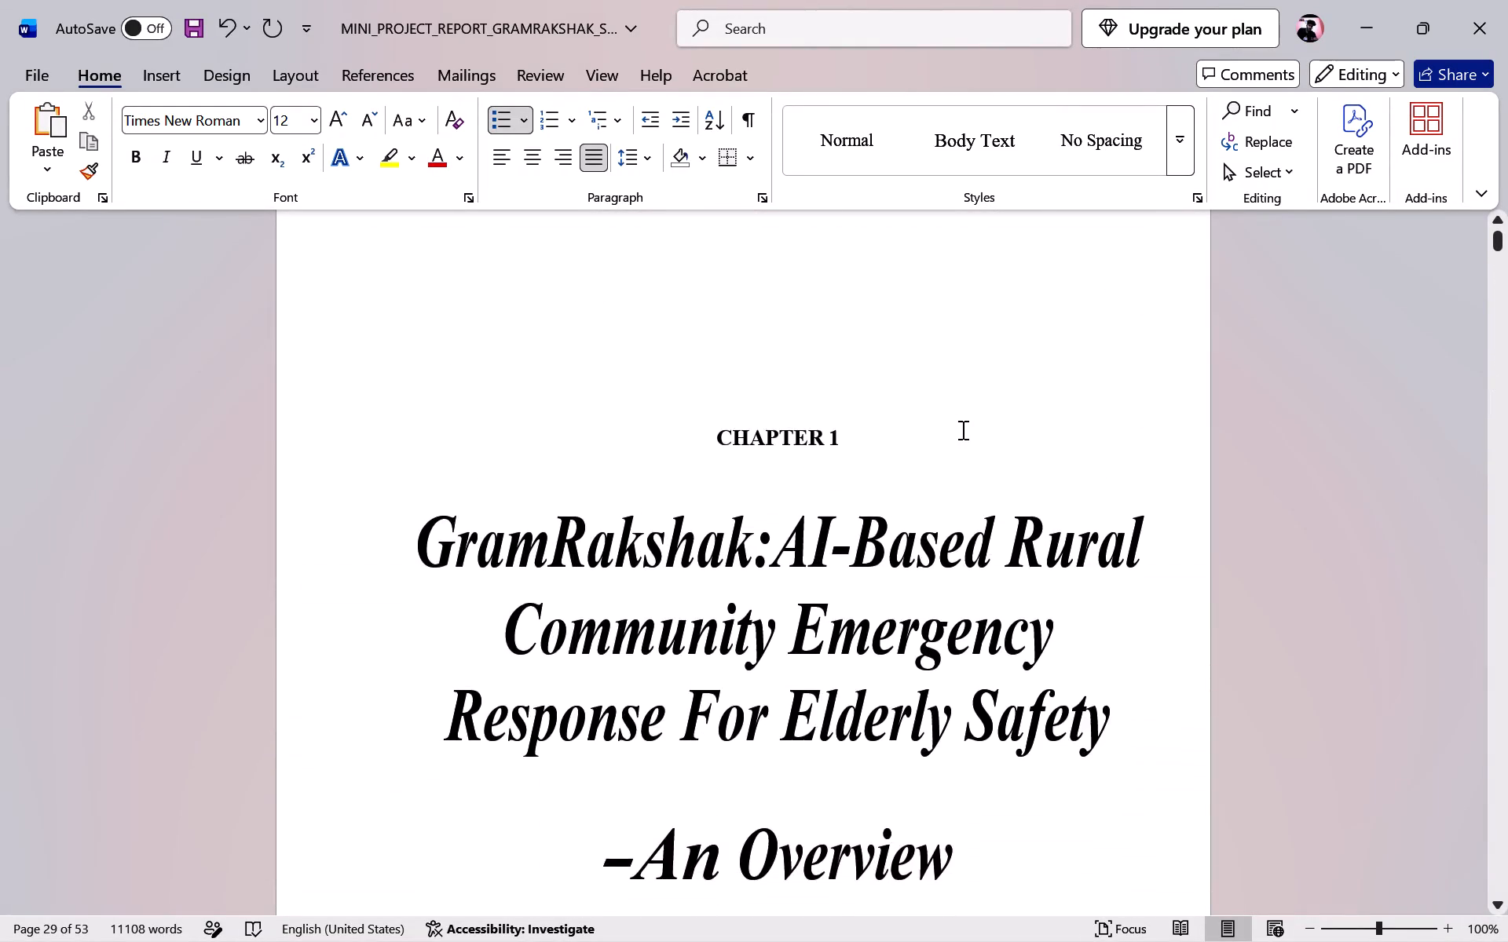
scroll(961, 429, "down", 5)
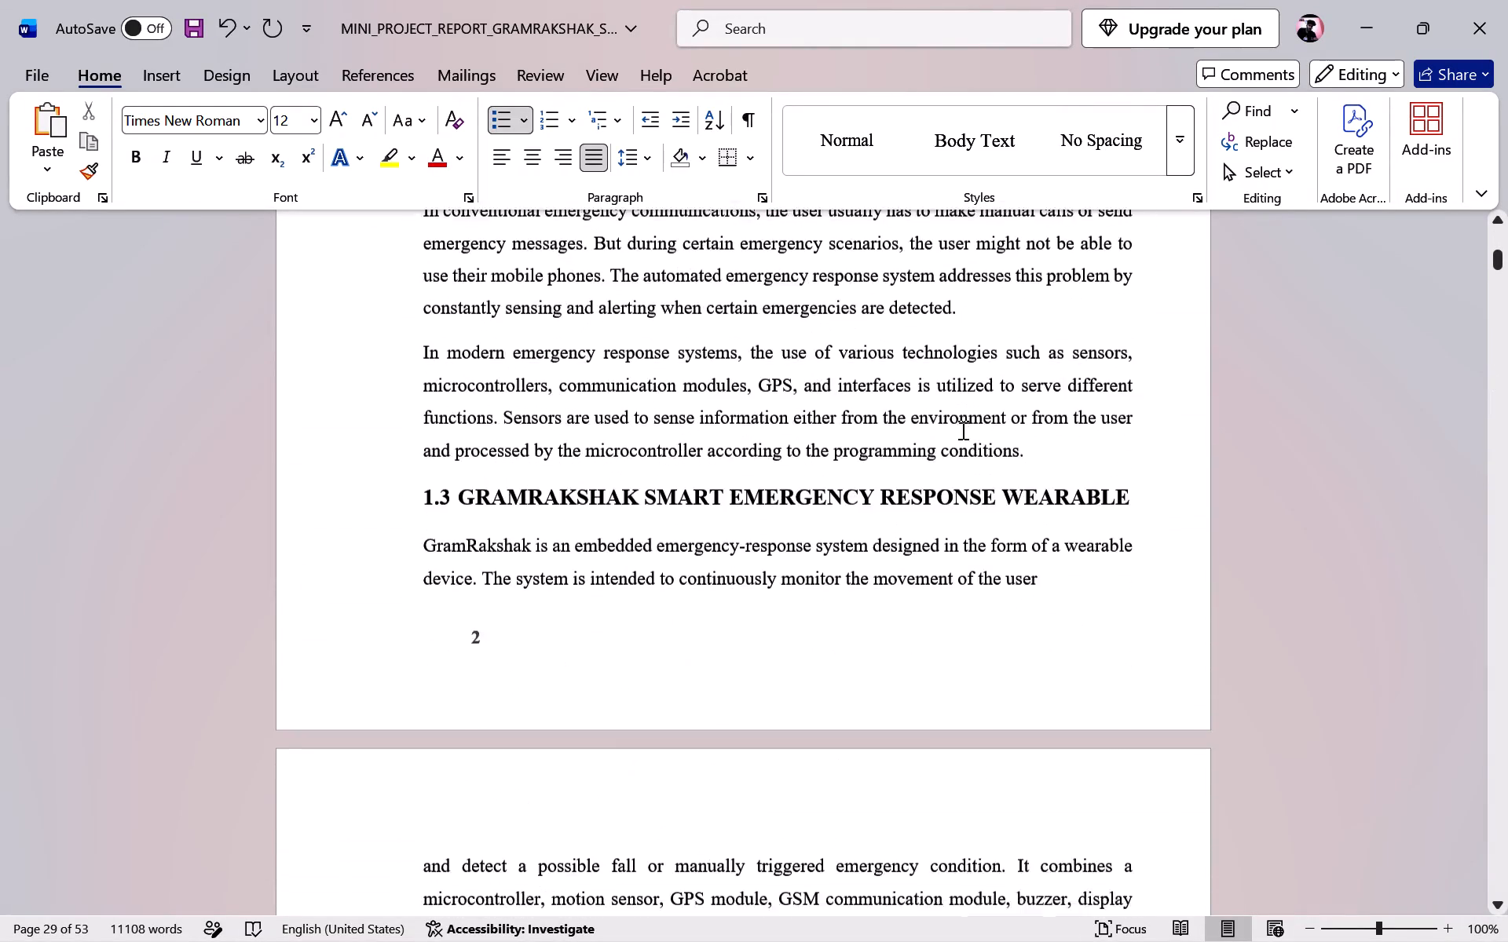
scroll(961, 429, "down", 4)
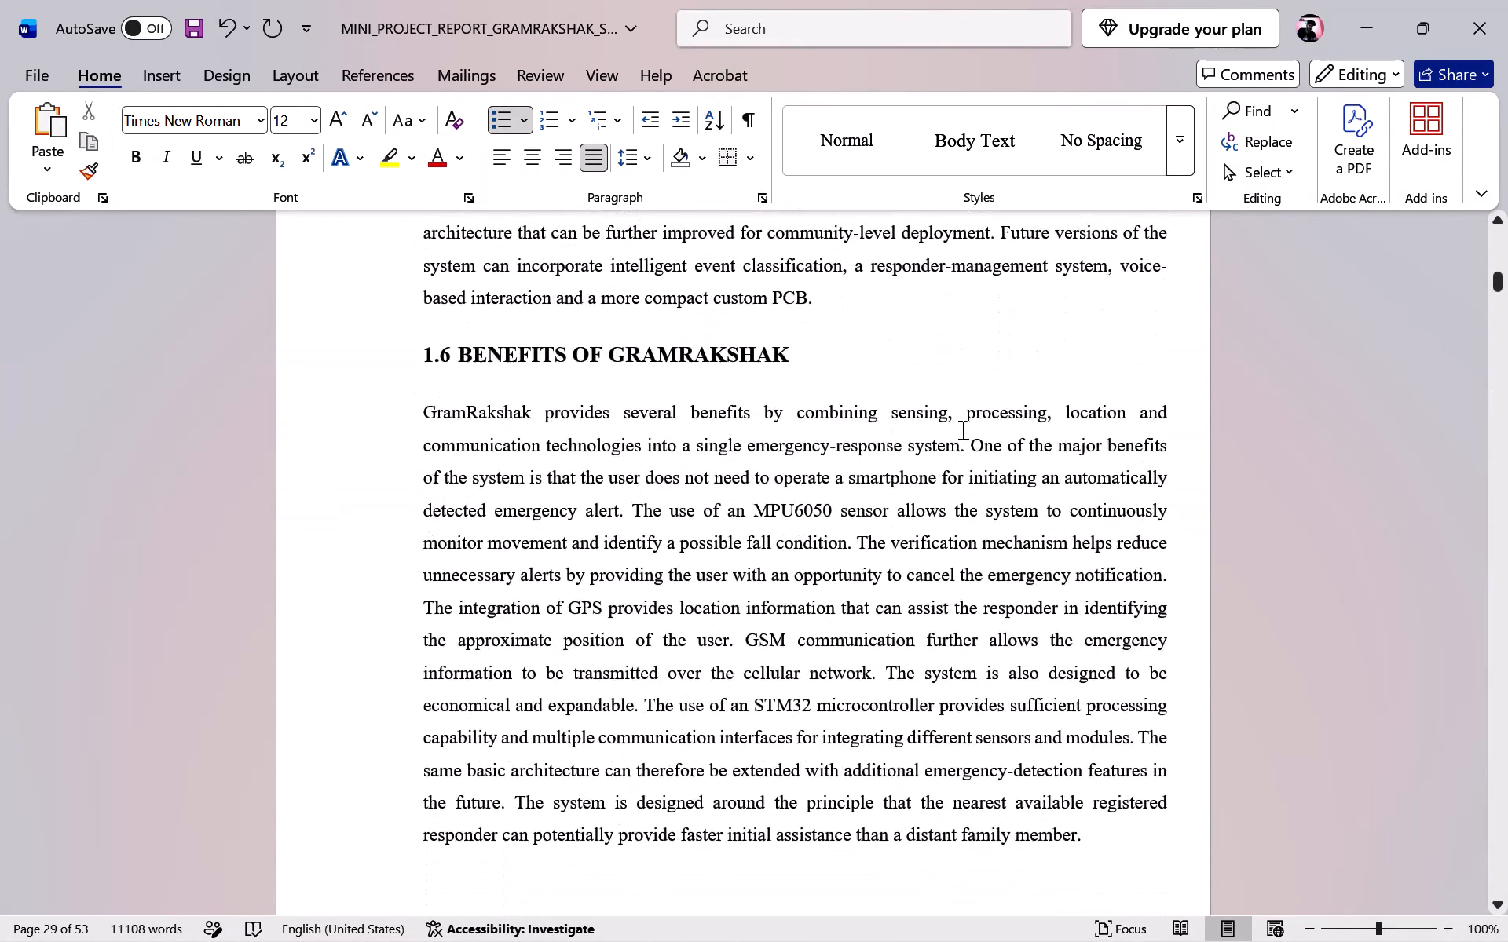
scroll(961, 429, "down", 3)
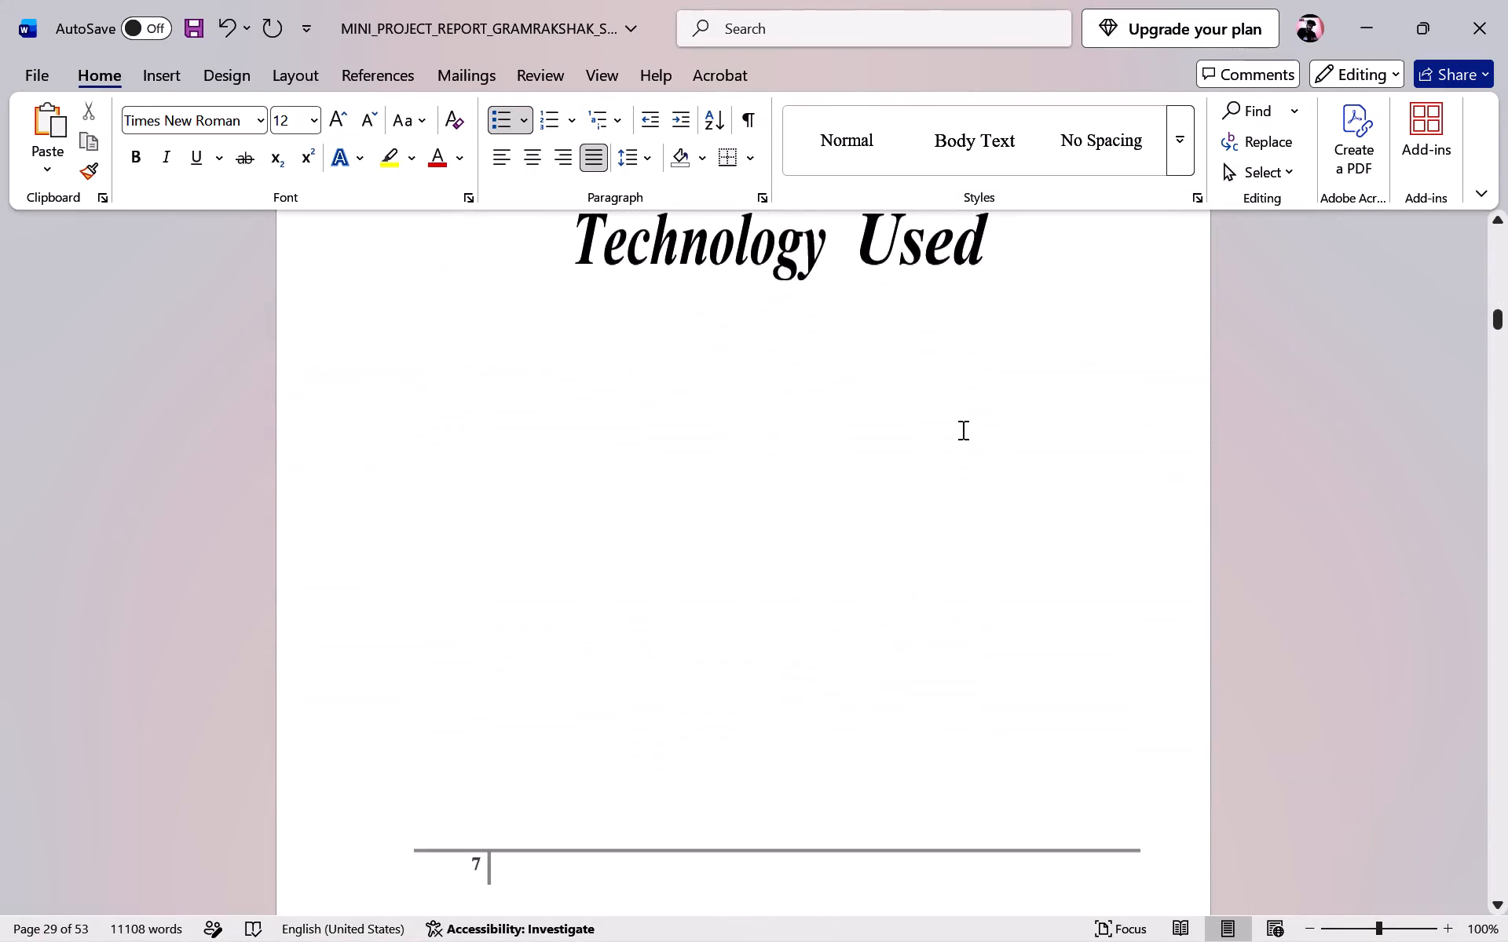
scroll(961, 429, "down", 11)
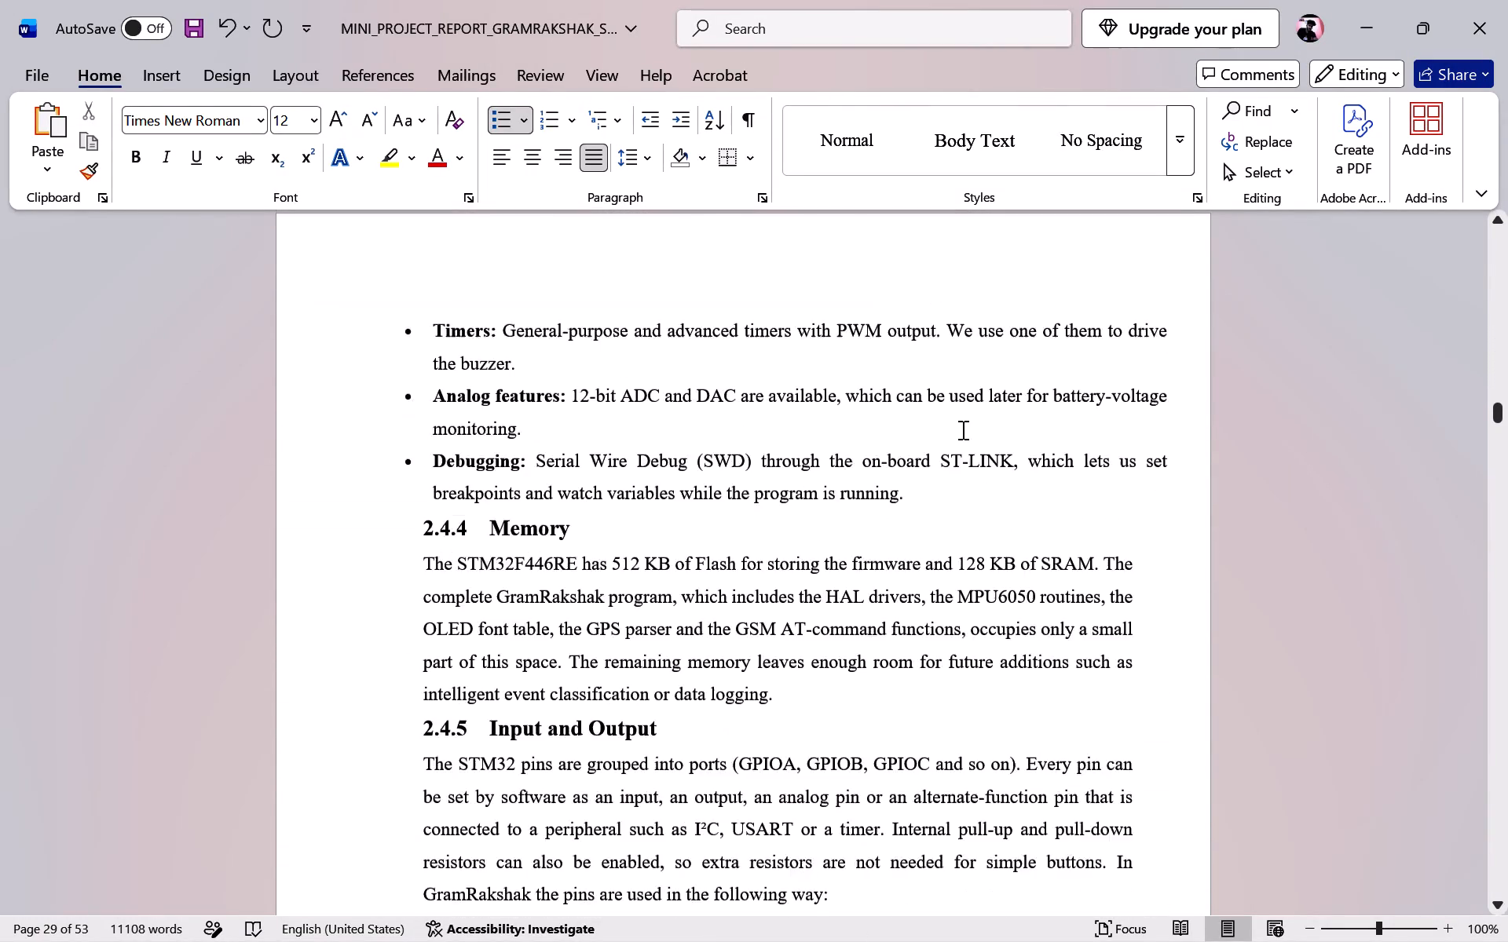
scroll(961, 429, "down", 3)
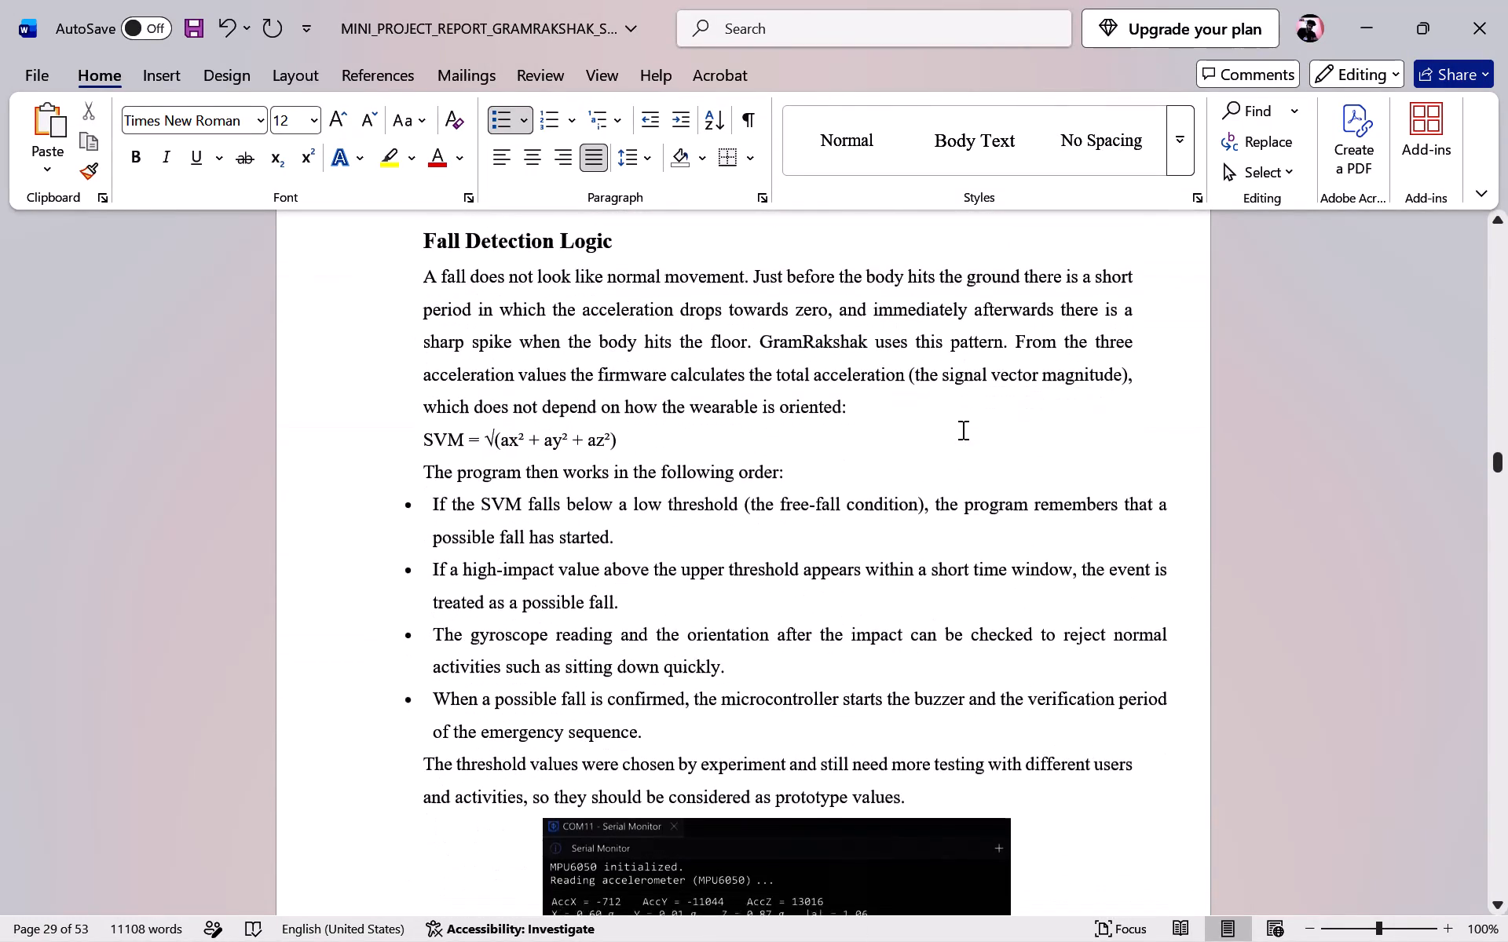
scroll(961, 429, "down", 1)
scroll(961, 429, "up", 1)
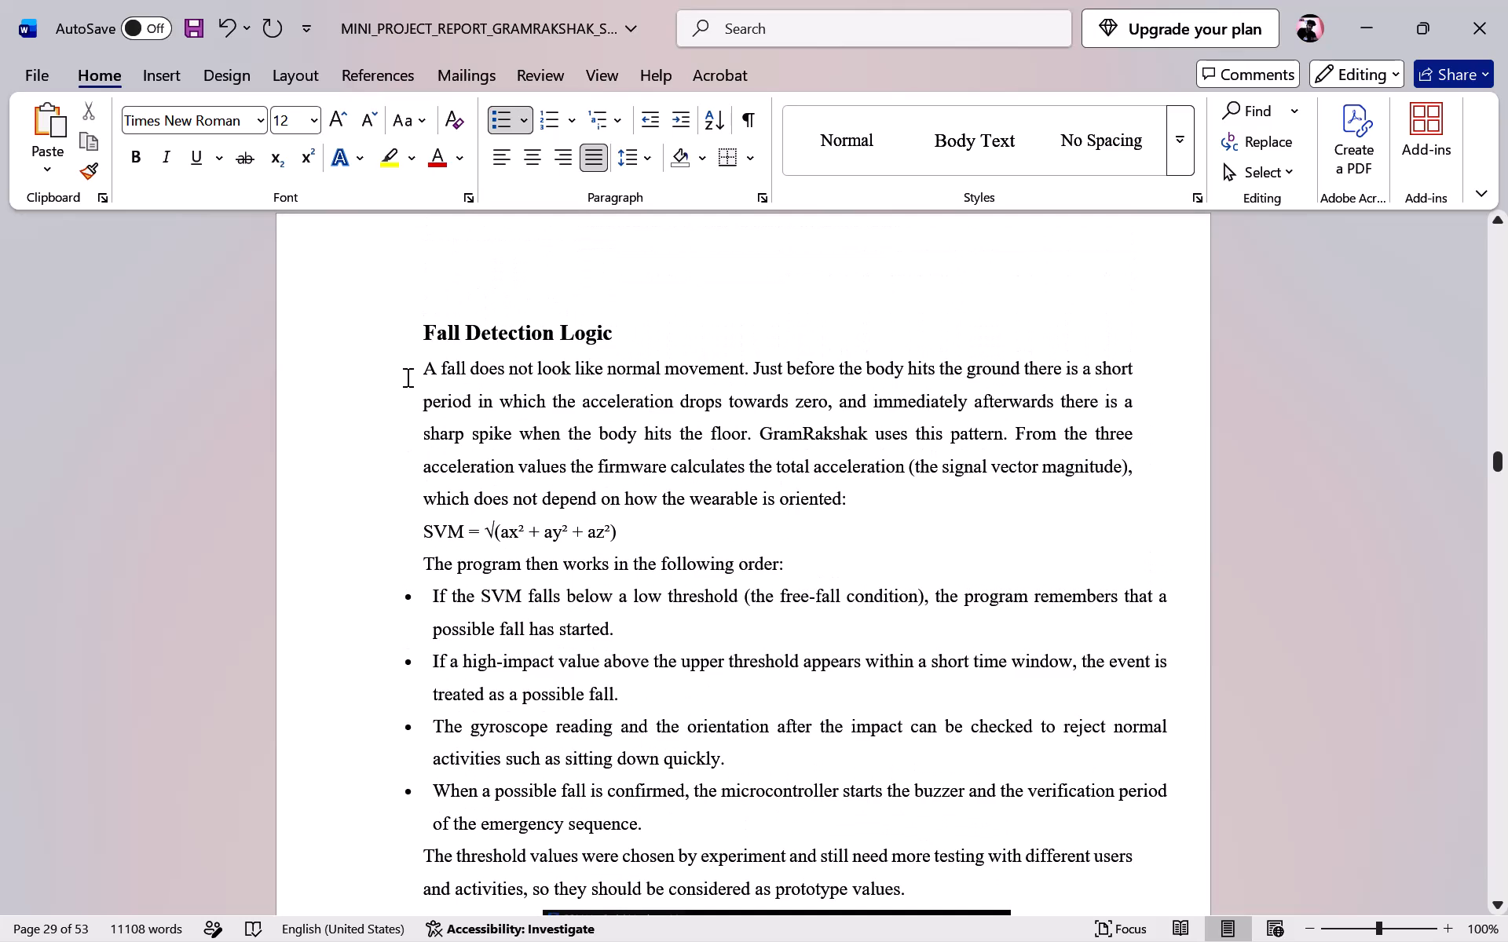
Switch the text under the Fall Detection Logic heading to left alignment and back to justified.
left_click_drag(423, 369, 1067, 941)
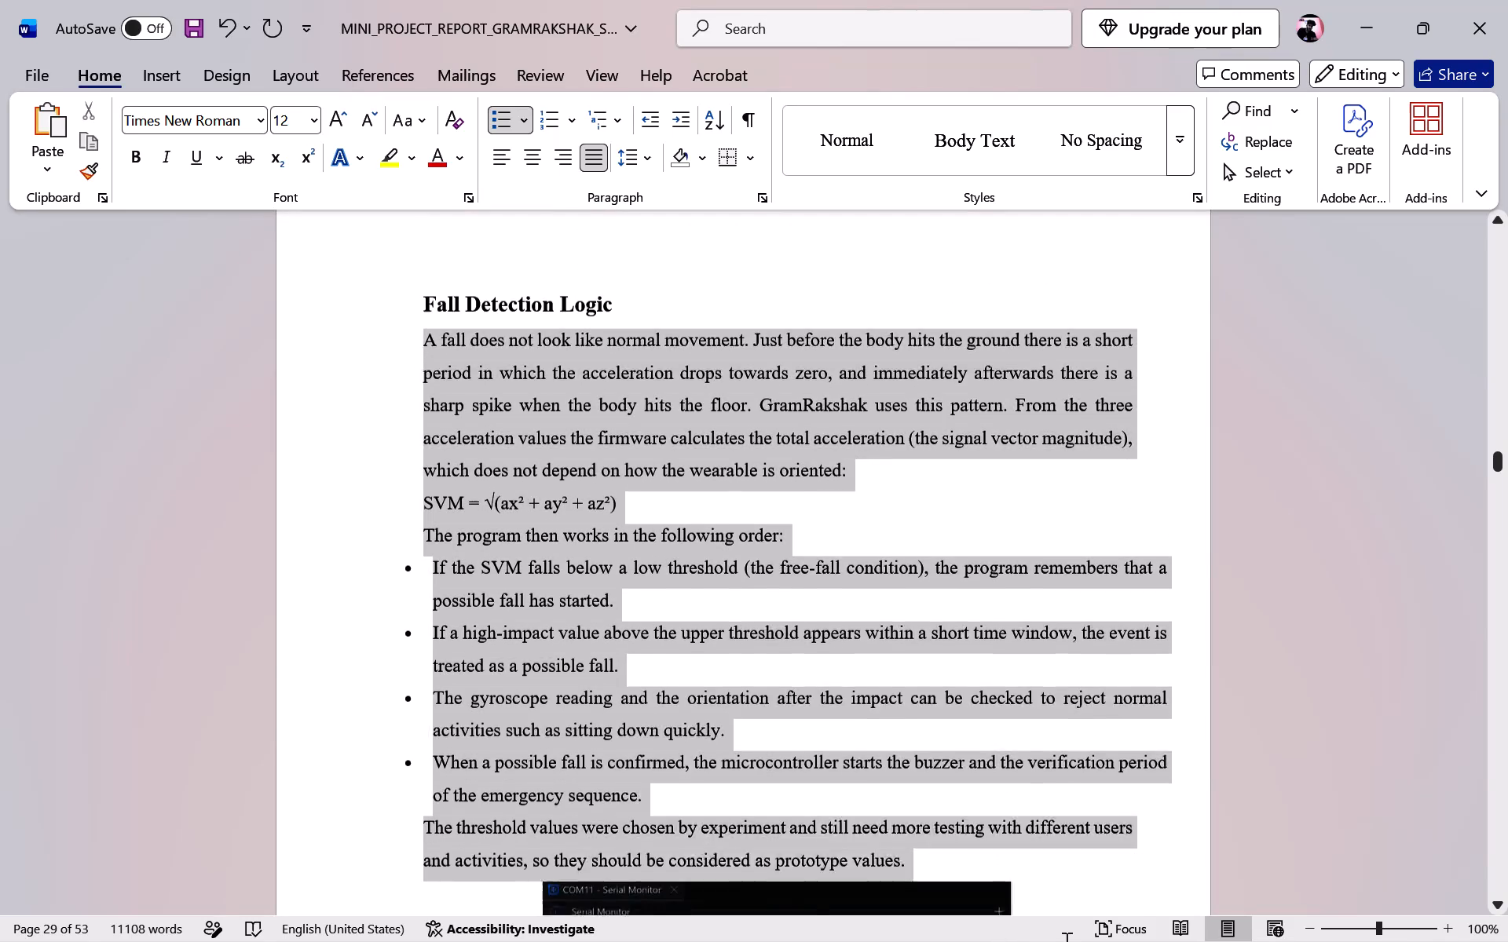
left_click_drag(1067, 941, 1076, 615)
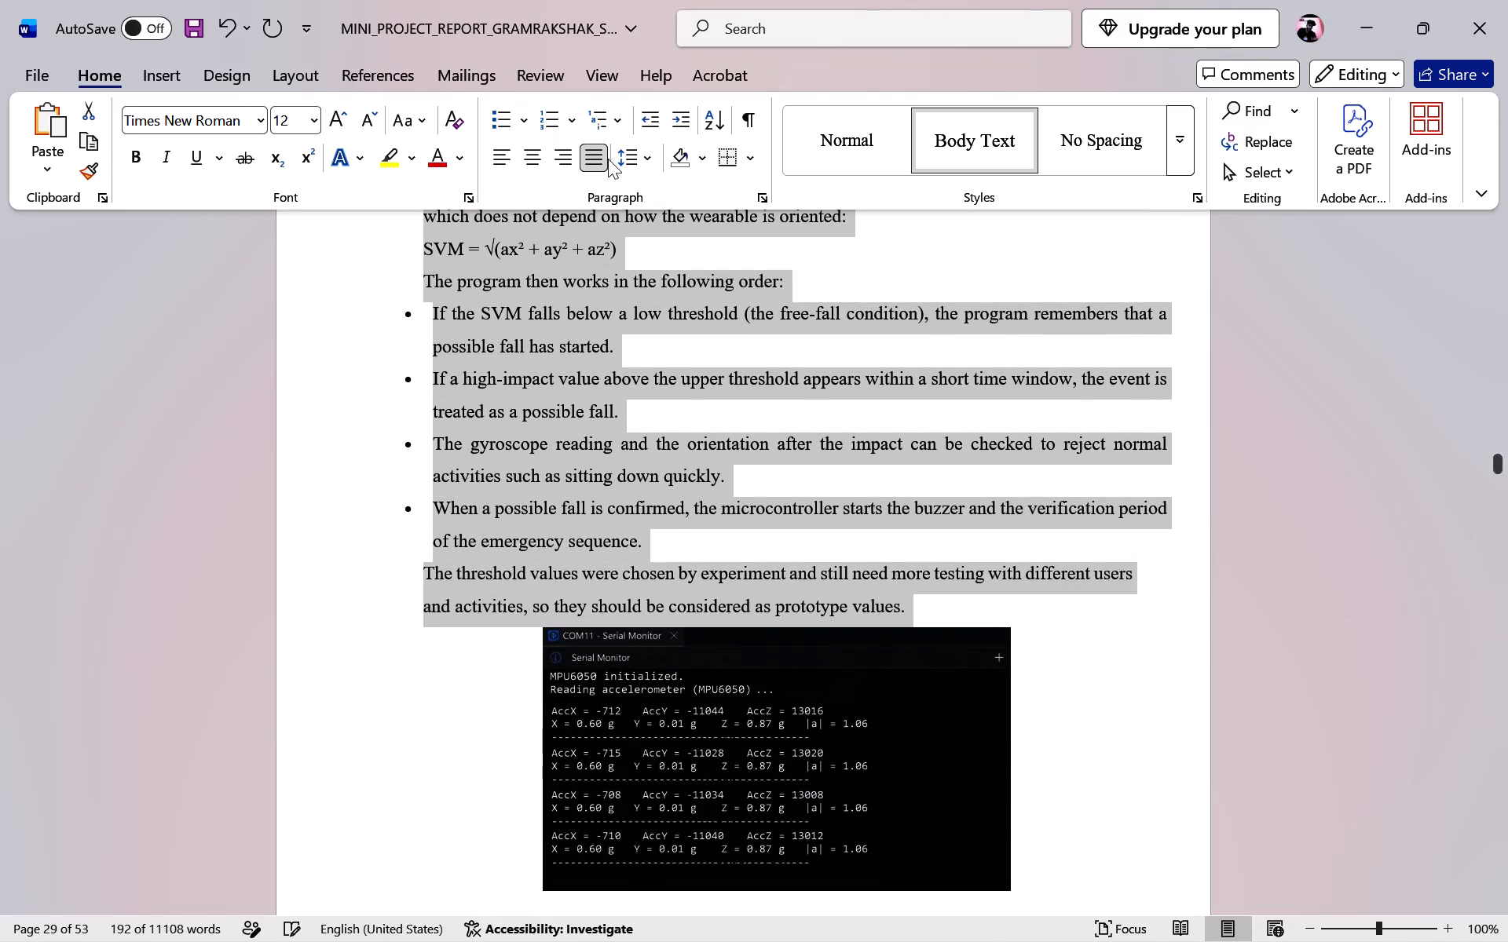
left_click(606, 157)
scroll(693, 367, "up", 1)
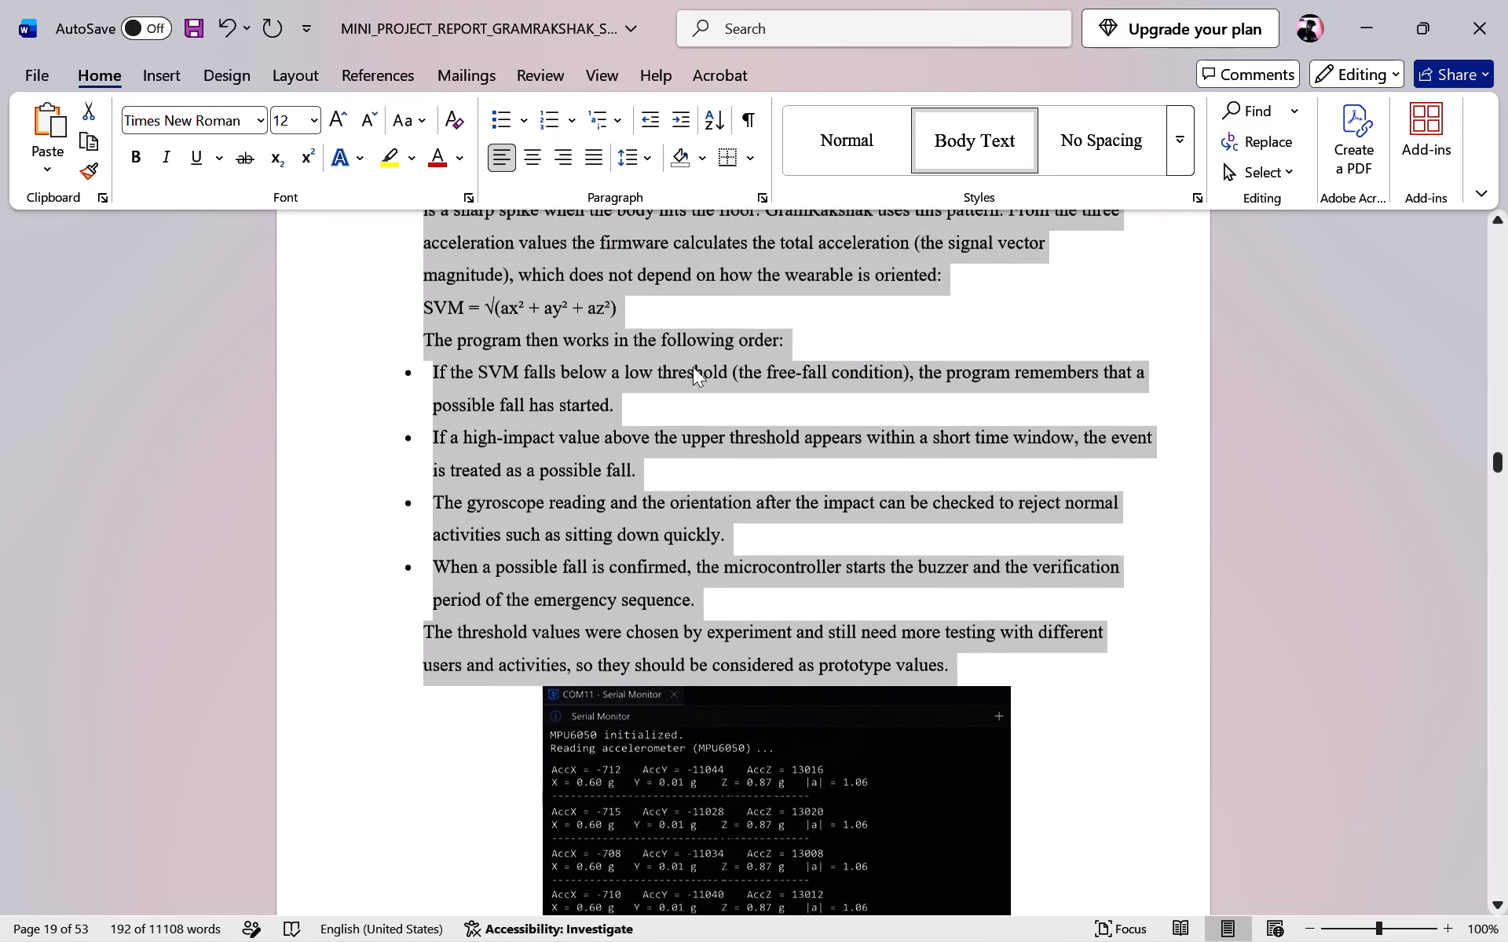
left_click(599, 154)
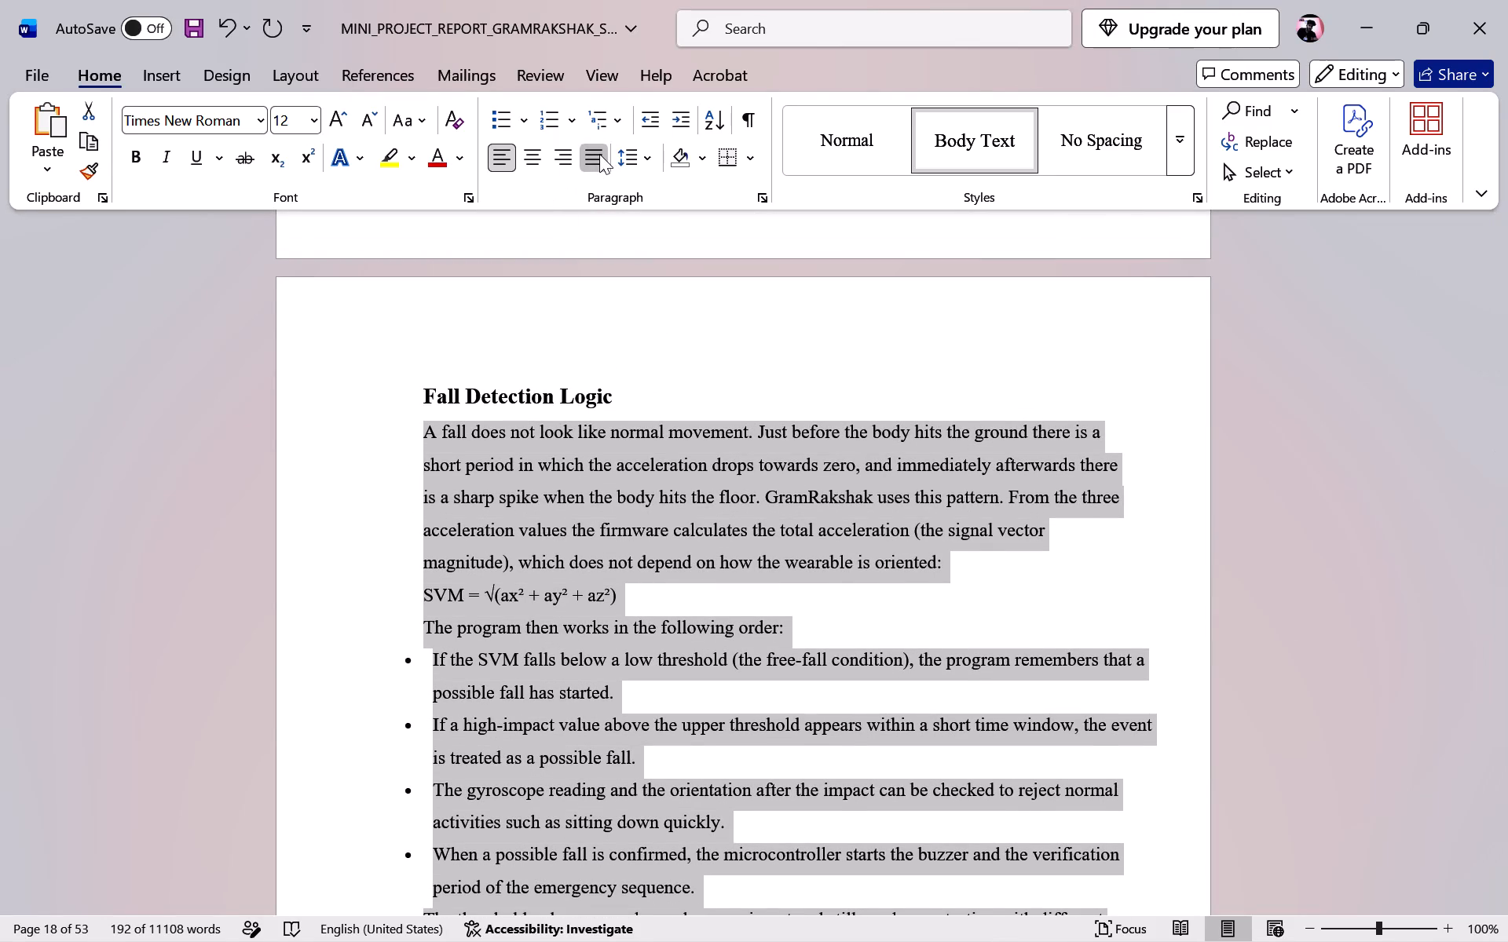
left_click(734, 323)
Review the page layout, figures and spacing from the Fall Detection Logic section through section 2.15 Transistors to the Chapter 3 title page.
scroll(734, 323, "down", 2)
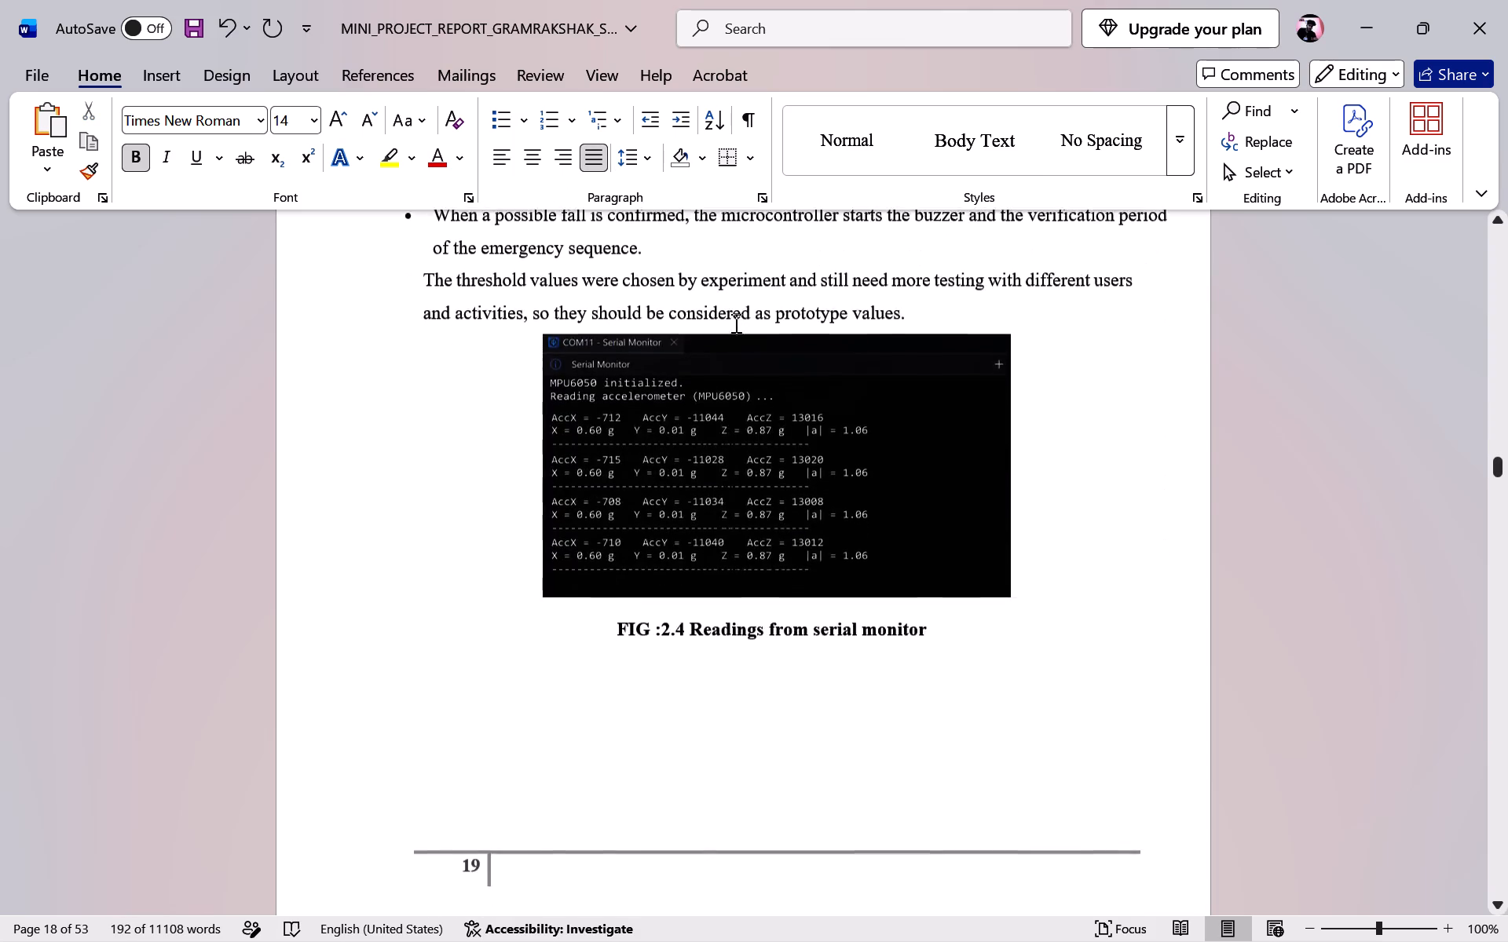
scroll(734, 323, "down", 7)
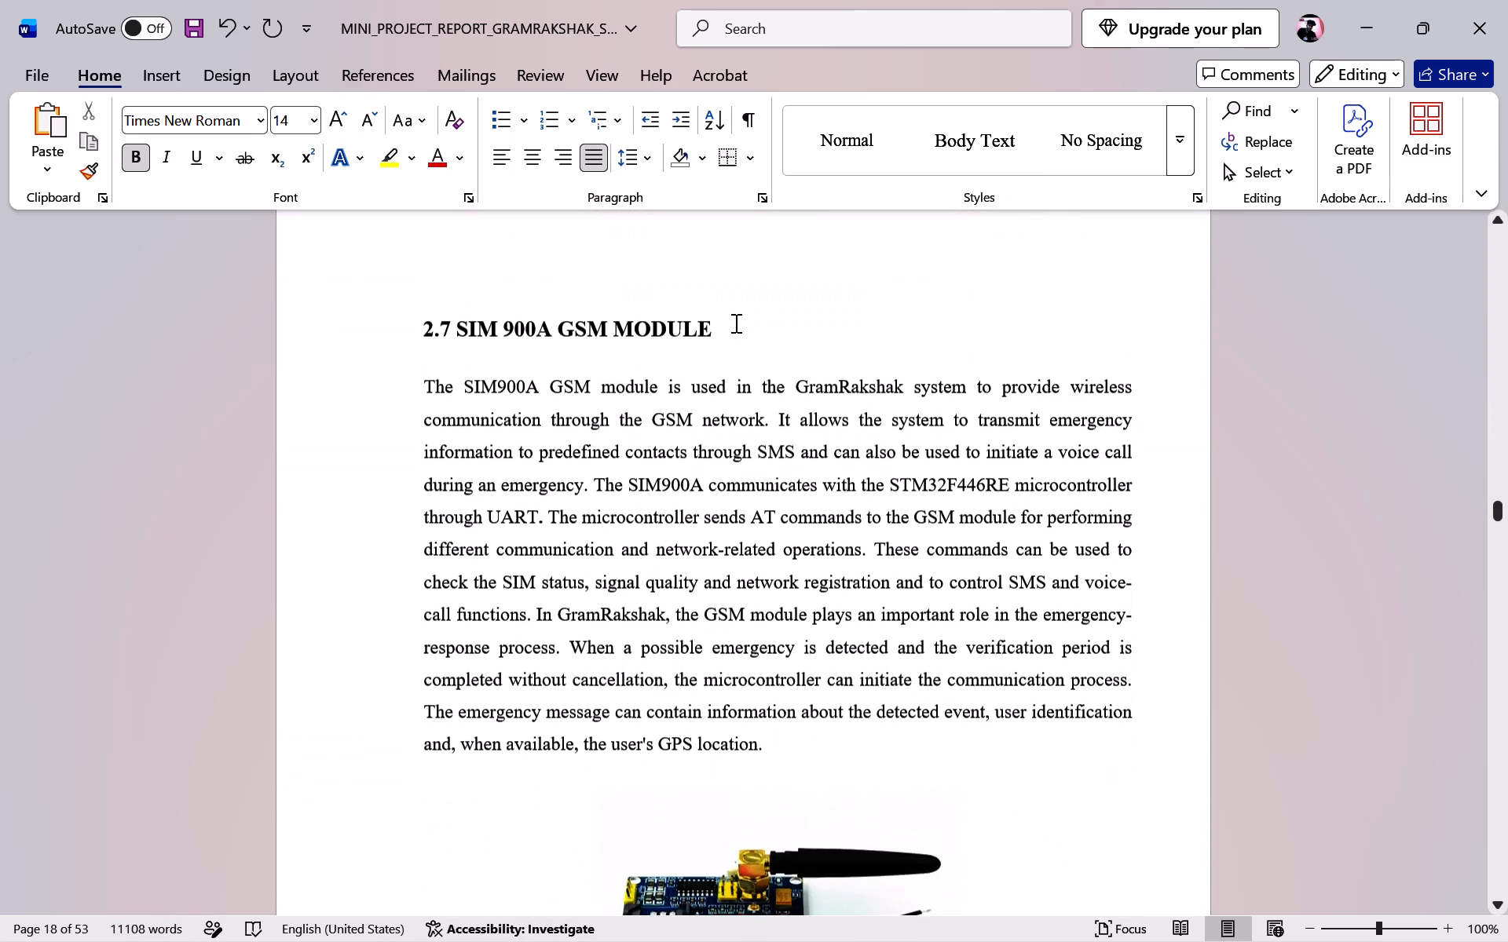
scroll(734, 323, "down", 7)
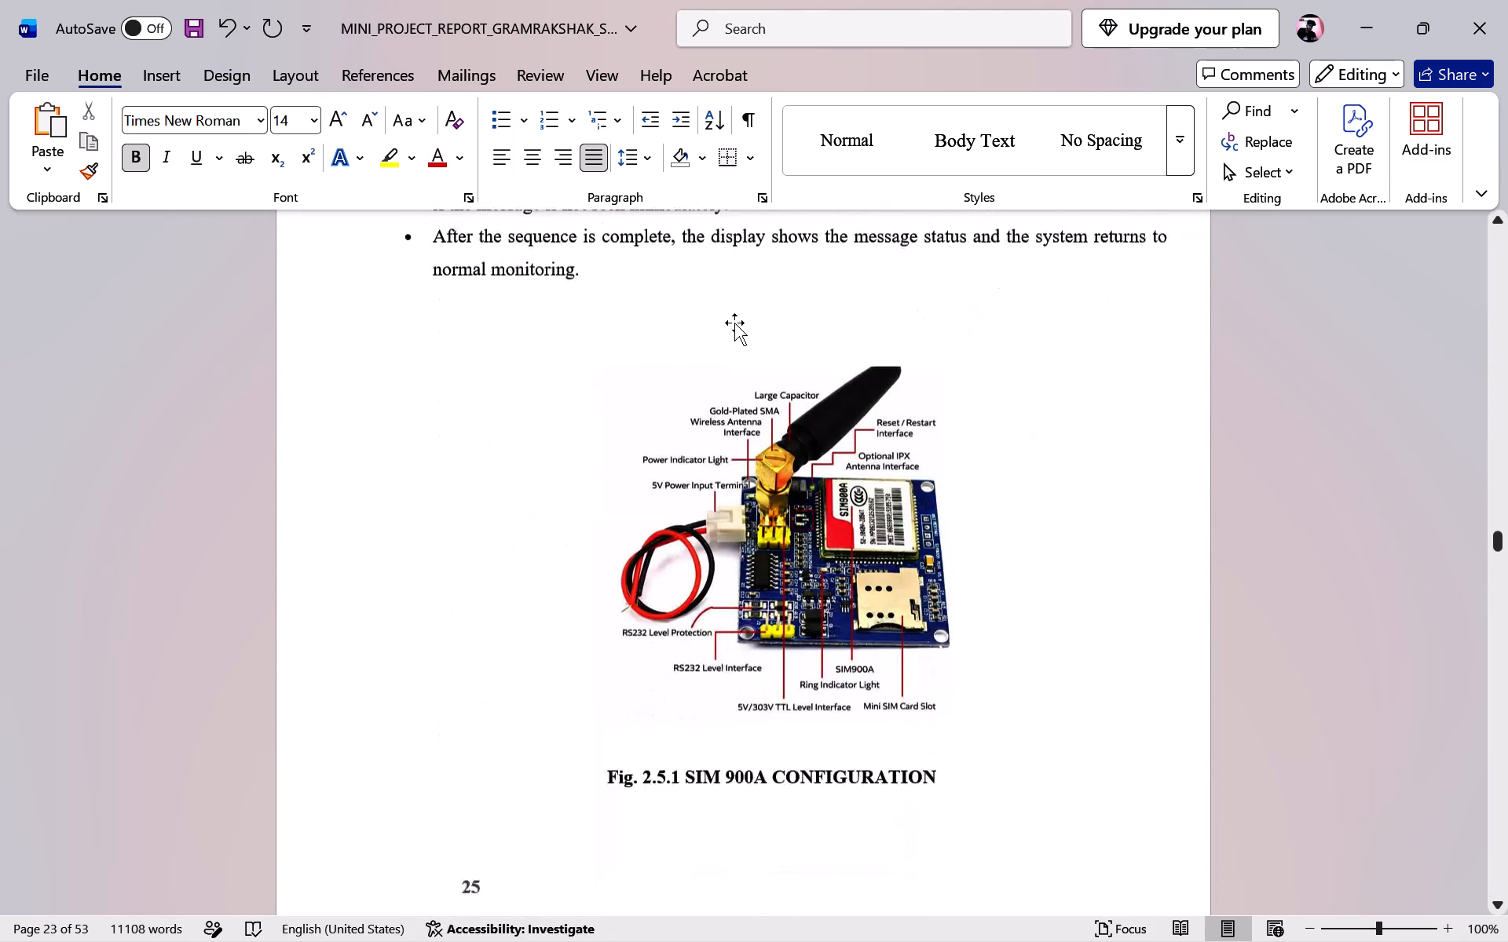
scroll(734, 323, "down", 5)
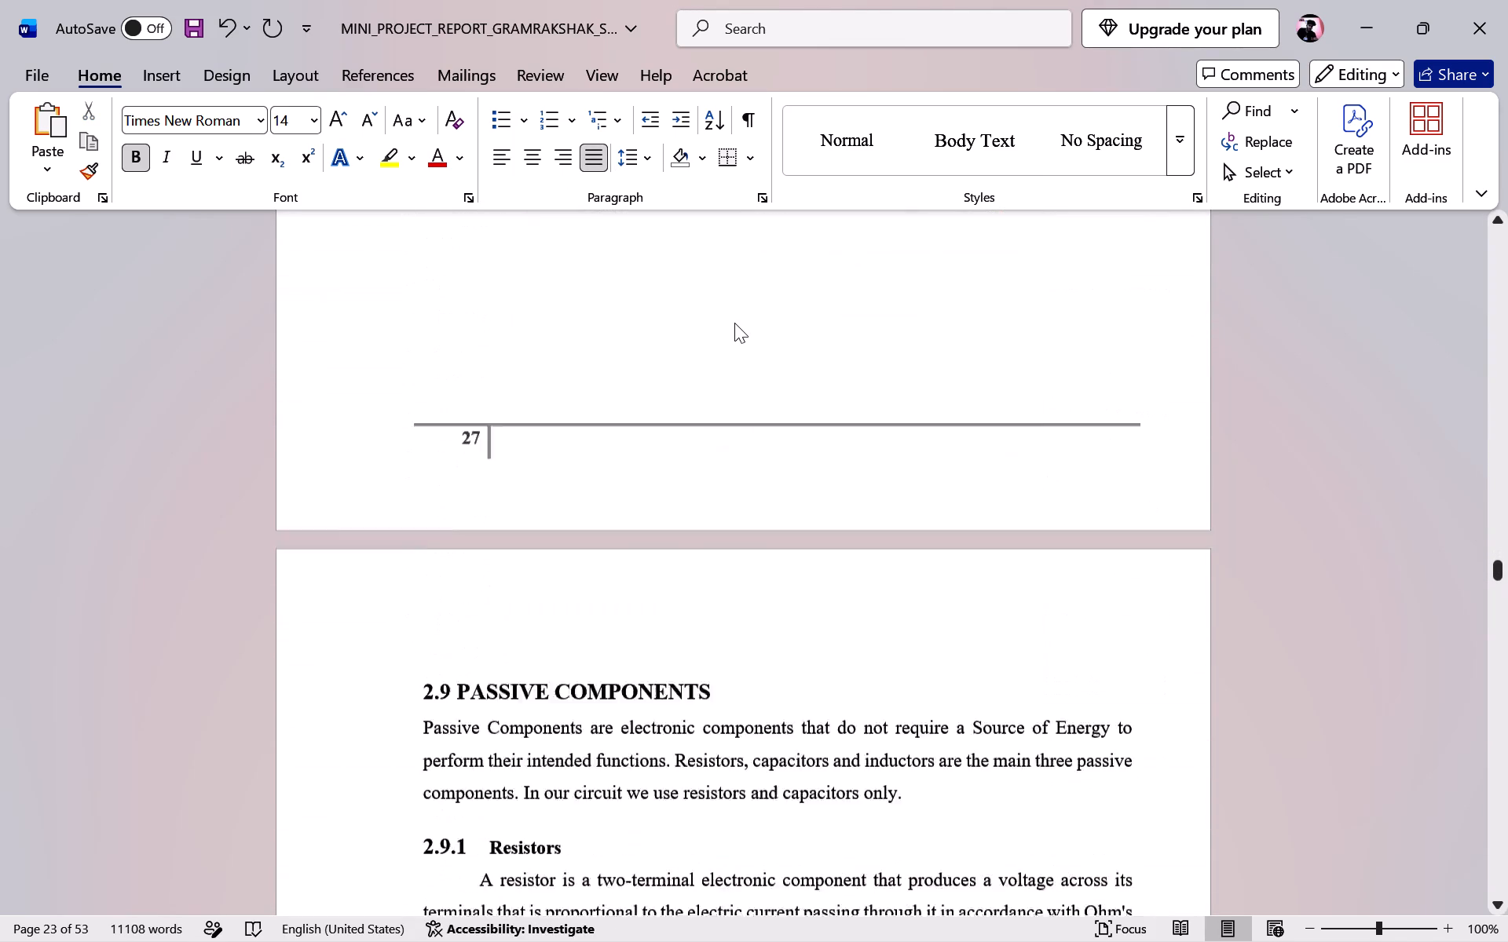
scroll(734, 323, "down", 12)
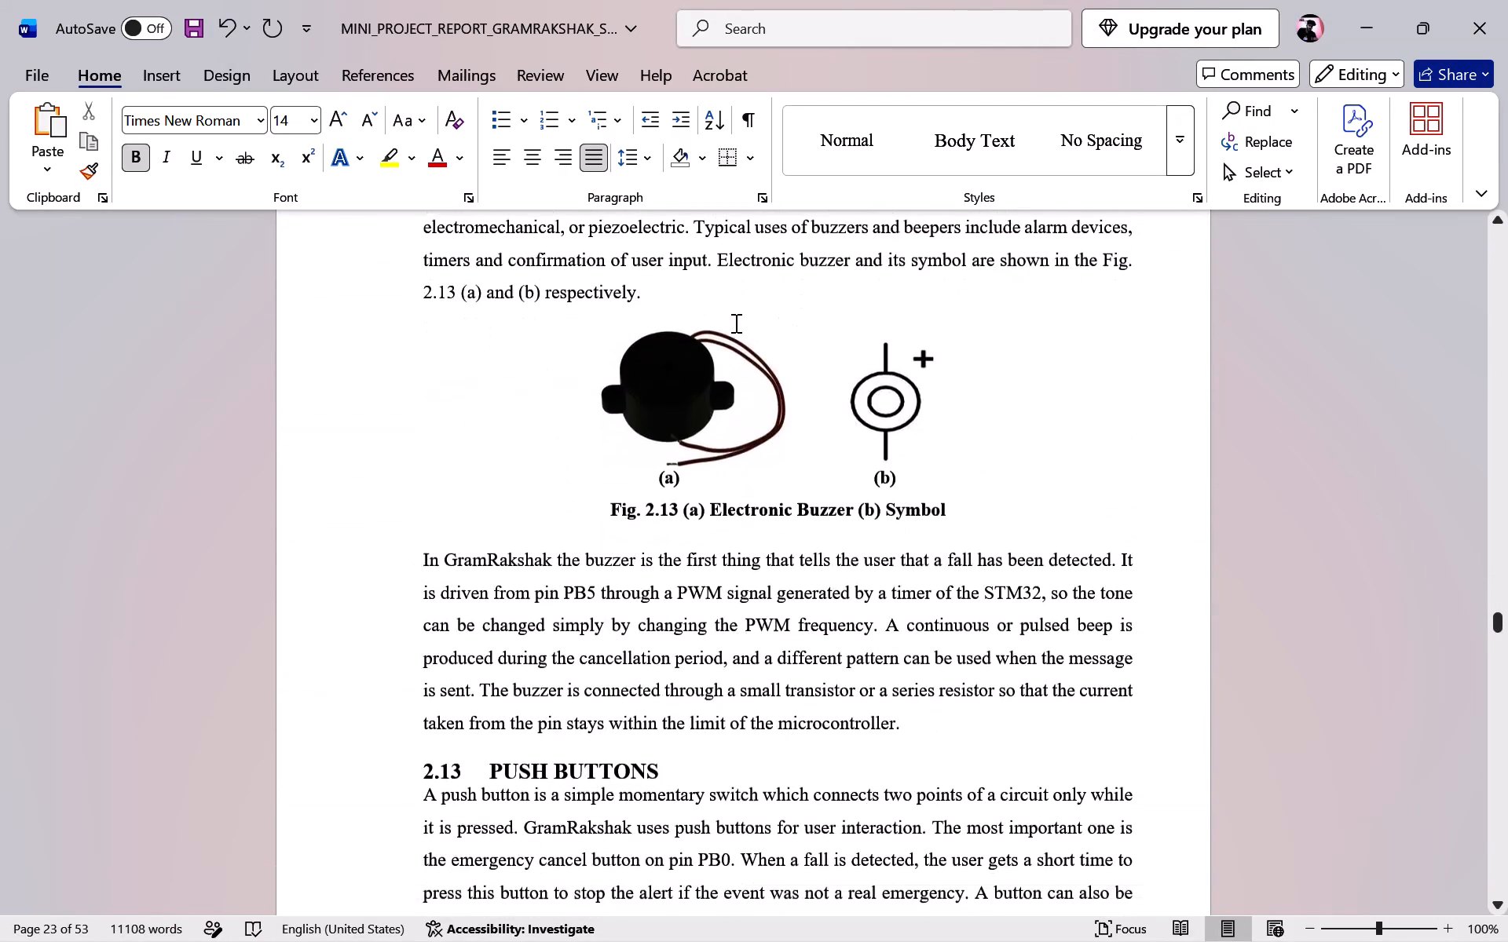
scroll(734, 323, "down", 7)
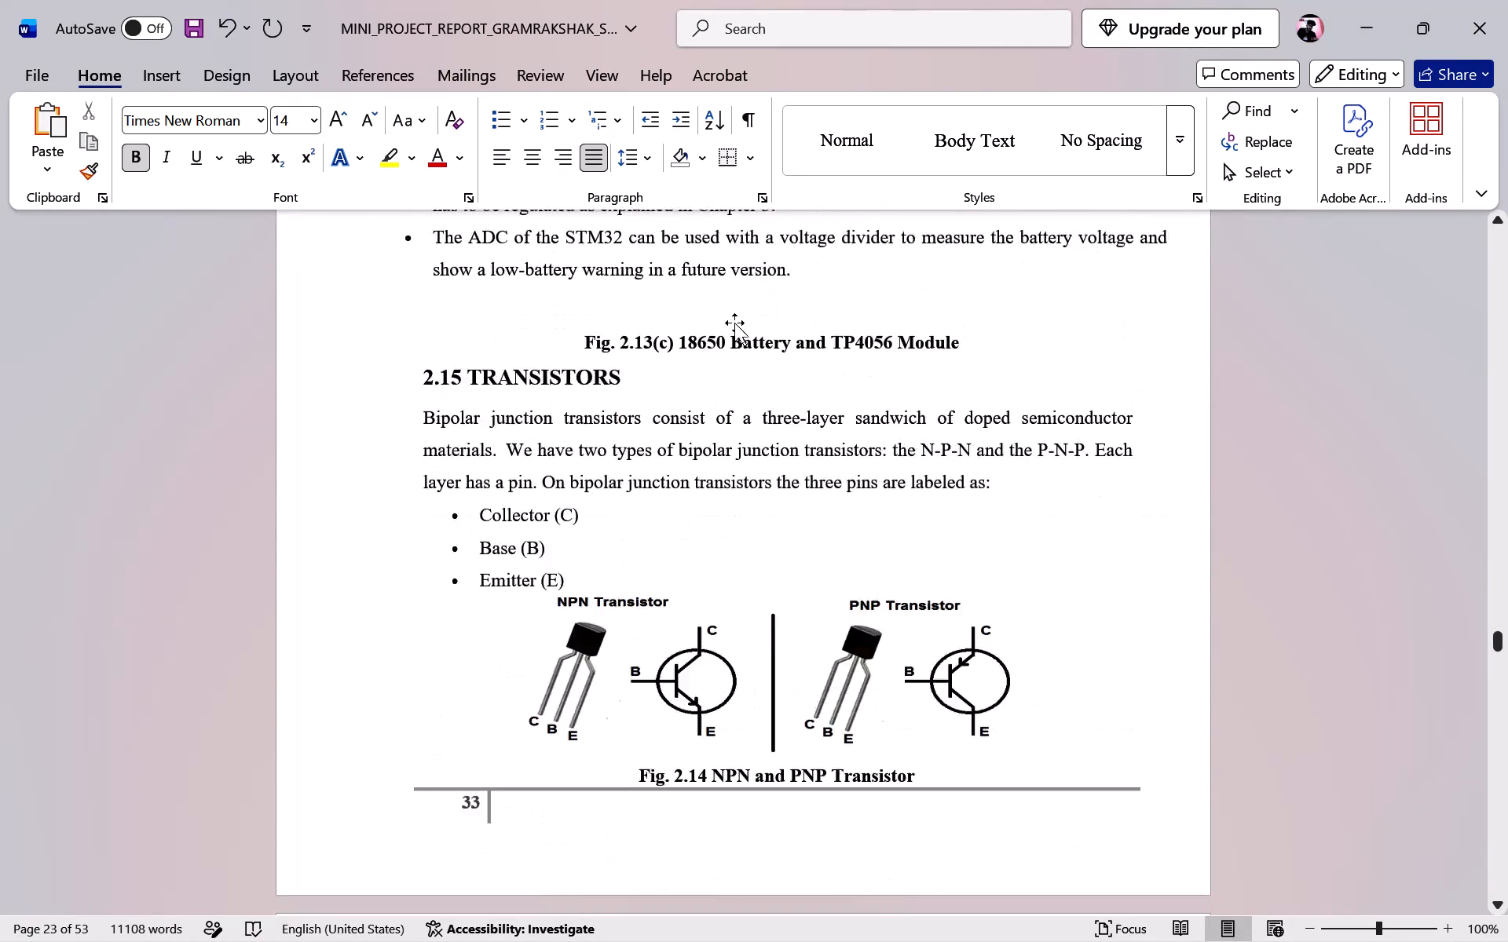
scroll(734, 323, "down", 1)
scroll(734, 323, "up", 1)
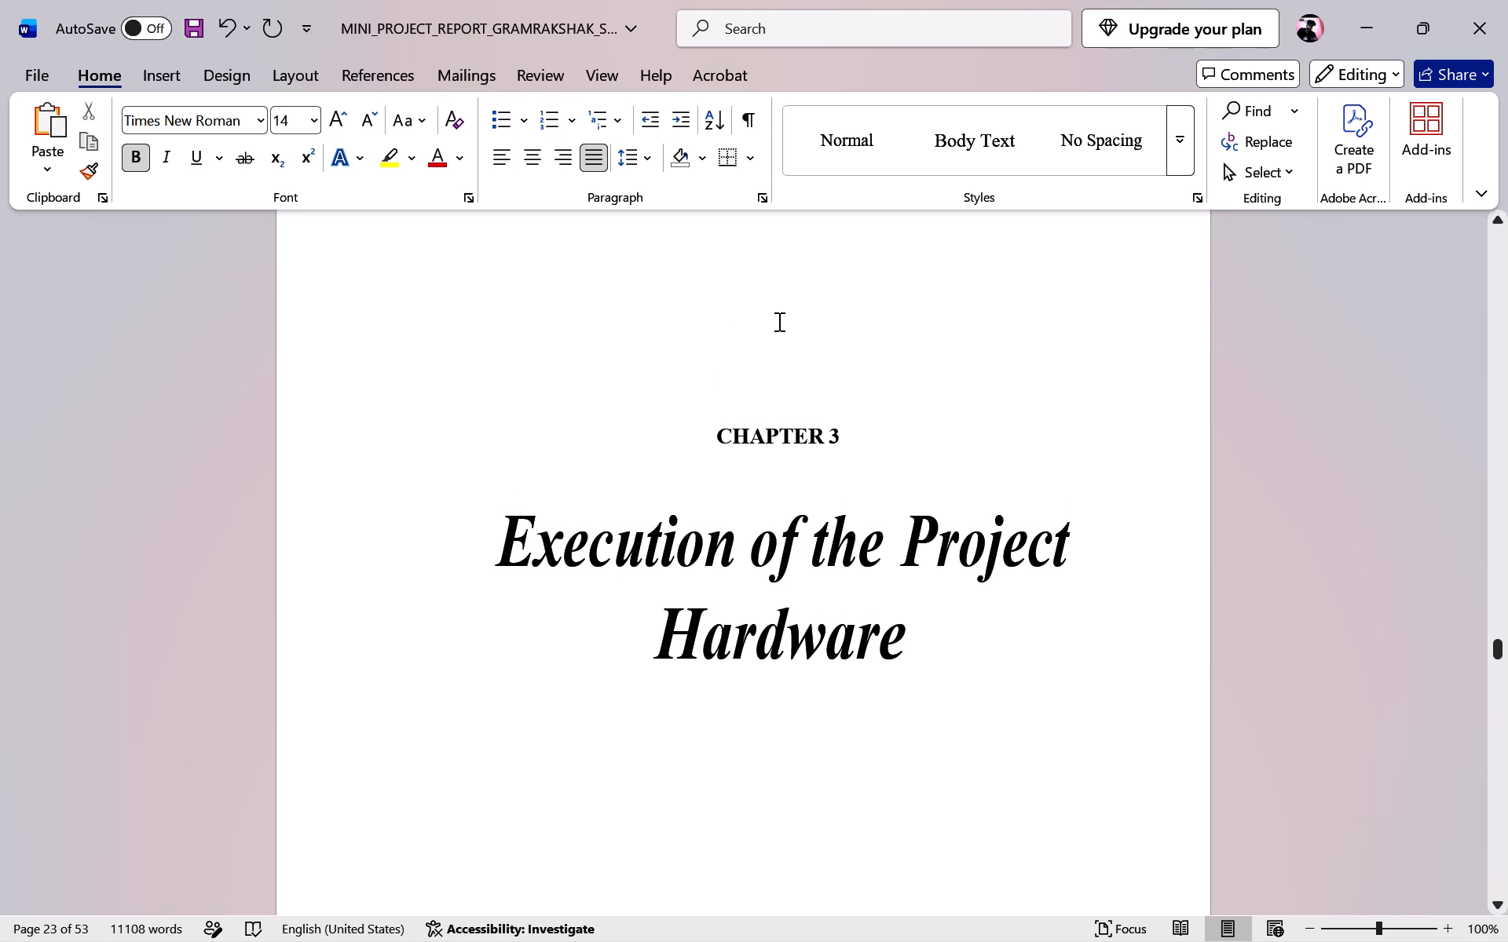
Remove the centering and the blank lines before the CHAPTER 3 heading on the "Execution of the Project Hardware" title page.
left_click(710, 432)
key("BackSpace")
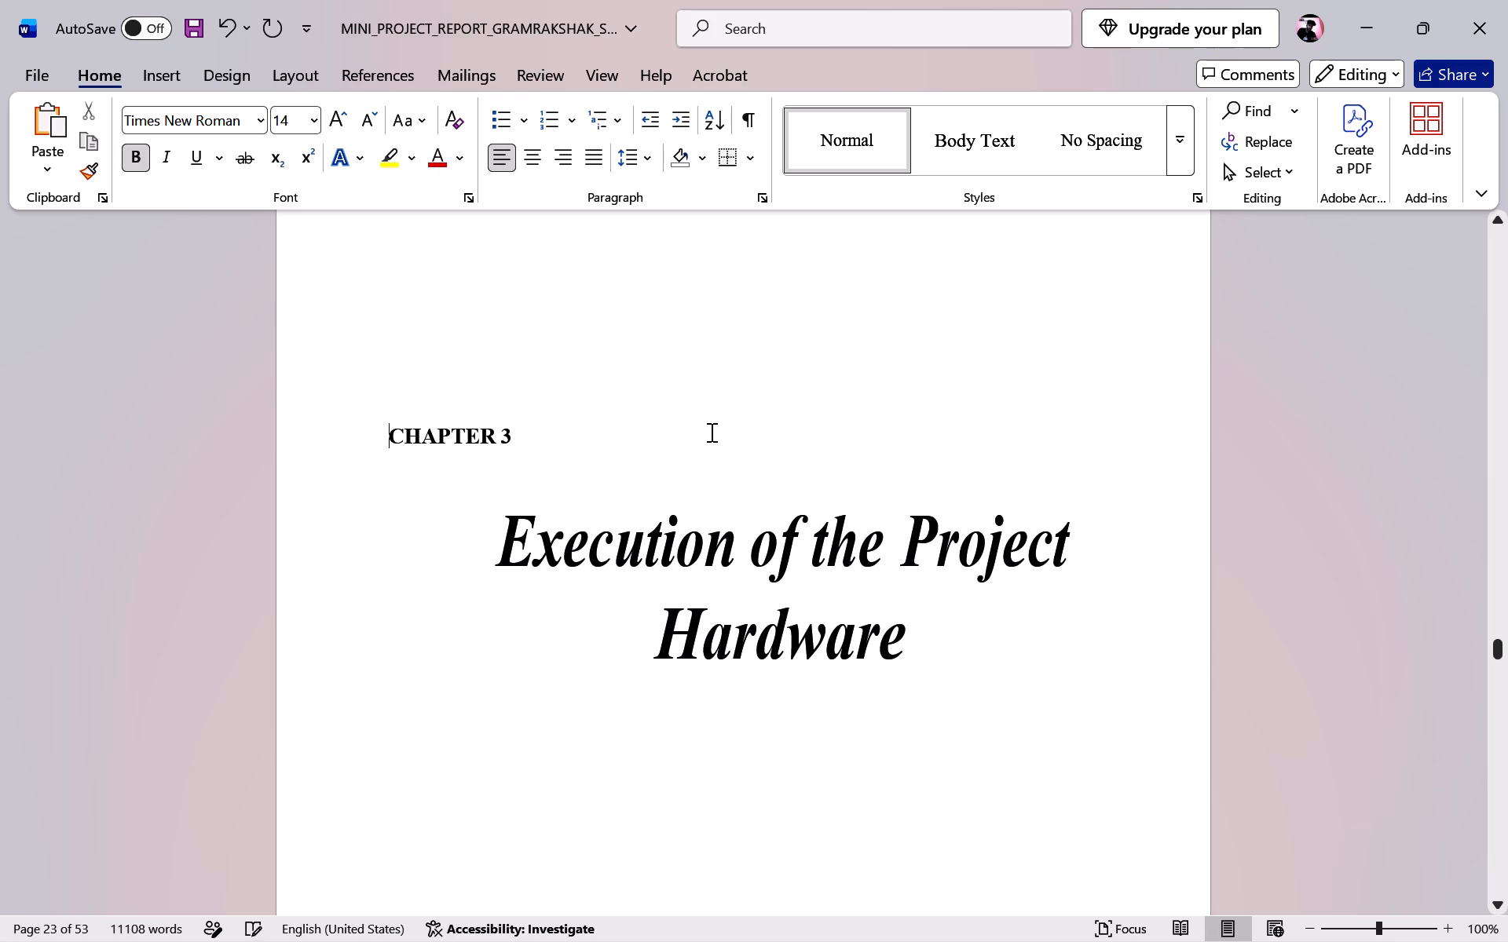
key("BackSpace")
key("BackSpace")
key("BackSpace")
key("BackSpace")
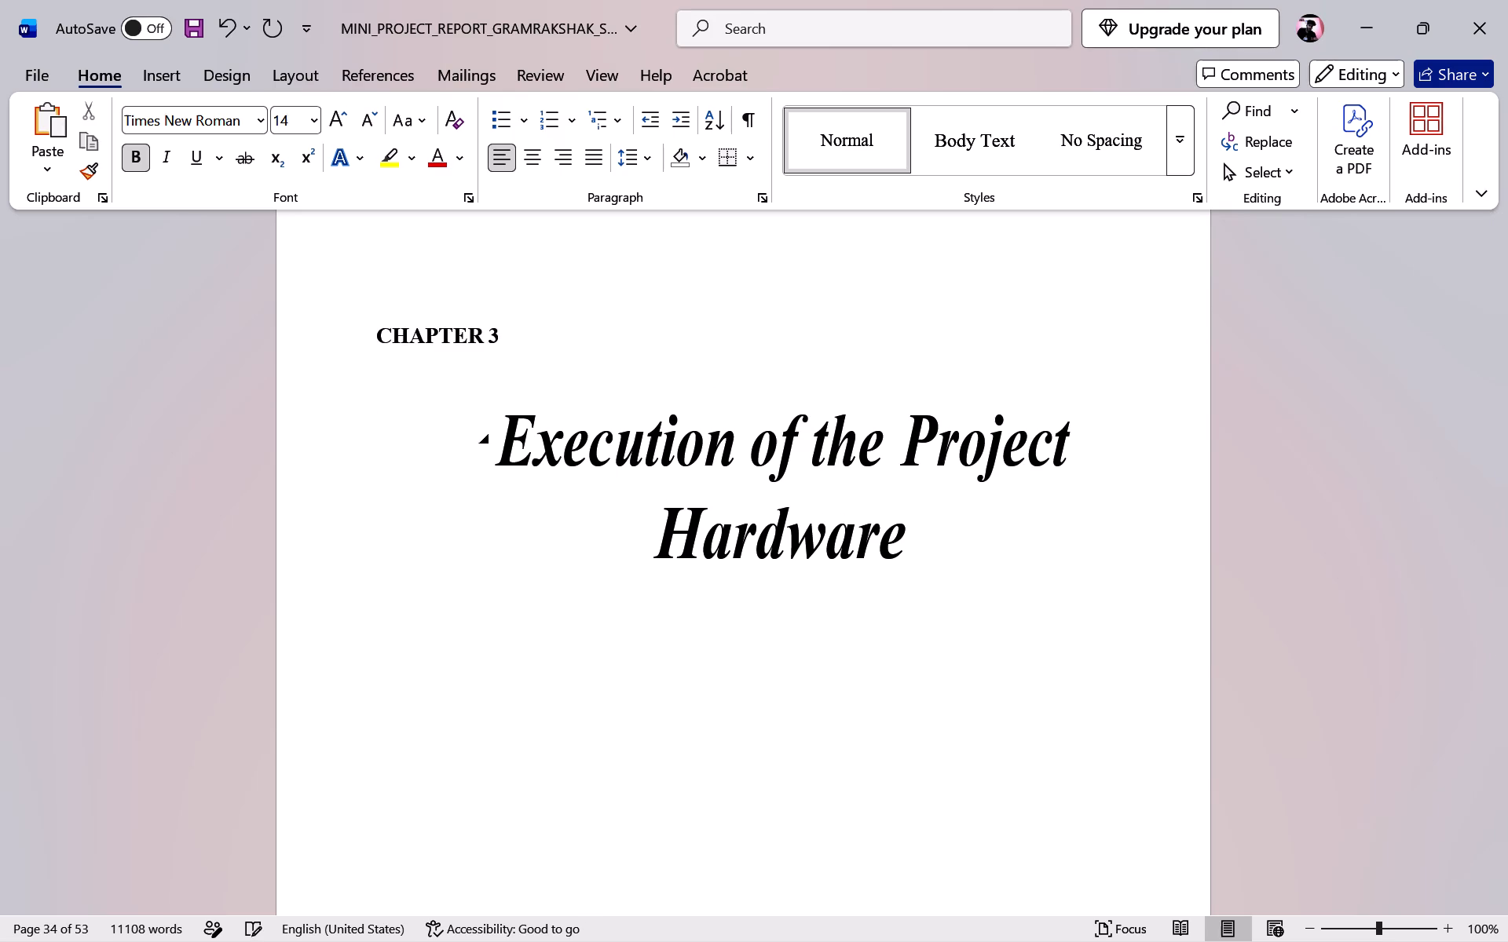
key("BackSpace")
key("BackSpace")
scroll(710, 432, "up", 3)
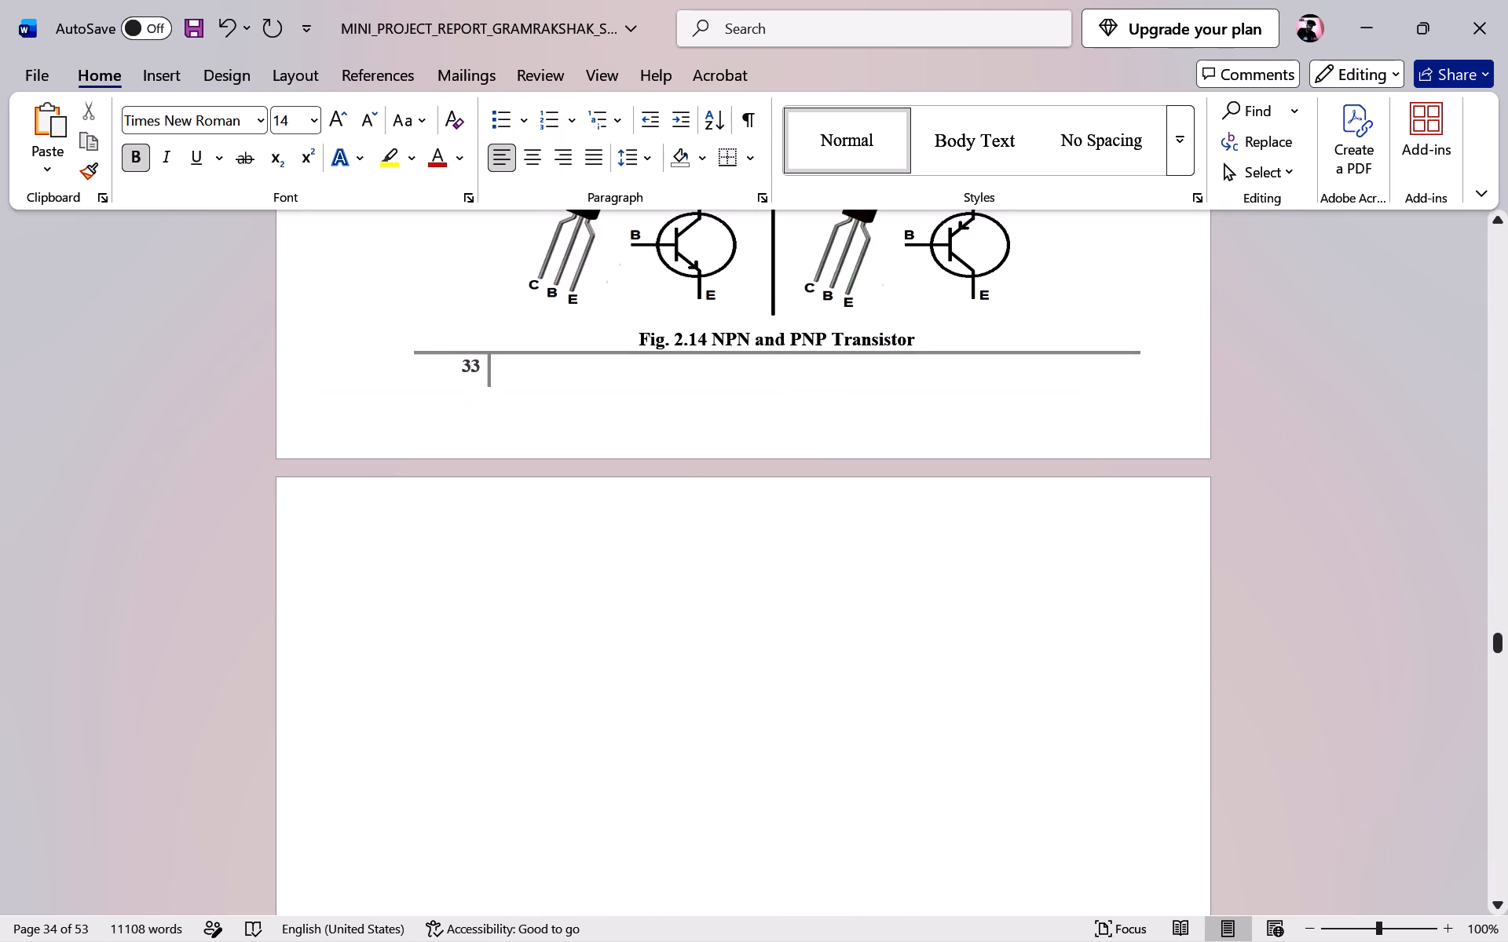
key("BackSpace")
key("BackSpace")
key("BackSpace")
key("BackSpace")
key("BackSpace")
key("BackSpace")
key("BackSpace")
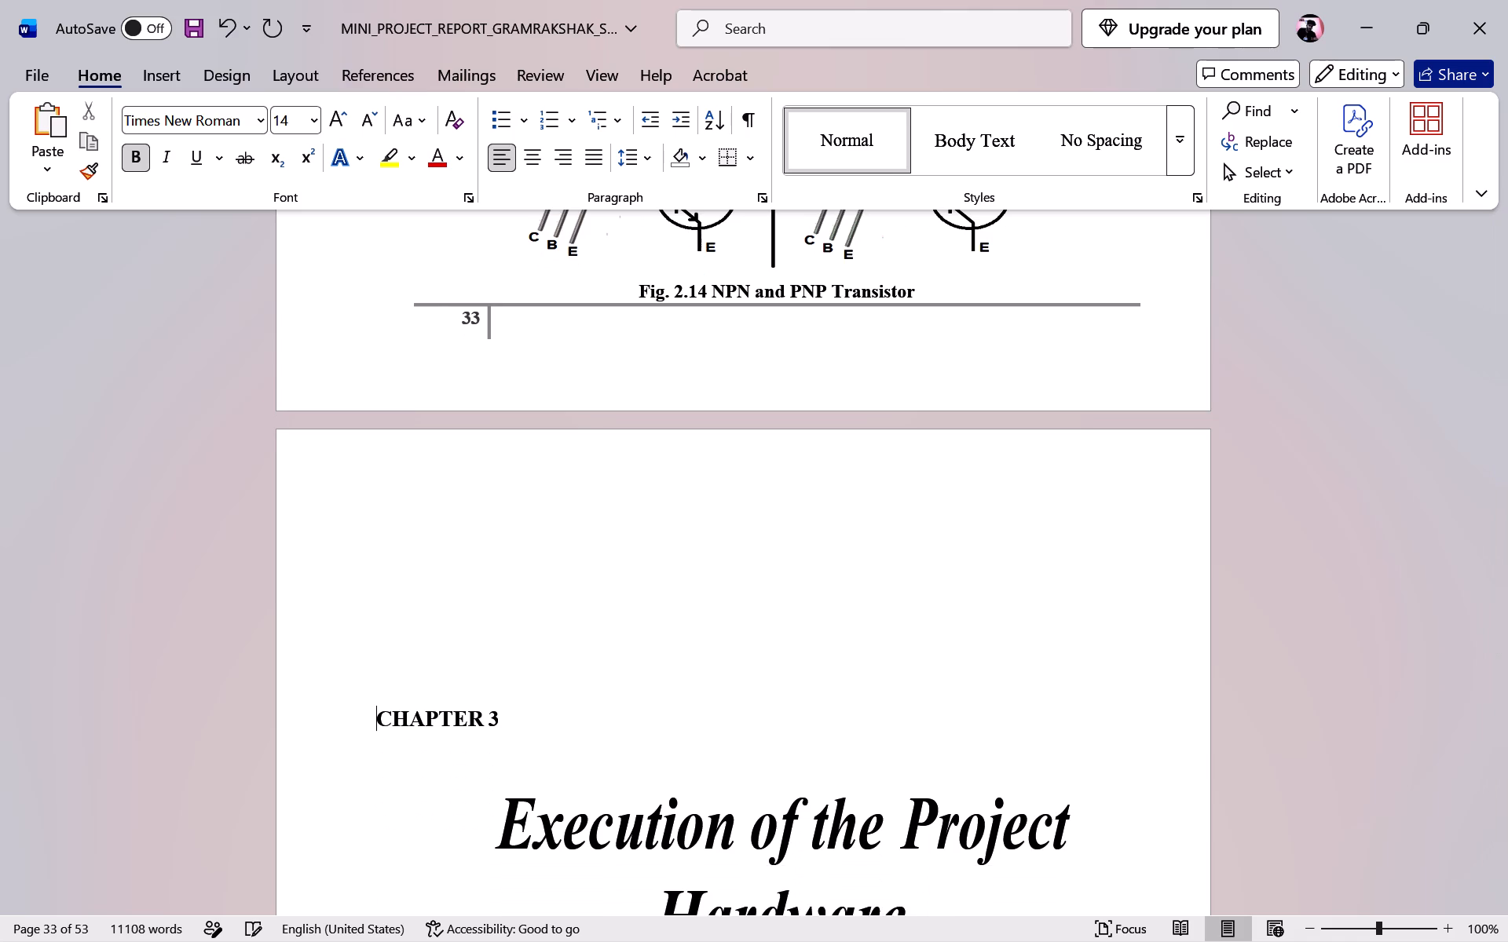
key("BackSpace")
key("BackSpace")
Check the layout back to section 2.2 Block Diagram and forward to the Chapter 4 title page, comparing it with the Chapter 3 title page.
scroll(741, 540, "up", 10)
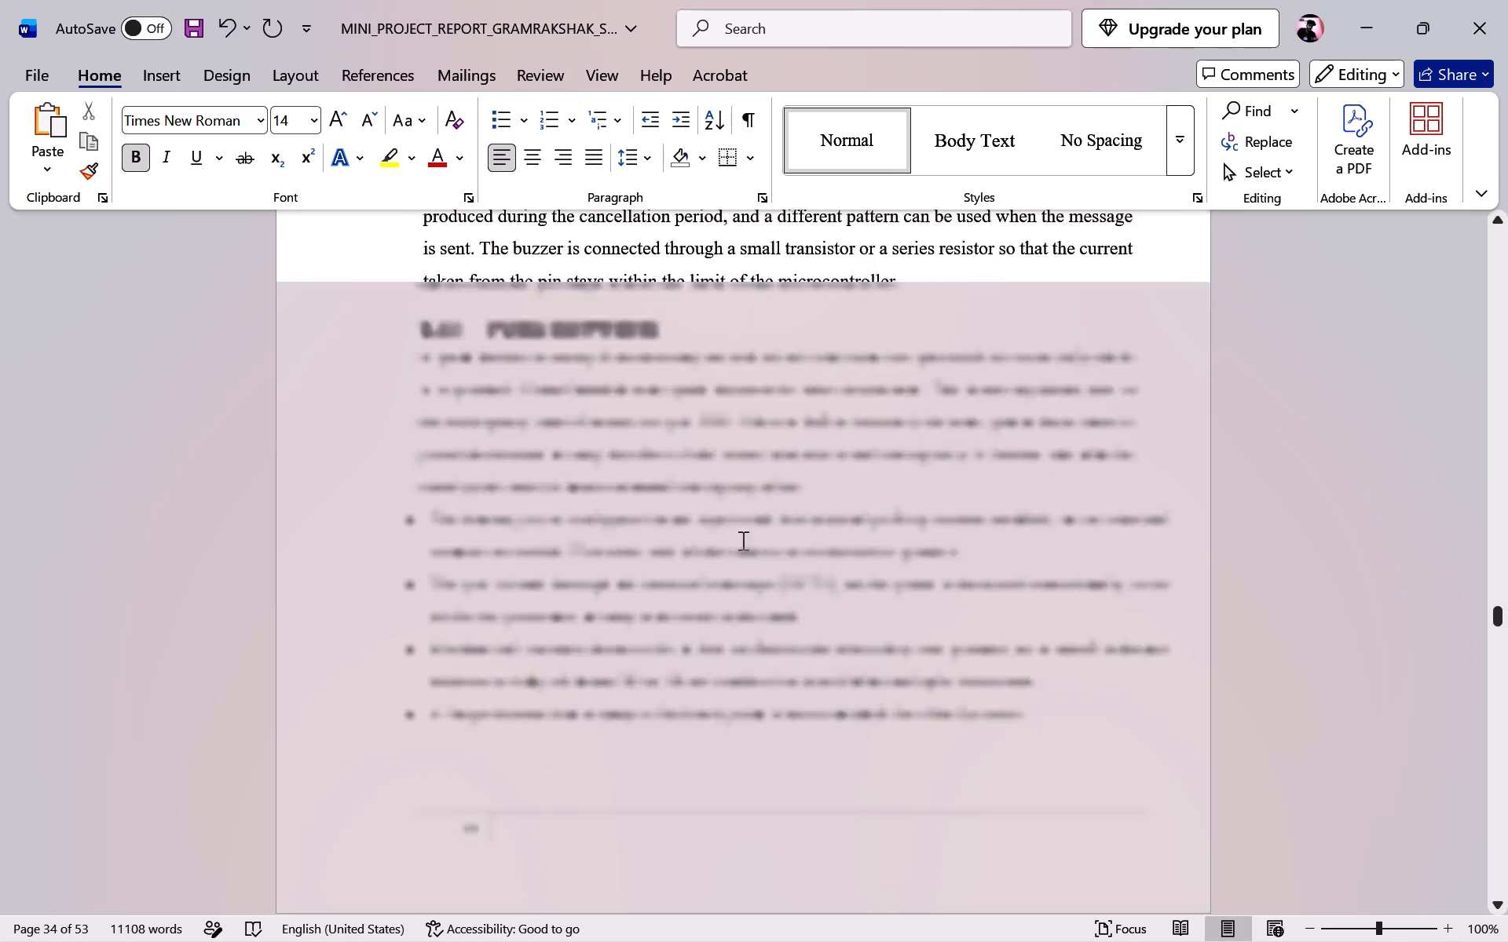
scroll(741, 540, "up", 16)
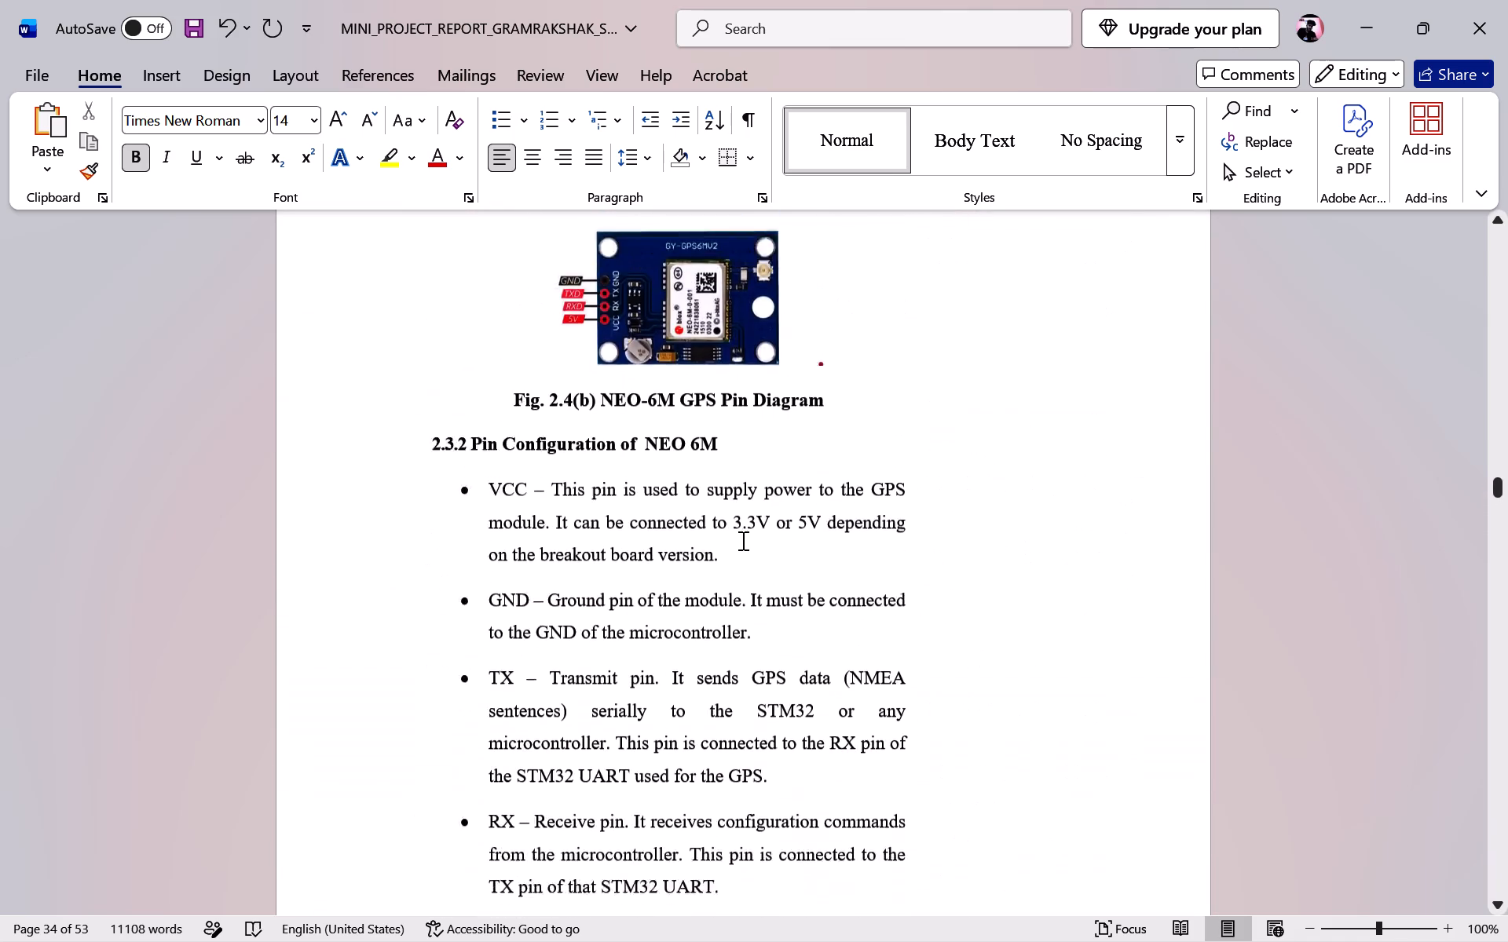
scroll(741, 540, "up", 8)
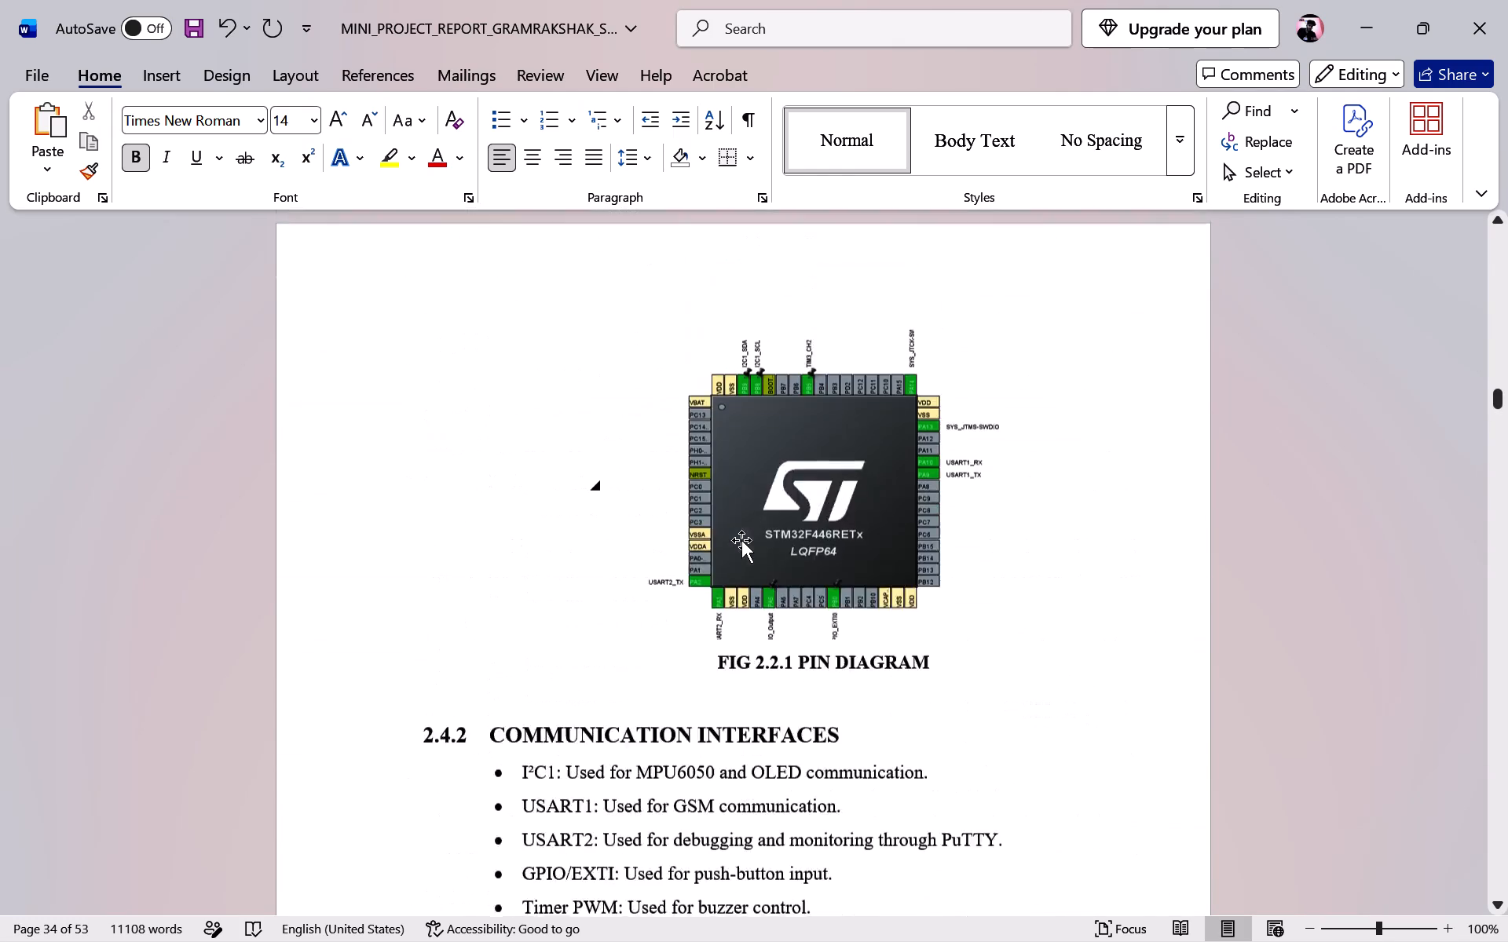
scroll(741, 540, "up", 10)
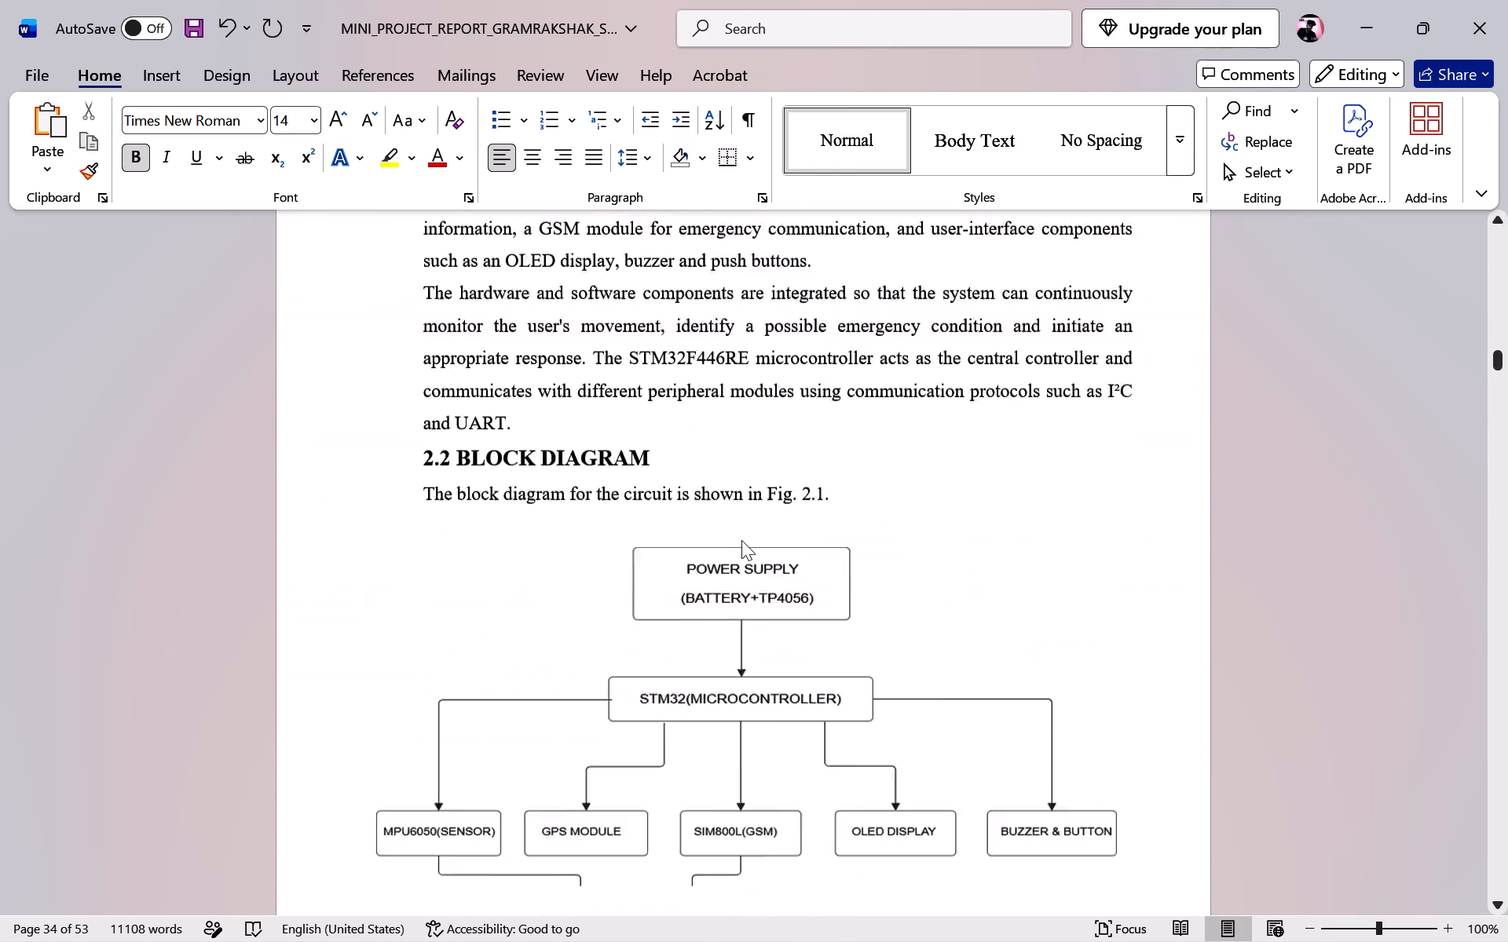
scroll(741, 540, "down", 20)
scroll(741, 540, "down", 8)
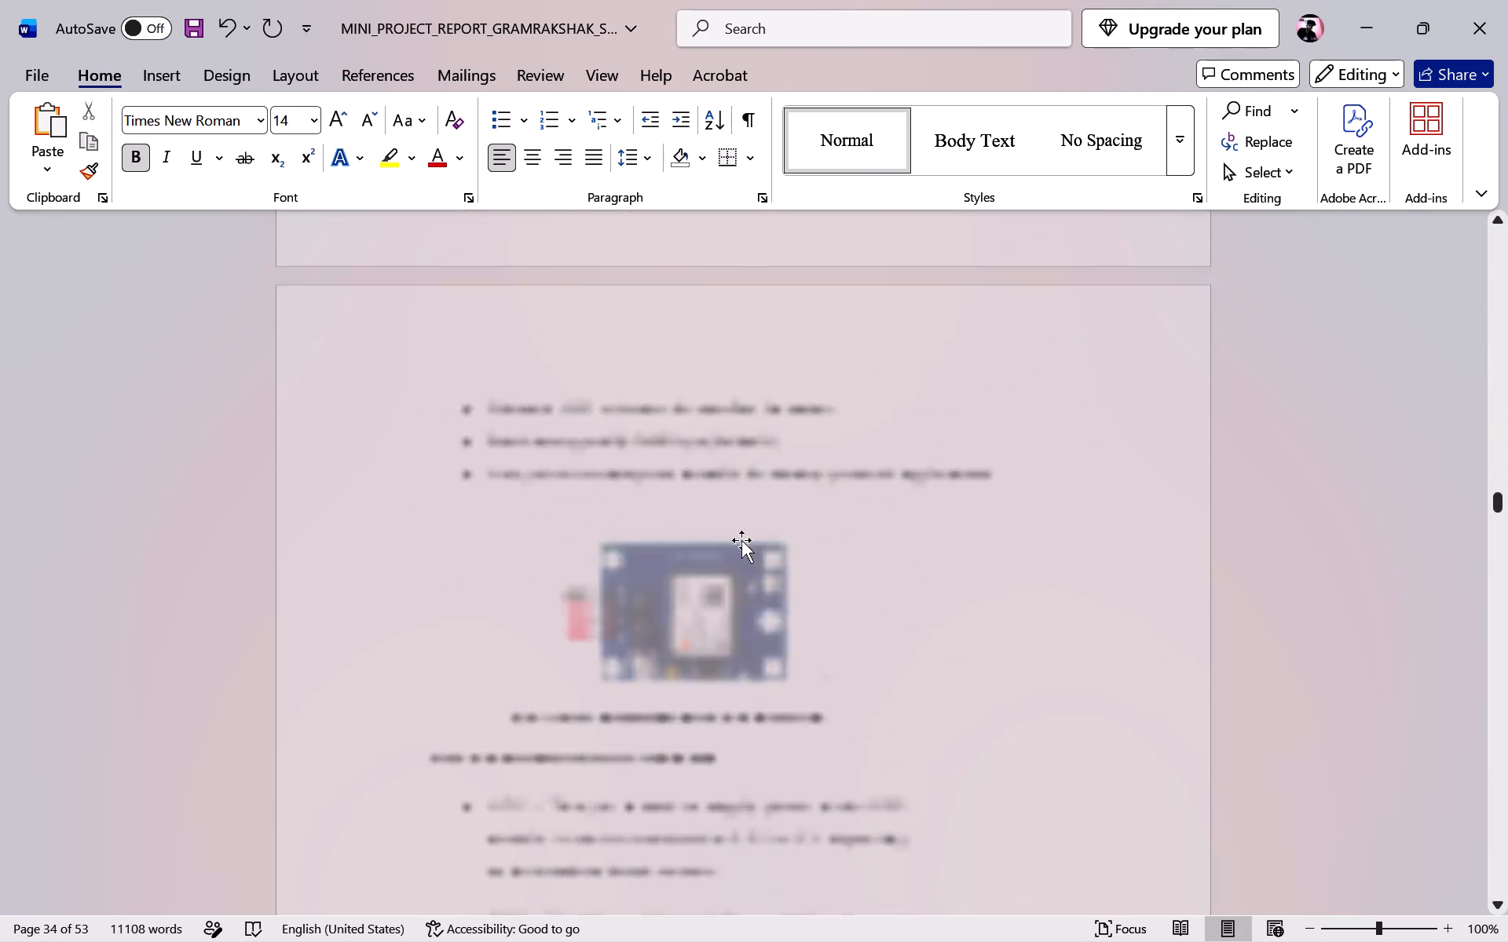
scroll(741, 540, "down", 3)
scroll(741, 540, "up", 6)
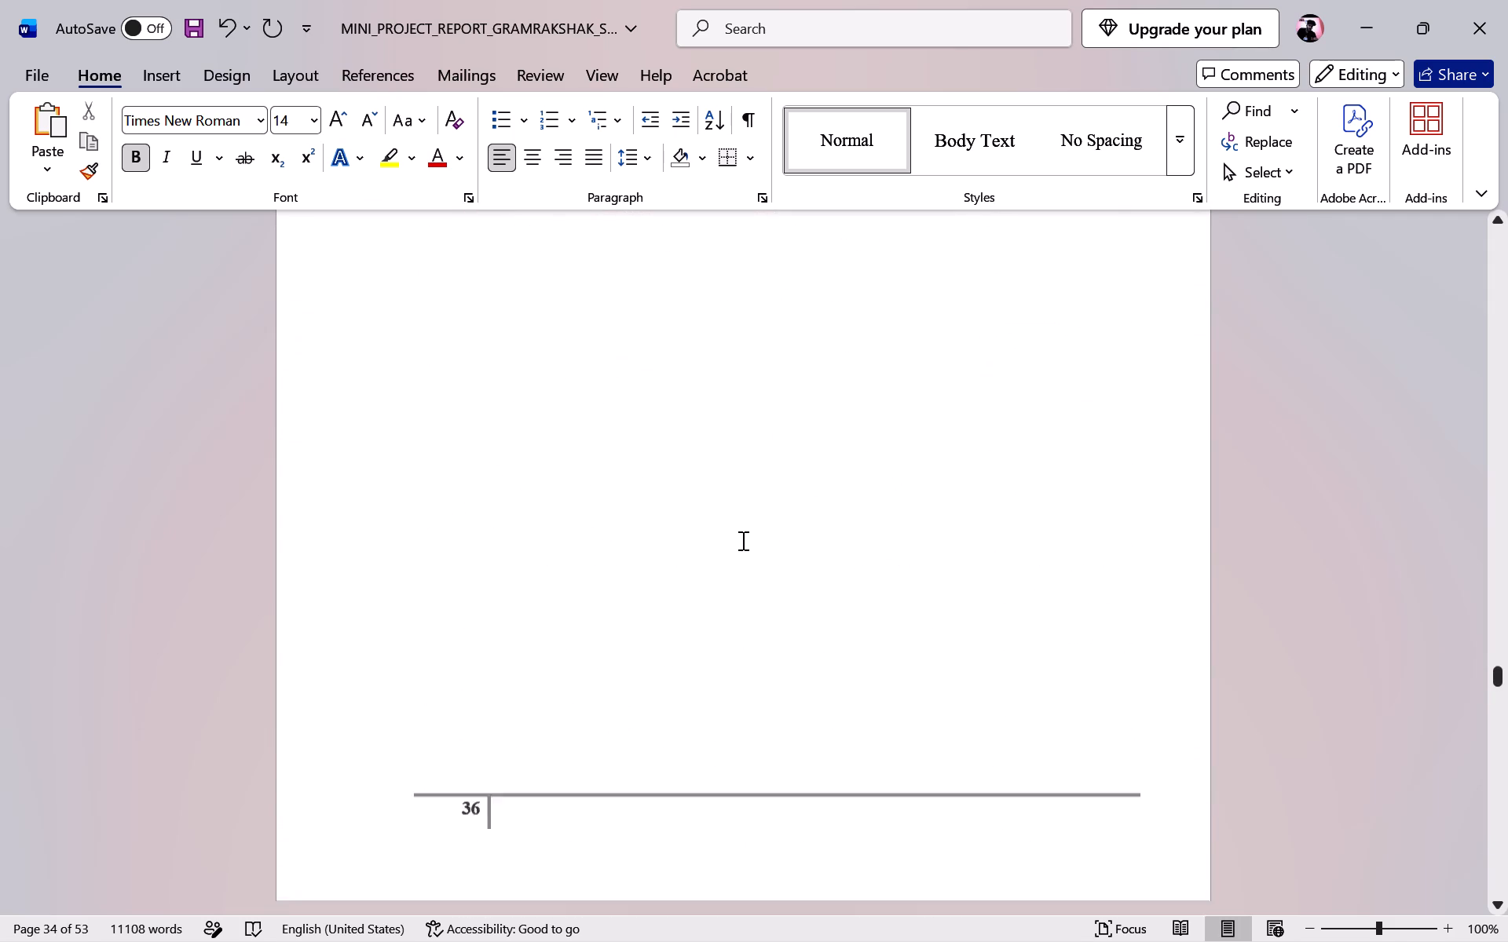
scroll(741, 540, "up", 1)
scroll(741, 540, "down", 7)
scroll(741, 540, "up", 3)
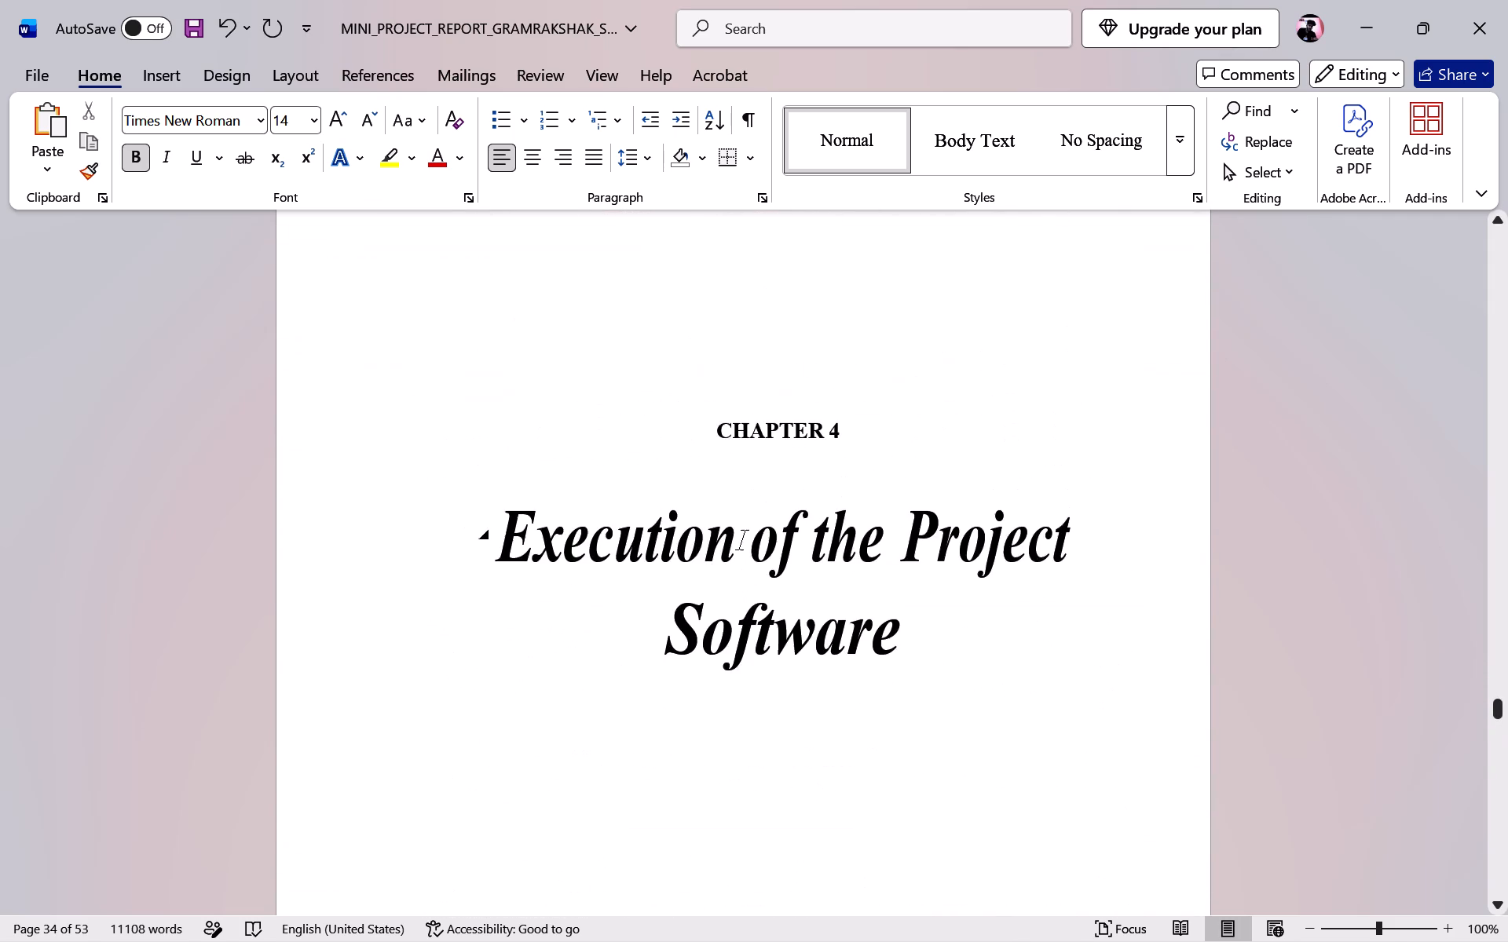
scroll(741, 540, "up", 9)
scroll(741, 540, "down", 1)
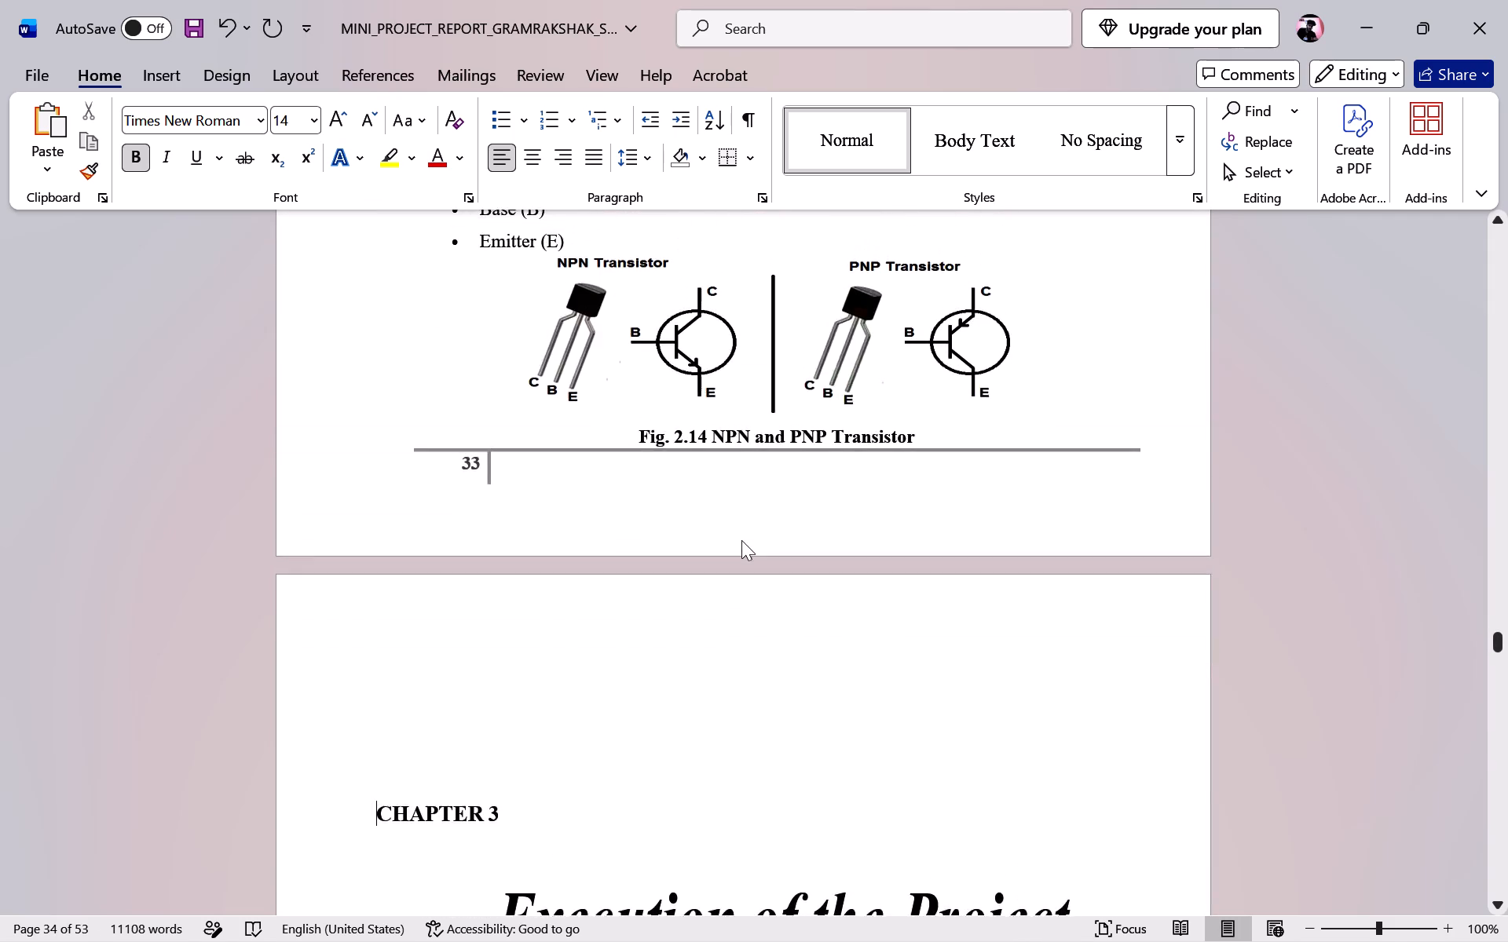
scroll(741, 540, "down", 1)
scroll(741, 540, "up", 1)
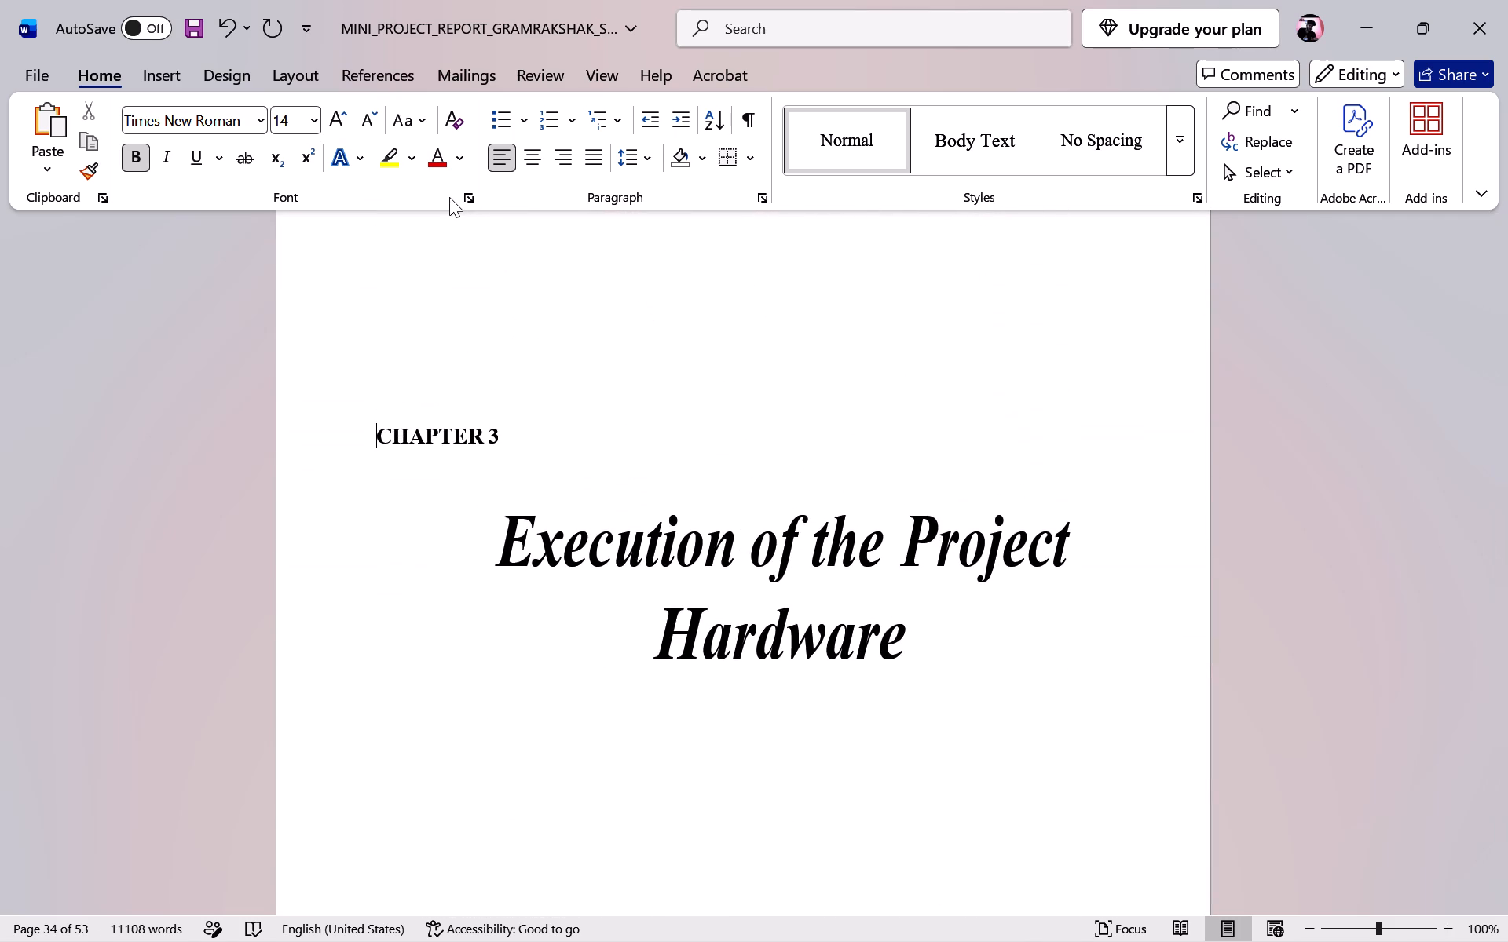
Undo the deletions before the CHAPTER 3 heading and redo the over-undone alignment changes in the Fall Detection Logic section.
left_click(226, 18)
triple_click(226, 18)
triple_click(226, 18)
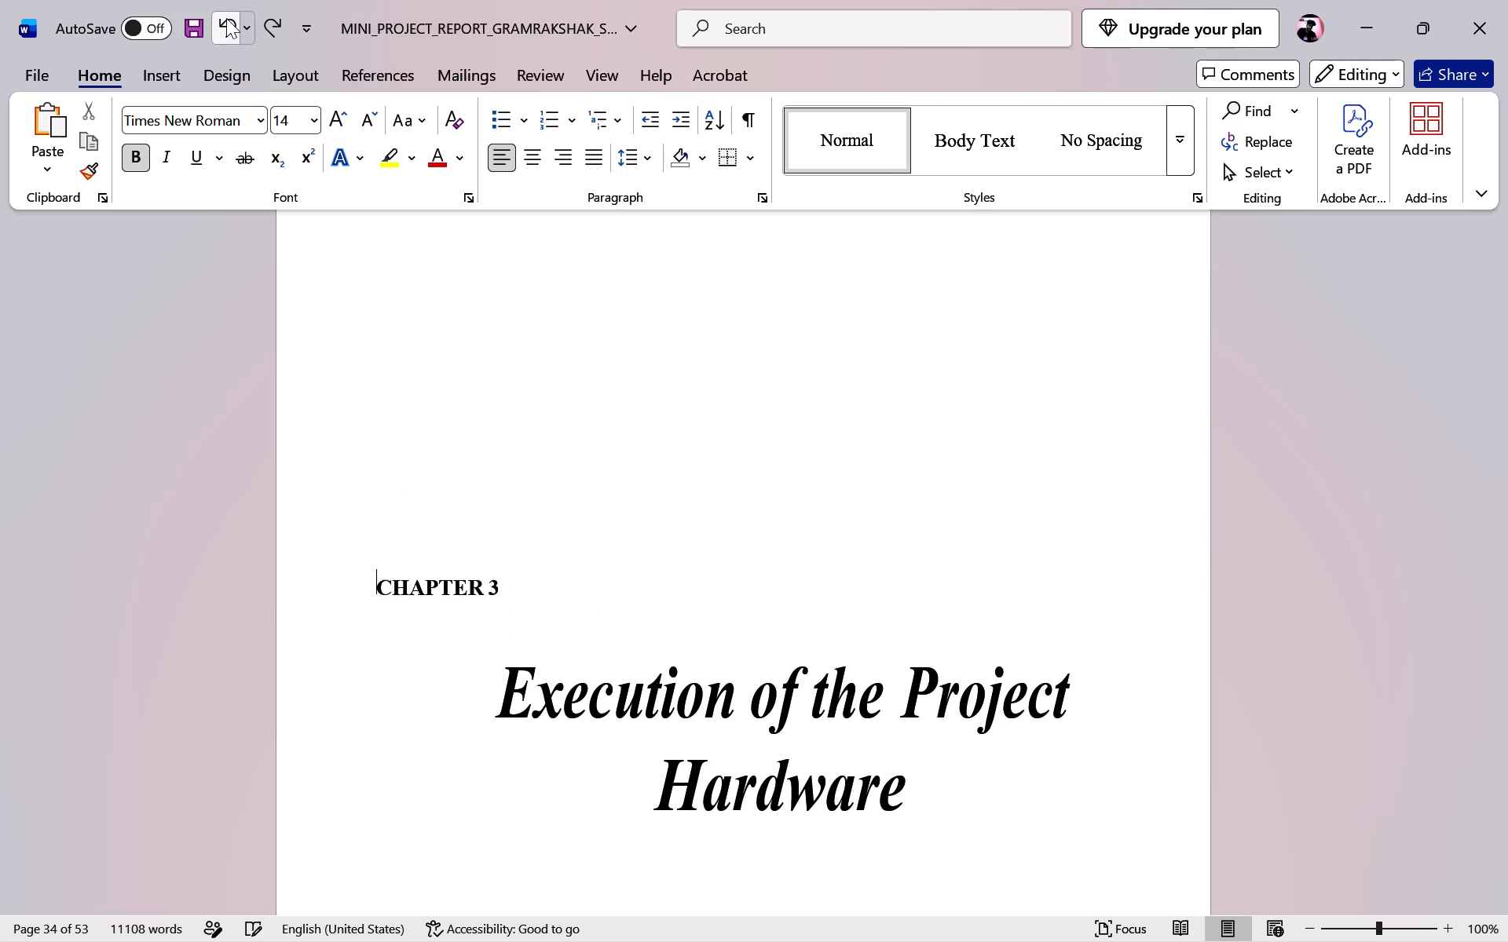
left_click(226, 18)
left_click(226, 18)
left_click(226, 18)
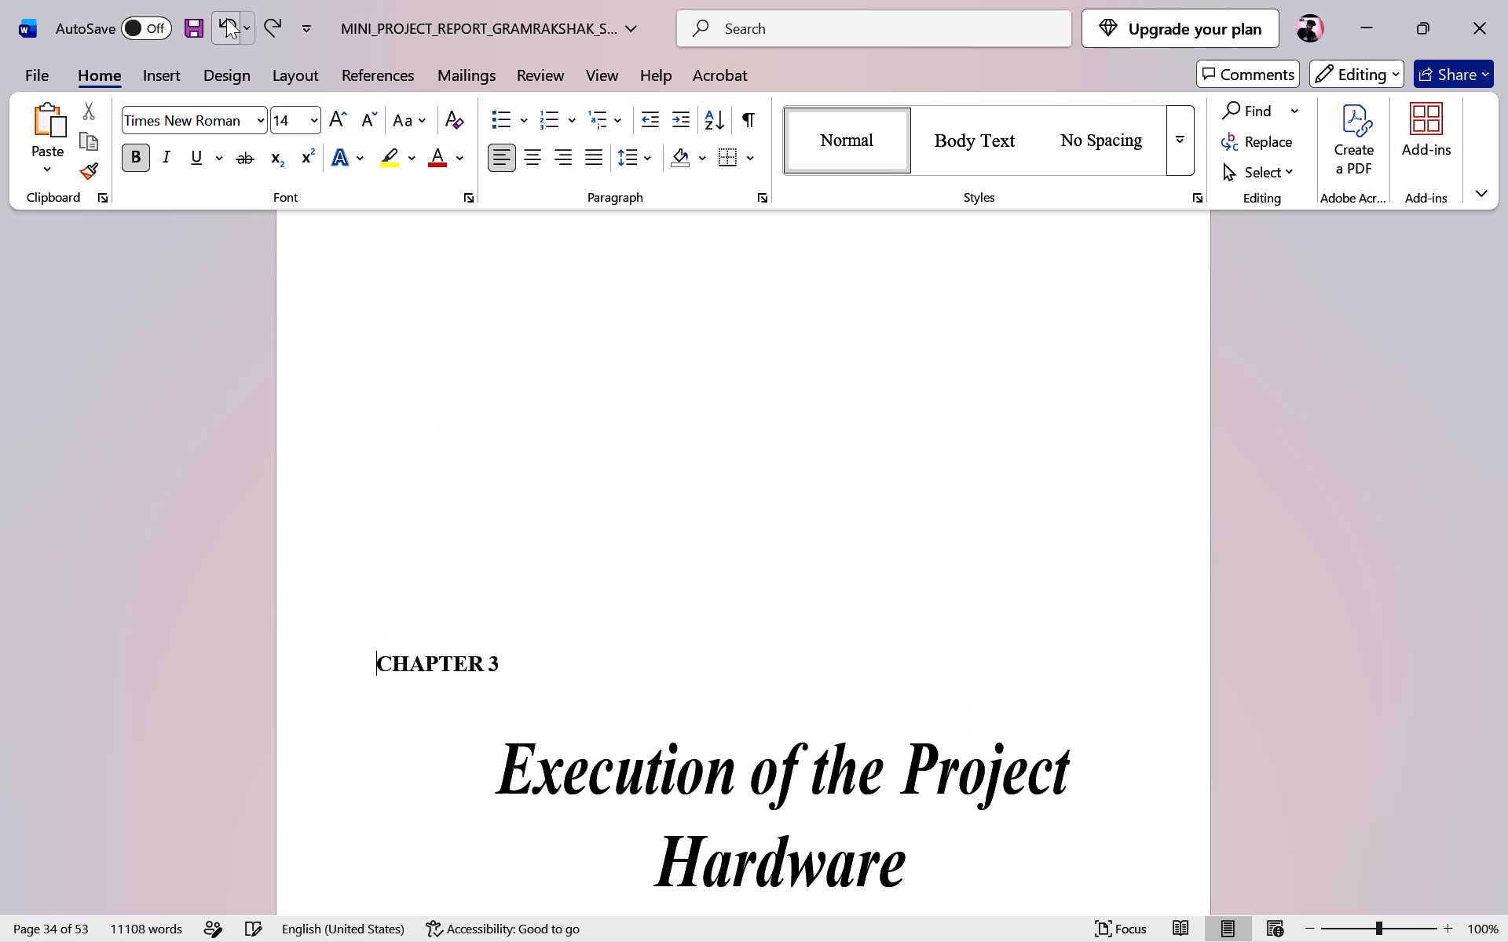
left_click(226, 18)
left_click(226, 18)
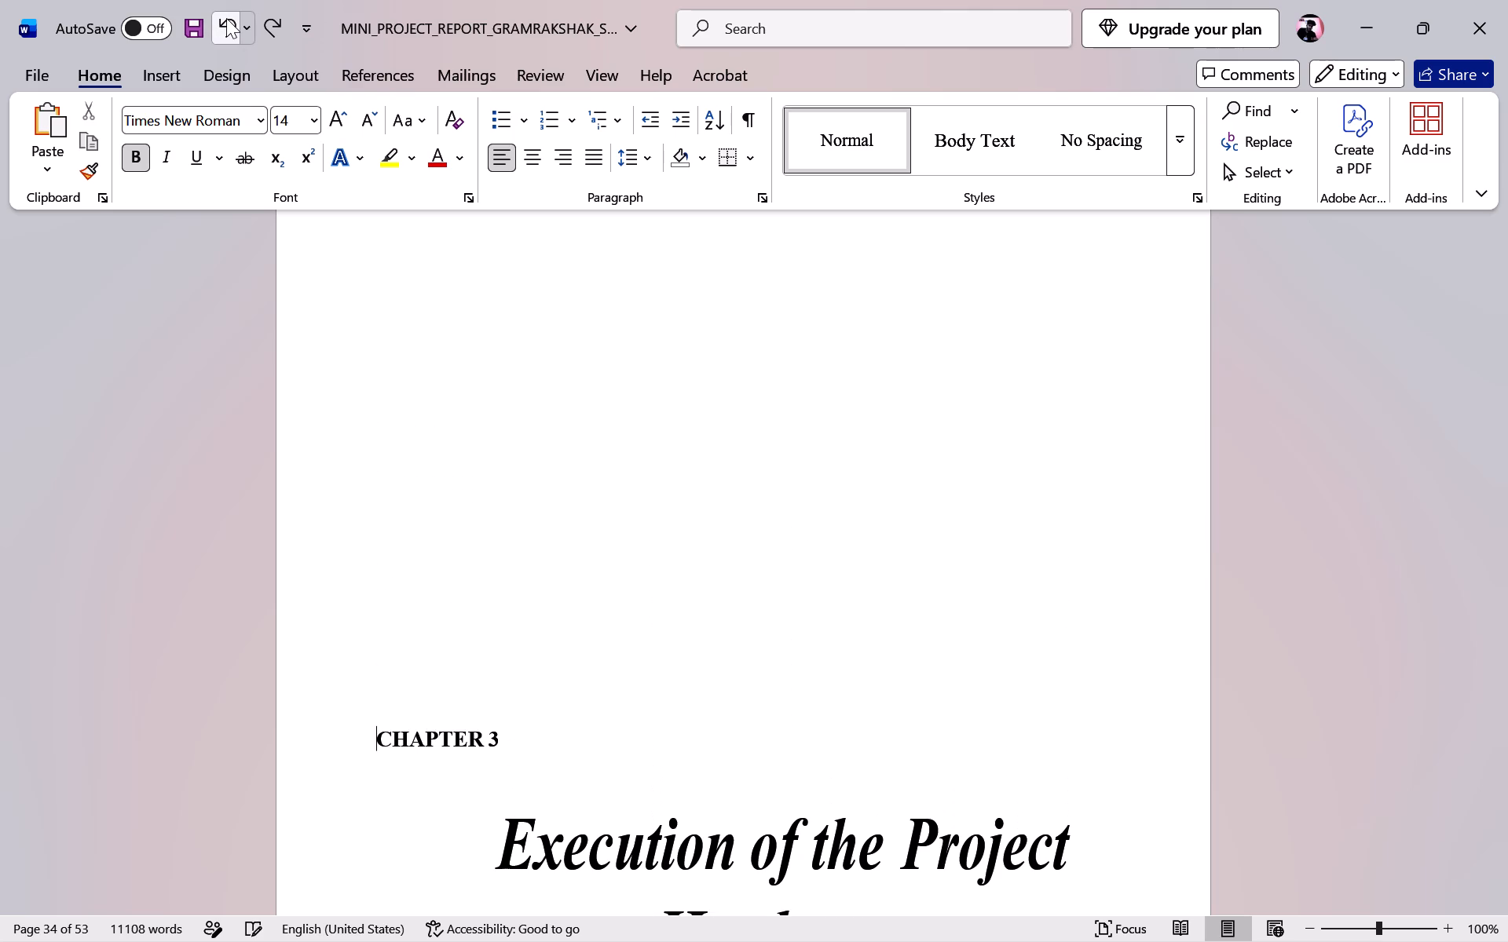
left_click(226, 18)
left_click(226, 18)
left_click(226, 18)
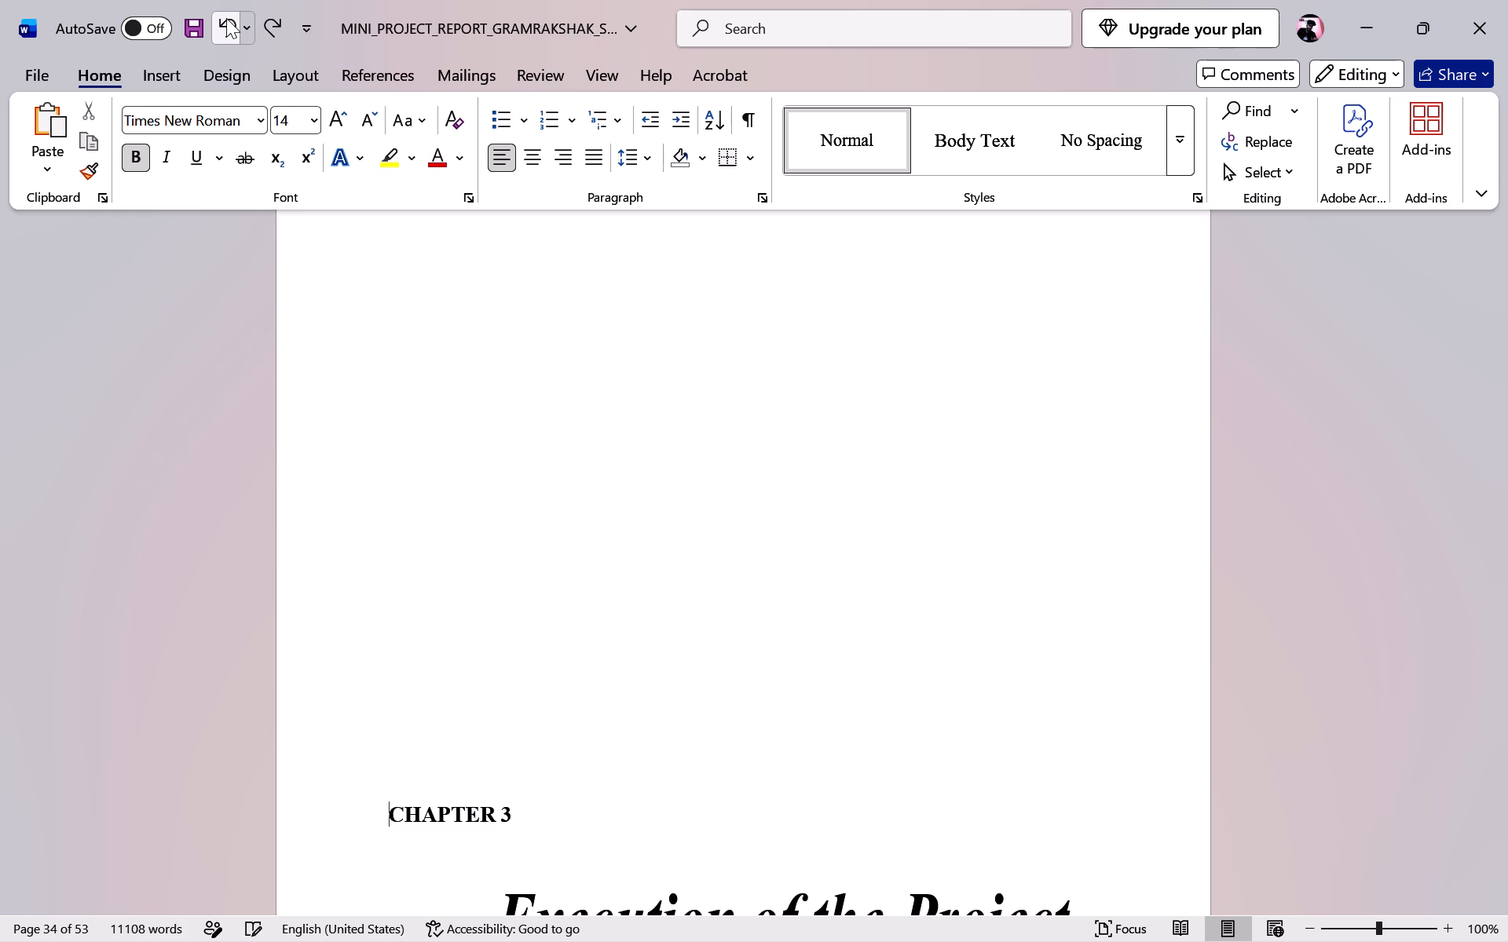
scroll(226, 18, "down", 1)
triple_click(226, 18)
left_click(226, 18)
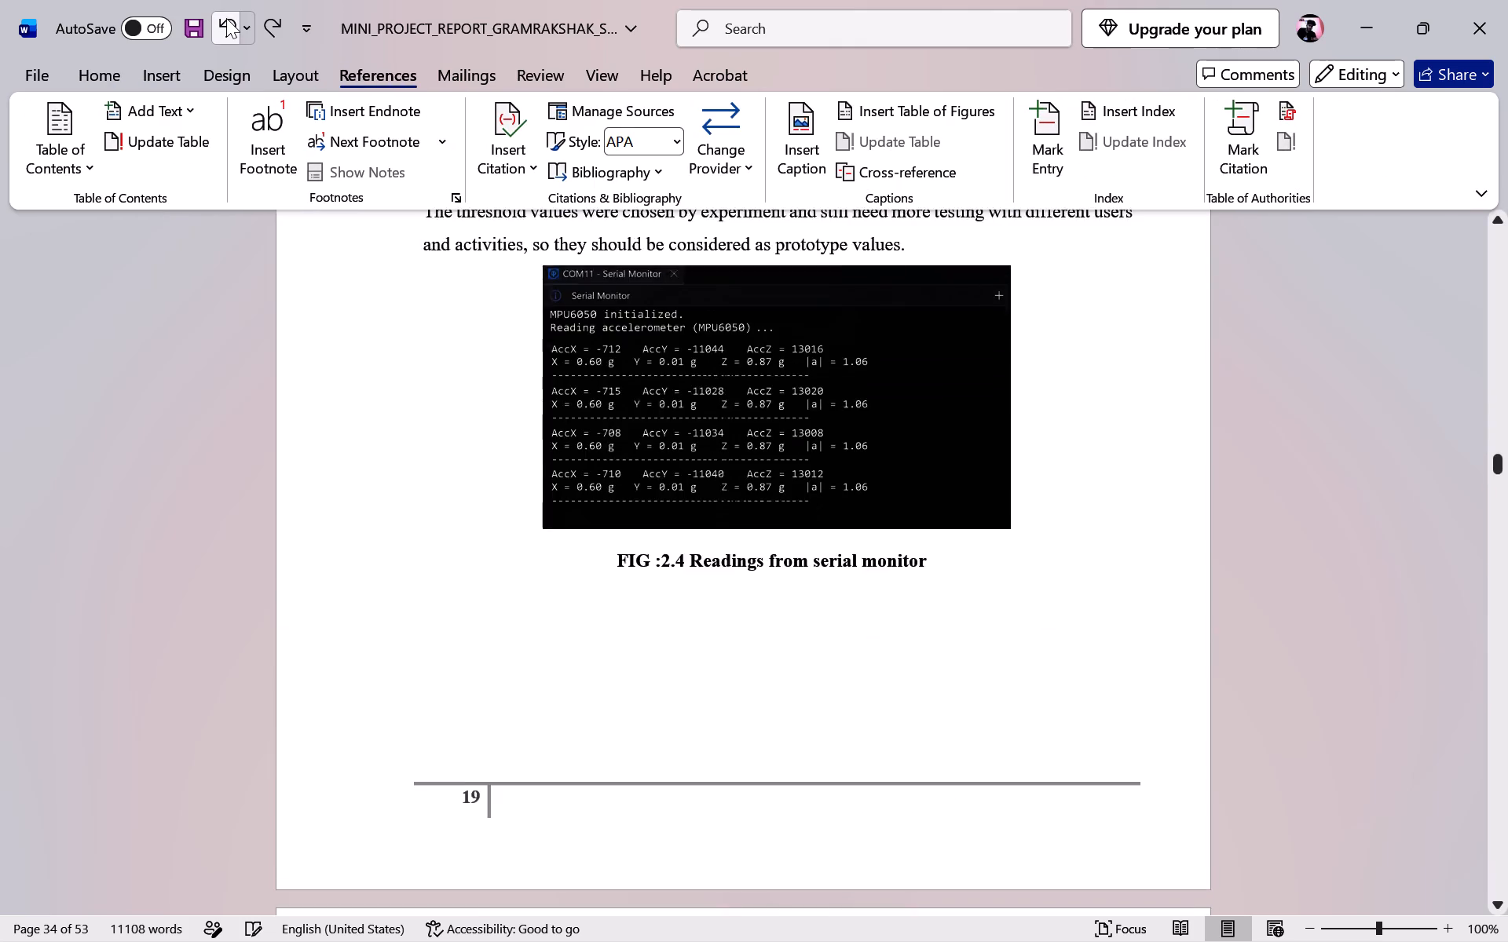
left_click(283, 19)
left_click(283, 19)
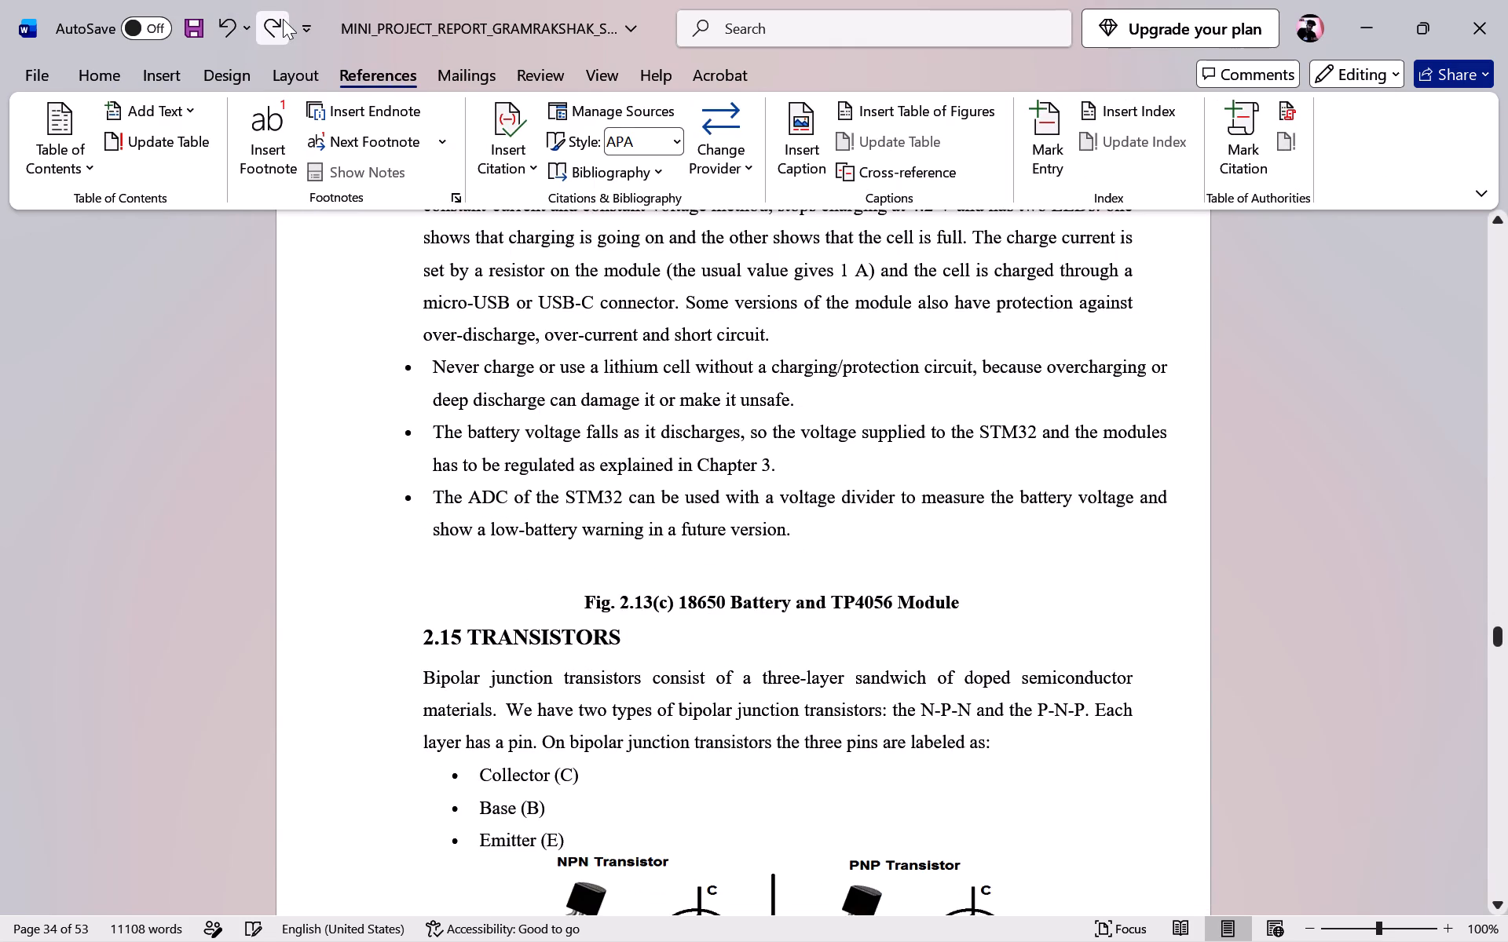
Review the pages from the GPS module section through the Chapter 3 title page to the diagram placeholders in section 3.2.
scroll(357, 246, "down", 4)
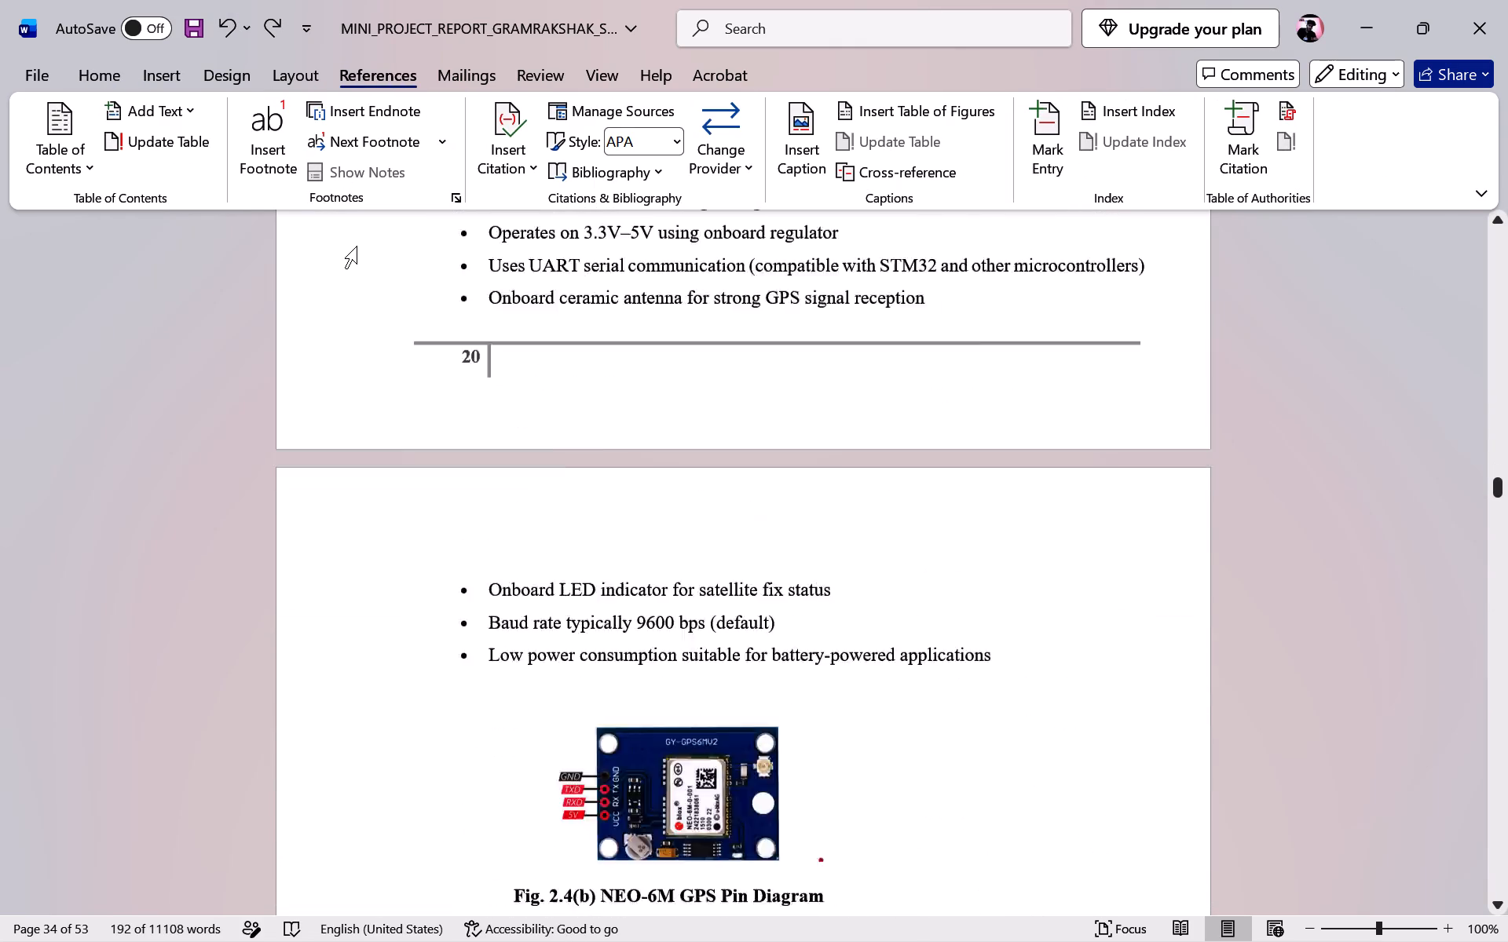
scroll(357, 246, "down", 4)
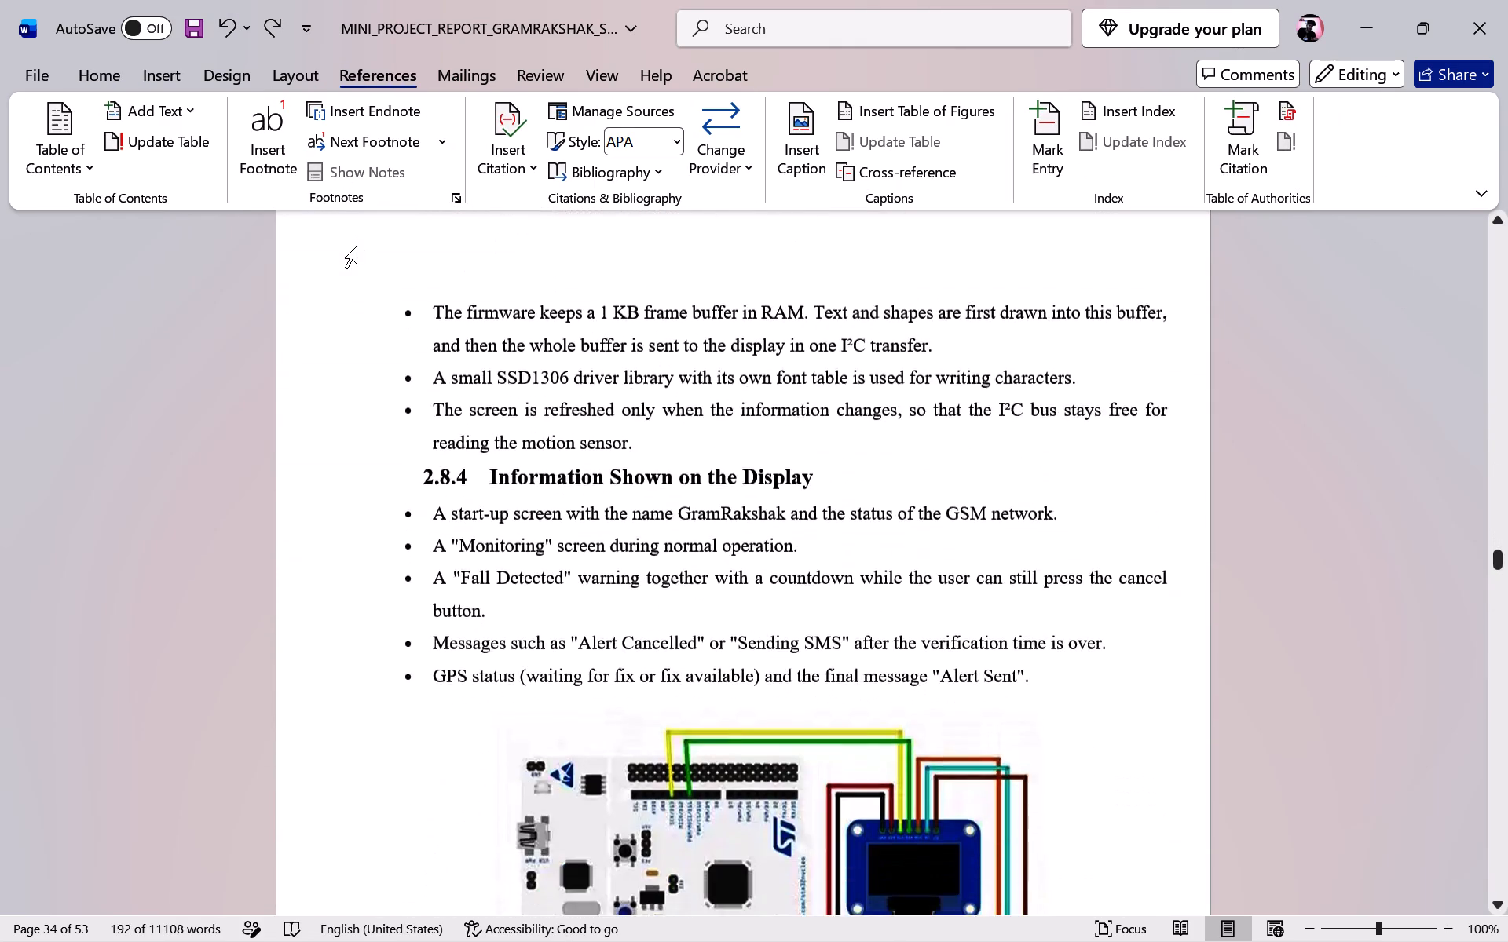
scroll(357, 246, "down", 5)
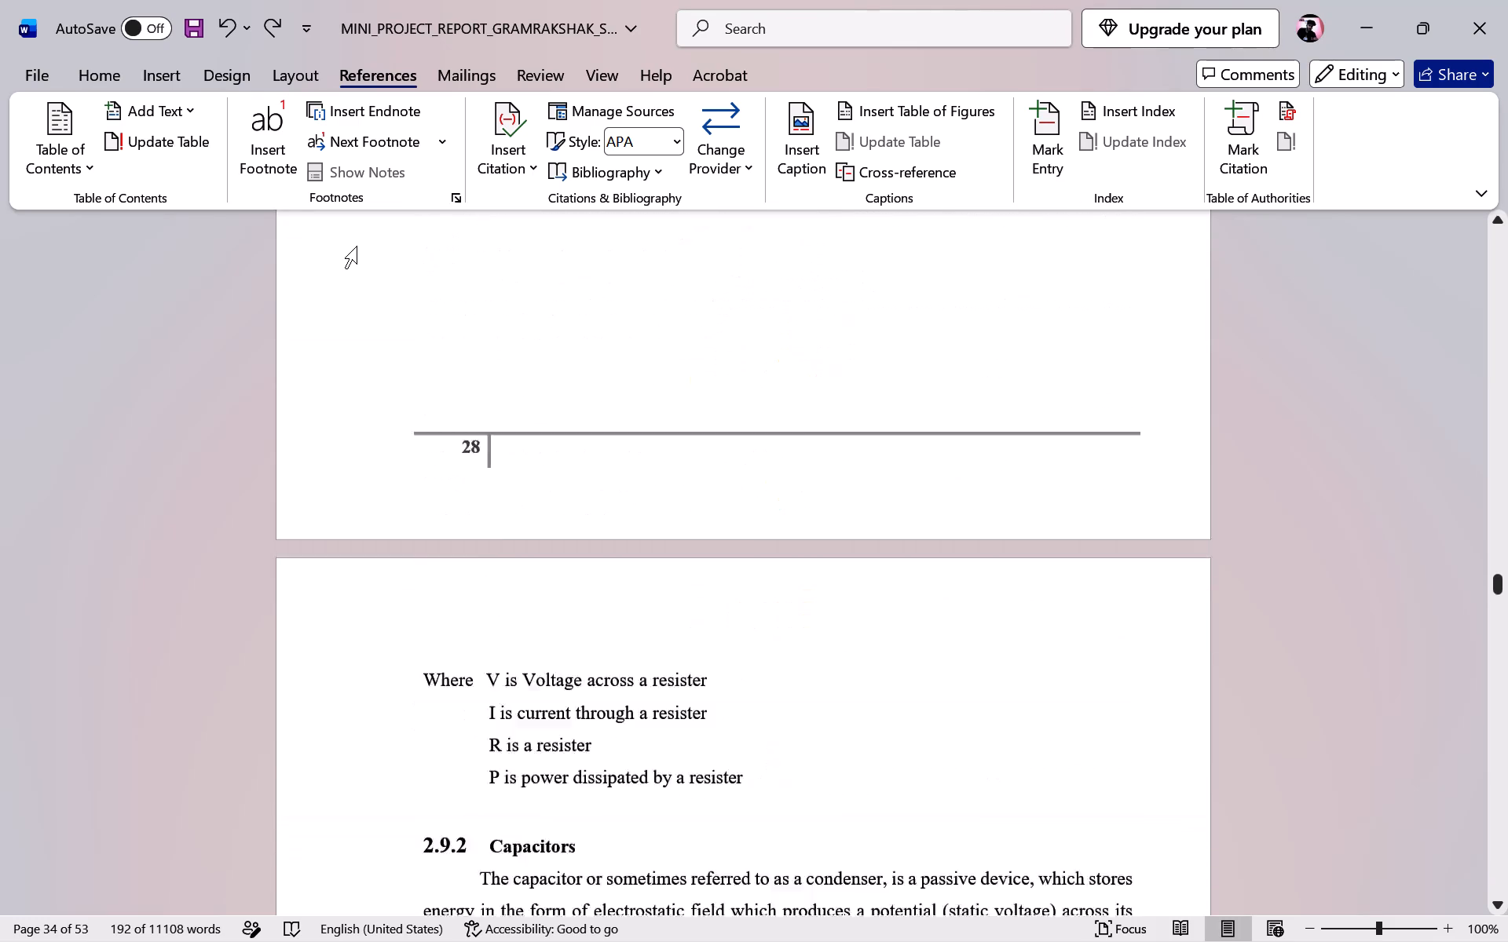
scroll(357, 246, "down", 4)
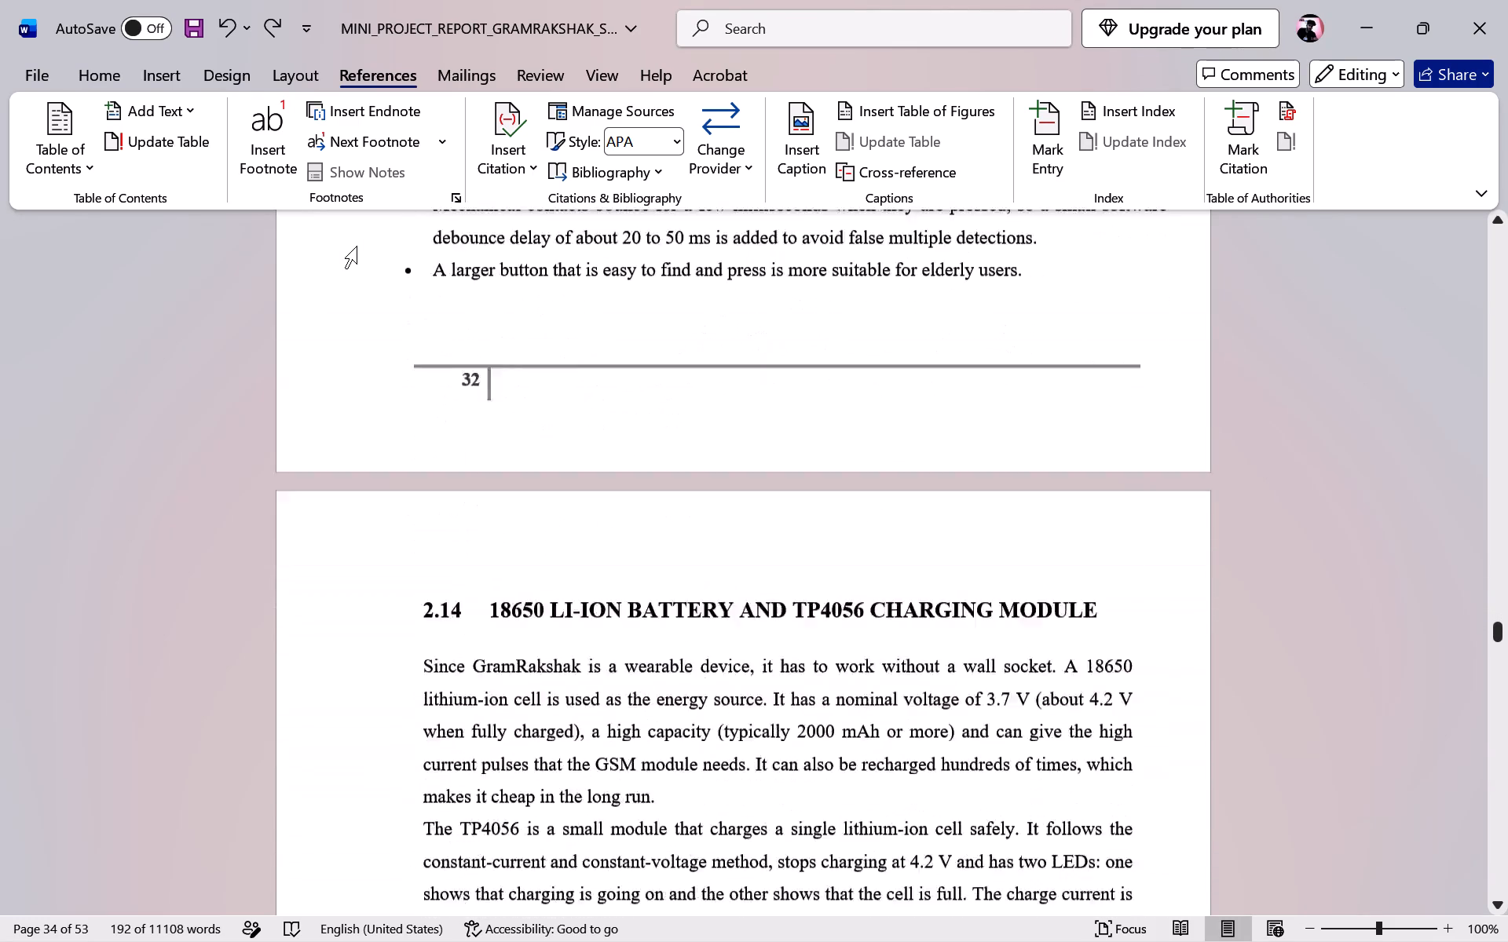
scroll(357, 246, "down", 3)
scroll(357, 246, "up", 2)
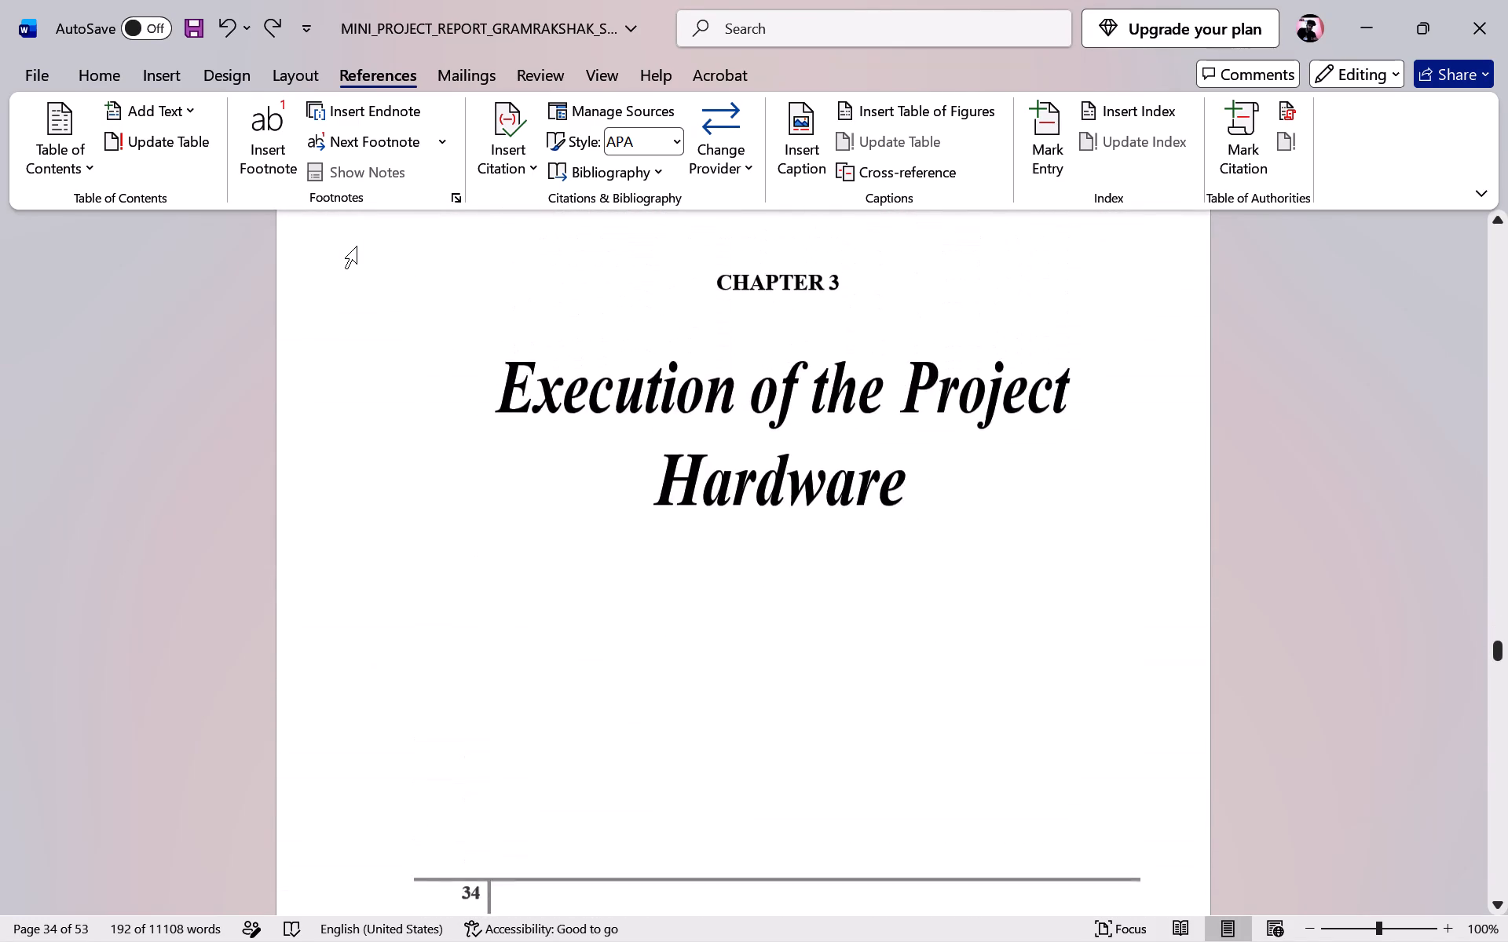
scroll(357, 246, "up", 1)
scroll(480, 361, "down", 3)
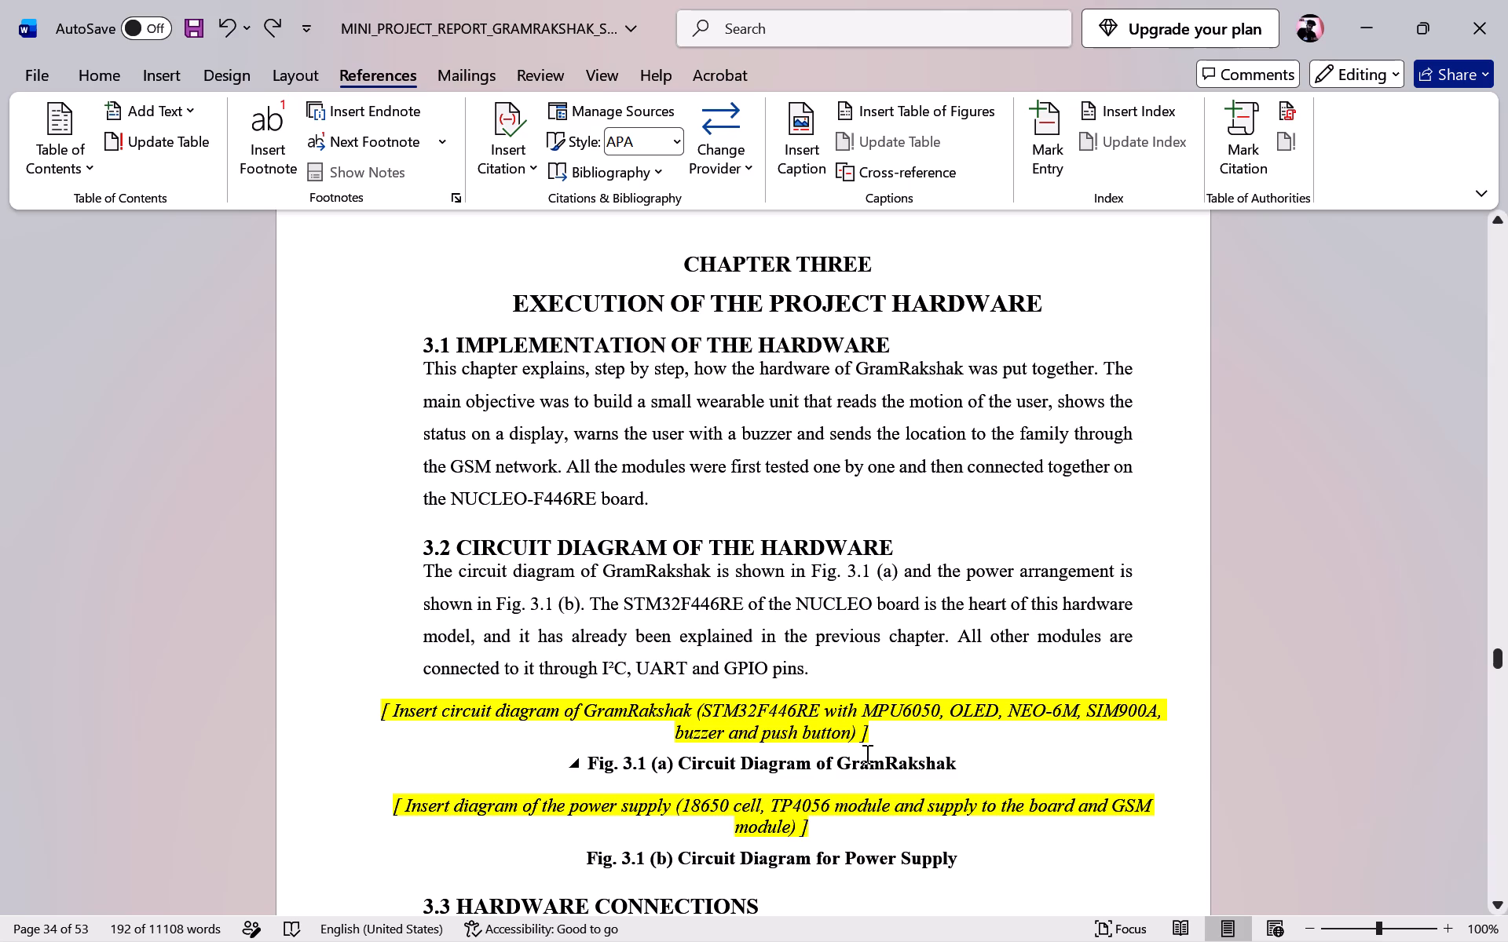
left_click_drag(867, 743, 427, 715)
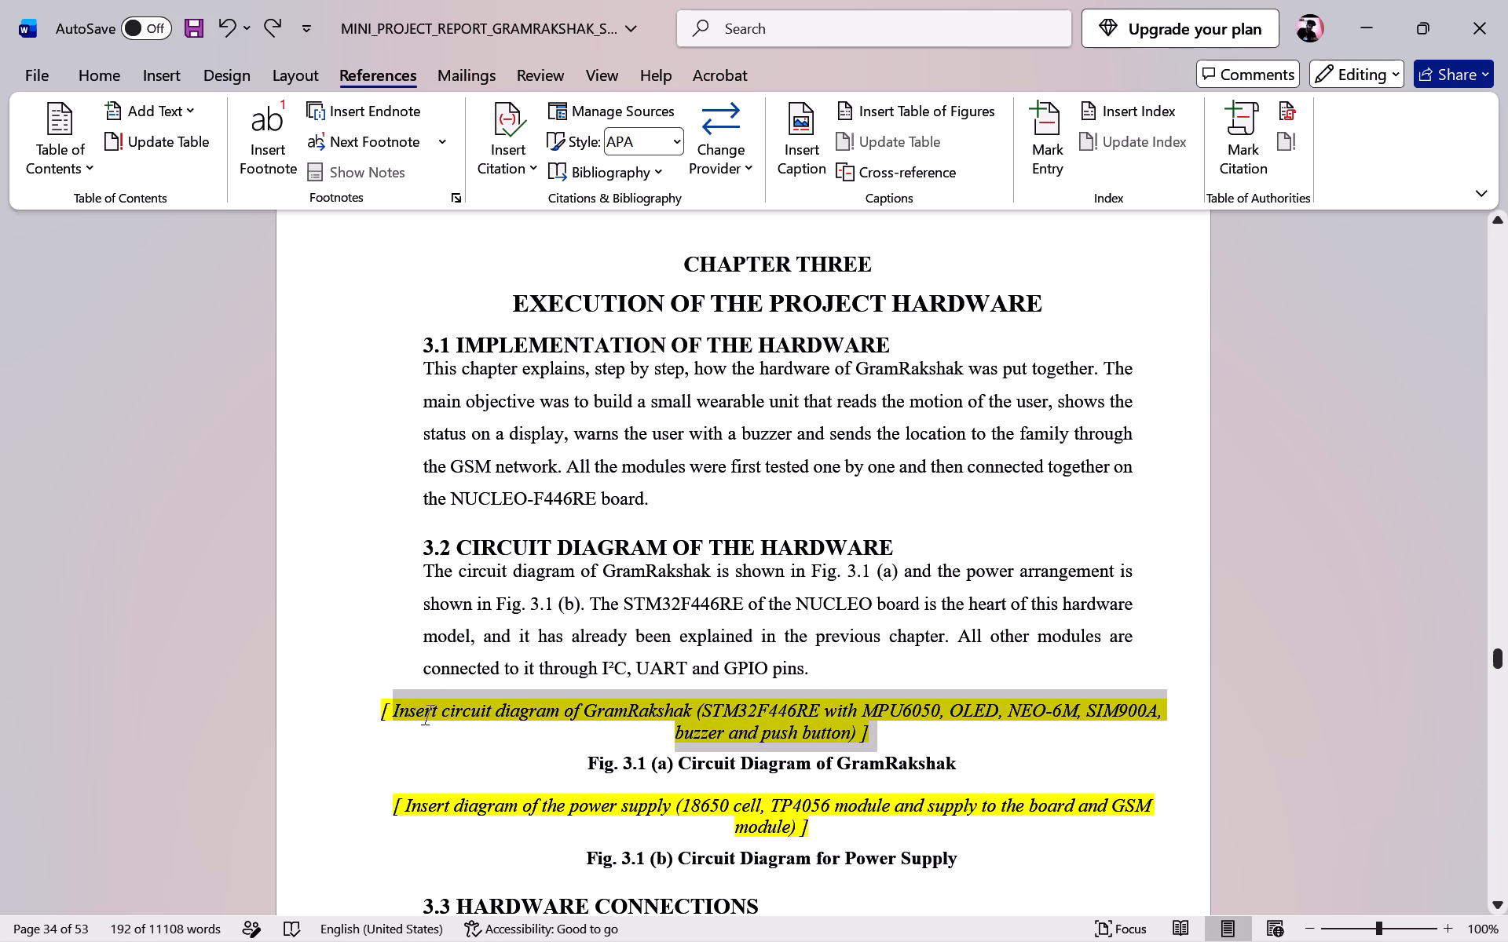
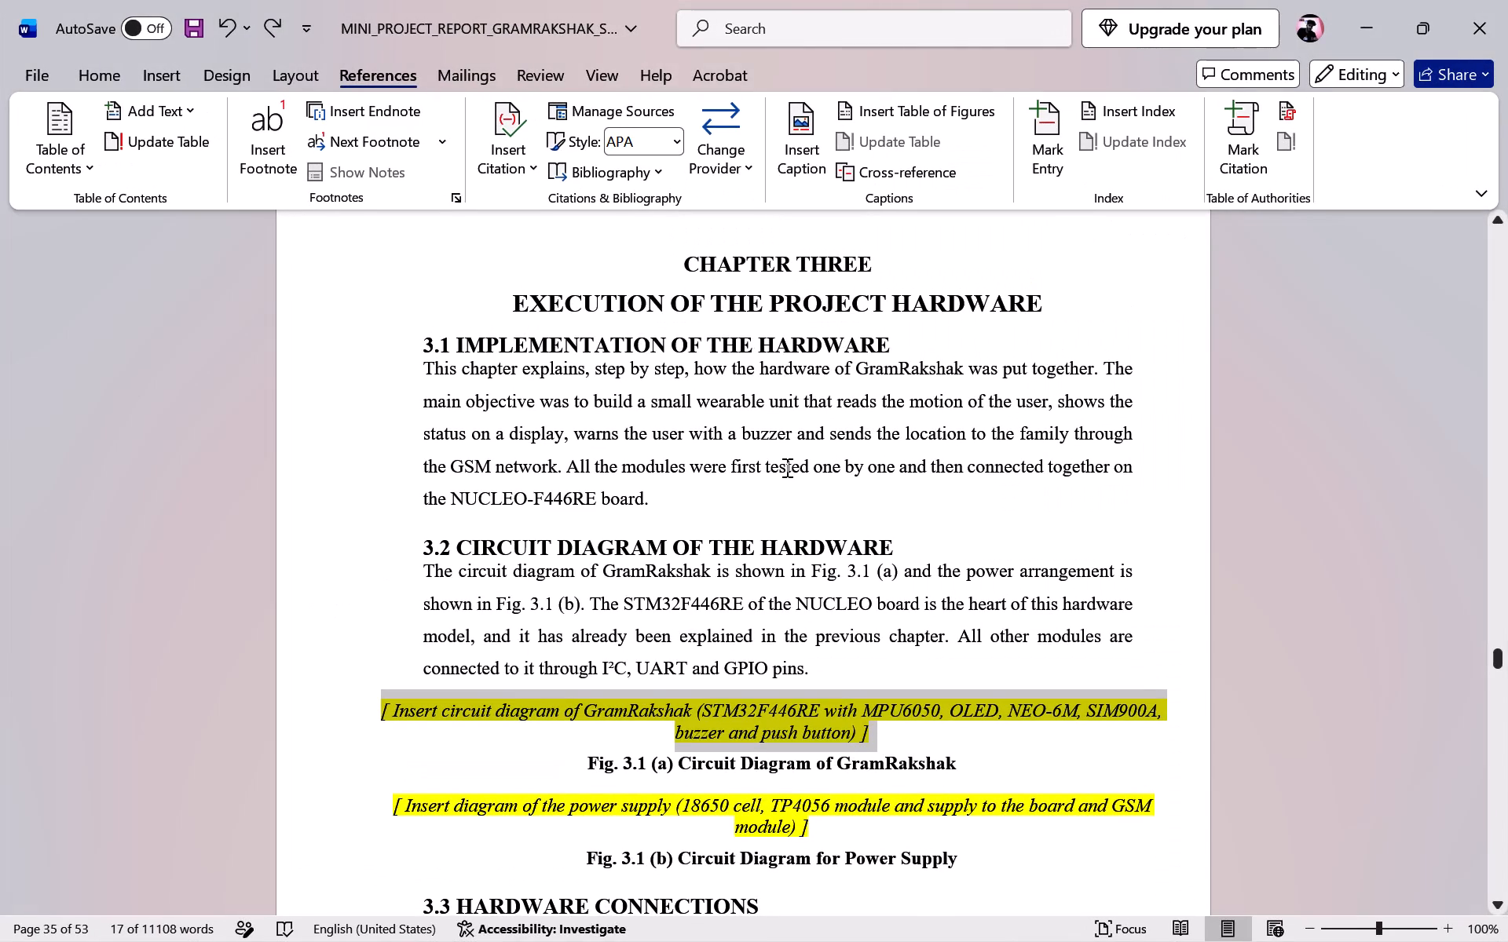
key("BackSpace")
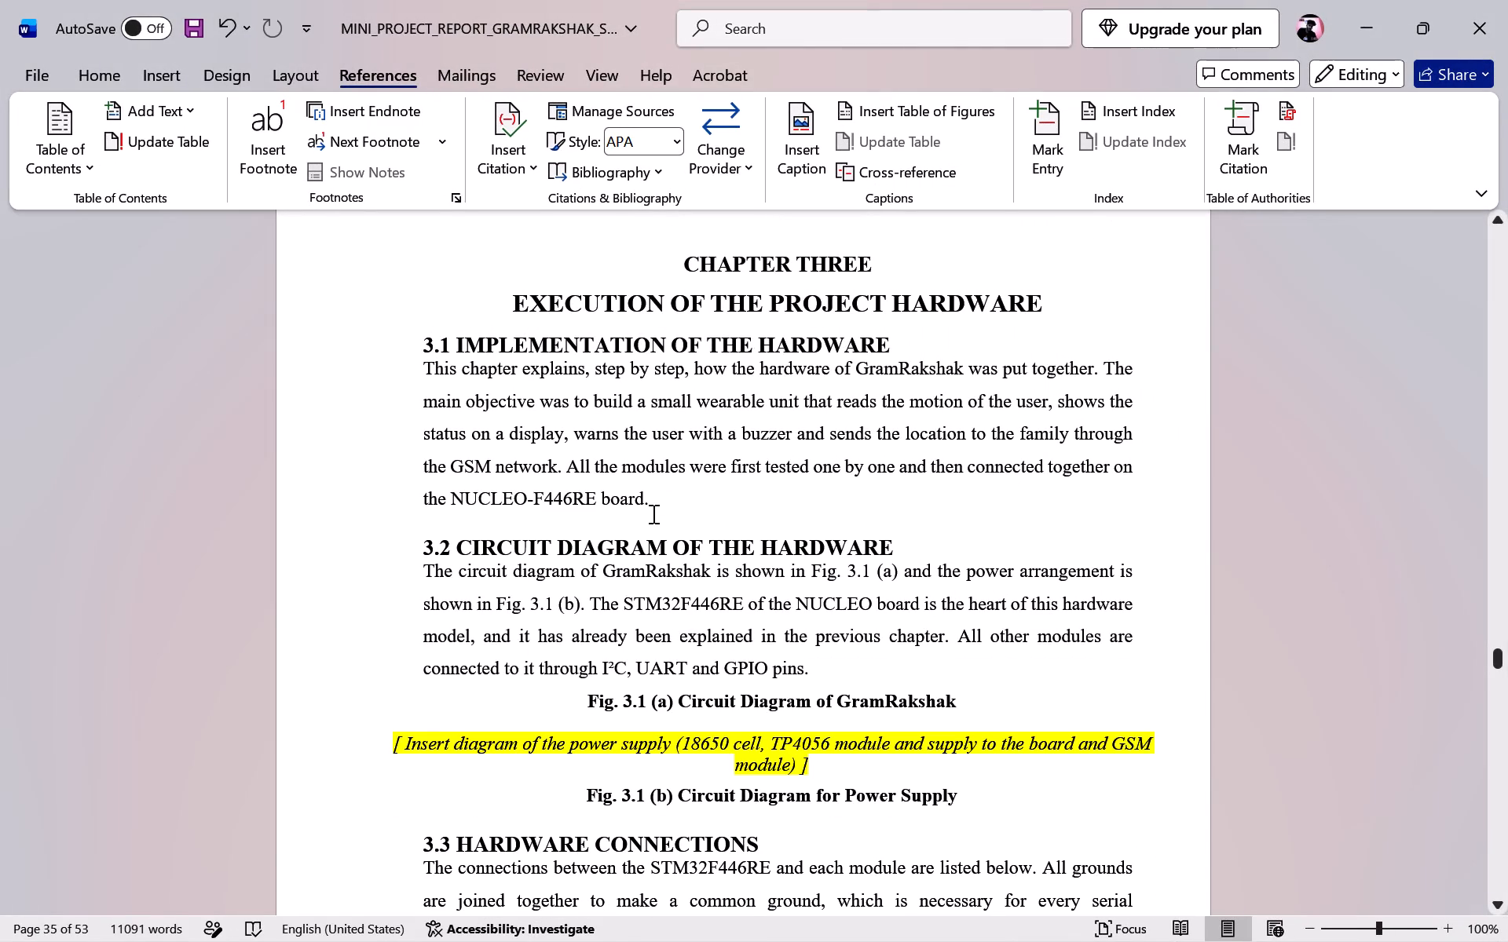
key("ctrl+v")
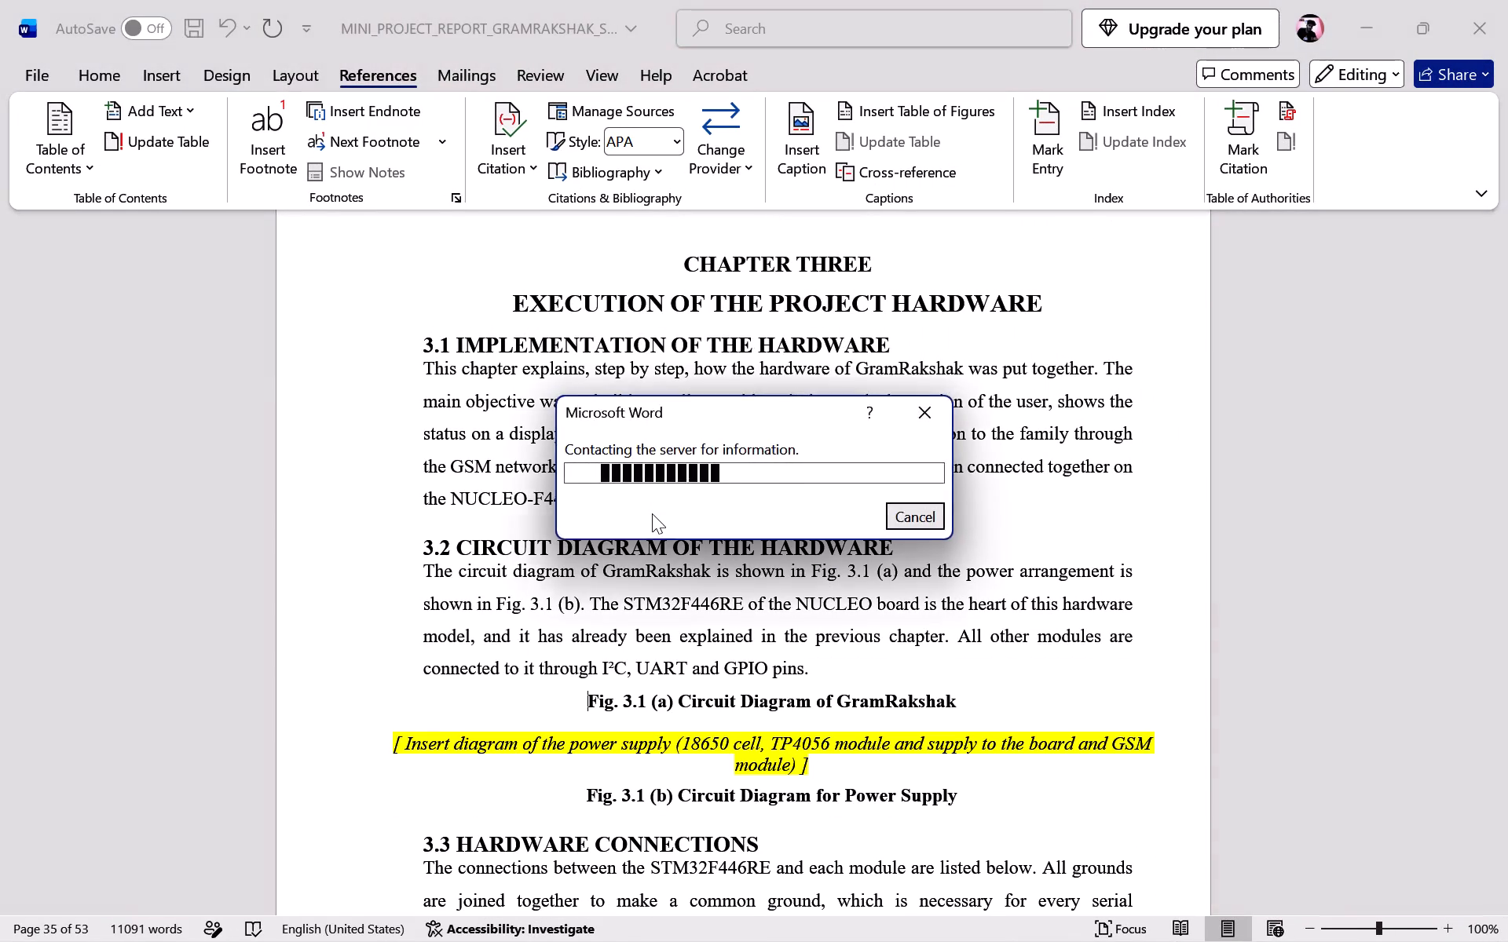
left_click(635, 547)
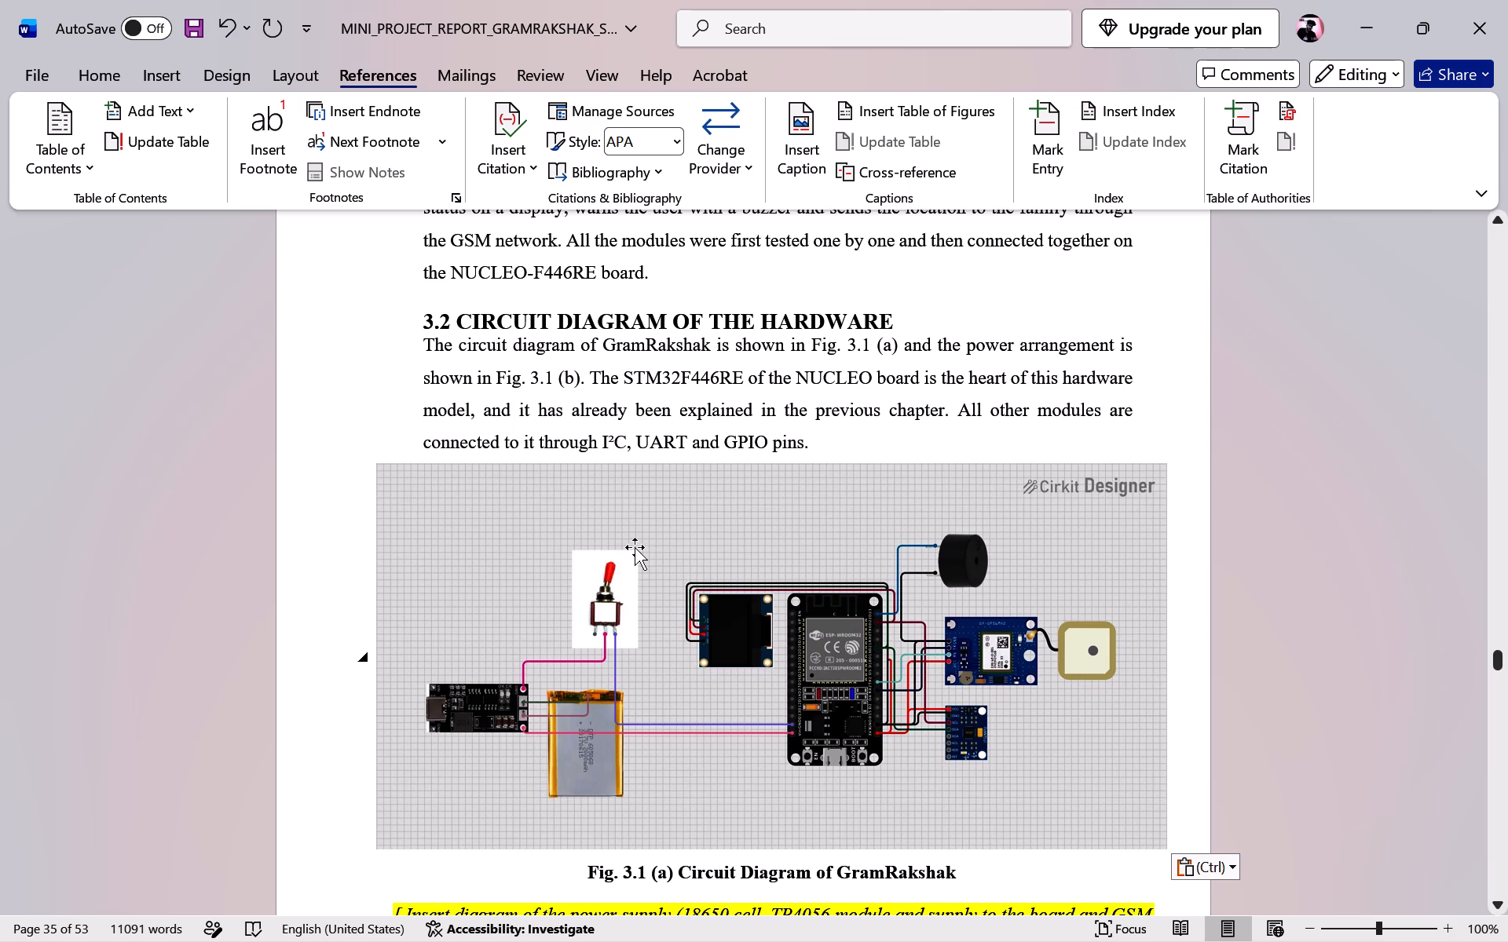
Shrink the pasted circuit image in section 3.2 proportionally to about half its original width.
left_click_drag(375, 455, 745, 605)
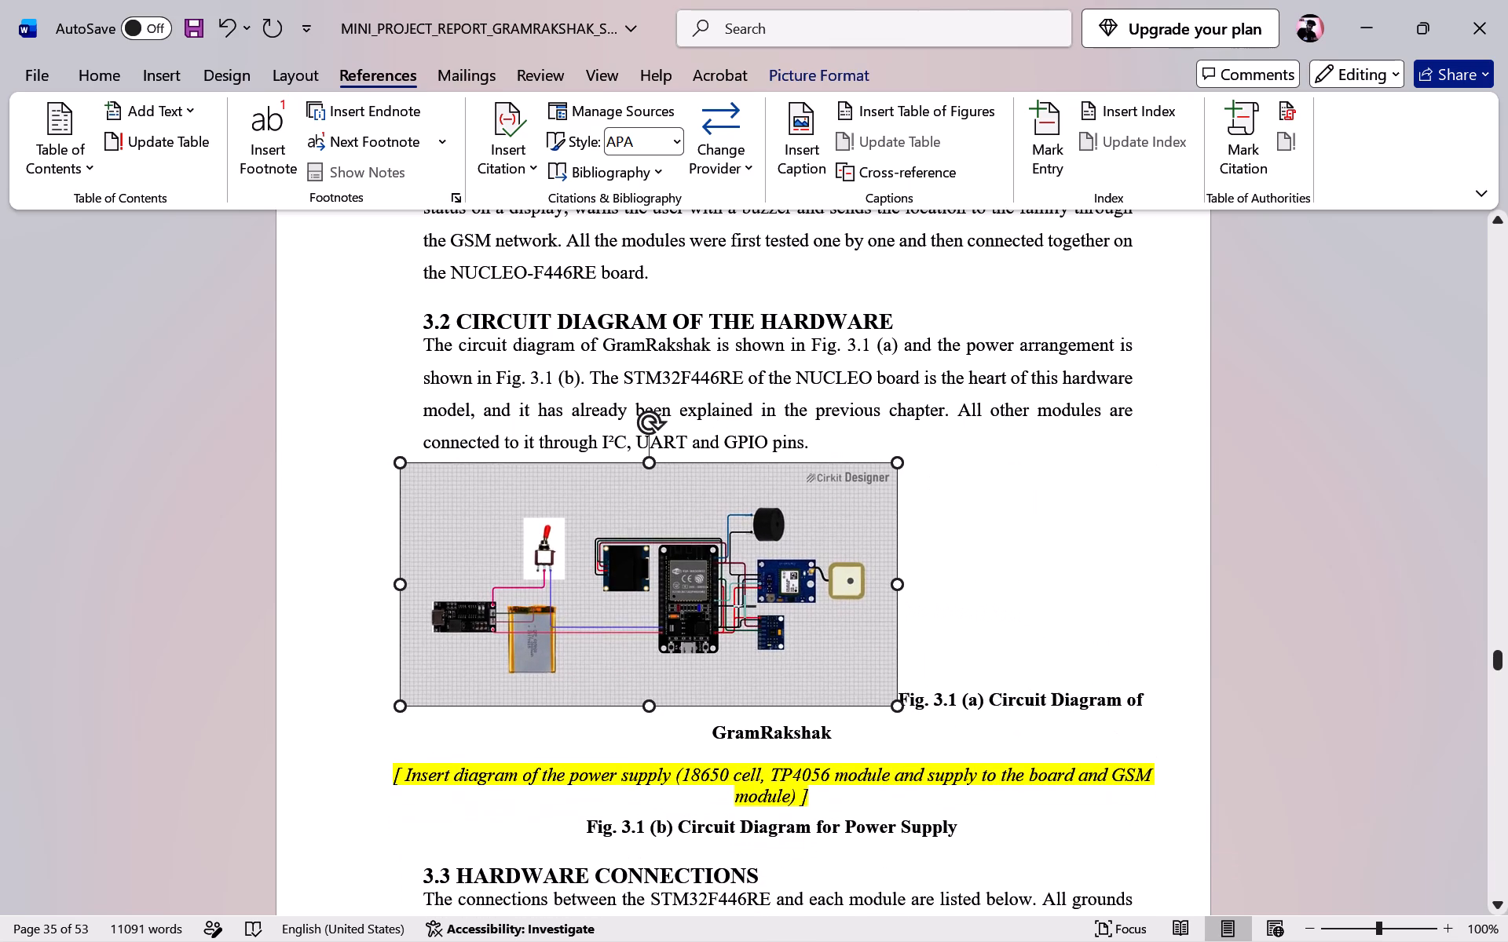
left_click_drag(745, 605, 679, 569)
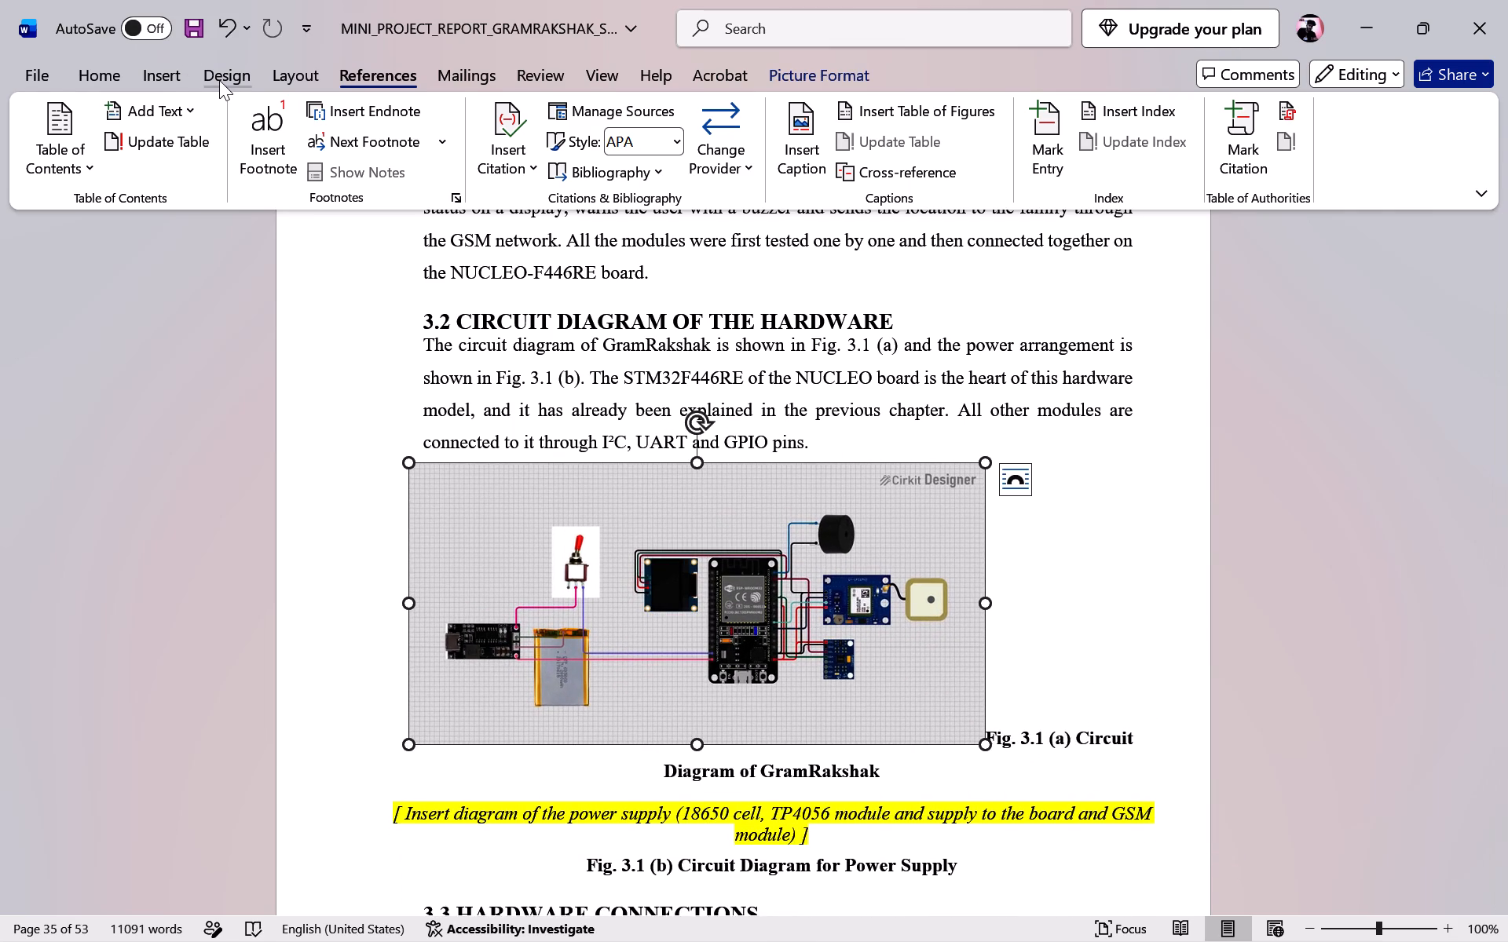
left_click(219, 80)
left_click(164, 64)
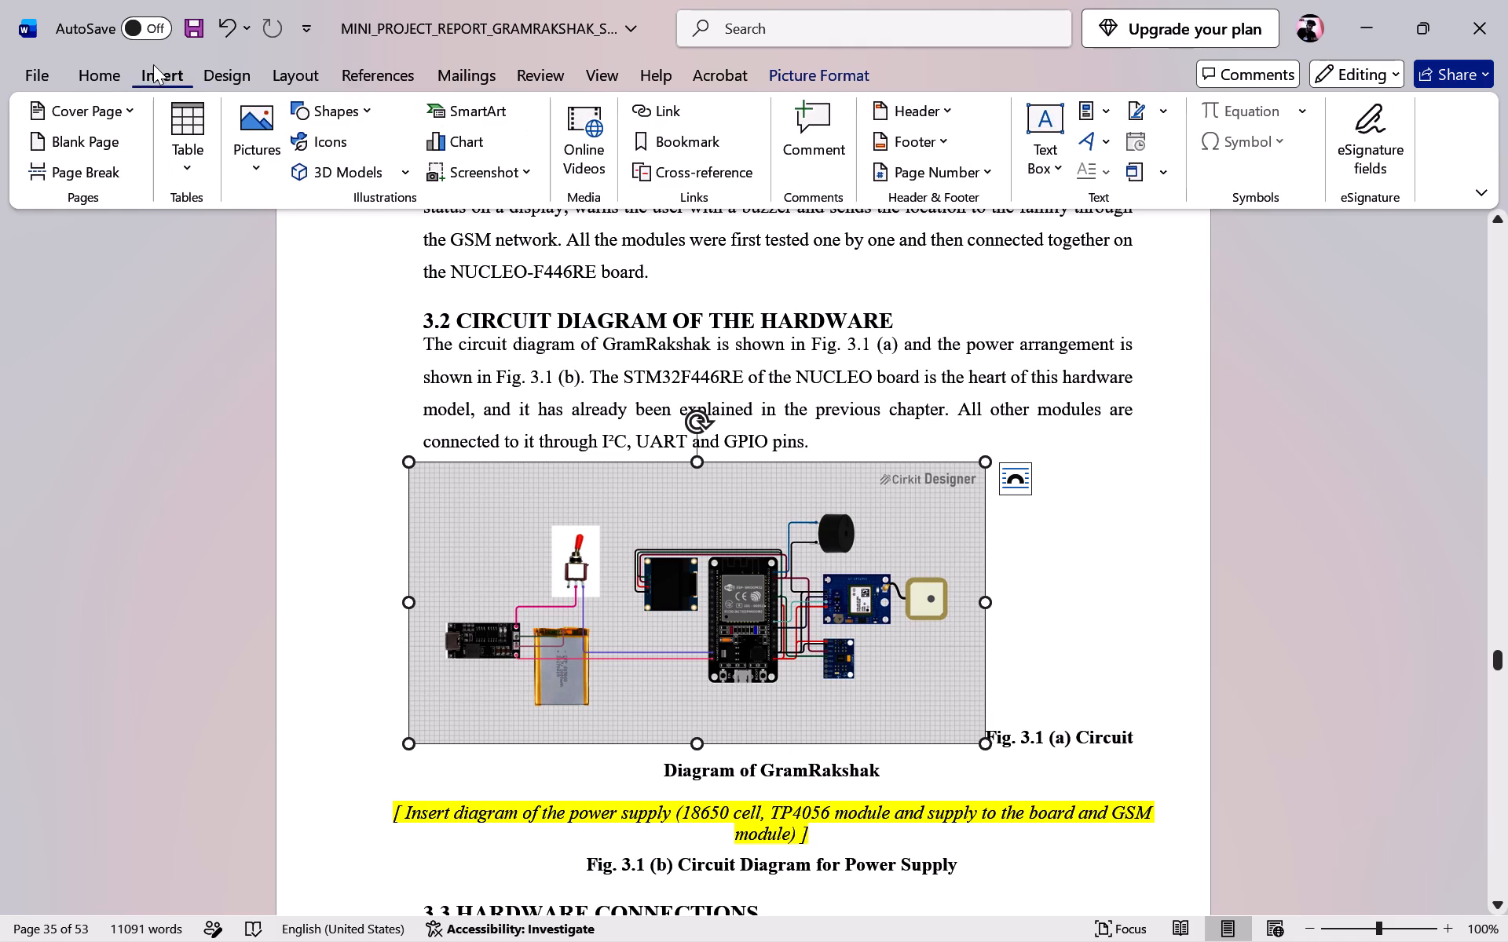
left_click(132, 64)
left_click(106, 64)
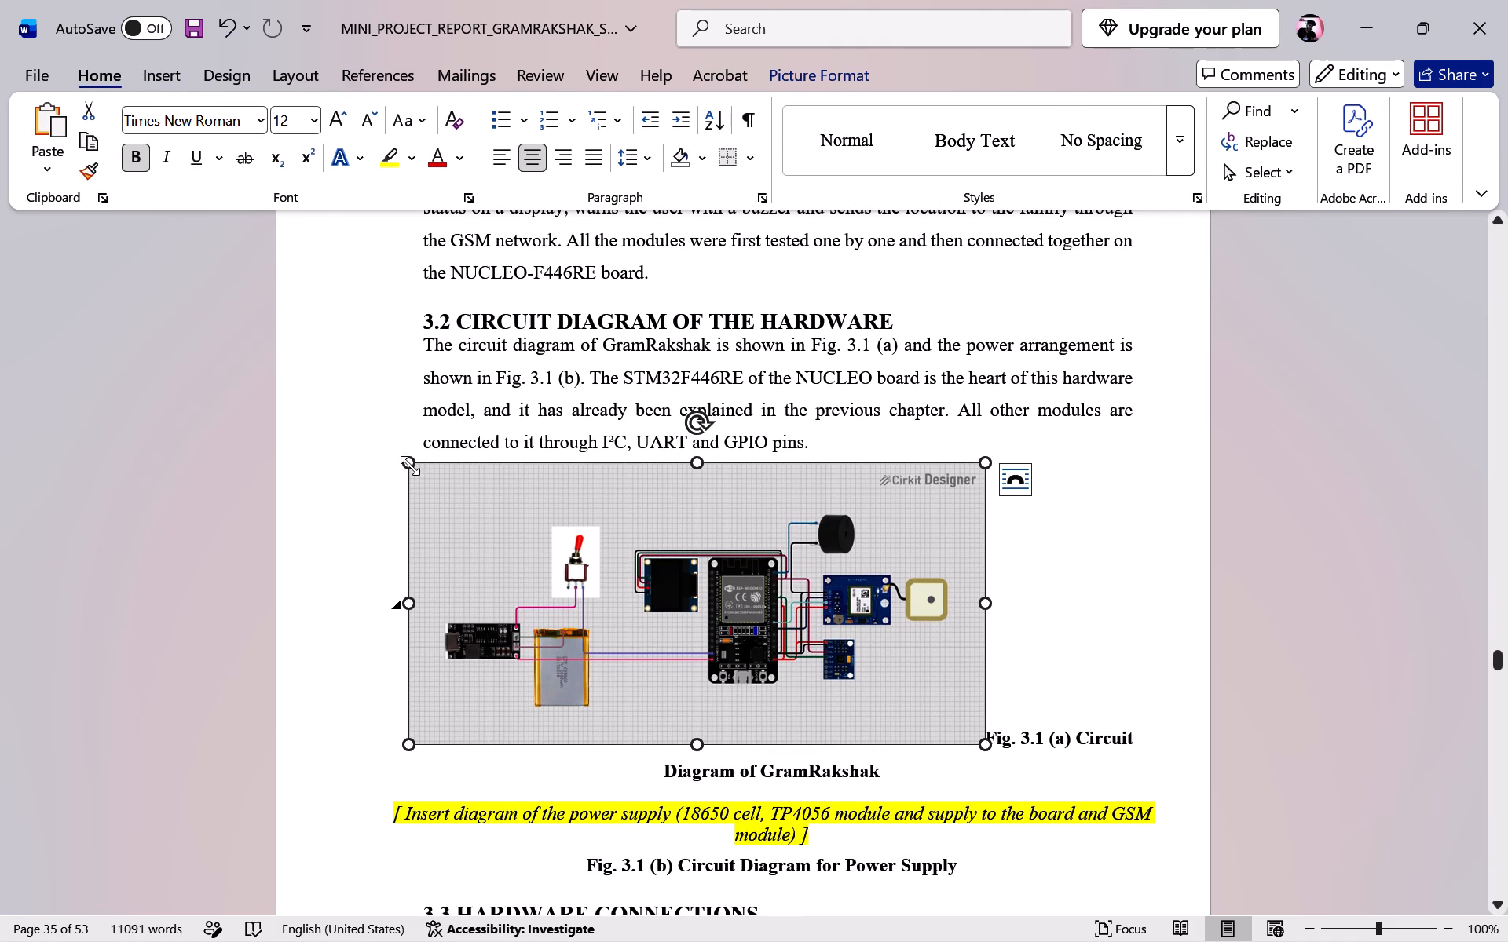
left_click_drag(410, 466, 674, 553)
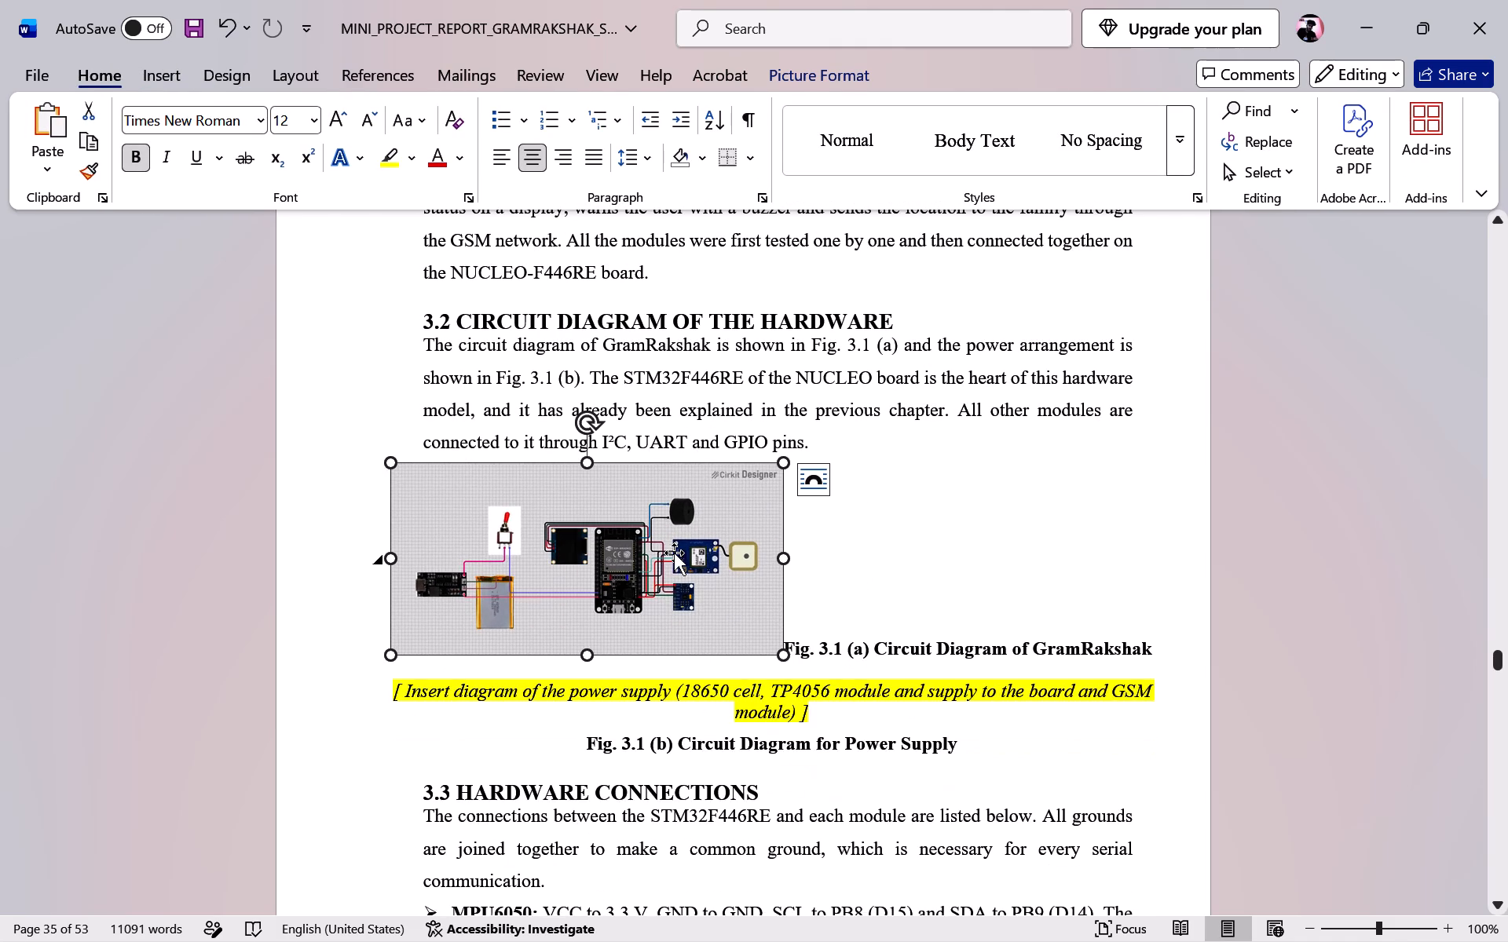
Put the Fig. 3.1 (a) caption on its own line below the circuit image, with image and caption centred.
left_click(560, 156)
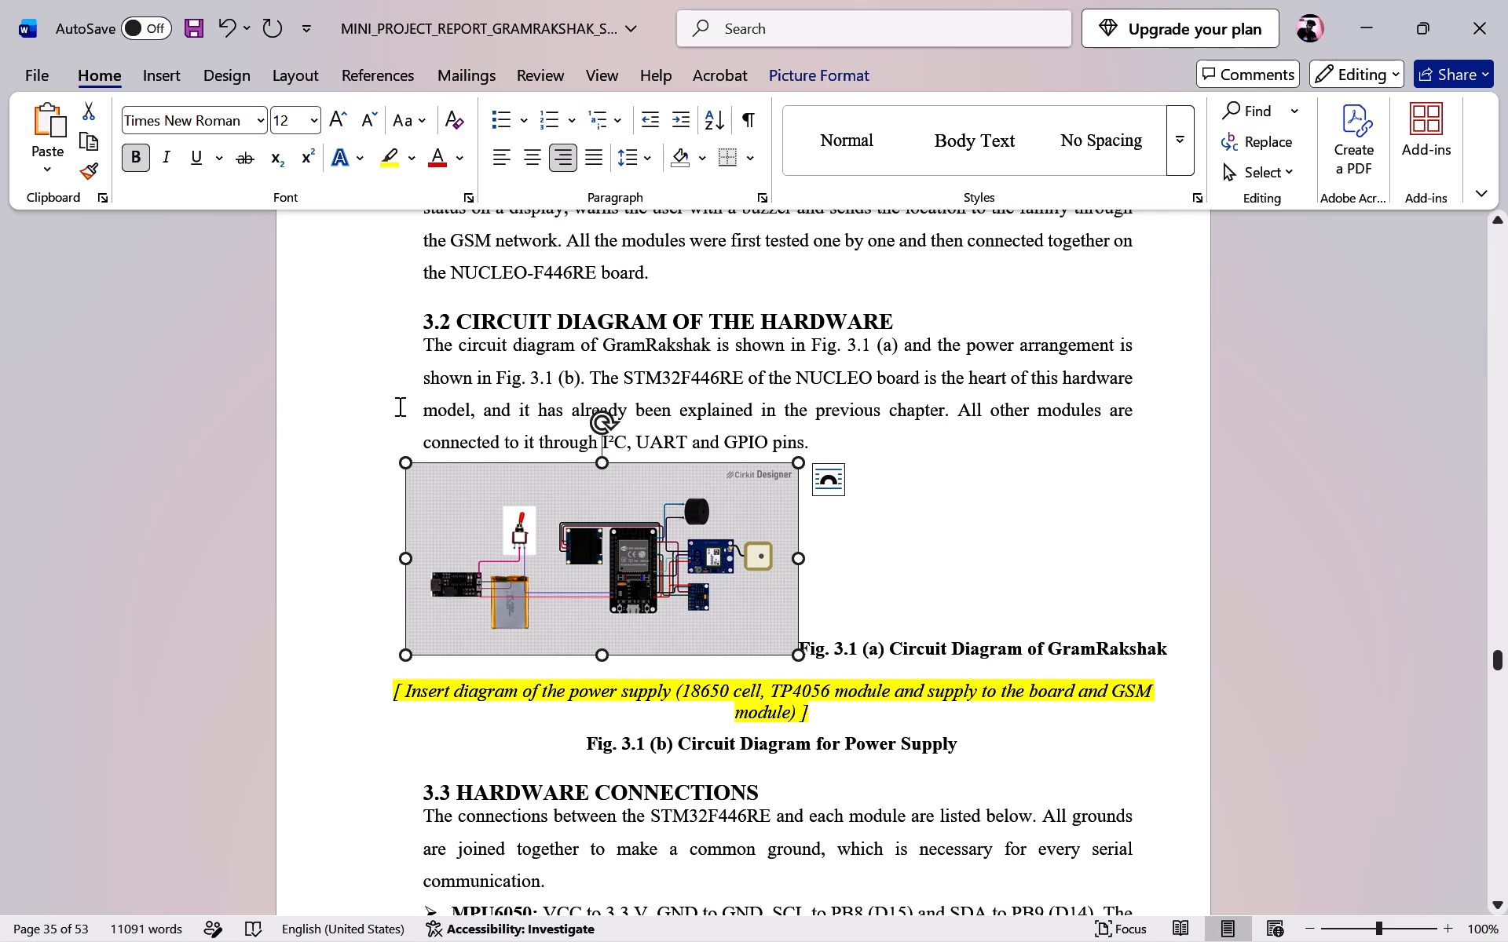
left_click(533, 144)
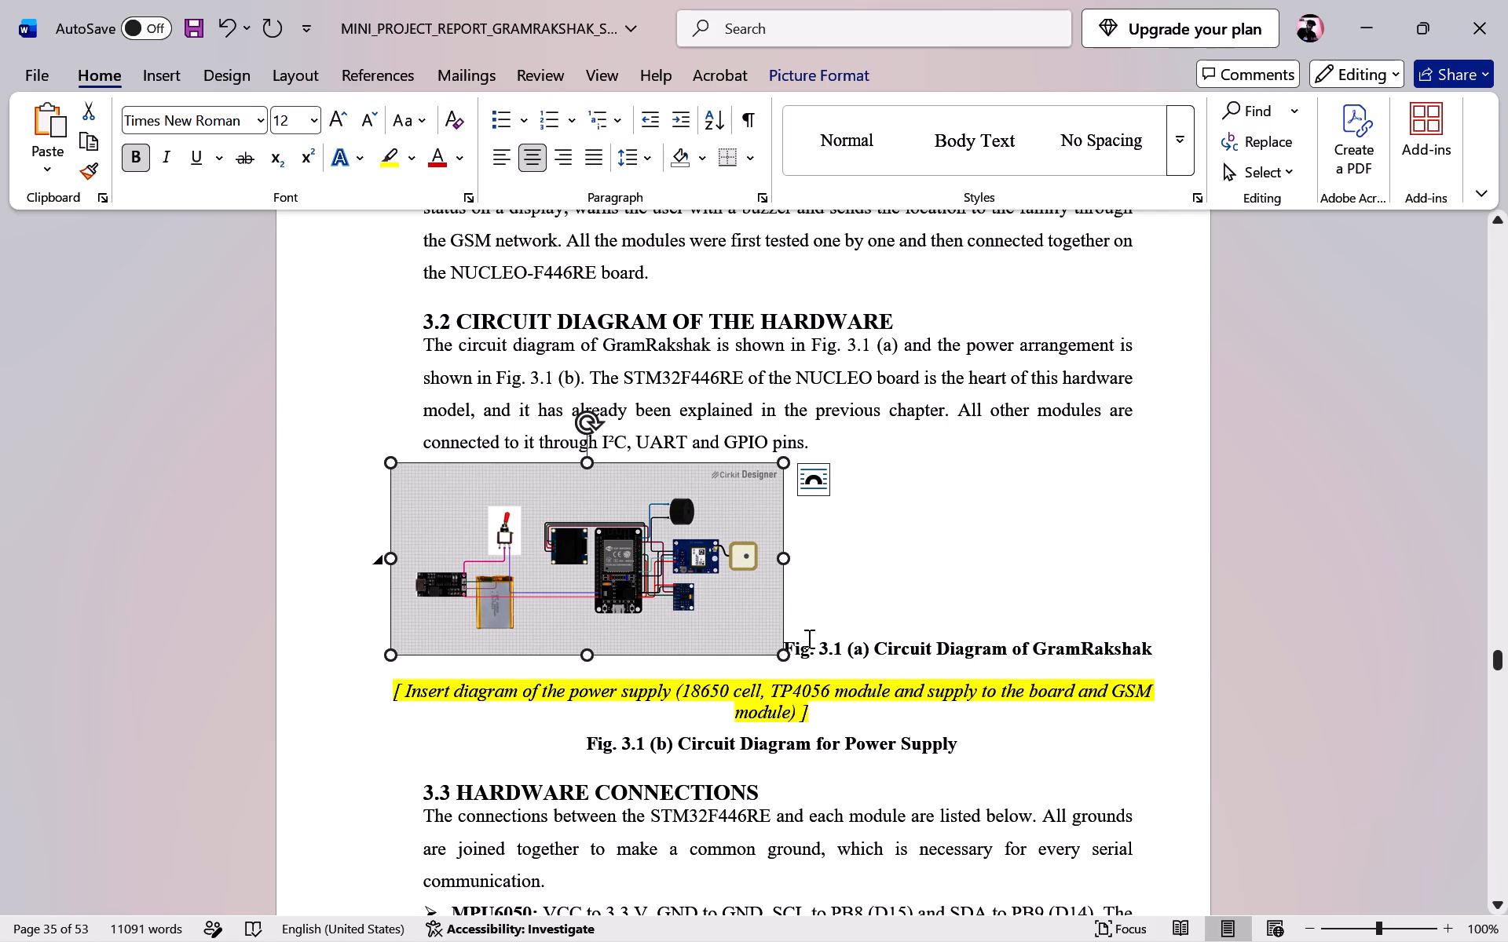
left_click(806, 638)
key("Left")
key("Left")
key("Left")
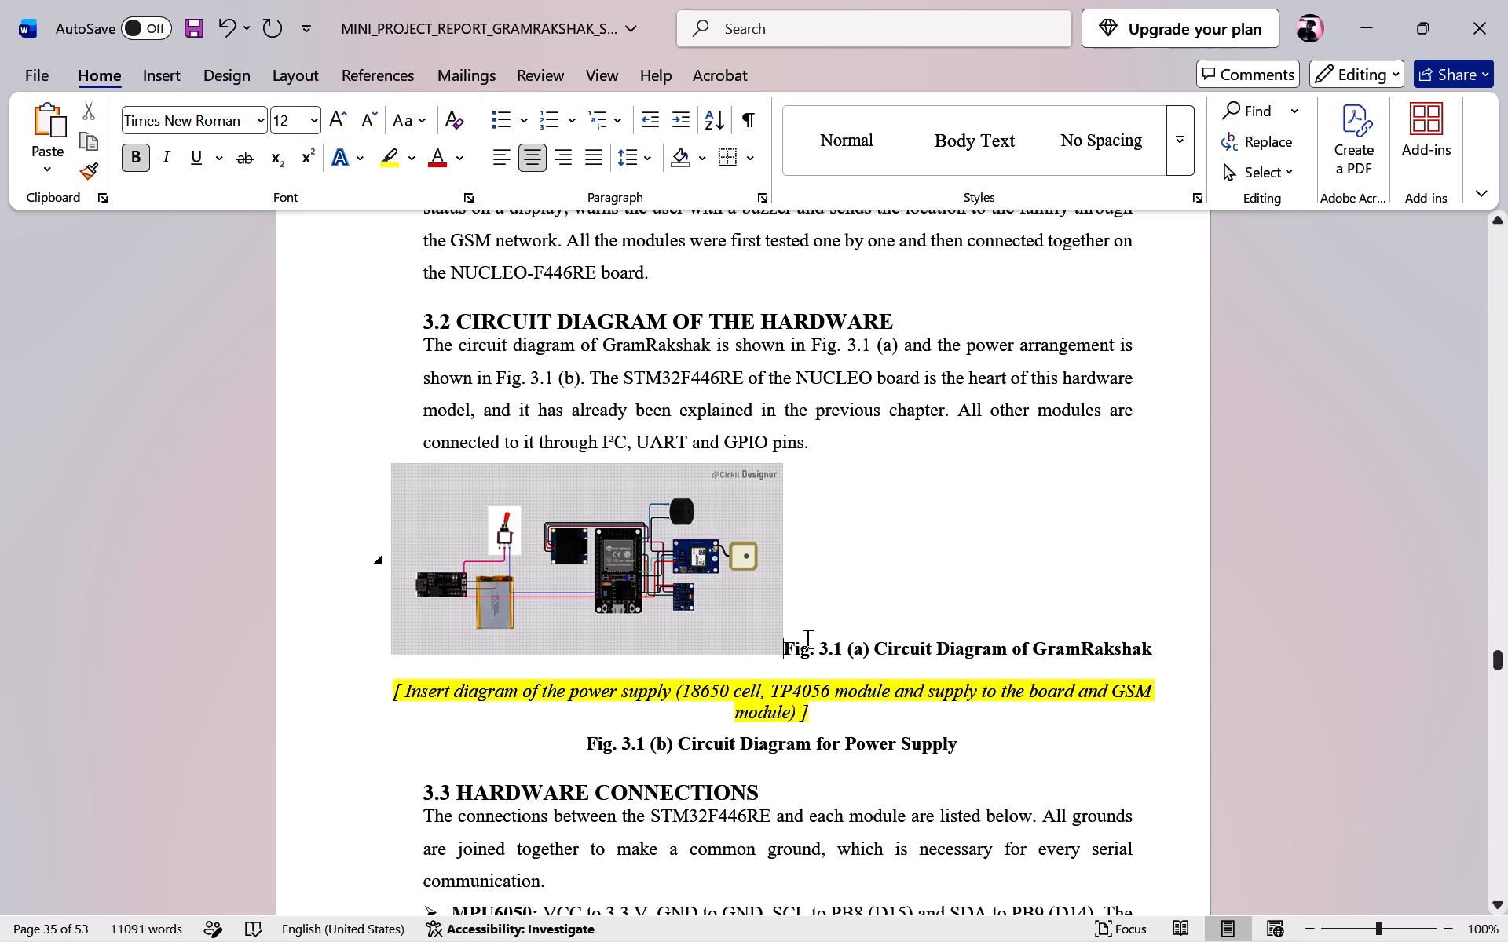
key("Return")
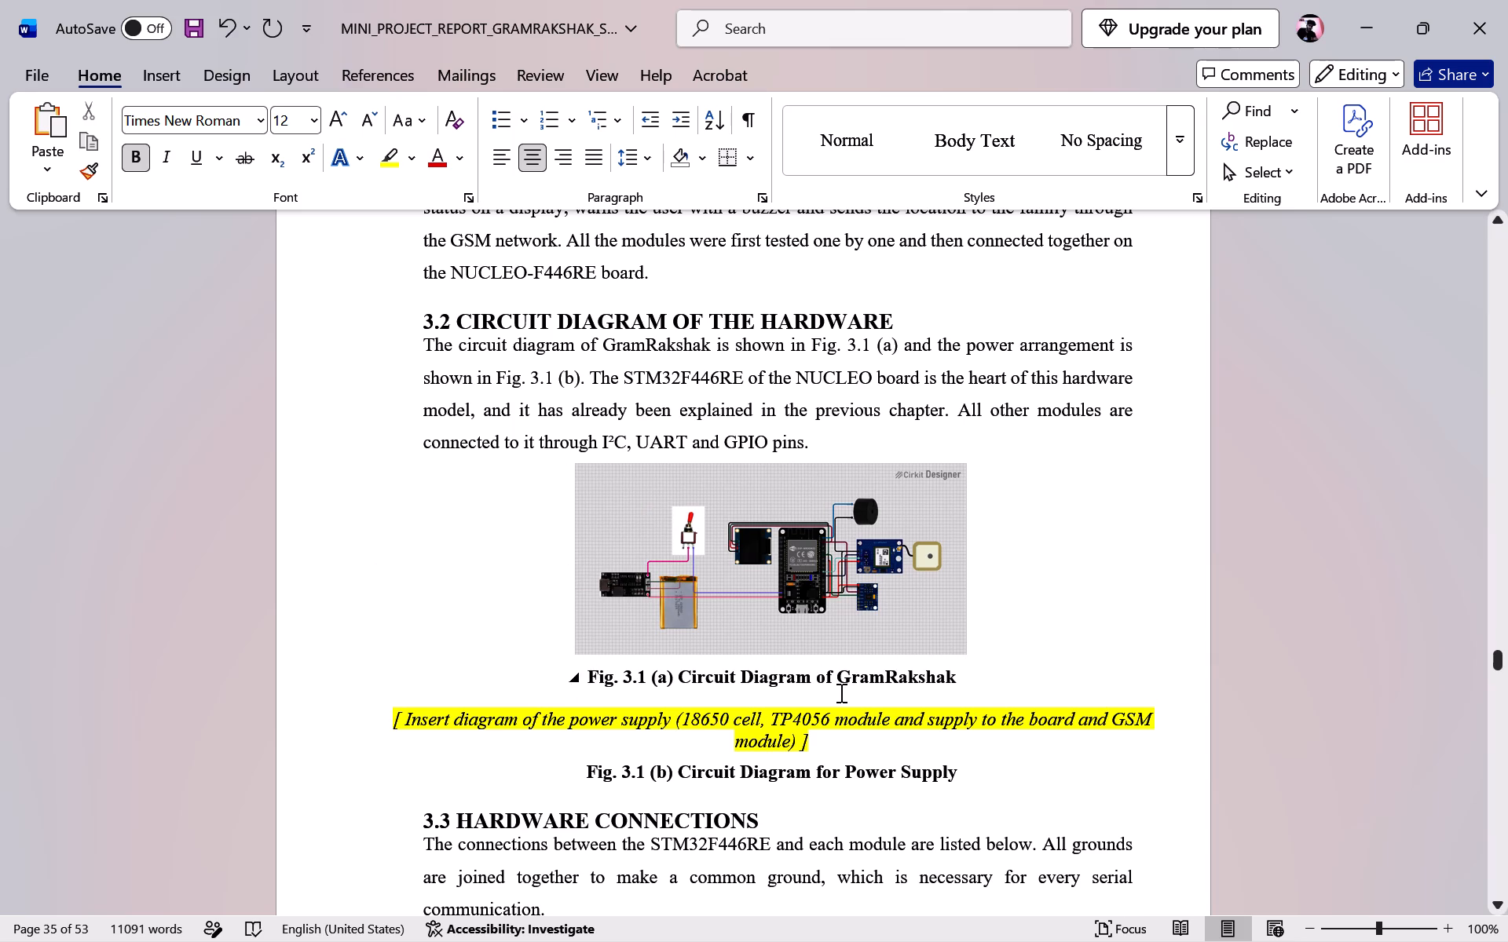
Delete the highlighted power supply diagram placeholder together with its Fig. 3.1 (b) caption.
scroll(840, 692, "down", 1)
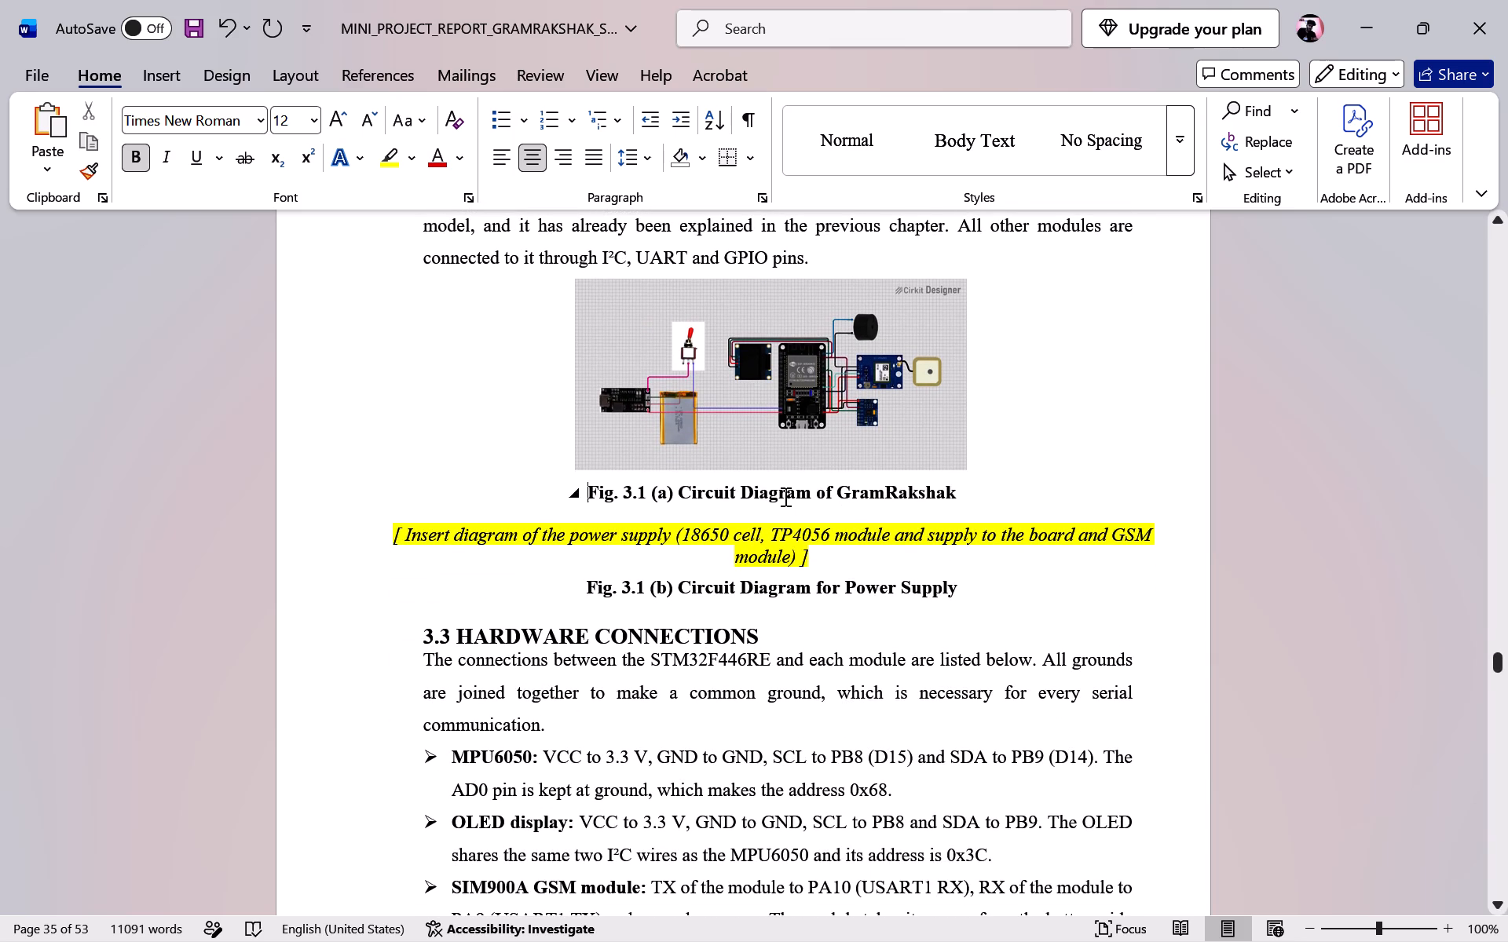
left_click_drag(390, 525, 807, 525)
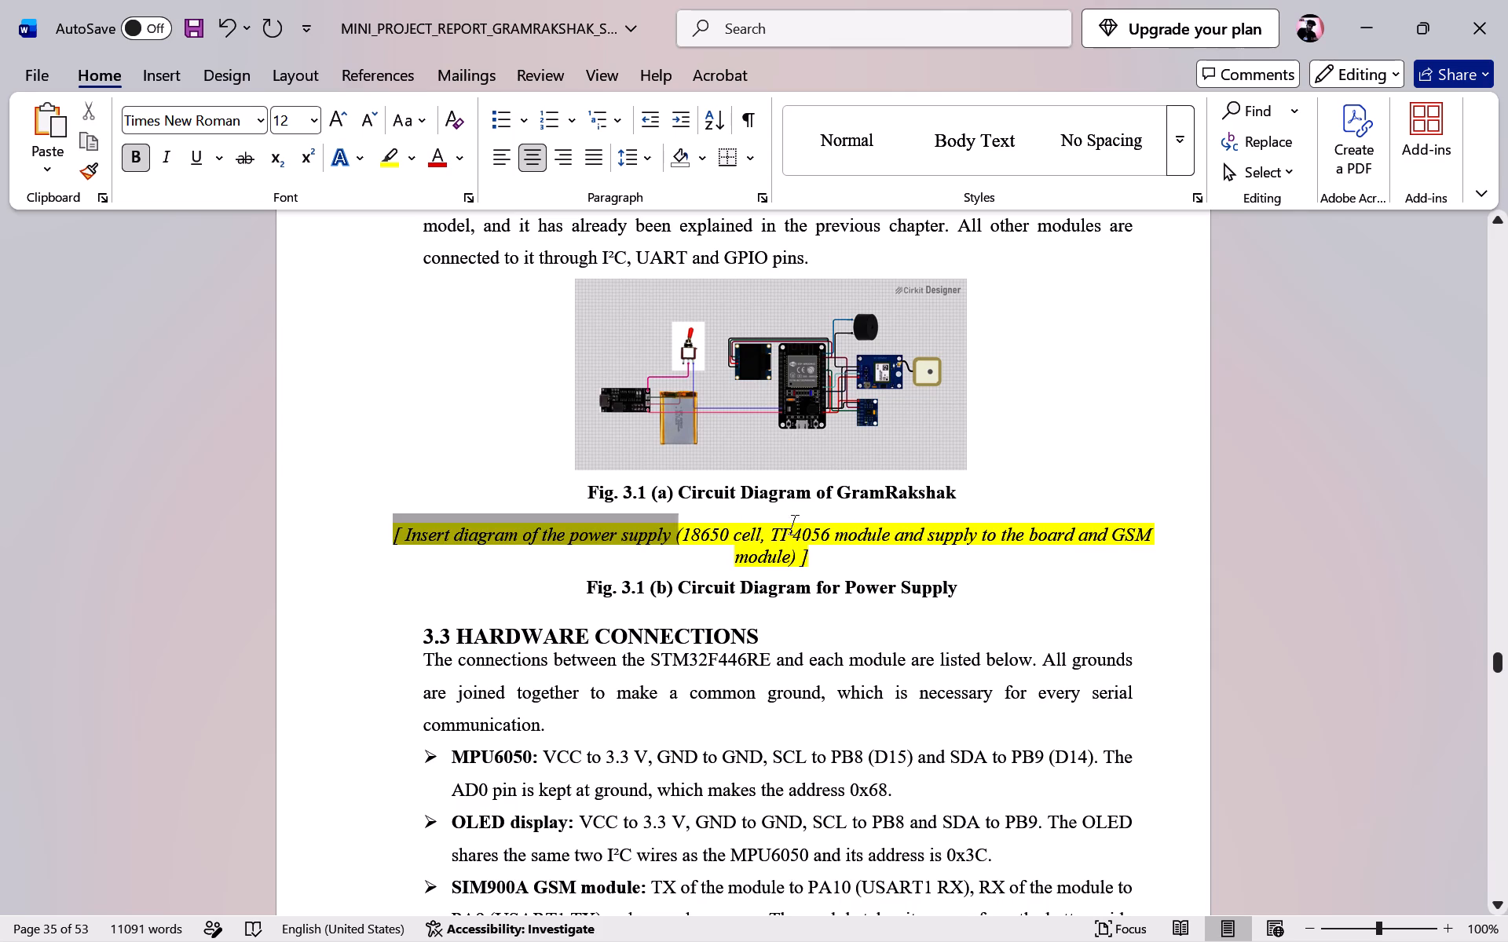
left_click_drag(807, 525, 1114, 588)
key("BackSpace")
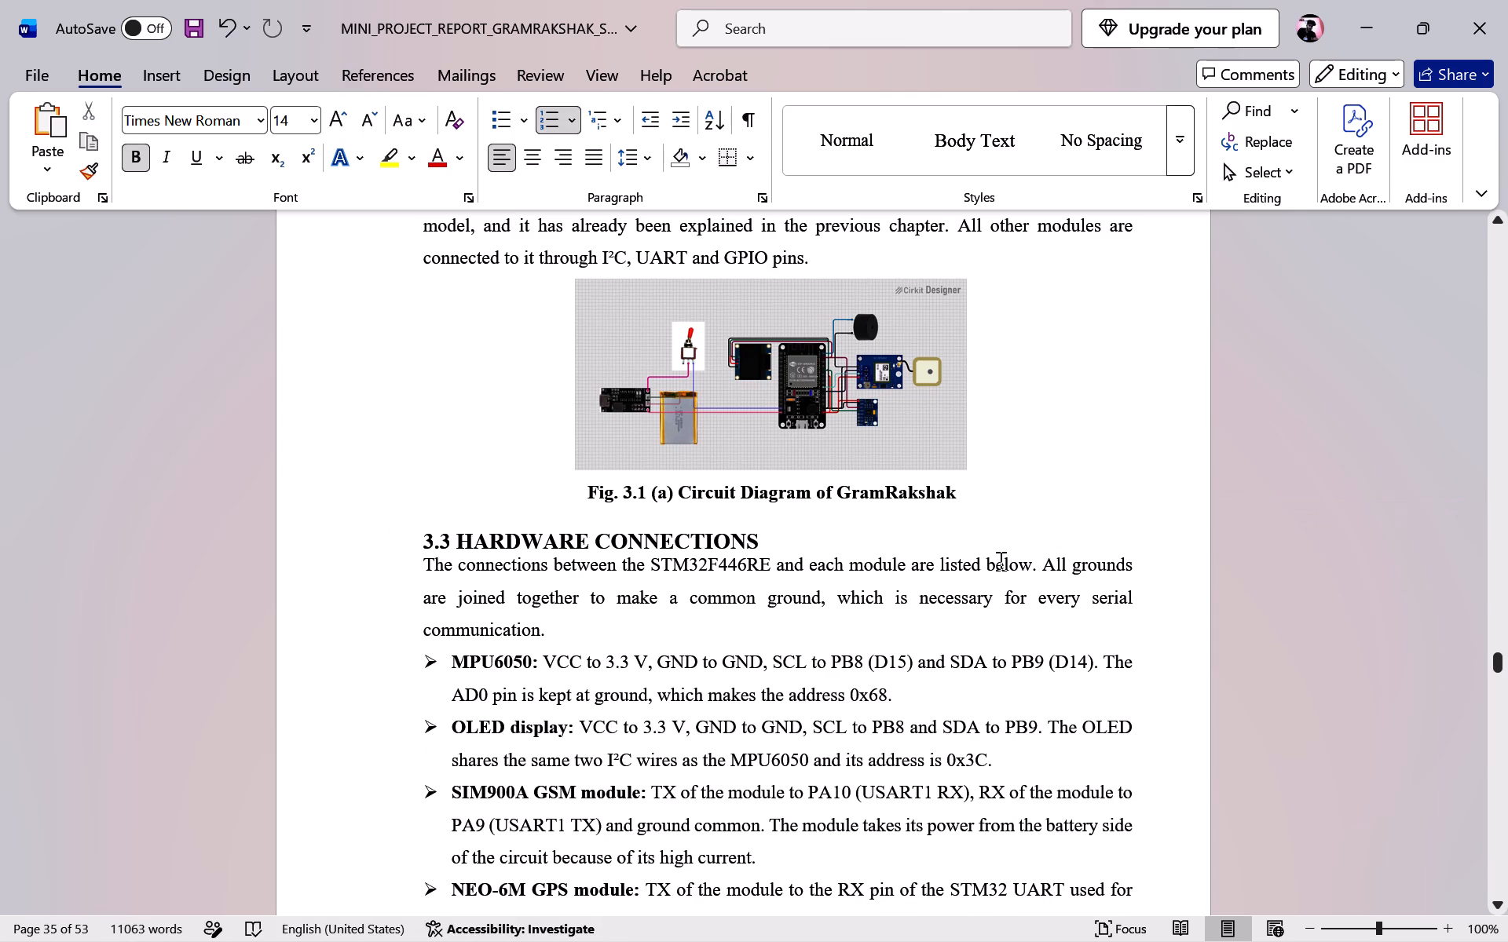
Add a blank line between the 3.3 HARDWARE CONNECTIONS heading and its opening paragraph.
left_click(422, 557)
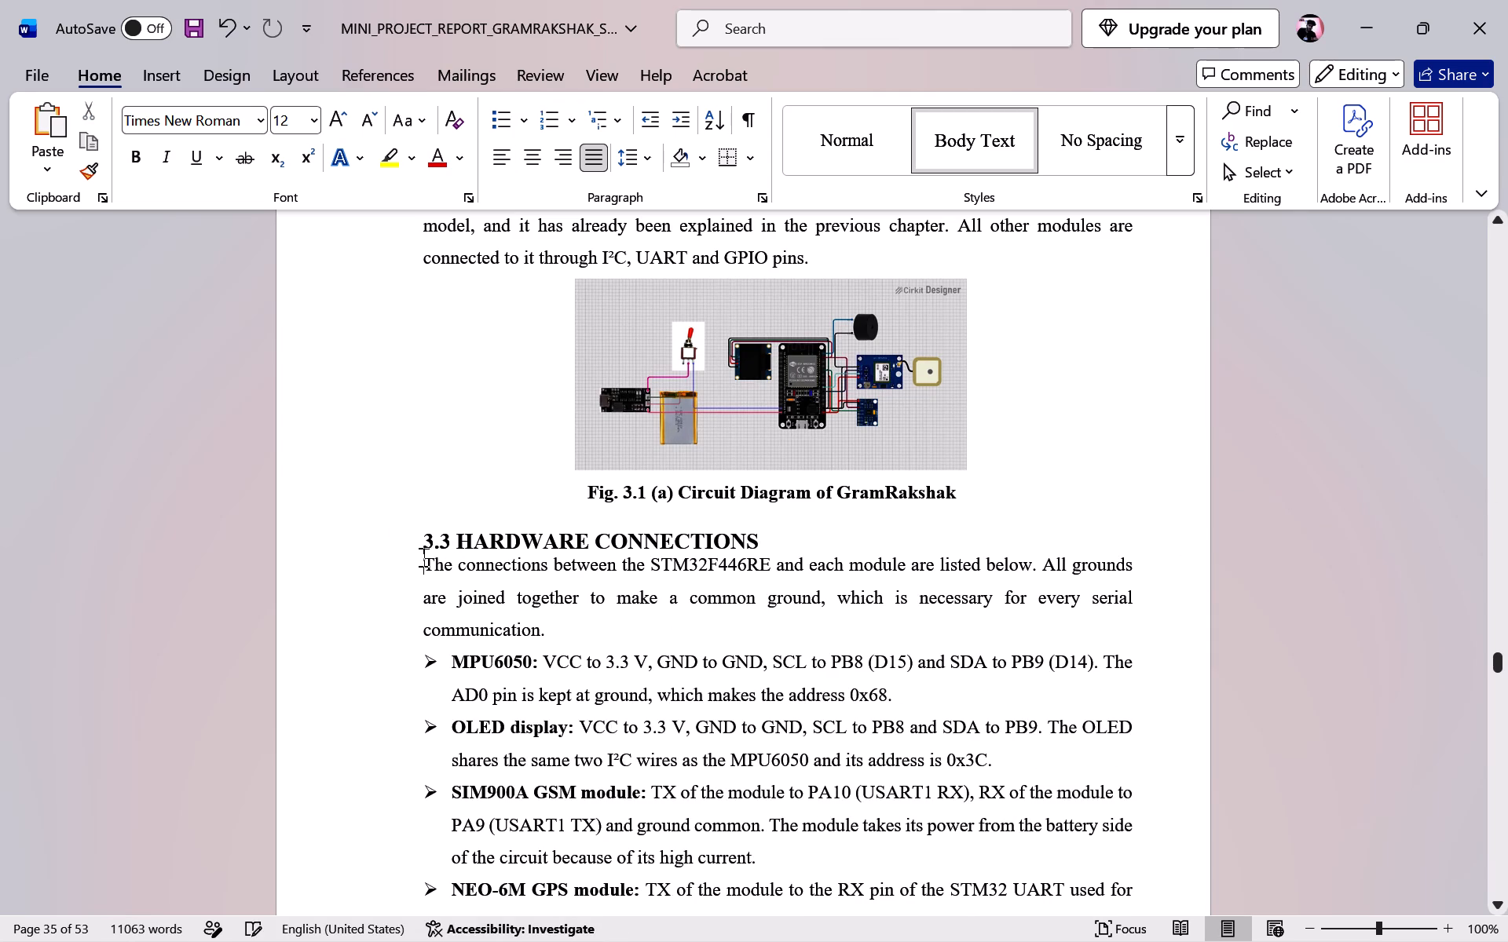
key("Return")
Review the layout from section 3.3 Hardware Connections through the Chapter 4 title page to the software tools sections.
scroll(422, 557, "down", 2)
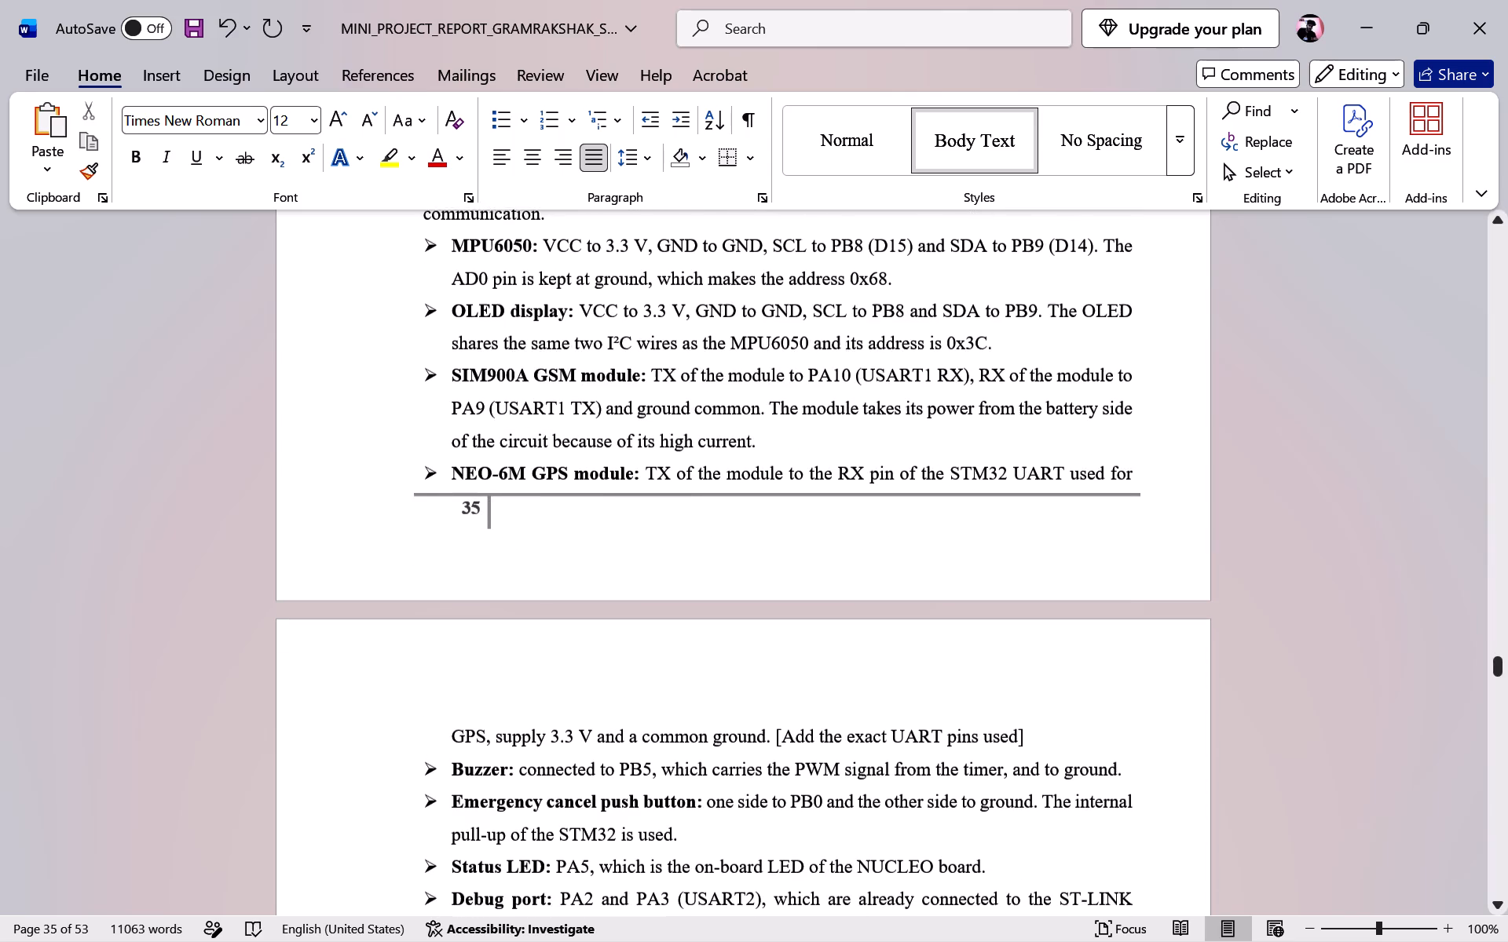
scroll(422, 557, "down", 1)
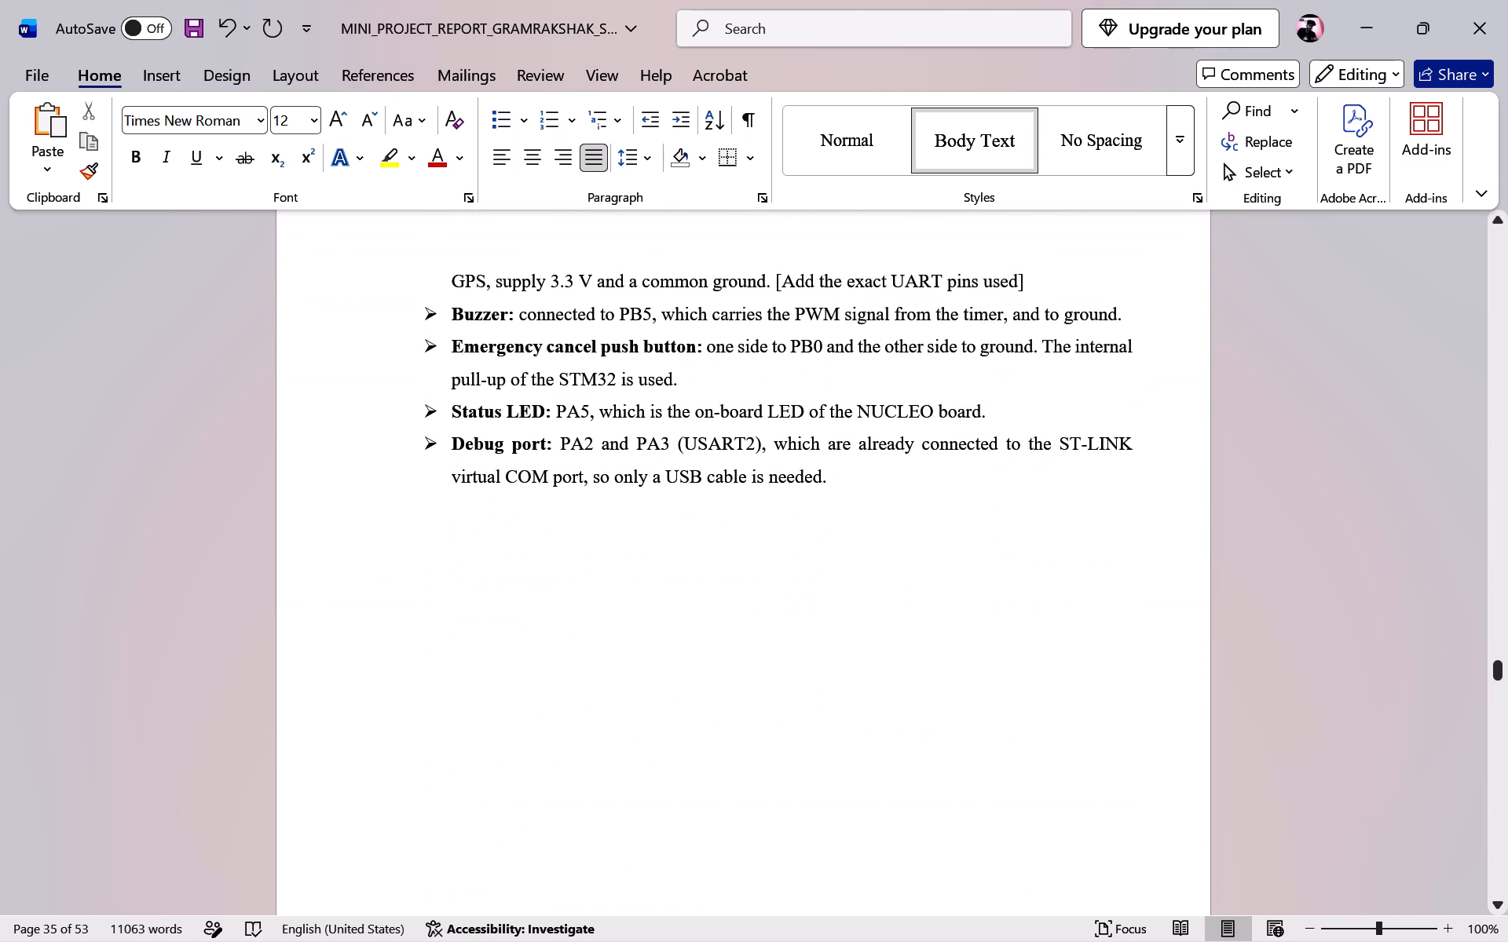
scroll(422, 557, "down", 4)
scroll(422, 557, "up", 2)
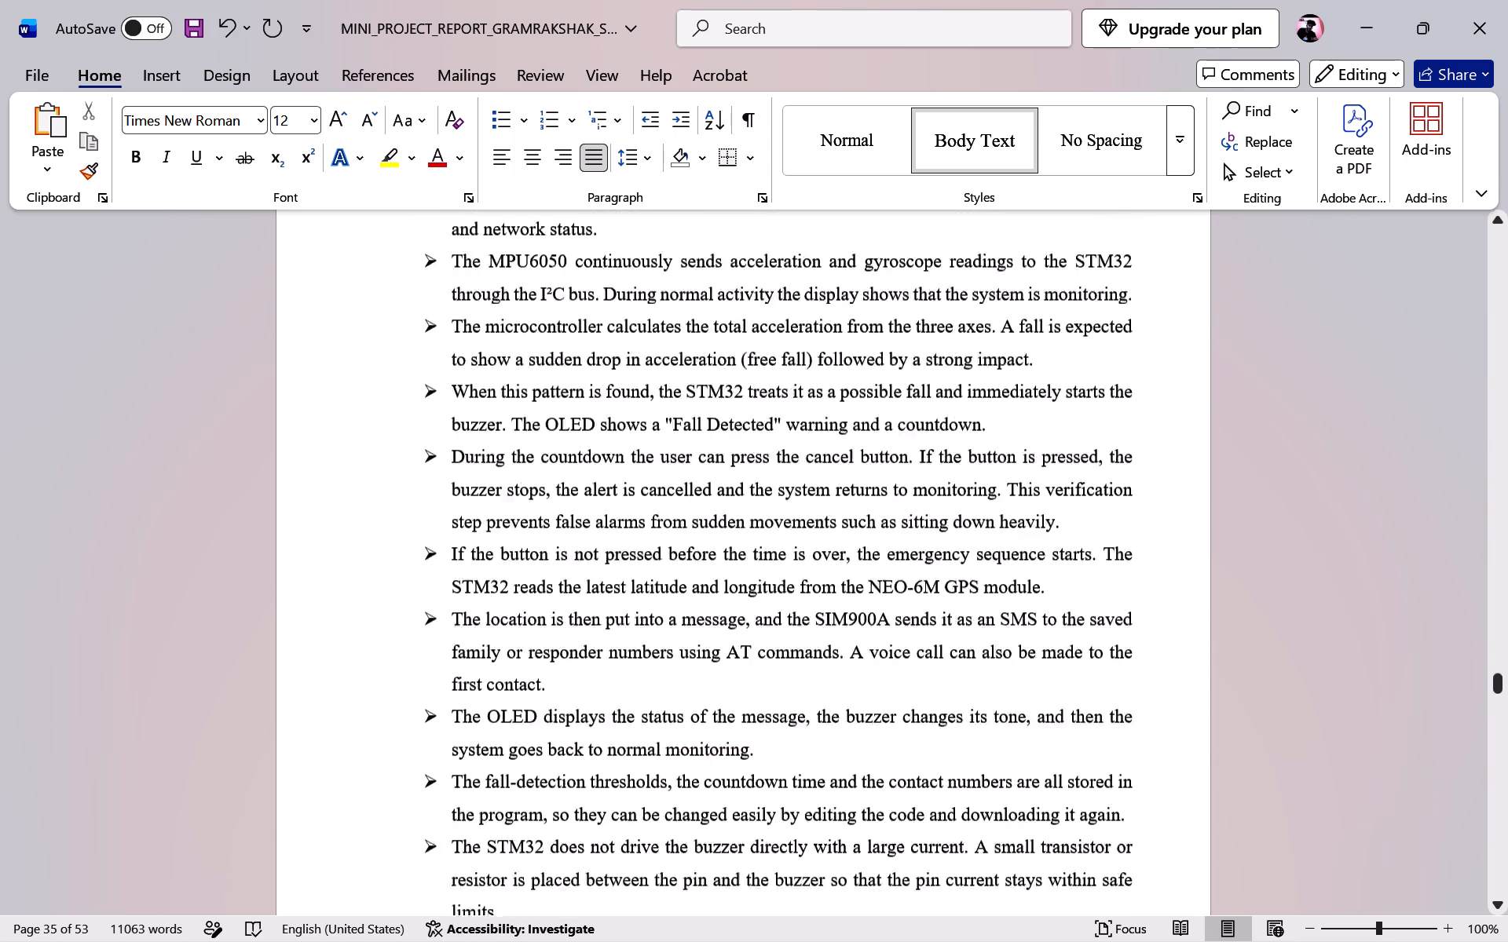
scroll(422, 557, "up", 4)
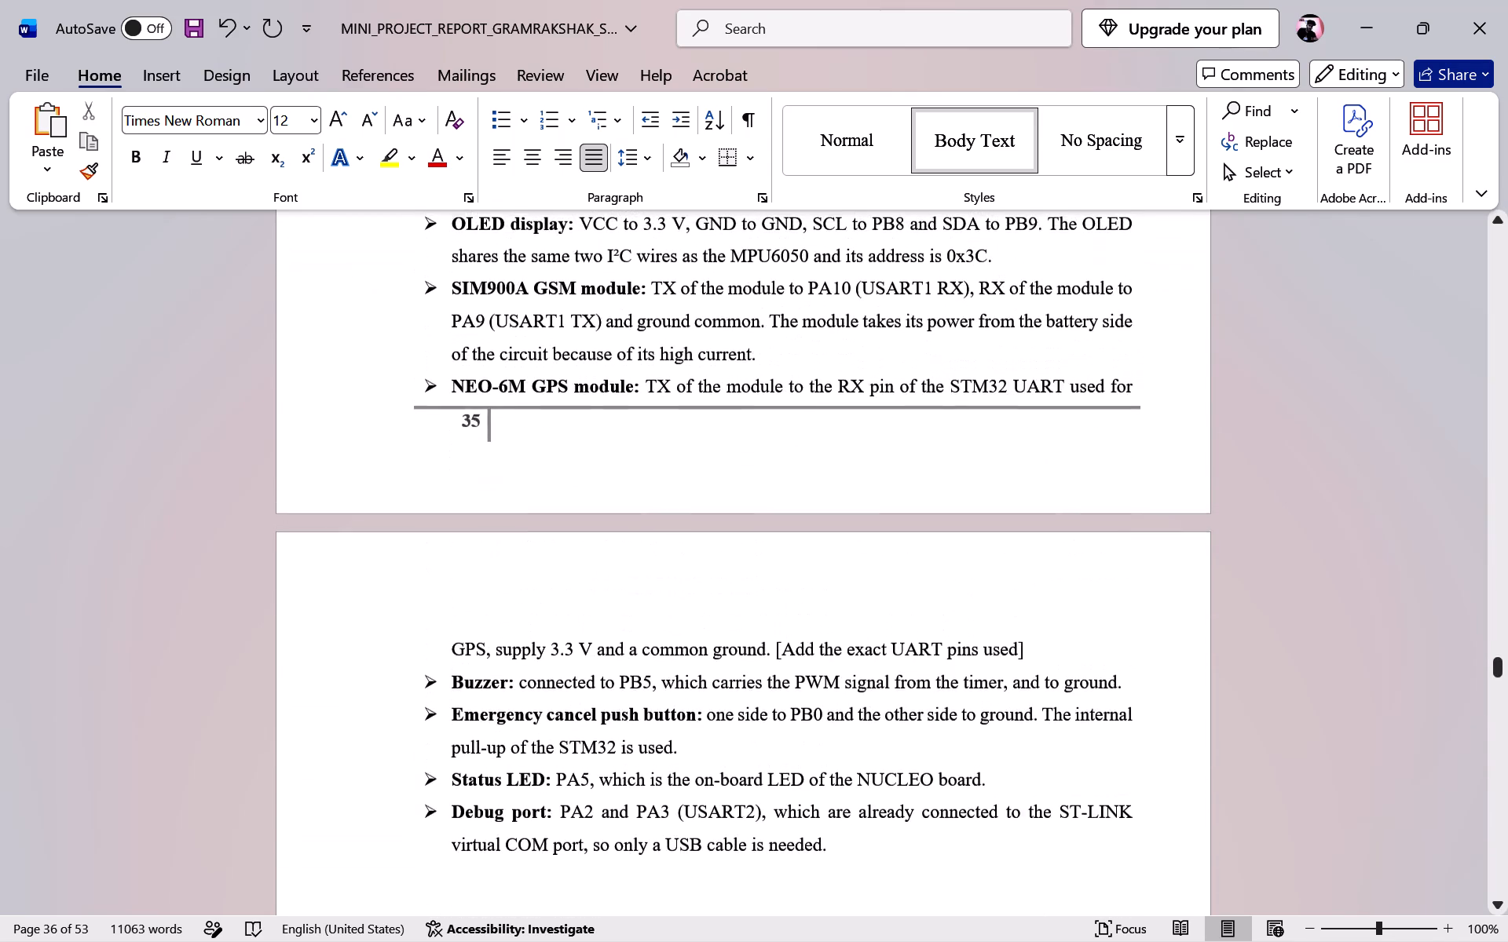
scroll(422, 557, "down", 1)
scroll(422, 557, "up", 2)
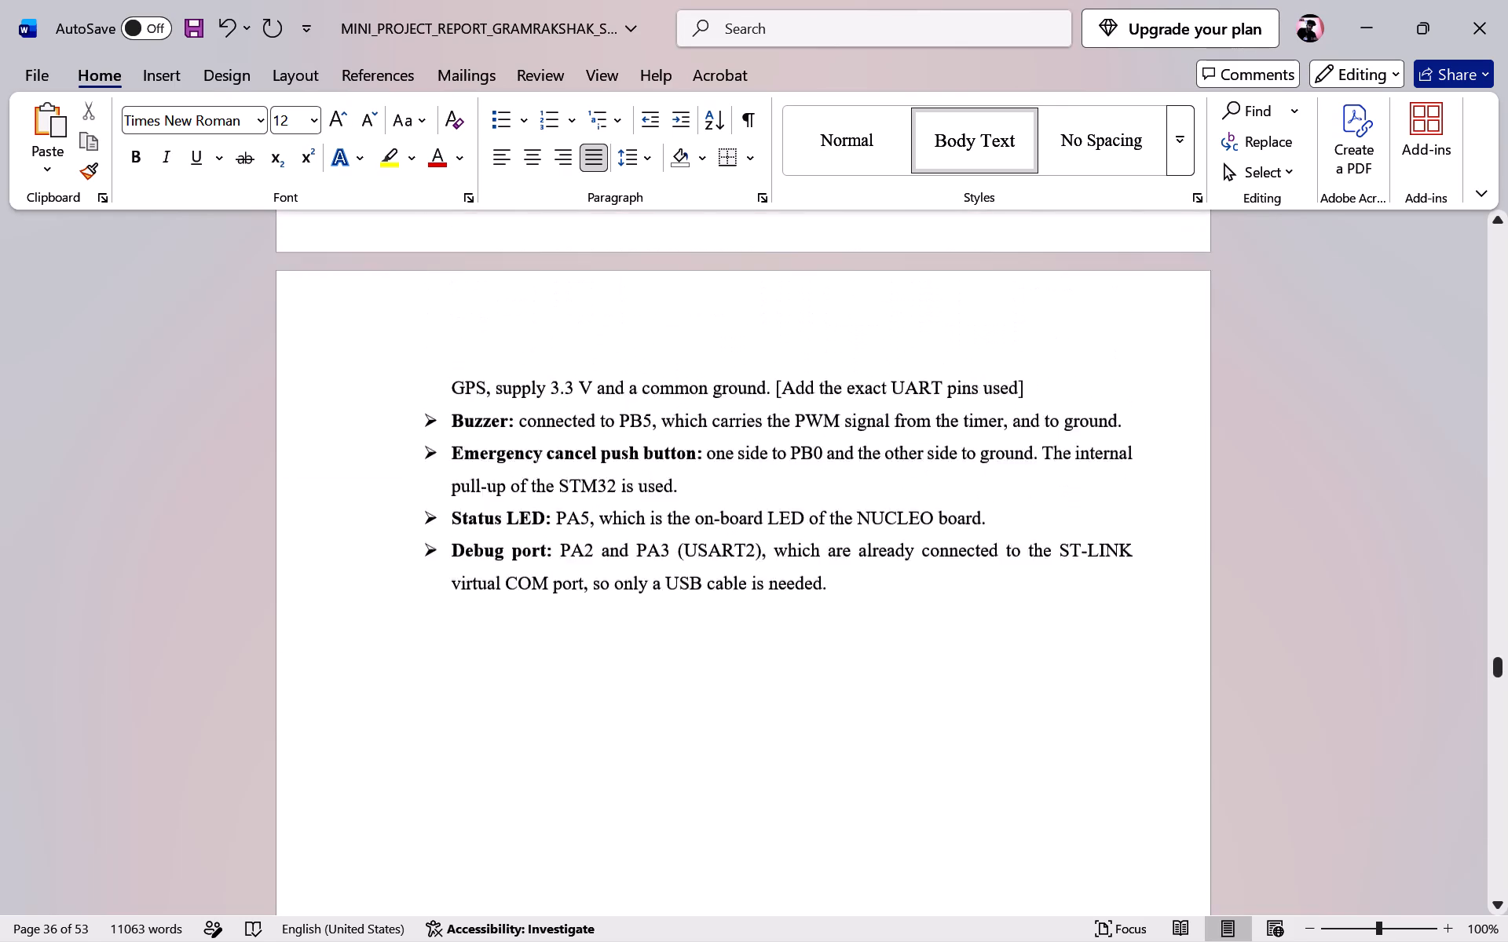
scroll(422, 557, "down", 2)
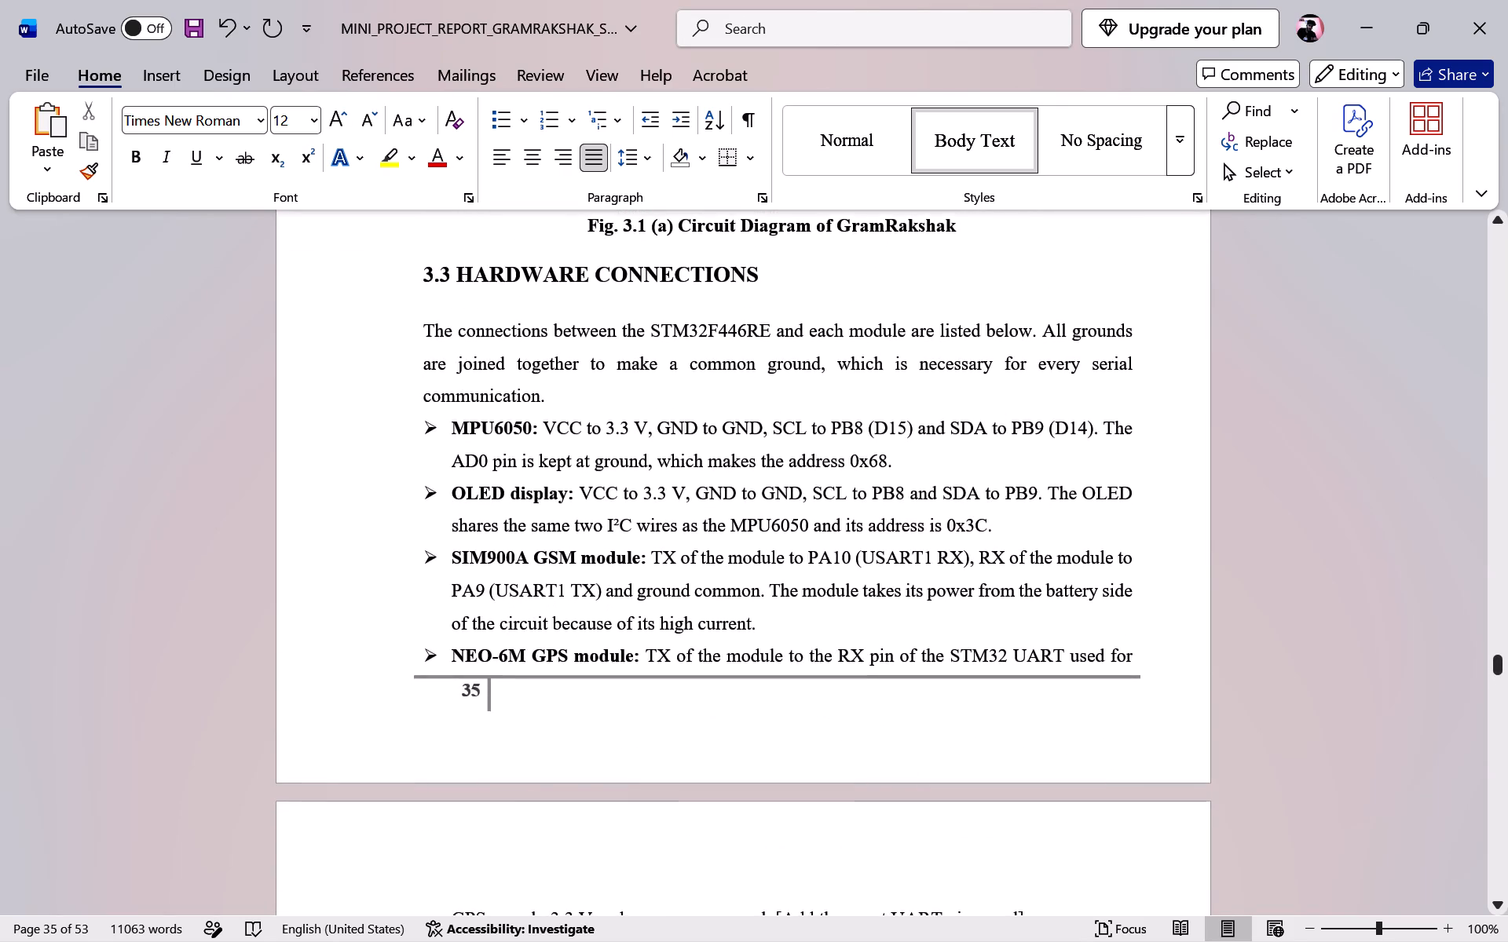
left_click(422, 557)
scroll(422, 557, "down", 3)
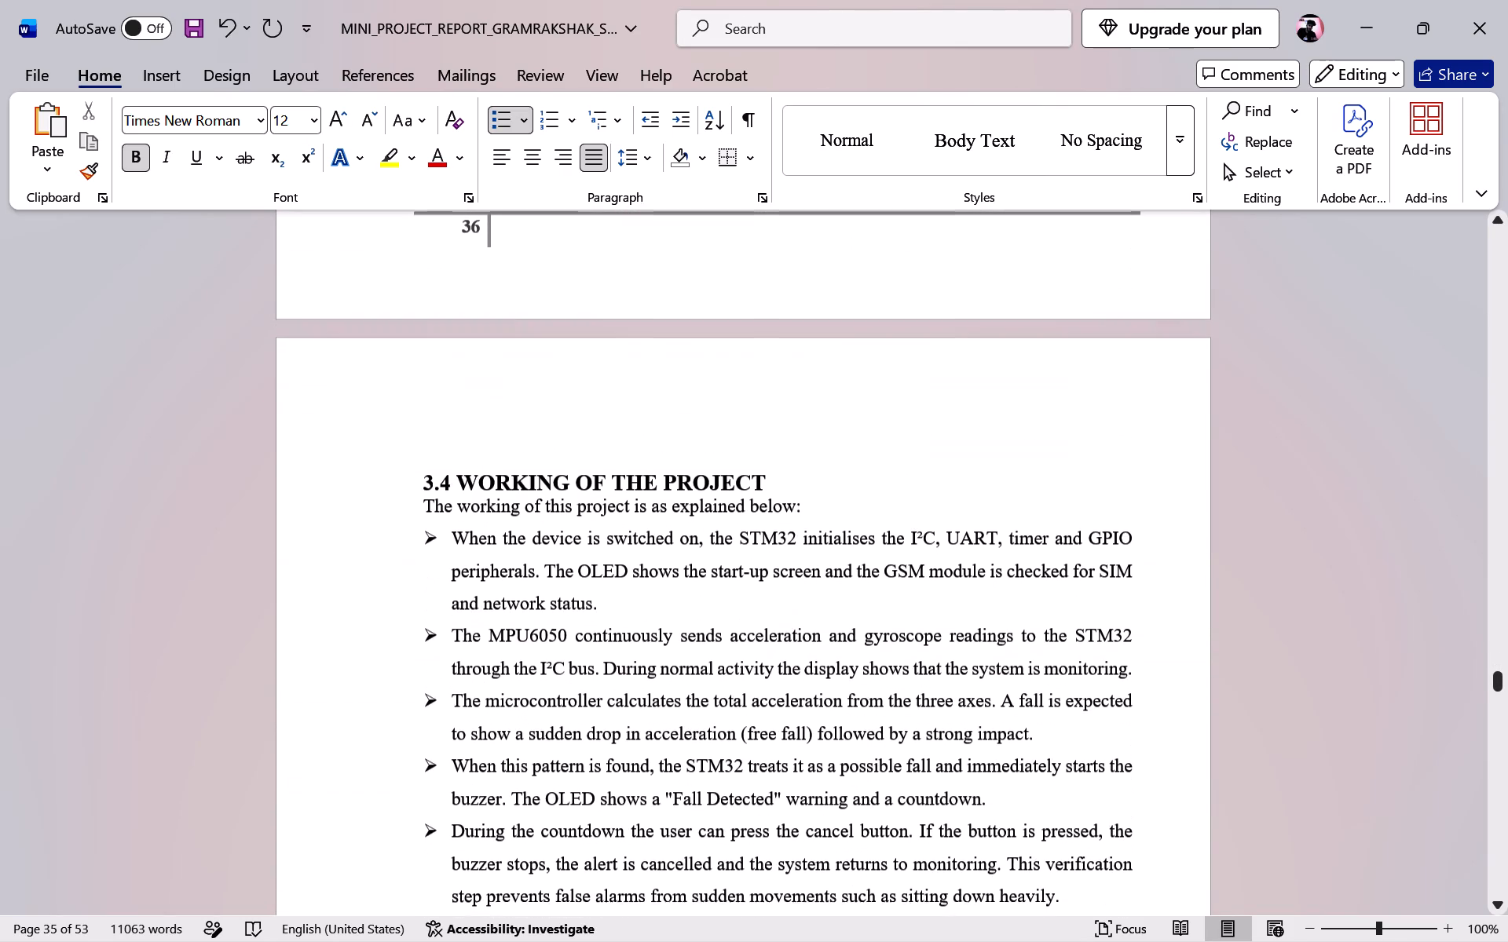
scroll(422, 557, "down", 3)
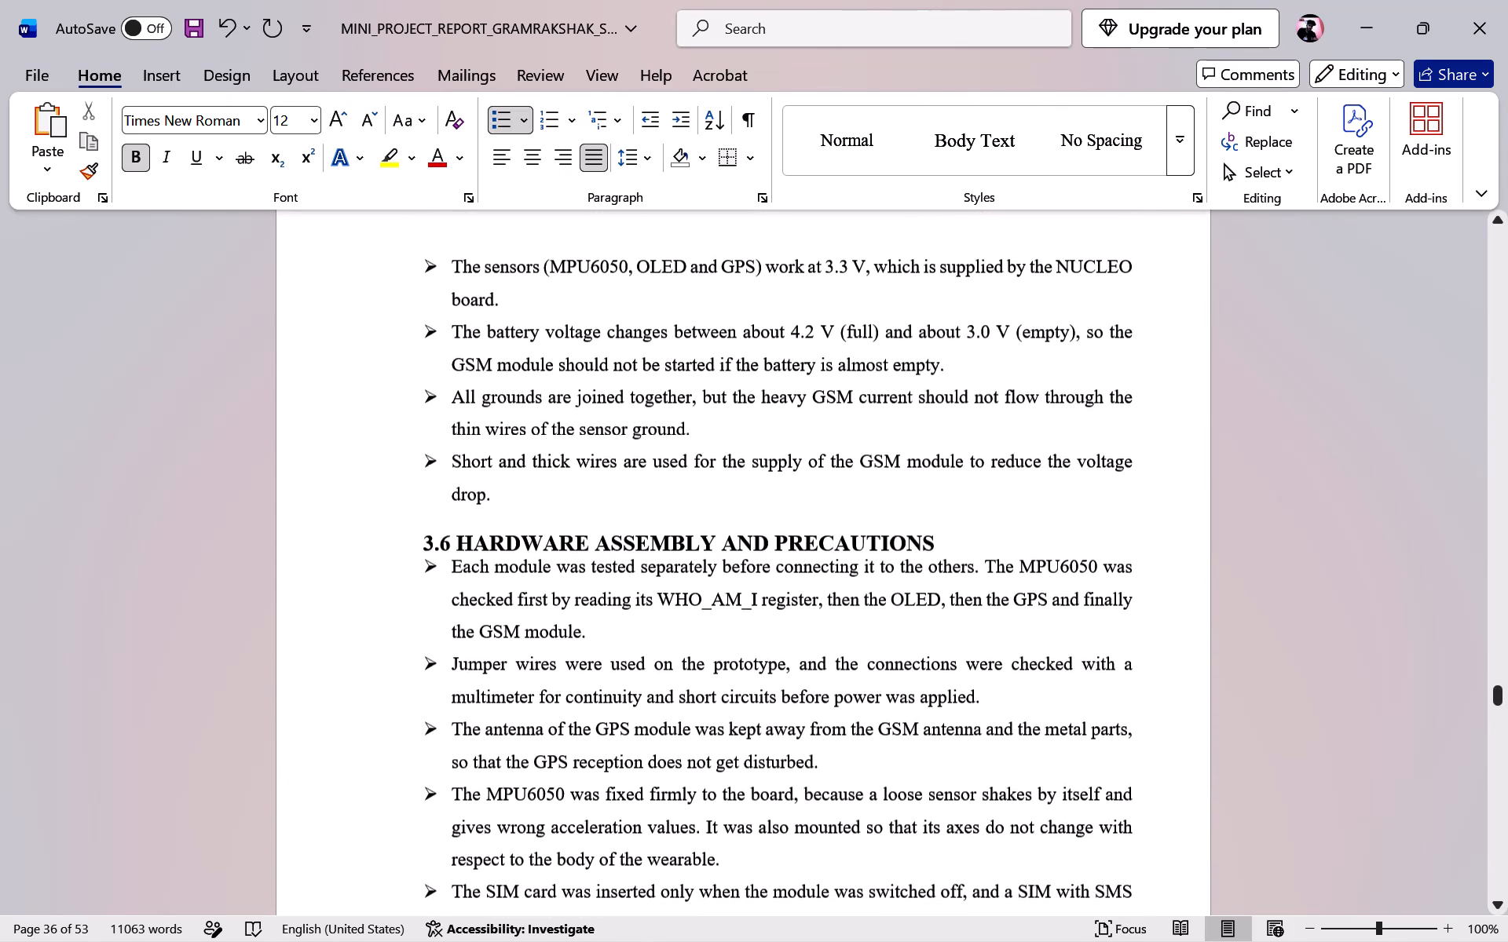
scroll(422, 557, "down", 3)
scroll(422, 557, "up", 2)
scroll(422, 557, "down", 1)
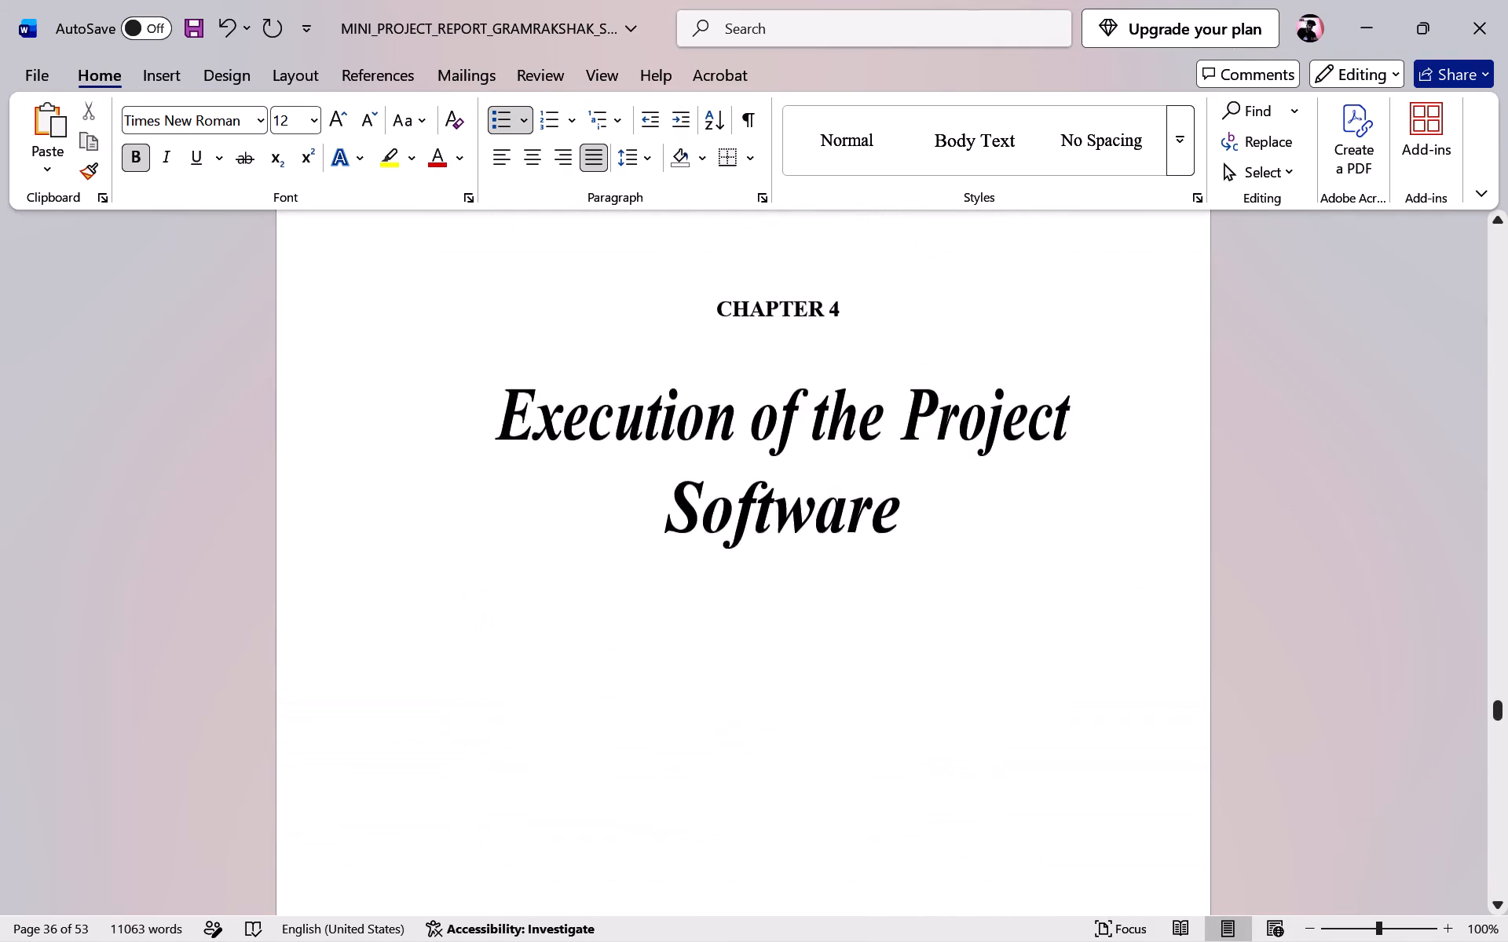
scroll(422, 557, "down", 3)
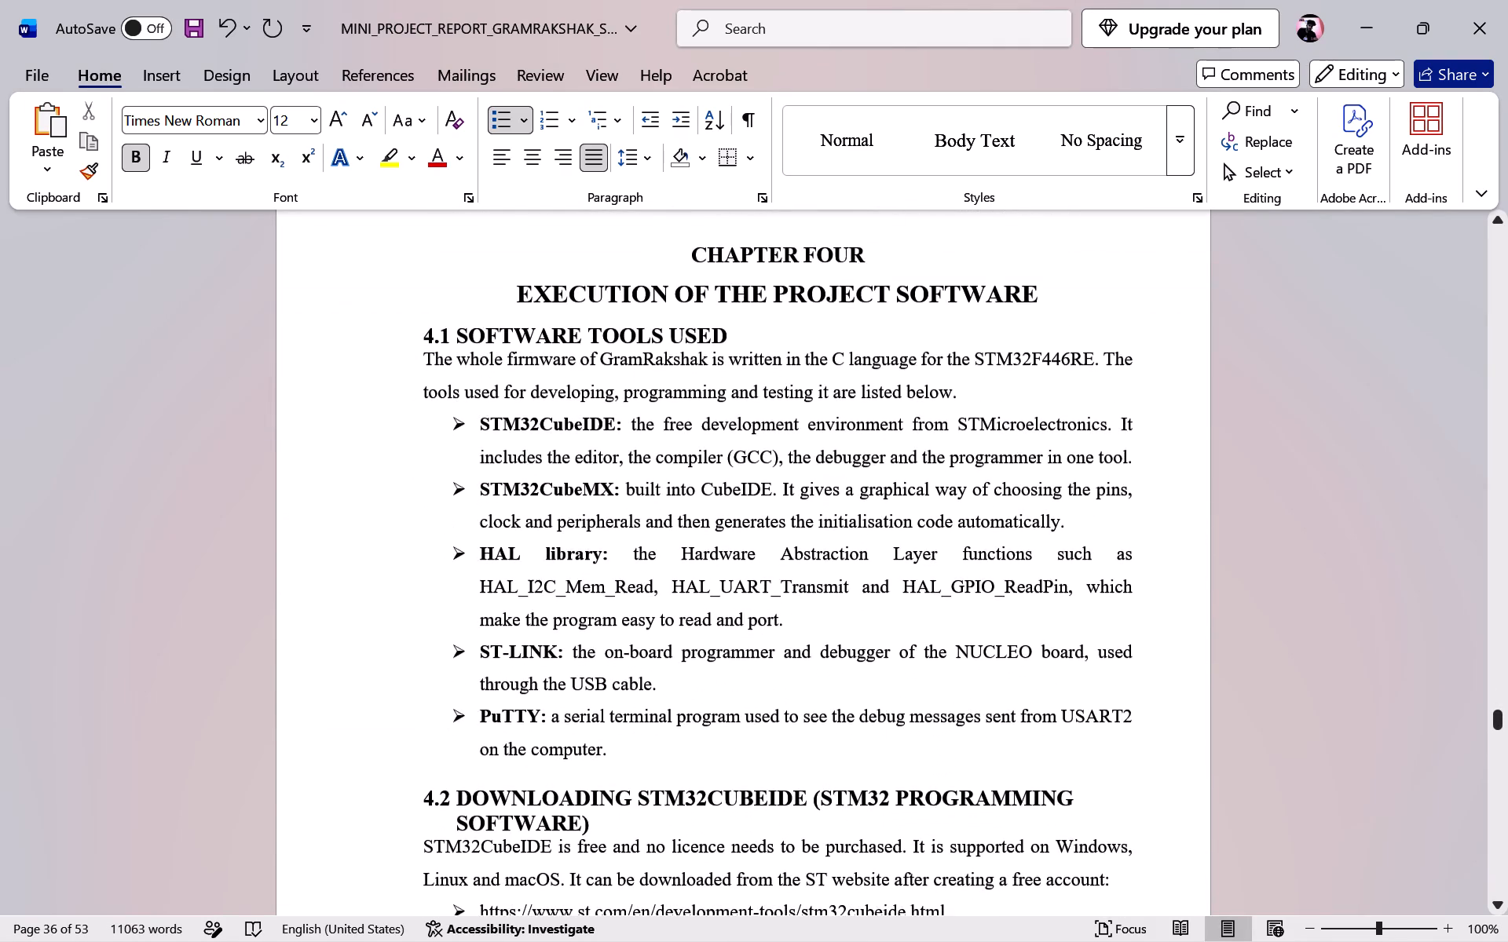
scroll(422, 557, "down", 2)
scroll(422, 557, "up", 7)
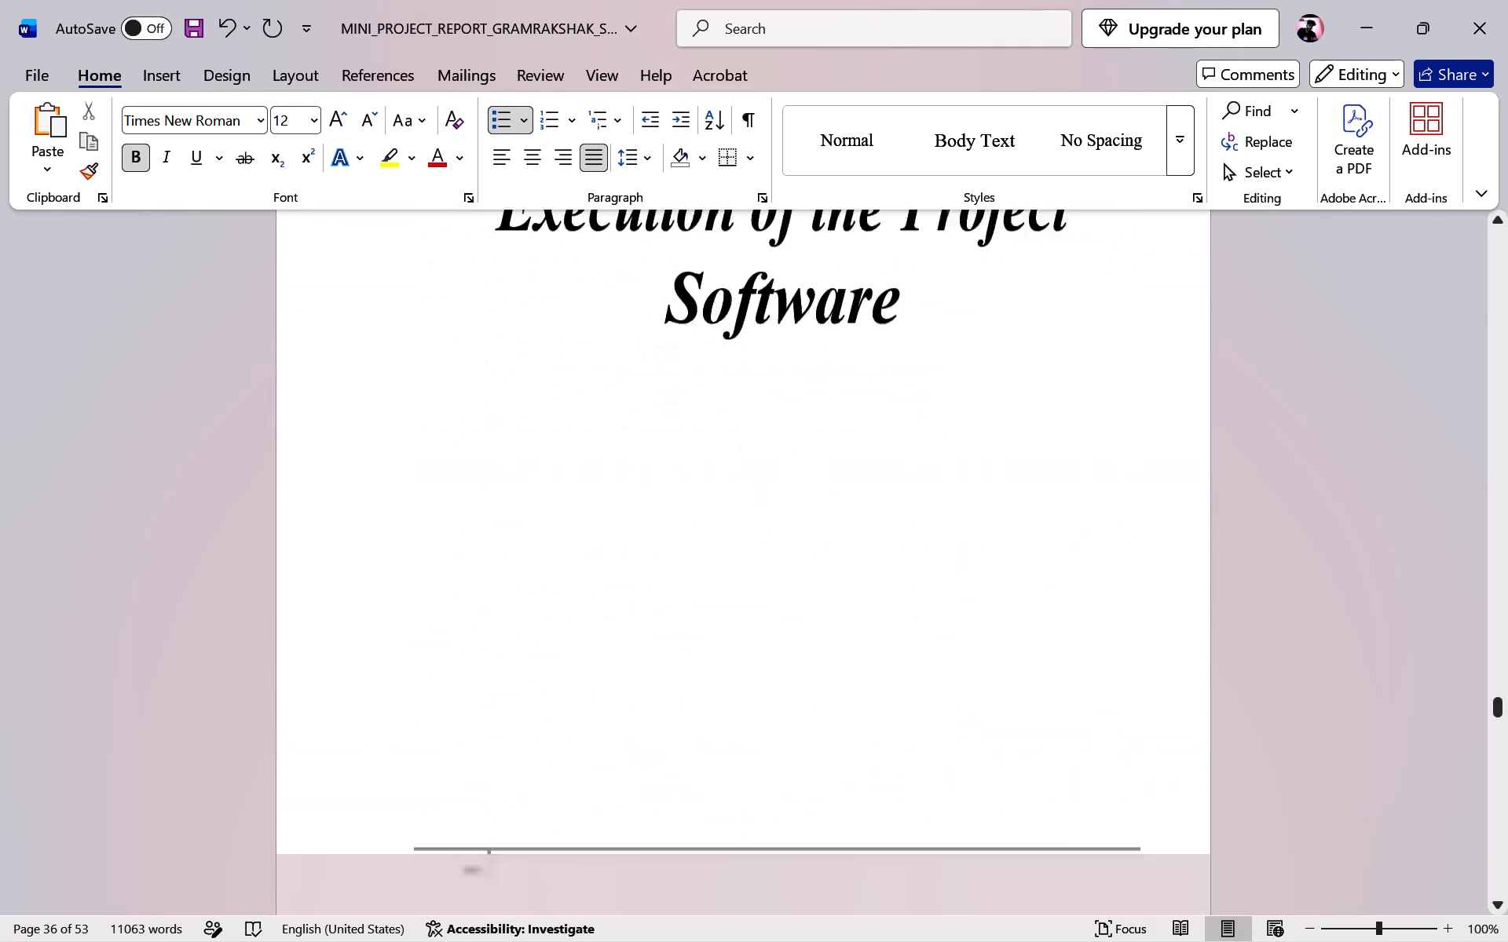
Review the page layout from the 3.2 circuit diagram through the hardware connections list to the start of section 3.4.
scroll(422, 557, "up", 7)
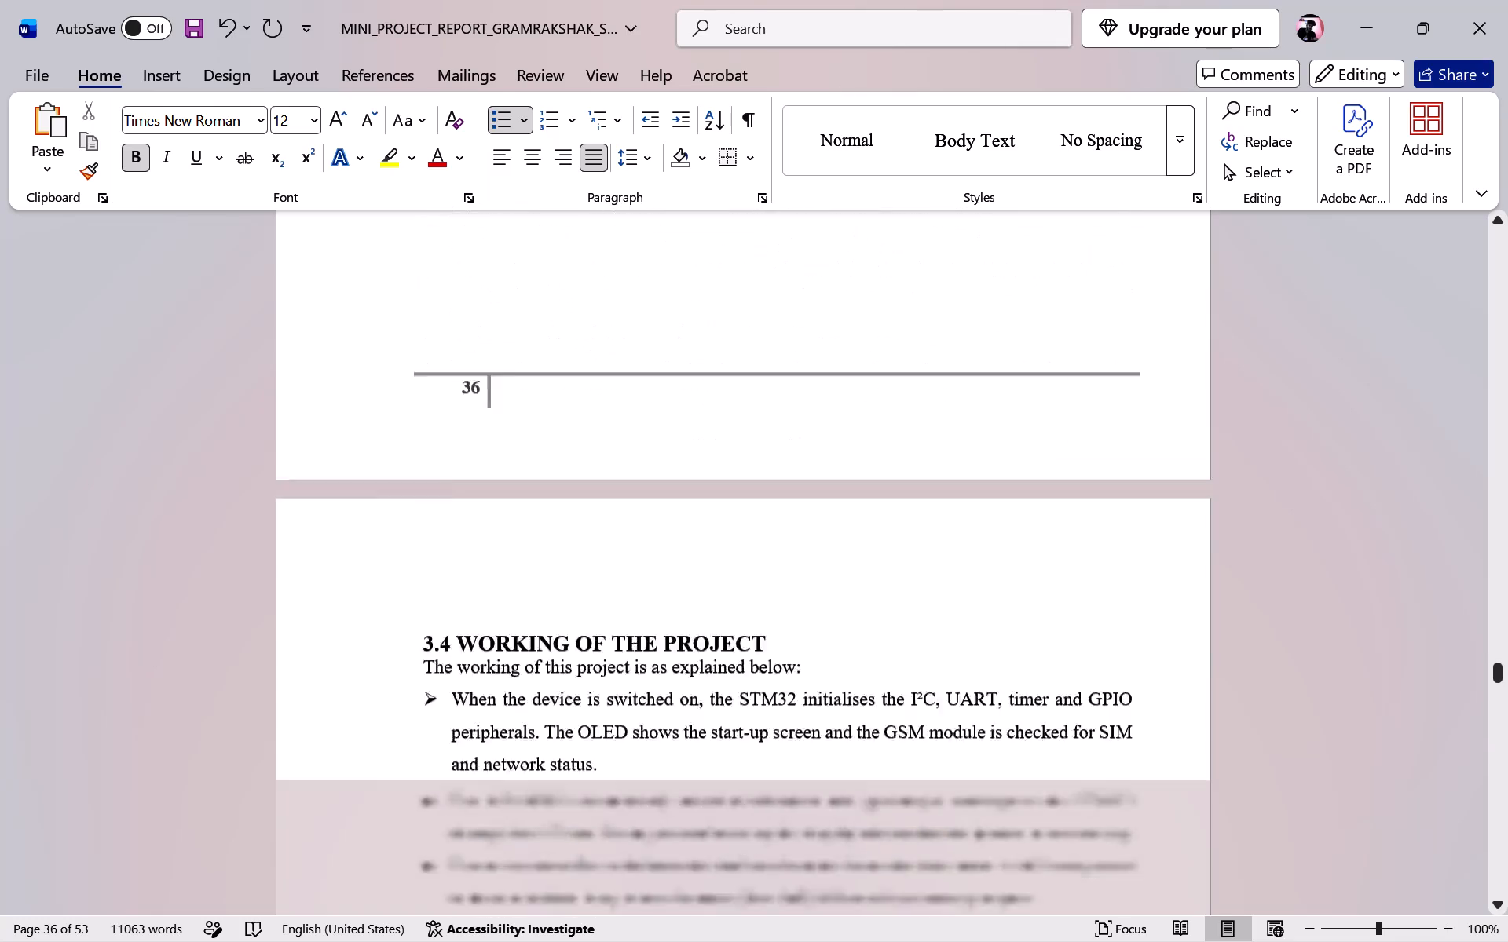
scroll(422, 557, "up", 2)
scroll(422, 557, "down", 1)
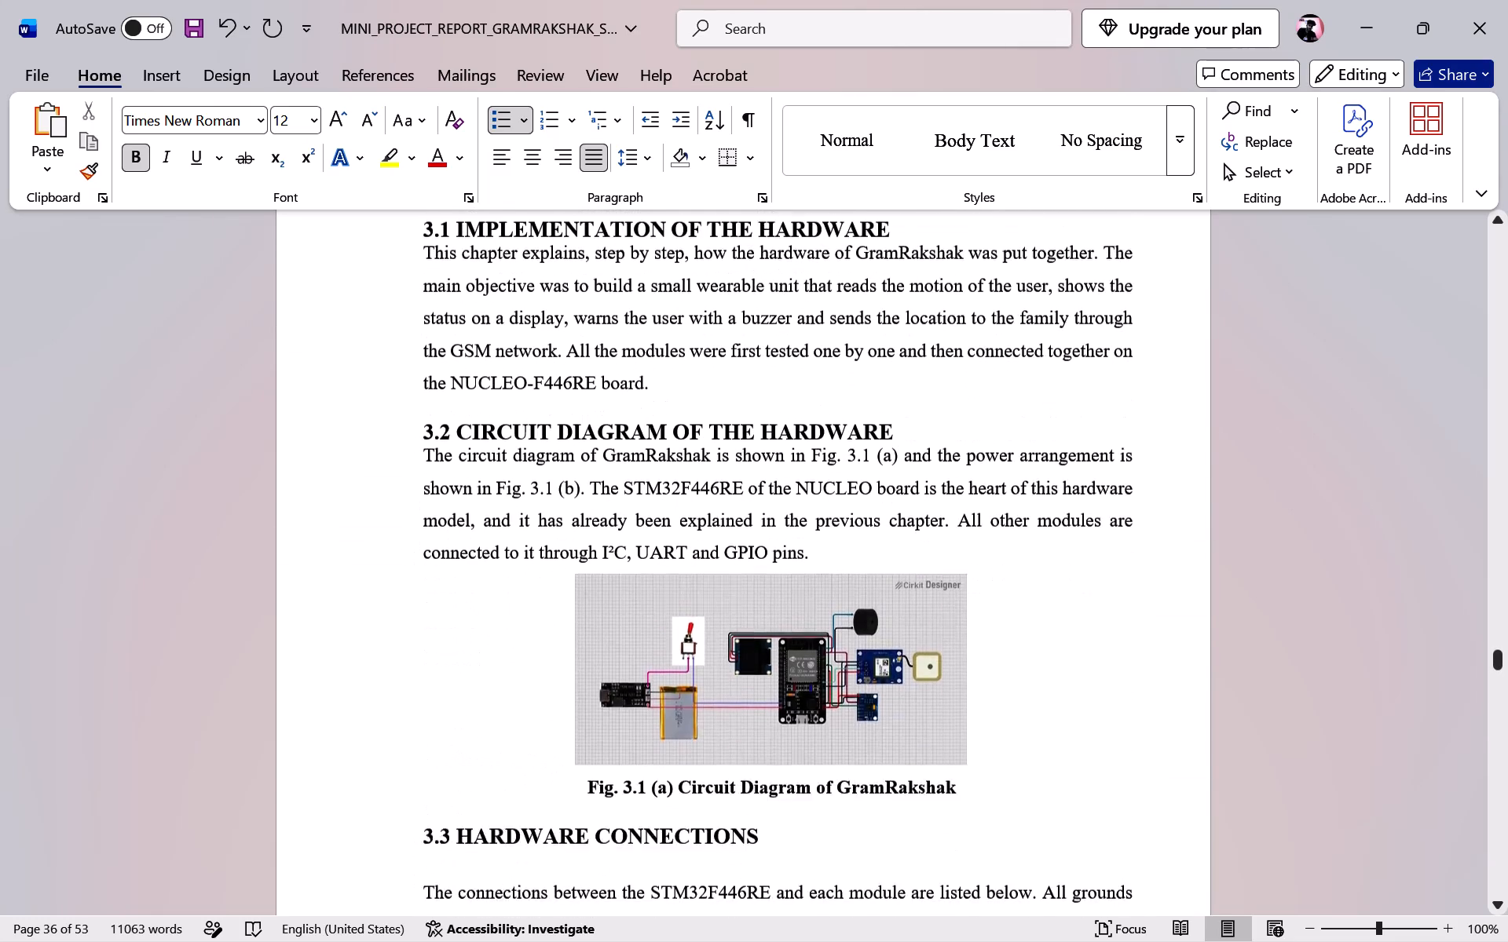
scroll(422, 557, "down", 5)
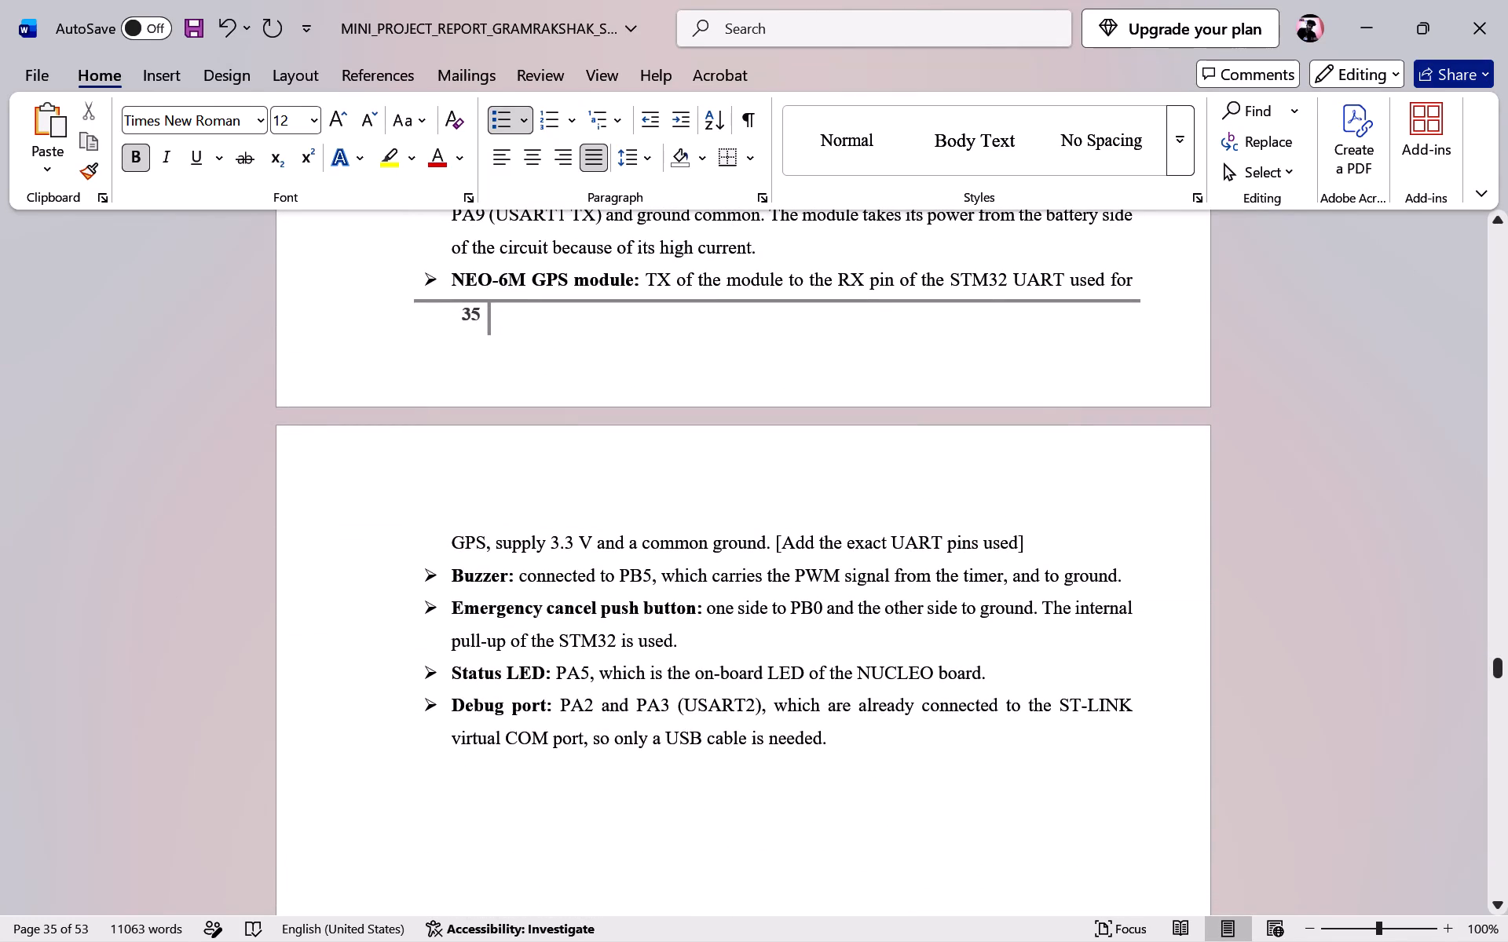
scroll(422, 557, "down", 2)
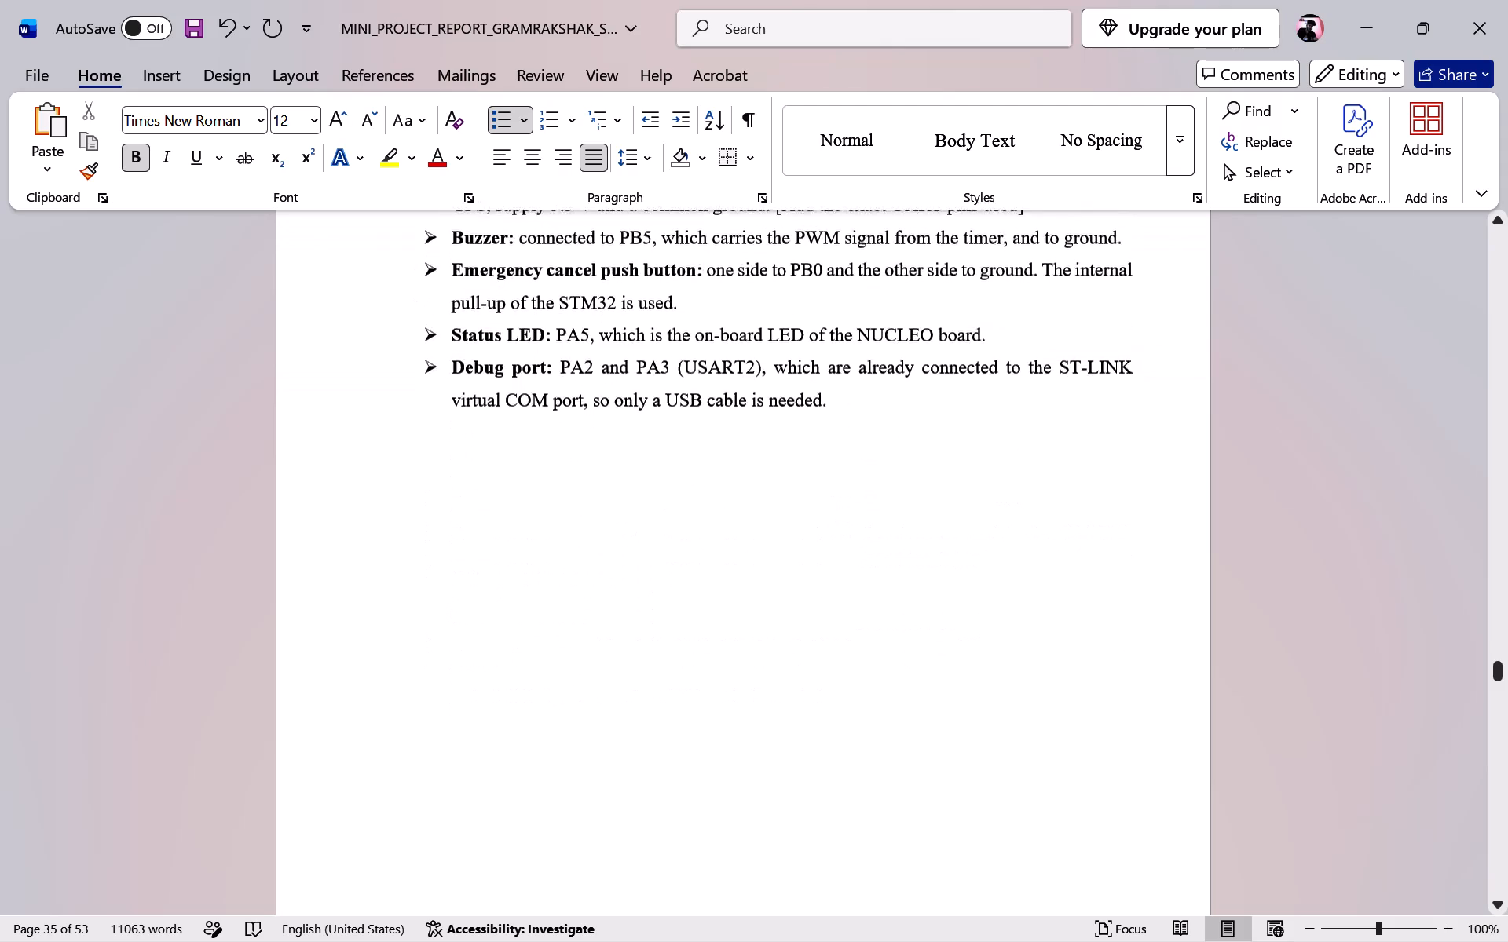
scroll(422, 557, "down", 3)
scroll(422, 557, "up", 4)
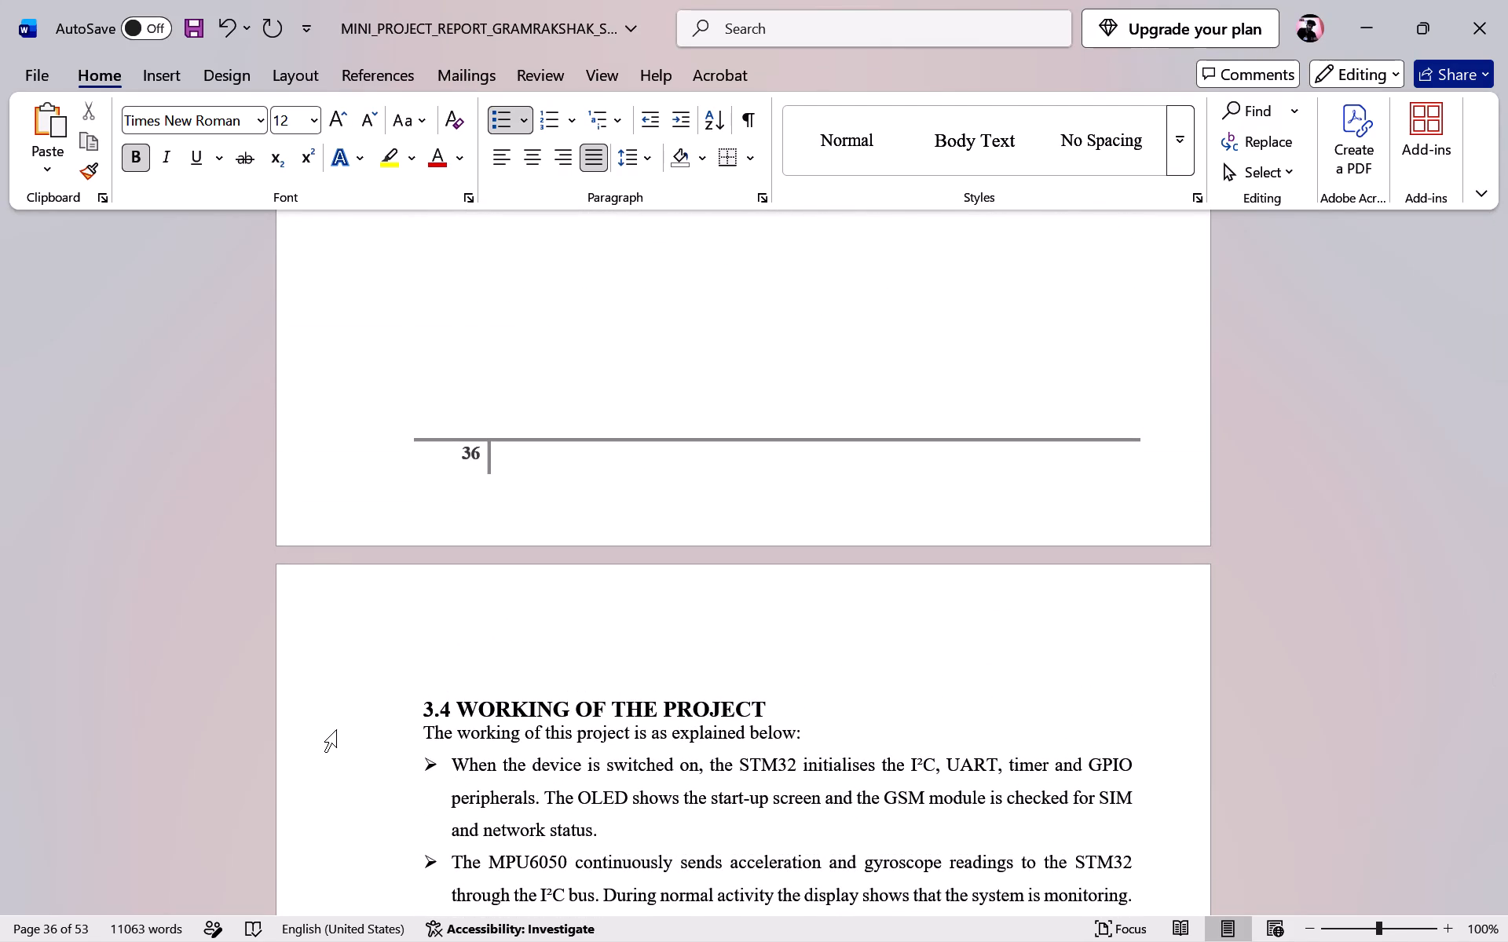
scroll(336, 729, "up", 1)
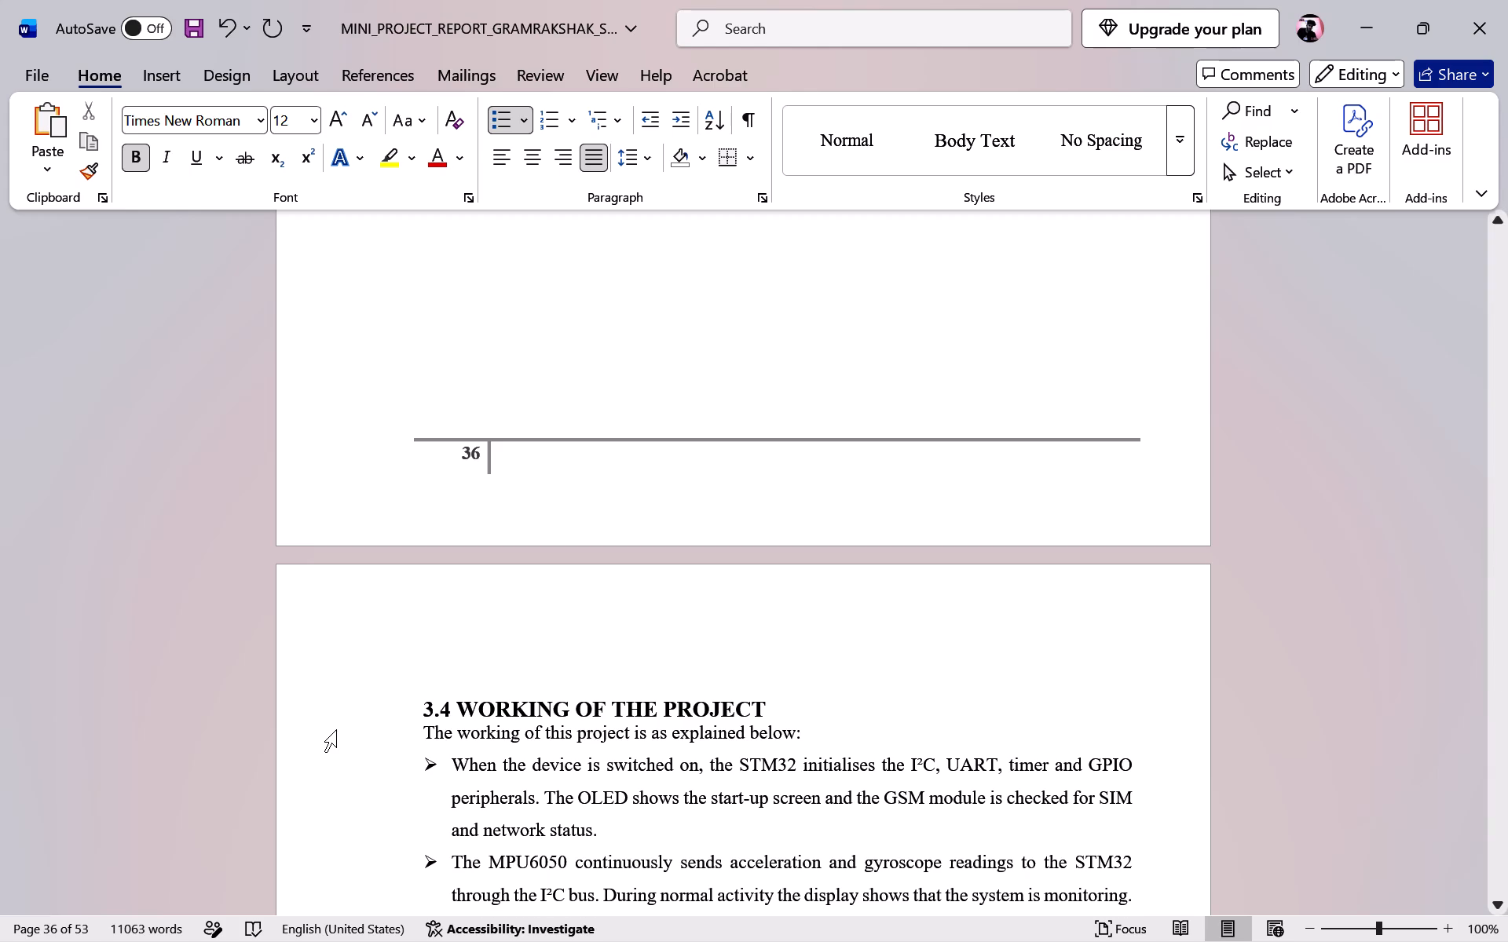
scroll(336, 729, "up", 1)
scroll(336, 729, "down", 1)
scroll(420, 747, "up", 3)
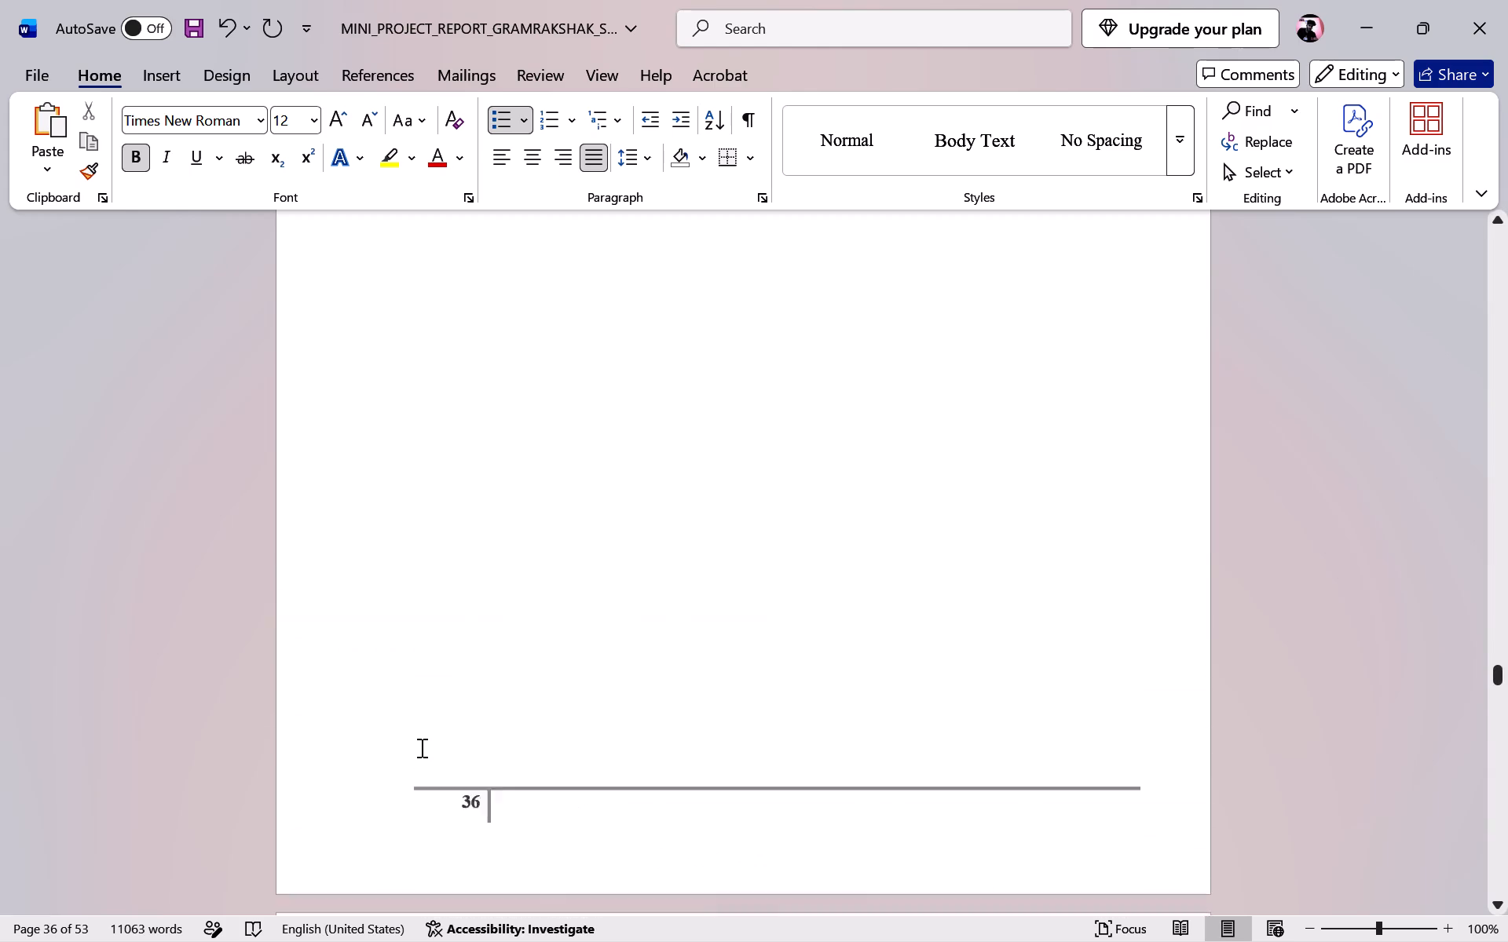
scroll(420, 747, "up", 1)
scroll(420, 747, "down", 2)
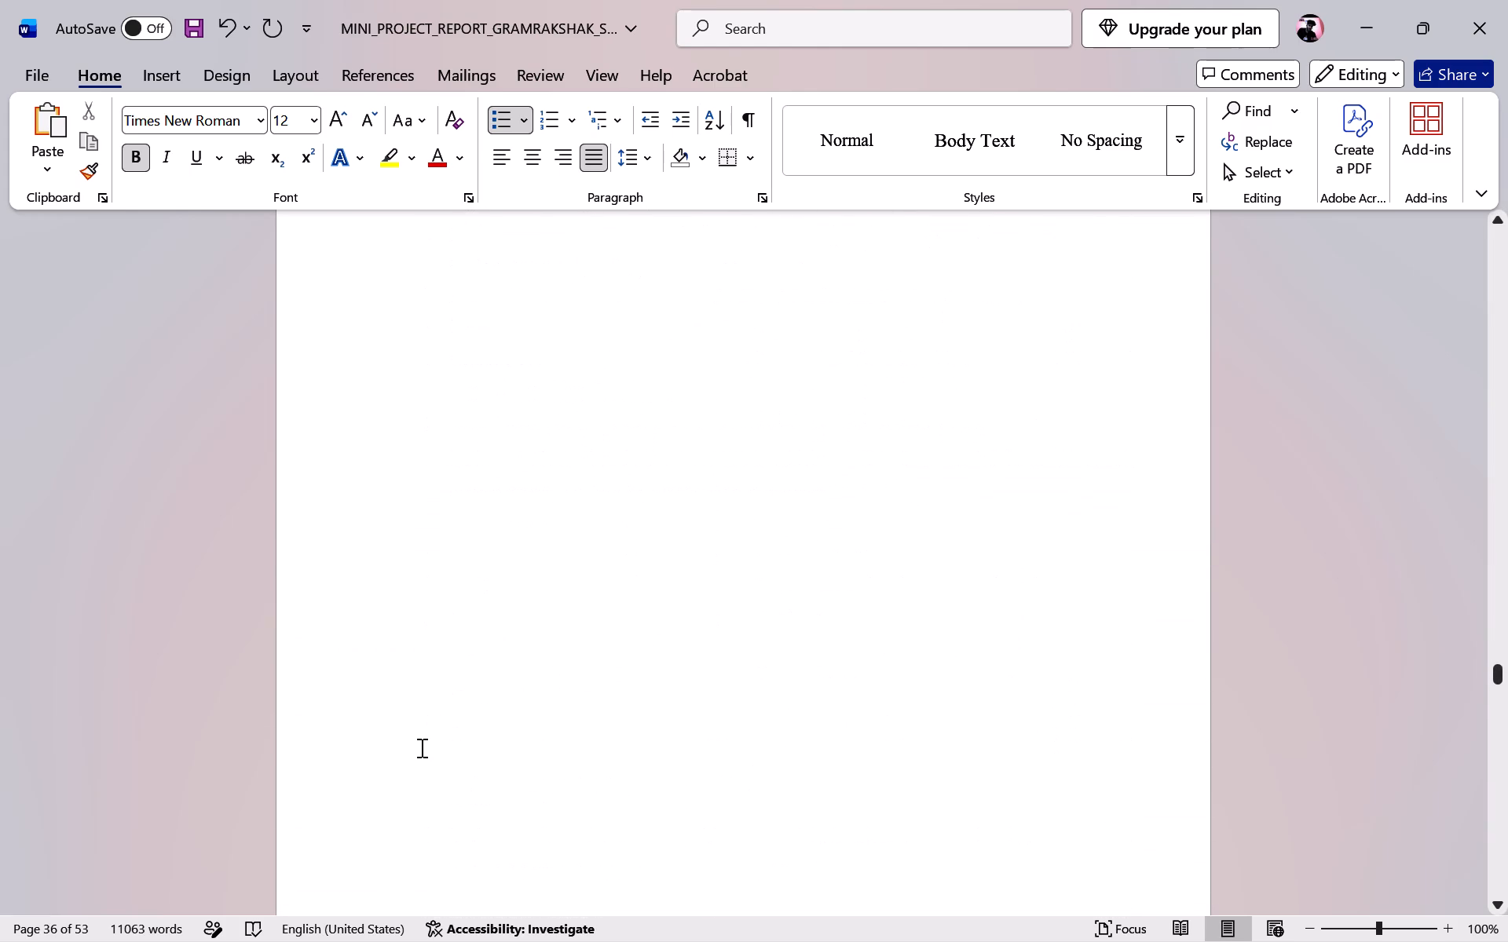
scroll(420, 747, "up", 2)
scroll(420, 747, "down", 2)
Add a blank line between the 3.4 WORKING OF THE PROJECT heading and its opening sentence.
scroll(420, 747, "down", 2)
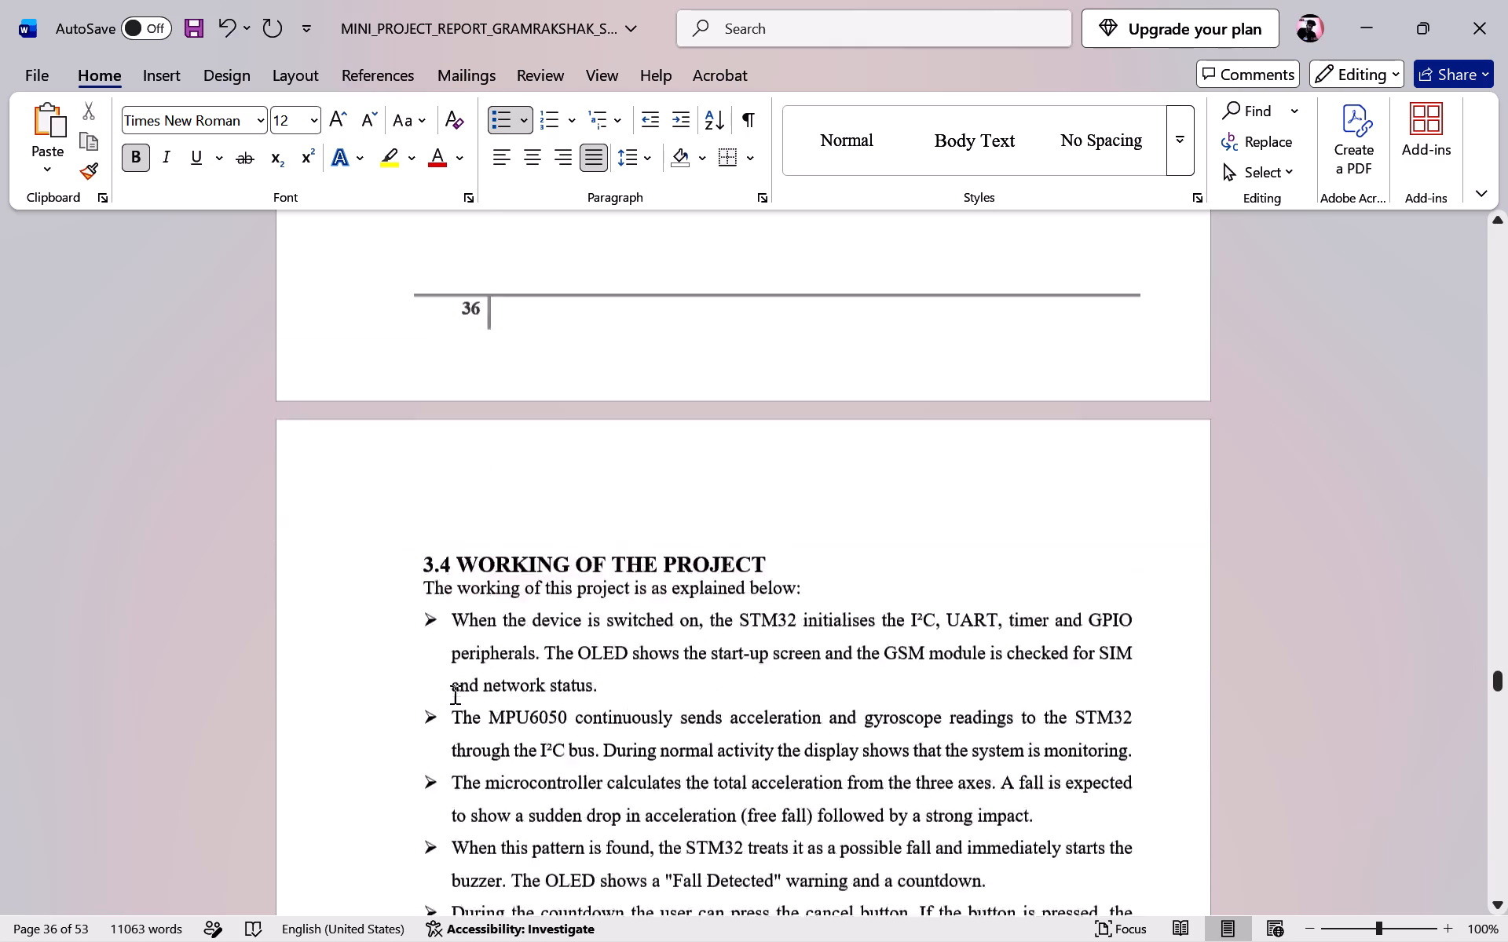
scroll(453, 694, "down", 1)
left_click(426, 479)
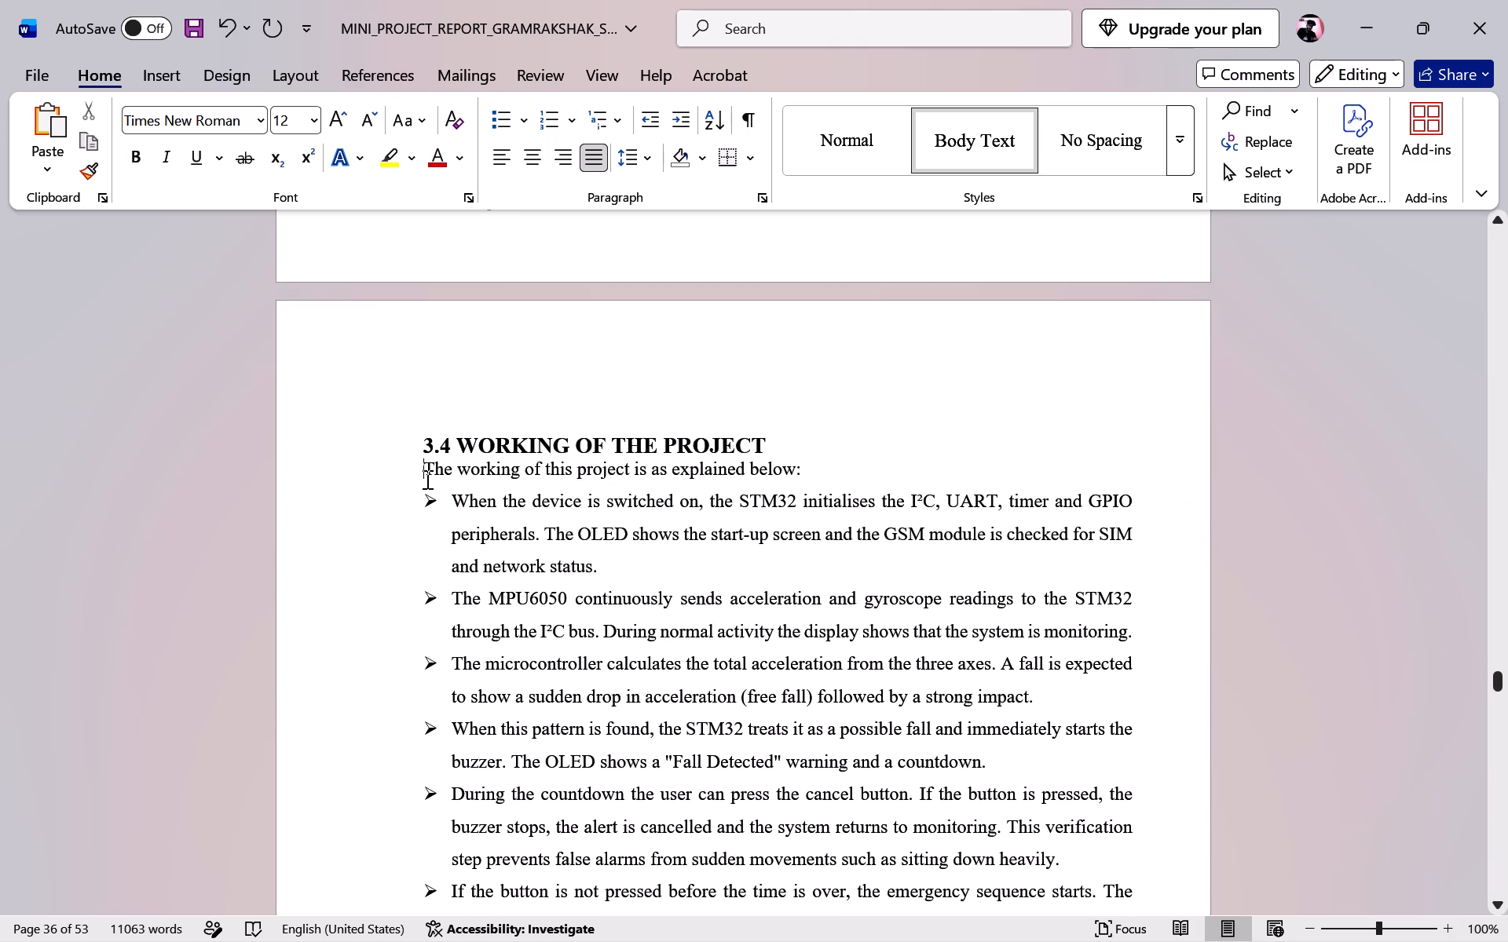
key("Return")
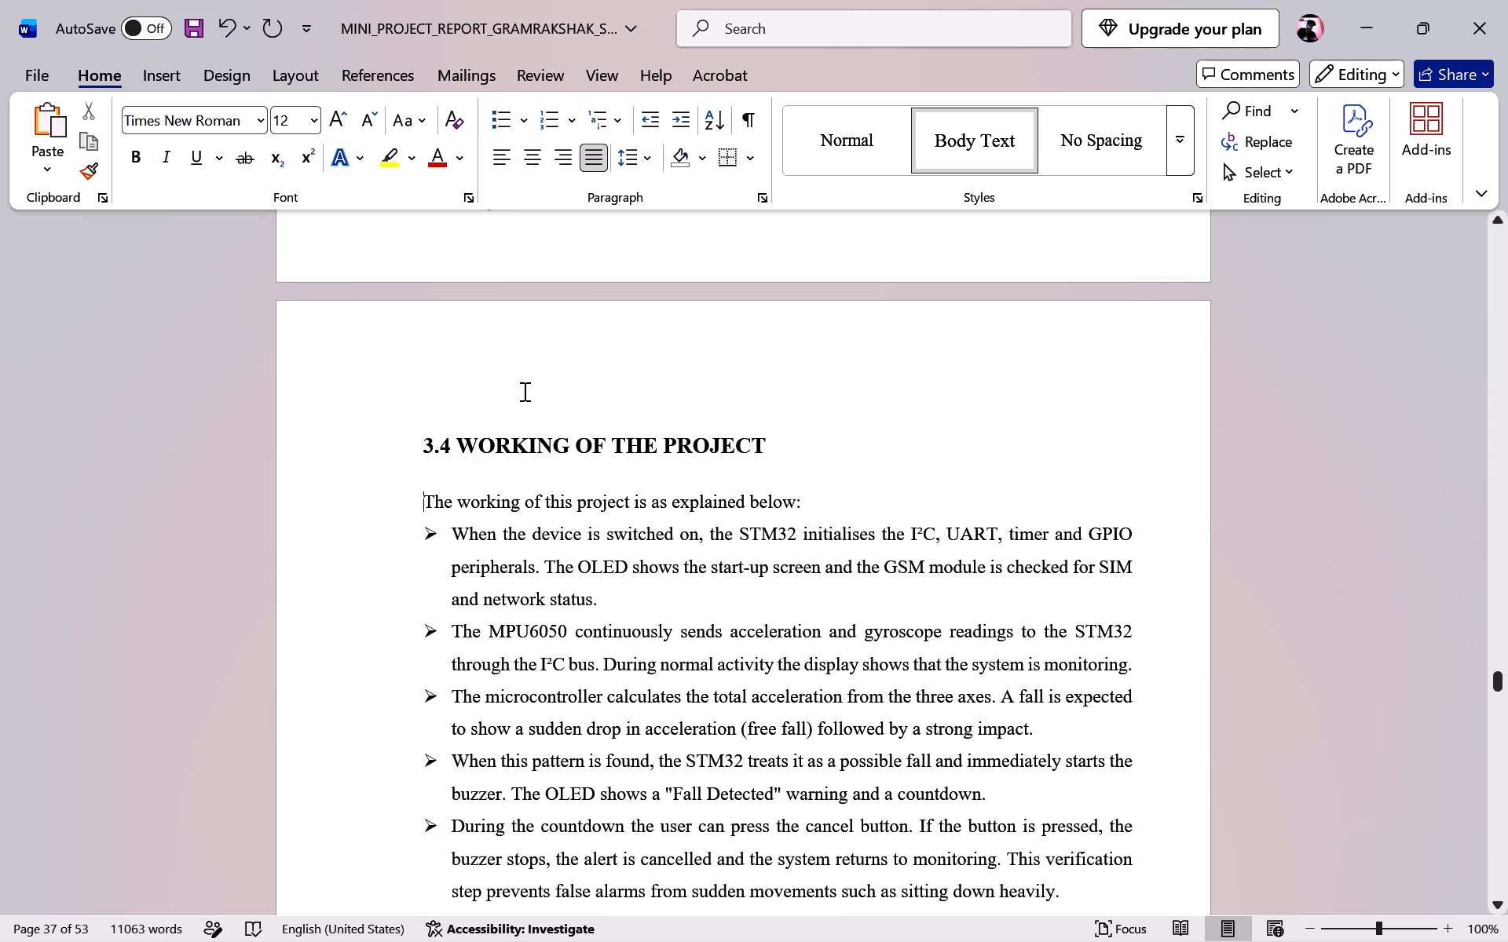
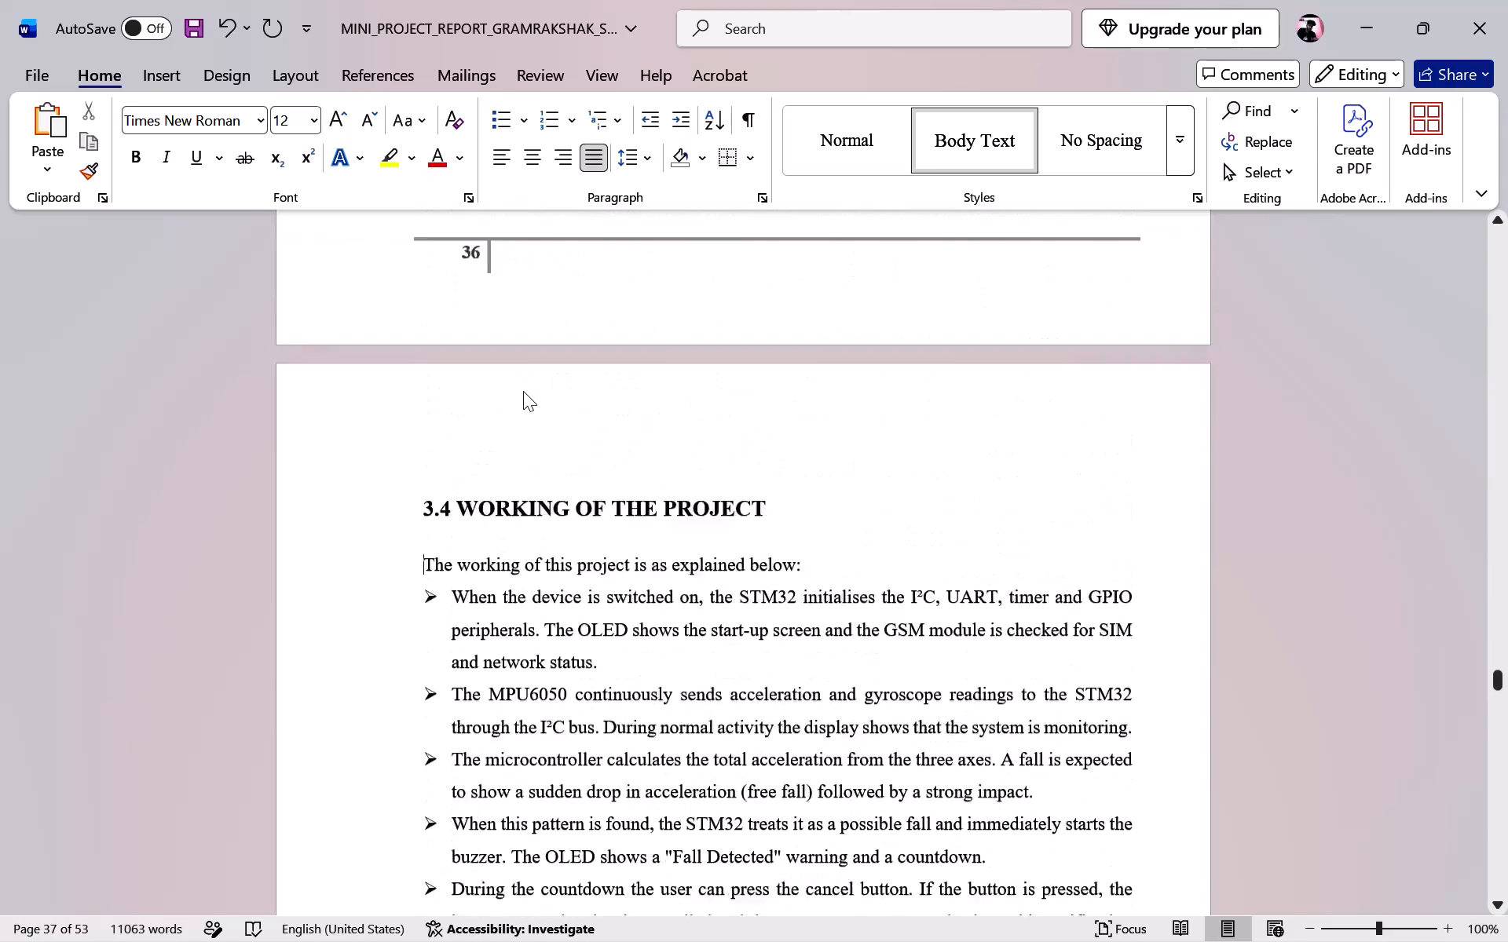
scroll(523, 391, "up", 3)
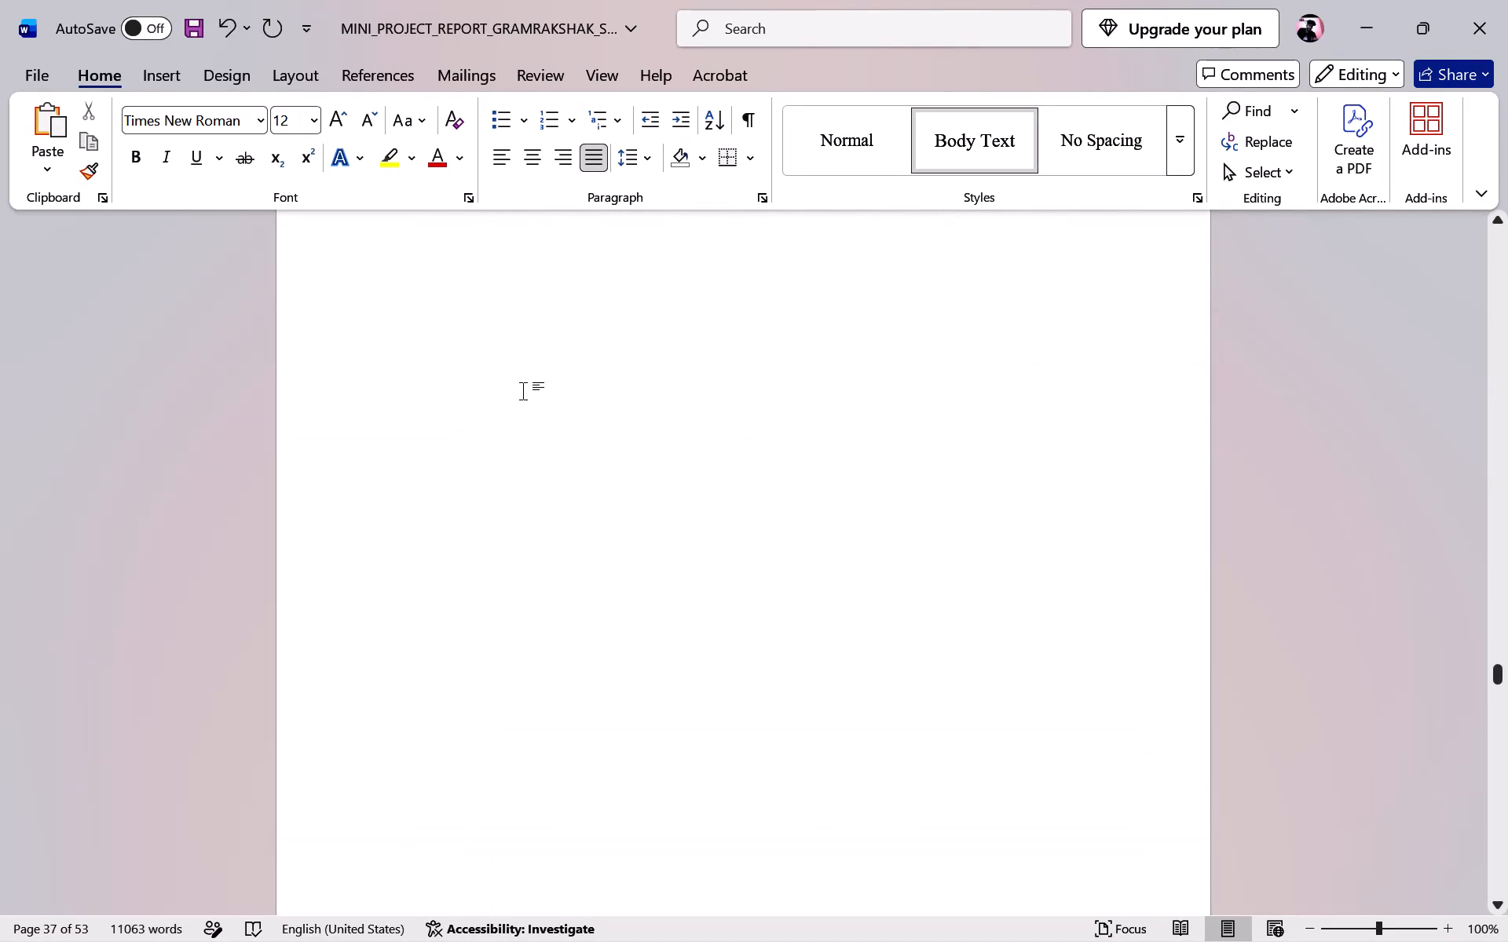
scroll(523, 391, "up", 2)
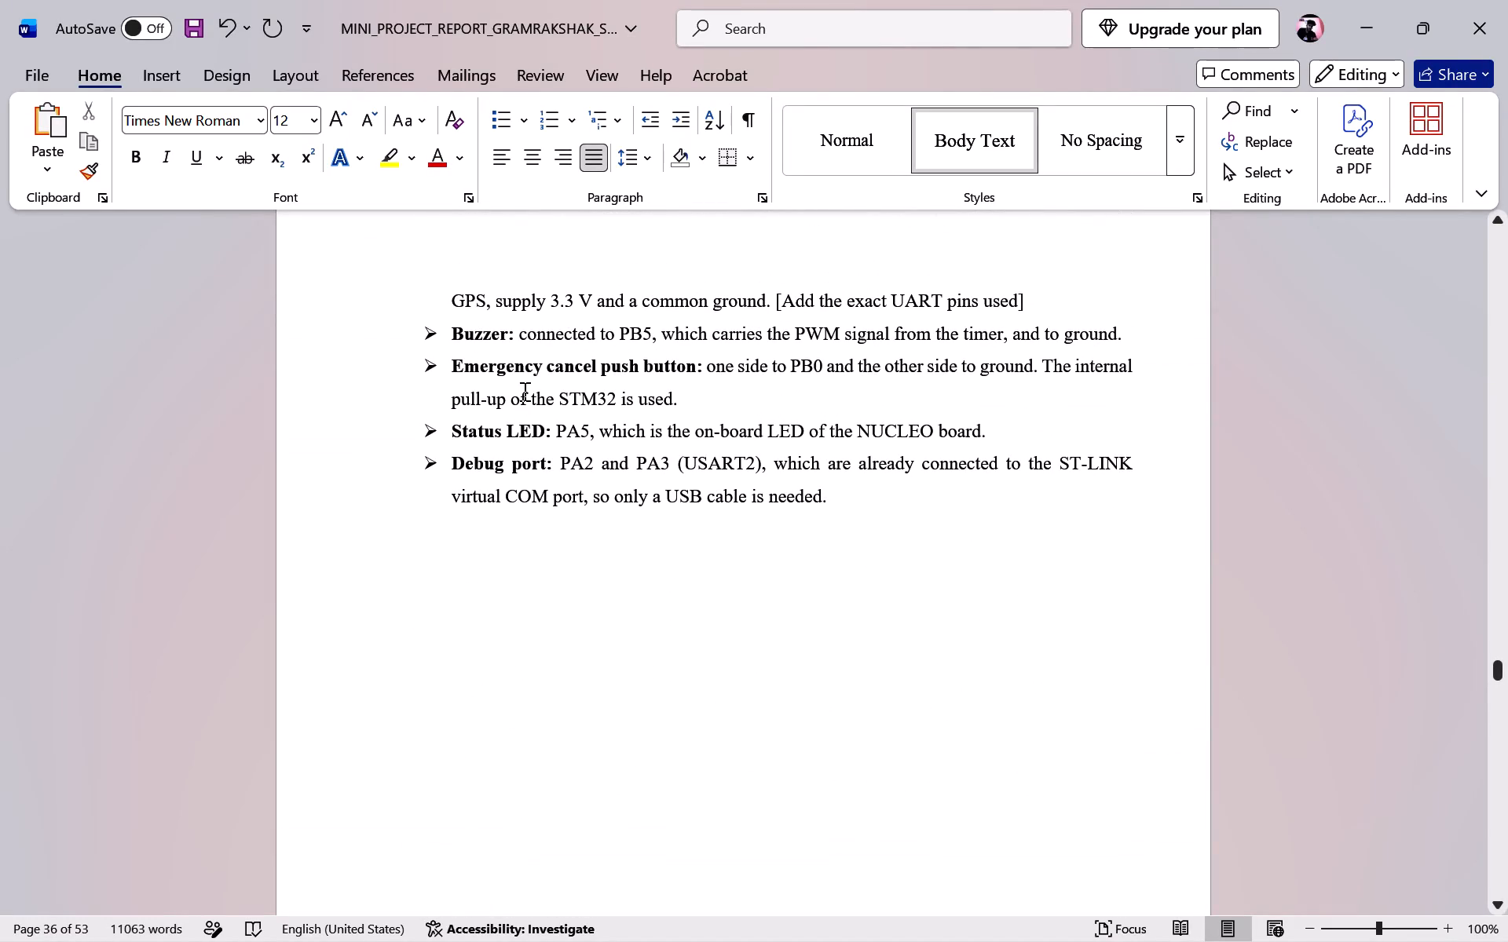
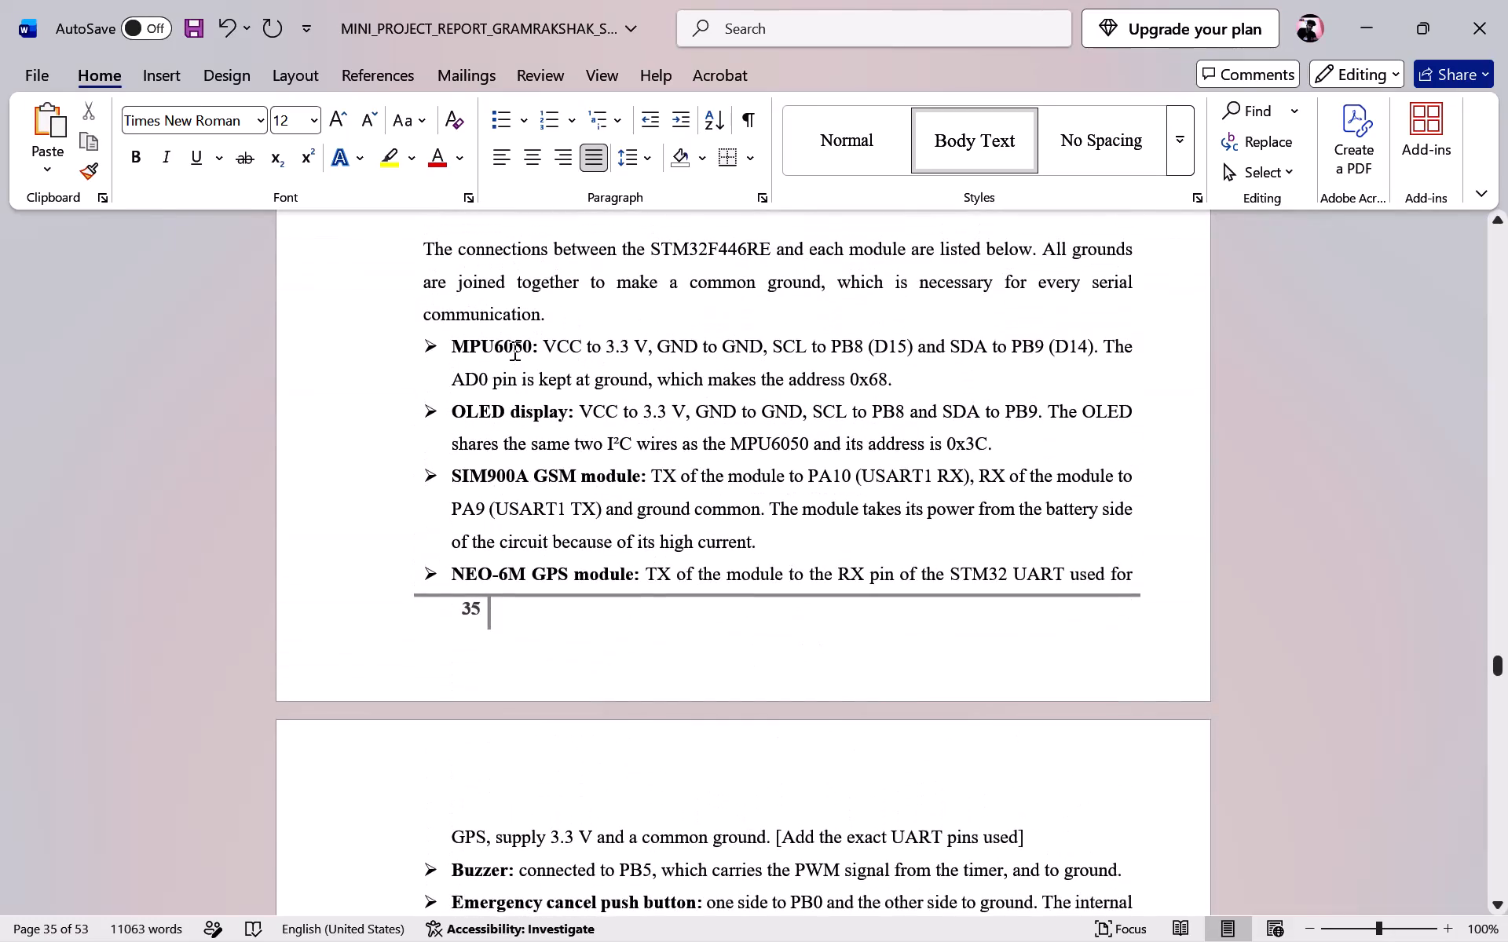
Review Chapter Three from the hardware implementation and circuit diagram through the connections list to the start of section 3.4.
scroll(513, 350, "down", 1)
scroll(490, 332, "up", 2)
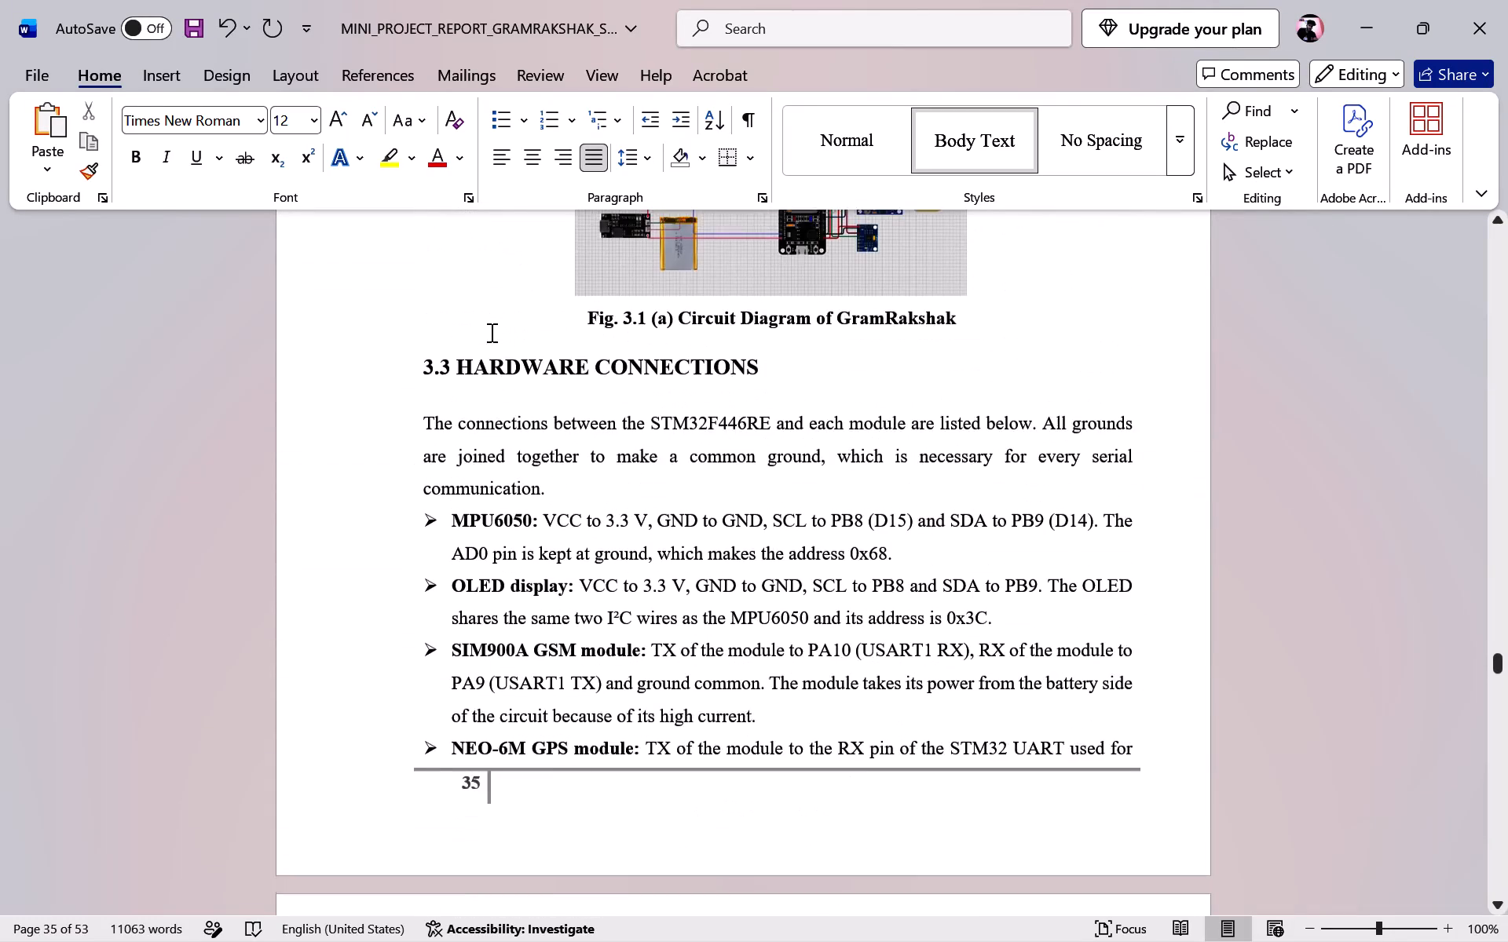
scroll(490, 332, "up", 1)
scroll(490, 332, "down", 3)
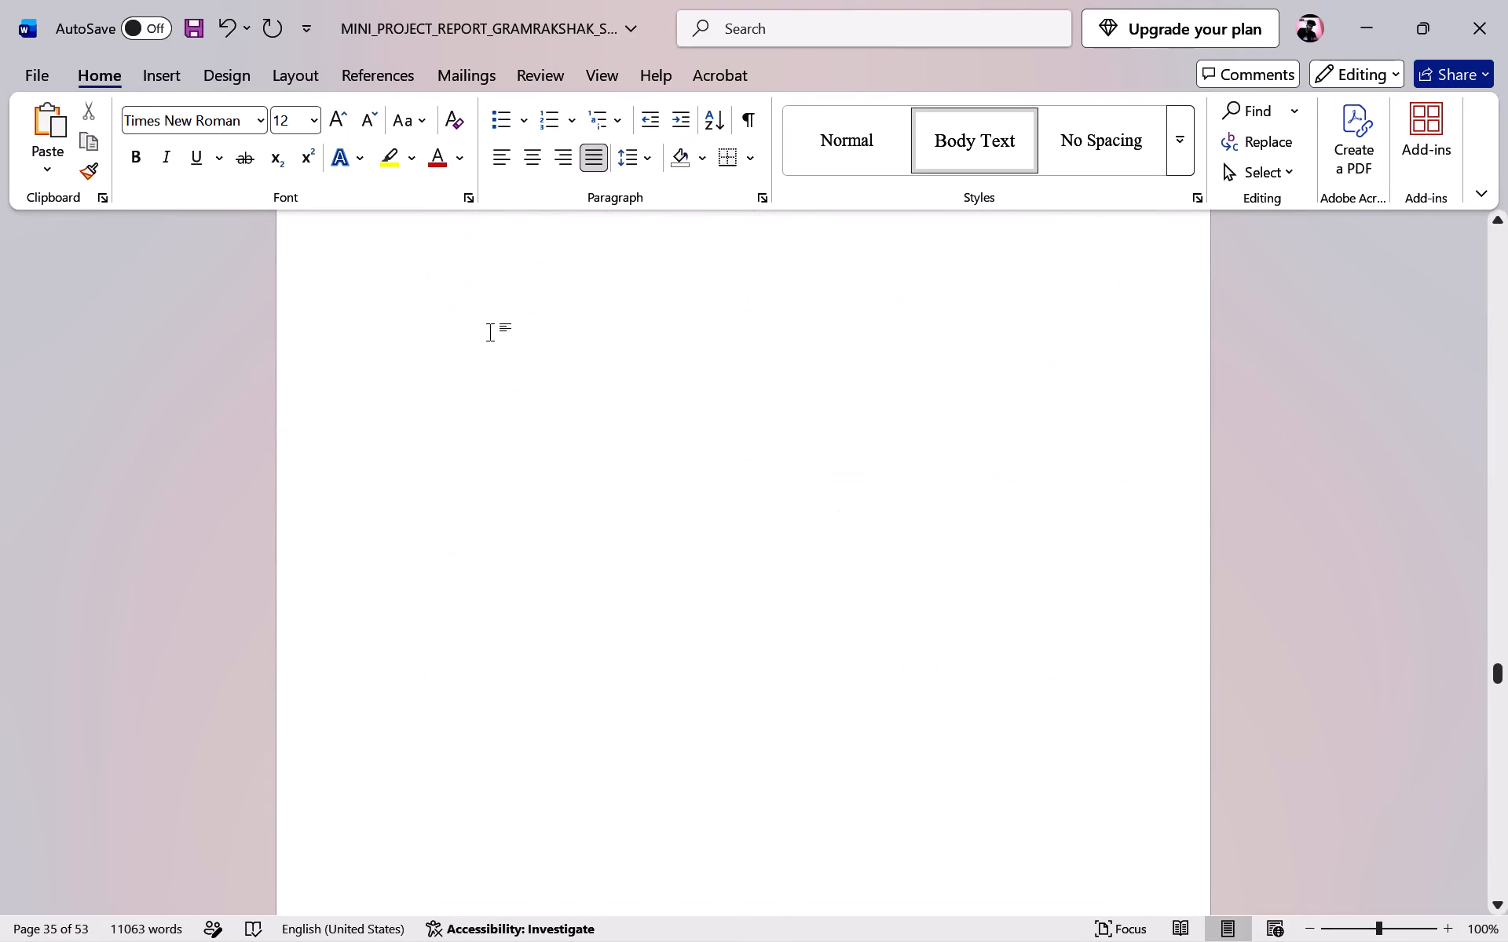
scroll(490, 332, "down", 2)
scroll(490, 332, "up", 4)
scroll(490, 332, "down", 1)
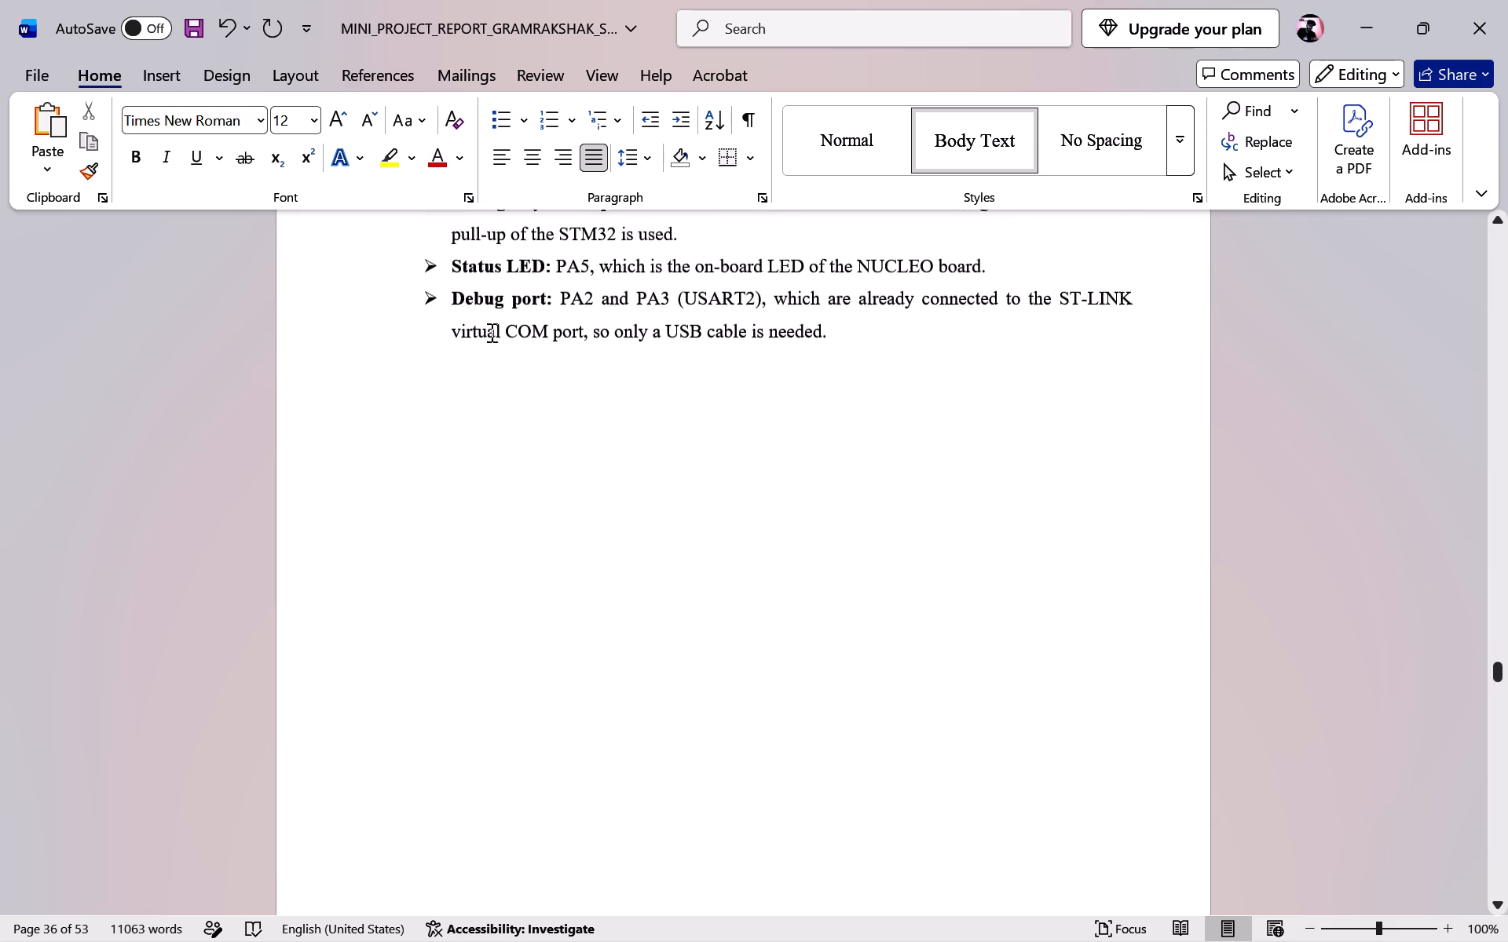
scroll(490, 332, "down", 2)
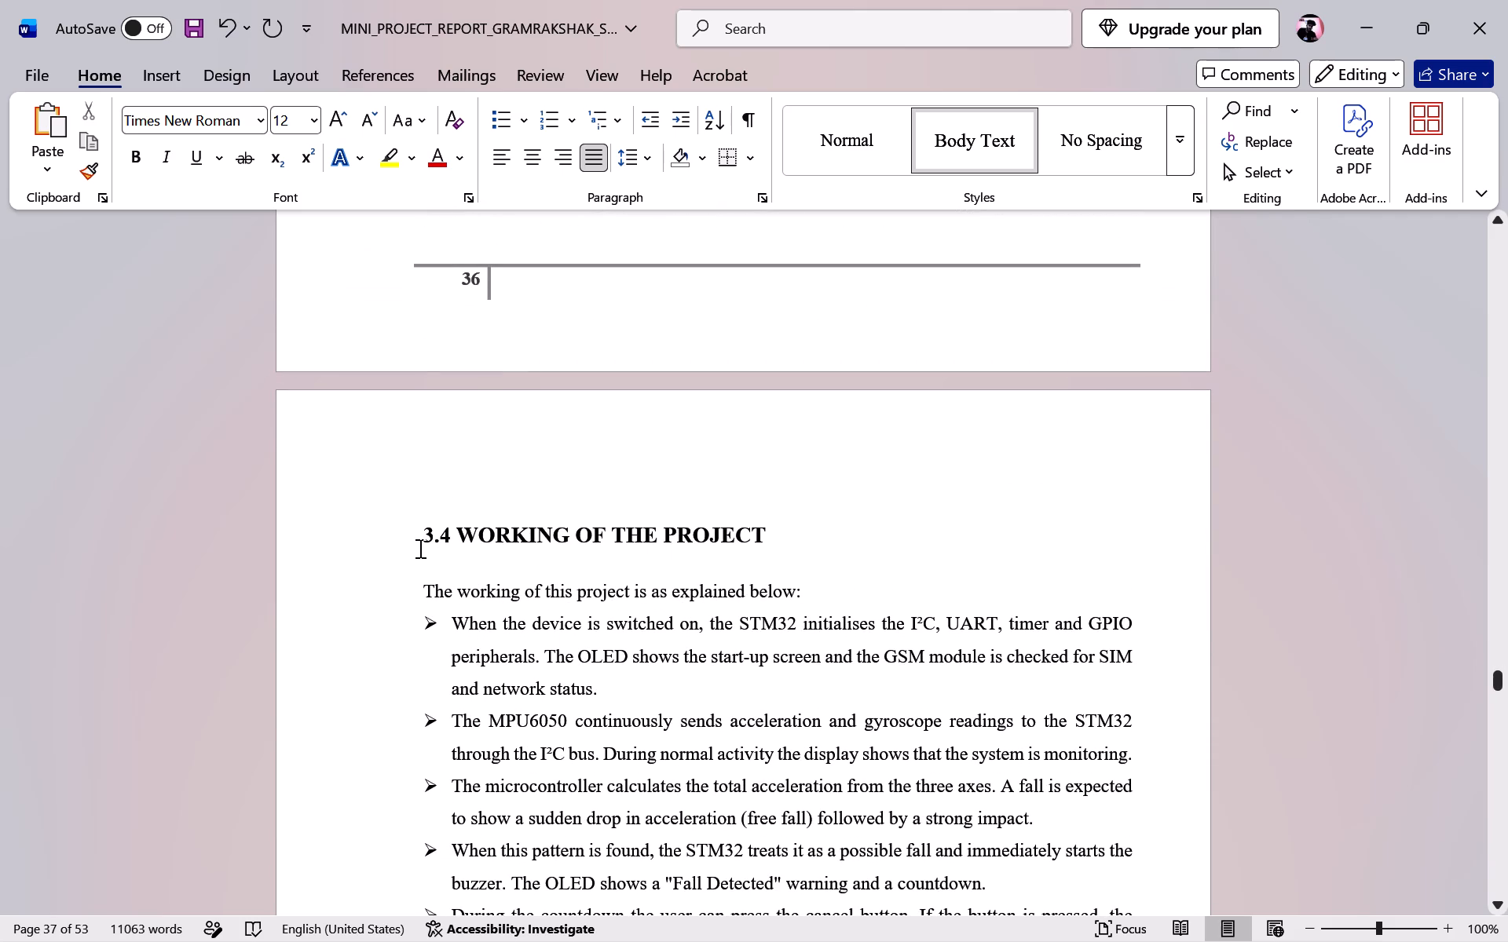
scroll(435, 532, "up", 3)
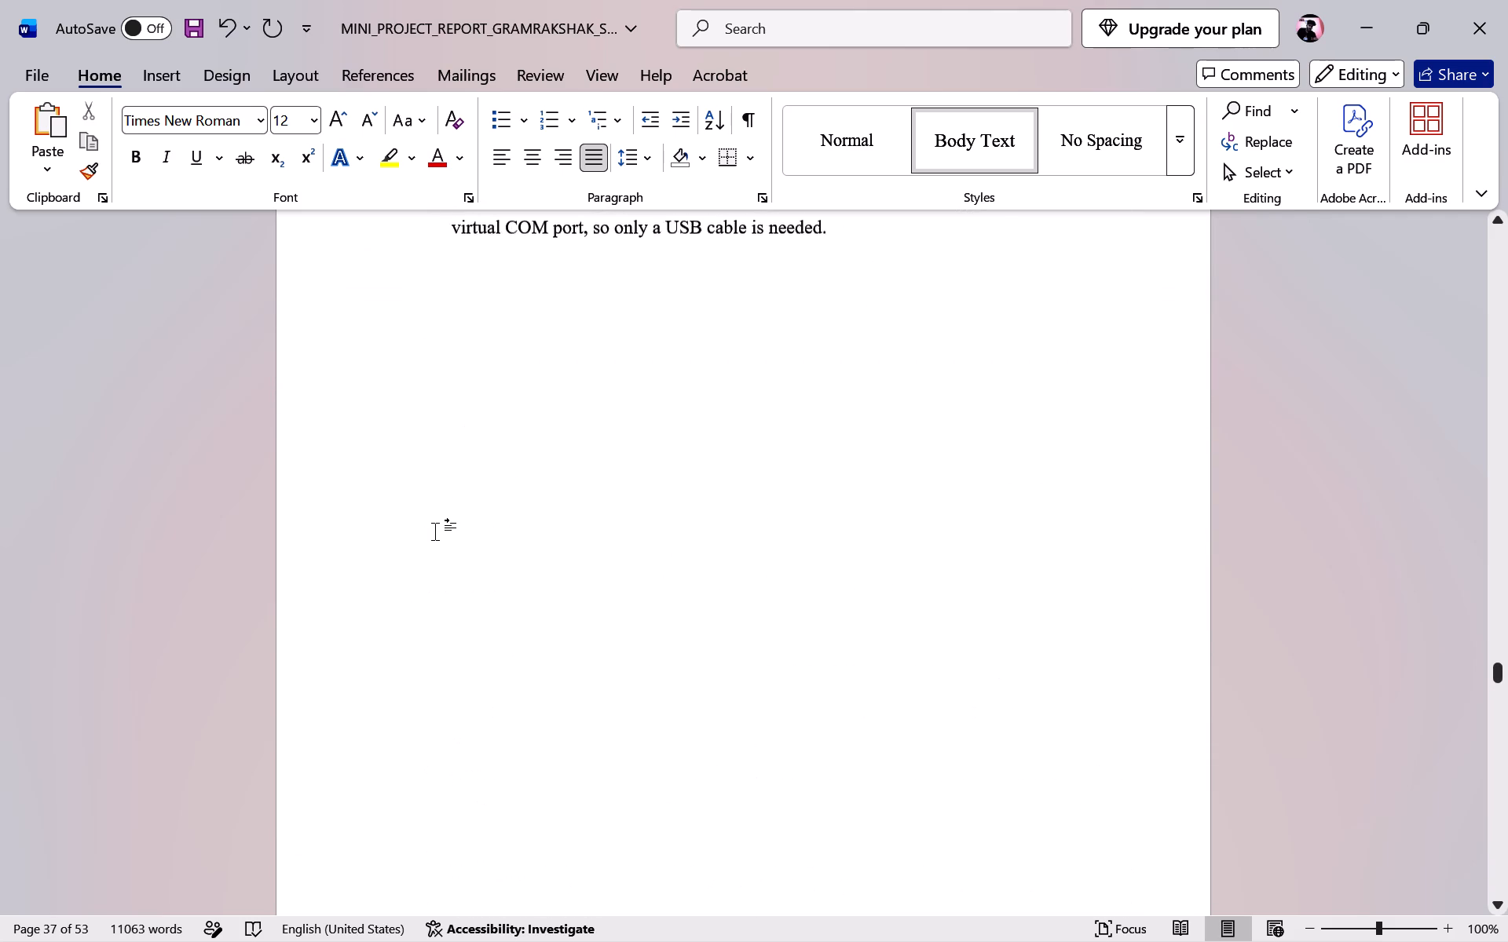
scroll(435, 532, "up", 4)
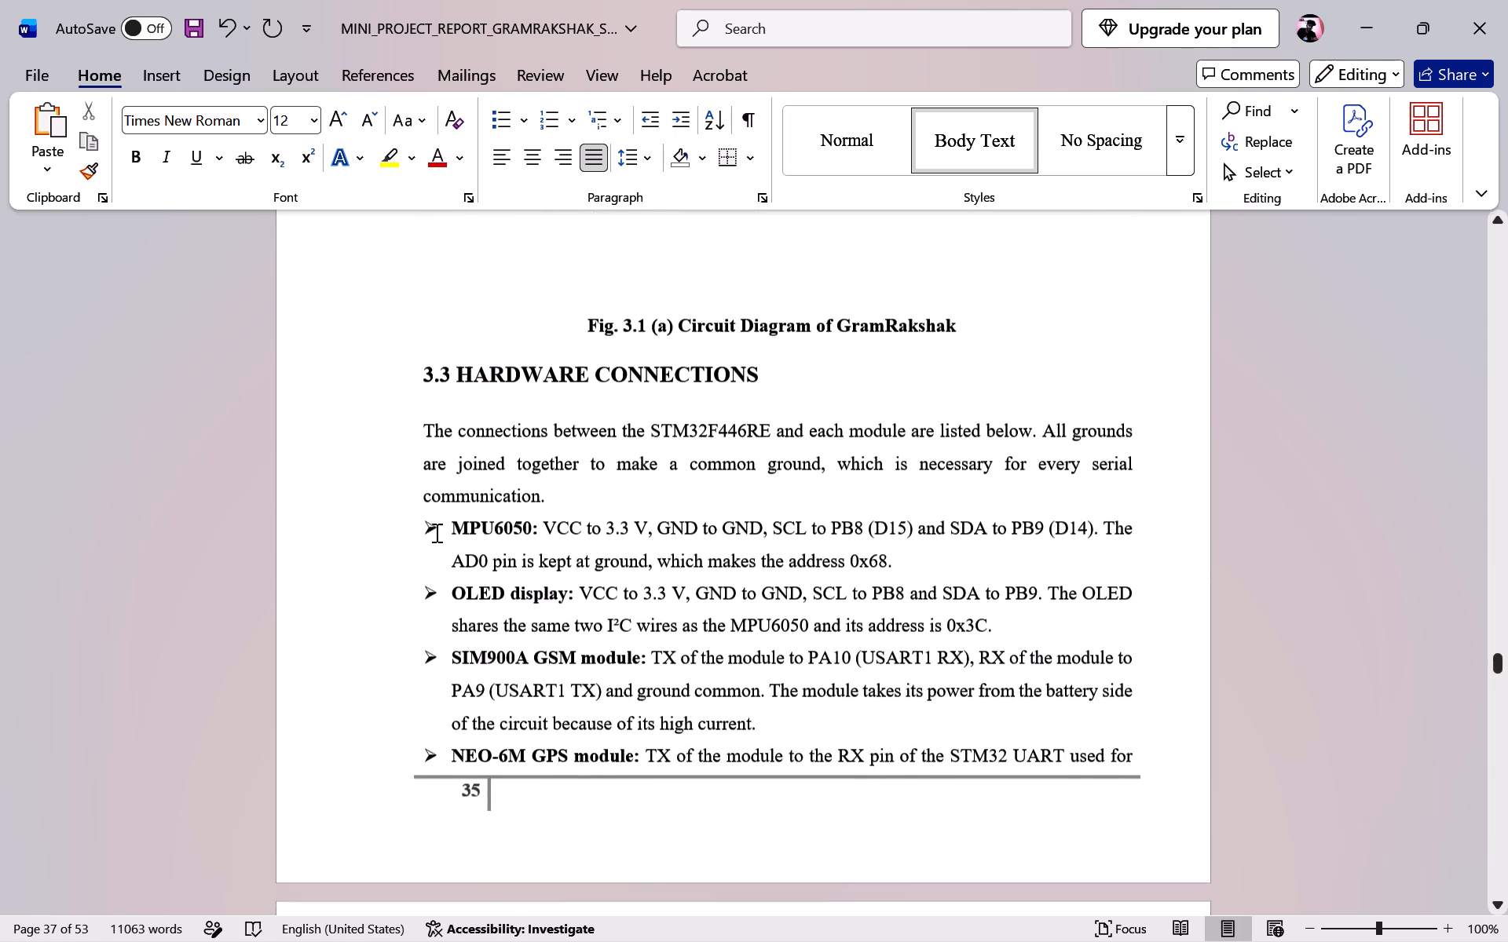
scroll(435, 532, "up", 1)
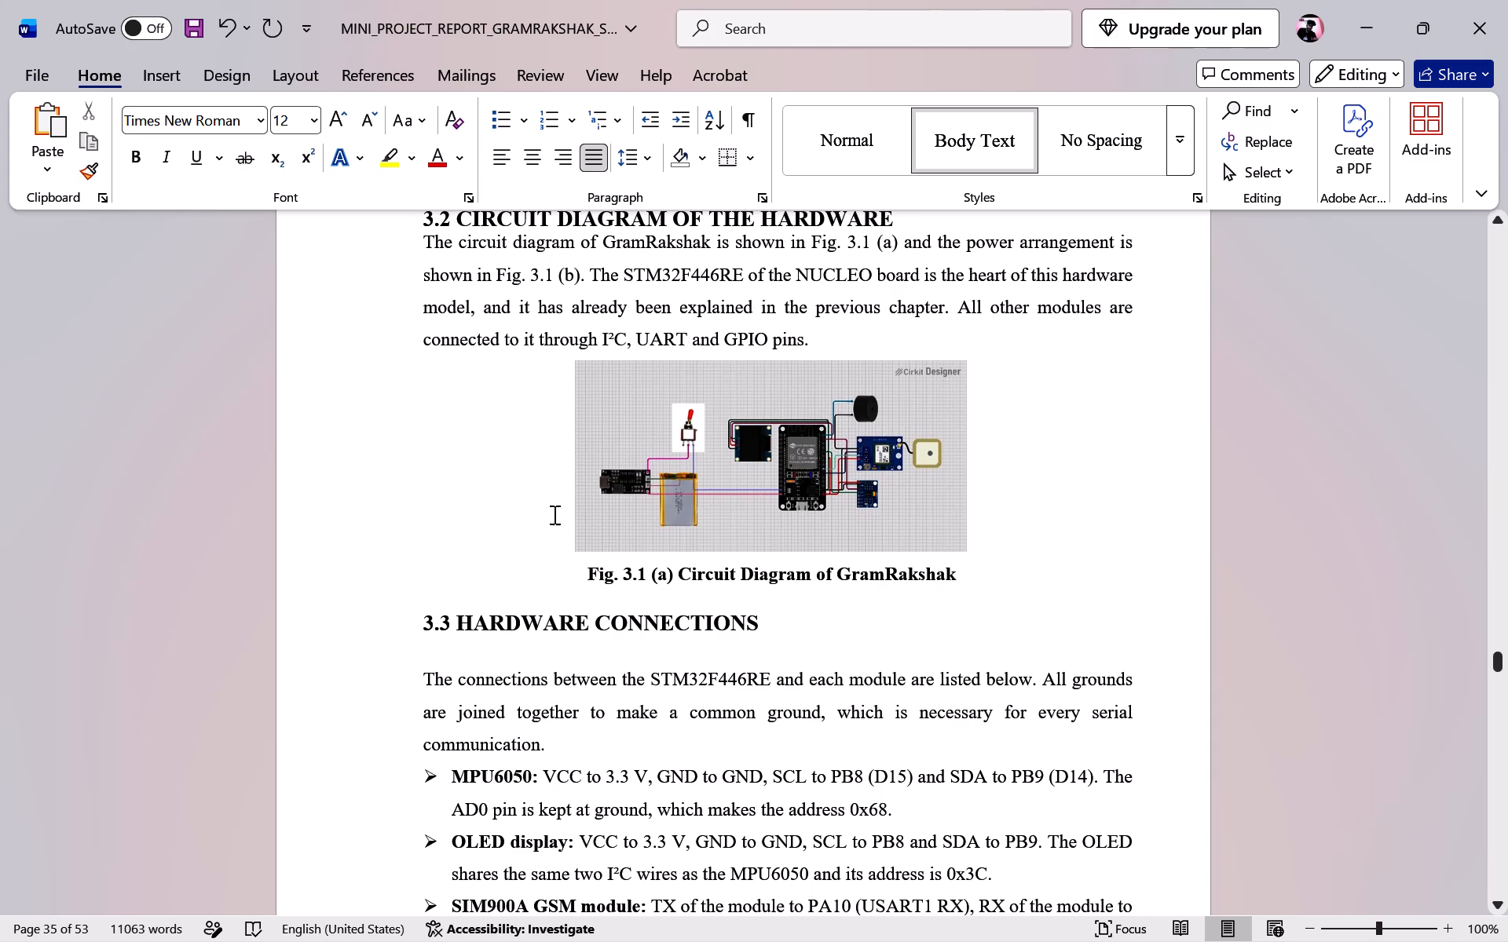
scroll(554, 514, "down", 4)
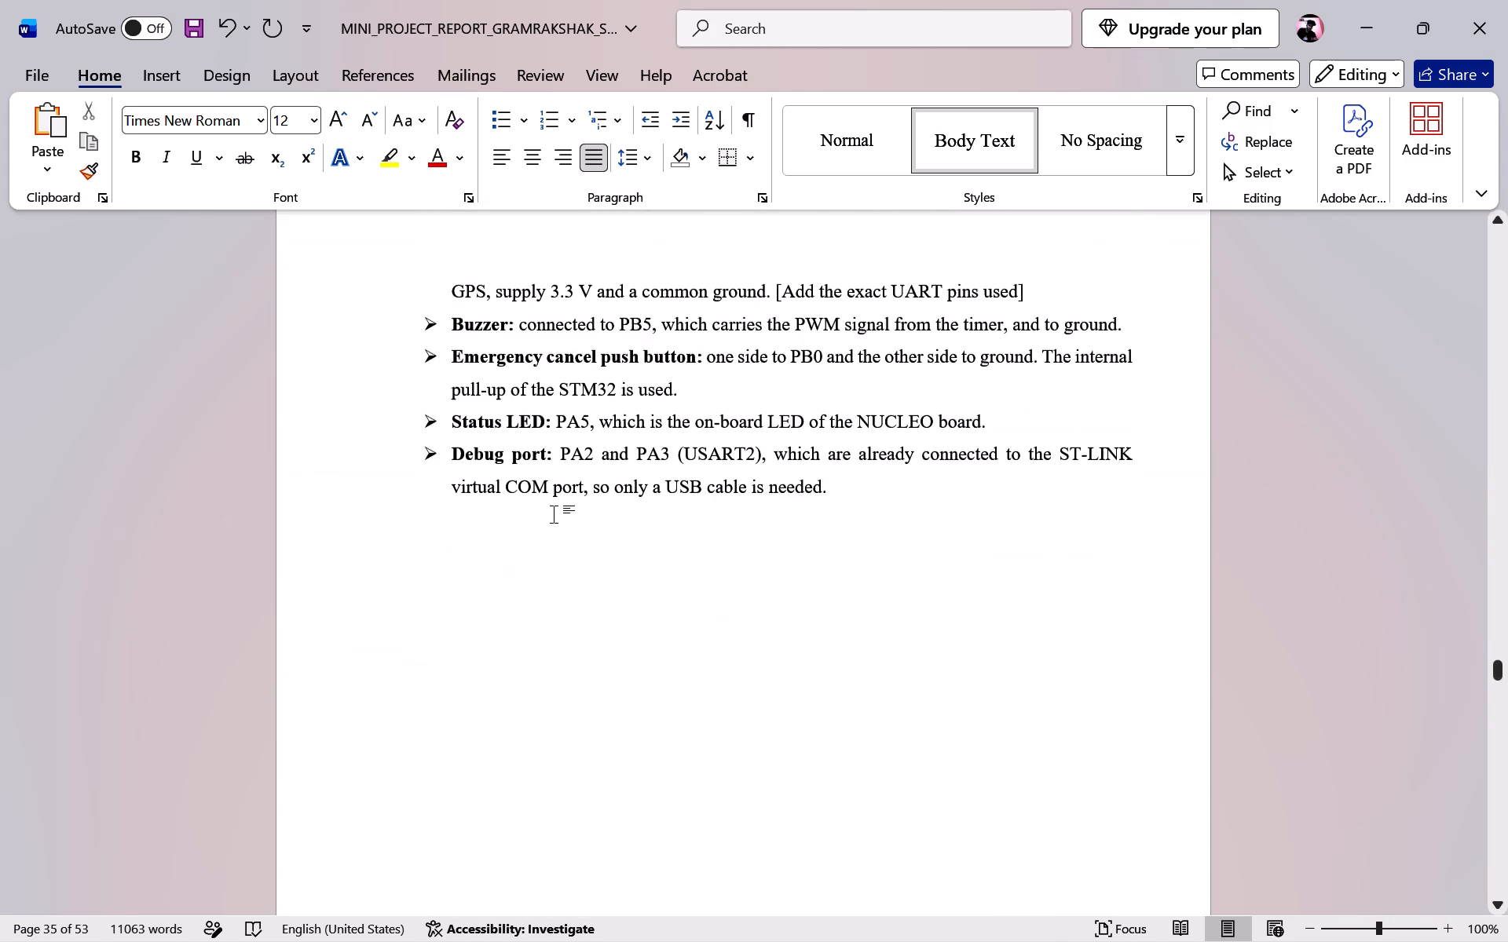
scroll(554, 514, "down", 1)
scroll(554, 514, "right", 1)
scroll(554, 514, "up", 1)
scroll(554, 514, "down", 1)
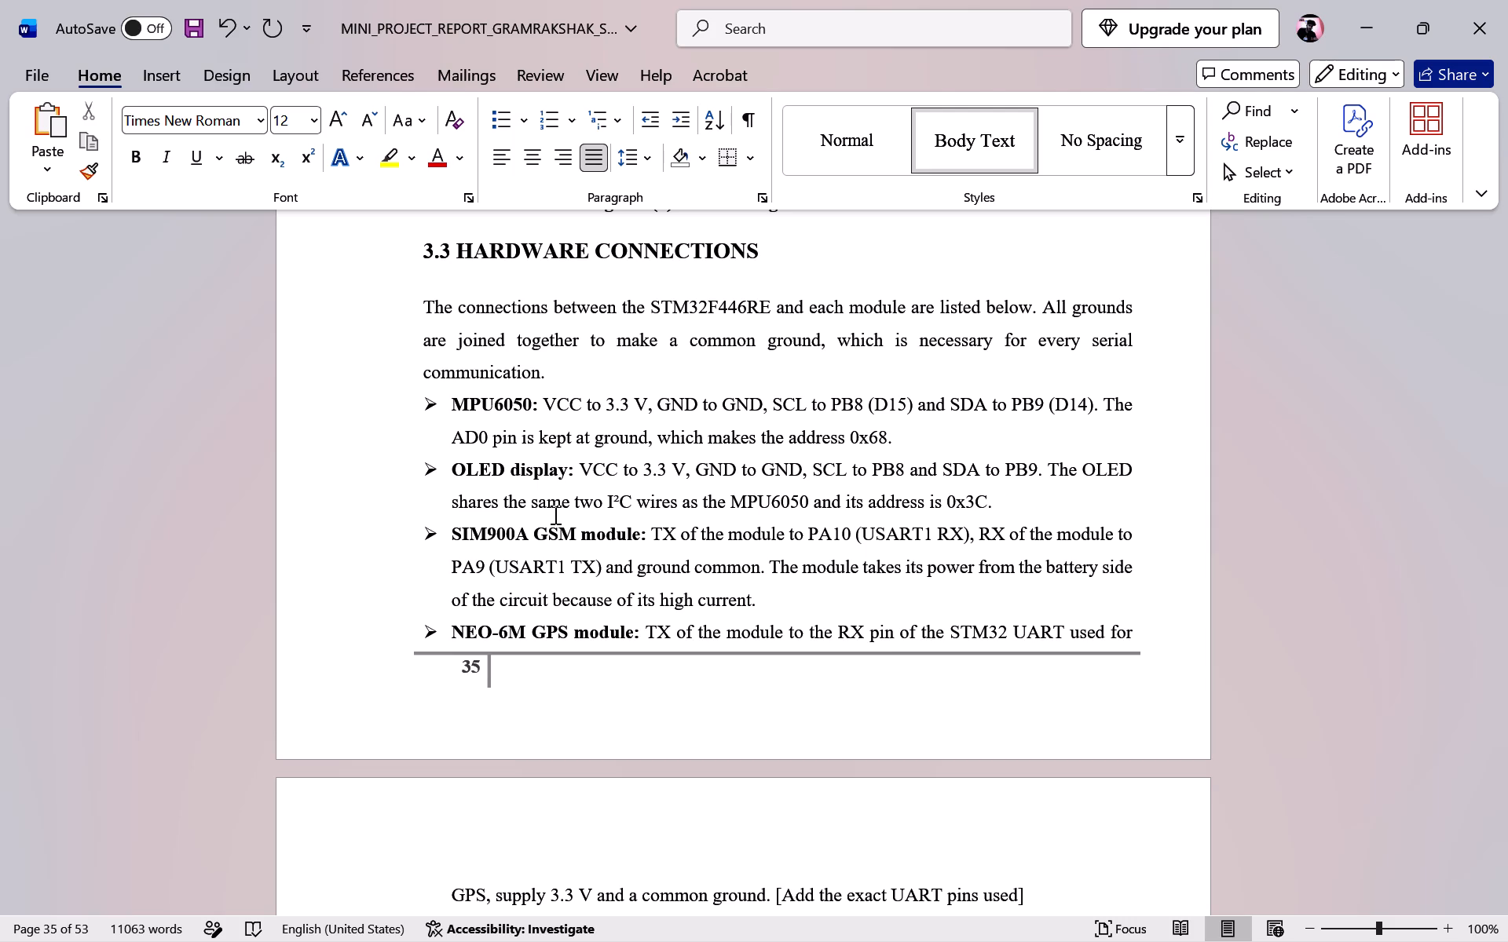
scroll(554, 514, "up", 3)
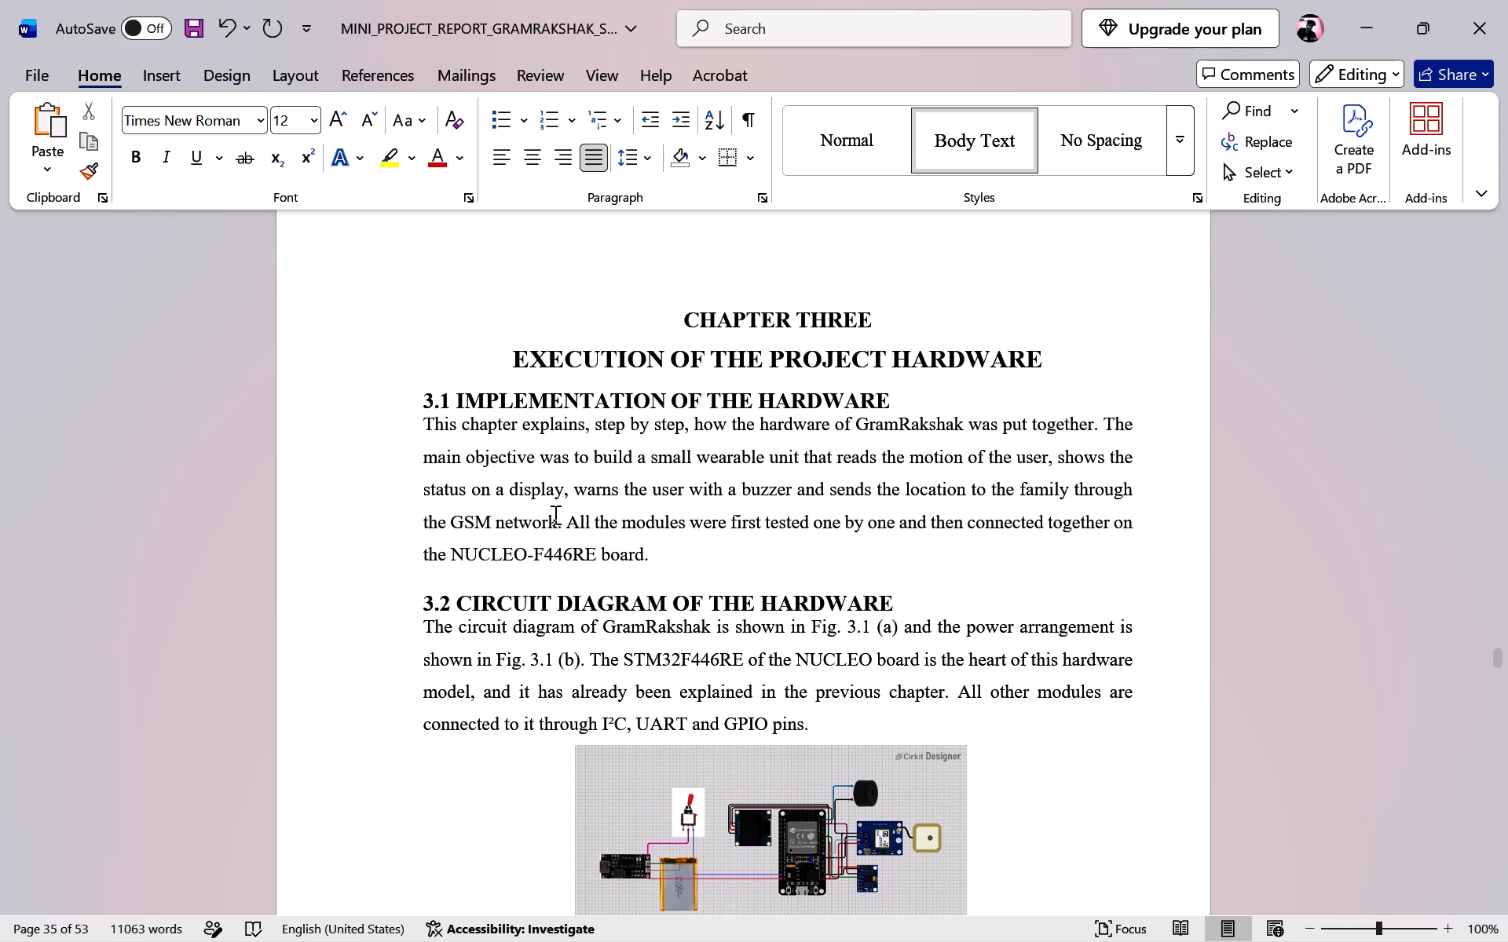
scroll(554, 514, "down", 1)
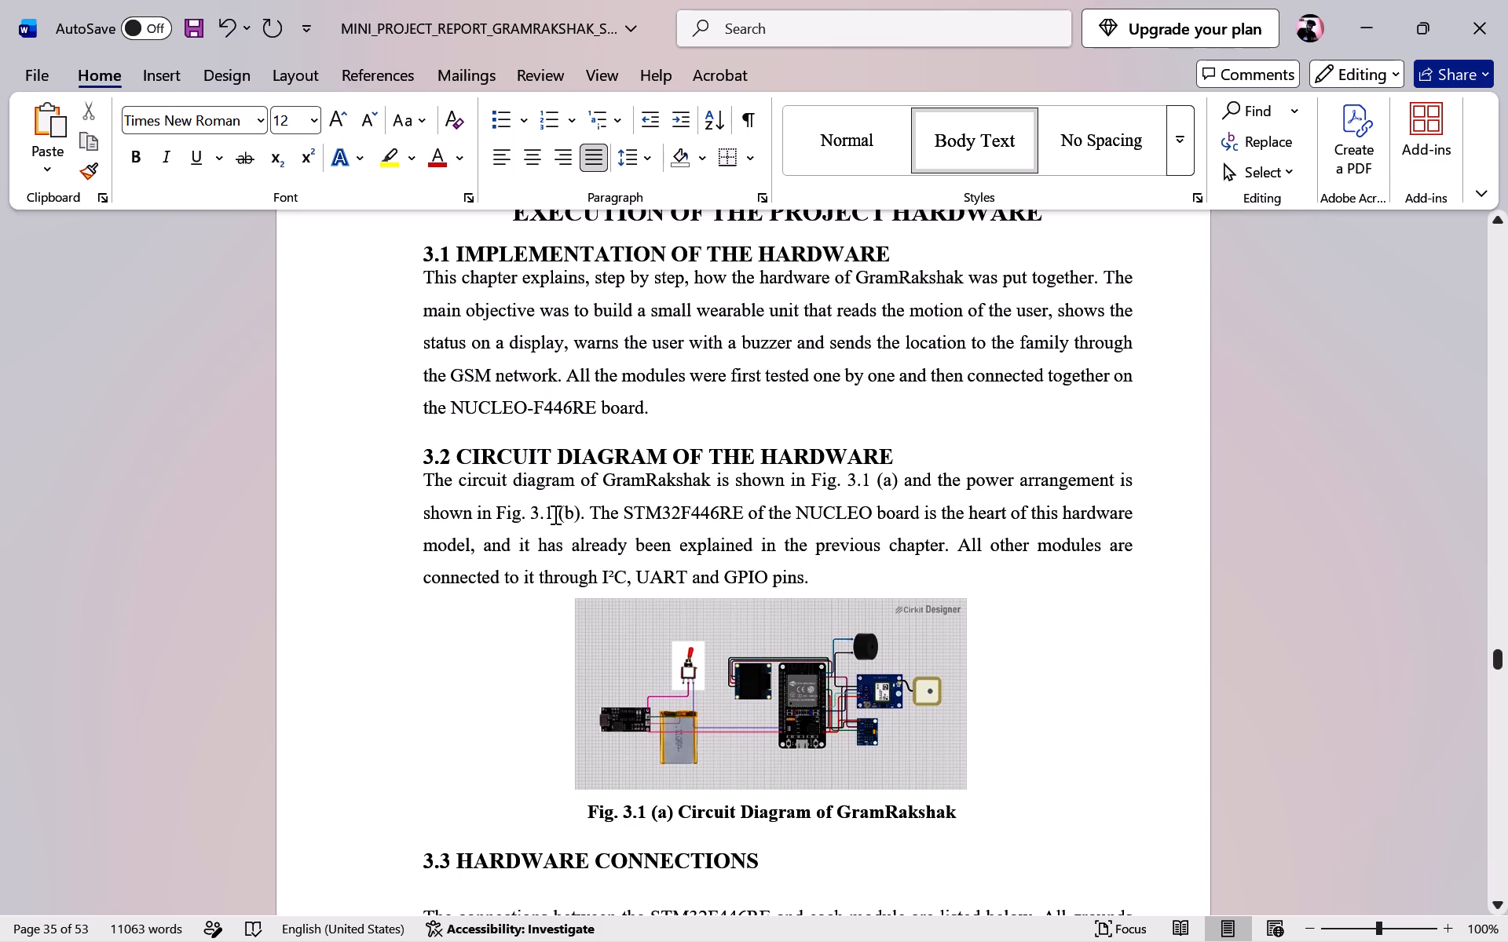
scroll(554, 514, "down", 1)
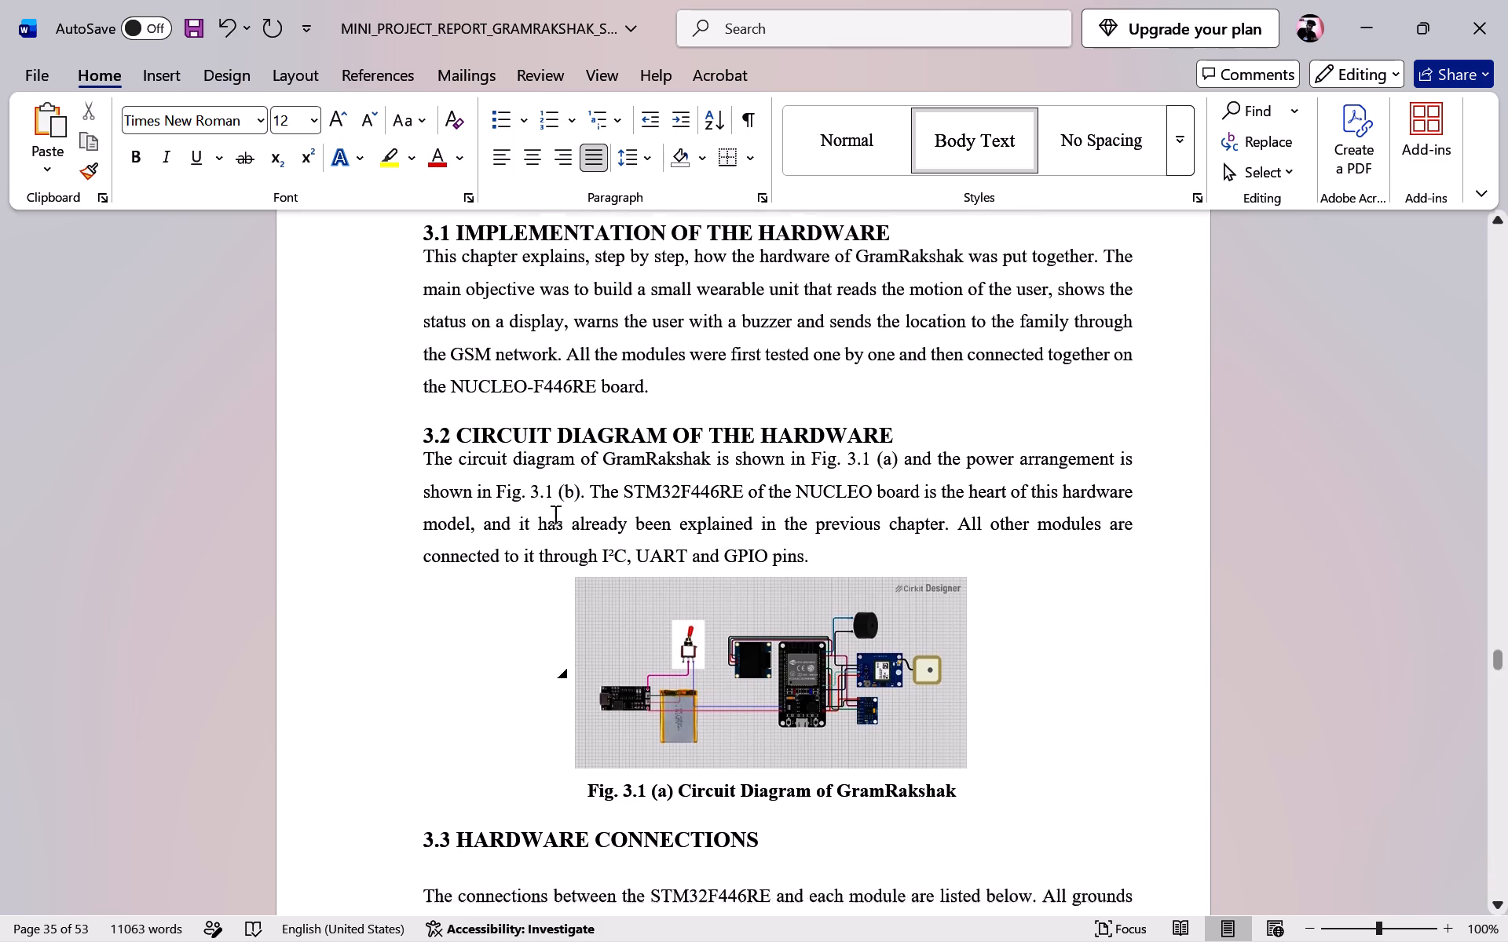
scroll(554, 514, "down", 3)
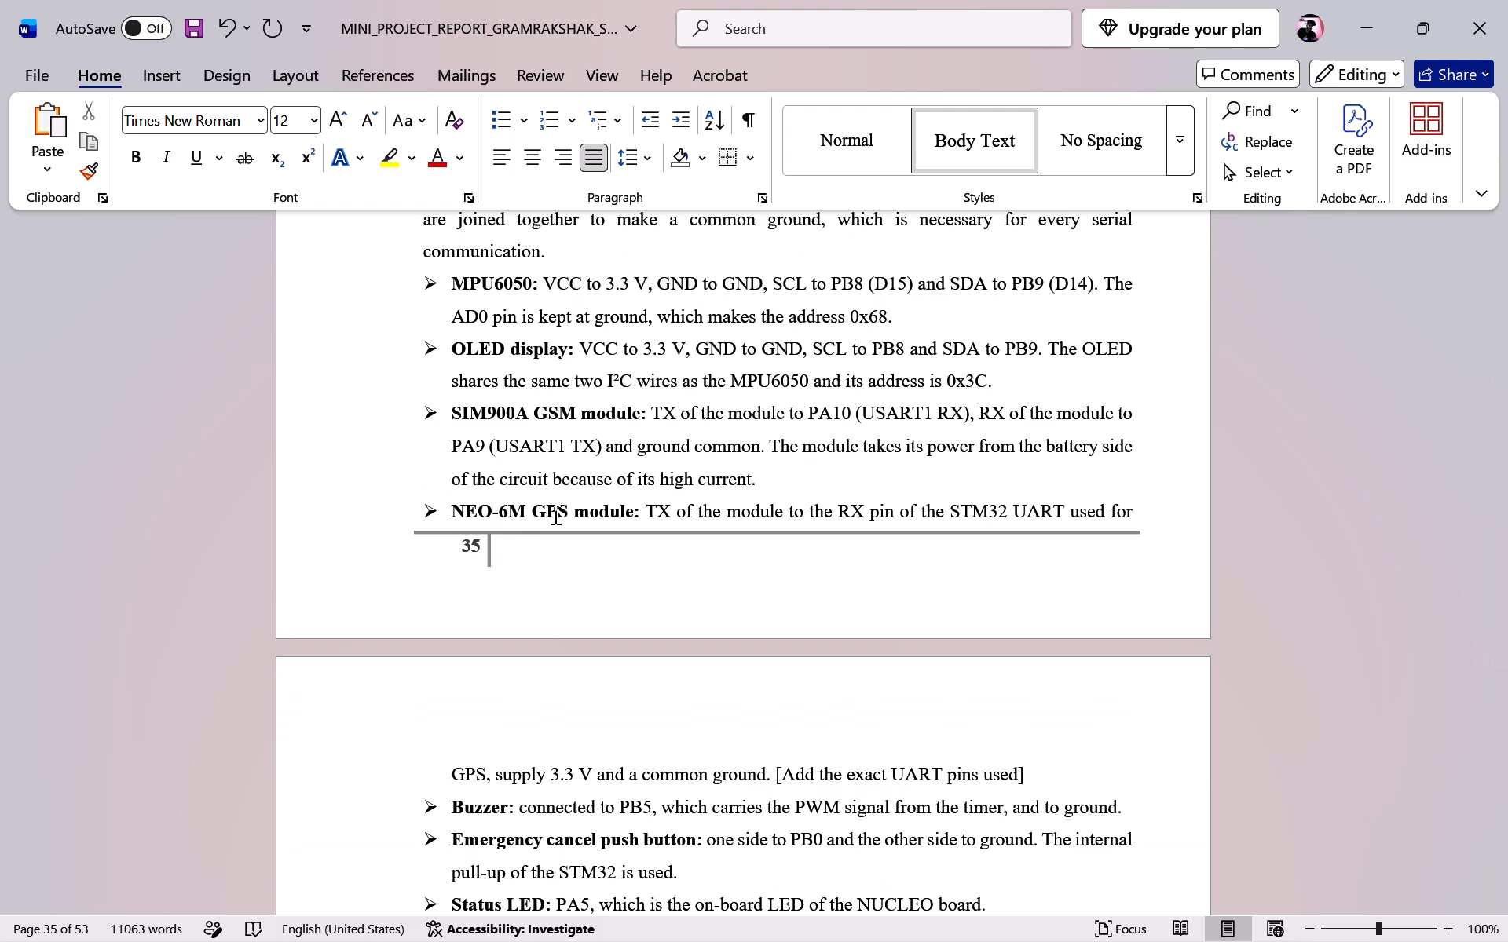
scroll(554, 514, "down", 1)
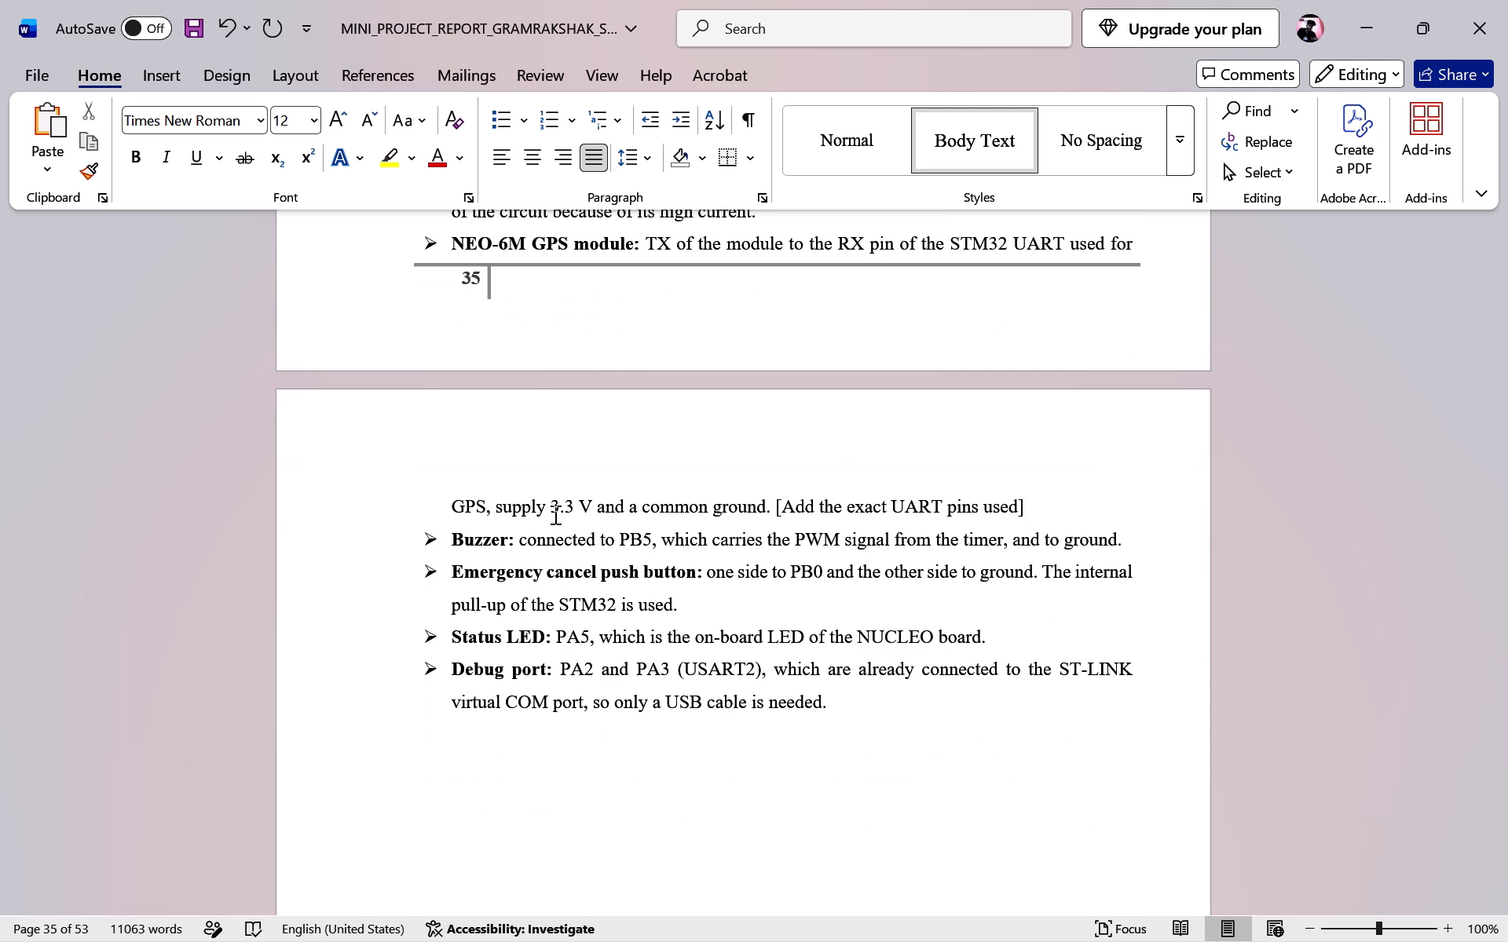
scroll(554, 514, "up", 1)
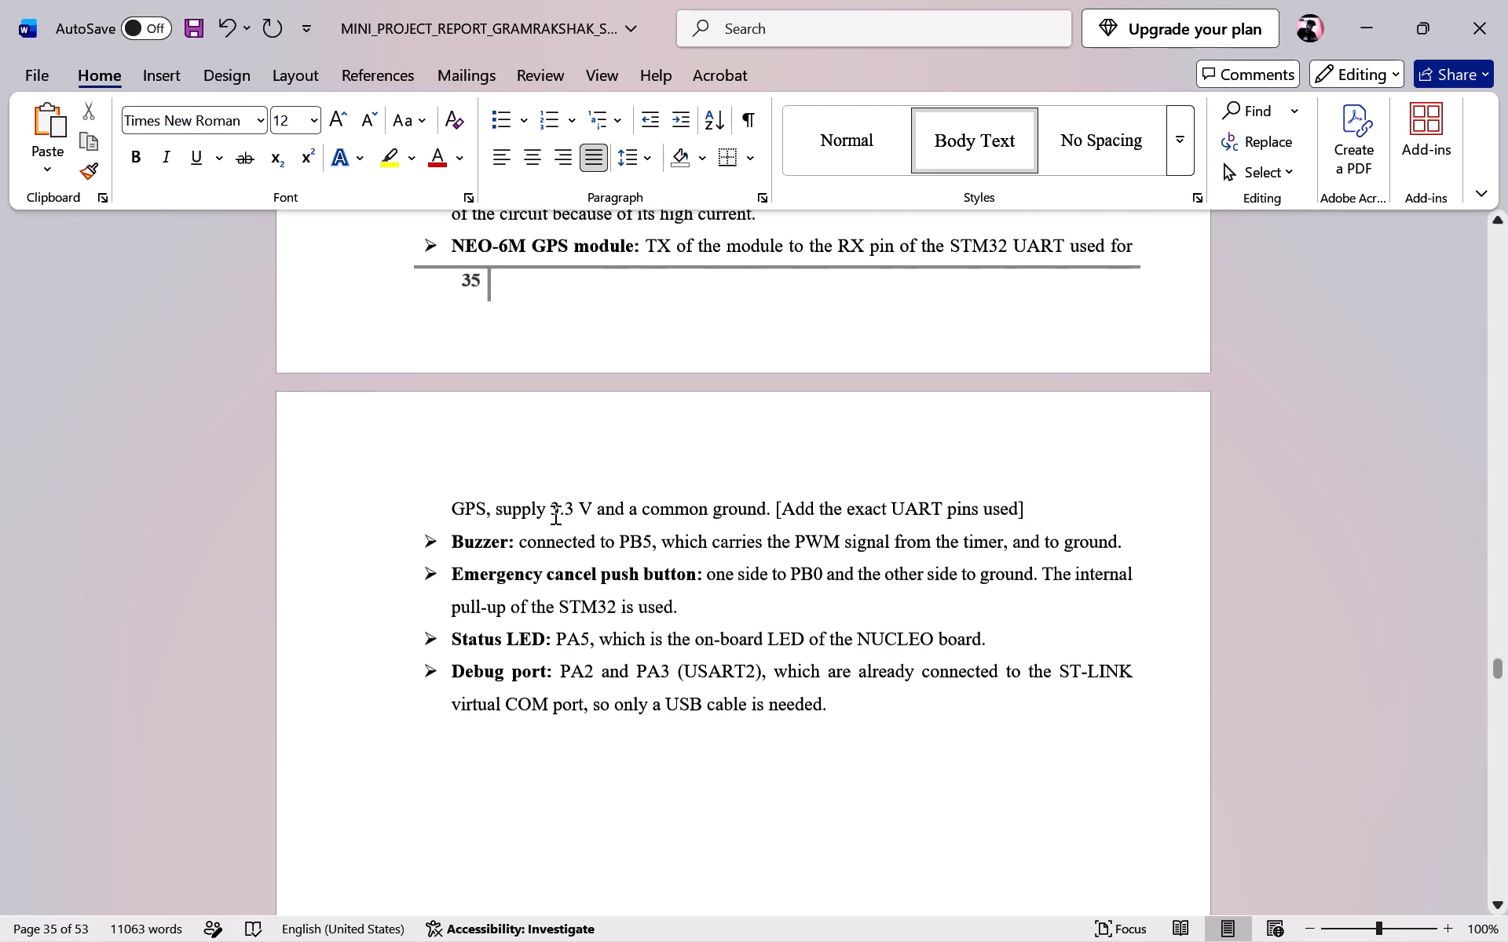
scroll(554, 514, "up", 1)
scroll(554, 514, "down", 2)
scroll(554, 514, "up", 2)
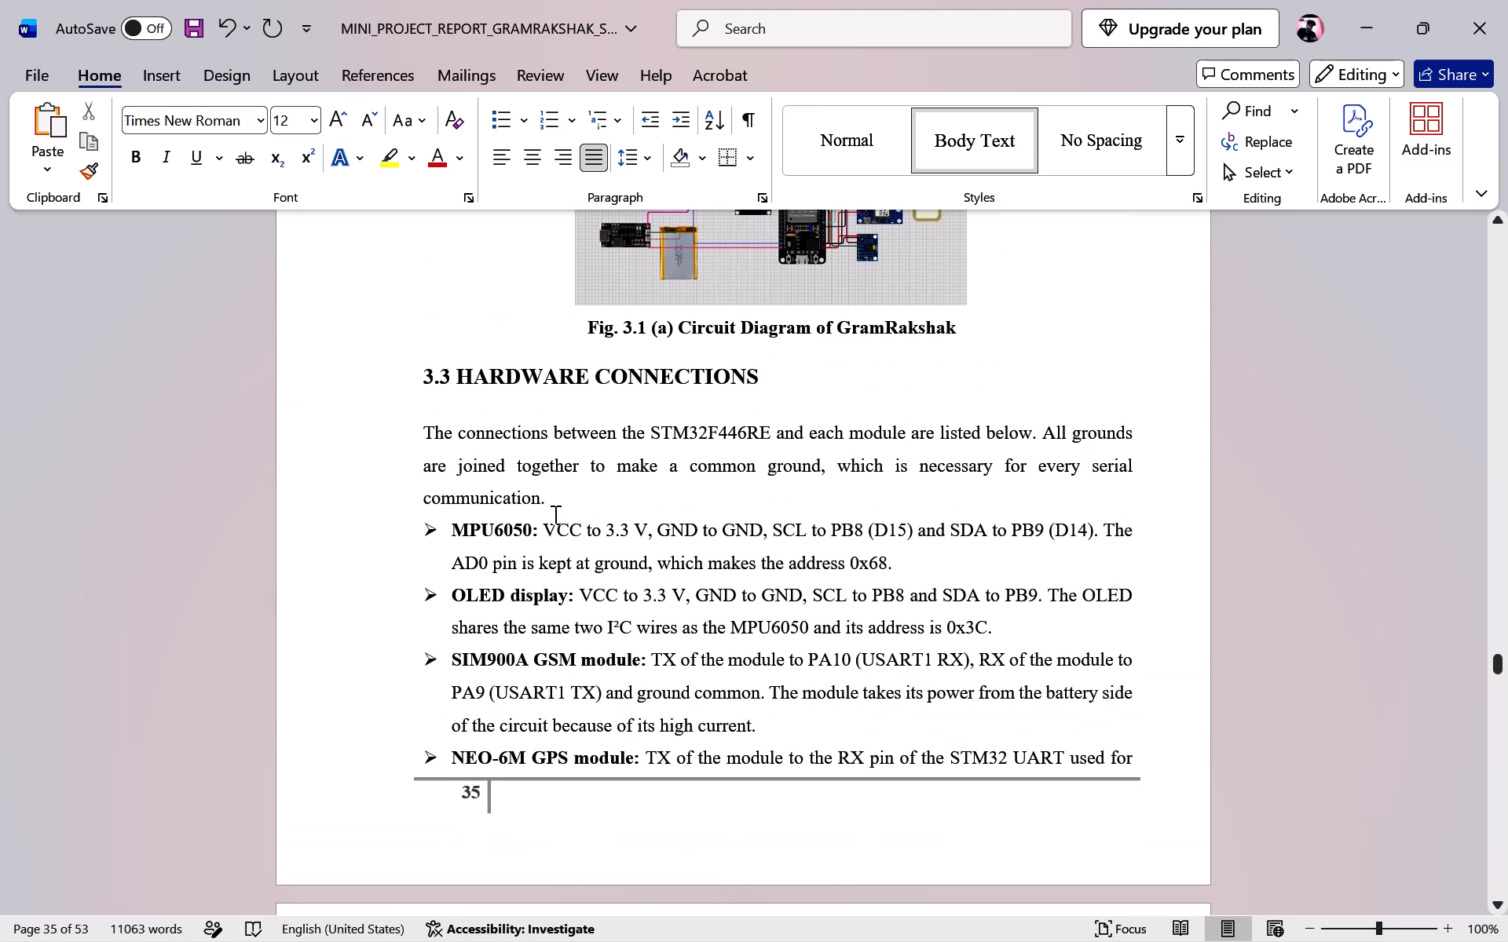
scroll(554, 514, "up", 1)
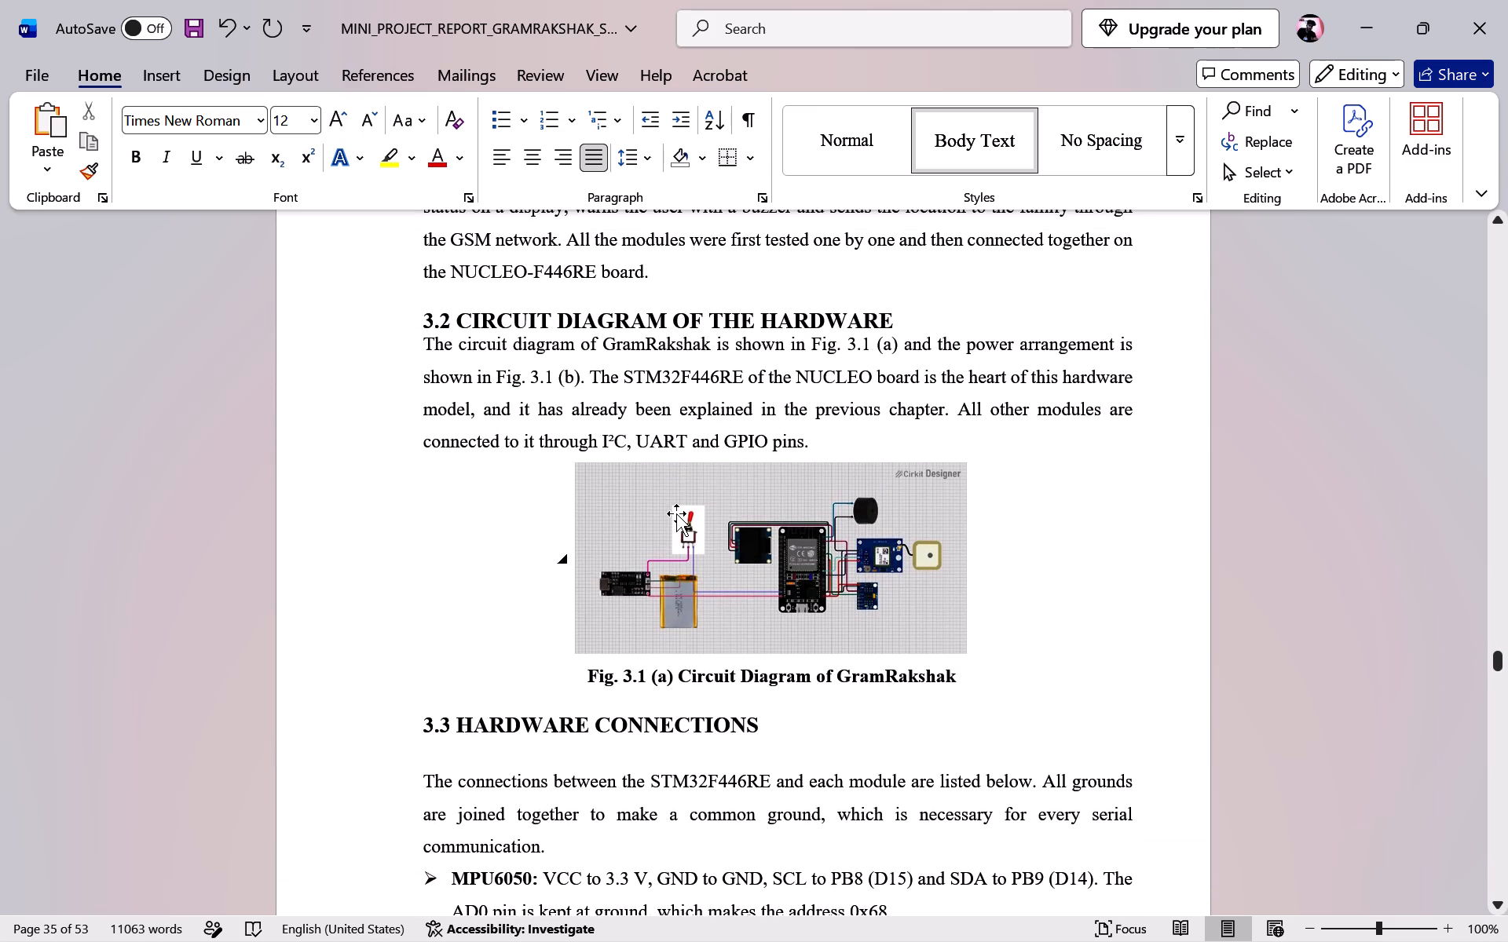
Insert a blank line between the 2.13 PUSH BUTTONS heading and its first paragraph.
scroll(676, 513, "up", 1)
scroll(676, 513, "down", 3)
scroll(676, 513, "up", 3)
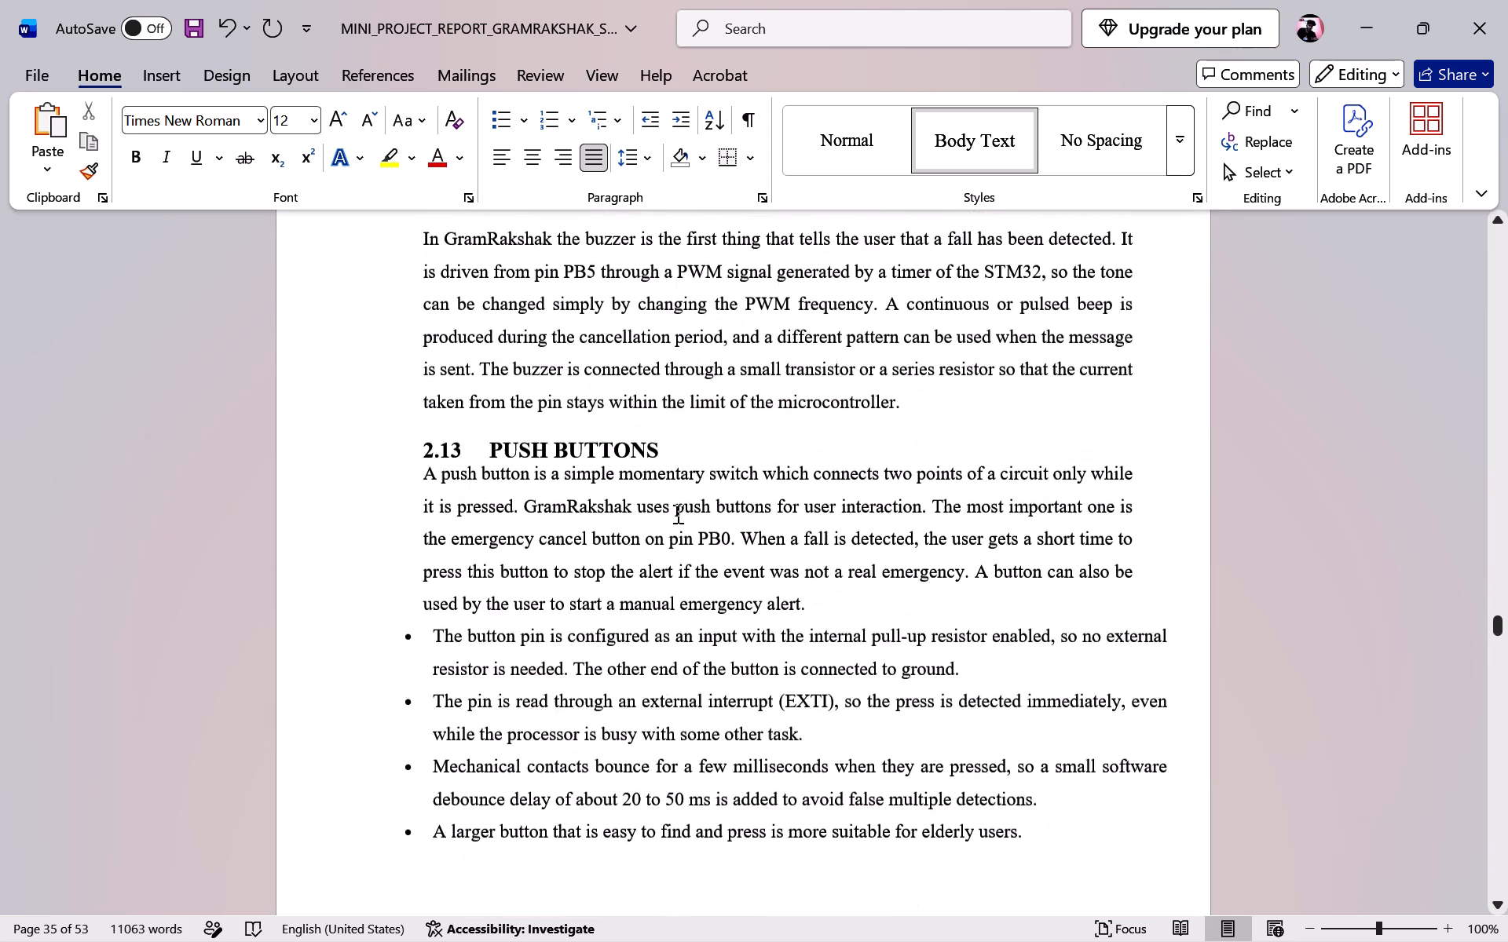
scroll(676, 513, "down", 2)
scroll(676, 513, "up", 1)
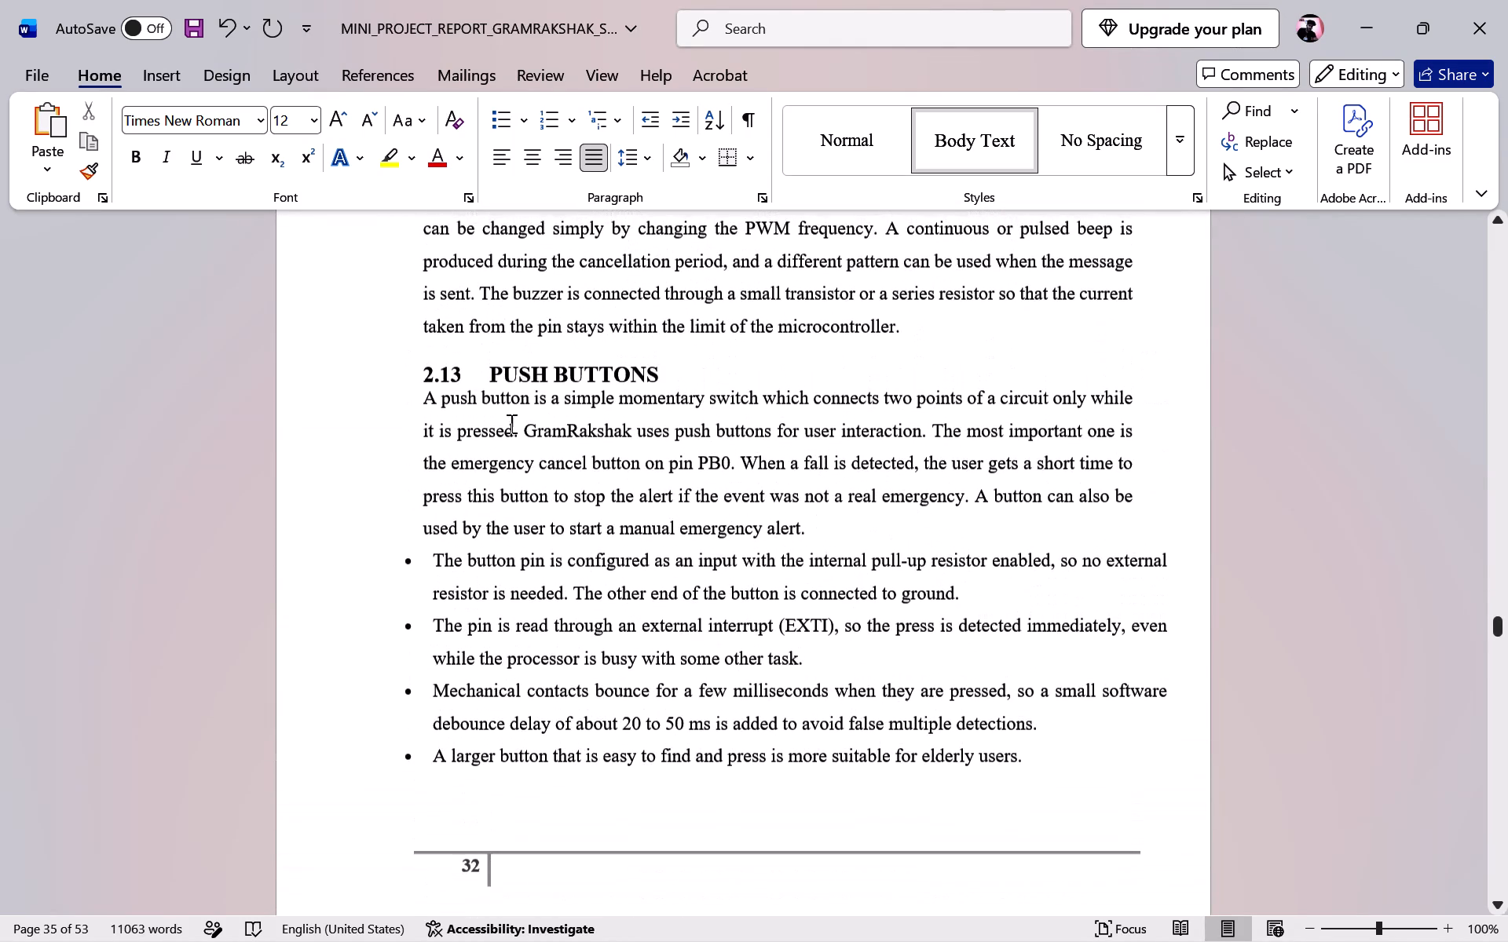
scroll(474, 403, "down", 4)
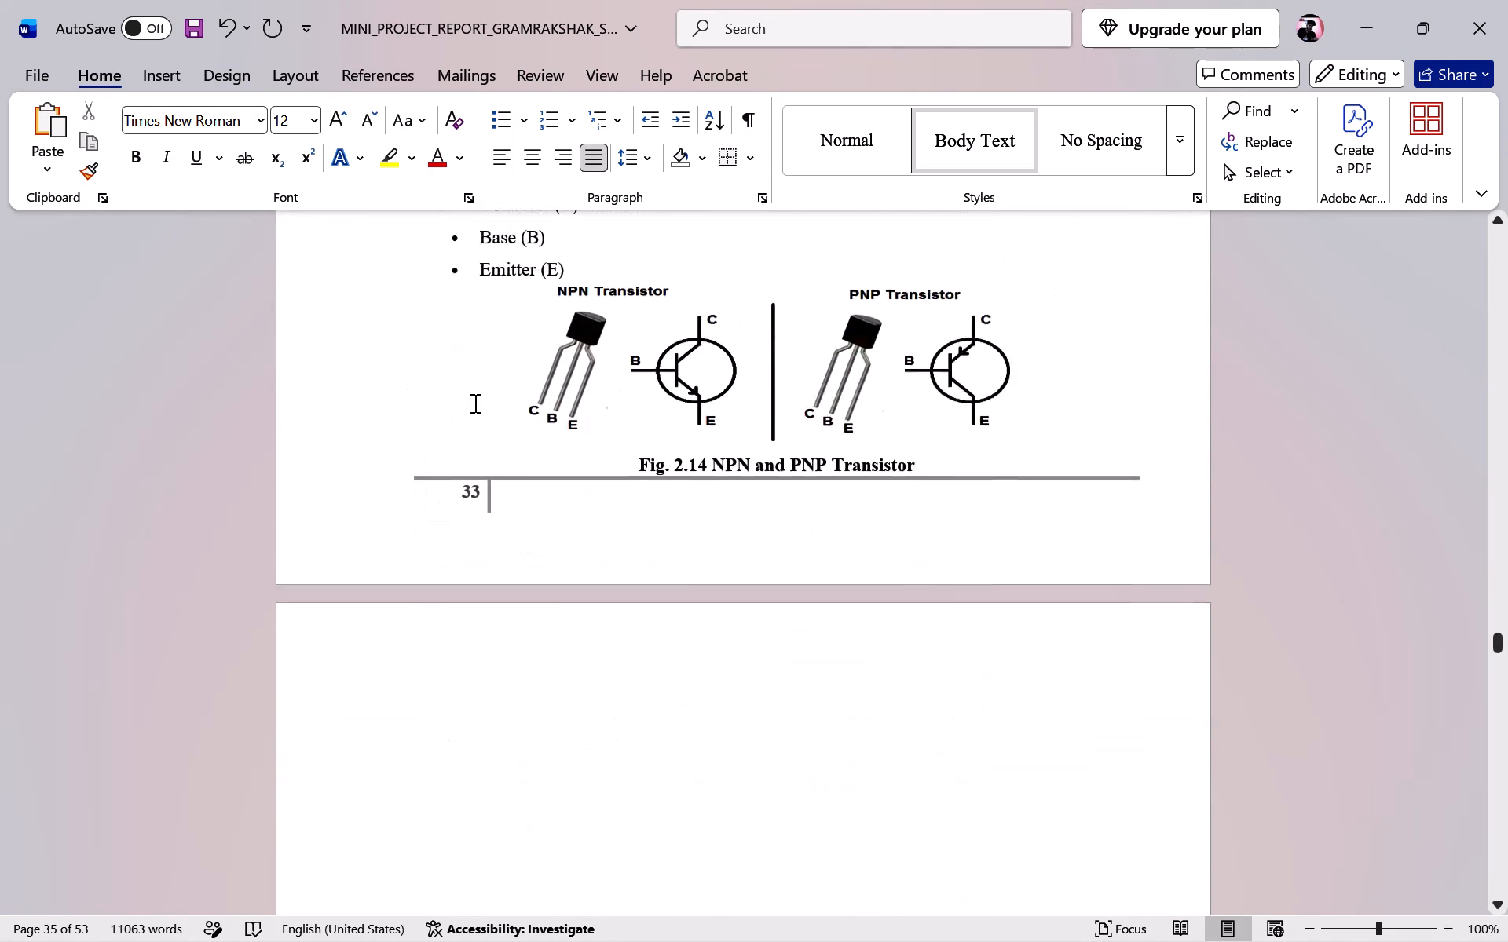
scroll(474, 403, "up", 4)
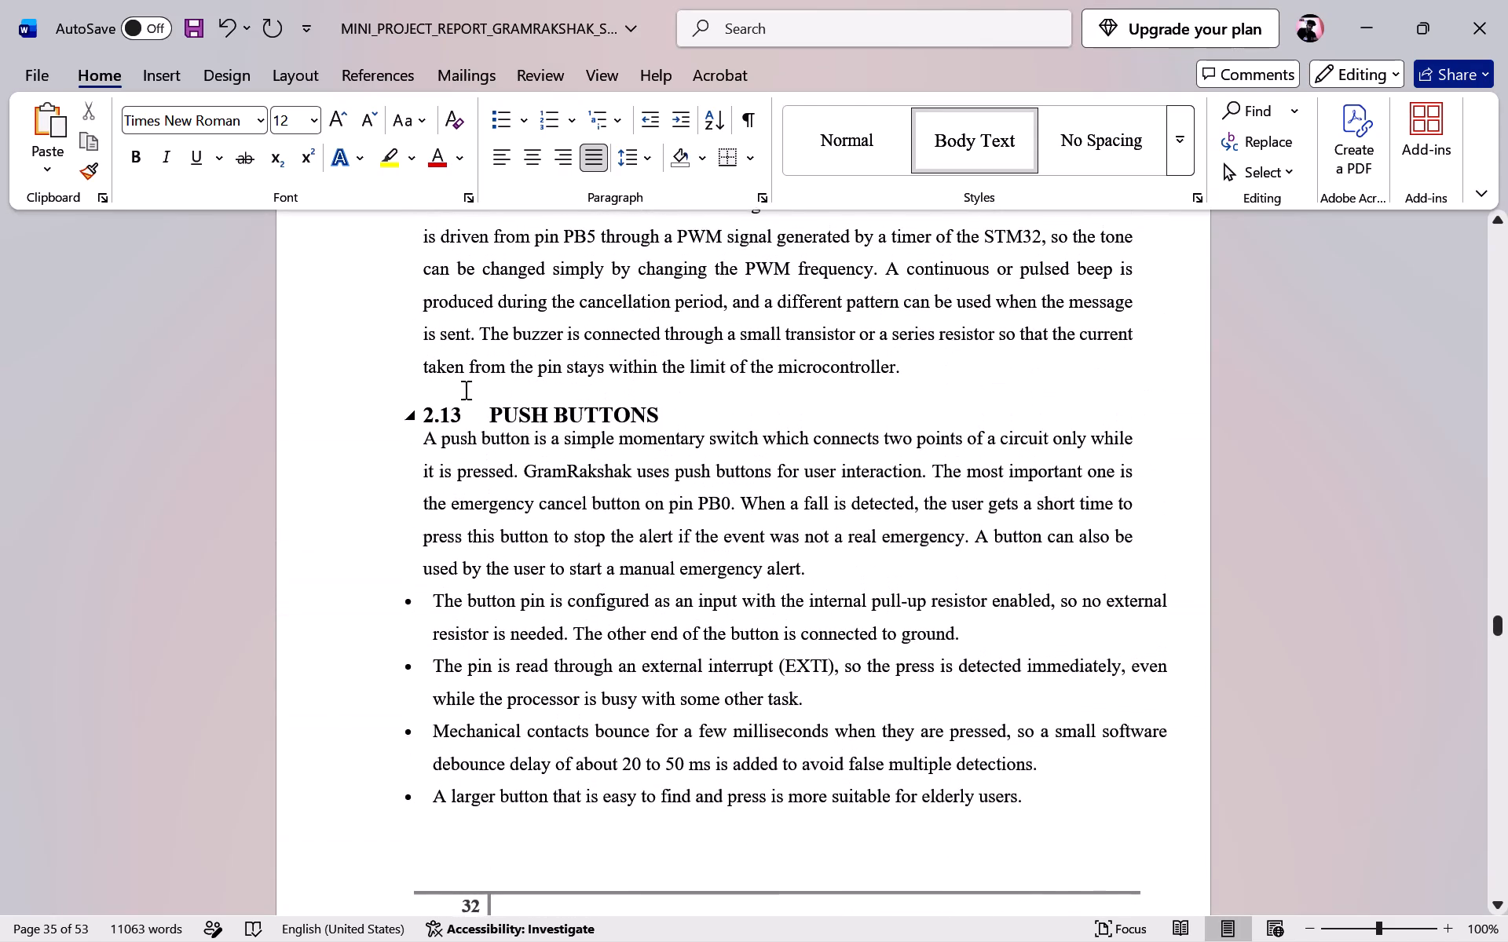
left_click(423, 430)
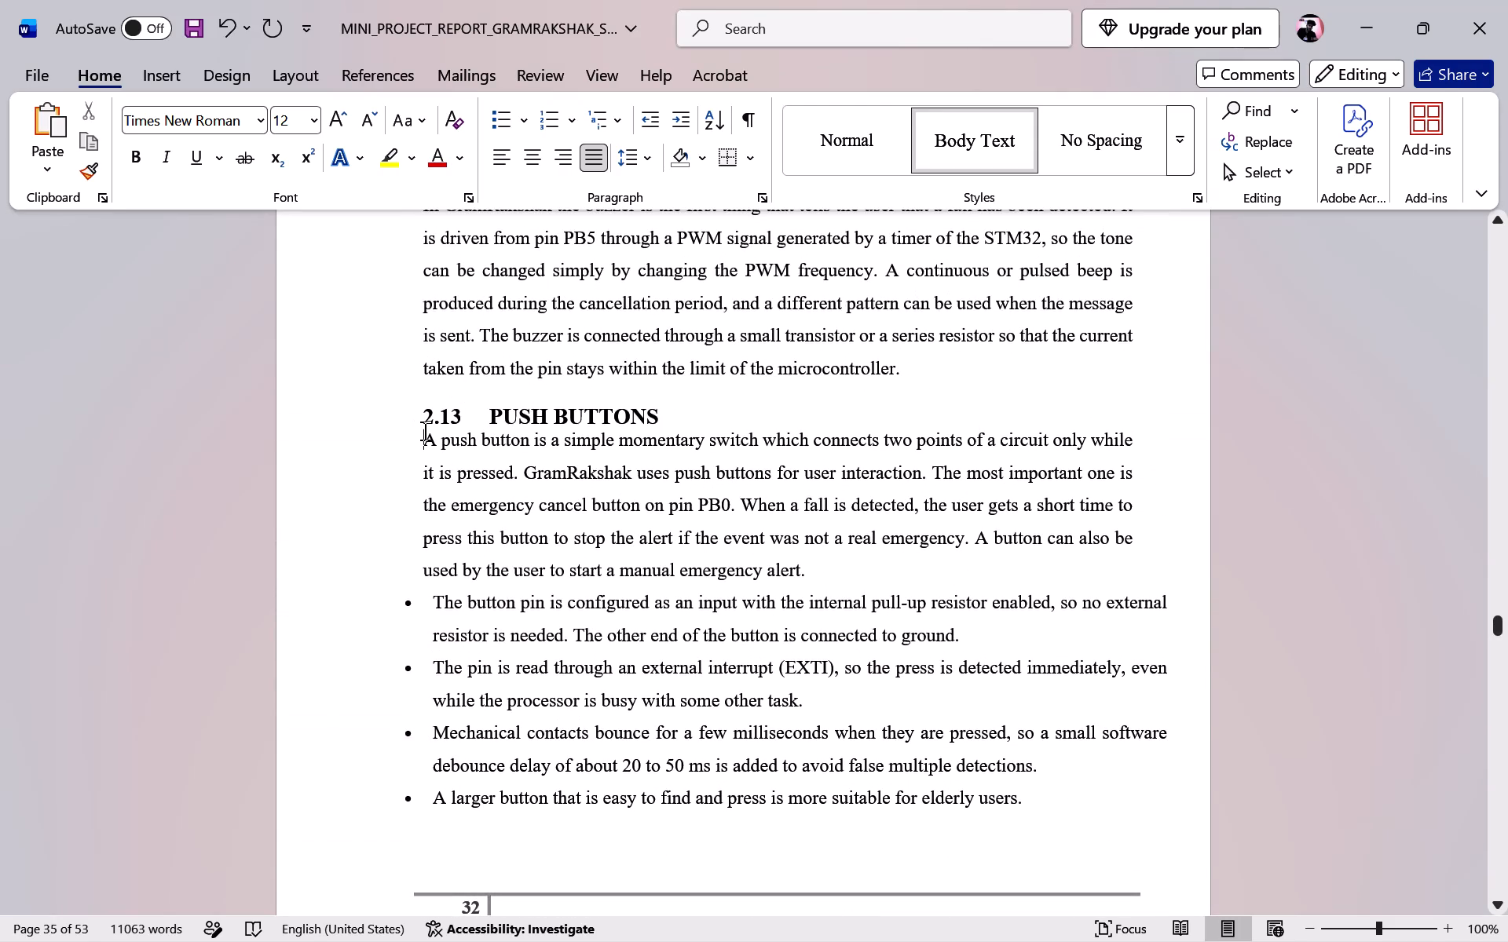
key("Return")
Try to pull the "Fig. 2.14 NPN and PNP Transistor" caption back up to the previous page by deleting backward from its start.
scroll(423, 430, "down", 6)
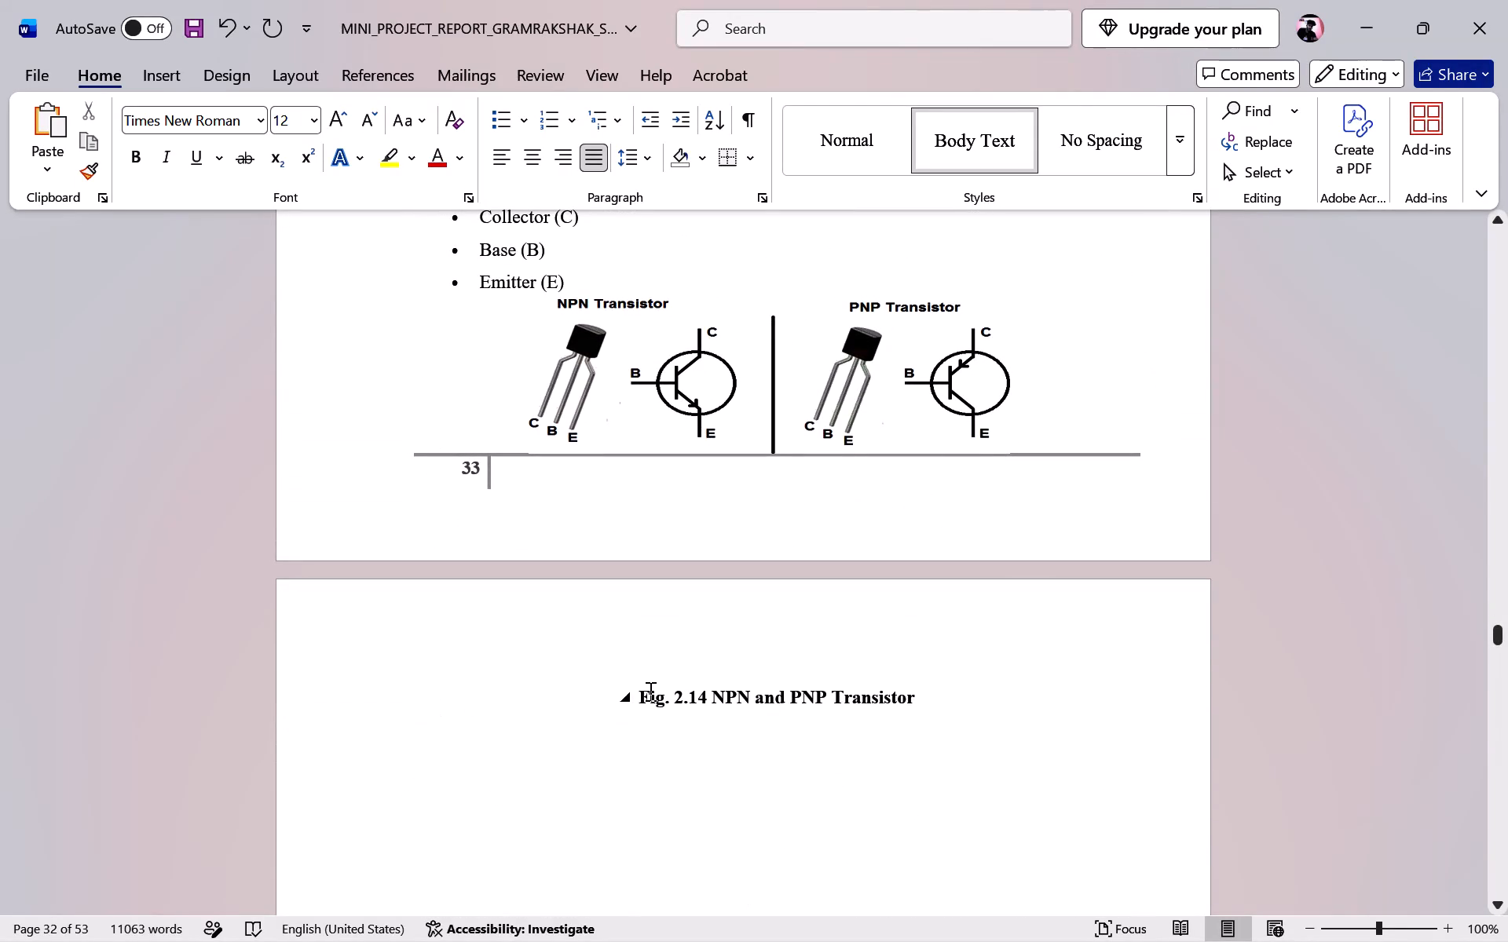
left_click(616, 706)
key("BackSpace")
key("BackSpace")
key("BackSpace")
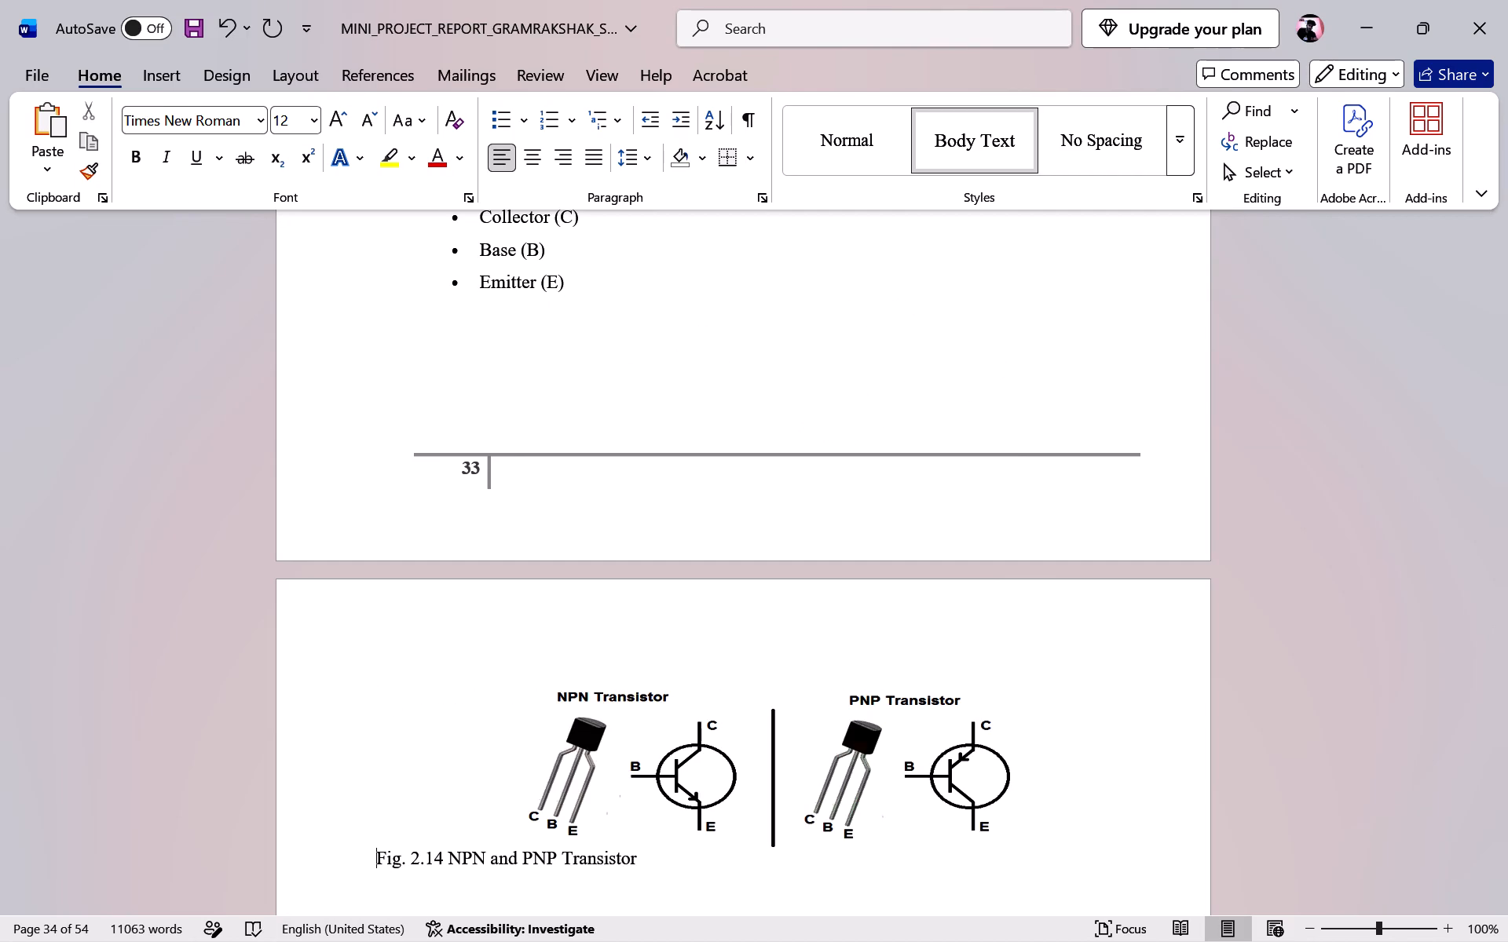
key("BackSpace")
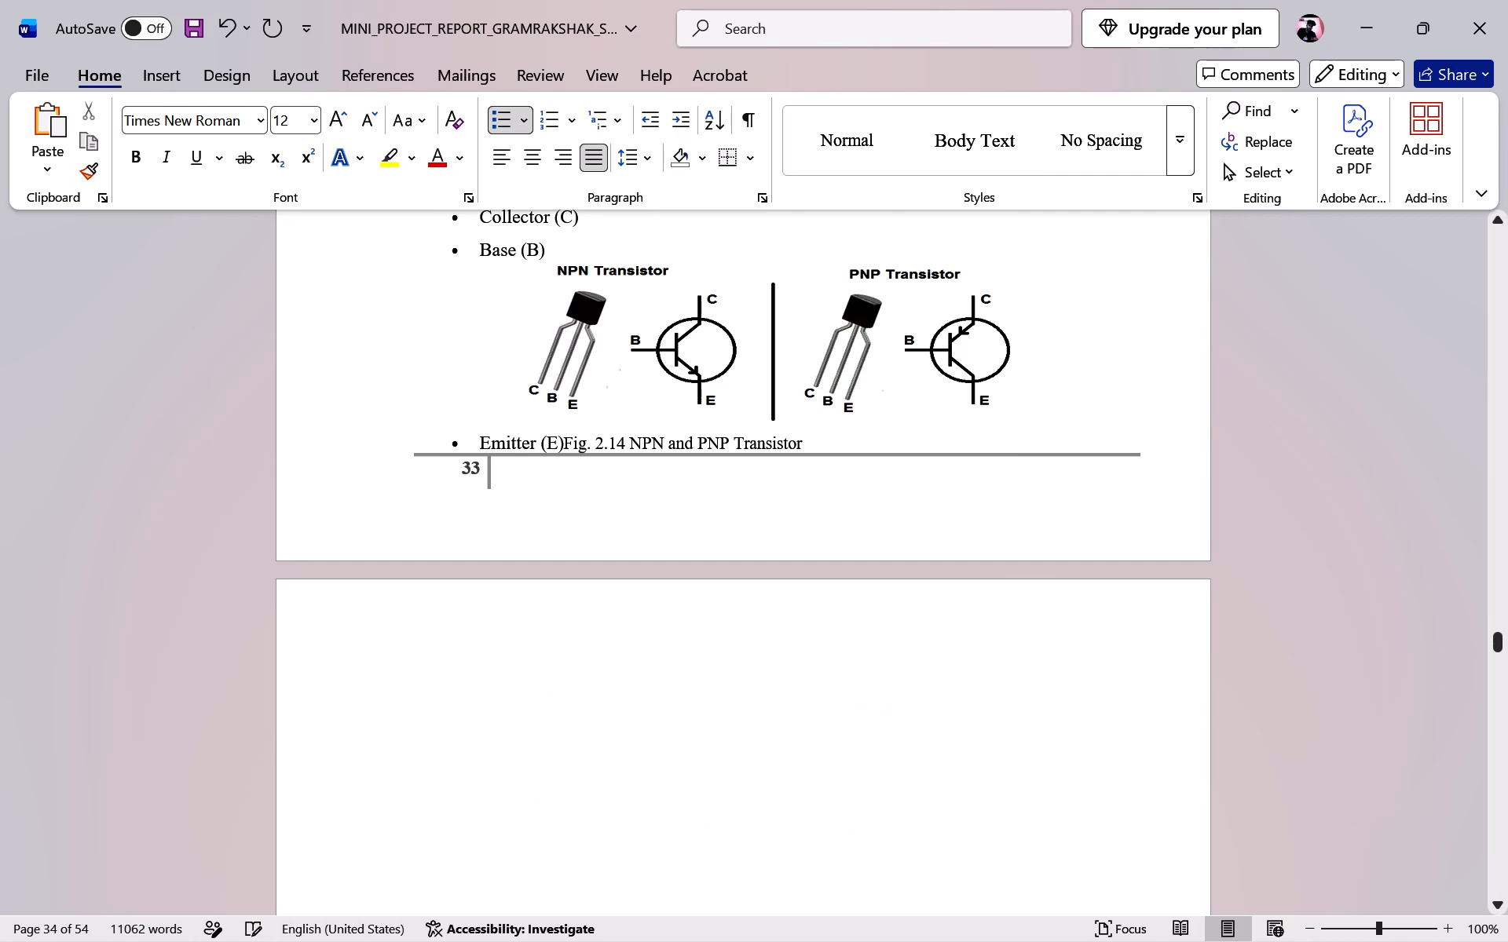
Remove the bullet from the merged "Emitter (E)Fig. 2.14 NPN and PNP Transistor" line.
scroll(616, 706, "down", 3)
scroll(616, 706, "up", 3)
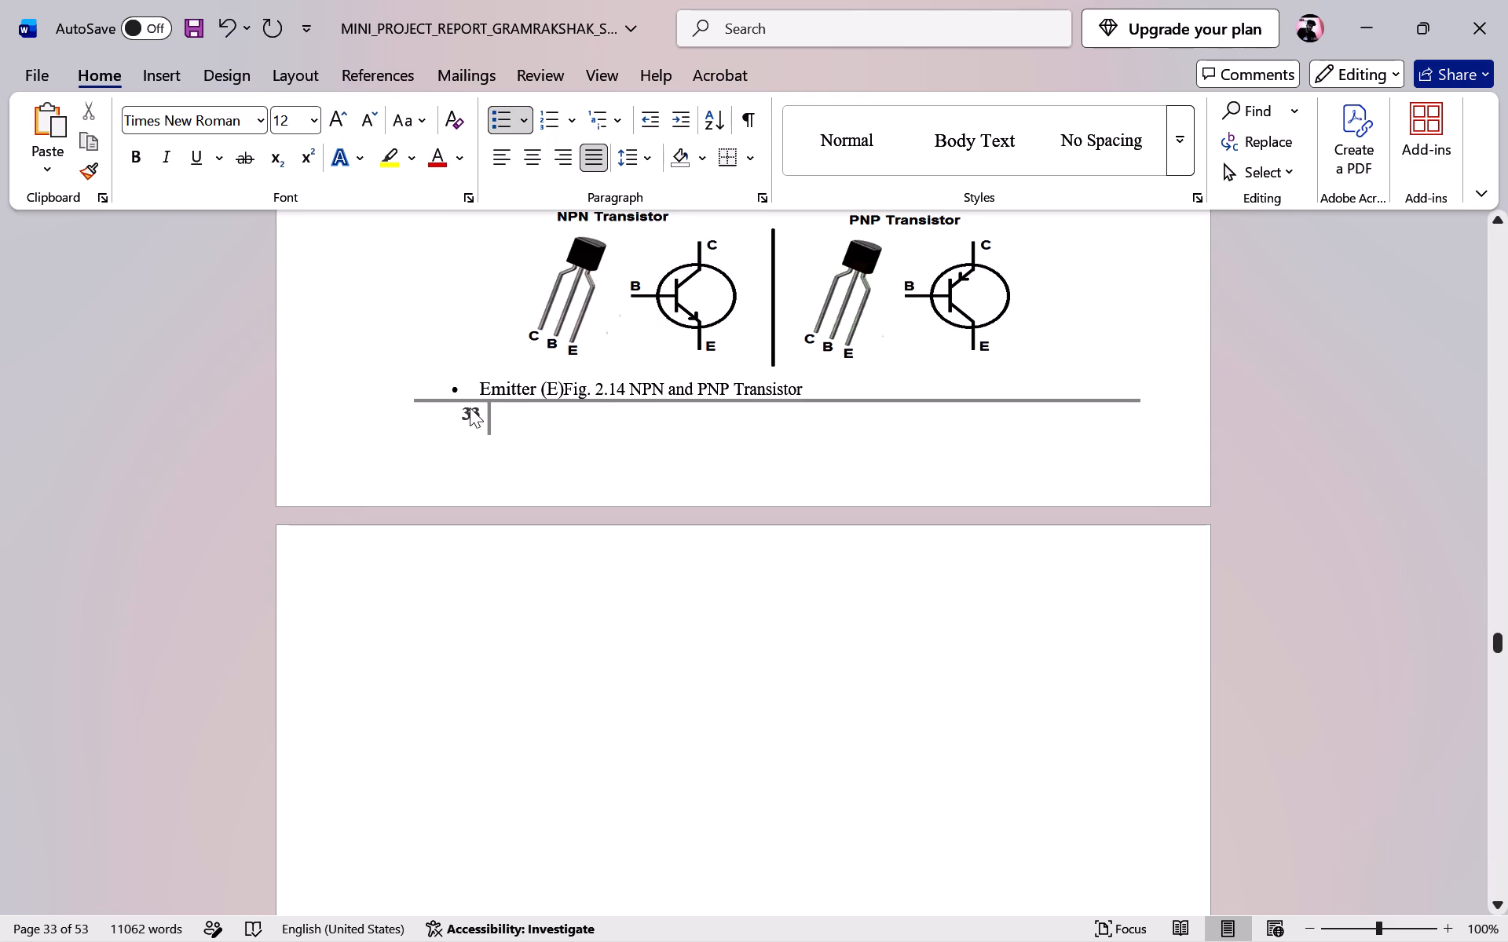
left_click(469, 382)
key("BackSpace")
Undo the recent edits around the "Fig. 2.14 NPN and PNP Transistor" caption until it is back on its own centred line.
scroll(598, 350, "up", 3)
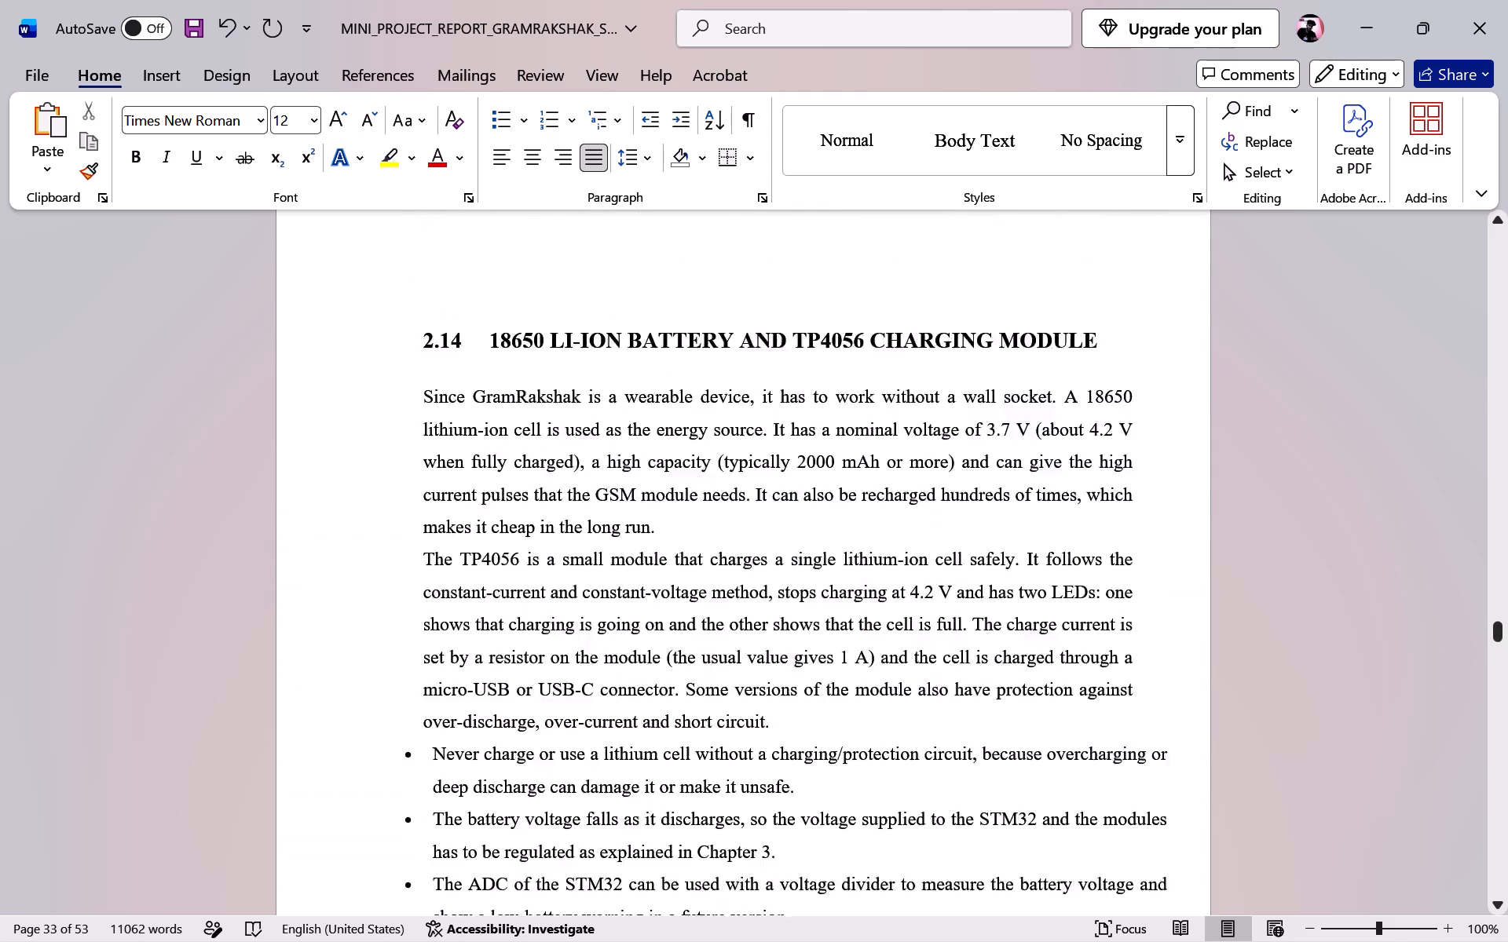
scroll(598, 350, "down", 3)
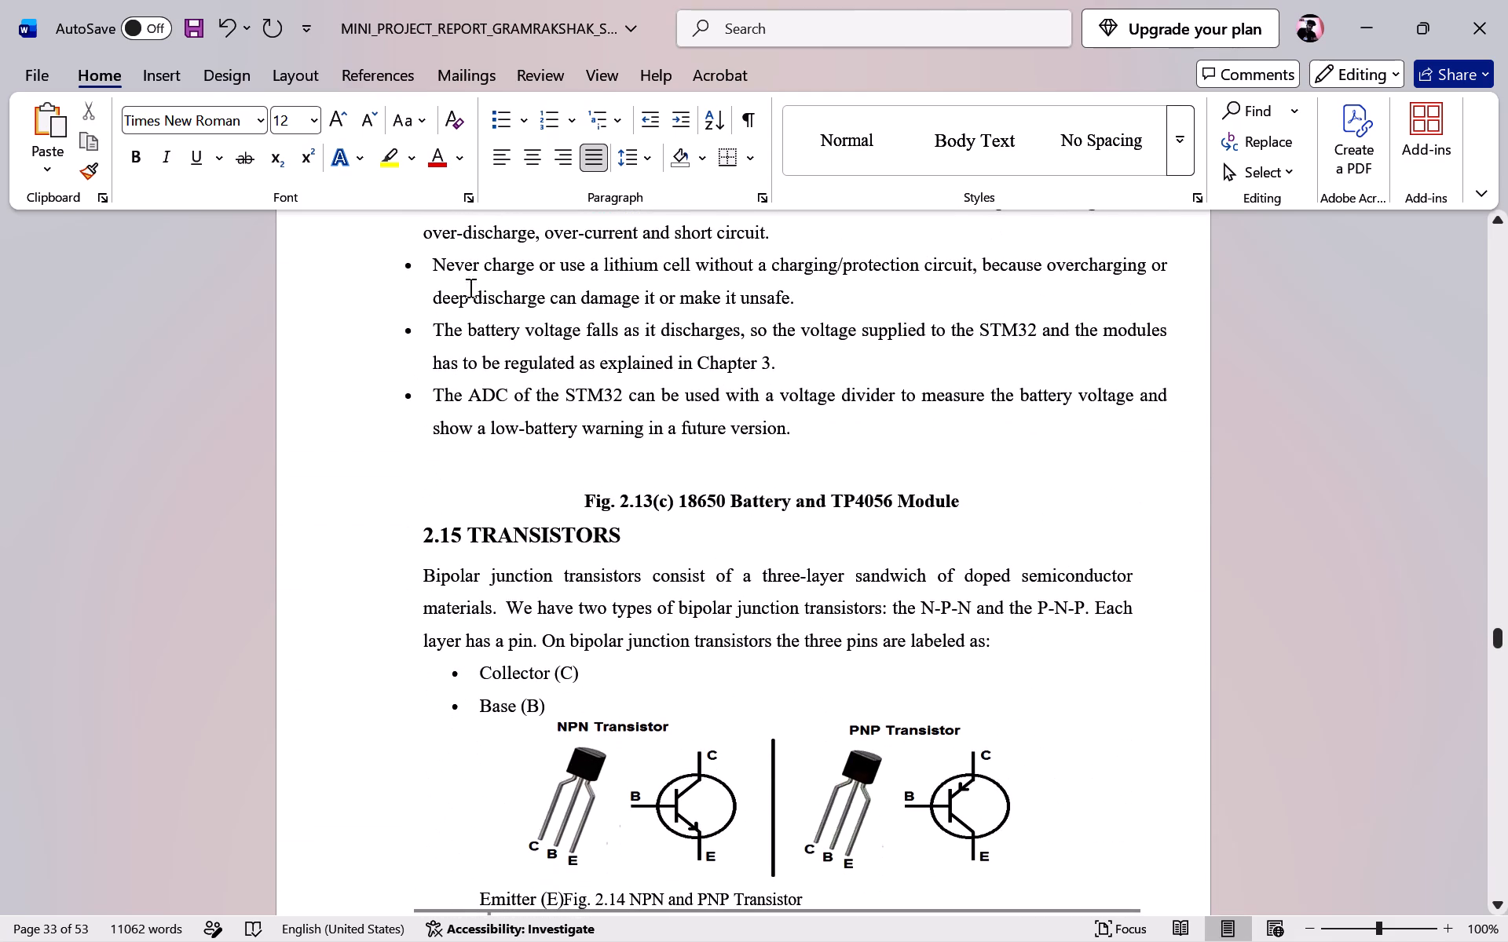
left_click(210, 16)
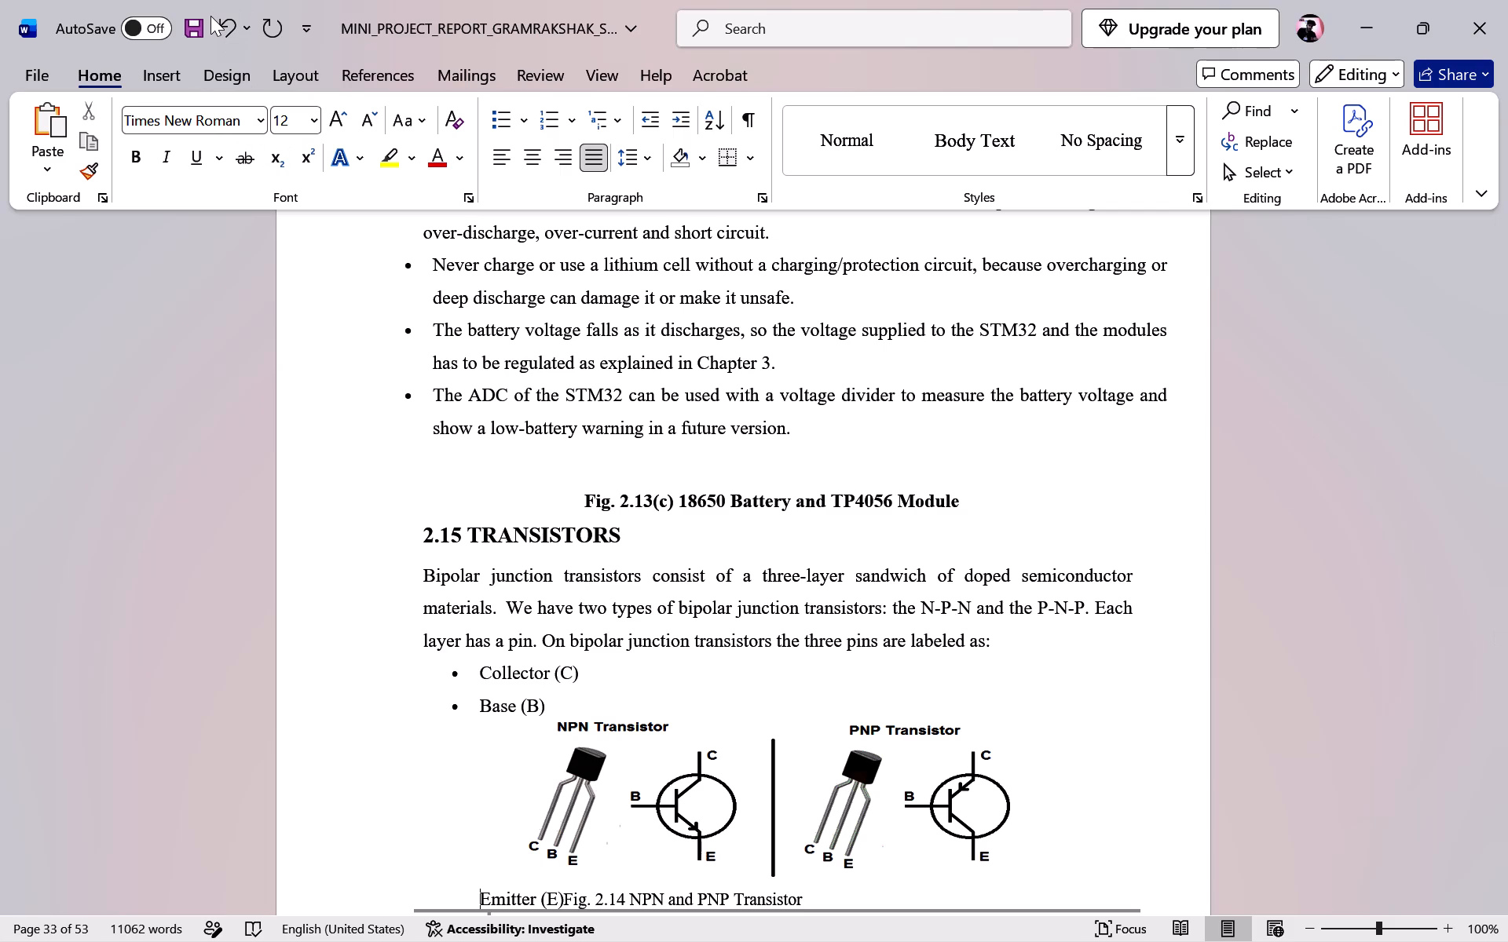
left_click(210, 16)
left_click(230, 16)
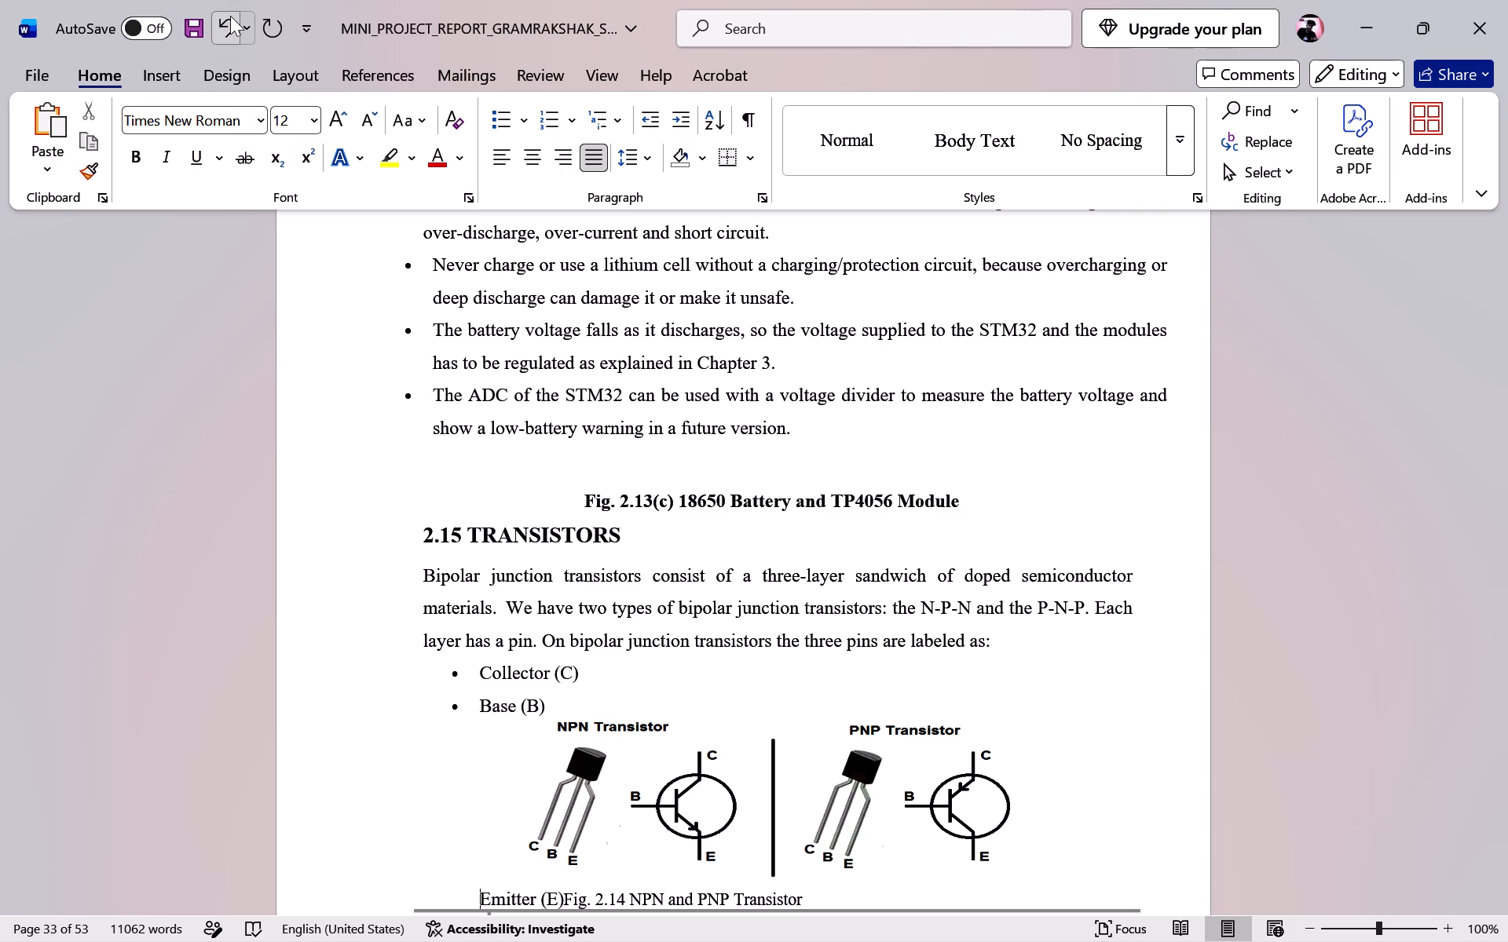
left_click(230, 16)
left_click(230, 16)
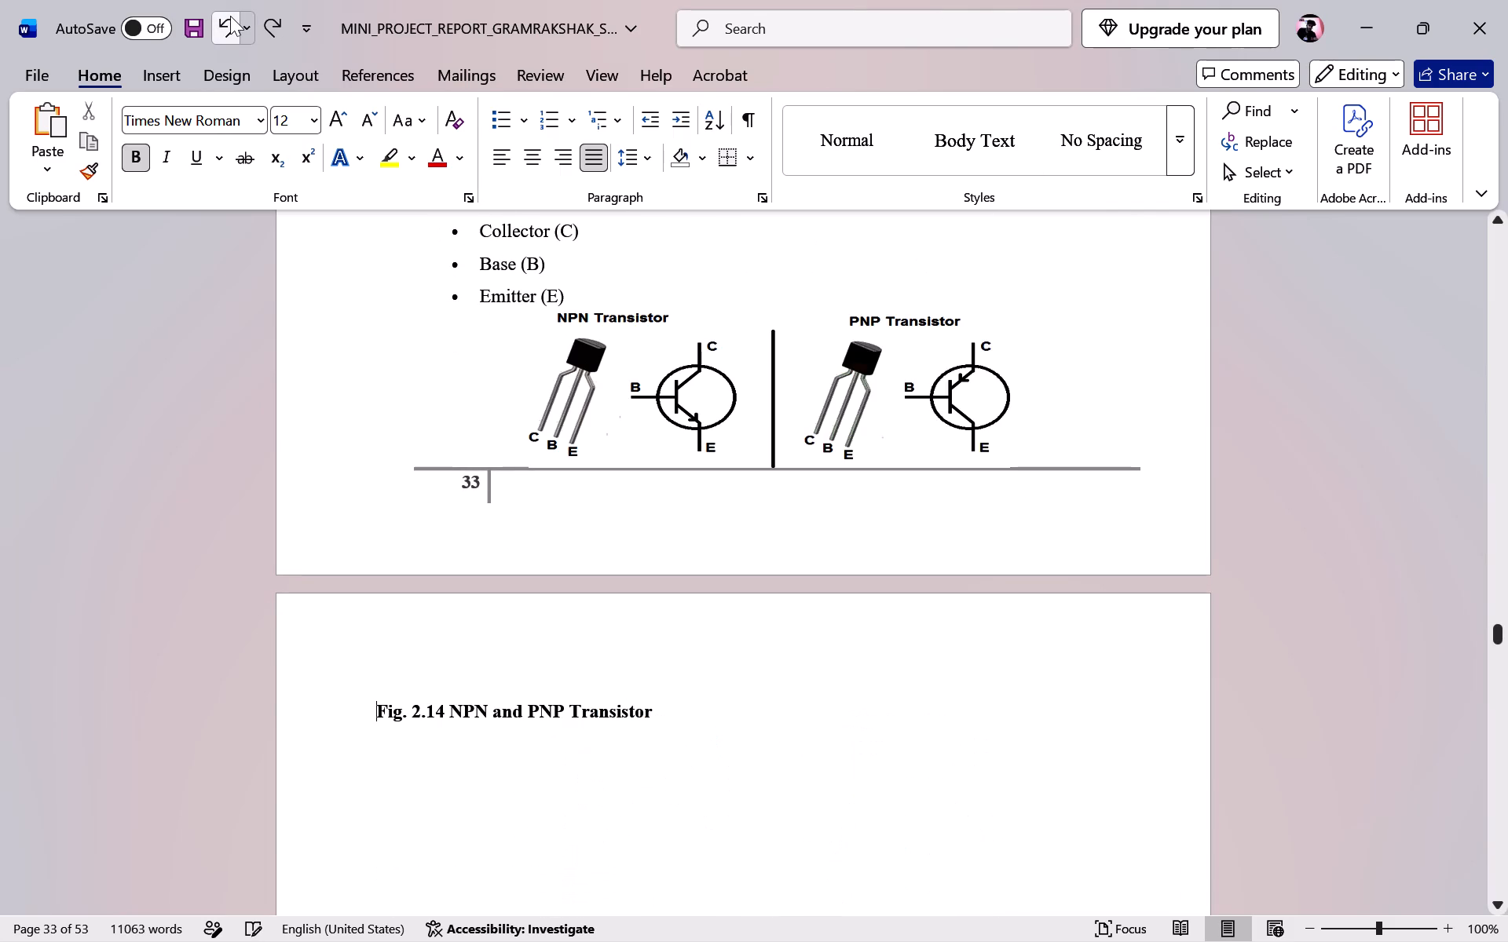
left_click(212, 27)
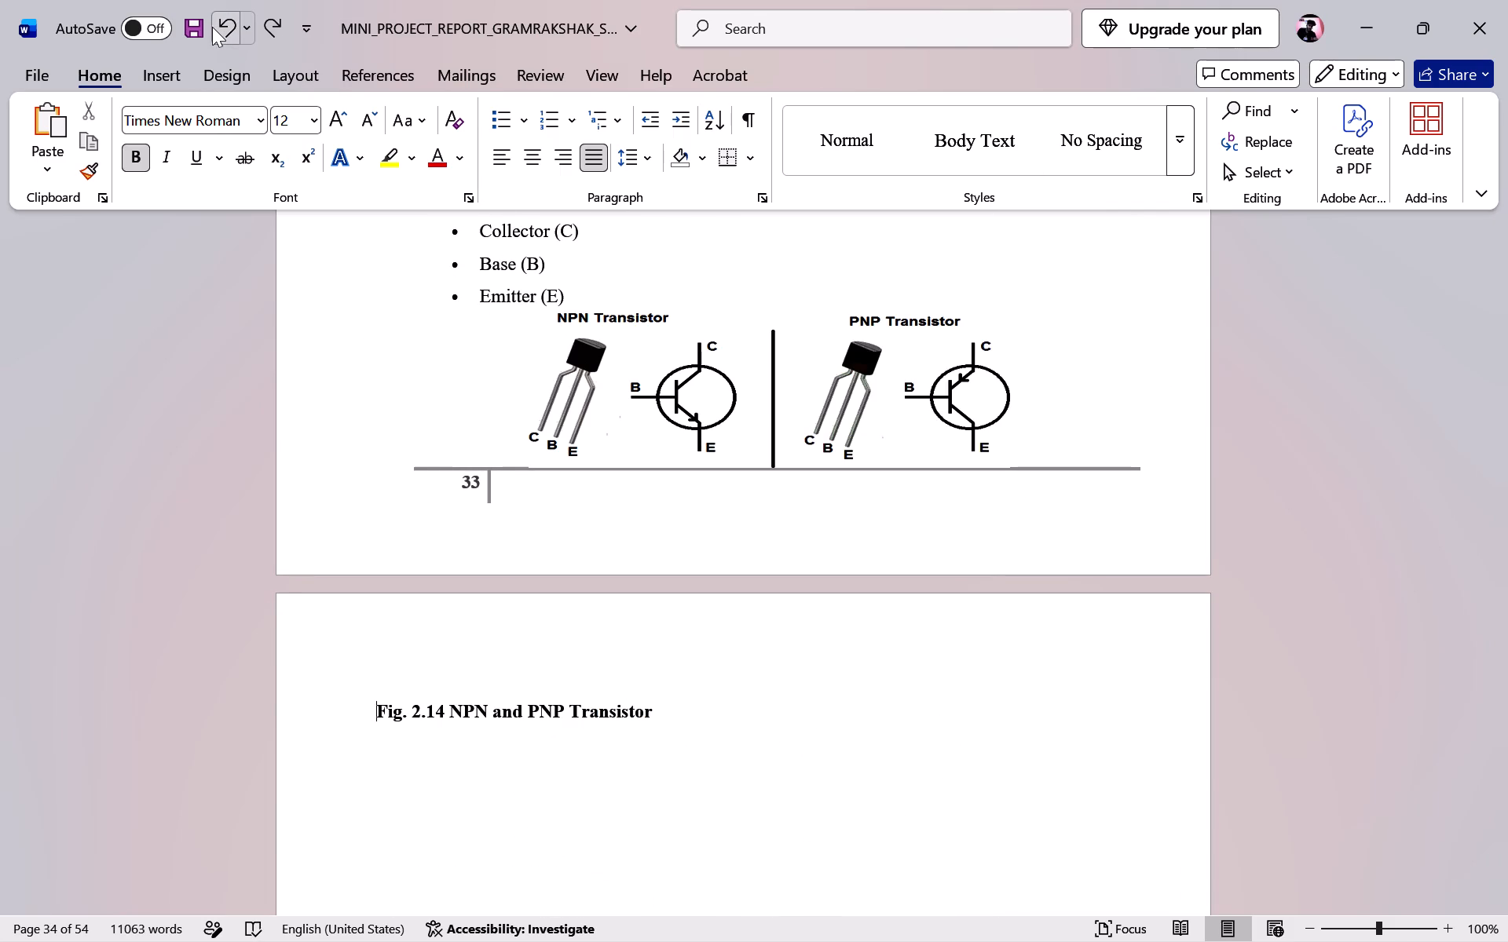
left_click(212, 27)
left_click(212, 27)
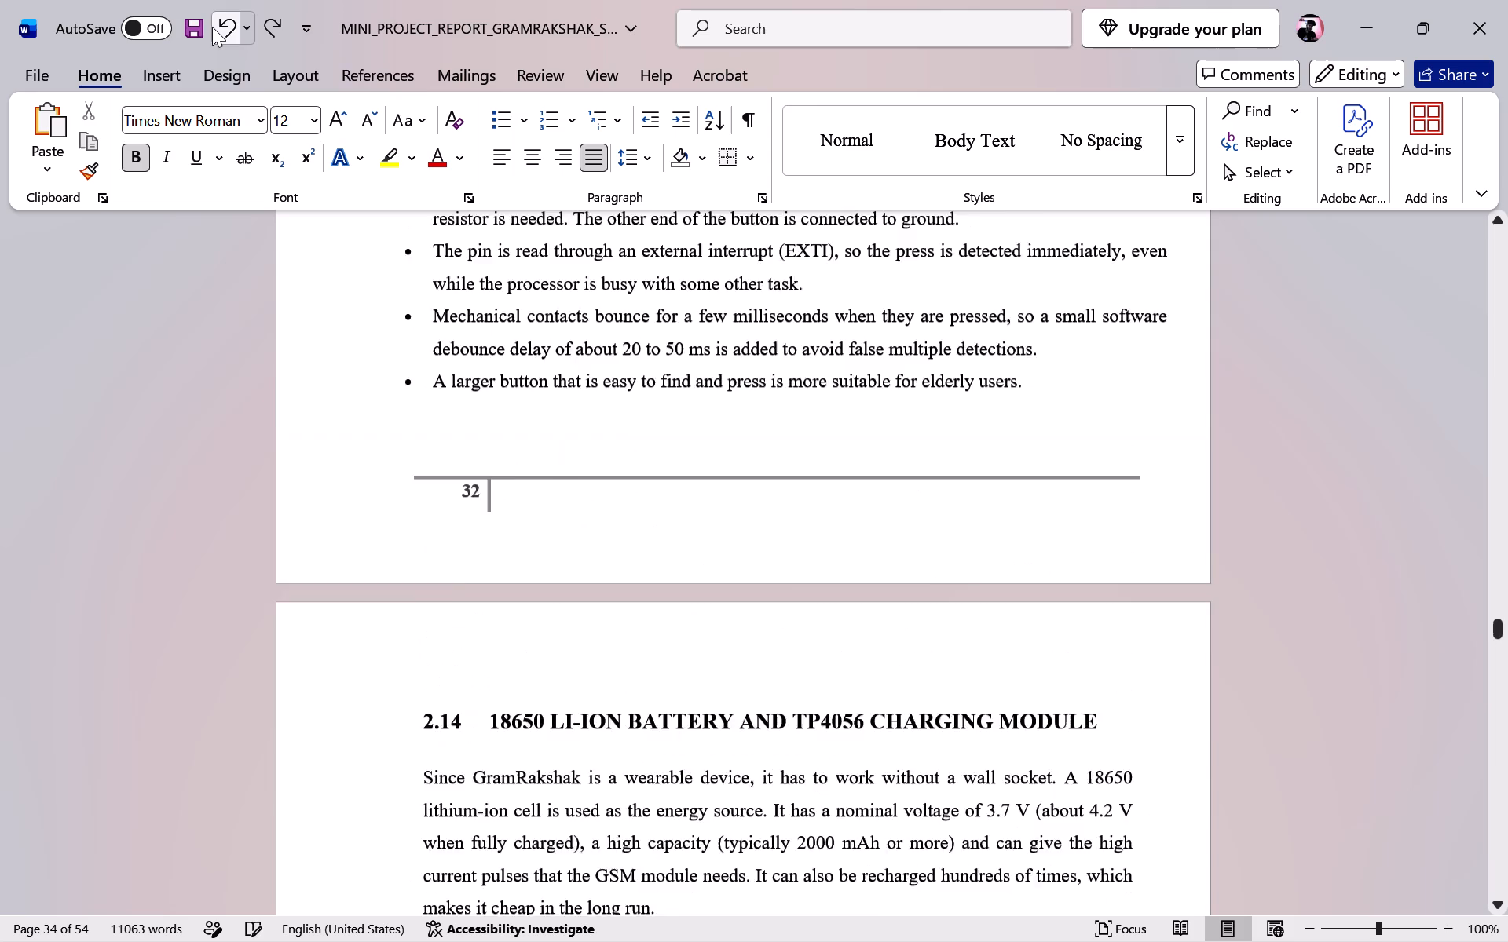
scroll(423, 524, "down", 4)
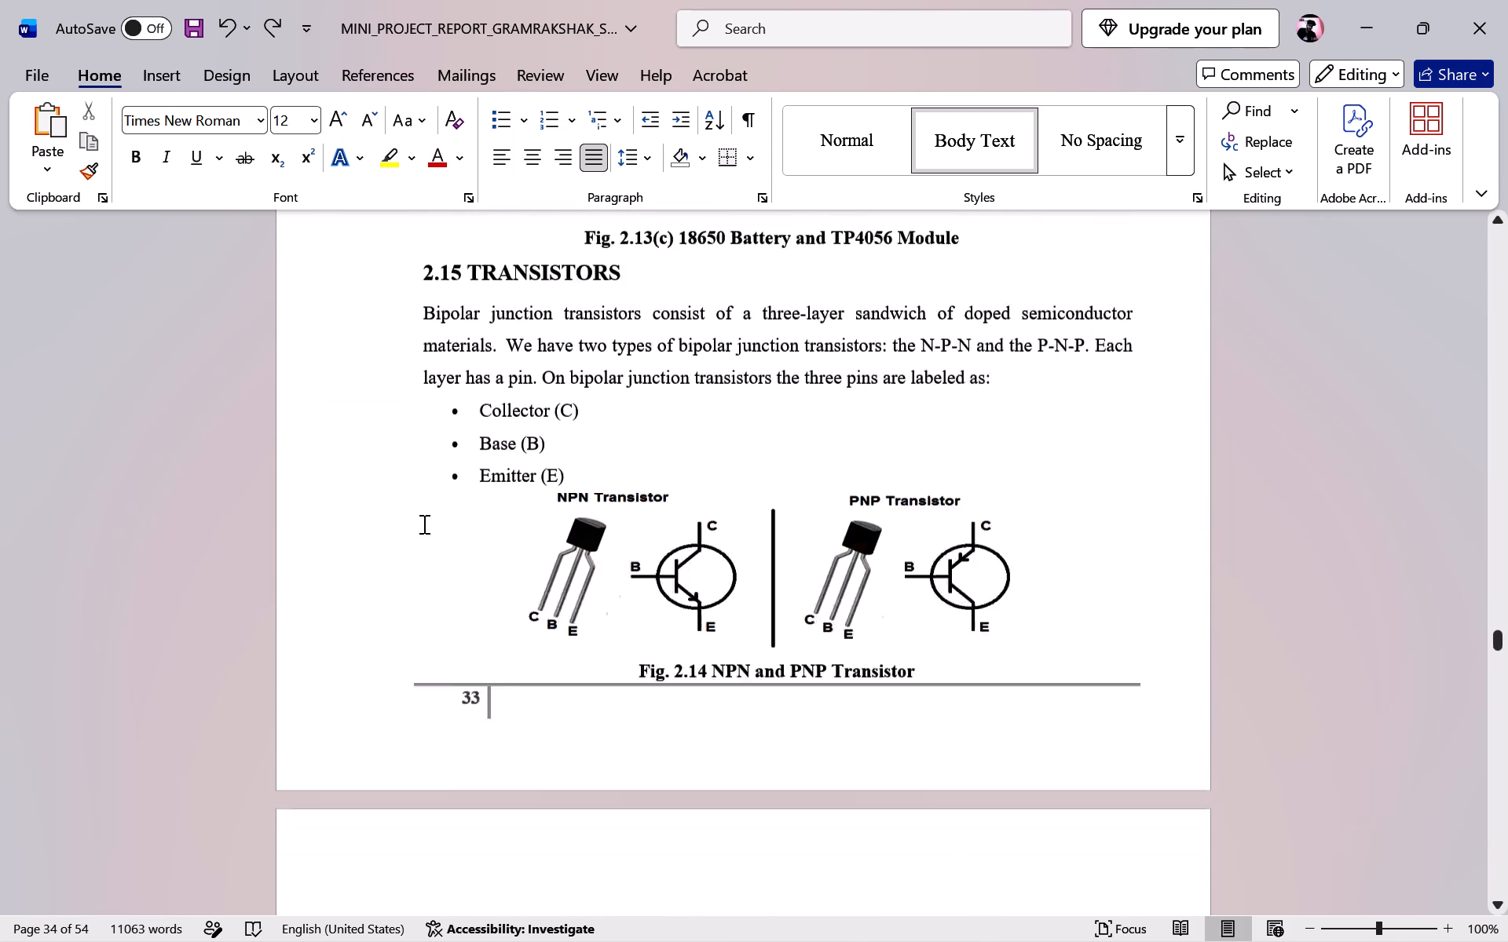
Delete the "Fig. 2.13(c) 18650 Battery and TP4056 Module" caption and its line above the 2.15 TRANSISTORS heading.
scroll(423, 524, "up", 2)
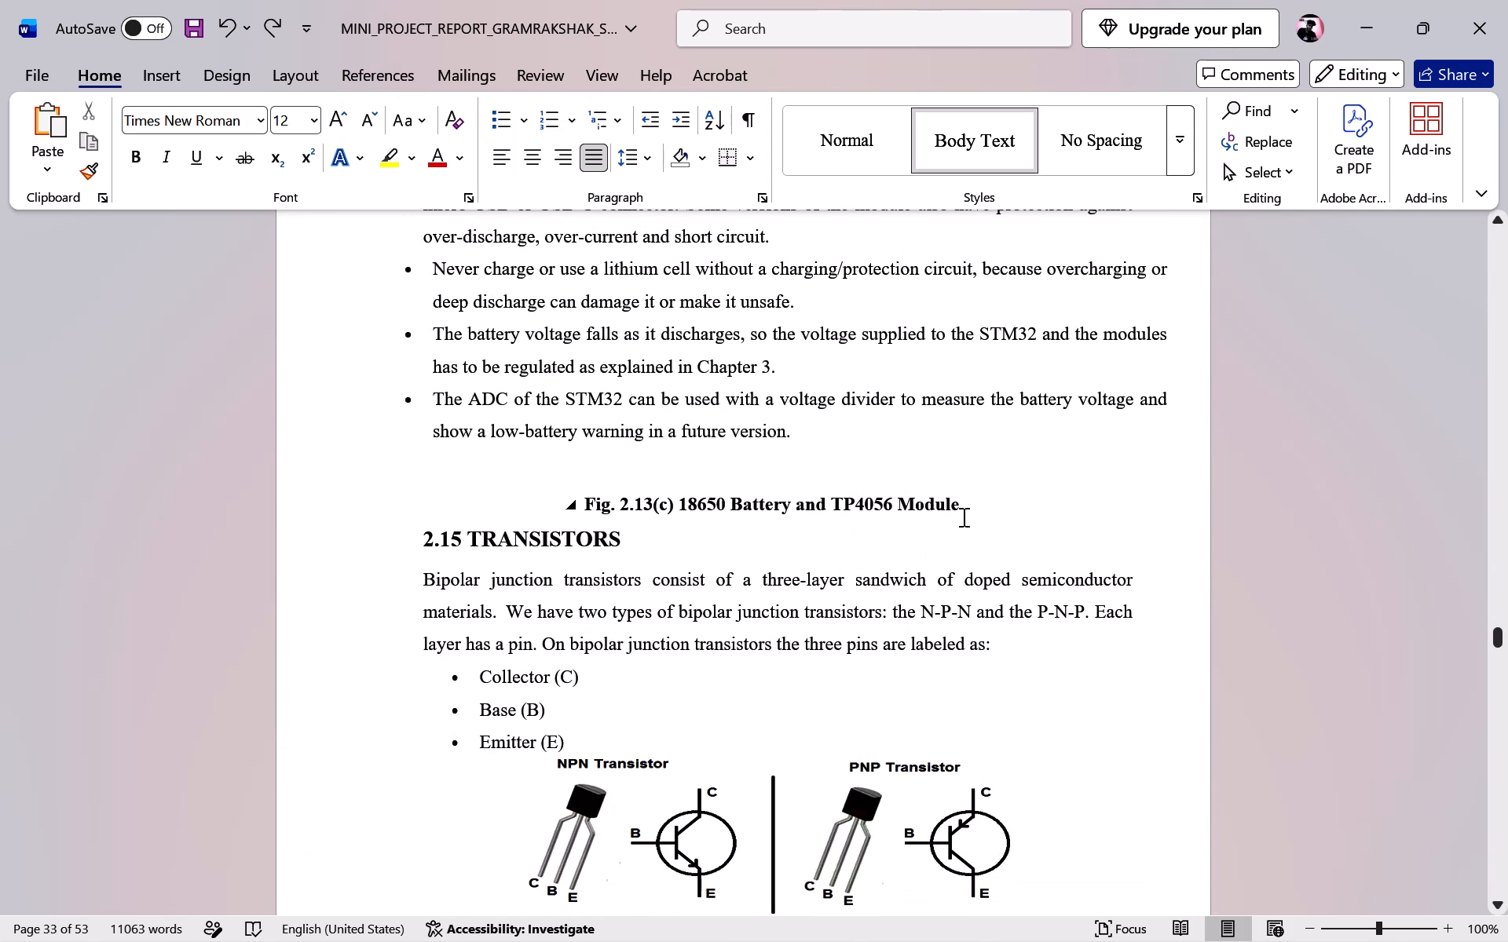
left_click(960, 517)
key("BackSpace")
key("BackSpace")
key("BackSpace")
key("BackSpace")
key("BackSpace")
key("BackSpace")
key("BackSpace")
key("BackSpace")
key("BackSpace")
key("BackSpace")
key("BackSpace")
key("BackSpace")
key("BackSpace")
key("BackSpace")
key("BackSpace")
key("BackSpace")
key("BackSpace")
key("BackSpace")
key("BackSpace")
key("BackSpace")
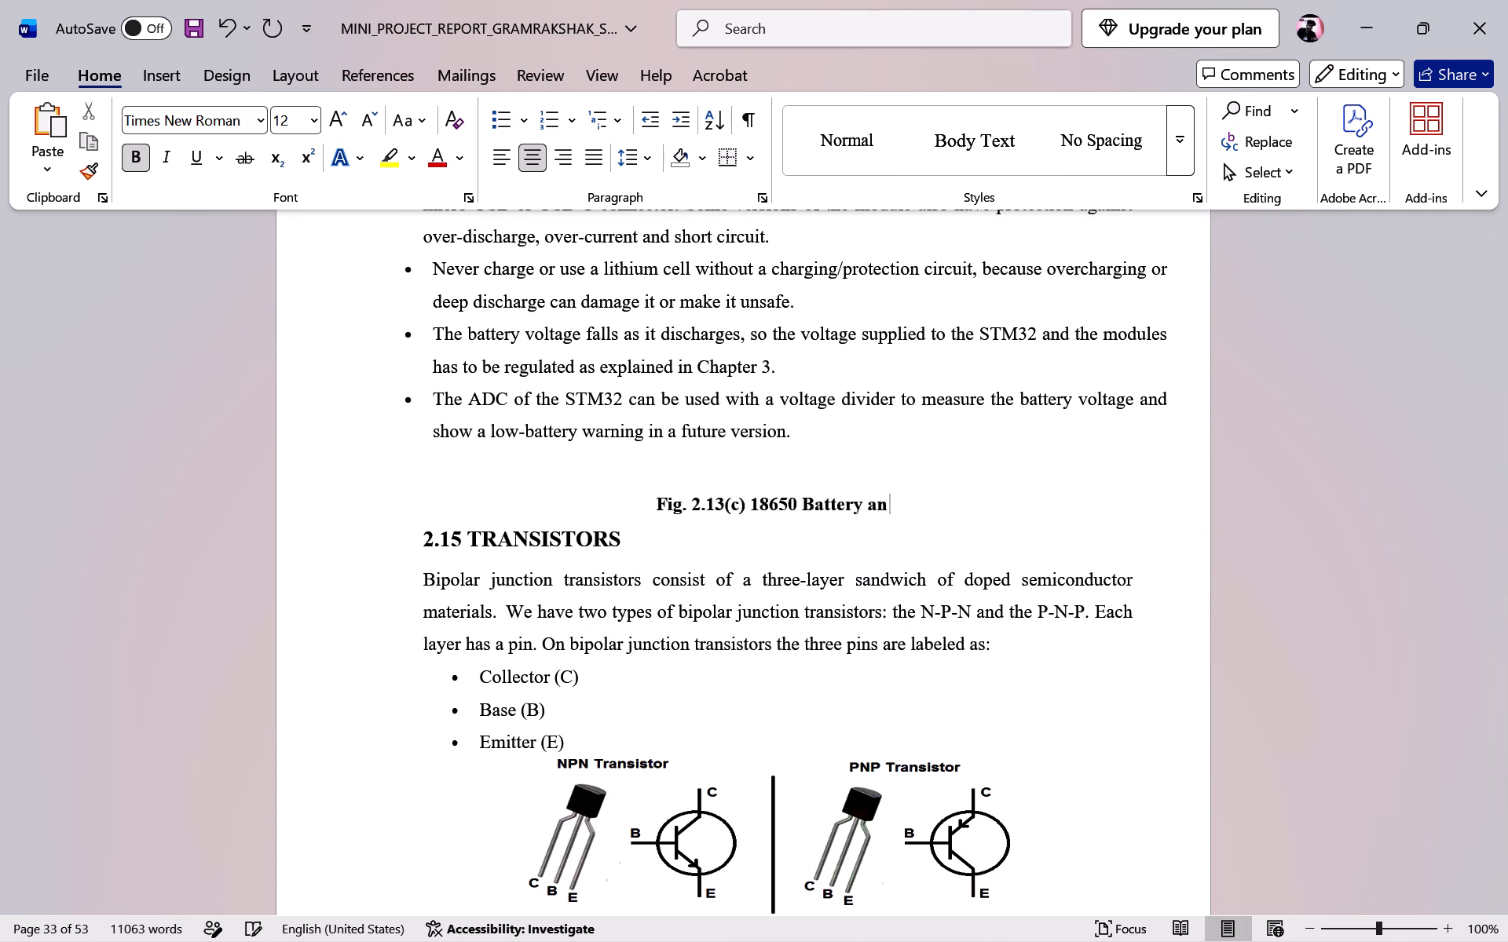
key("BackSpace")
key("BackSpace")
key("BackSpace")
key("BackSpace")
key("BackSpace")
key("BackSpace")
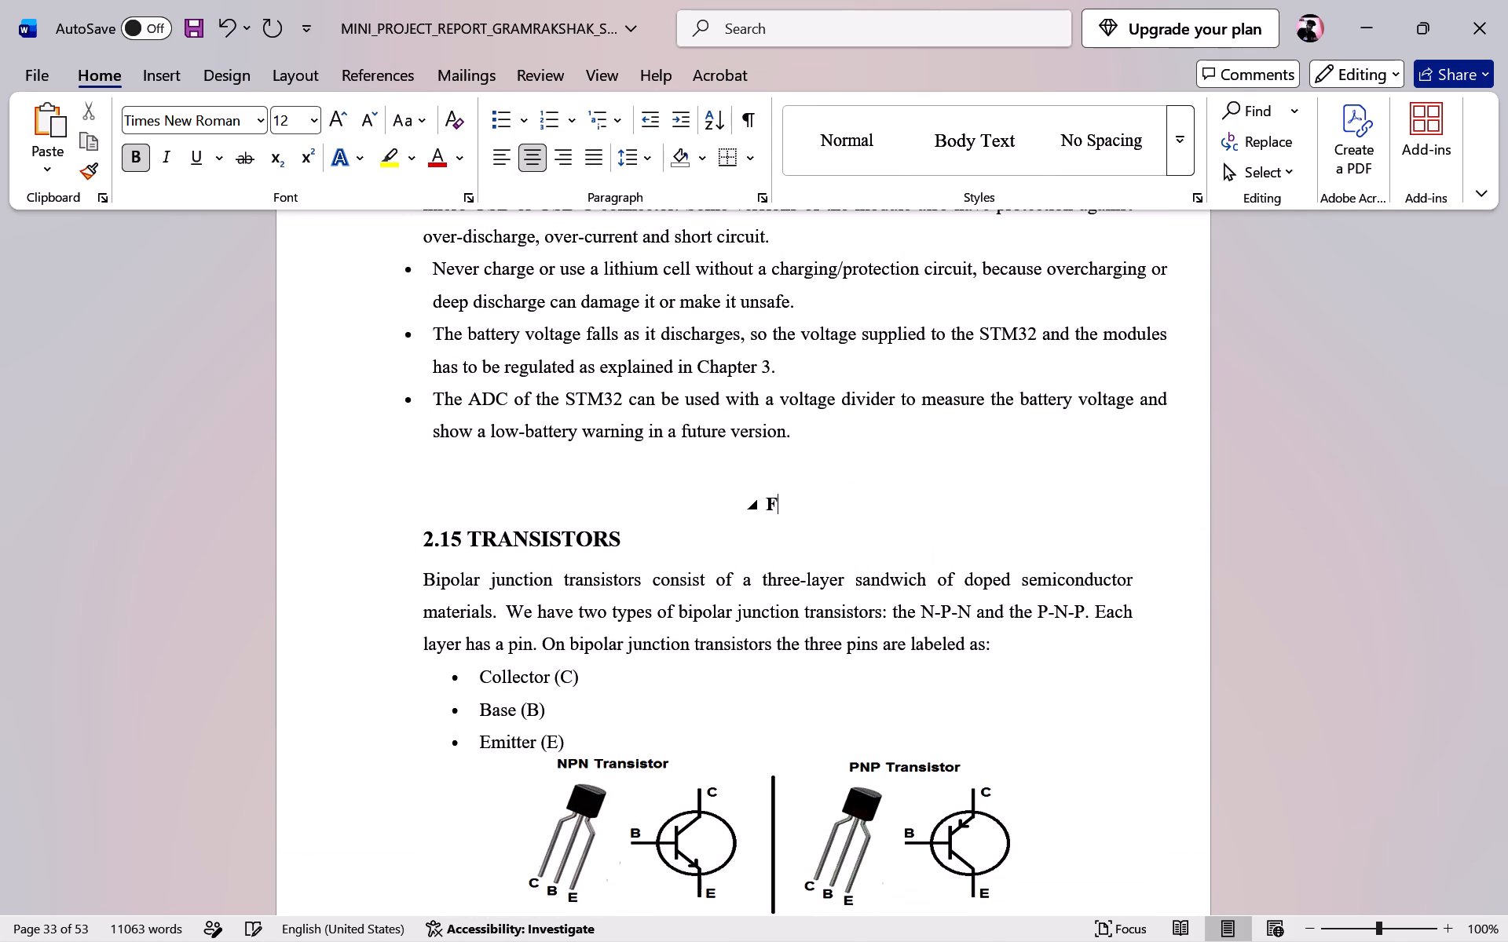
key("BackSpace")
key("BackSpace")
key("BackSpace")
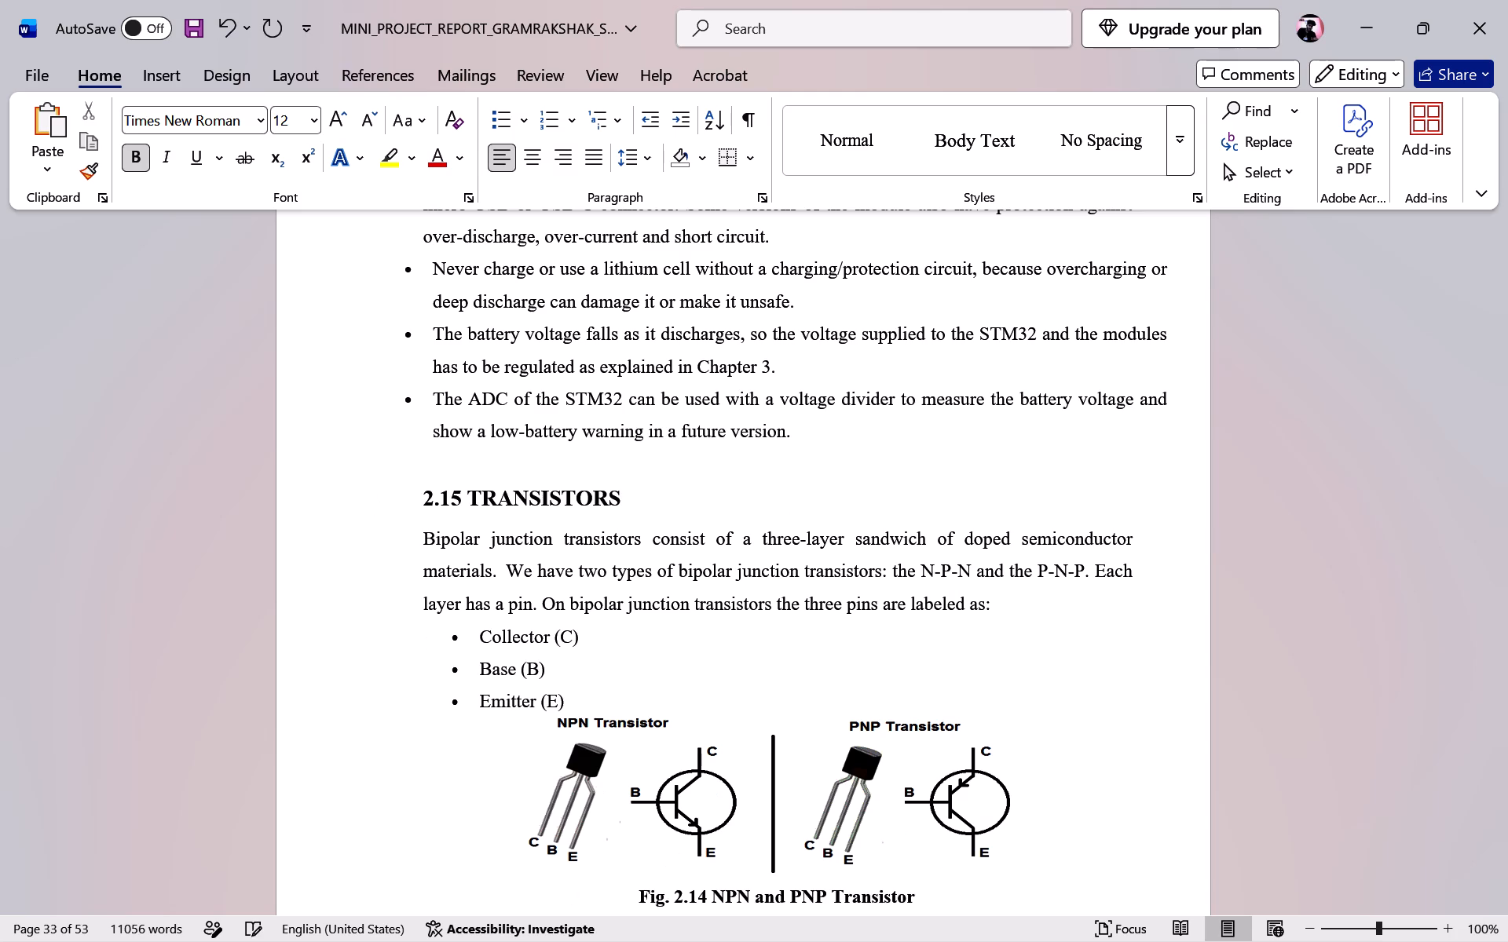
Review the layout from section 2.14 through the transistor figure and Chapter Three's circuit diagram to the 3.3 HARDWARE CONNECTIONS list.
scroll(960, 517, "down", 1)
scroll(960, 517, "up", 3)
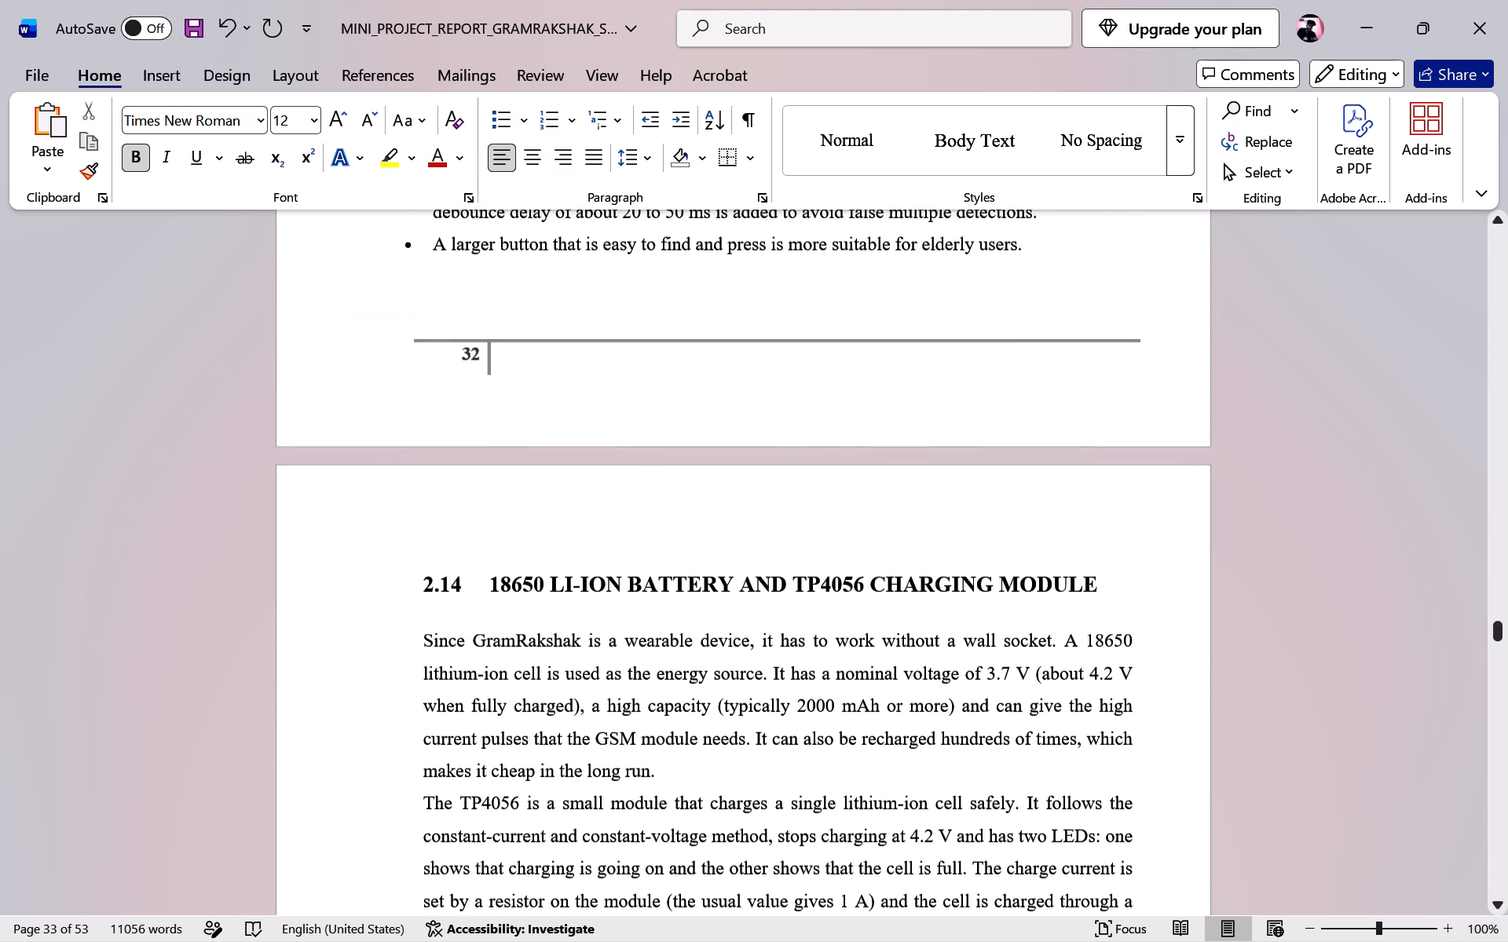
scroll(539, 623, "down", 2)
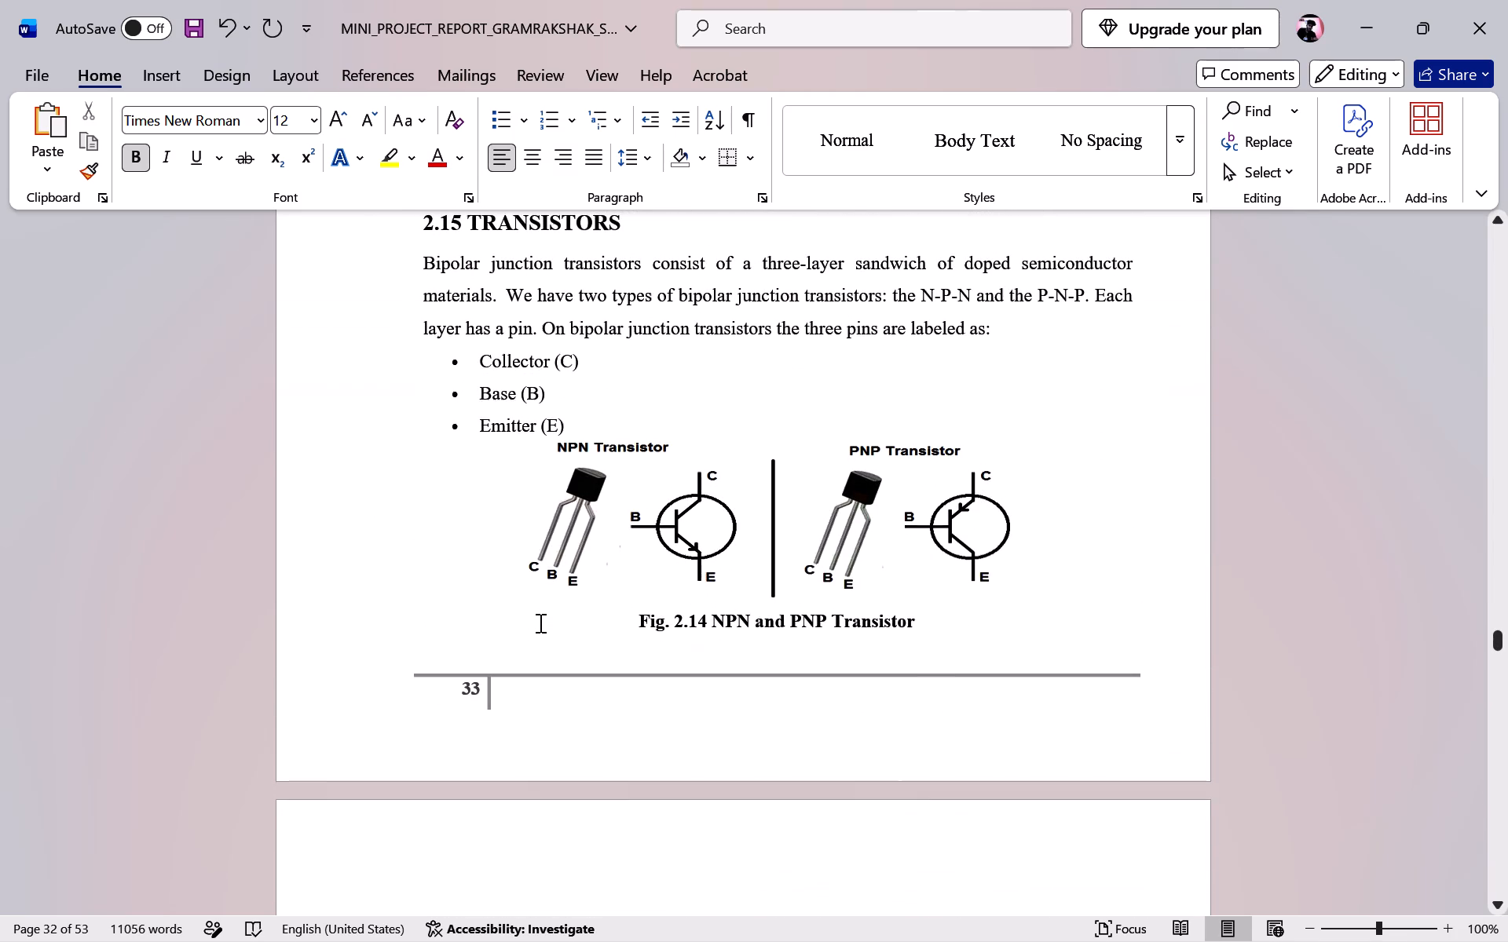
left_click(539, 623)
scroll(539, 623, "down", 4)
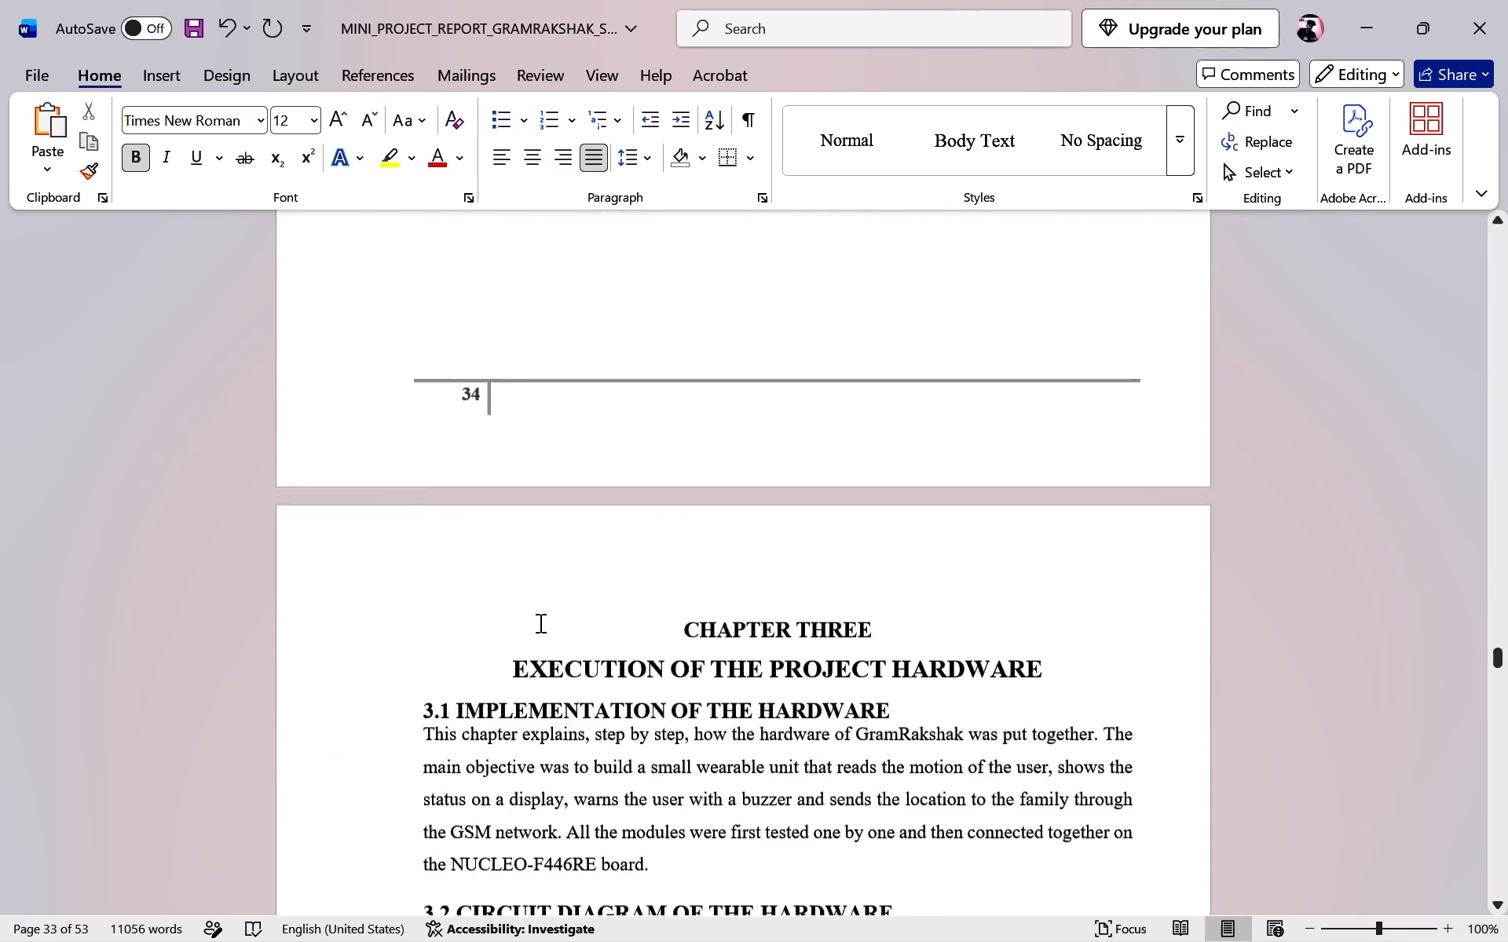
scroll(539, 623, "down", 1)
scroll(539, 623, "up", 2)
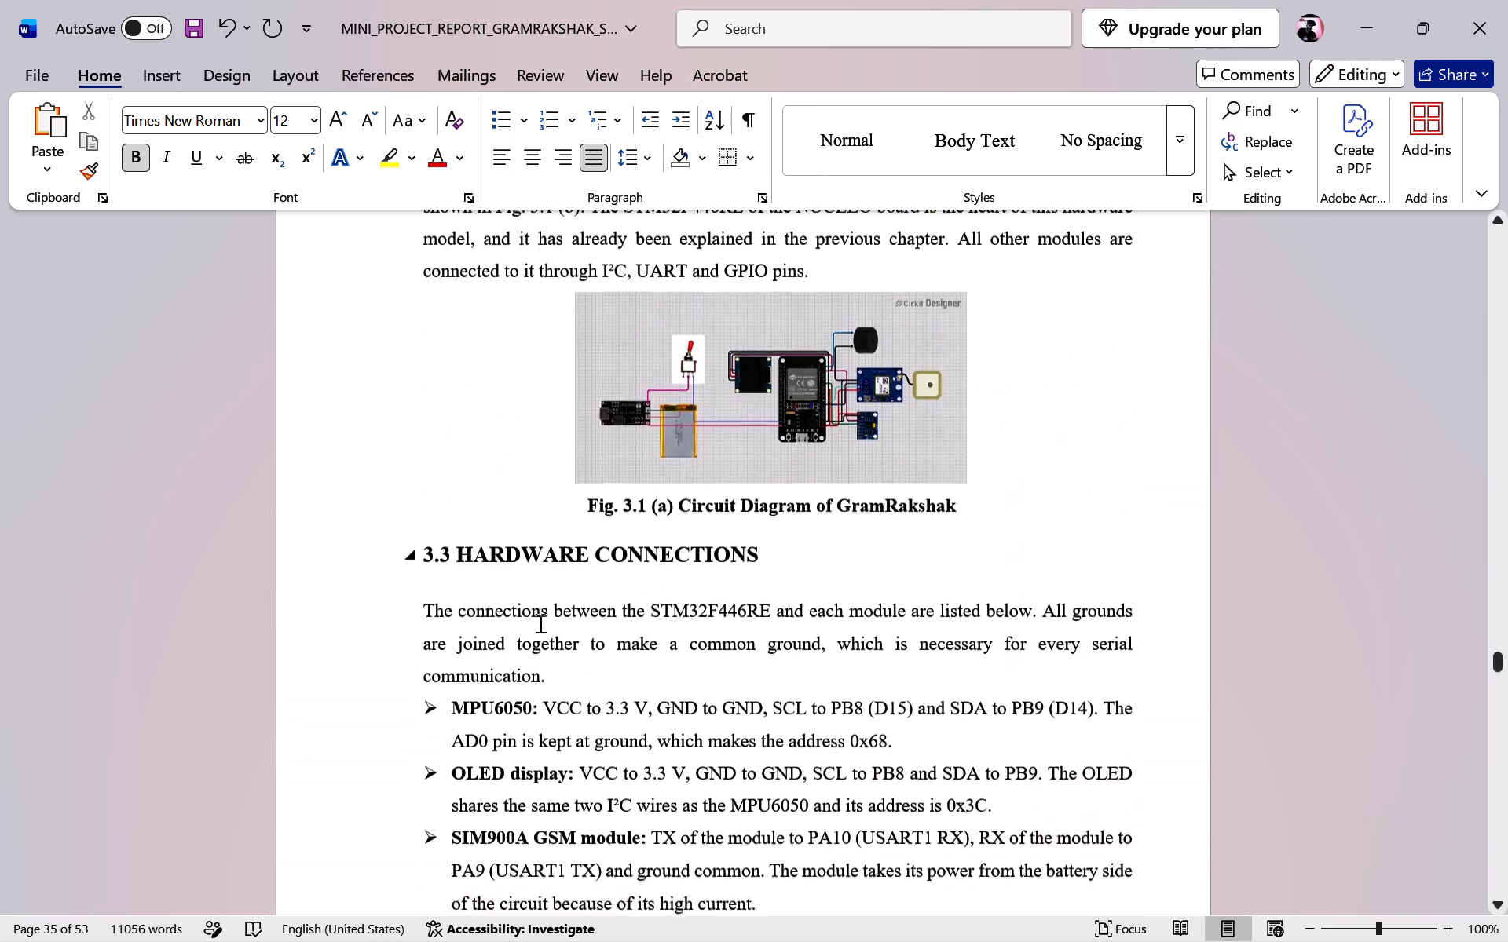
scroll(539, 623, "down", 2)
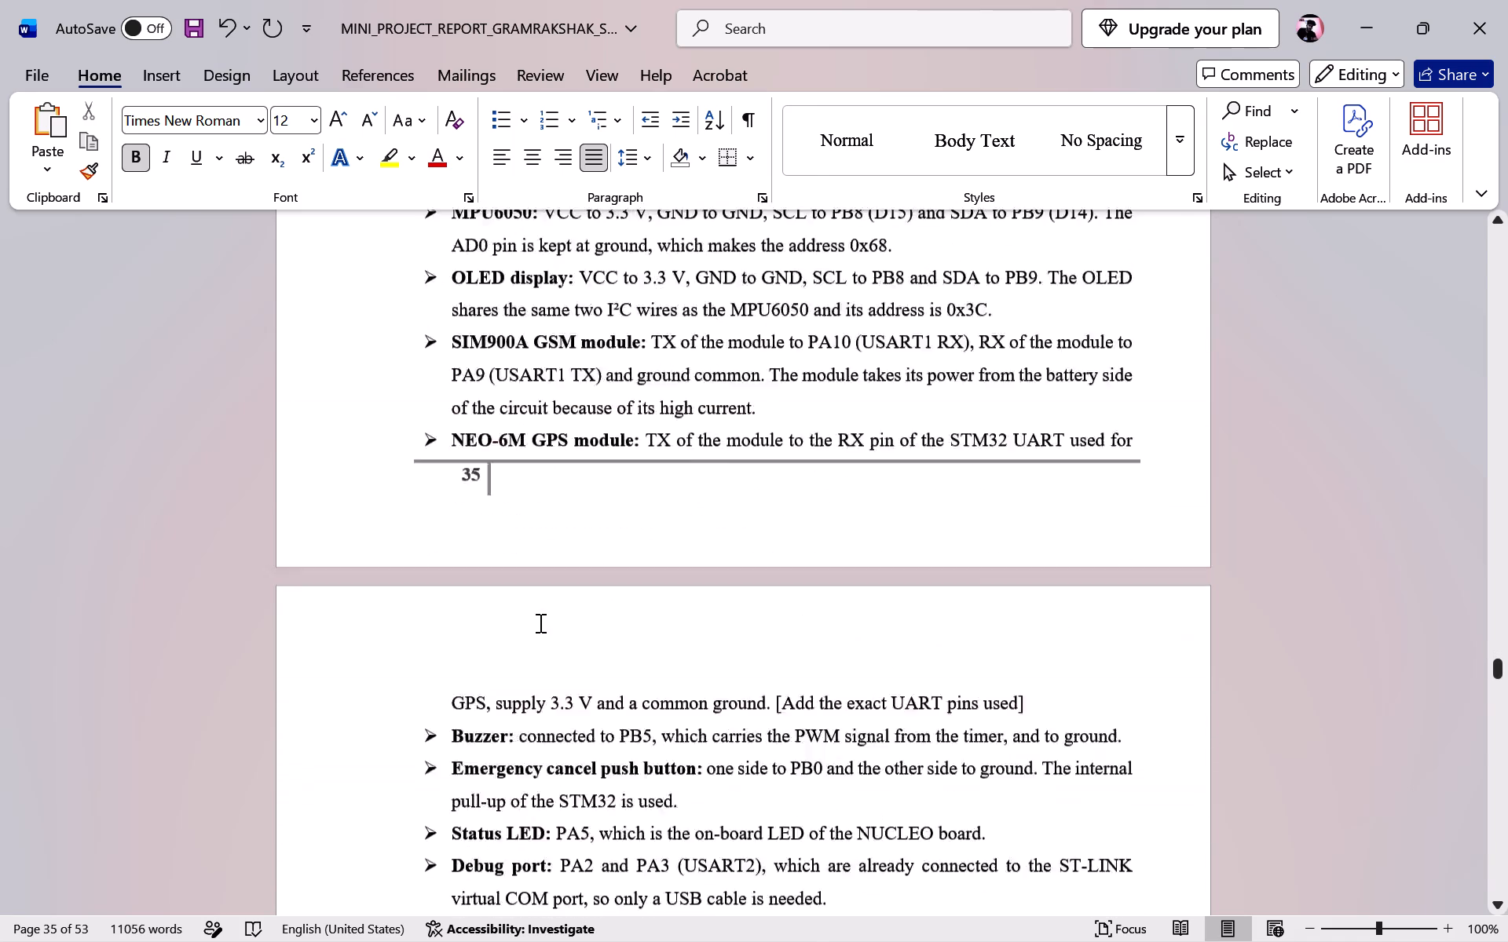
scroll(539, 623, "down", 2)
scroll(539, 623, "up", 2)
scroll(539, 623, "down", 1)
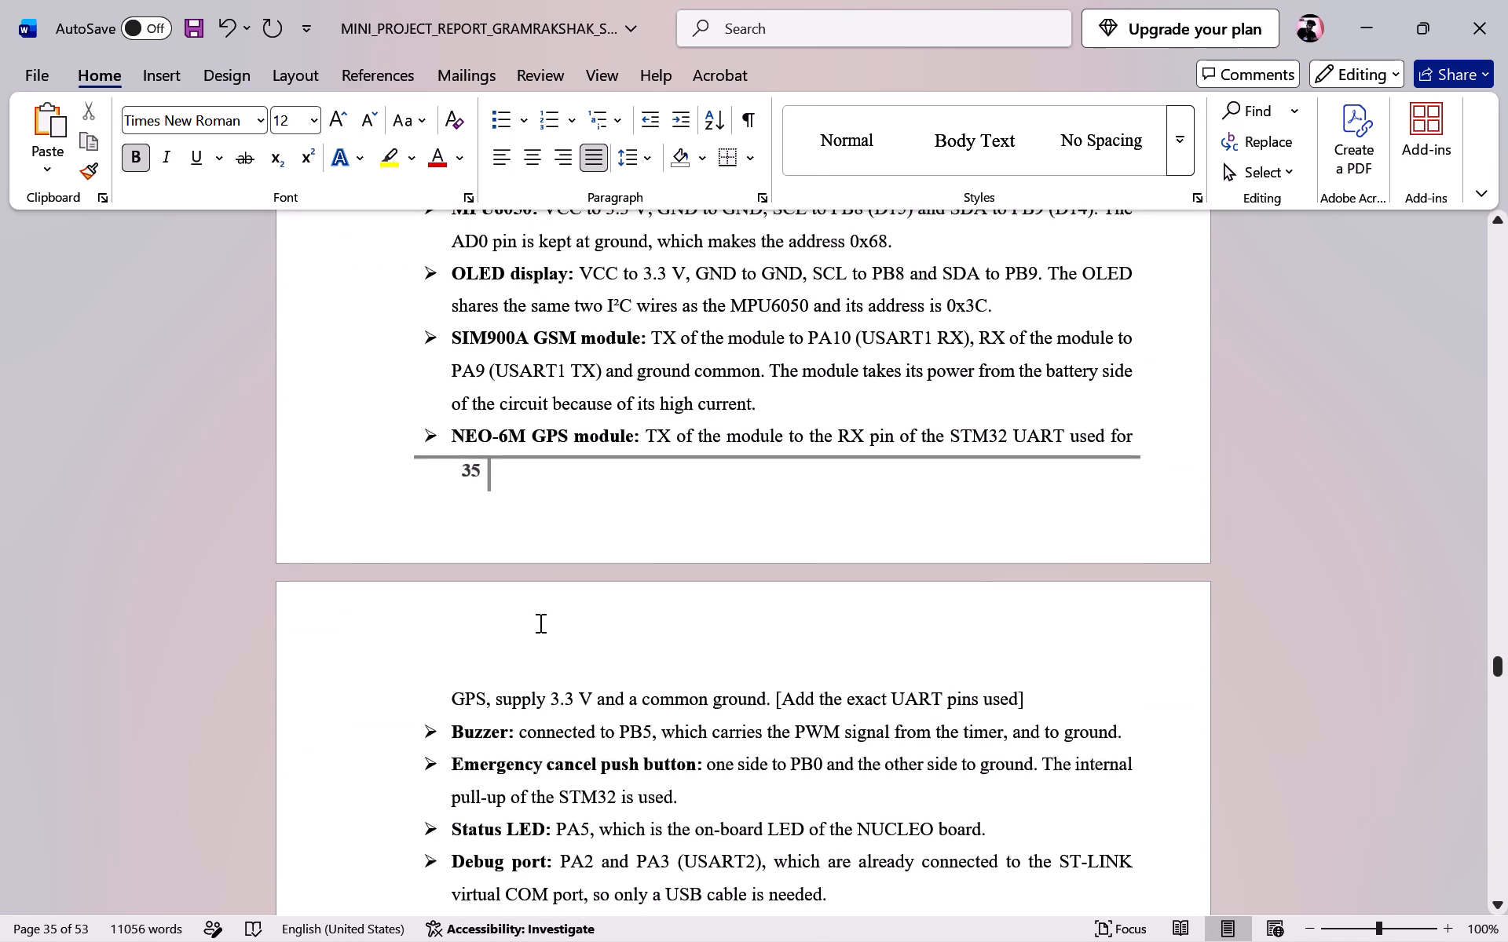
scroll(539, 623, "up", 1)
scroll(539, 623, "down", 1)
scroll(539, 623, "up", 1)
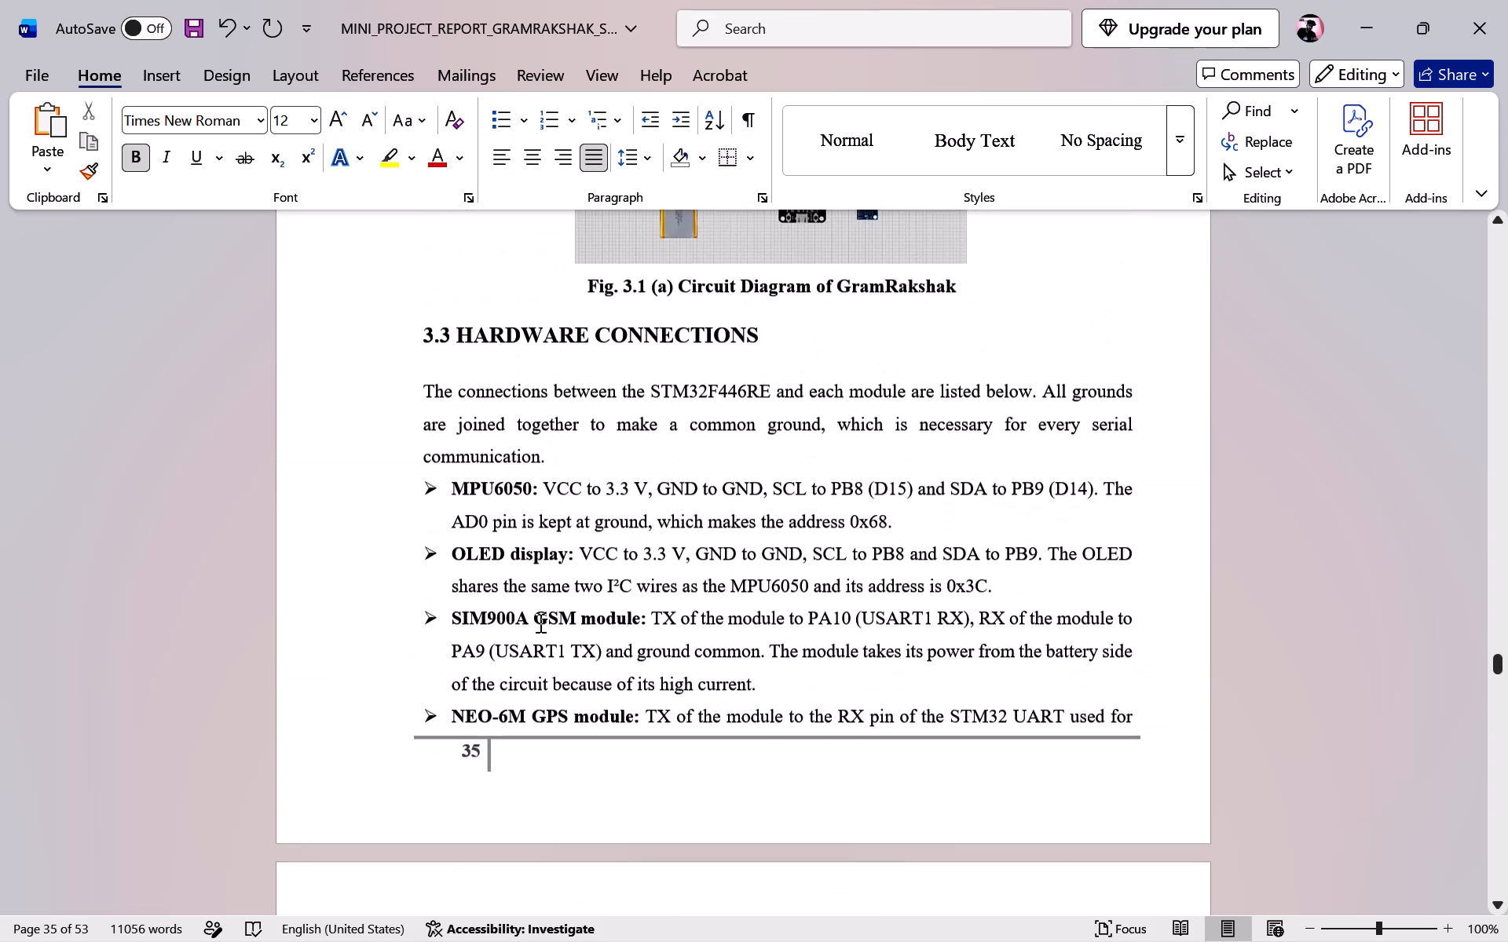
scroll(539, 623, "down", 1)
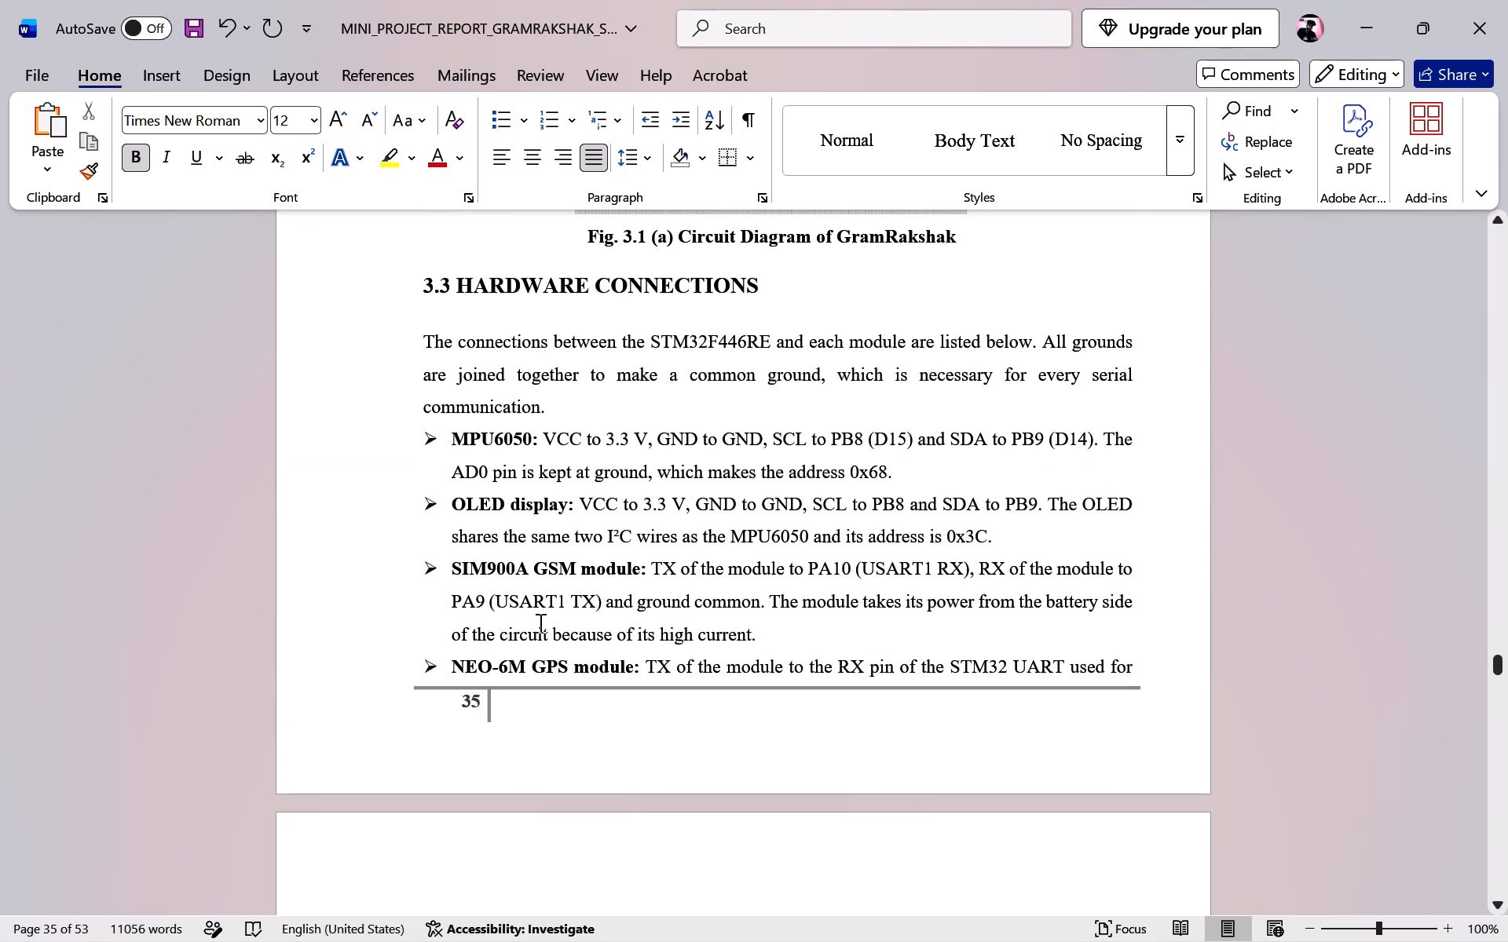
Browse the SIVRAJ-4 report from its block diagram to its references, and the industrial fan report's component sections, as layout references.
left_click(1162, 195)
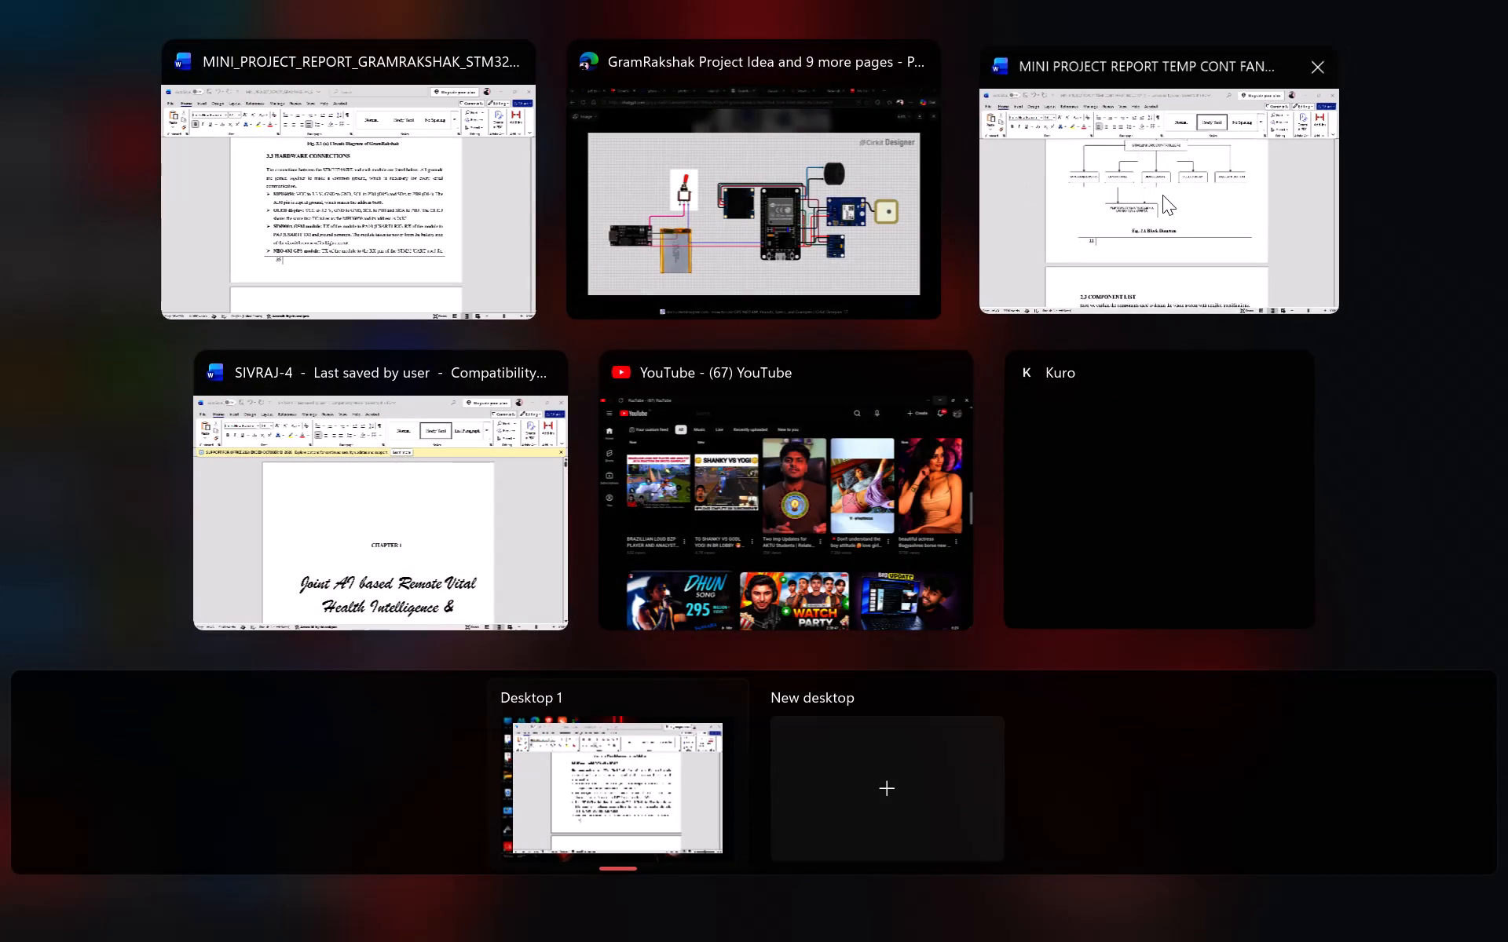
left_click(411, 440)
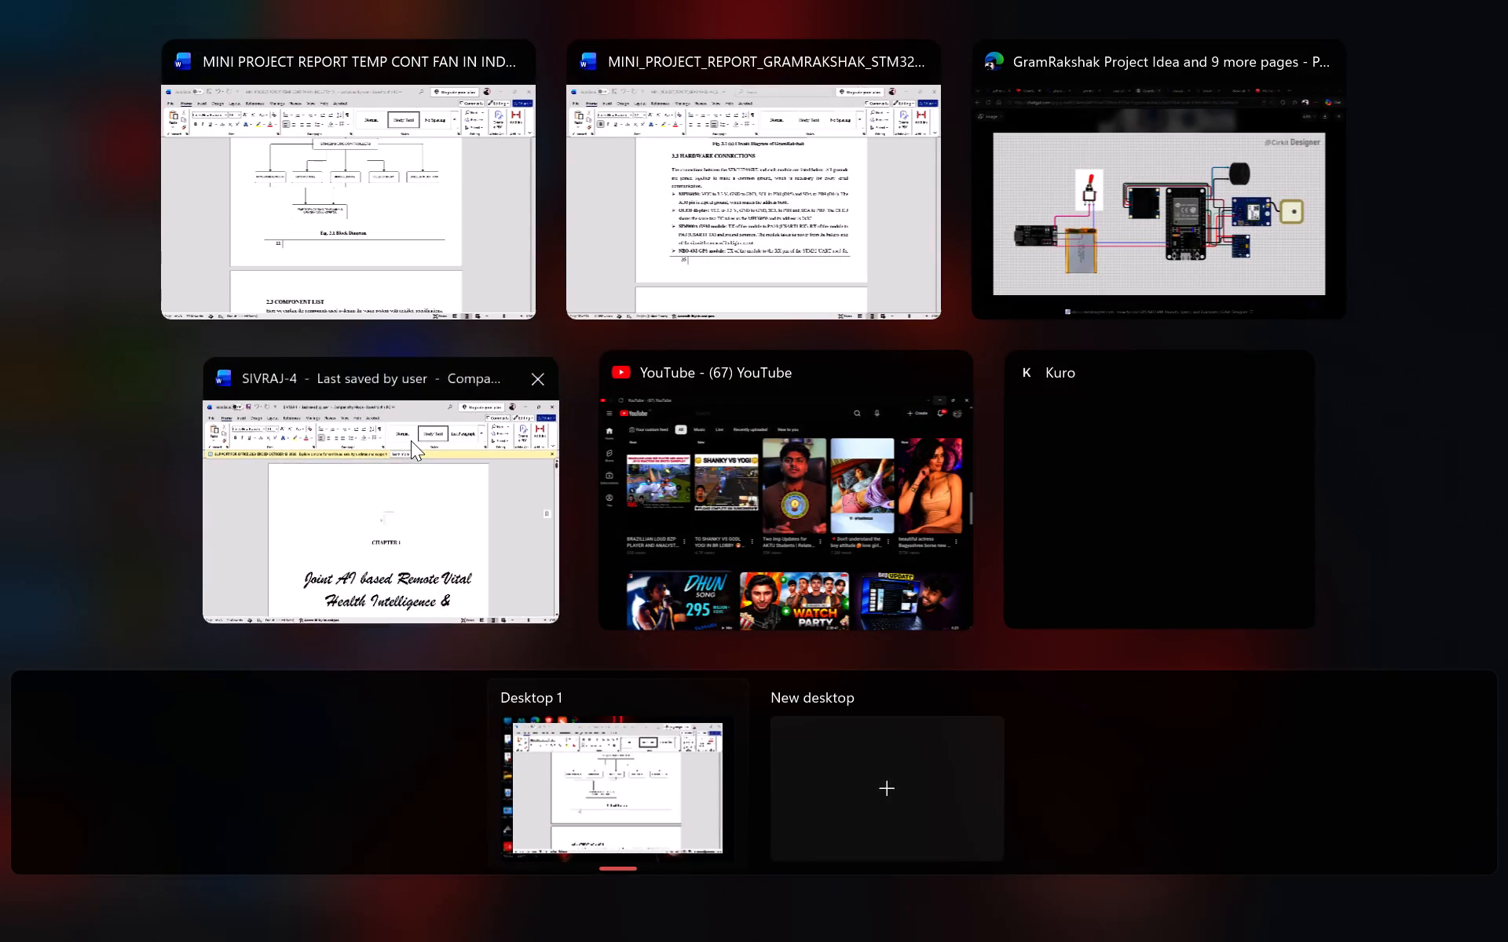
scroll(391, 686, "down", 18)
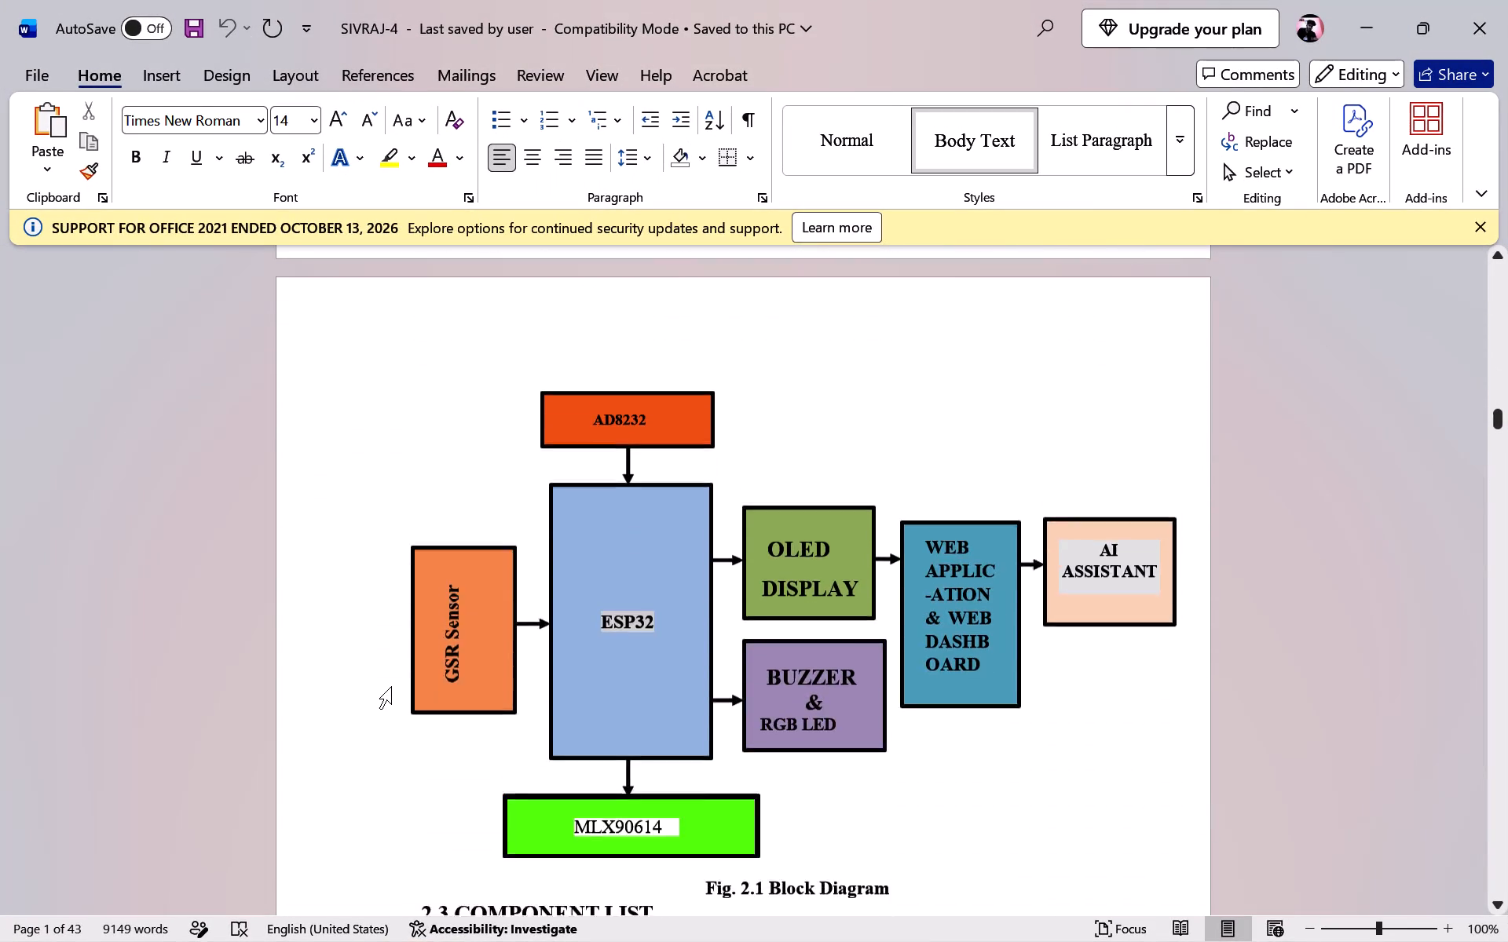
scroll(391, 686, "down", 7)
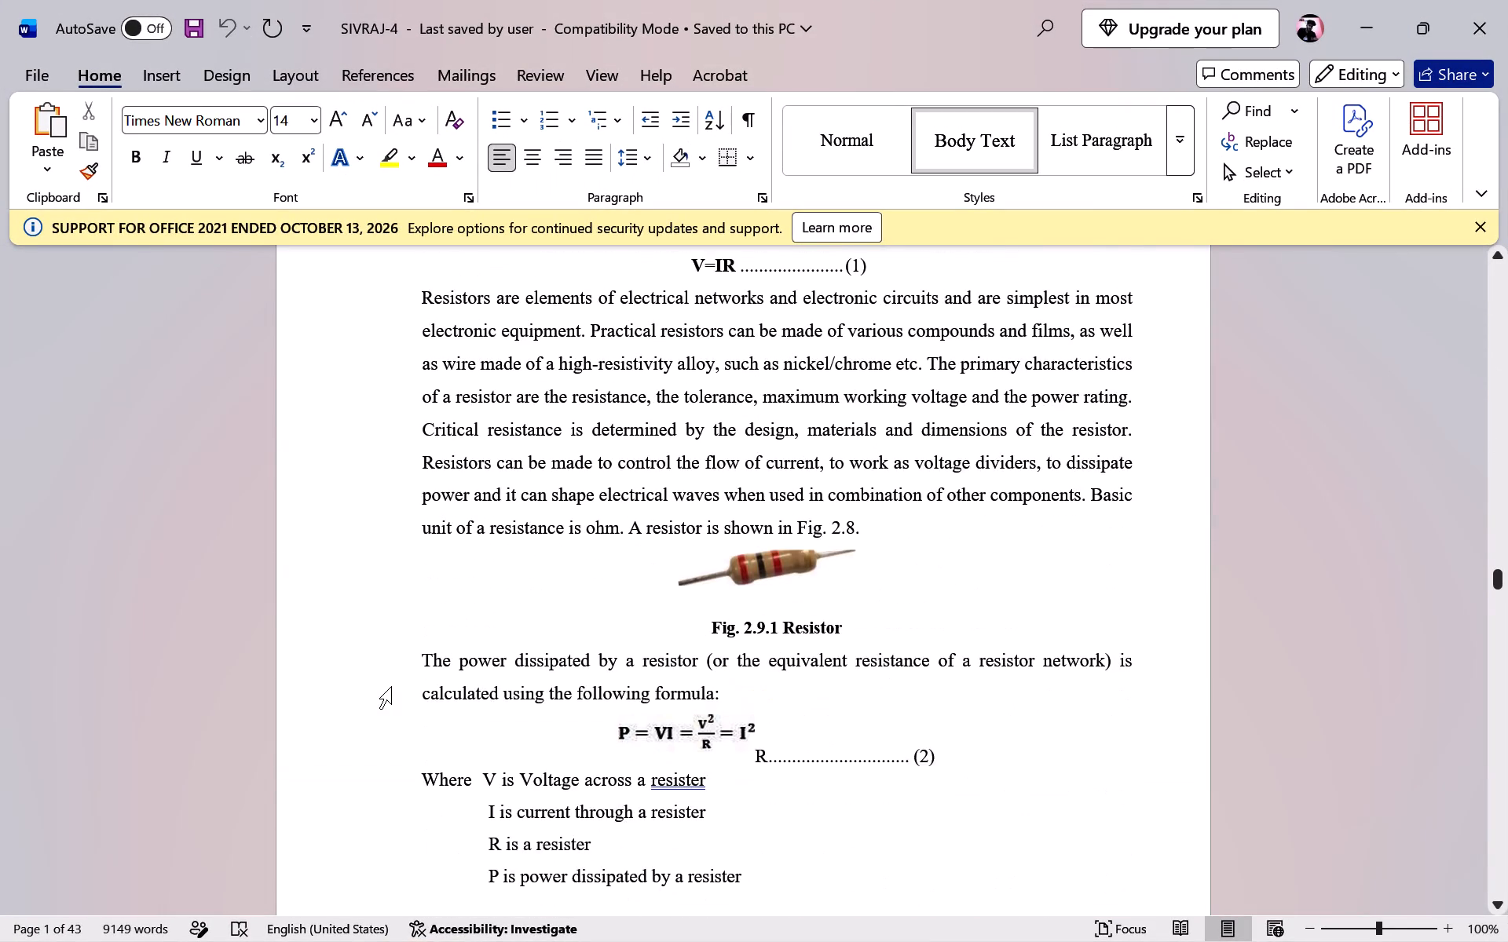
scroll(391, 686, "down", 5)
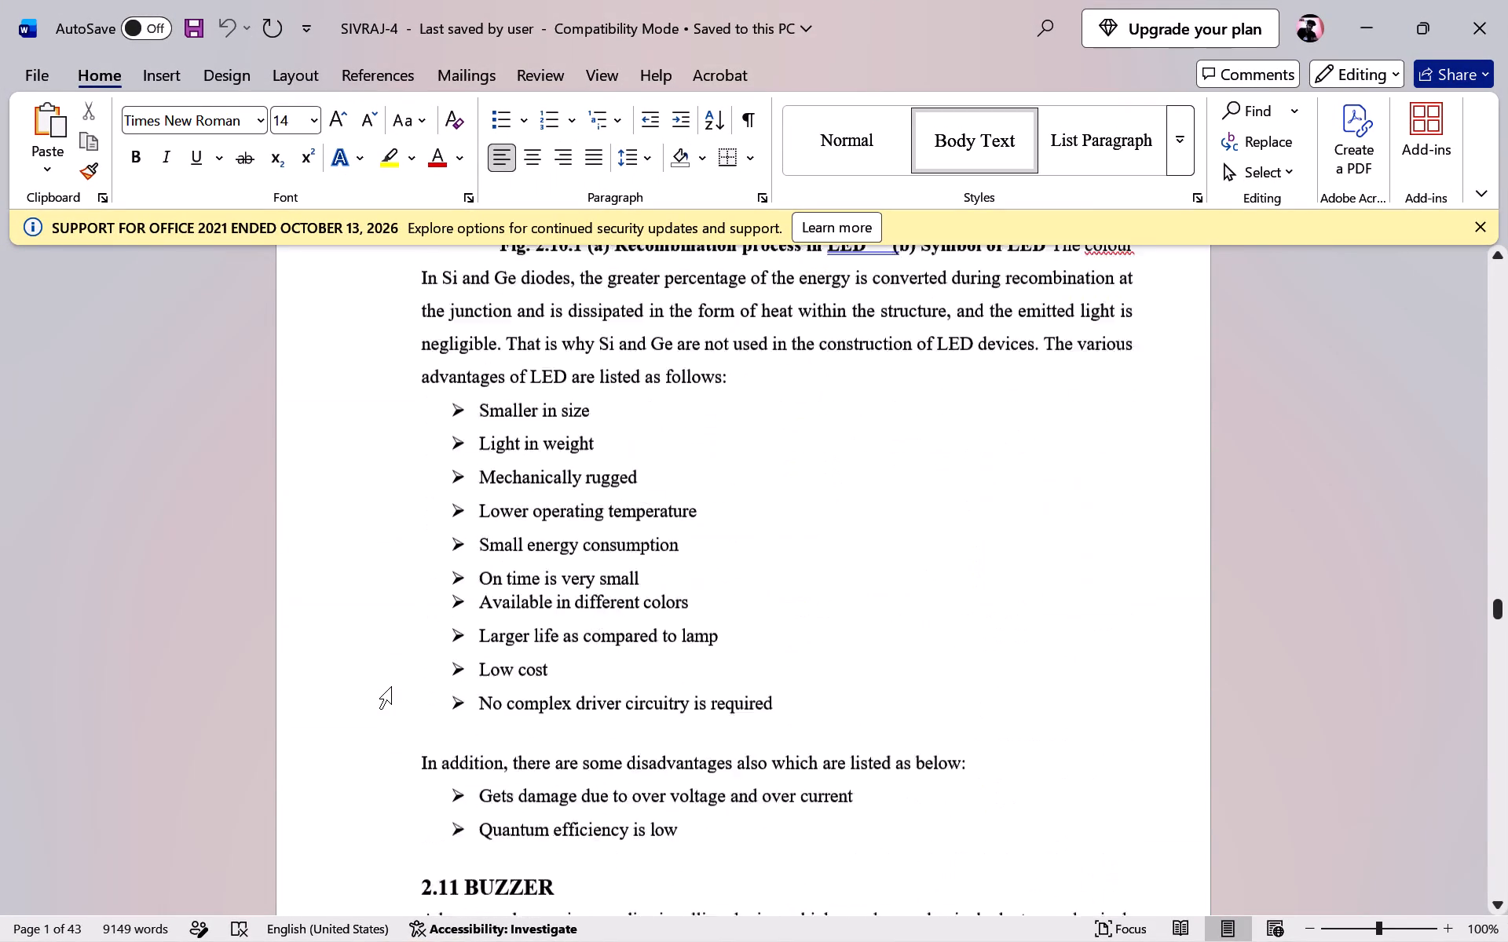
scroll(391, 686, "down", 6)
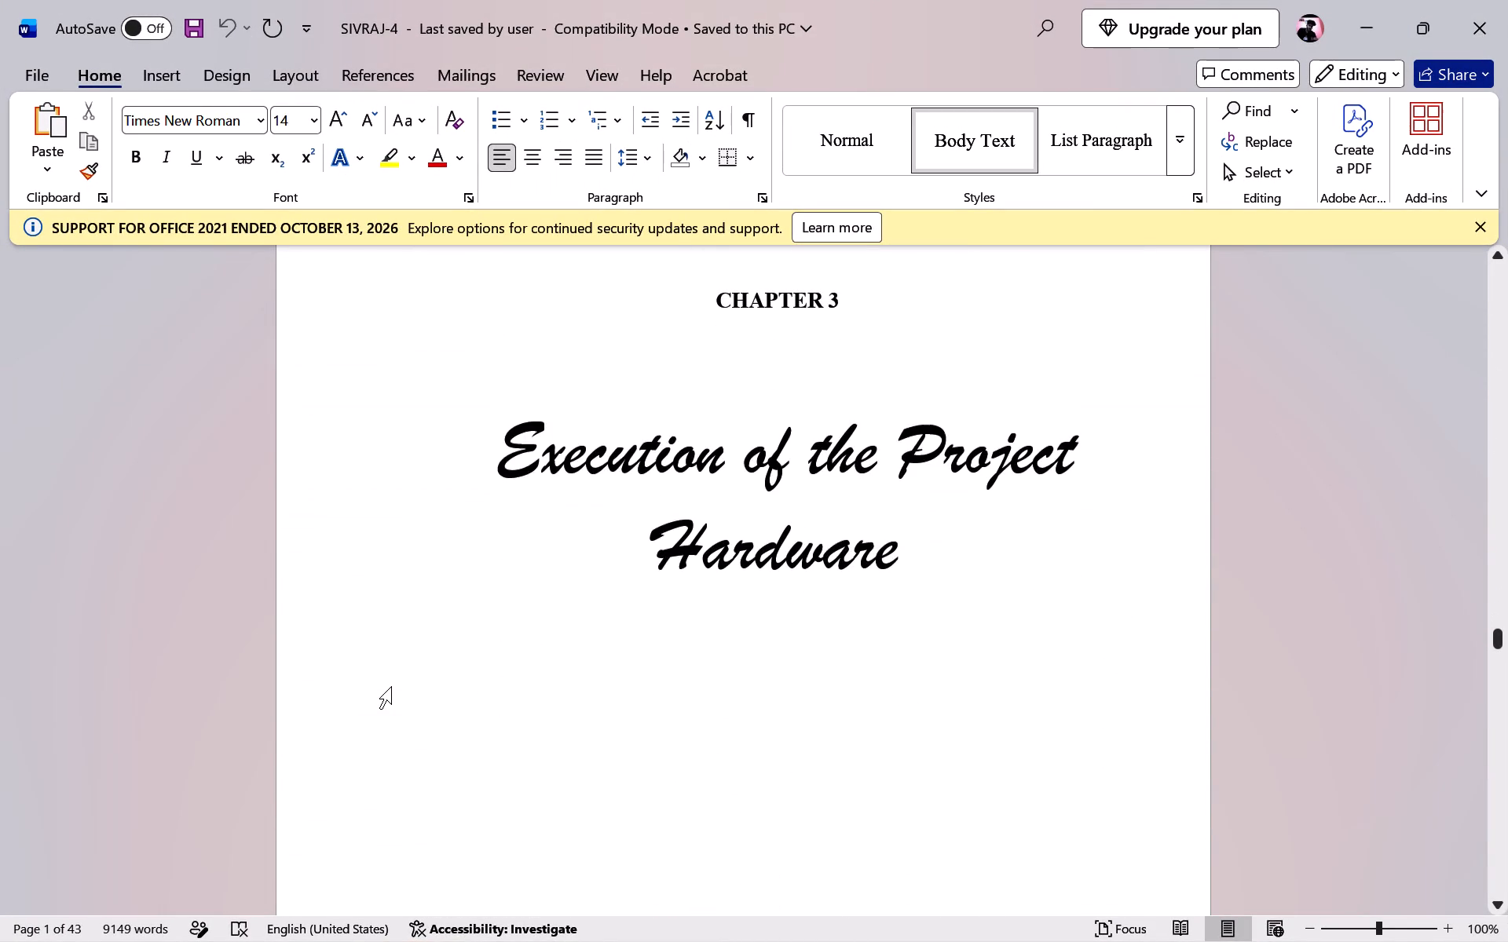
scroll(391, 686, "down", 5)
scroll(391, 686, "up", 1)
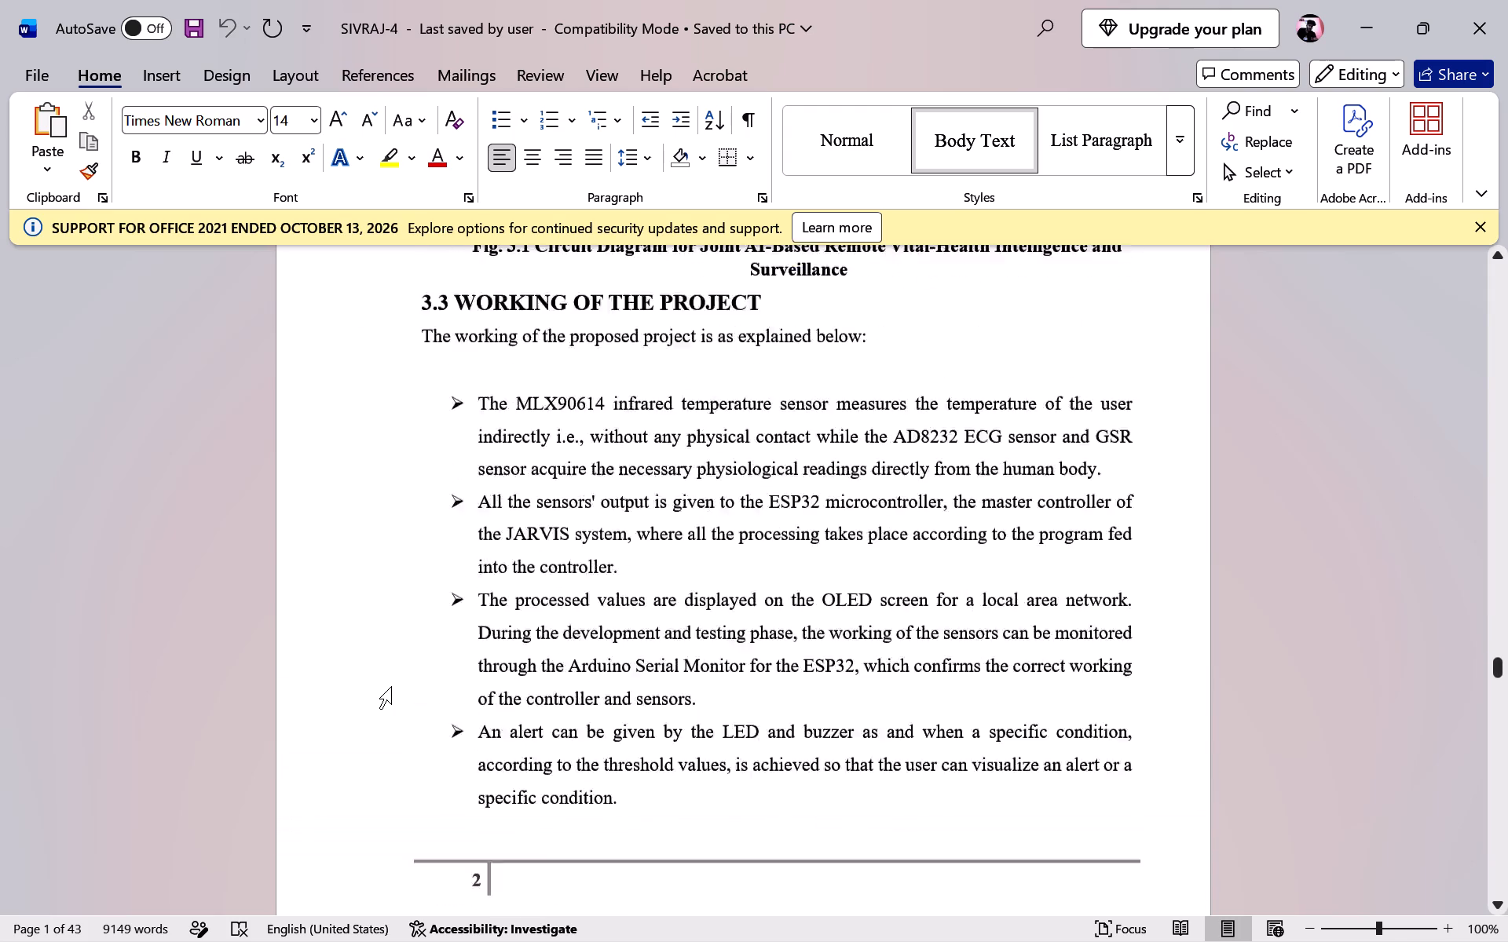
scroll(391, 686, "down", 8)
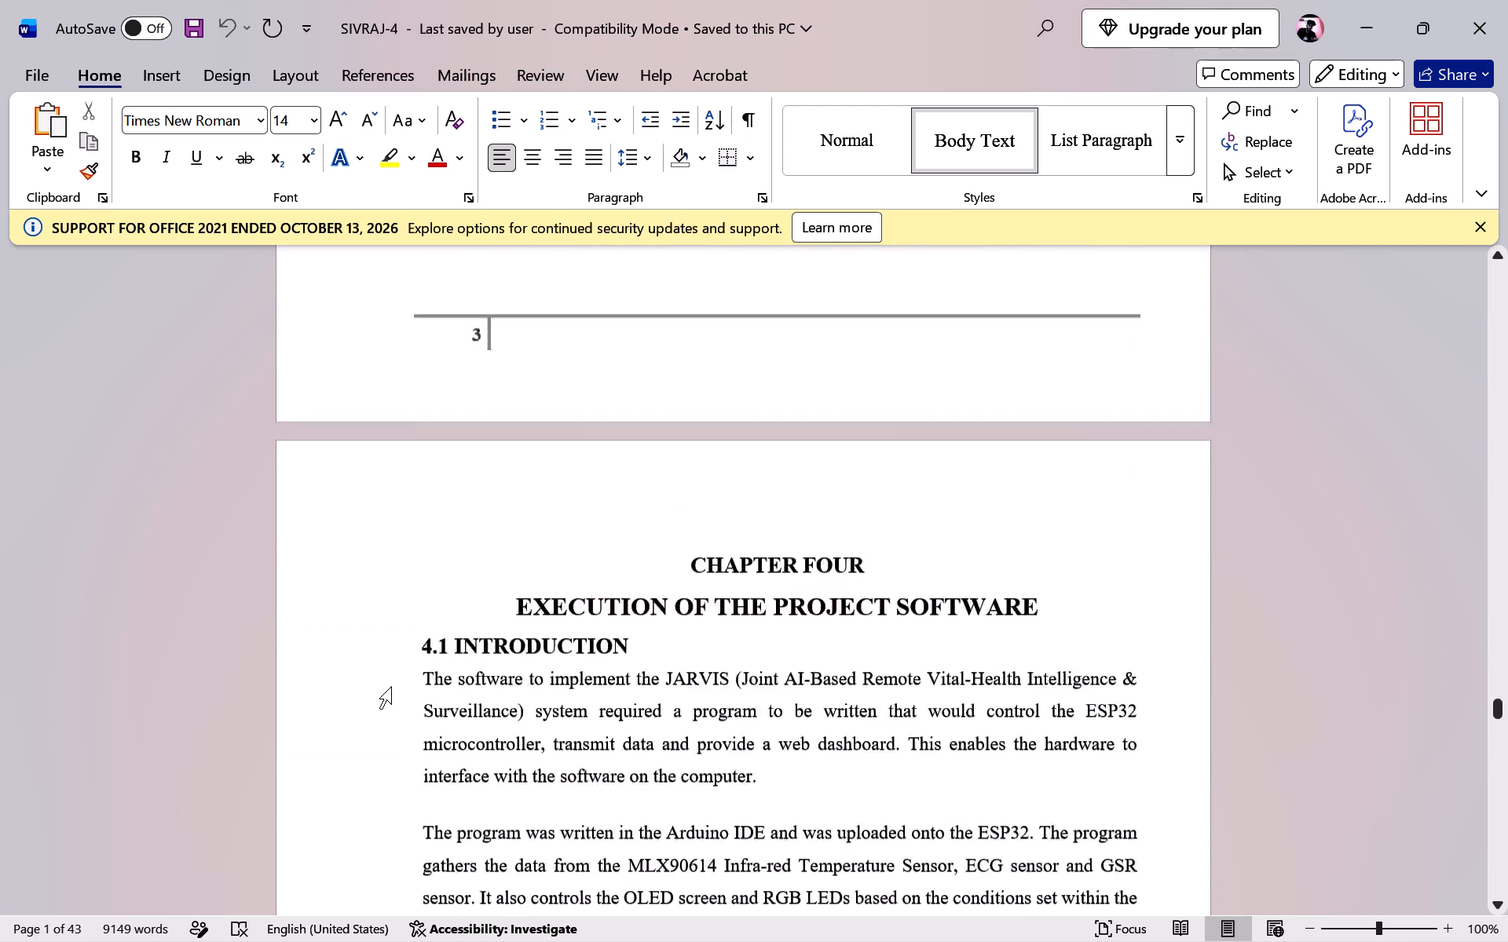
scroll(391, 686, "down", 7)
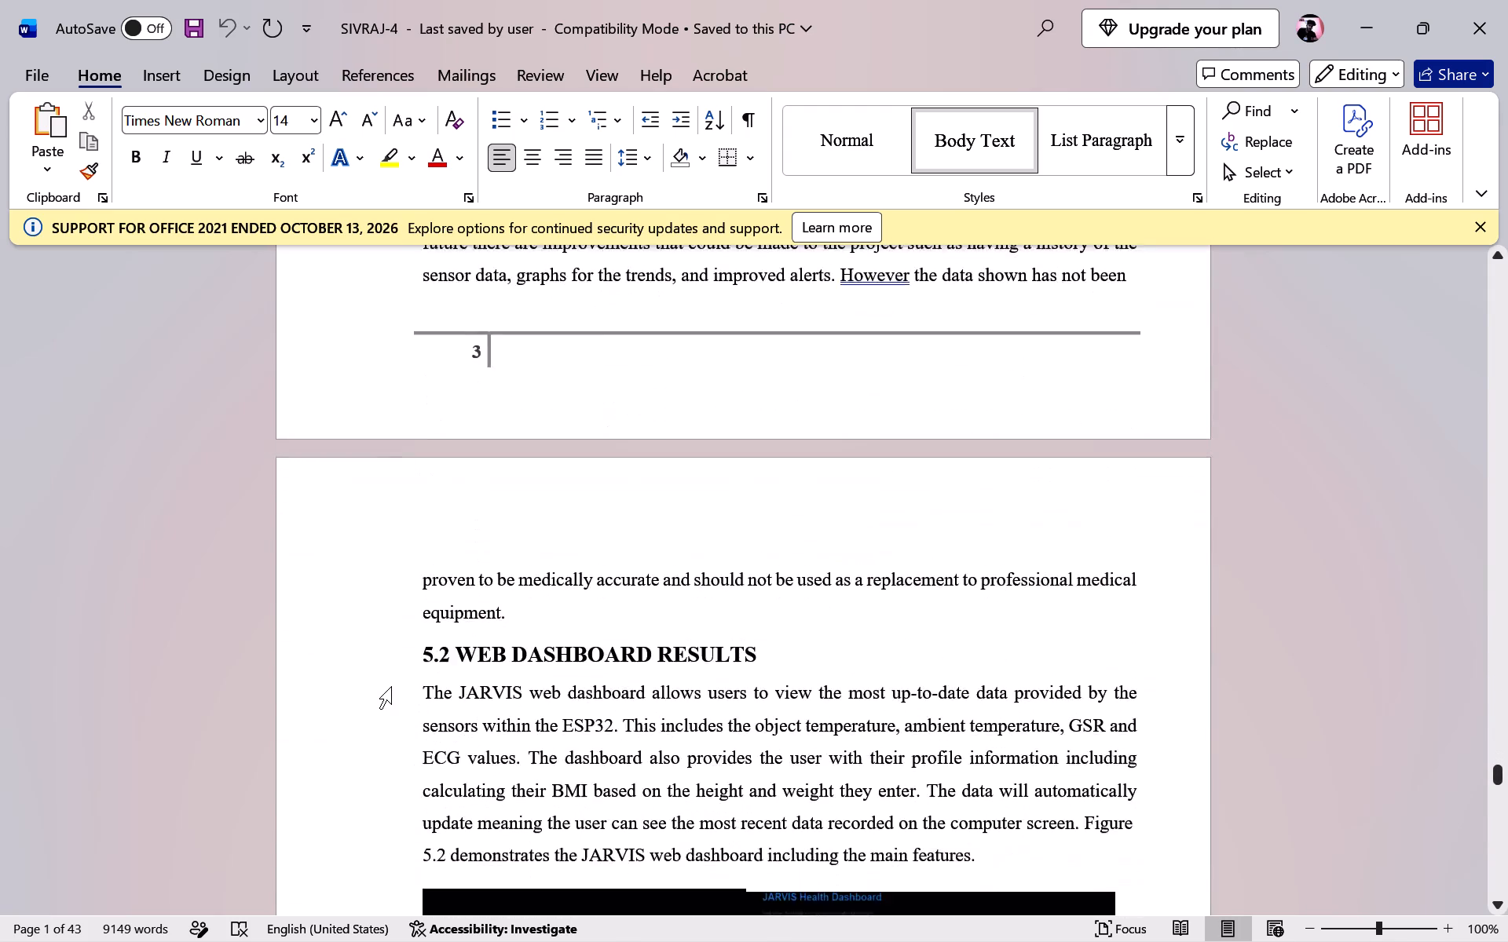
scroll(391, 686, "down", 5)
scroll(391, 686, "up", 2)
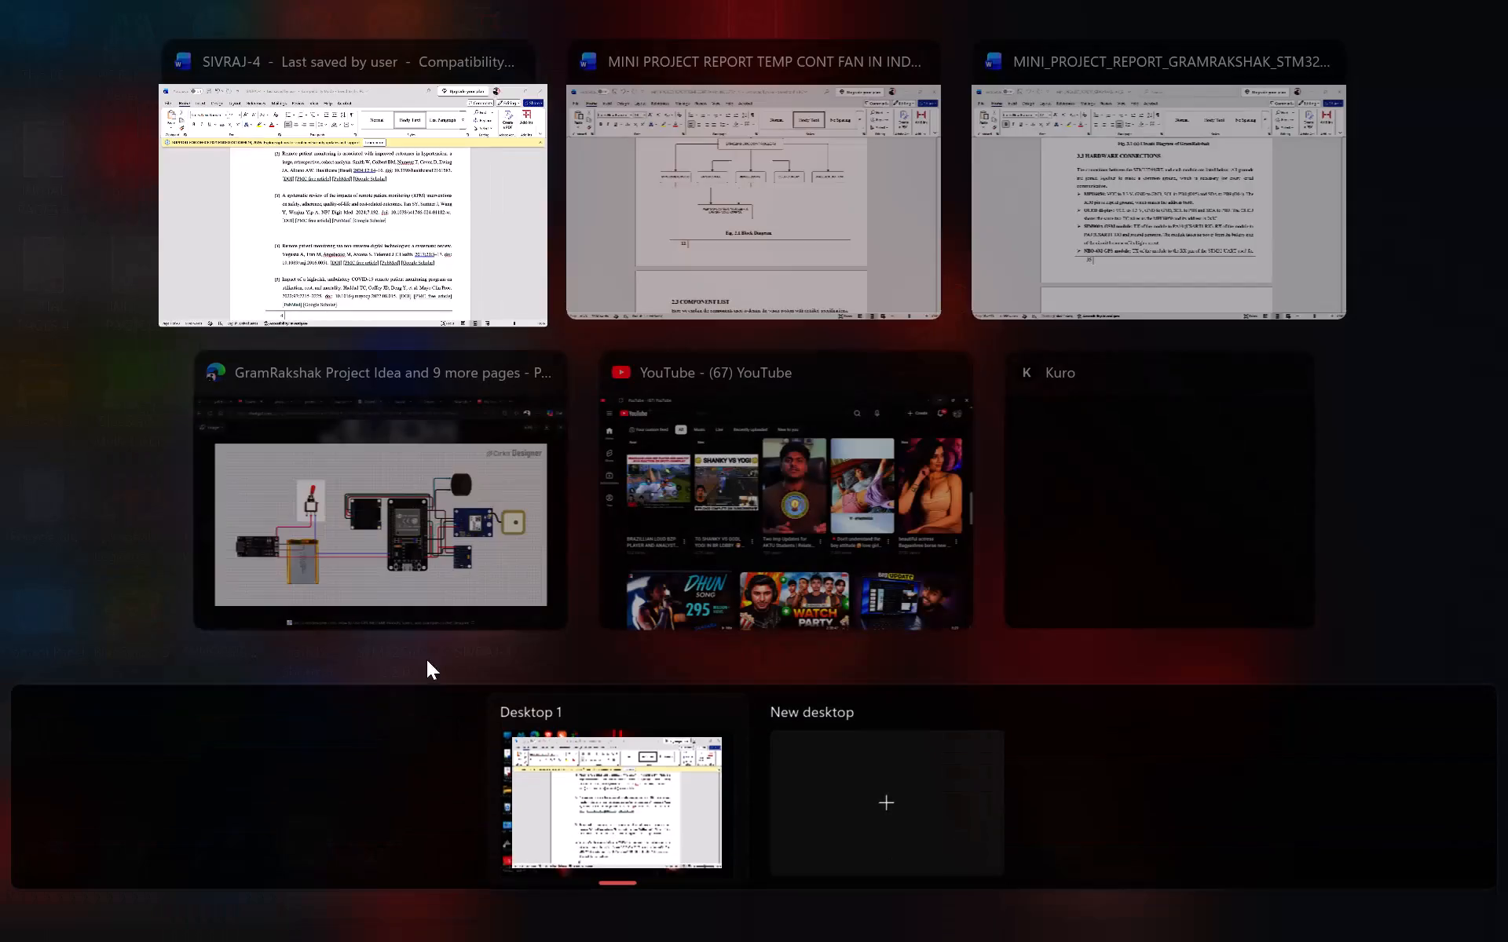
left_click(797, 133)
scroll(674, 453, "down", 2)
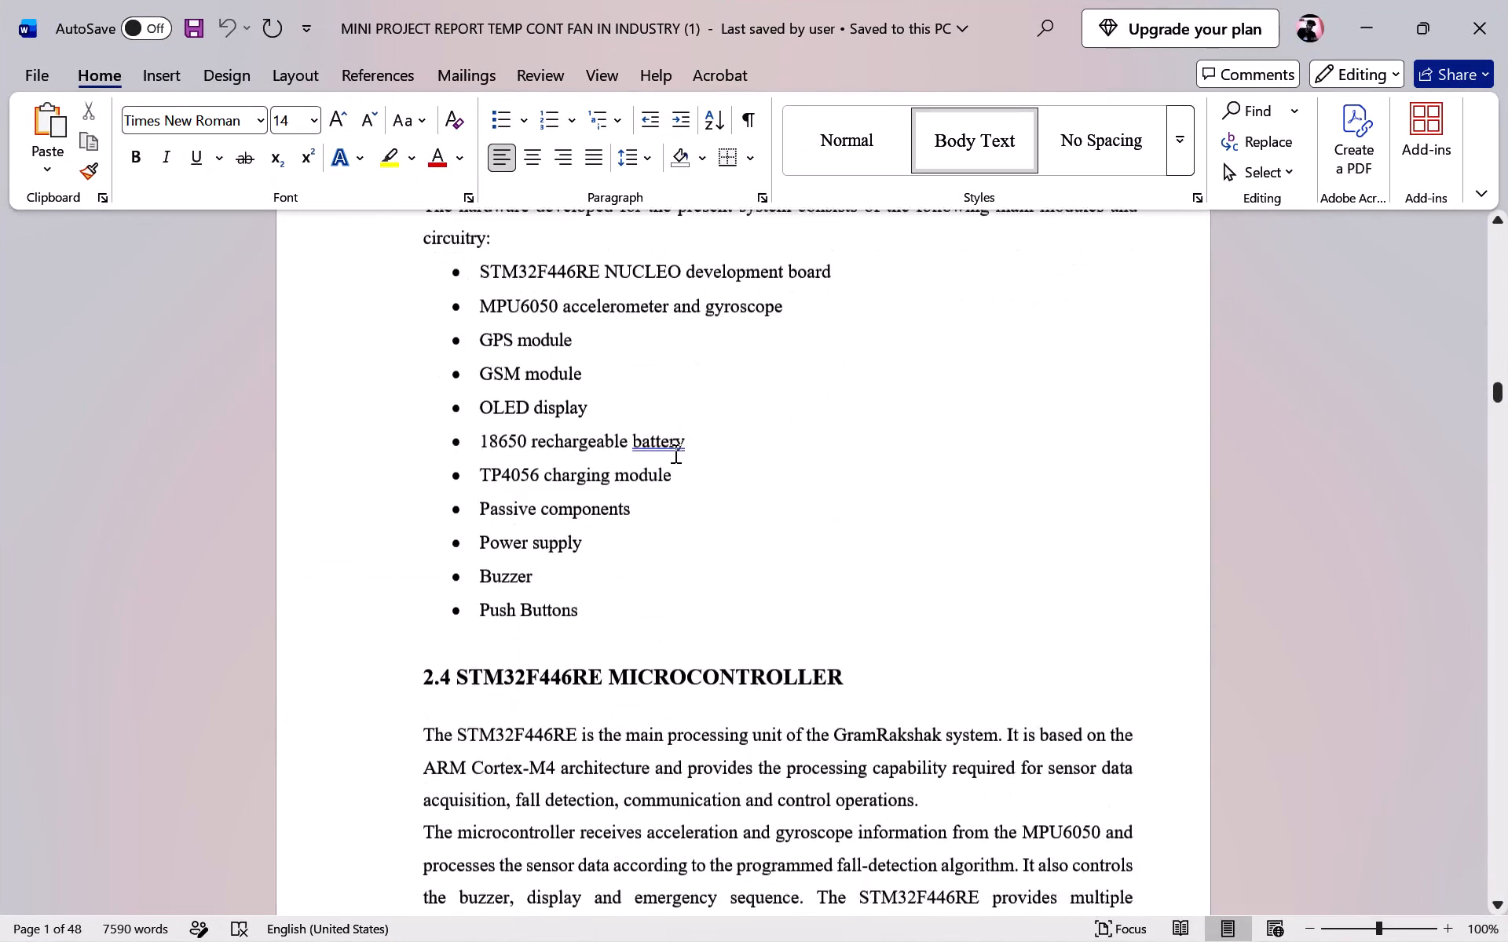
scroll(674, 453, "down", 3)
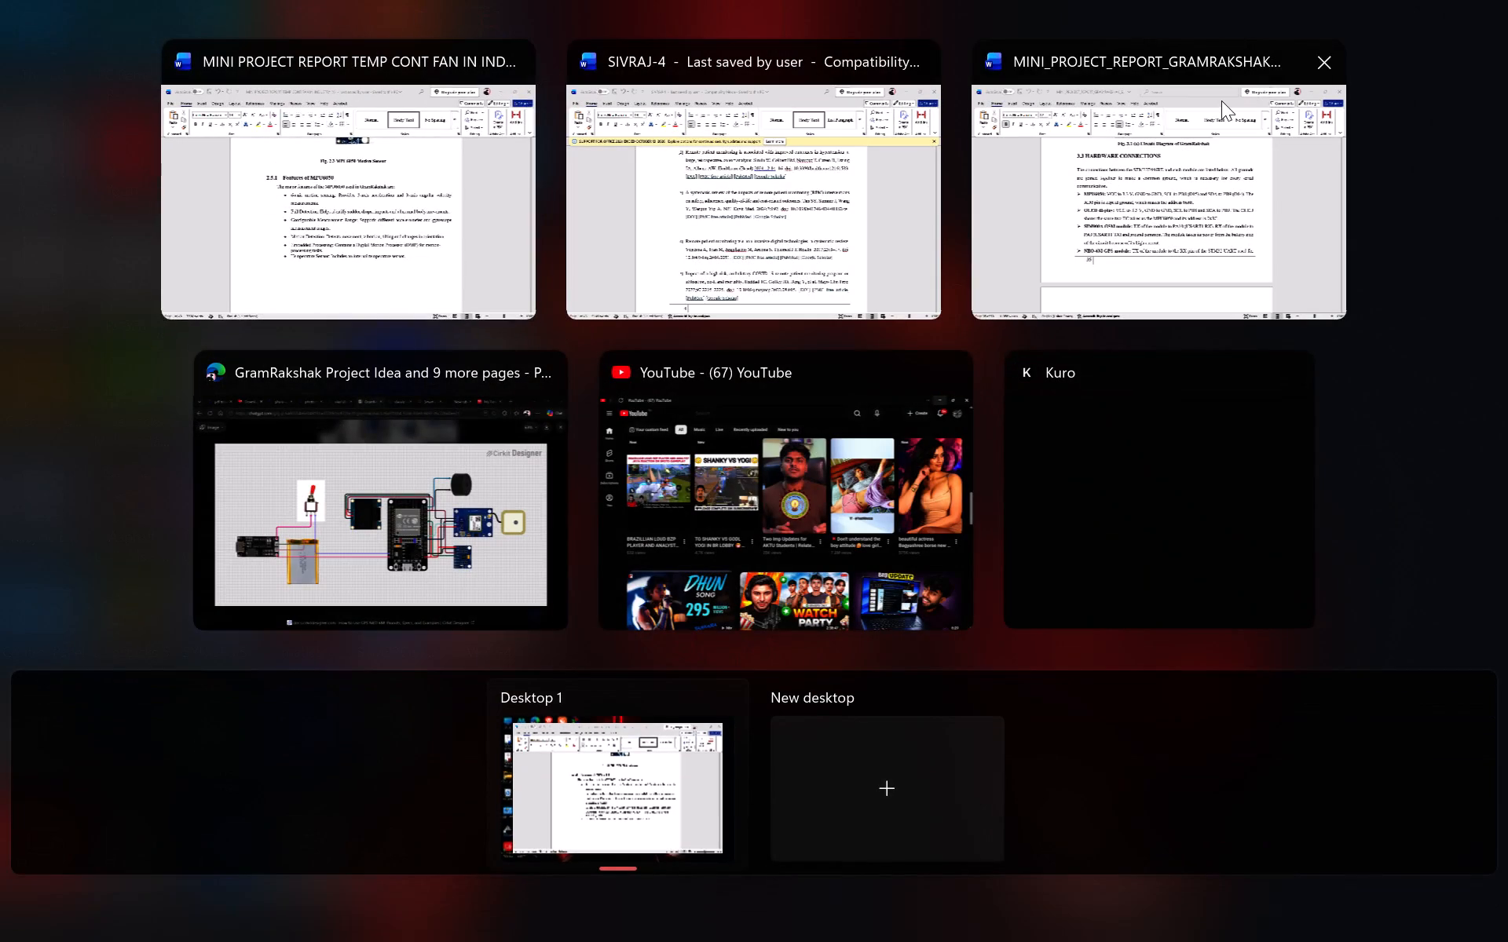
Switch back to the GramRakshak report and examine the end of the hardware connections list and the start of section 3.4.
left_click(1221, 100)
scroll(775, 495, "down", 3)
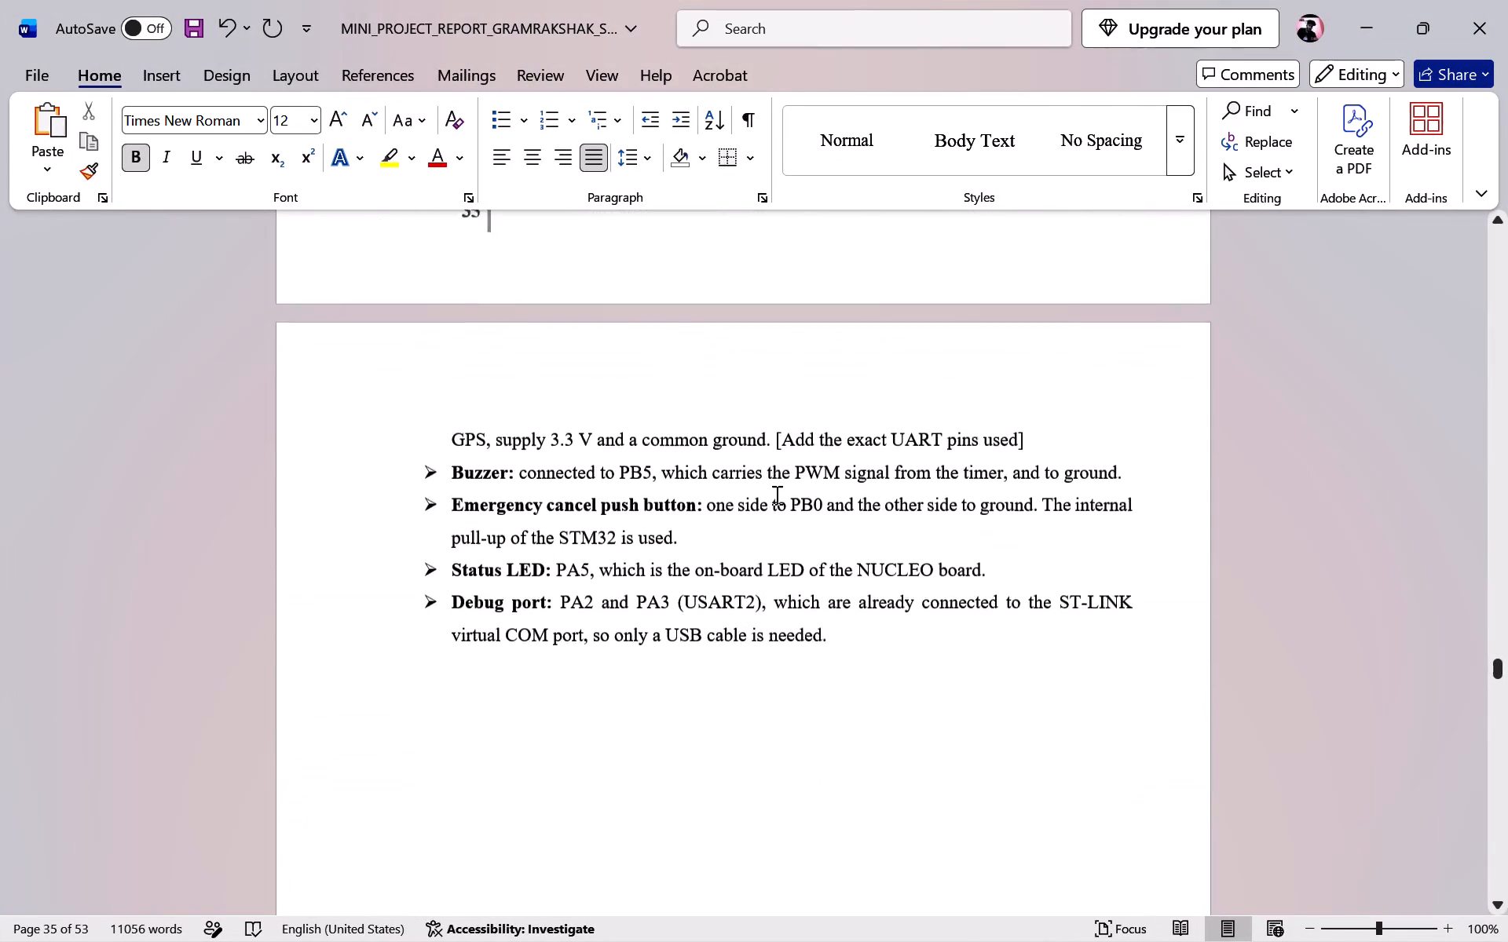
scroll(775, 495, "down", 9)
scroll(775, 495, "up", 4)
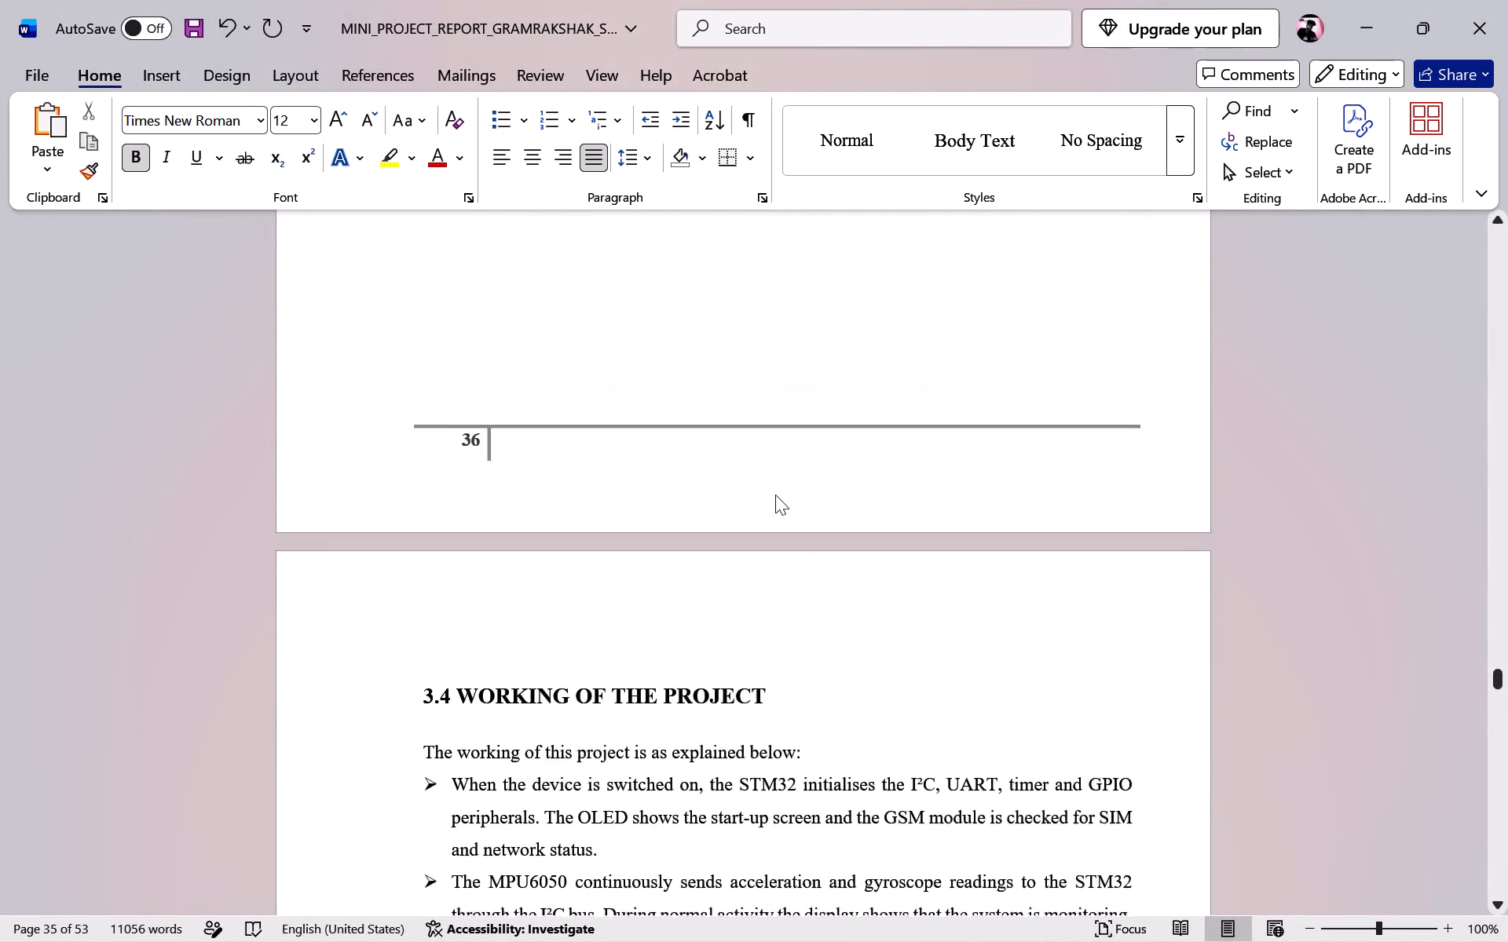
scroll(775, 495, "up", 2)
scroll(775, 495, "down", 5)
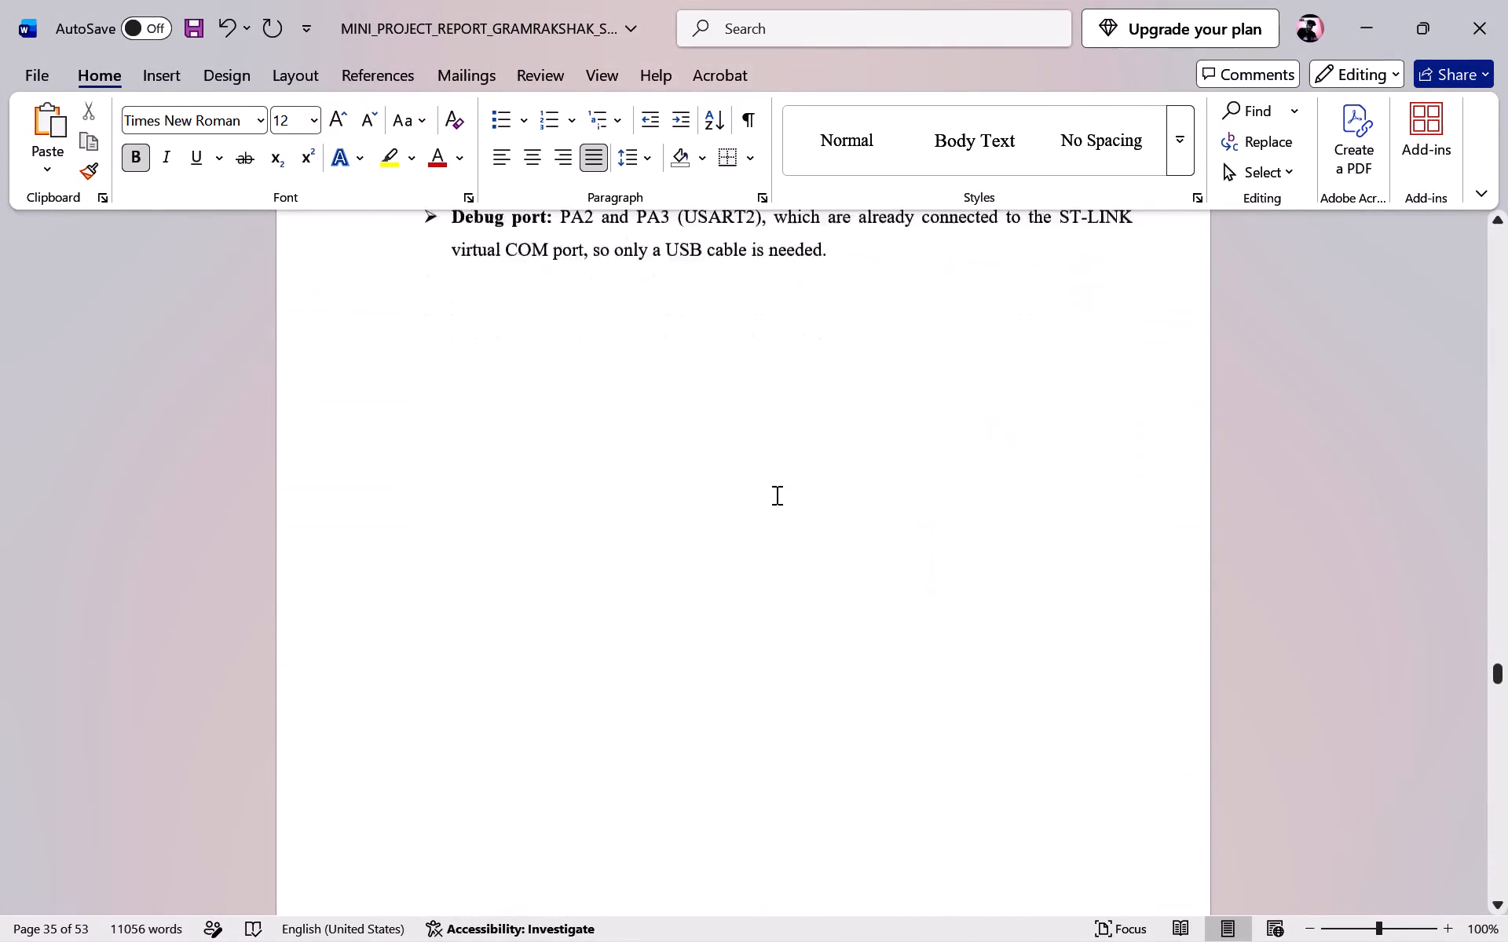
Insert a blank line between the 3.5 POWER SUPPLY ARRANGEMENT heading and its first paragraph.
scroll(775, 495, "down", 5)
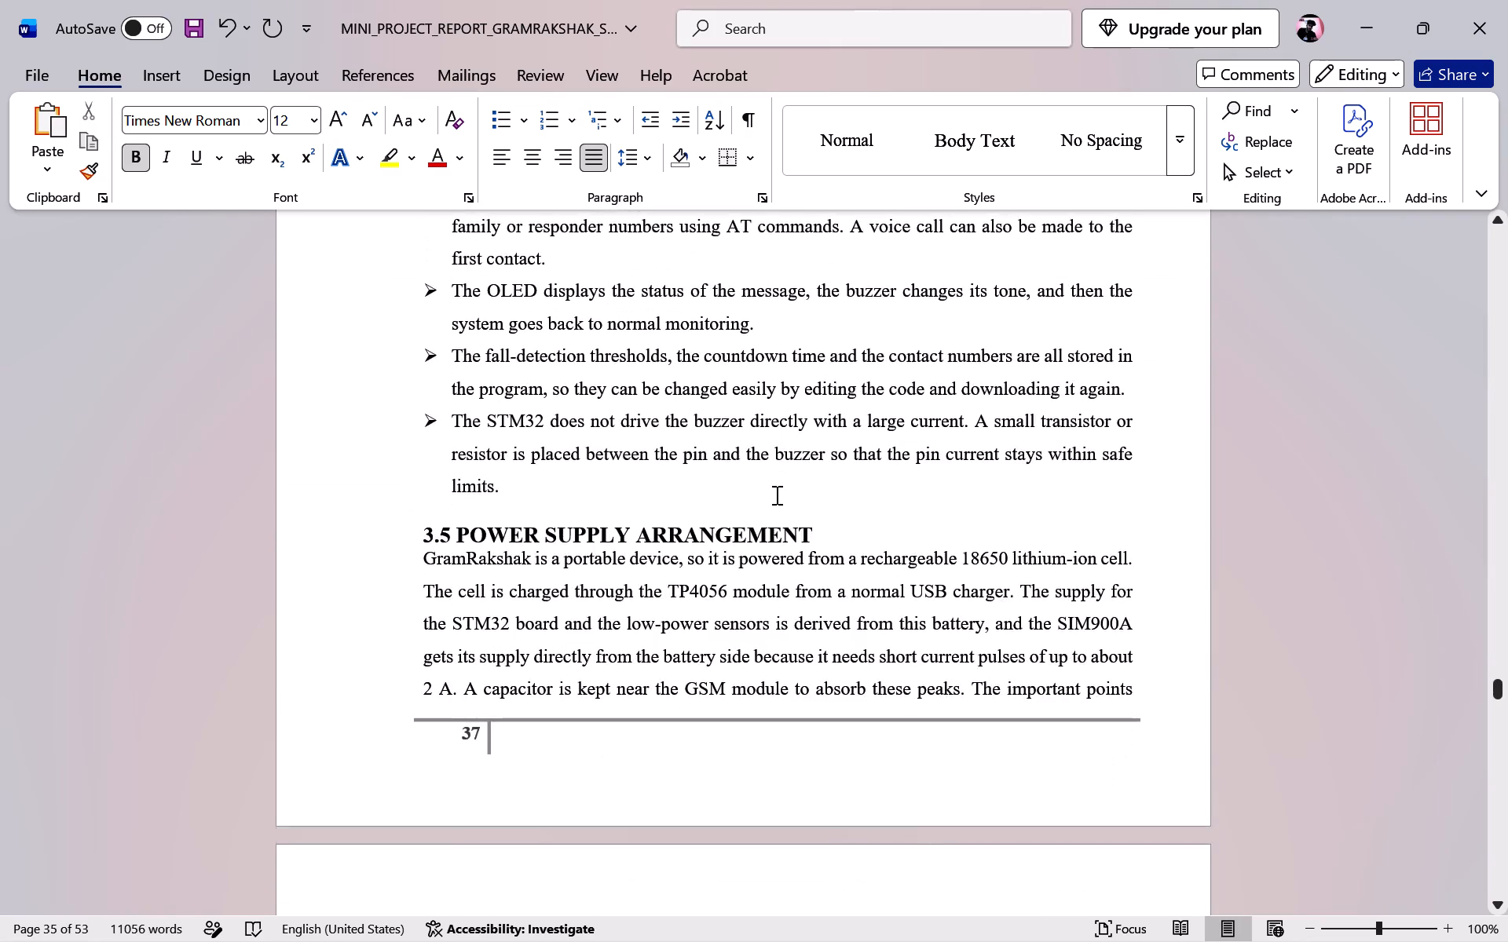
scroll(775, 495, "down", 1)
scroll(488, 434, "down", 2)
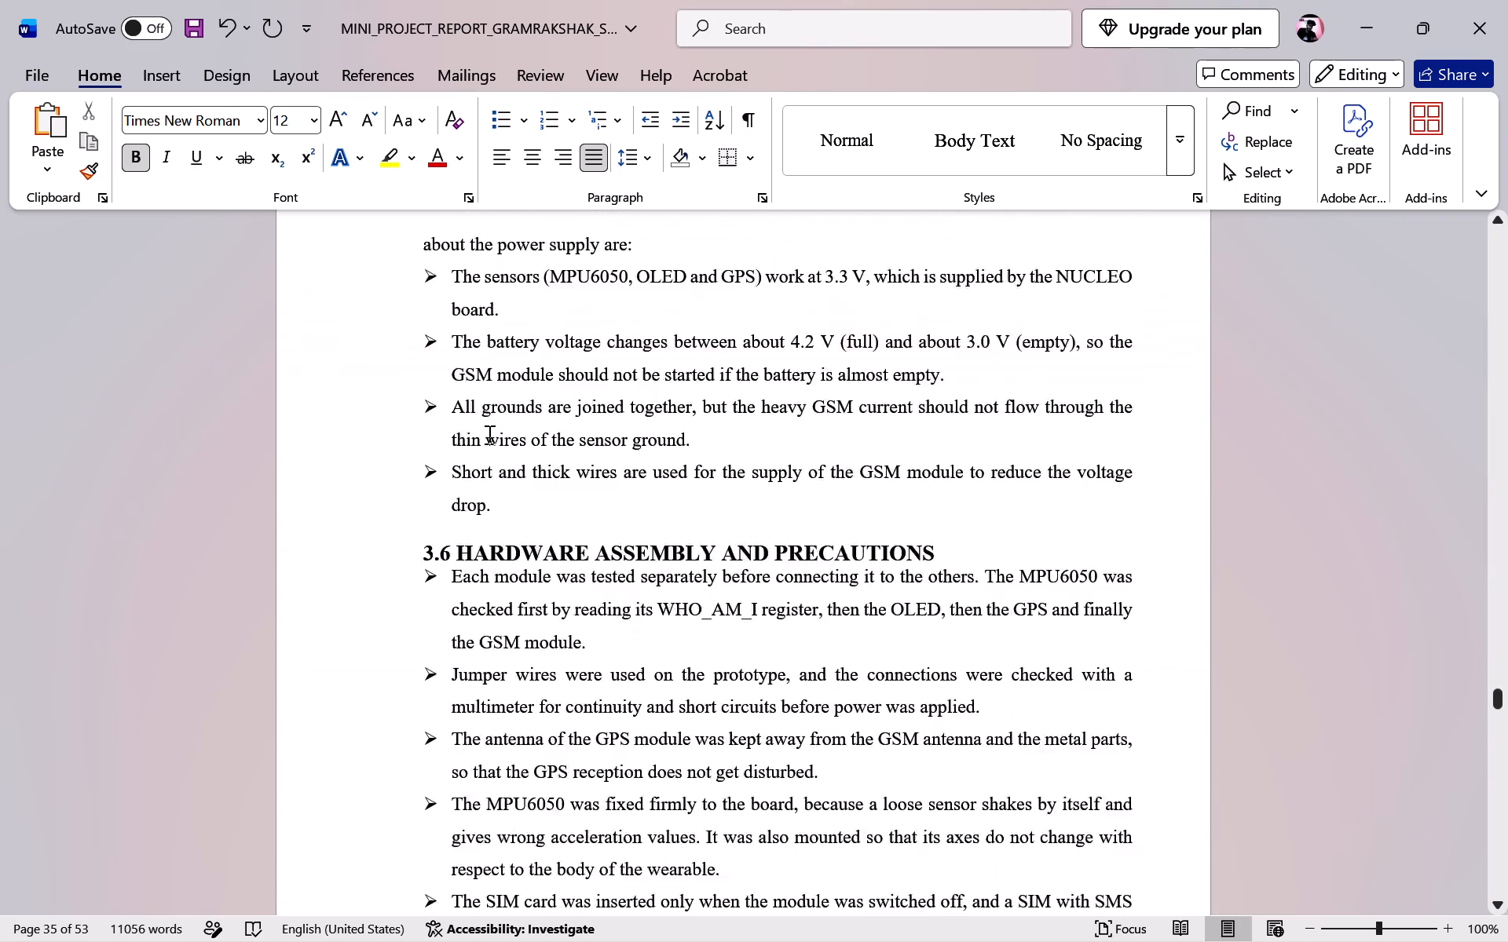
scroll(488, 434, "down", 3)
scroll(488, 434, "up", 2)
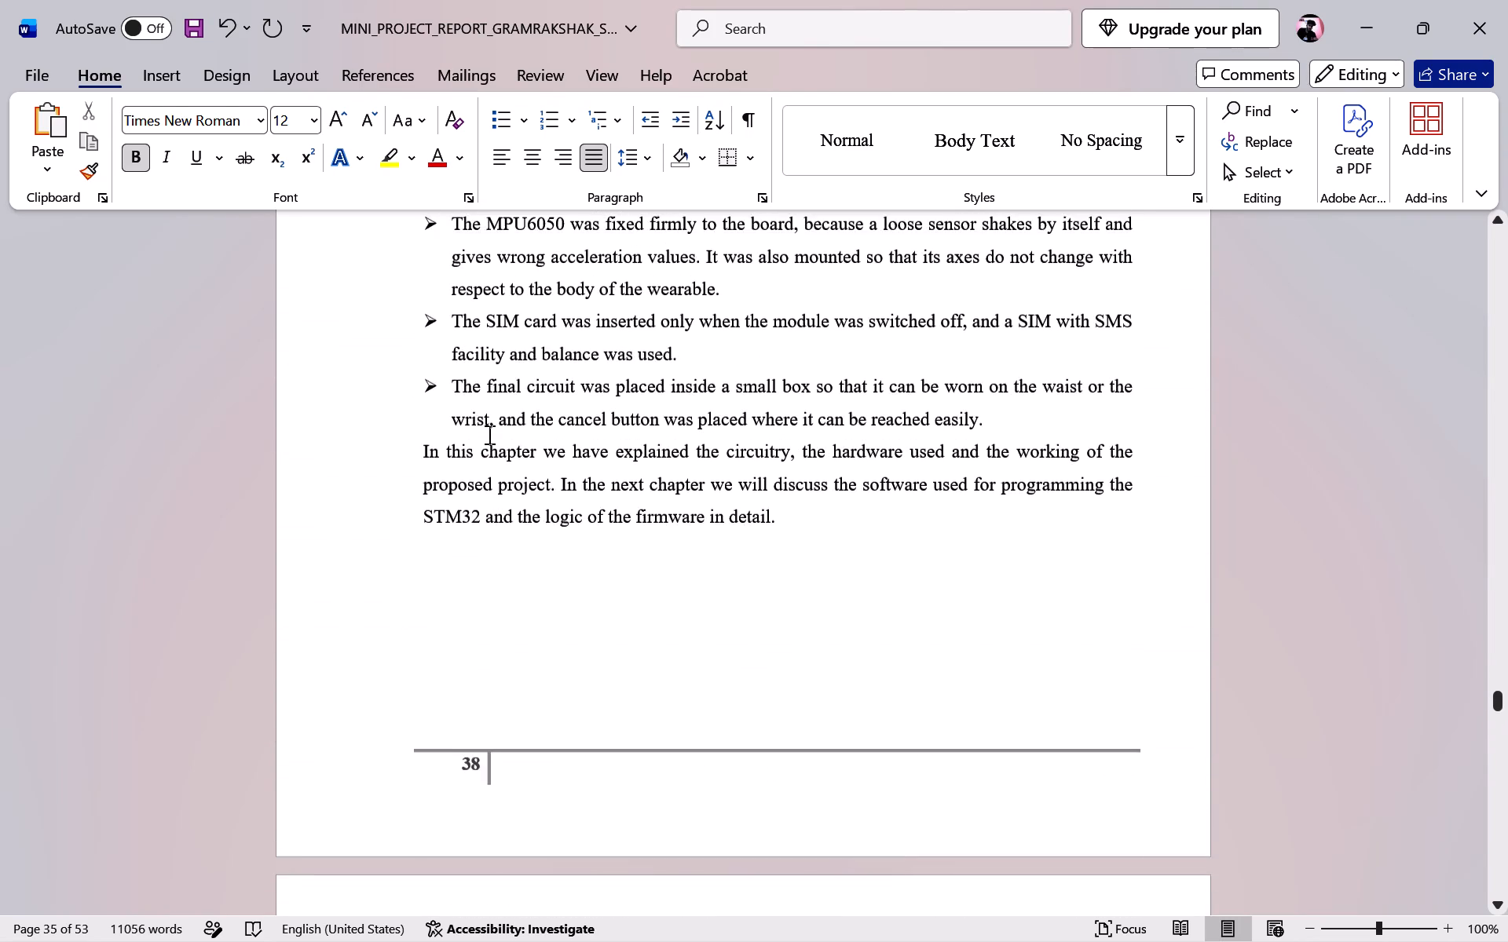
scroll(488, 434, "up", 2)
scroll(456, 321, "up", 2)
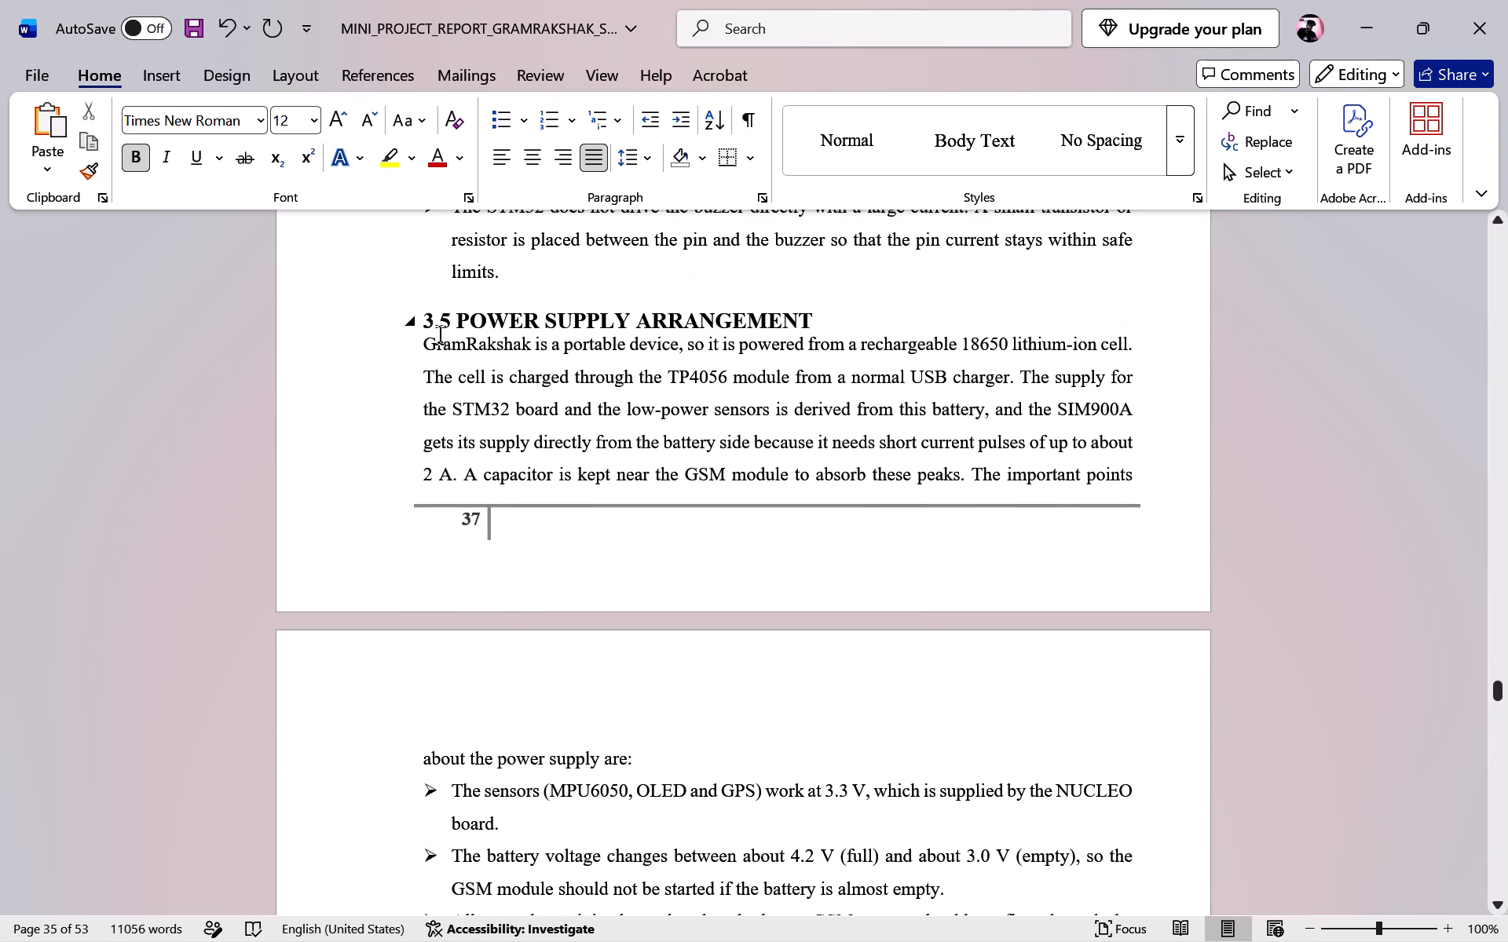
left_click(427, 342)
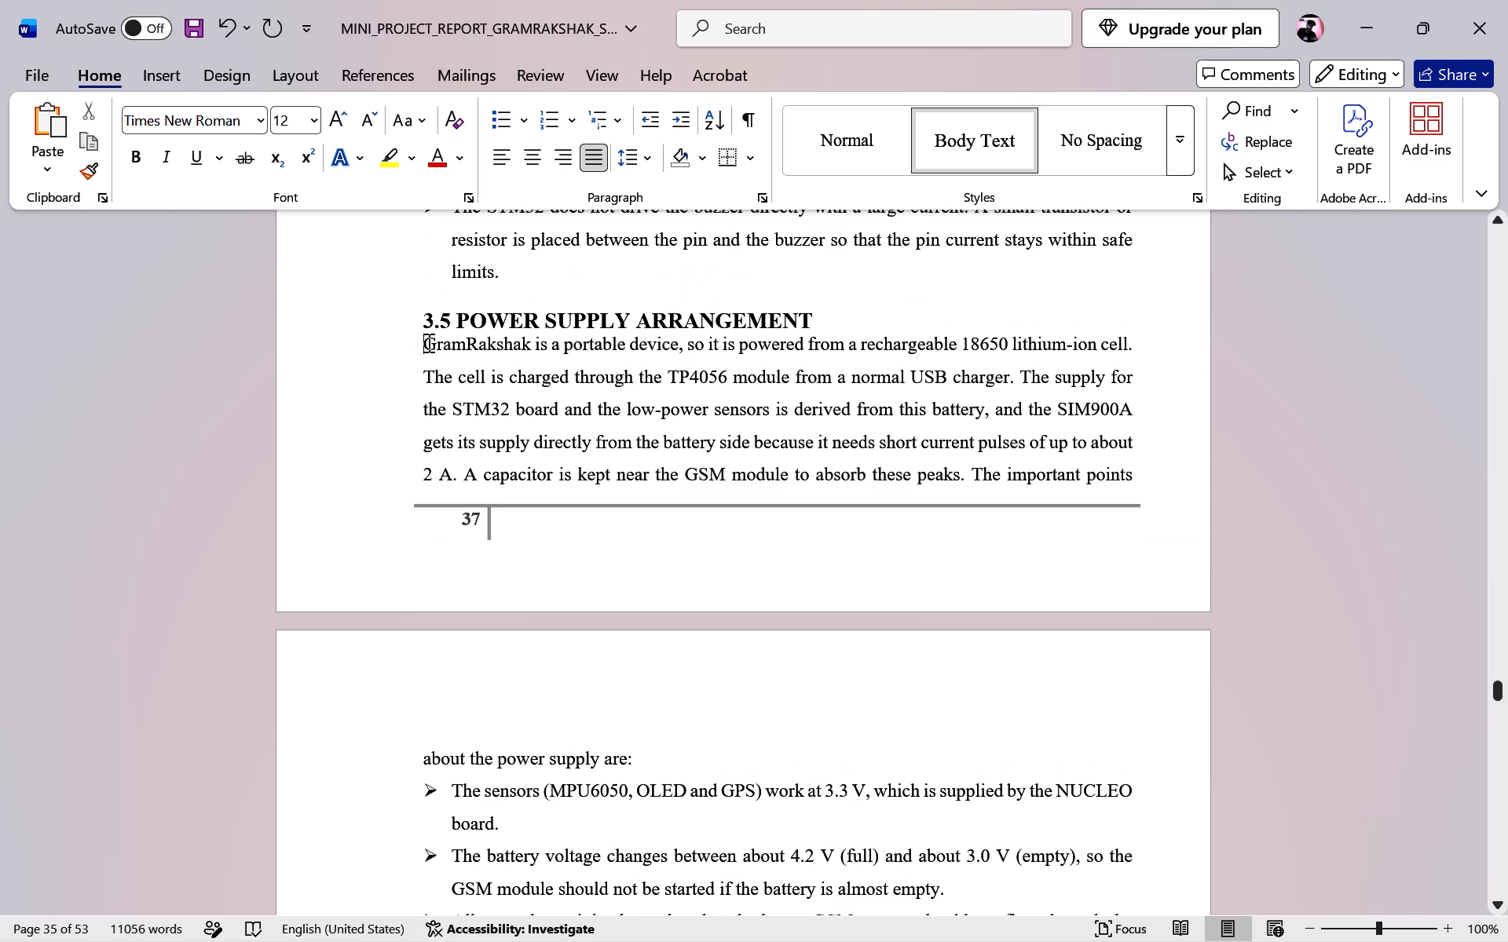
key("Return")
Insert a blank line without a bullet between the 3.6 HARDWARE ASSEMBLY AND PRECAUTIONS heading and its first list item.
scroll(427, 342, "down", 2)
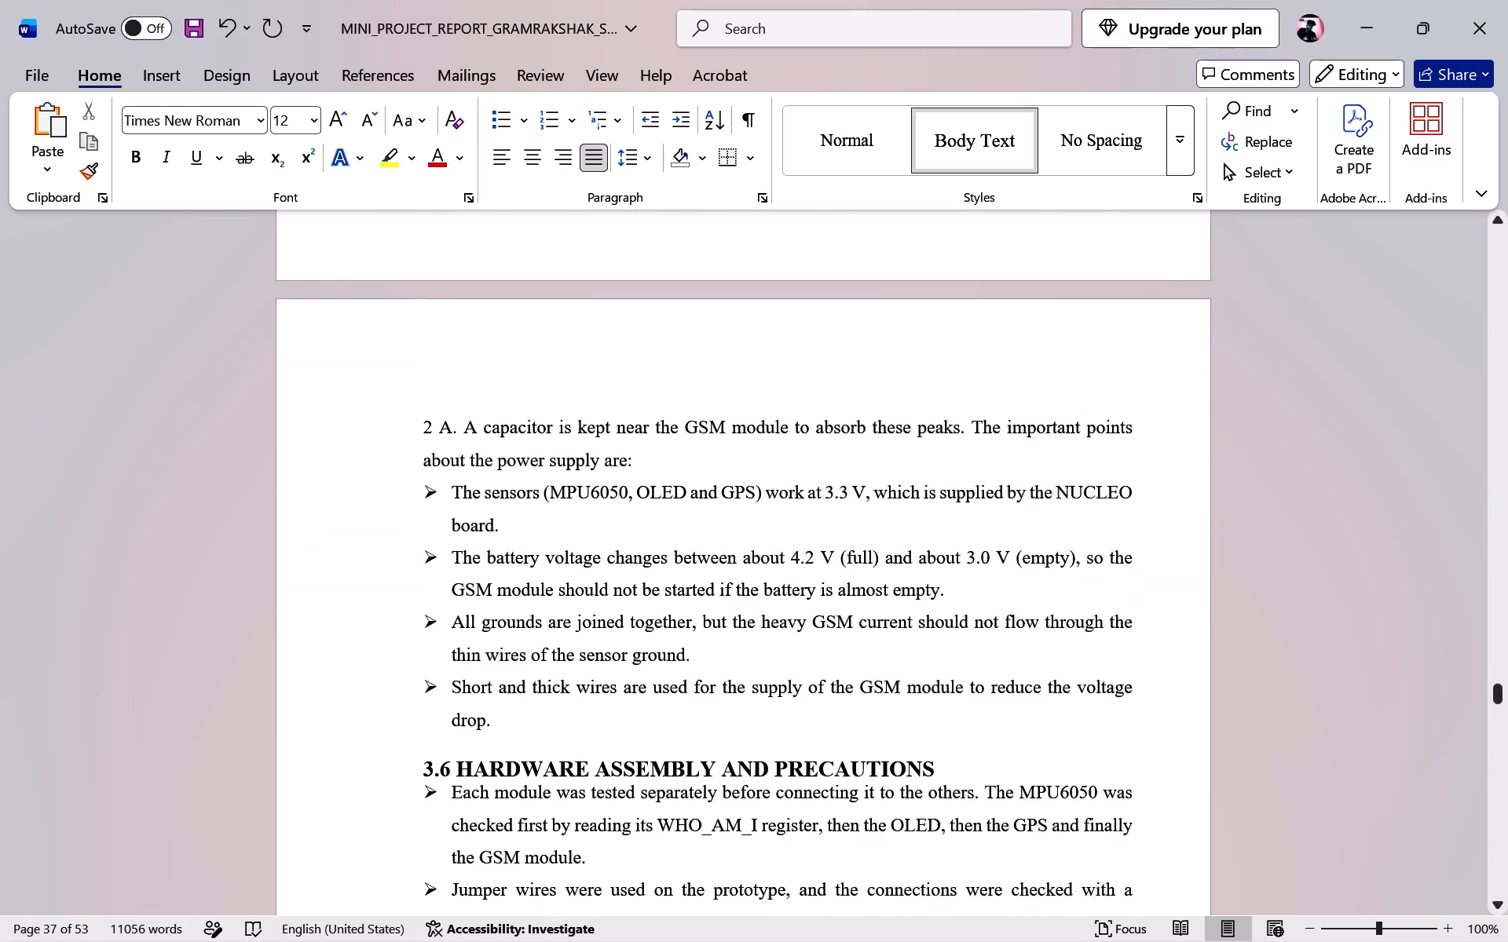
scroll(452, 379, "down", 1)
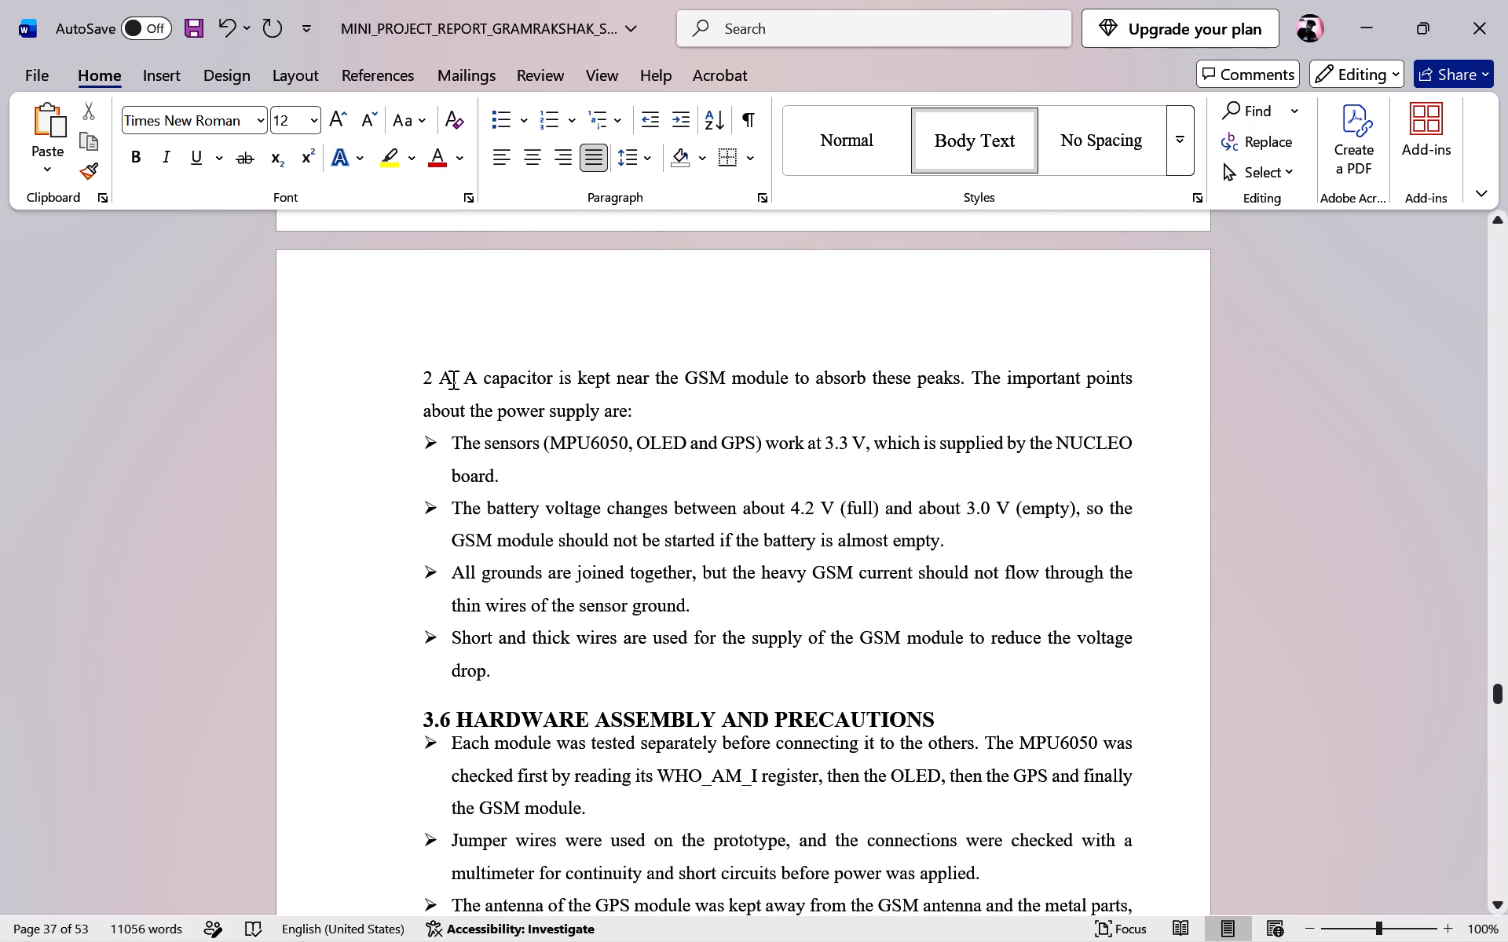
scroll(452, 379, "down", 2)
left_click(441, 436)
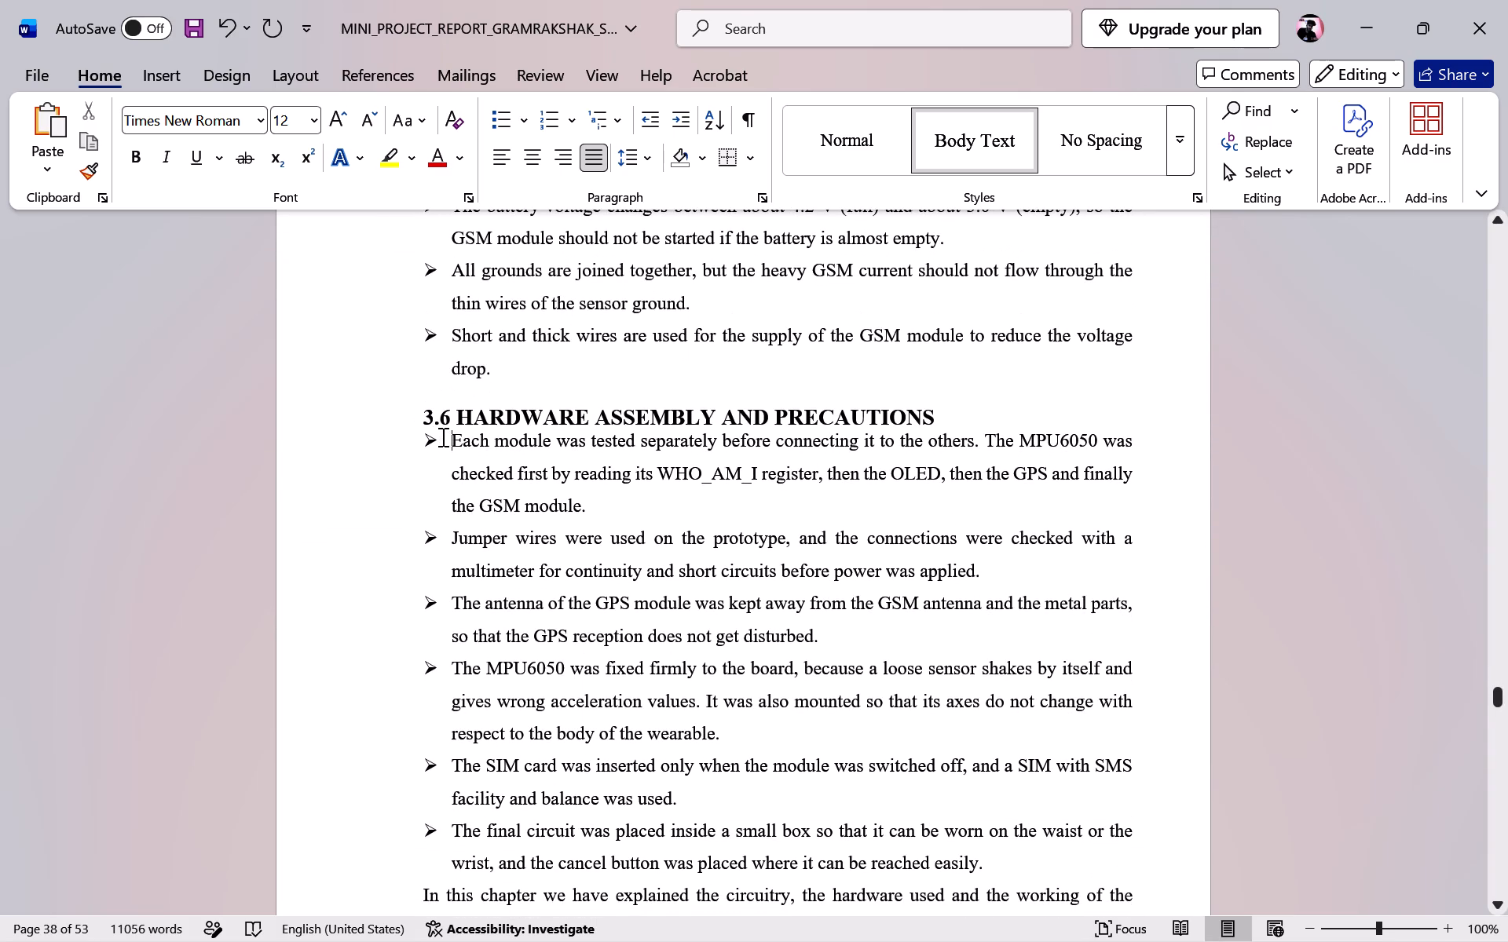
key("Return")
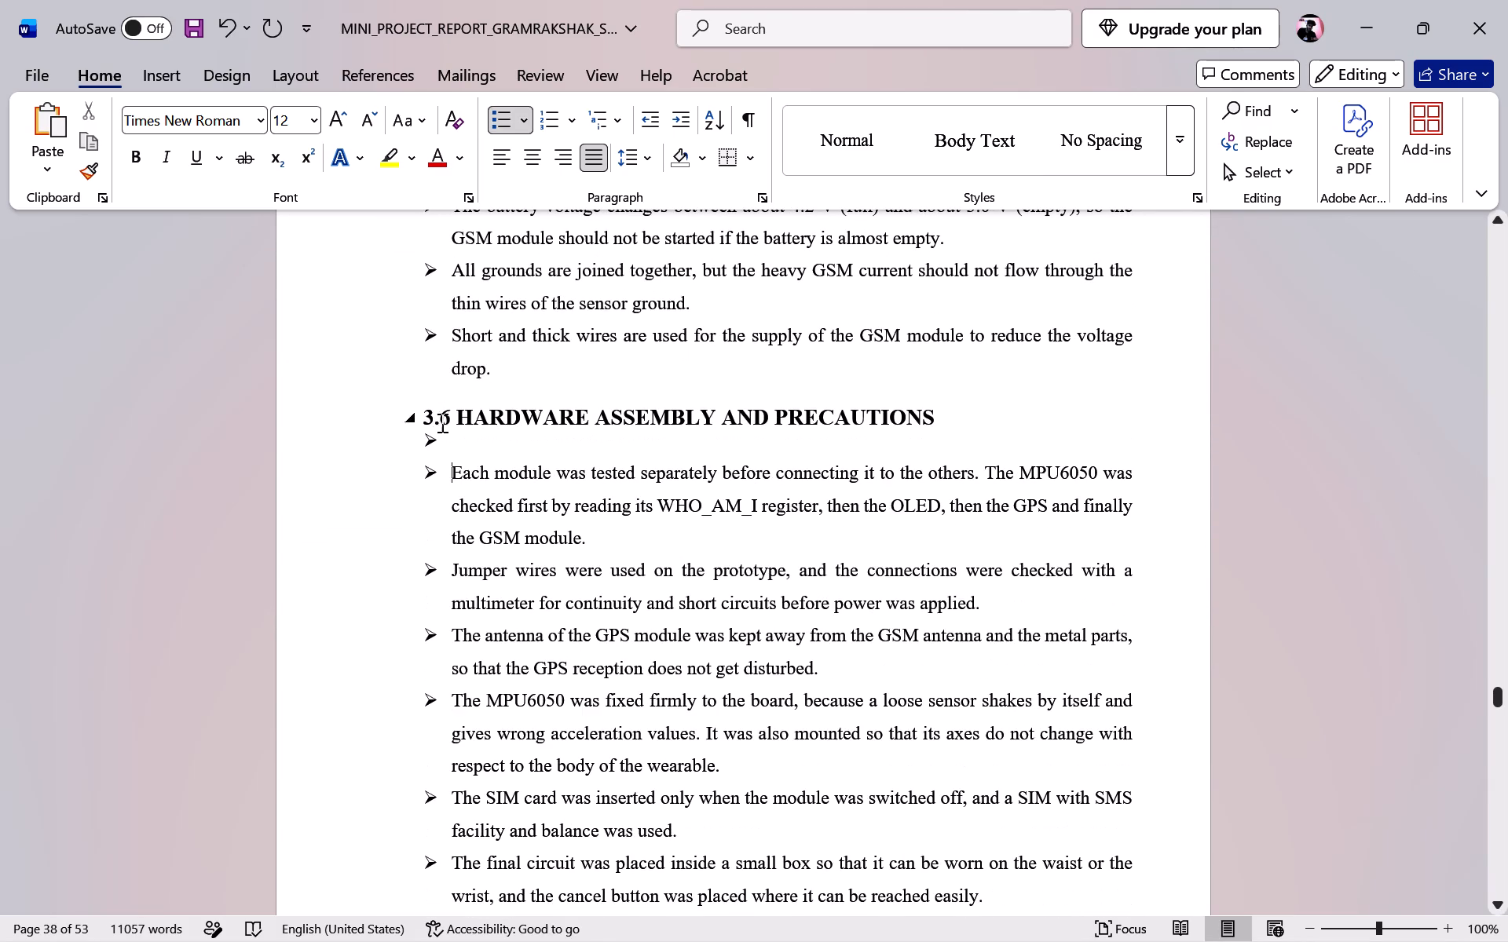
left_click(442, 433)
key("BackSpace")
key("BackSpace")
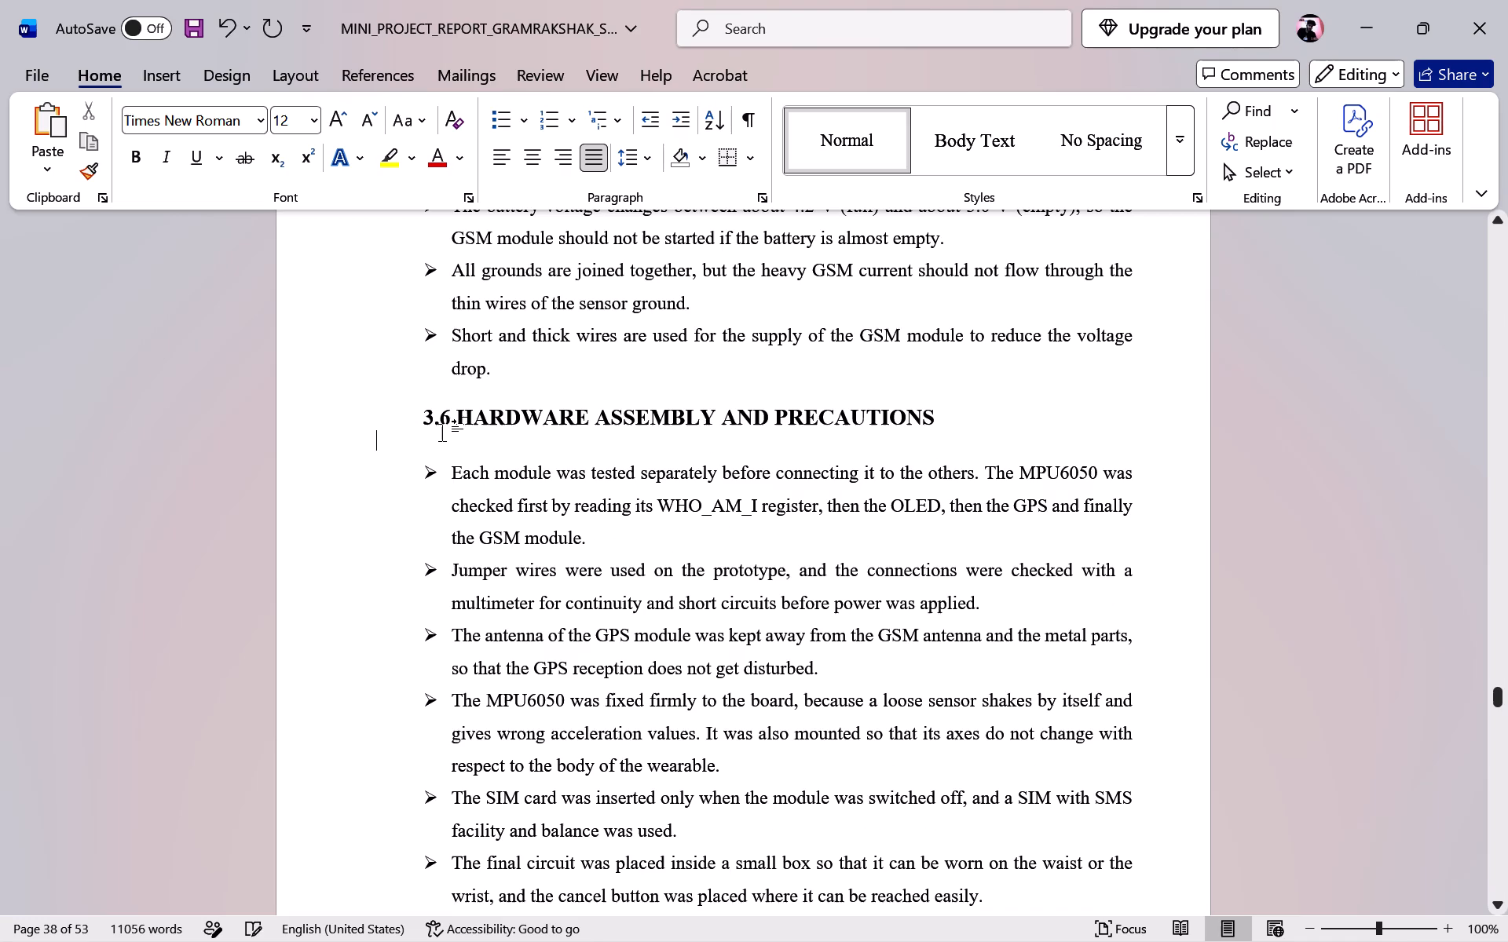
Review Chapter Four on the project software, from 4.1 SOFTWARE TOOLS USED through the fall detection algorithm, checking its spacing and screenshot placeholders.
scroll(442, 433, "down", 4)
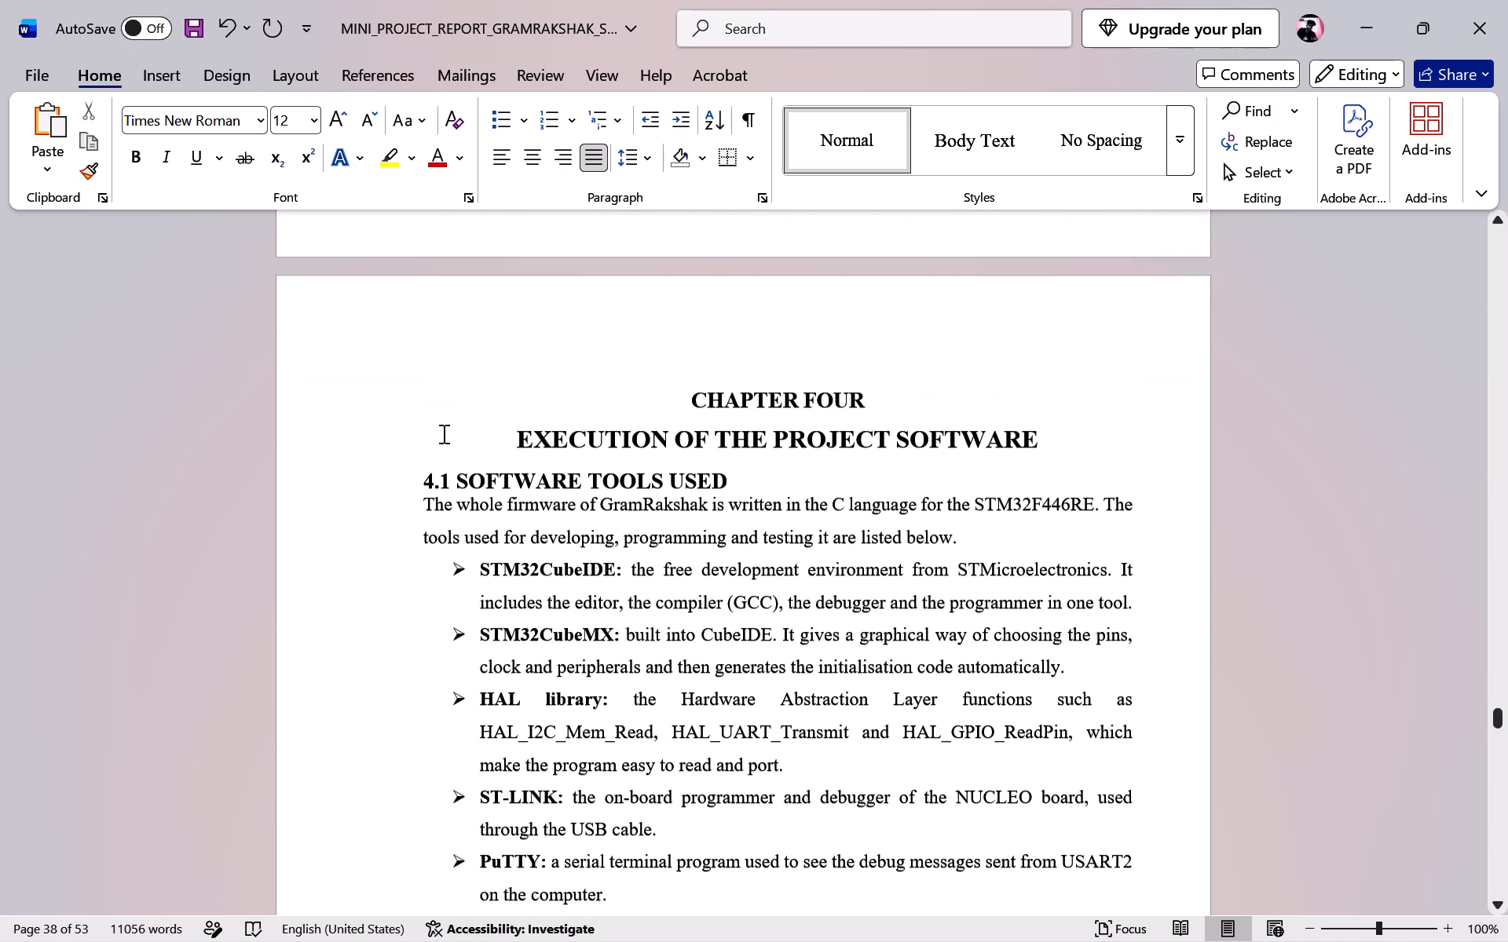
scroll(442, 433, "down", 2)
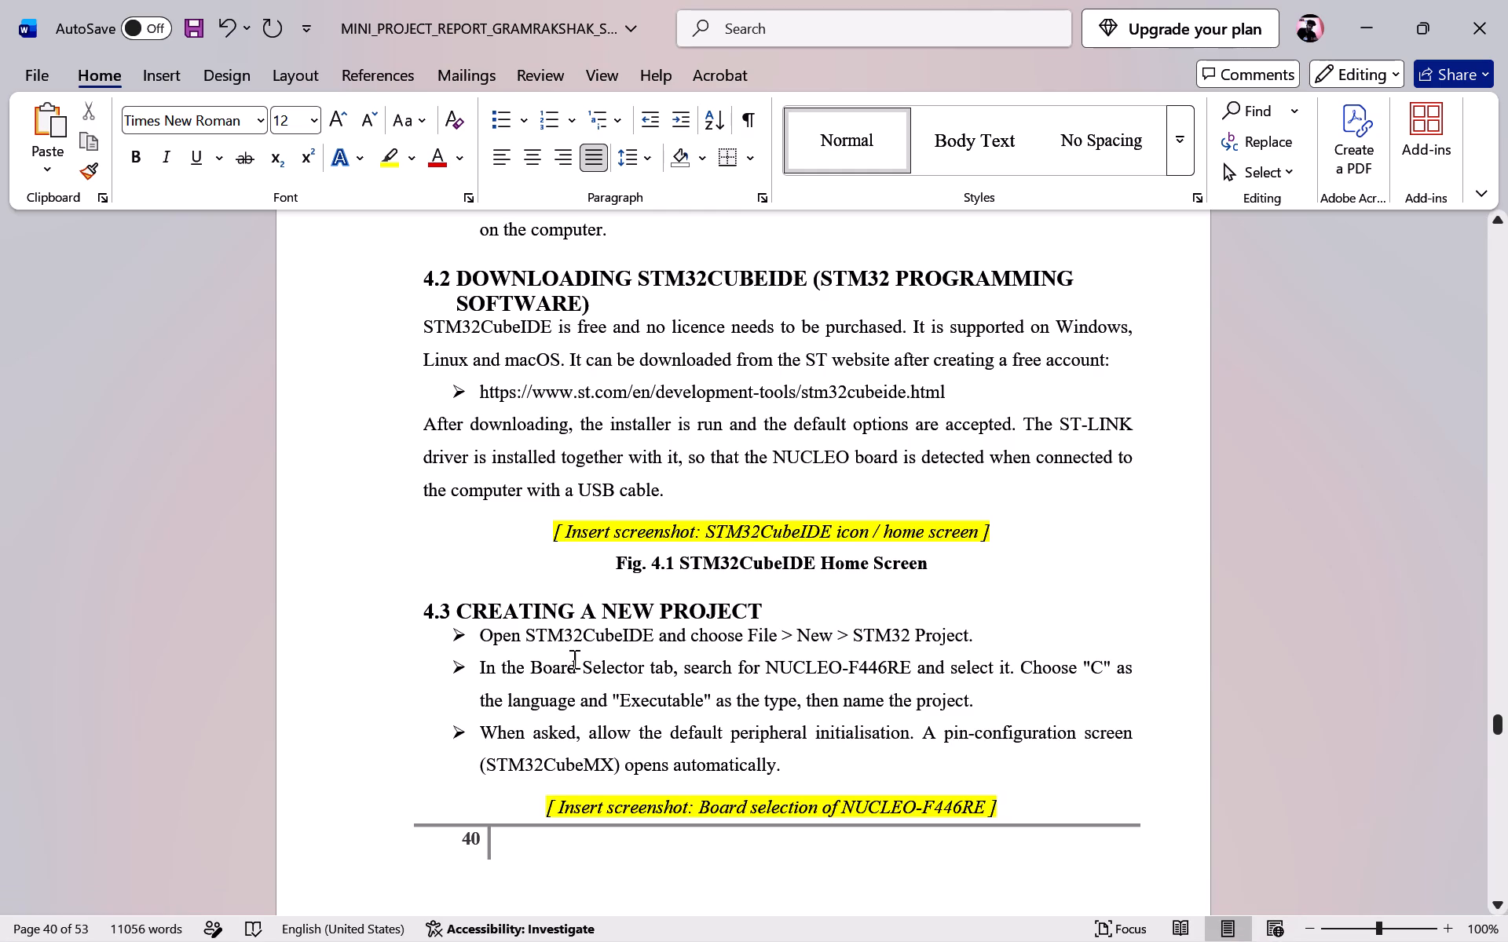
scroll(716, 504, "down", 4)
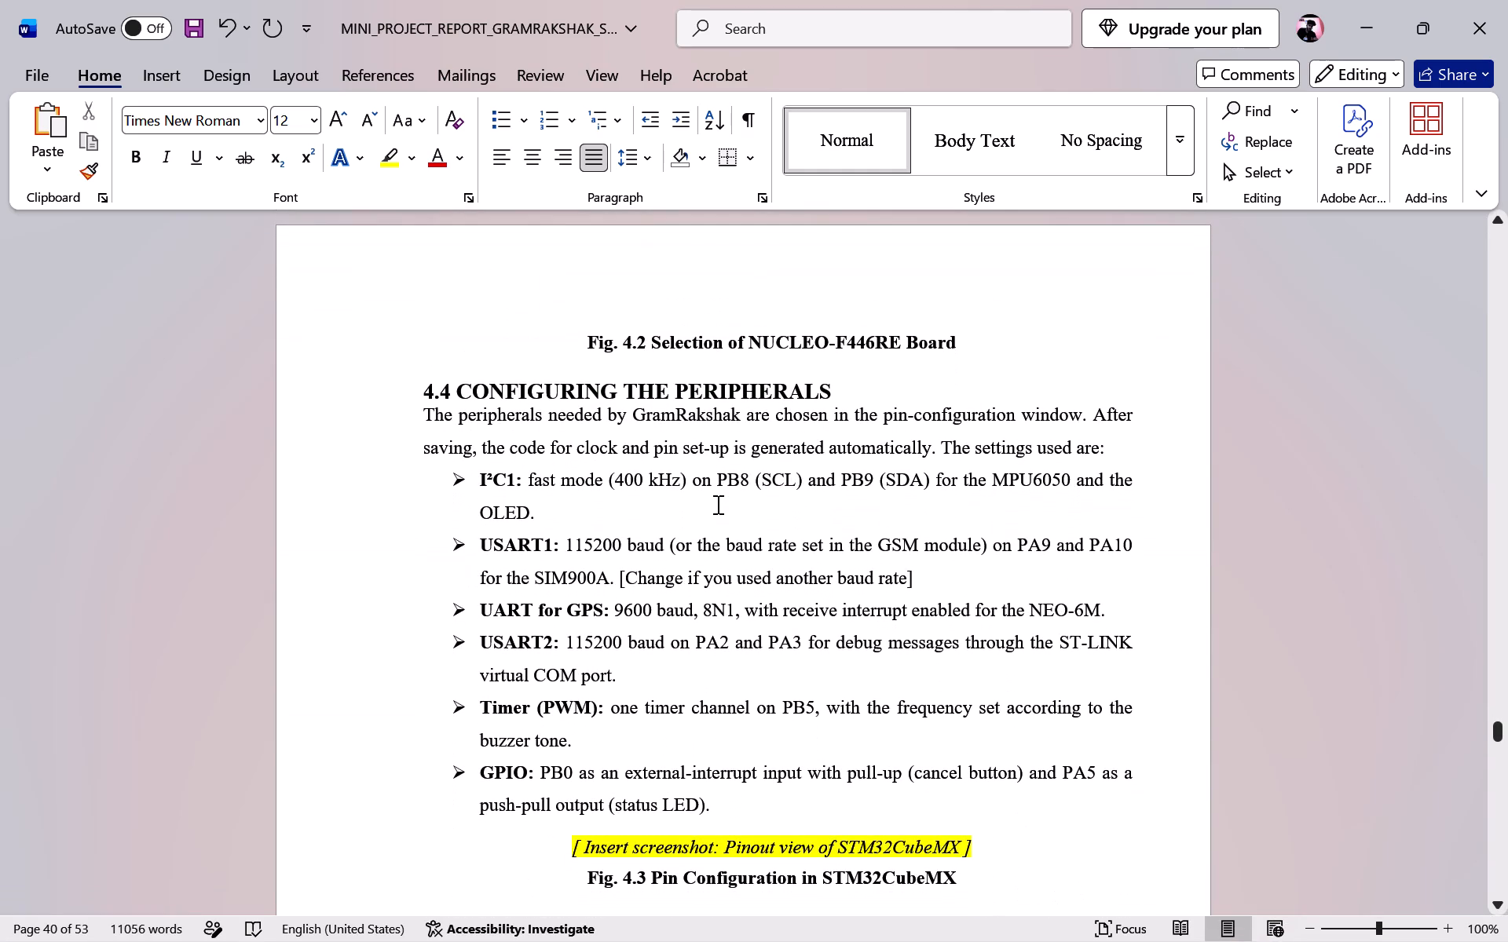
scroll(716, 504, "down", 6)
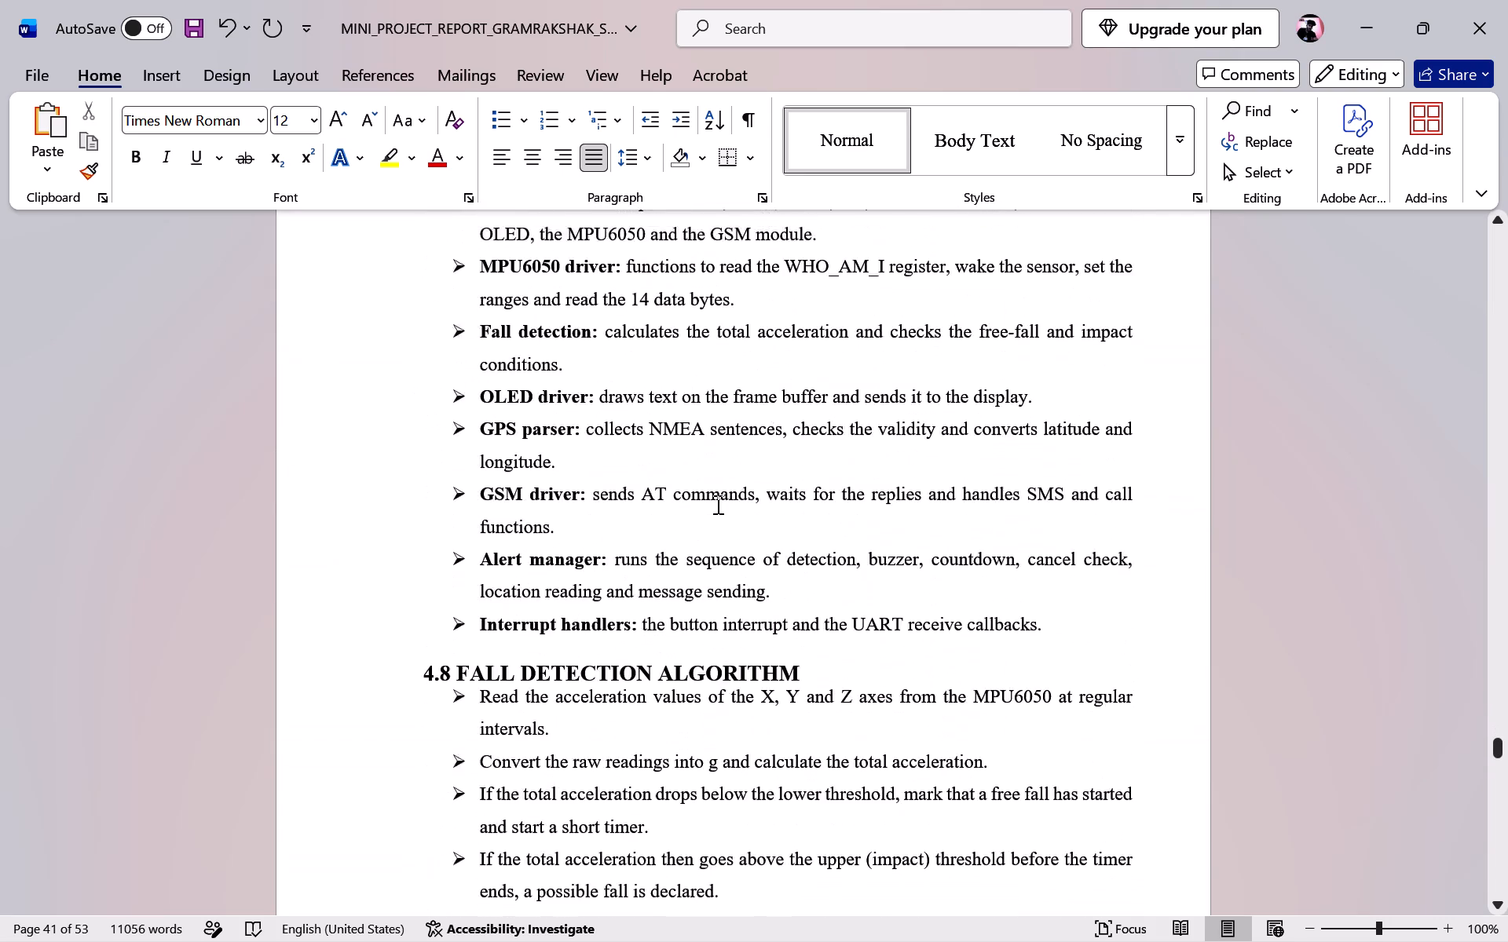
scroll(716, 504, "down", 2)
scroll(716, 504, "up", 3)
scroll(716, 504, "down", 4)
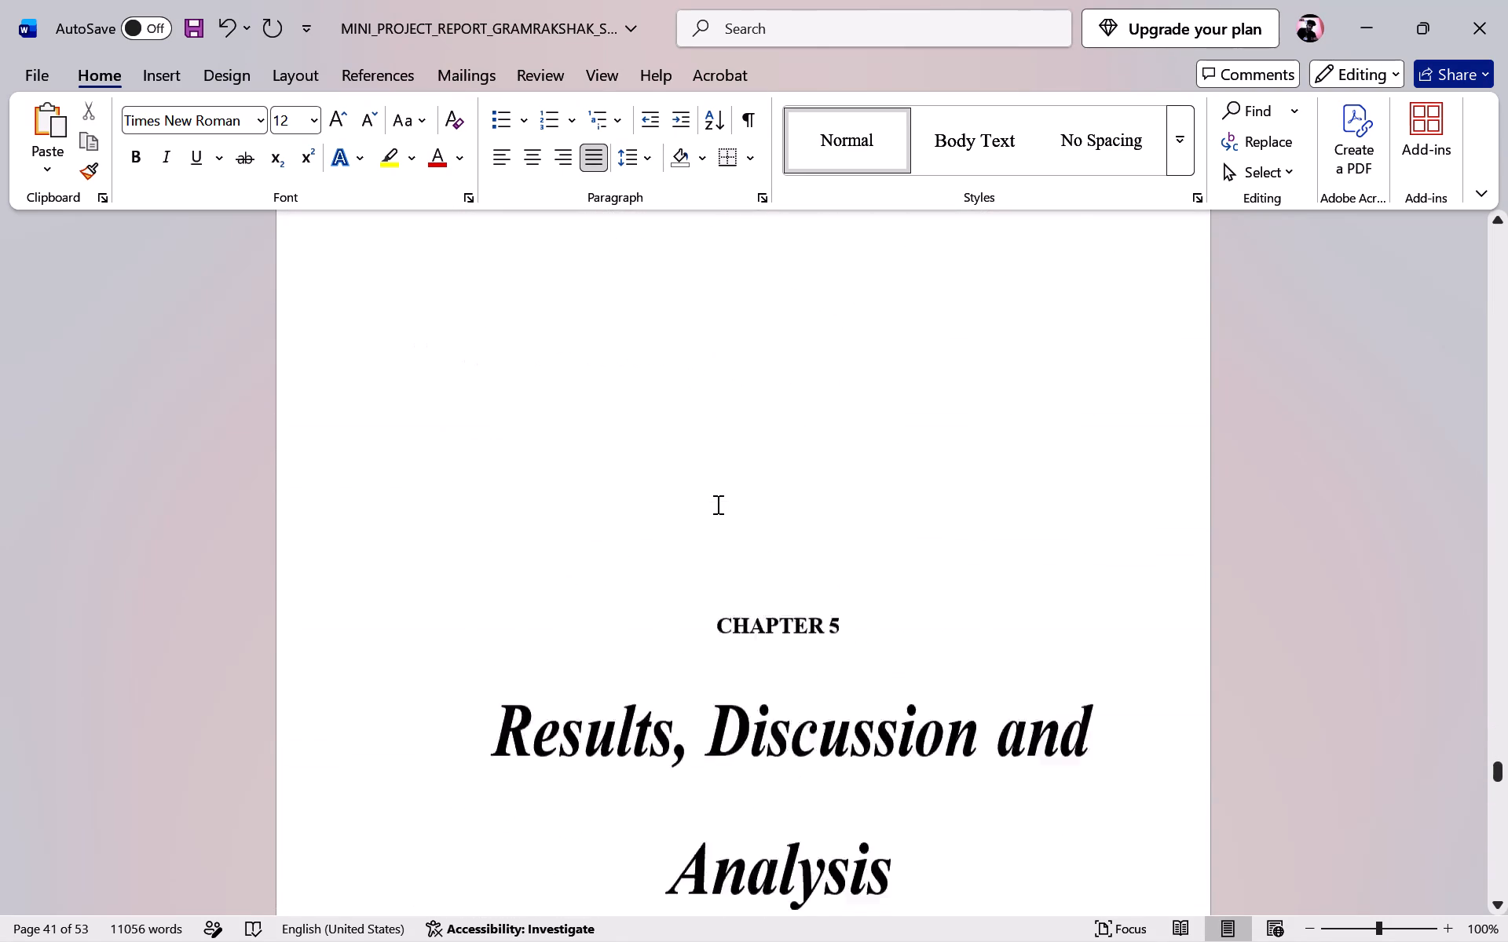
Review Chapter Five's hardware photo placeholders, cost table and testing section, and Chapter Six's conclusions and future scope.
scroll(716, 504, "down", 3)
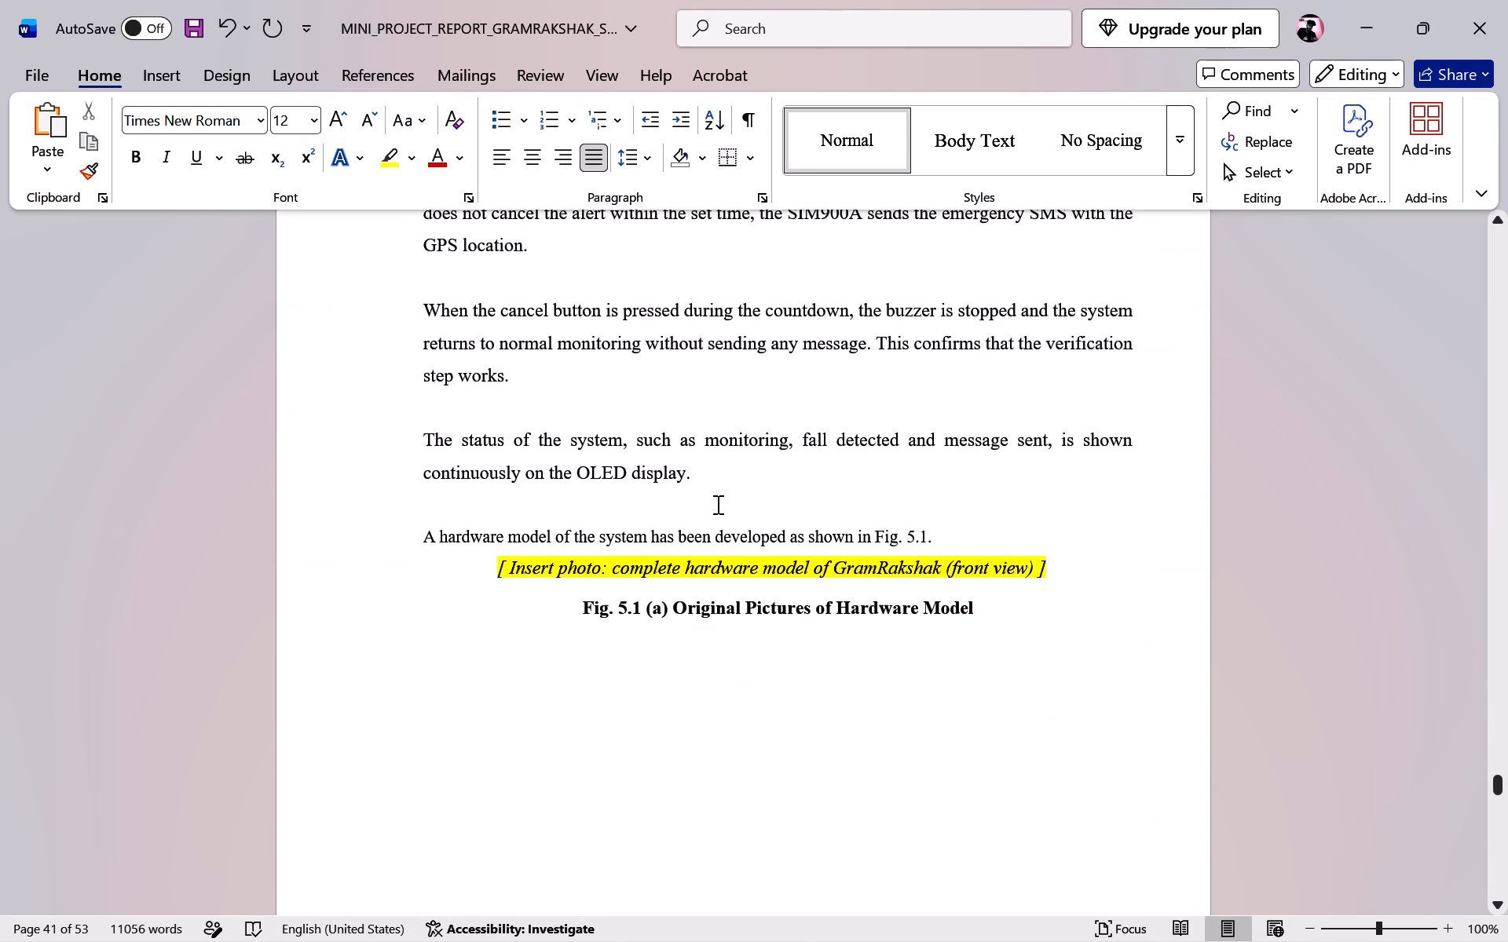
scroll(716, 504, "down", 3)
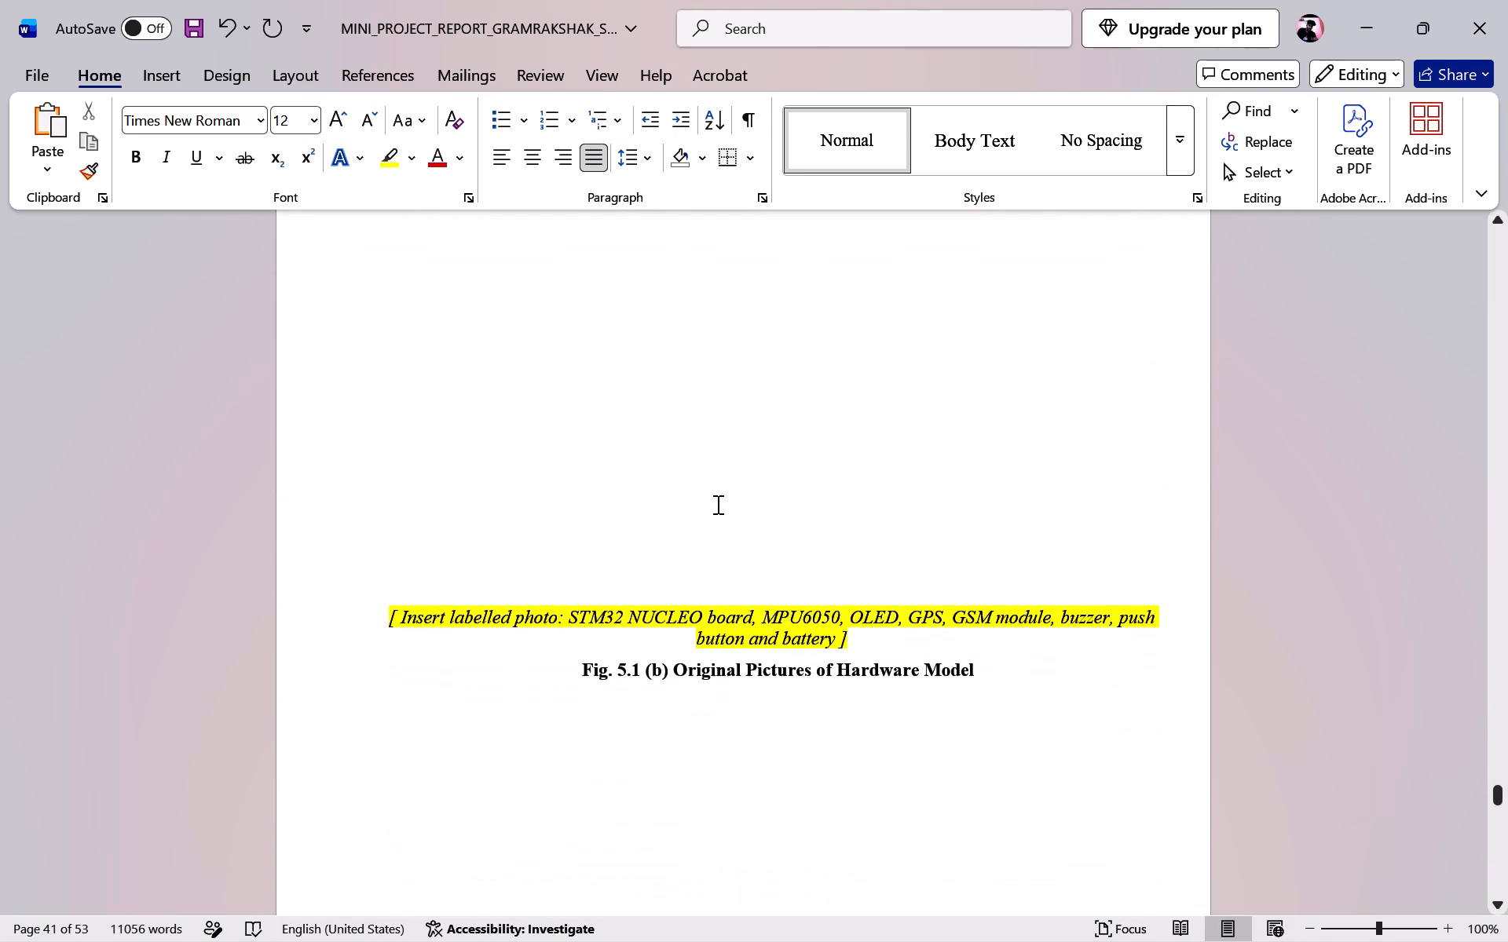
scroll(716, 504, "down", 4)
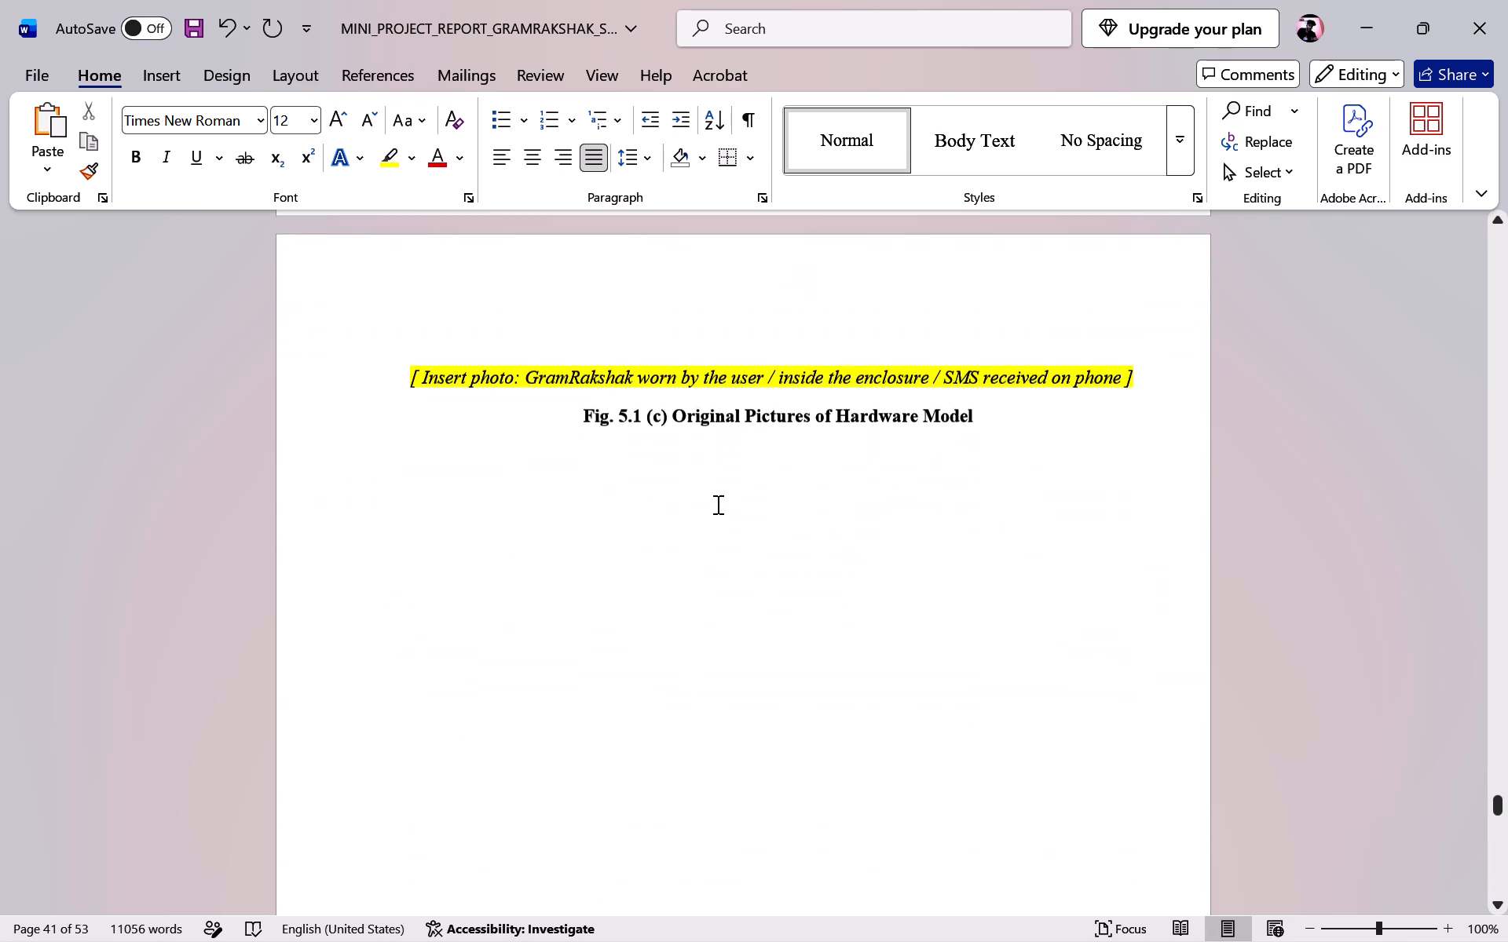
scroll(716, 504, "down", 4)
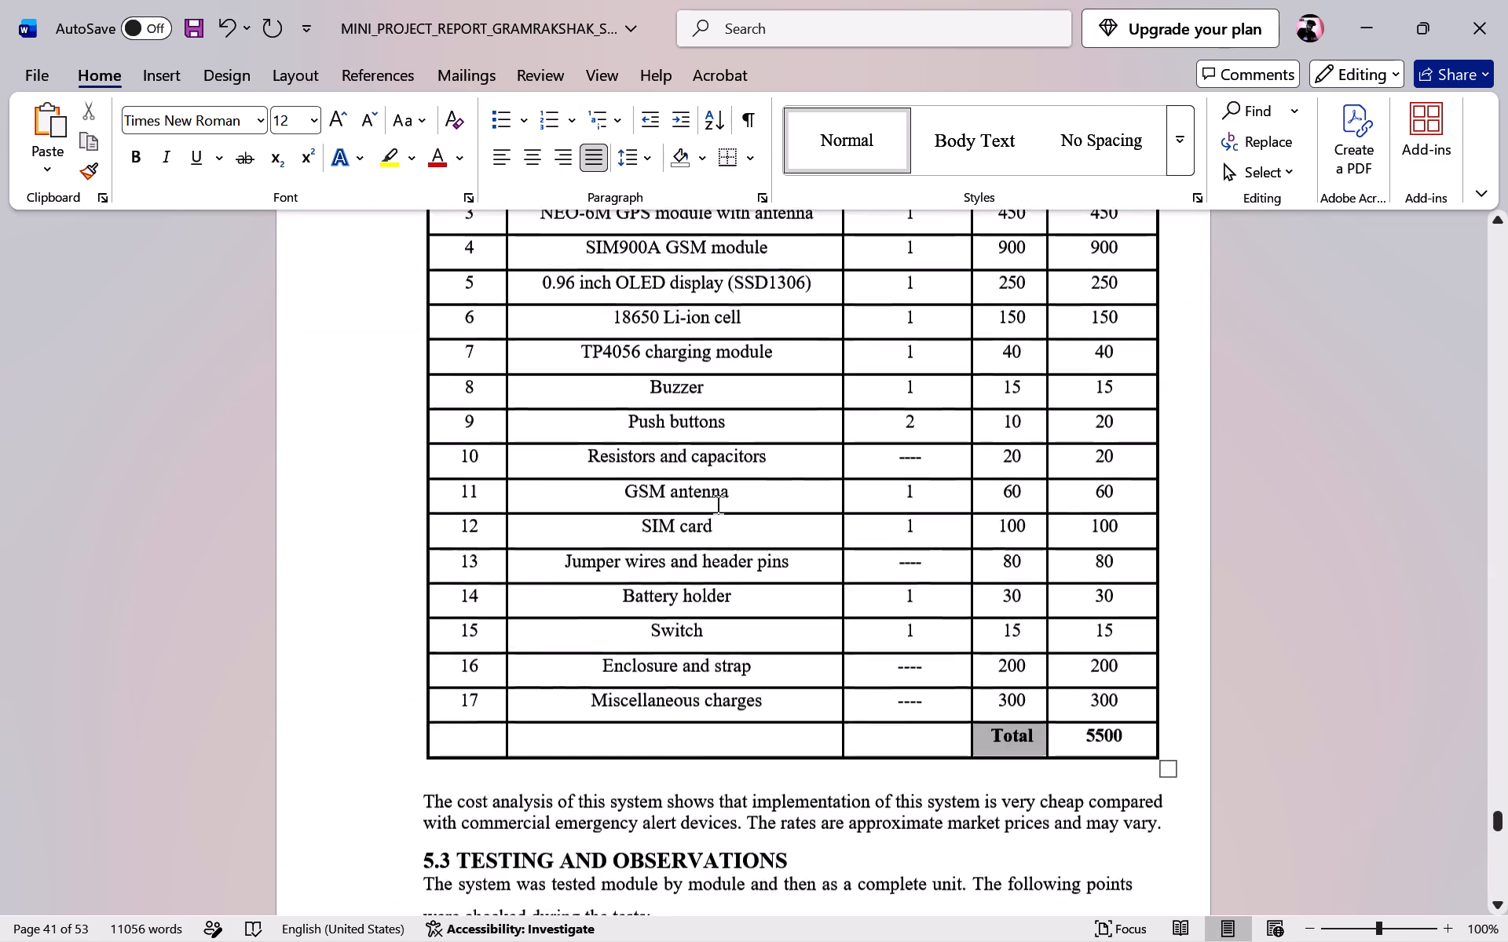
scroll(716, 504, "down", 4)
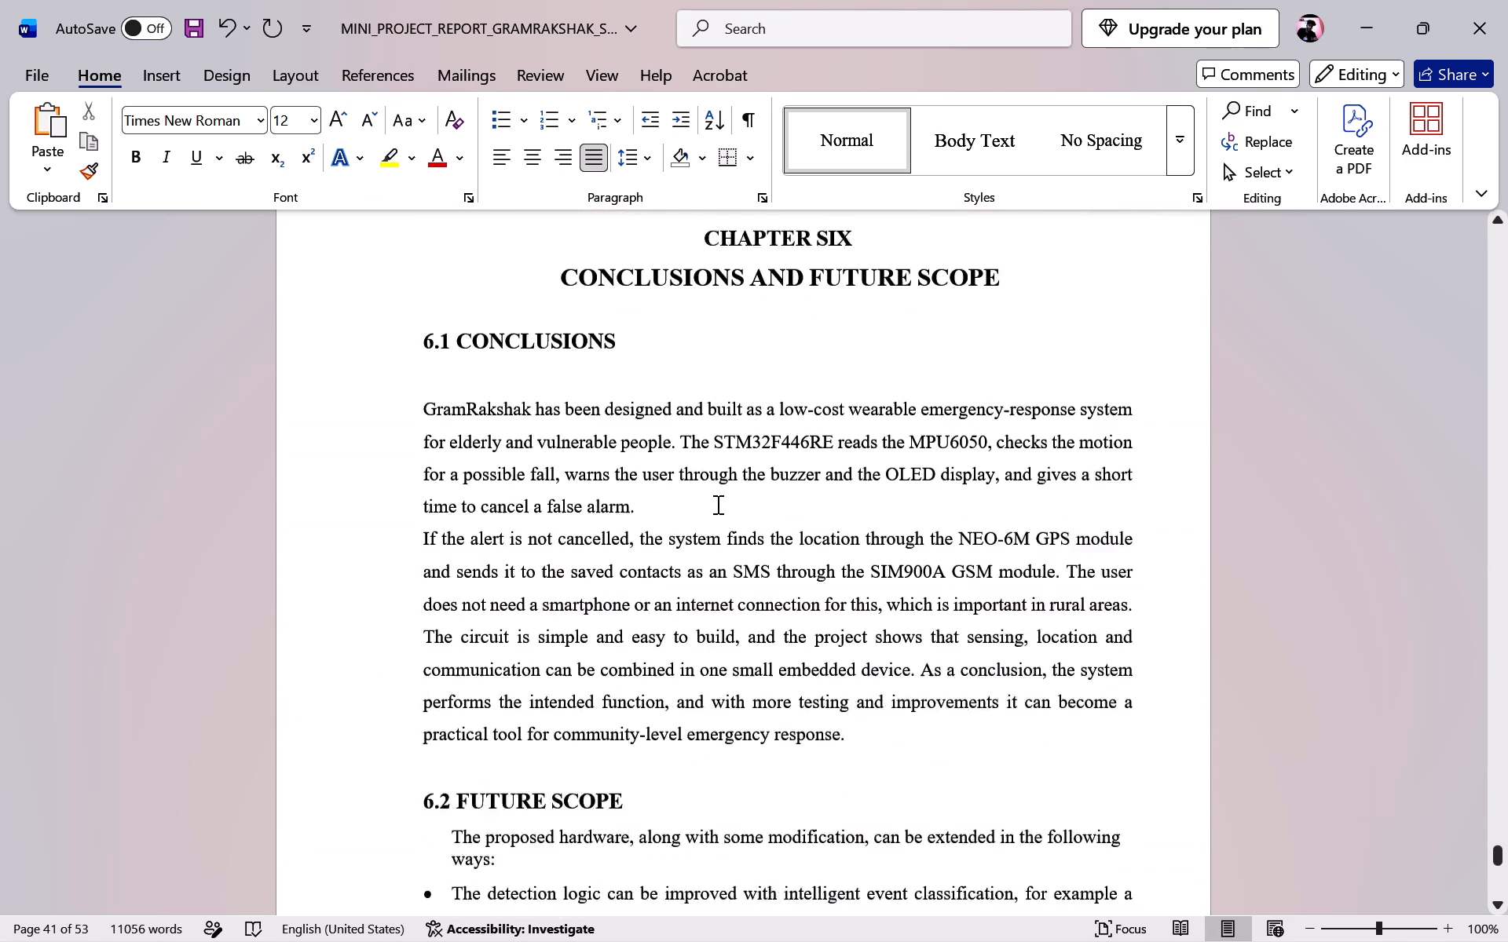
scroll(716, 504, "down", 2)
Go back through Chapter Five to Chapter Four and examine the screenshot placeholders in sections 4.2 and 4.3.
scroll(716, 504, "up", 12)
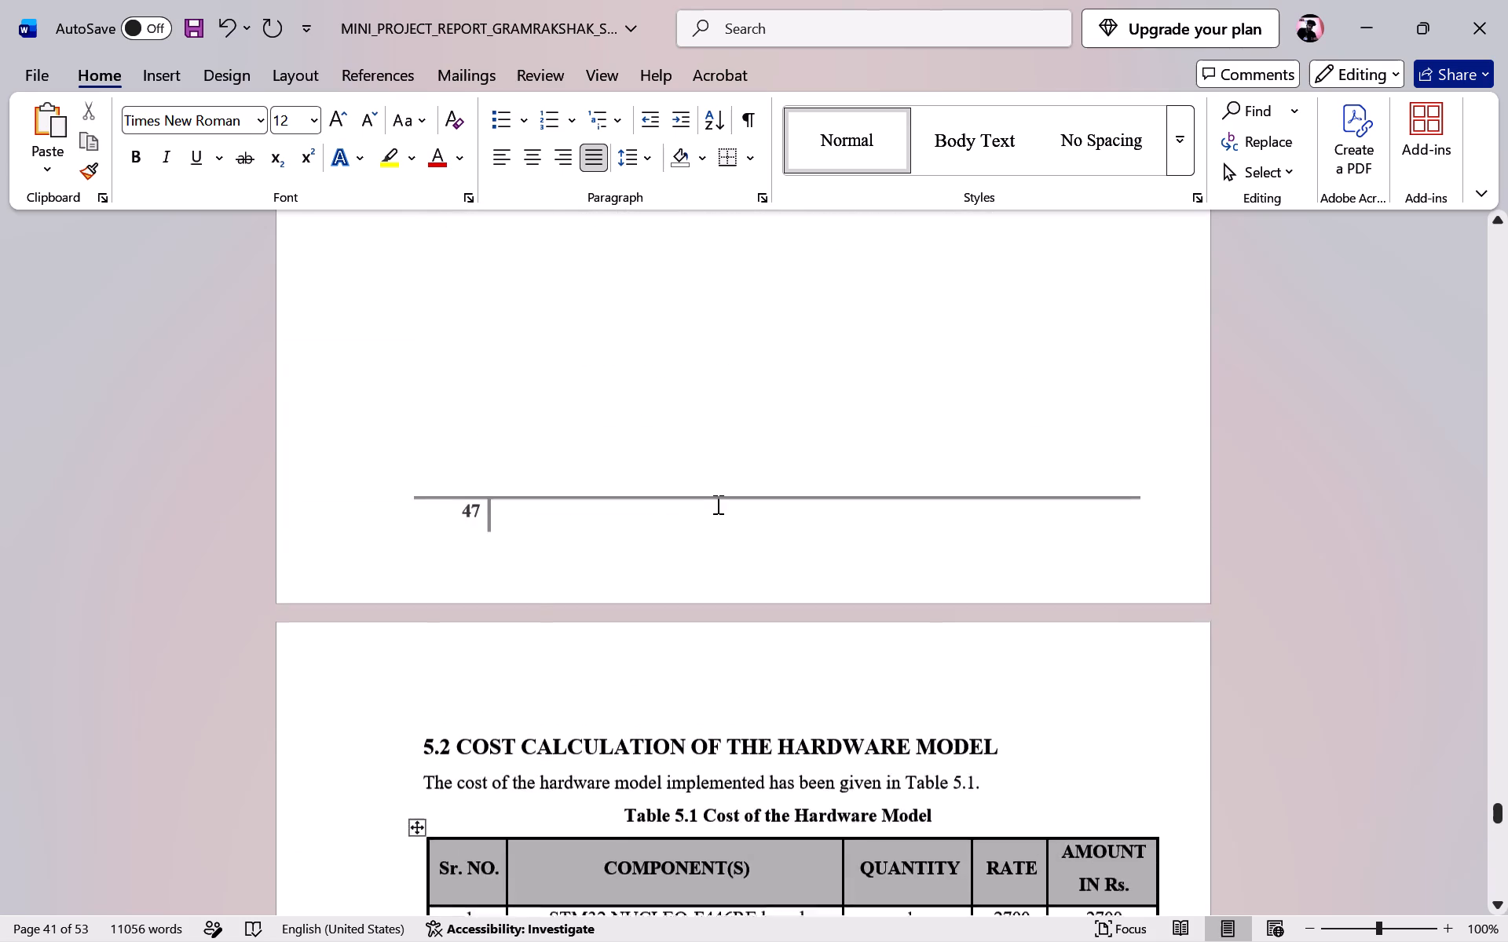
scroll(716, 504, "up", 7)
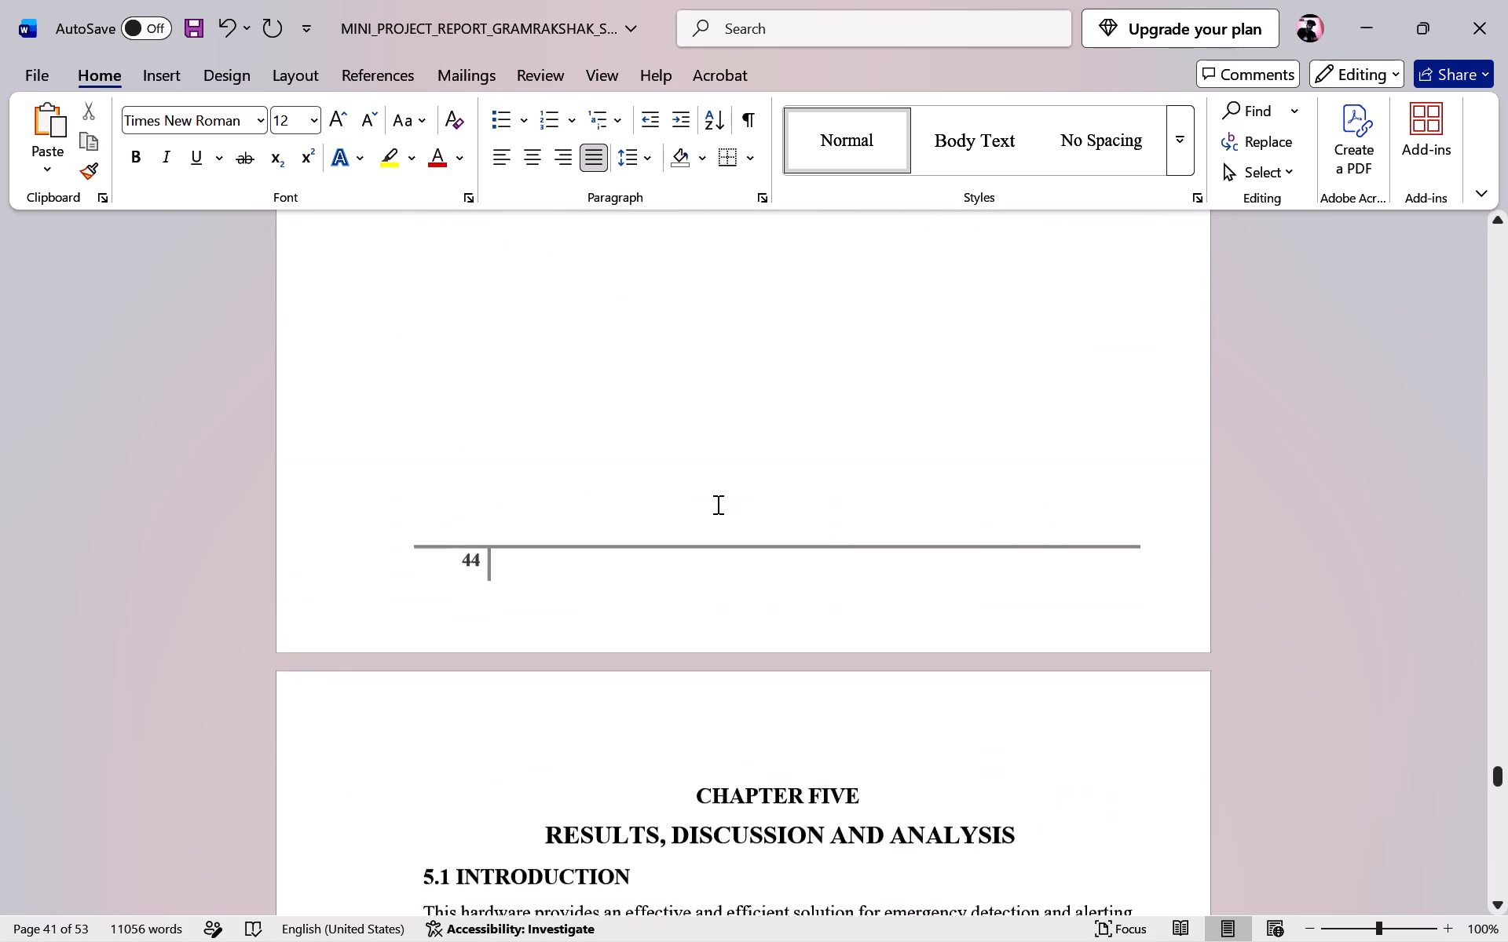
scroll(716, 504, "up", 5)
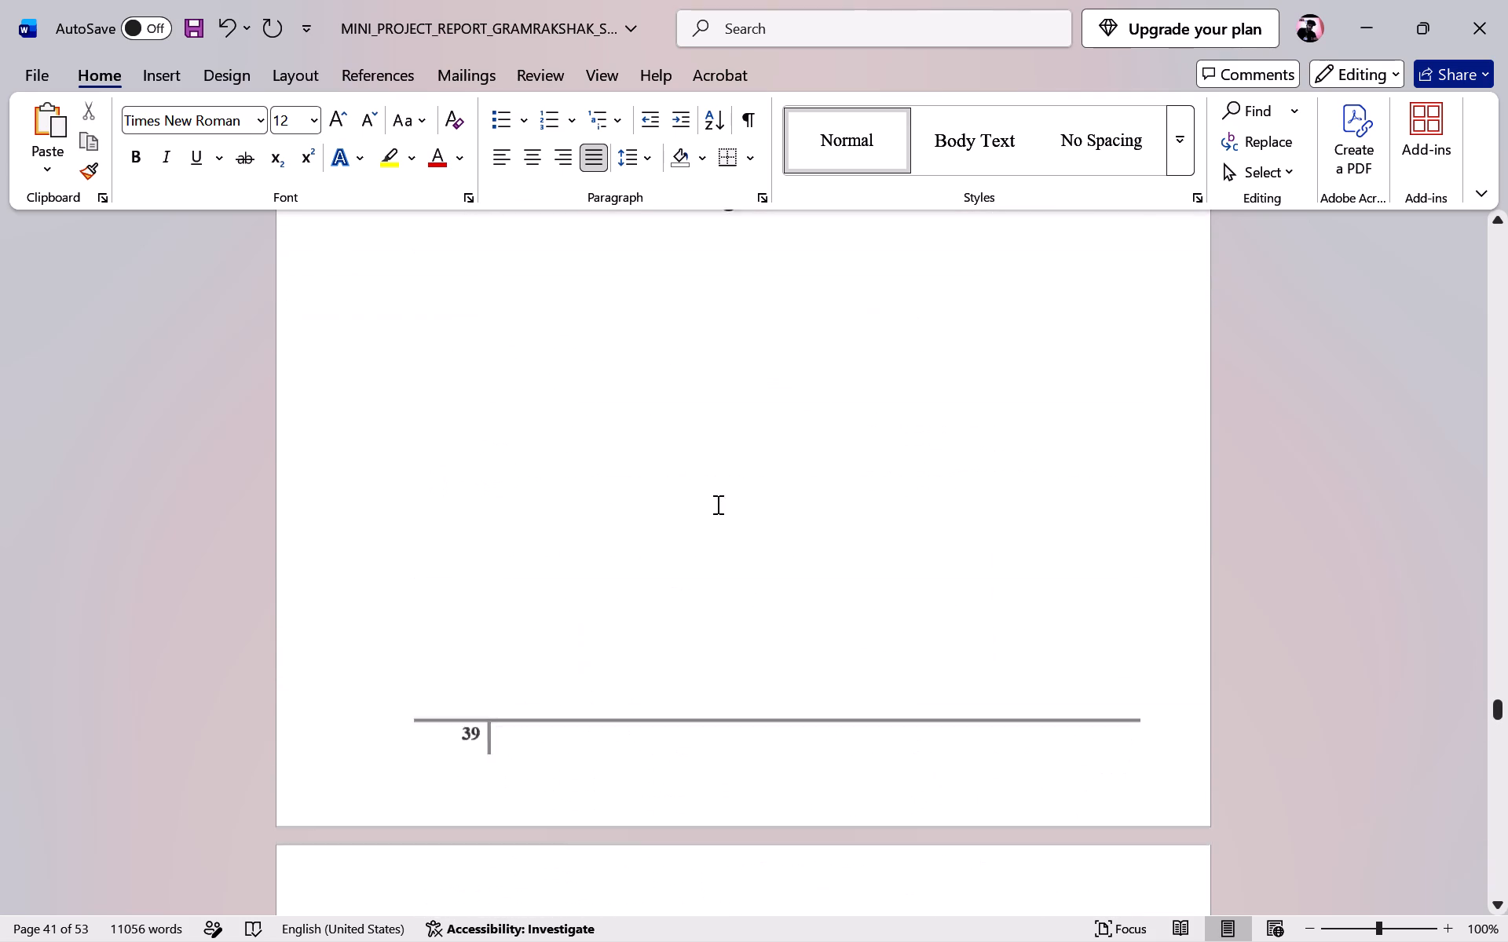
scroll(716, 504, "up", 1)
scroll(716, 504, "down", 2)
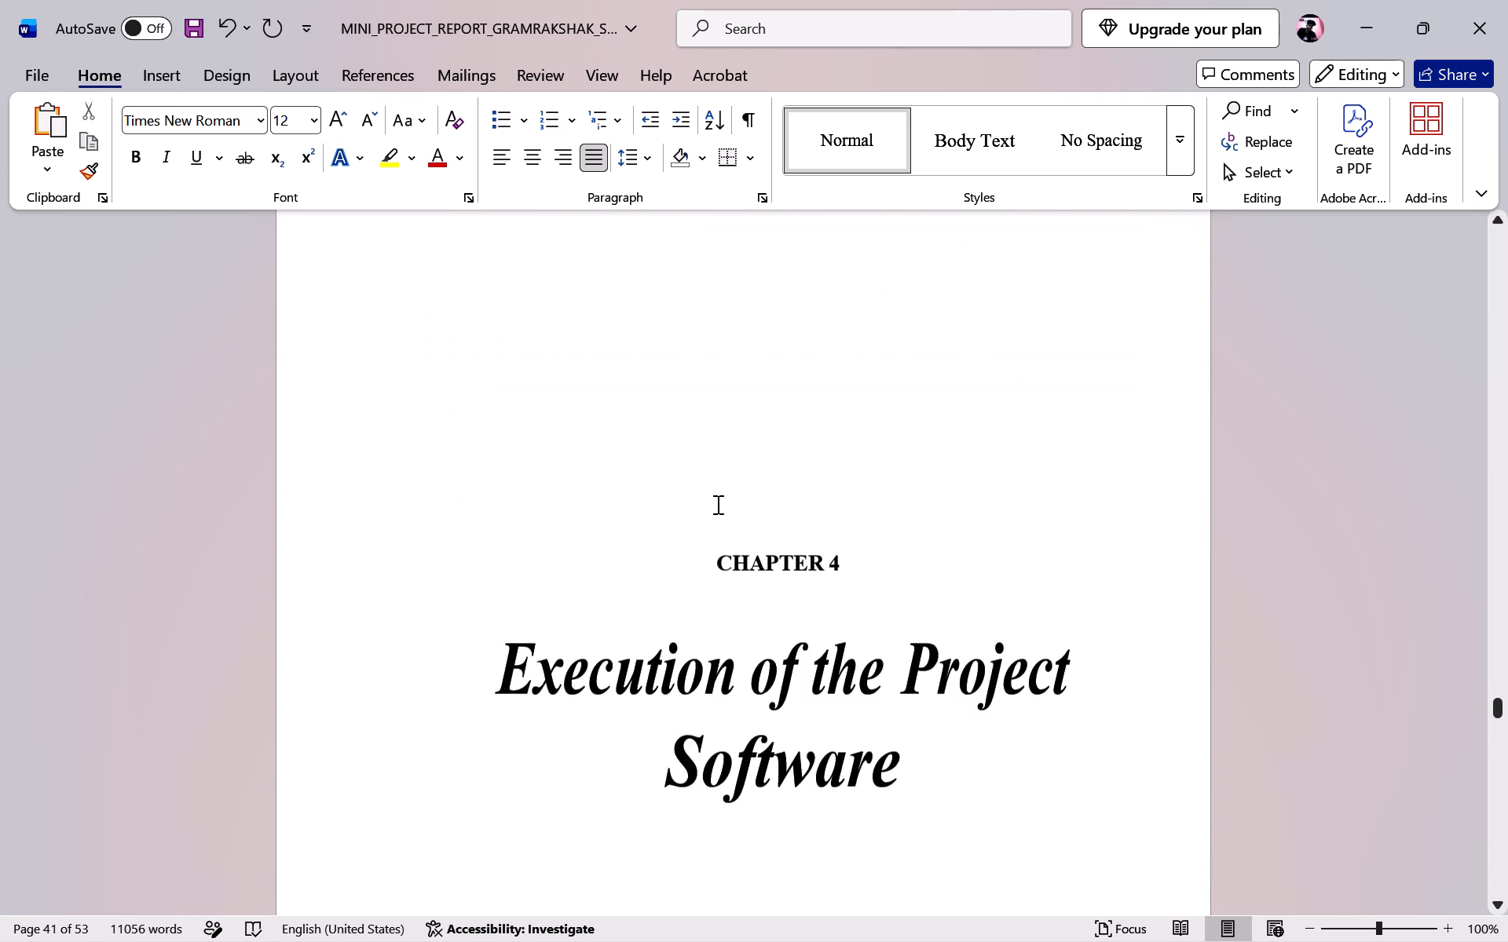
scroll(716, 504, "down", 3)
scroll(716, 504, "up", 2)
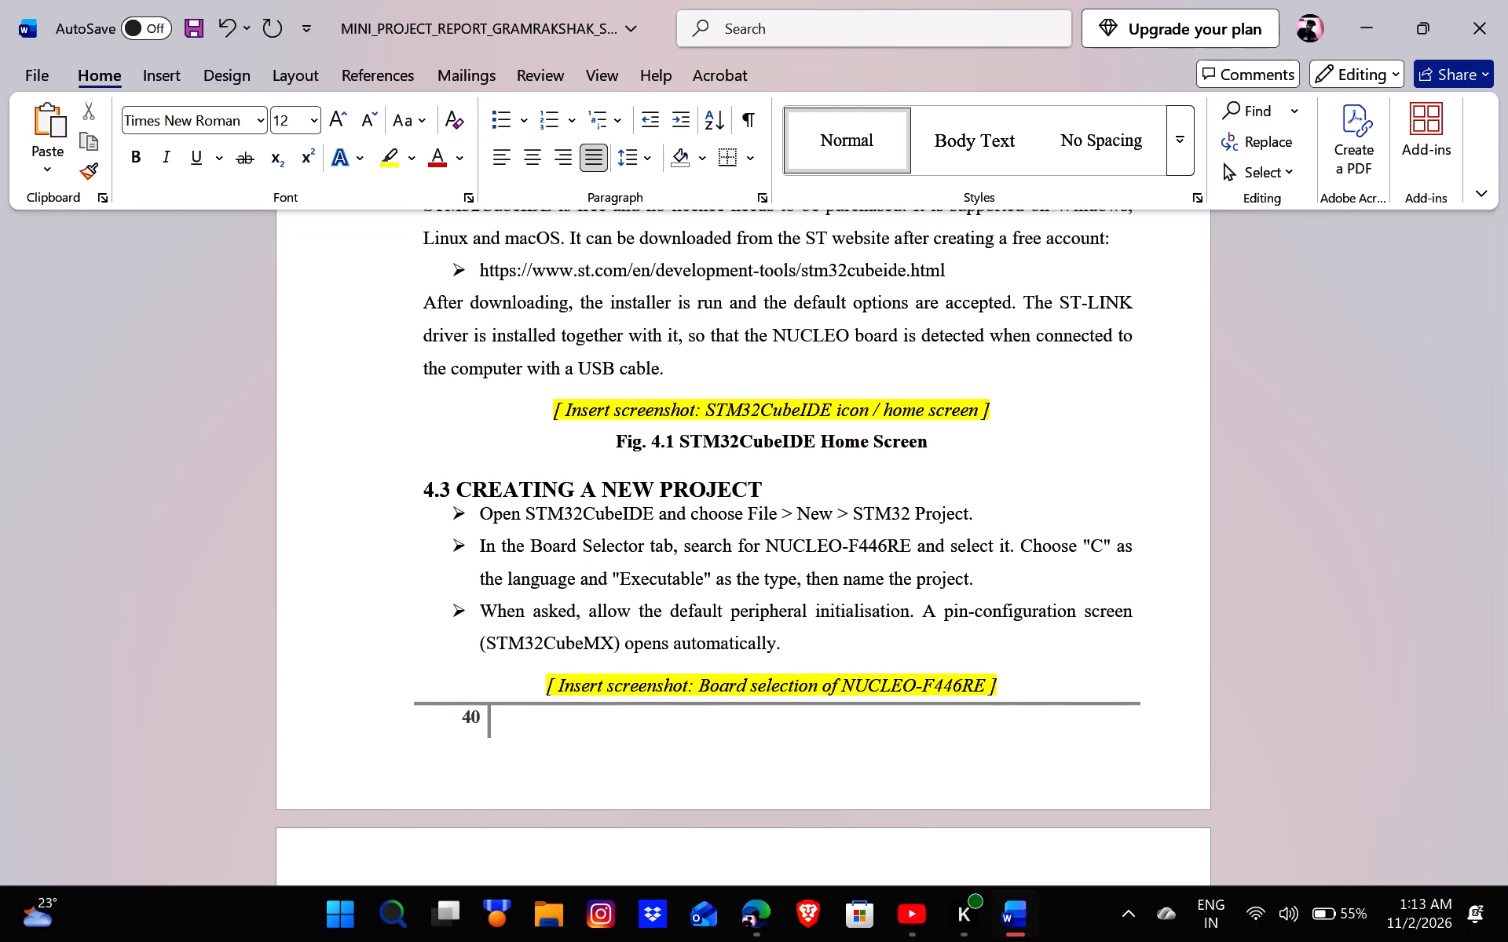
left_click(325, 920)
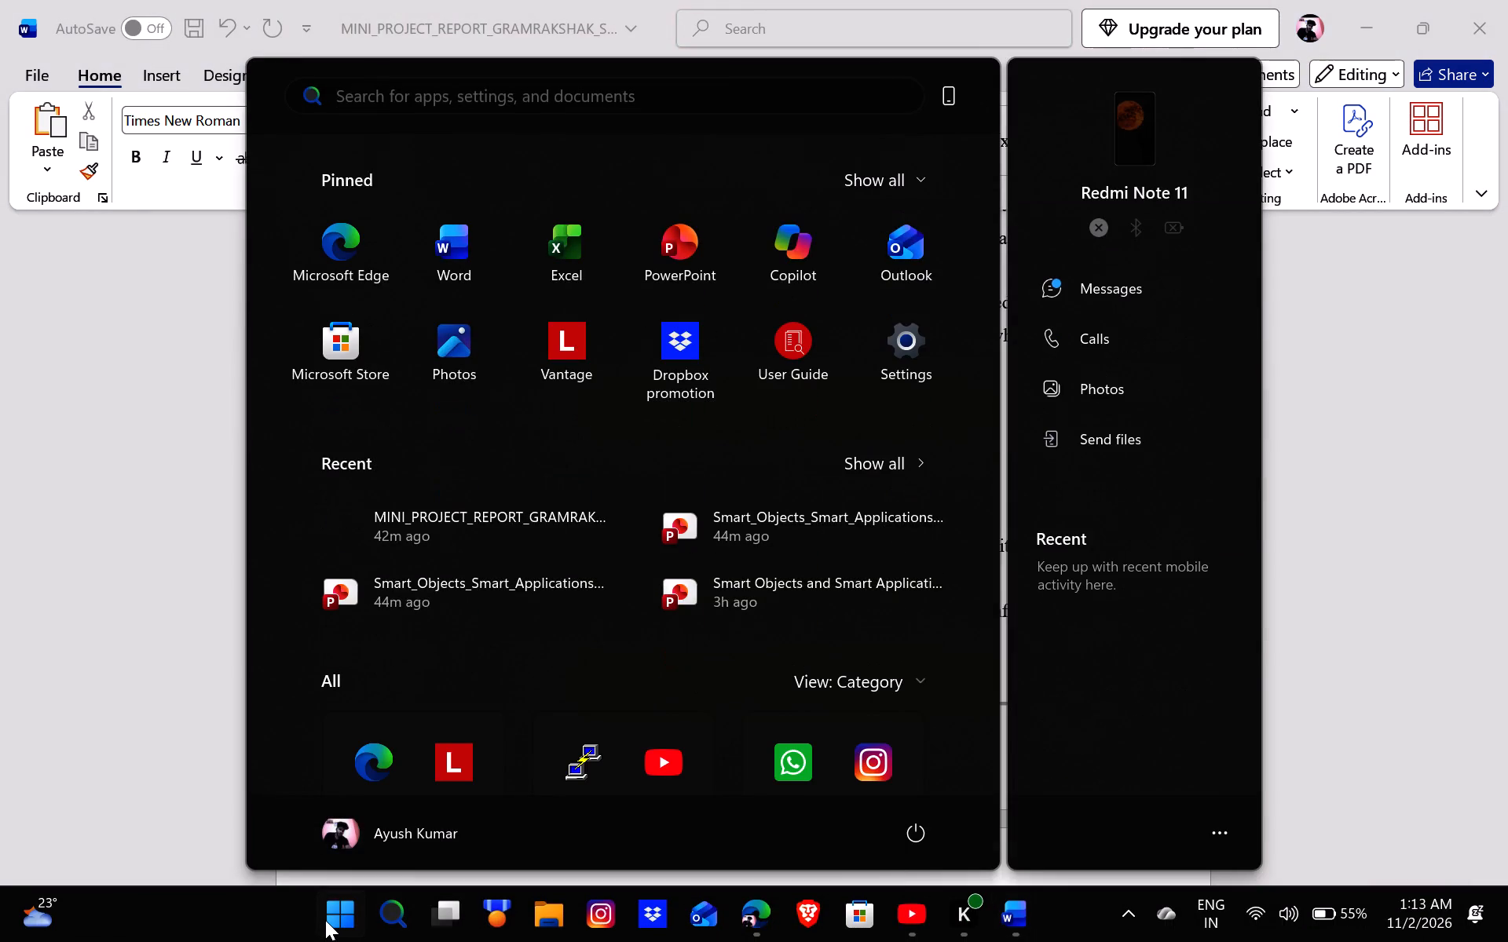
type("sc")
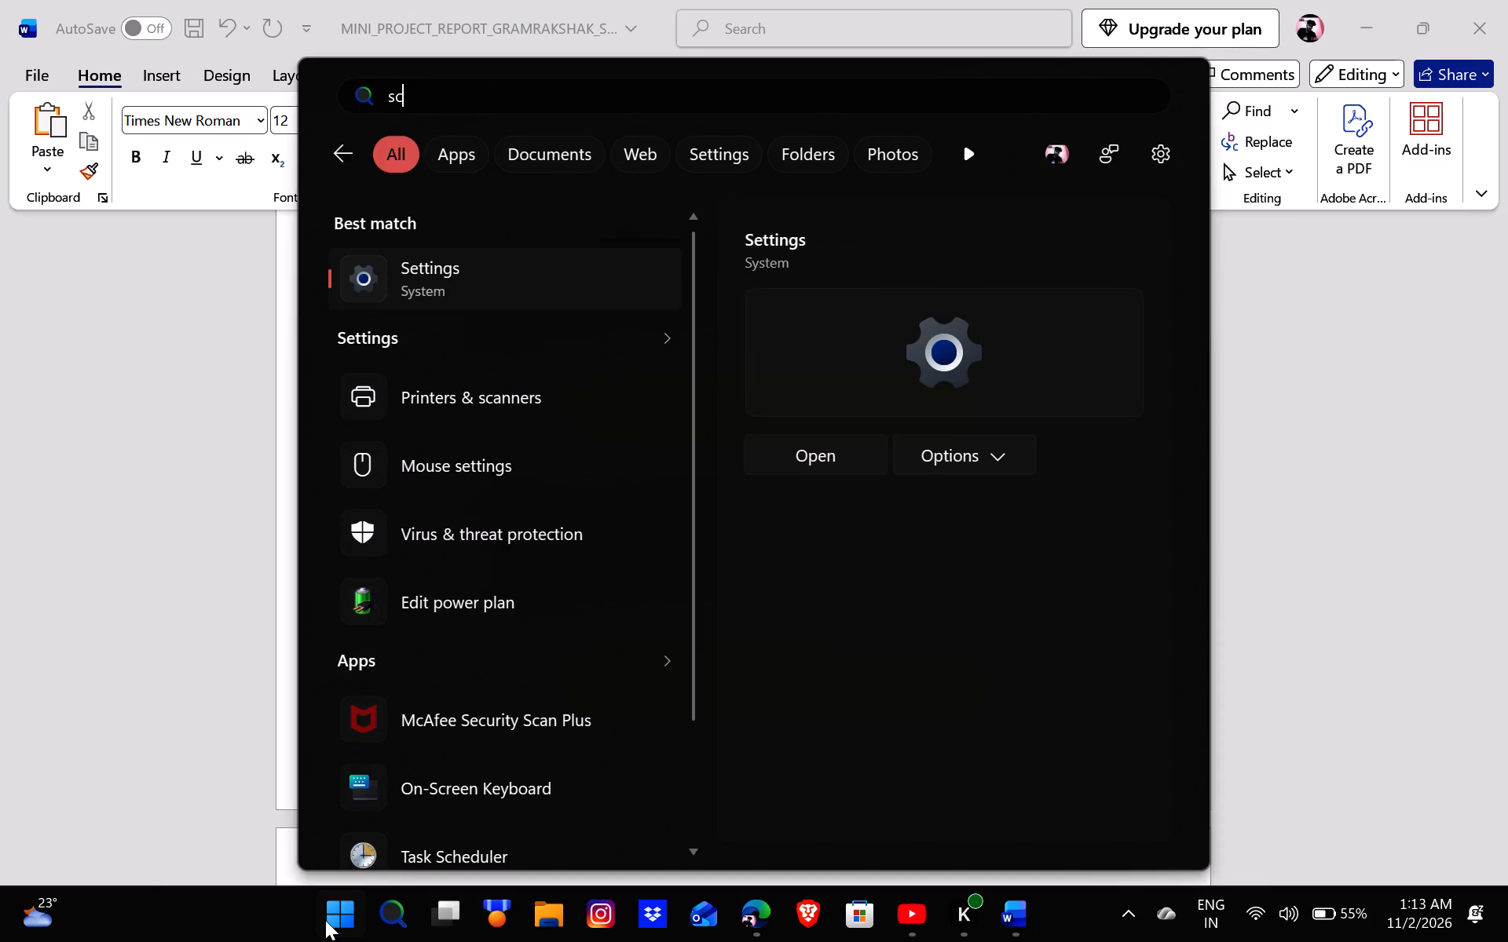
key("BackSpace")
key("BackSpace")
Switch to File Explorer and open the Screenshots folder inside Pictures.
left_click(563, 930)
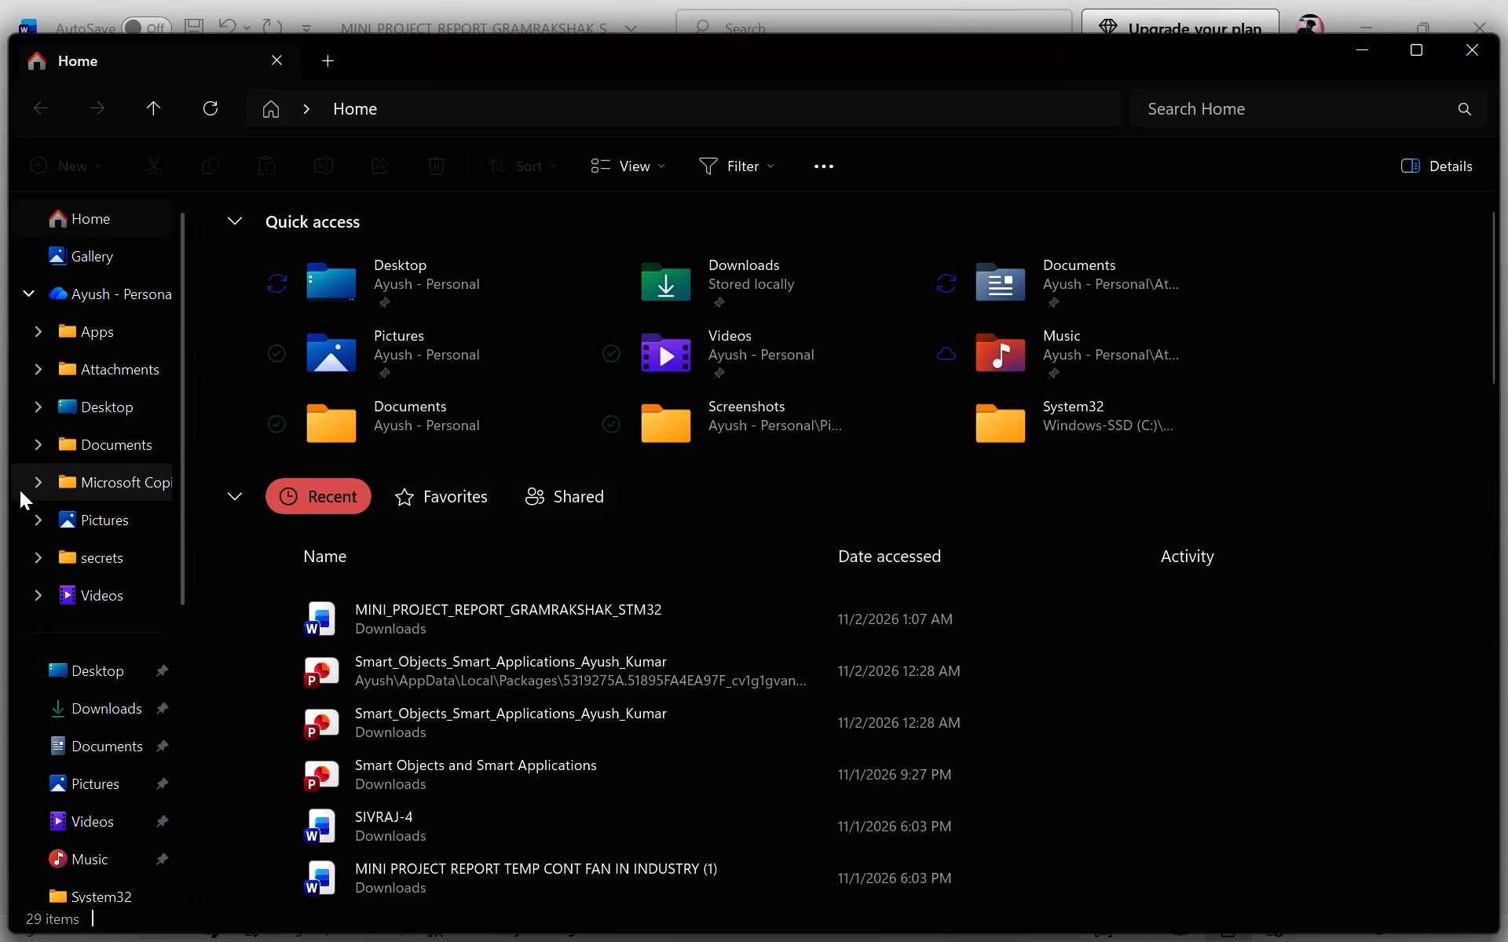
left_click(122, 506)
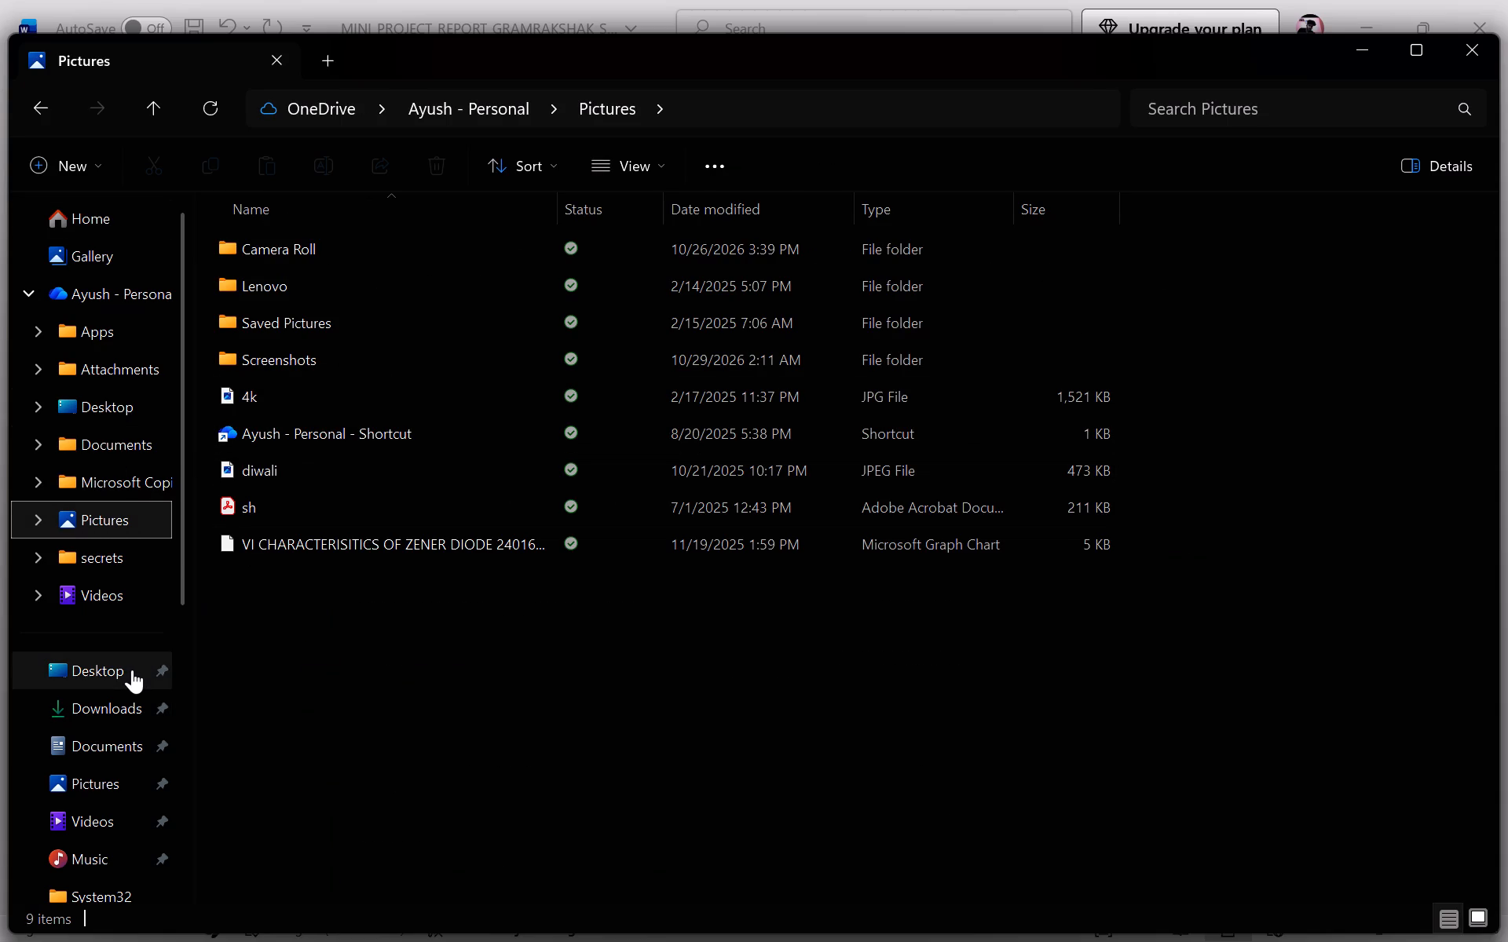
scroll(130, 670, "down", 1)
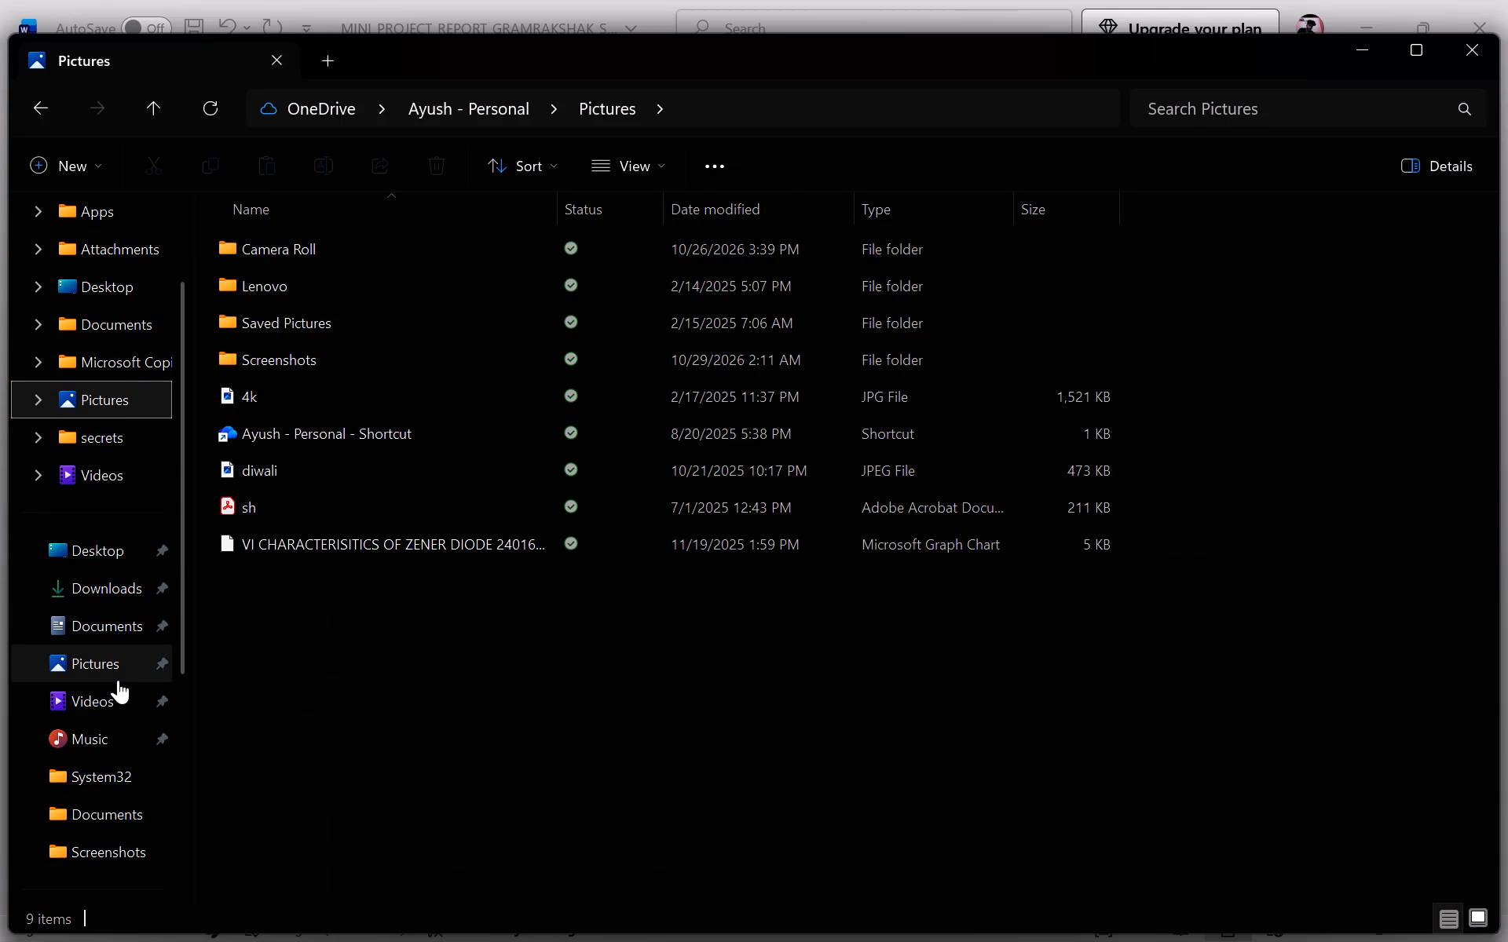
left_click(118, 680)
scroll(134, 583, "down", 1)
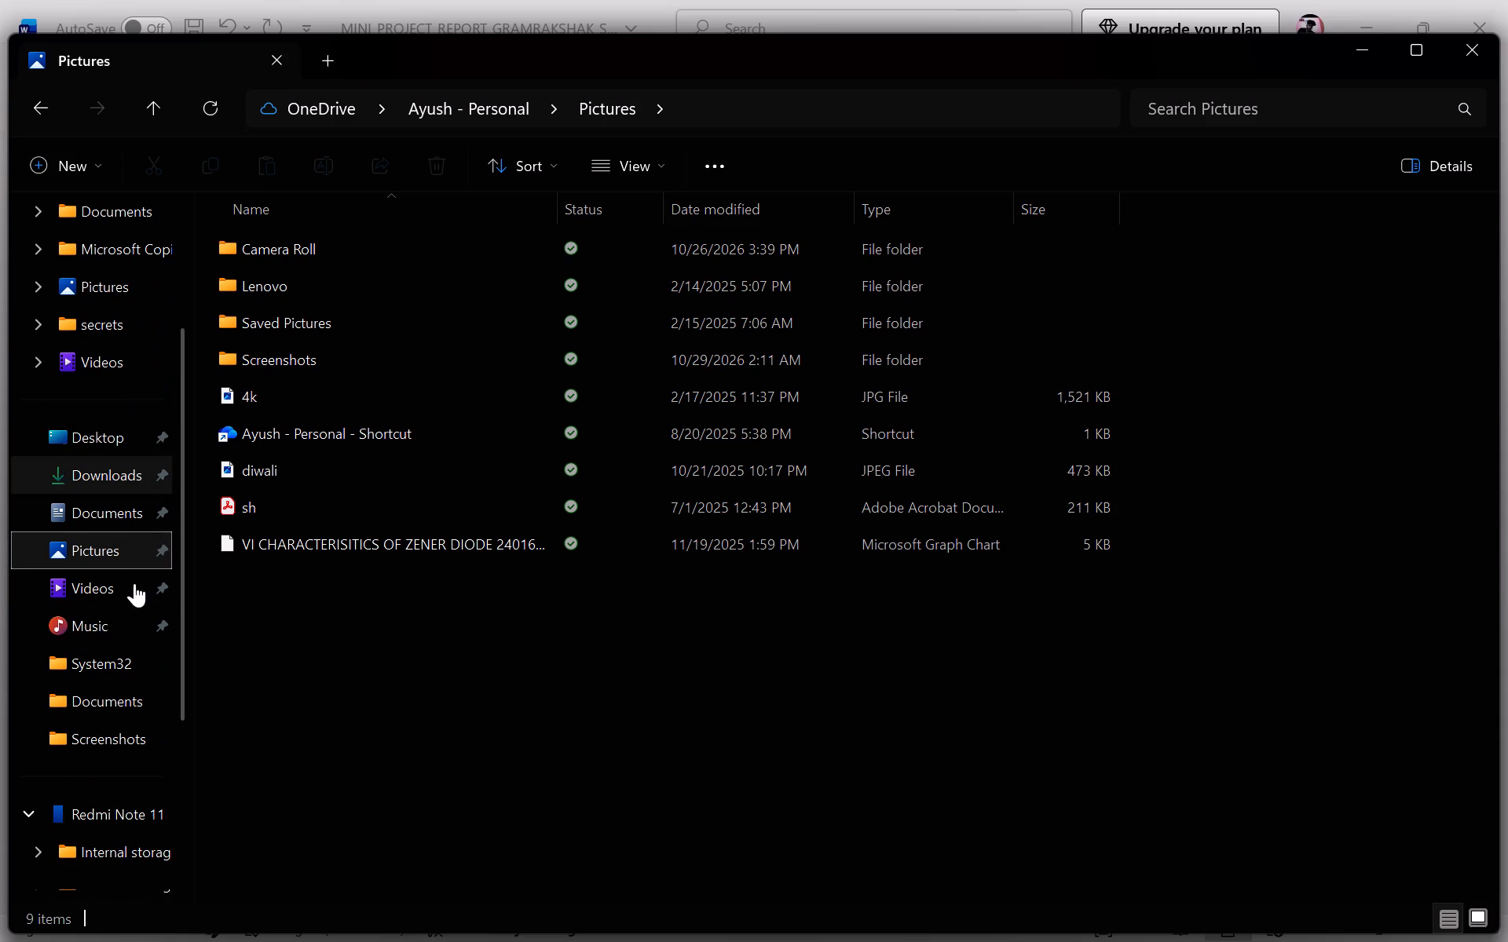
double_click(126, 721)
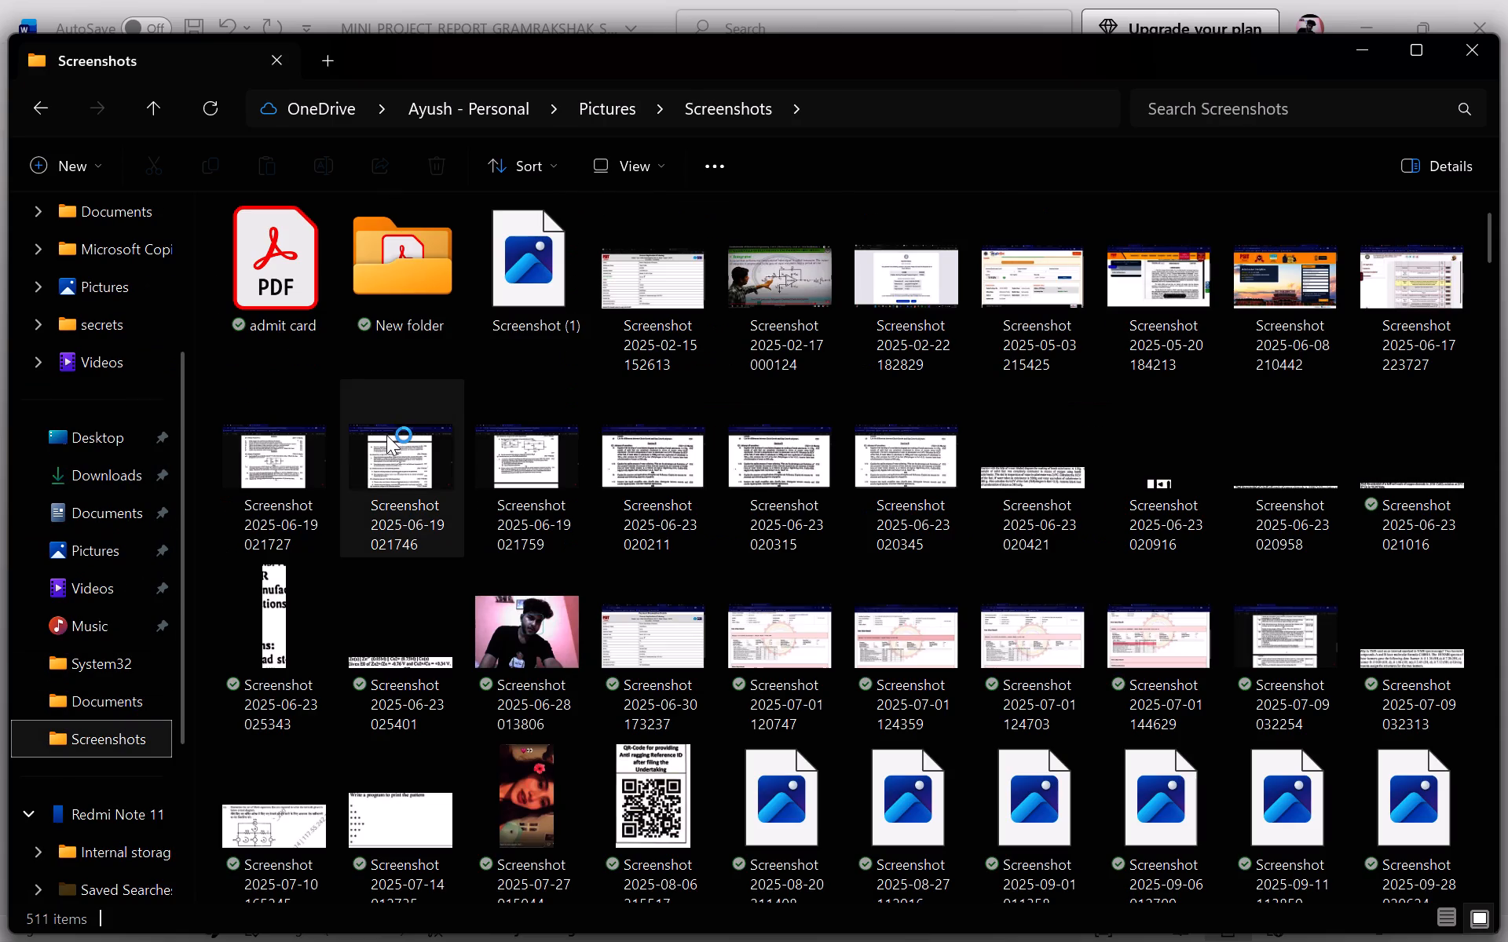
Sort the files in the Screenshots folder by date, newest first.
scroll(639, 334, "down", 2)
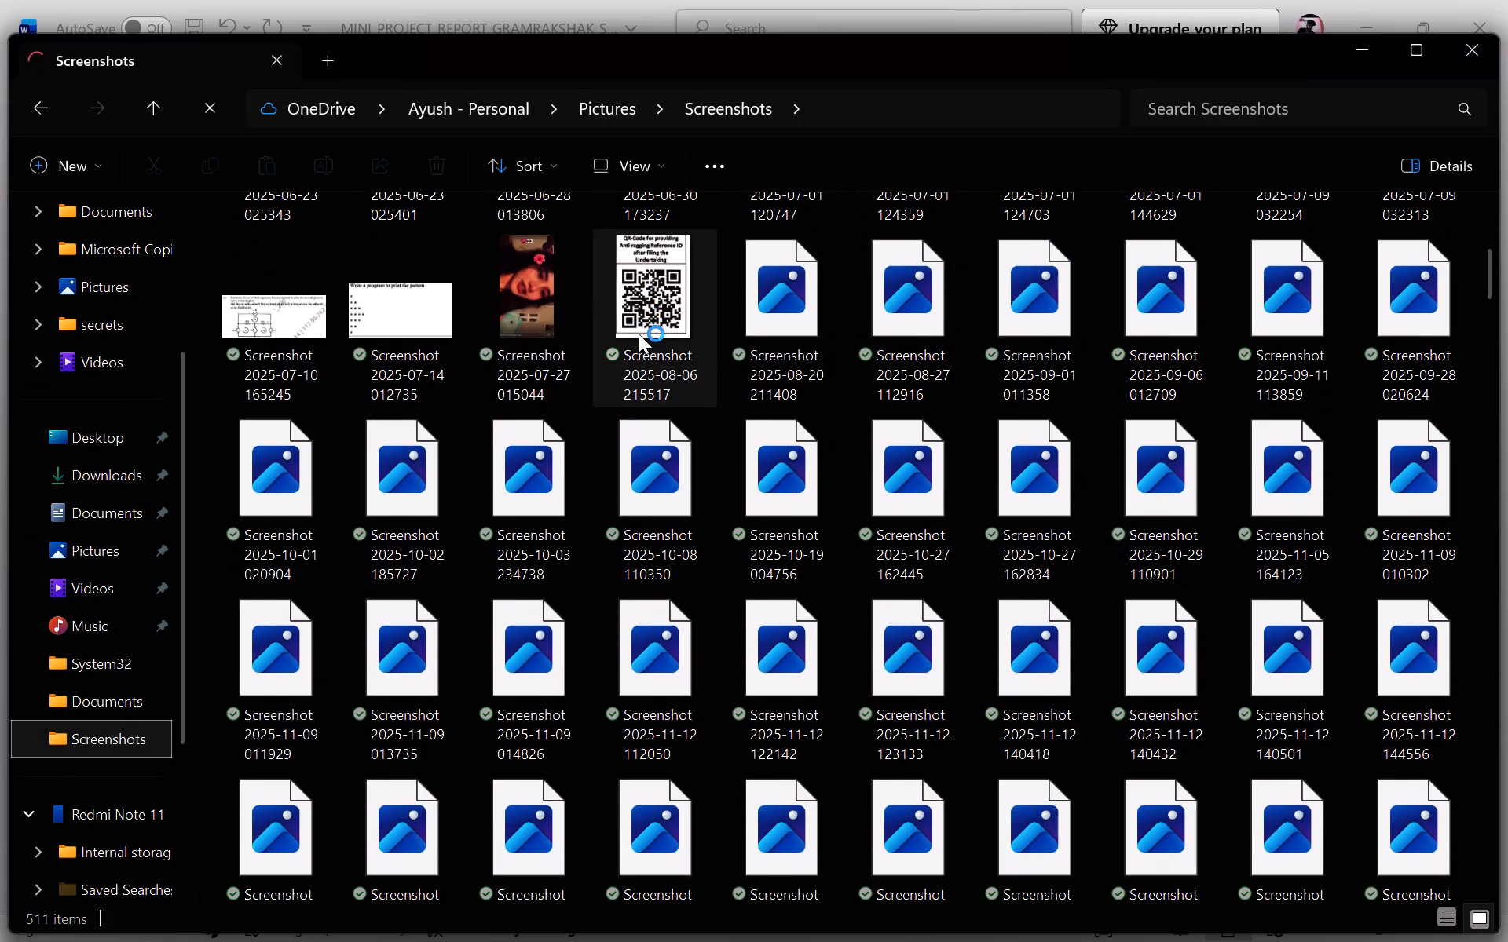
scroll(639, 334, "up", 6)
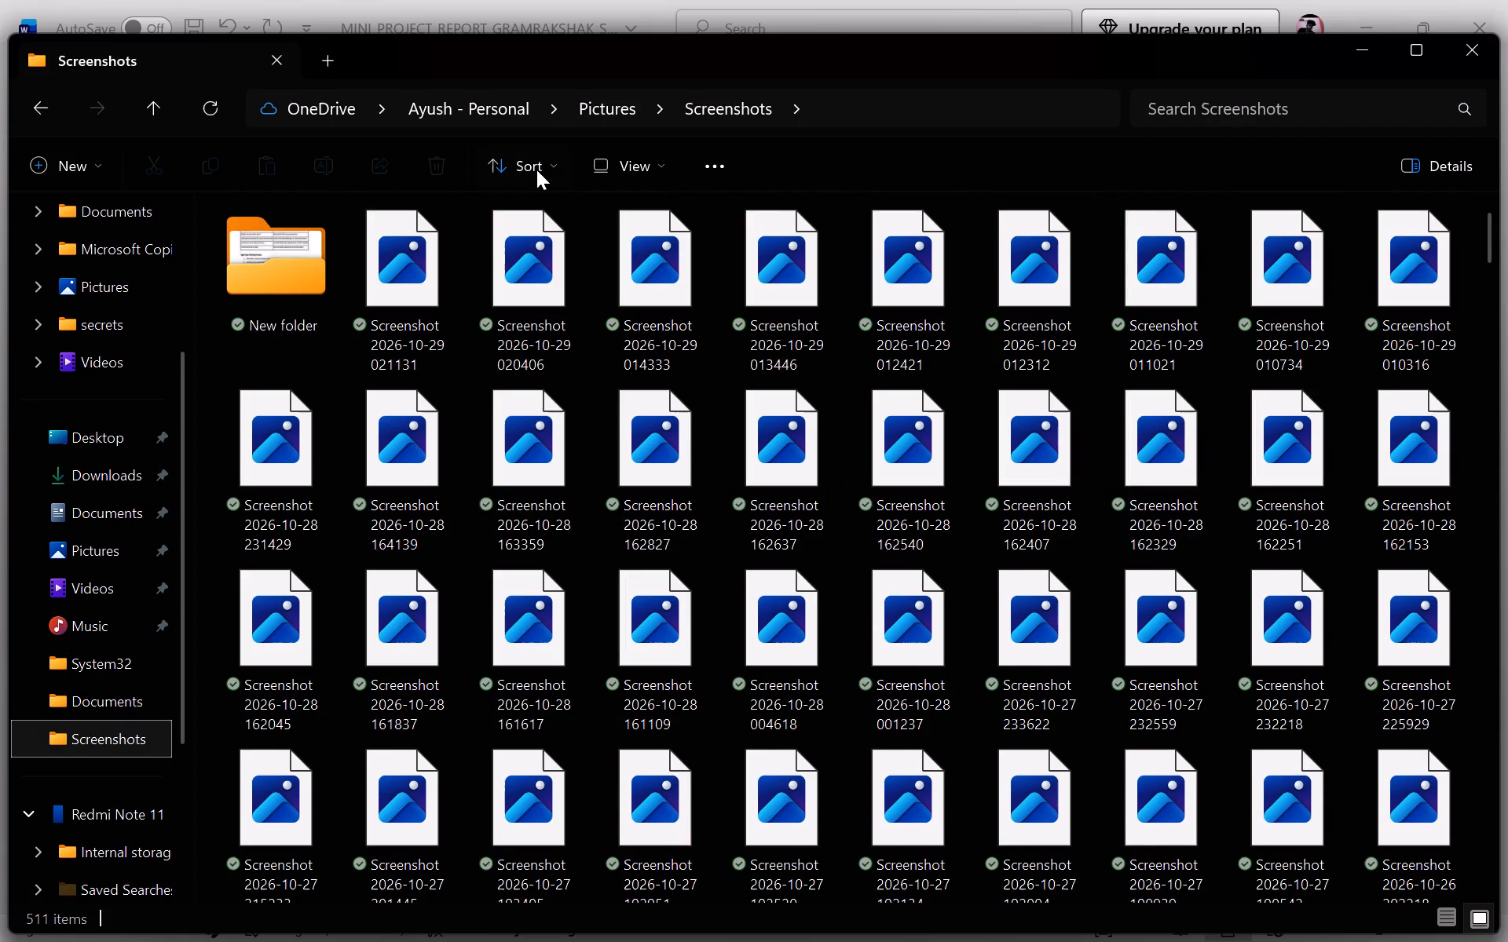
left_click(536, 170)
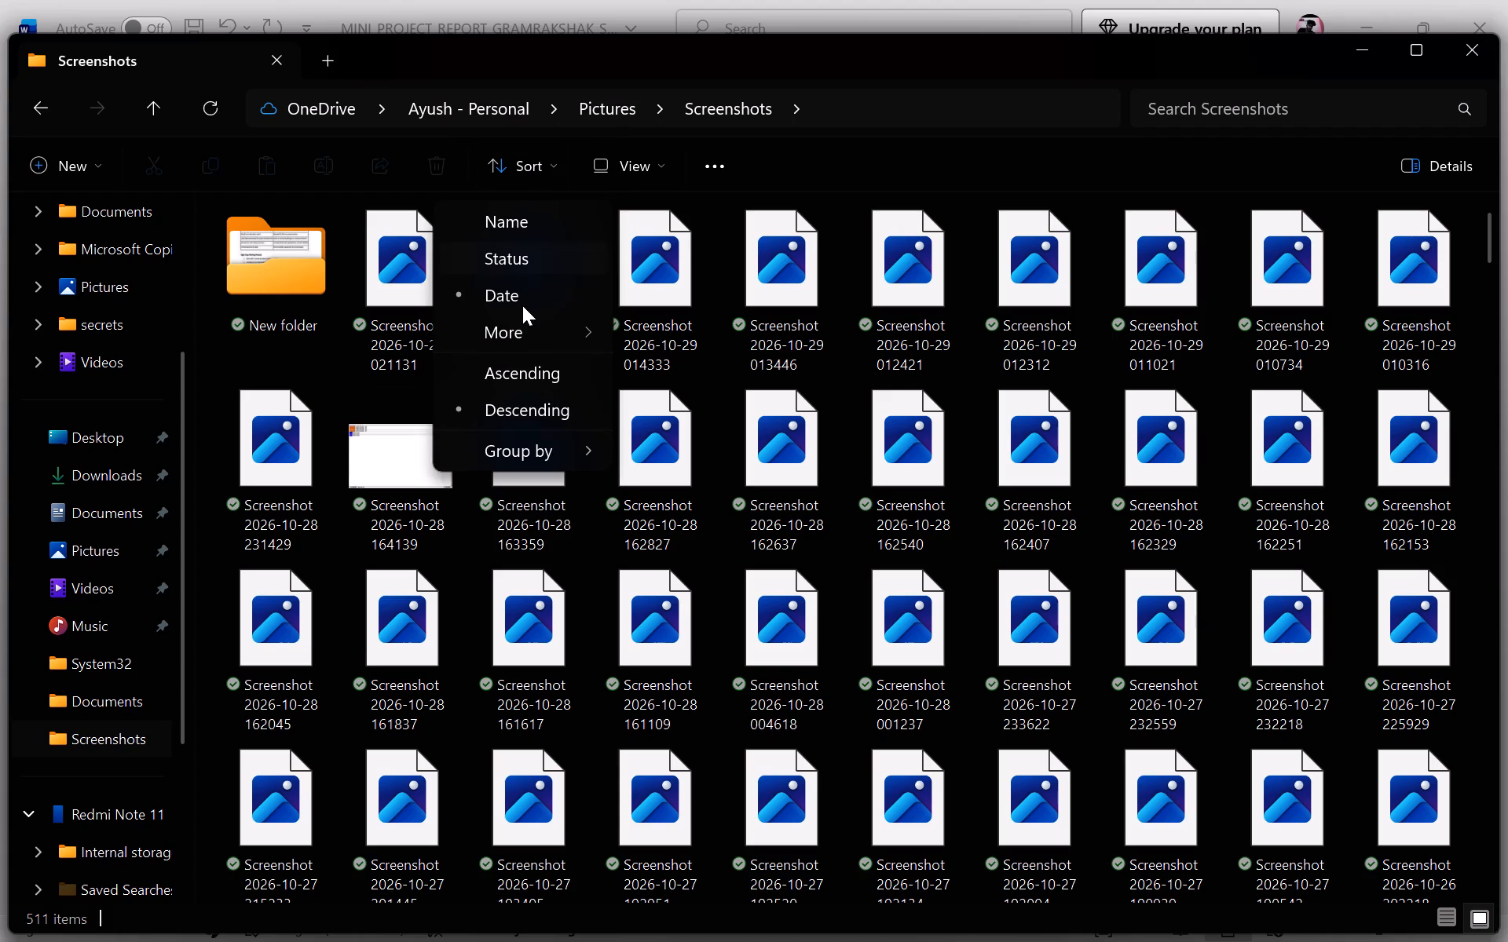
scroll(522, 305, "down", 1)
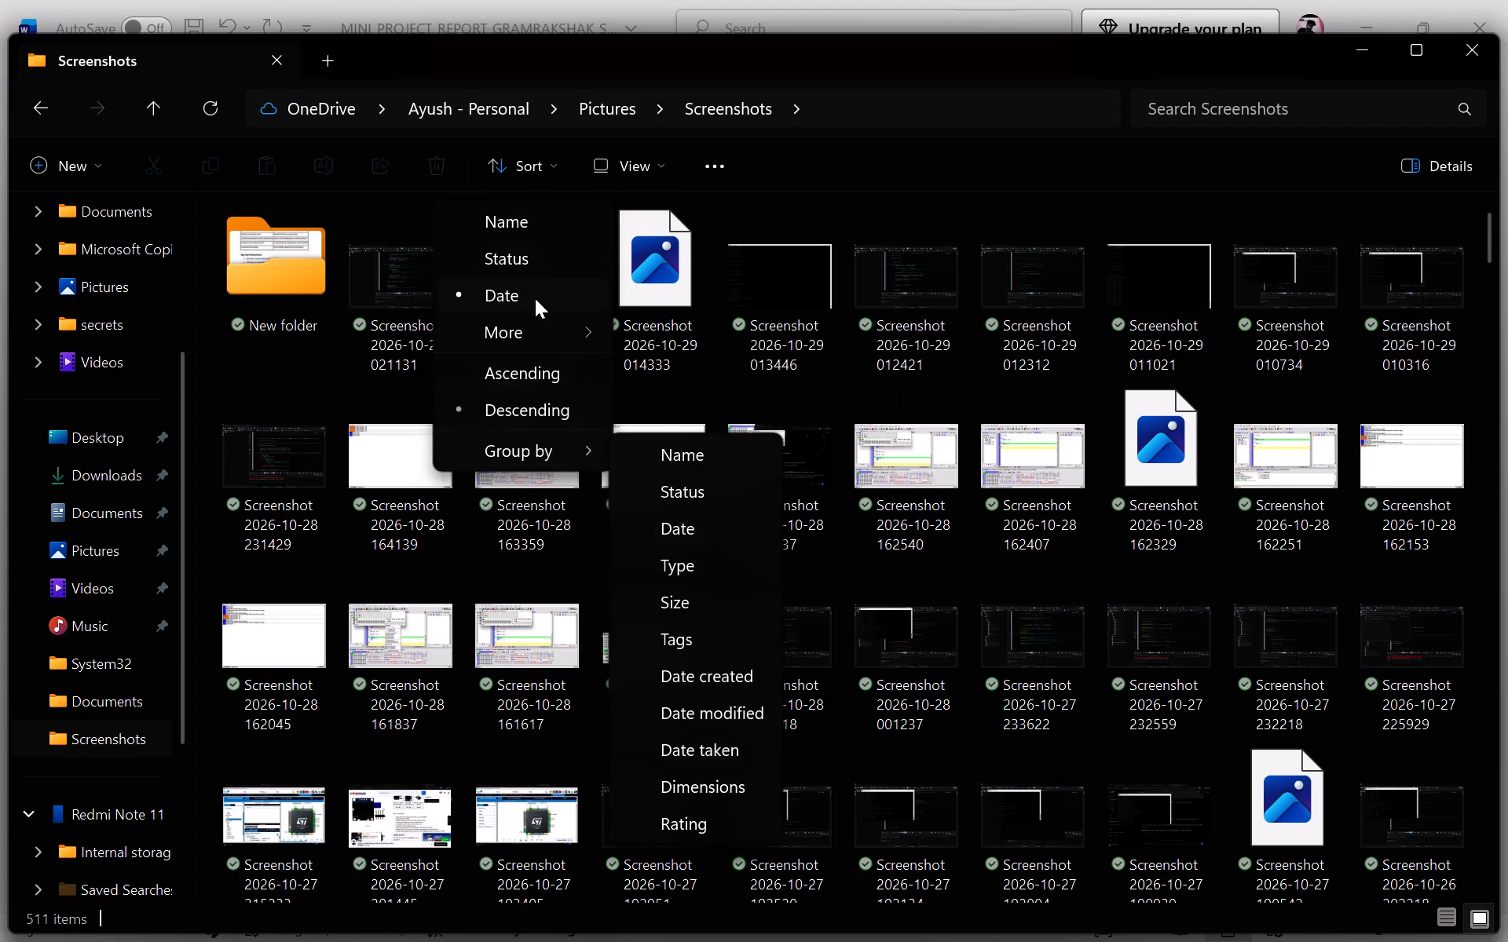
left_click(531, 291)
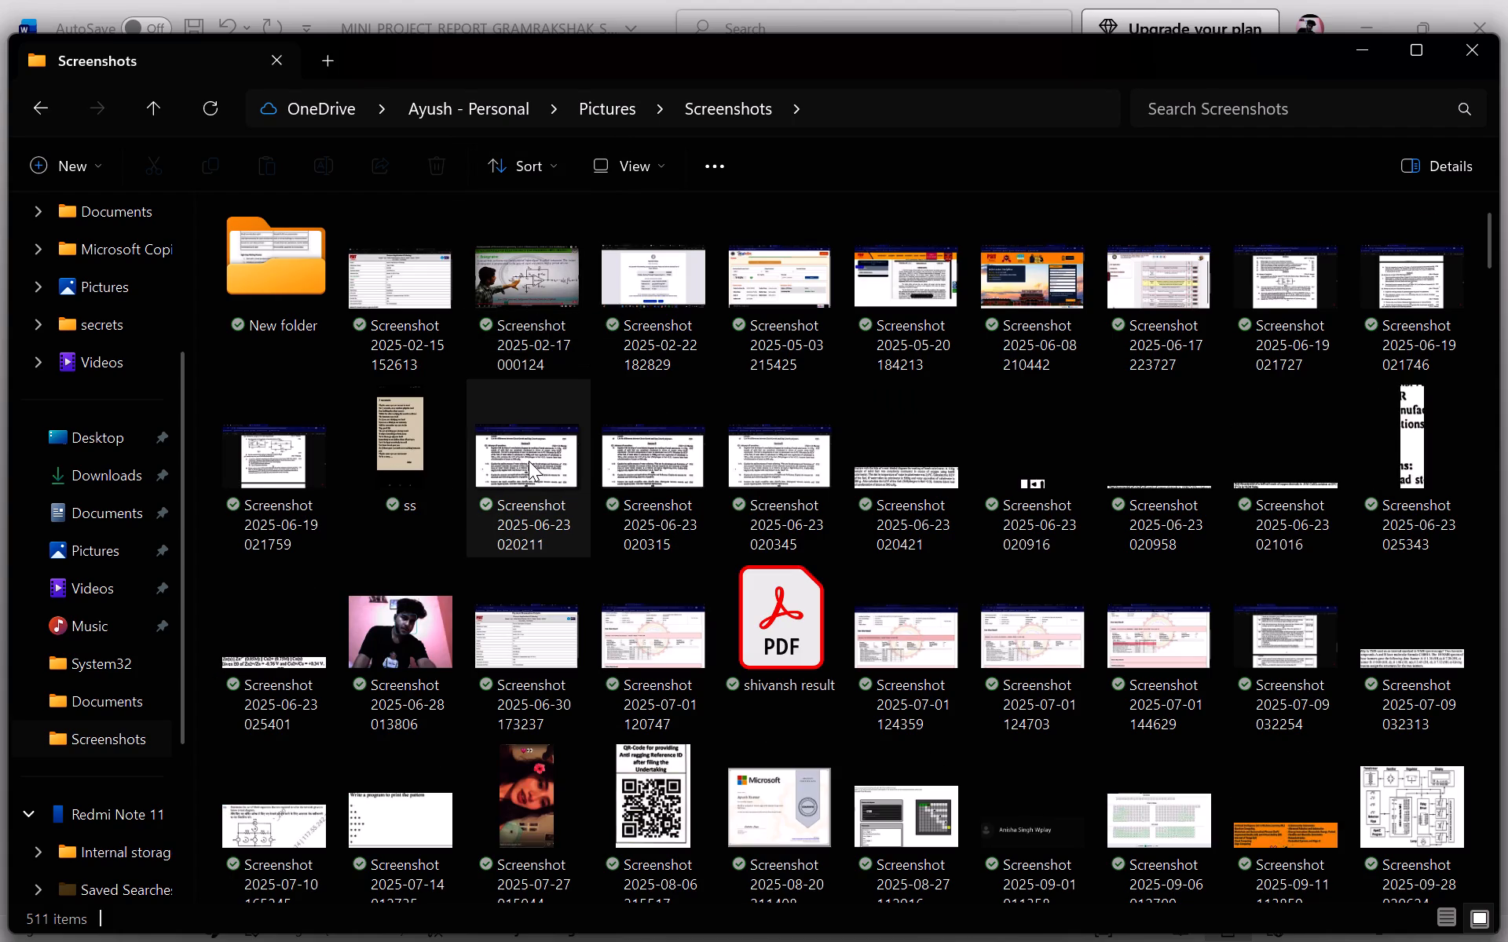
left_click(532, 152)
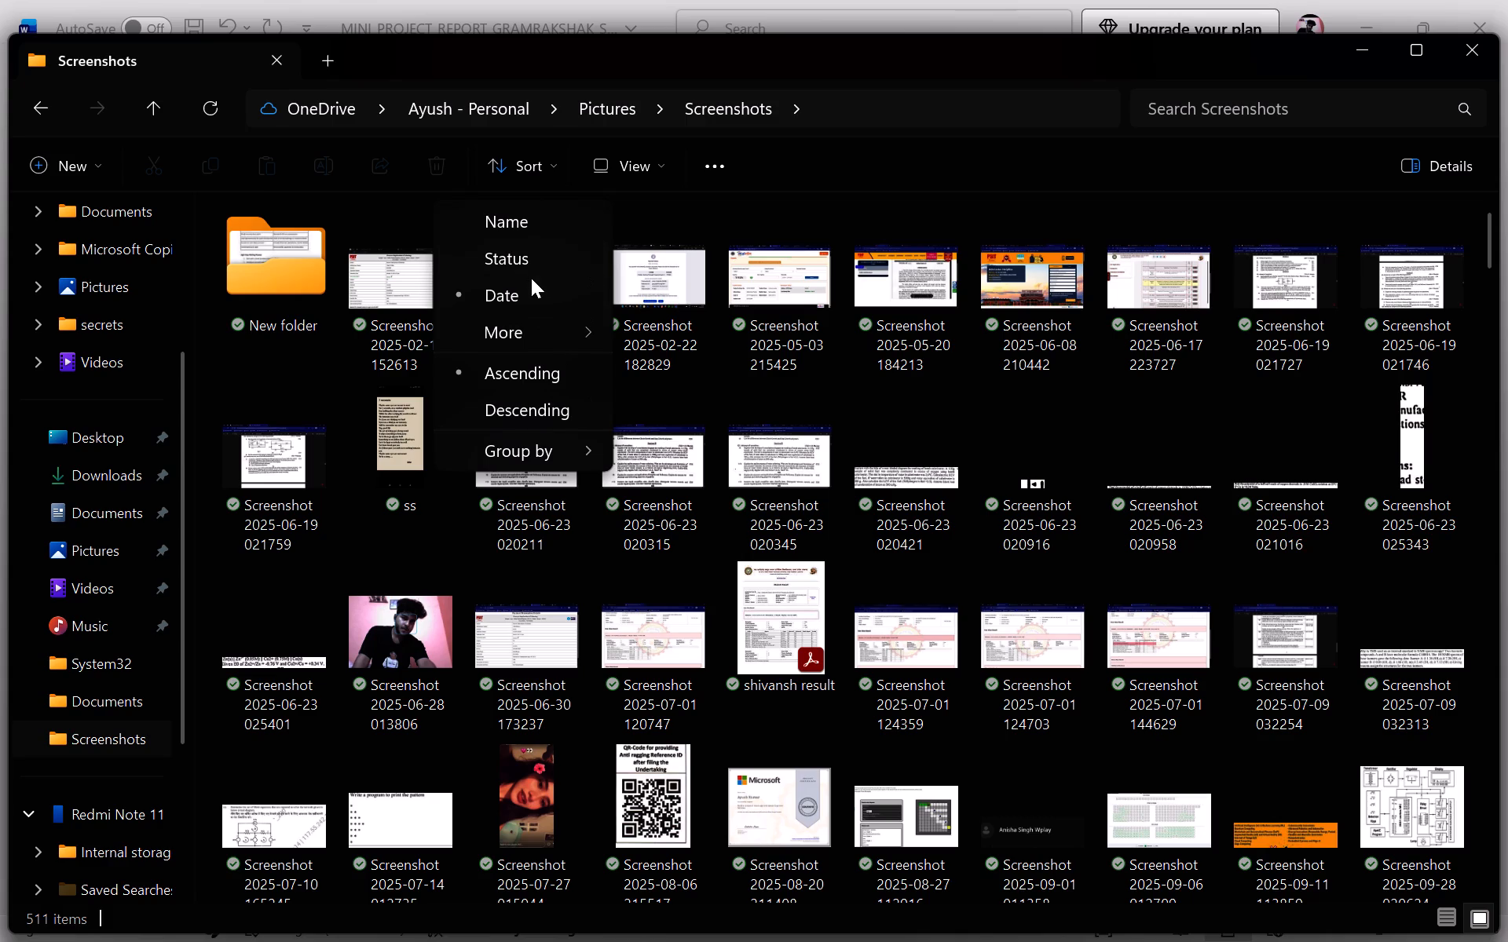
left_click(526, 287)
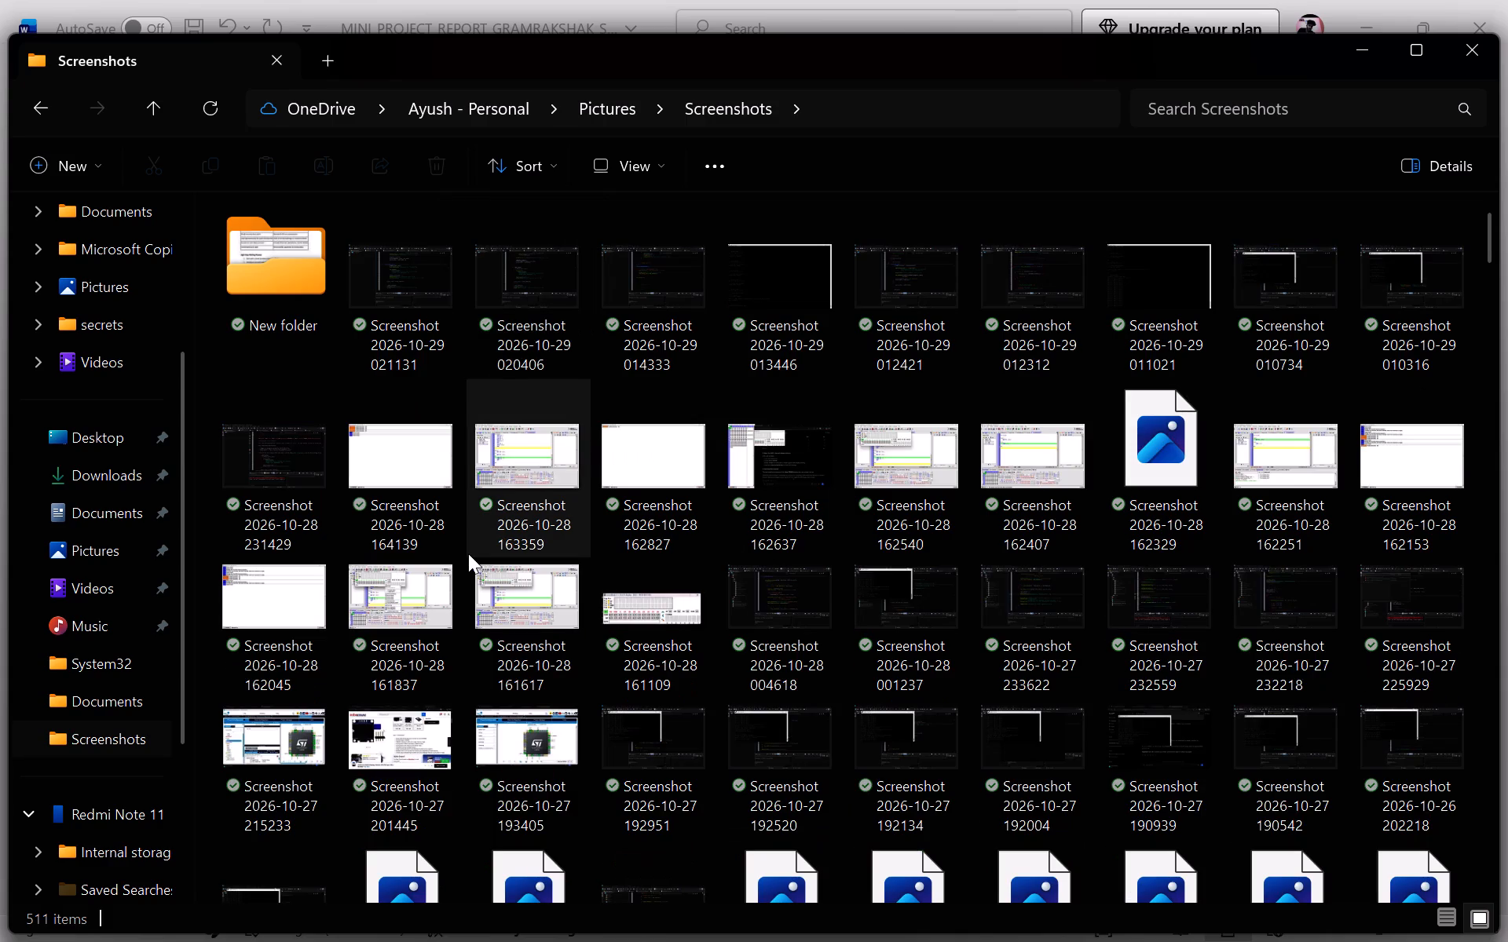
Open Screenshot 2026-10-29 020406.png, the STM32CubeIDE capture, and copy the image.
left_click(523, 261)
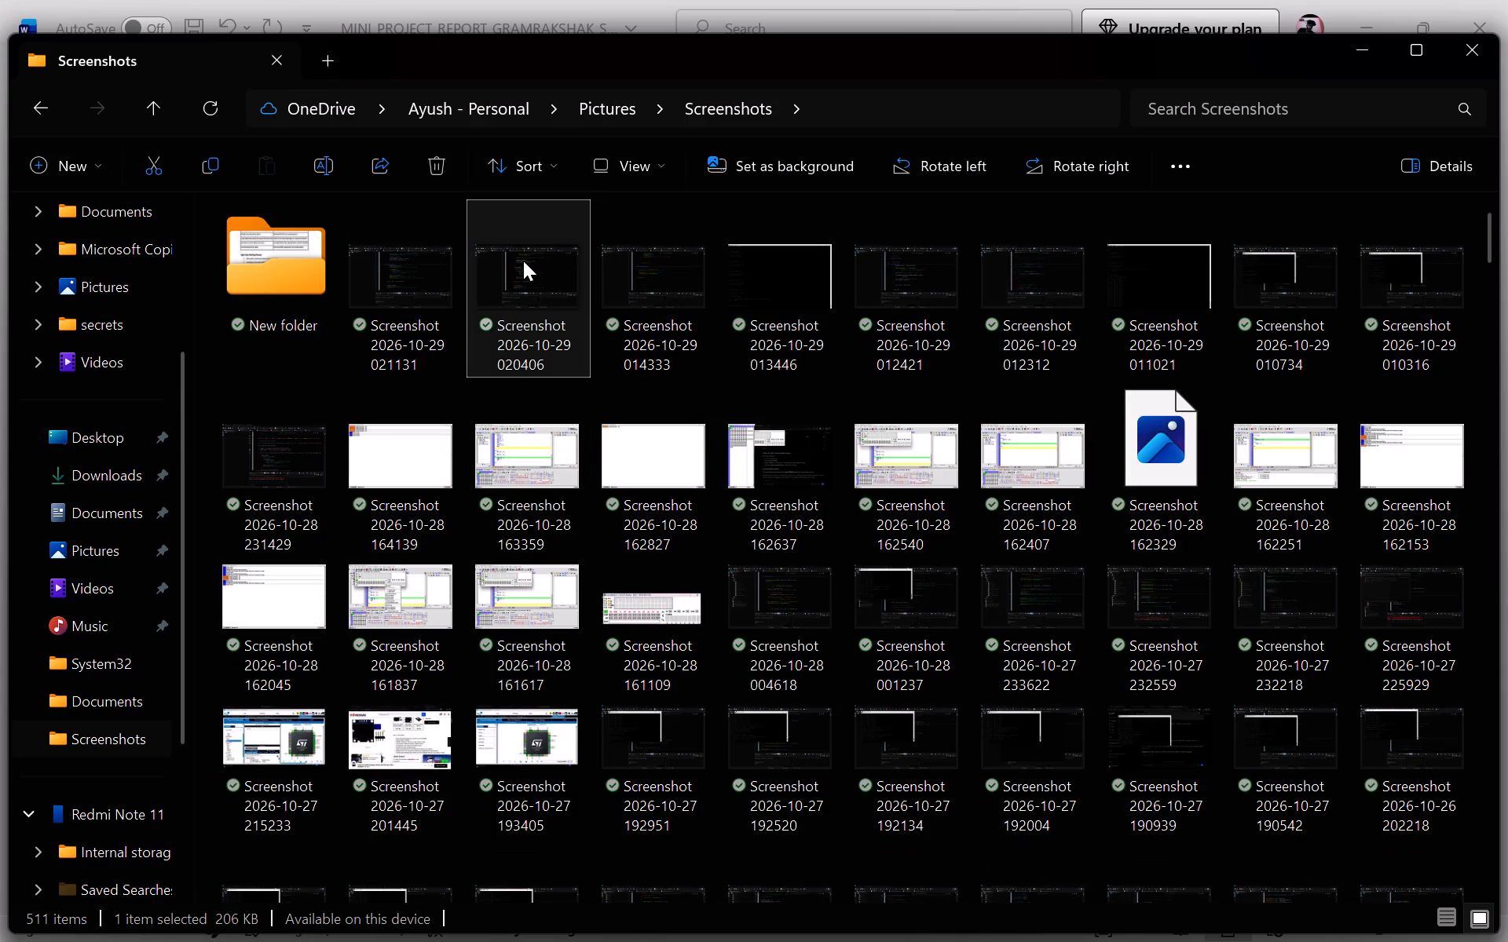
double_click(523, 261)
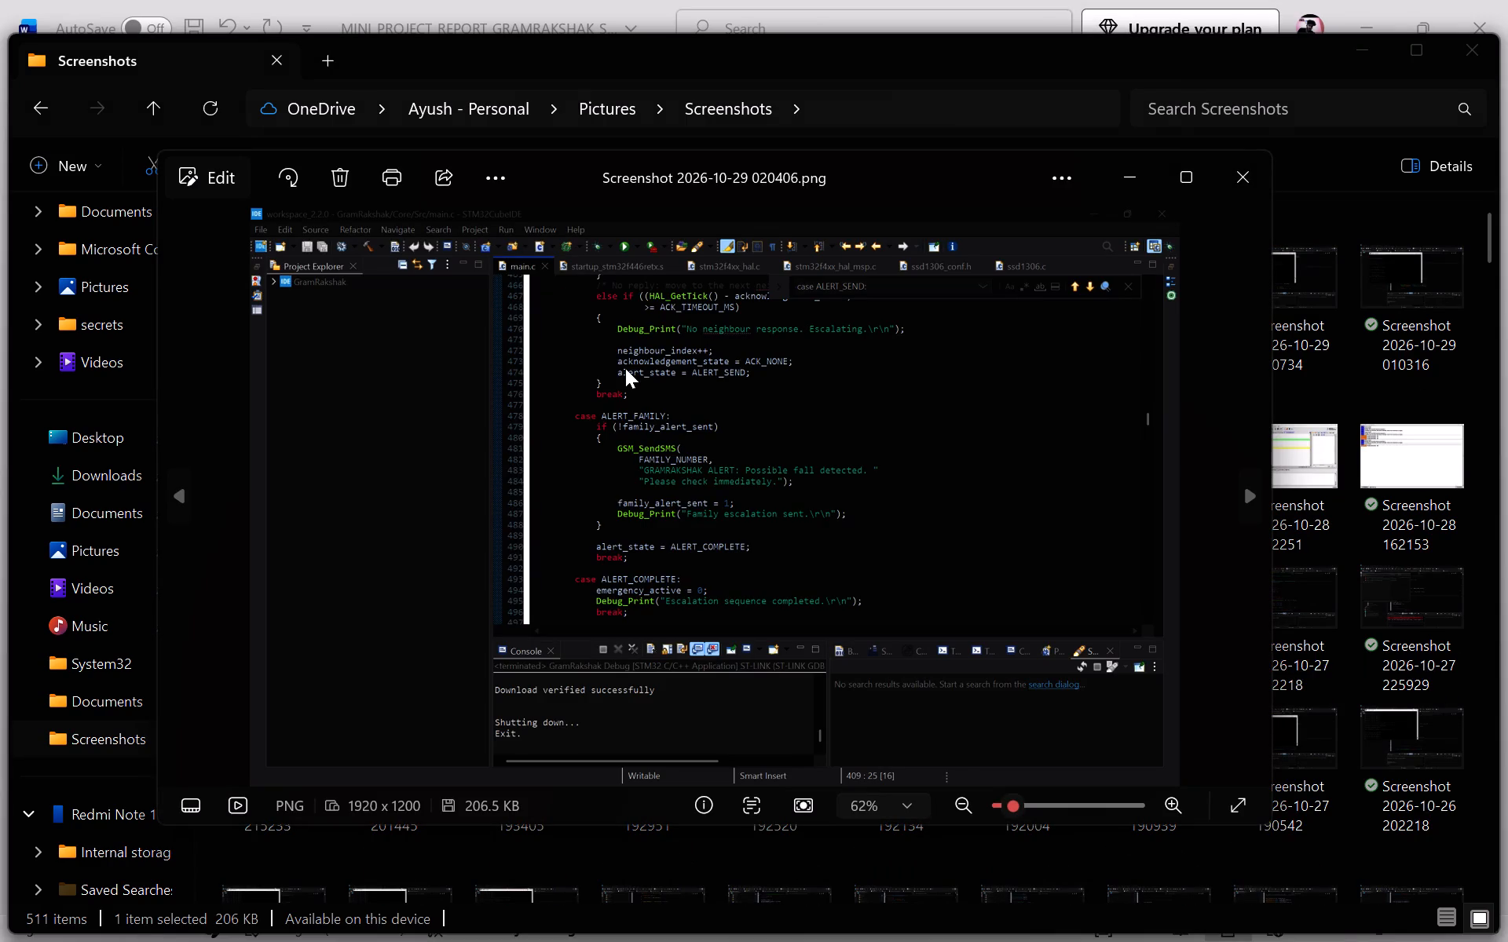
right_click(625, 368)
left_click(671, 407)
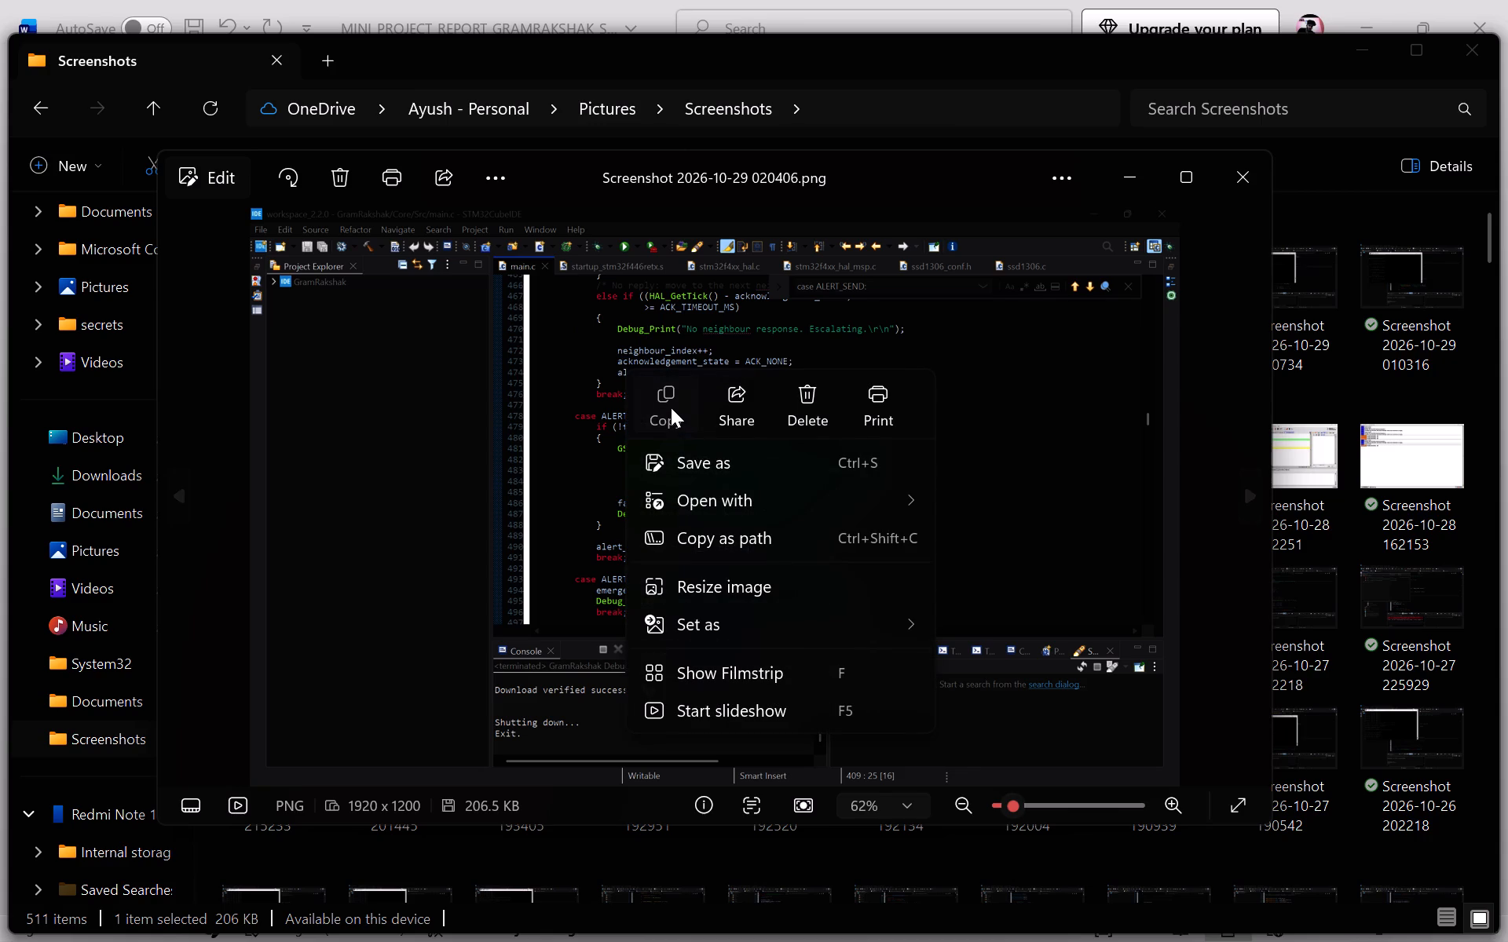
Switch back to the GramRakshak report in Word and delete the highlighted STM32CubeIDE home screen placeholder above the Fig. 4.1 caption.
left_click(833, 228)
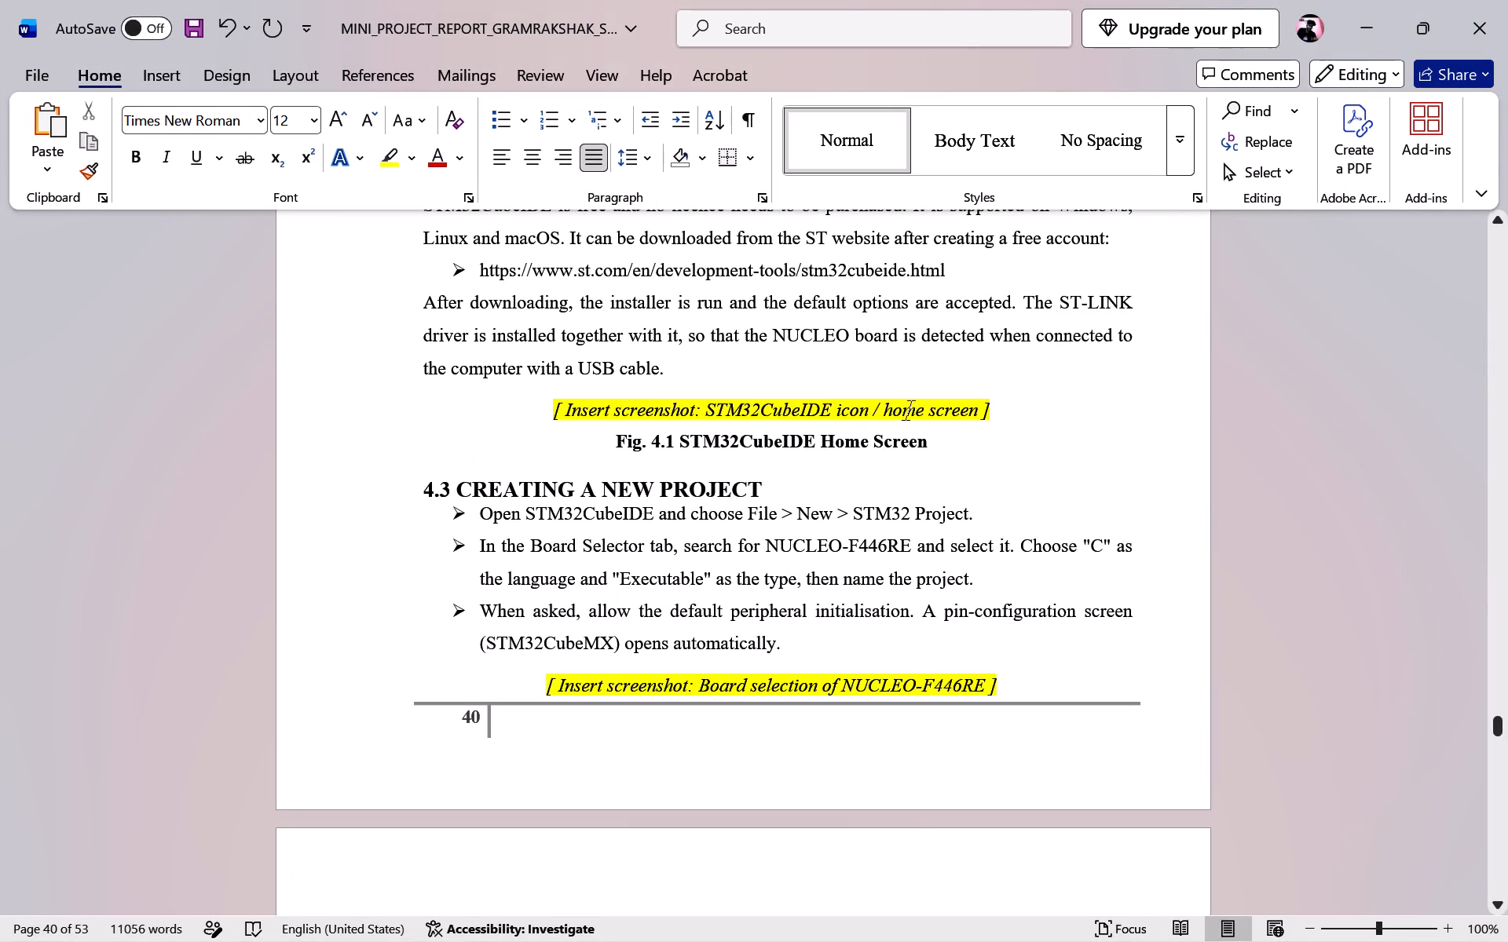
left_click(1006, 407)
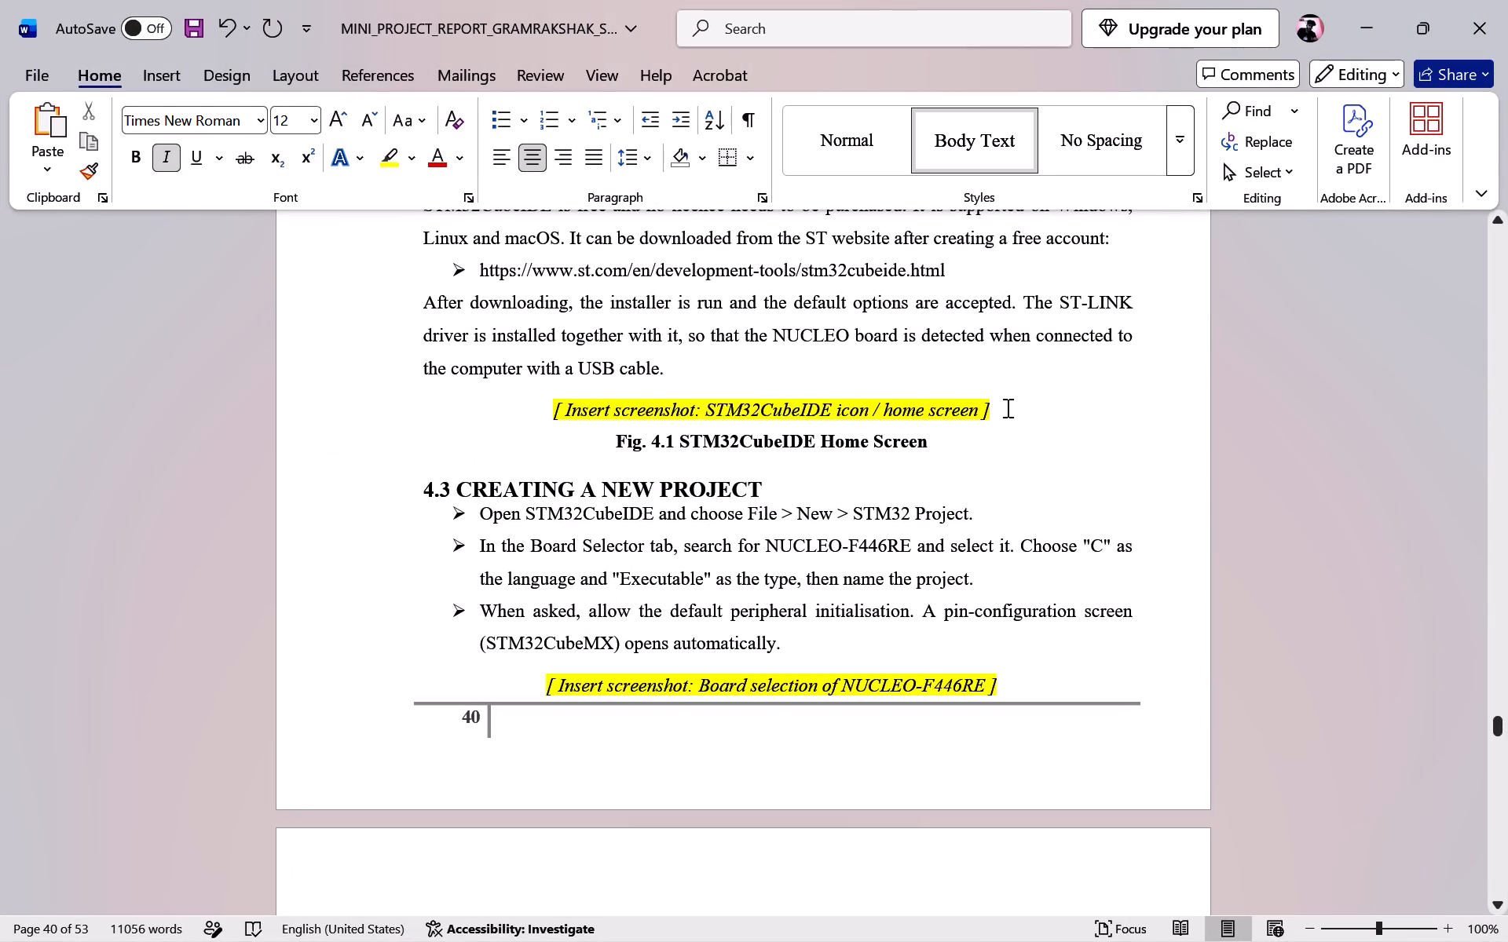
key("BackSpace")
key("BackSpace")
key("BackSpace")
key("BackSpace")
key("BackSpace")
key("BackSpace")
key("BackSpace")
key("BackSpace")
key("BackSpace")
key("BackSpace")
key("BackSpace")
key("BackSpace")
key("BackSpace")
key("BackSpace")
key("BackSpace")
key("BackSpace")
key("BackSpace")
key("BackSpace")
key("BackSpace")
key("BackSpace")
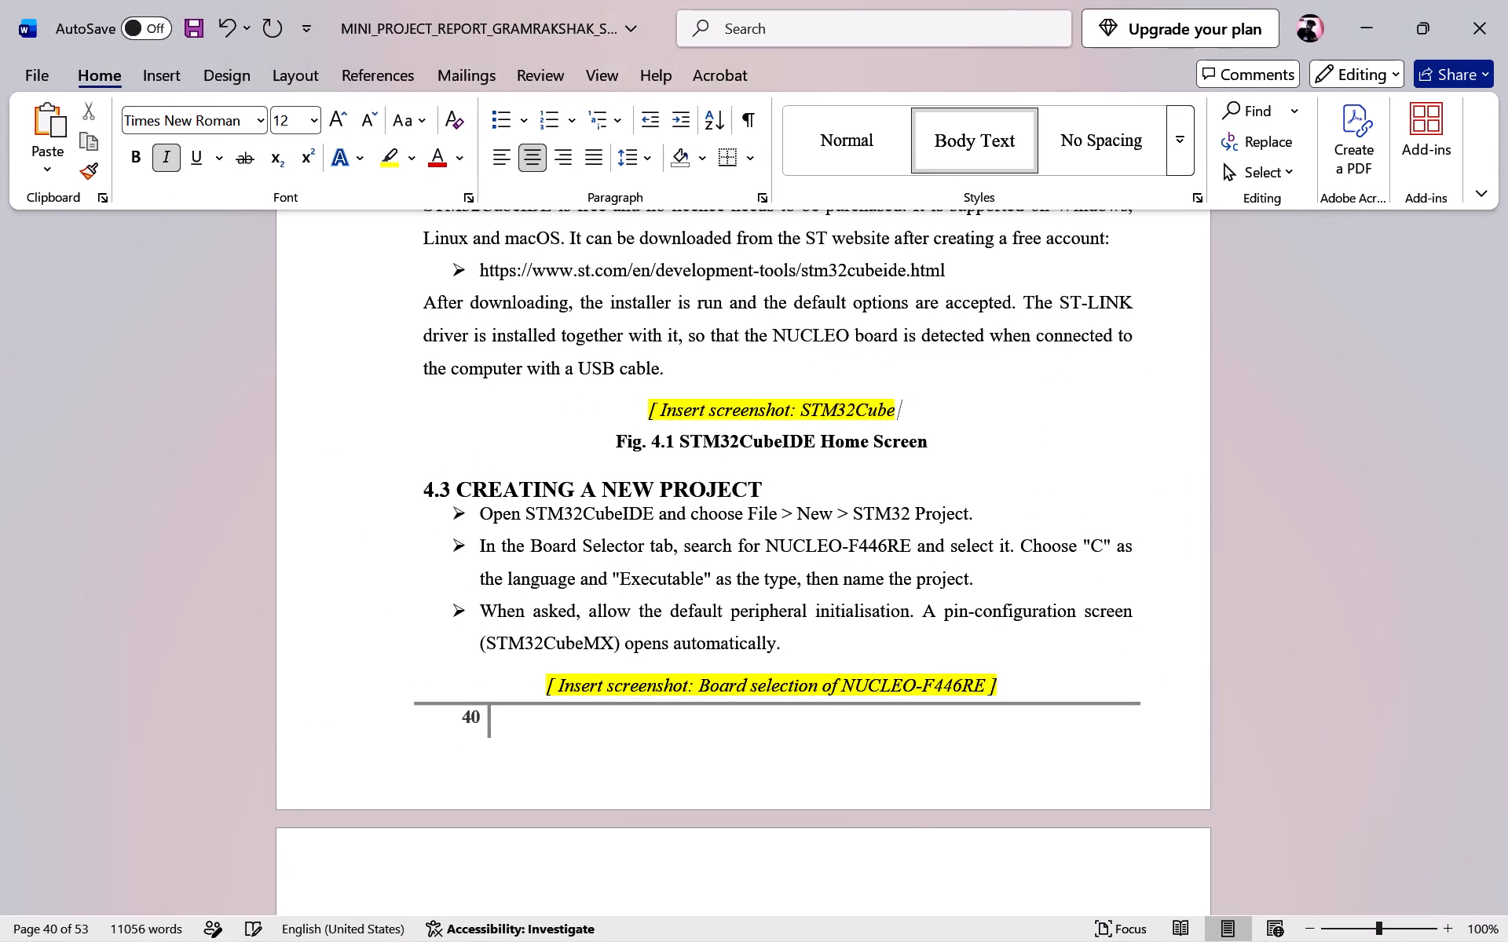
key("BackSpace")
key("BackSpace")
key("BackSpace")
key("BackSpace")
key("BackSpace")
key("BackSpace")
key("BackSpace")
key("BackSpace")
key("BackSpace")
key("BackSpace")
key("BackSpace")
key("BackSpace")
key("BackSpace")
key("BackSpace")
key("BackSpace")
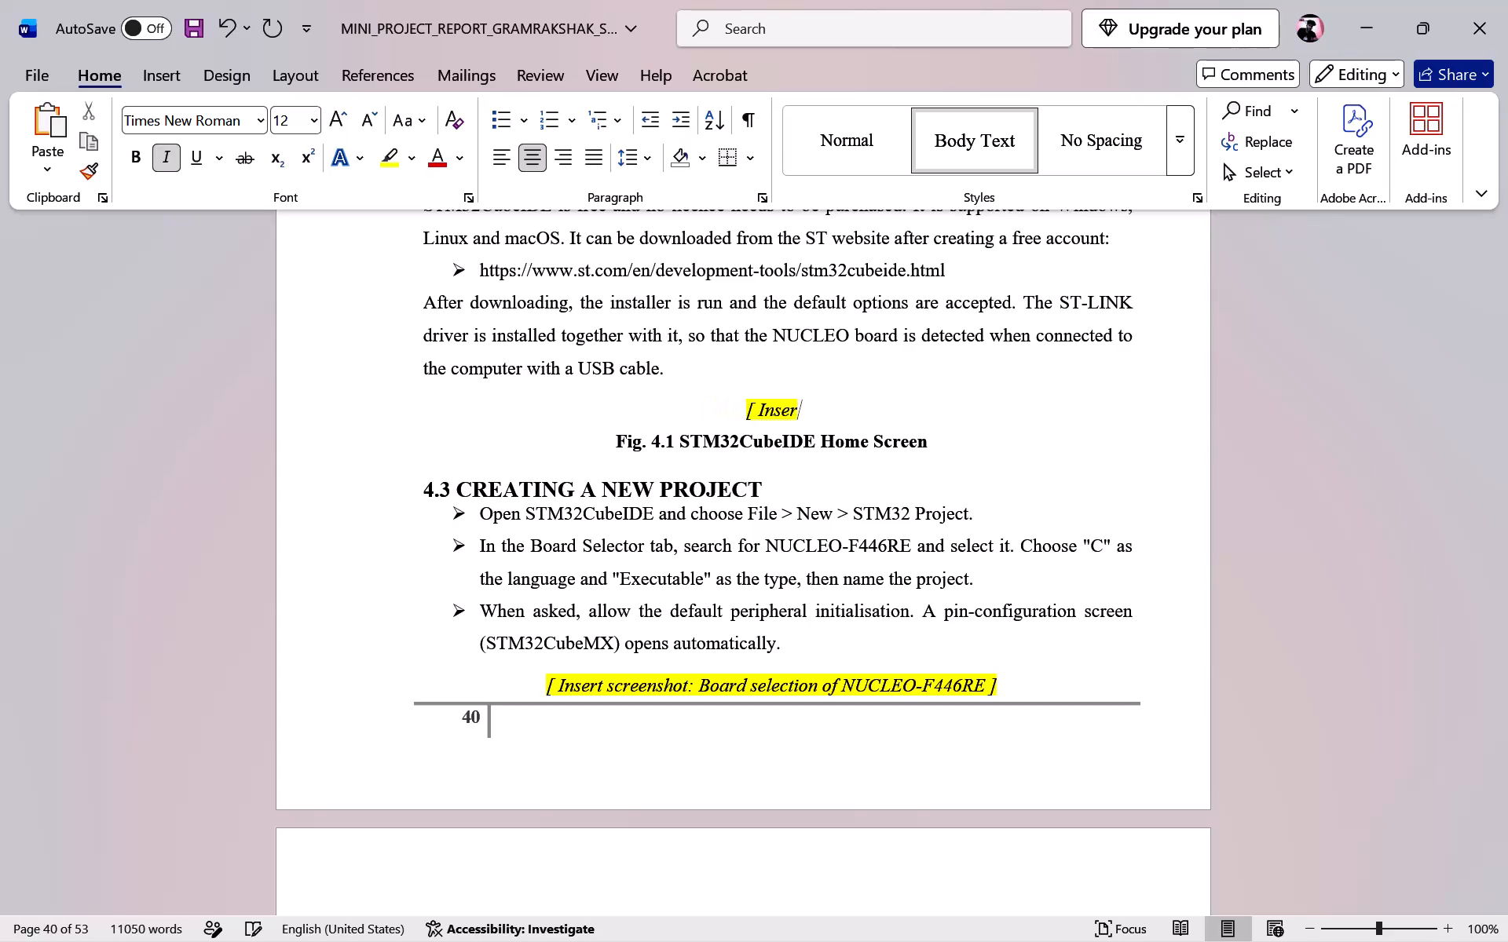
key("BackSpace")
key("BackSpace")
key("BackSpace")
key("BackSpace")
key("BackSpace")
key("BackSpace")
key("BackSpace")
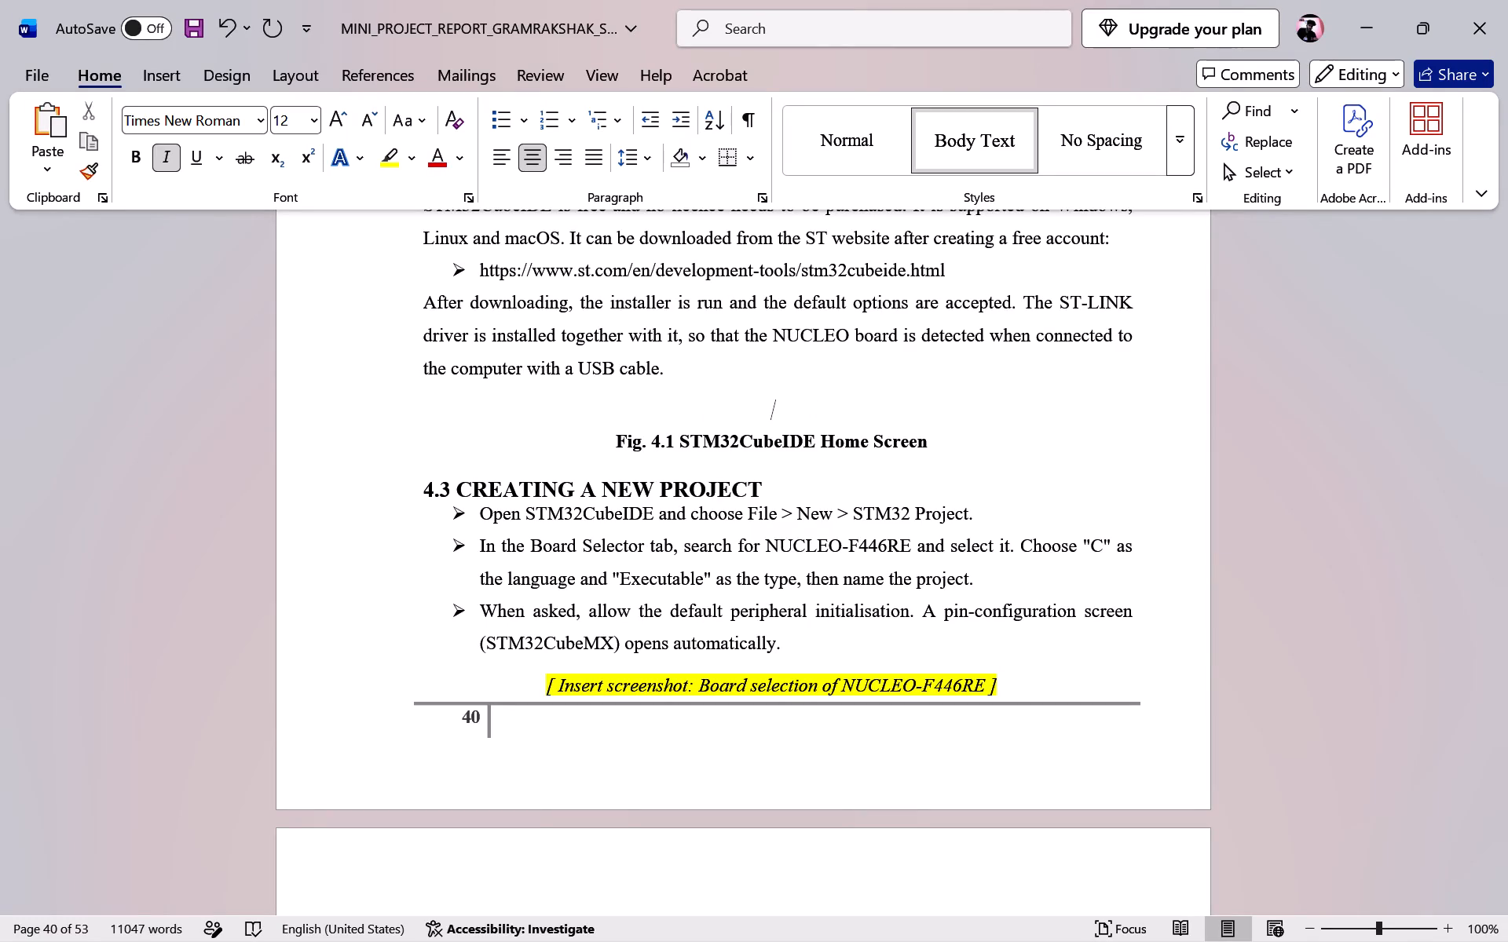
Turn off italics, paste the copied STM32CubeIDE screenshot above the Fig. 4.1 caption, and shrink it to fit beneath the section 4.2 text.
left_click(171, 151)
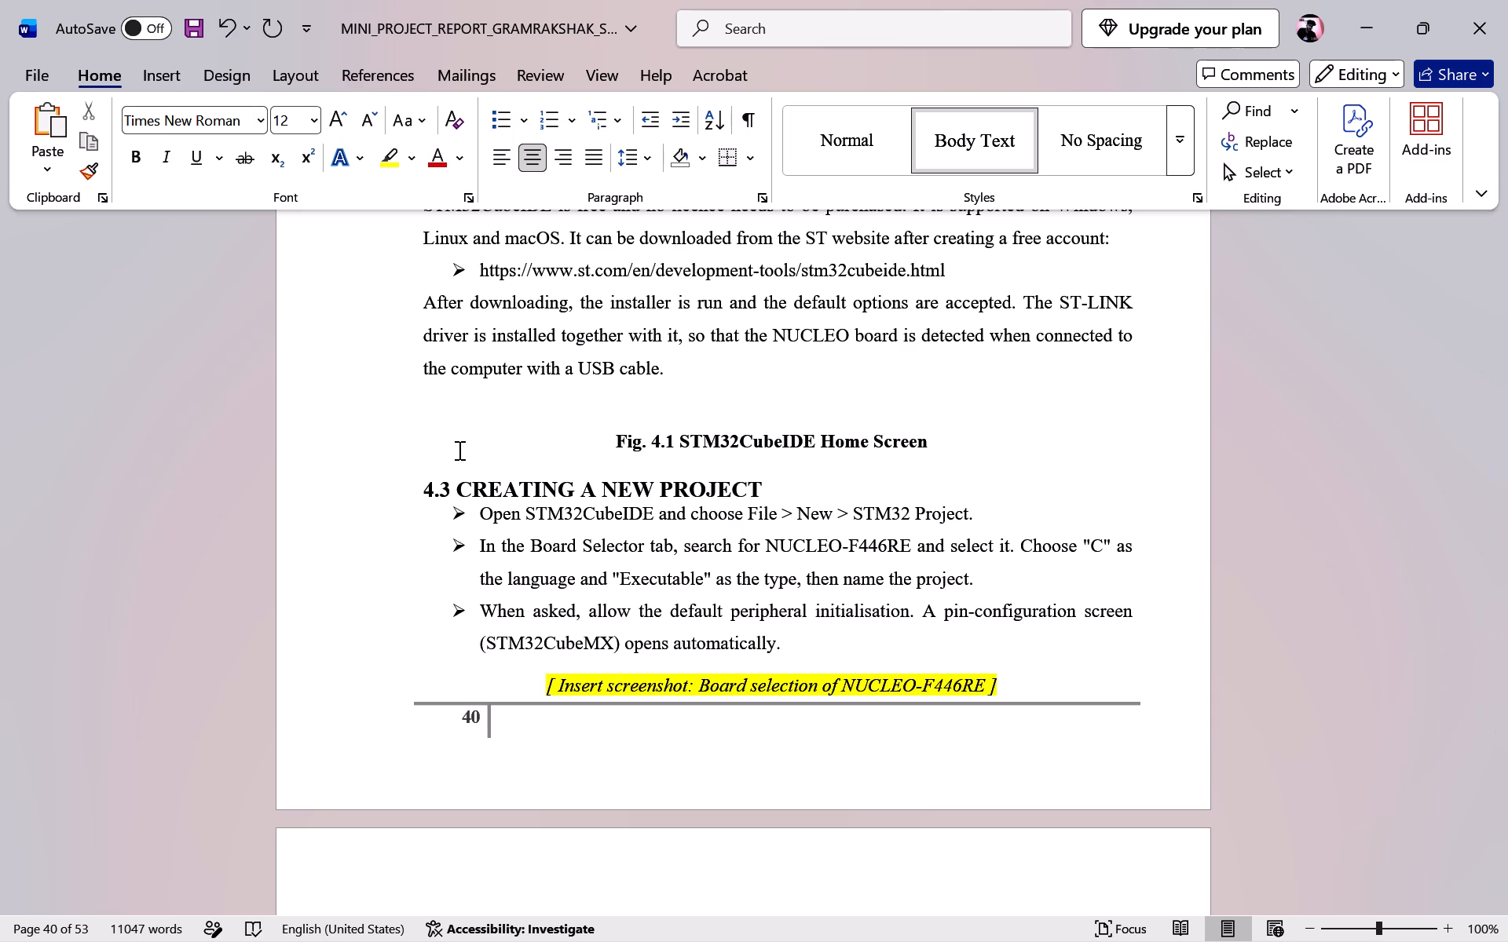
key("ctrl+v")
left_click(495, 495)
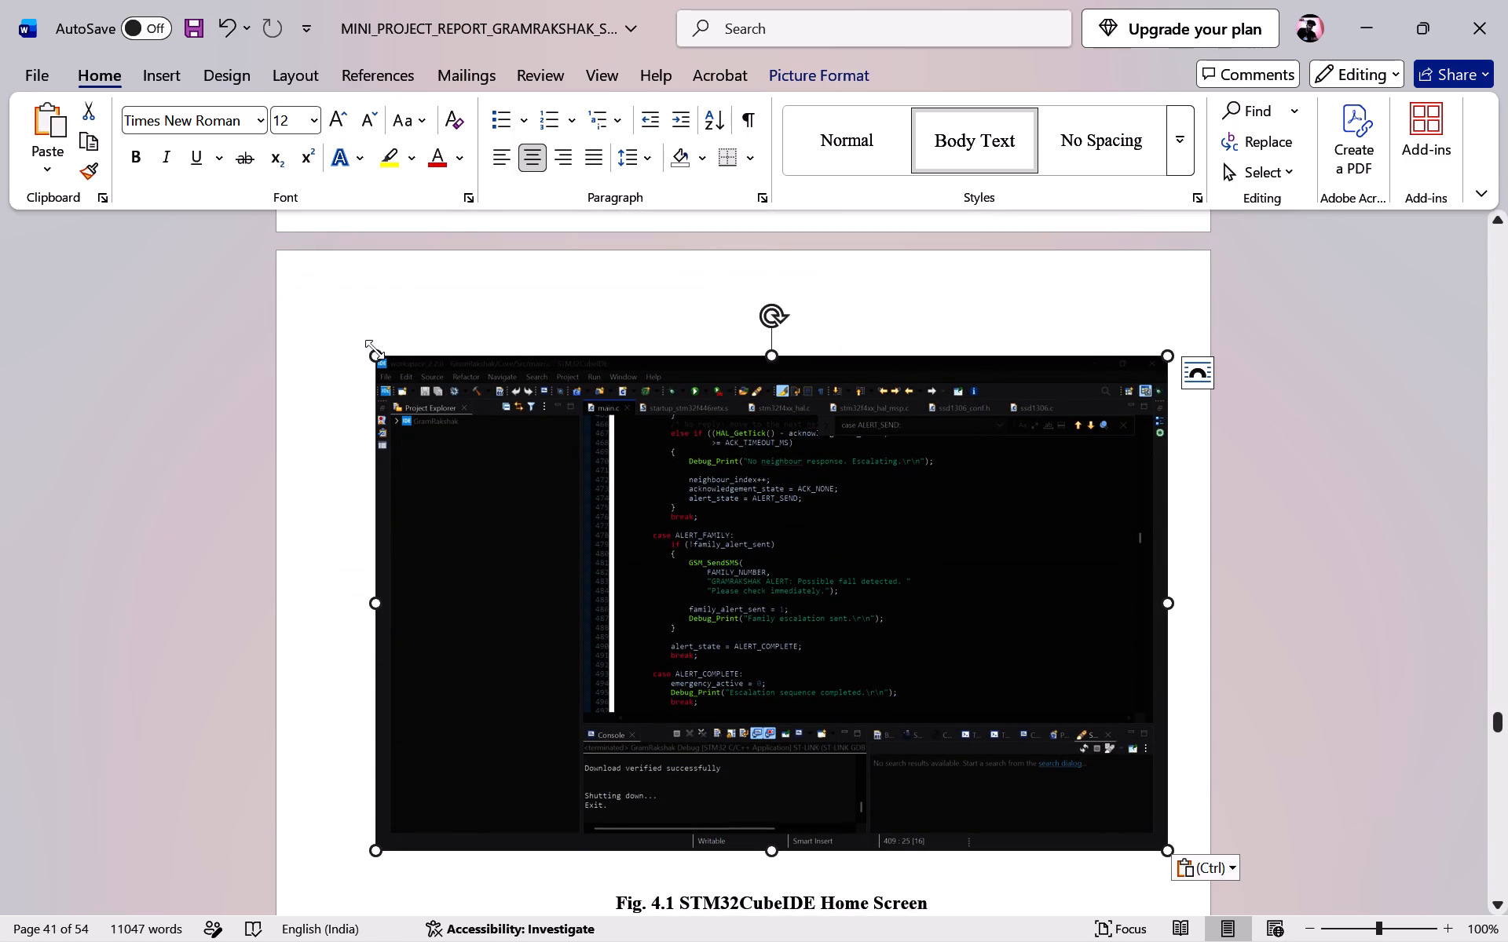
left_click_drag(375, 349, 812, 642)
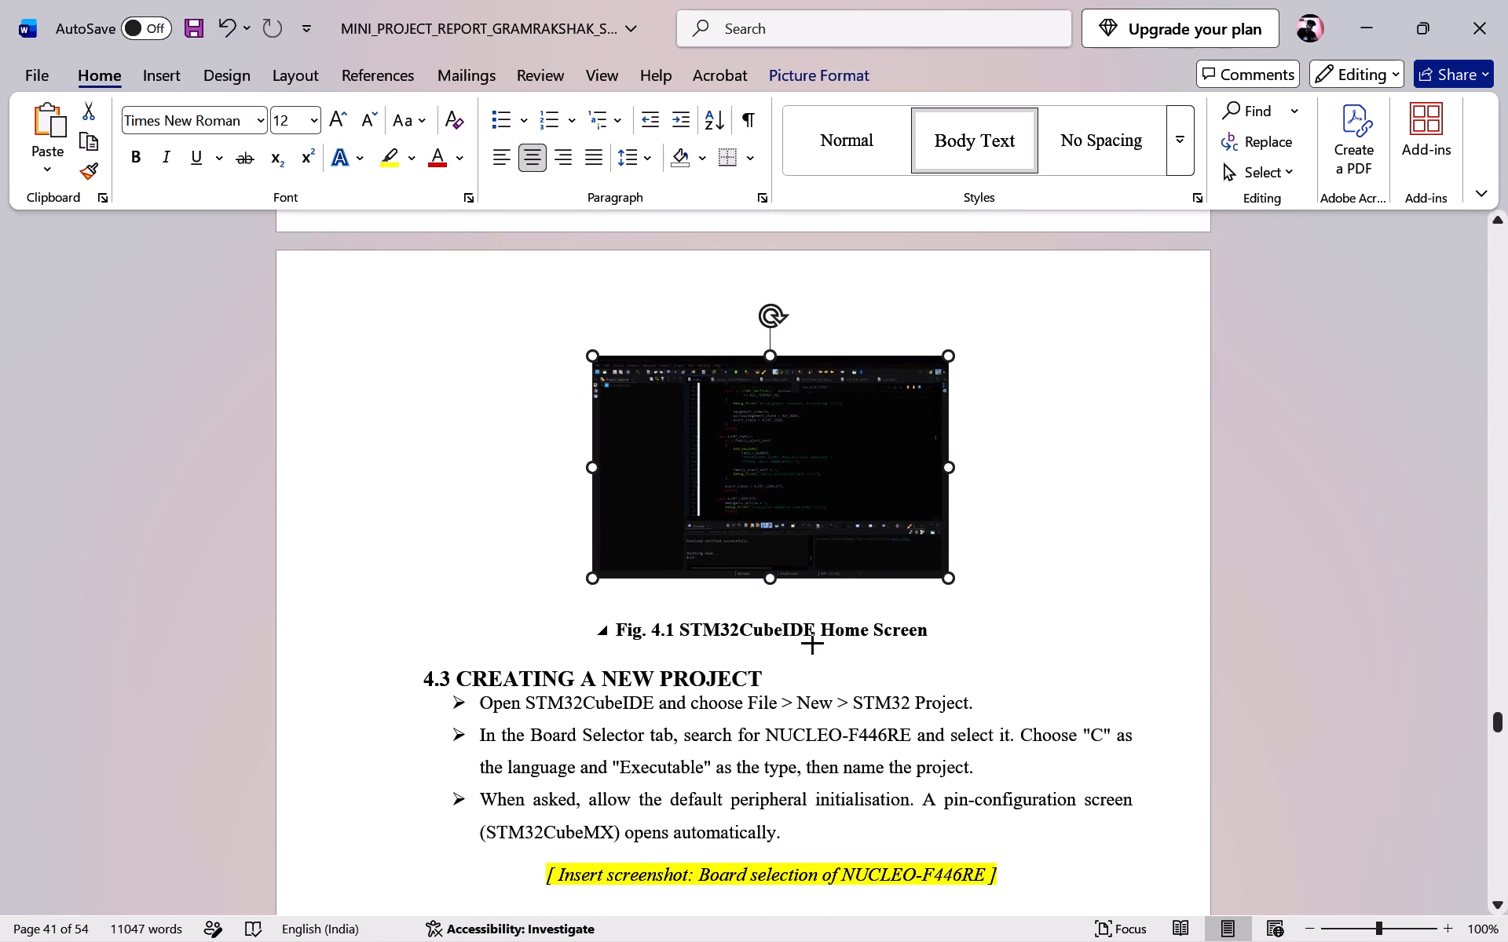
left_click_drag(812, 642, 899, 659)
Insert a blank line after the Fig. 4.1 caption to push the 4.3 CREATING A NEW PROJECT heading onto the following page.
scroll(893, 609, "up", 1)
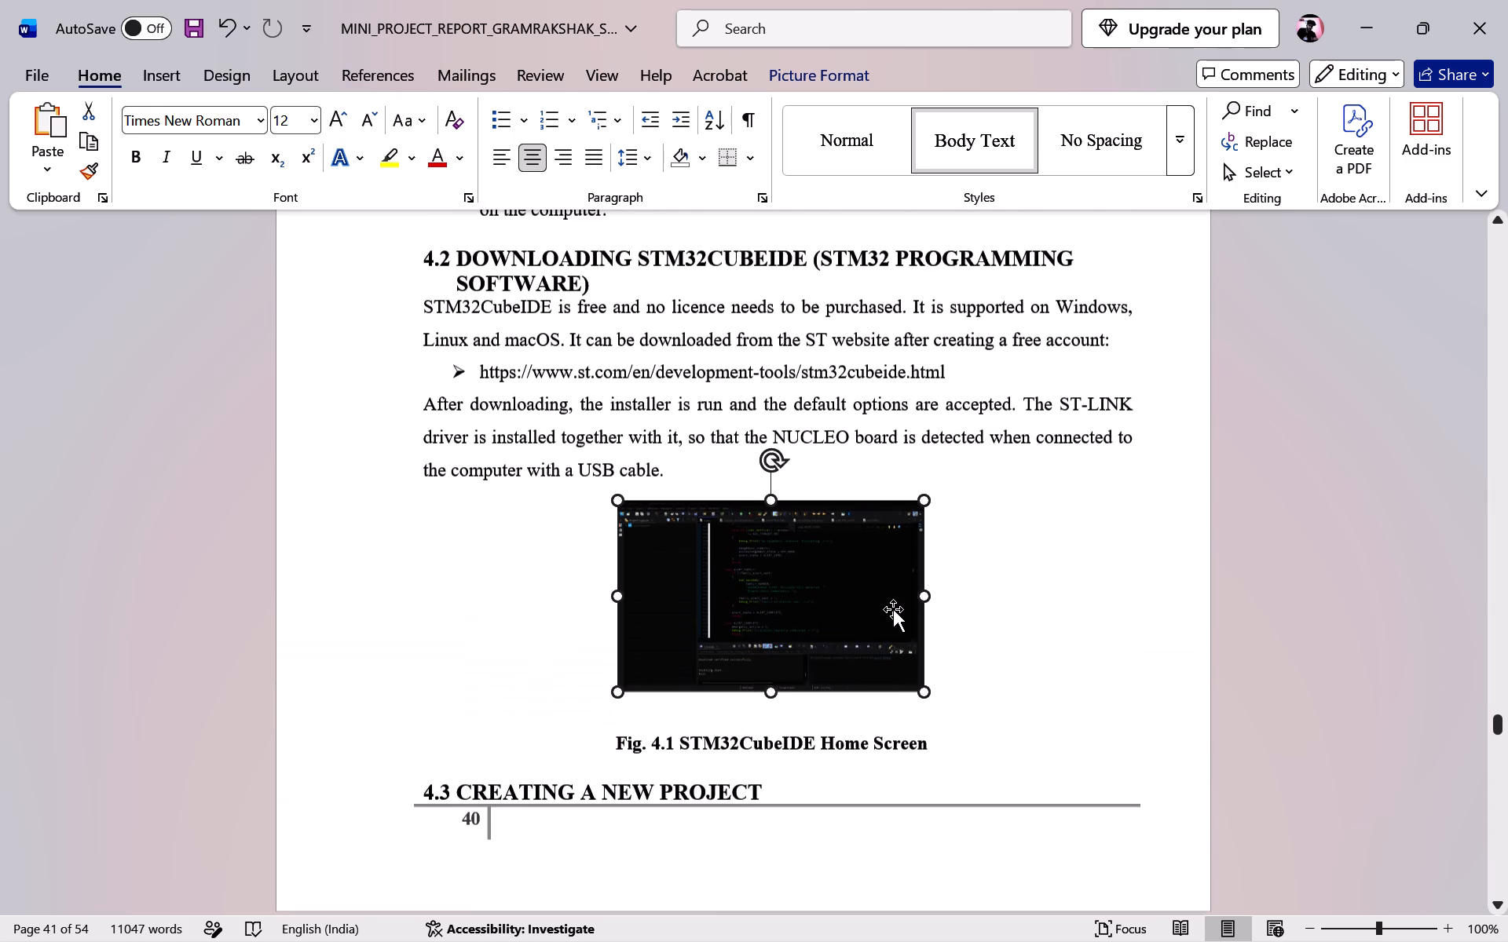
scroll(879, 576, "up", 2)
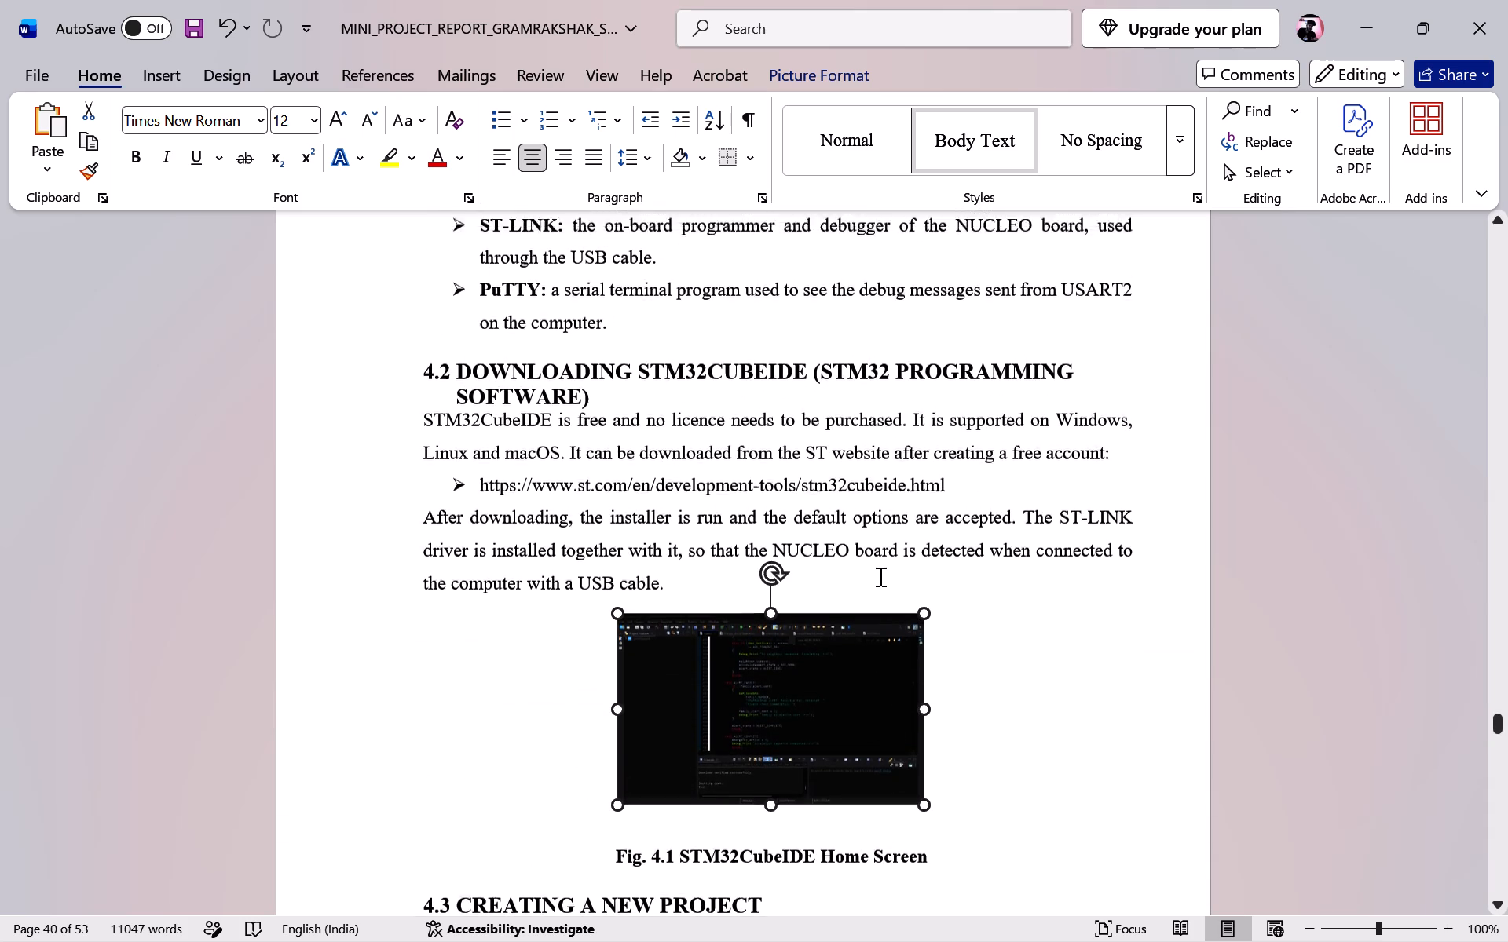
scroll(879, 576, "up", 2)
scroll(879, 576, "down", 2)
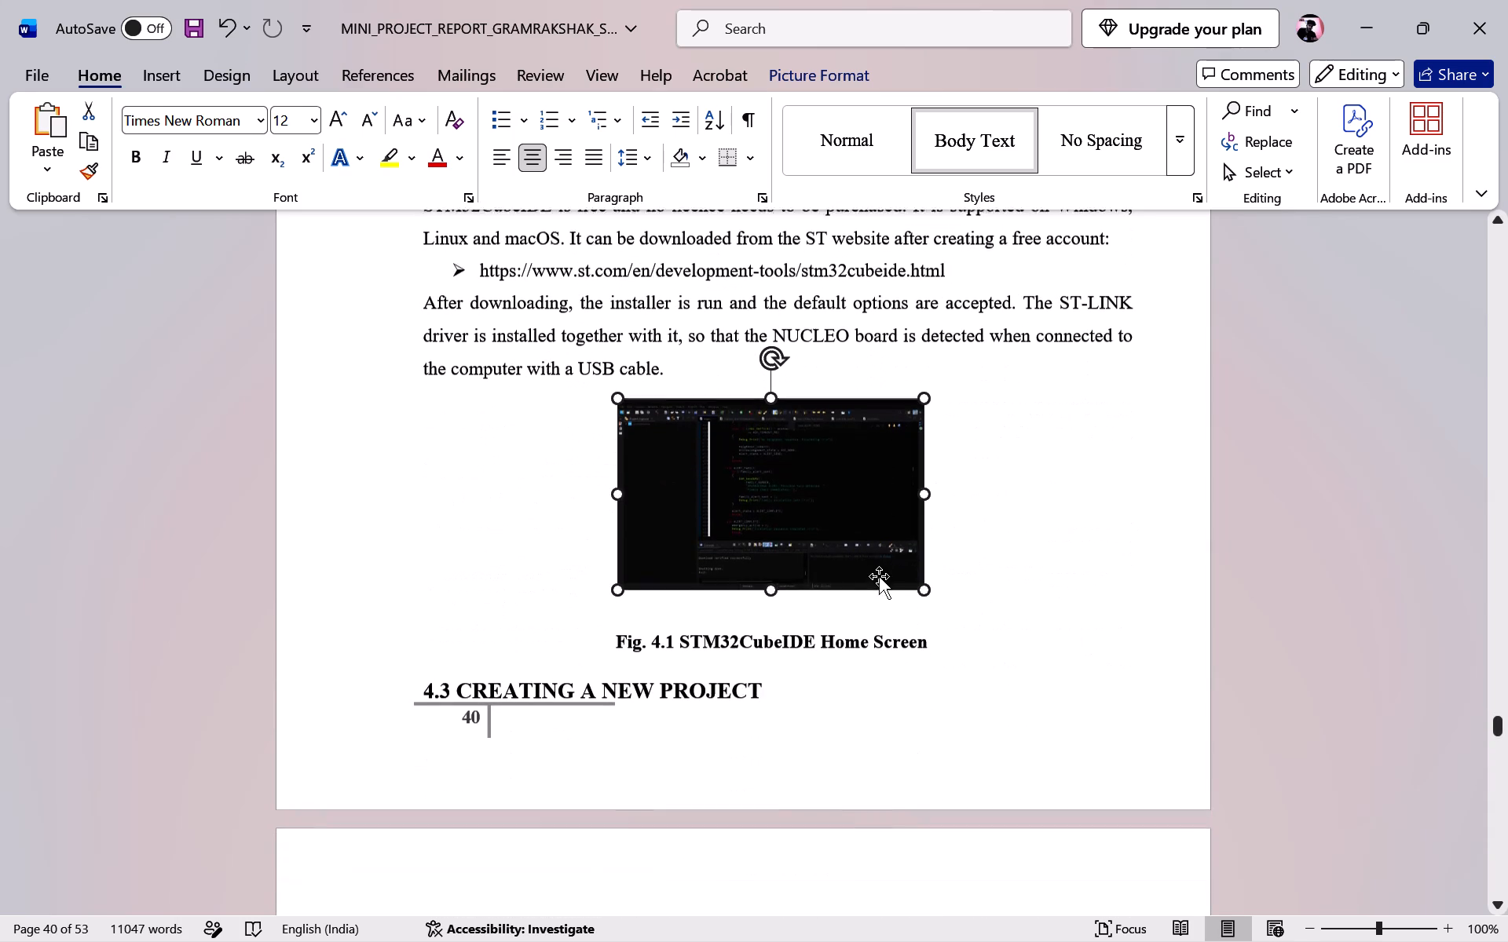
left_click(421, 681)
key("Left")
key("Left")
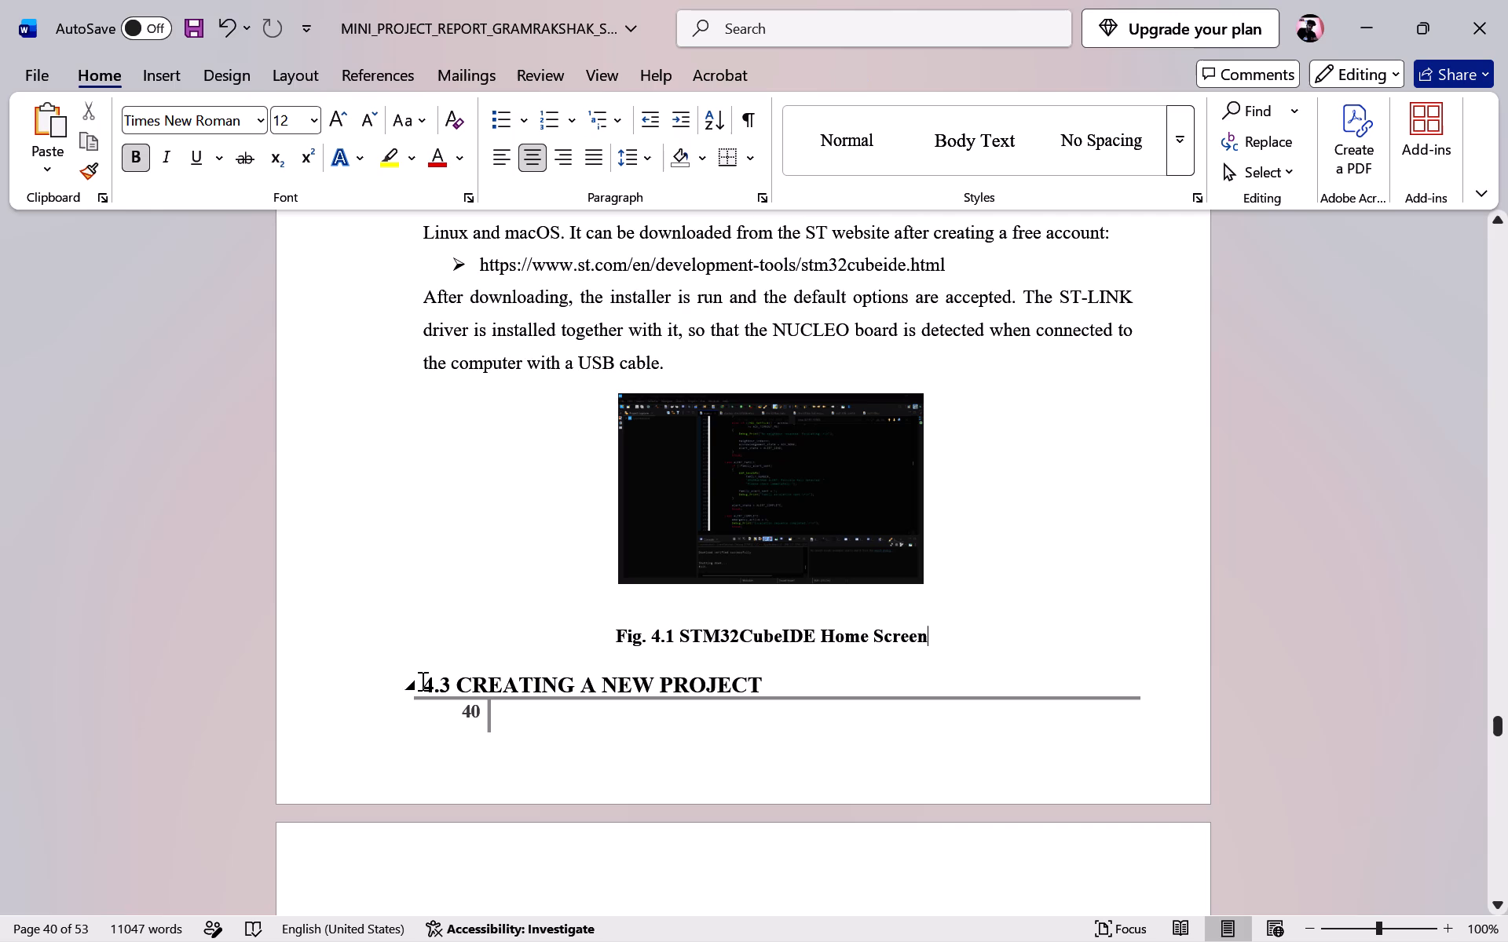
key("Return")
scroll(421, 681, "down", 2)
scroll(421, 681, "up", 1)
scroll(644, 638, "down", 1)
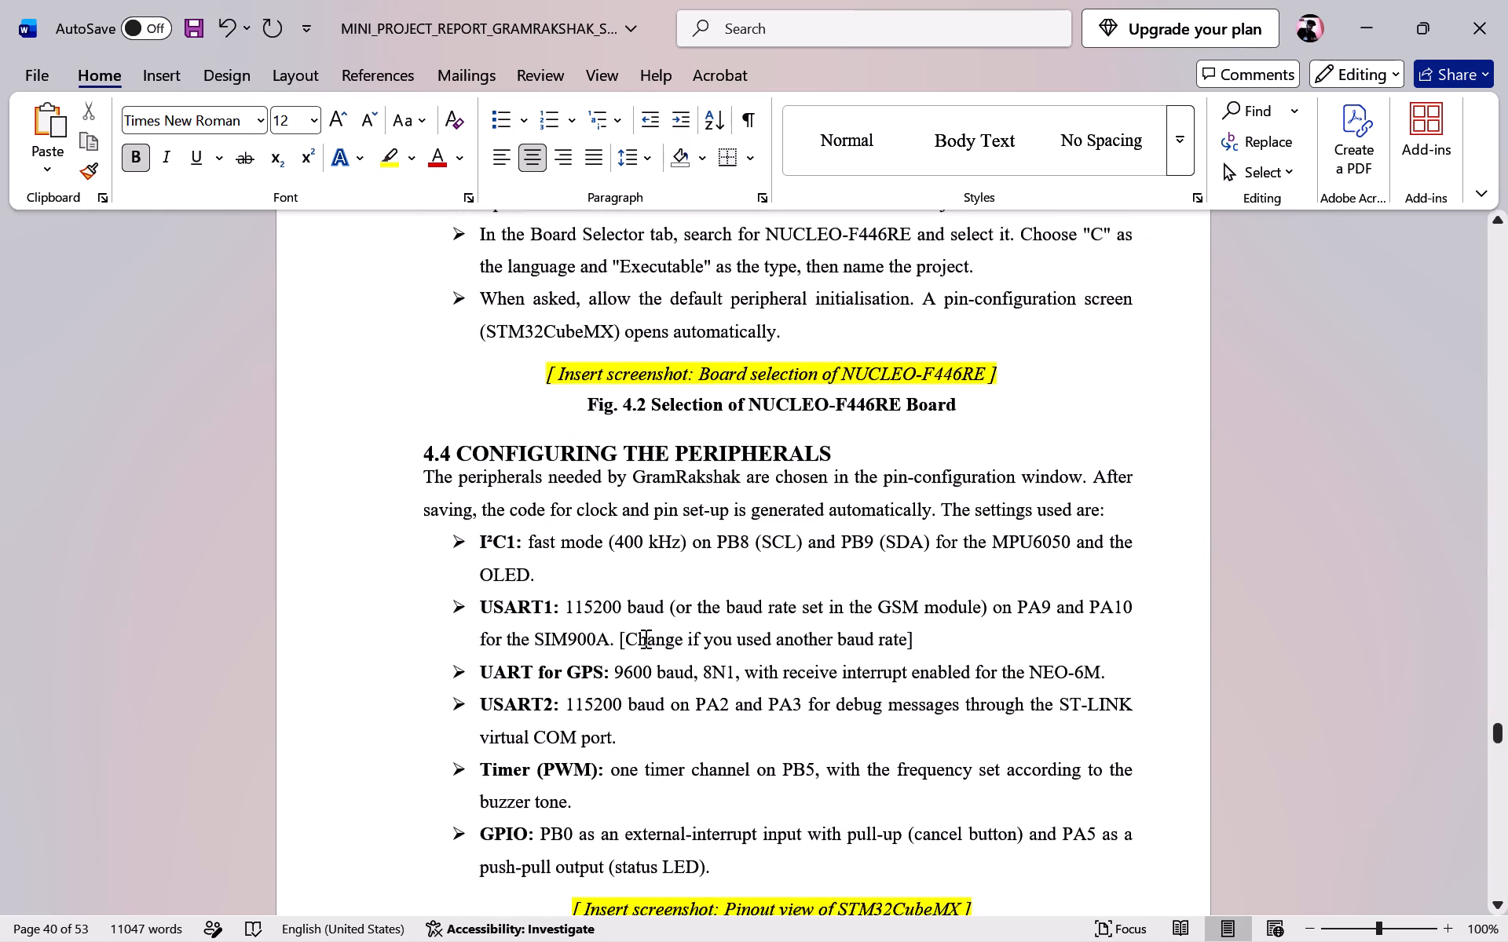
scroll(875, 430, "down", 1)
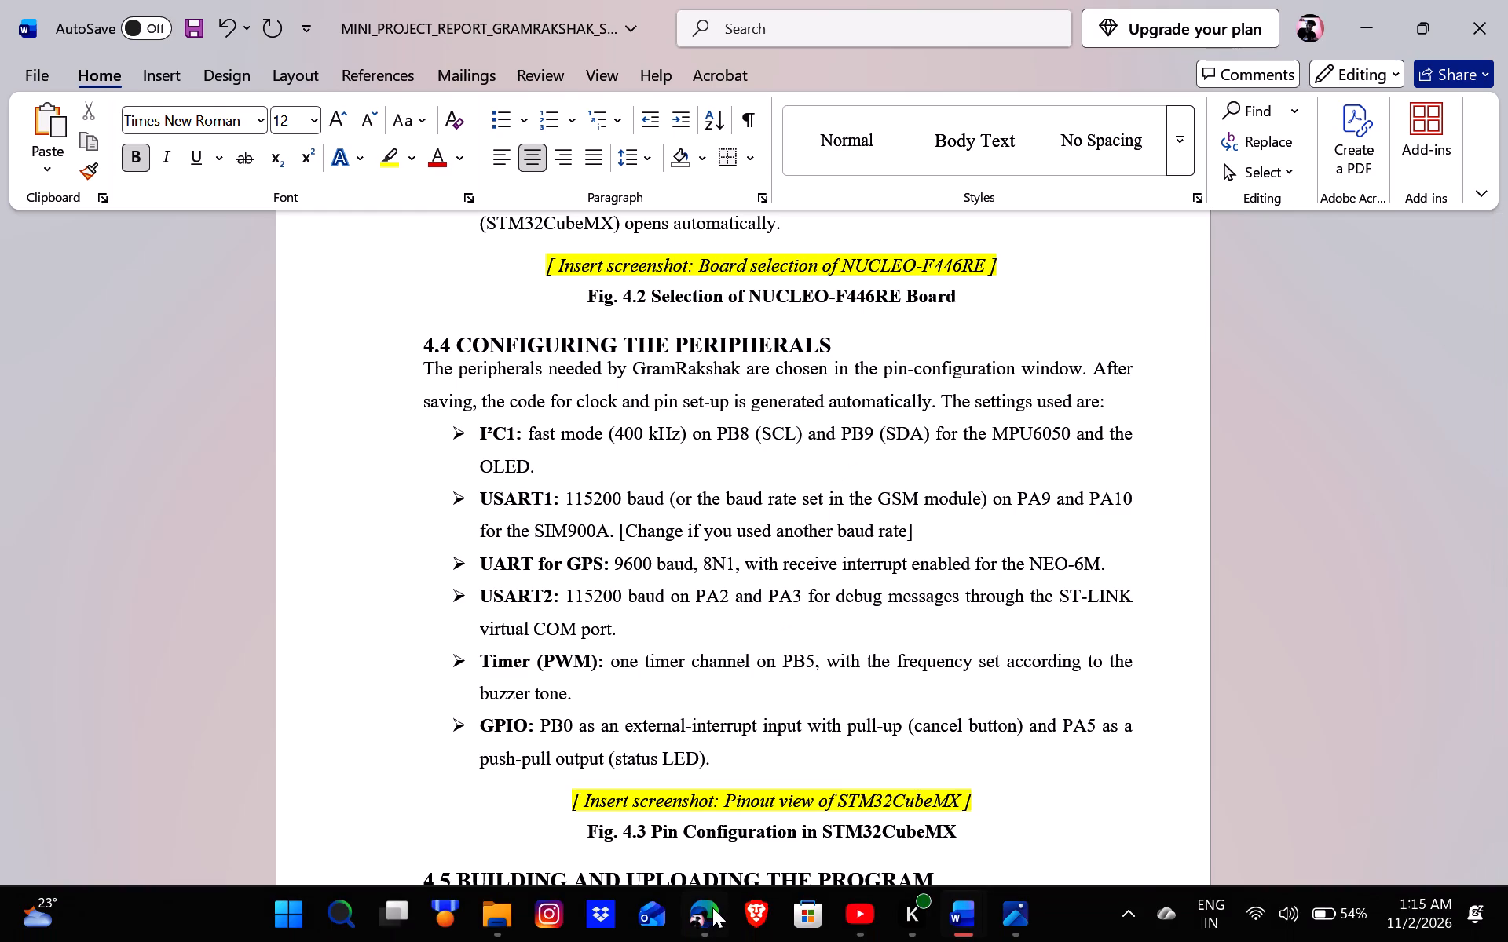
triple_click(1013, 261)
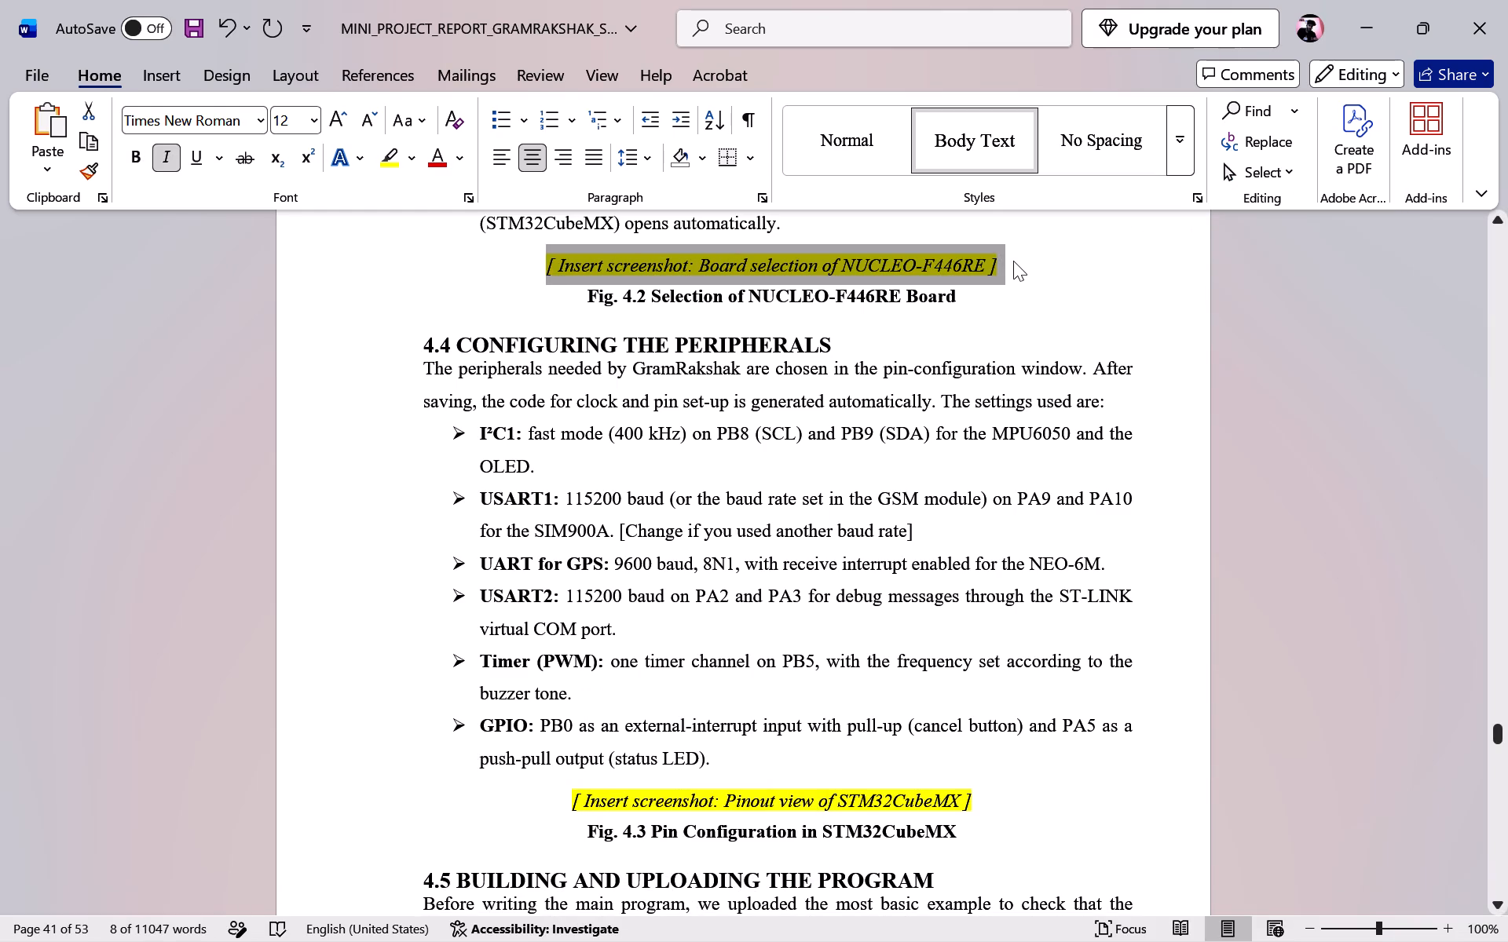
key("ctrl+c")
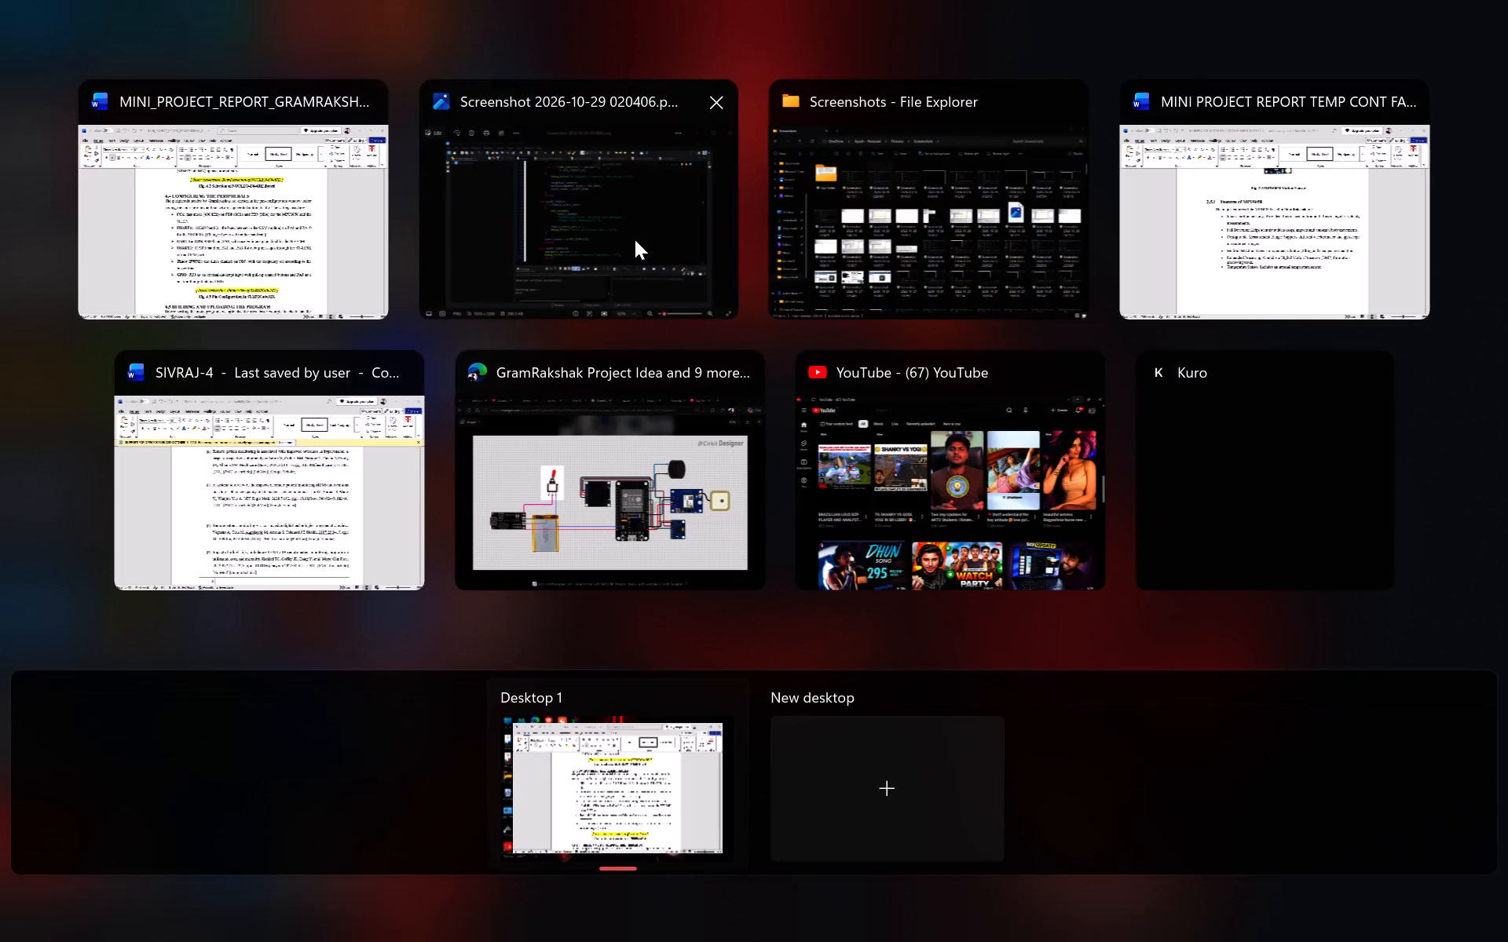
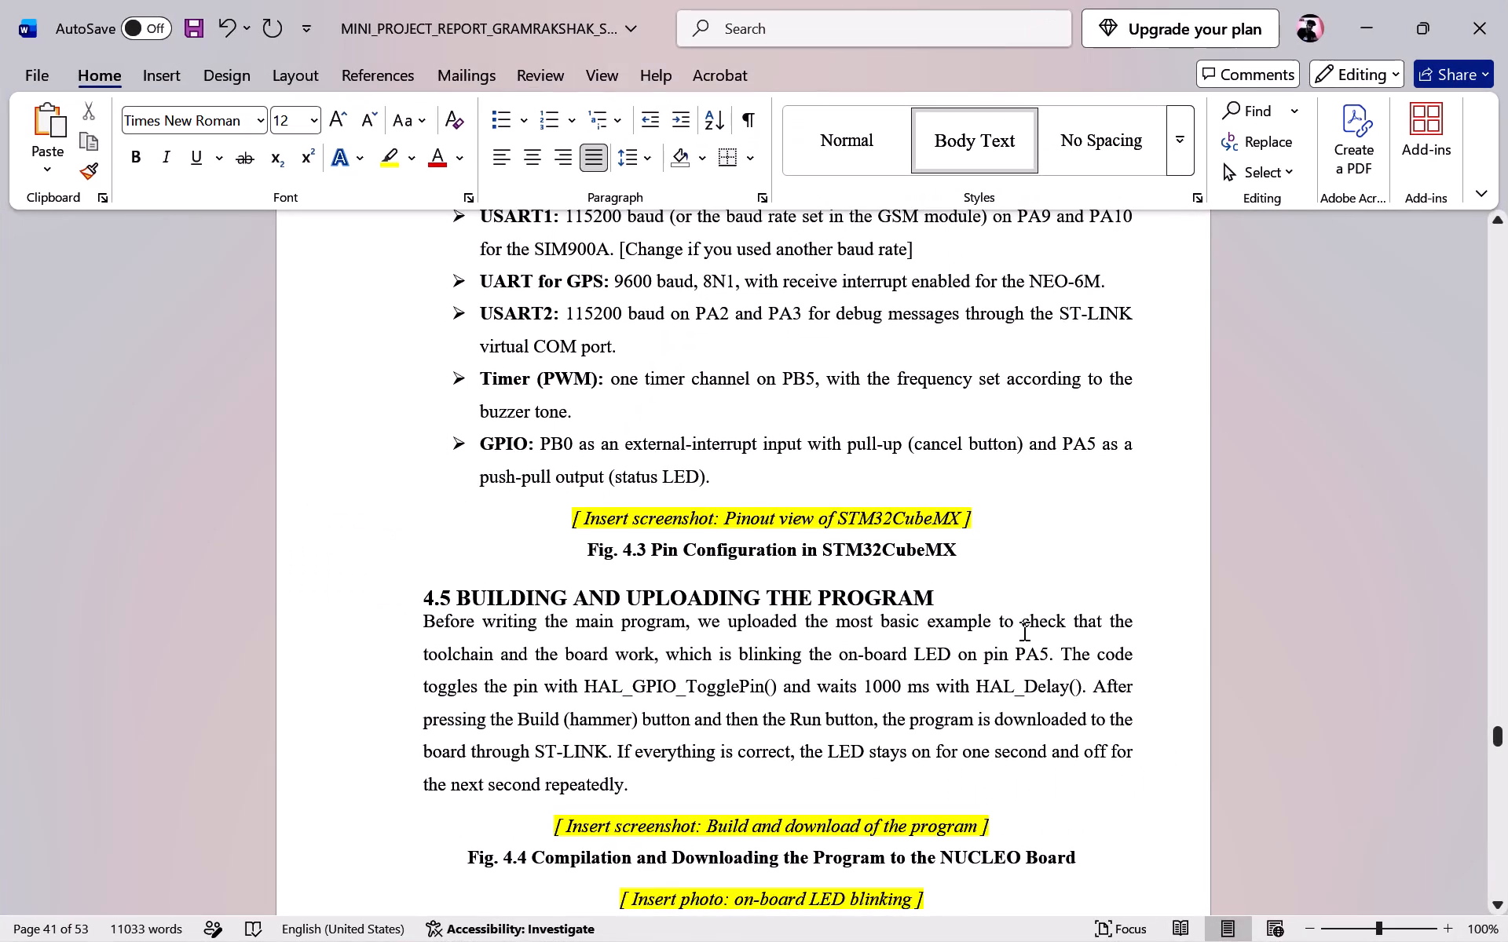
left_click(983, 509)
left_click_drag(983, 509, 653, 498)
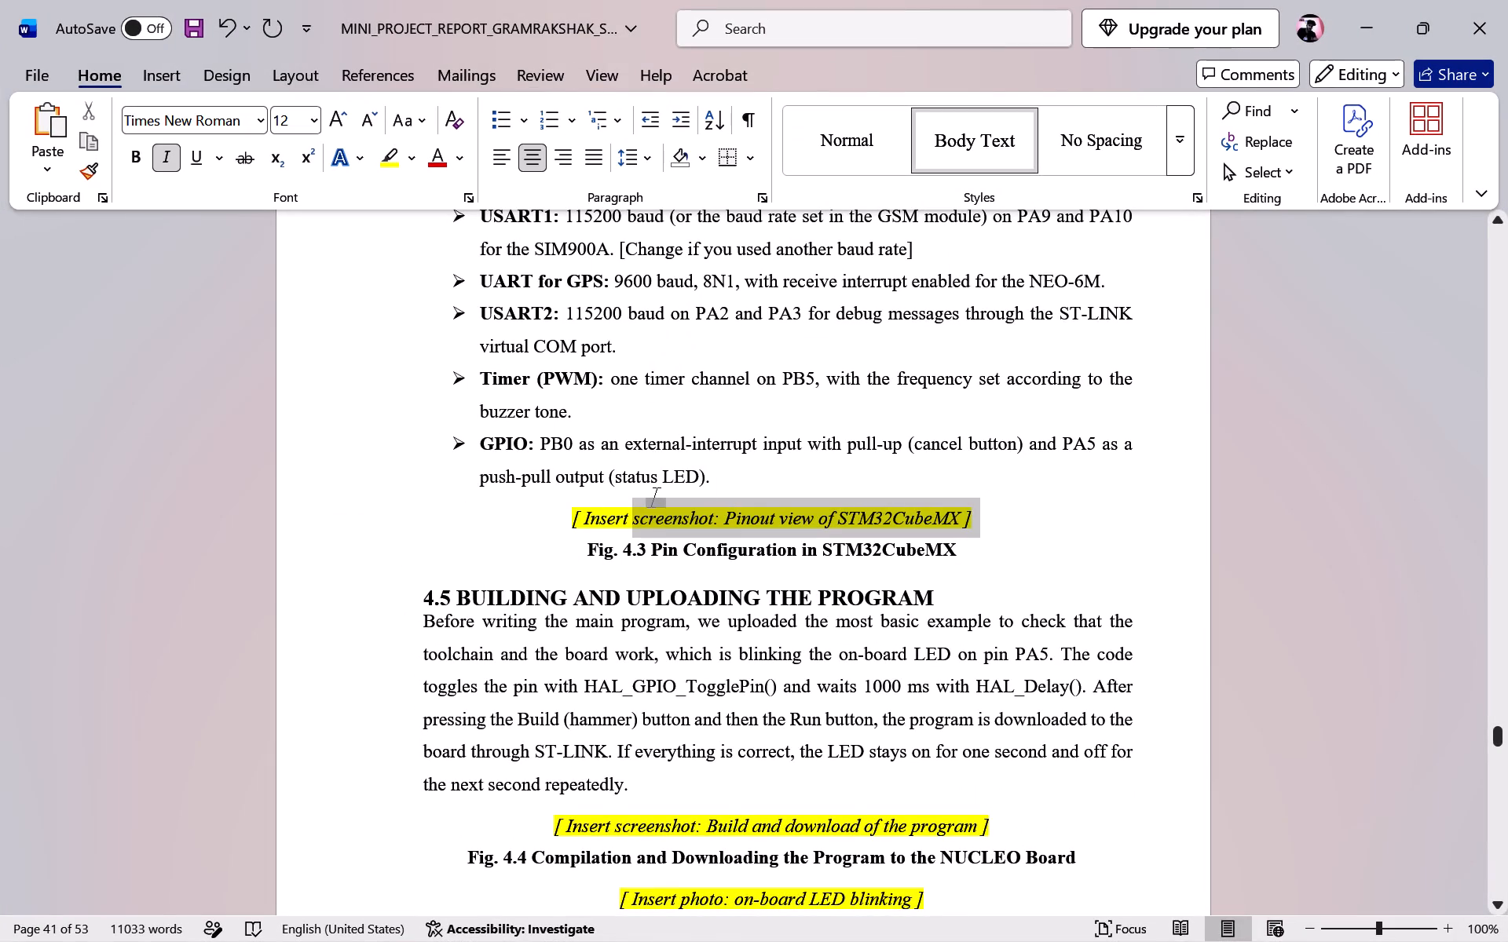
left_click_drag(653, 498, 687, 503)
scroll(687, 503, "up", 4)
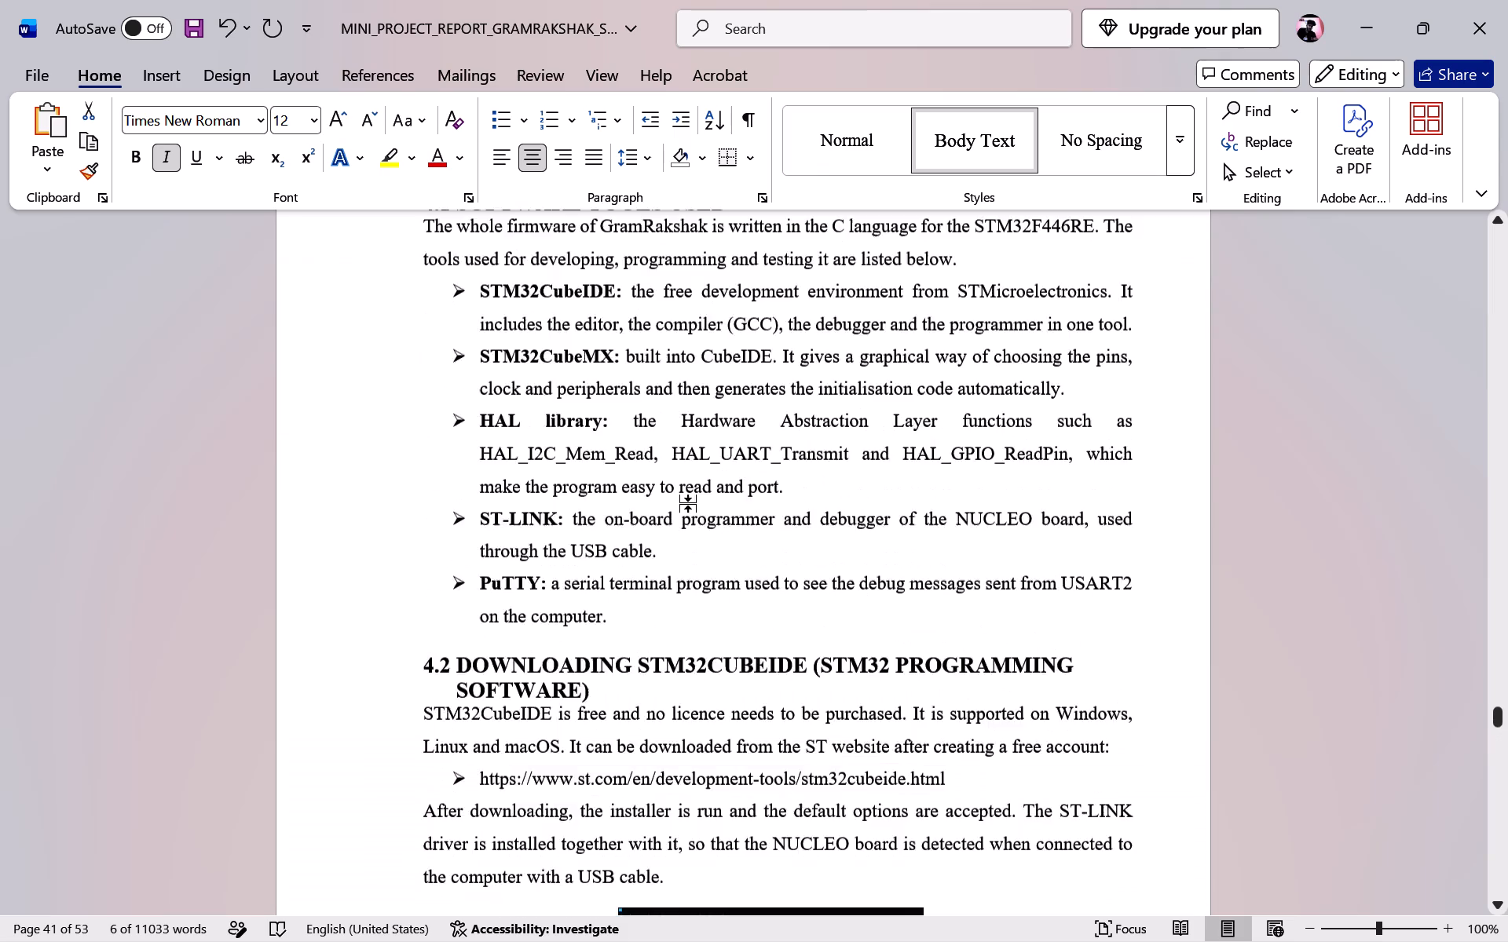
scroll(687, 503, "down", 6)
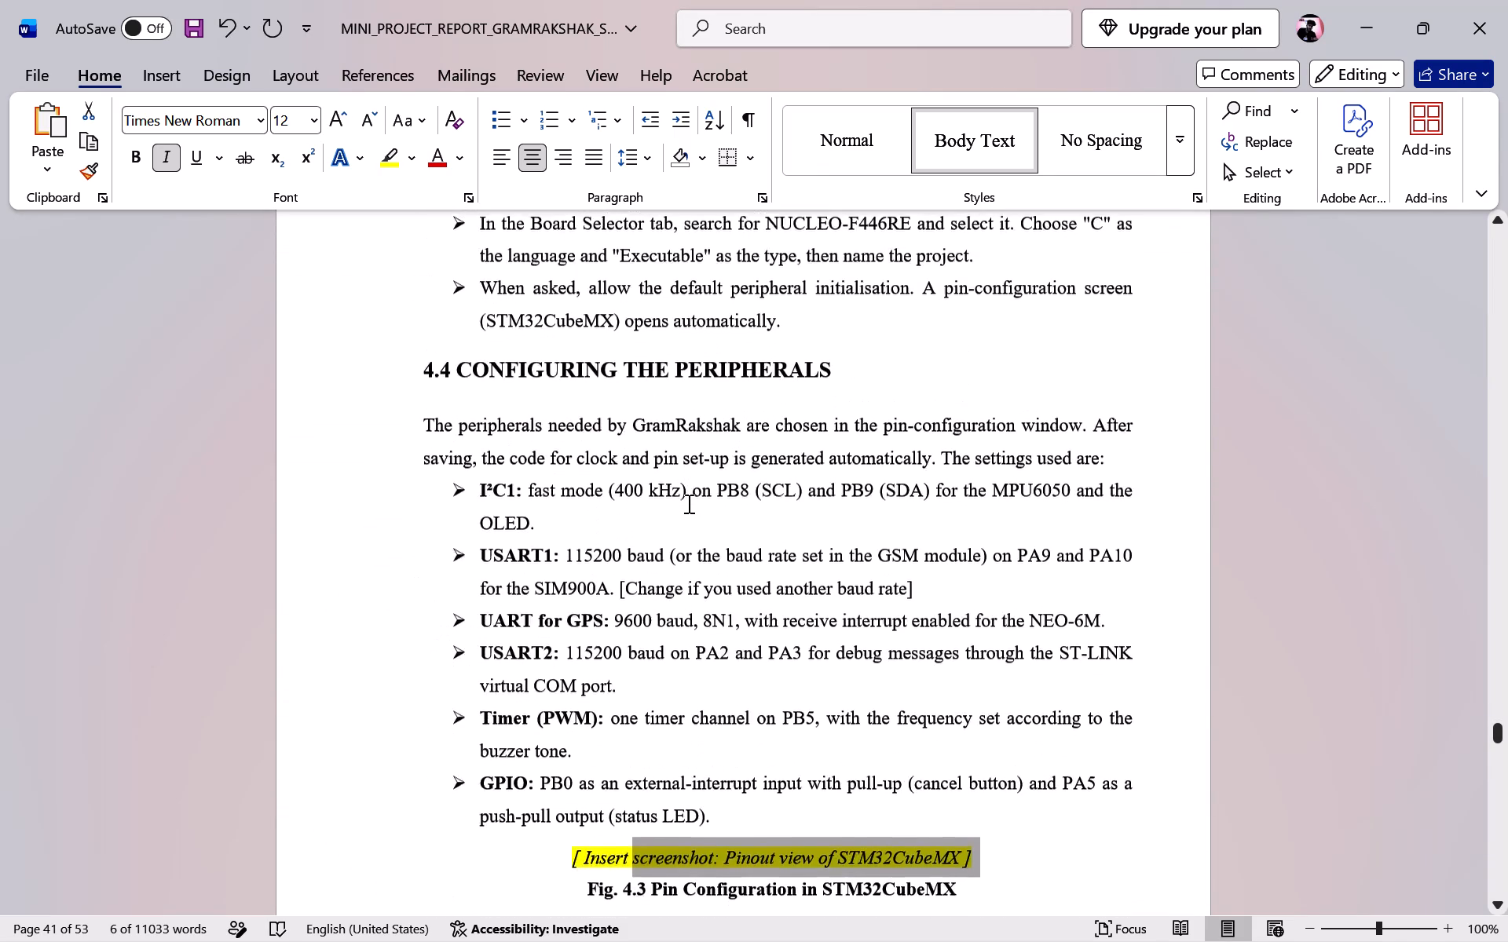
scroll(687, 503, "down", 1)
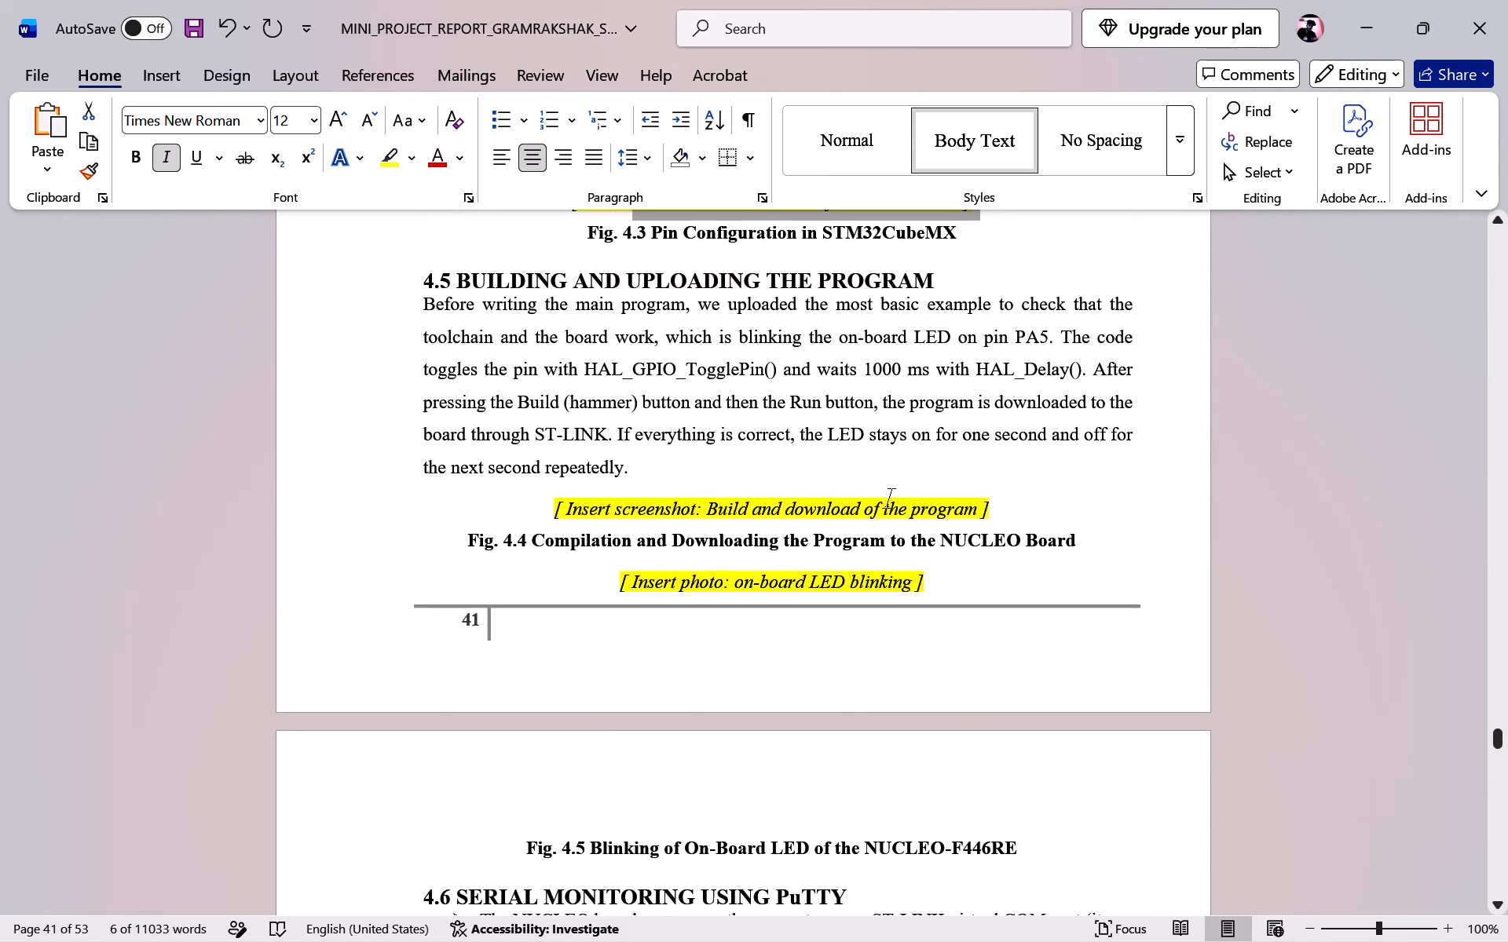
scroll(888, 498, "up", 2)
scroll(888, 498, "down", 1)
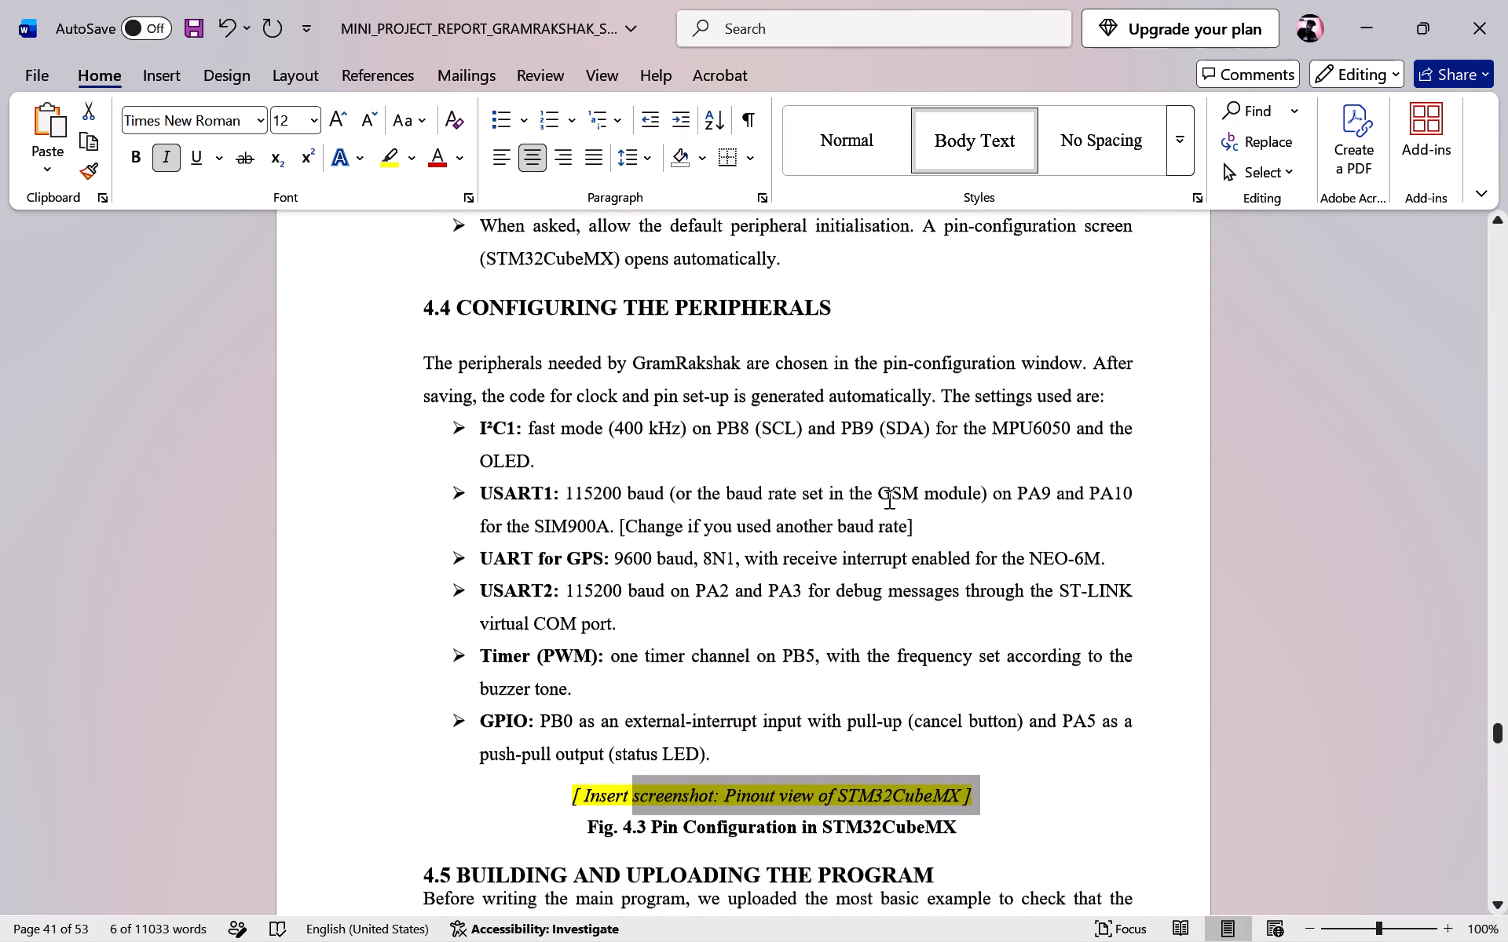
key("BackSpace")
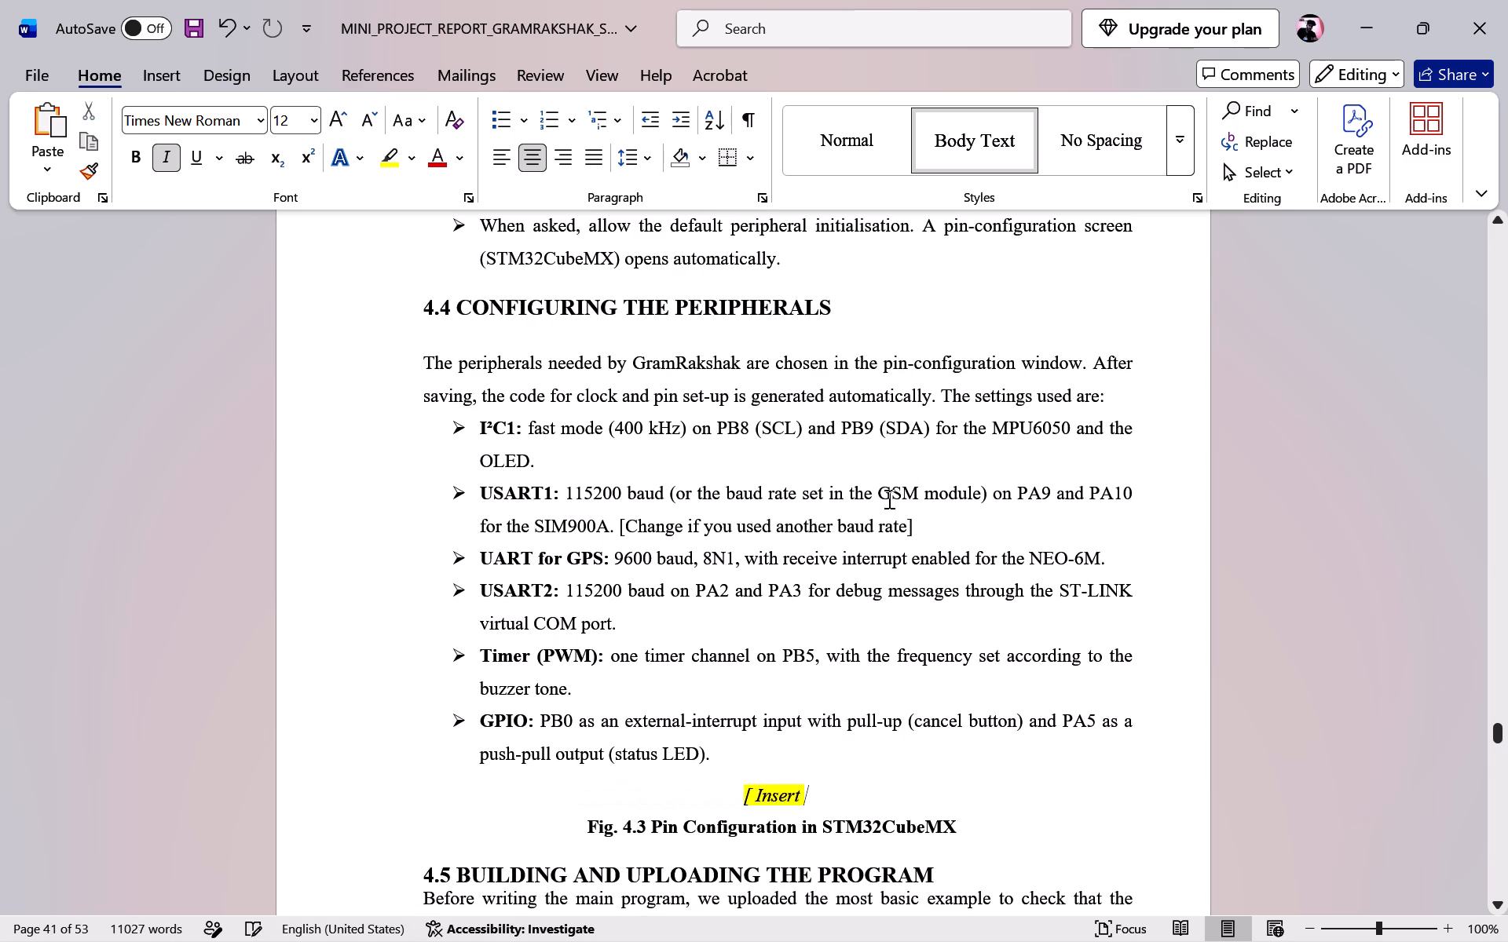
key("BackSpace")
key("BackSpace")
key("BackSpace")
key("BackSpace")
key("BackSpace")
key("BackSpace")
key("BackSpace")
key("BackSpace")
key("BackSpace")
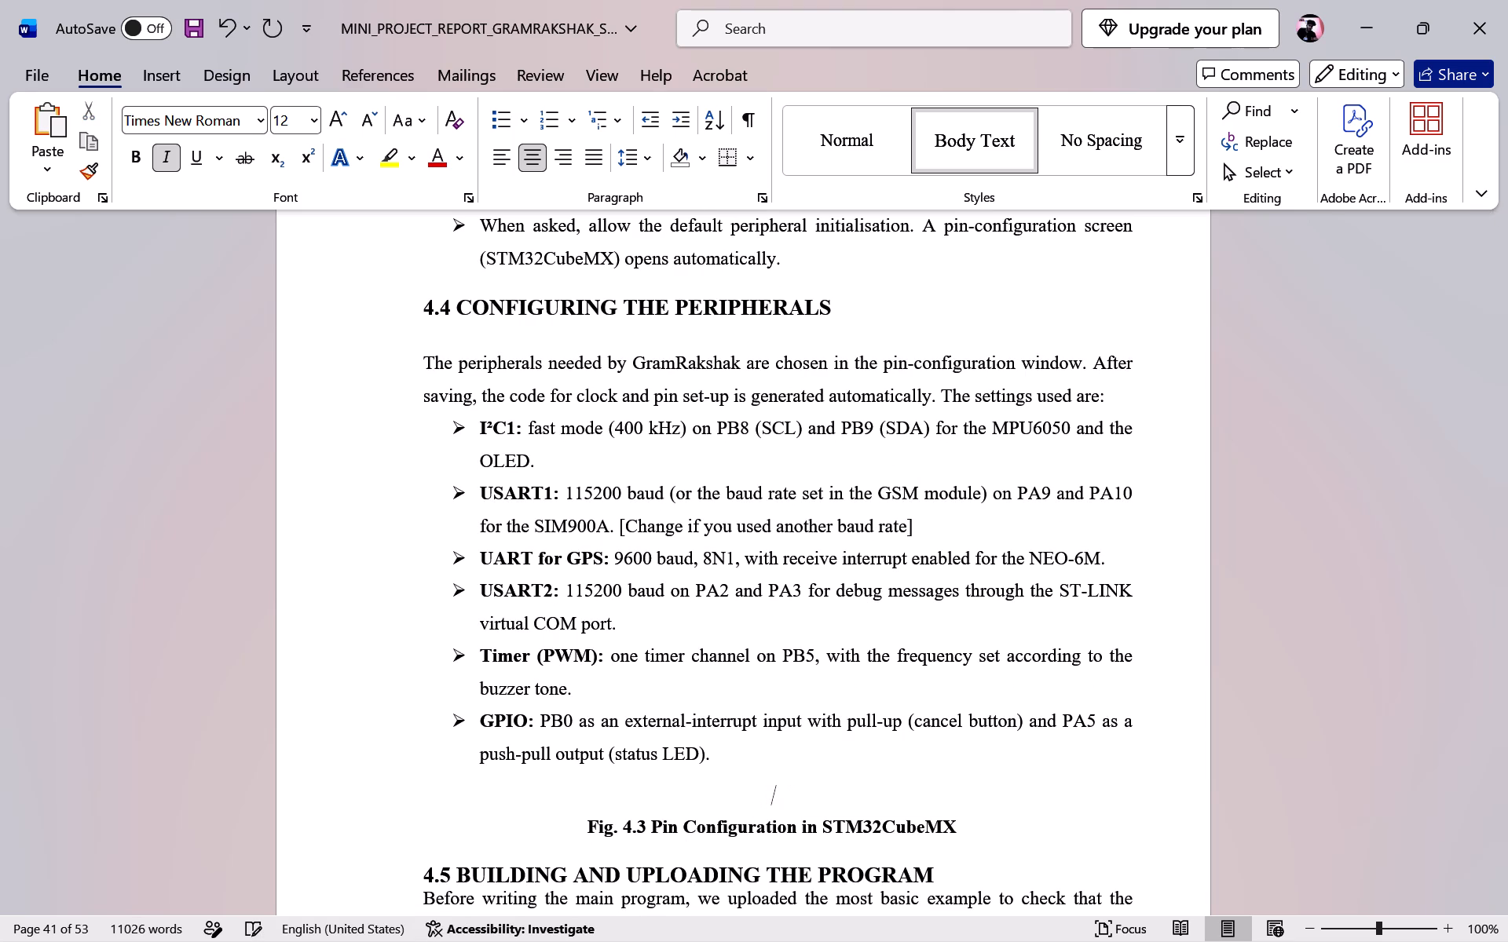
Turn off italics and paste the copied pinout image as a picture on the empty line above the Fig. 4.3 caption.
left_click(165, 157)
key("ctrl+v")
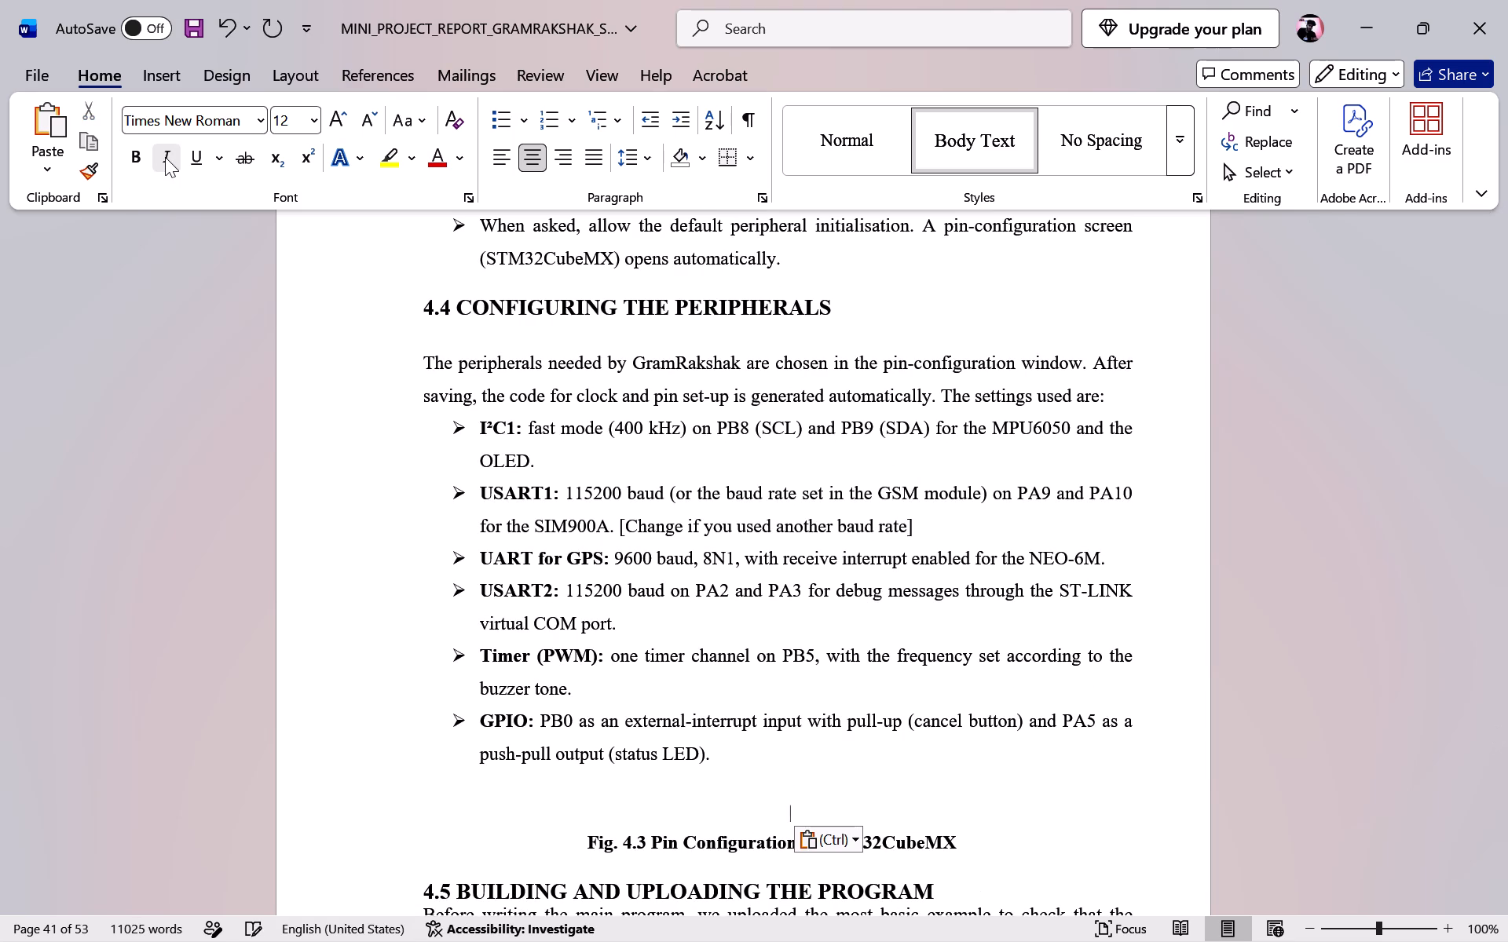
left_click(808, 834)
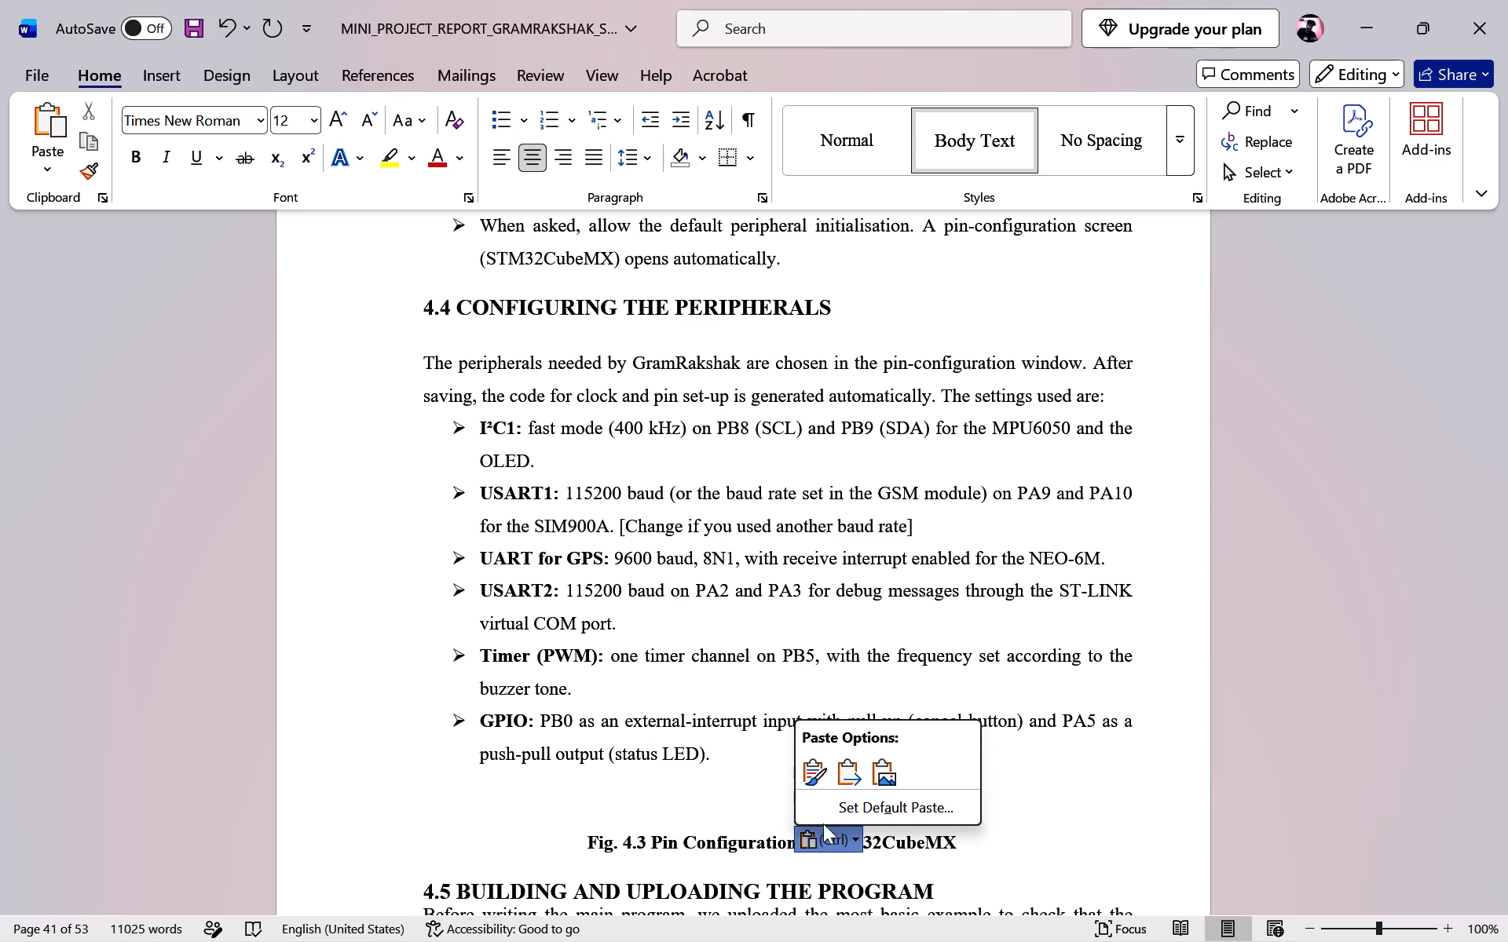
left_click(875, 774)
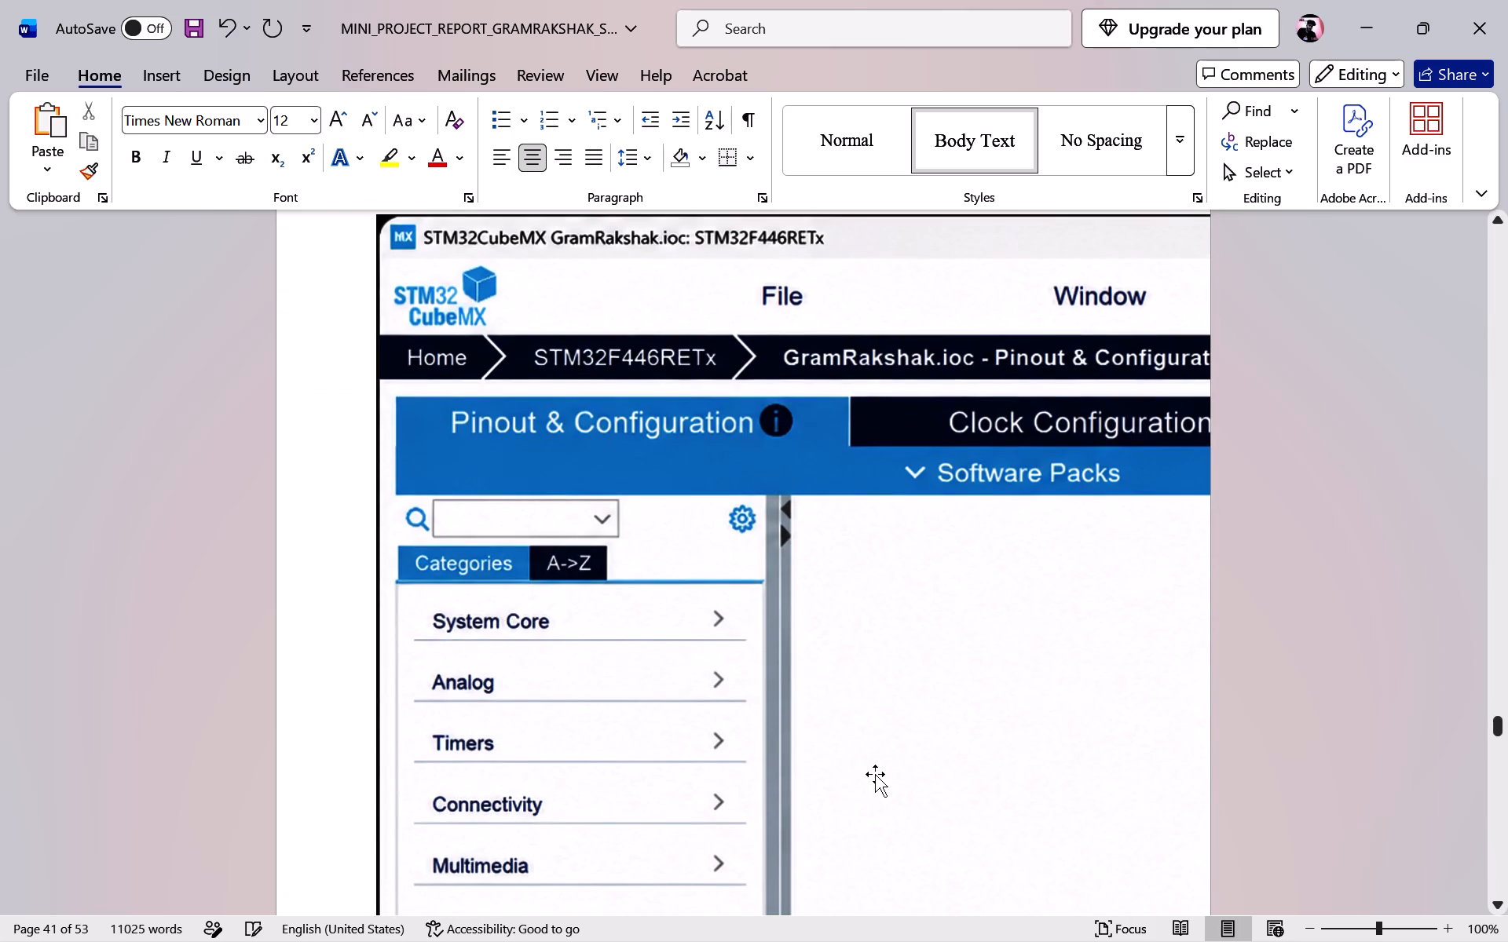
Shrink the pasted pinout picture to about one third of the text width so it fits on page 41 above its caption.
left_click(741, 598)
scroll(561, 414, "up", 1)
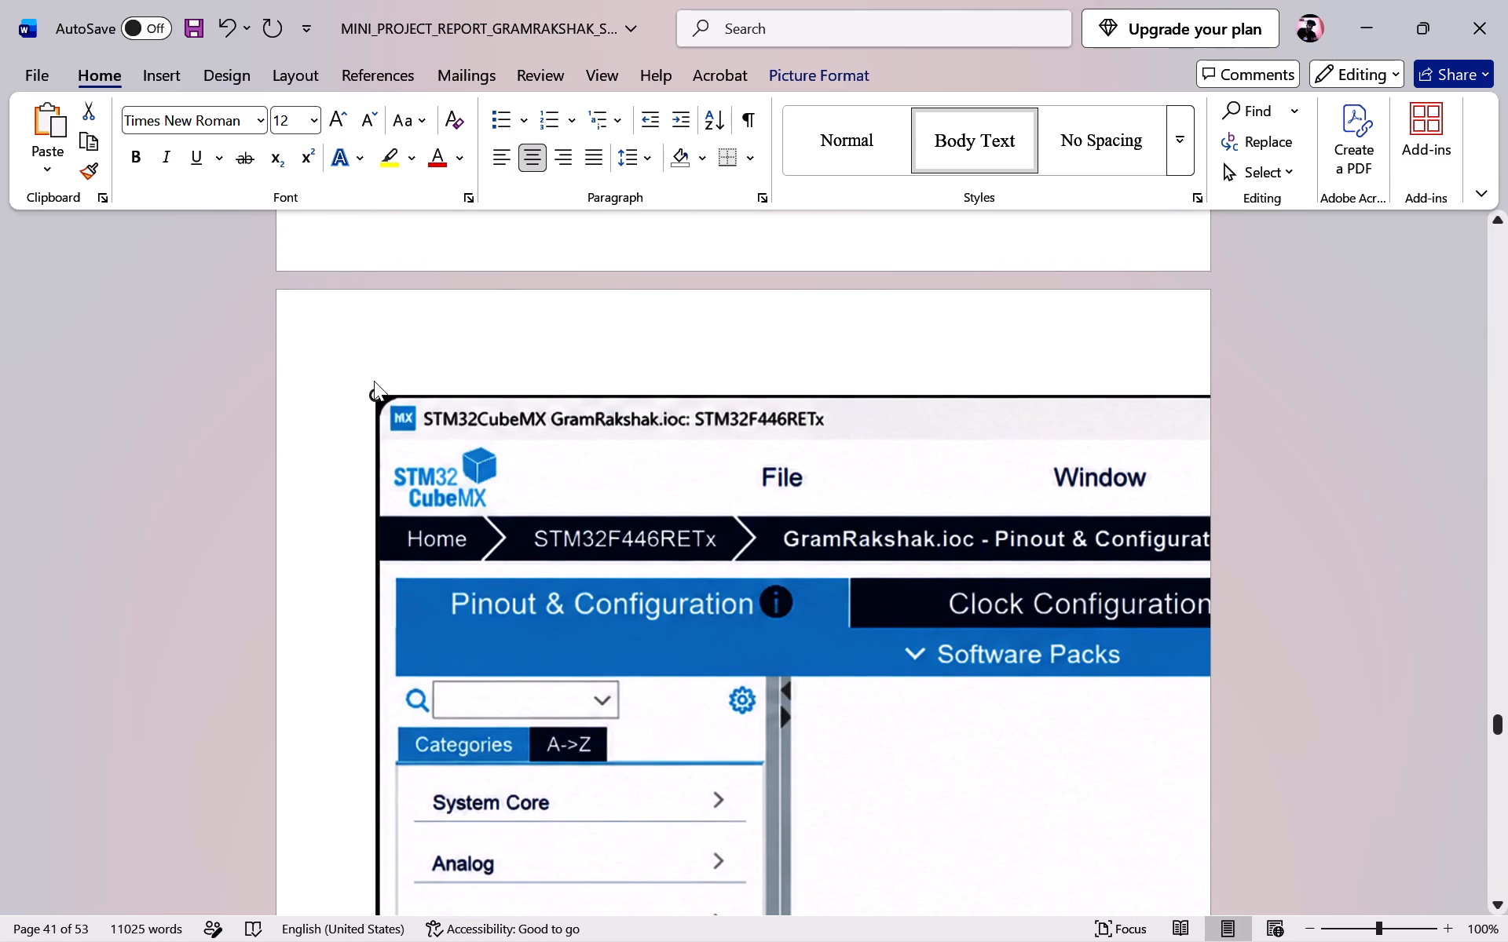
left_click_drag(372, 389, 1073, 941)
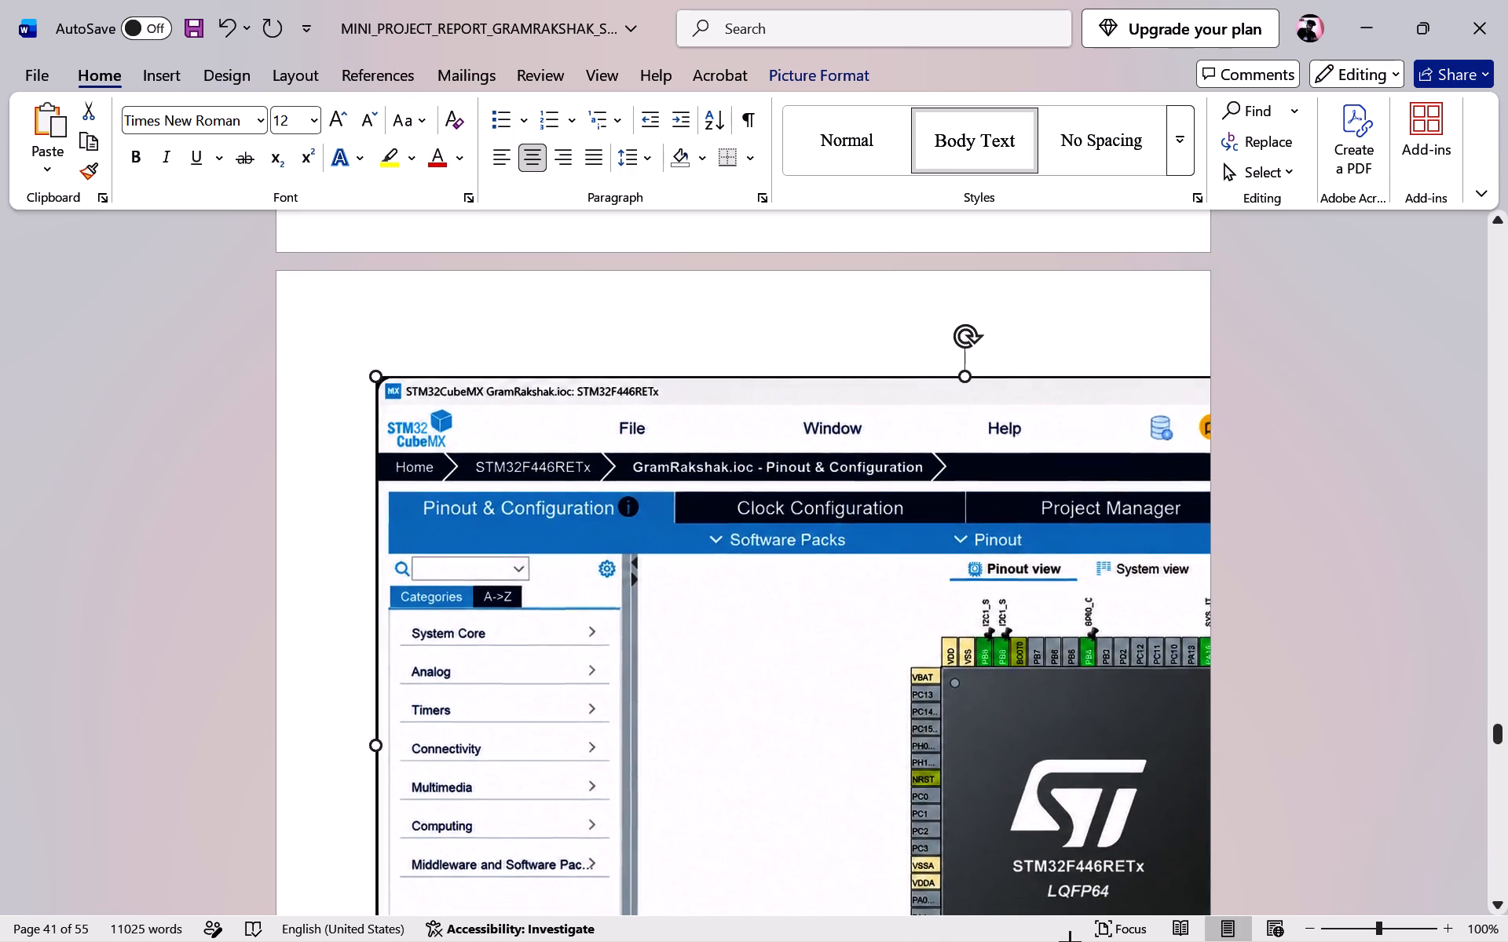
left_click_drag(1073, 941, 1455, 941)
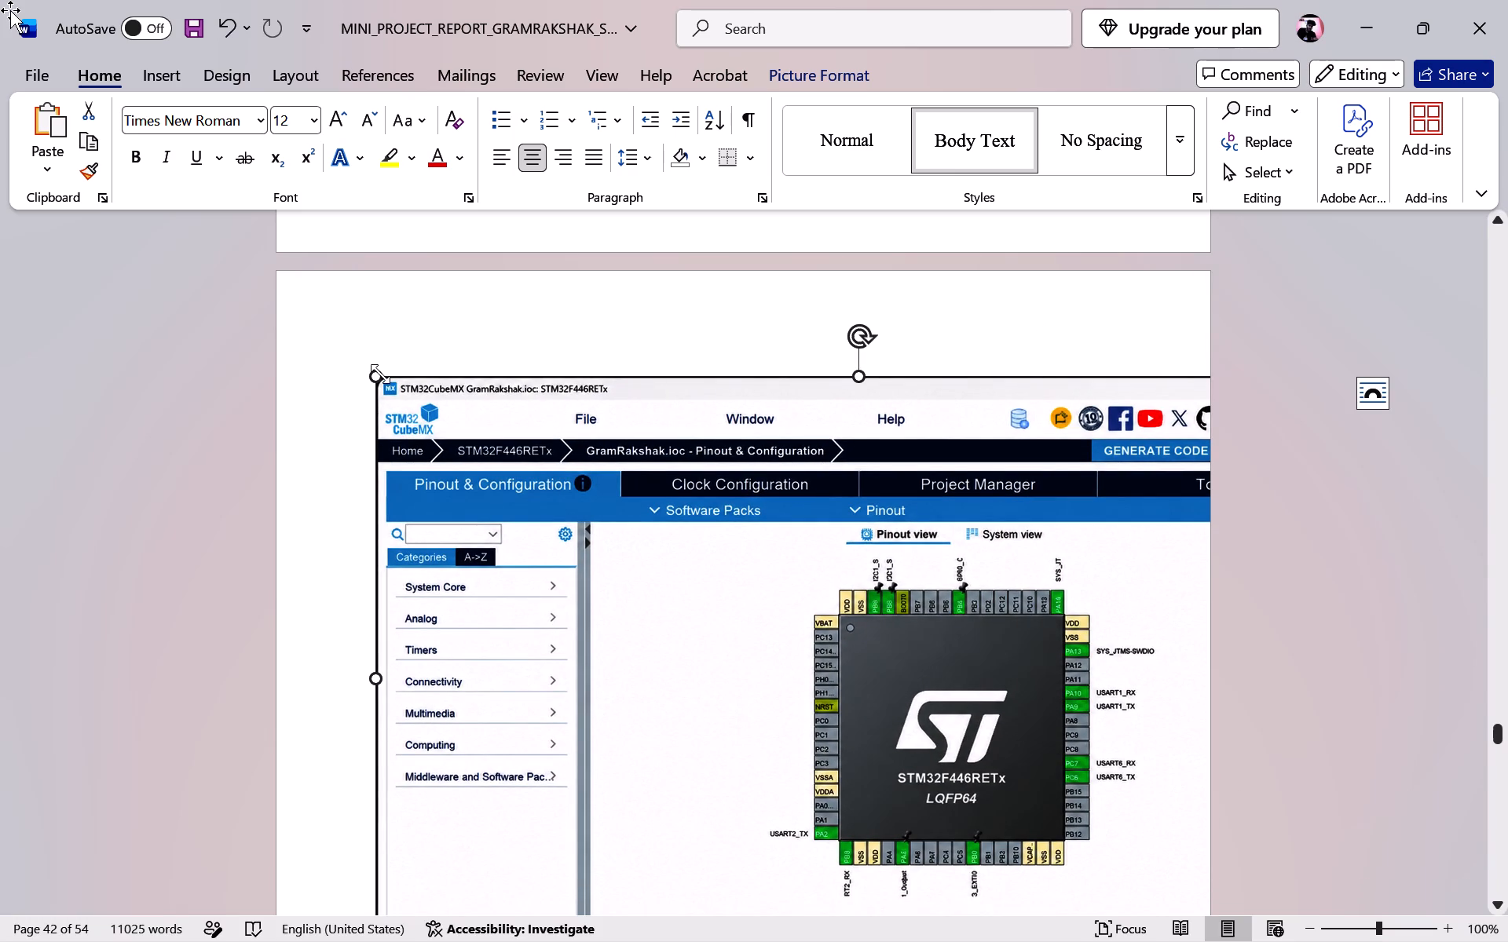
left_click_drag(380, 374, 1015, 800)
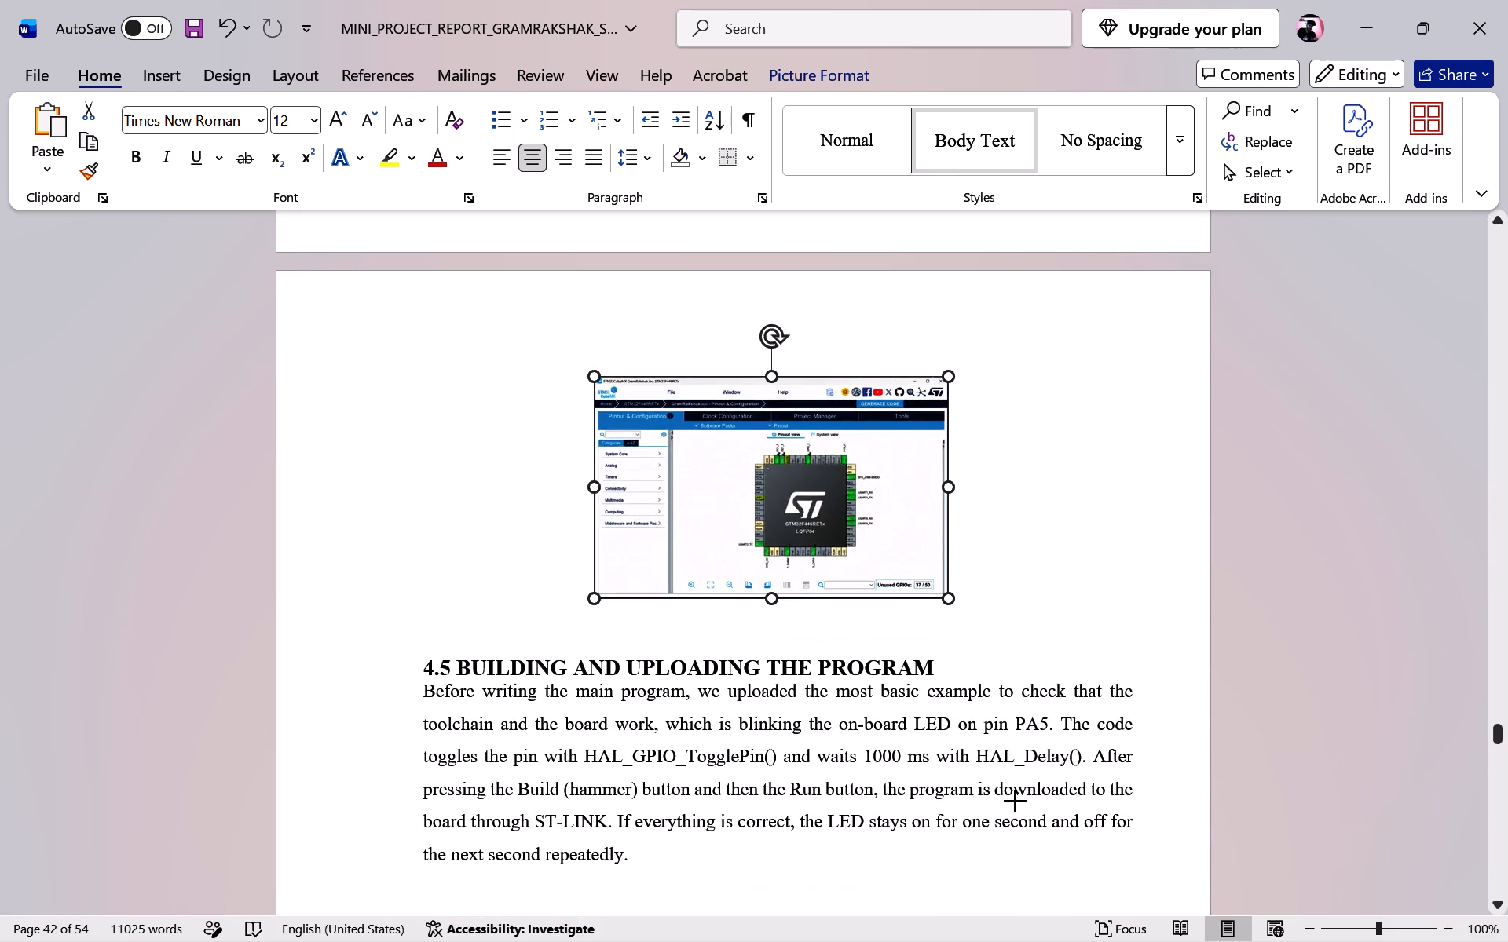
left_click_drag(1015, 800, 1104, 846)
scroll(1037, 655, "up", 1)
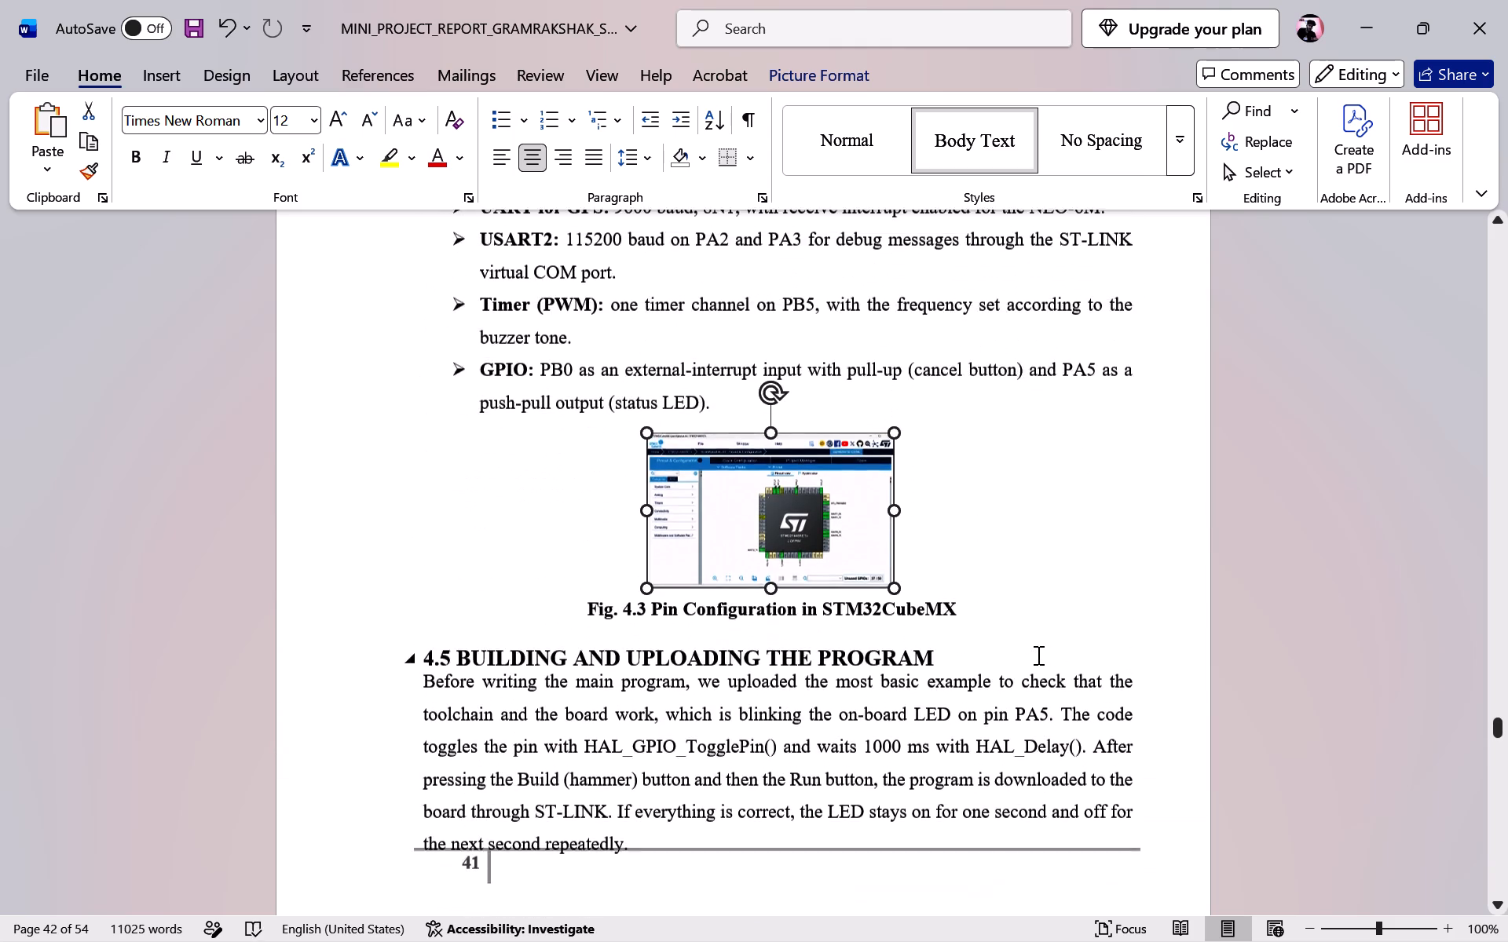
scroll(1037, 655, "down", 1)
left_click(1055, 447)
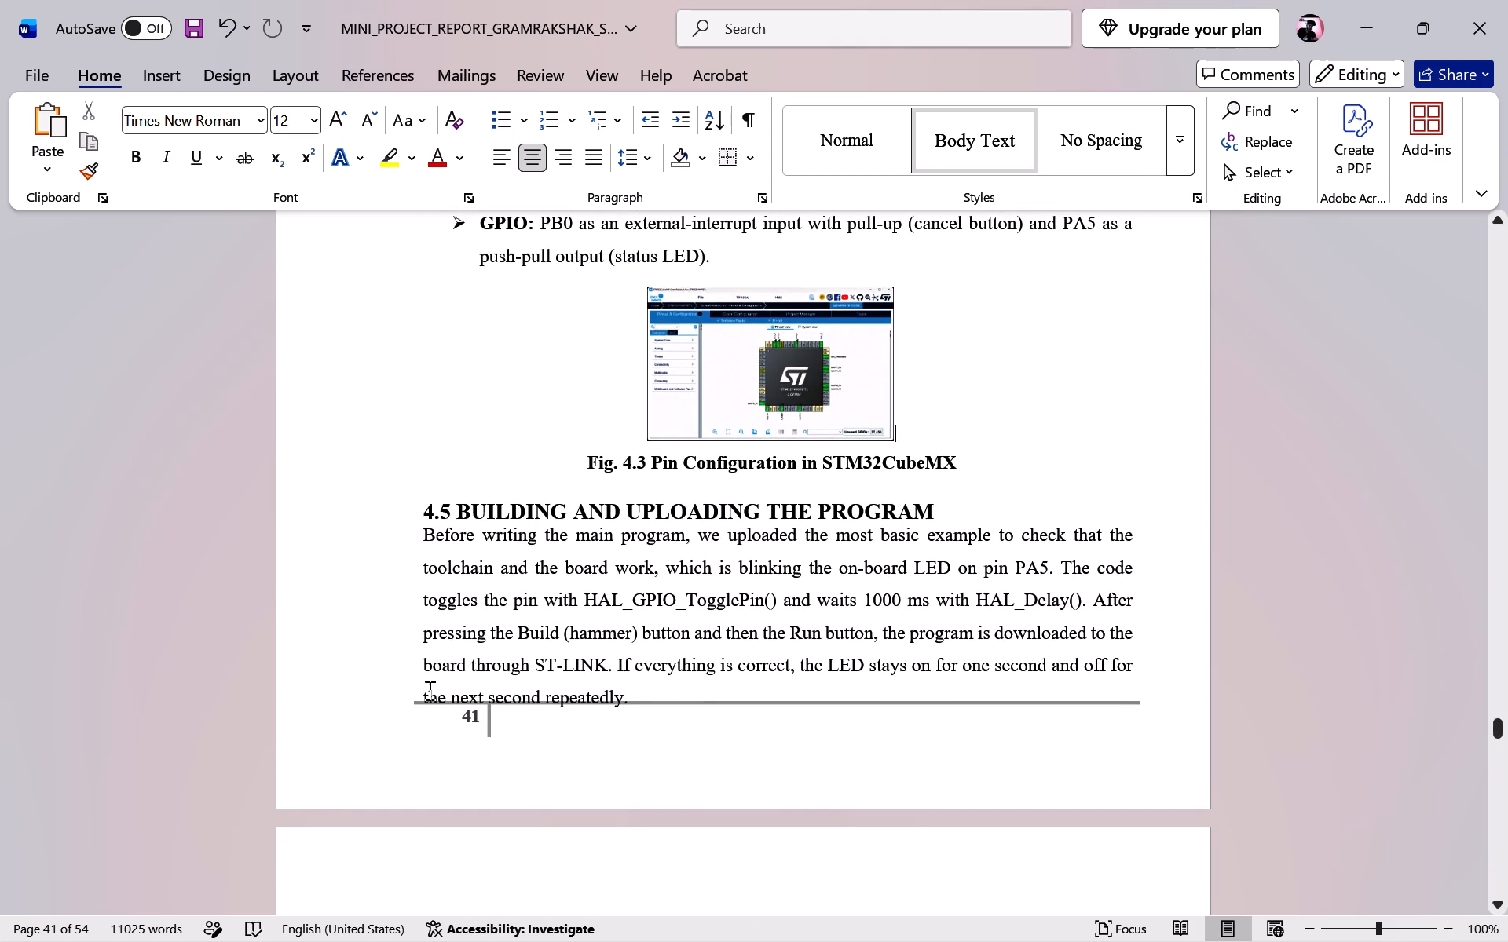
Insert two paragraph breaks before "the next second repeatedly." in section 4.5 to move that line onto page 42.
scroll(580, 667, "down", 2)
scroll(580, 667, "up", 1)
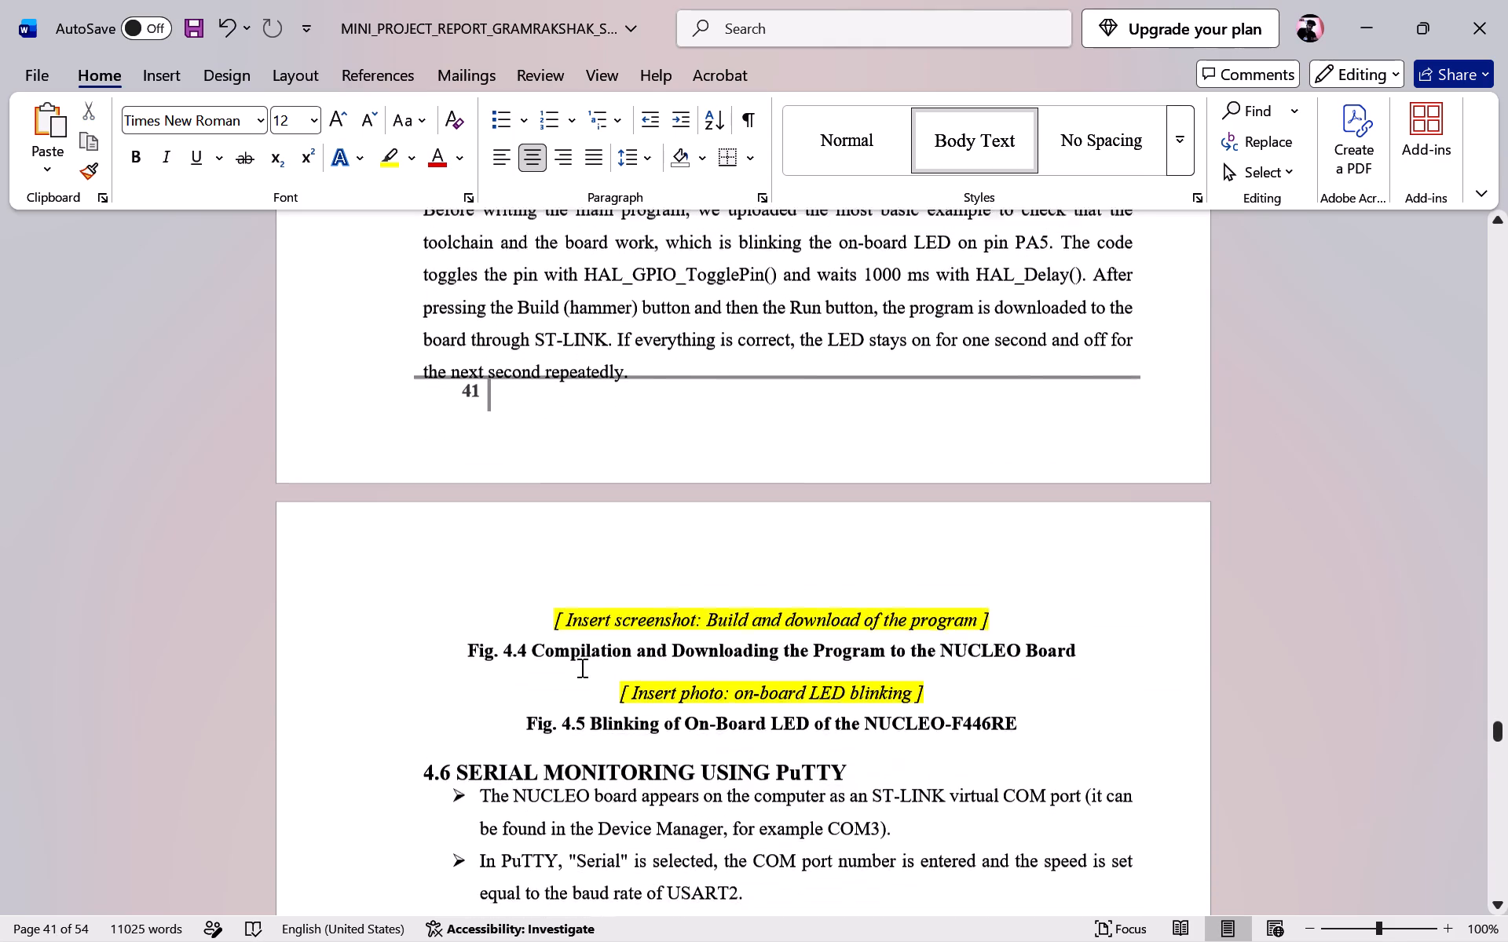
scroll(580, 667, "up", 1)
scroll(623, 531, "left", 1)
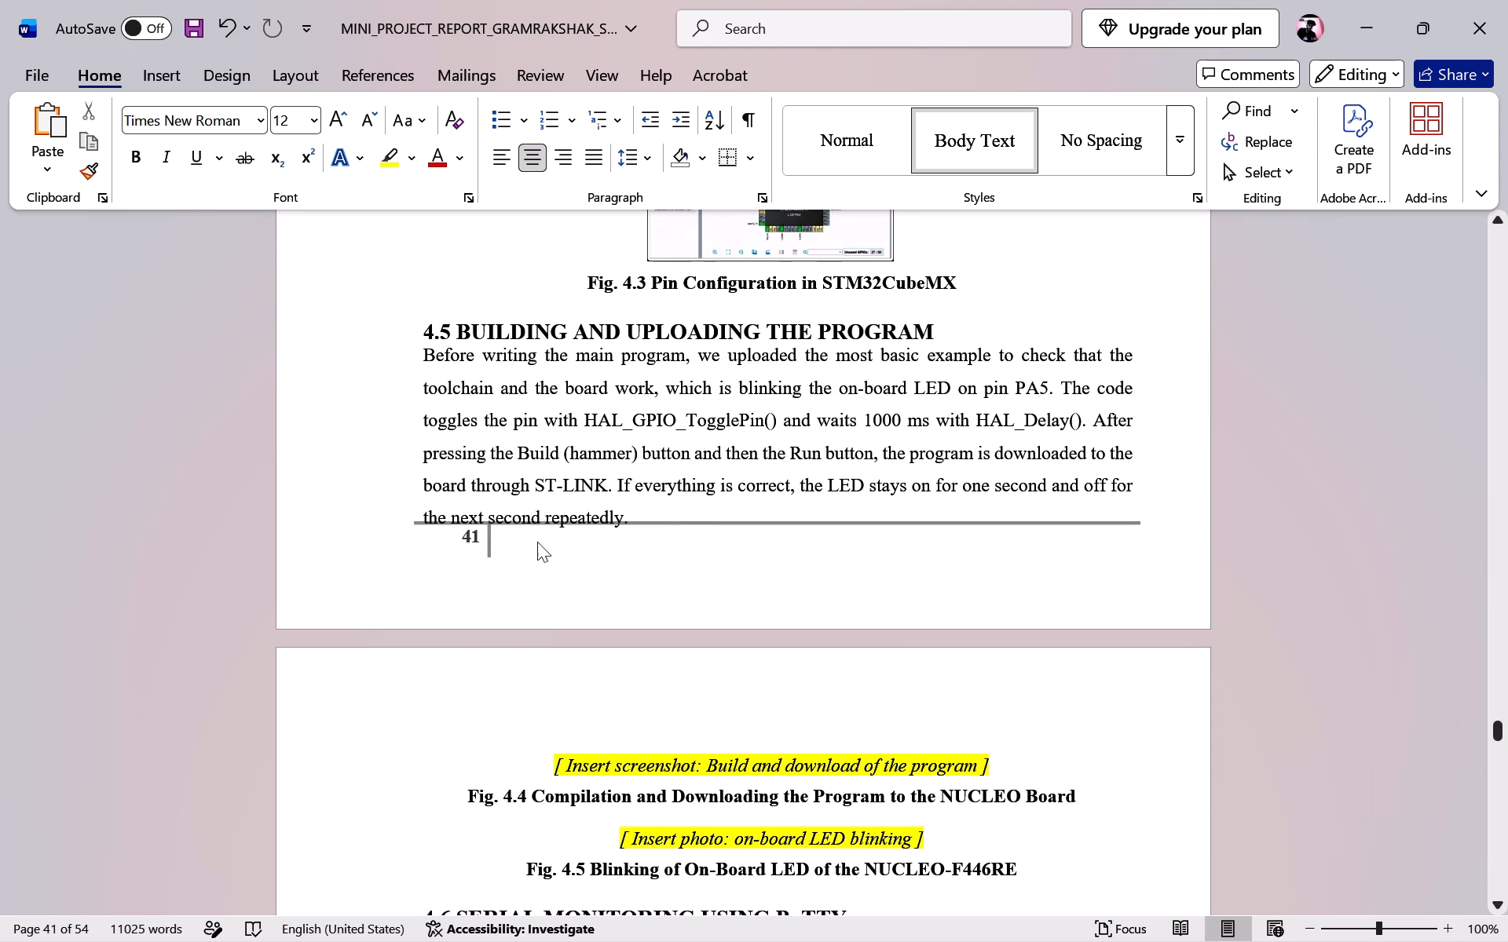
scroll(537, 542, "left", 1)
left_click(415, 511)
key("Return")
key("Return")
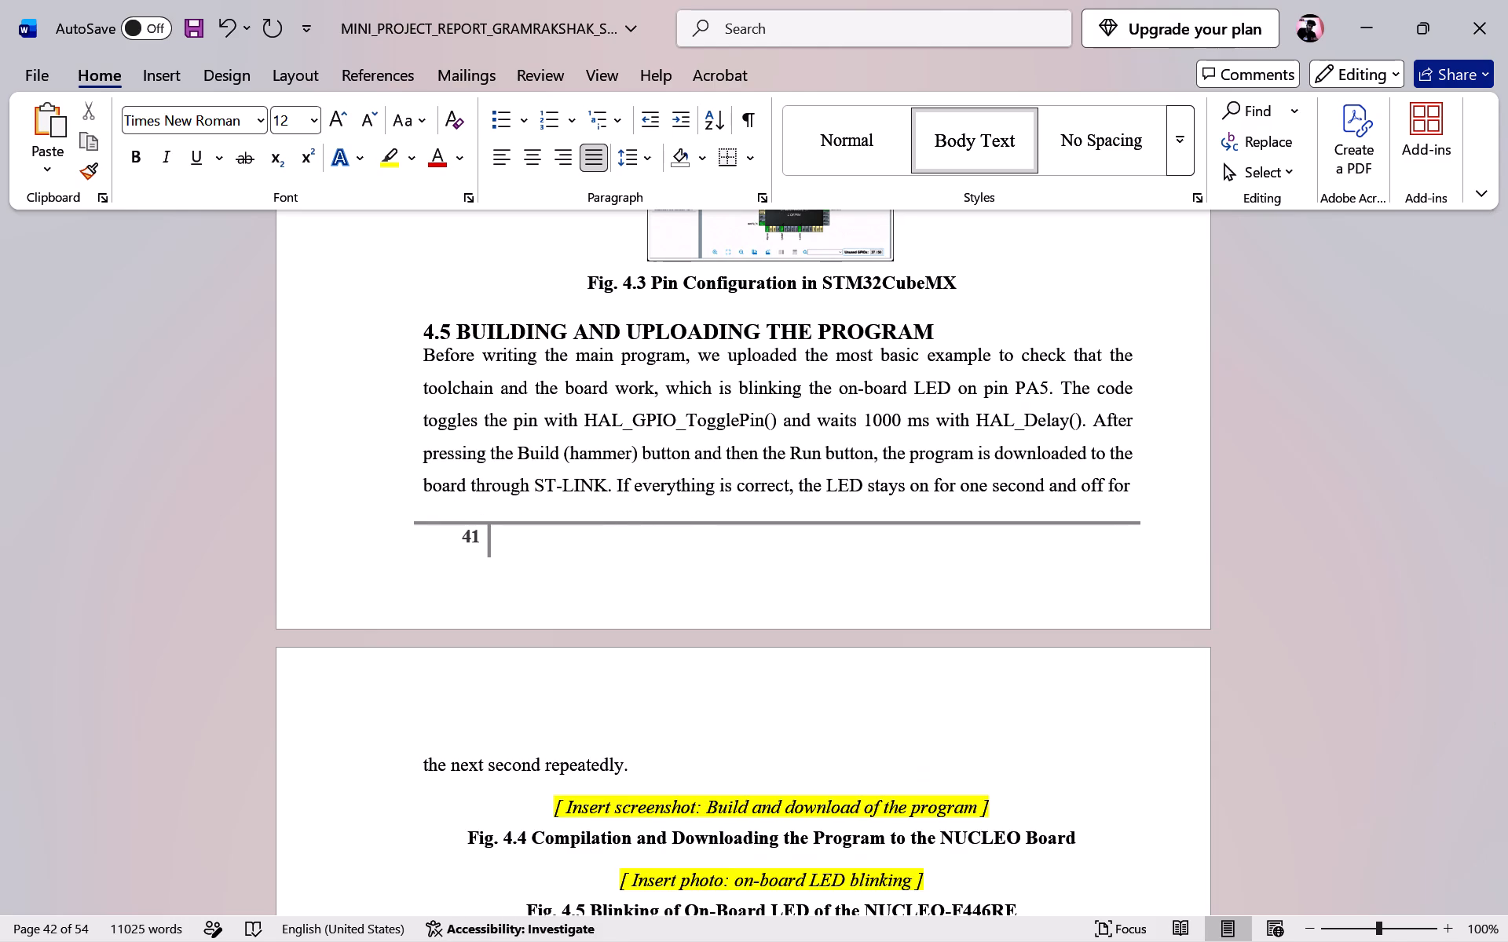
Delete the text "the next second repeatedly." at the start of page 42, above the build and download placeholder.
scroll(459, 697, "down", 1)
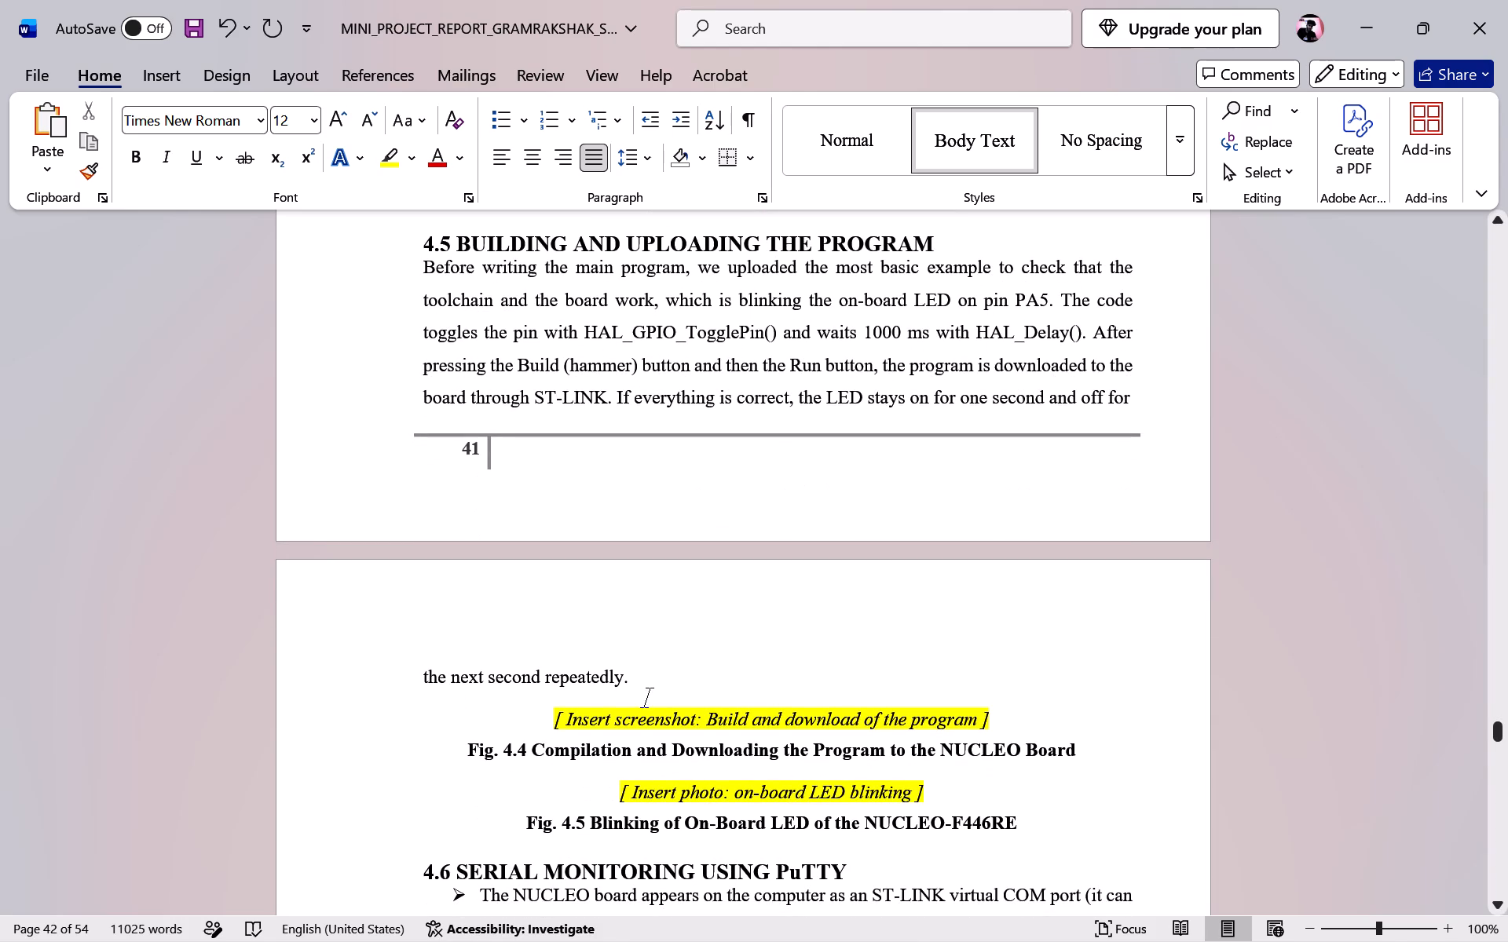
left_click(634, 670)
key("BackSpace")
key("BackSpace")
key("BackSpace")
key("BackSpace")
key("BackSpace")
key("BackSpace")
key("BackSpace")
key("BackSpace")
key("BackSpace")
key("BackSpace")
key("BackSpace")
key("BackSpace")
key("BackSpace")
key("BackSpace")
key("BackSpace")
key("BackSpace")
key("BackSpace")
key("BackSpace")
key("BackSpace")
key("BackSpace")
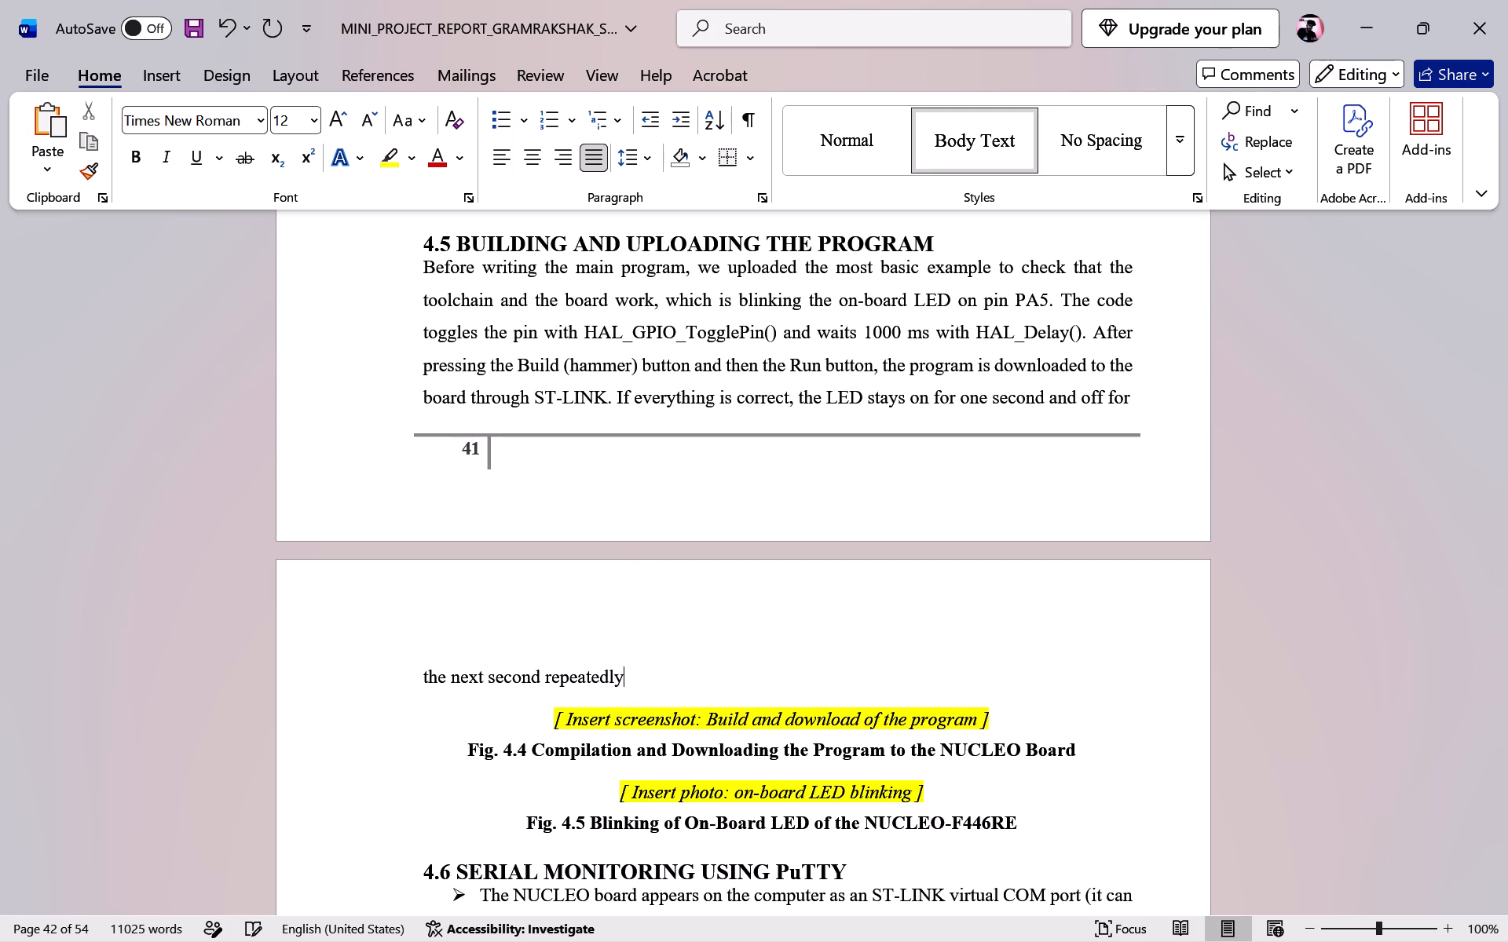
key("BackSpace")
key("BackSpace")
key("BackSpace")
key("BackSpace")
key("BackSpace")
key("BackSpace")
key("BackSpace")
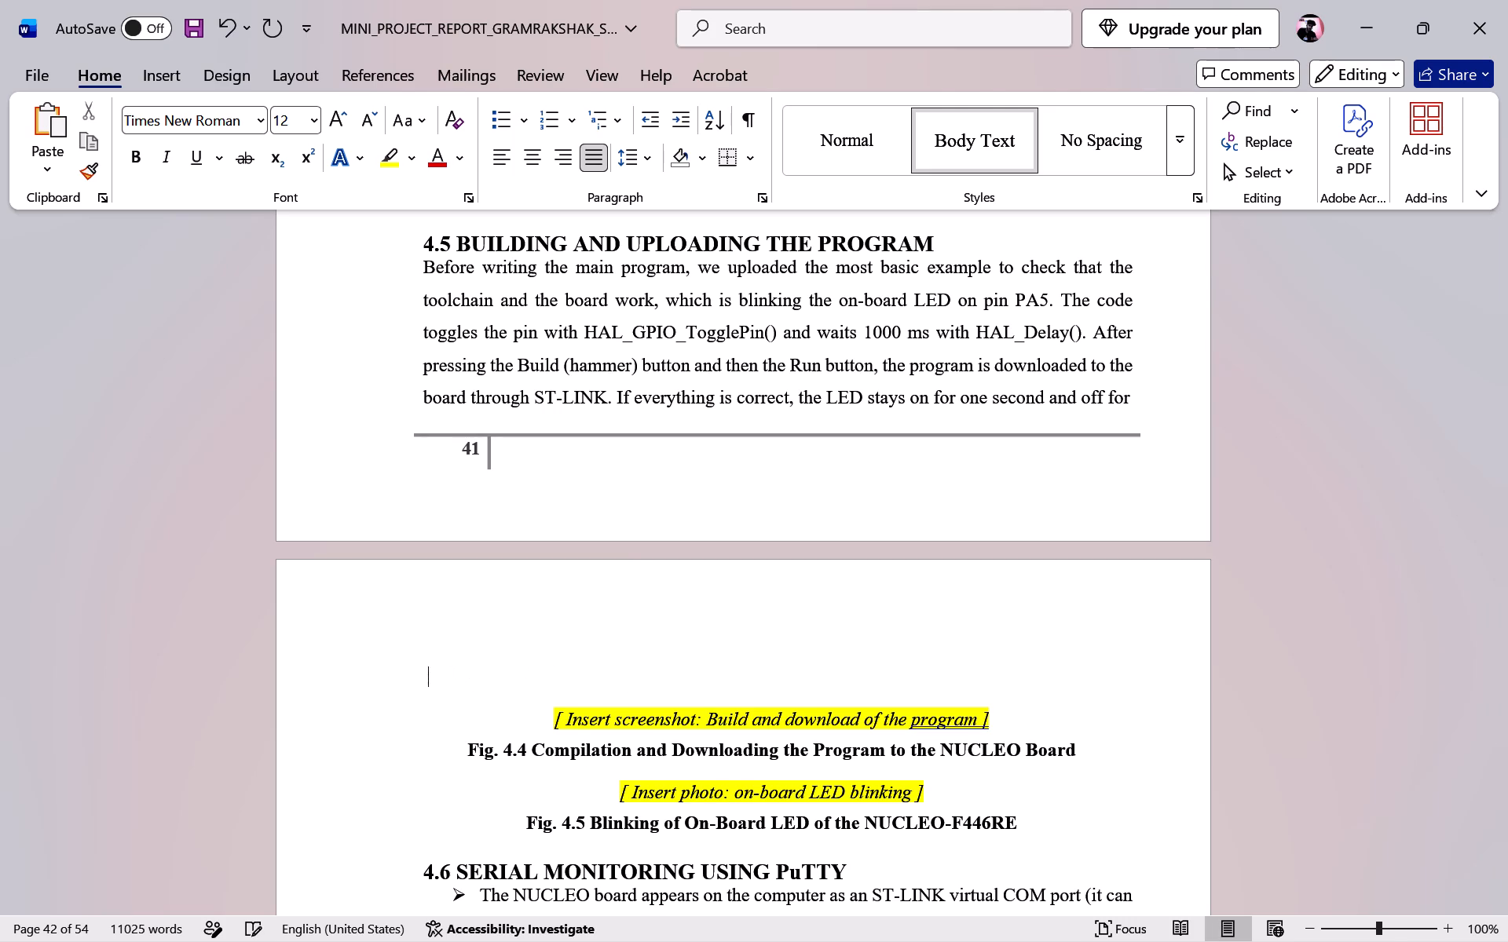
scroll(634, 670, "down", 1)
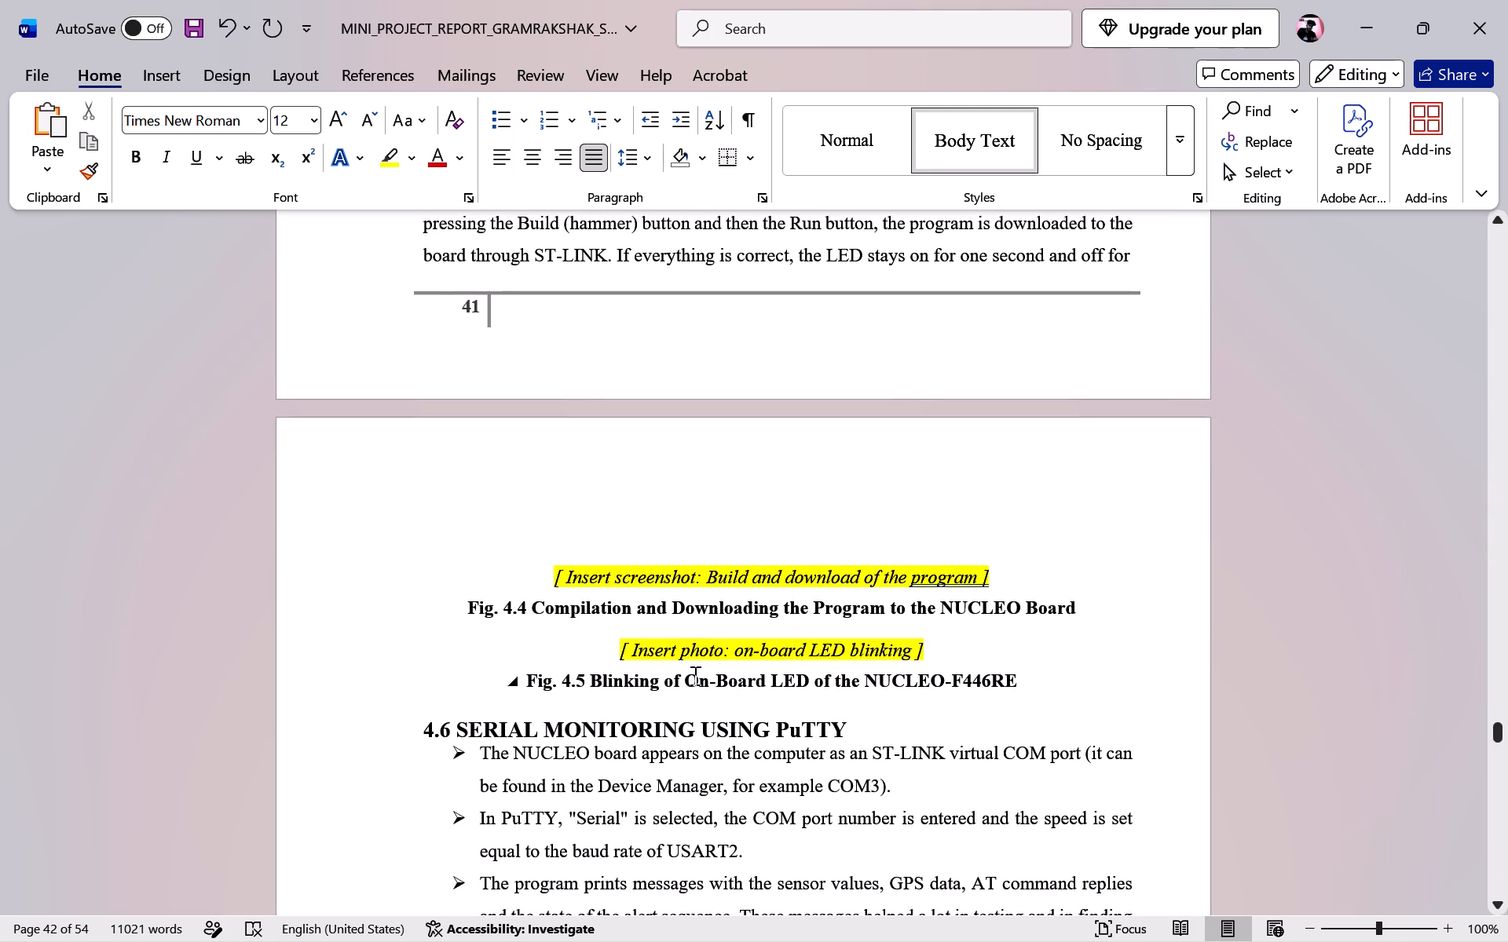
End the last line on page 41, "the LED stays on for one second and off for", with a full stop.
left_click(1134, 263)
key("period")
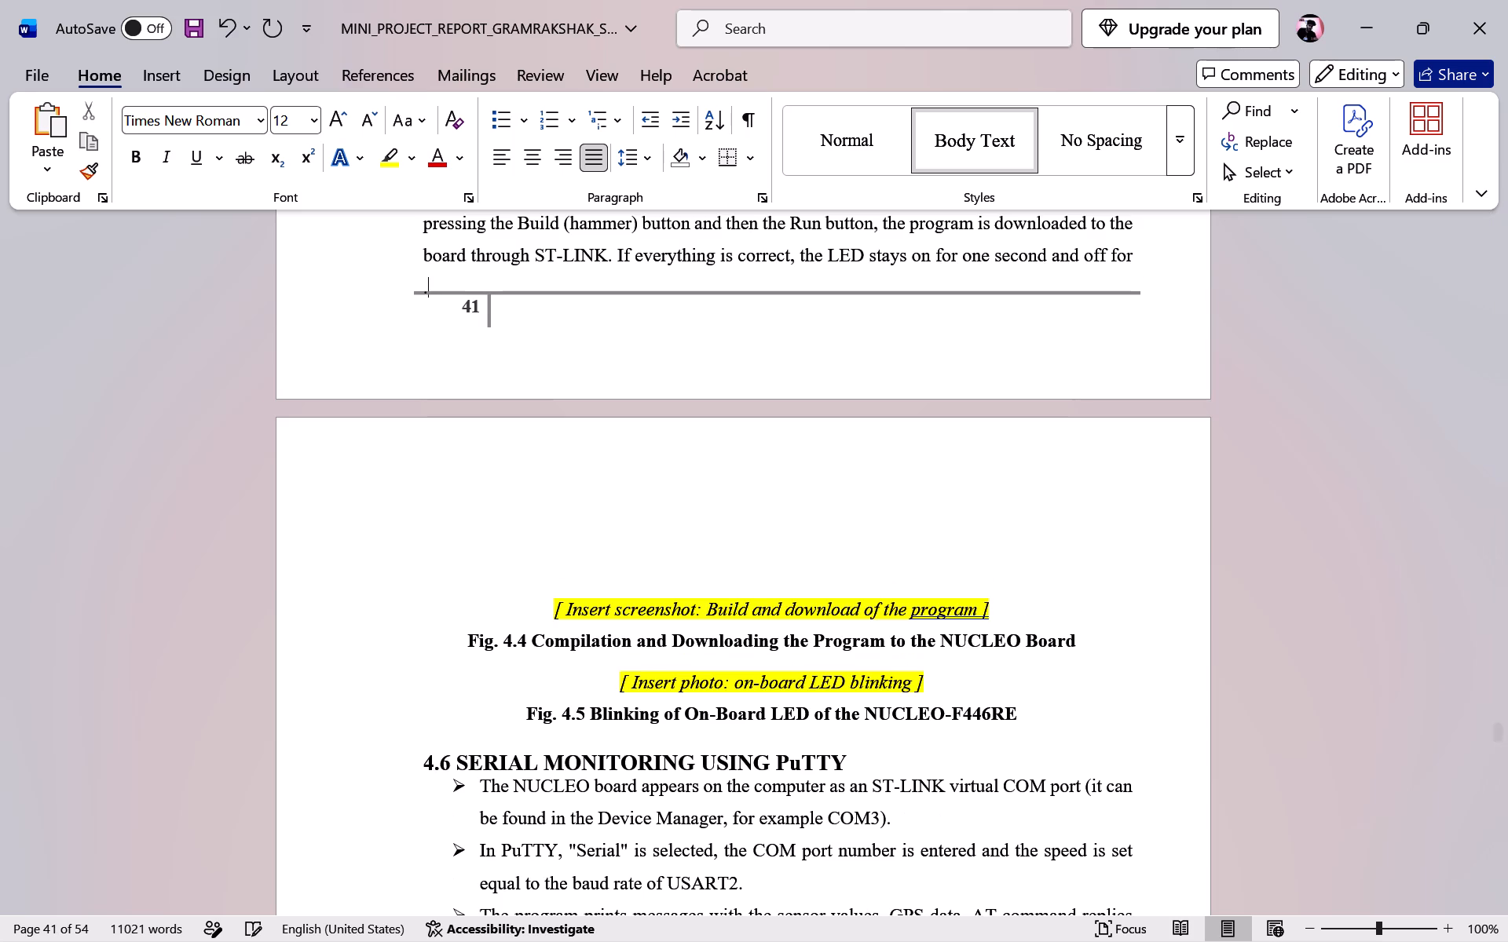
key("BackSpace")
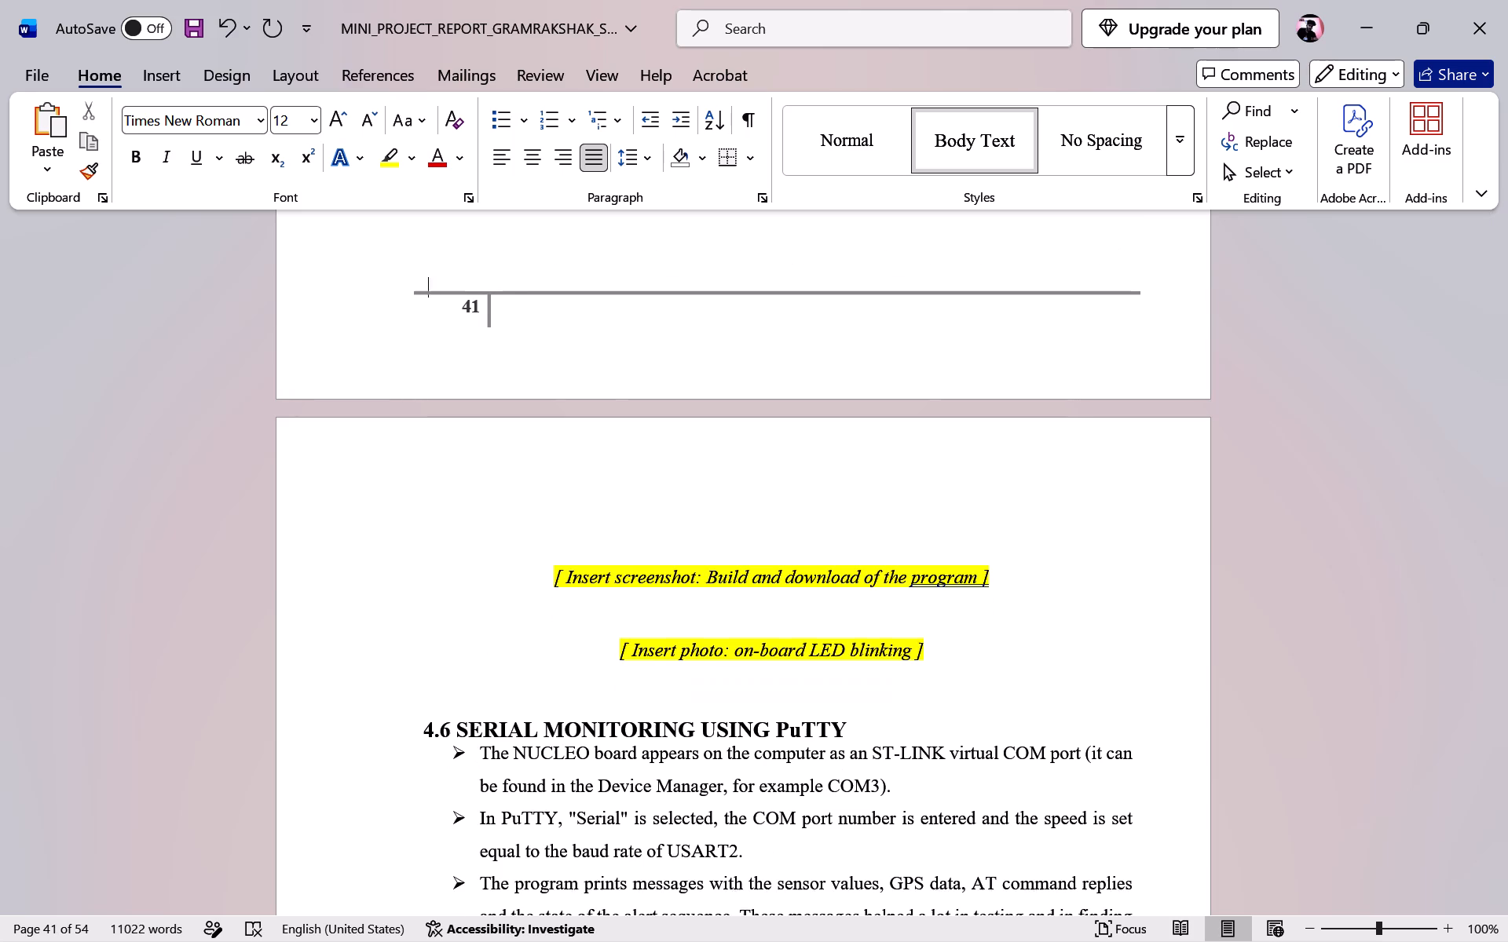
key("BackSpace")
key("period")
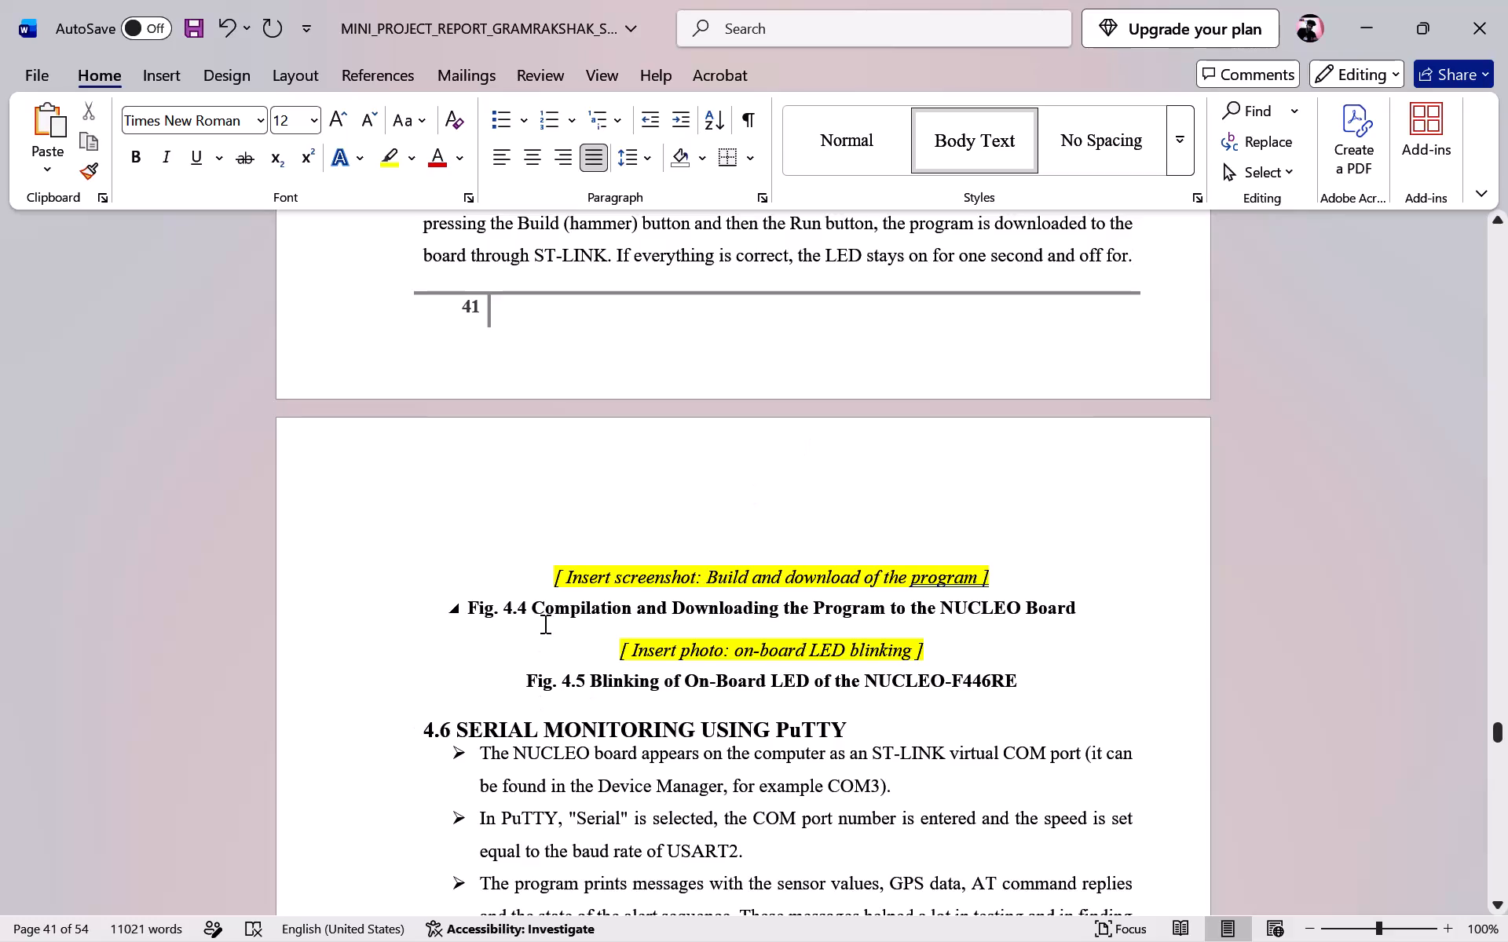
Look through the report from the Fig. 4.4 placeholder to the Chapter 5 title page for remaining highlighted figure placeholders.
scroll(544, 623, "down", 1)
scroll(544, 623, "up", 1)
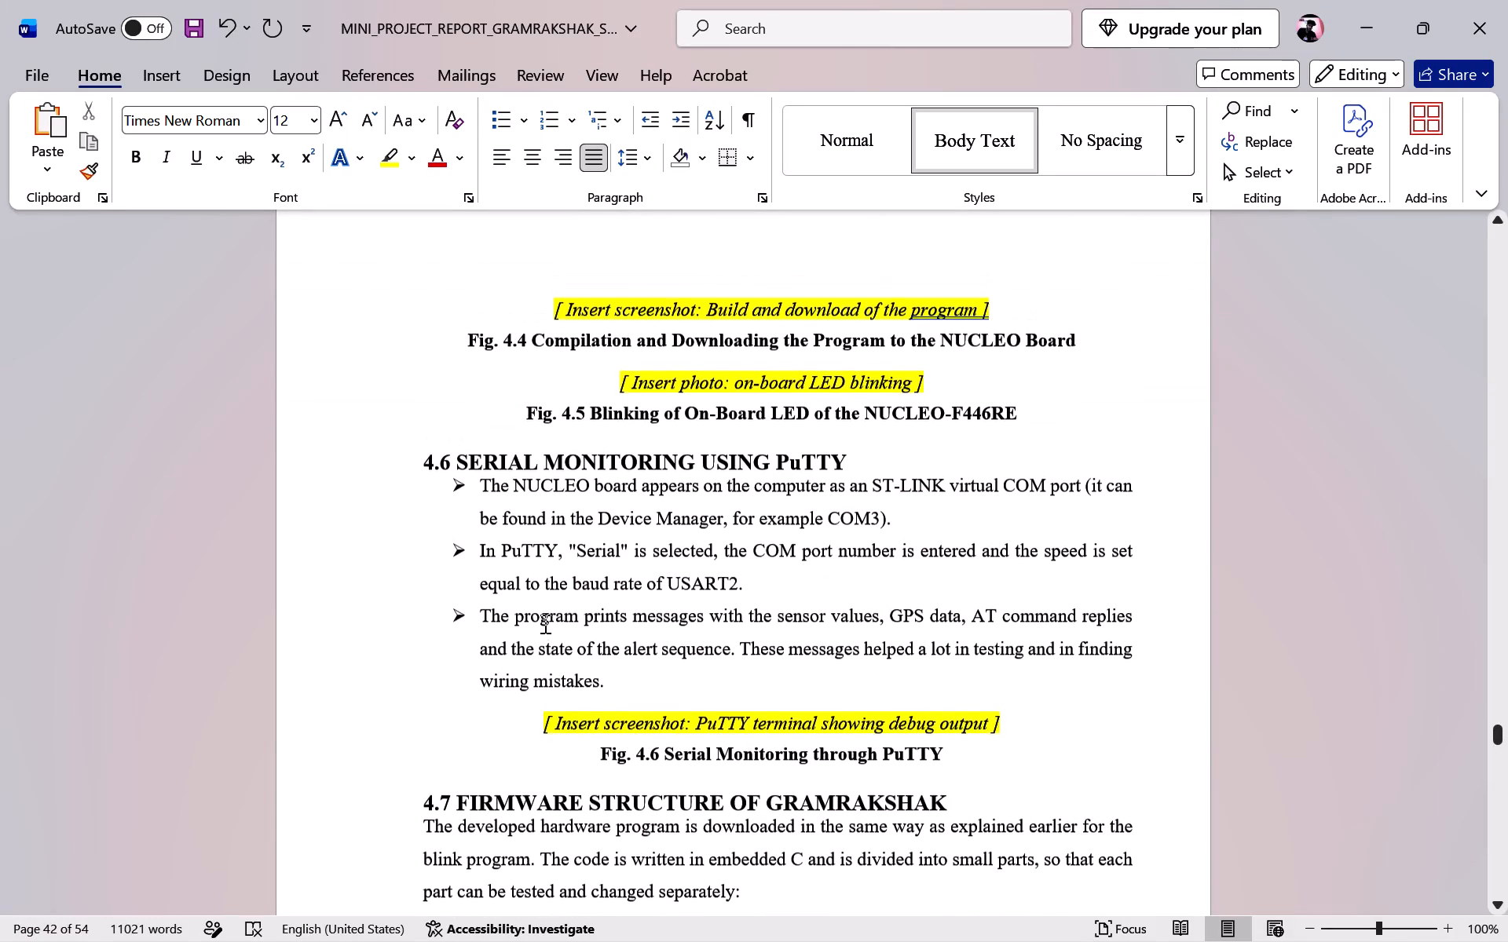
scroll(544, 623, "up", 1)
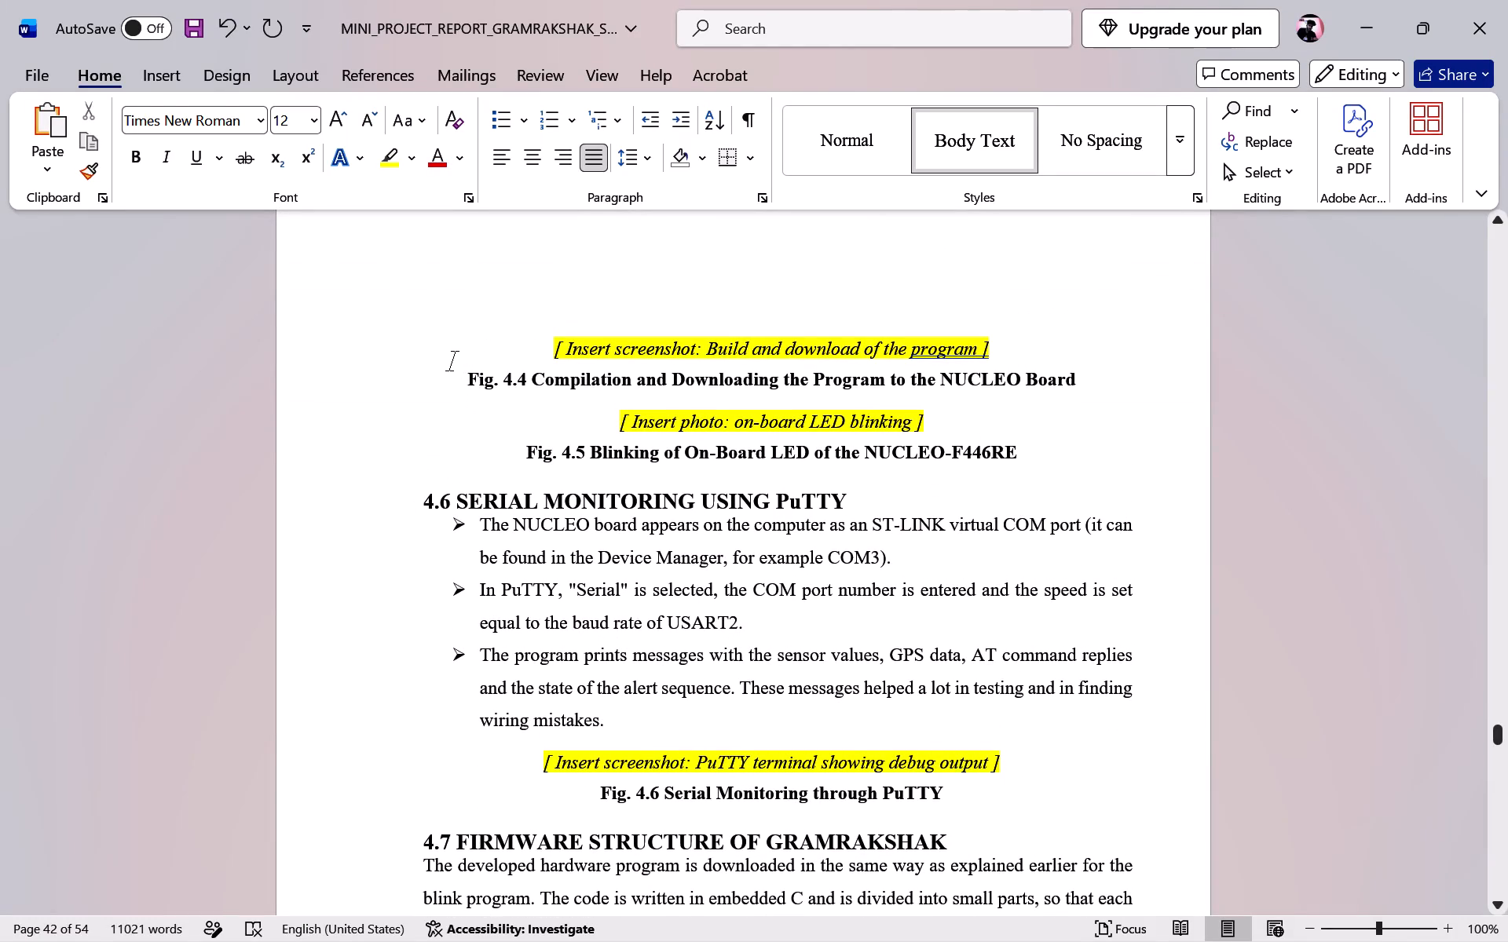
left_click_drag(732, 444, 799, 447)
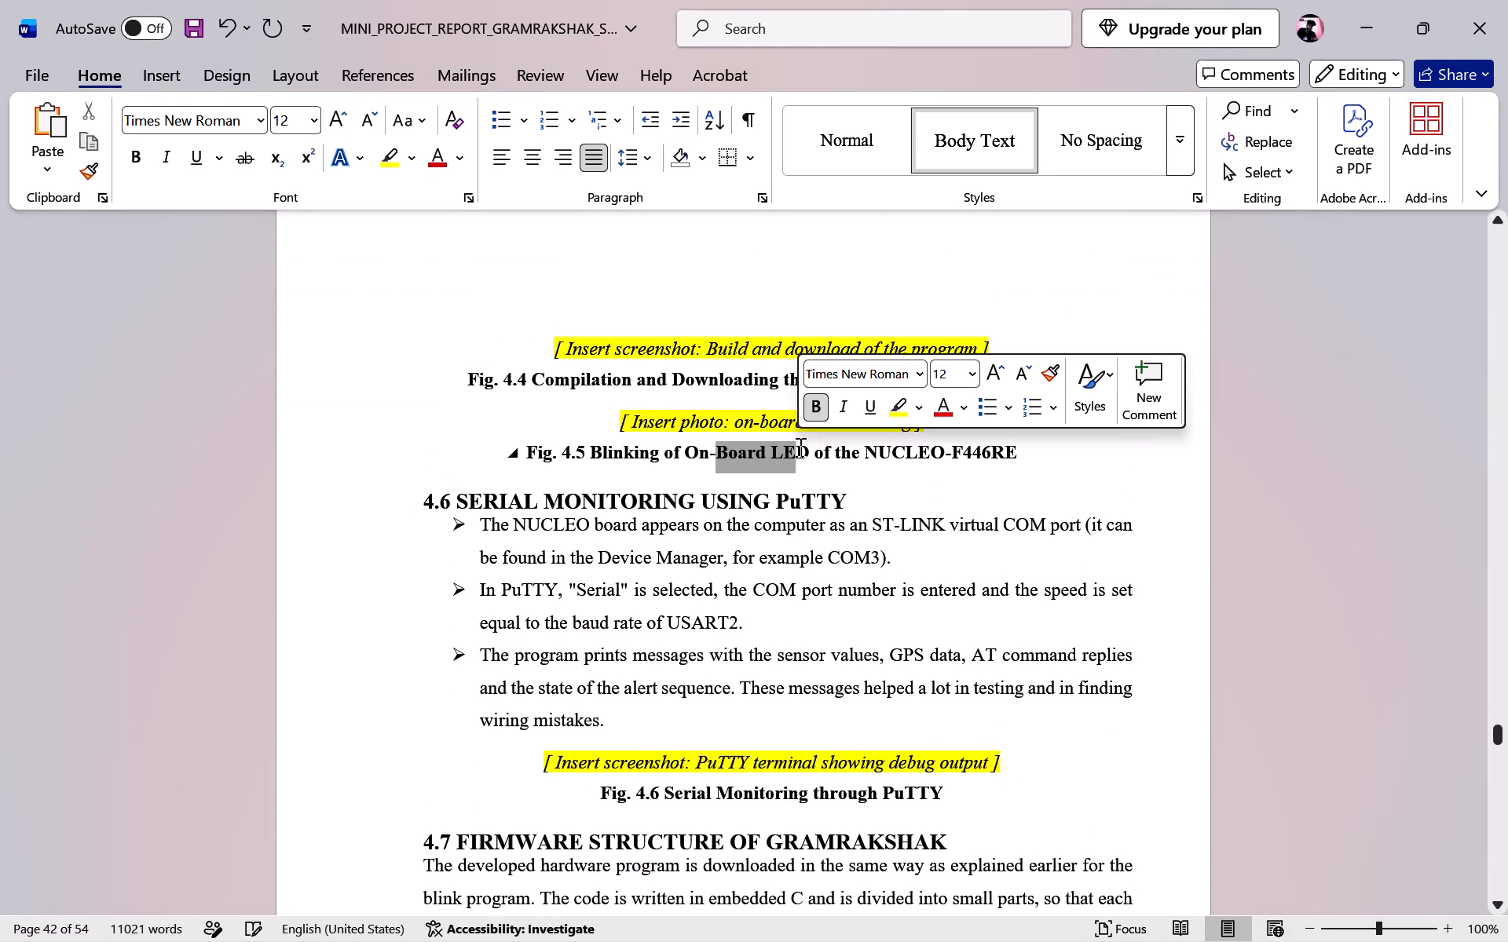
scroll(1060, 476, "down", 3)
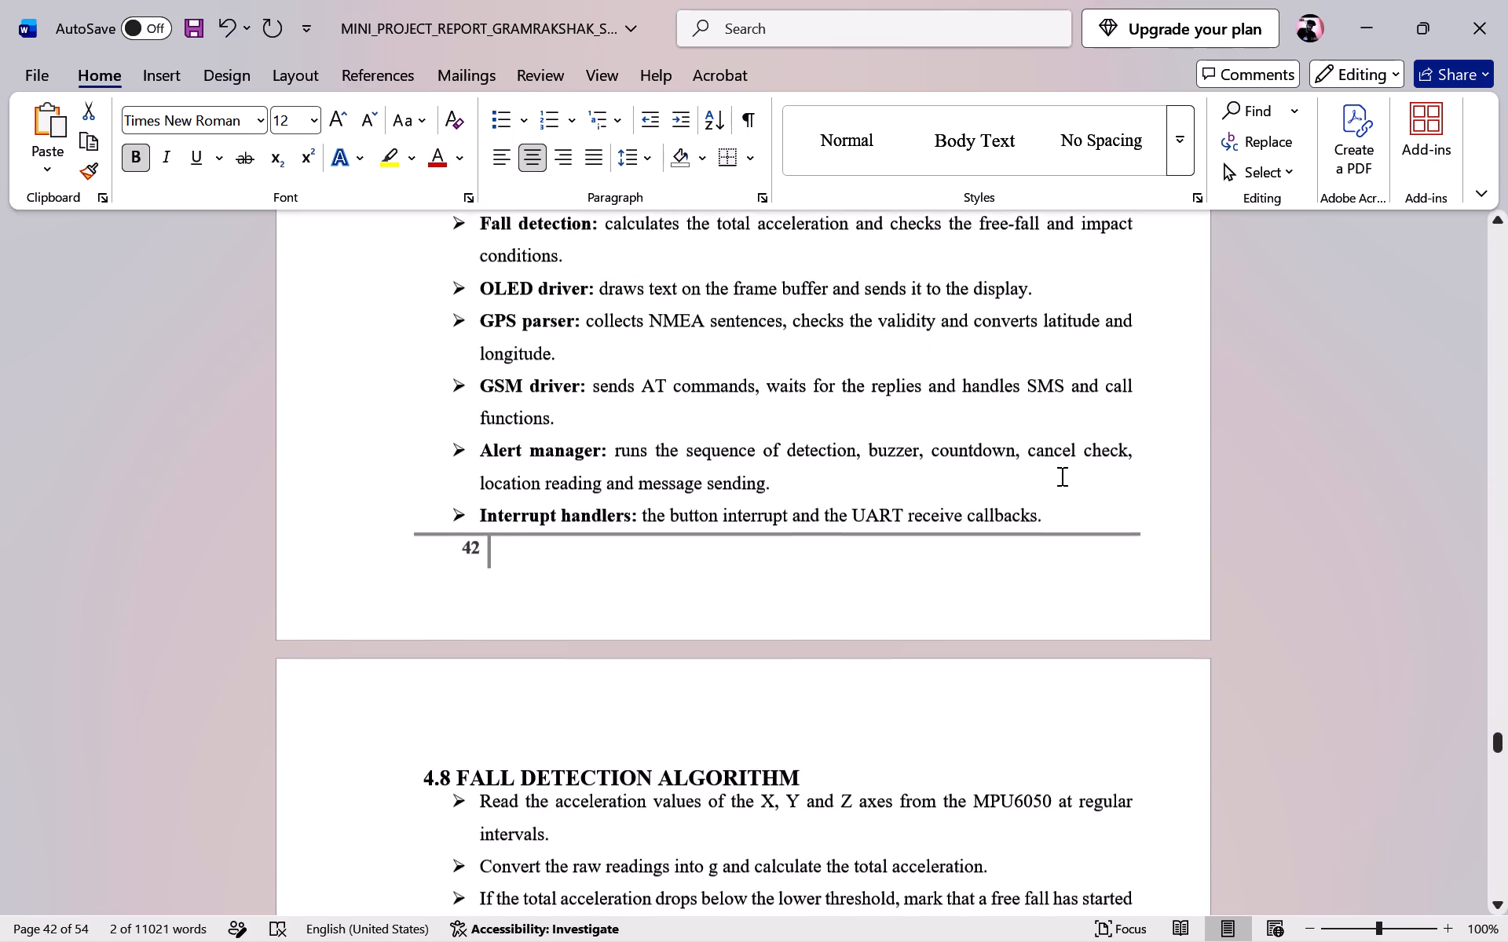
scroll(1060, 476, "down", 3)
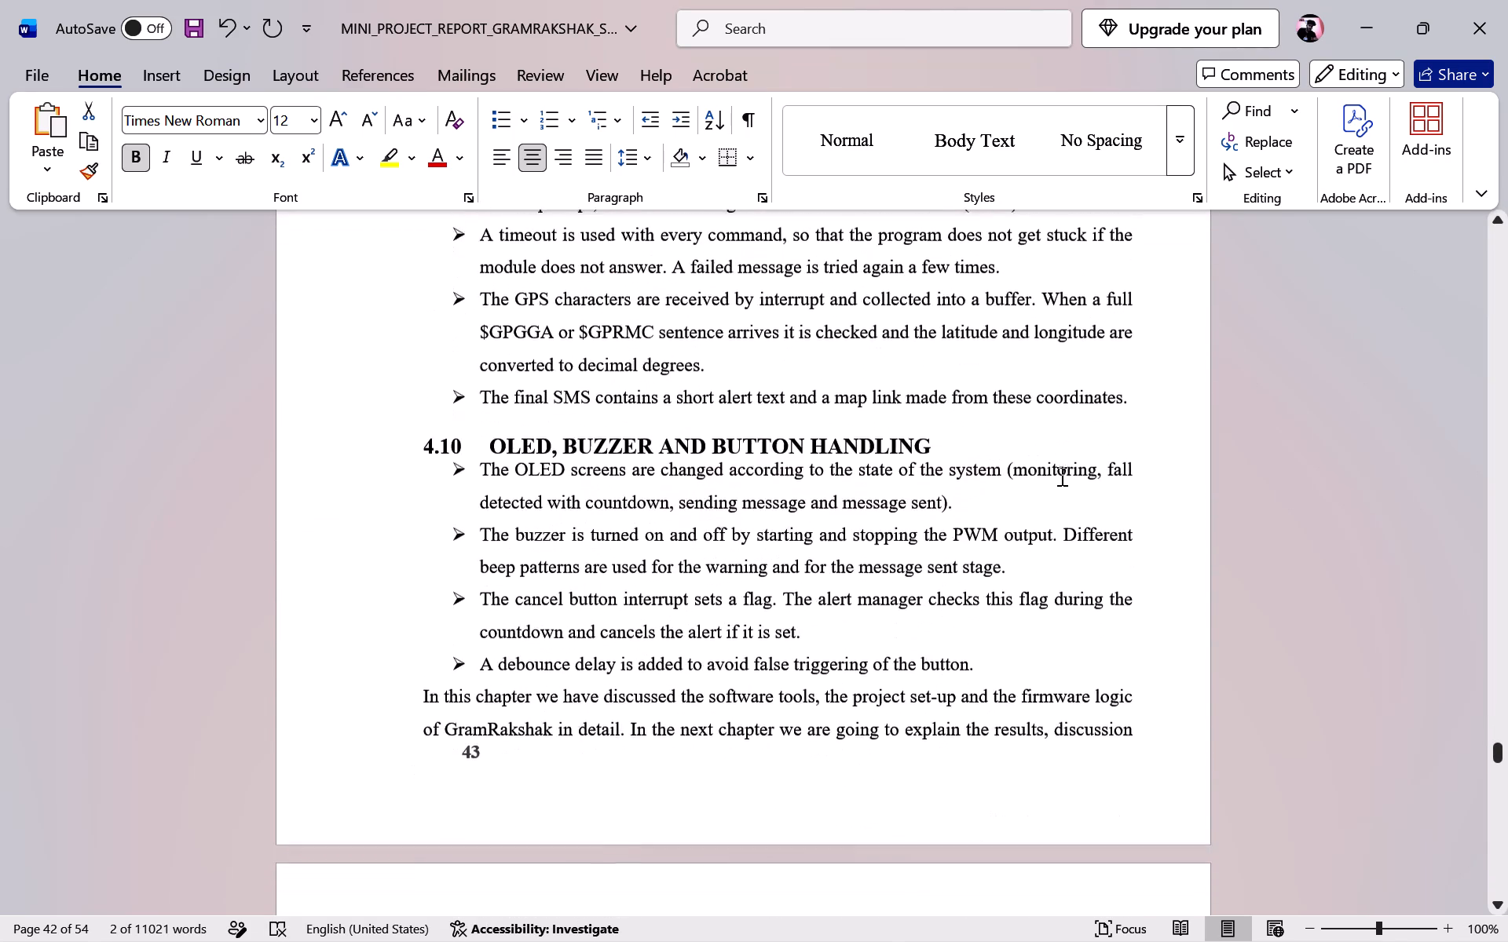
scroll(1060, 476, "down", 6)
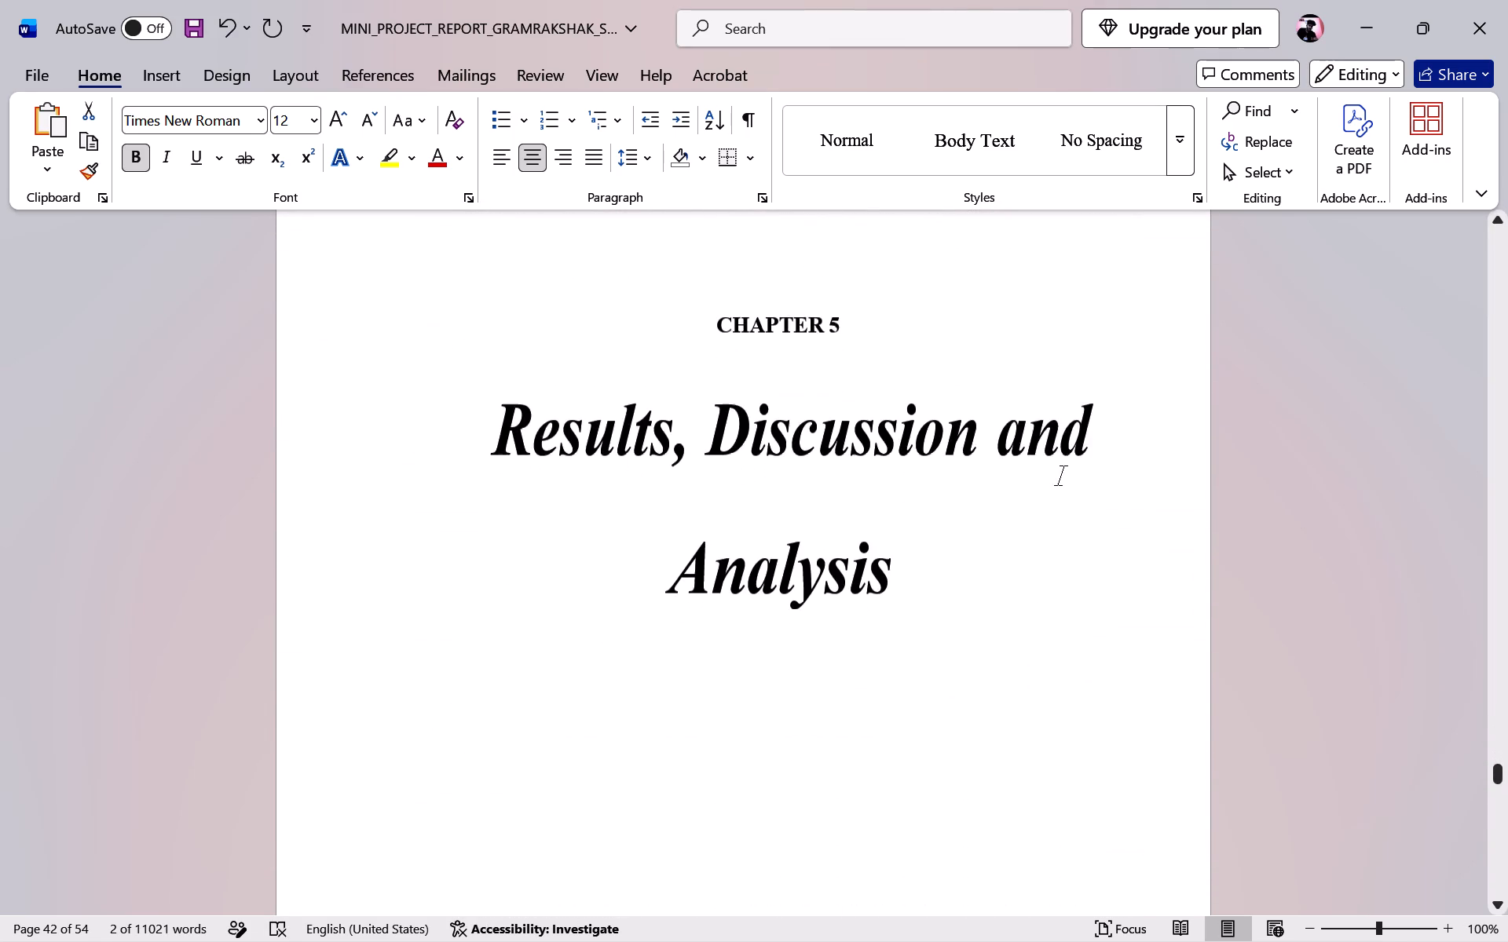
scroll(1060, 476, "up", 7)
scroll(1060, 476, "down", 3)
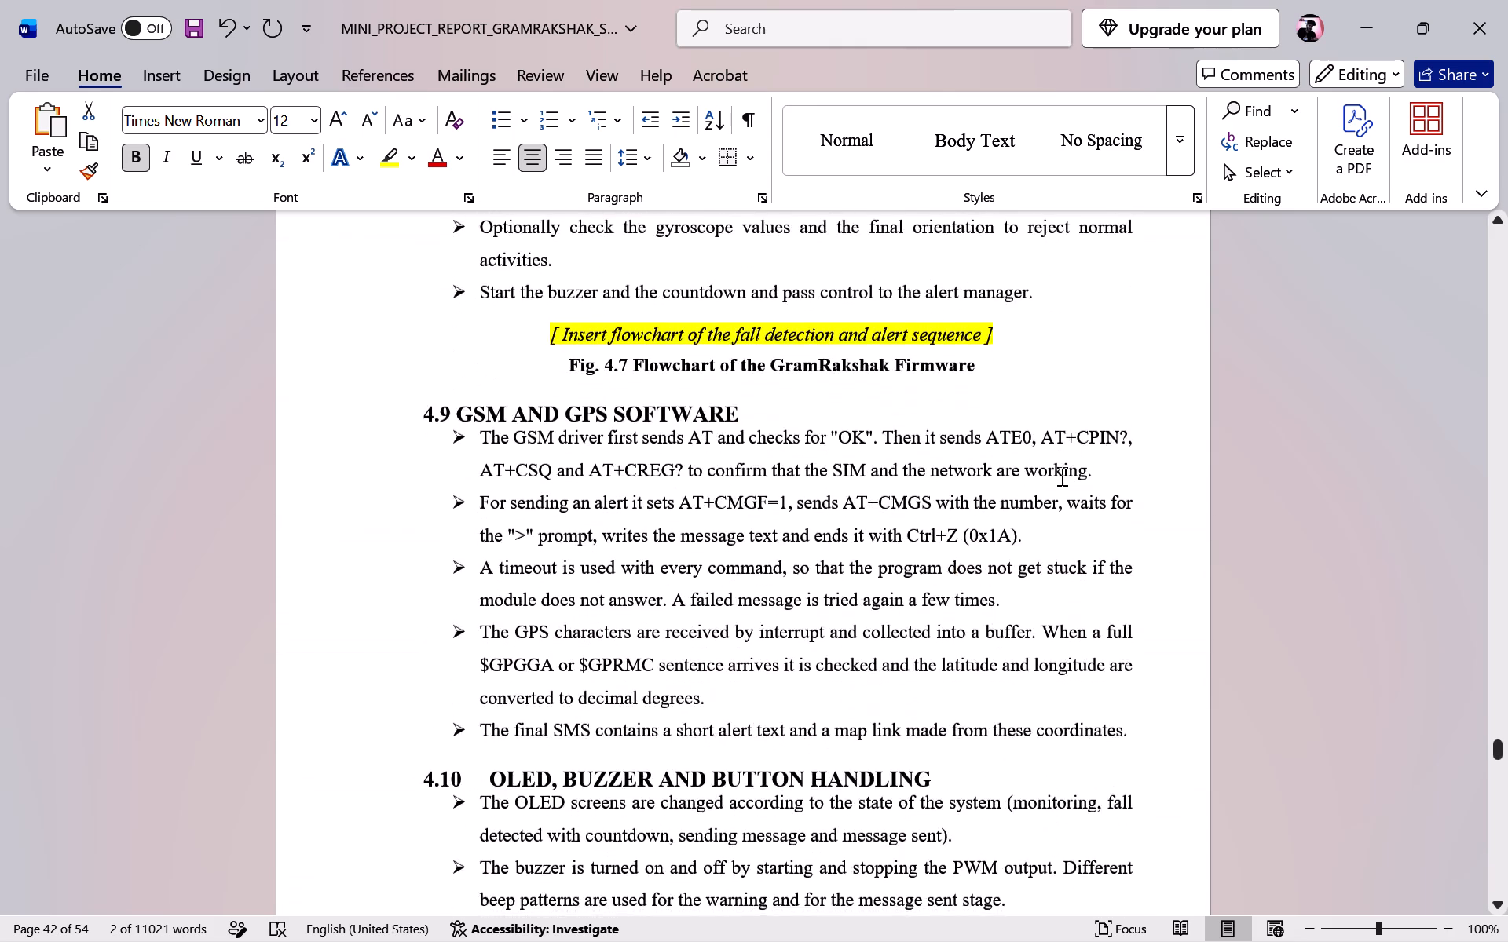
scroll(1060, 476, "up", 4)
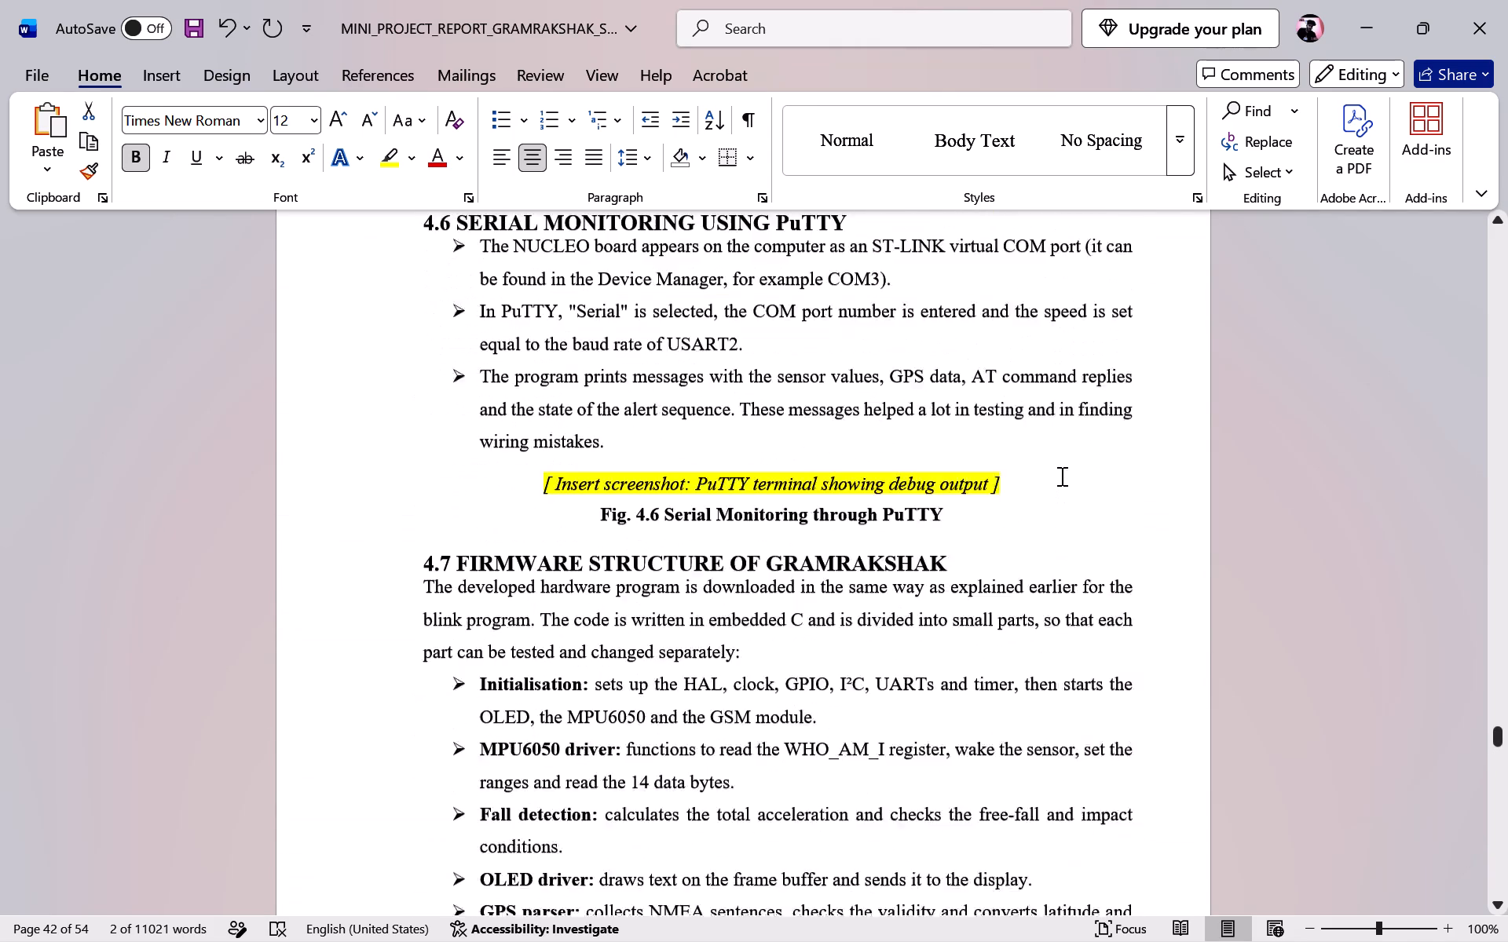
scroll(1060, 476, "up", 2)
scroll(1060, 476, "down", 1)
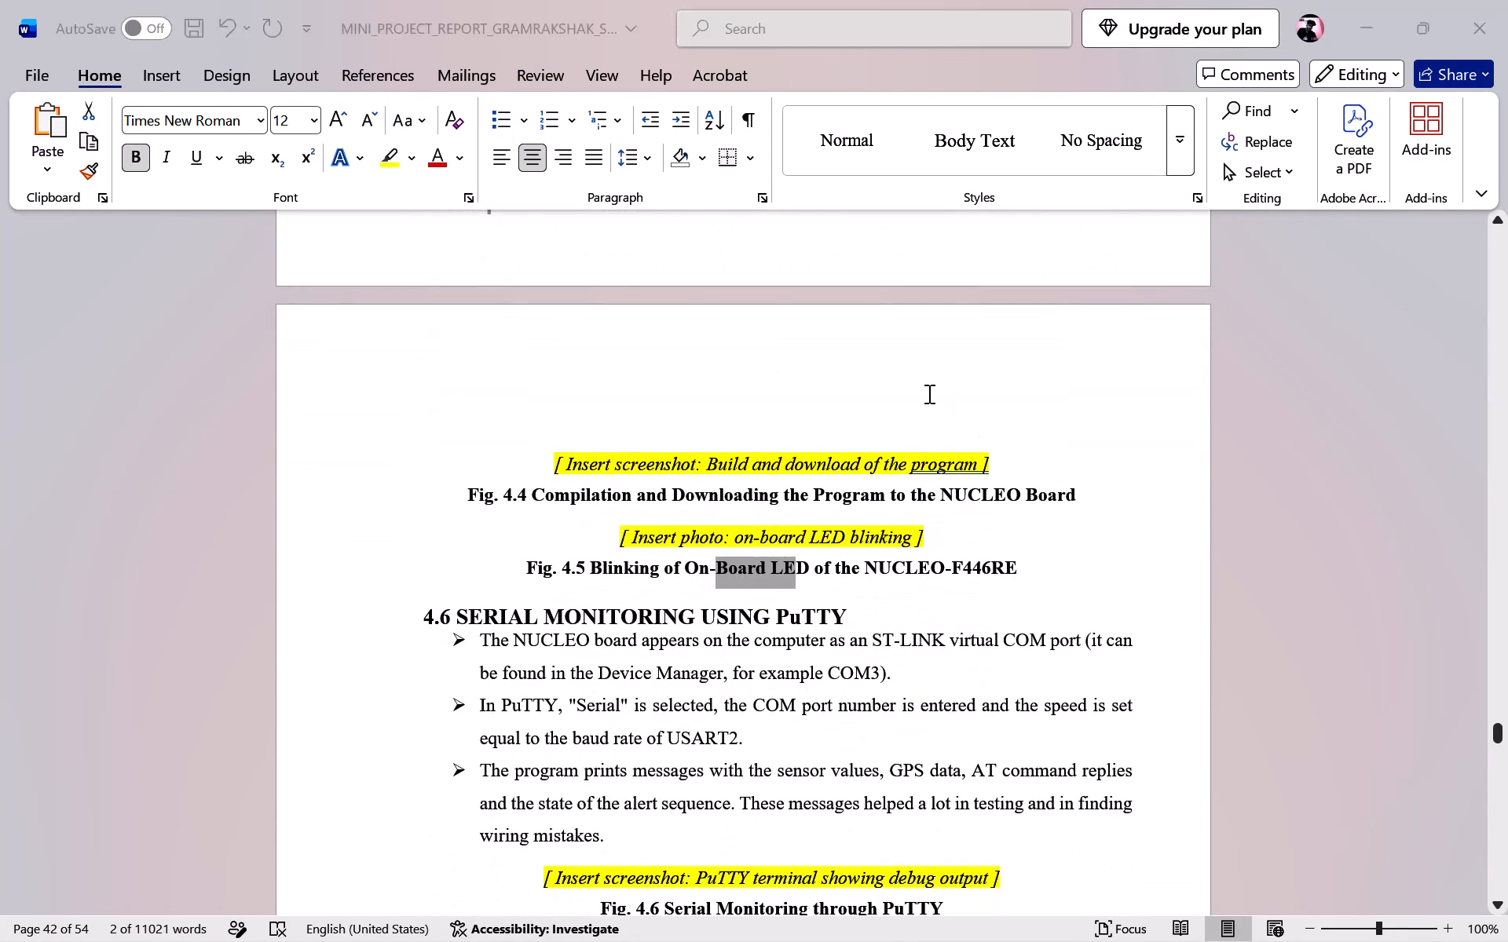
Switch to File Explorer and browse the Screenshots folder for an image suitable for the build and download placeholder.
left_click(407, 574)
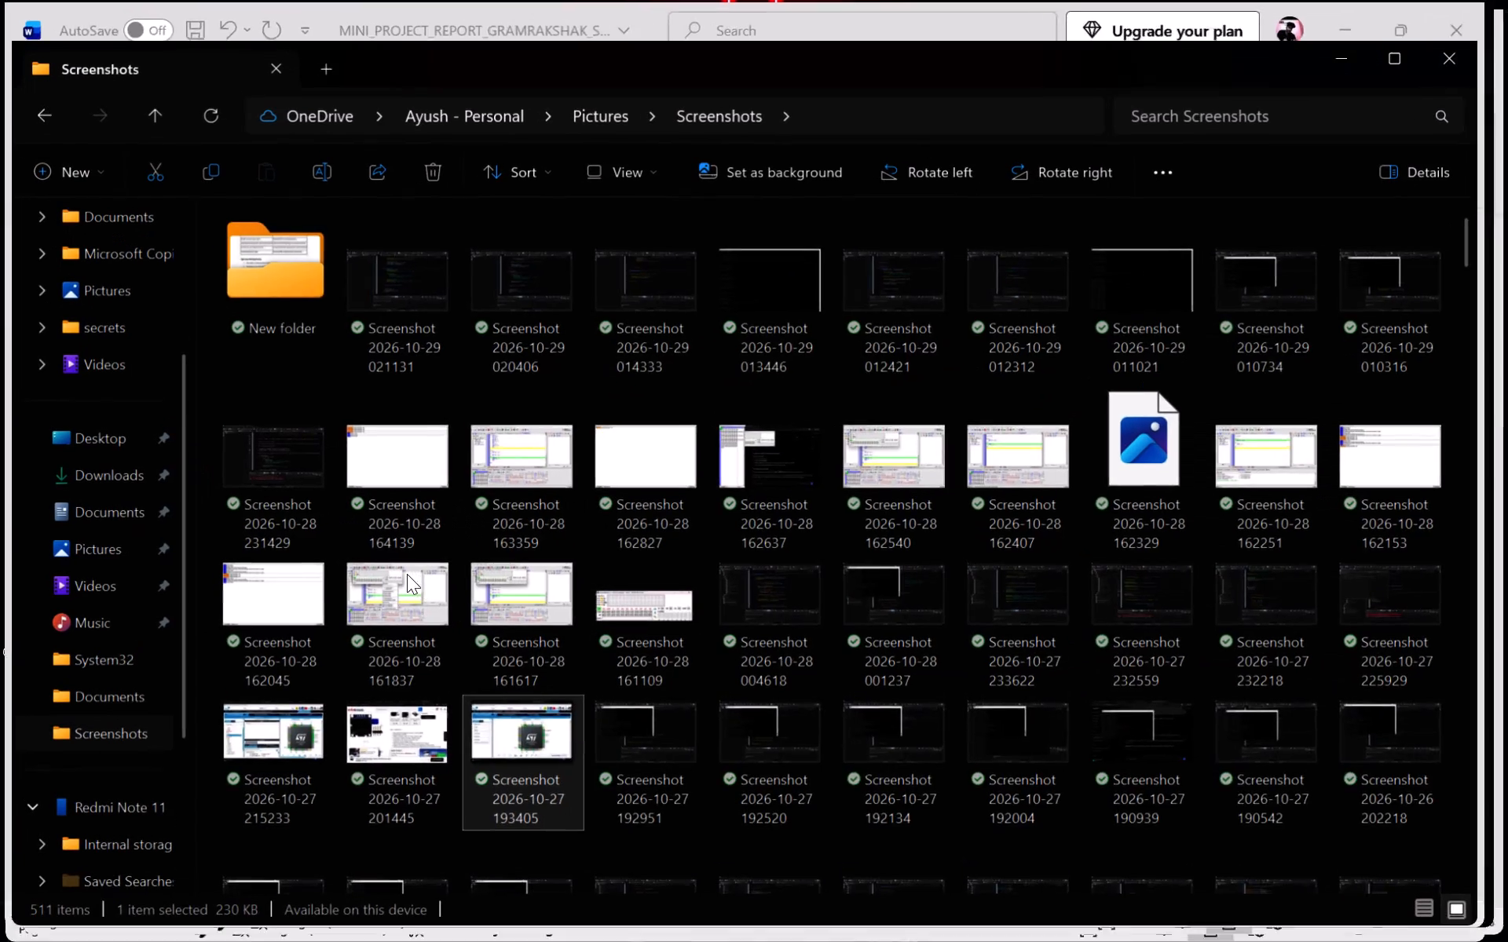
scroll(407, 574, "down", 1)
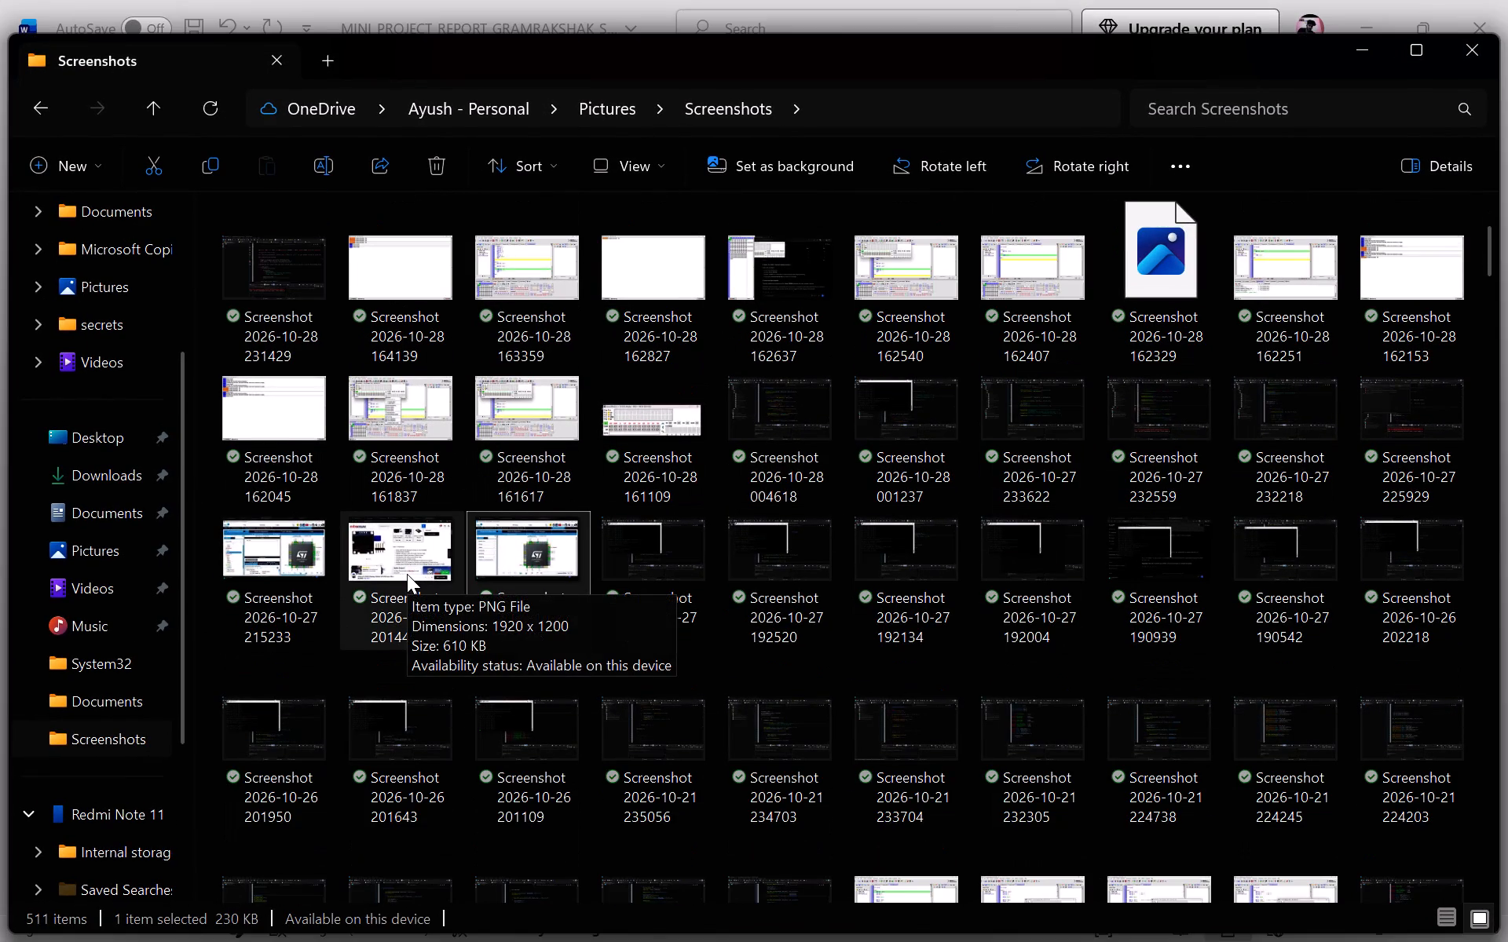
scroll(407, 574, "down", 2)
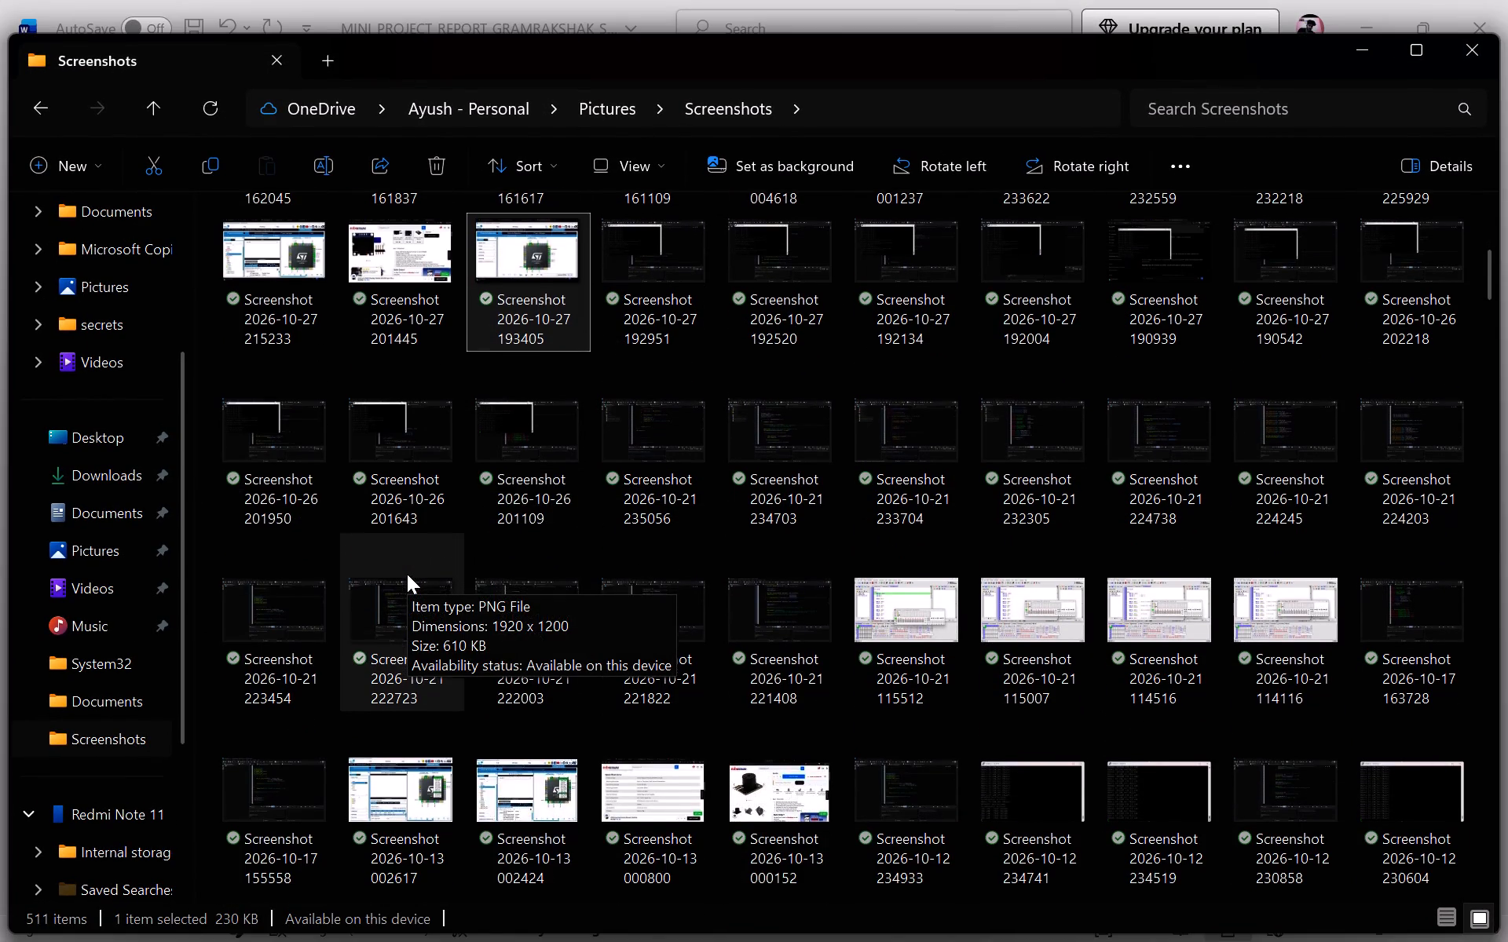
scroll(407, 574, "down", 4)
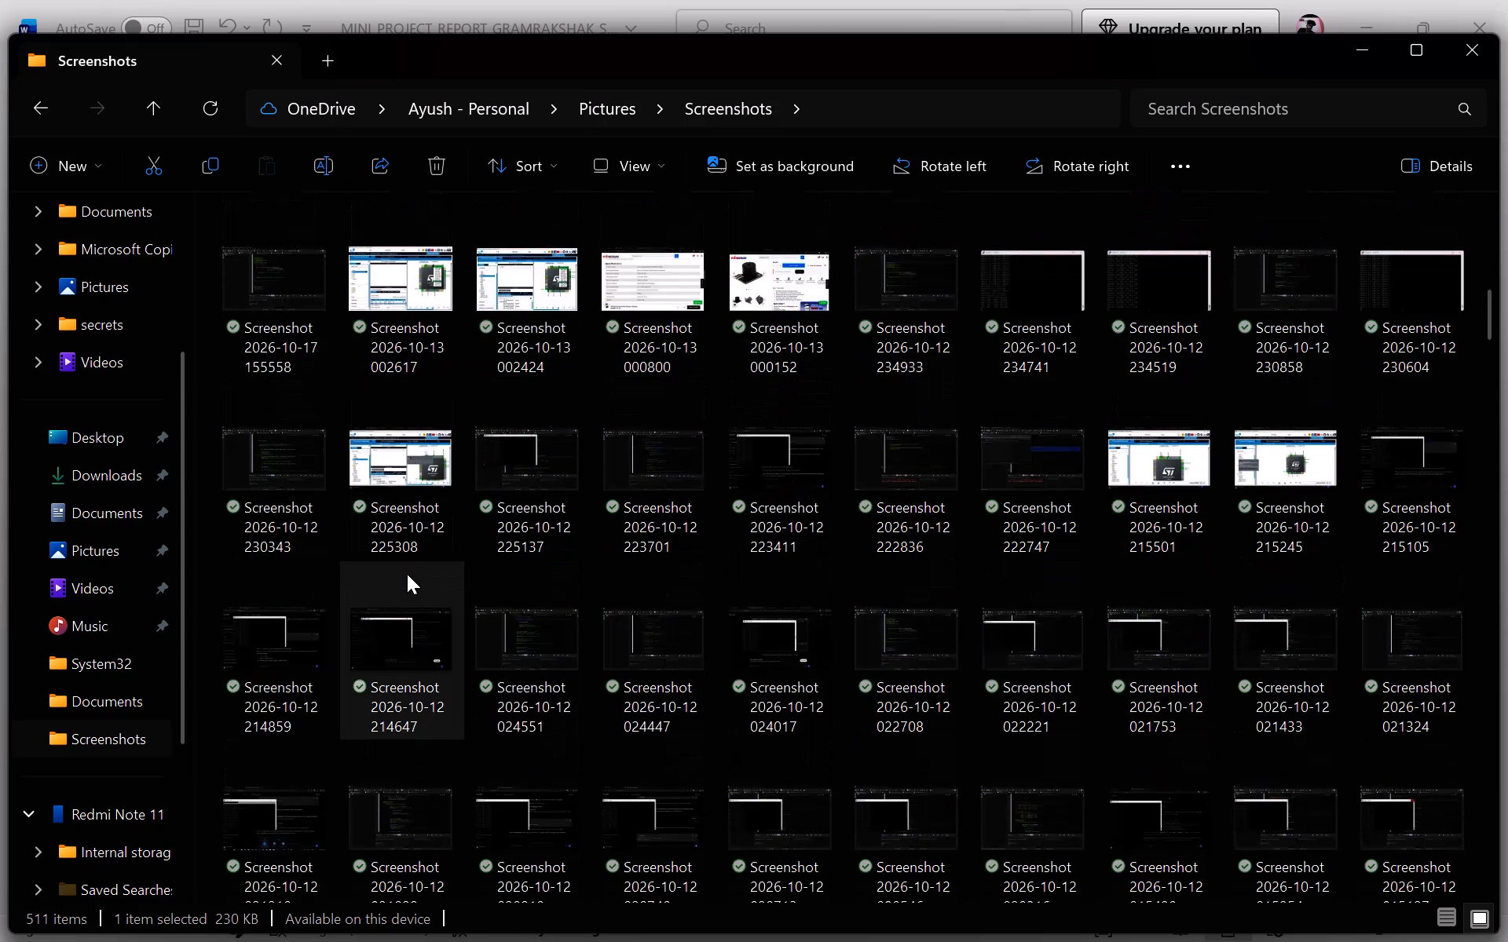
scroll(407, 574, "down", 2)
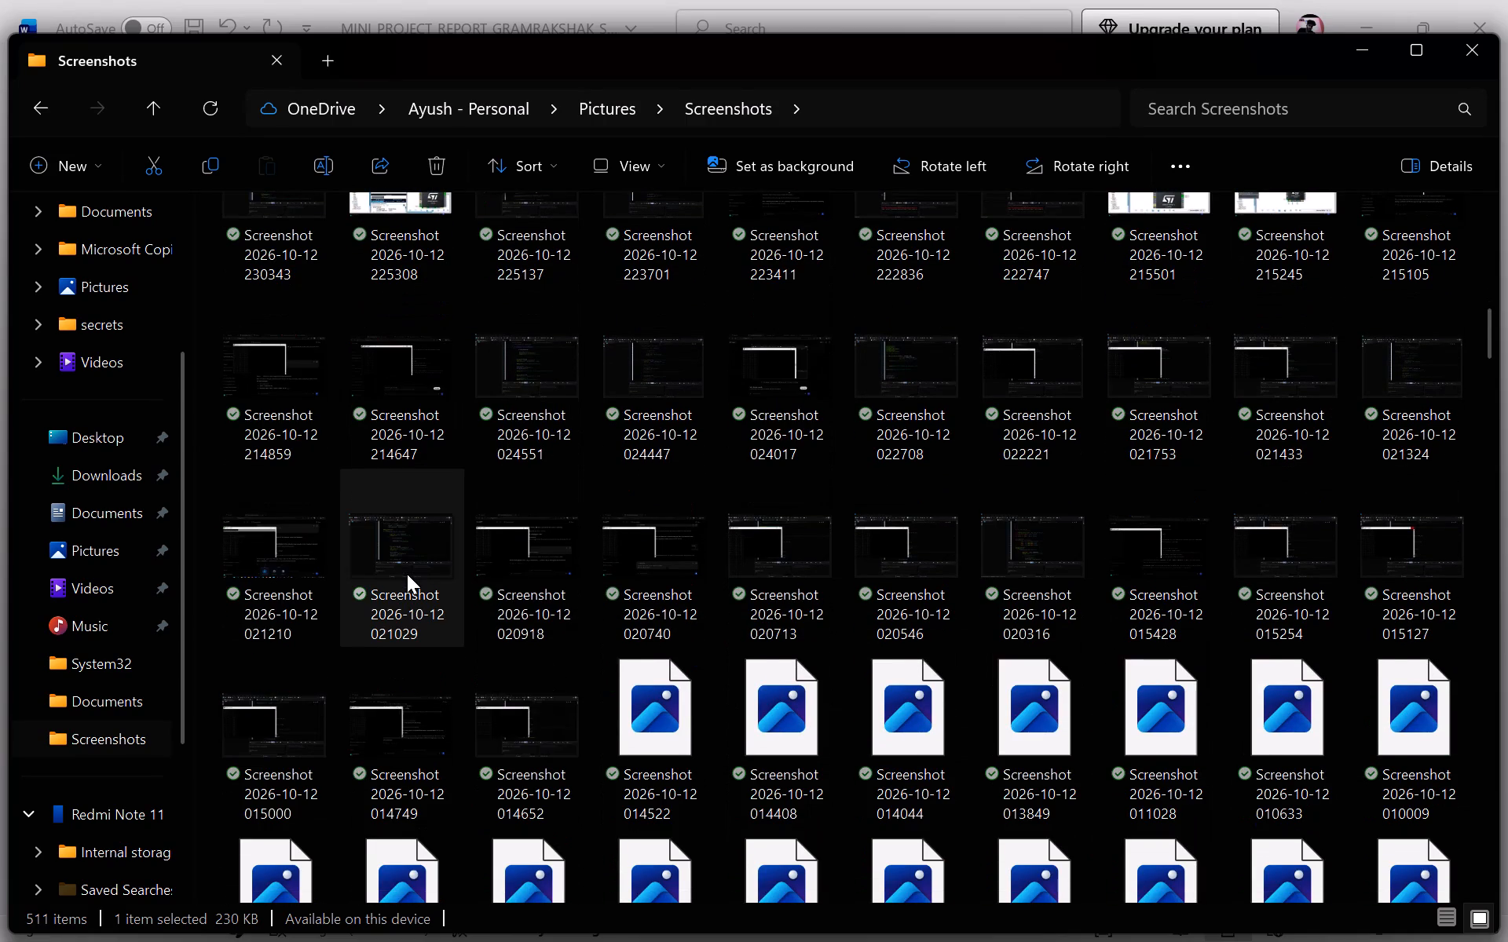
scroll(407, 574, "down", 2)
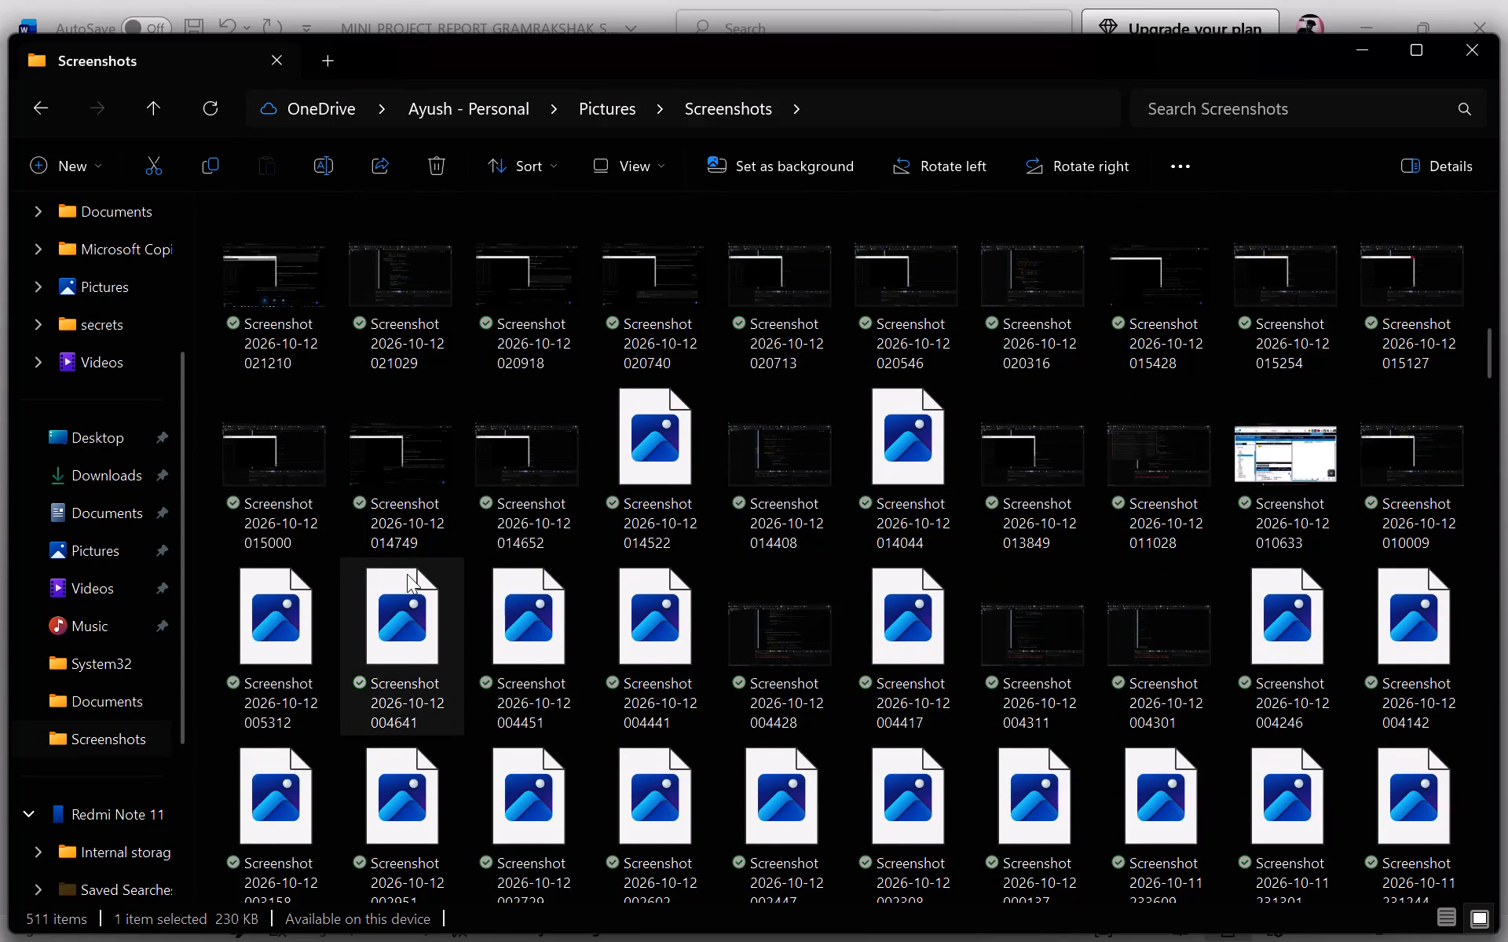
left_click(700, 240)
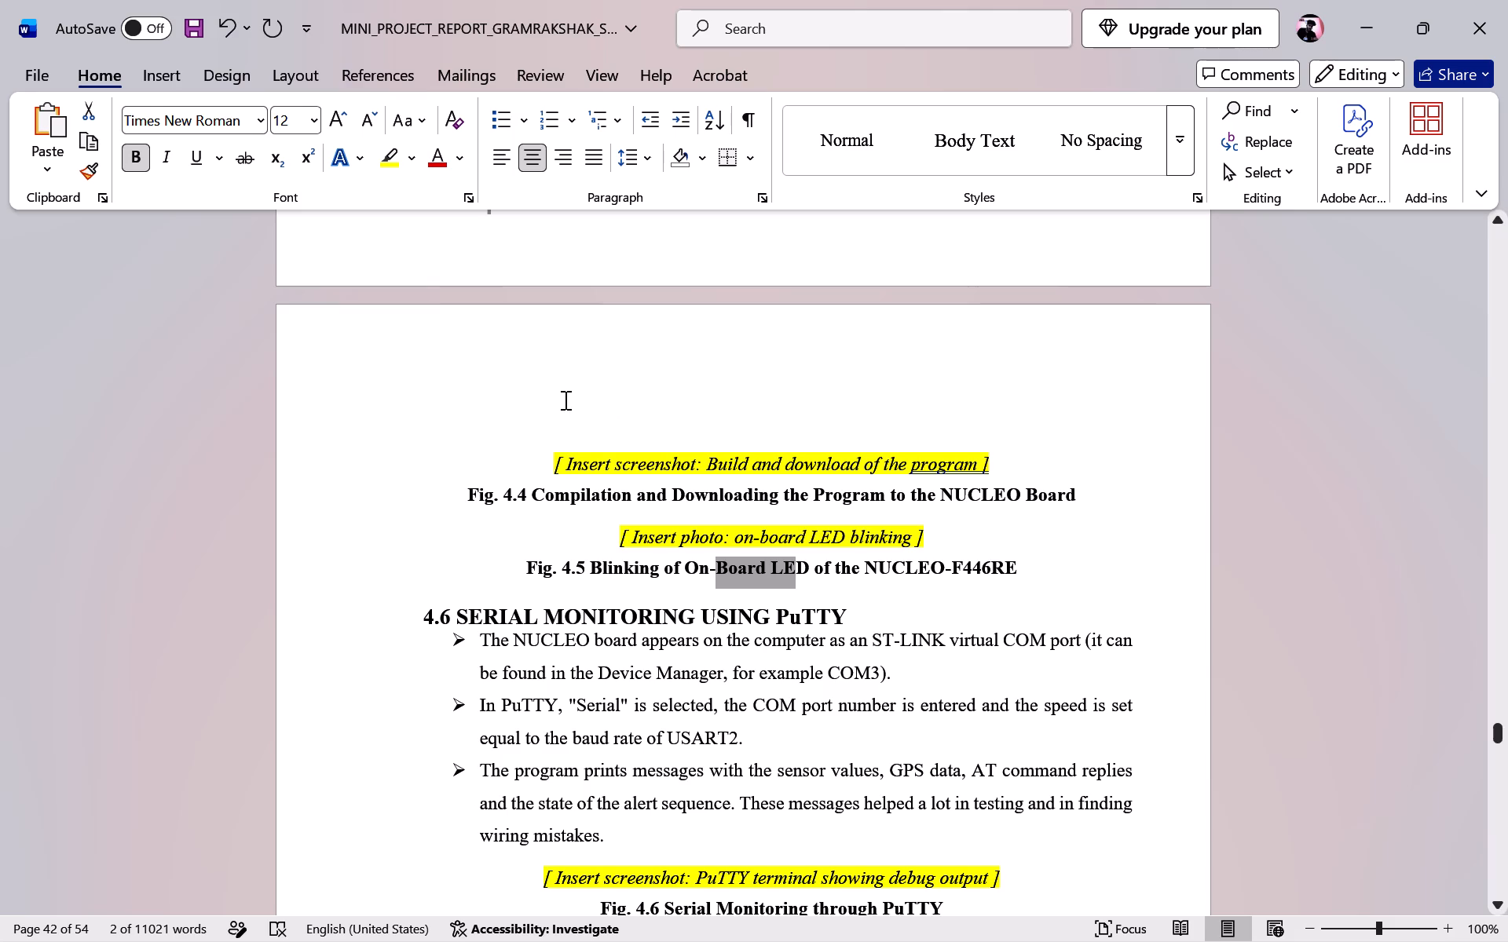
Turn on Night light in the Windows quick settings and return to the report.
left_click(1249, 900)
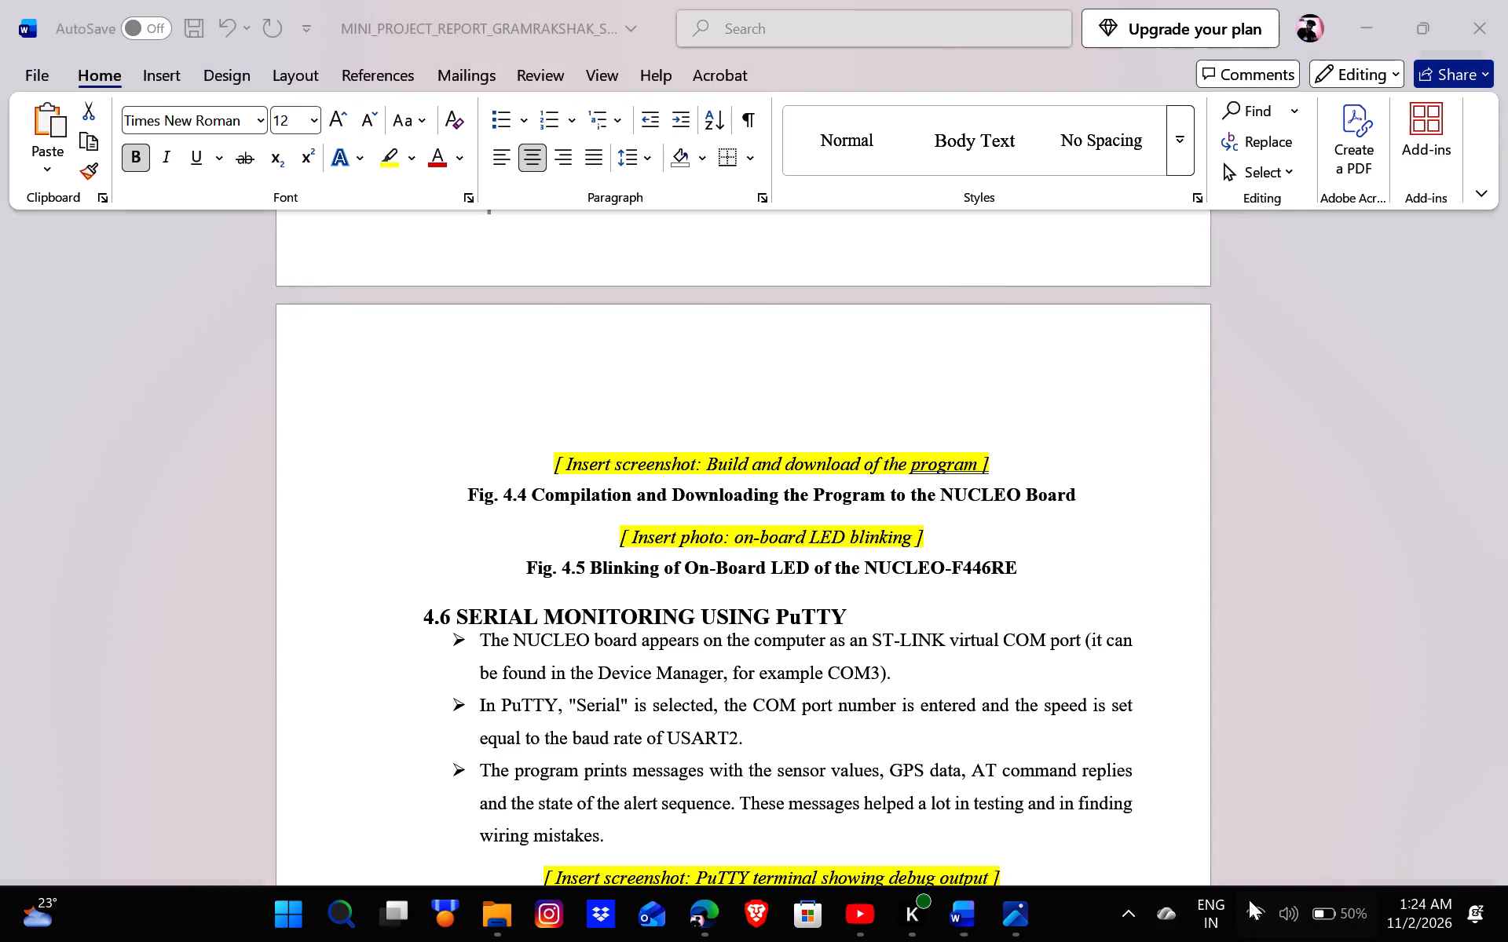
left_click(1484, 574)
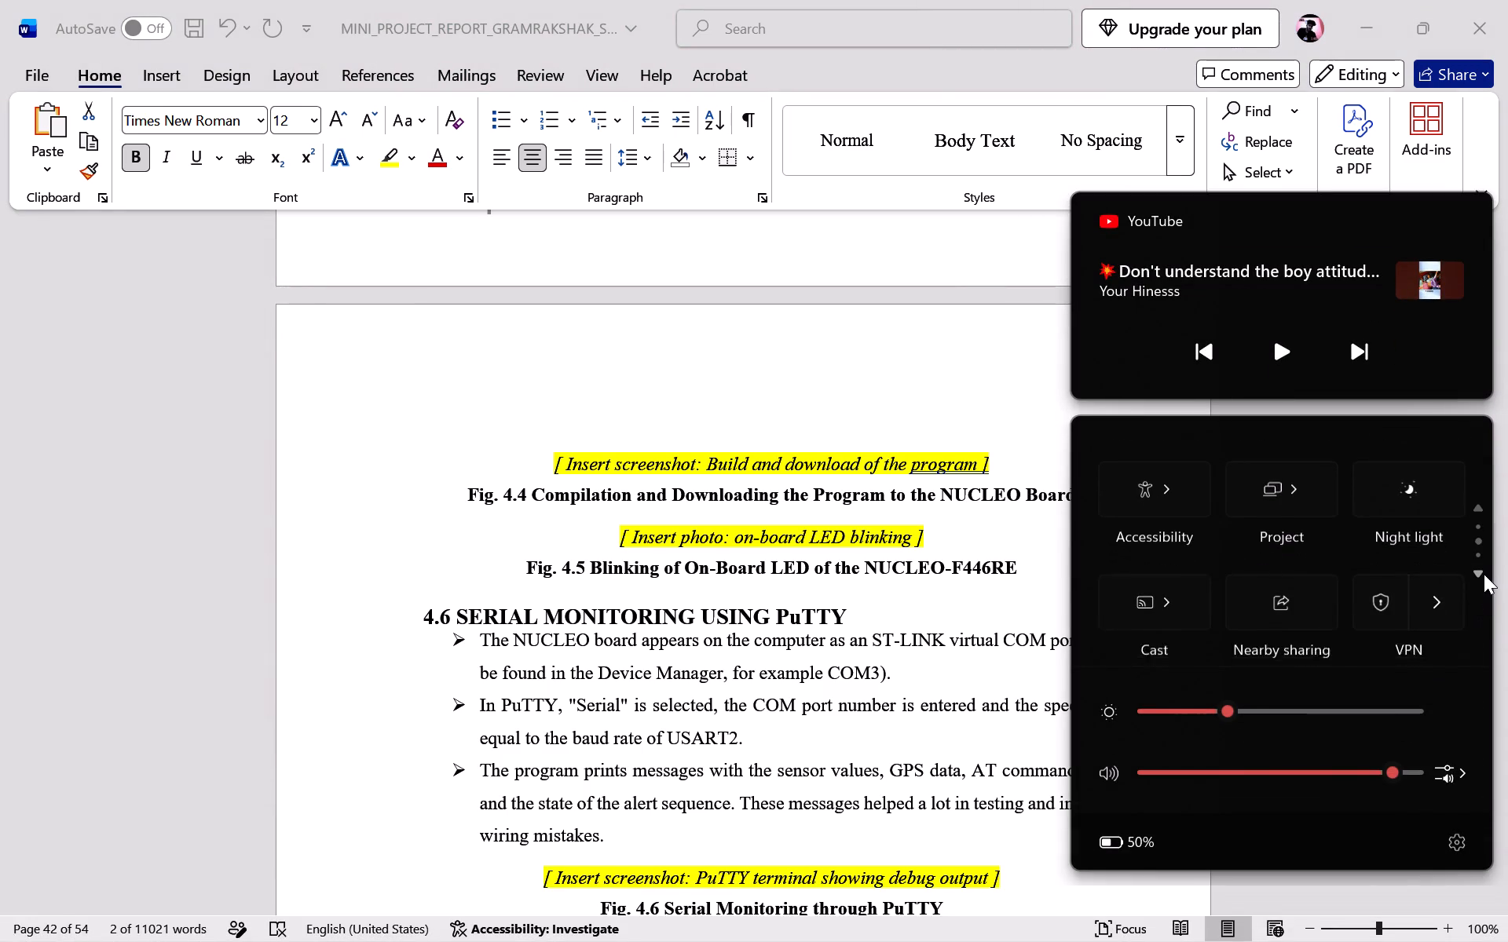
left_click(1392, 476)
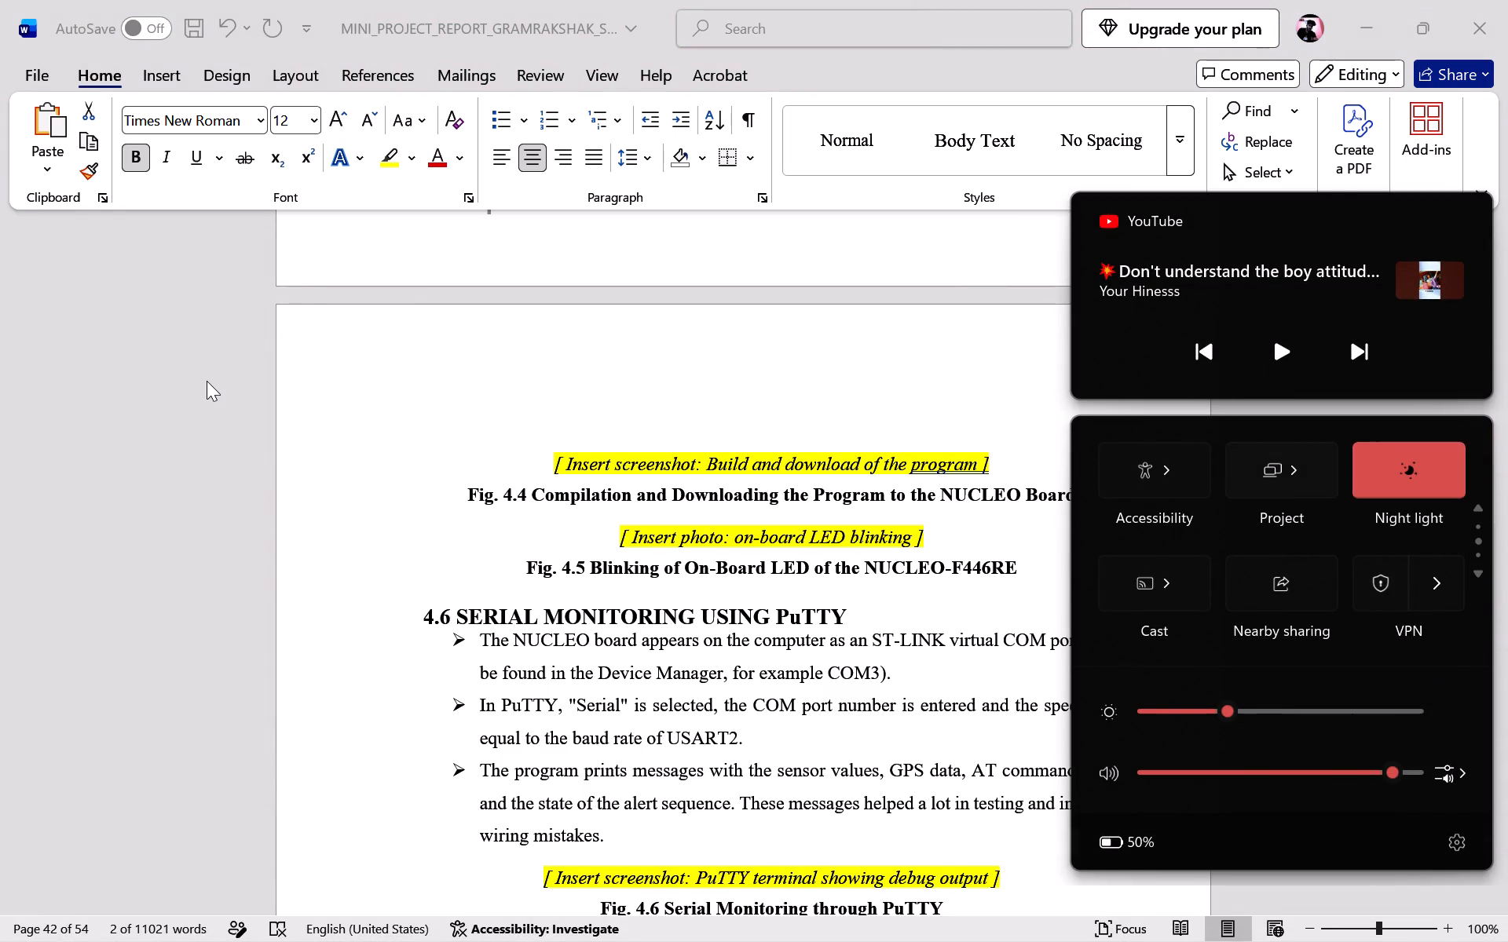
left_click(207, 378)
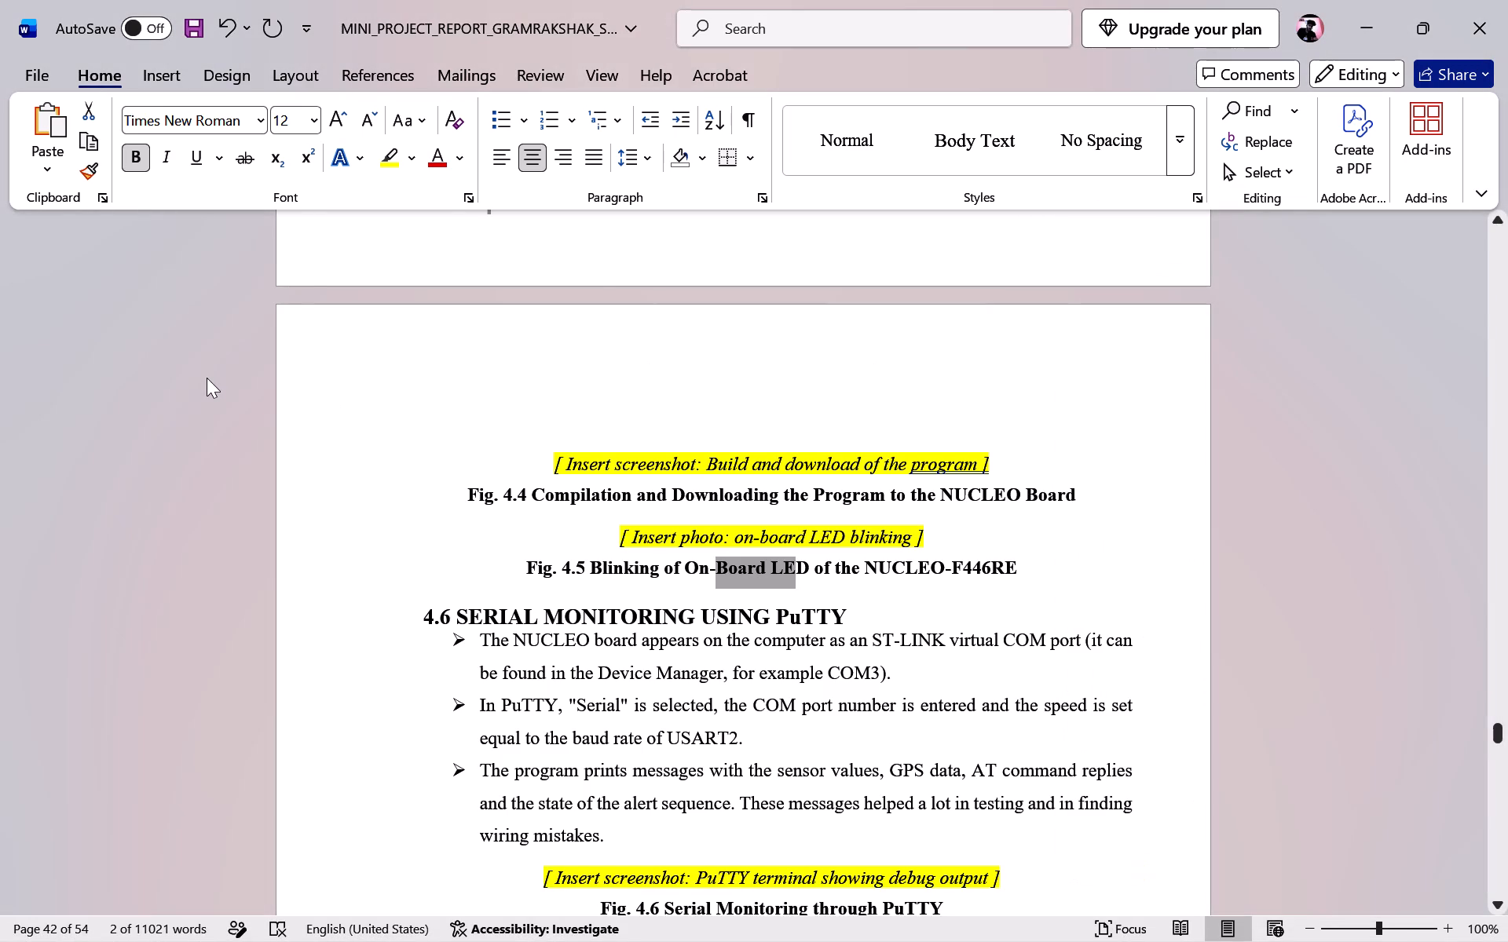
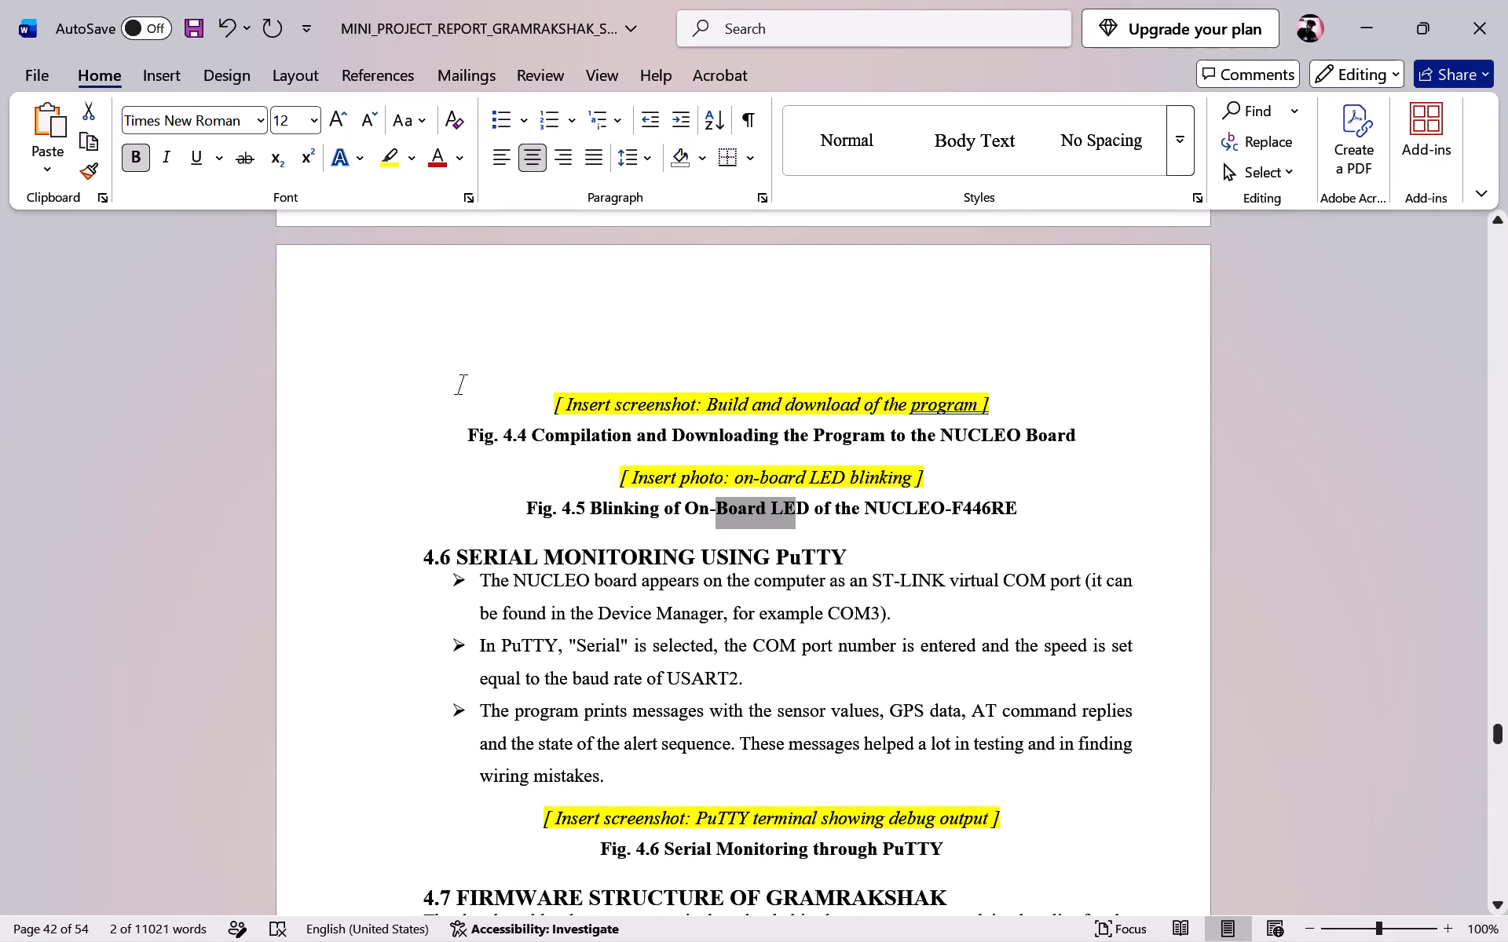
Review sections 4.6 to 4.10 of the report, checking the highlighted figure placeholders for Fig. 4.4 to Fig. 4.7.
scroll(556, 568, "down", 3)
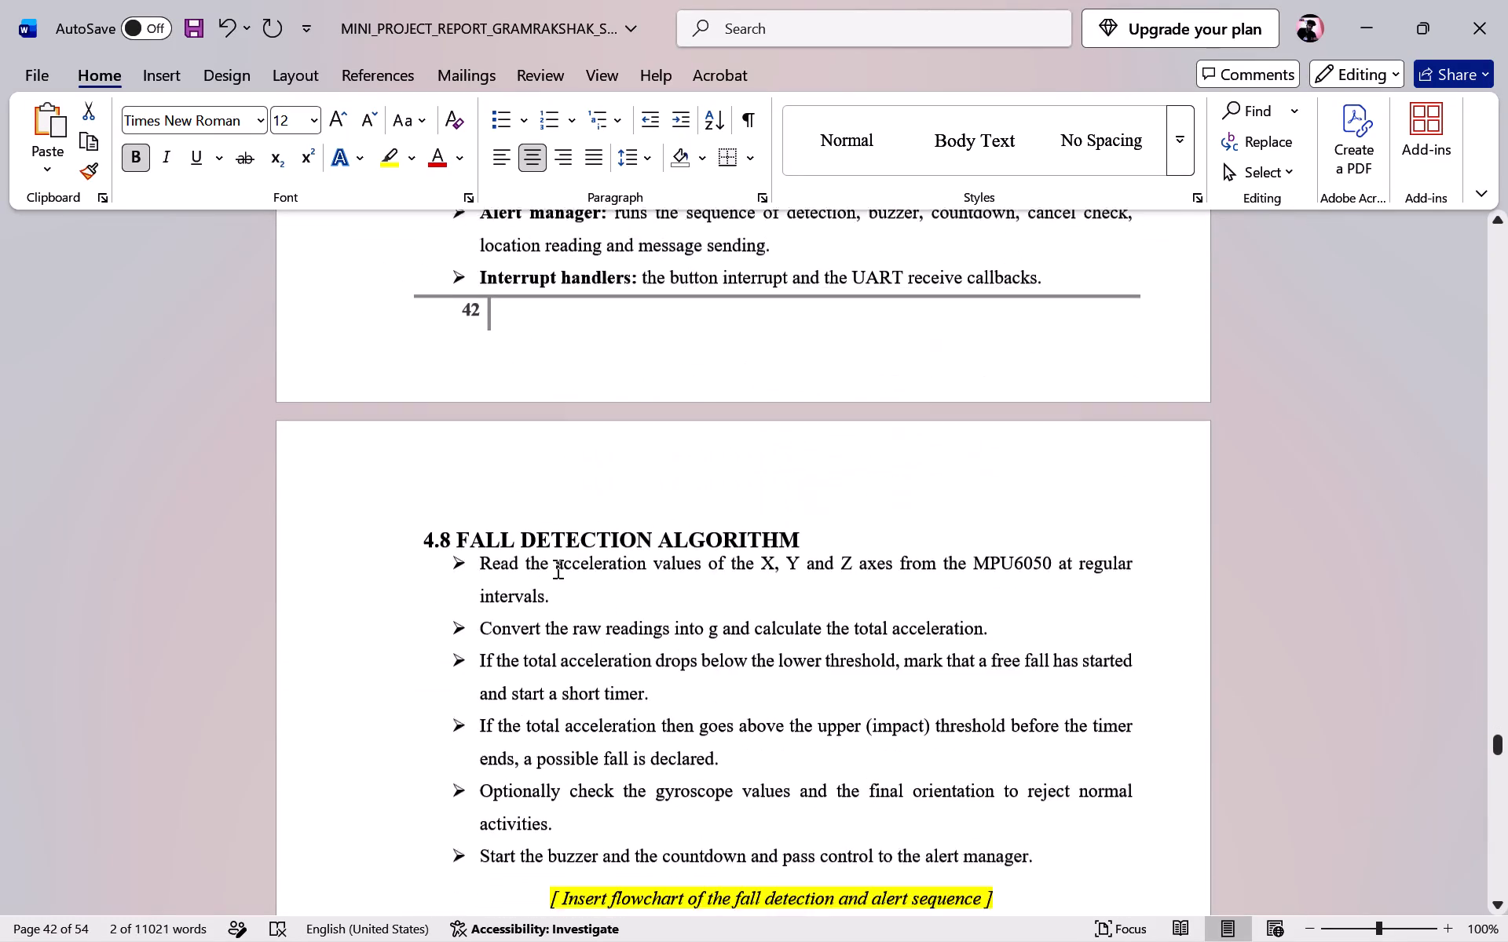
scroll(556, 568, "down", 2)
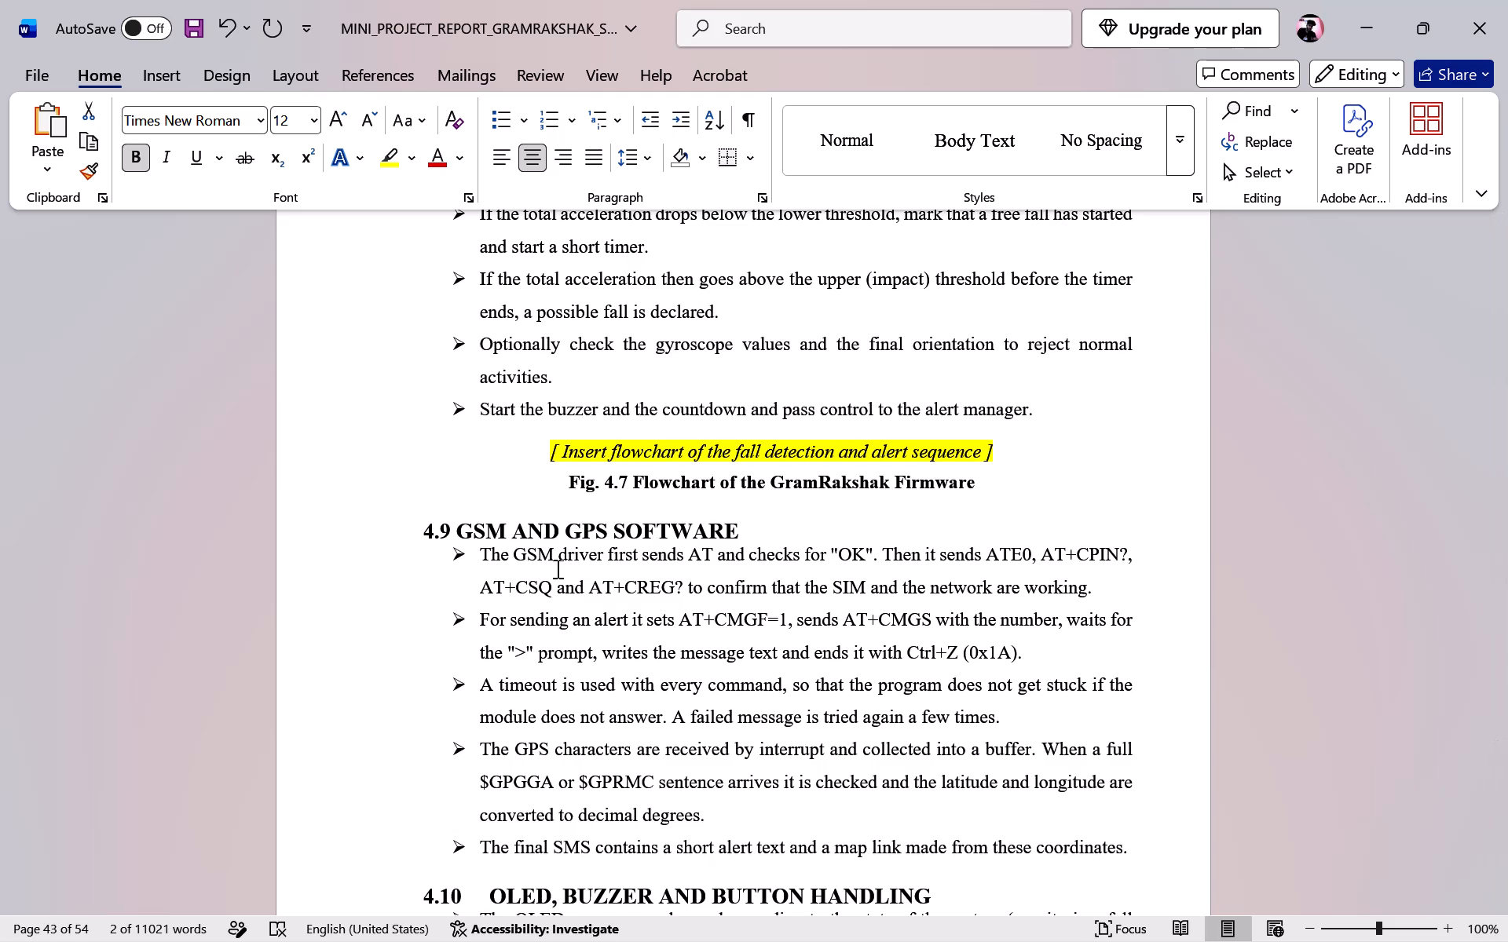
scroll(556, 568, "down", 3)
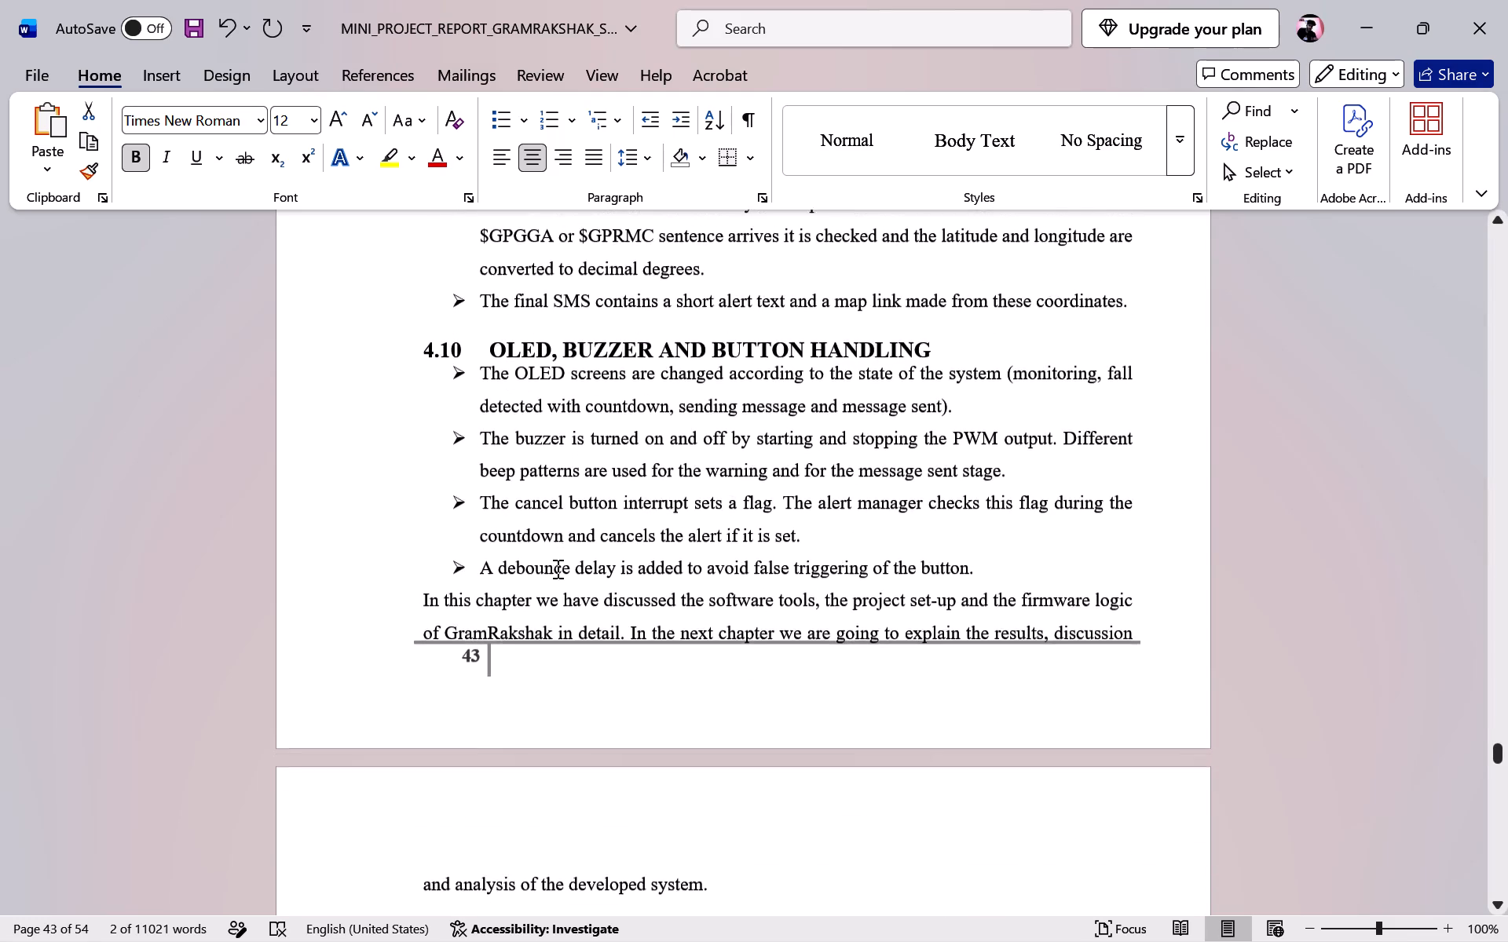
scroll(556, 568, "up", 5)
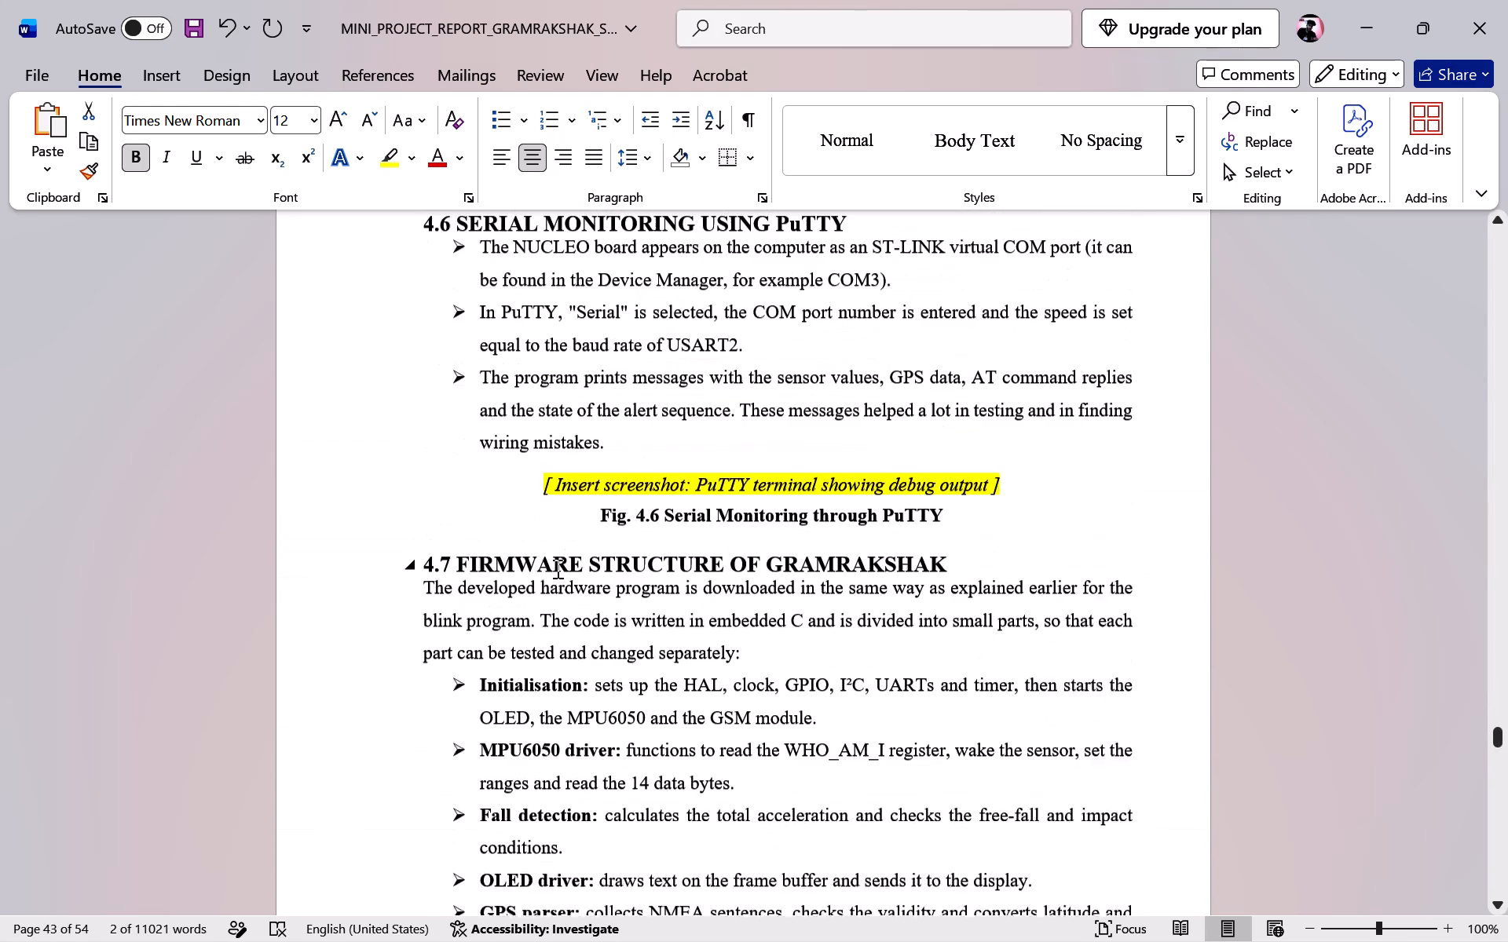
scroll(848, 668, "up", 1)
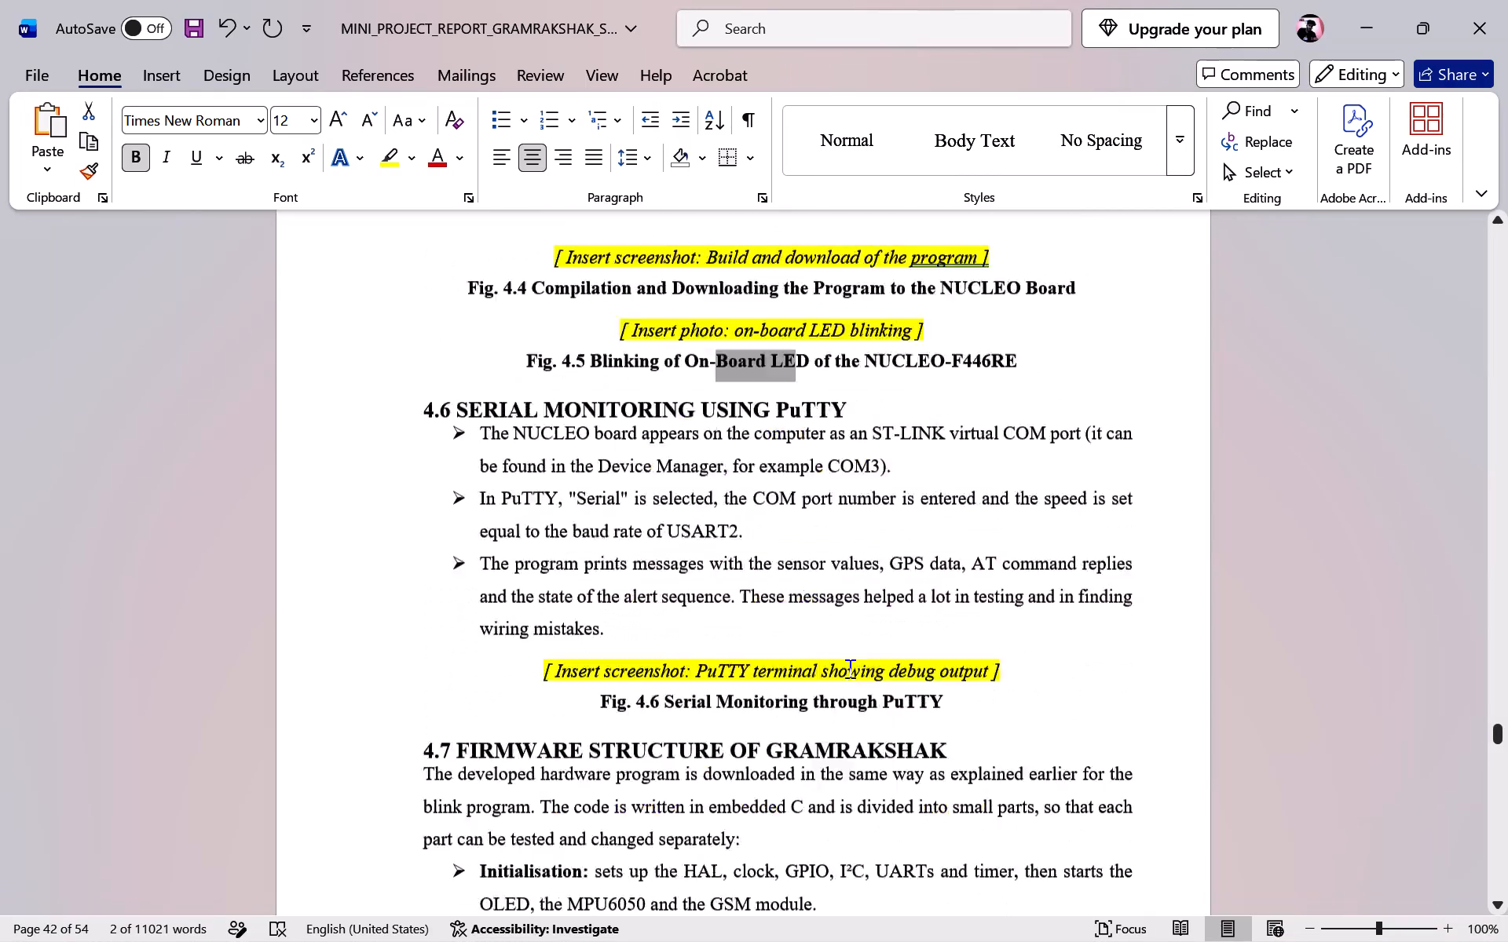
scroll(848, 668, "down", 1)
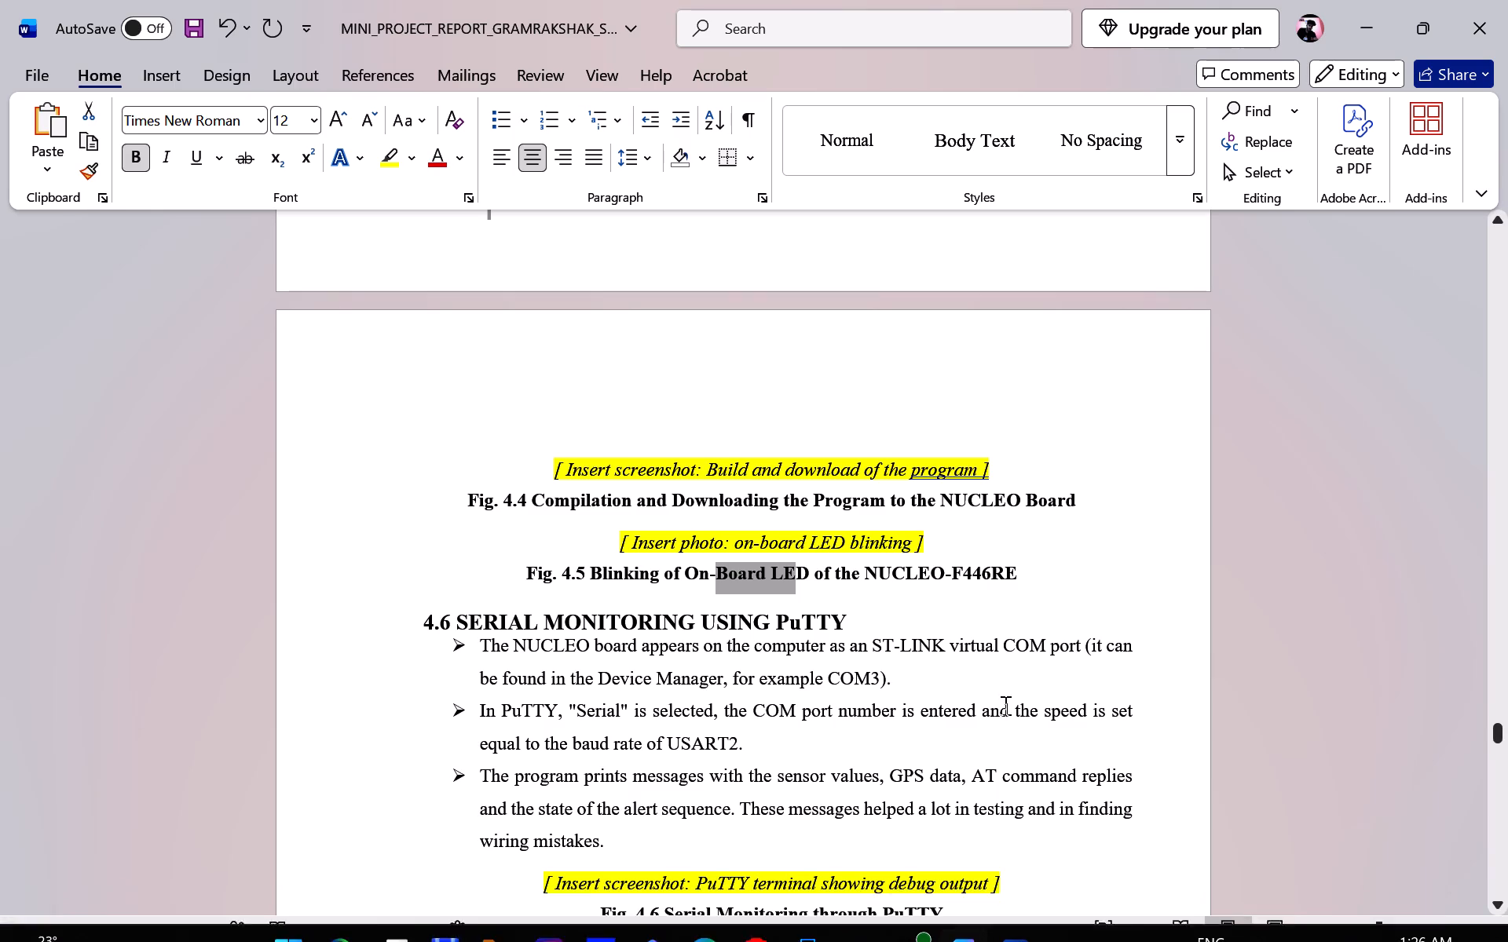
scroll(1004, 705, "down", 1)
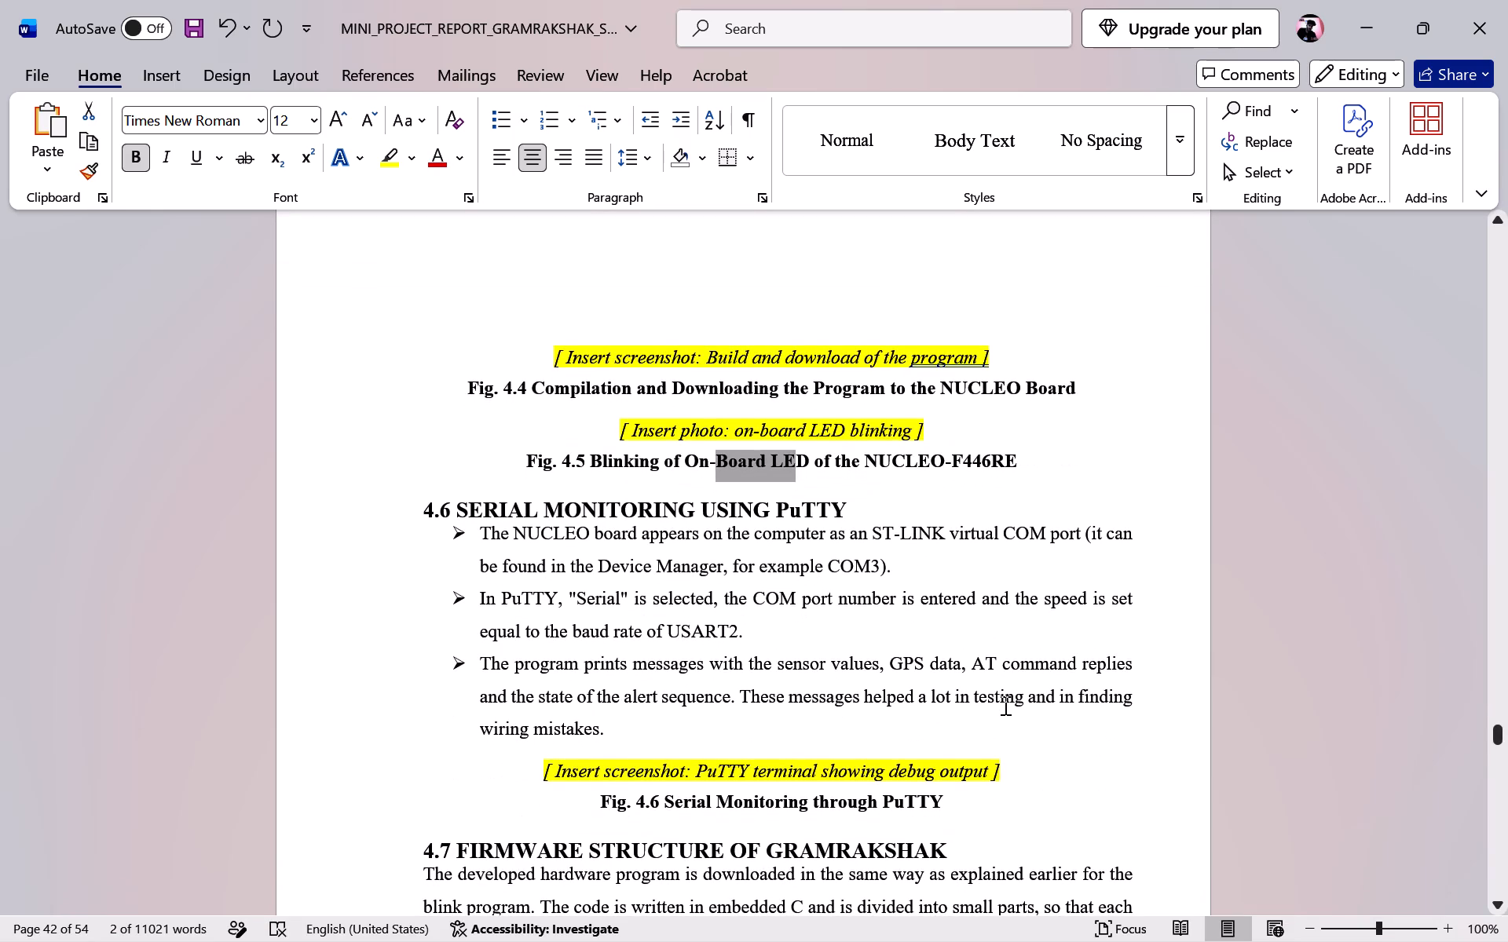
scroll(1004, 705, "up", 2)
scroll(1004, 705, "down", 1)
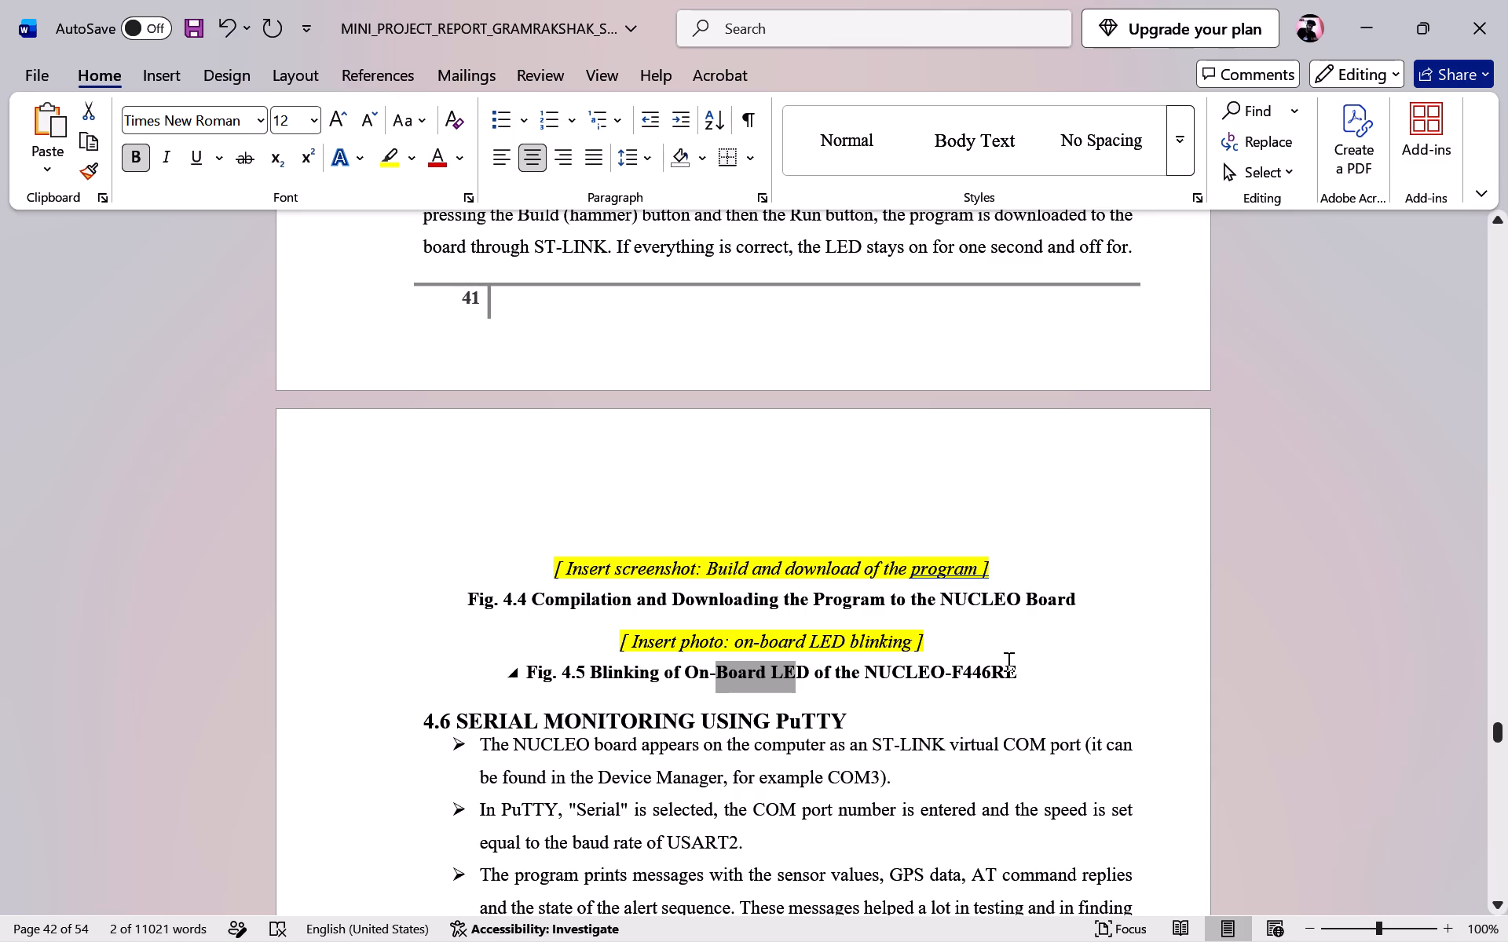
Switch from the report to File Explorer and browse older images in the Screenshots folder for the Fig. 4.4 and 4.5 placeholders.
left_click(1019, 670)
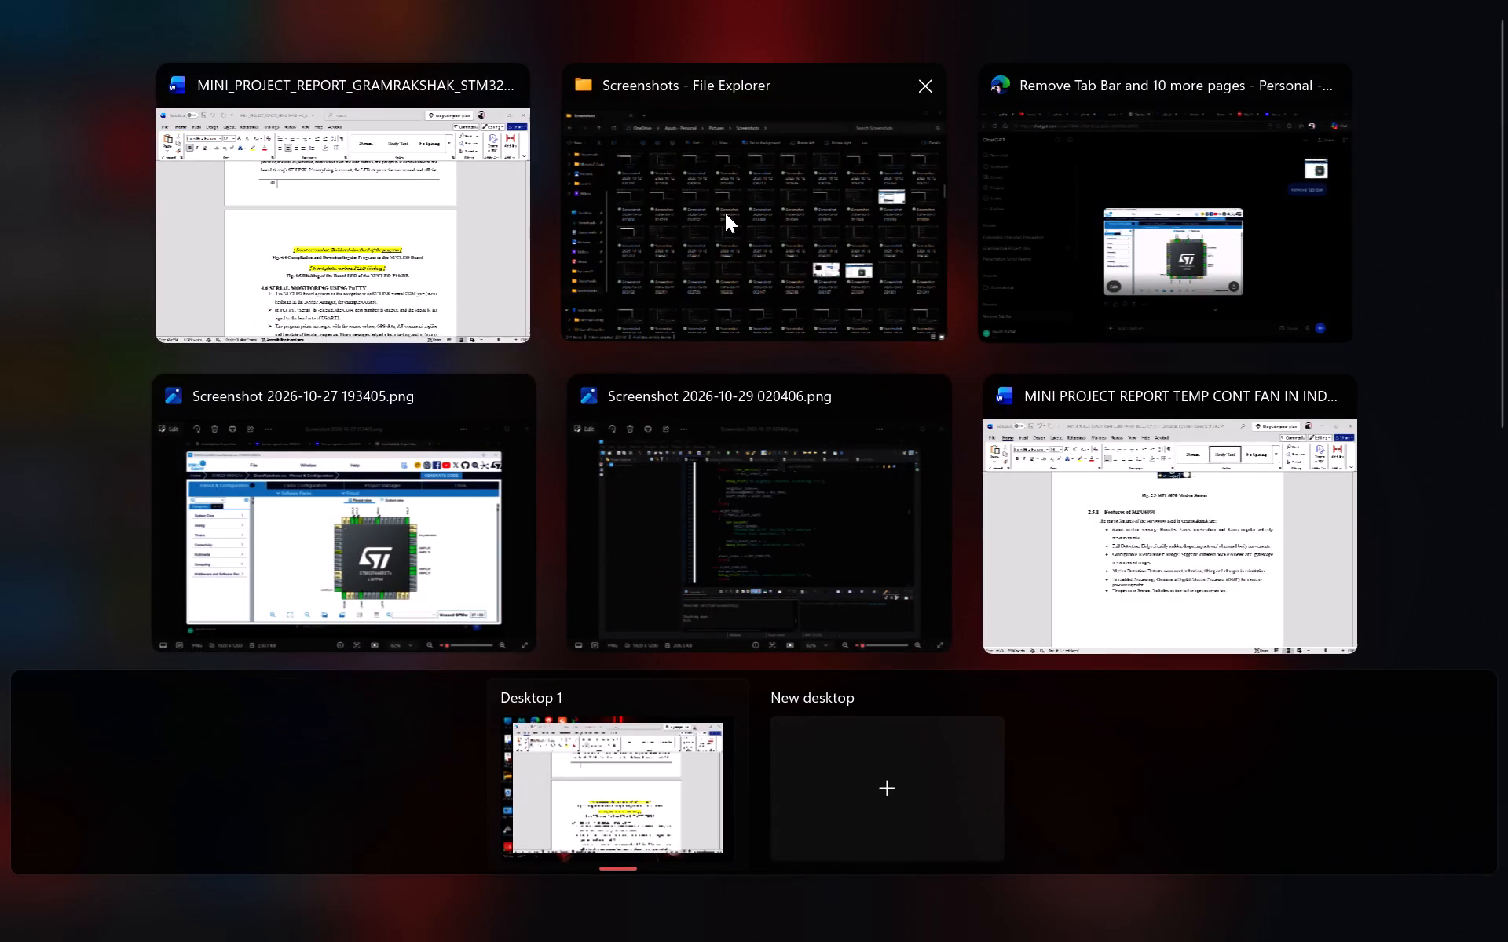
left_click(725, 213)
scroll(719, 506, "down", 2)
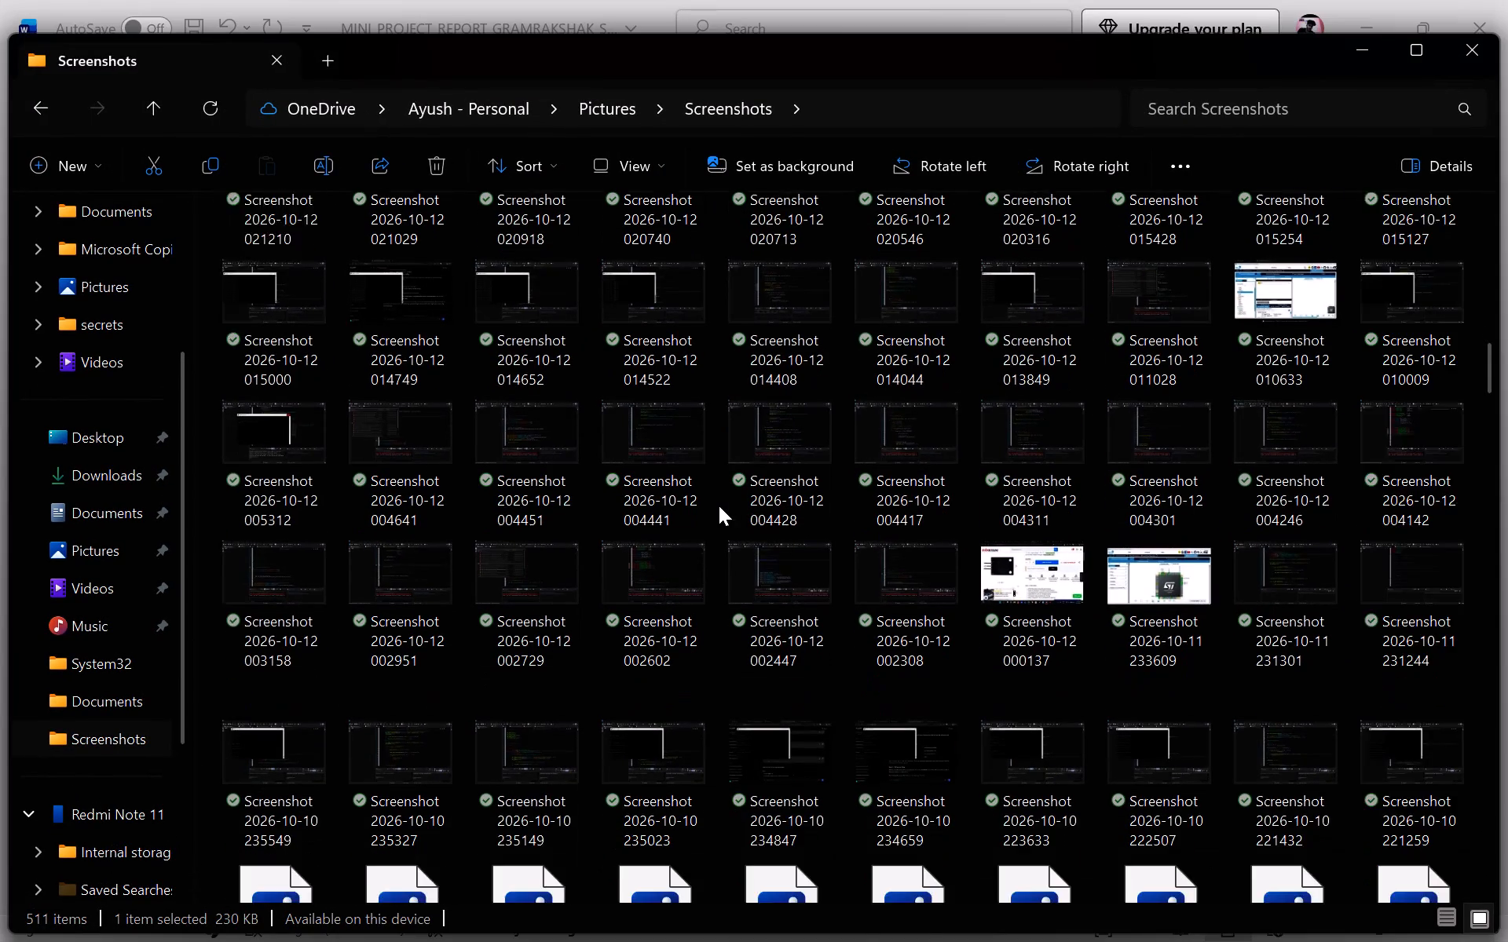
scroll(719, 506, "down", 1)
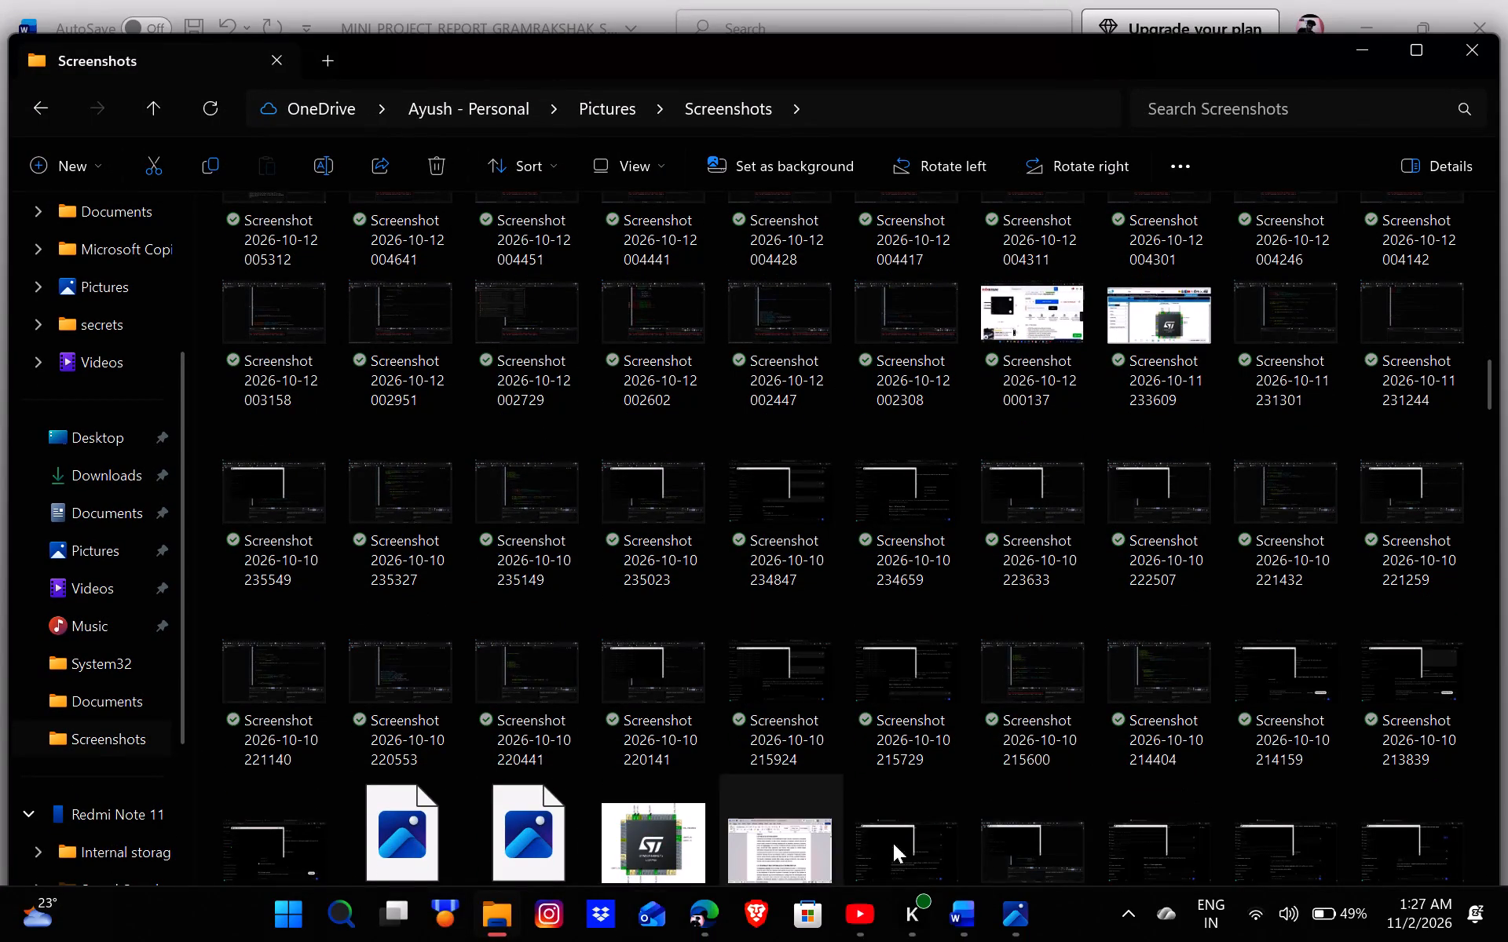
Search the installed apps for WhatsApp Beta and launch it.
left_click(271, 908)
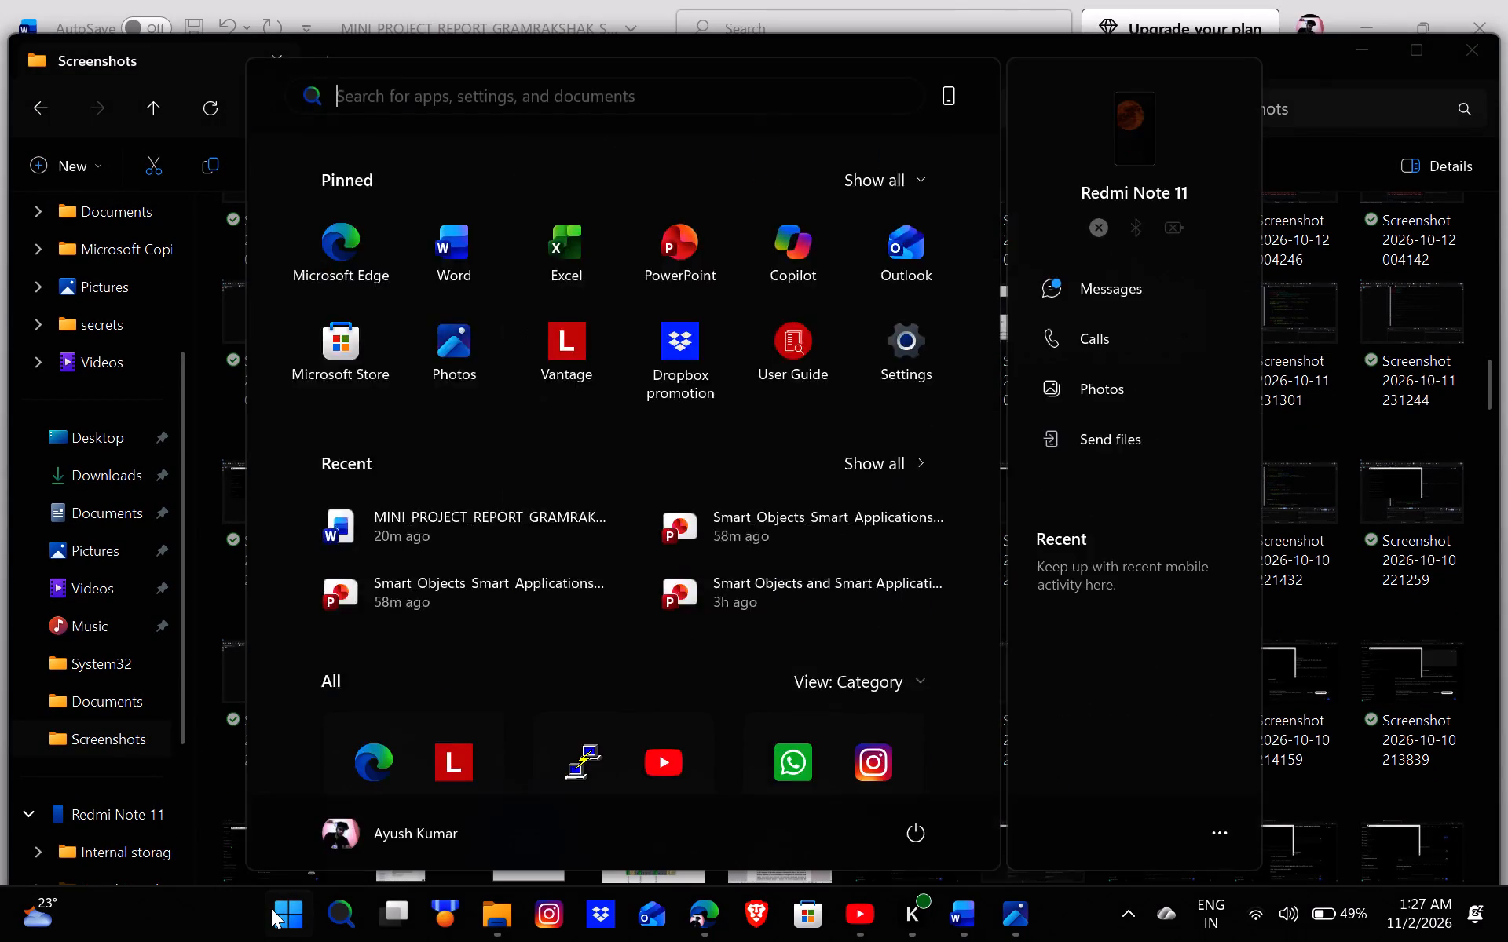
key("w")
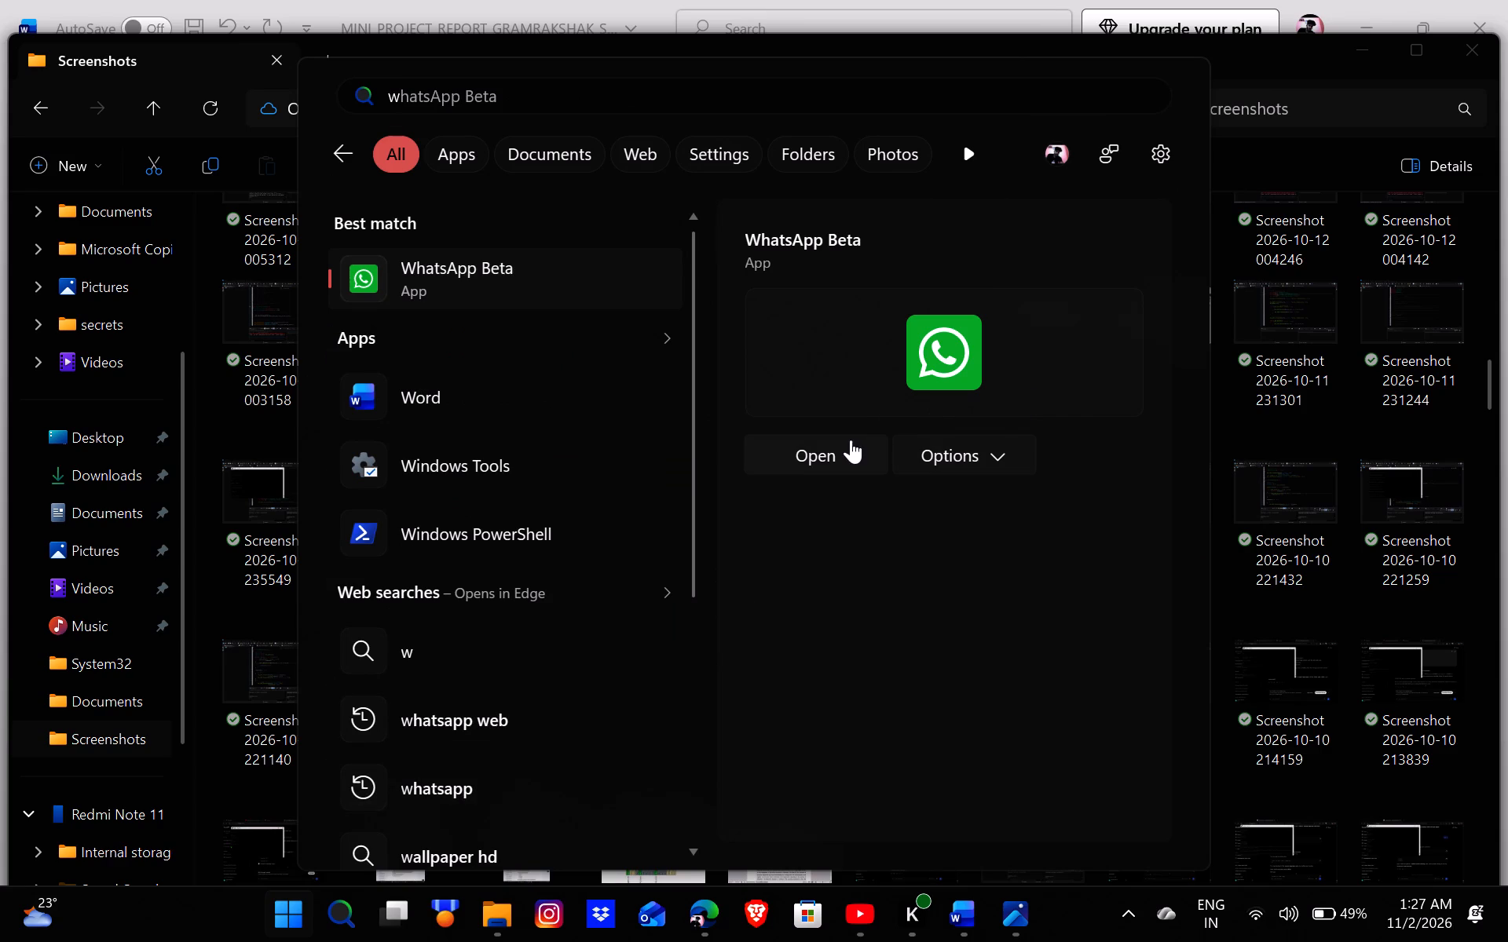
left_click(851, 440)
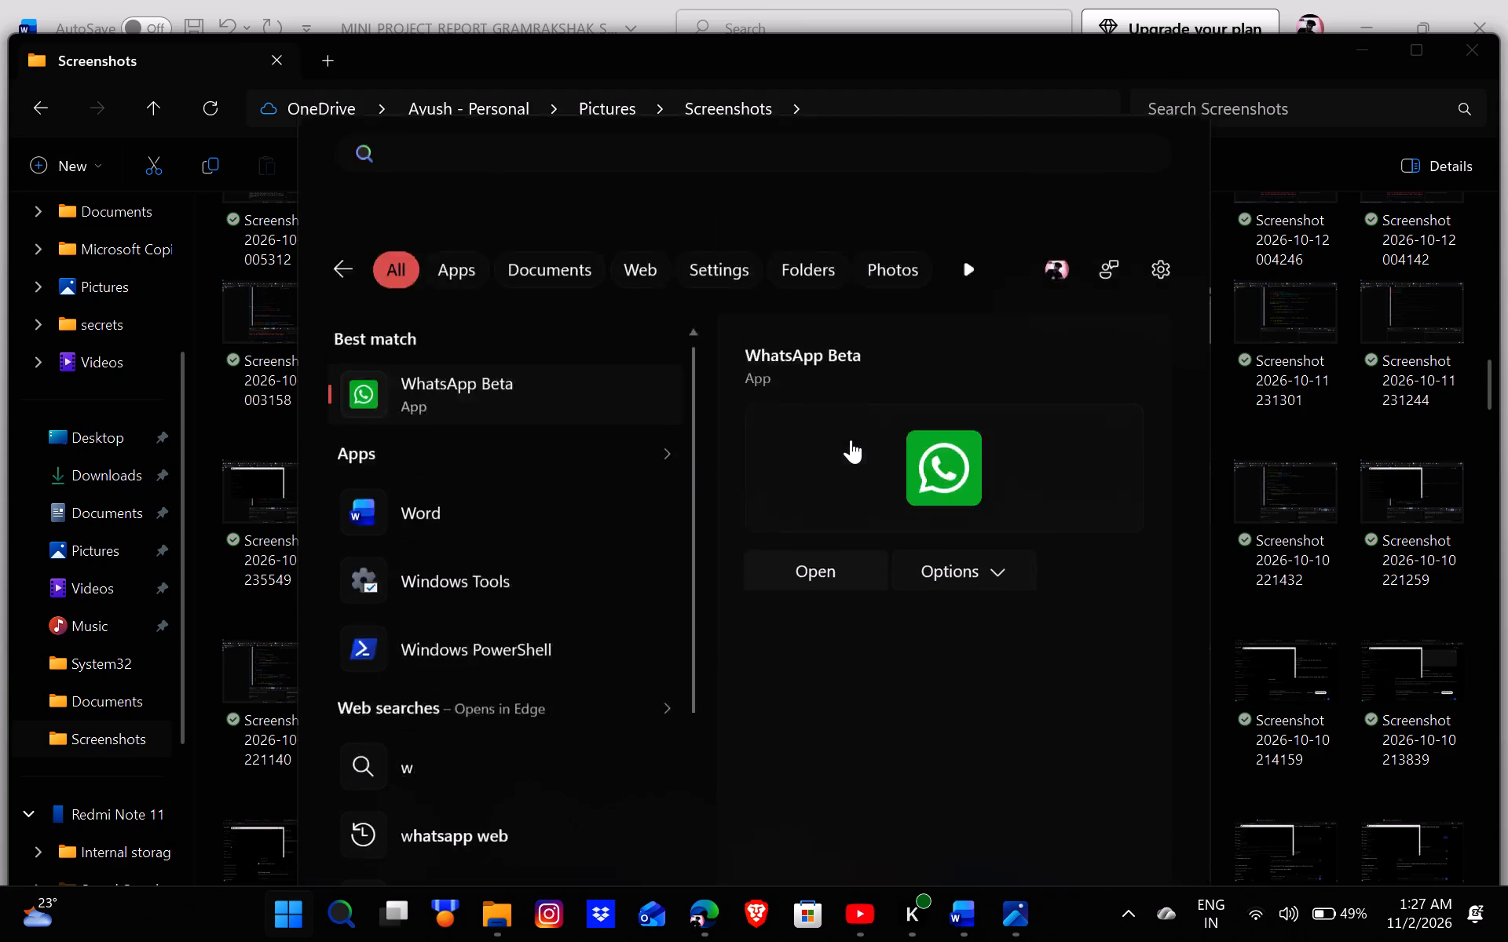
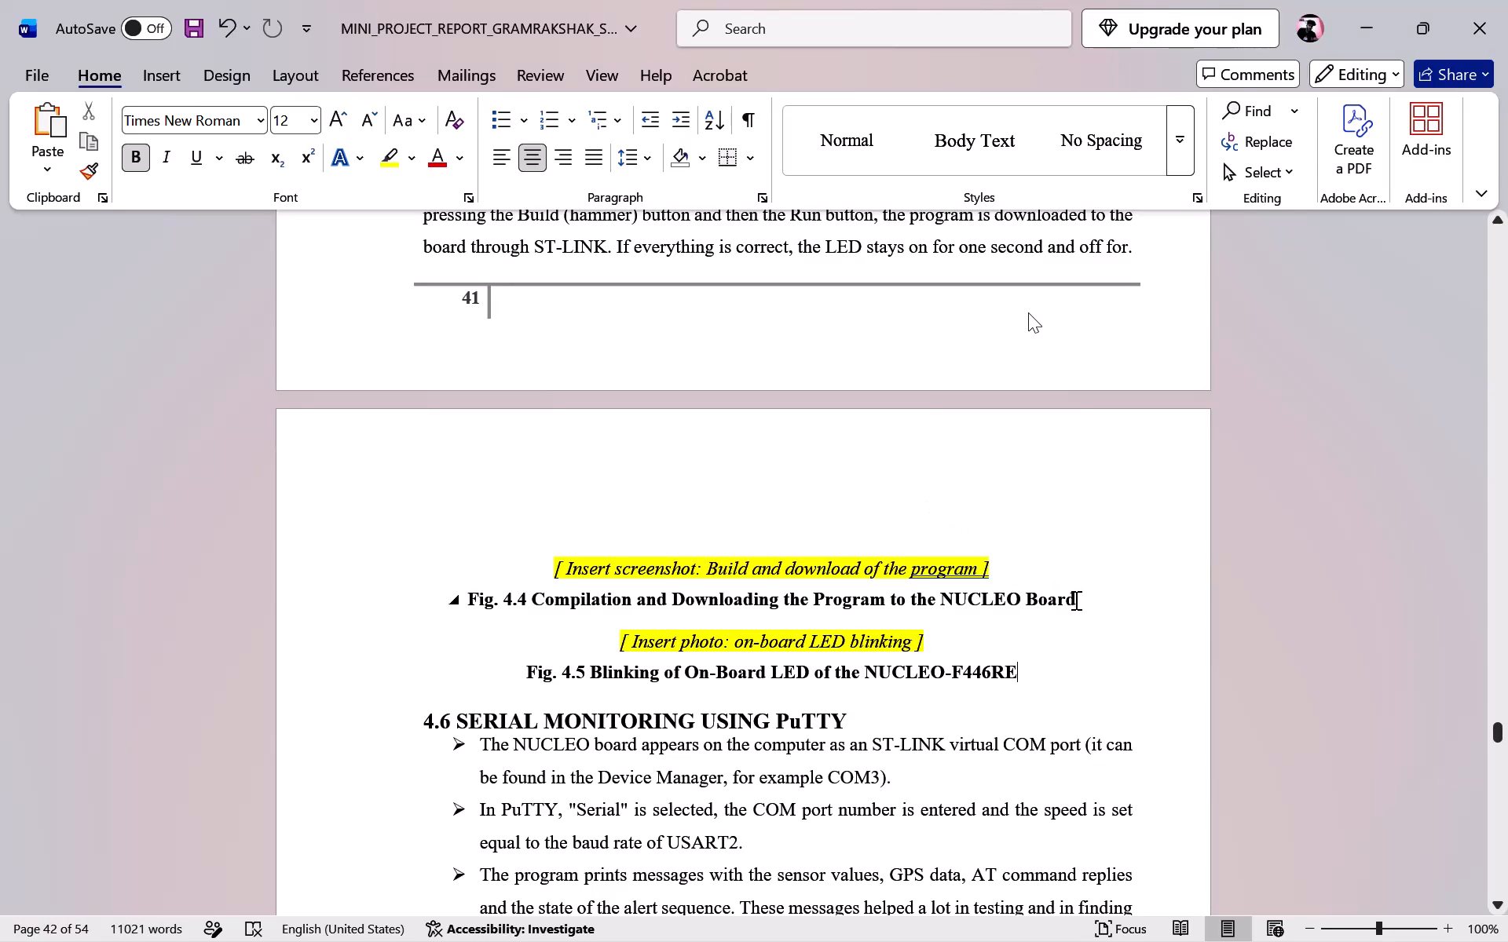
Delete the highlighted build and download placeholder together with its Fig. 4.4 caption.
left_click_drag(1074, 600, 1028, 312)
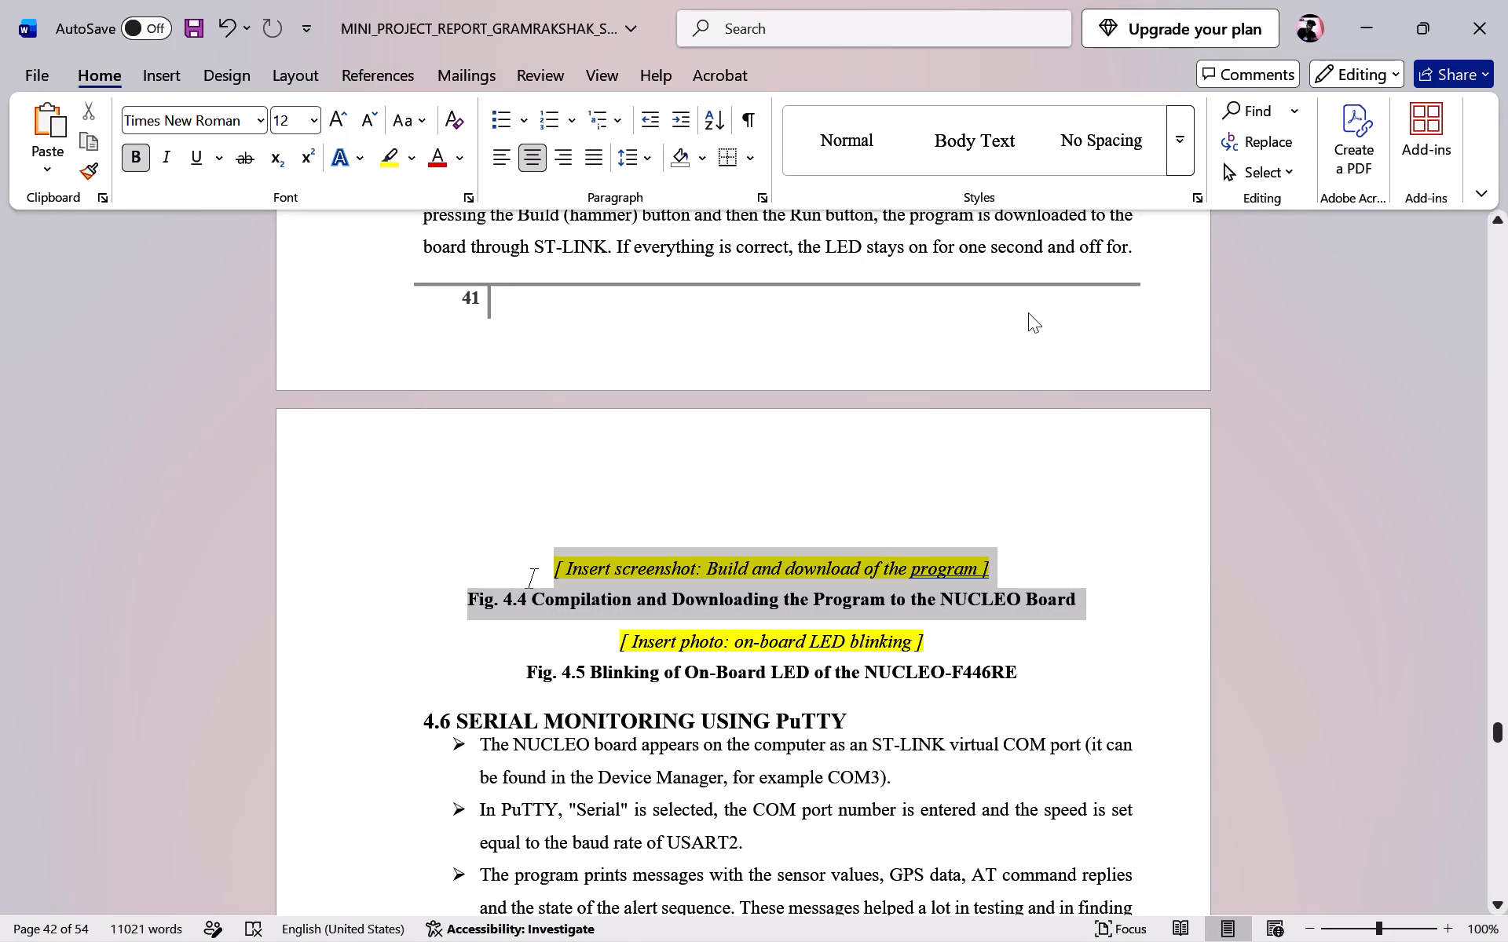
left_click_drag(1028, 312, 531, 579)
key("BackSpace")
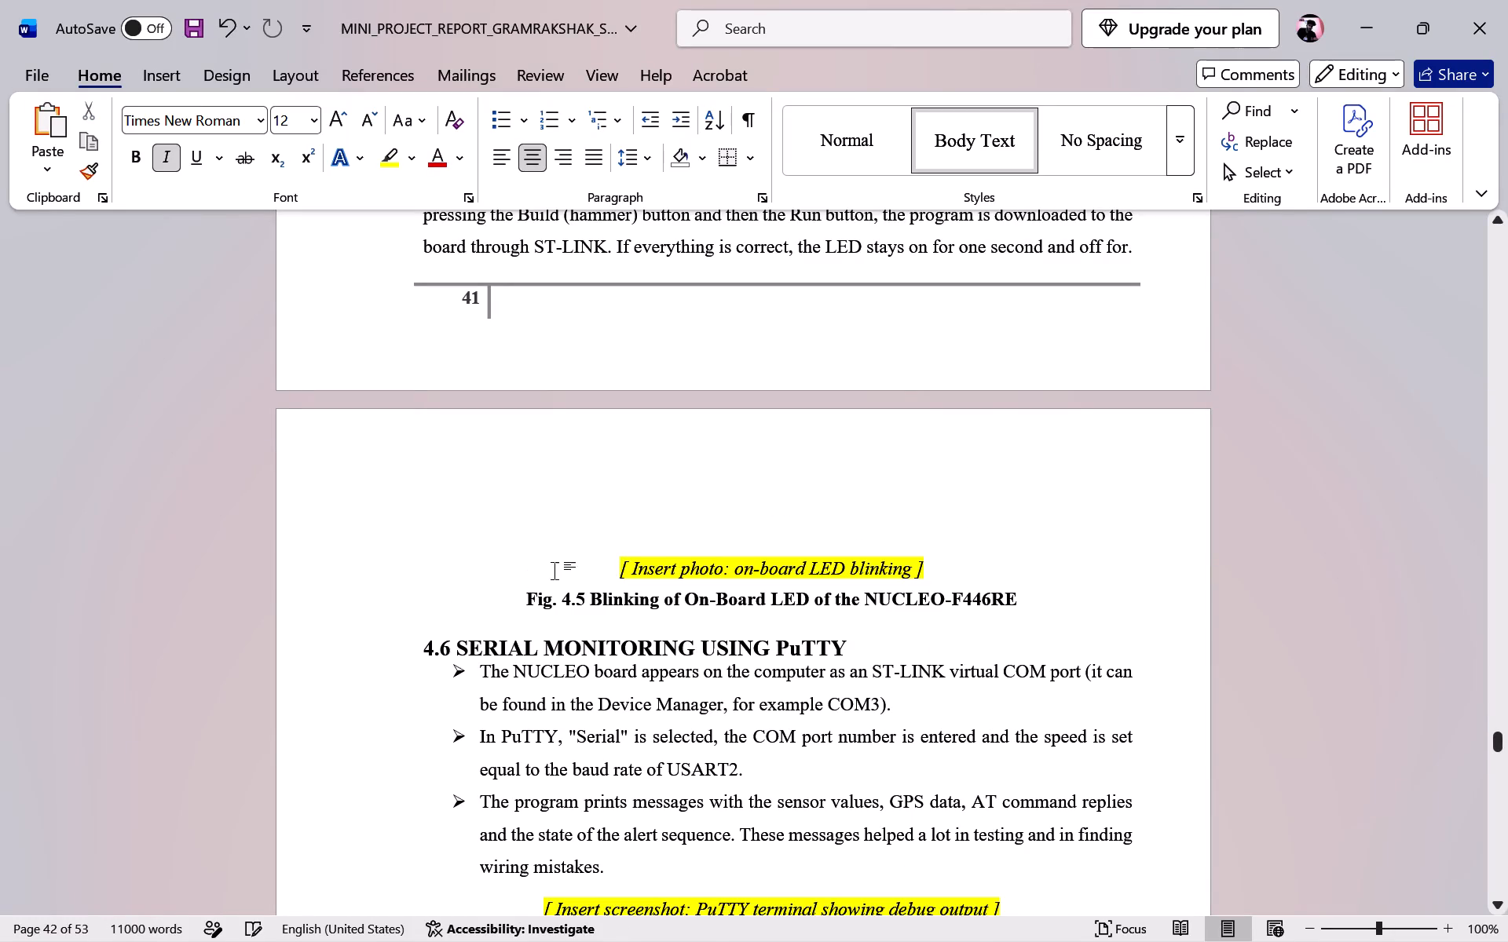
Delete the highlighted on-board LED blinking placeholder text above the Fig. 4.5 caption.
left_click(958, 537)
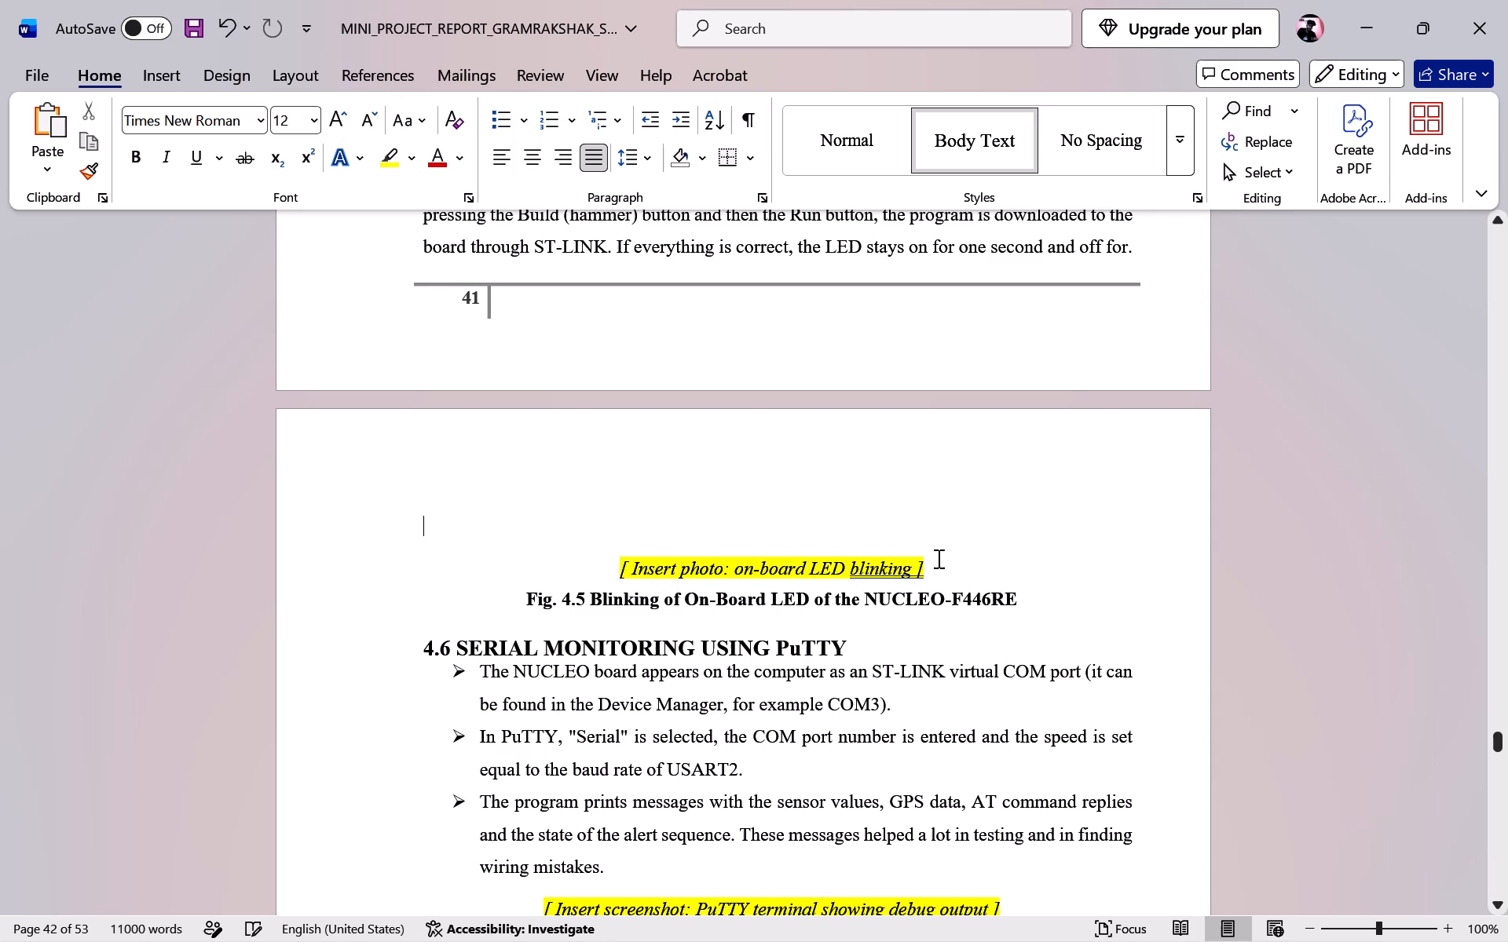
left_click(937, 558)
key("BackSpace")
key("BackSpace")
key("BackSpace")
key("BackSpace")
key("BackSpace")
key("BackSpace")
key("BackSpace")
key("BackSpace")
key("BackSpace")
key("BackSpace")
key("BackSpace")
key("BackSpace")
key("BackSpace")
key("BackSpace")
key("BackSpace")
key("BackSpace")
key("BackSpace")
key("BackSpace")
key("BackSpace")
key("BackSpace")
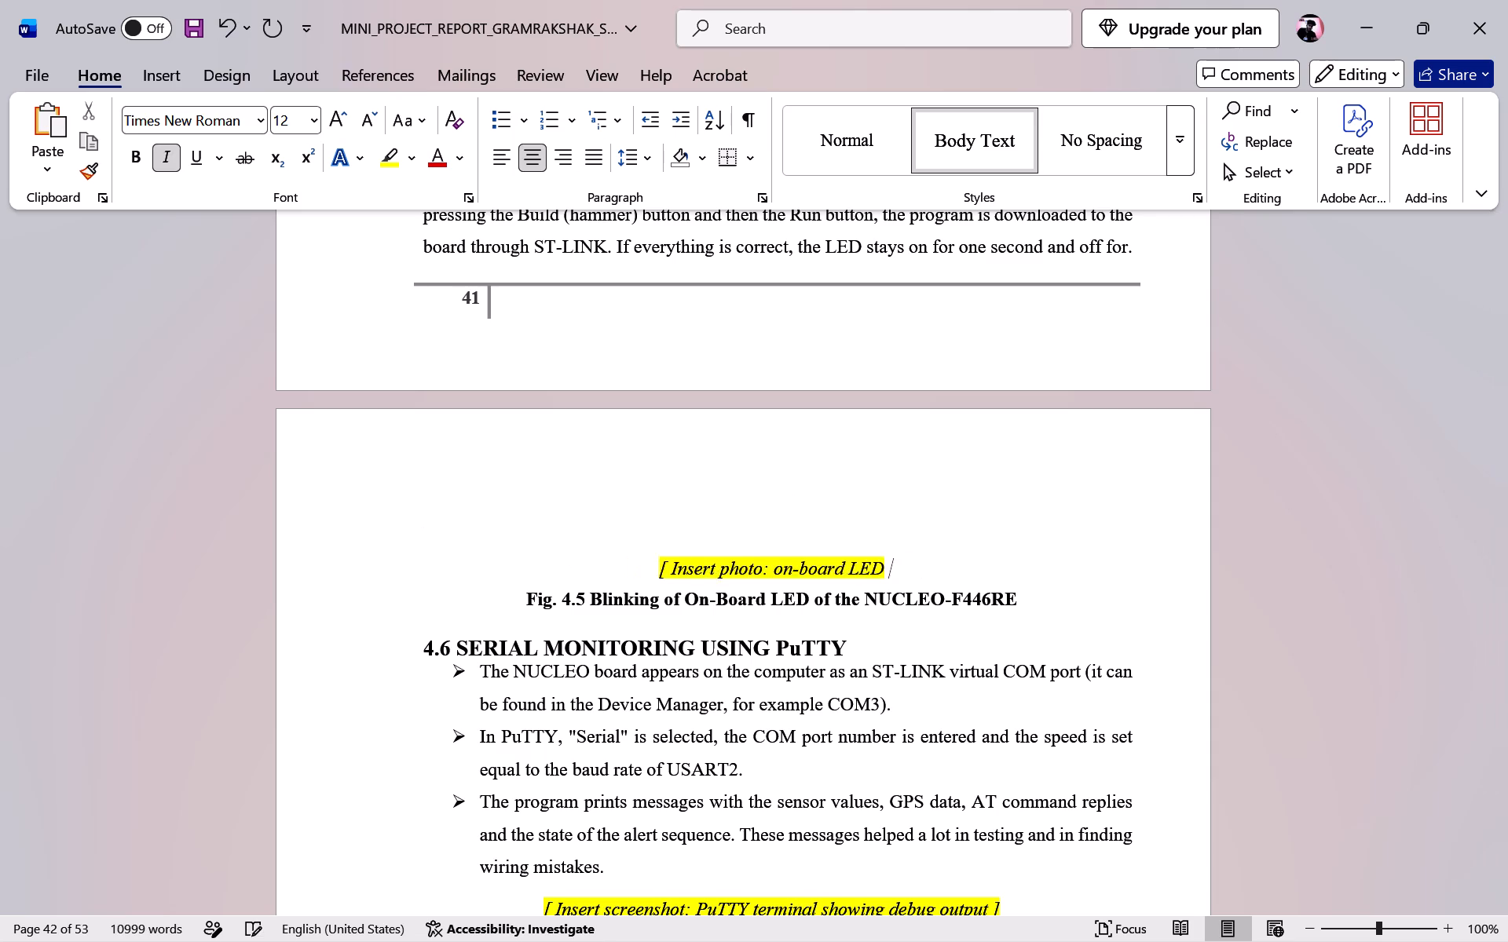
key("BackSpace")
key("BackSpace")
key("BackSpace")
key("BackSpace")
key("BackSpace")
key("BackSpace")
key("BackSpace")
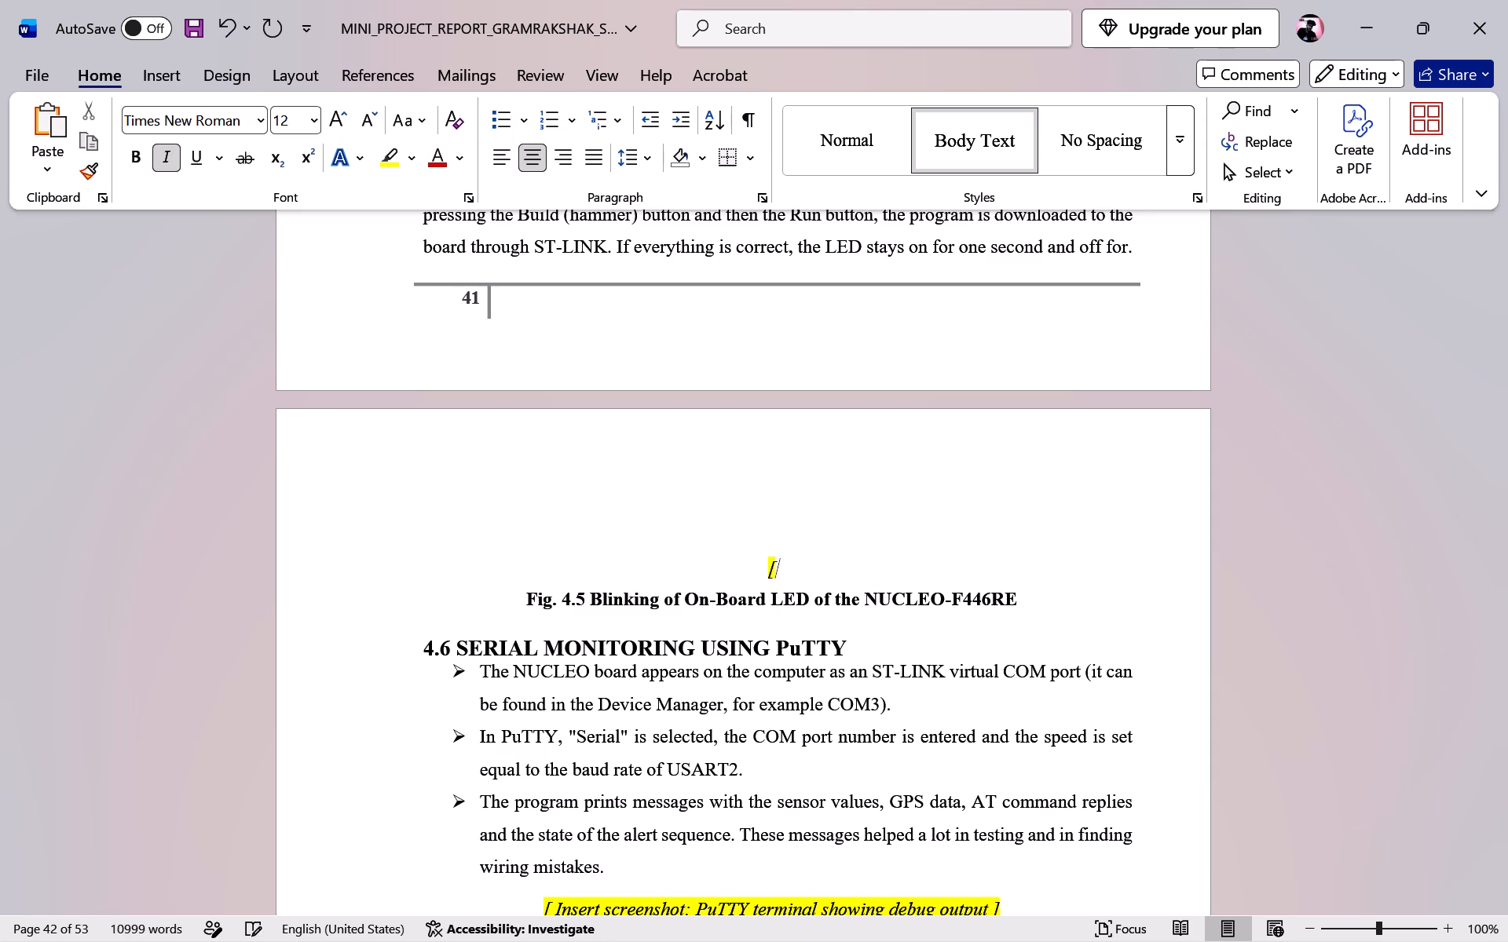
key("BackSpace")
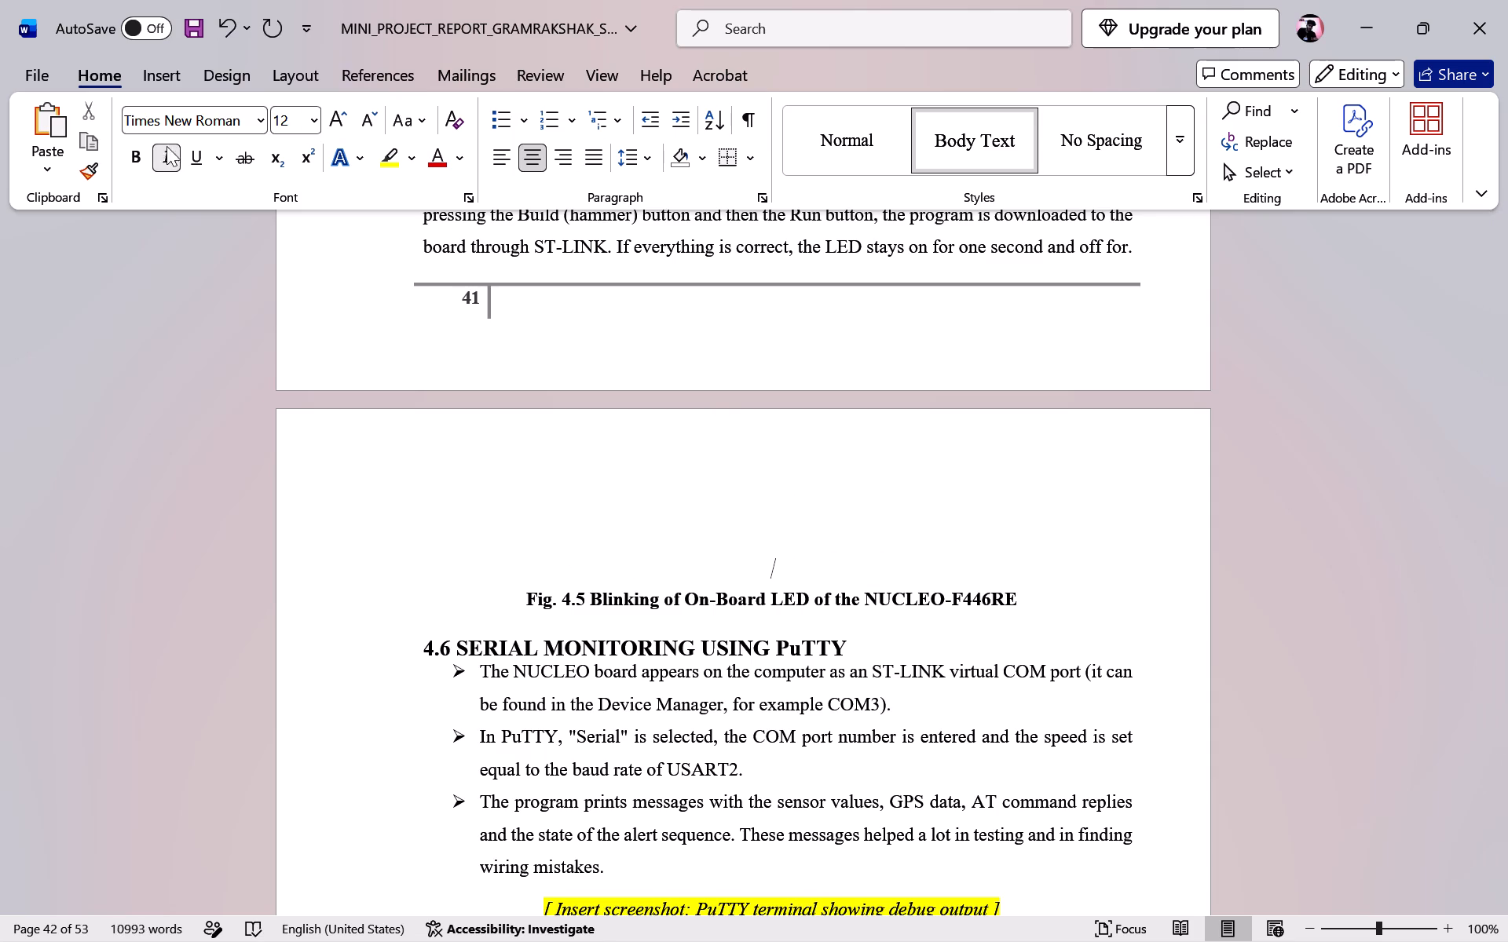
Turn off italics on the emptied line above the Fig. 4.5 caption, paste the clipboard content there and open its paste options.
left_click(165, 154)
key("ctrl+v")
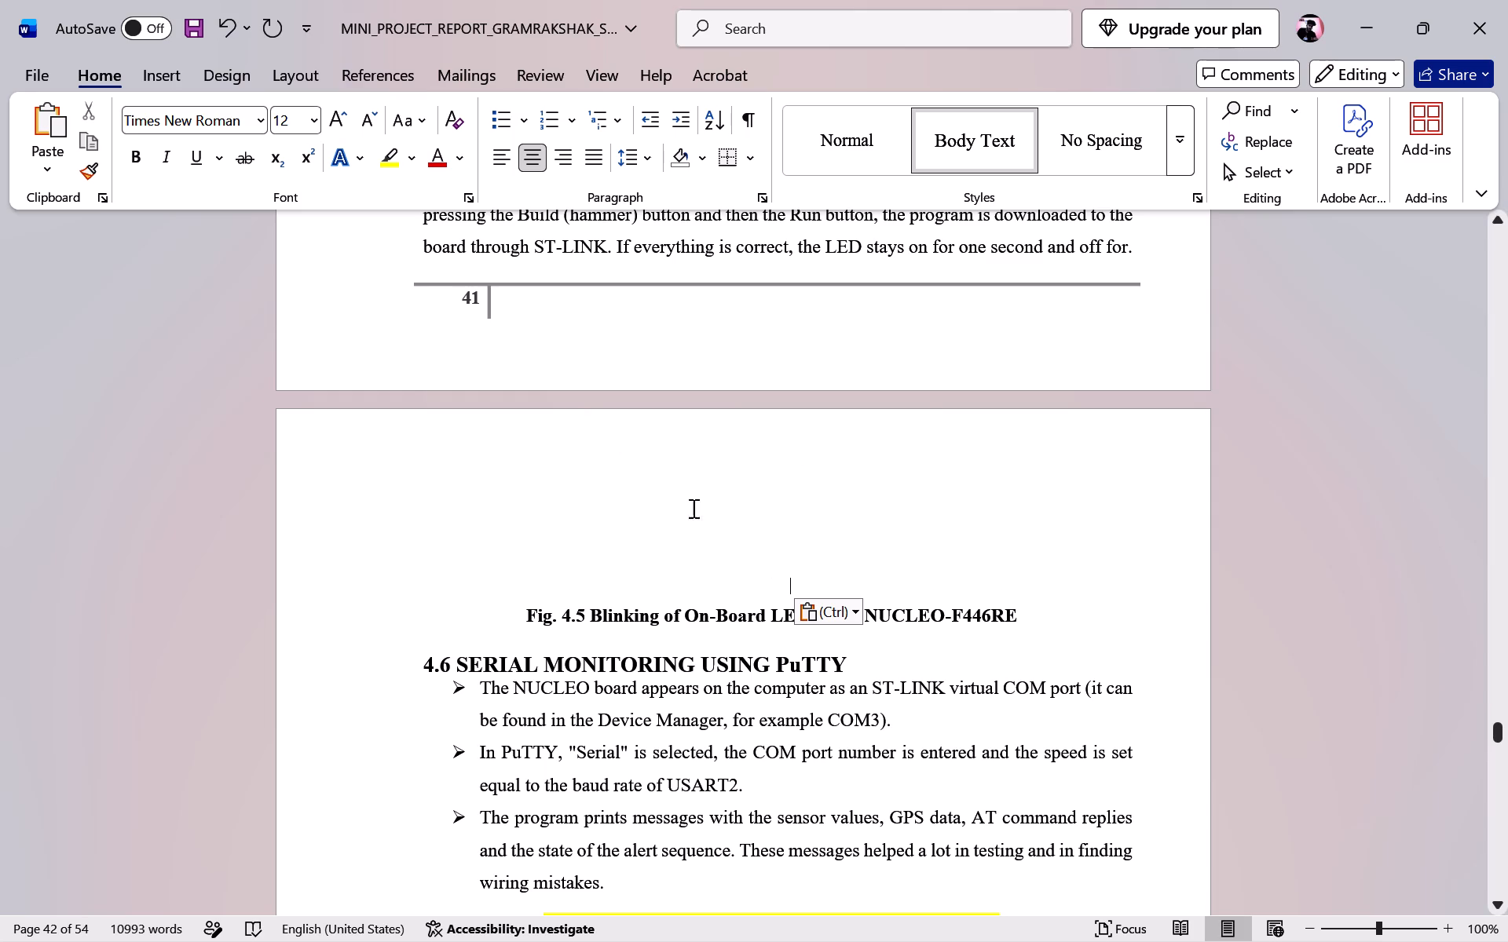
left_click(801, 604)
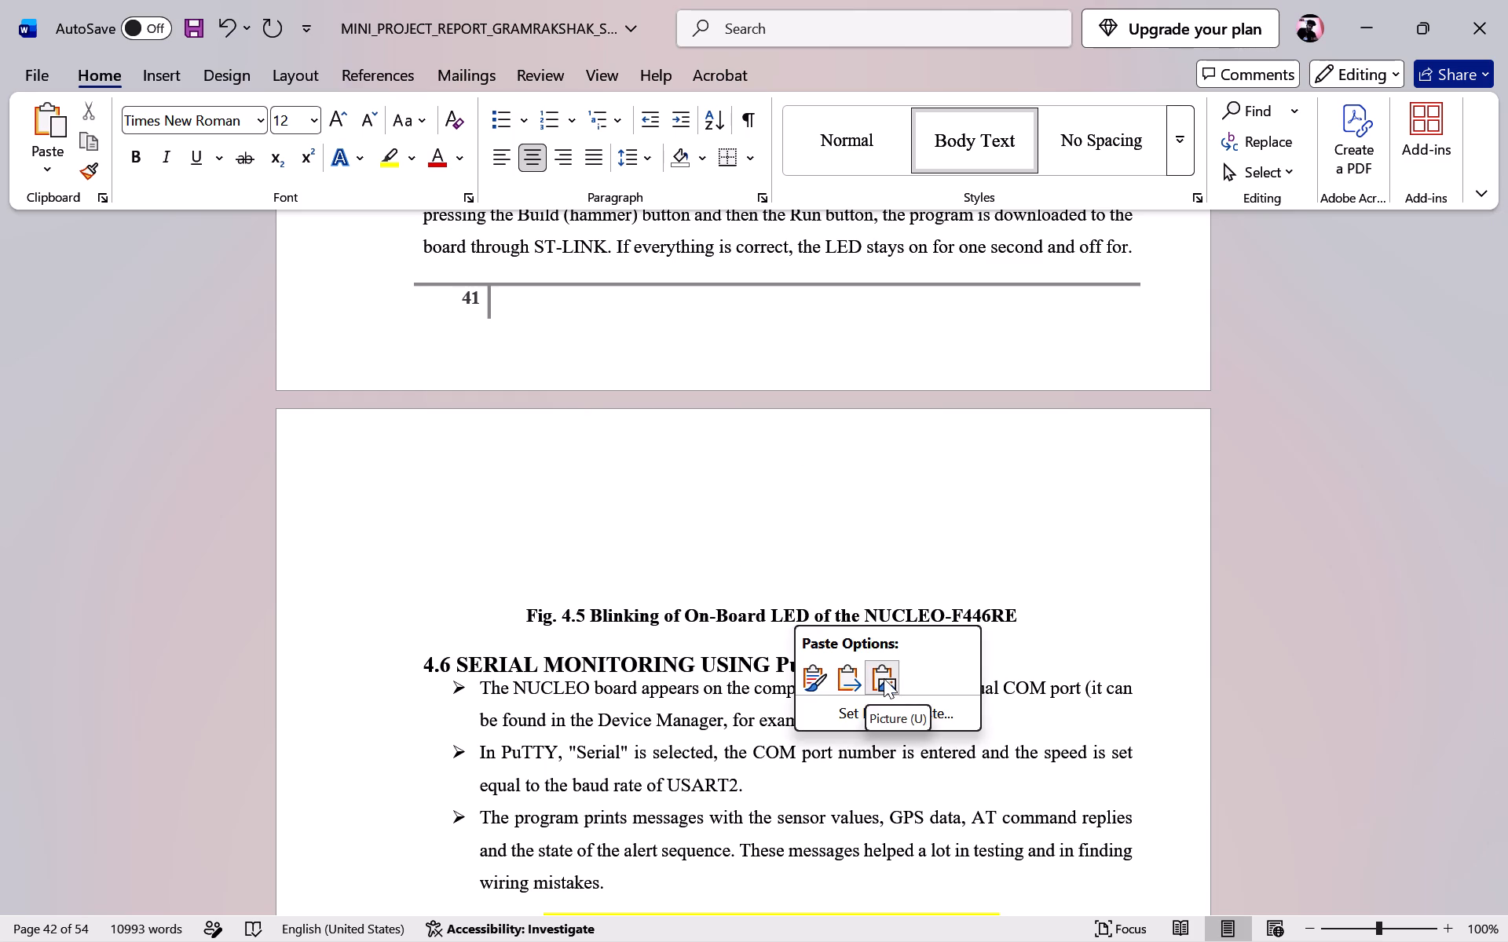
Paste the copied NUCLEO board photo as a picture above the Fig. 4.5 caption.
left_click(884, 673)
left_click(781, 534)
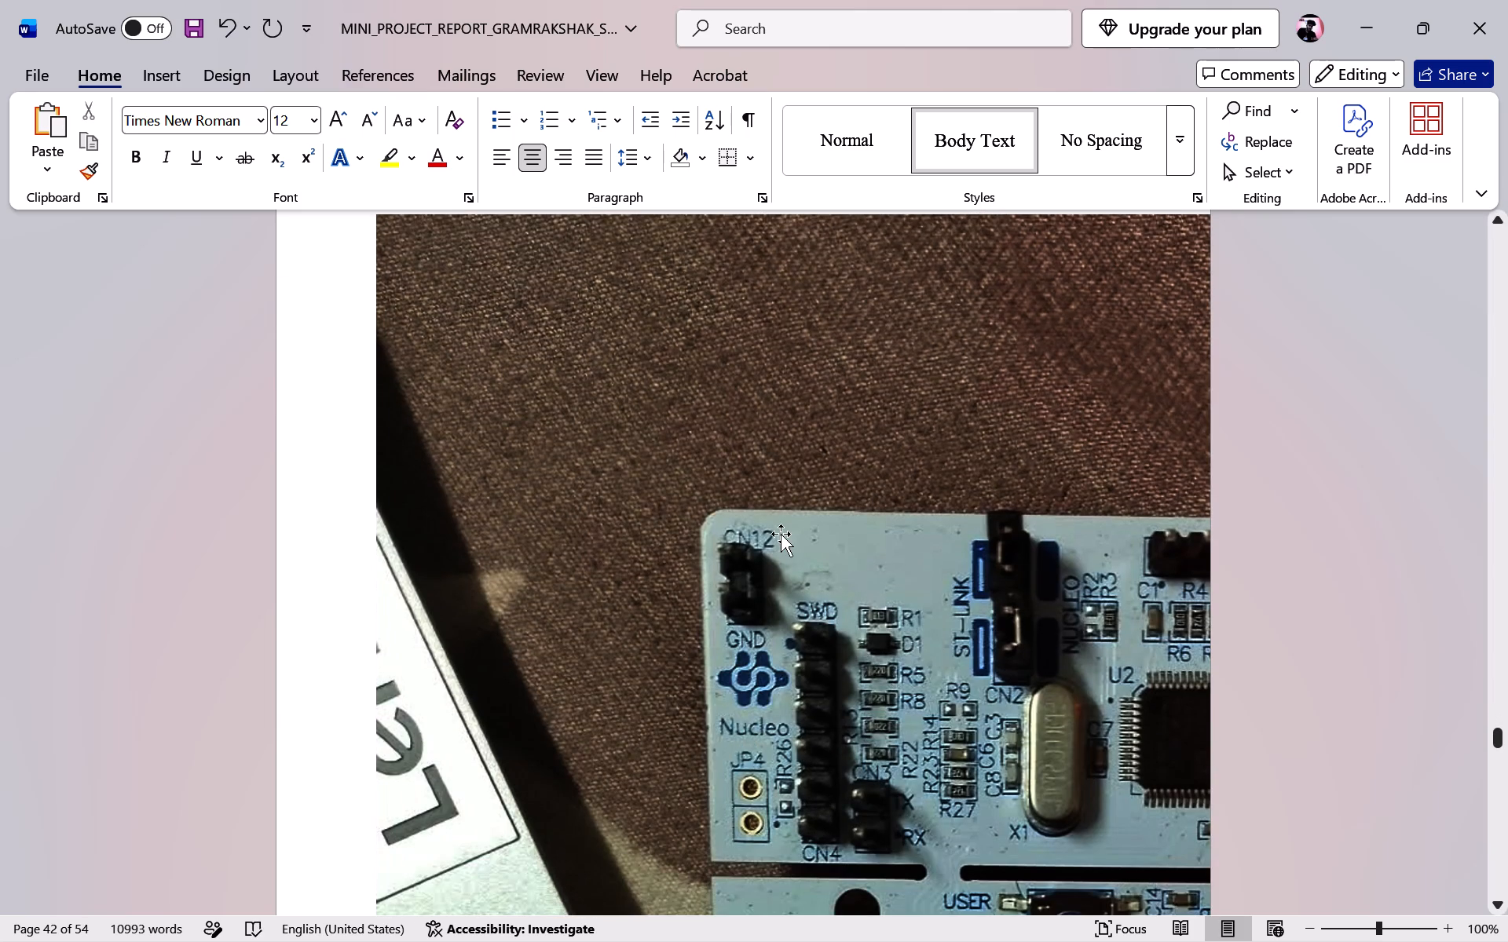
Shrink the pasted board photo proportionally to about a third of the text width, so it sits above the Fig. 4.5 caption.
scroll(781, 534, "up", 1)
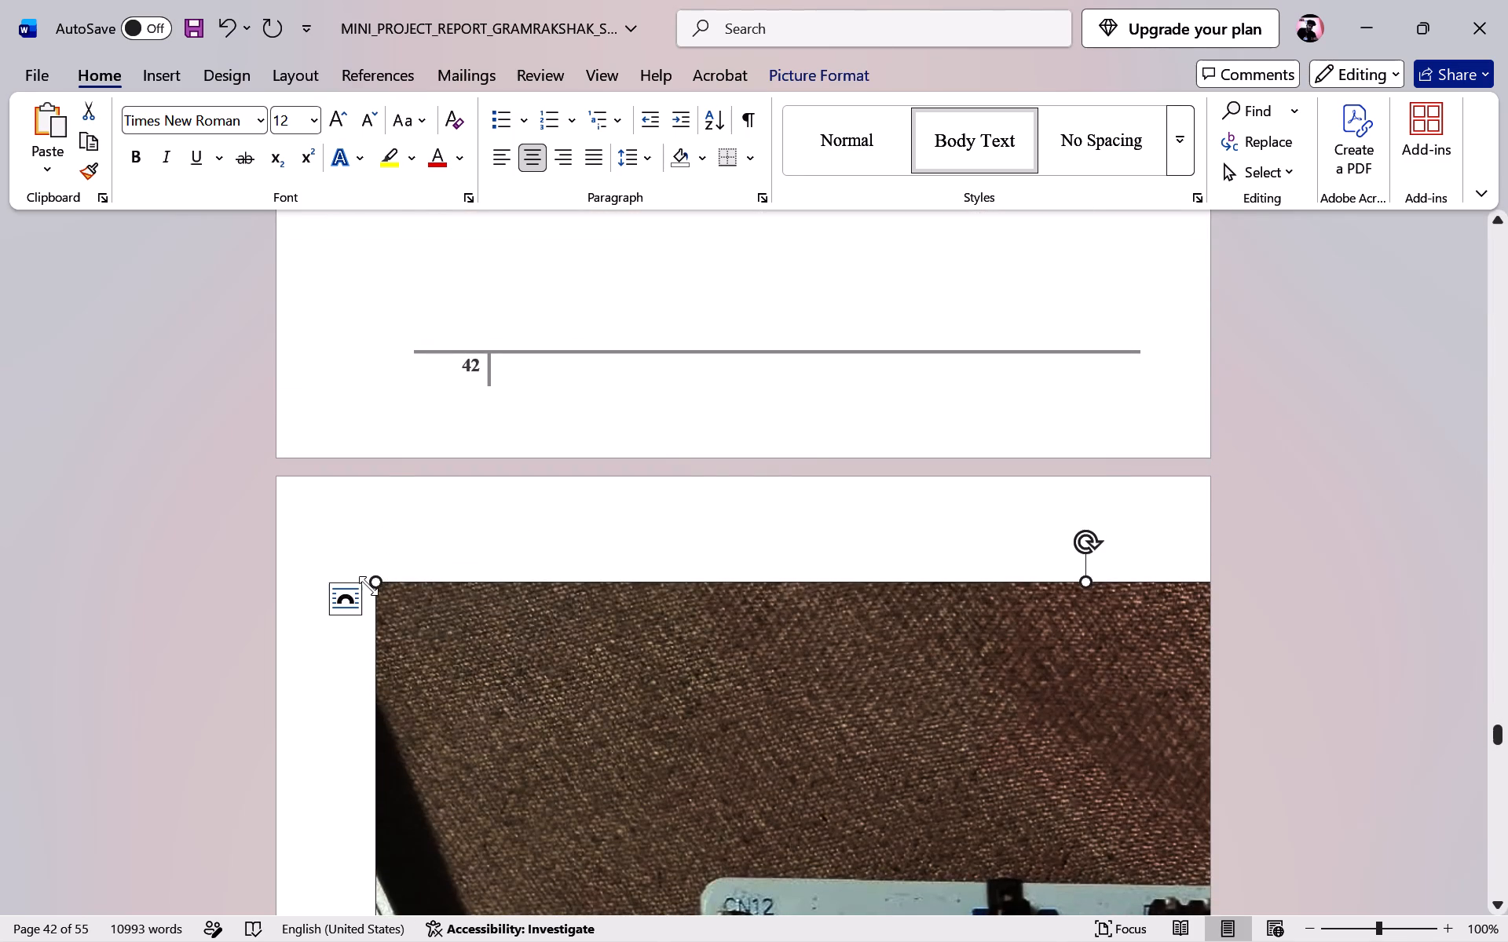
left_click_drag(376, 584, 1181, 941)
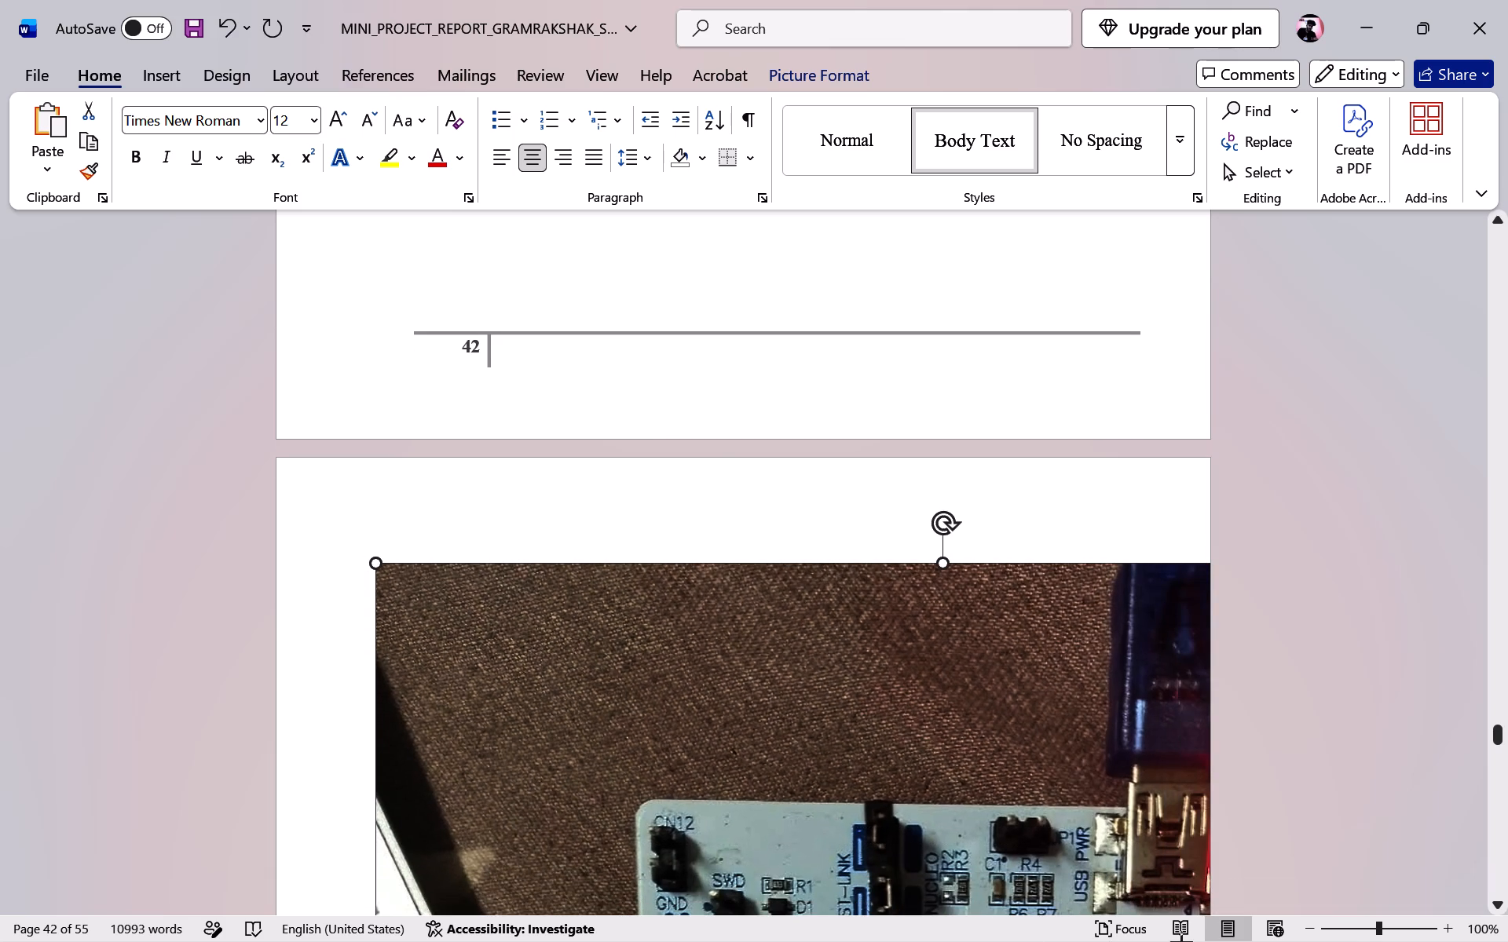
left_click_drag(1181, 941, 1361, 941)
scroll(910, 666, "up", 1)
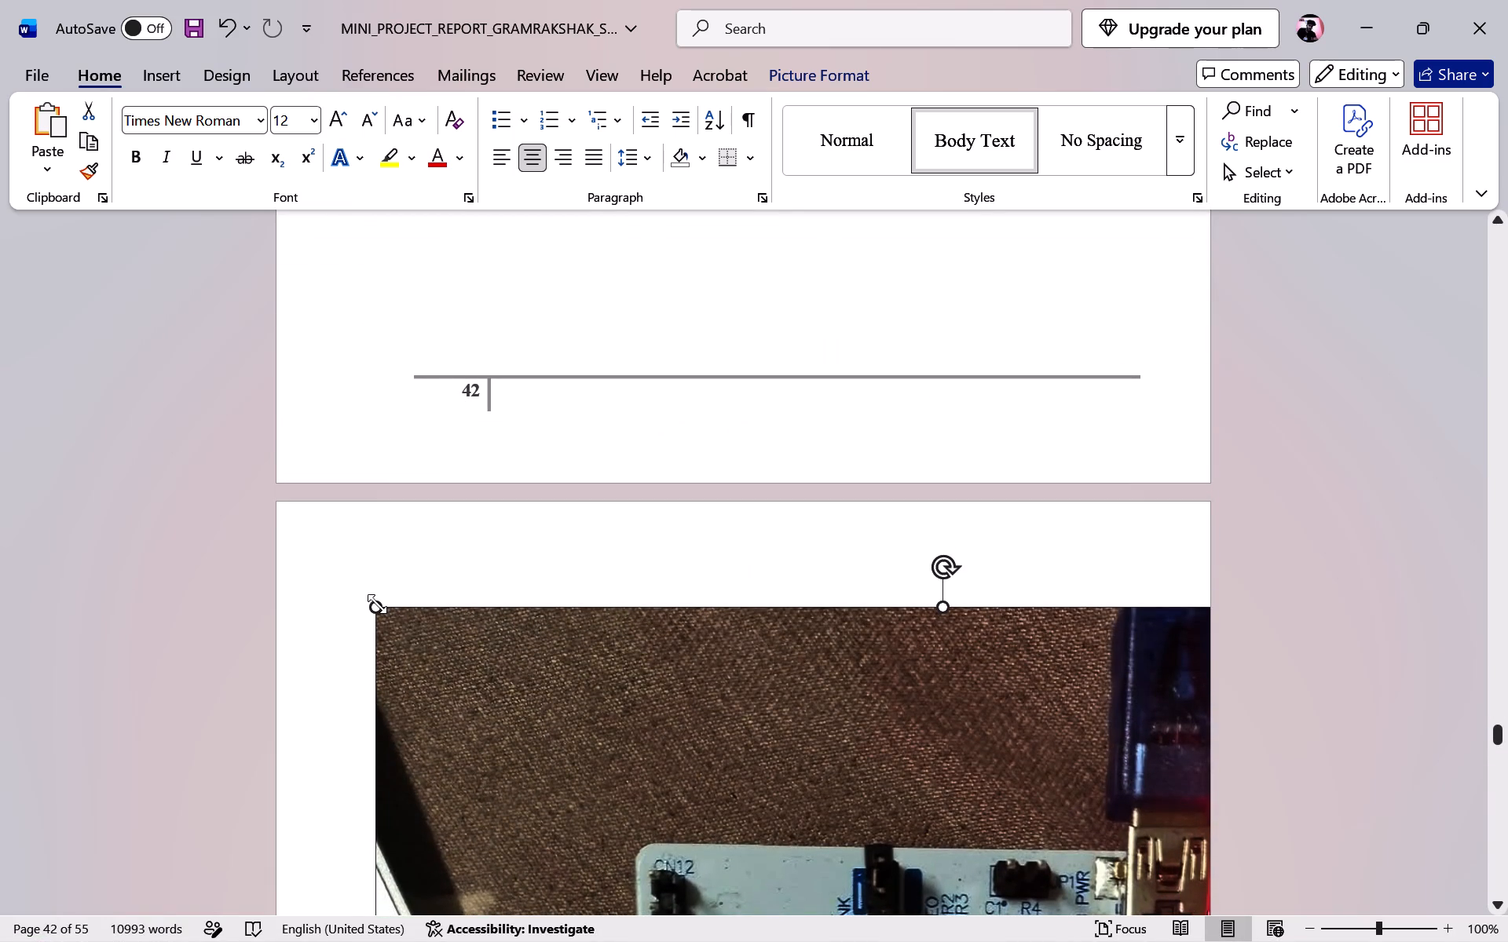
left_click_drag(377, 604, 1322, 940)
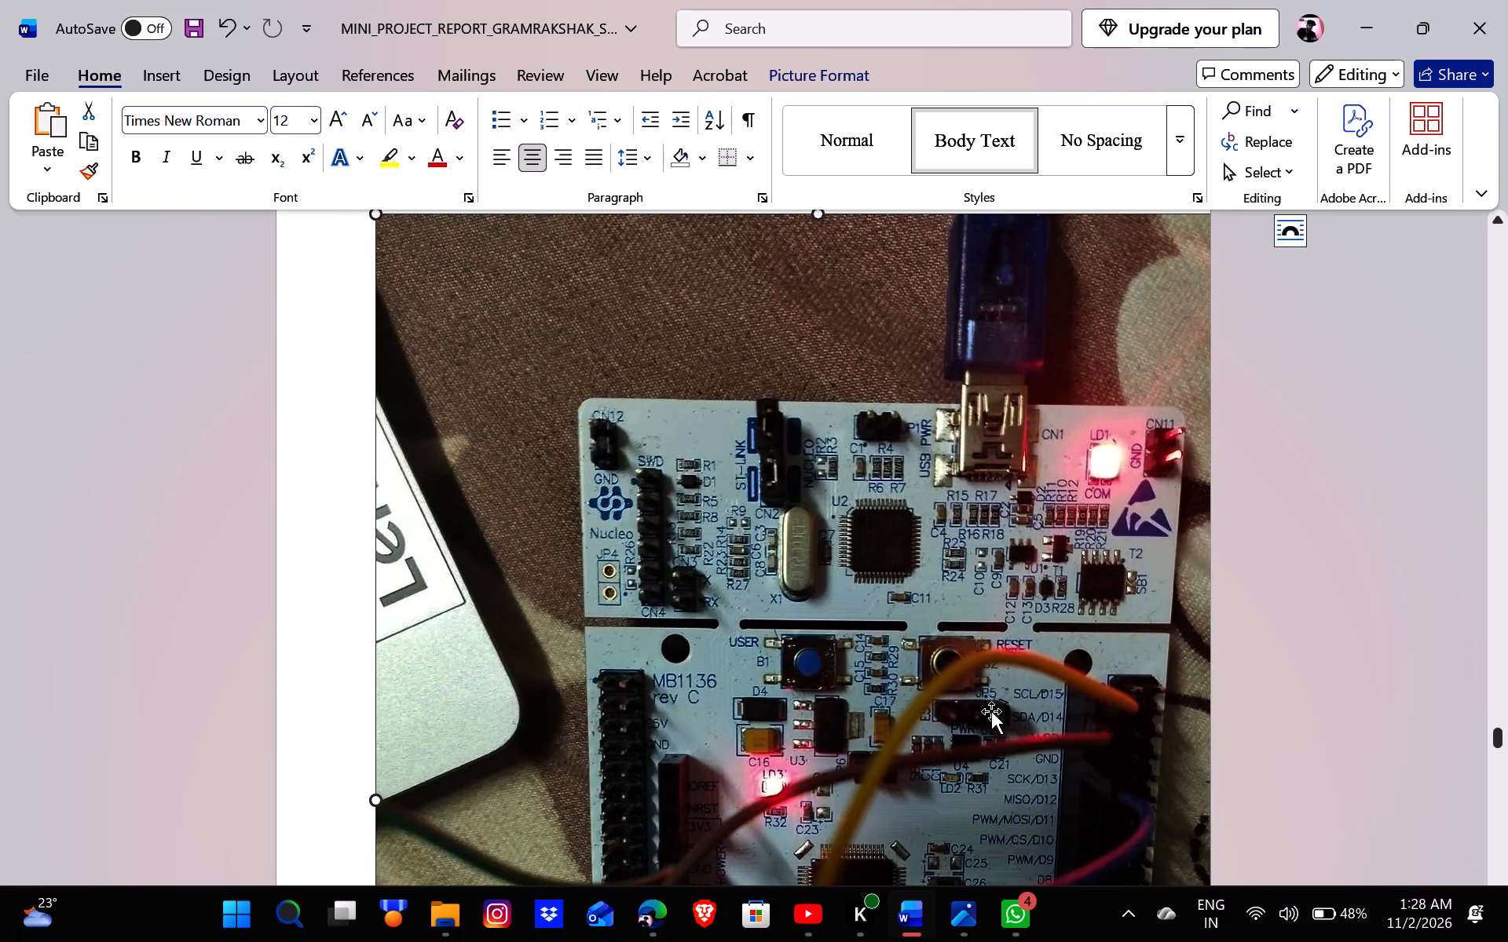
scroll(991, 711, "up", 1)
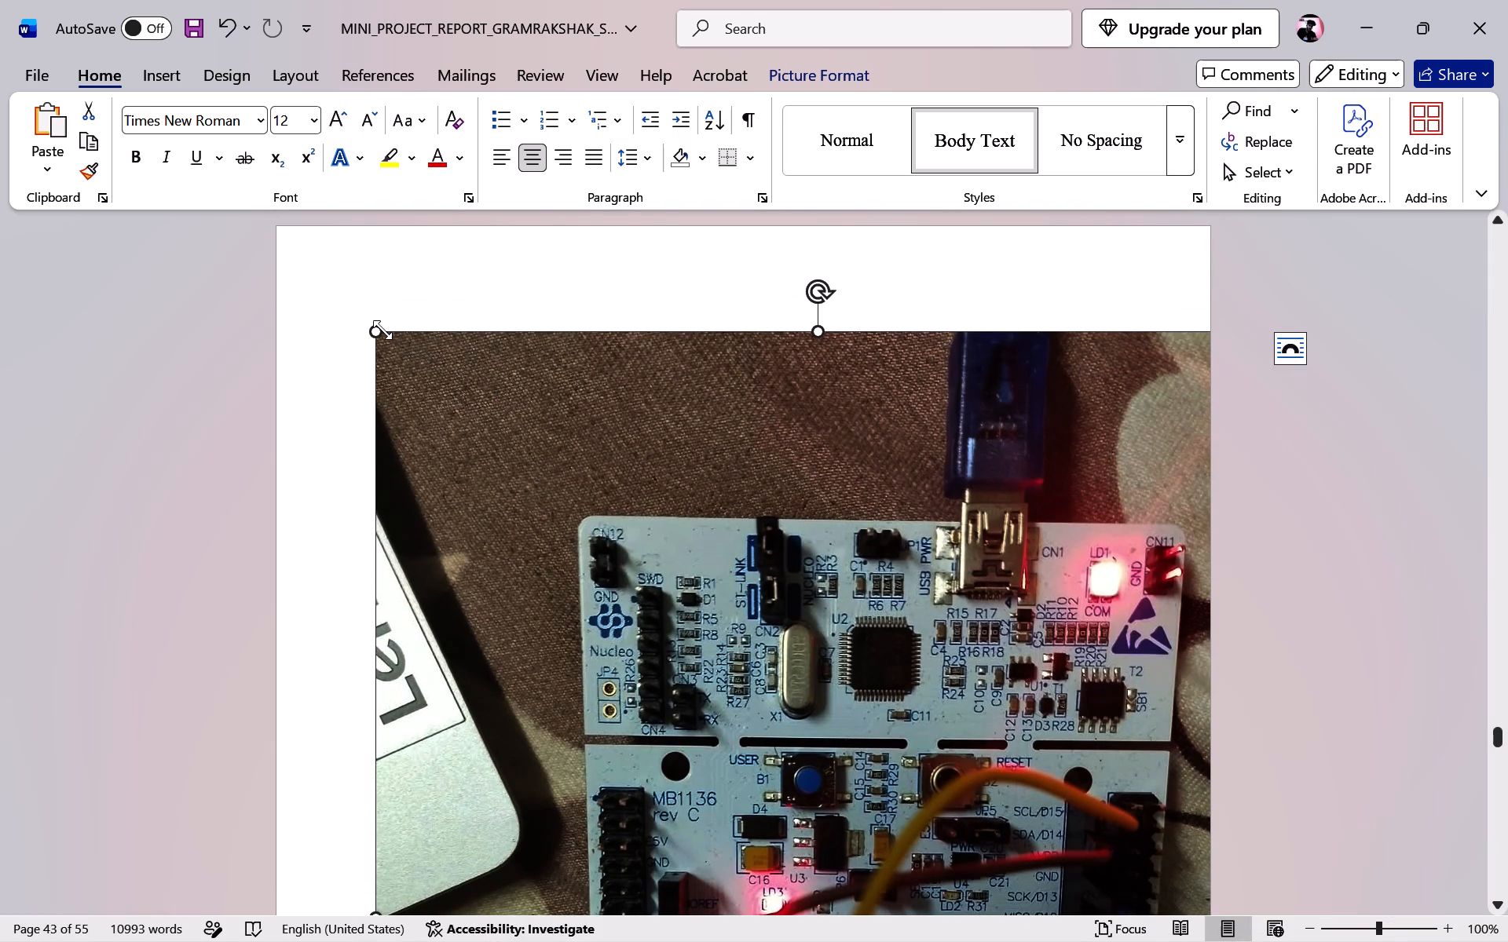
left_click_drag(382, 330, 802, 759)
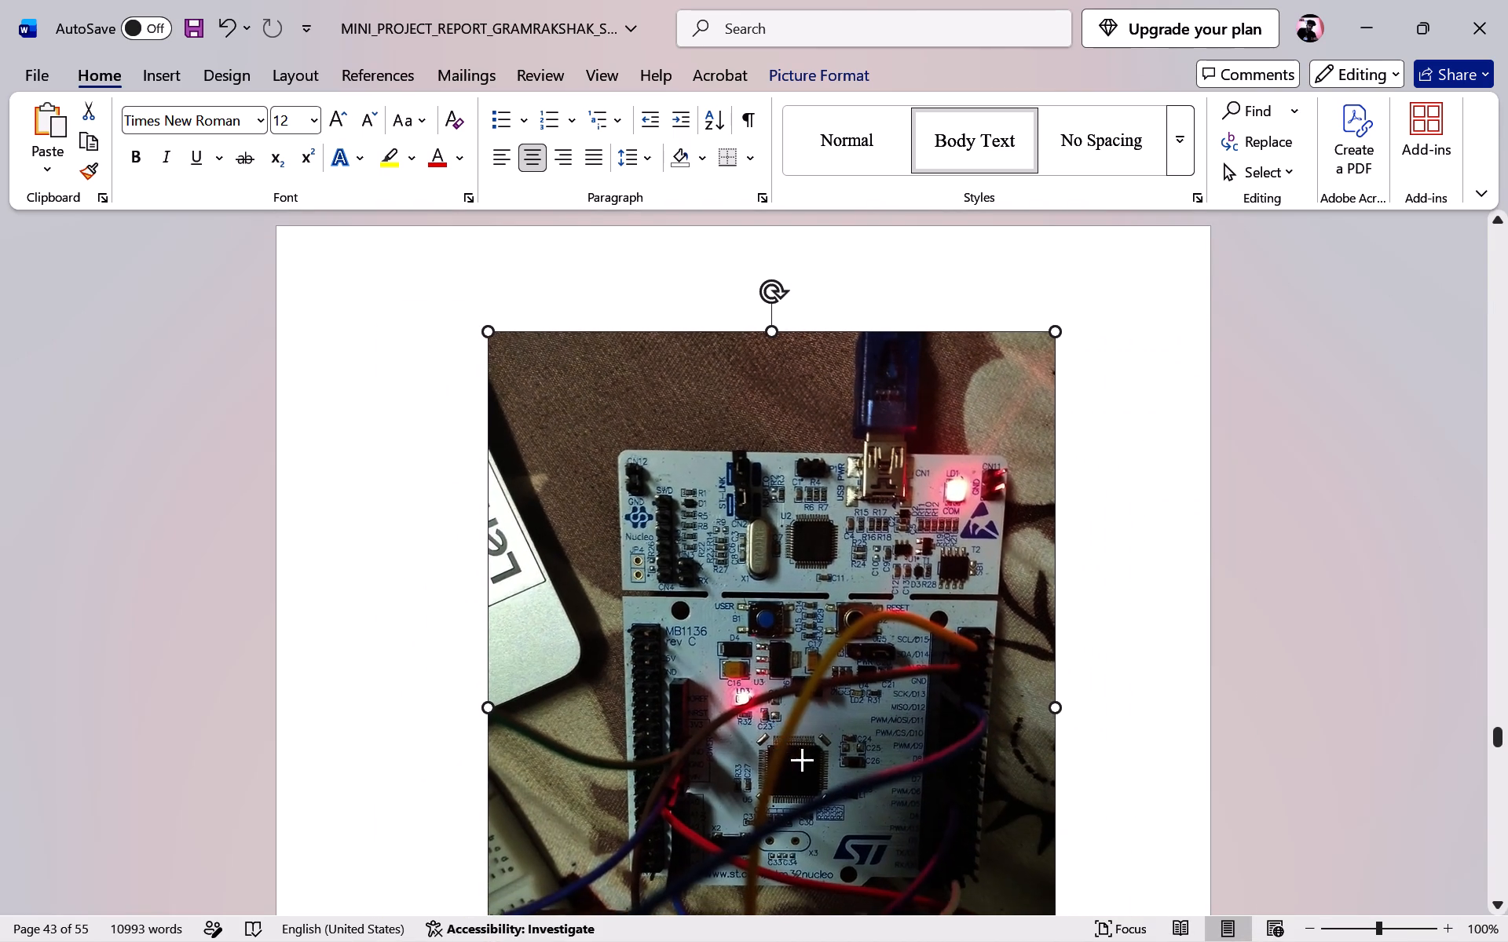
left_click_drag(802, 759, 1175, 941)
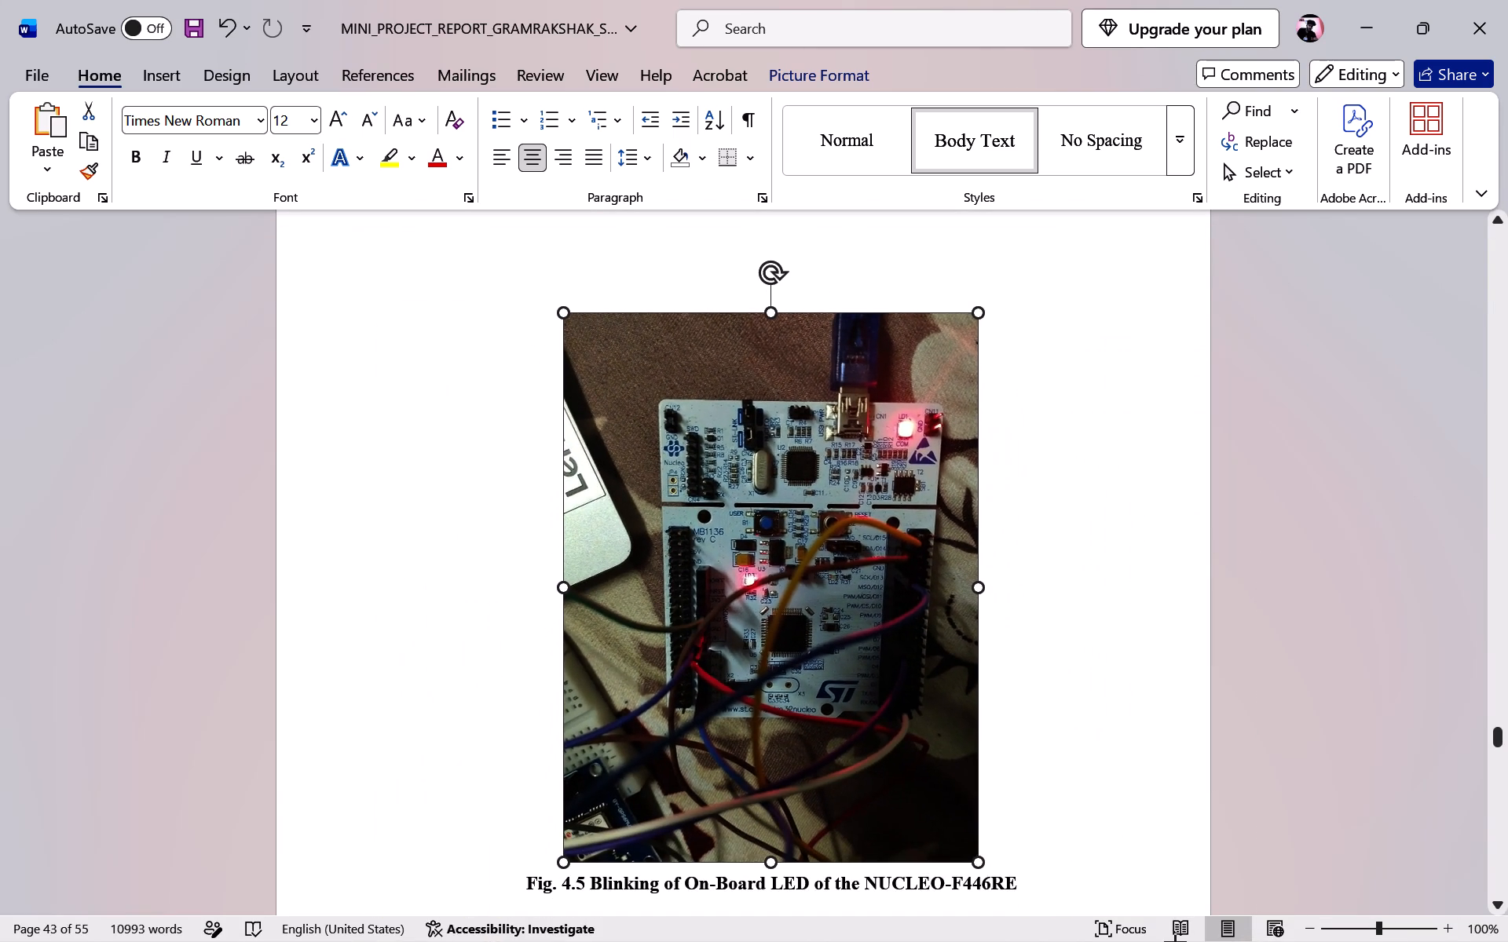
left_click_drag(1175, 941, 1284, 941)
scroll(939, 555, "up", 1)
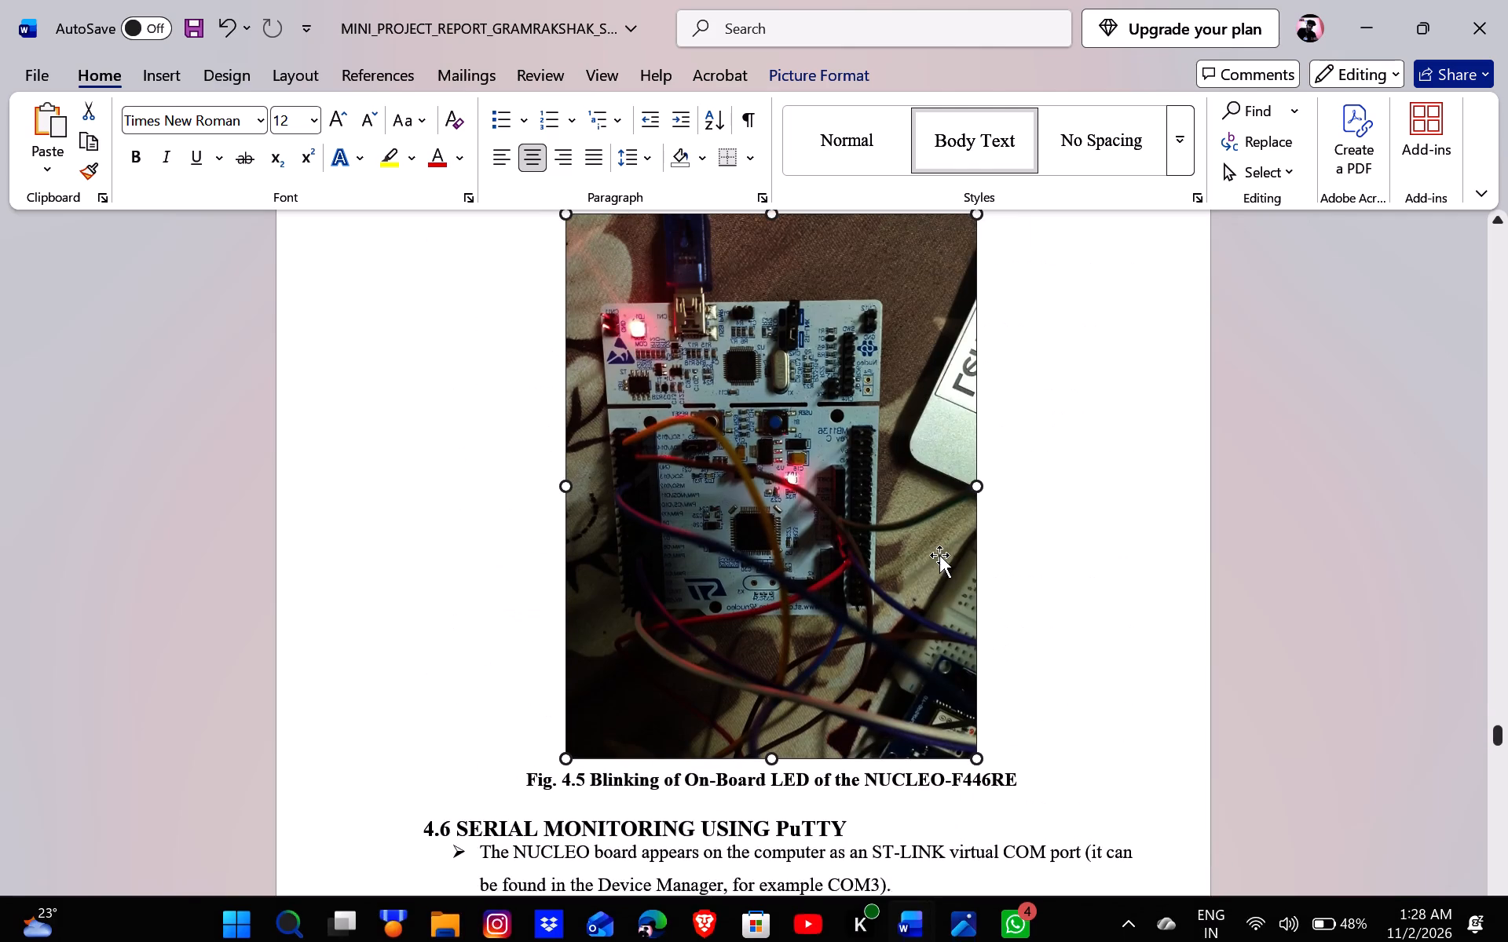
scroll(939, 555, "up", 1)
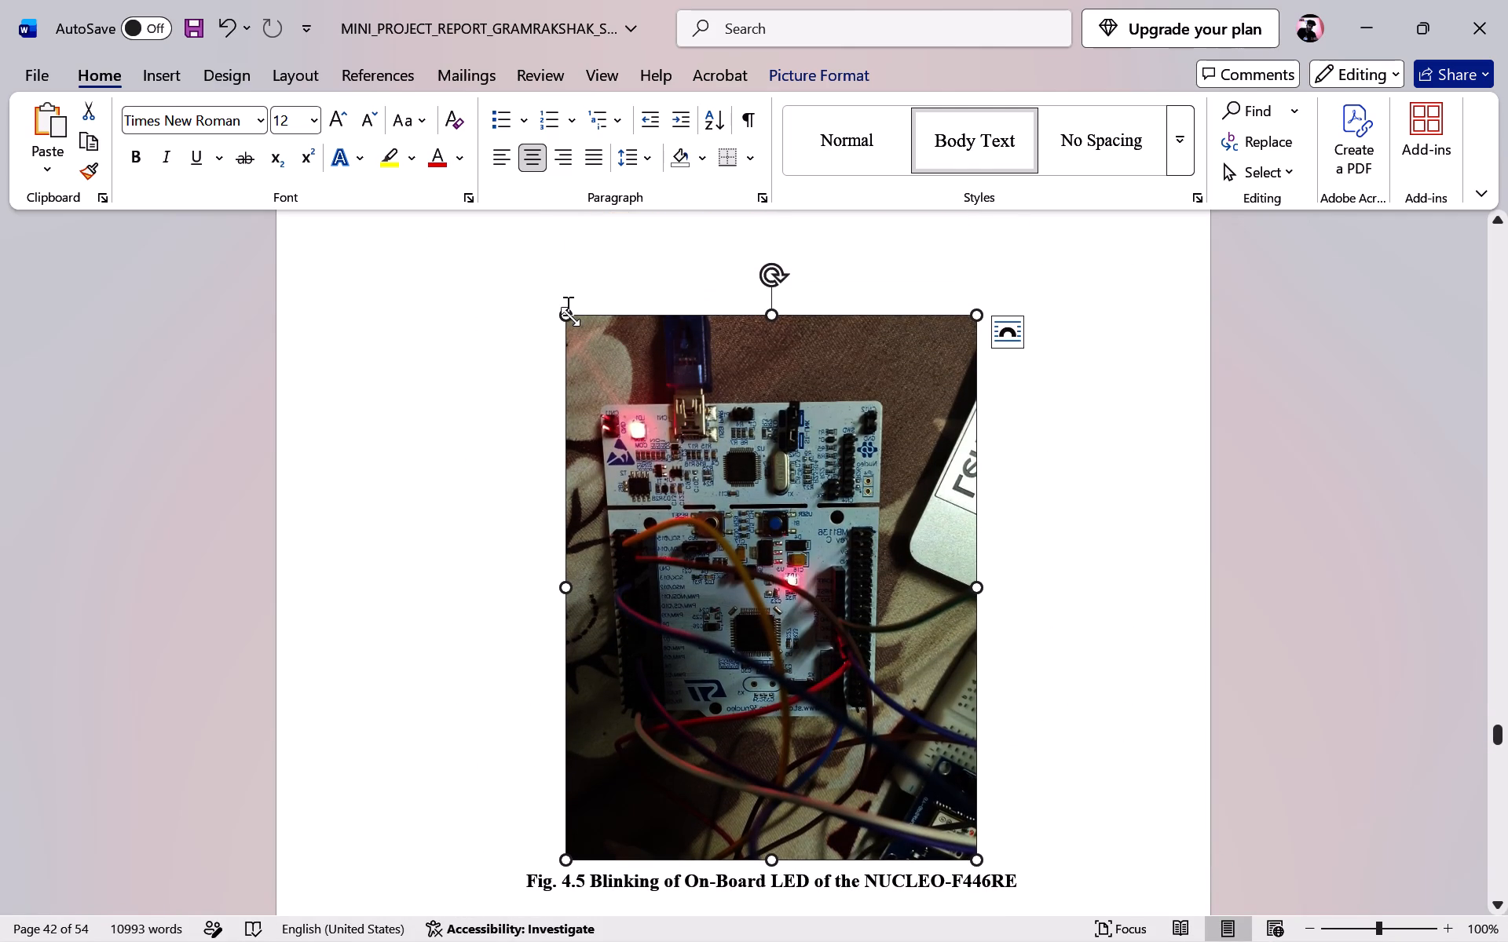
left_click_drag(563, 312, 912, 669)
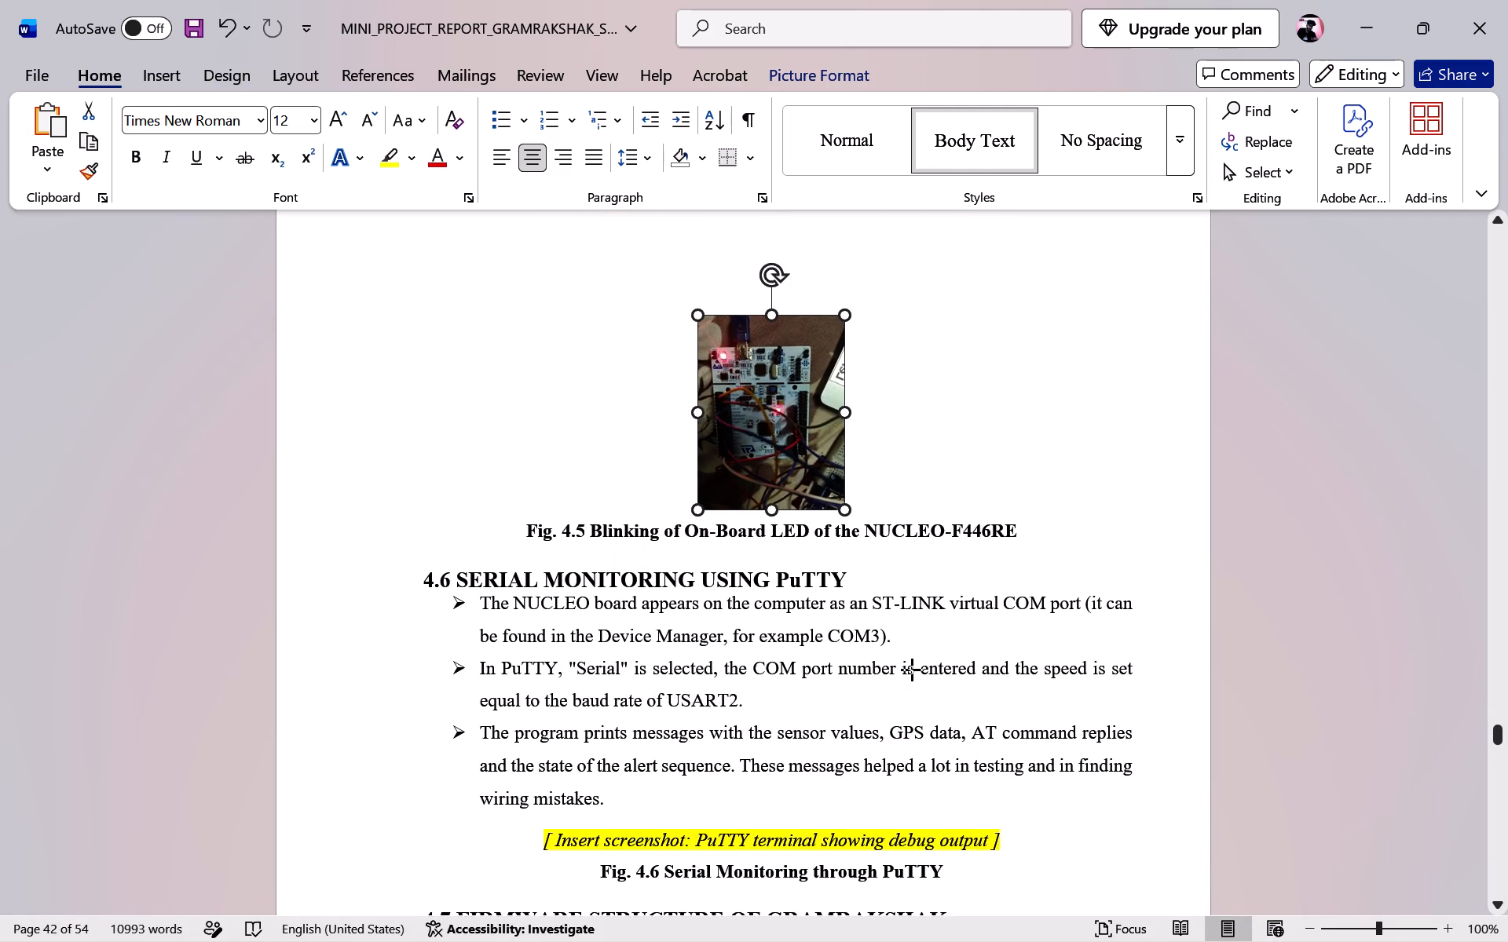
left_click_drag(912, 669, 840, 625)
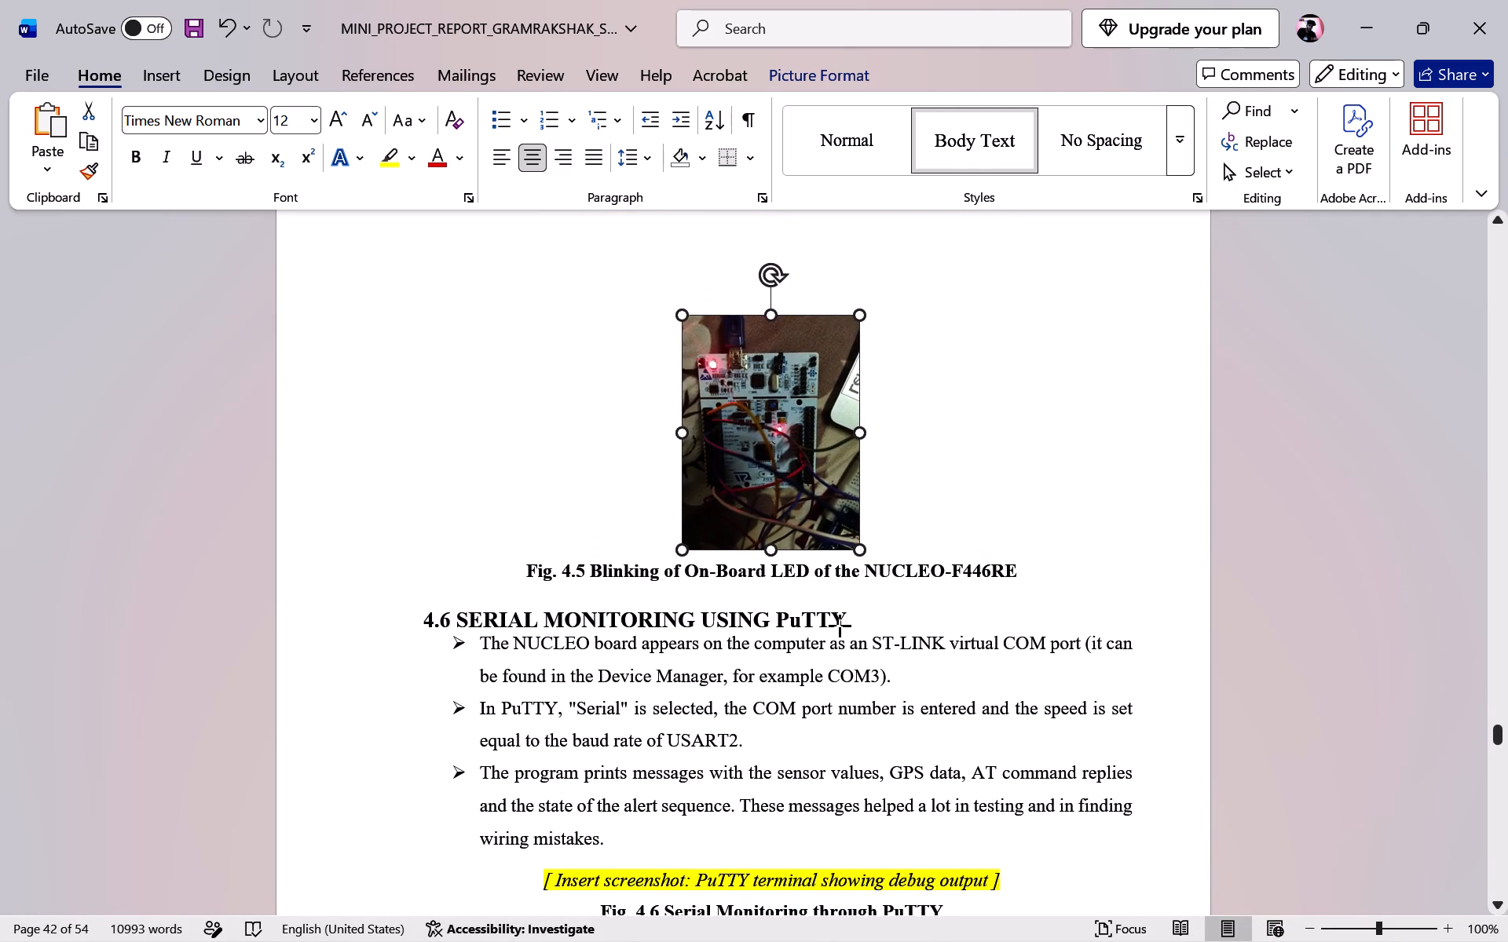
left_click_drag(840, 625, 758, 570)
scroll(1118, 389, "up", 1)
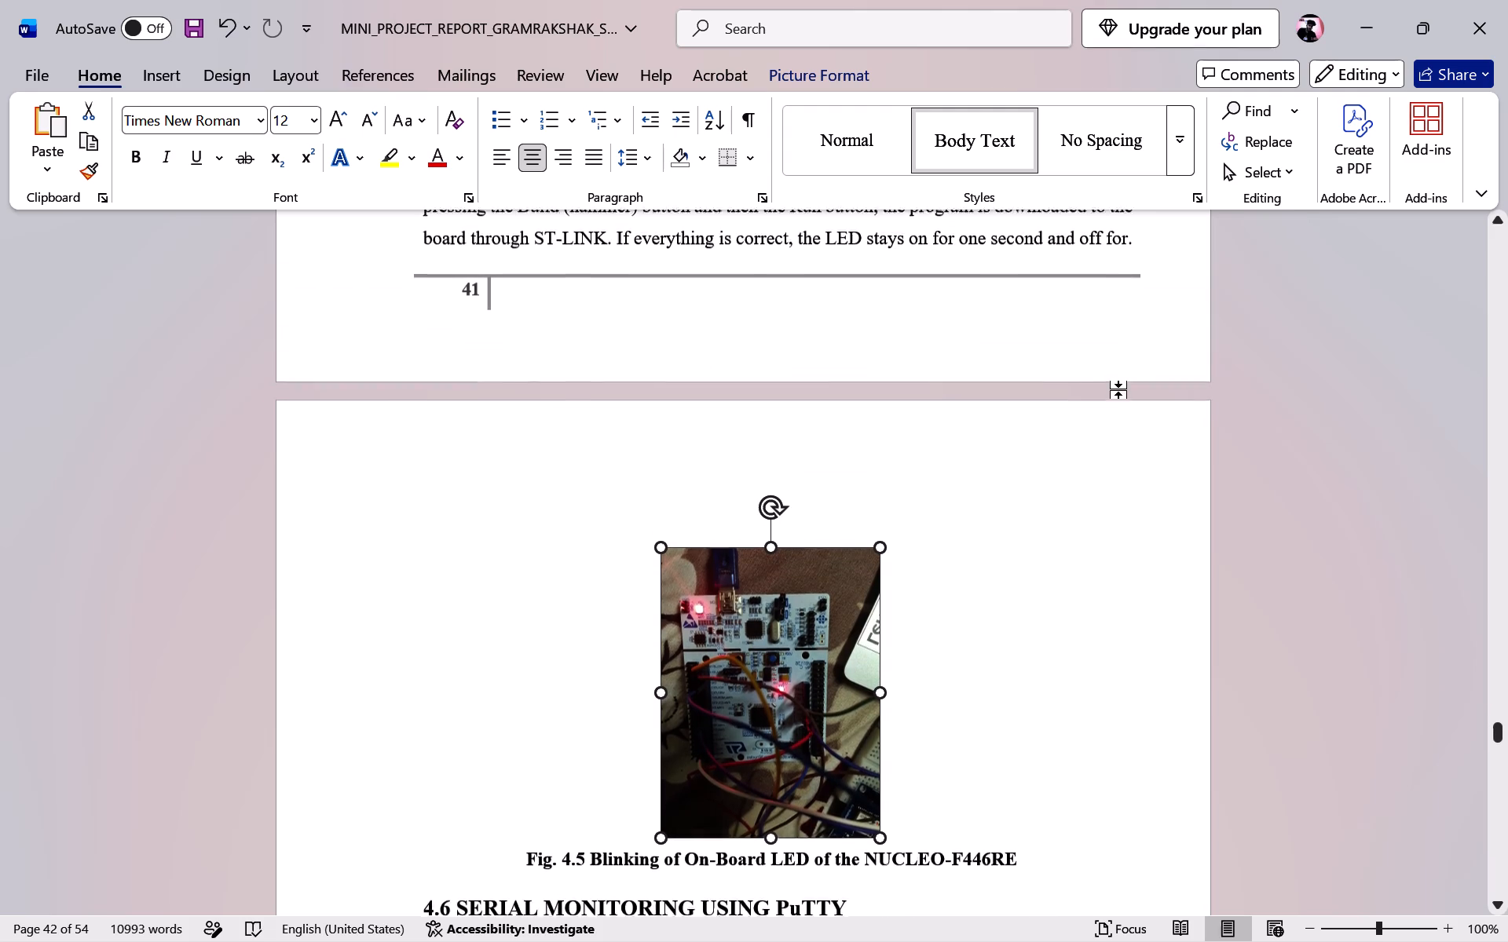
Insert a blank line between the Fig. 4.5 caption and the section 4.6 heading.
scroll(889, 542, "down", 2)
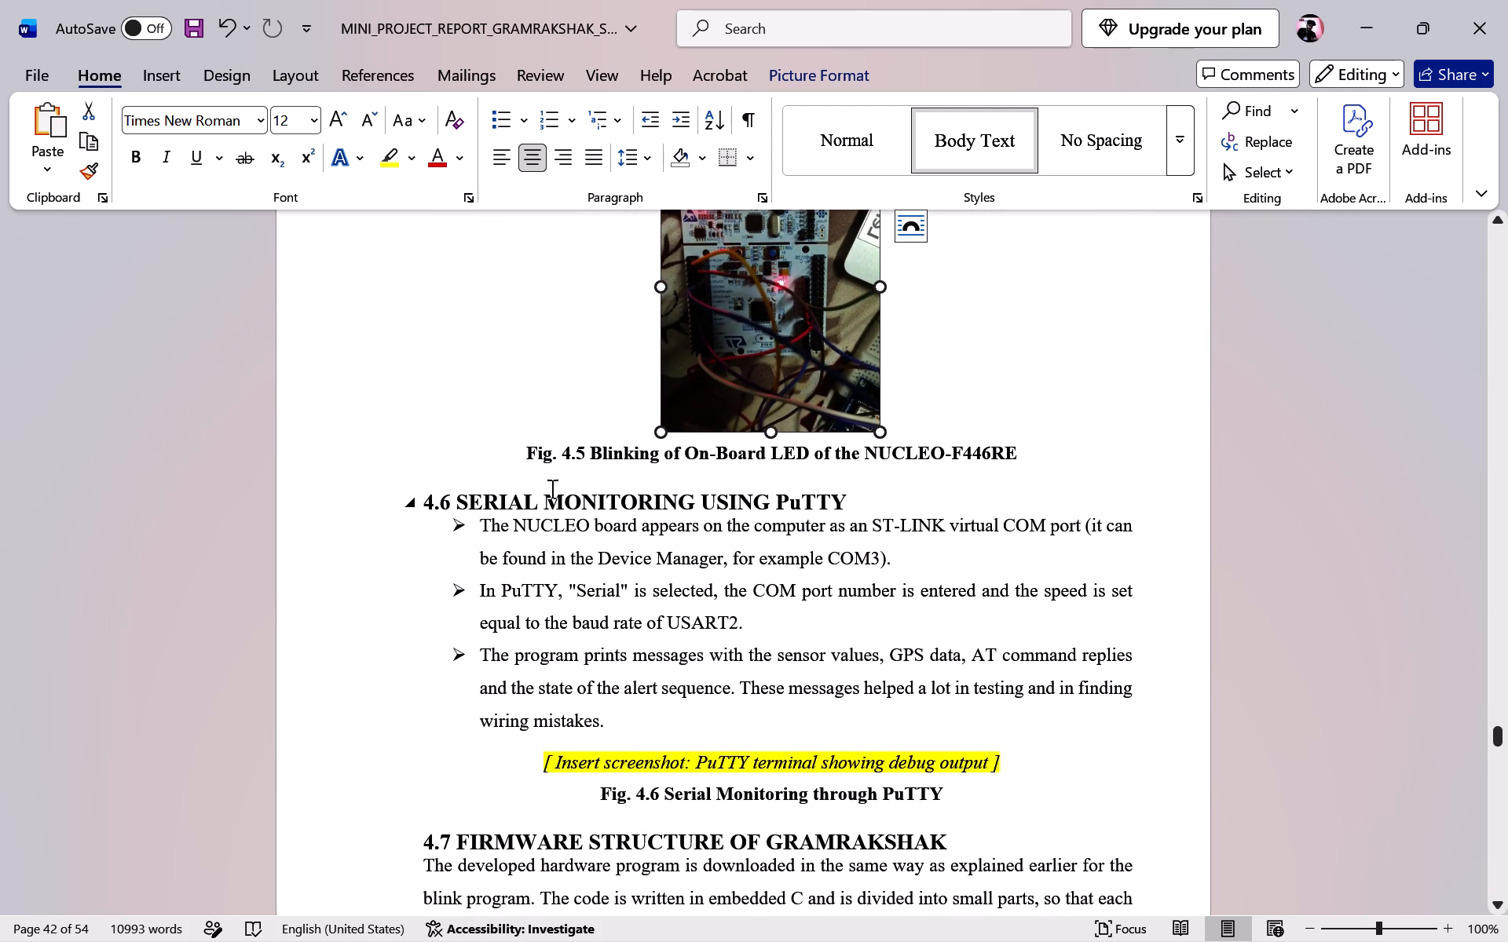
left_click(1019, 457)
key("Return")
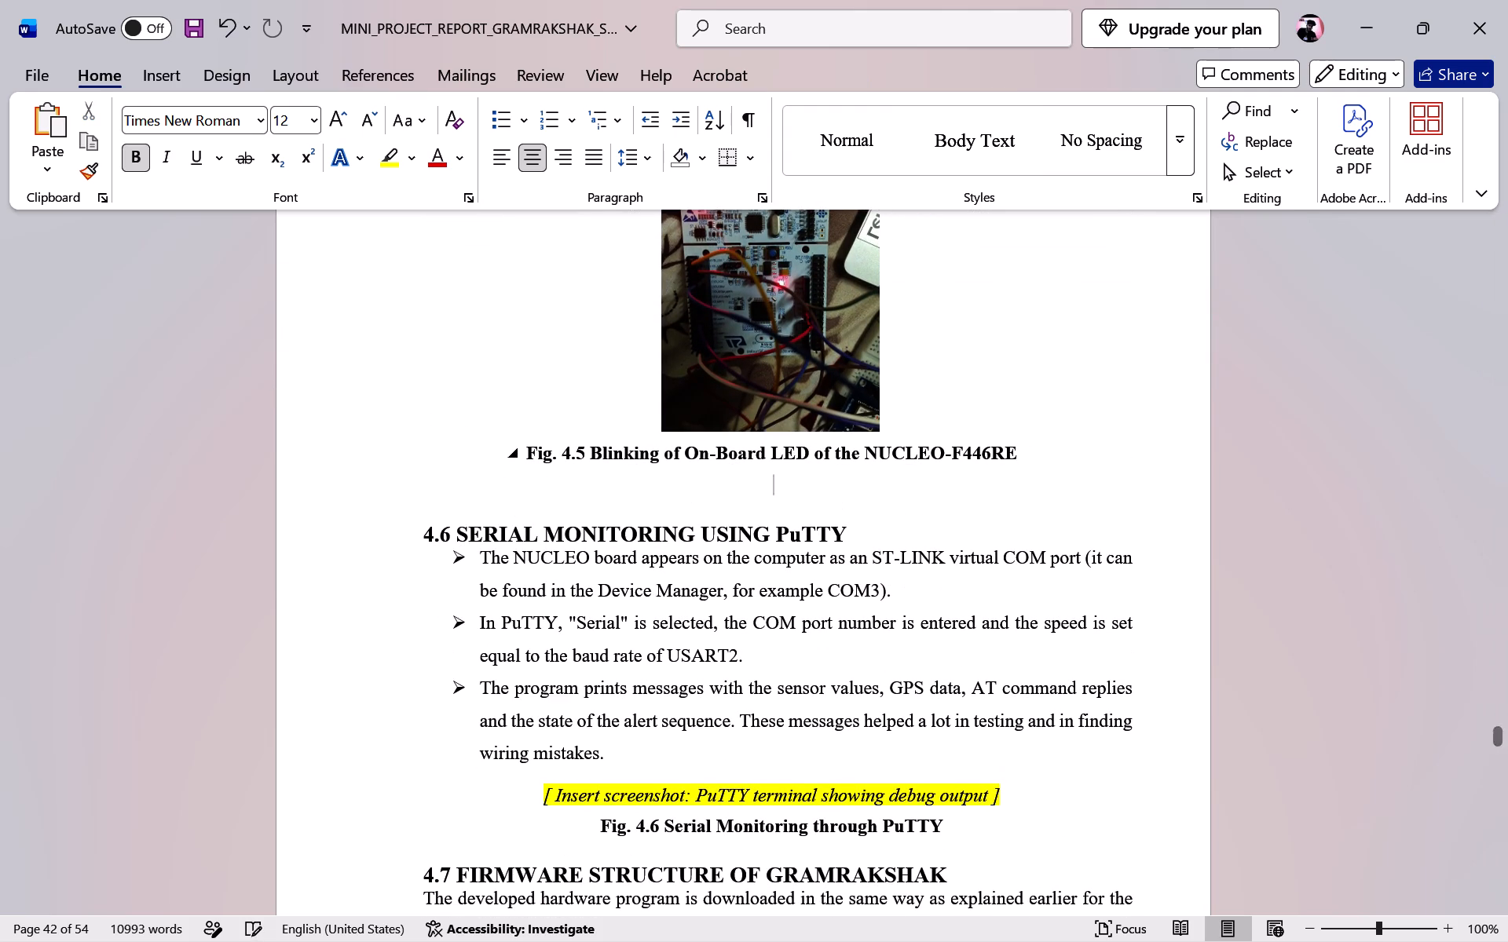
Switch to the Screenshots folder in File Explorer and look through its thumbnails for a PuTTY debug output screenshot for Fig. 4.6.
scroll(1097, 349, "down", 1)
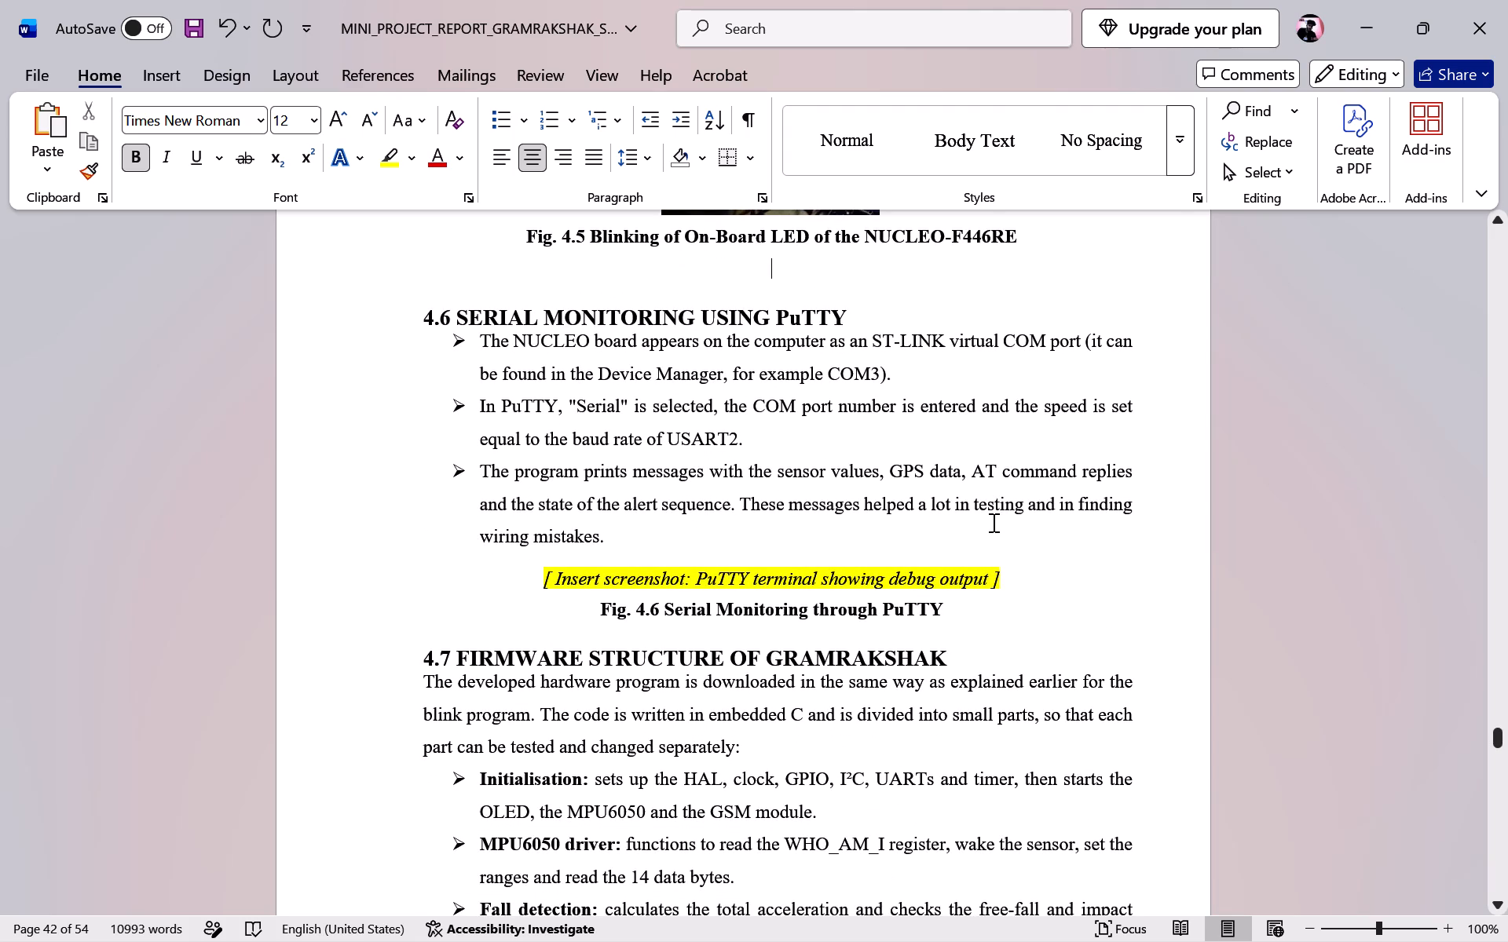
left_click(1032, 244)
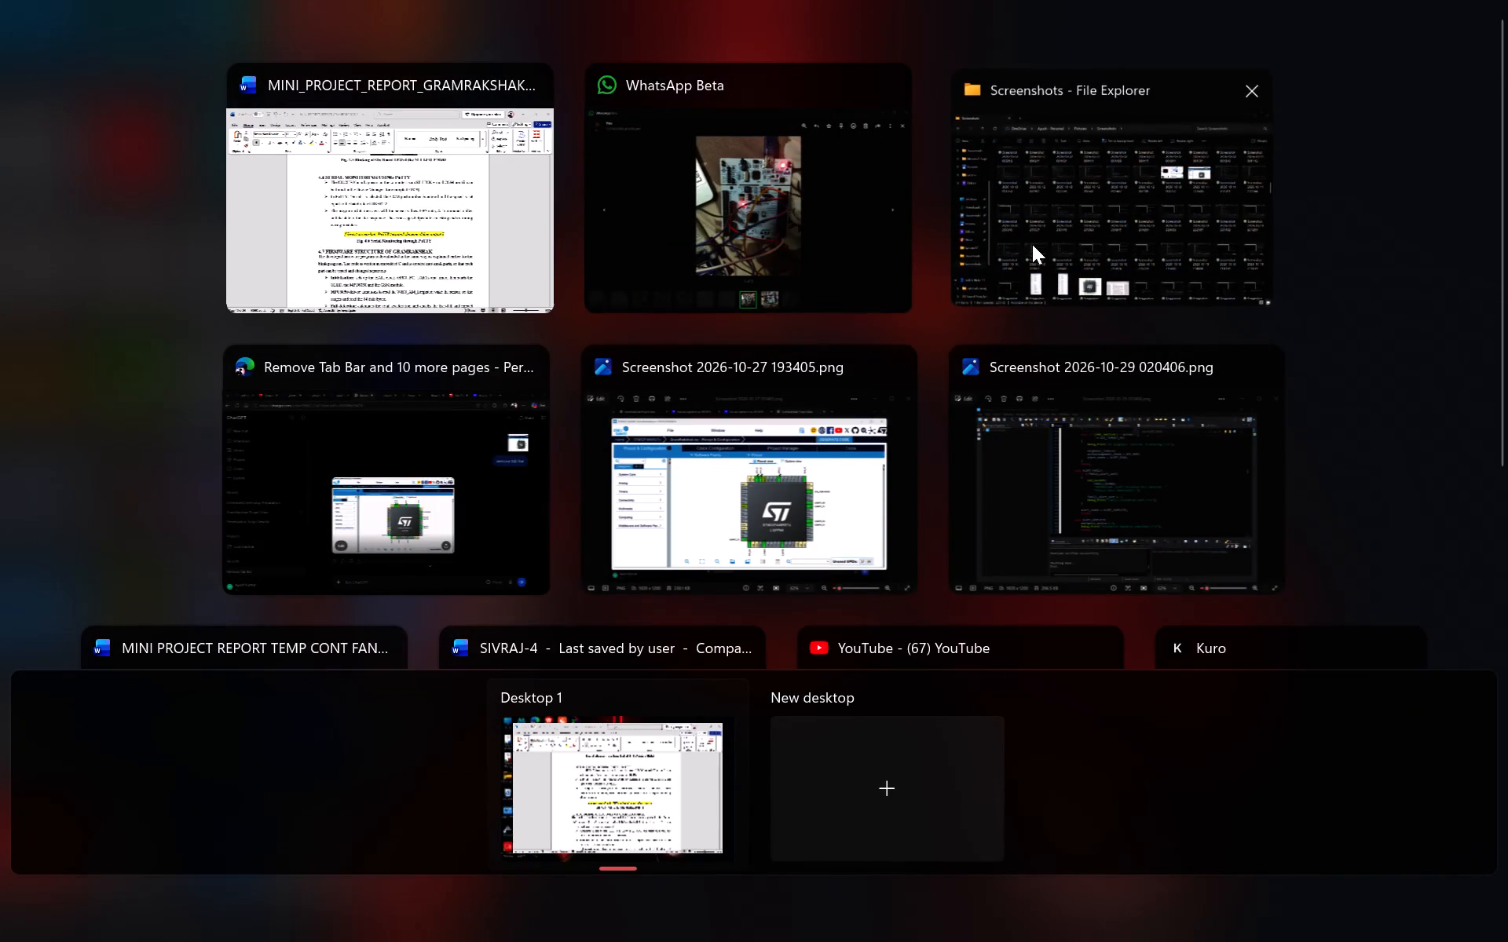
scroll(694, 586, "down", 3)
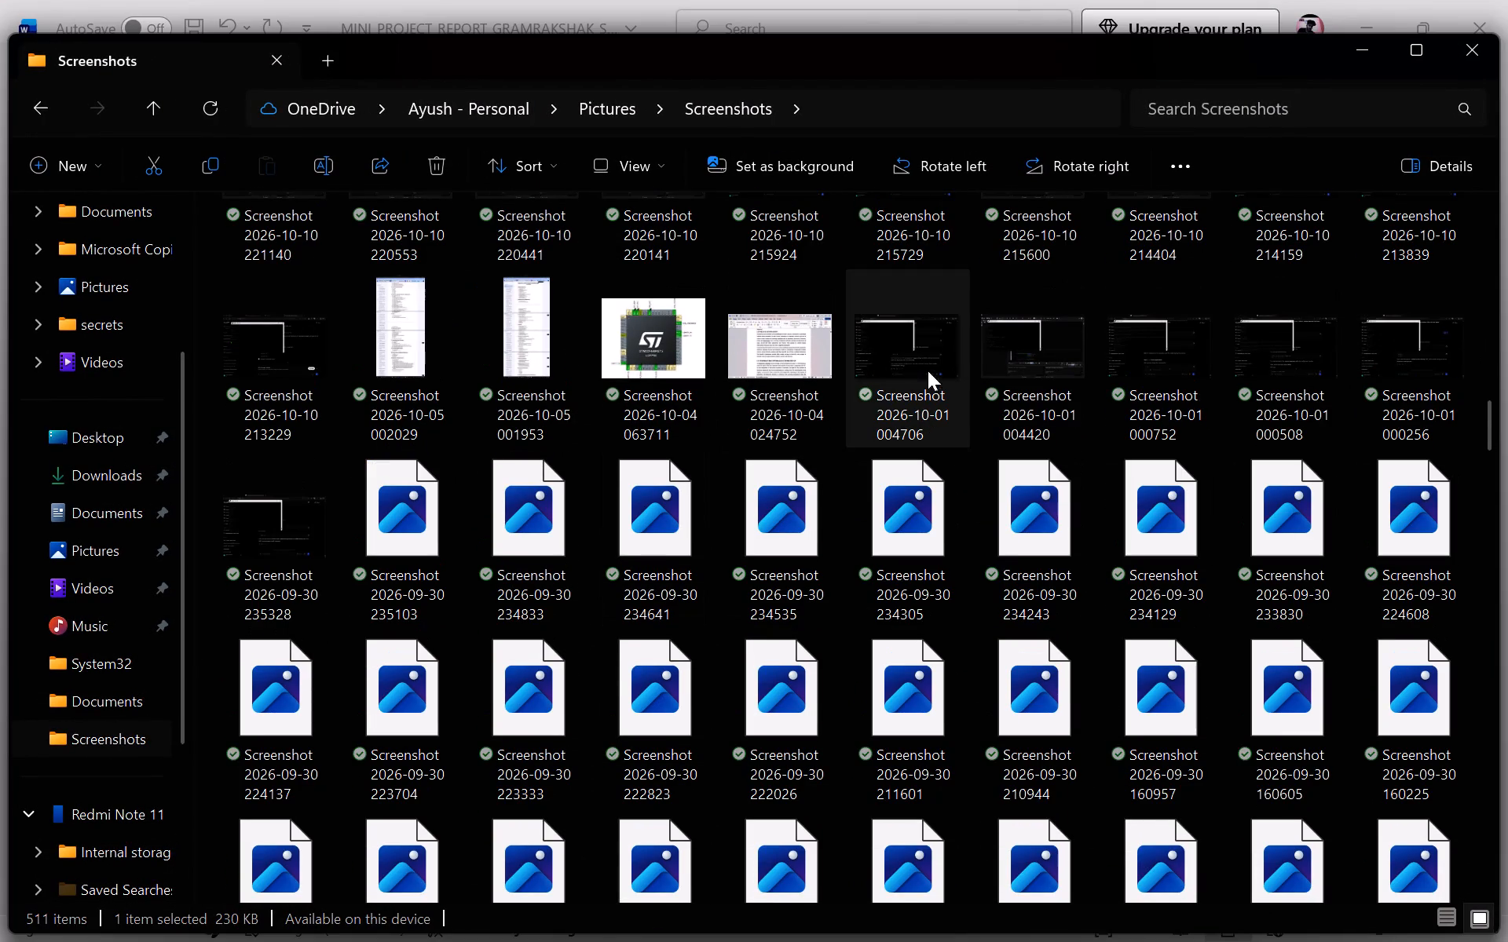
left_click(913, 348)
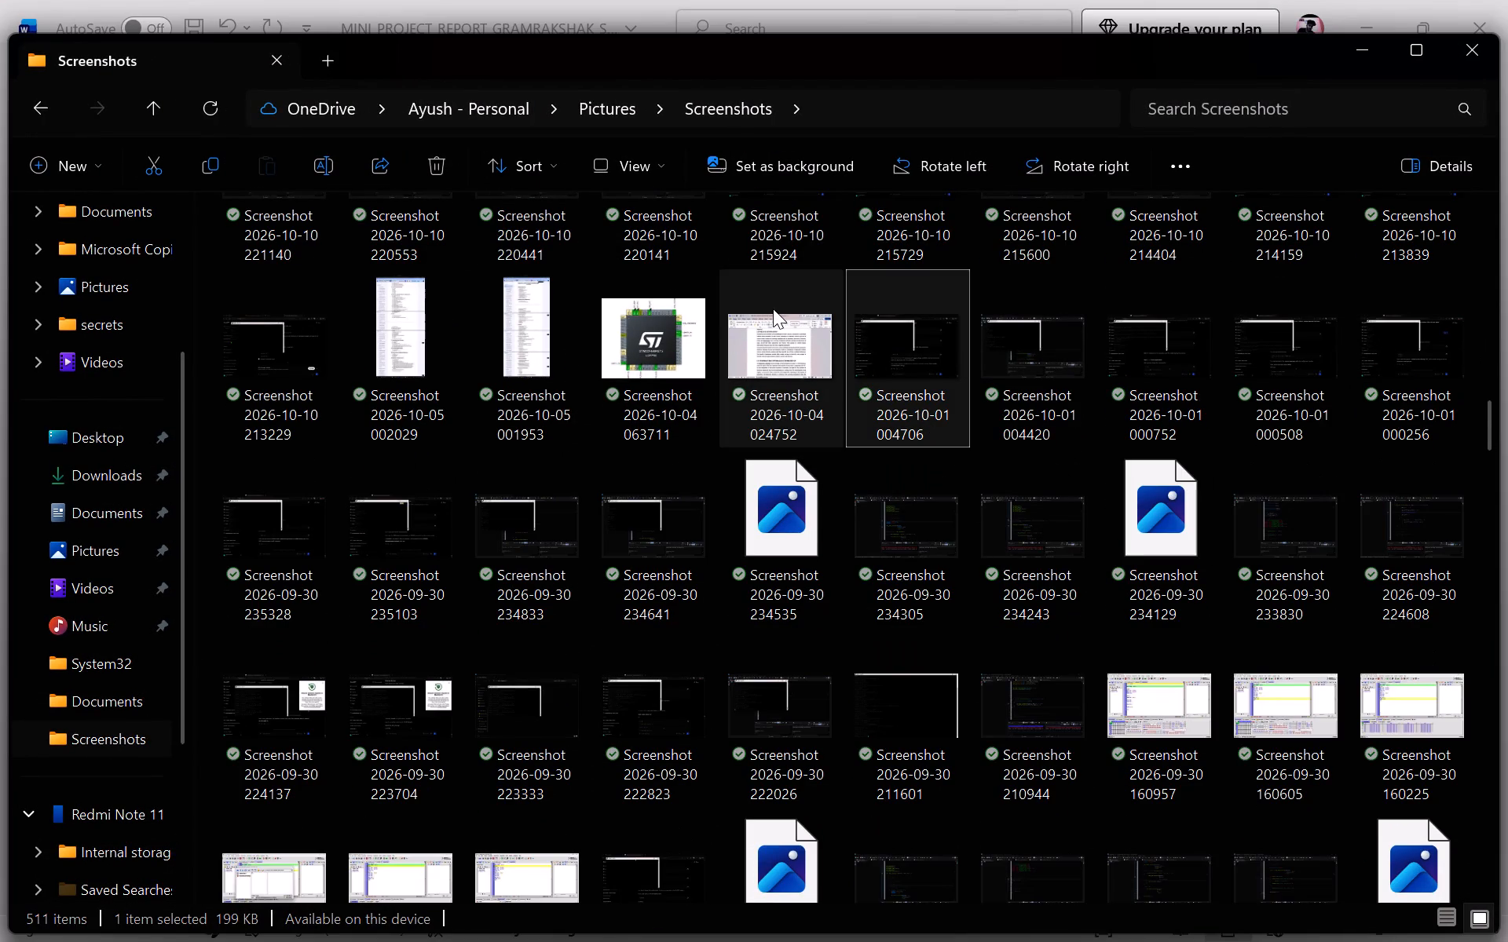
scroll(639, 517, "down", 1)
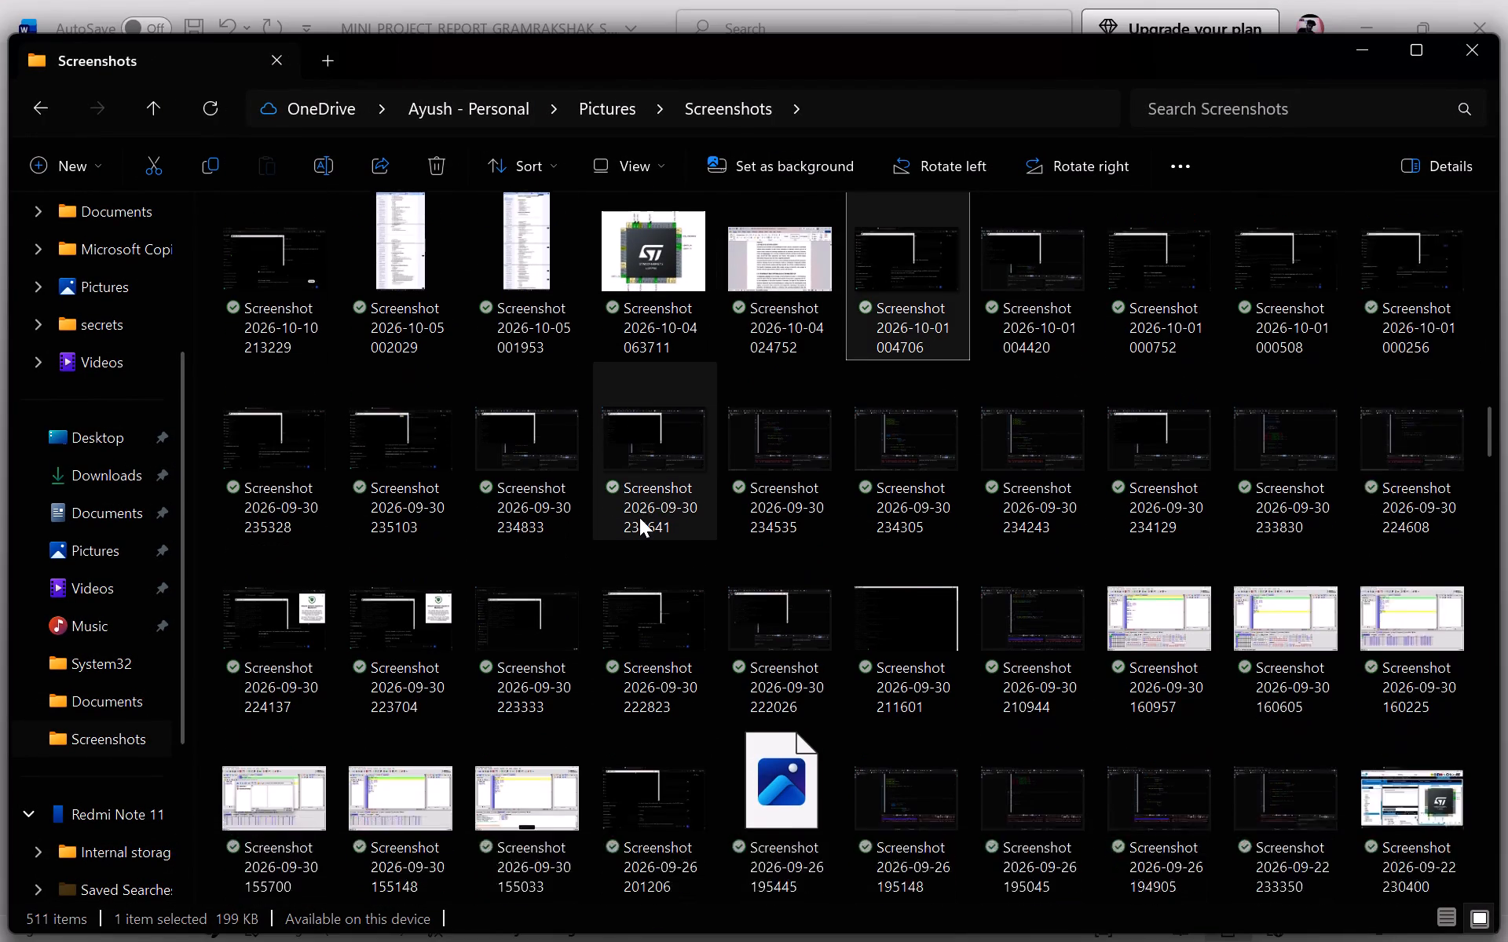
scroll(639, 517, "down", 1)
scroll(639, 517, "up", 3)
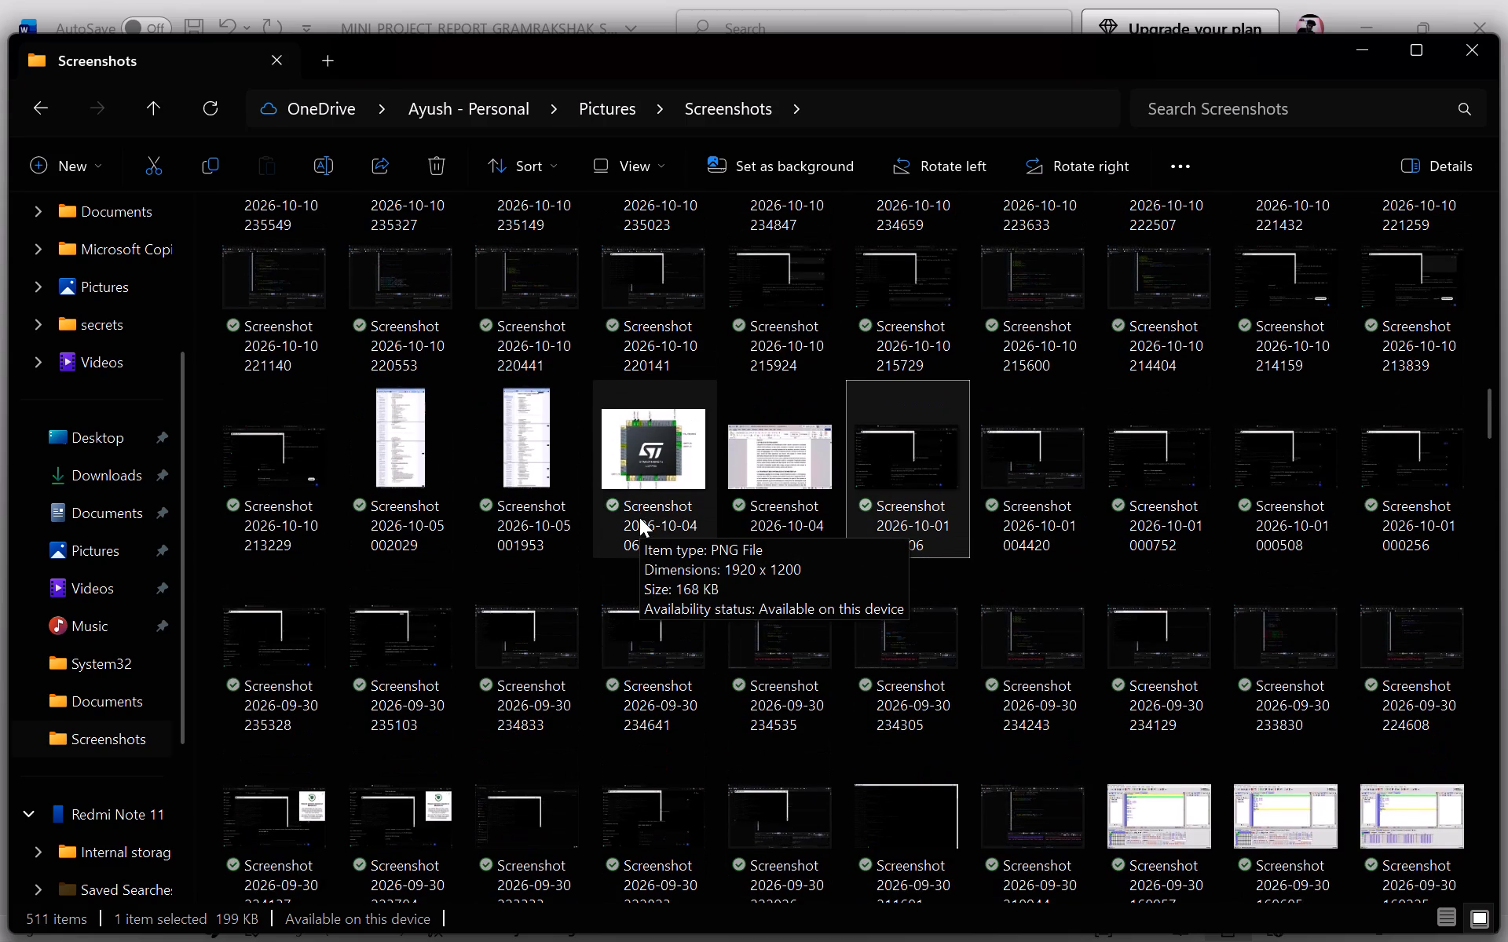
scroll(639, 517, "up", 2)
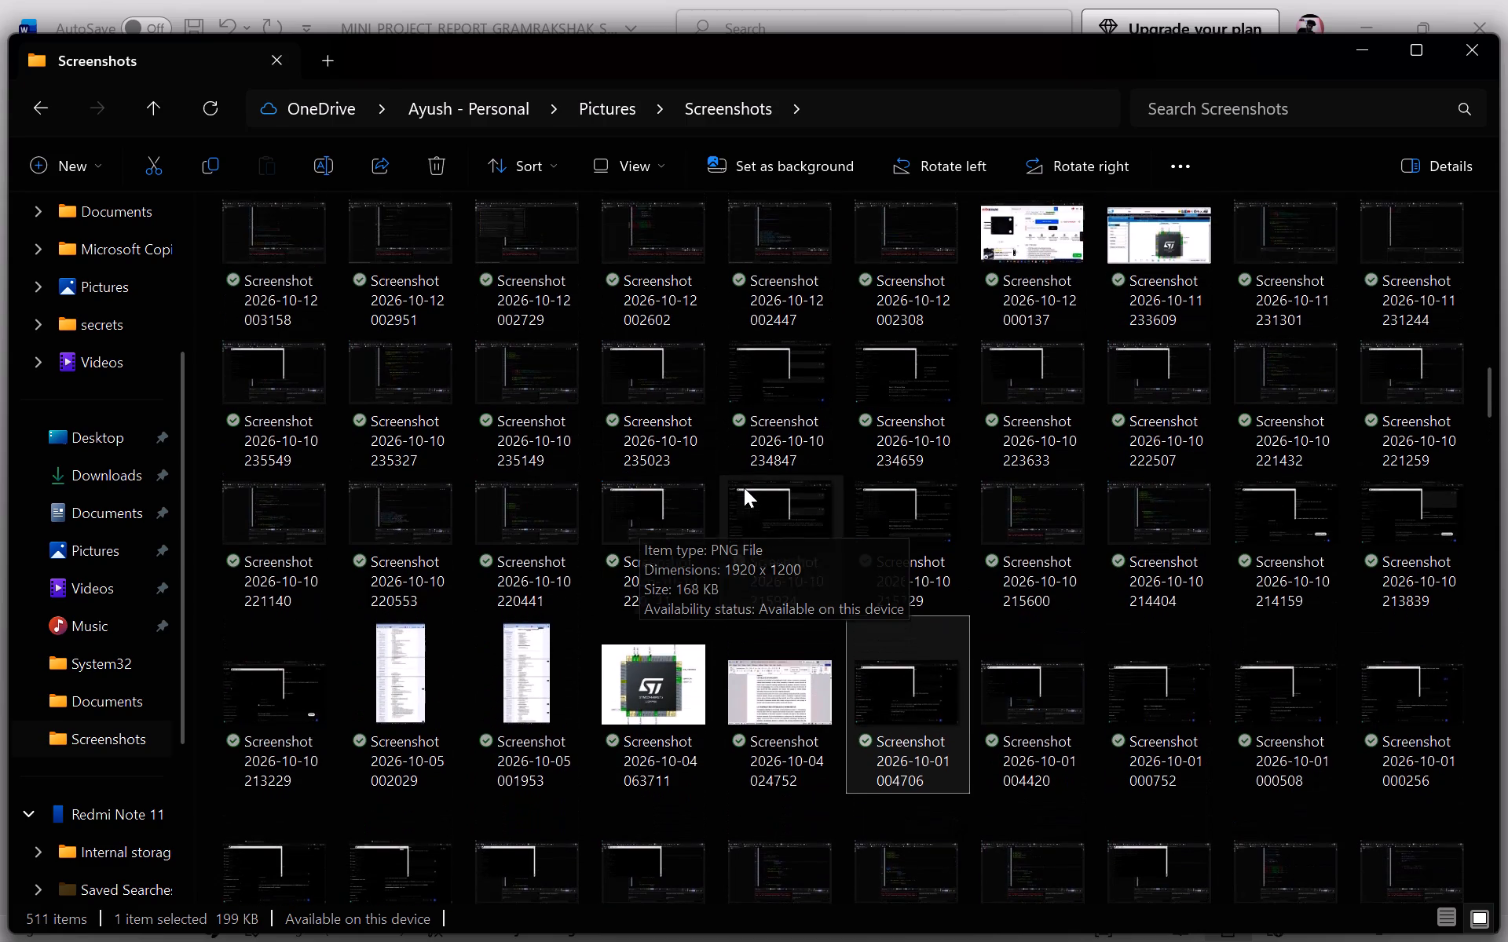
scroll(744, 487, "down", 5)
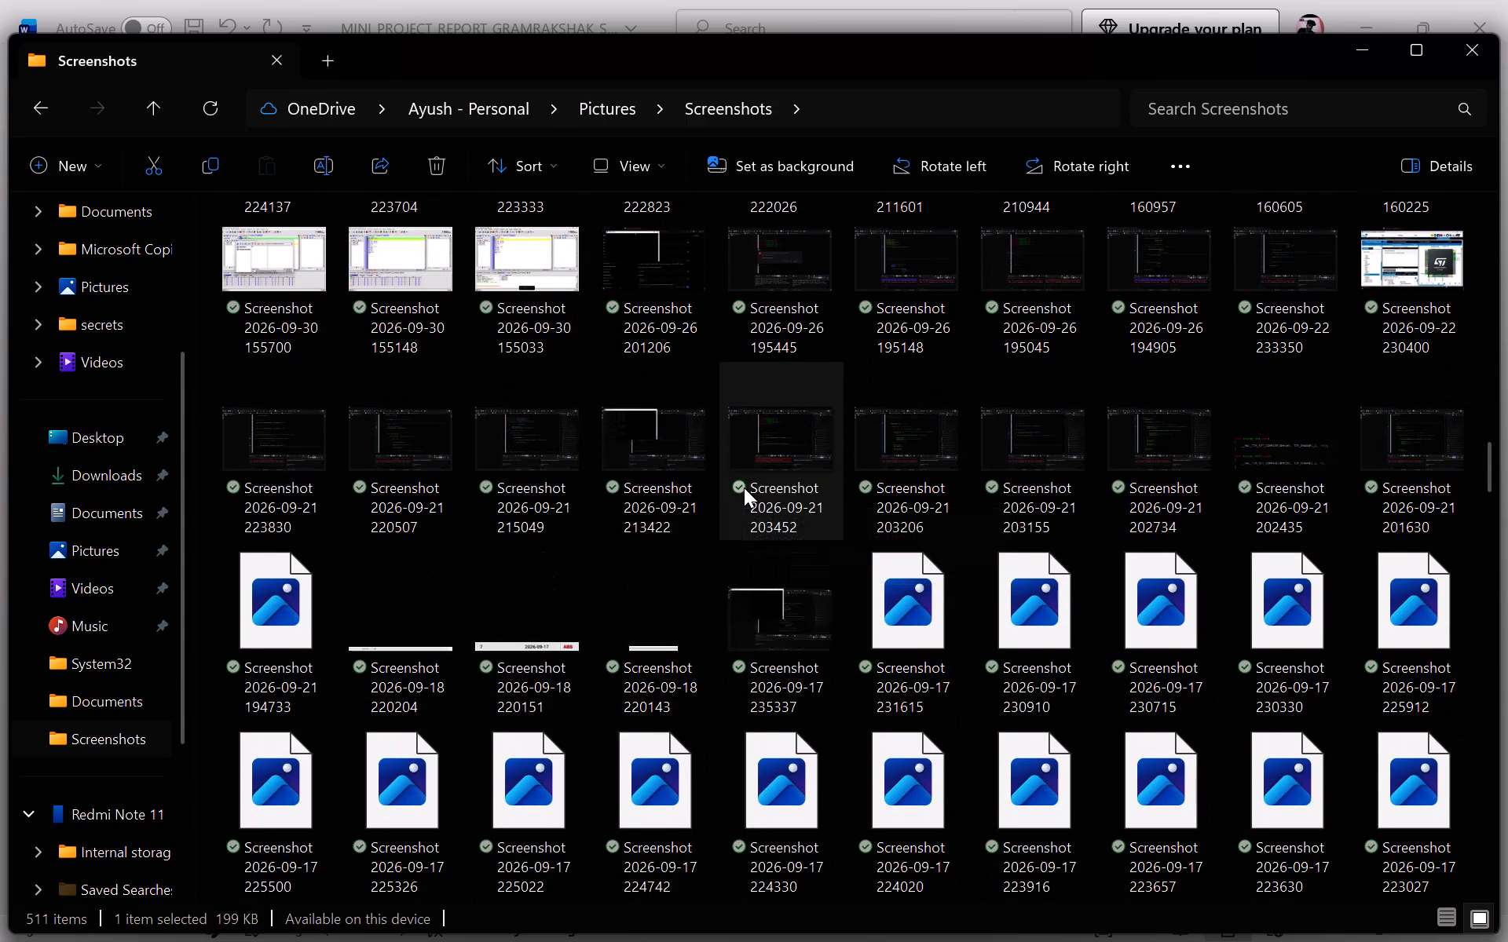
scroll(744, 487, "down", 1)
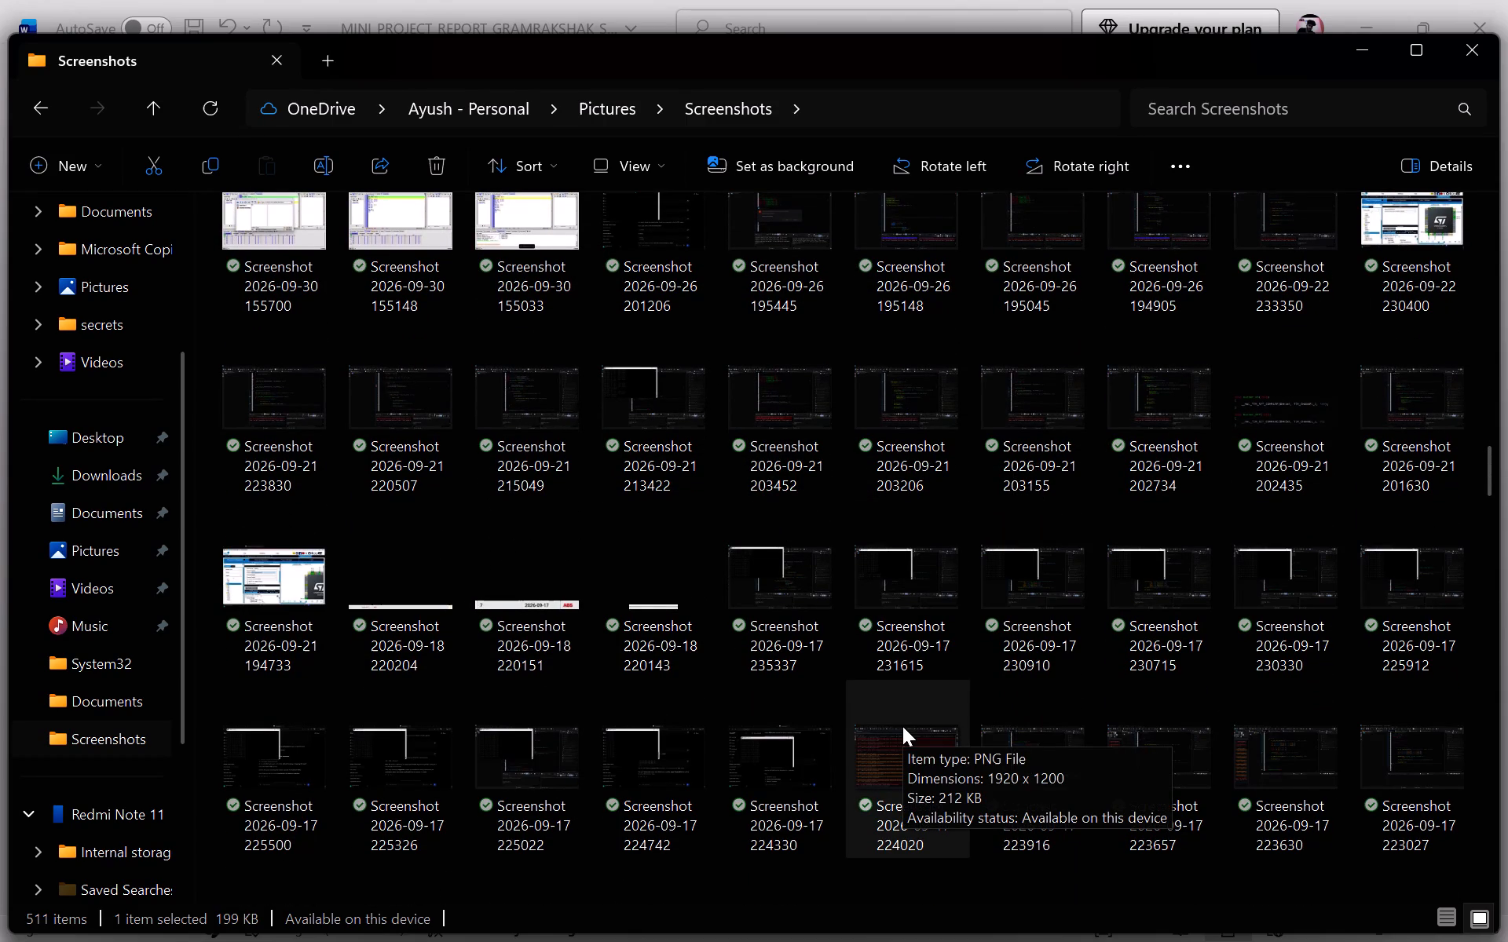
scroll(923, 552, "down", 2)
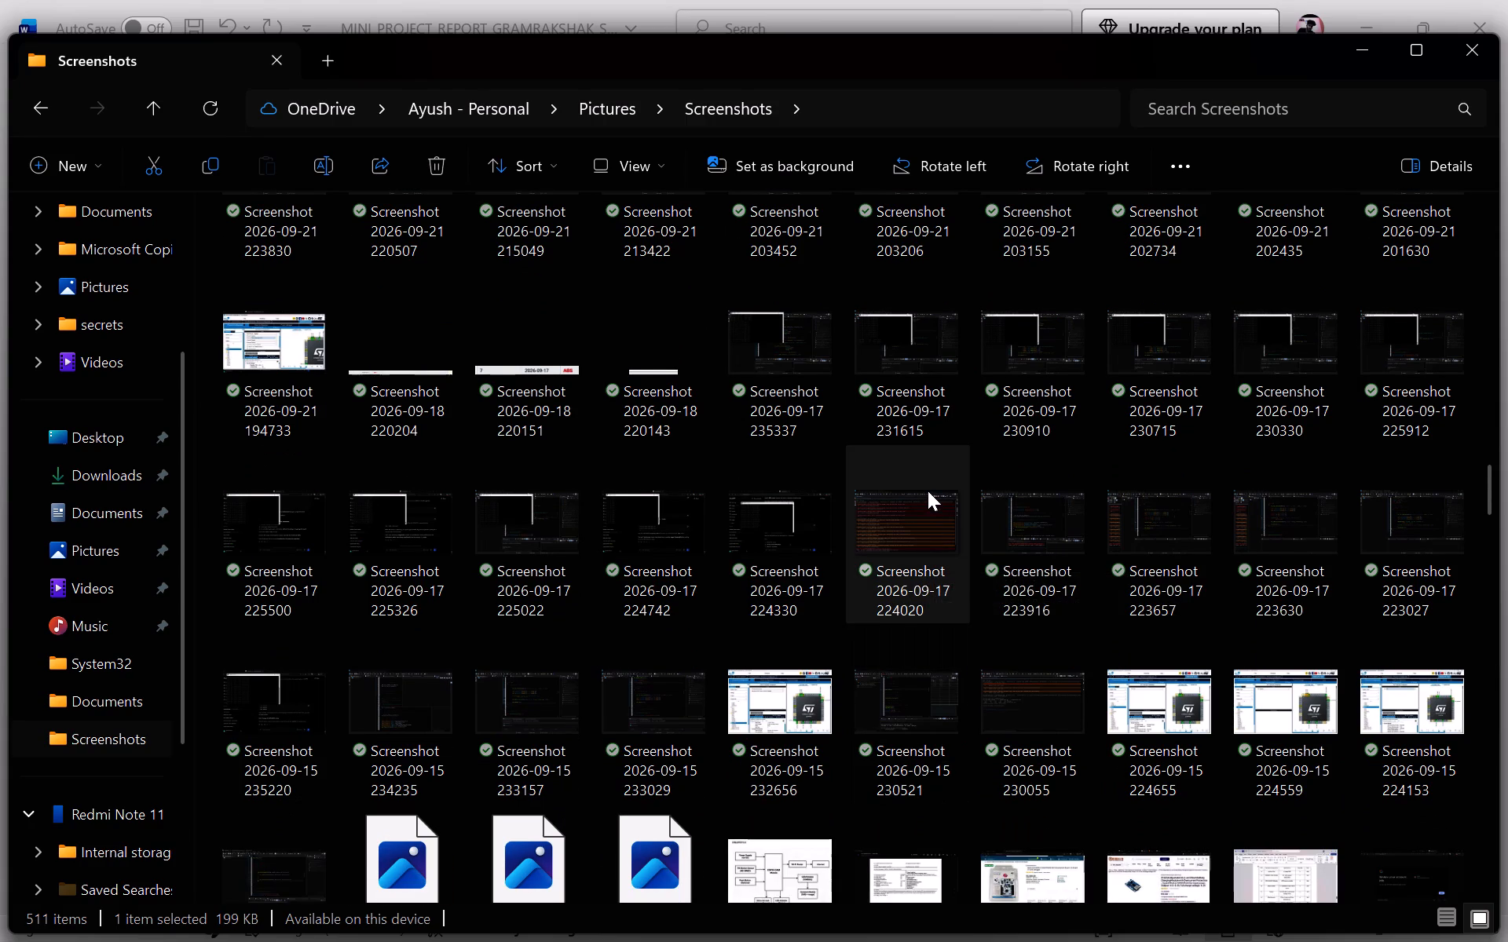
scroll(928, 491, "down", 4)
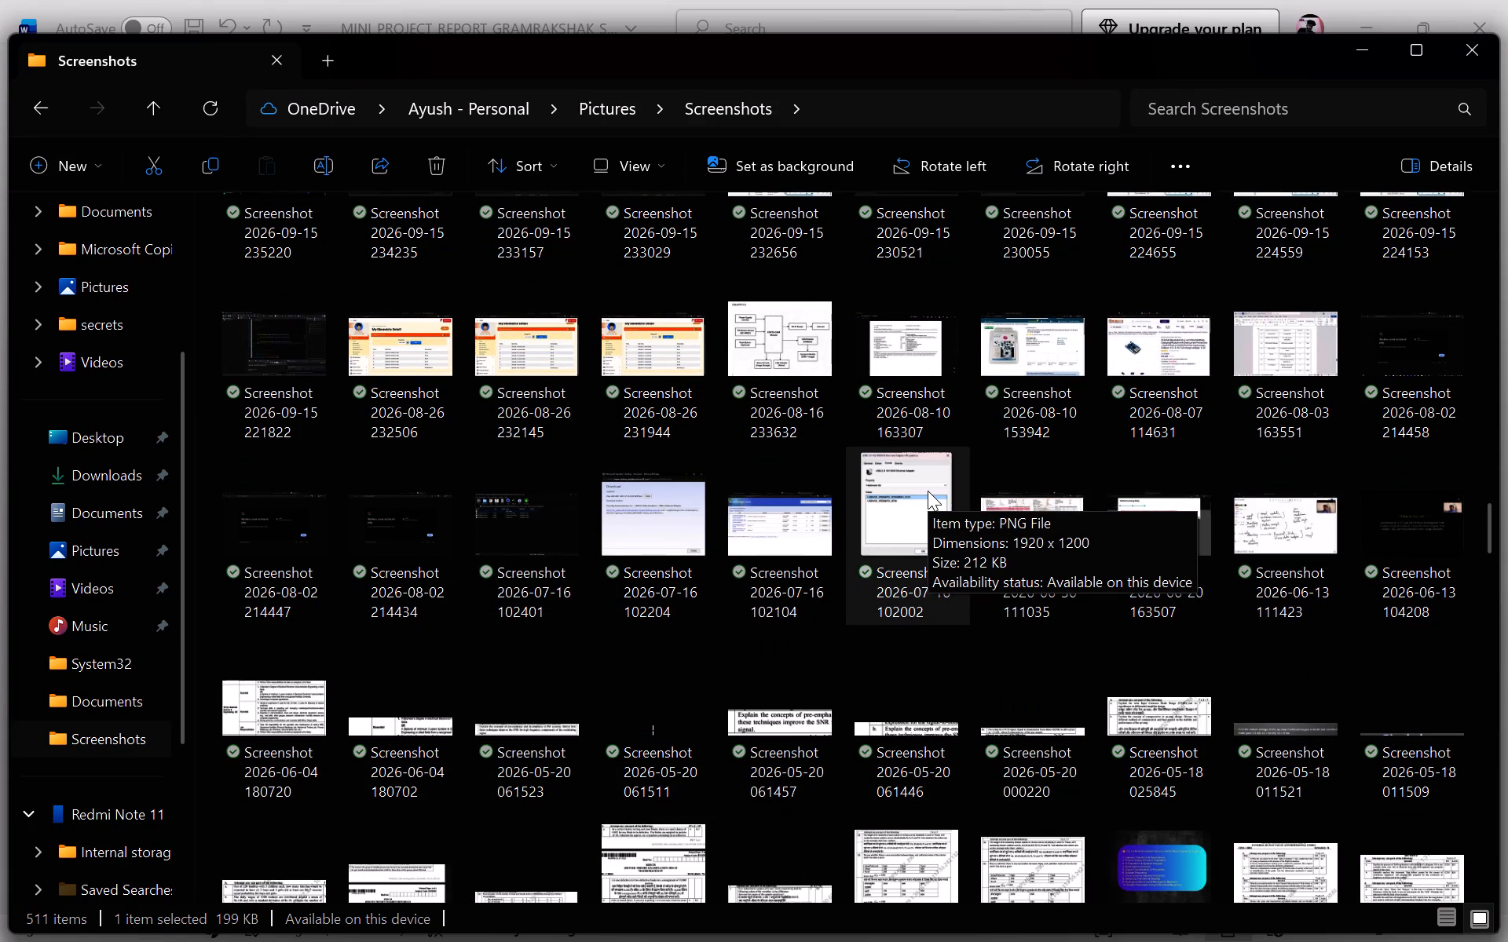
scroll(928, 491, "down", 1)
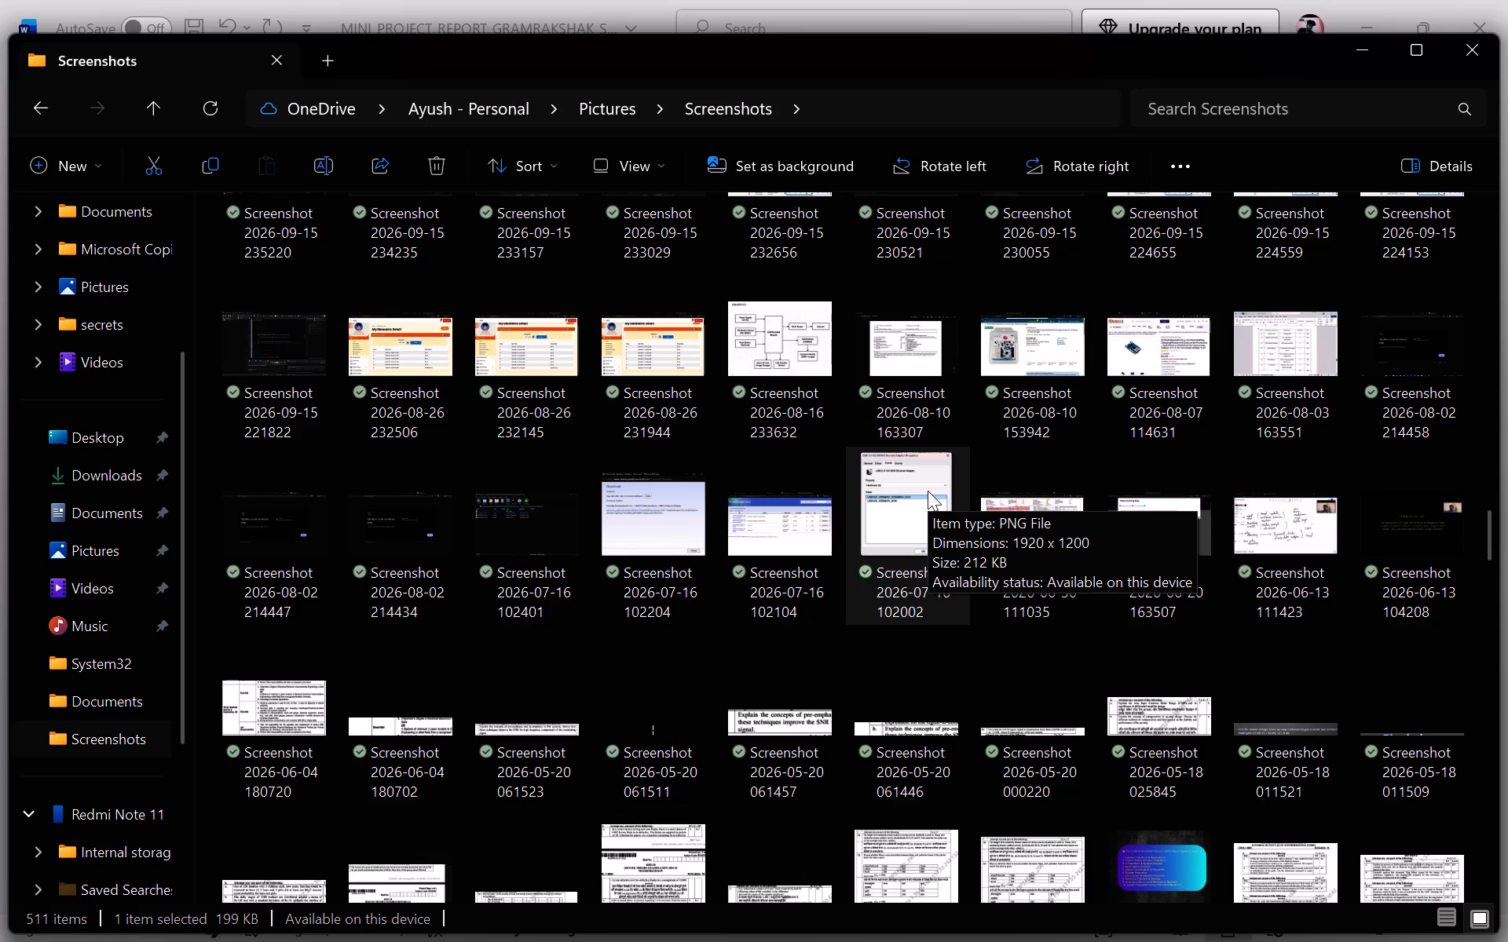
scroll(928, 491, "down", 1)
scroll(928, 491, "up", 4)
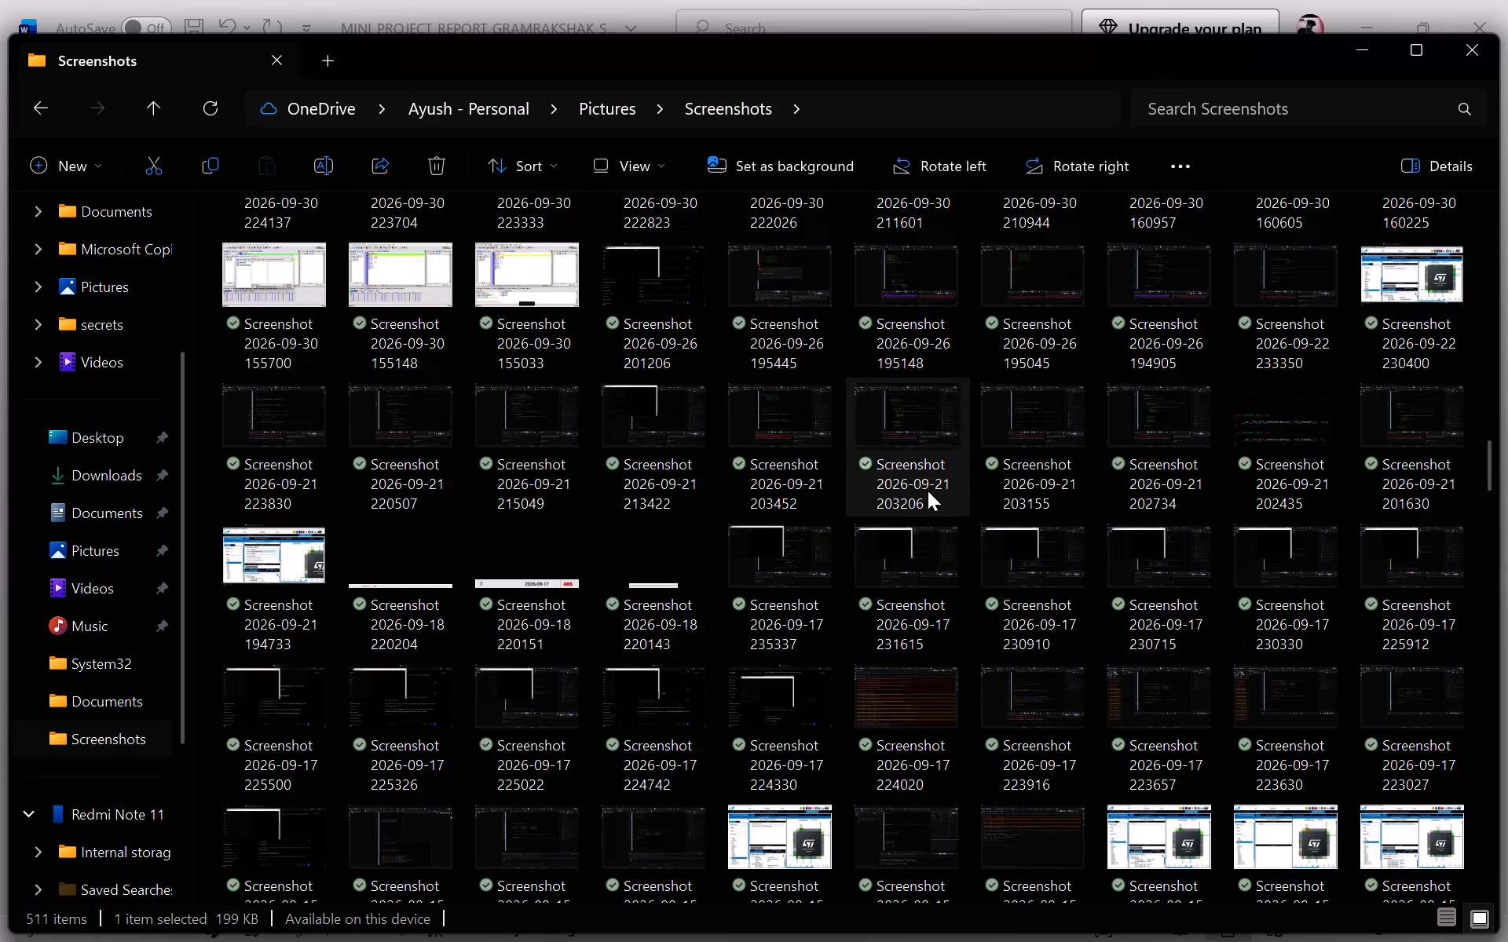
scroll(928, 491, "up", 1)
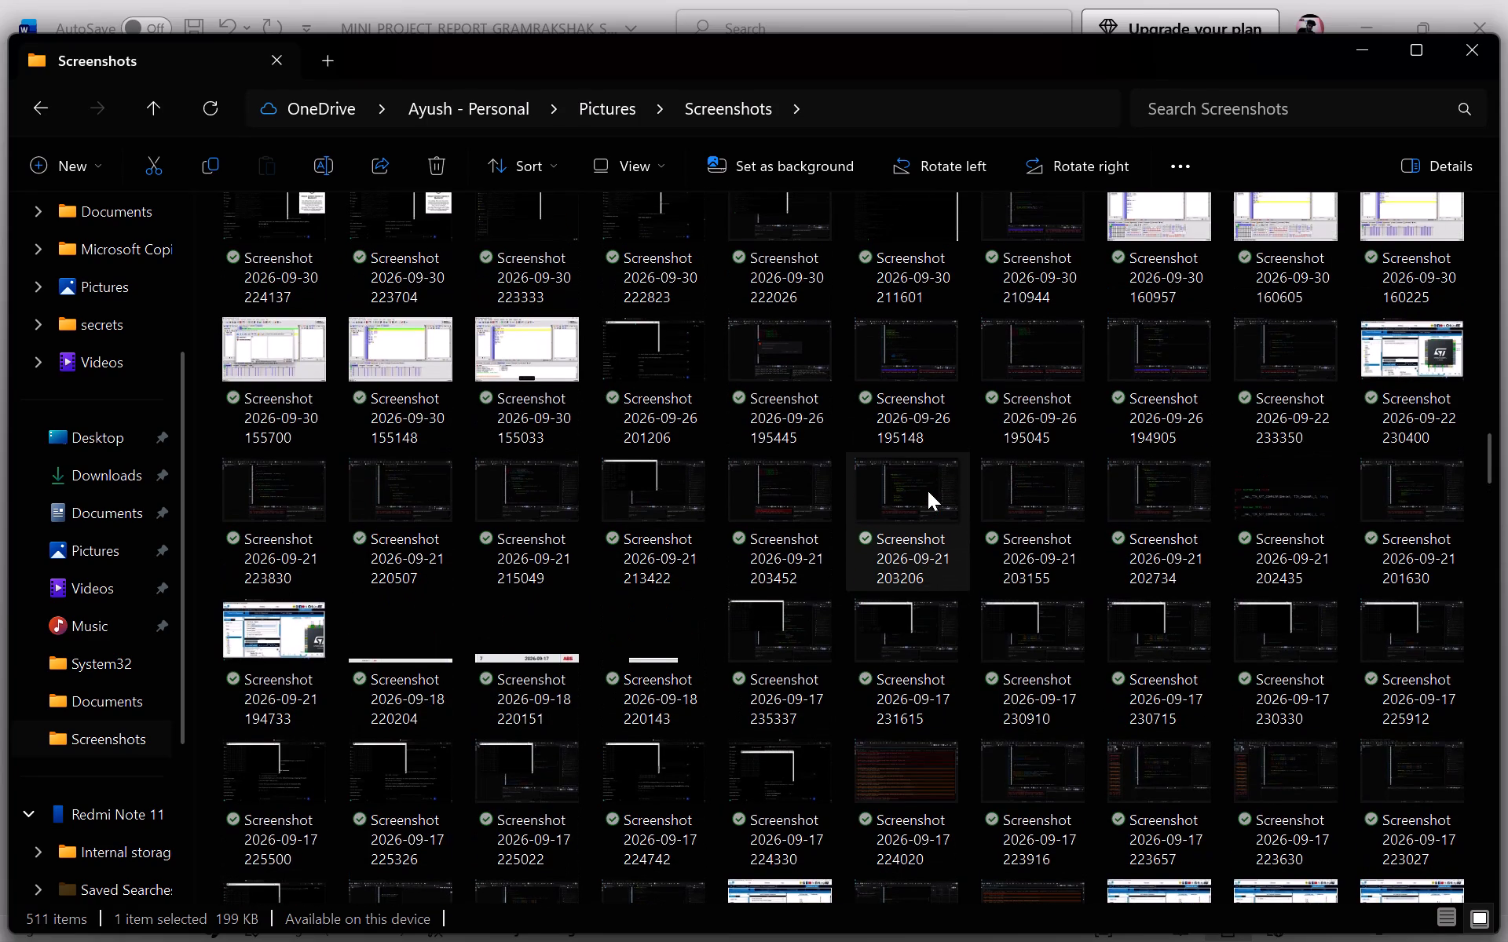
scroll(928, 491, "up", 2)
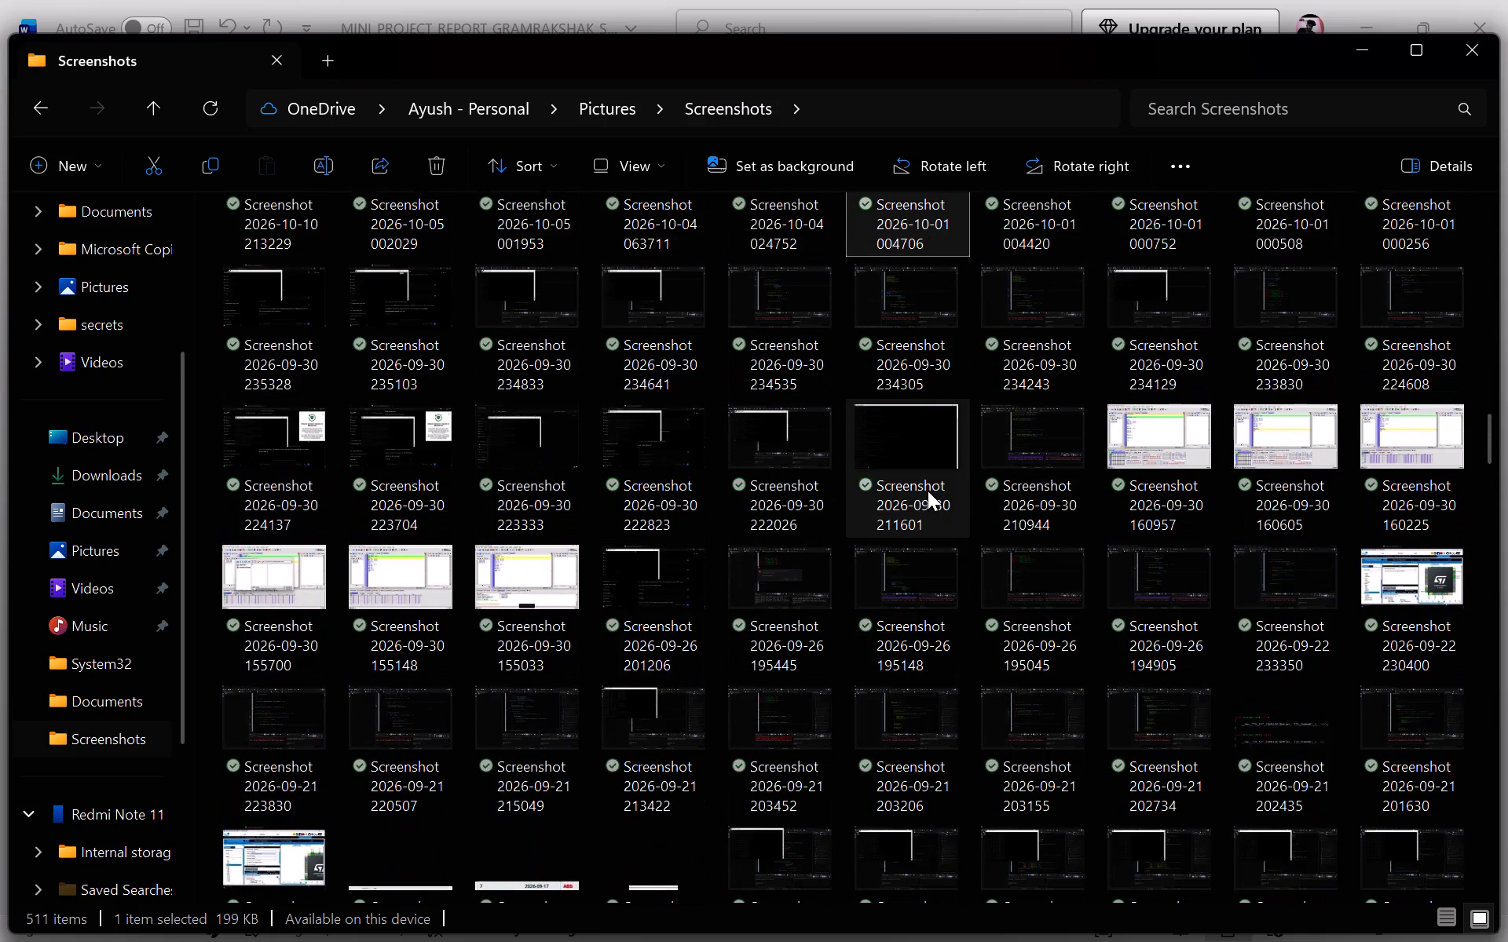
scroll(928, 491, "up", 3)
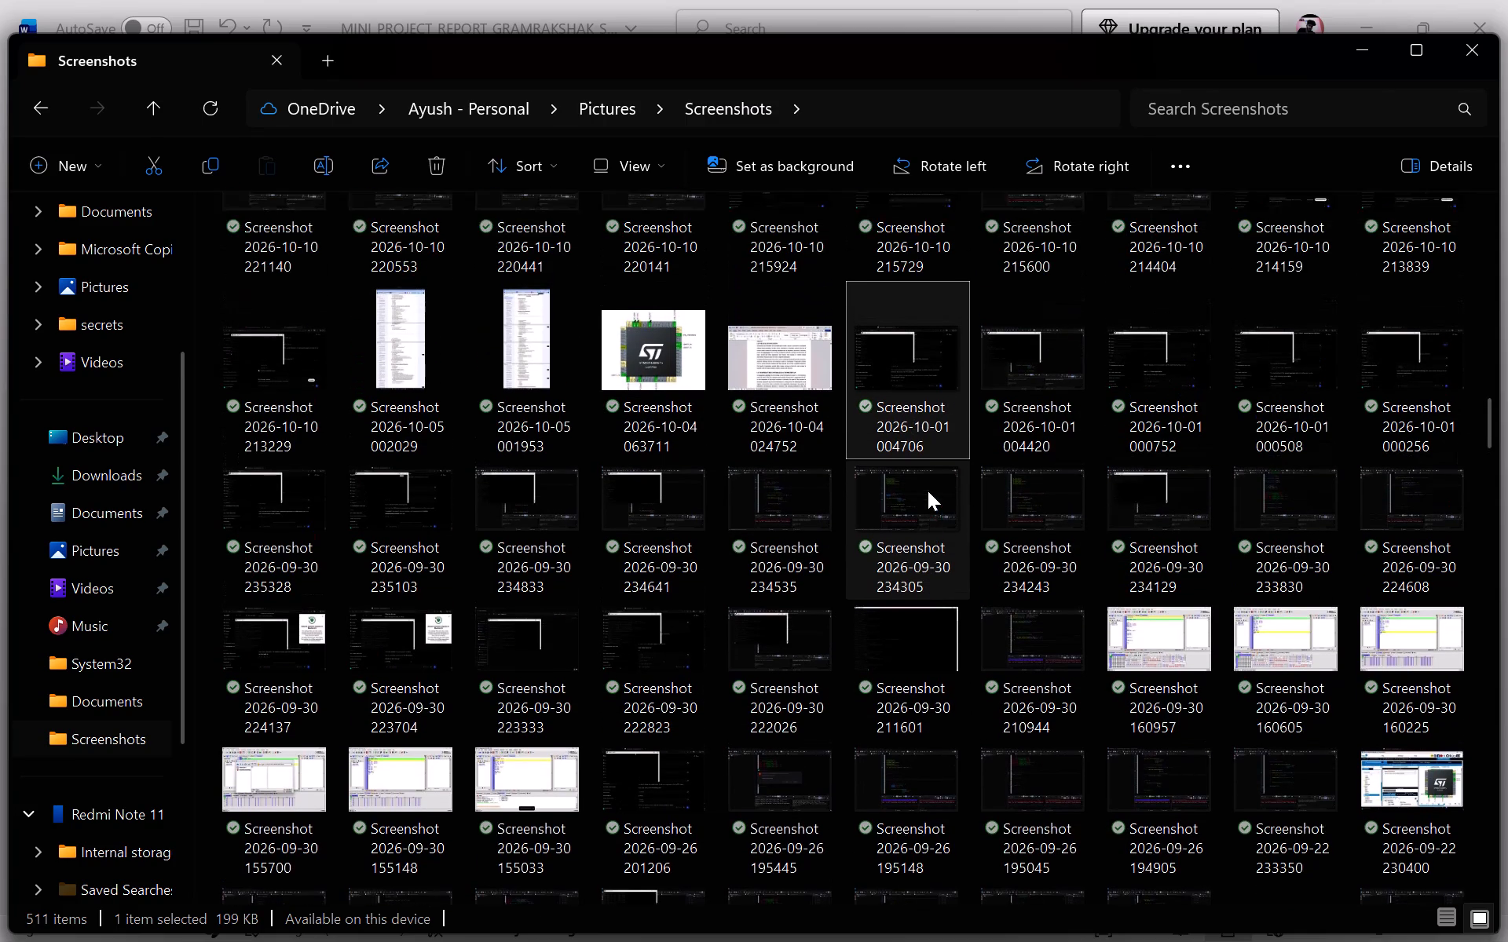
scroll(928, 491, "up", 4)
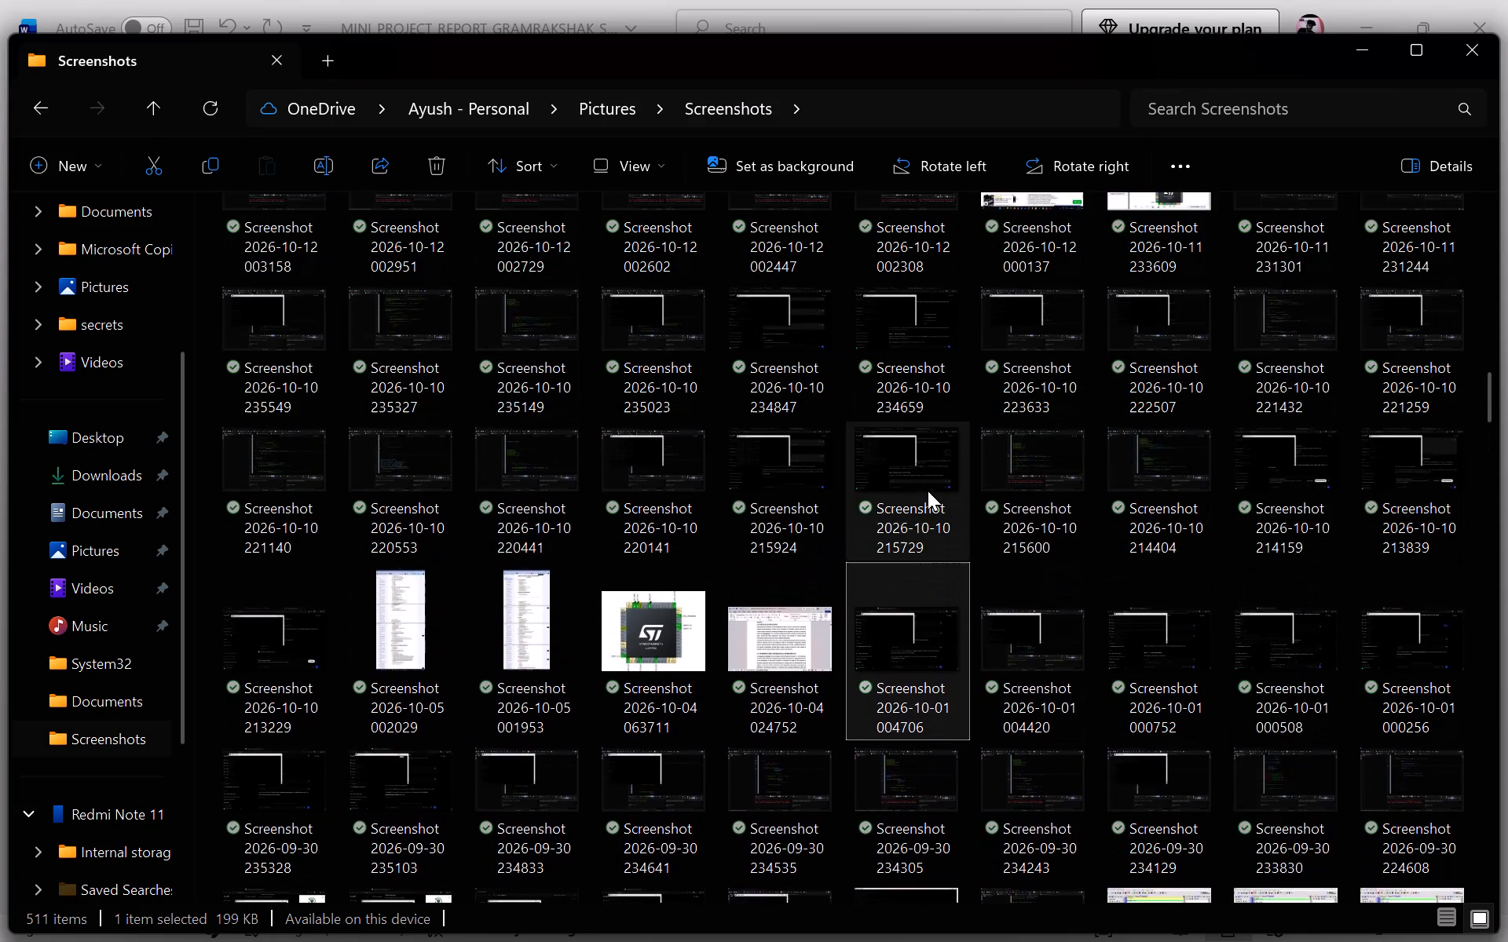
scroll(928, 491, "up", 3)
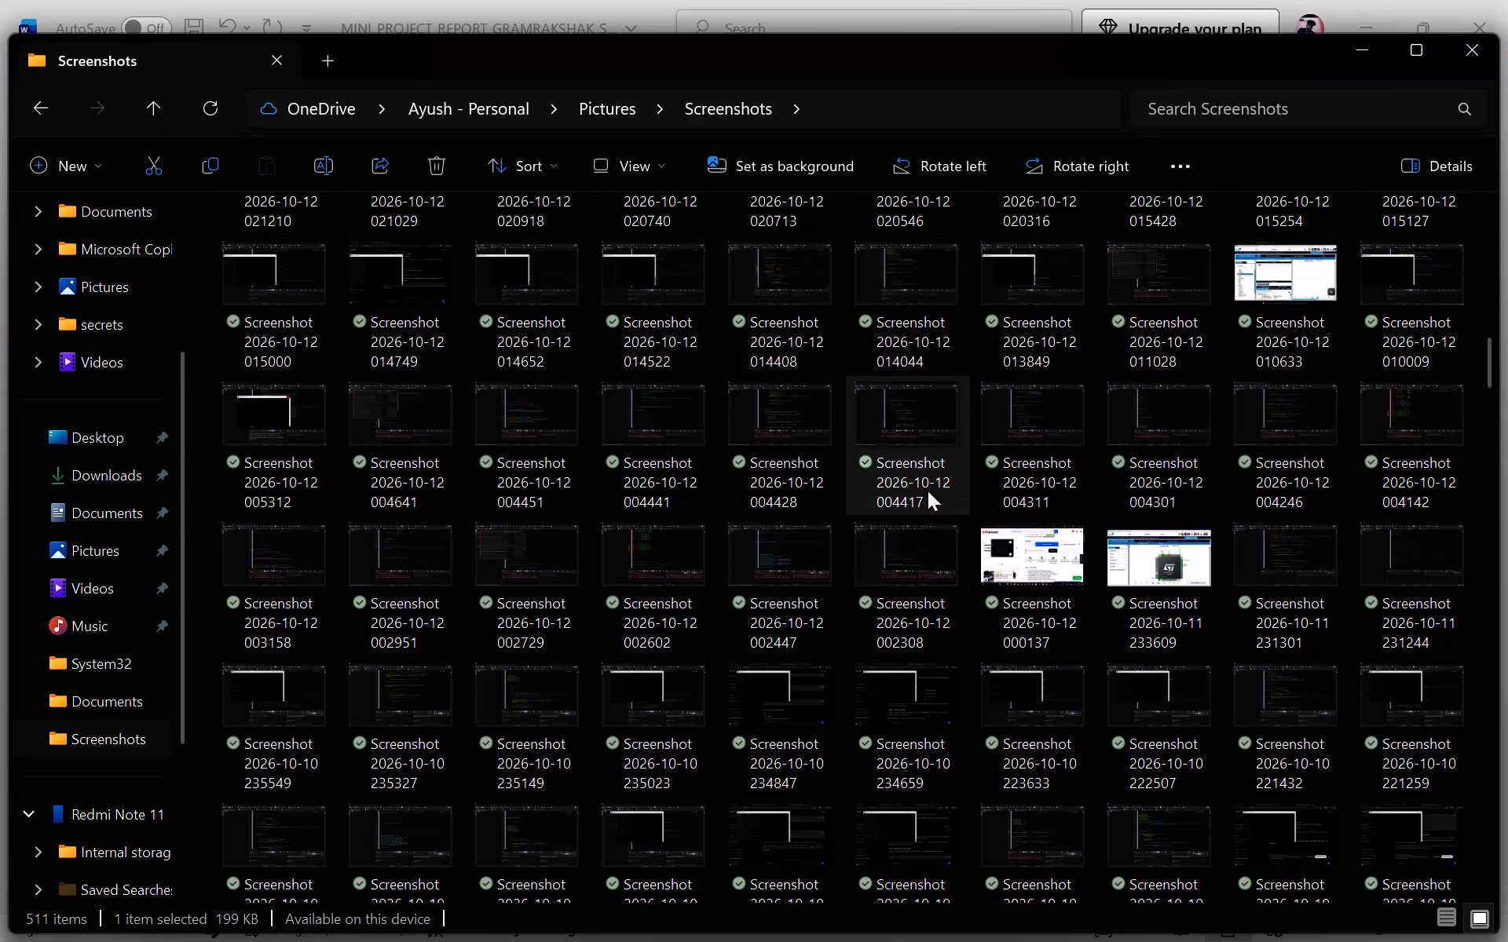
scroll(928, 491, "up", 3)
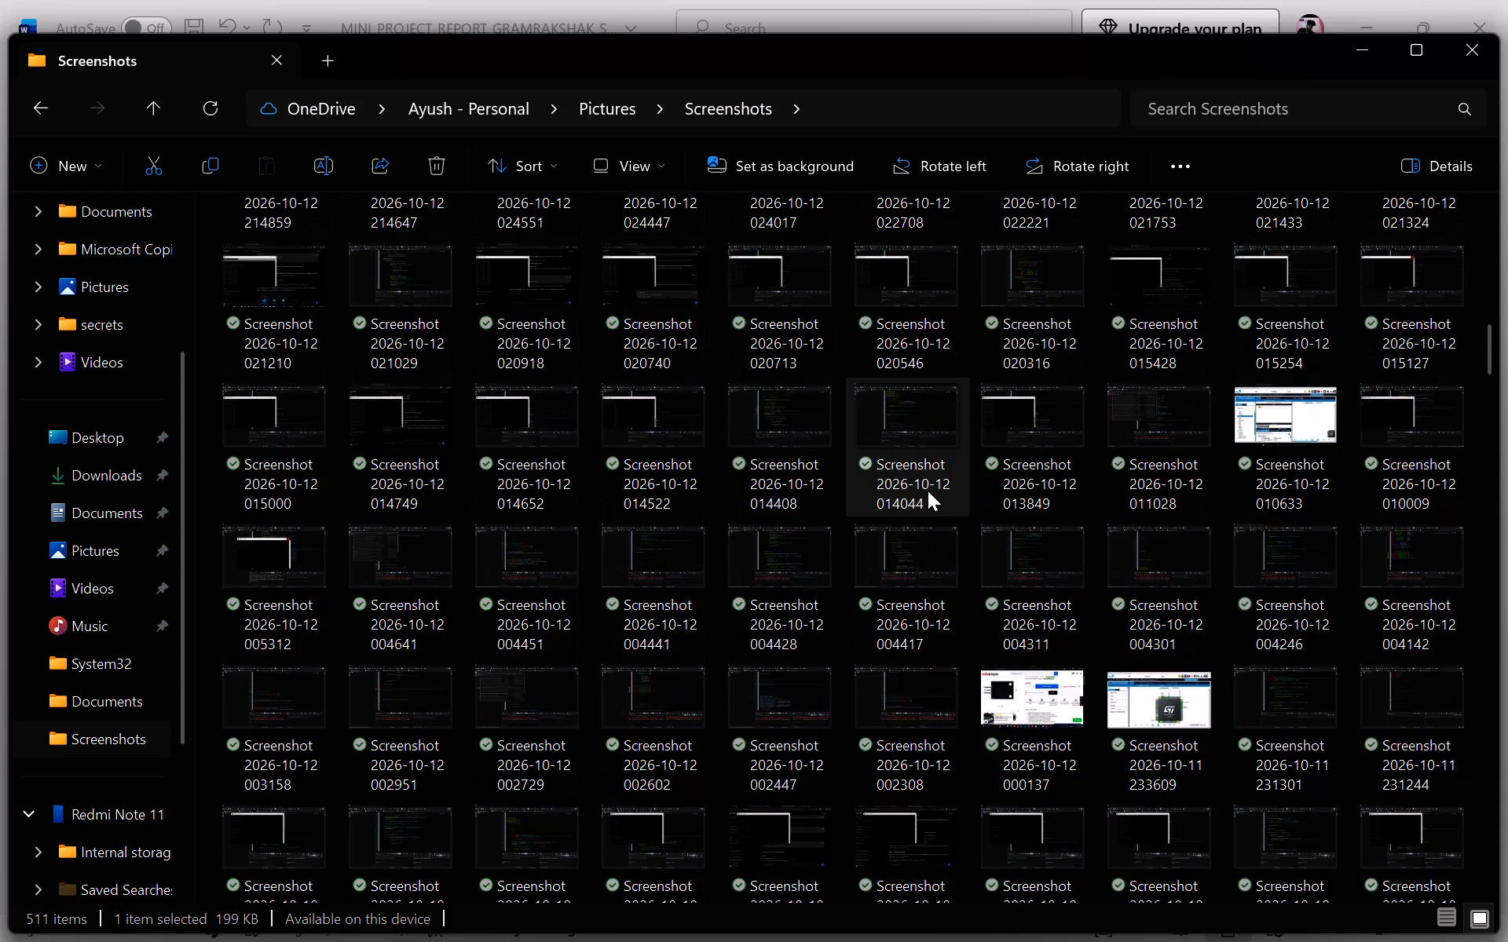
scroll(928, 491, "up", 2)
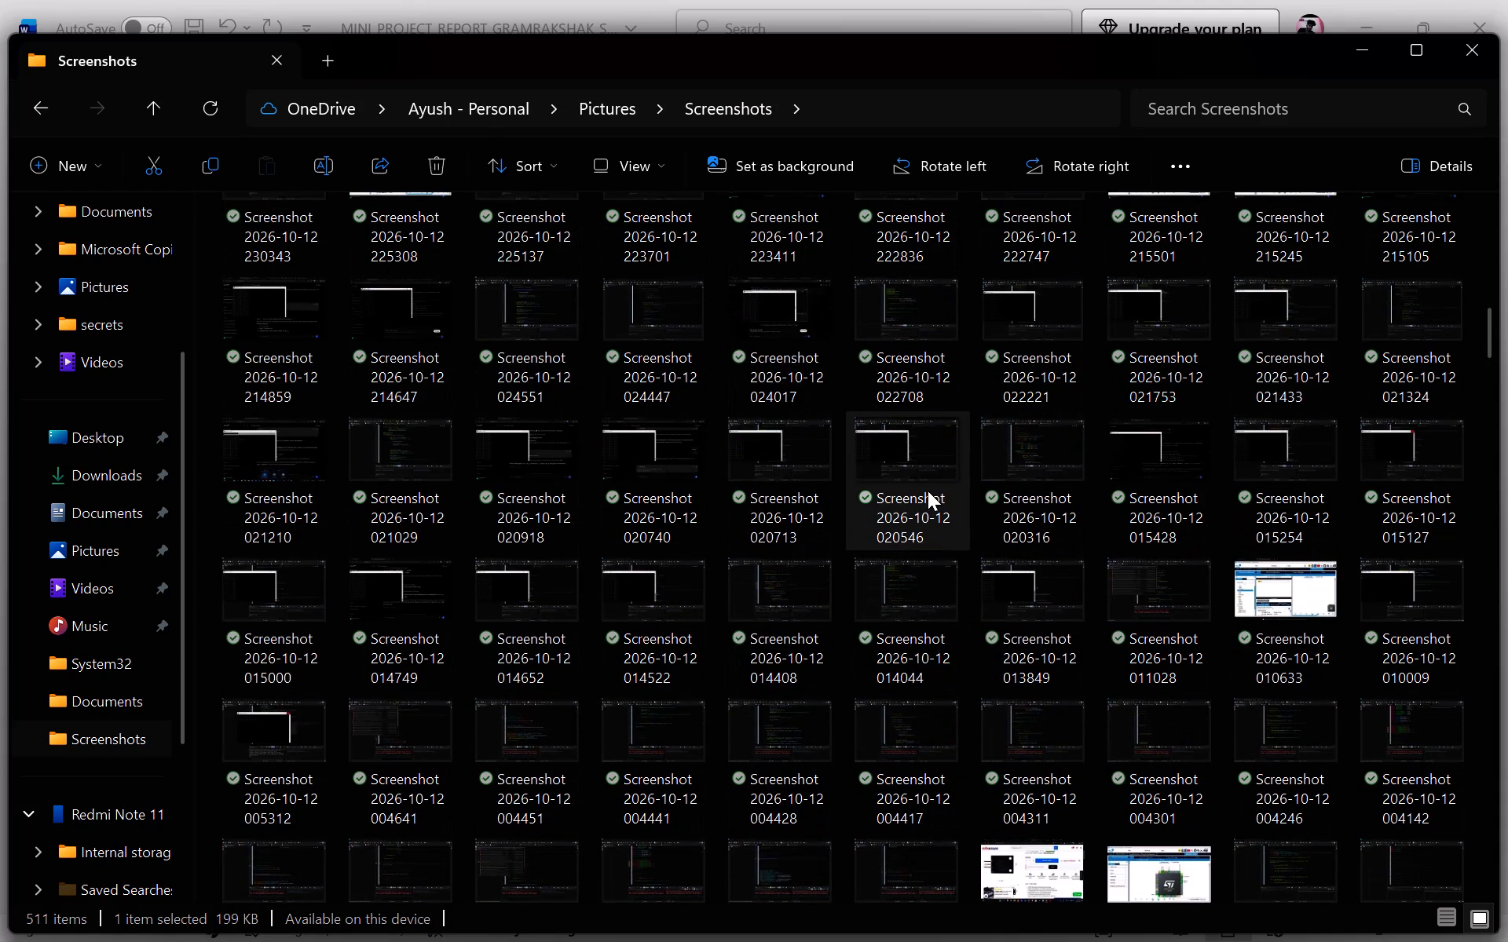
scroll(928, 491, "up", 2)
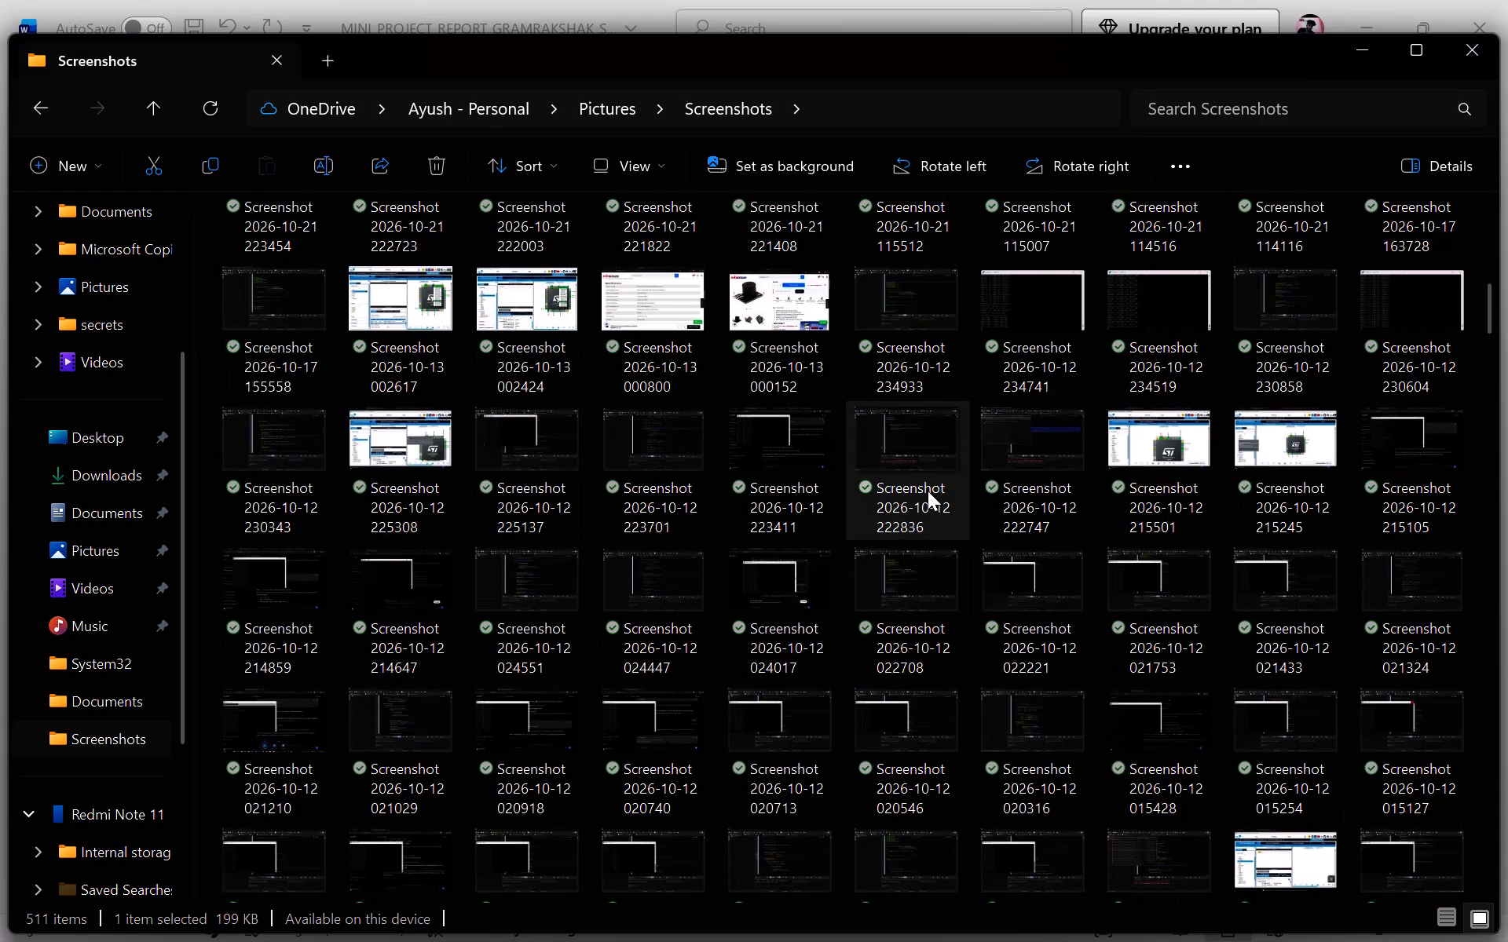
left_click(1054, 299)
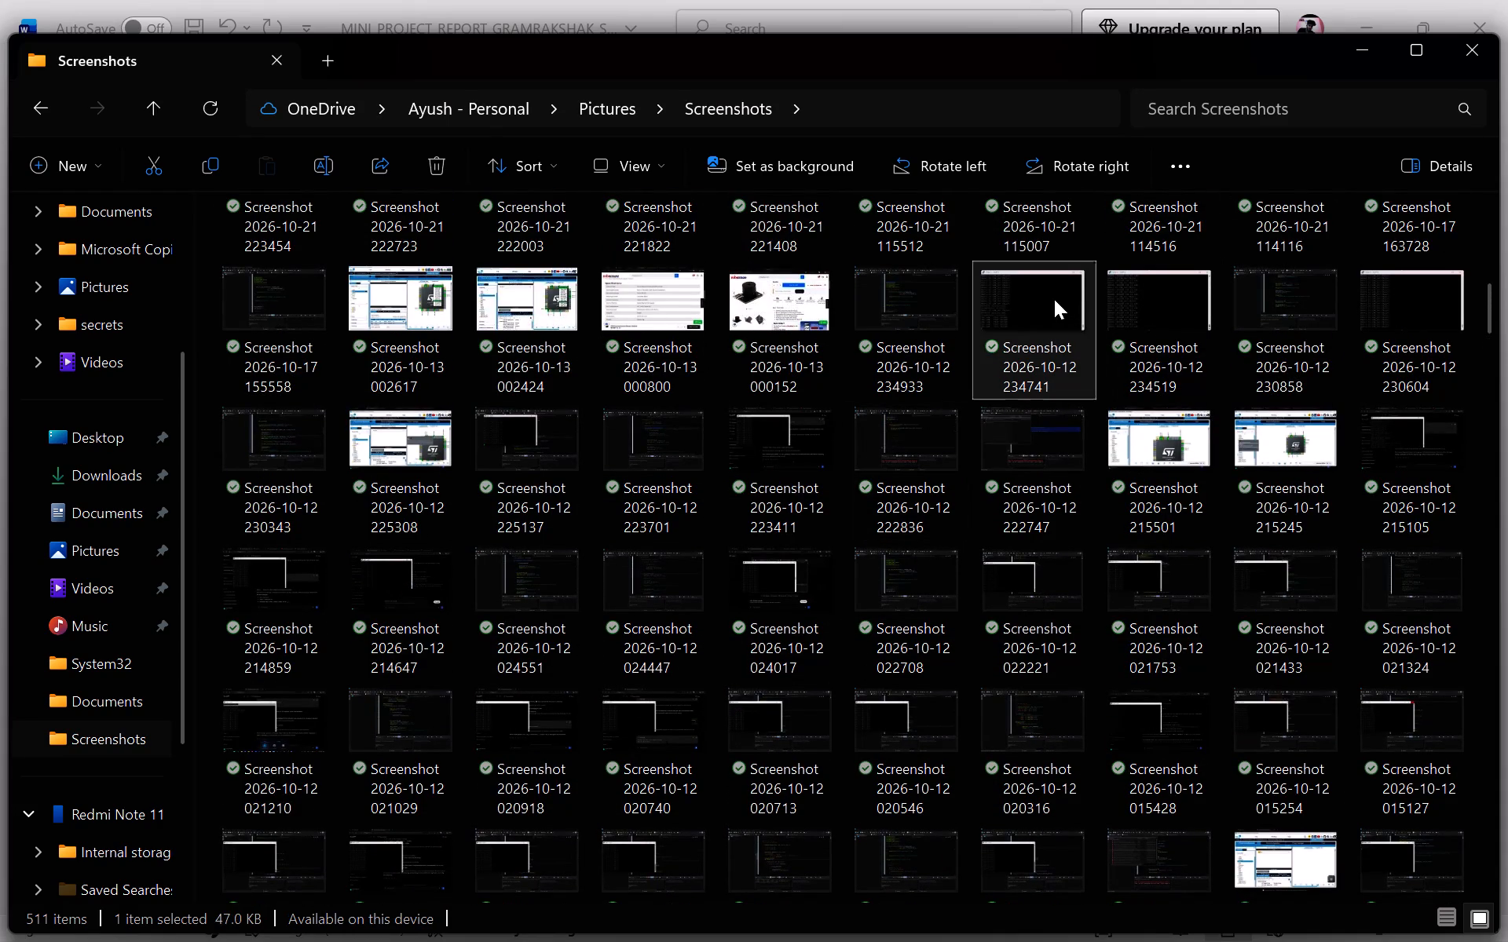
double_click(1054, 299)
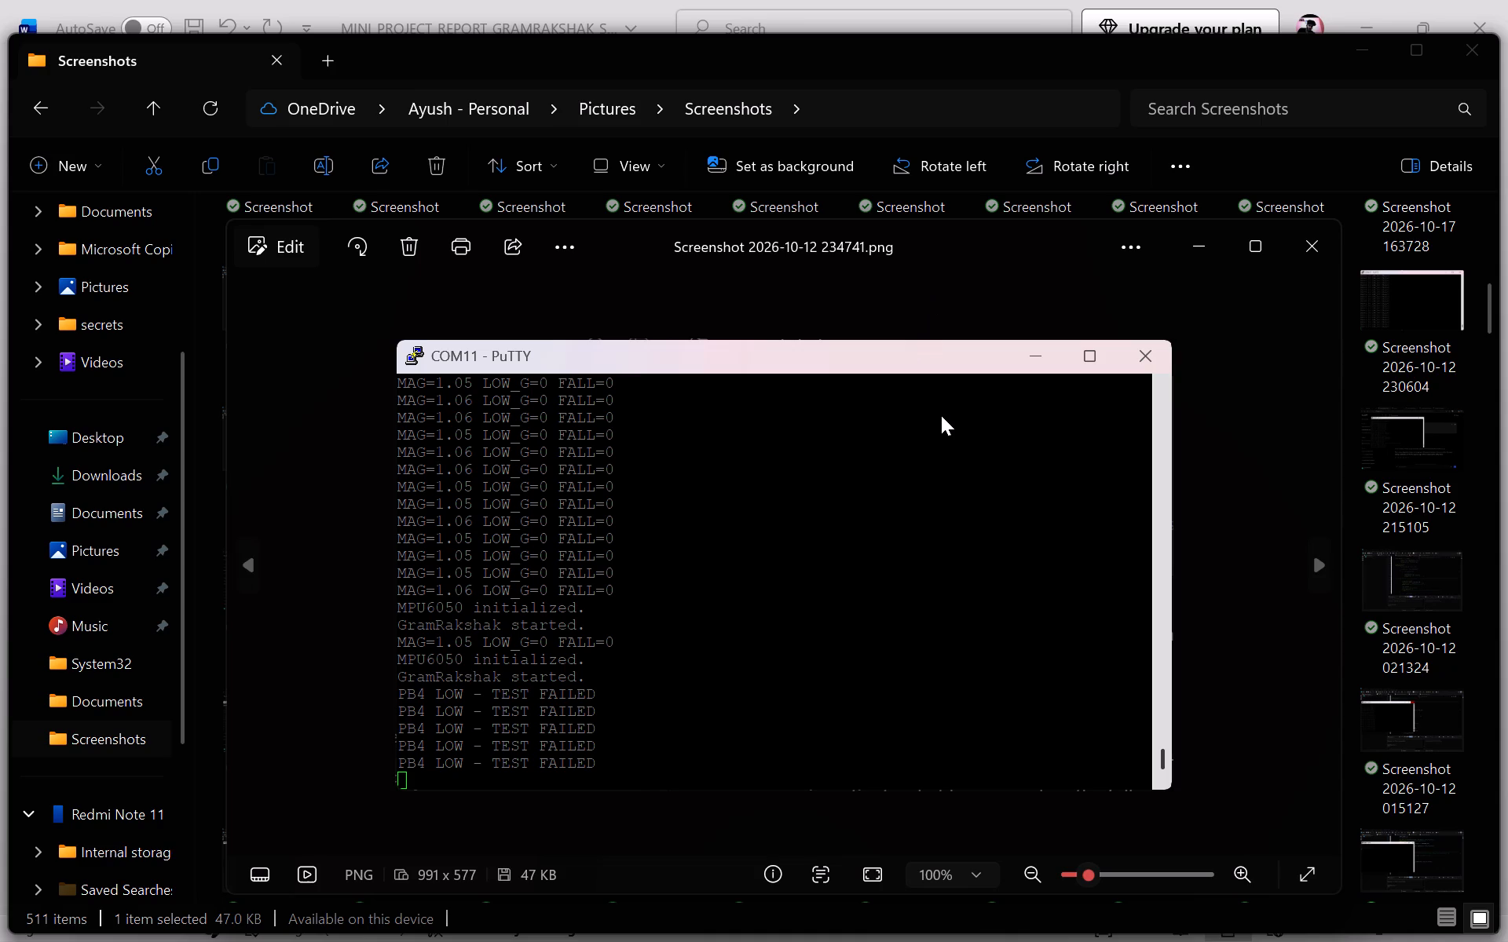
left_click(986, 459)
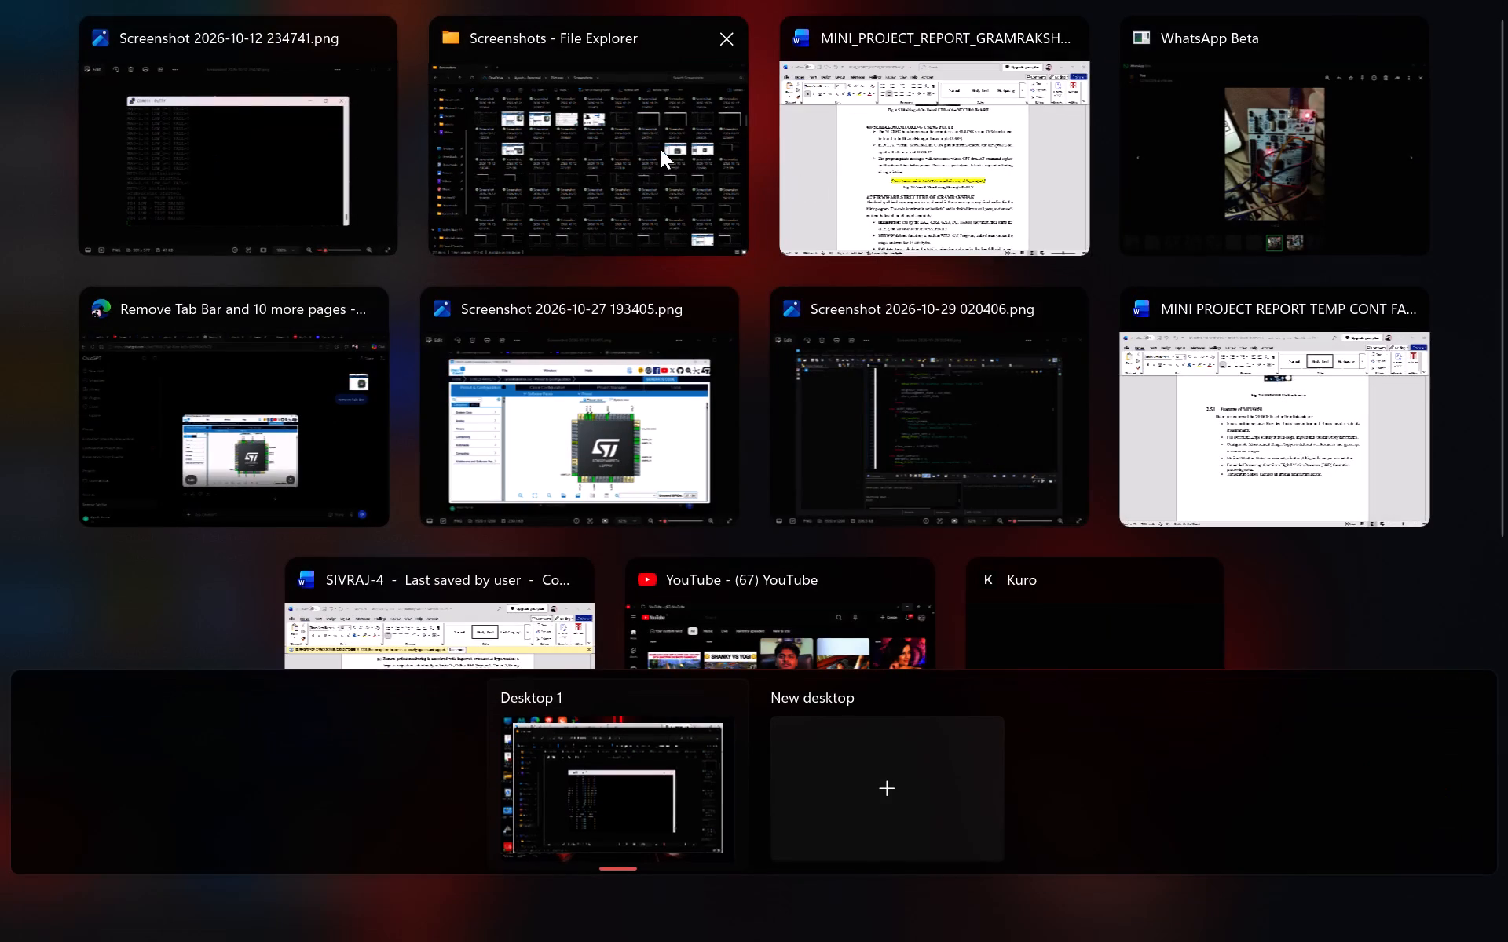
left_click(858, 149)
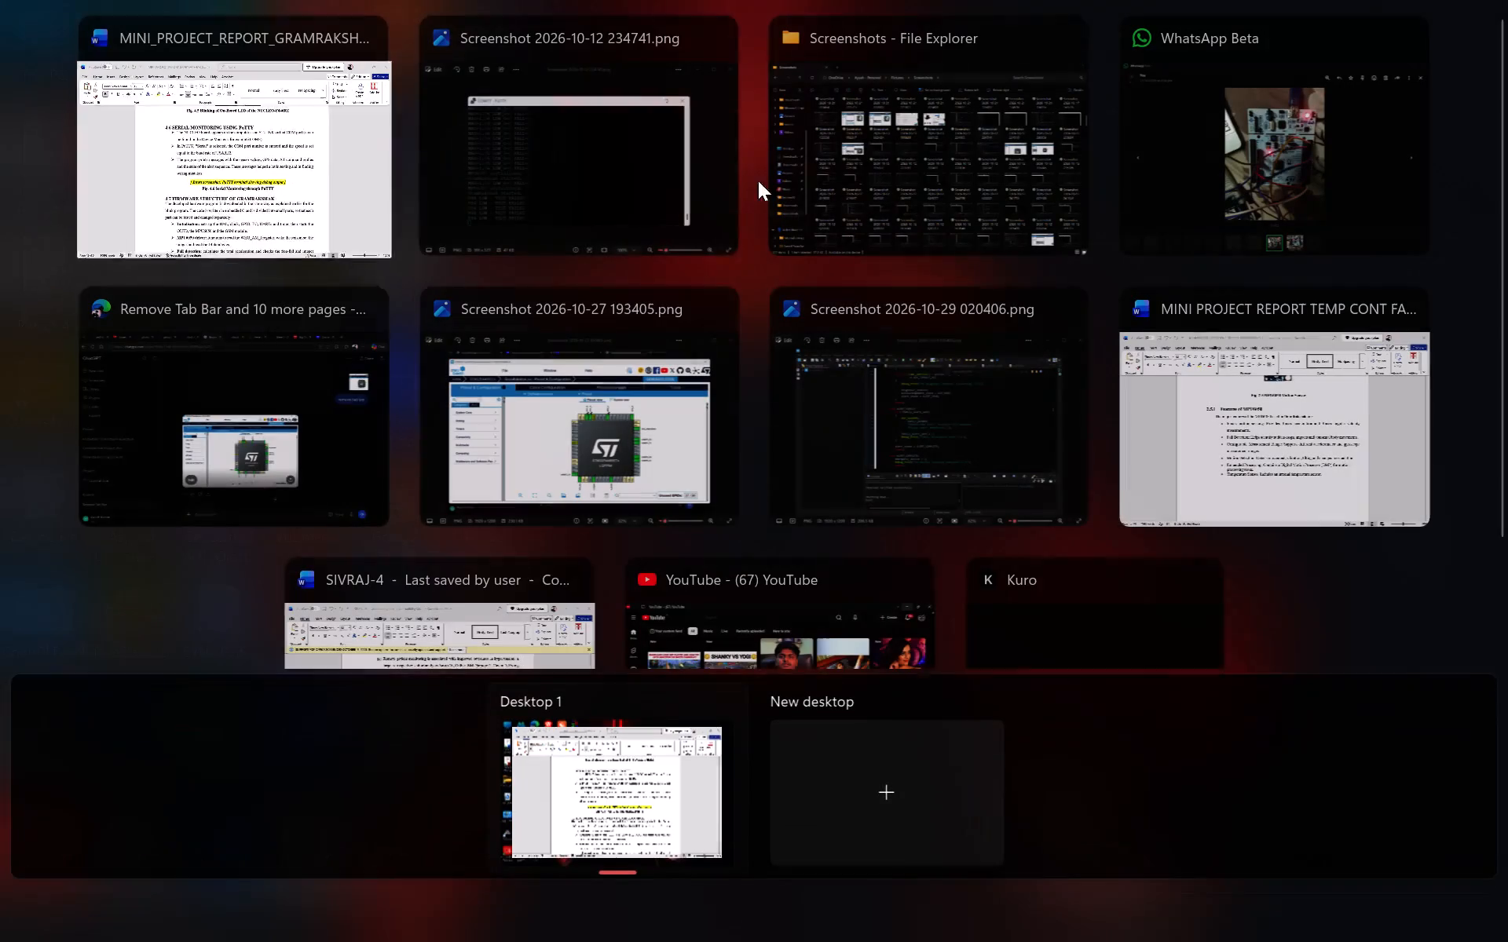
left_click(717, 160)
right_click(808, 413)
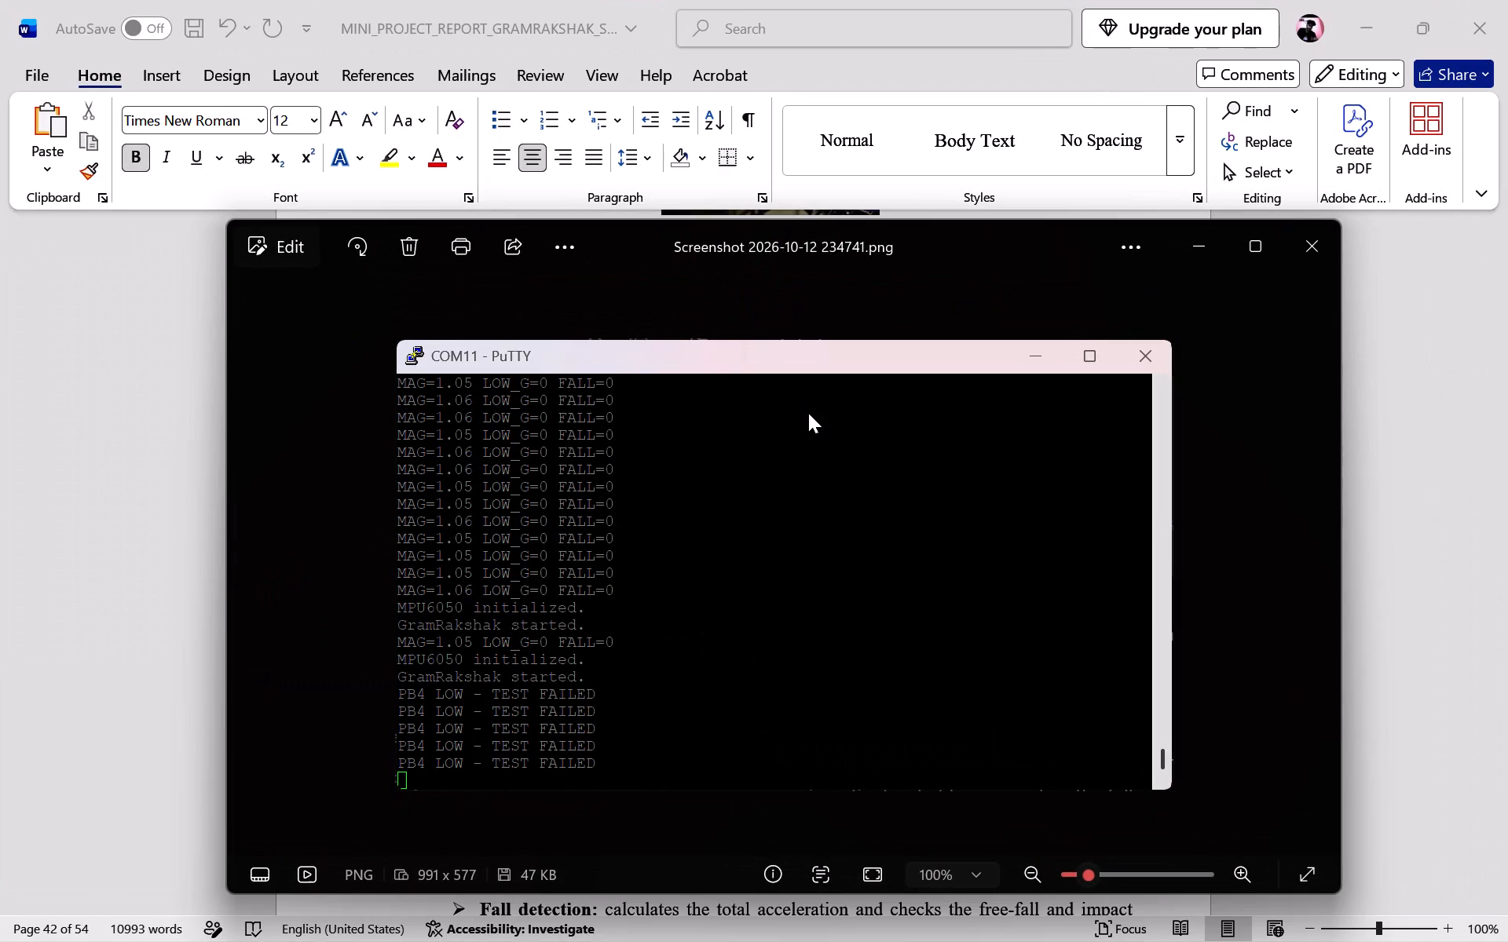
left_click(851, 455)
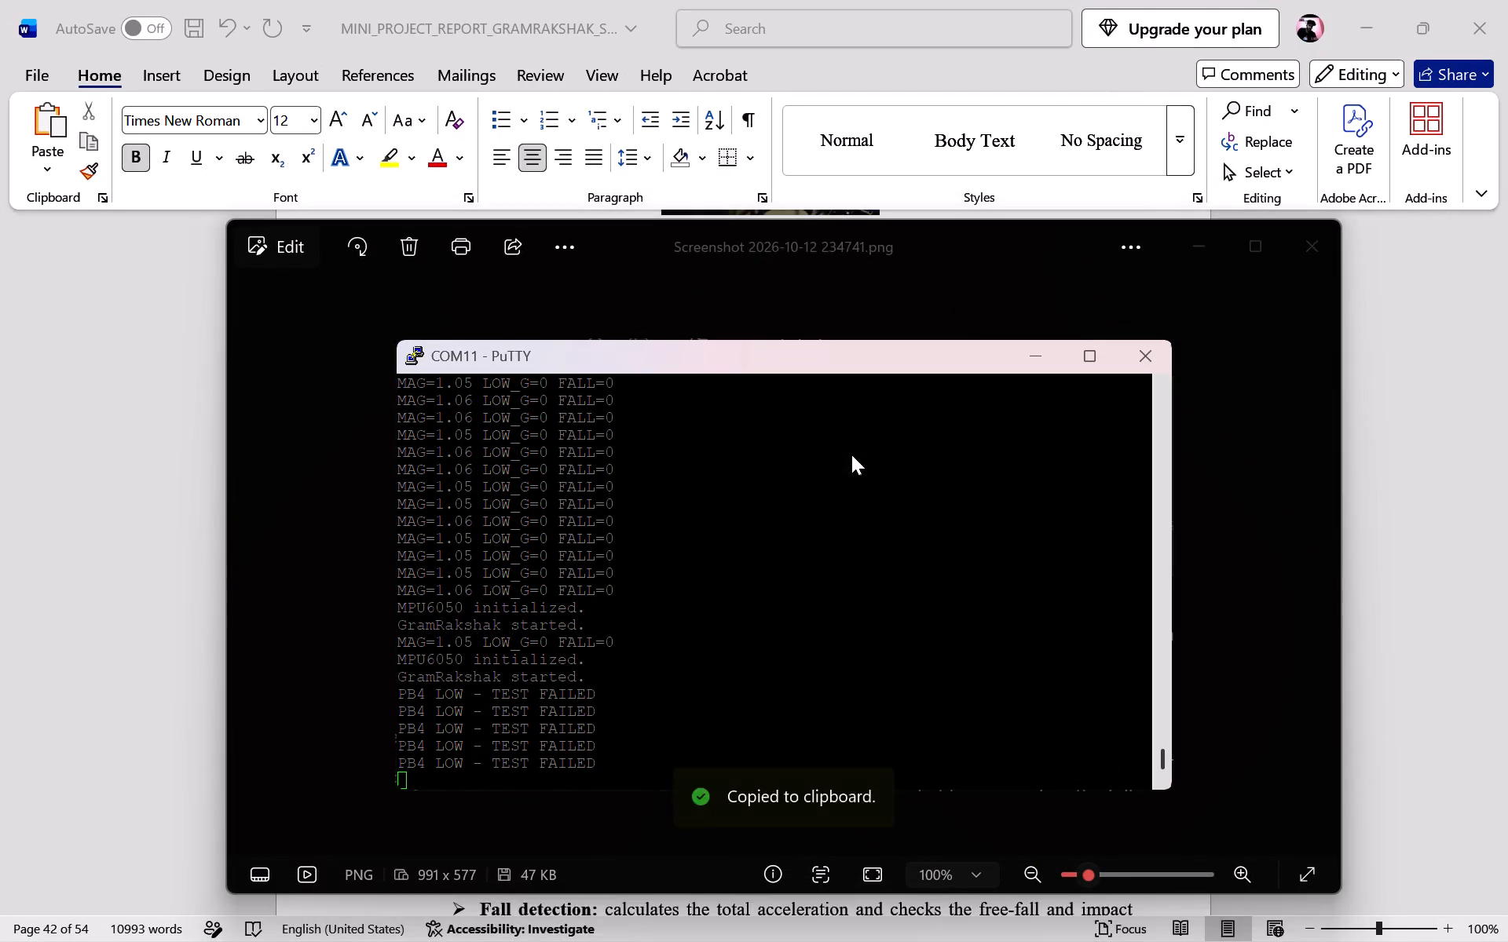
left_click(722, 210)
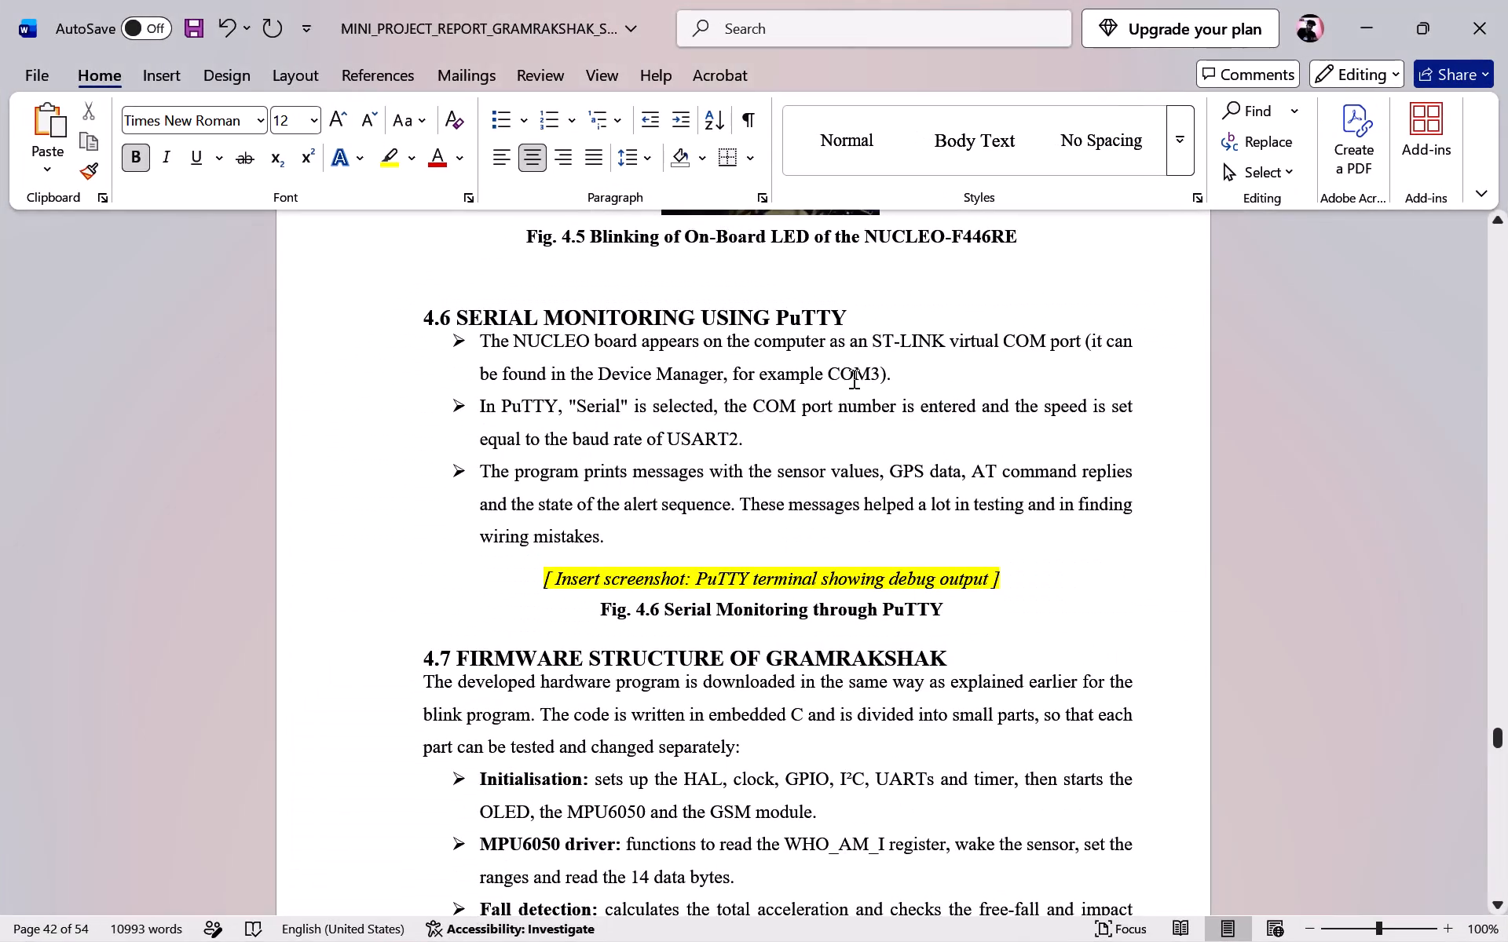
left_click(669, 144)
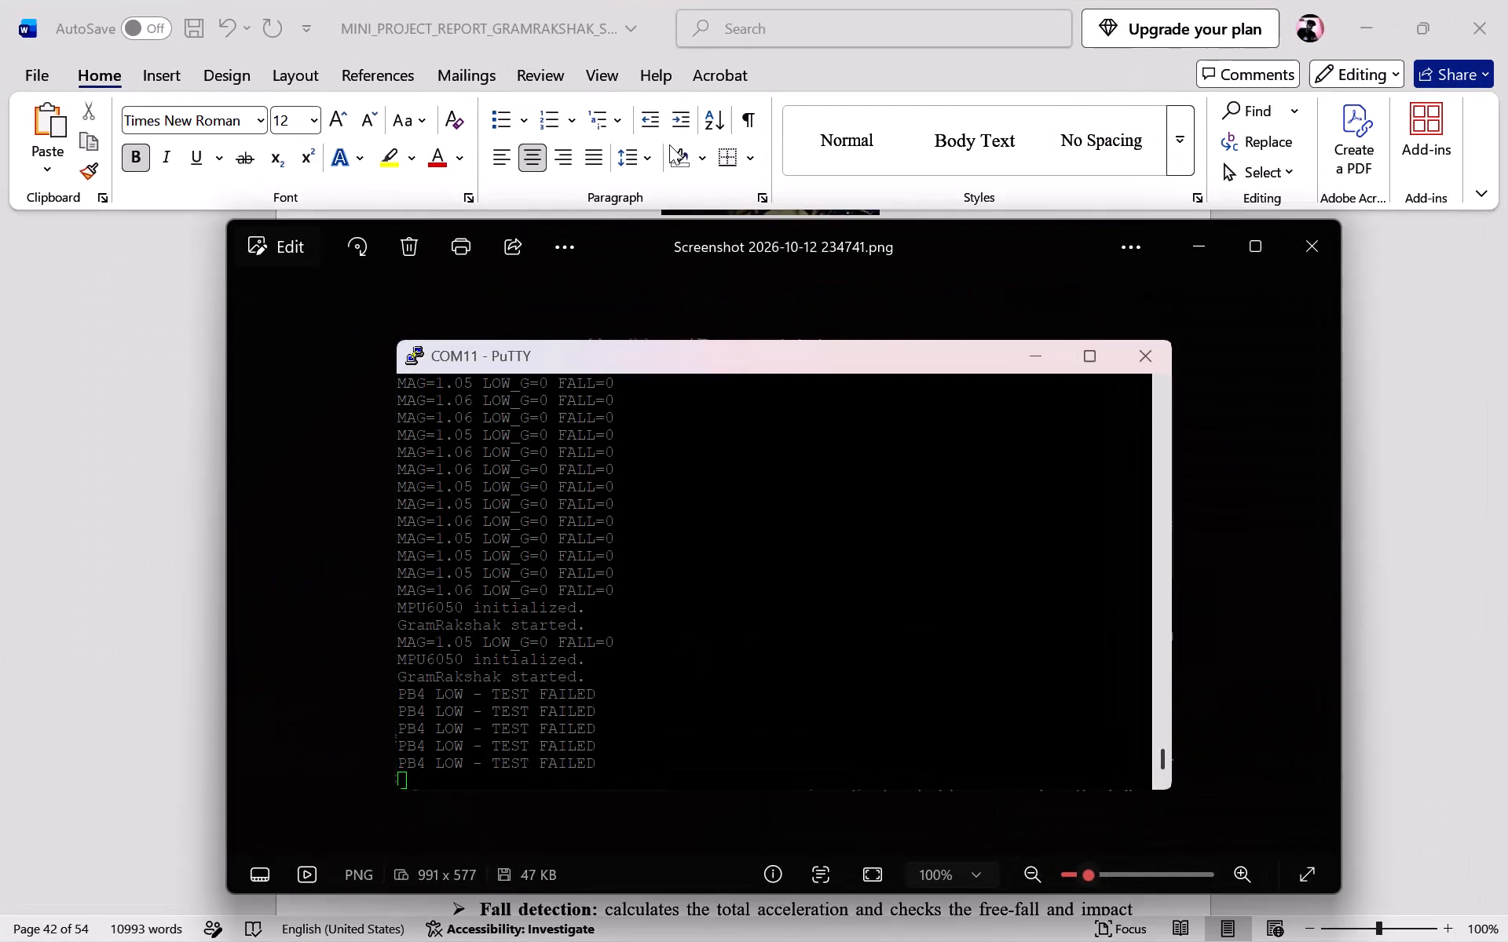
left_click(669, 144)
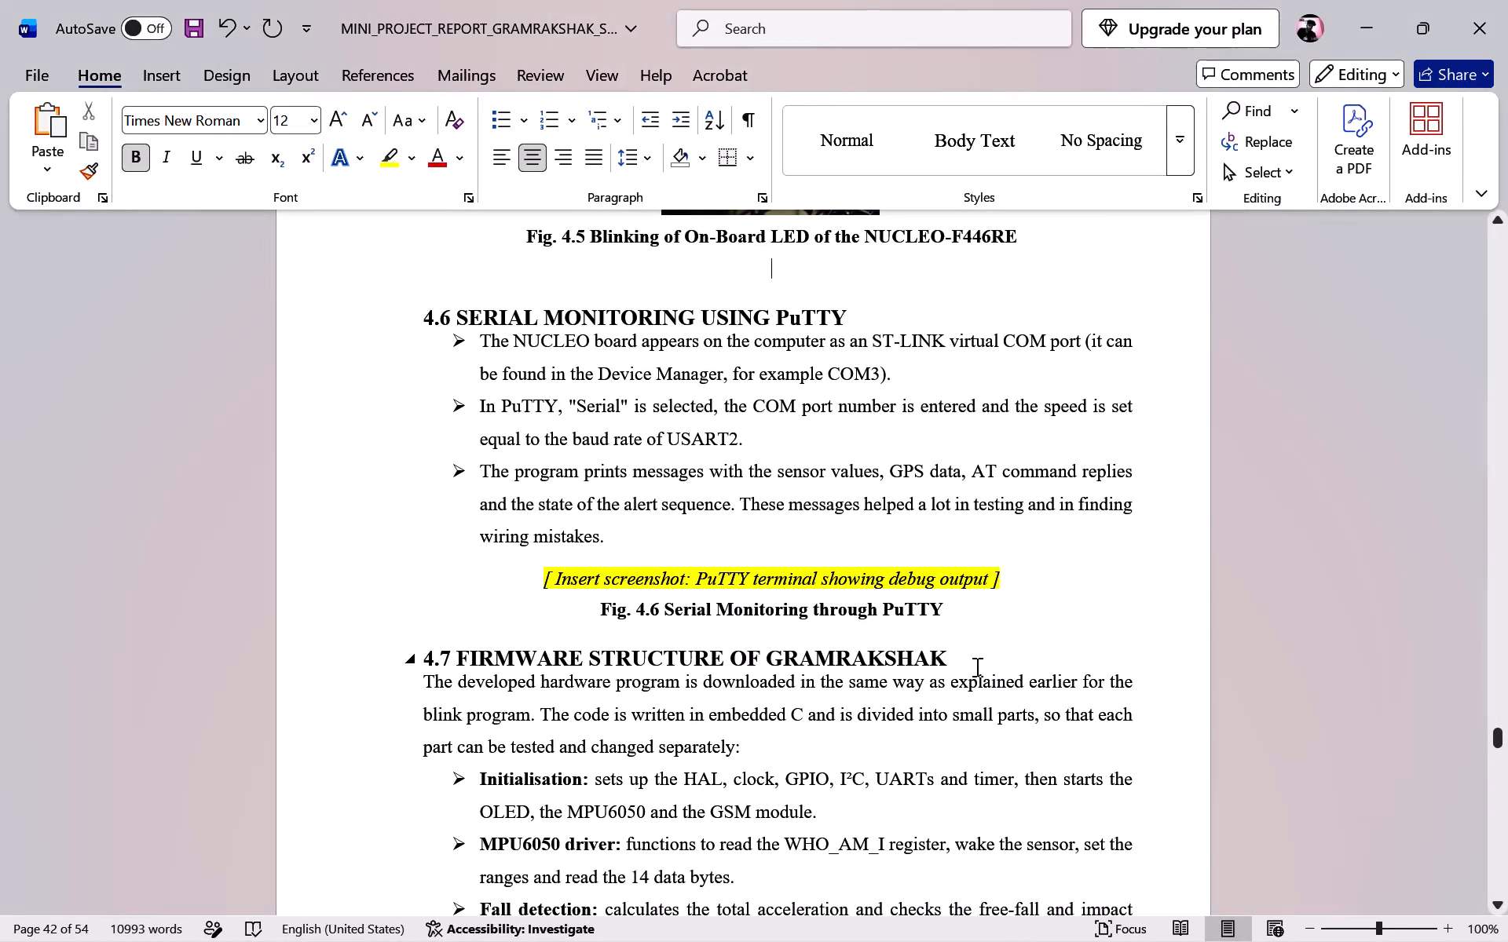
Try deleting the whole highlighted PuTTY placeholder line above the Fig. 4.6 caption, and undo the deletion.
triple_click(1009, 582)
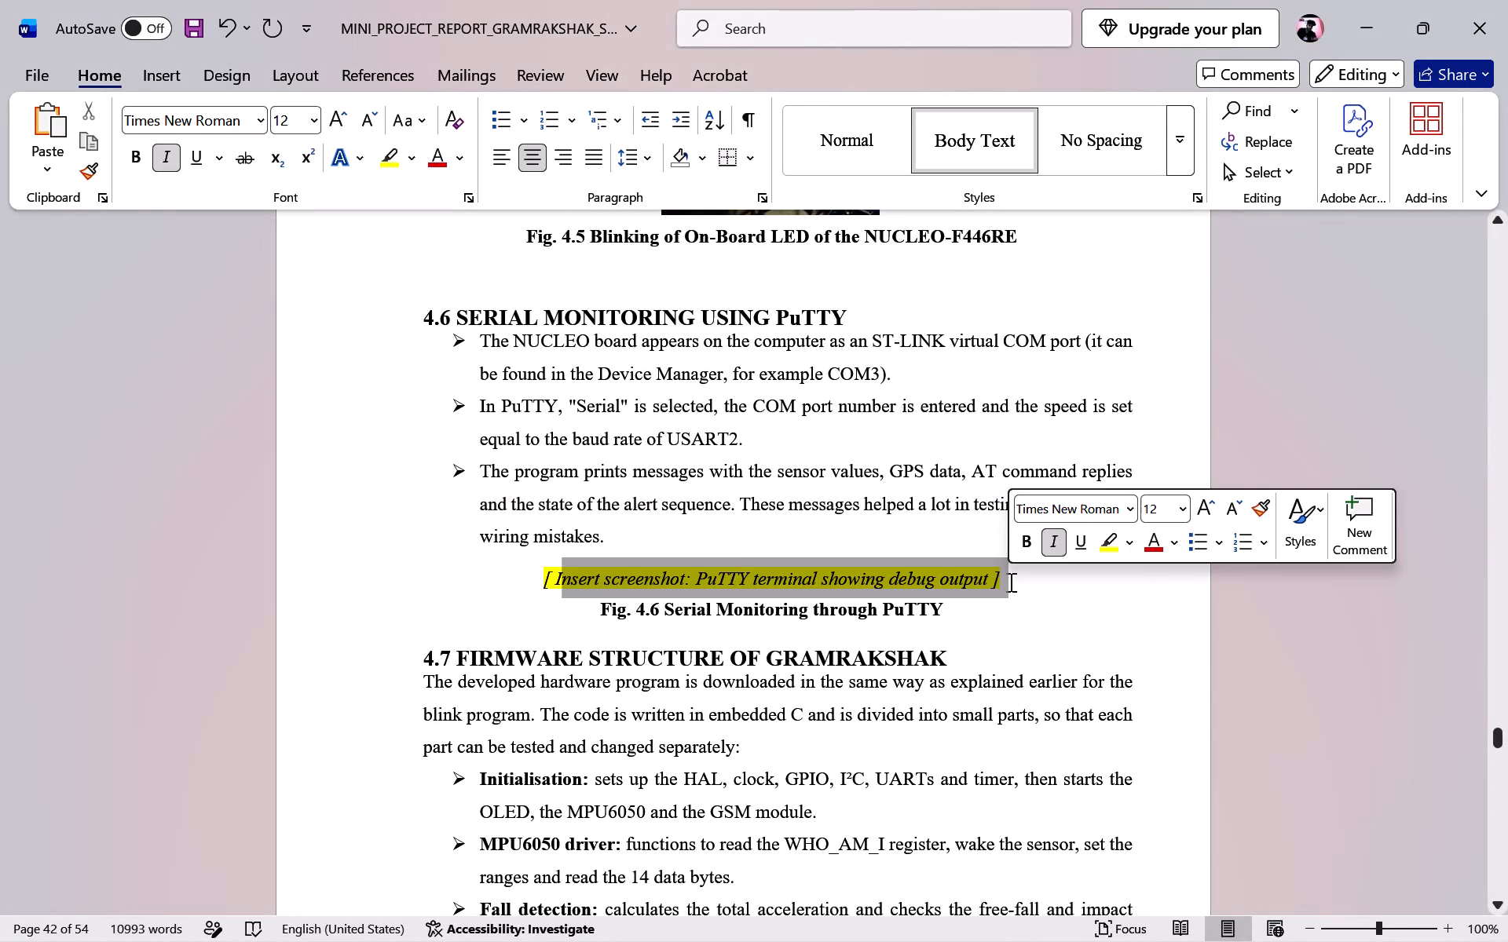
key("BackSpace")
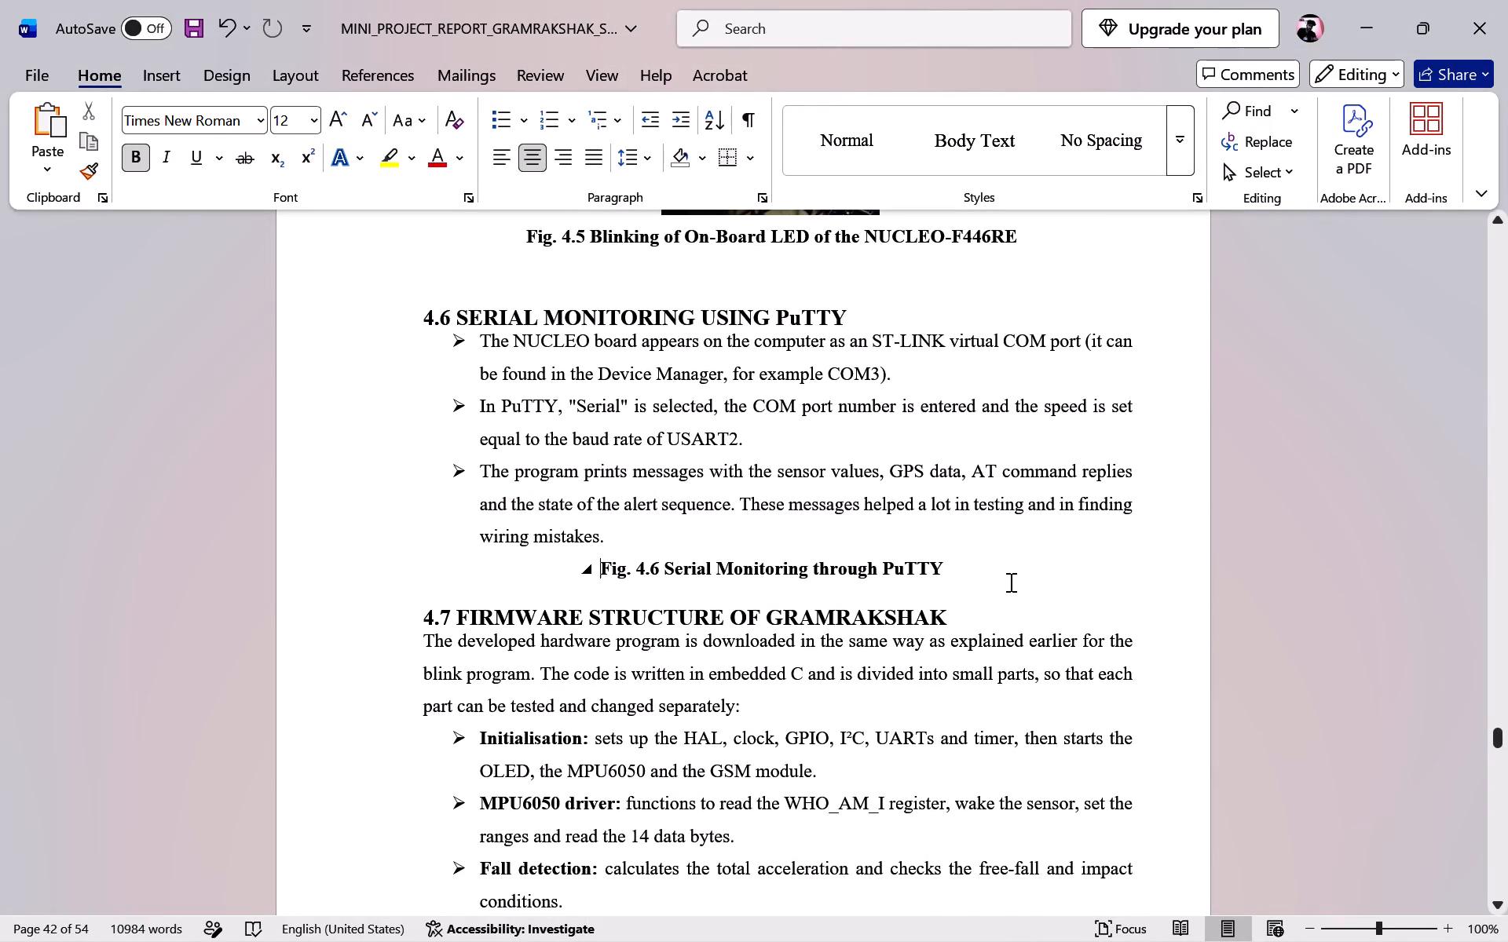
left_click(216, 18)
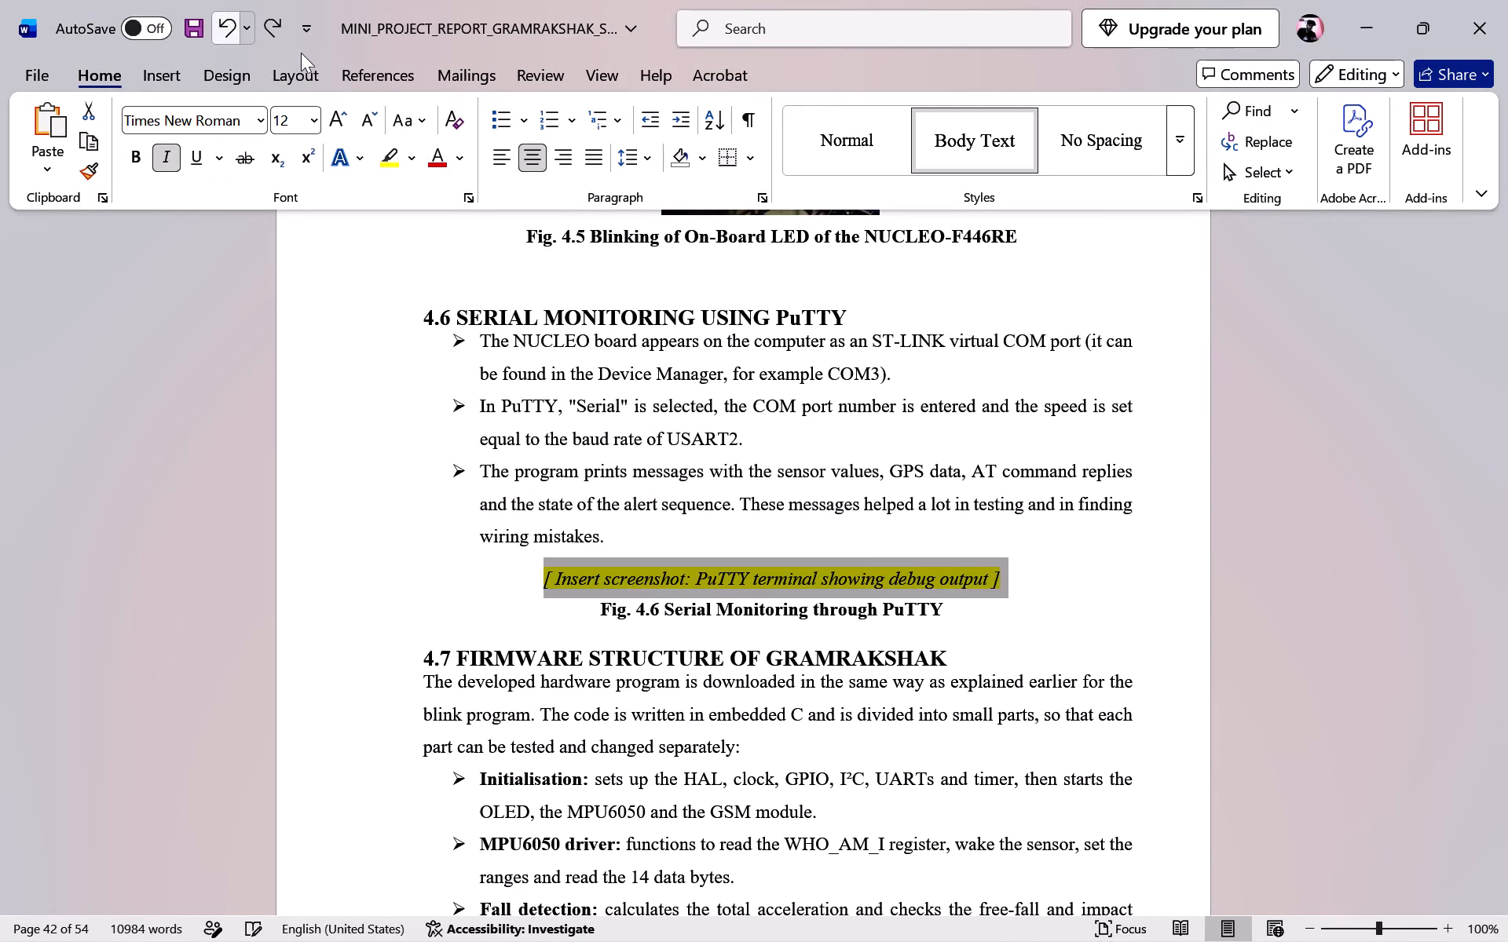
Delete the text of the highlighted PuTTY screenshot placeholder while keeping its empty paragraph above the Fig. 4.6 caption.
left_click(1015, 569)
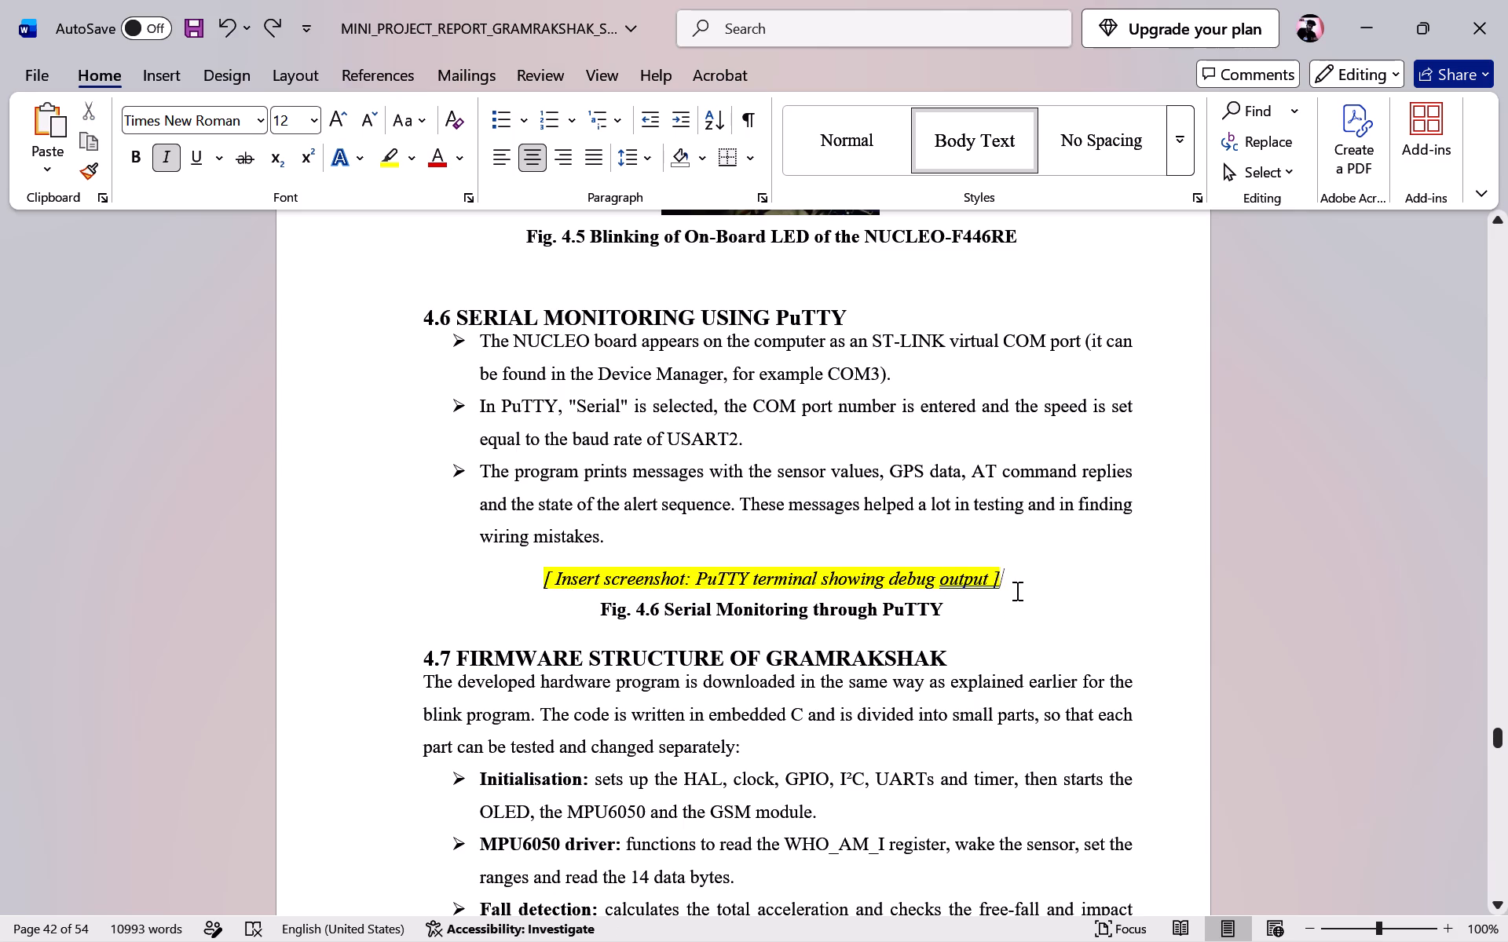
key("BackSpace")
key("BackSpace")
key("BackSpace")
key("BackSpace")
key("BackSpace")
key("BackSpace")
key("BackSpace")
key("BackSpace")
key("BackSpace")
key("BackSpace")
key("BackSpace")
key("BackSpace")
key("BackSpace")
key("BackSpace")
key("BackSpace")
key("BackSpace")
key("BackSpace")
key("BackSpace")
key("BackSpace")
key("BackSpace")
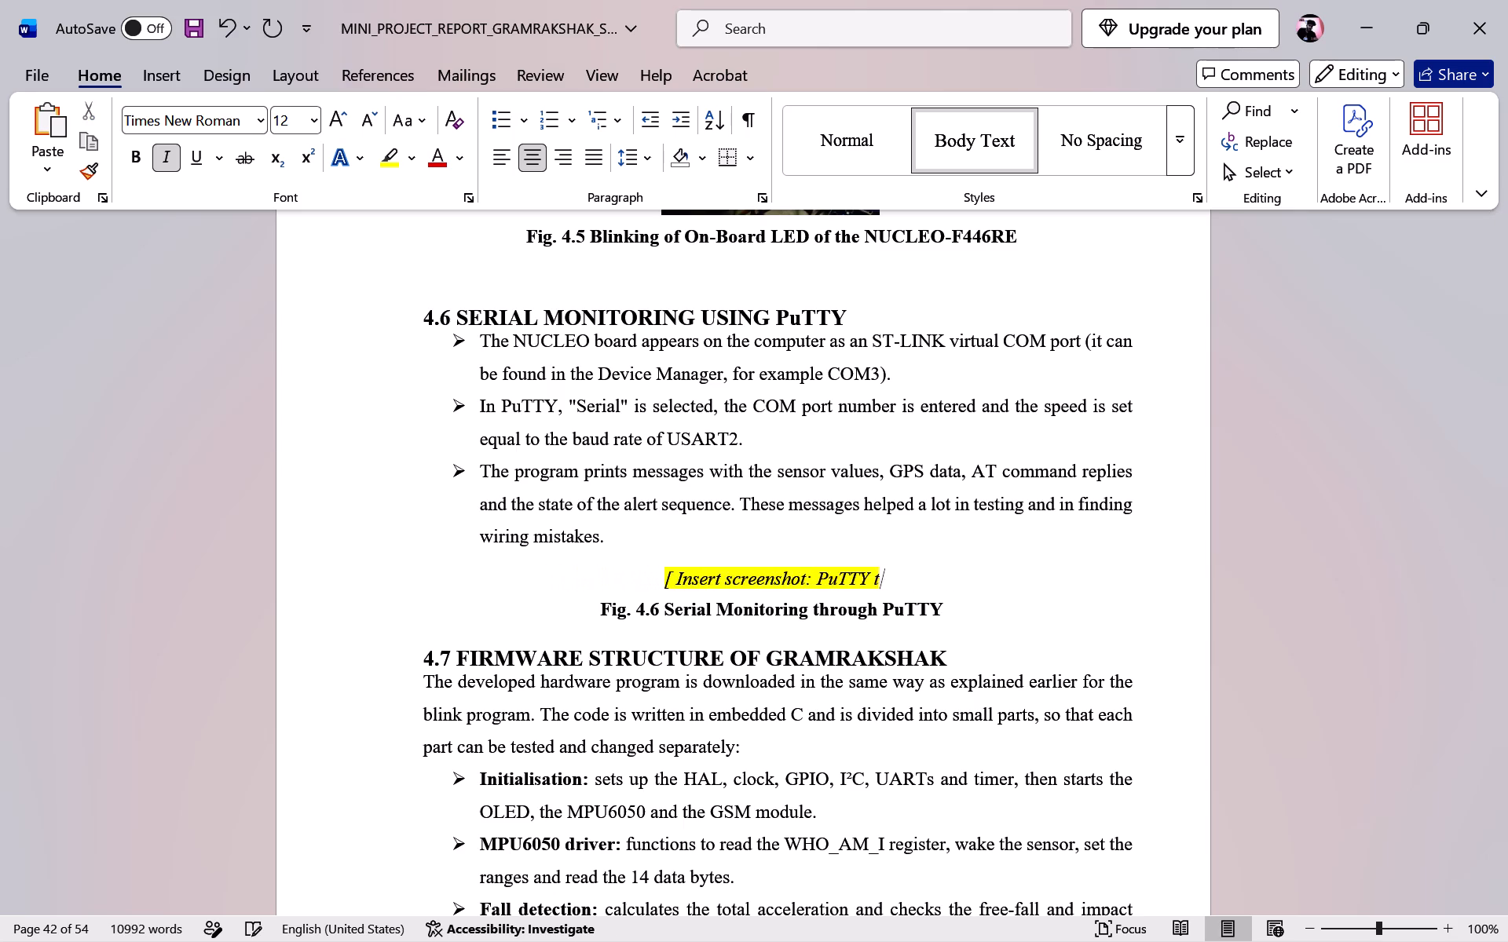
key("BackSpace")
key("BackSpace")
key("BackSpace")
key("BackSpace")
key("BackSpace")
key("BackSpace")
key("BackSpace")
key("BackSpace")
key("BackSpace")
key("BackSpace")
key("BackSpace")
key("BackSpace")
key("BackSpace")
key("BackSpace")
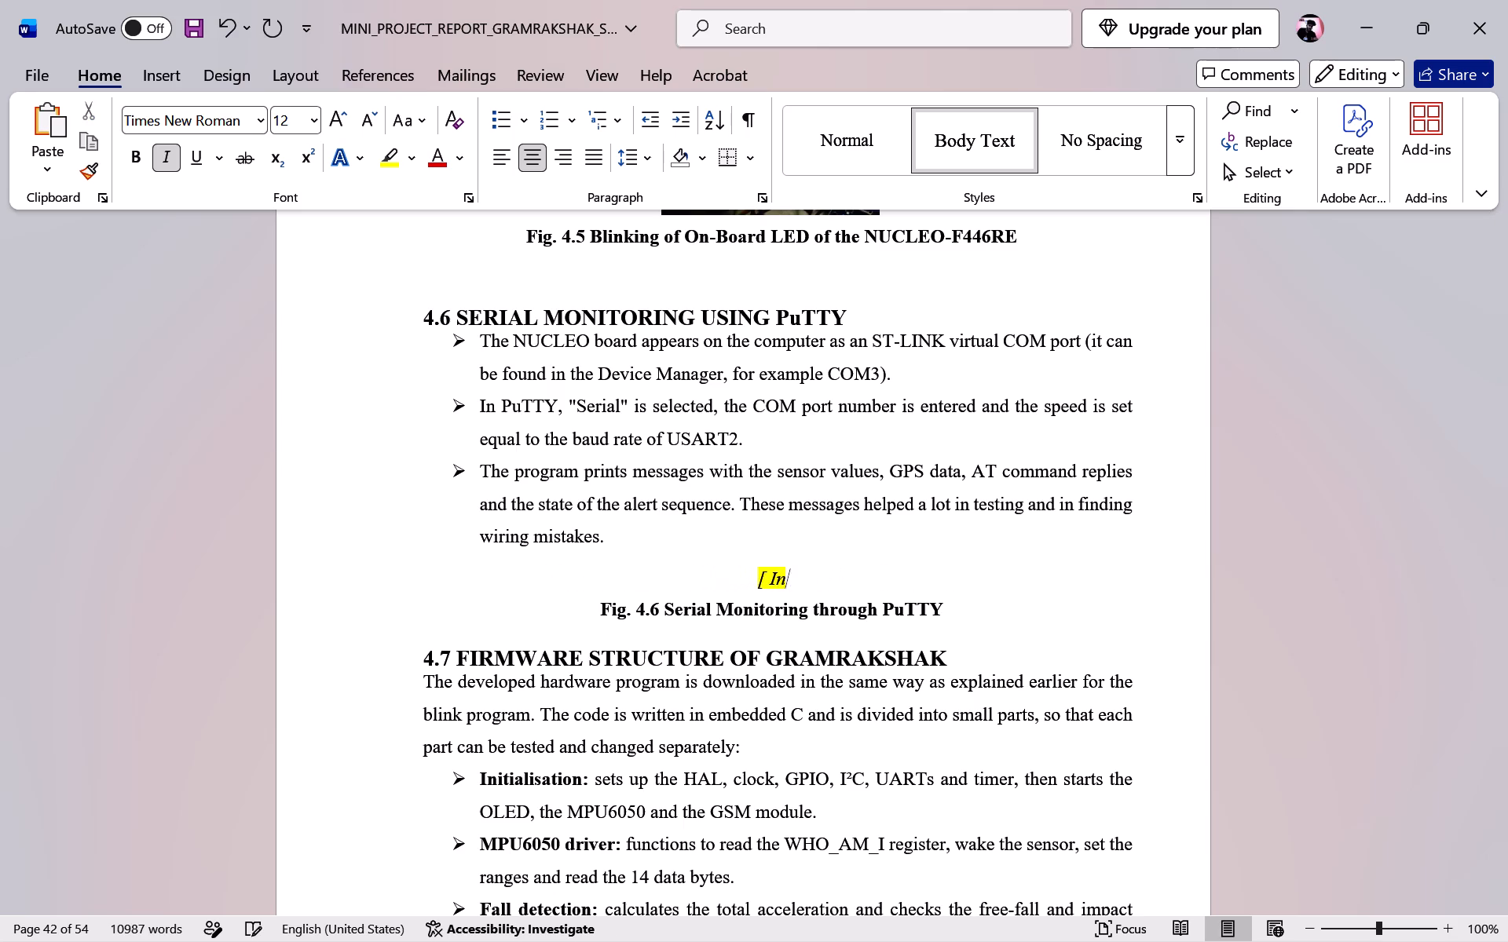
key("BackSpace")
key("BackSpace")
key("BackSpace")
key("BackSpace")
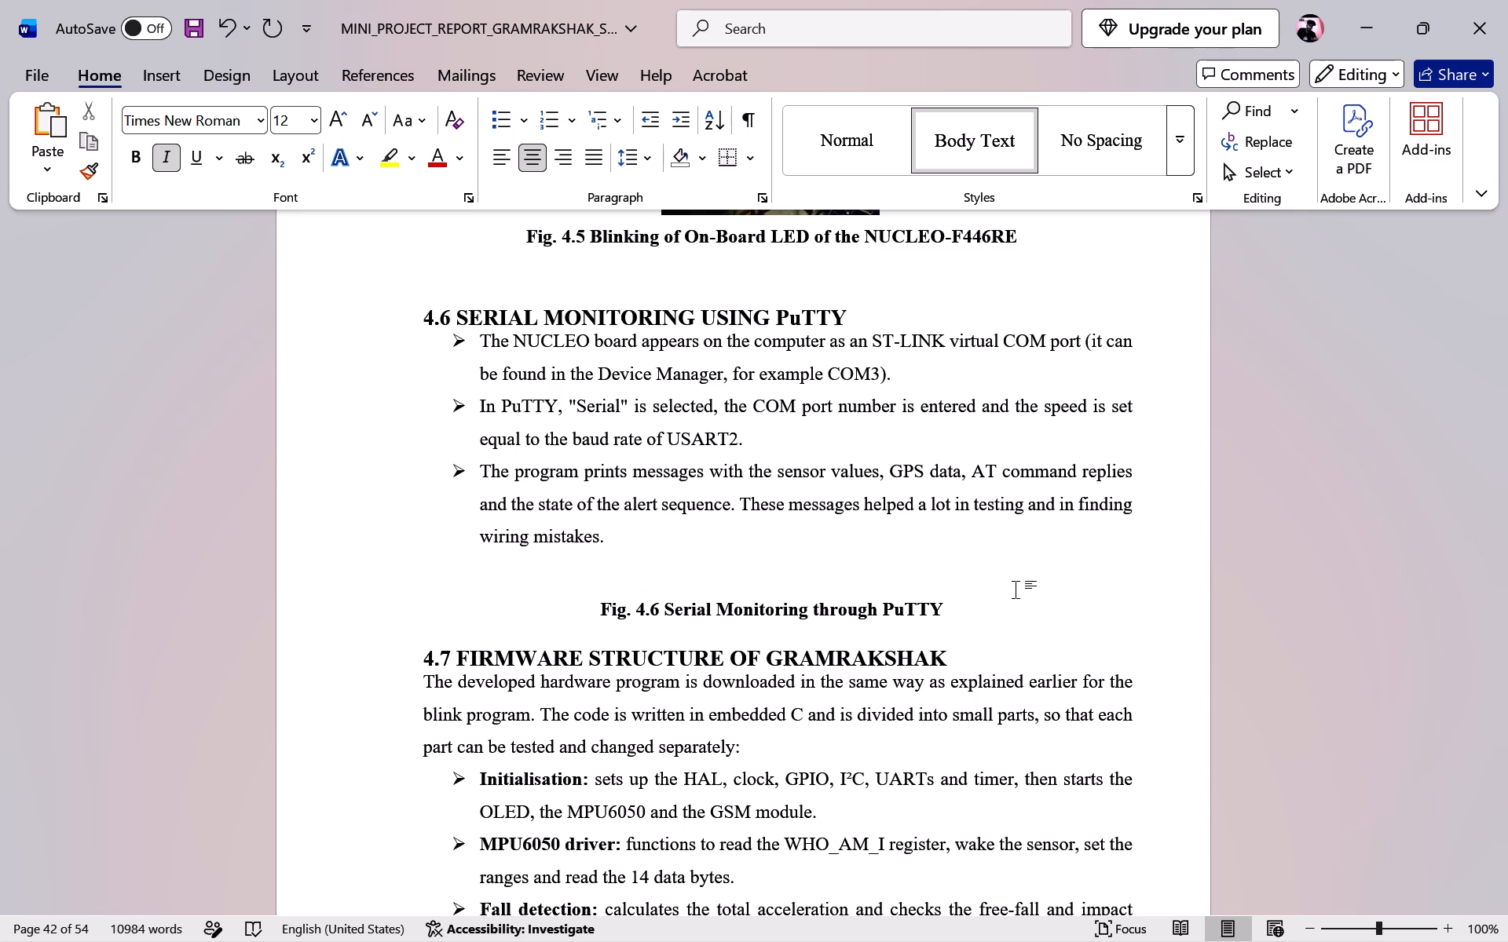
Paste the copied PuTTY screenshot above the Fig. 4.6 caption and shrink it proportionally to about a third of the text width.
key("ctrl+v")
left_click(519, 421)
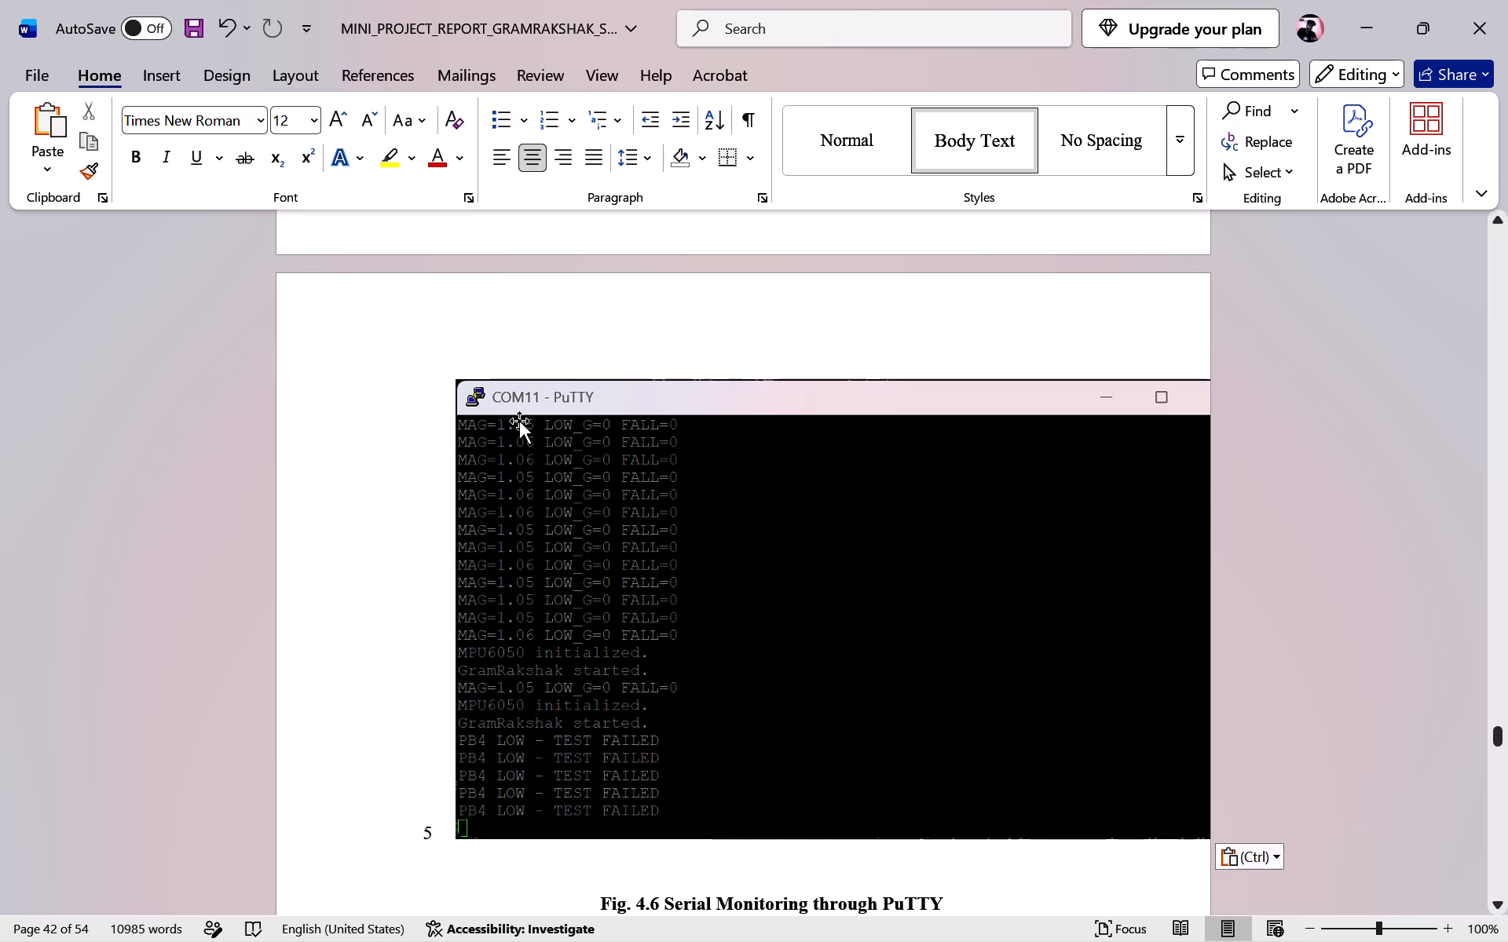
left_click_drag(448, 374, 1016, 754)
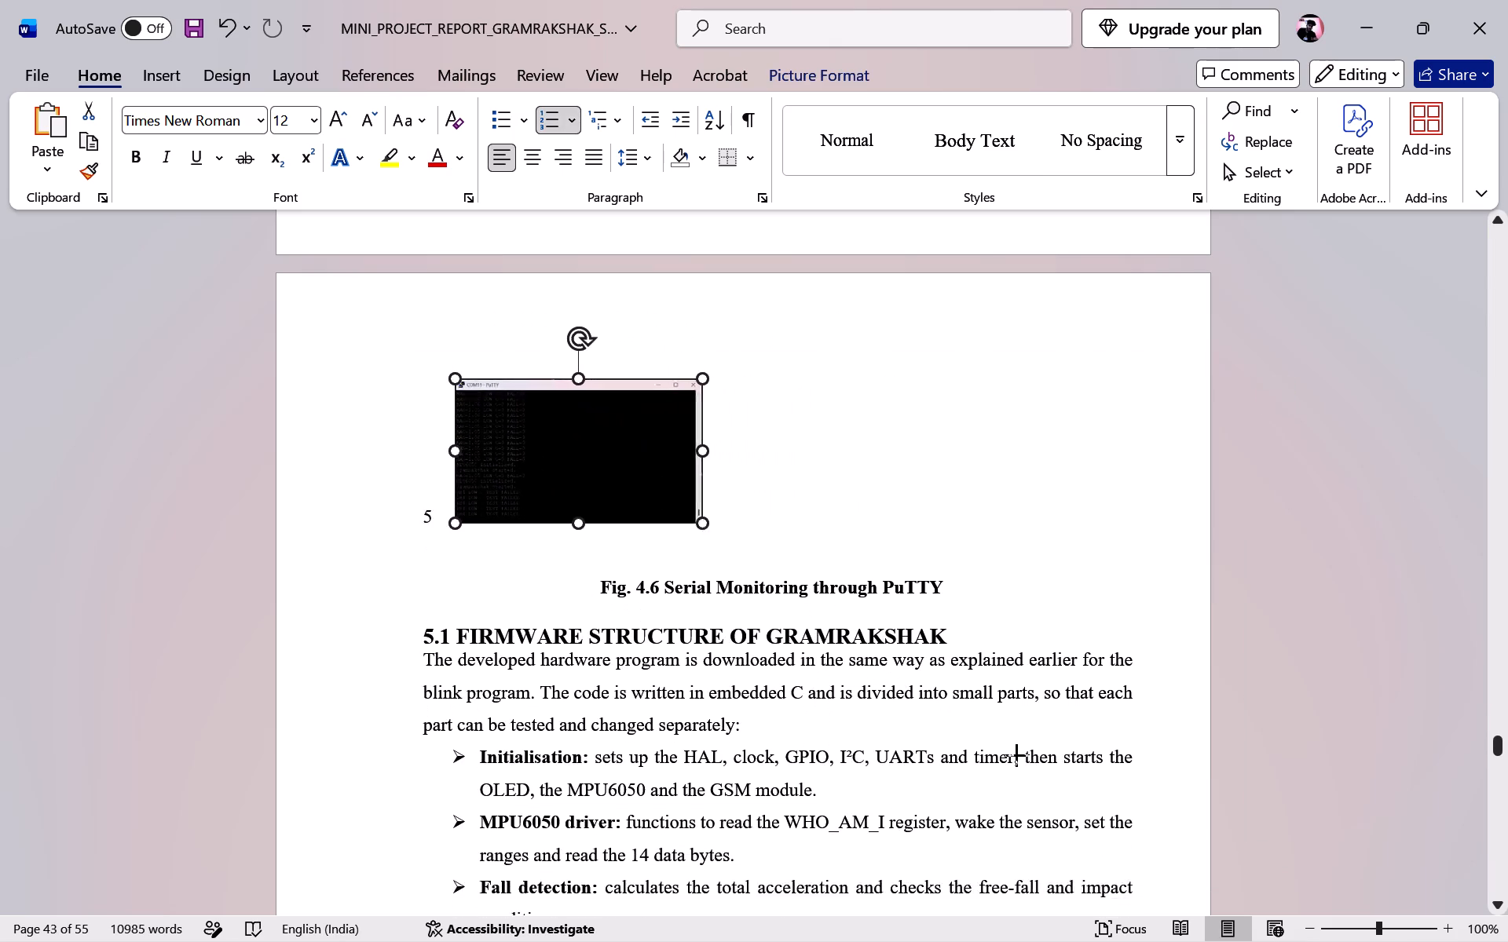
left_click_drag(1016, 754, 858, 557)
left_click(858, 550)
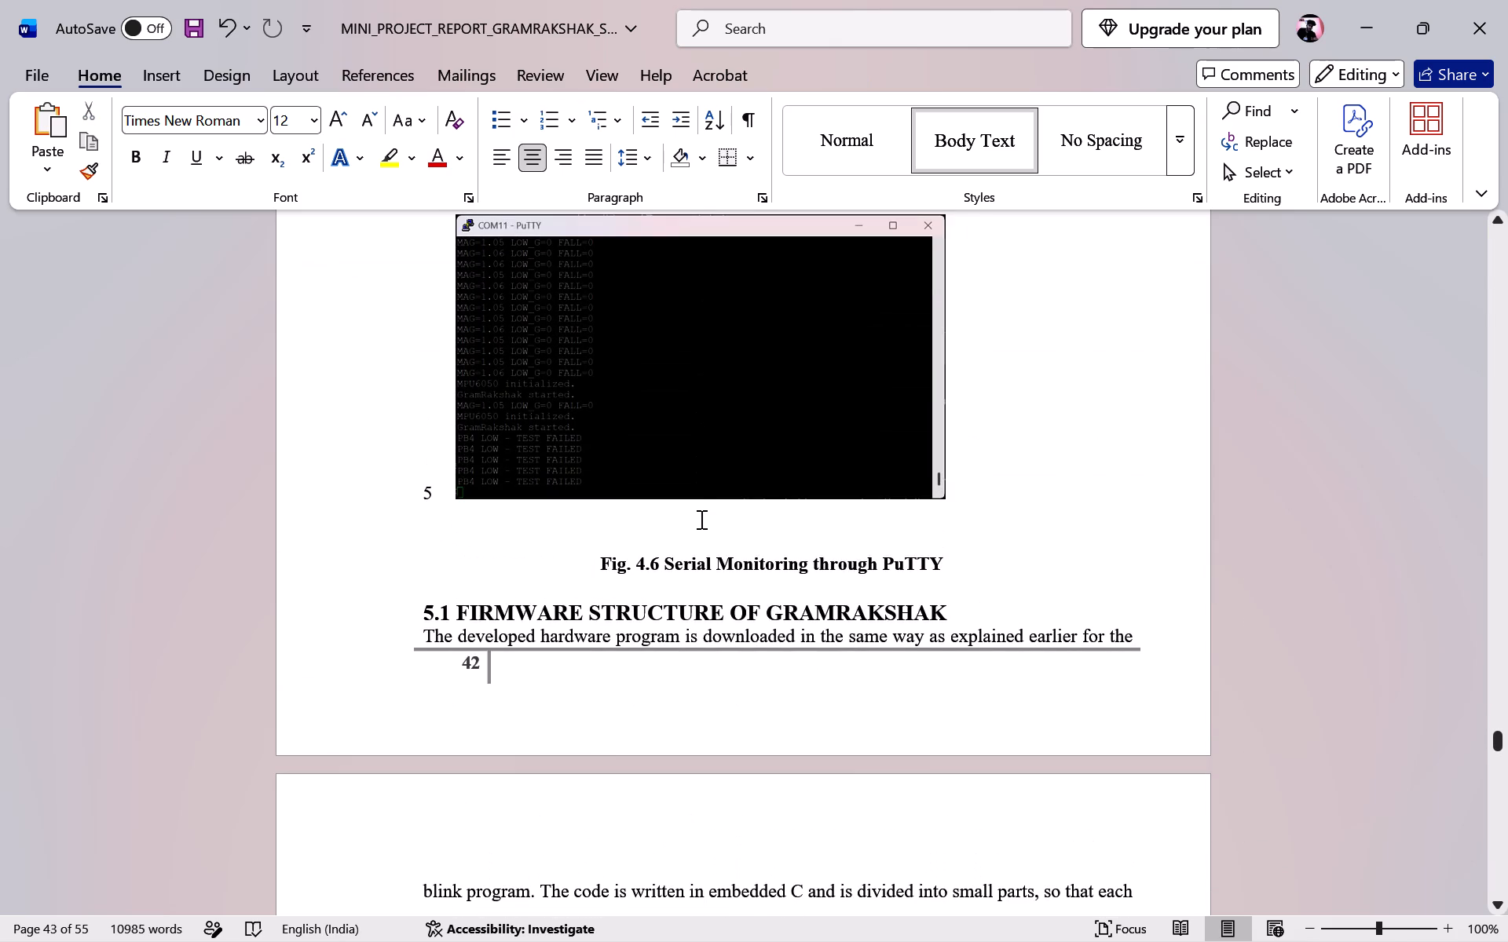
scroll(700, 519, "up", 1)
left_click(540, 450)
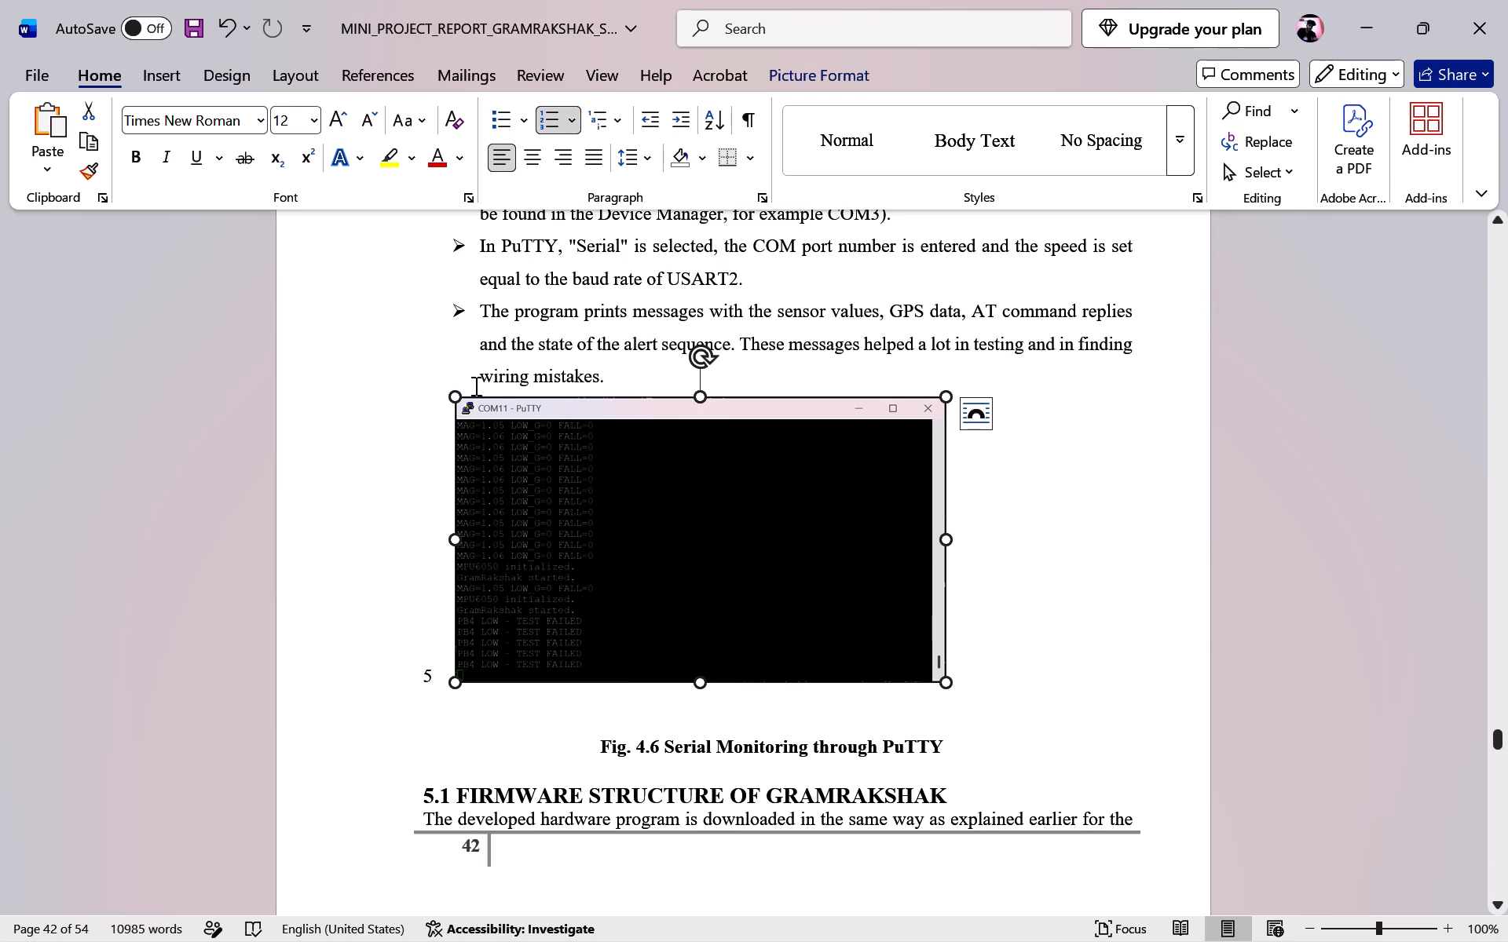
left_click_drag(458, 392, 695, 542)
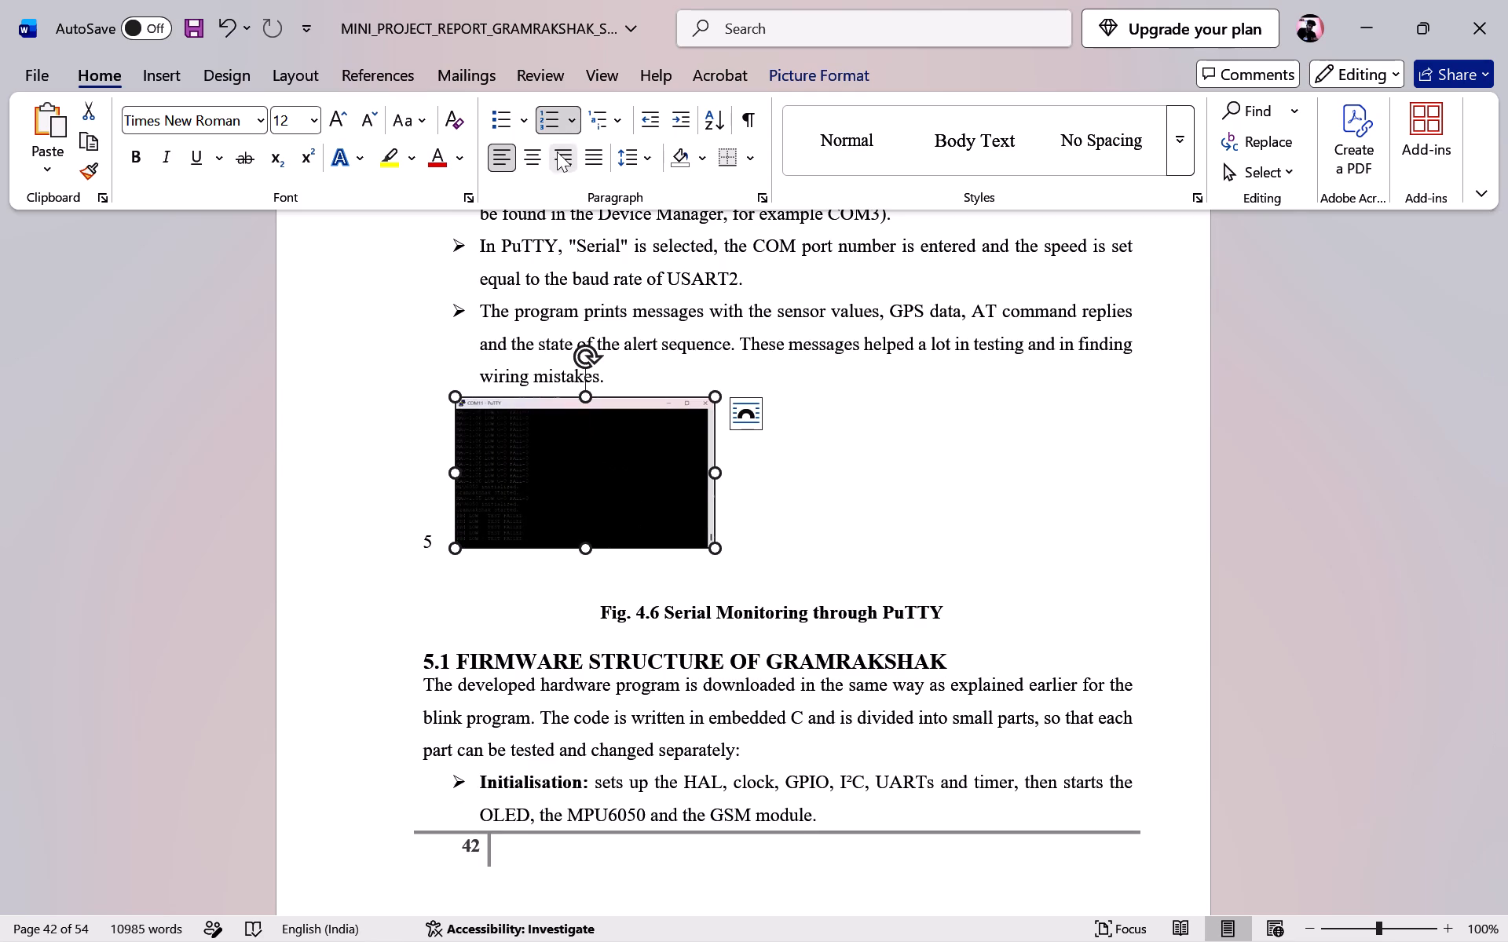
Centre the paragraph holding the PuTTY screenshot above the Fig. 4.6 caption.
left_click(543, 152)
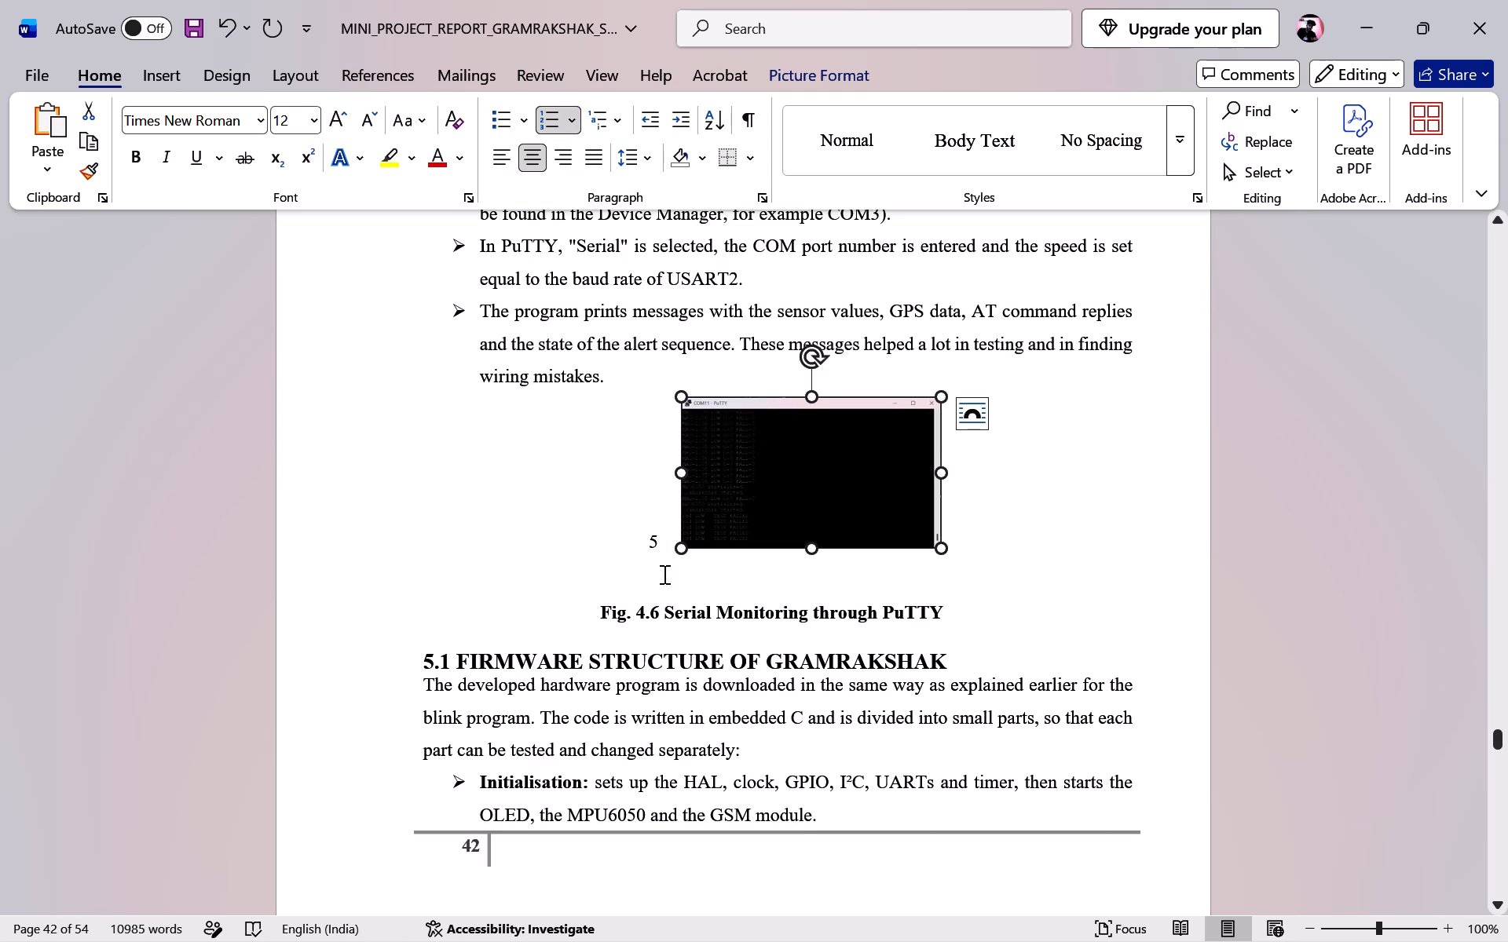
left_click(578, 509)
scroll(578, 509, "up", 1)
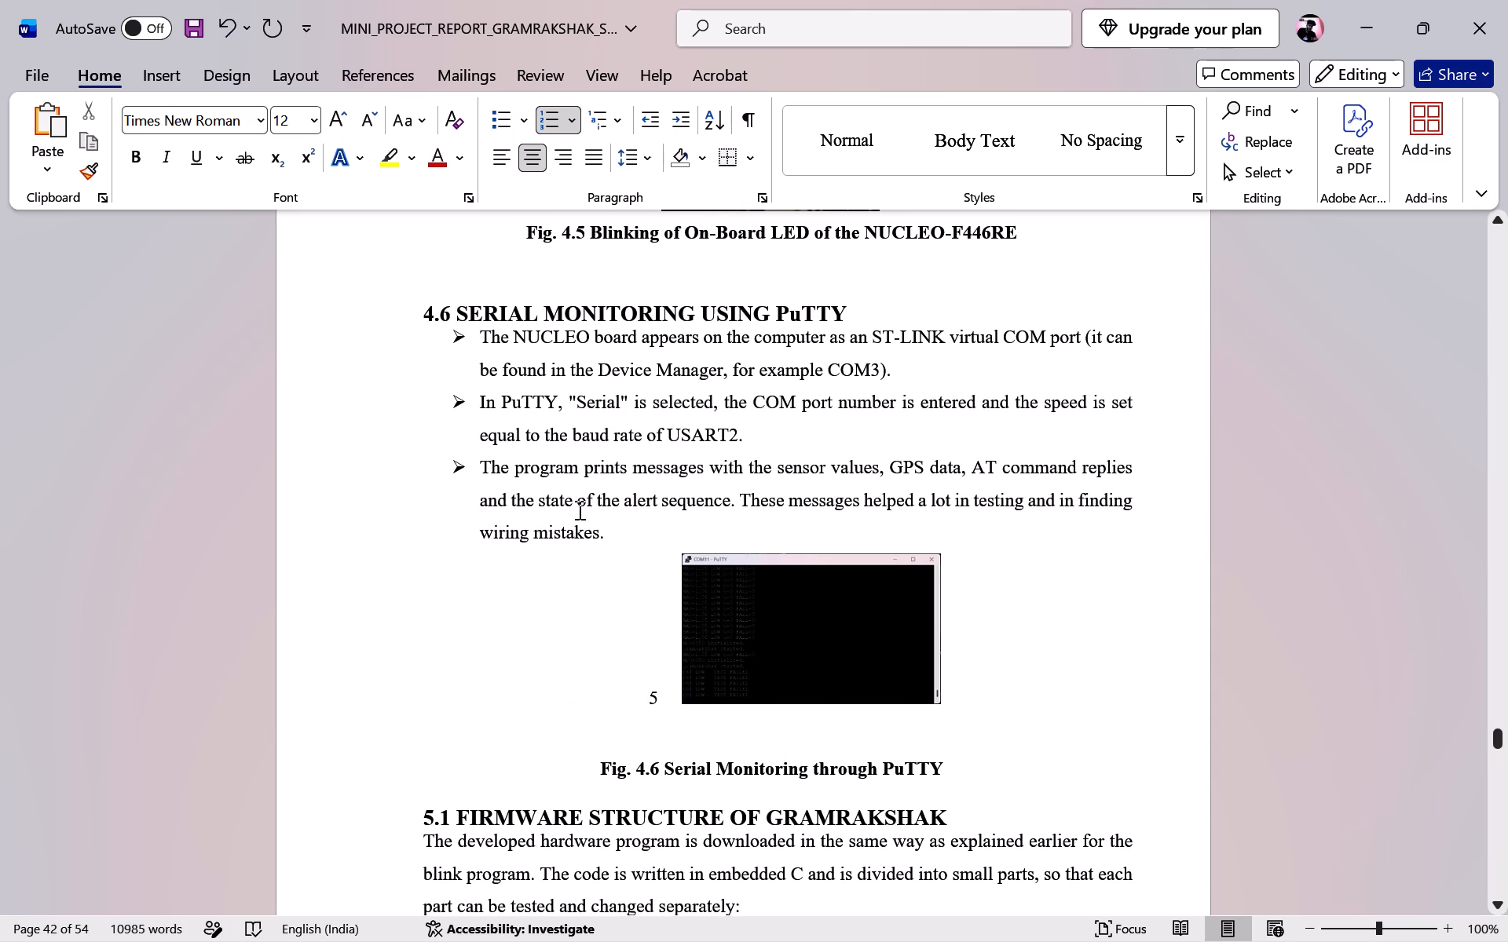
Enlarge the PuTTY screenshot proportionally to about two-thirds of the text width, keeping it above the Fig. 4.6 caption.
left_click(738, 633)
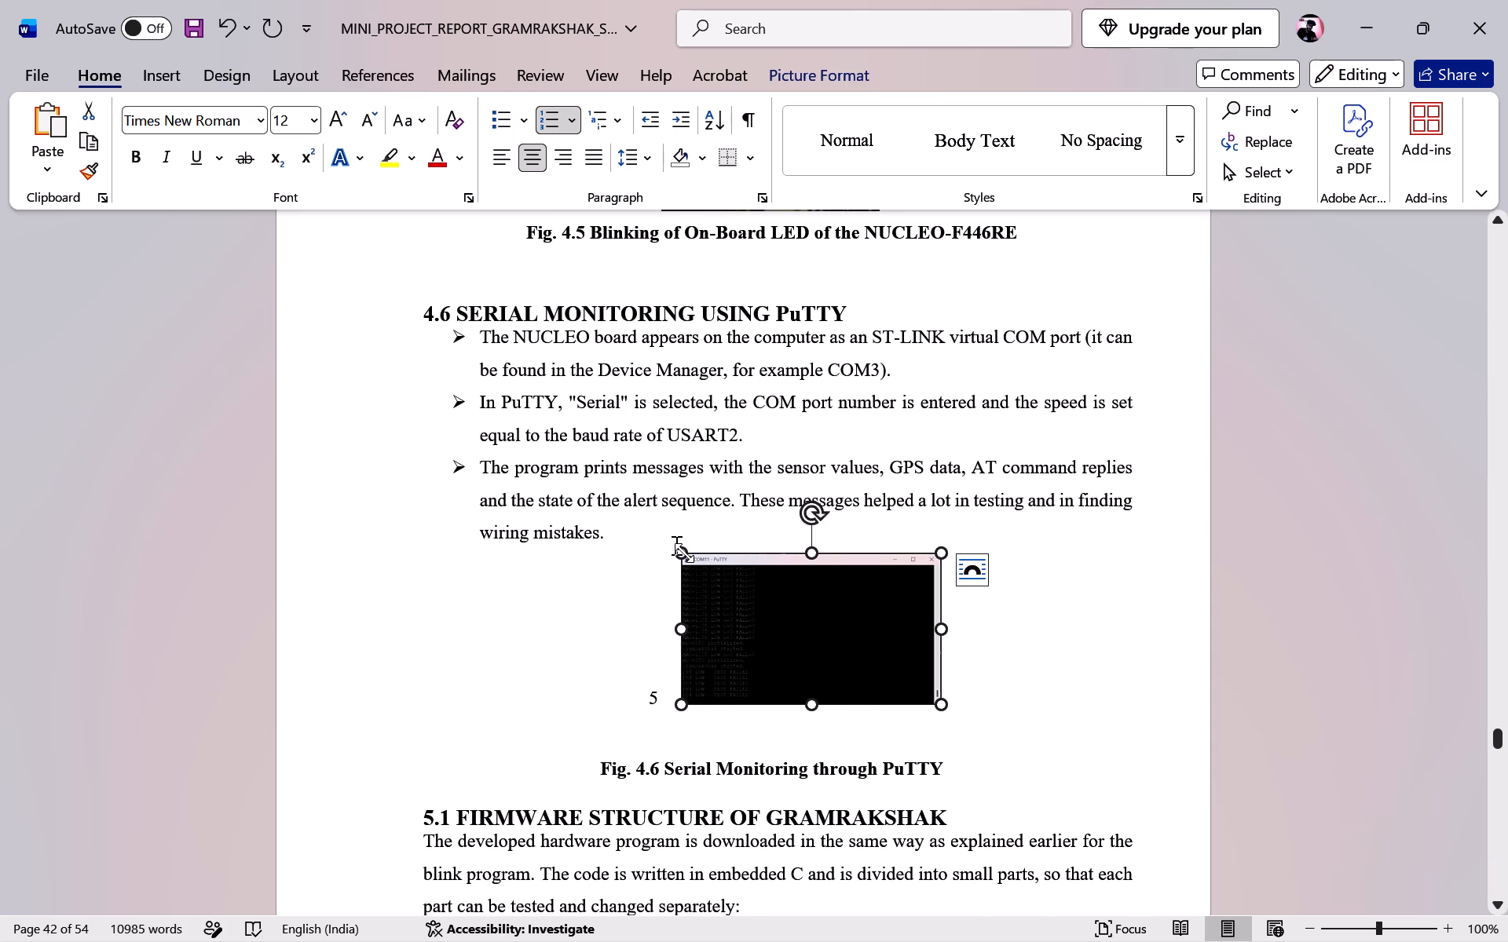
left_click_drag(684, 553, 540, 455)
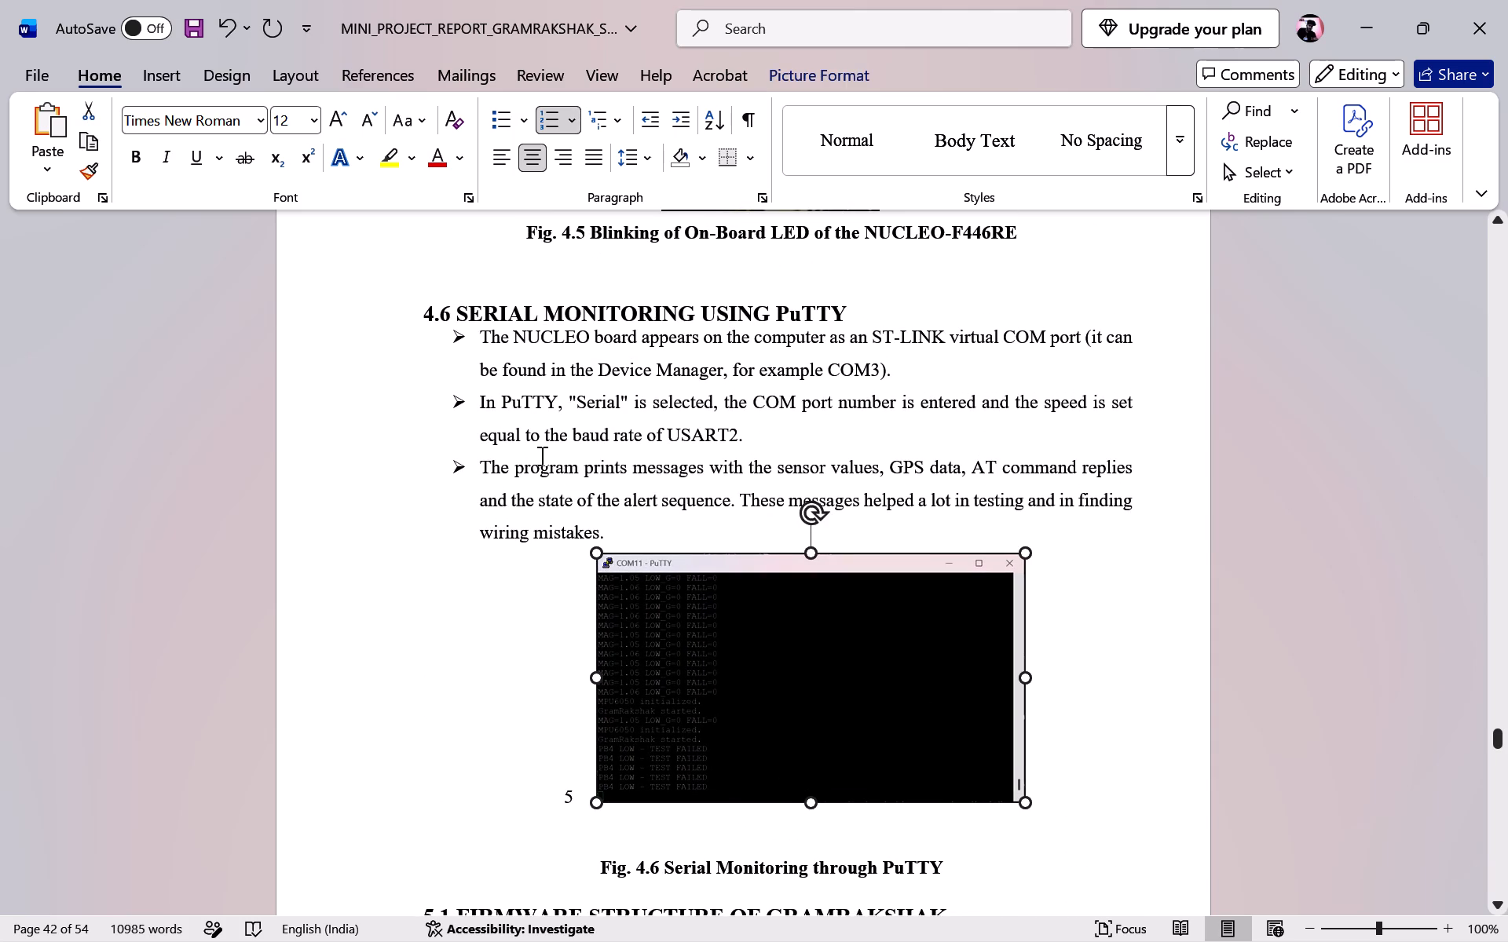
scroll(563, 608, "down", 1)
left_click(504, 406)
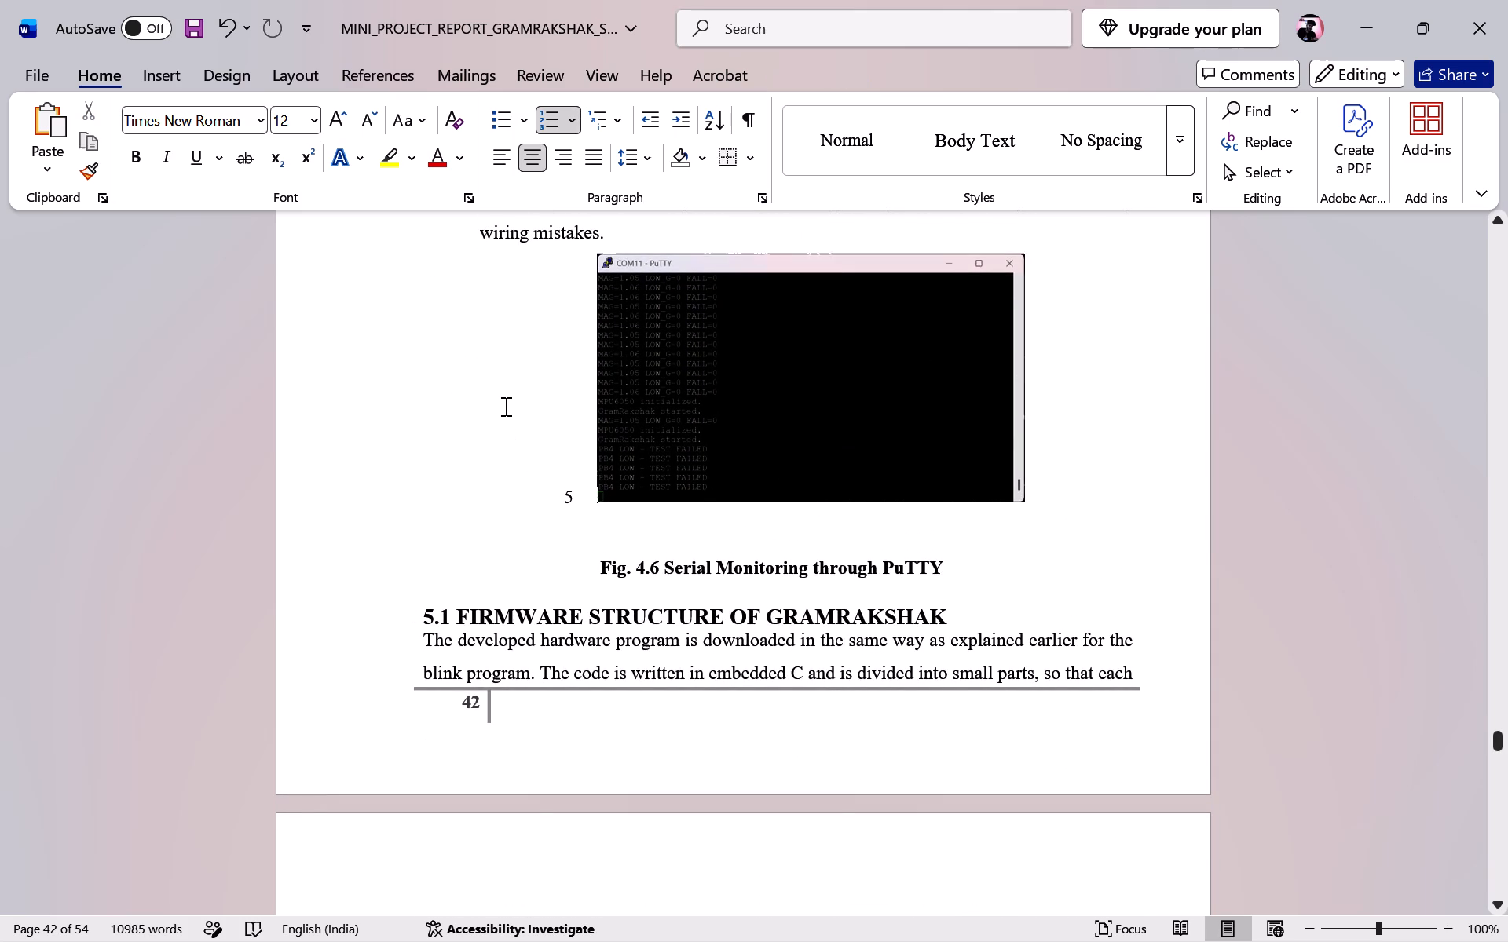
left_click(457, 608)
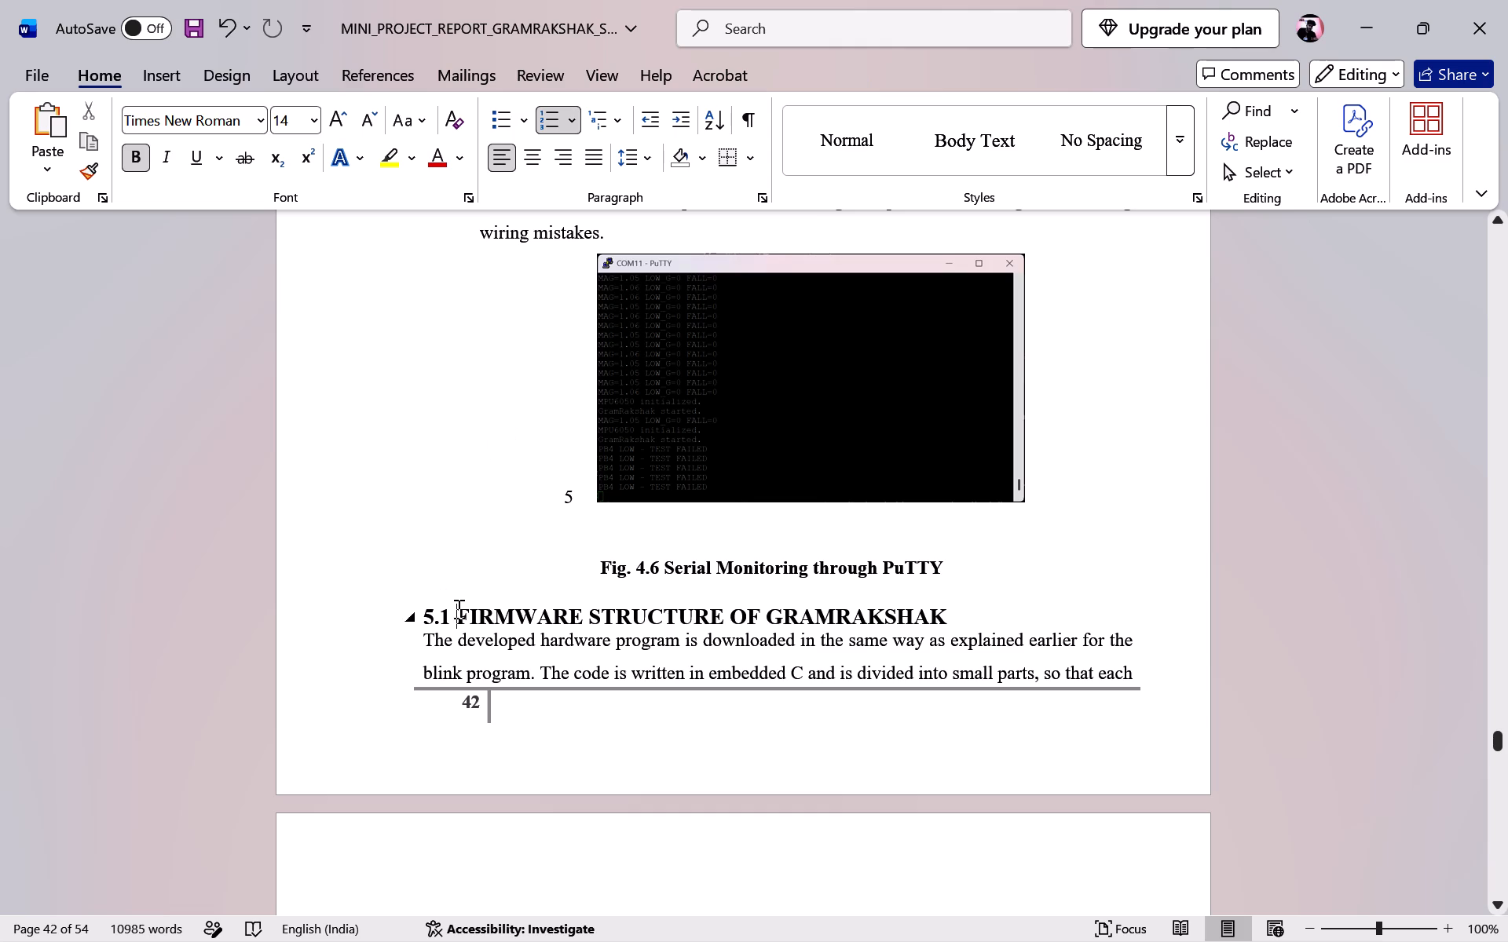
left_click(701, 304)
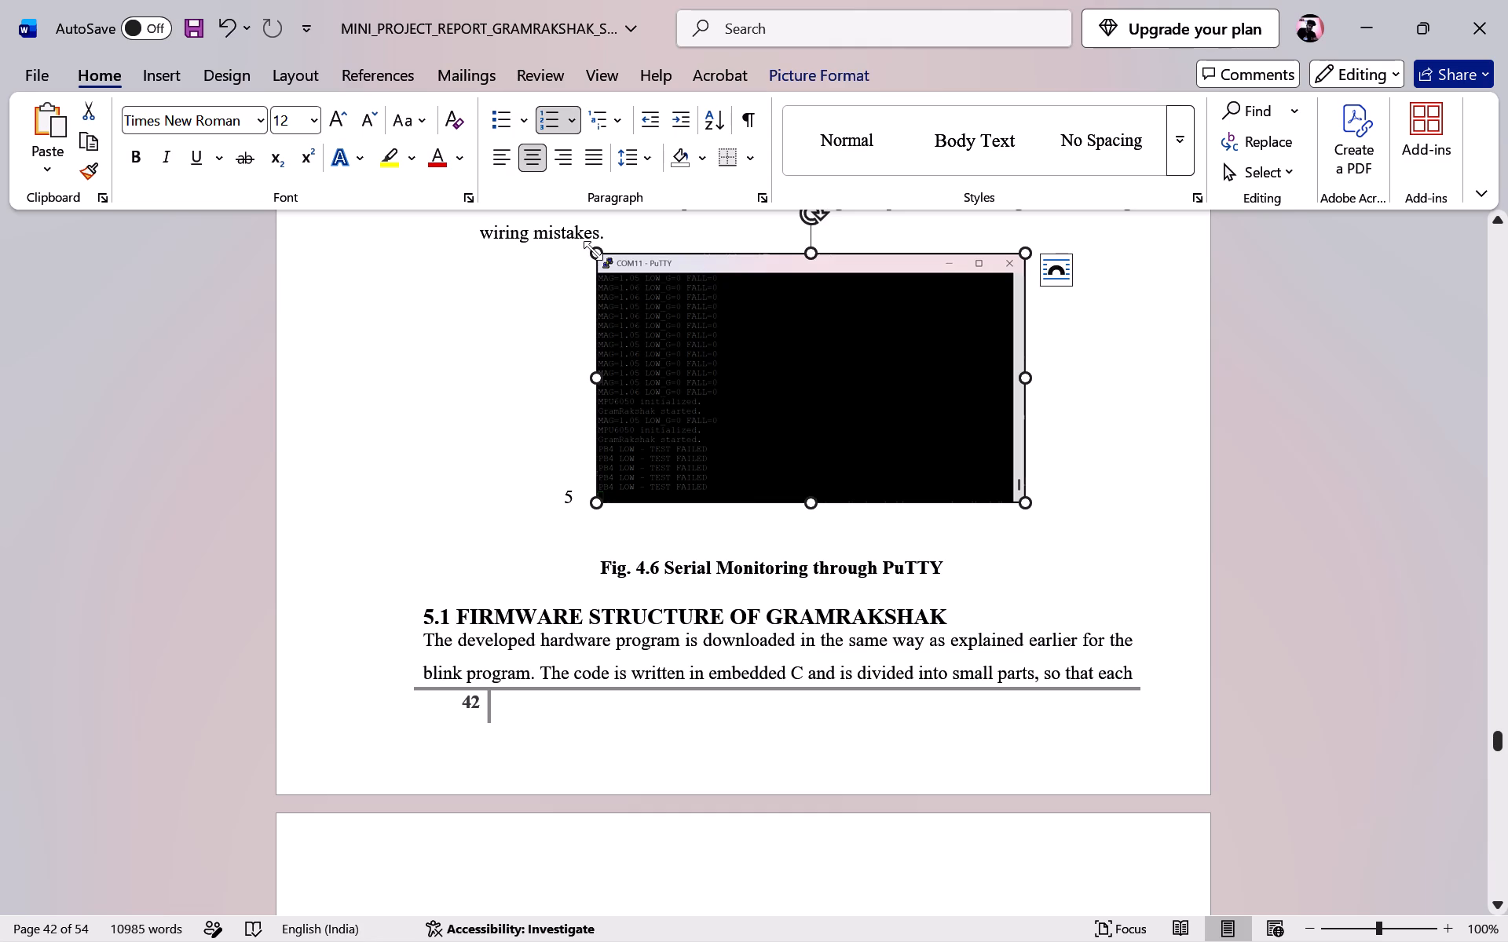
left_click_drag(593, 250, 551, 228)
left_click_drag(551, 228, 532, 224)
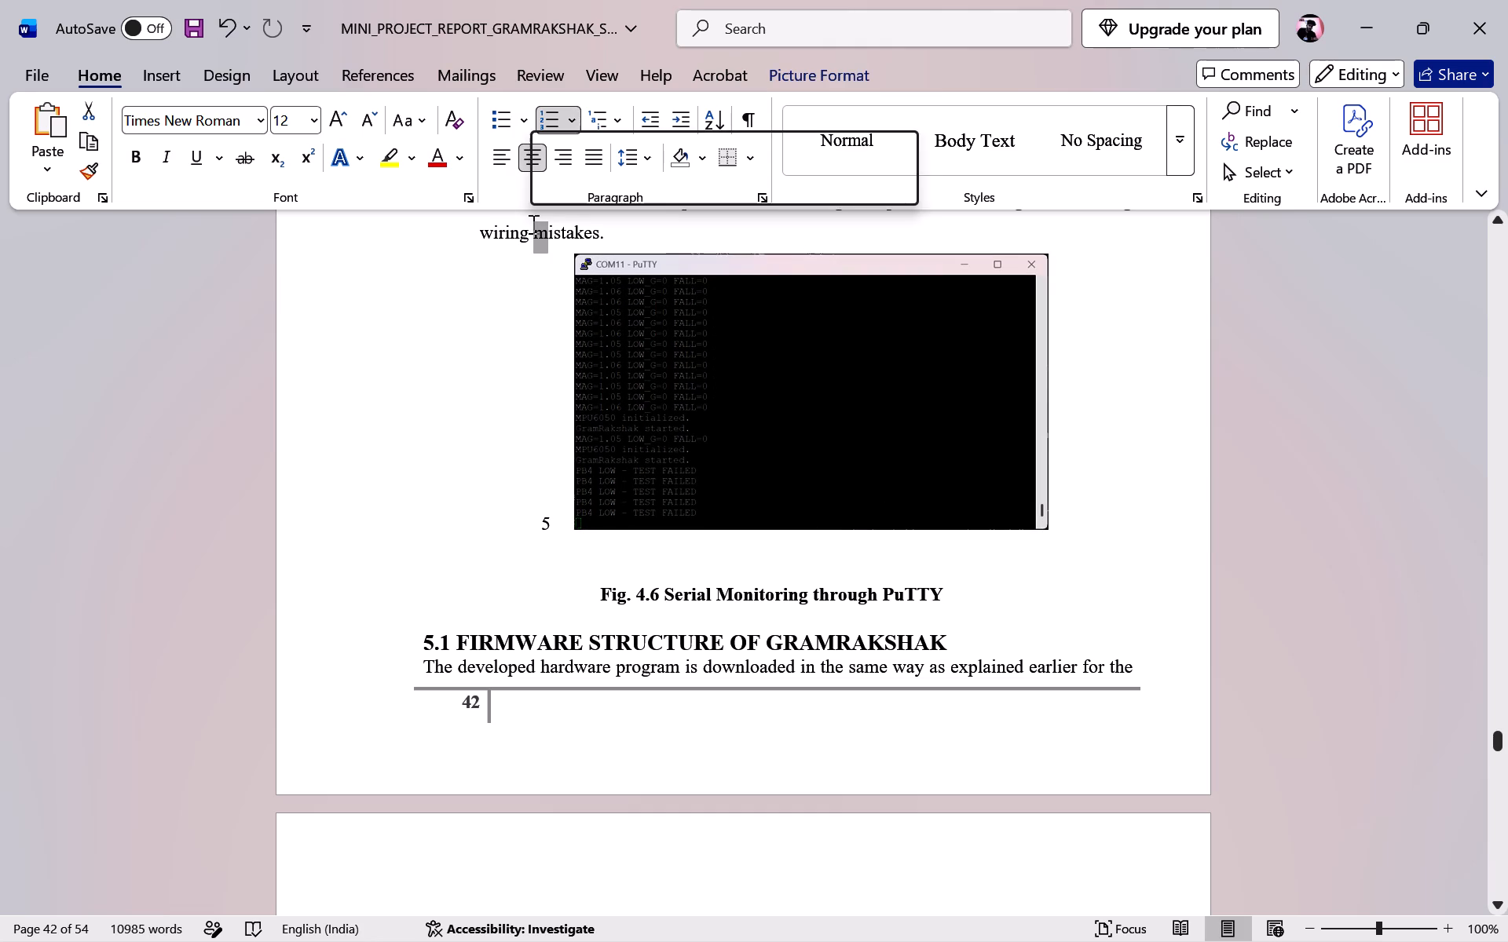
left_click(526, 348)
scroll(526, 348, "up", 1)
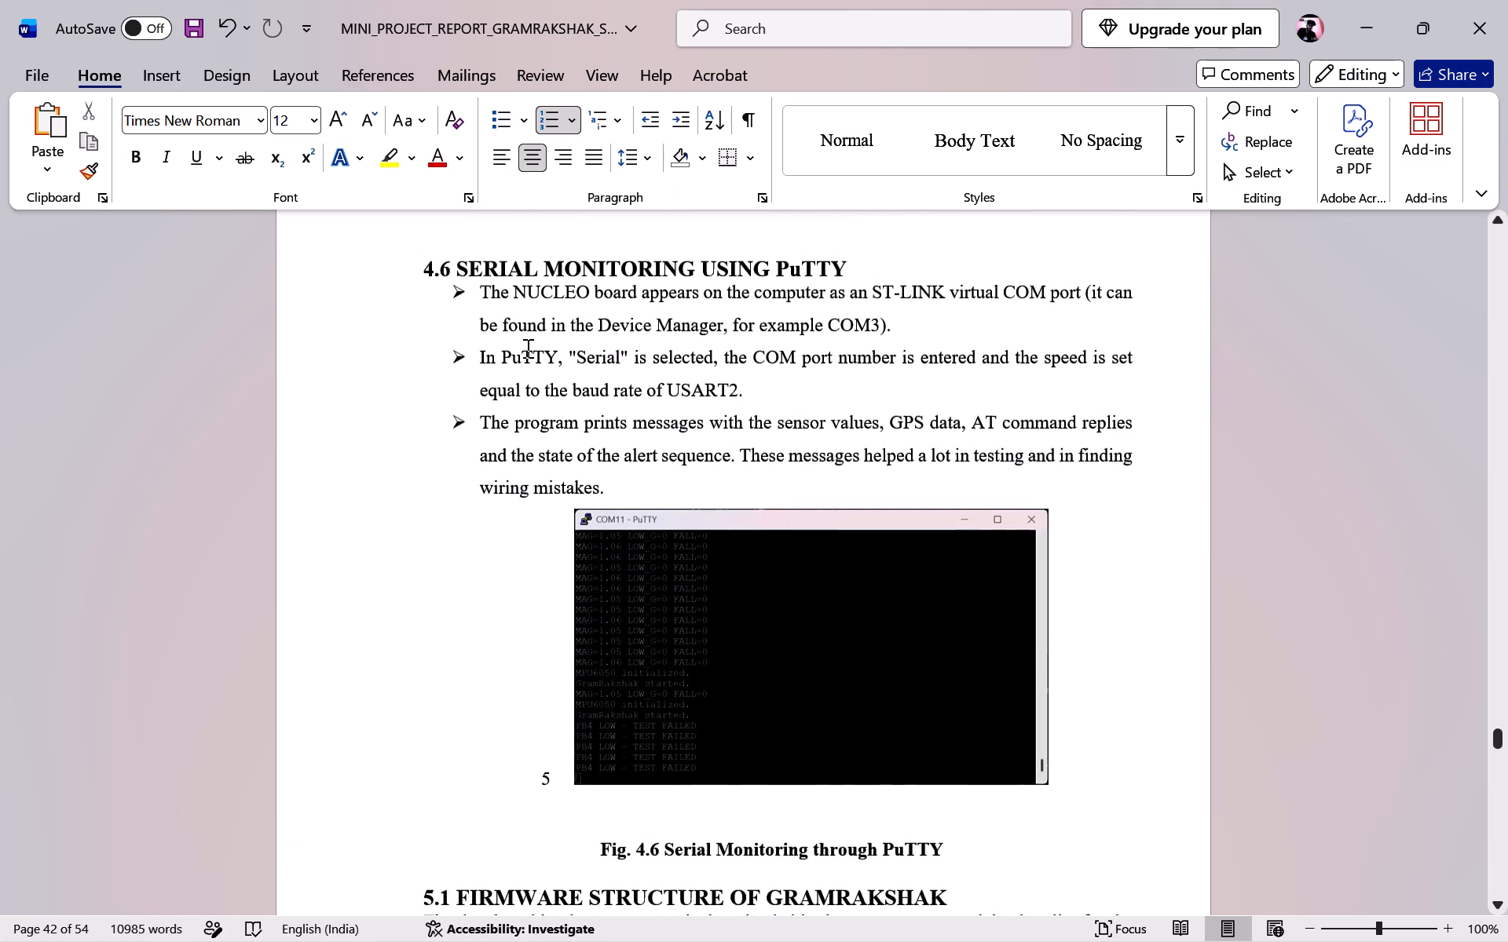
Insert two blank lines between the Fig. 4.6 caption and the Firmware Structure of GramRakshak heading.
scroll(526, 348, "down", 1)
left_click(416, 764)
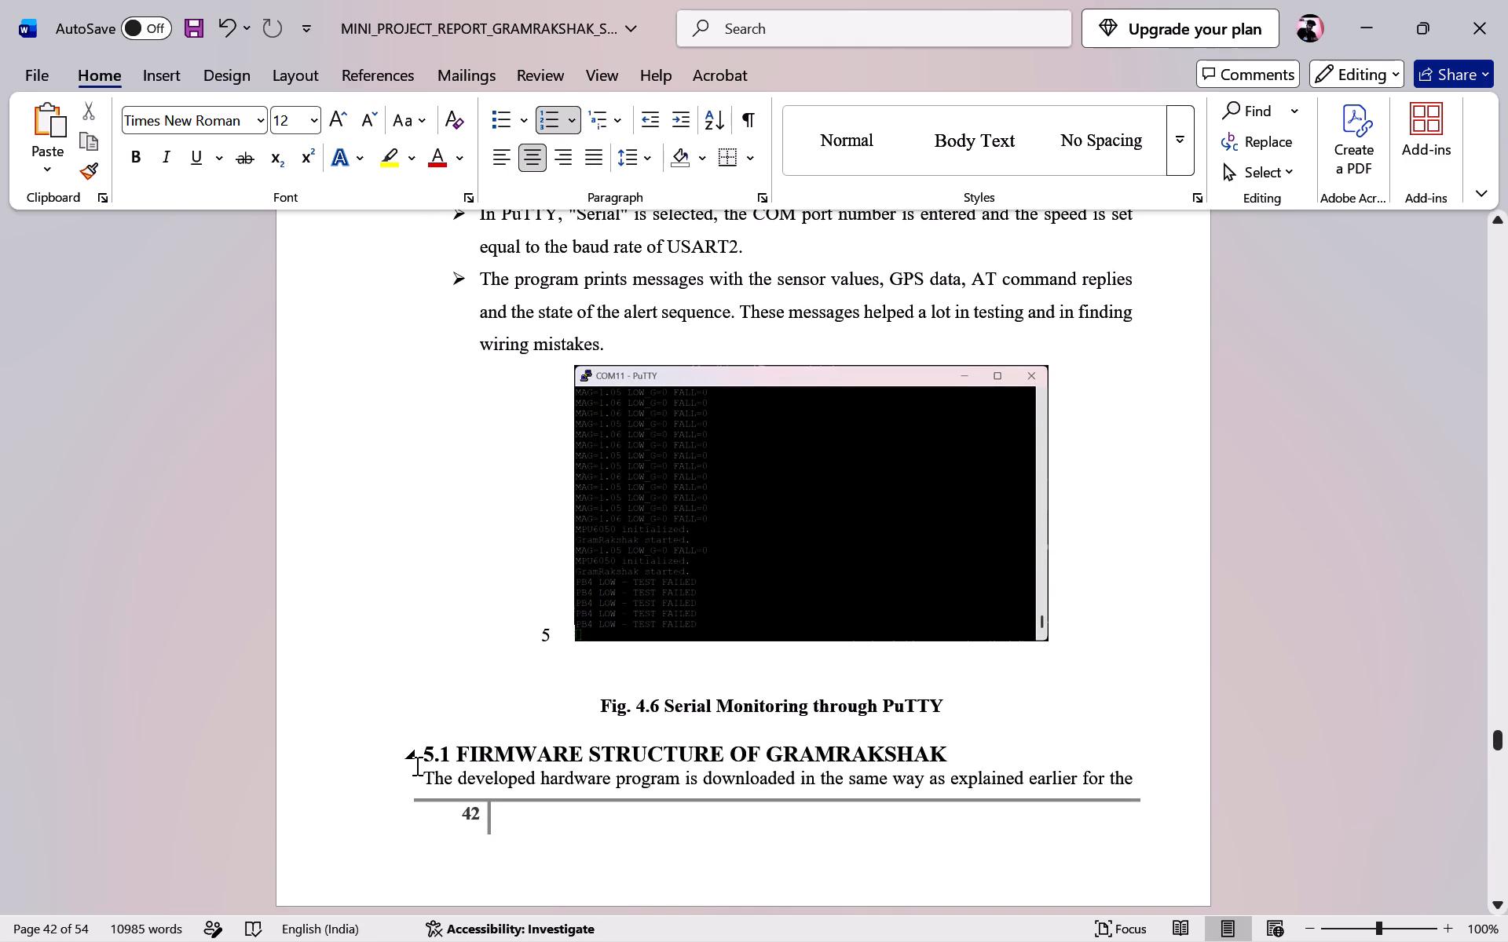
key("Left")
key("Left")
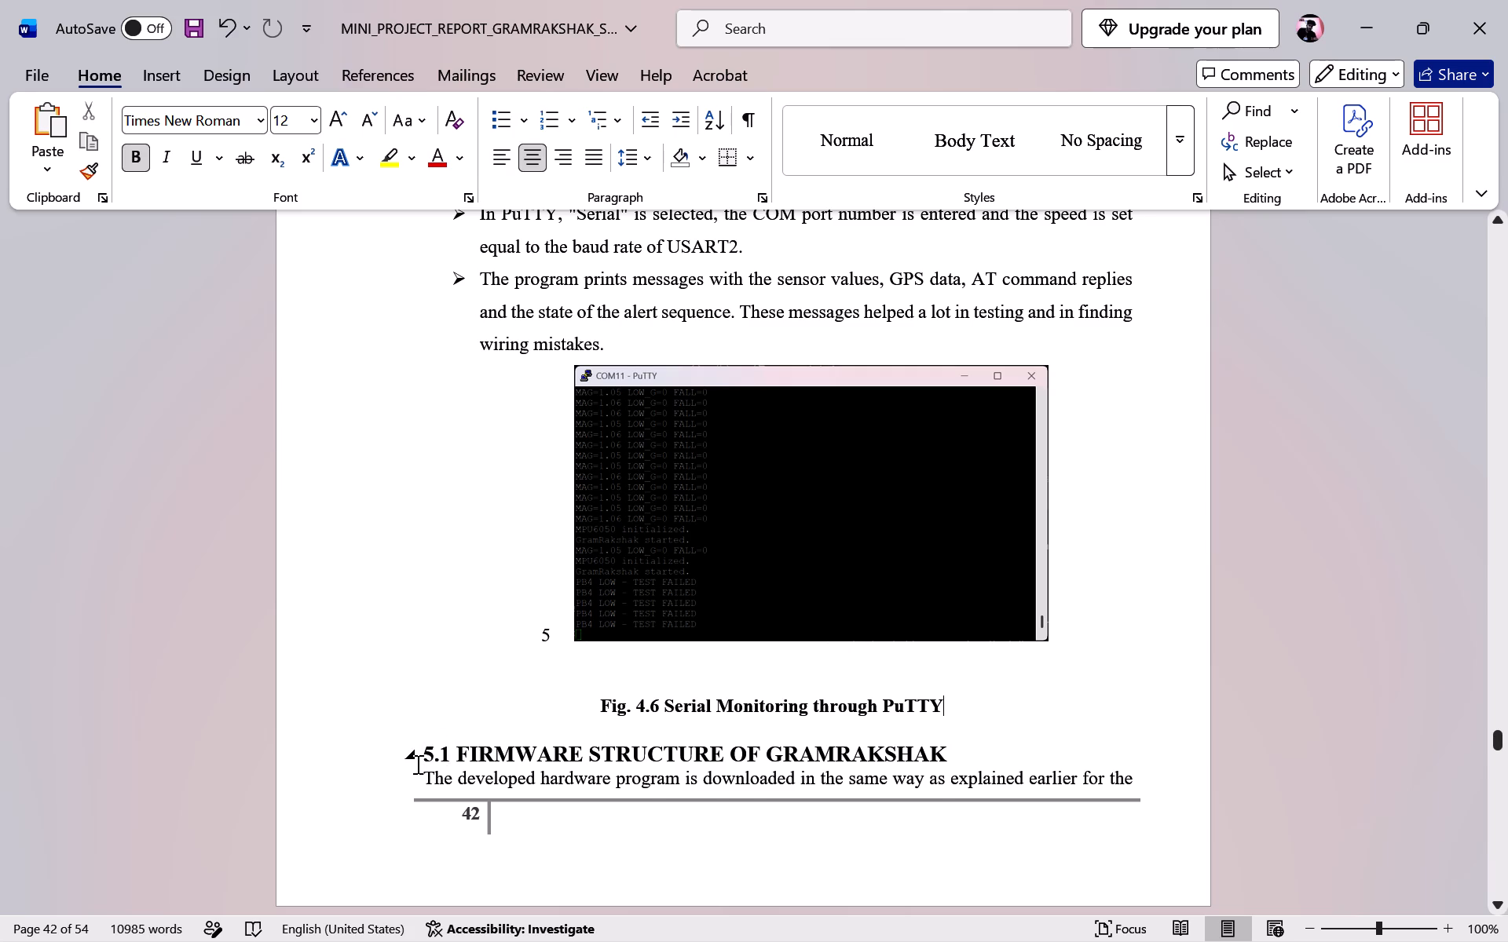
key("Return")
key("Return")
Delete the highlighted flowchart placeholder and the Fig. 4.7 Flowchart of the GramRakshak Firmware caption below the Fall Detection Algorithm list.
scroll(416, 764, "down", 2)
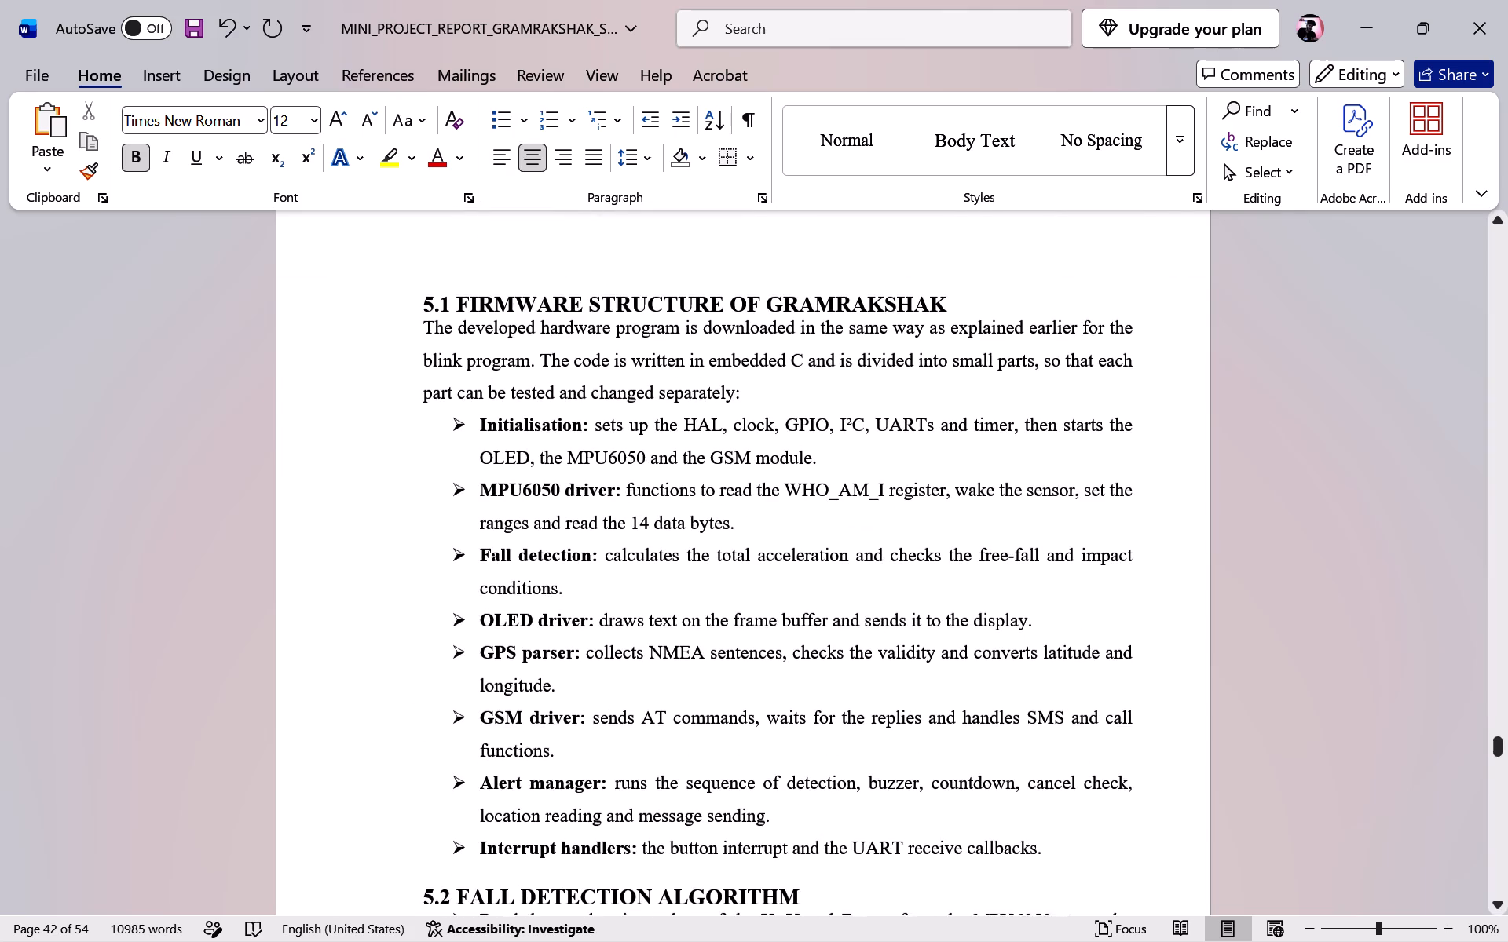
scroll(416, 764, "up", 1, "ctrl")
scroll(416, 764, "down", 2)
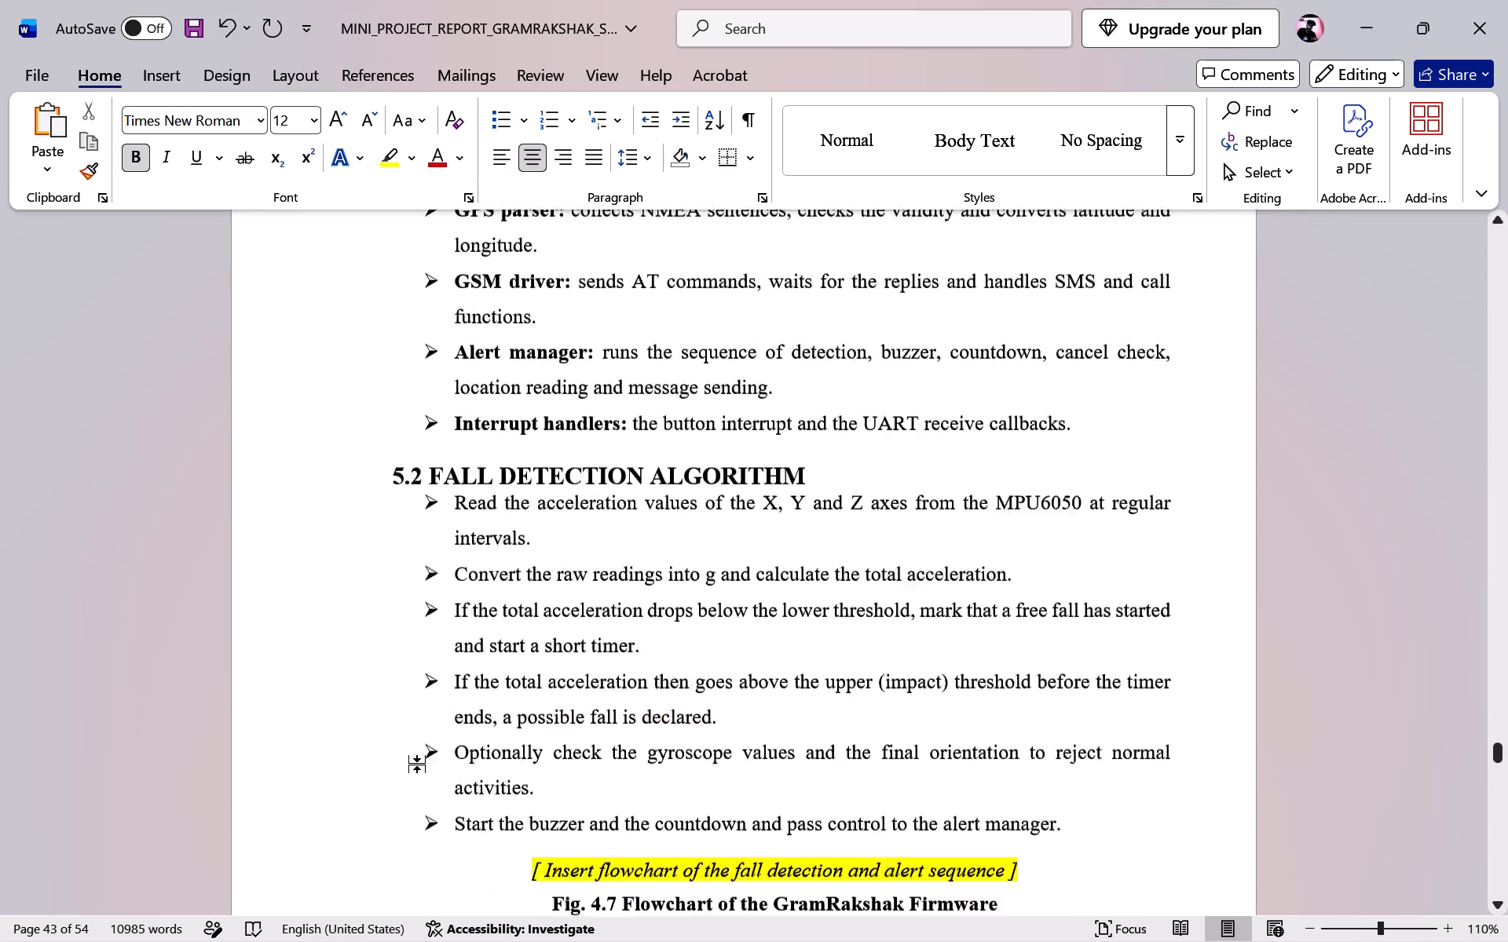
scroll(416, 764, "down", 1)
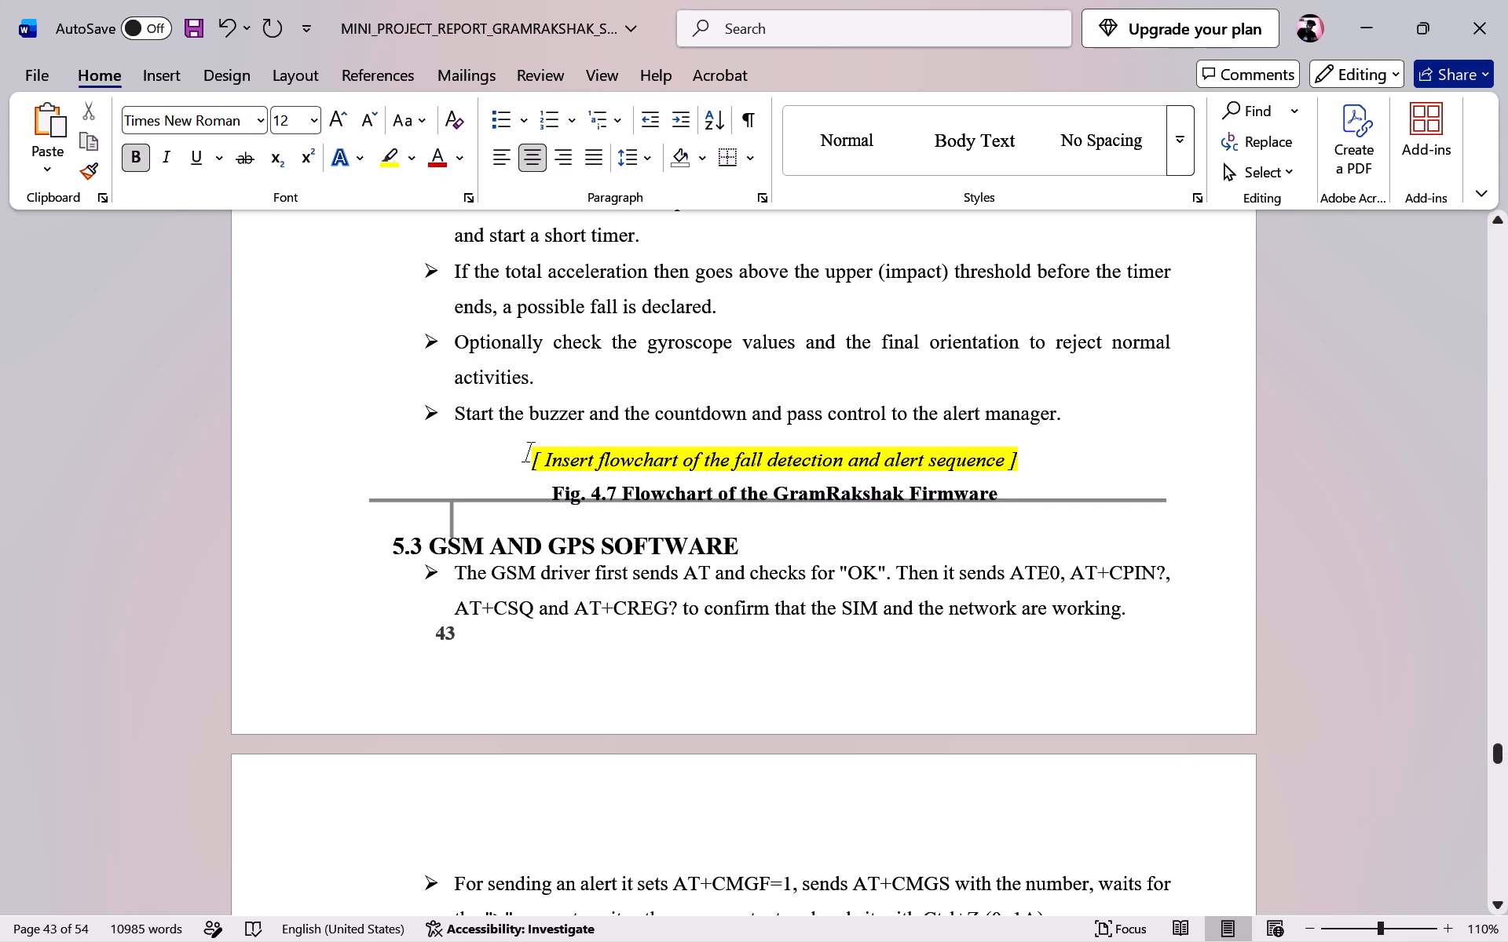
left_click_drag(529, 453, 1046, 511)
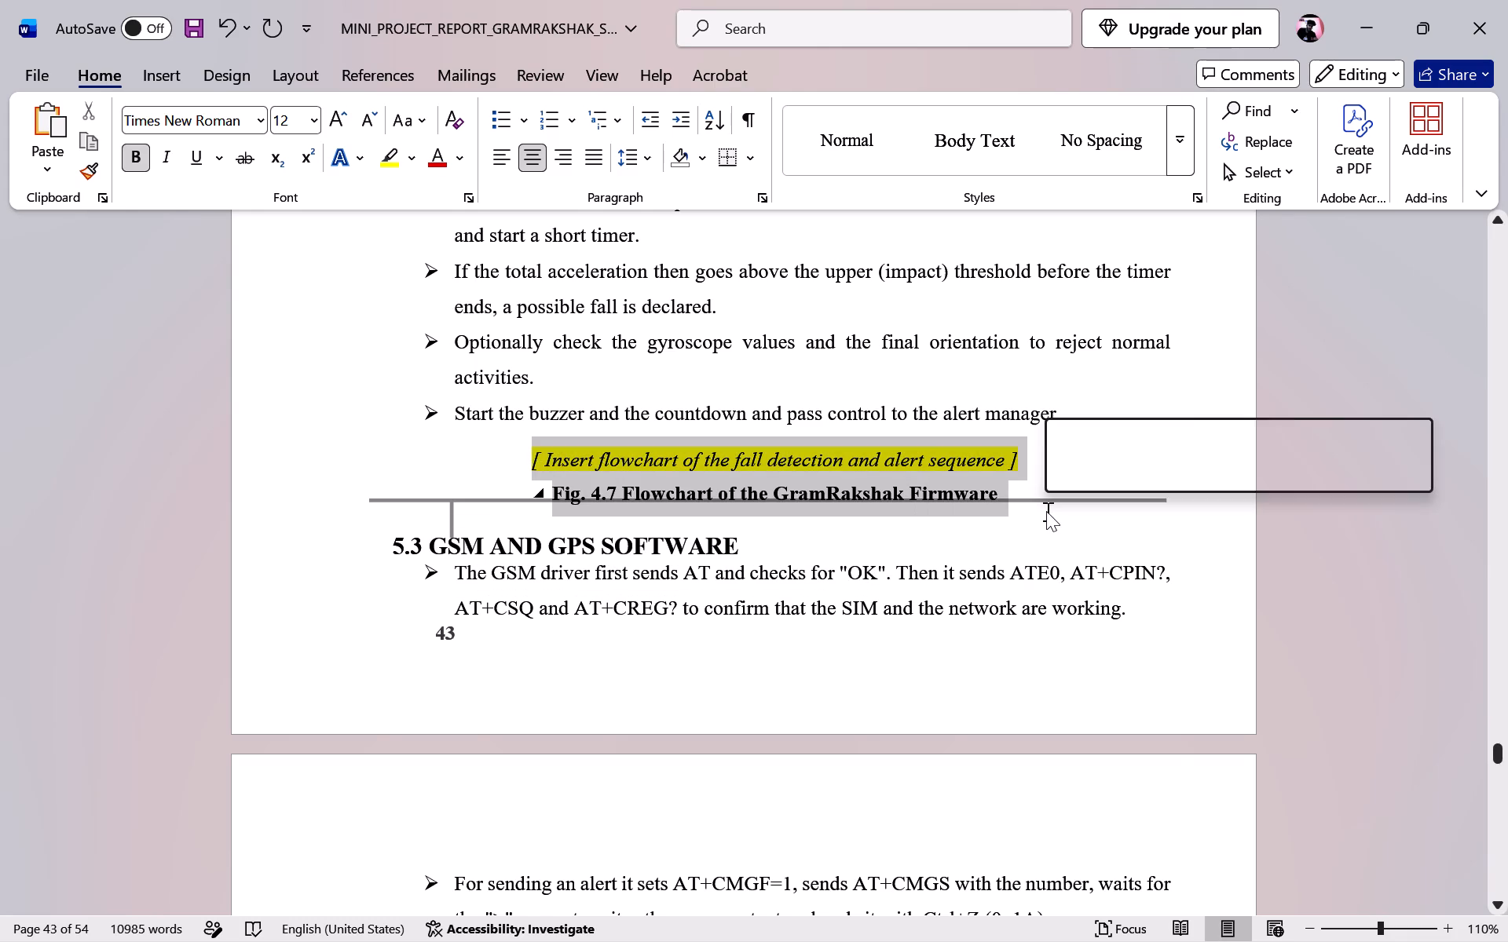
key("BackSpace")
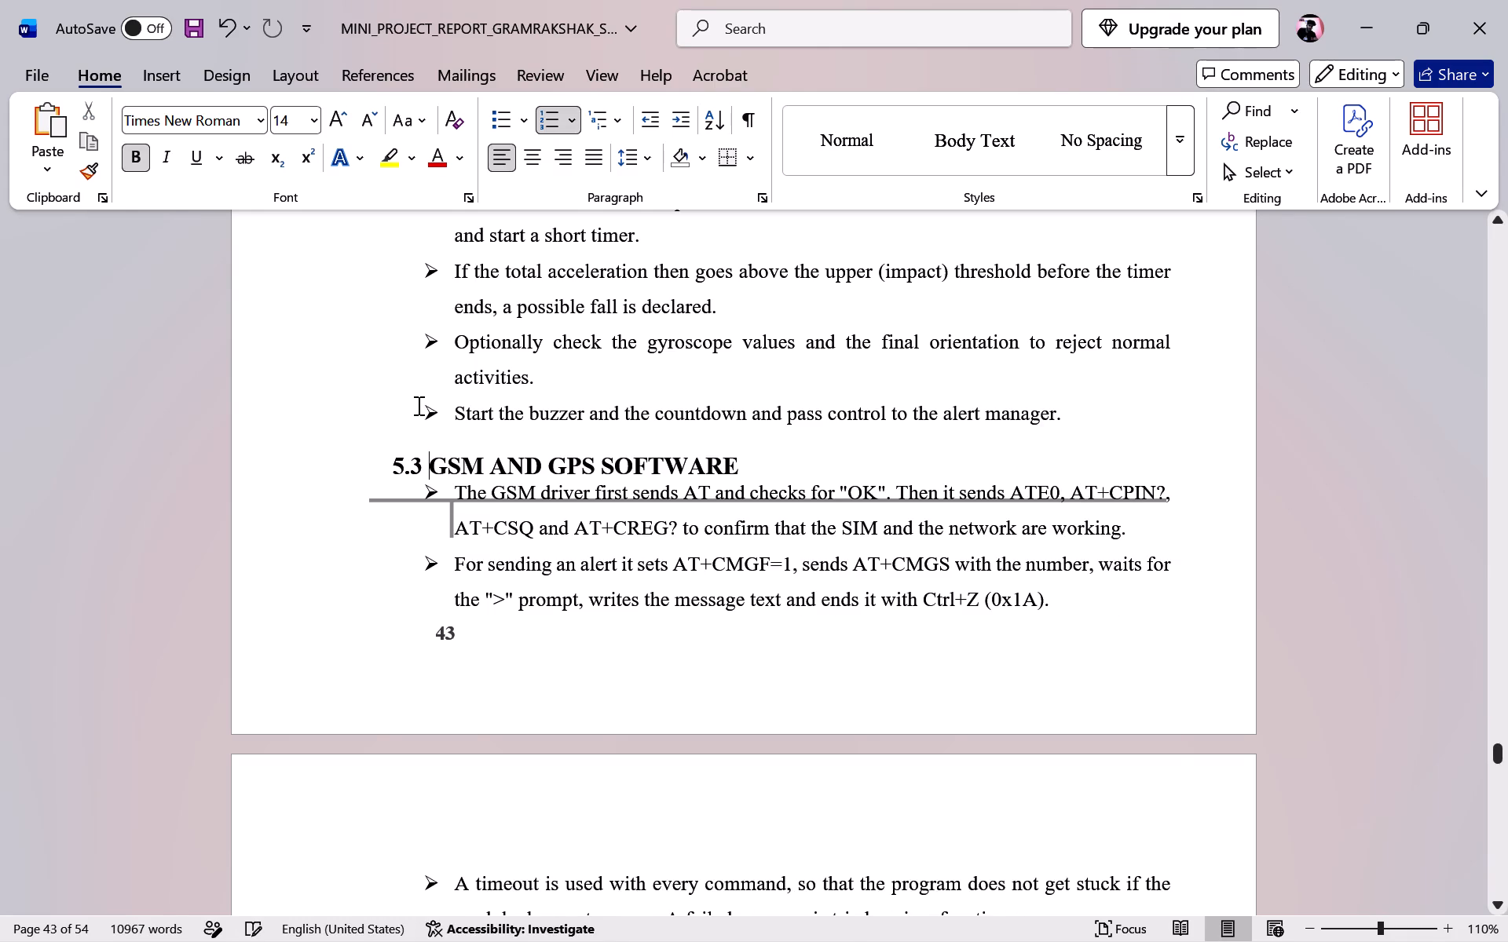
Insert blank lines after the last Fall Detection Algorithm bullet, pushing the GSM and GPS Software heading onto the next page.
key("Left")
key("Left")
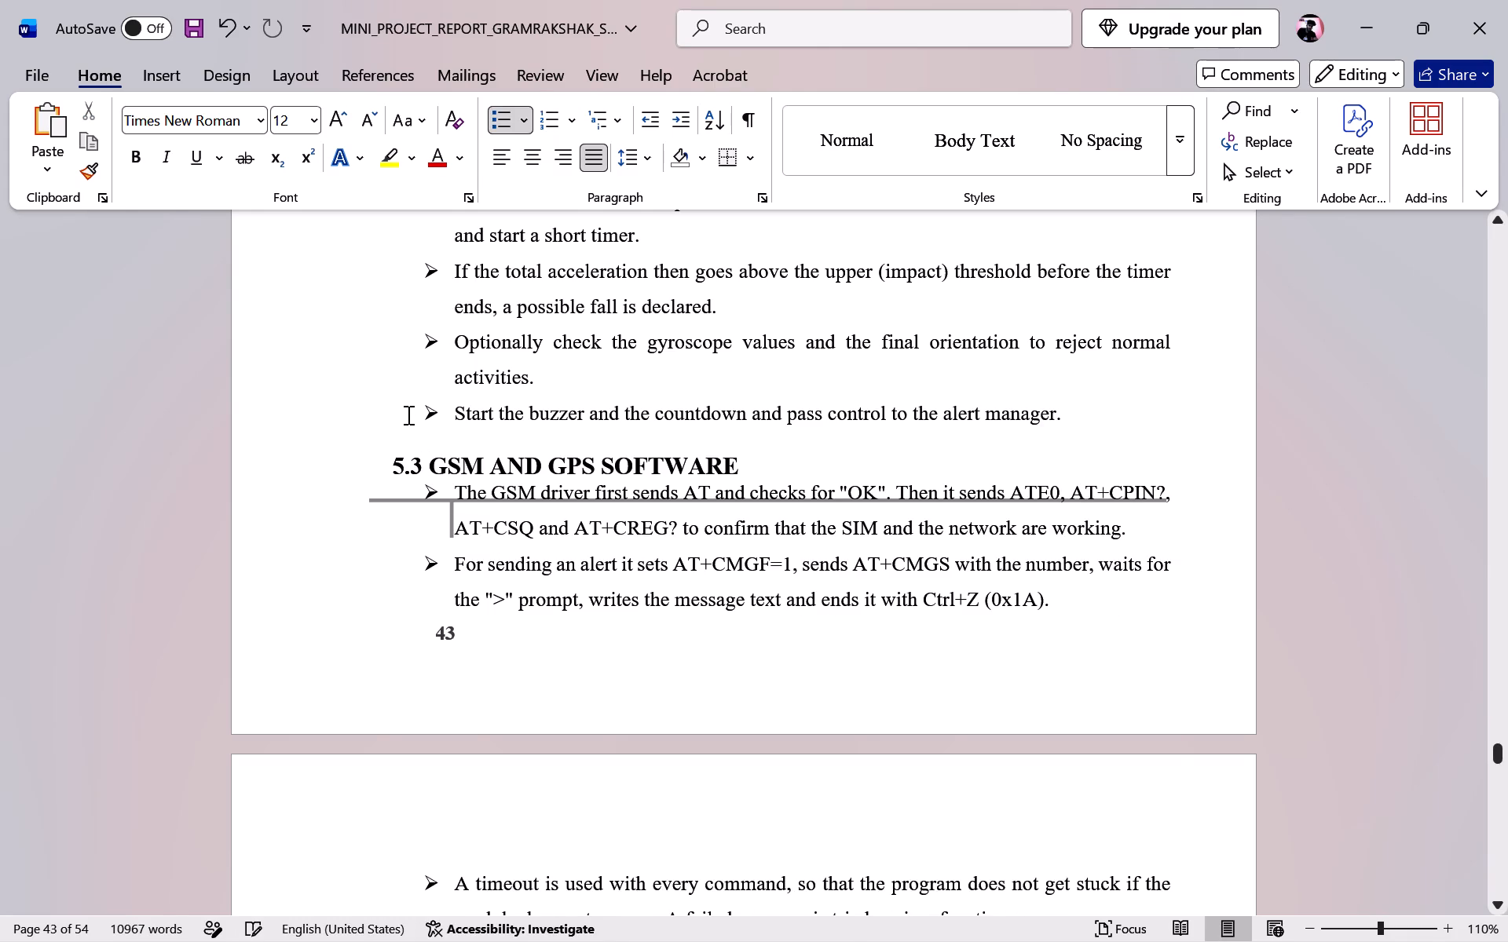
key("Return")
key("Return")
key("Return")
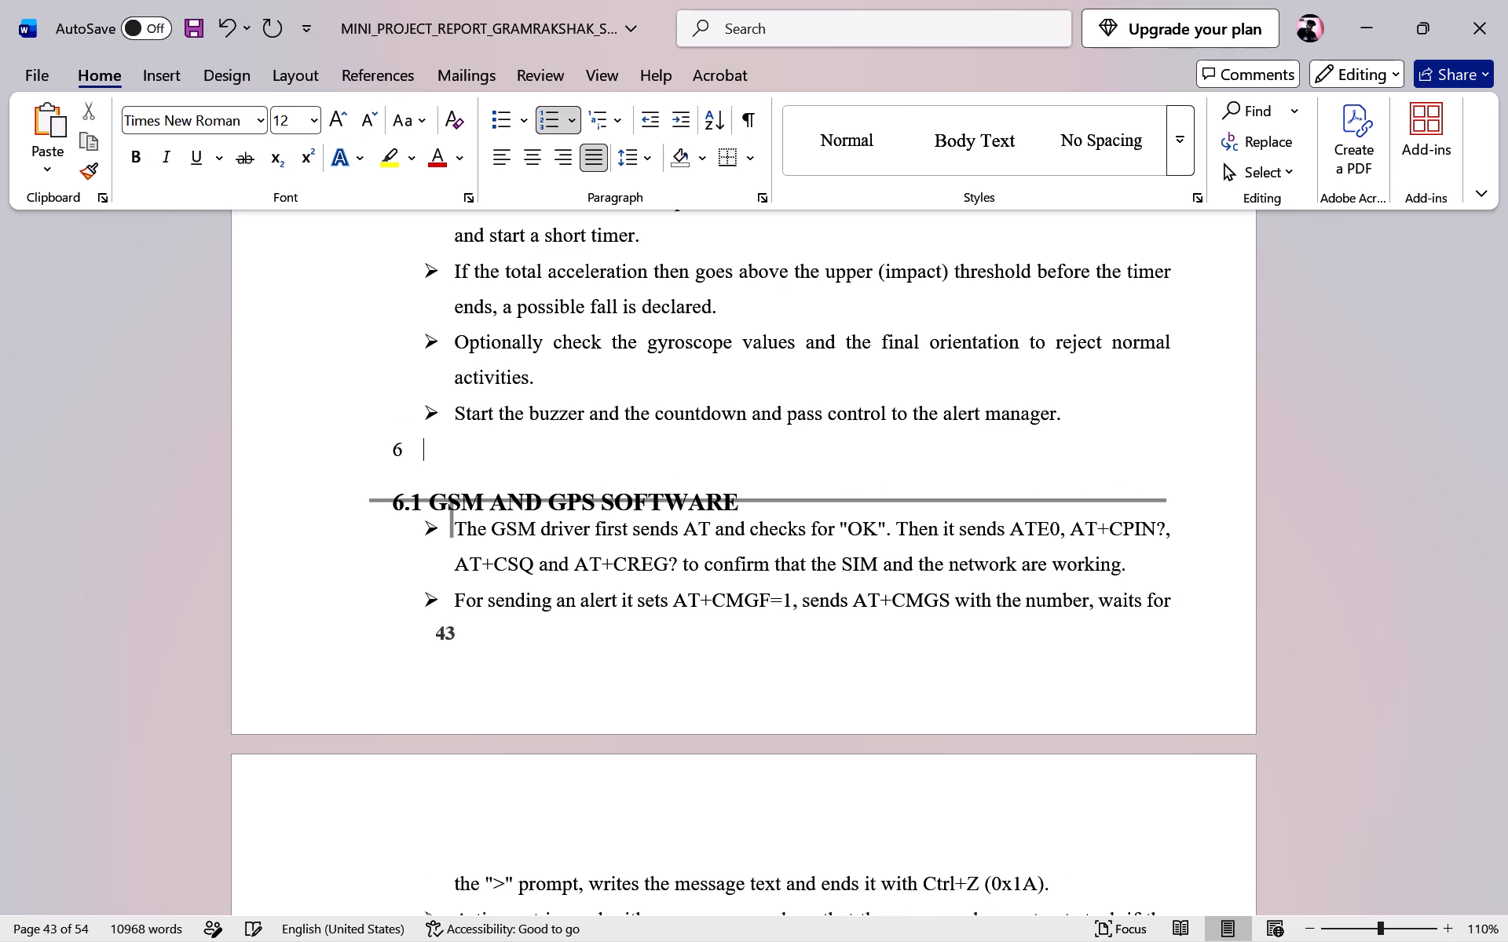
key("Return")
key("Return")
key("Return")
key("Return")
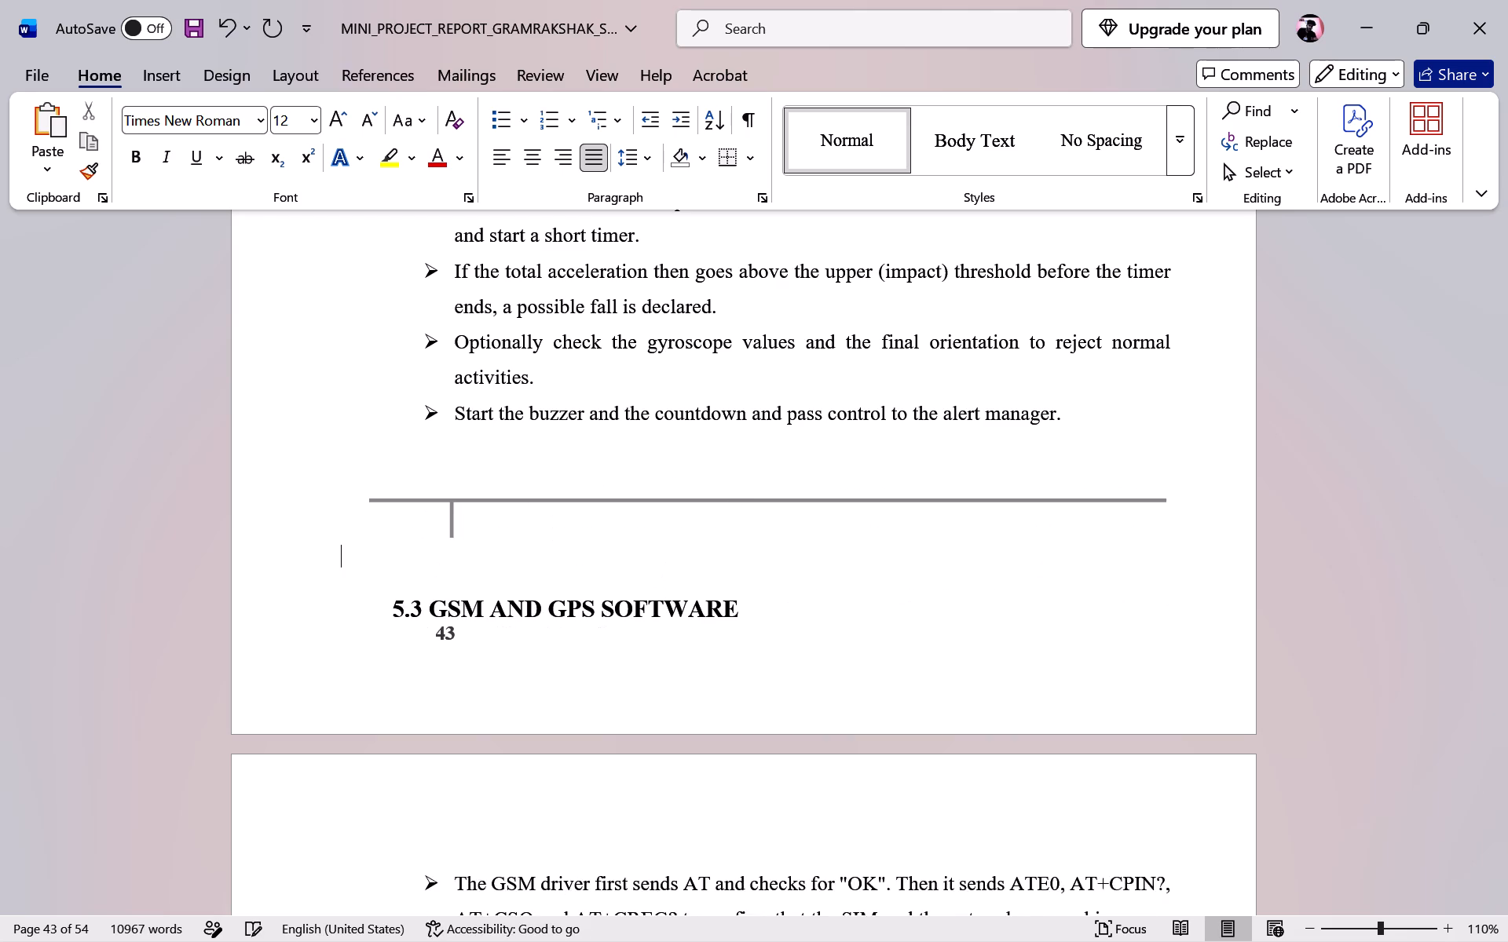
key("Return")
Review the page layout of the firmware sections, from the Fig. 4.6 screenshot through the start of chapter five.
scroll(407, 414, "down", 1)
scroll(407, 414, "up", 2)
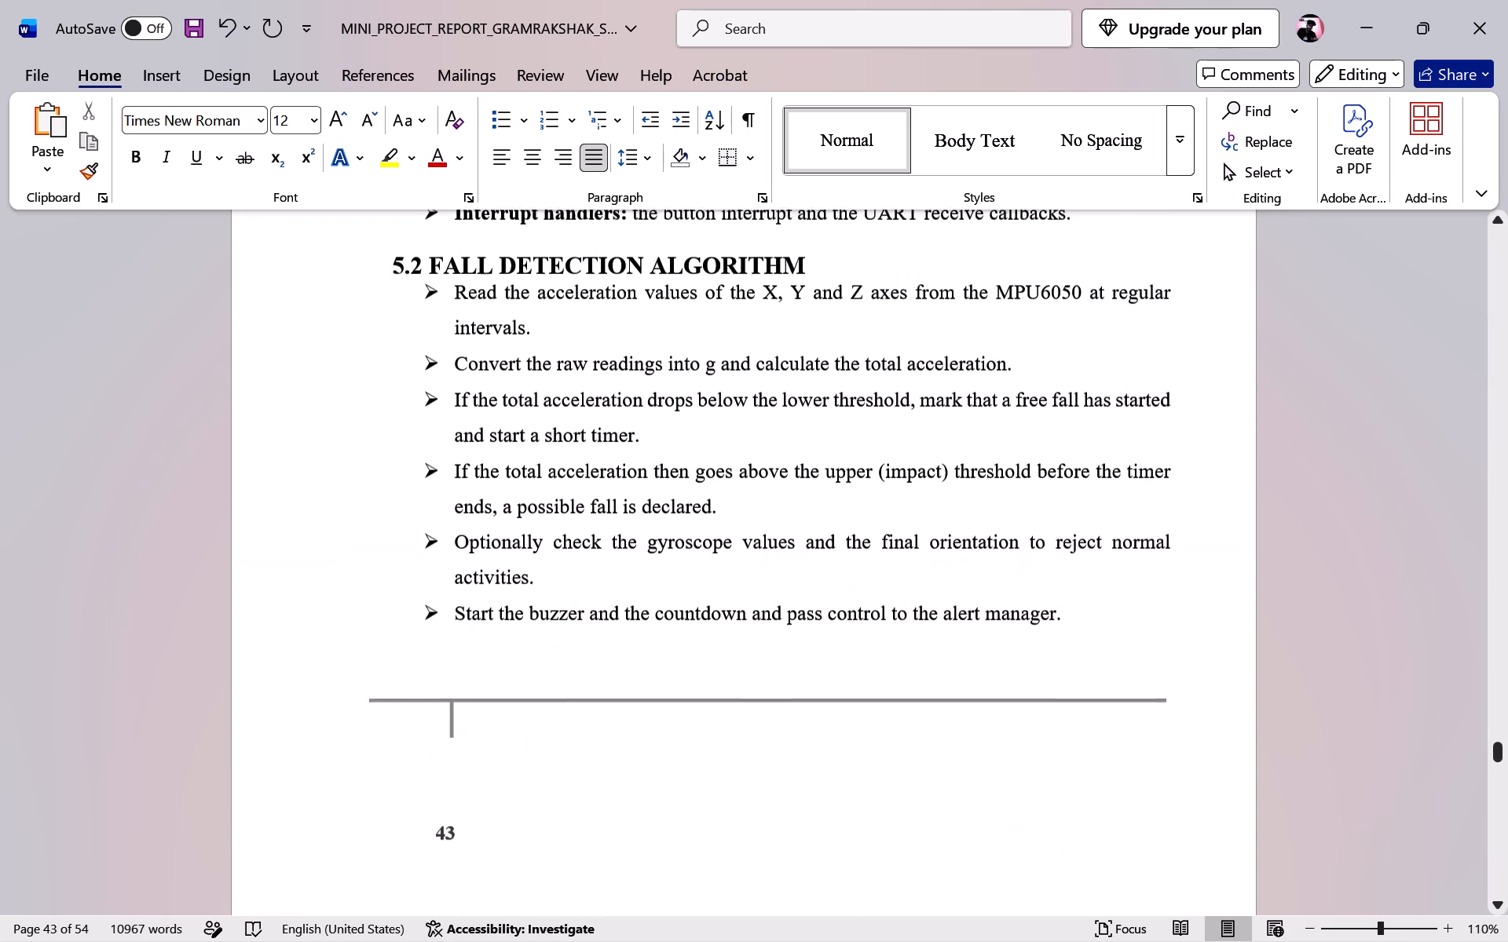
scroll(351, 371, "down", 4, "ctrl")
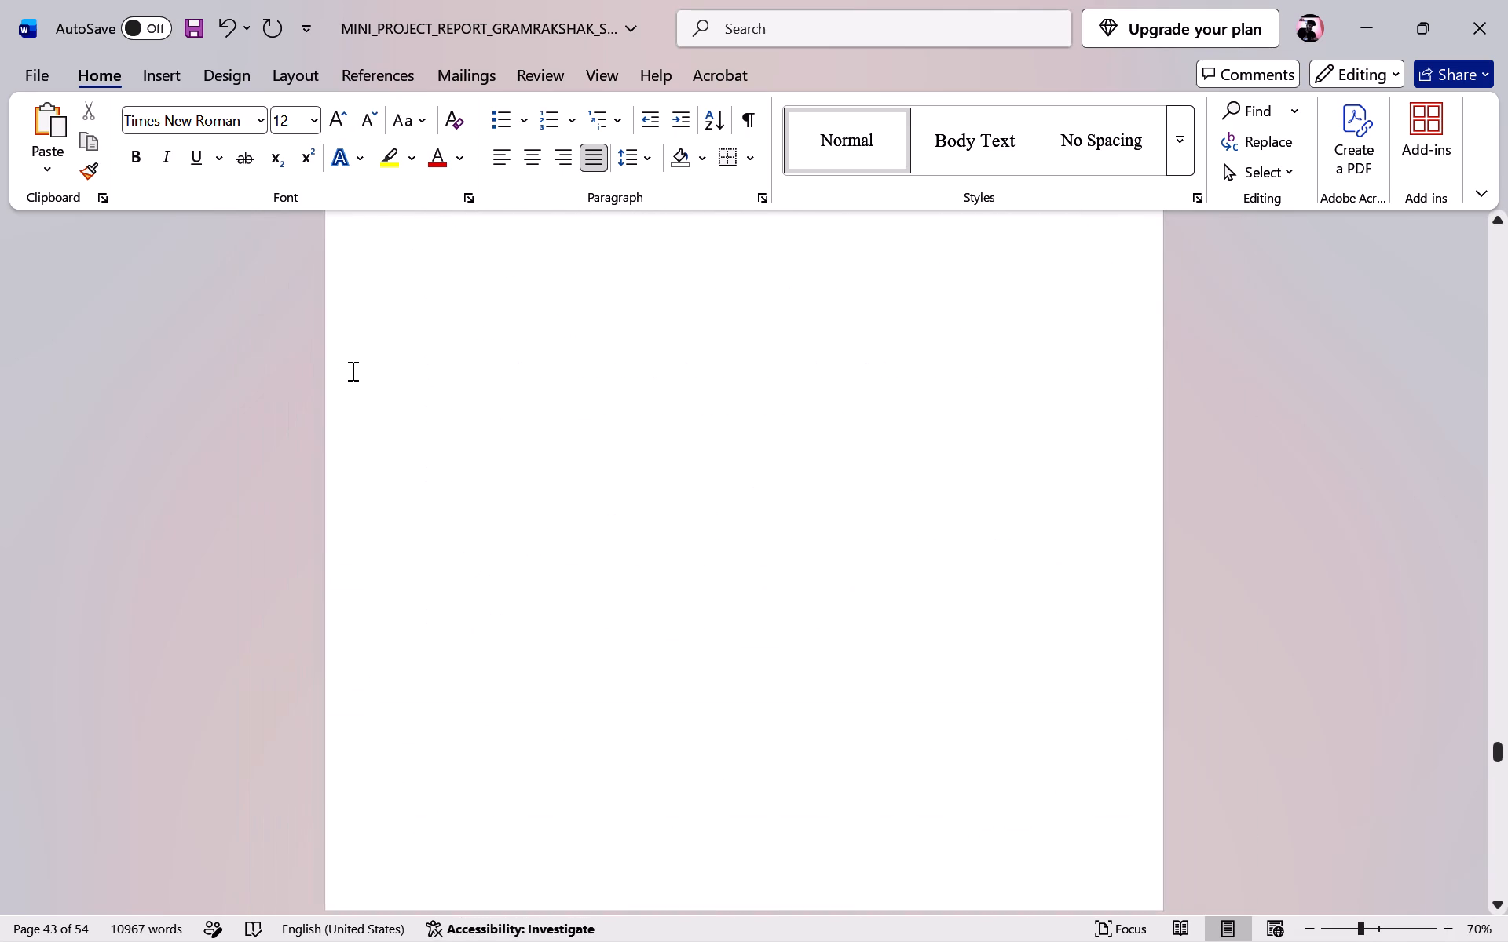
scroll(492, 498, "up", 1)
scroll(492, 498, "down", 1)
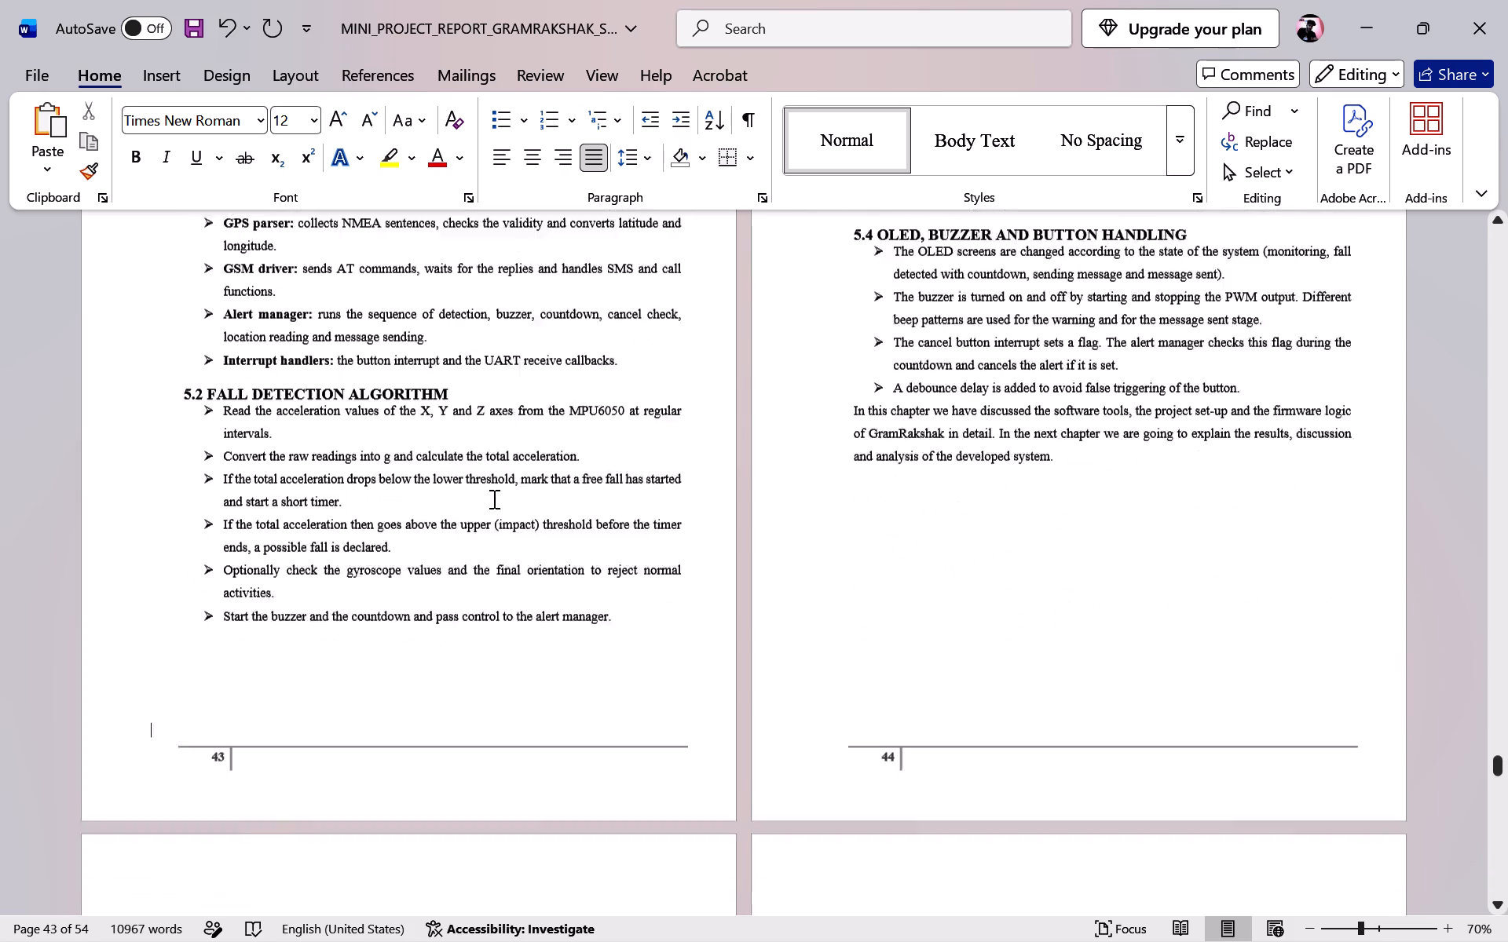
scroll(492, 498, "down", 1)
scroll(492, 498, "up", 1)
scroll(492, 498, "down", 2)
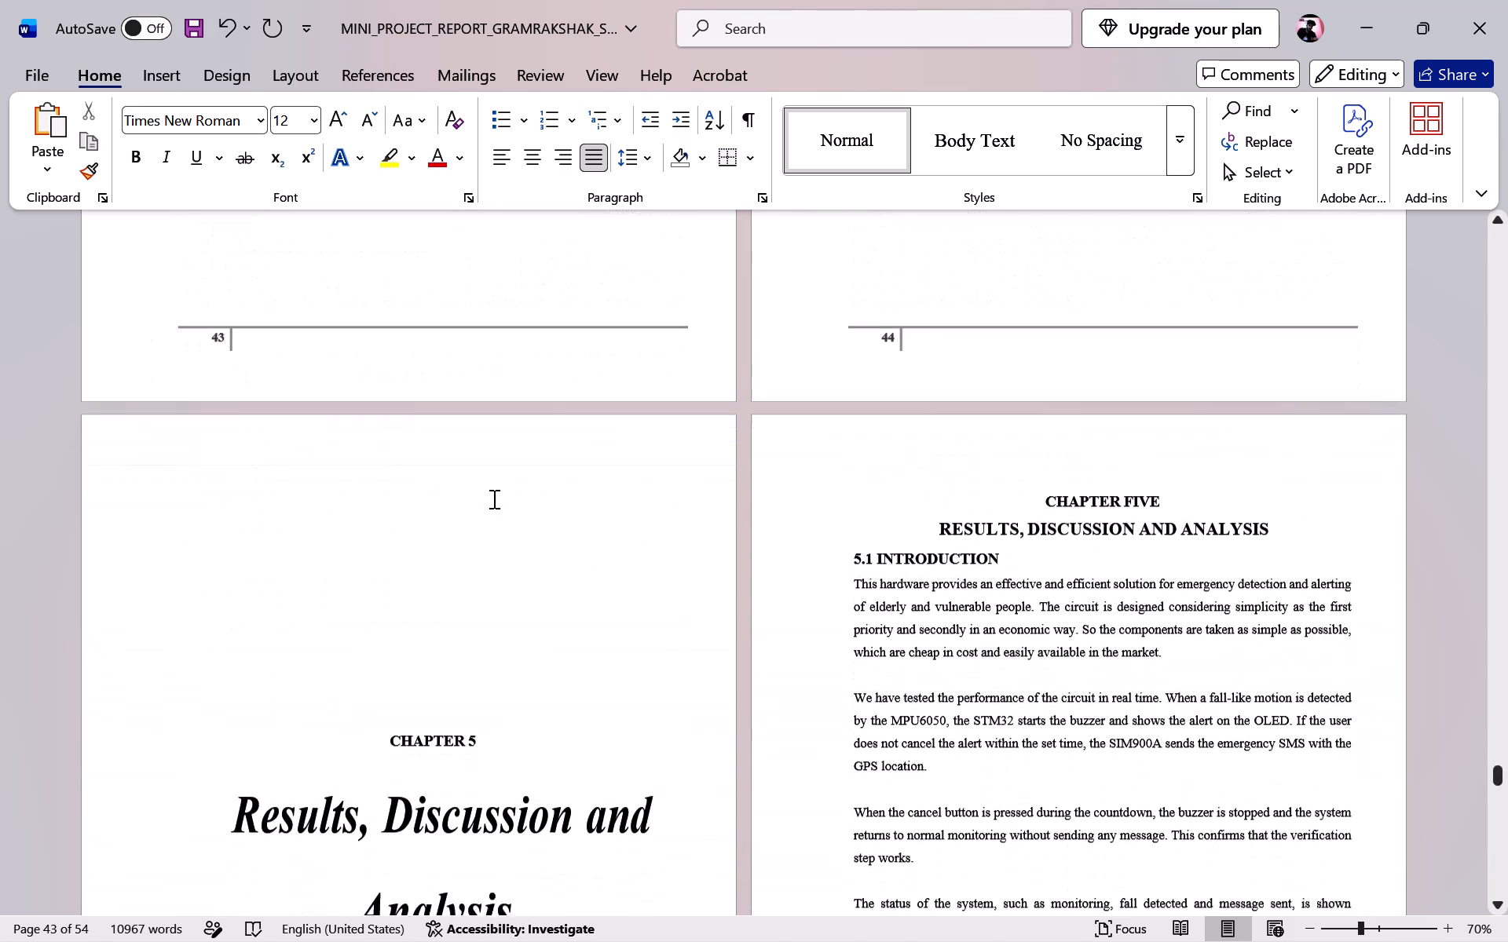
scroll(492, 498, "up", 5)
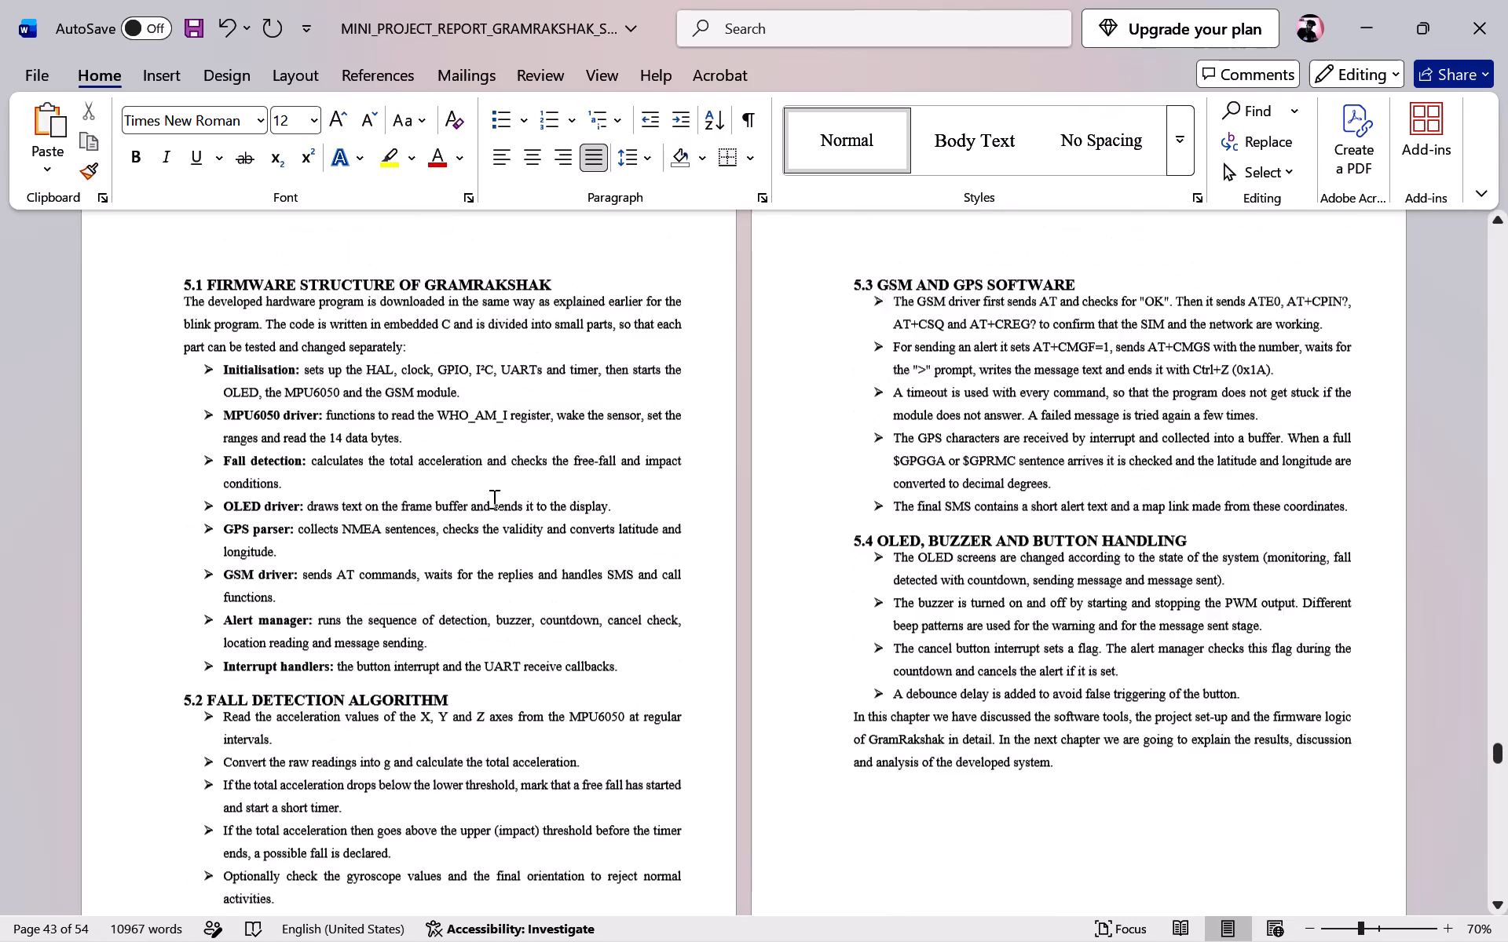
scroll(492, 498, "up", 2)
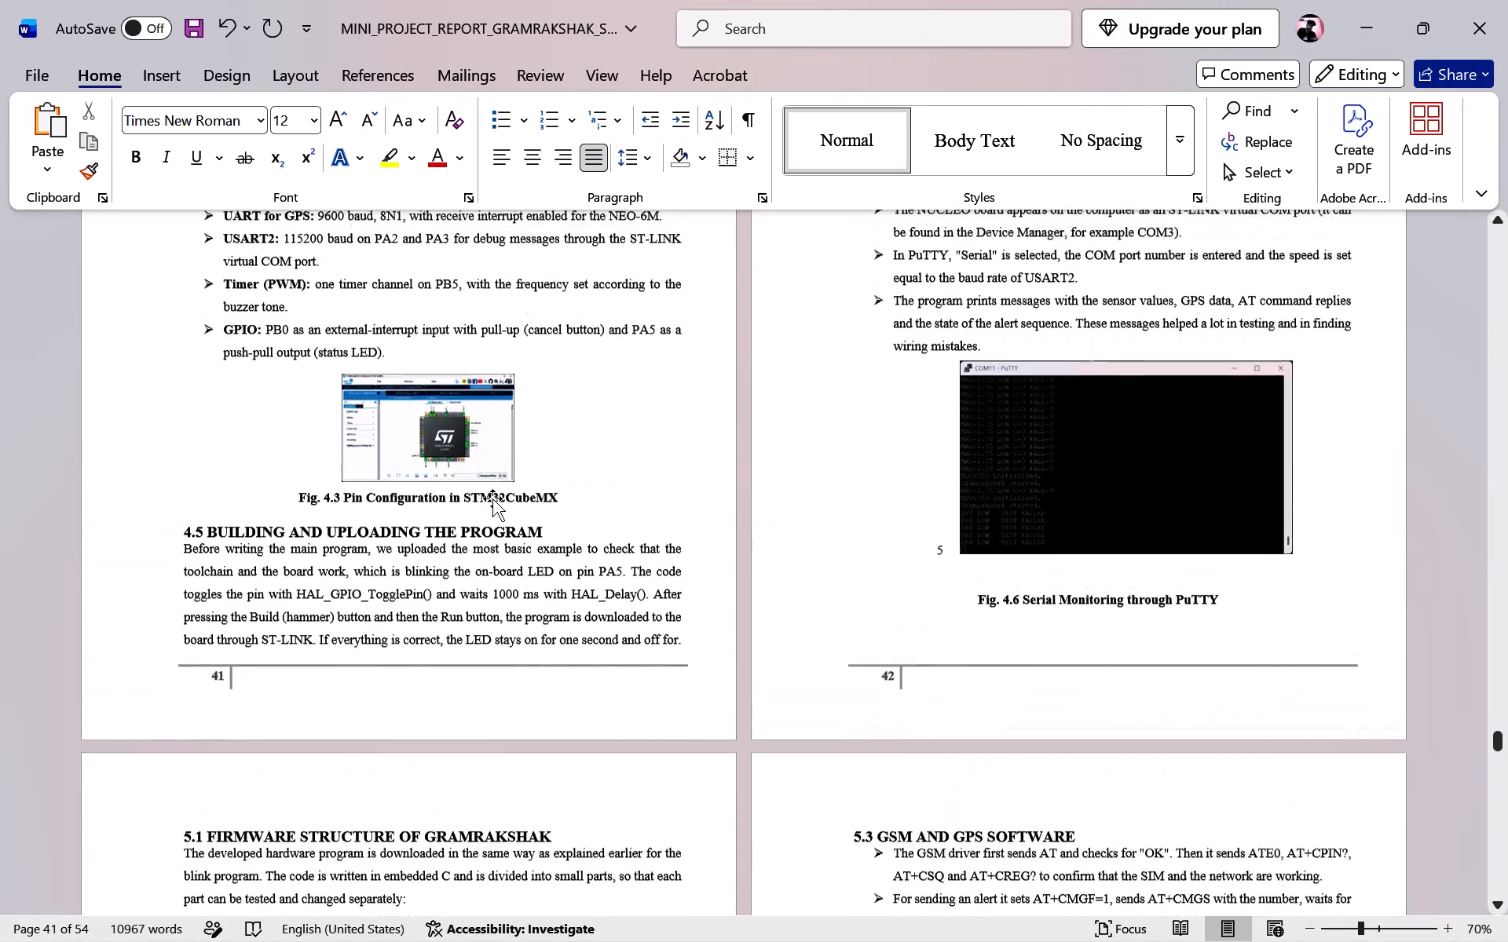
scroll(492, 498, "down", 3)
scroll(492, 498, "up", 1)
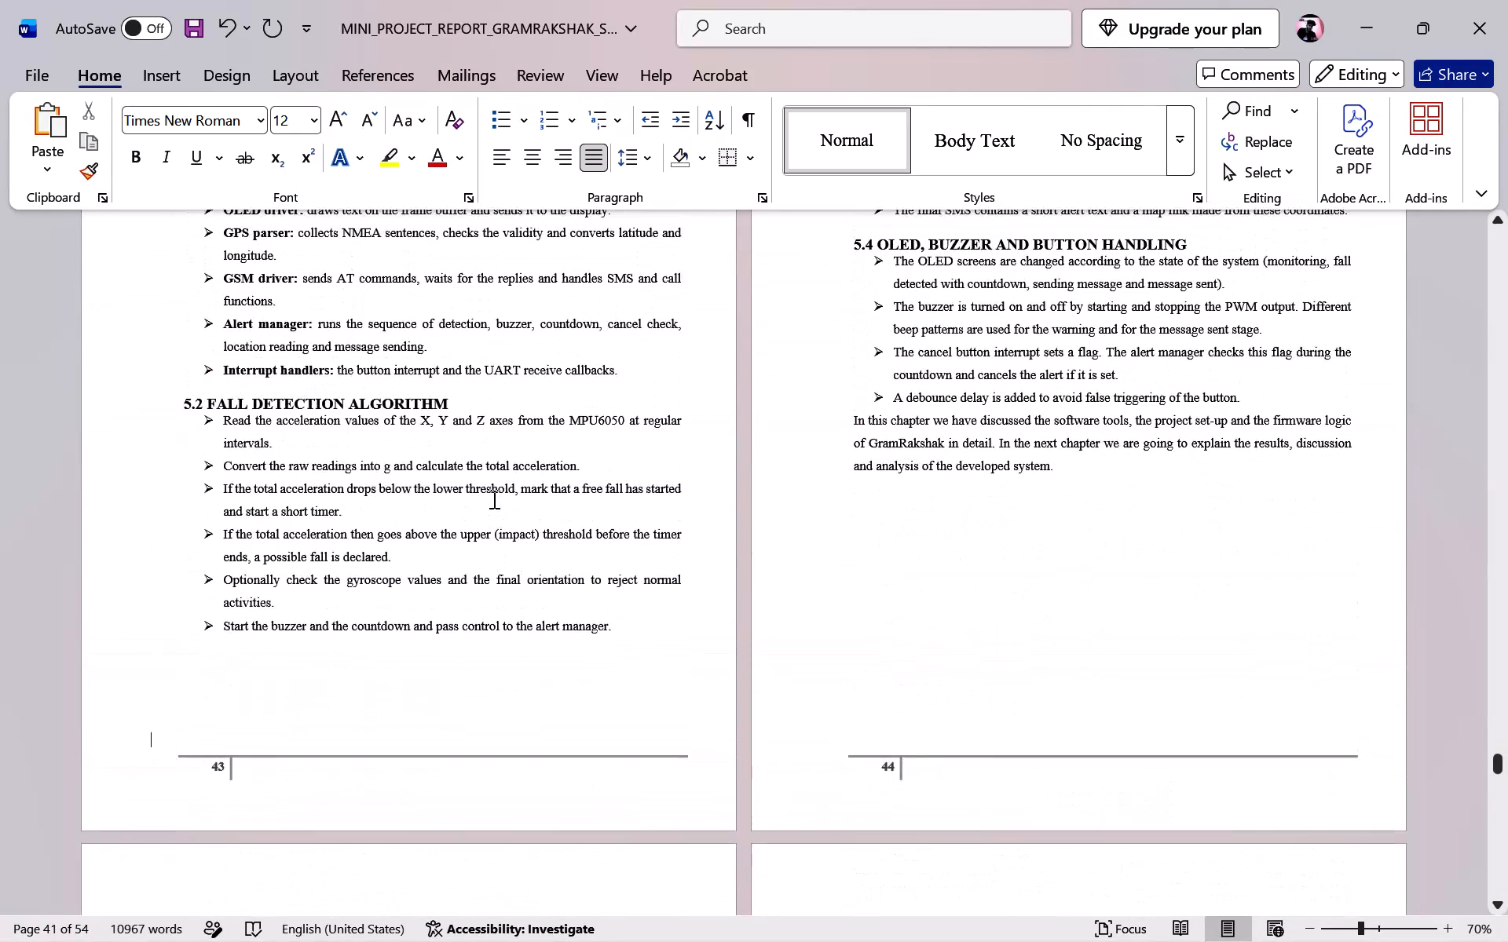
scroll(492, 498, "down", 1)
scroll(492, 498, "up", 2)
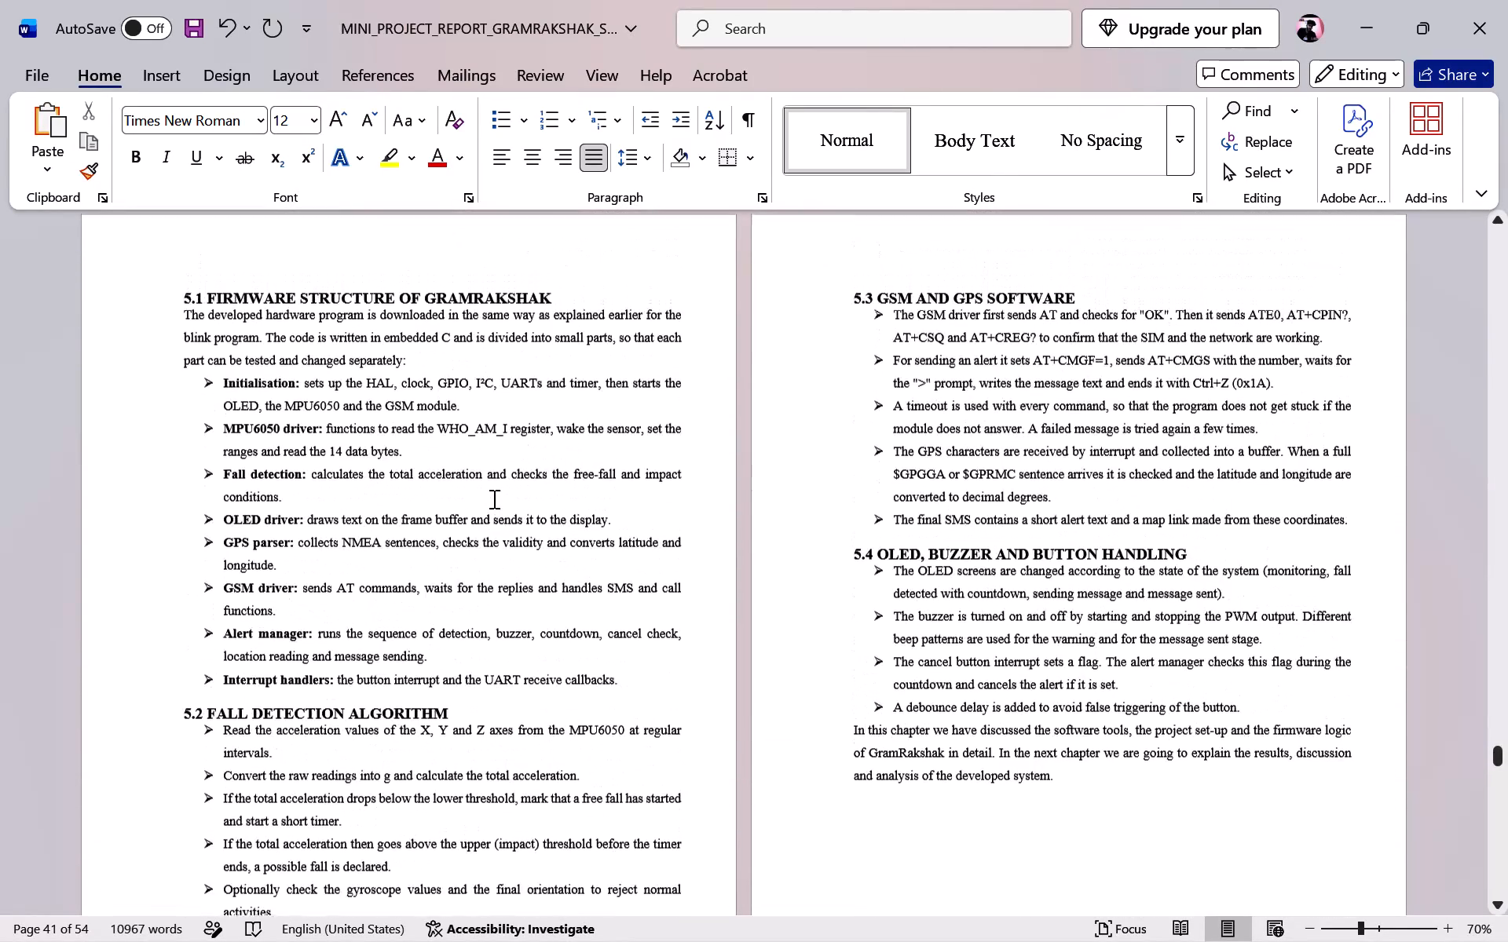
Look through the pages from chapter five to the references for remaining highlighted placeholders.
scroll(492, 498, "down", 4)
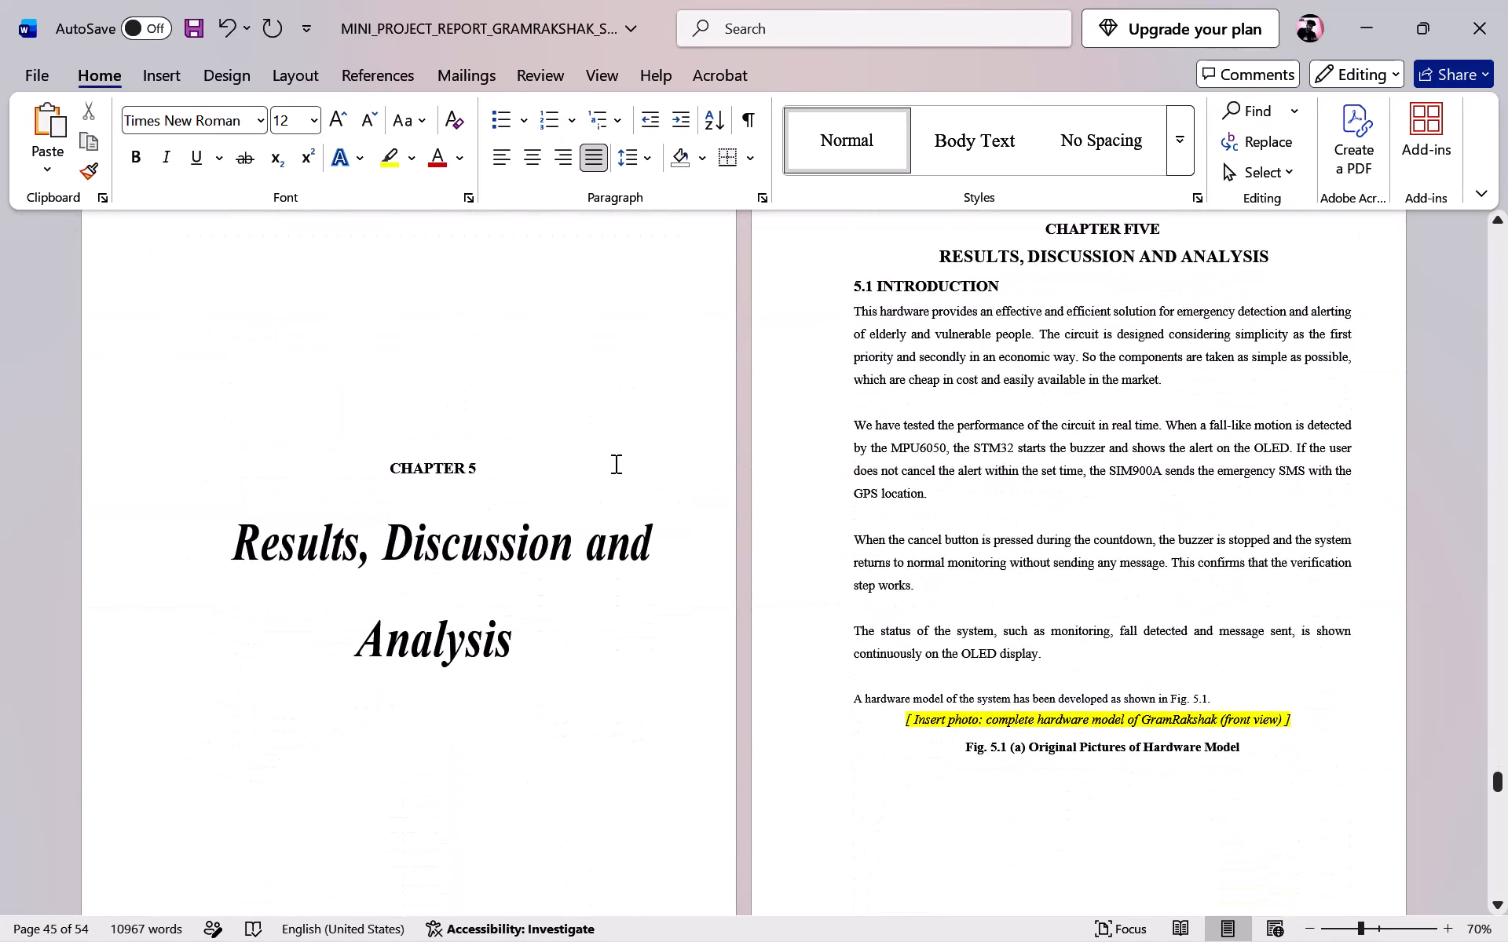
scroll(621, 469, "down", 2)
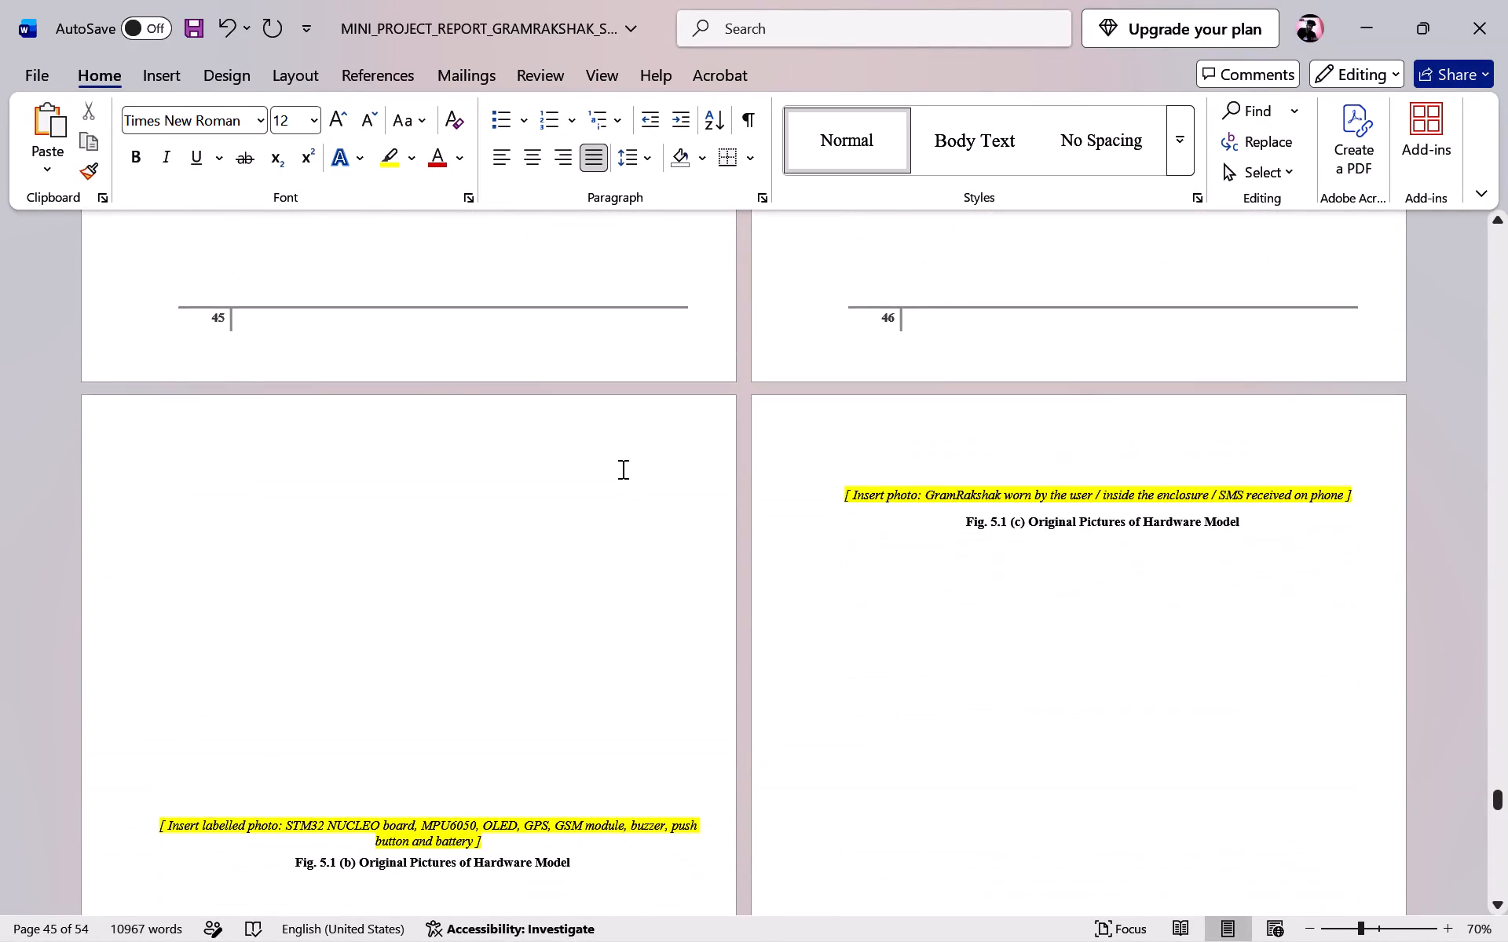
scroll(621, 469, "down", 4)
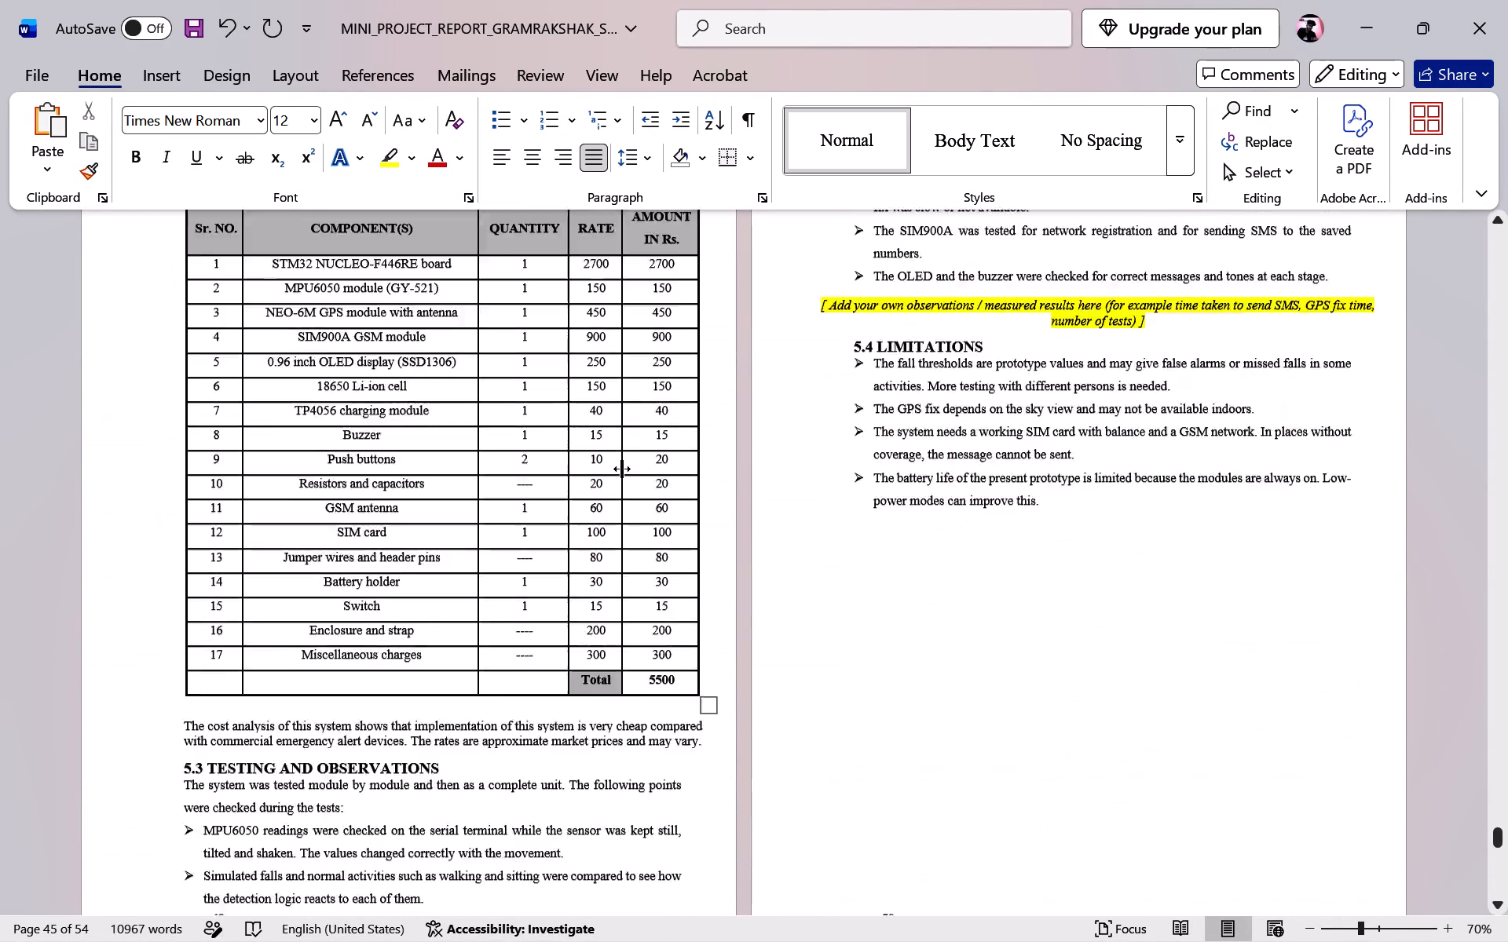
scroll(621, 469, "down", 3)
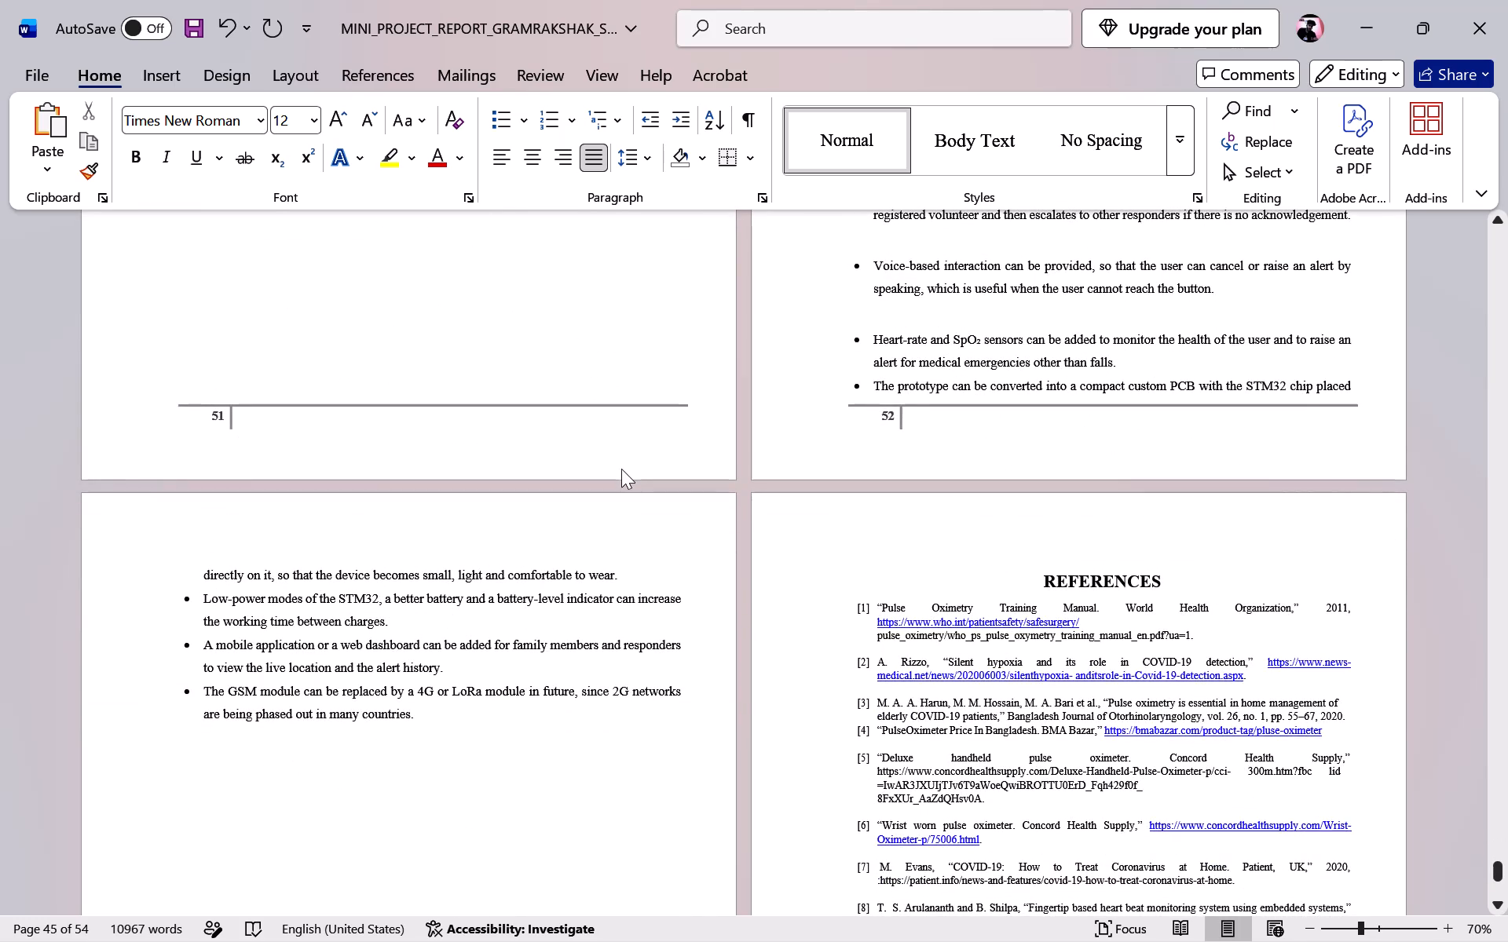
Recheck the software chapter's figures and captions, and examine the Fig. 5.1 photo placeholders in the results chapter.
scroll(621, 469, "up", 7)
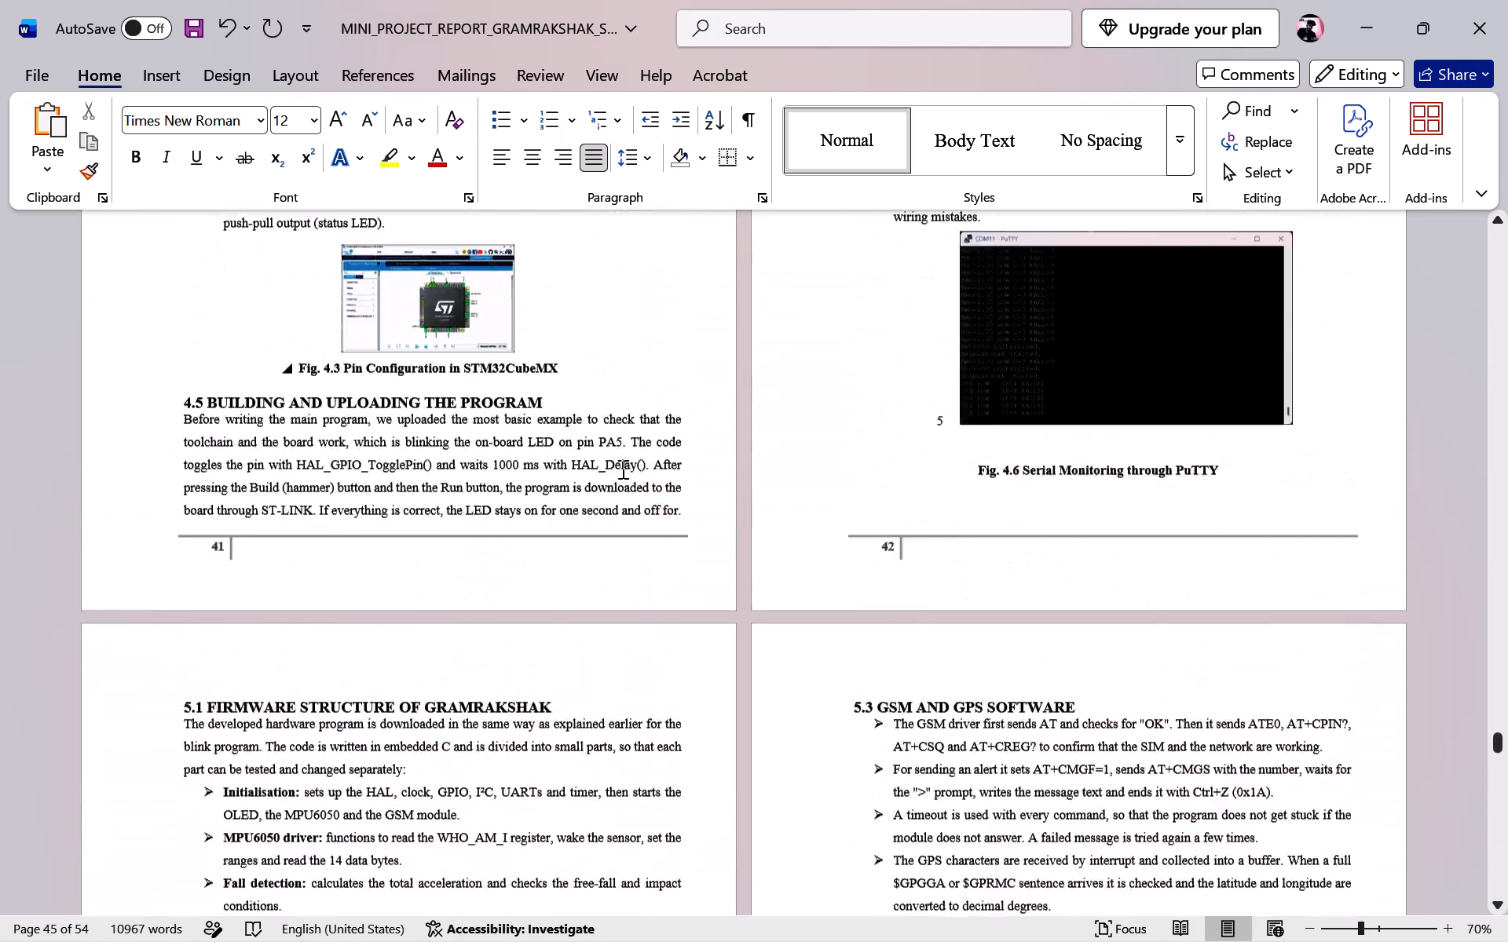
scroll(621, 469, "up", 2)
scroll(621, 469, "down", 1)
scroll(621, 469, "up", 1)
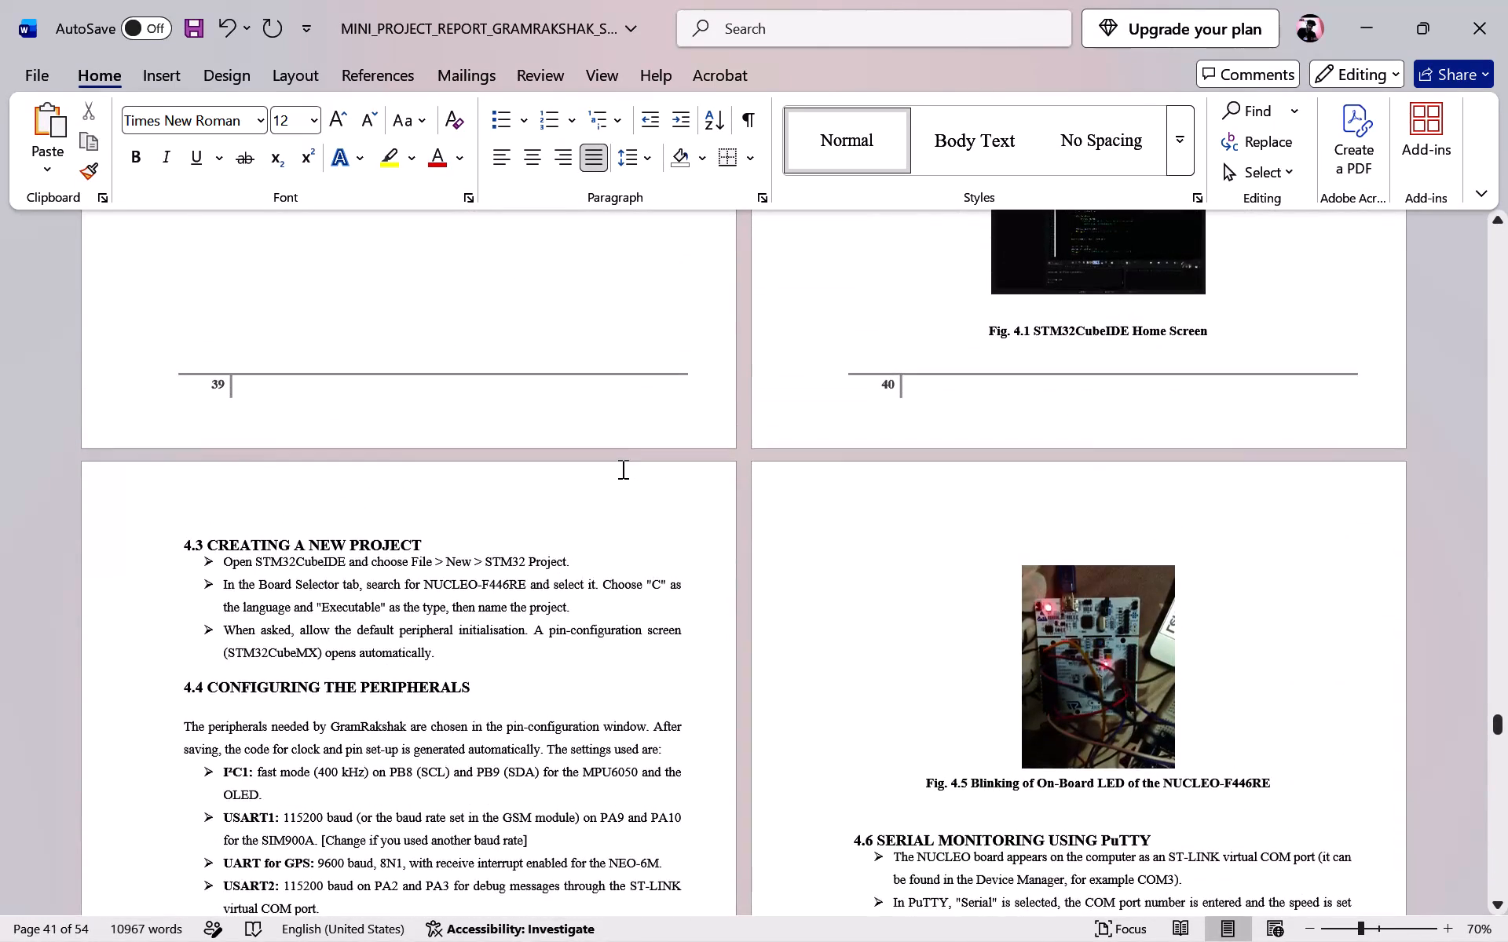
scroll(1064, 480, "down", 1)
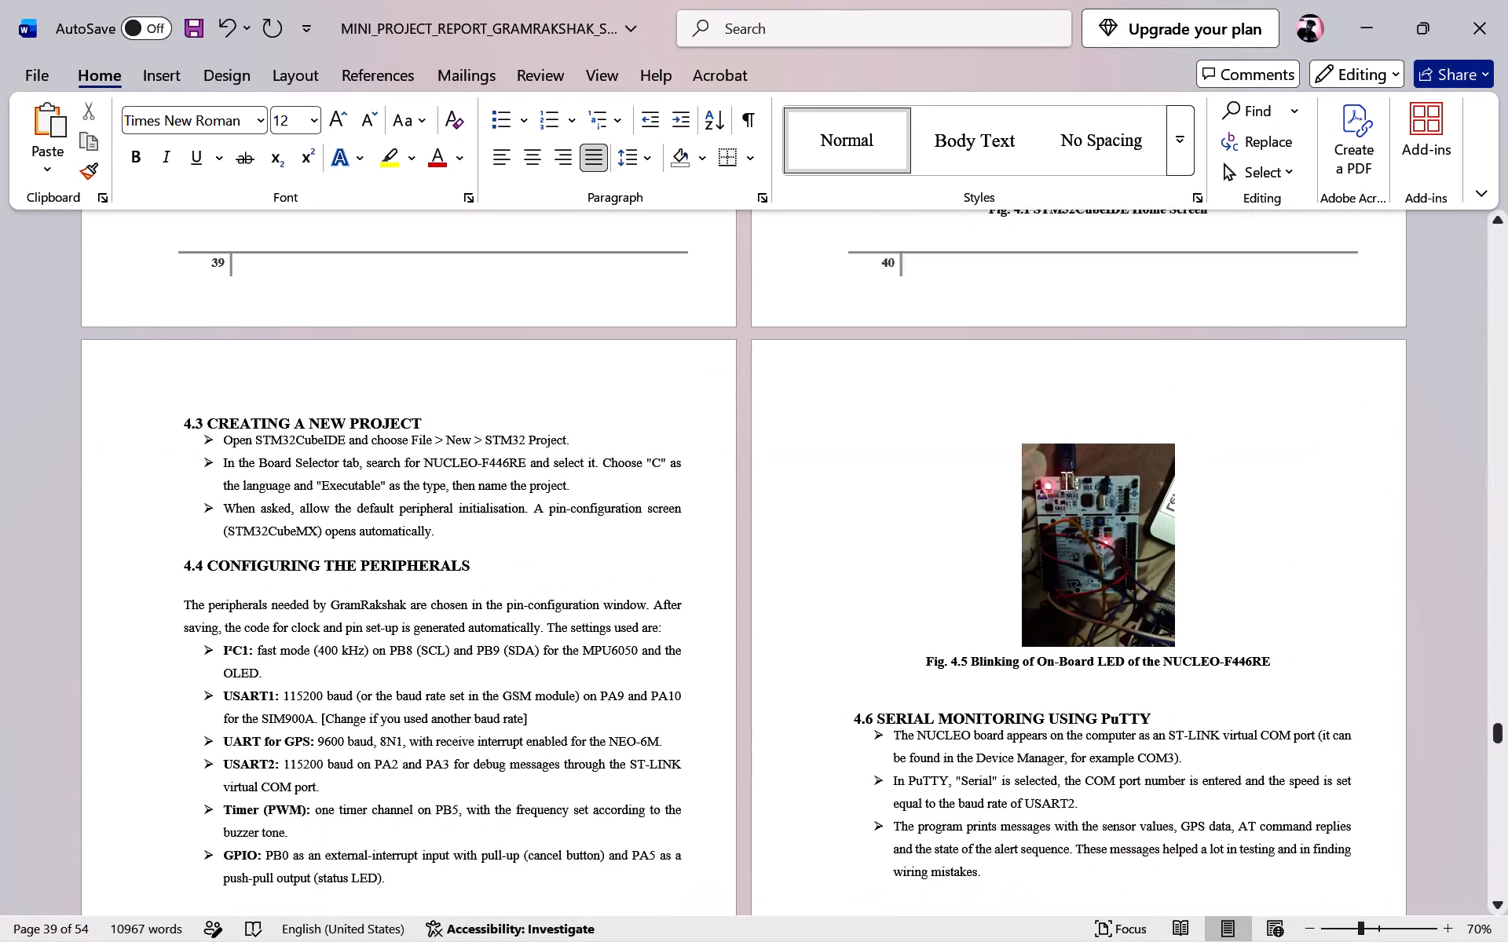
scroll(1064, 480, "down", 1)
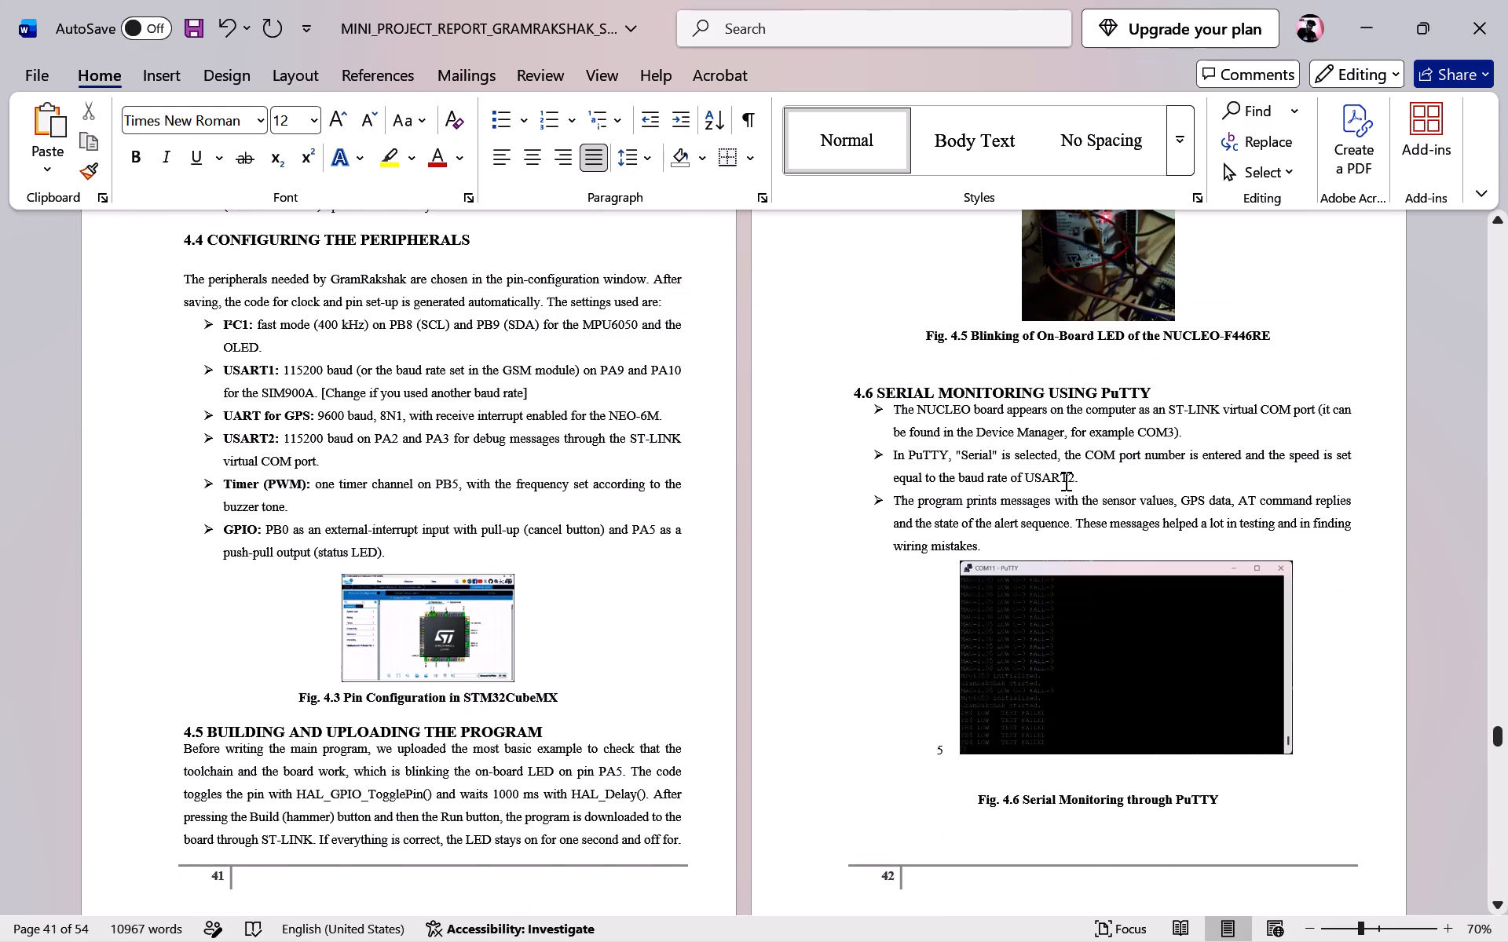
scroll(1064, 480, "down", 3)
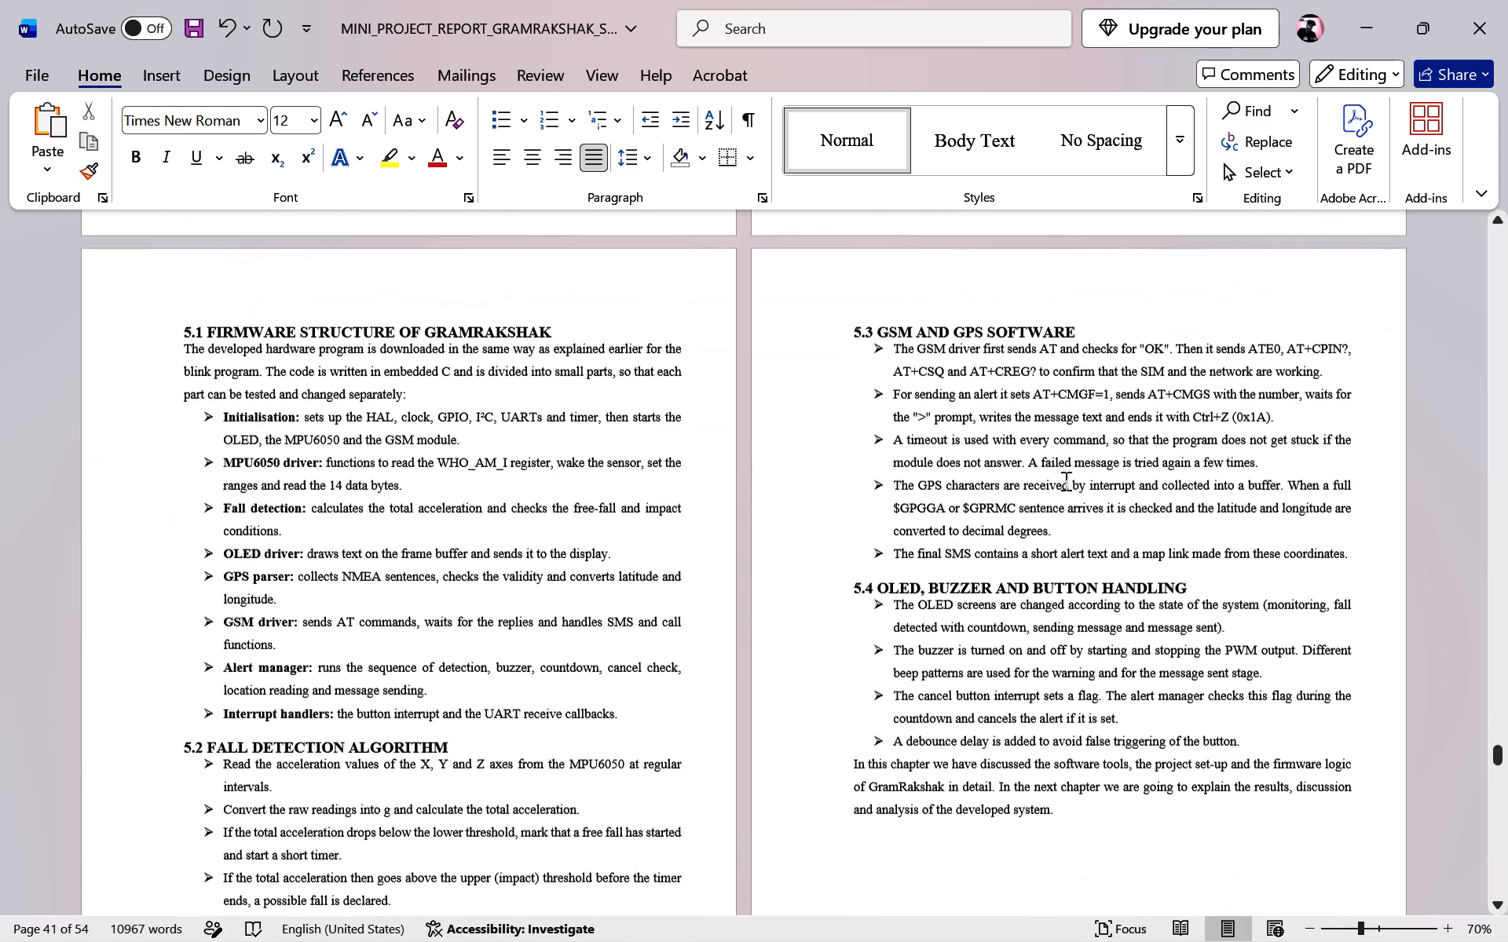
scroll(1064, 480, "down", 2)
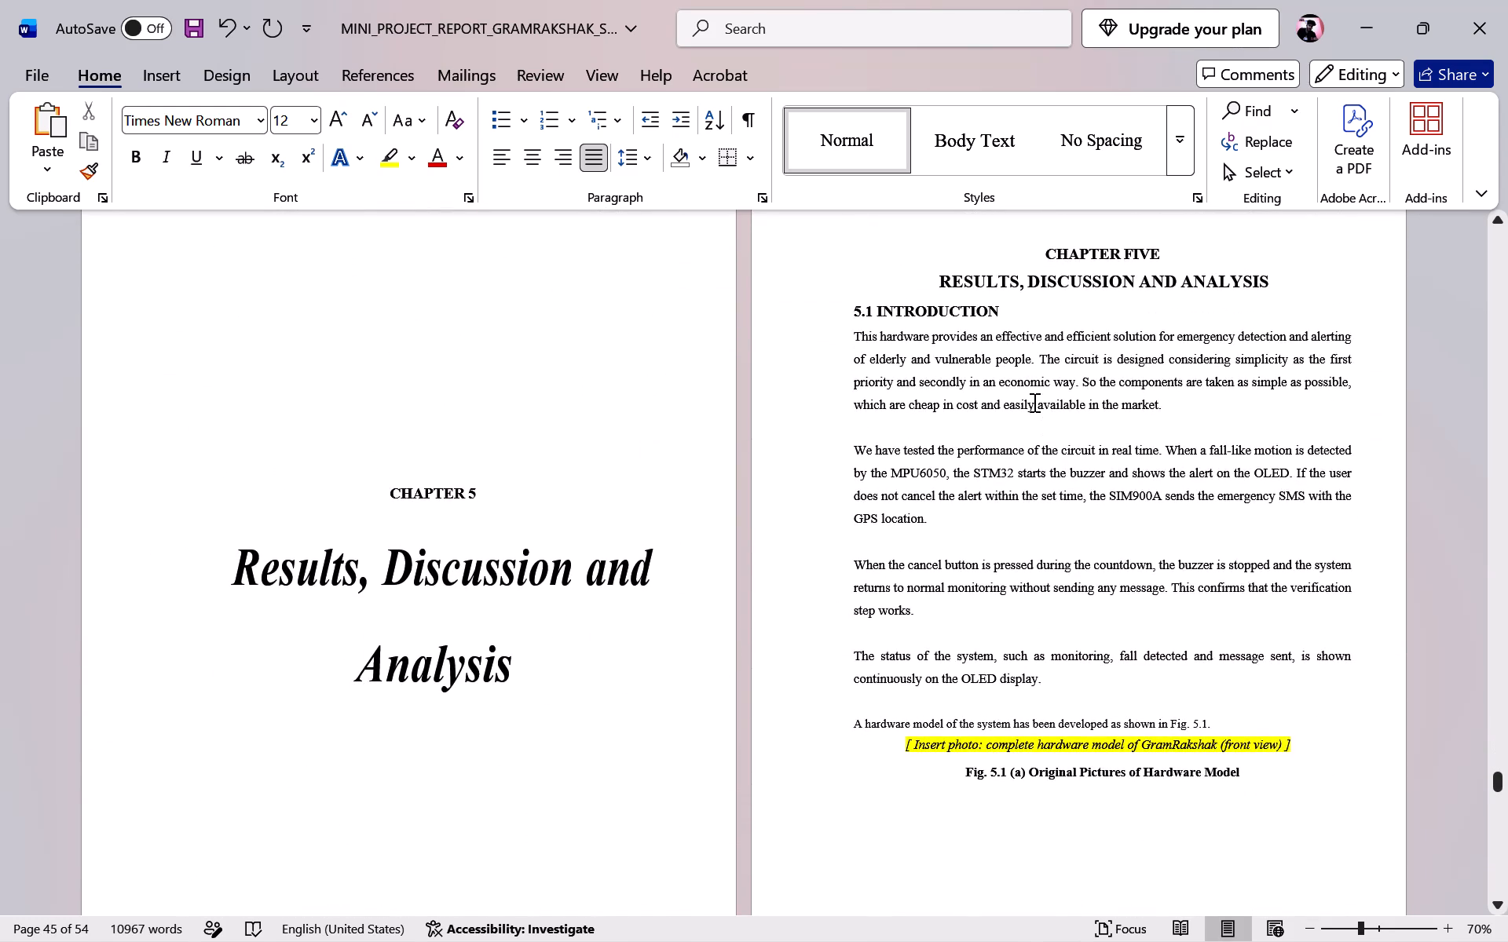
scroll(1031, 400, "down", 2)
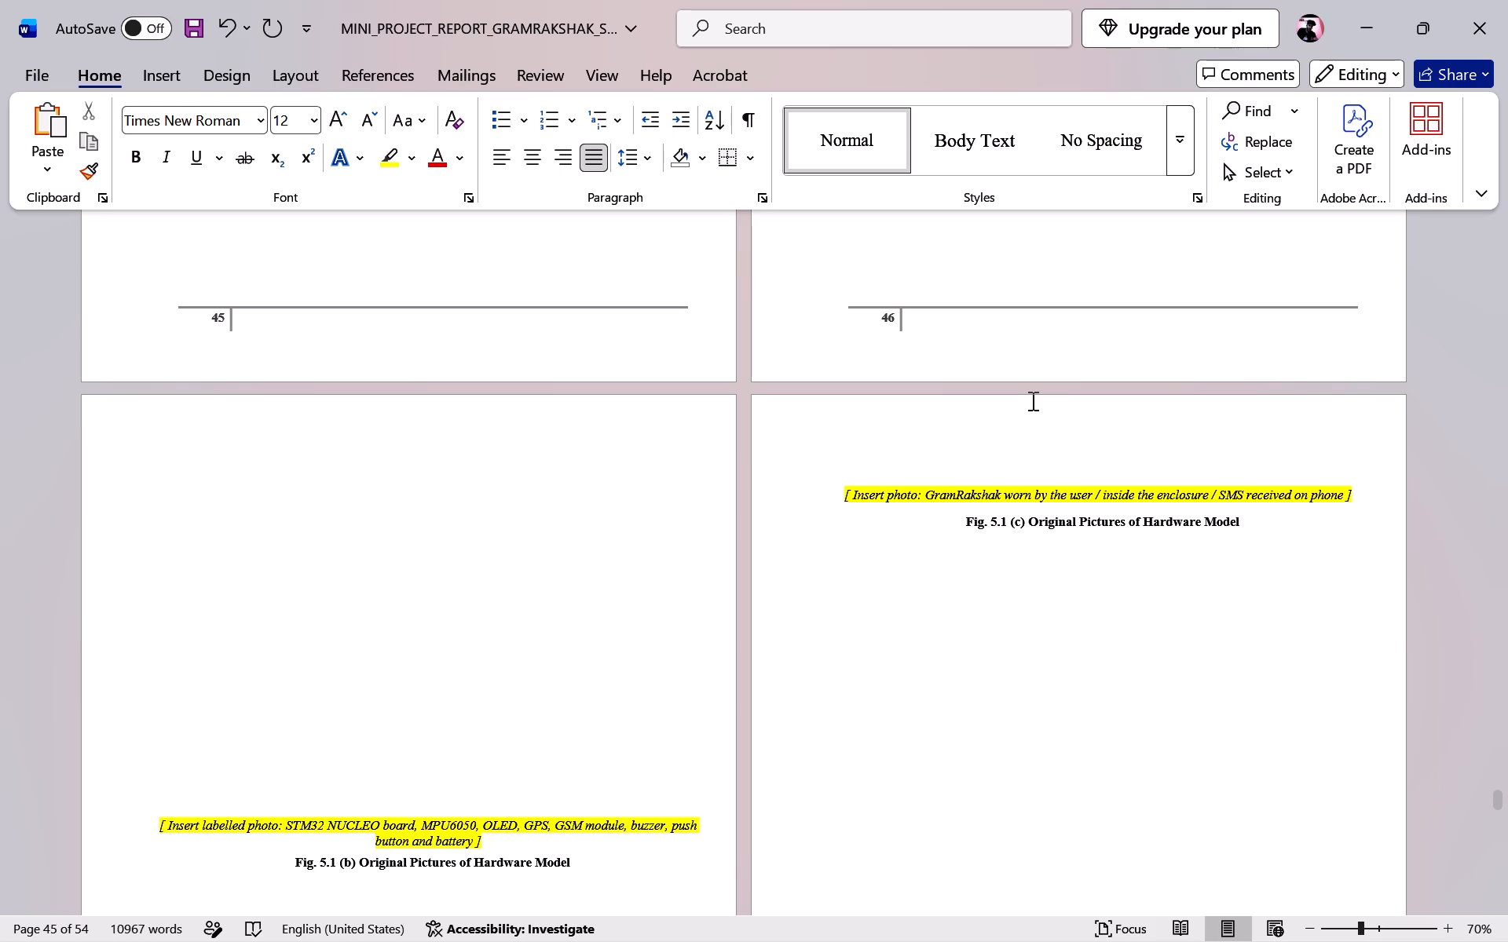
scroll(1031, 400, "up", 2)
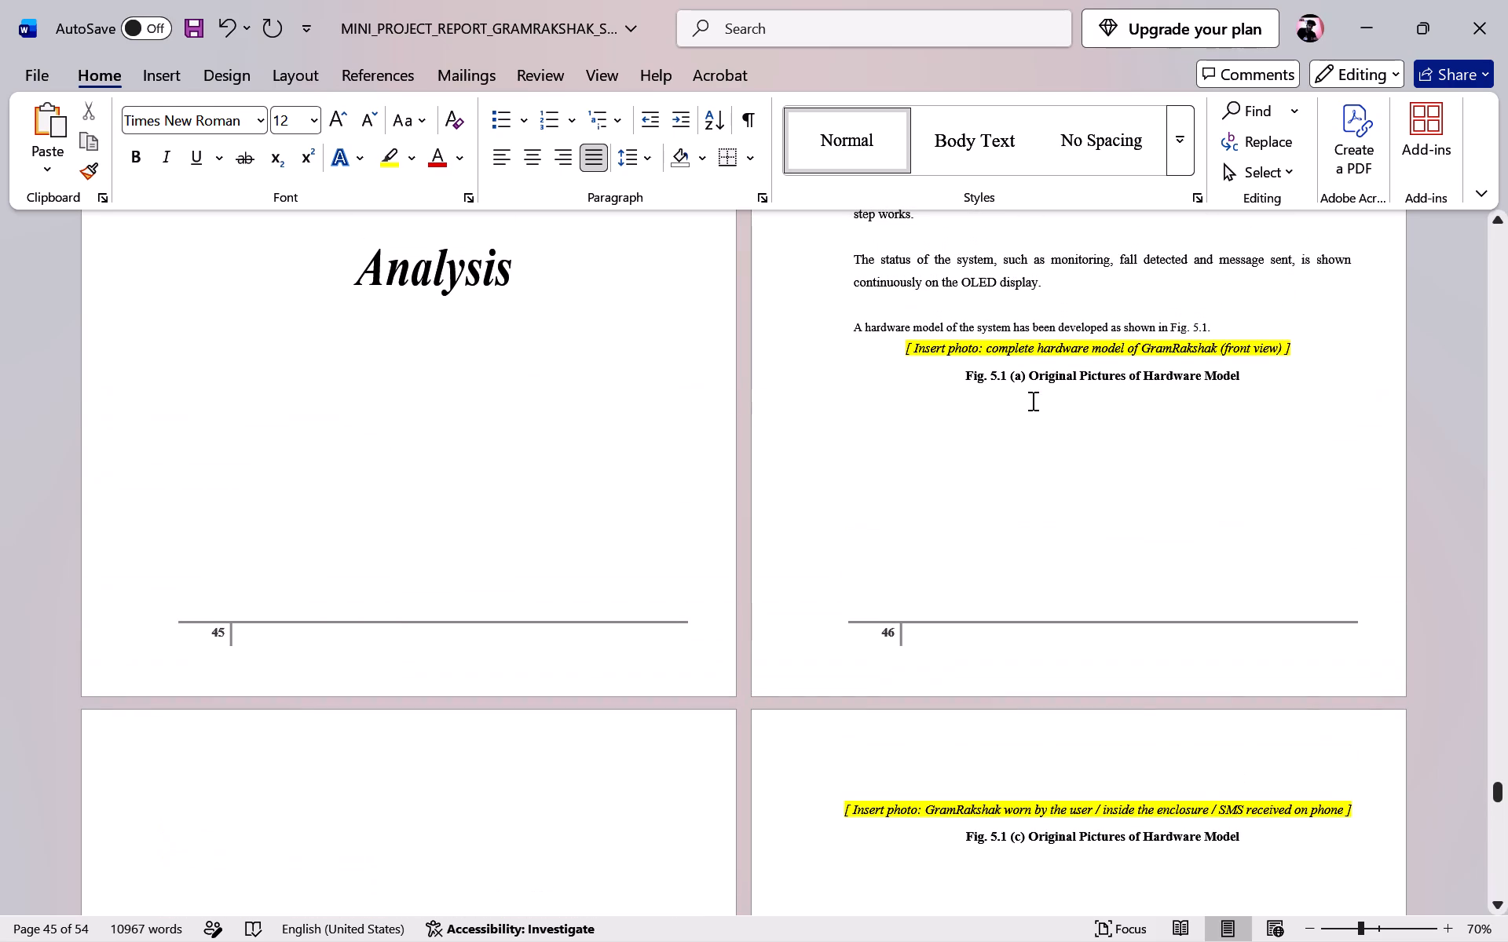
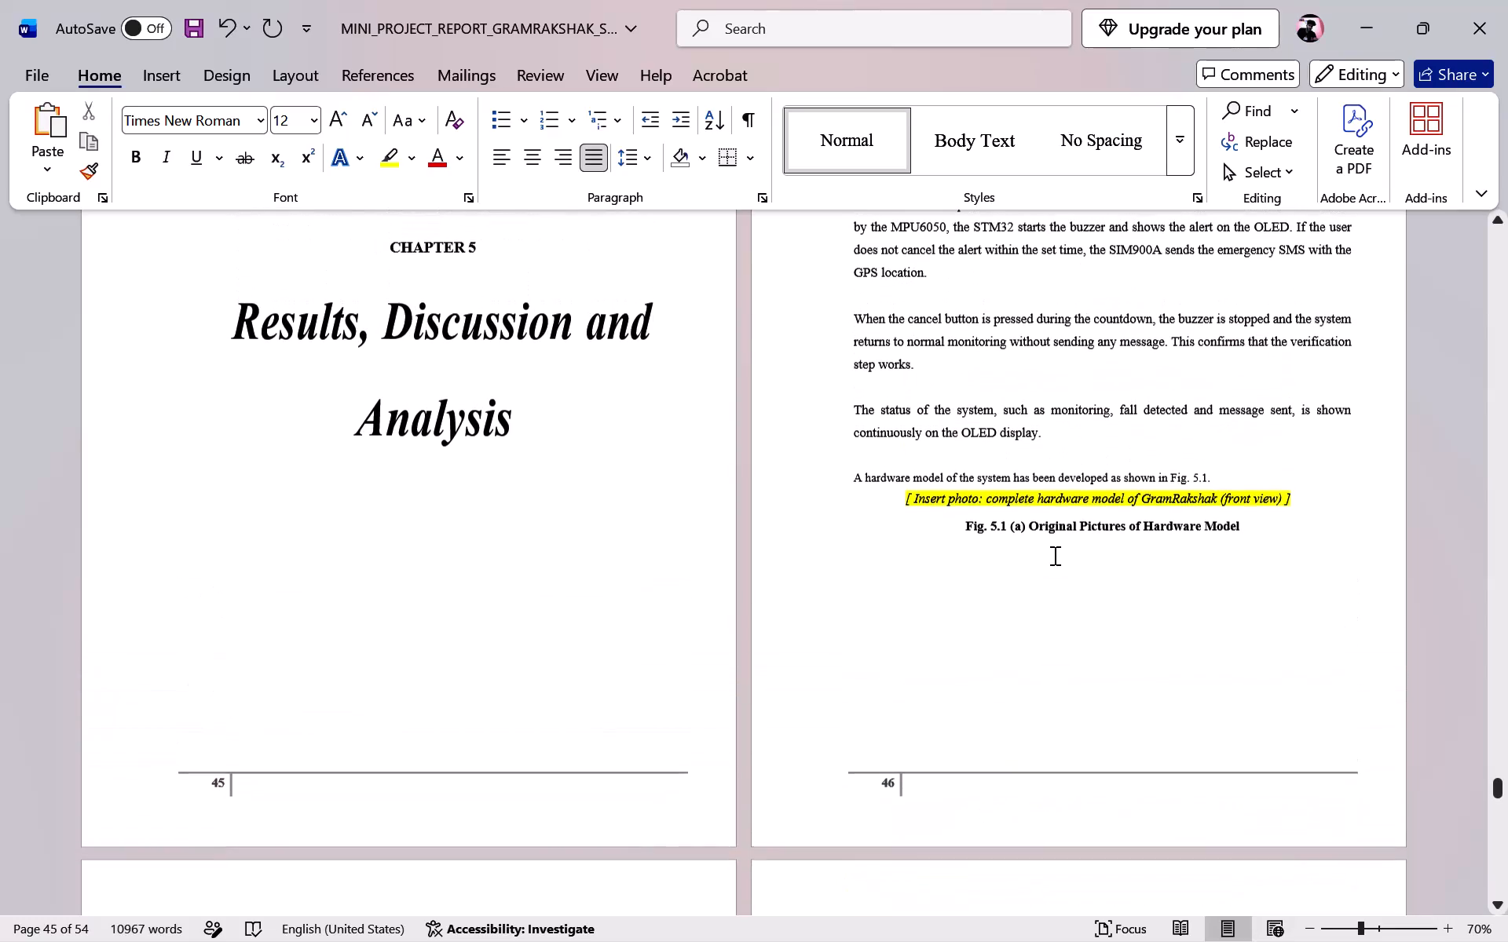
Delete the highlighted hardware model (front view) photo placeholder above the Fig. 5.1 (a) caption.
left_click(1294, 503)
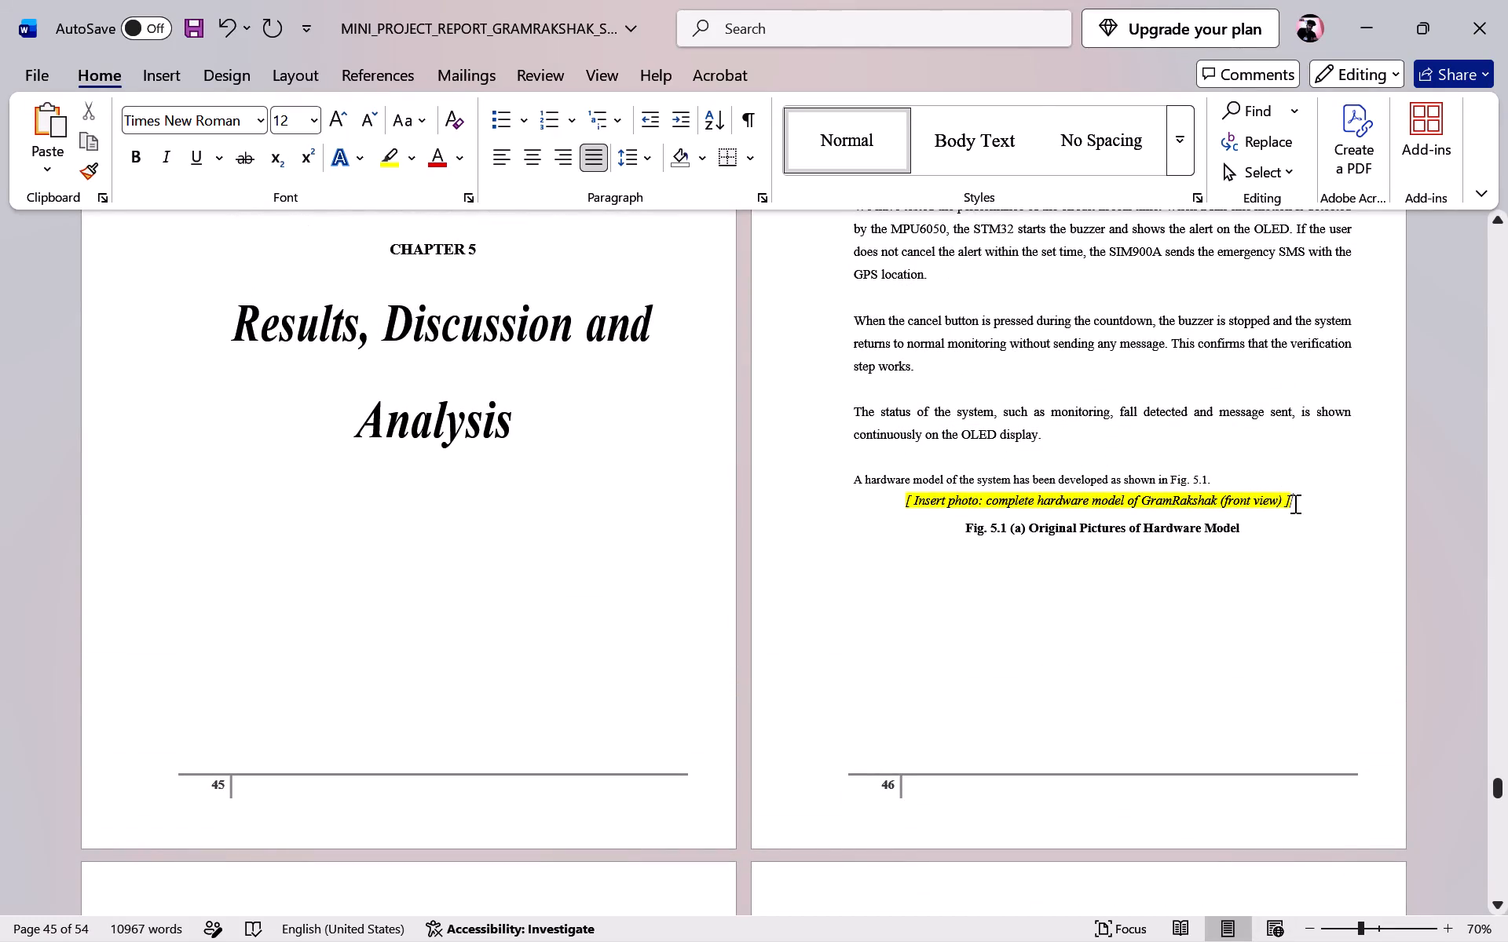
key("BackSpace")
key("BackSpace")
key("BackSpace")
key("BackSpace")
key("BackSpace")
key("BackSpace")
key("BackSpace")
key("BackSpace")
key("BackSpace")
key("BackSpace")
key("BackSpace")
key("BackSpace")
key("BackSpace")
key("BackSpace")
key("BackSpace")
key("BackSpace")
key("BackSpace")
key("BackSpace")
key("BackSpace")
key("BackSpace")
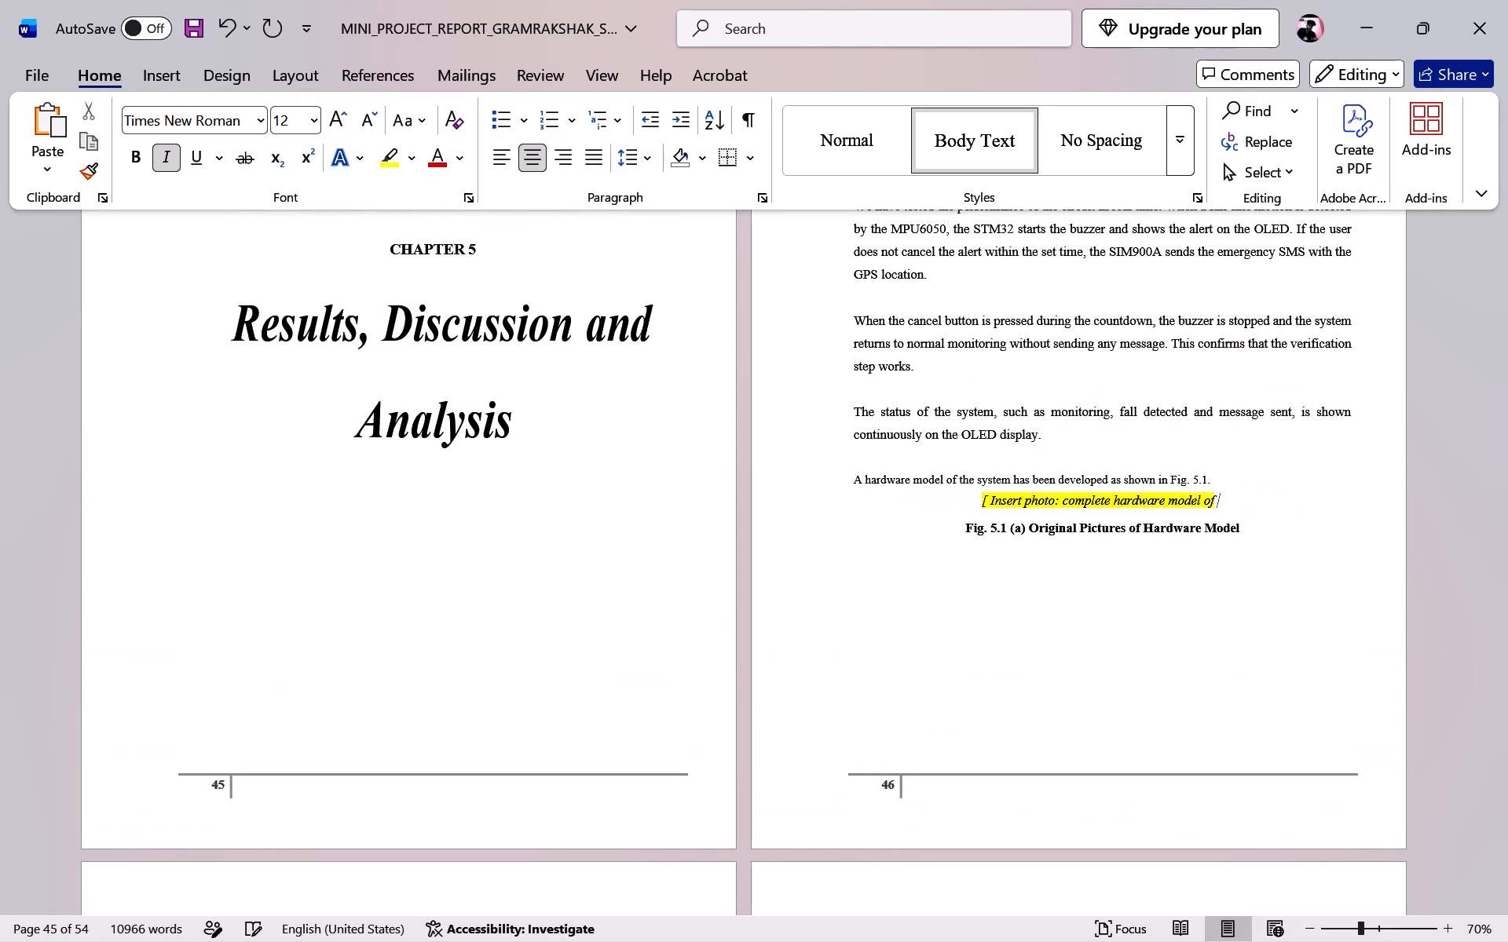
key("BackSpace")
key("BackSpace")
key("BackSpace")
key("BackSpace")
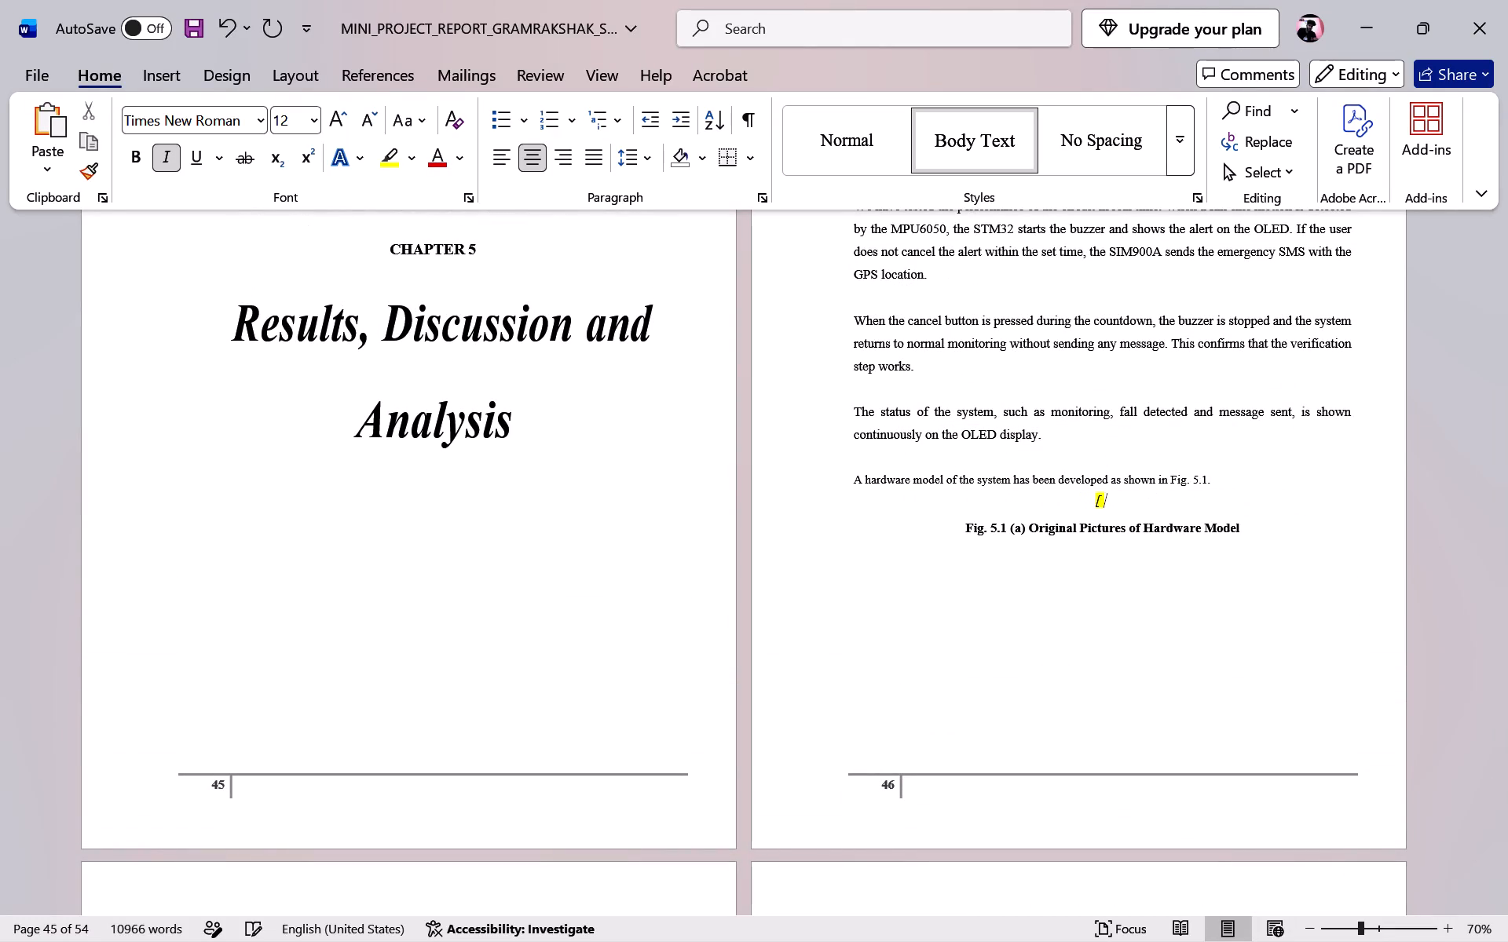
key("BackSpace")
key("BackSpace")
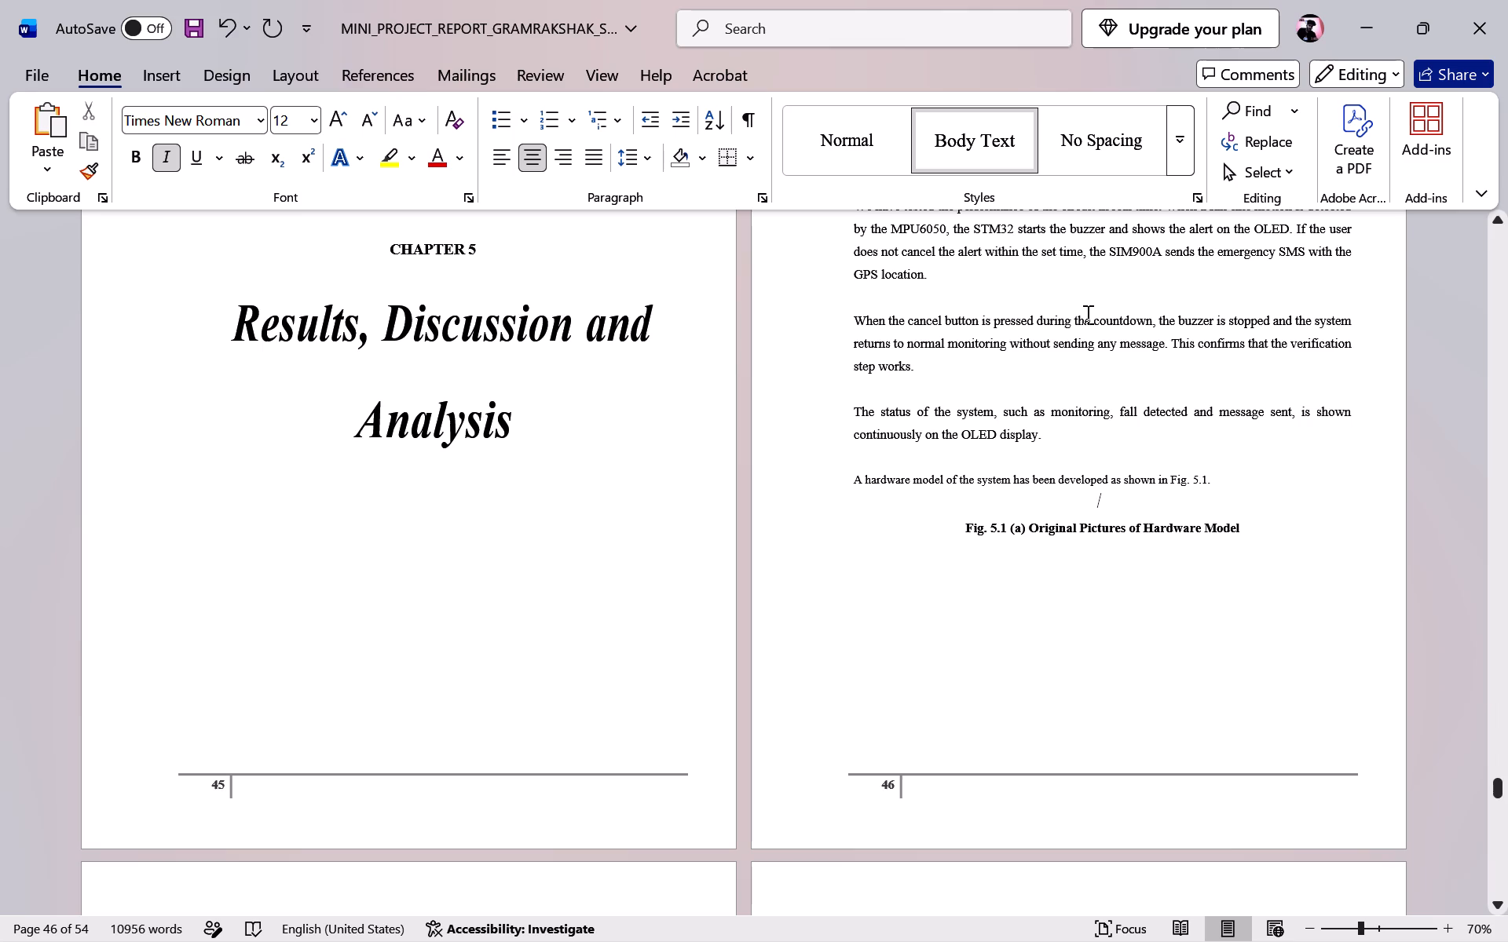
Turn off italics on the emptied line above the Fig. 5.1 (a) caption and paste the copied hardware photo there as a picture.
left_click(161, 157)
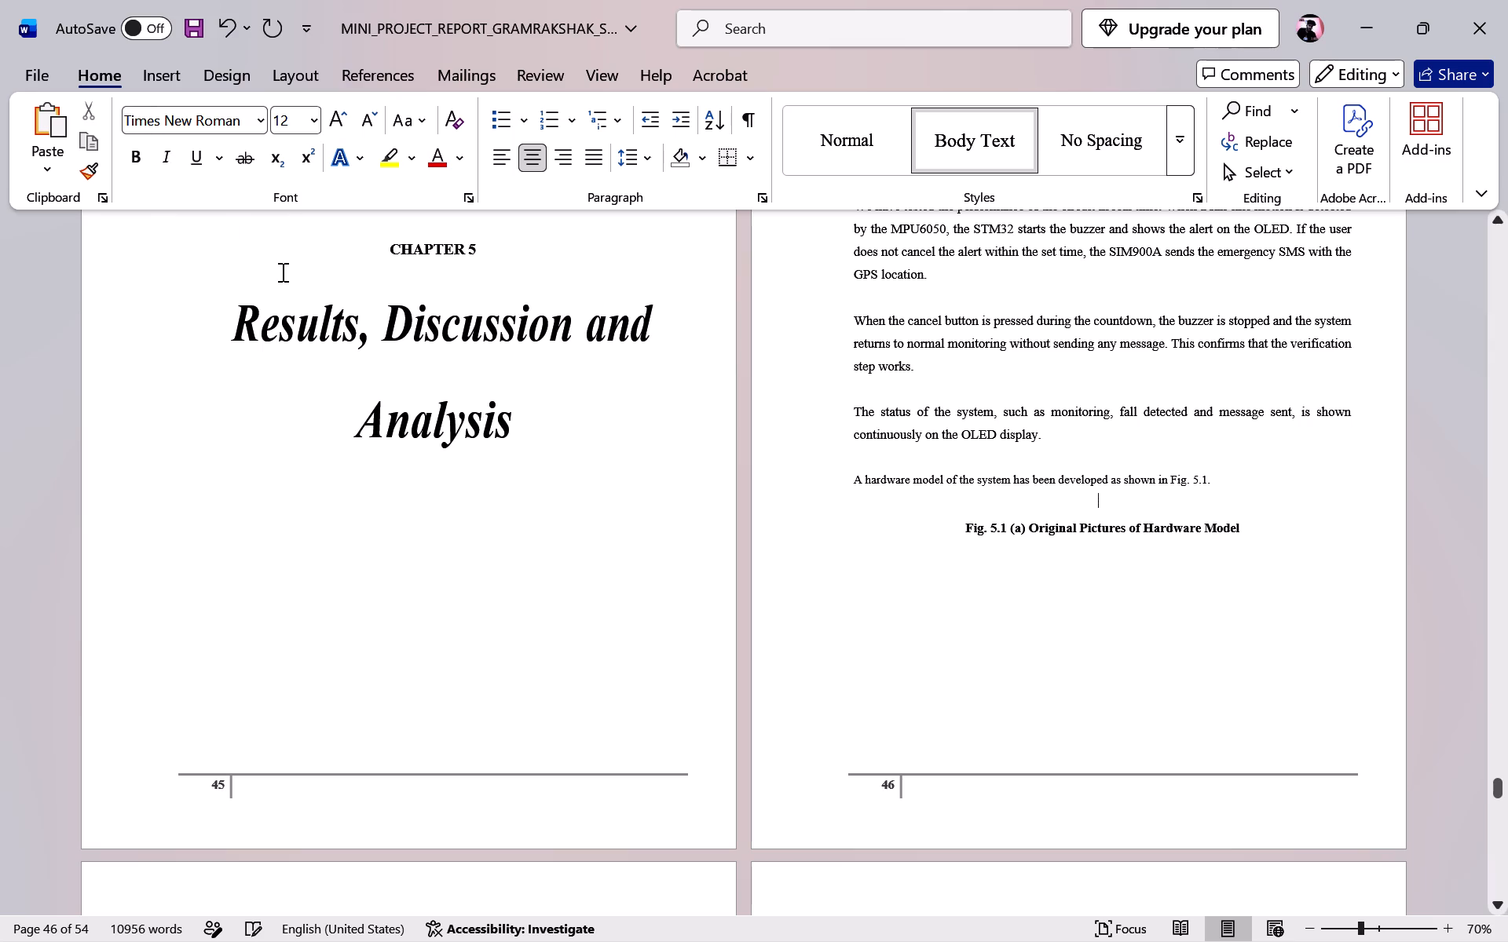
key("ctrl+v")
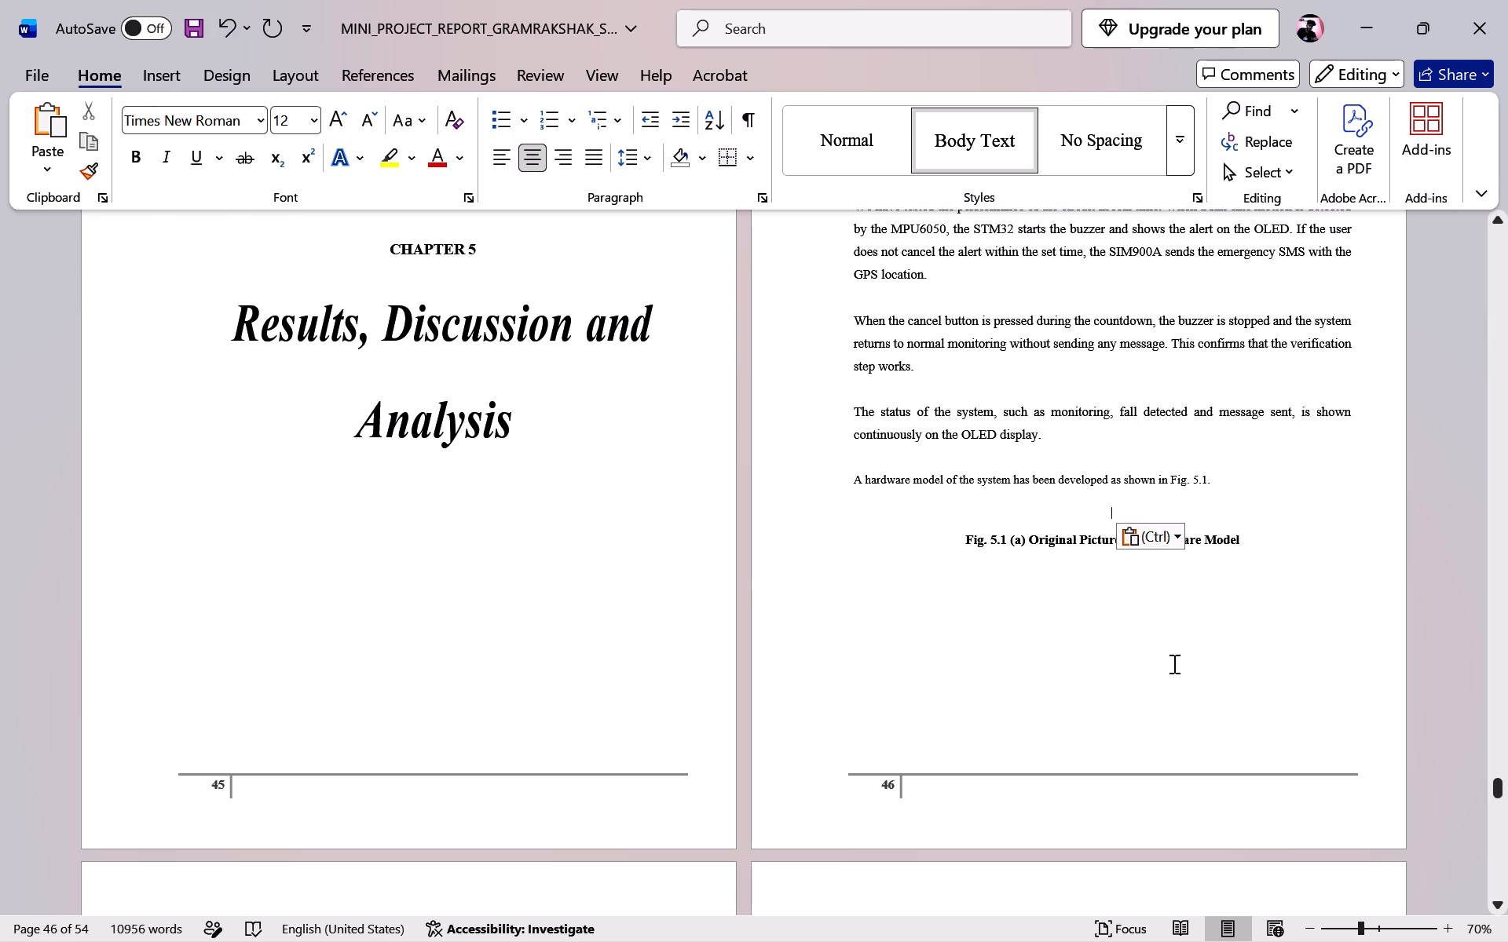
left_click(1142, 536)
left_click(1198, 593)
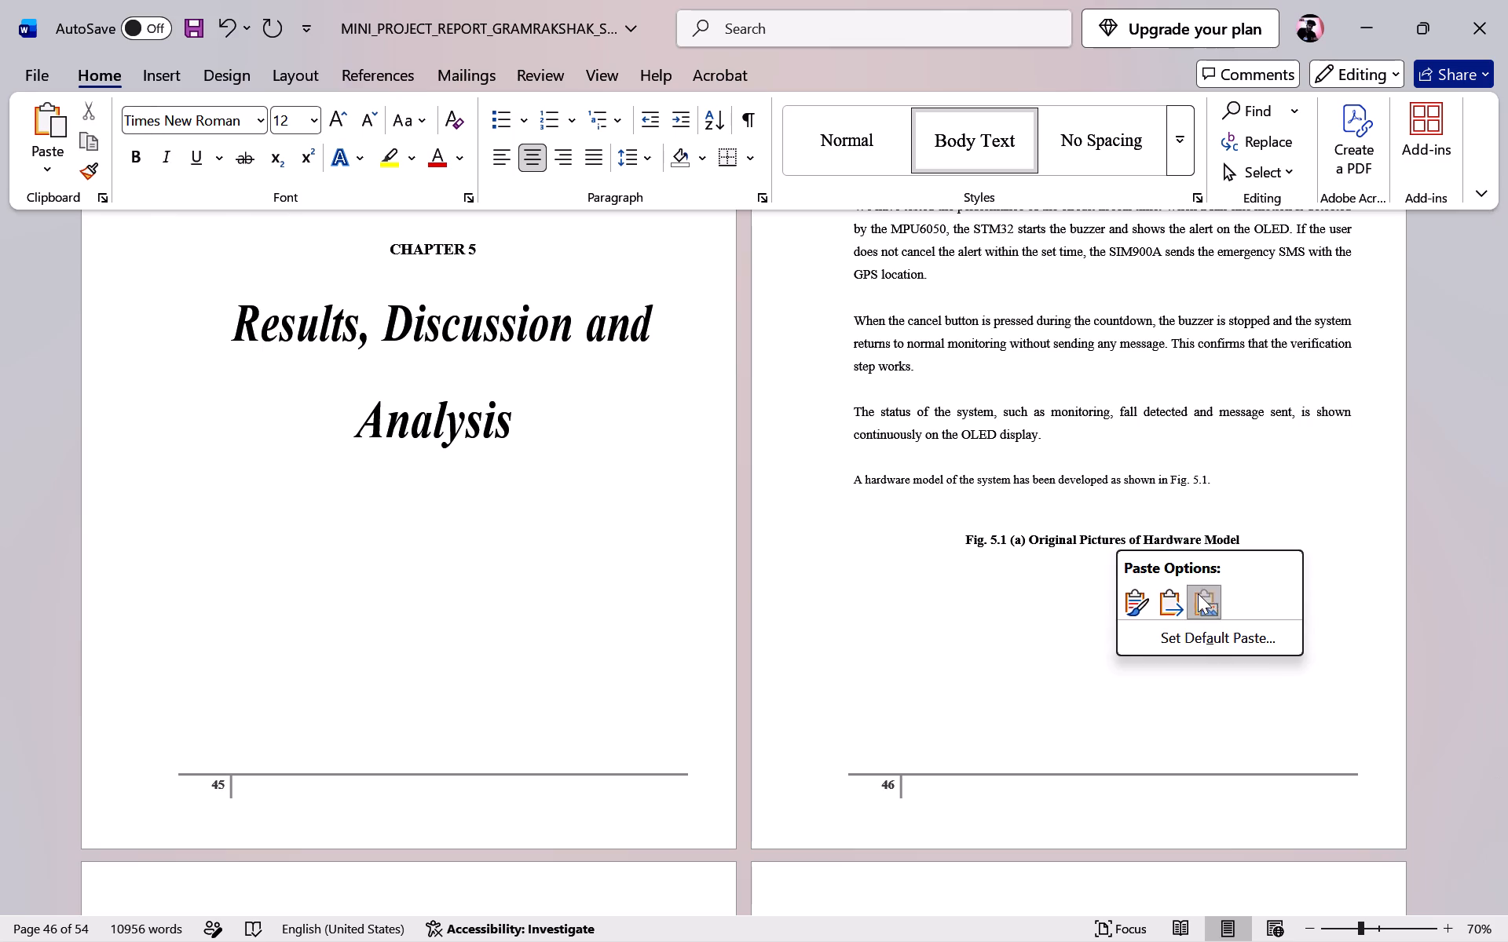
Shrink the pasted hardware photo until it fits on page 46 together with its Fig. 5.1 (a) caption.
left_click(409, 377)
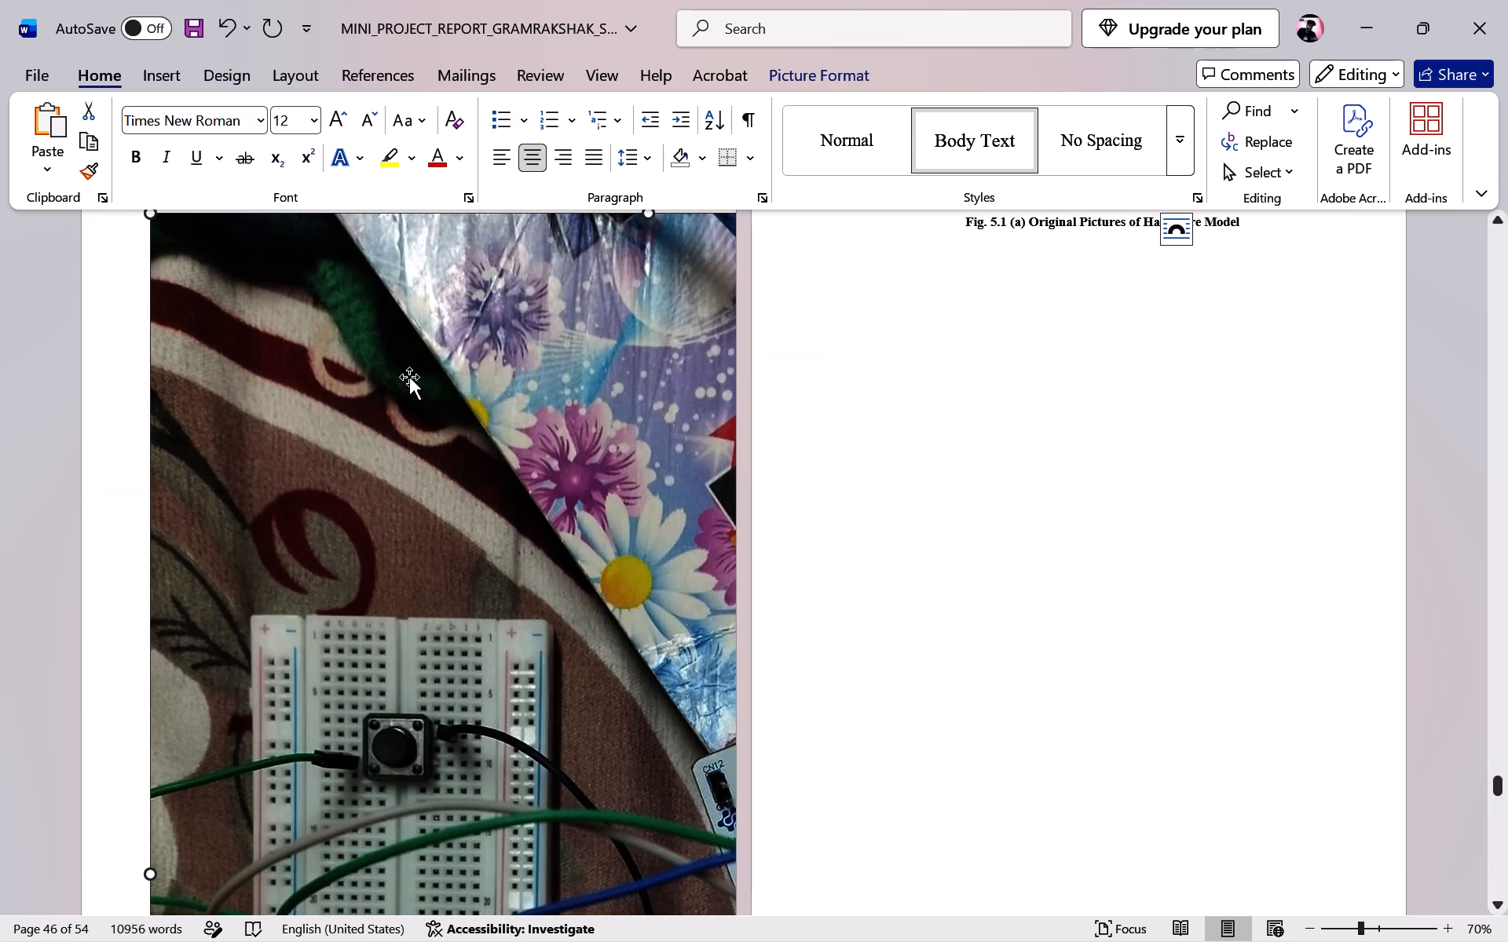
scroll(409, 377, "up", 1)
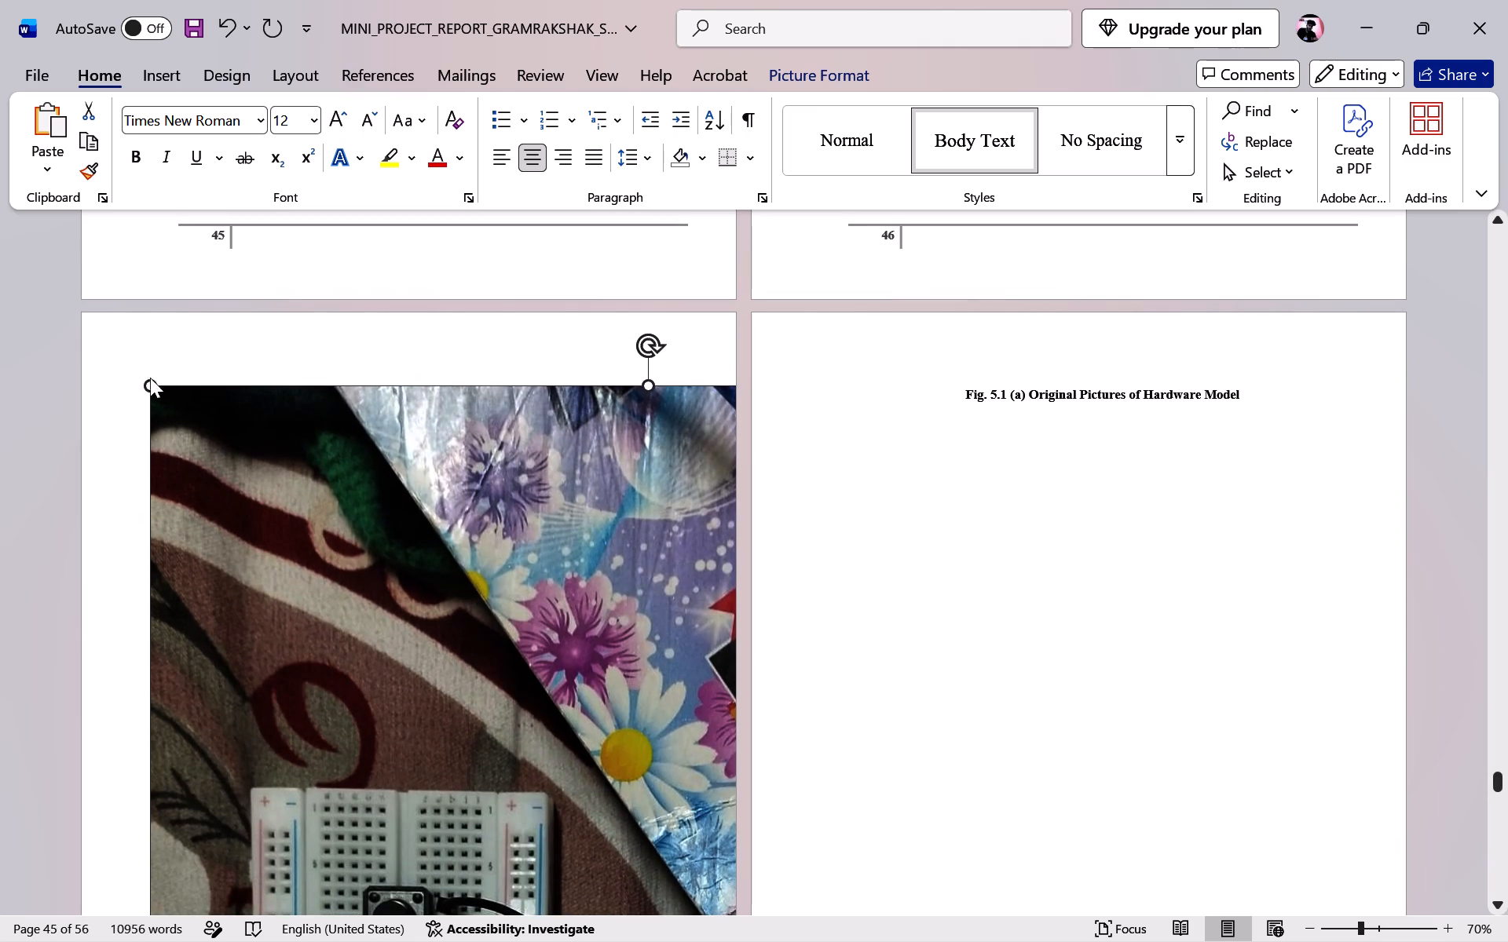
left_click(148, 383)
left_click_drag(148, 383, 764, 845)
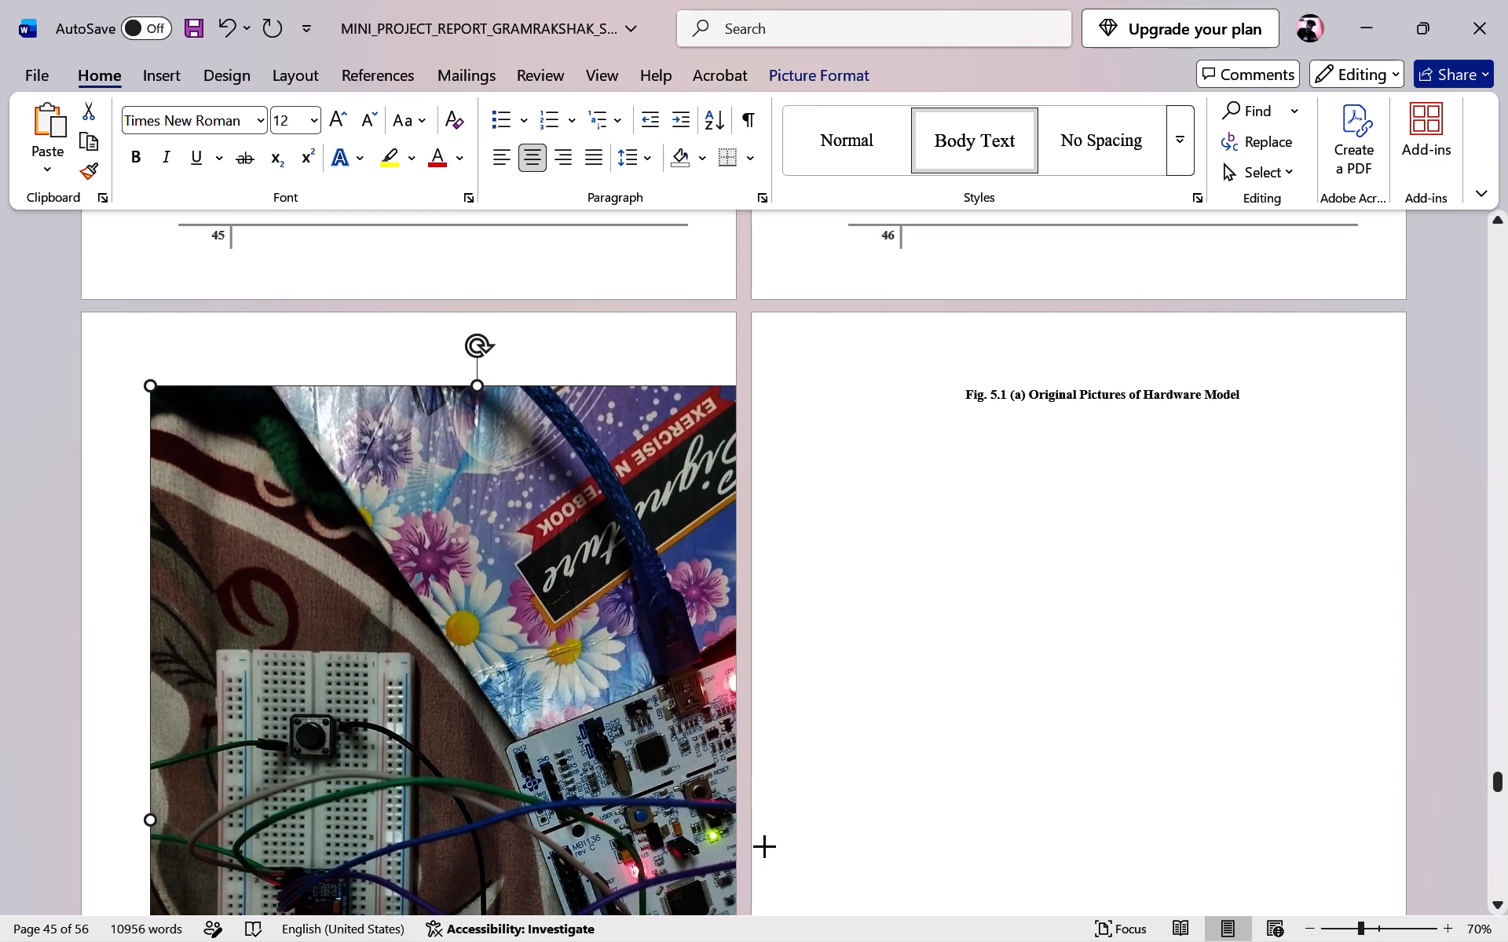
left_click_drag(764, 845, 767, 890)
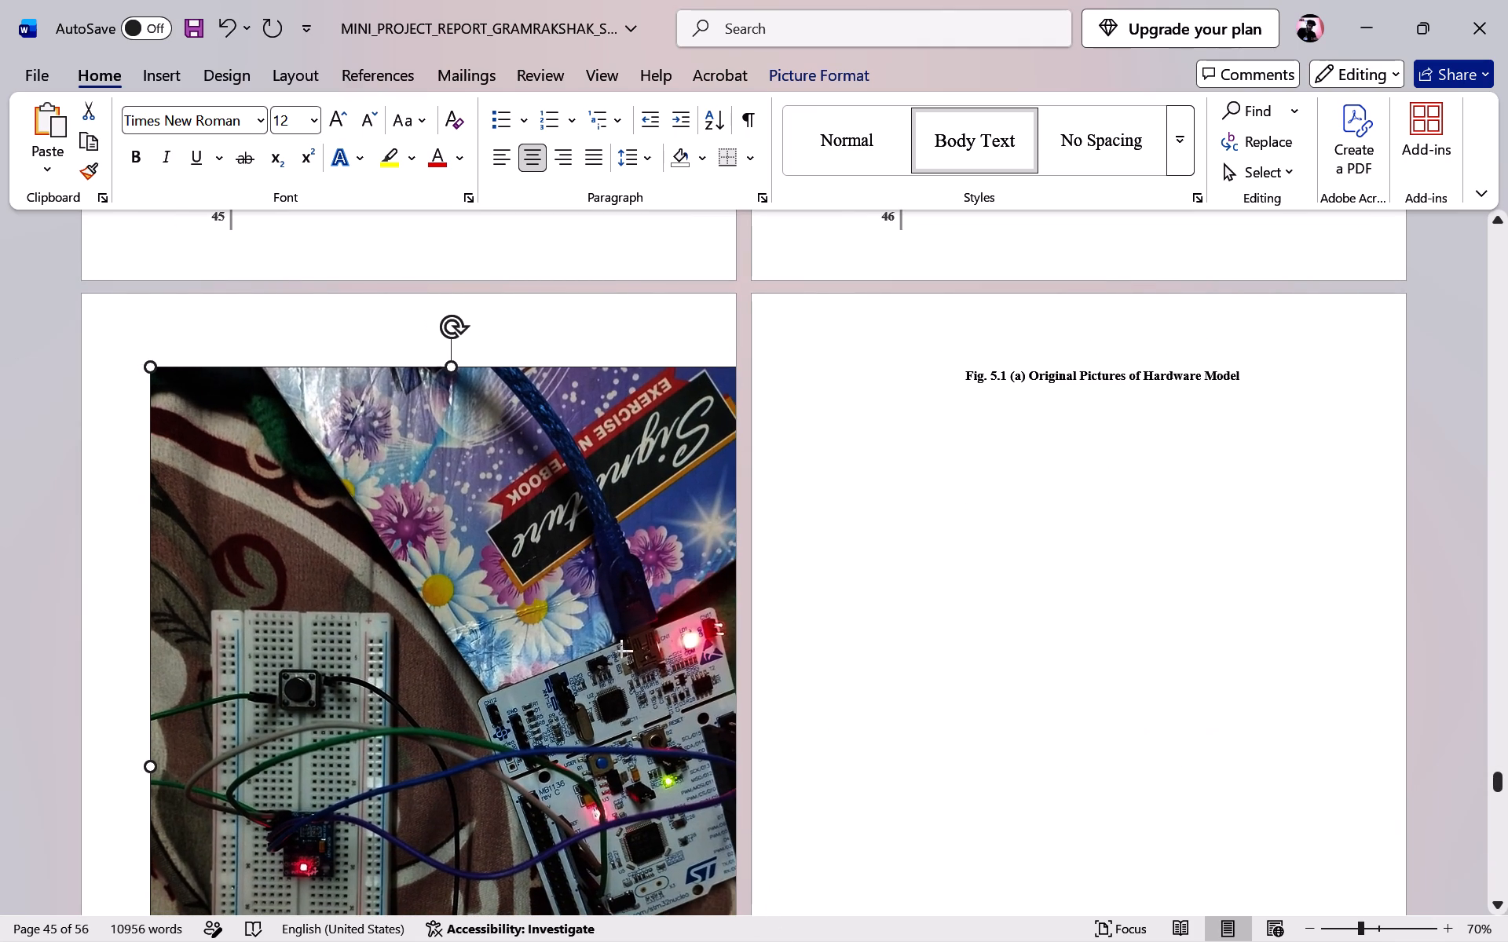
left_click_drag(154, 371, 765, 899)
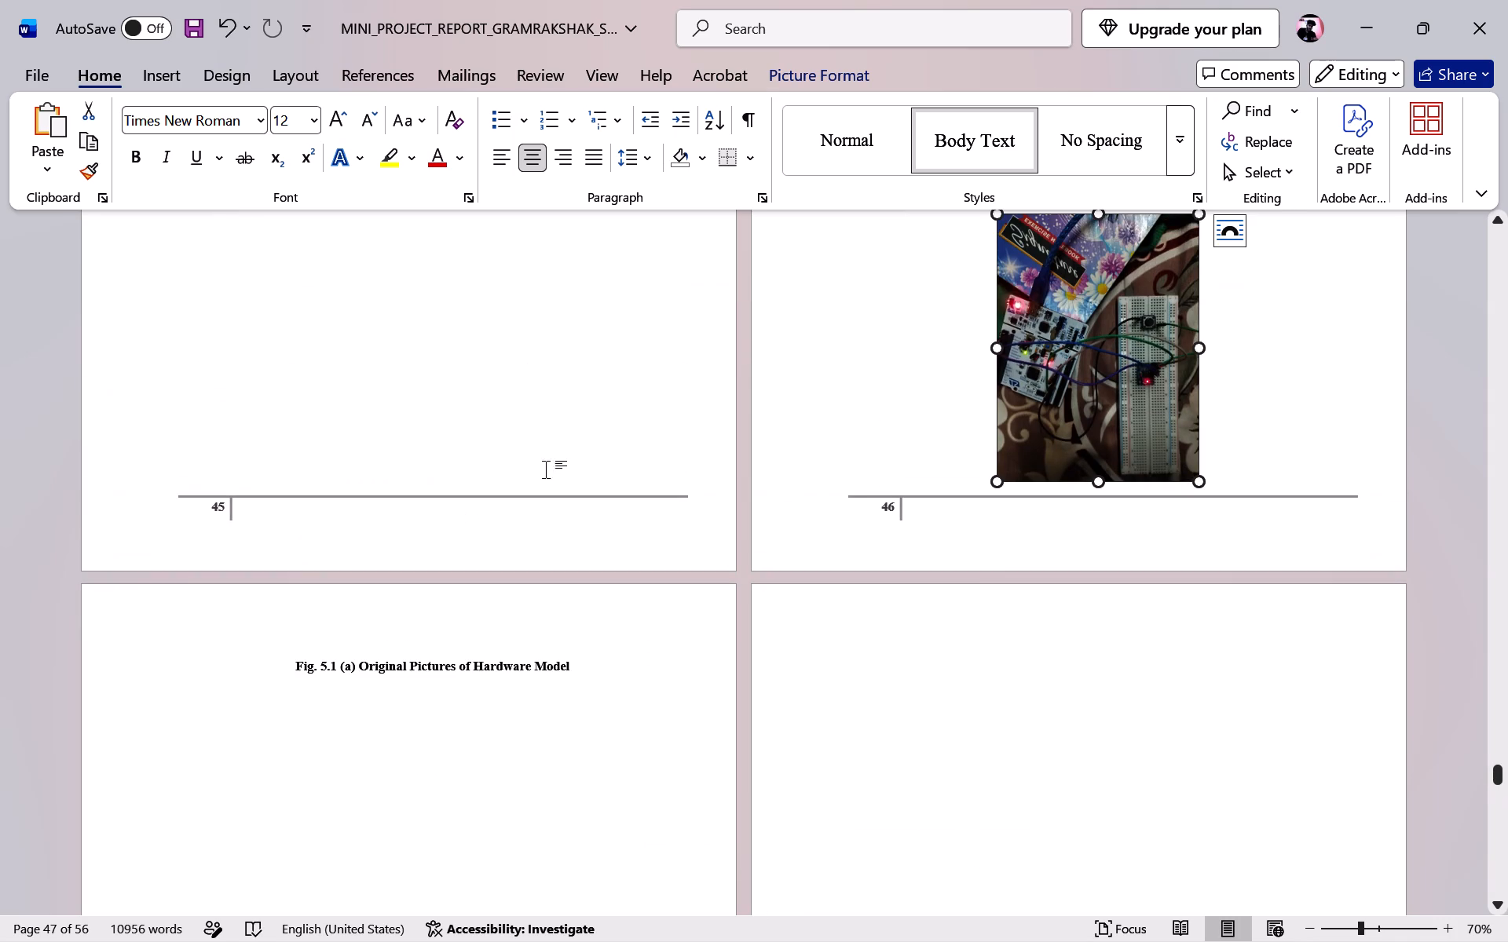
scroll(961, 553, "up", 1)
left_click(1087, 521)
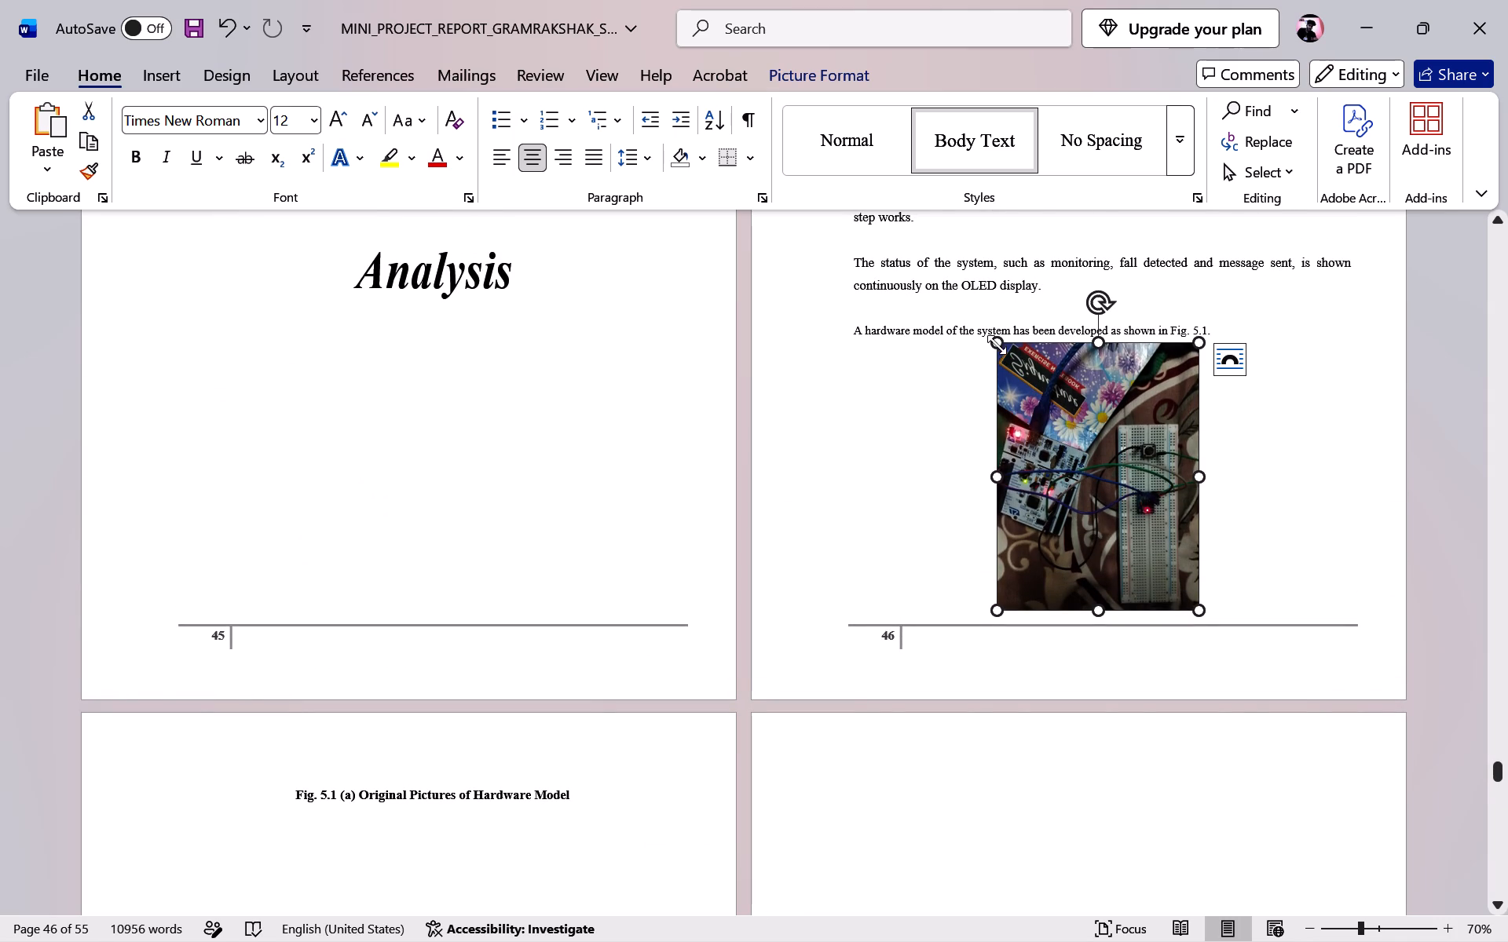
left_click_drag(993, 344, 1098, 433)
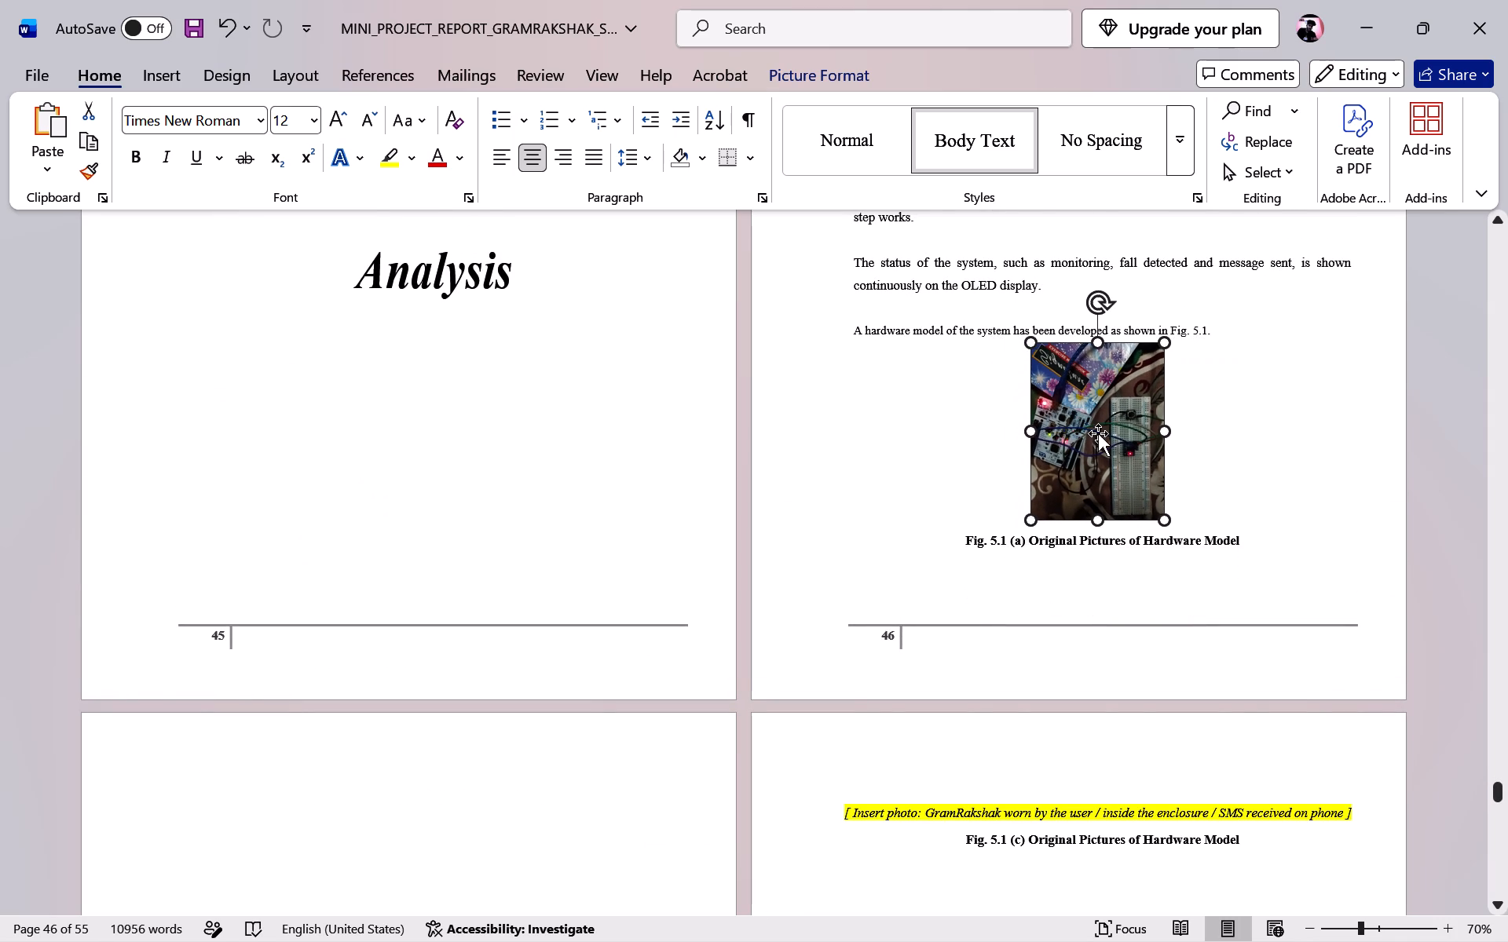
left_click(948, 396)
Examine the Fig. 5.1 (b) and (c) photo placeholders and the empty space around them on pages 47 and 48.
scroll(1083, 530, "down", 2)
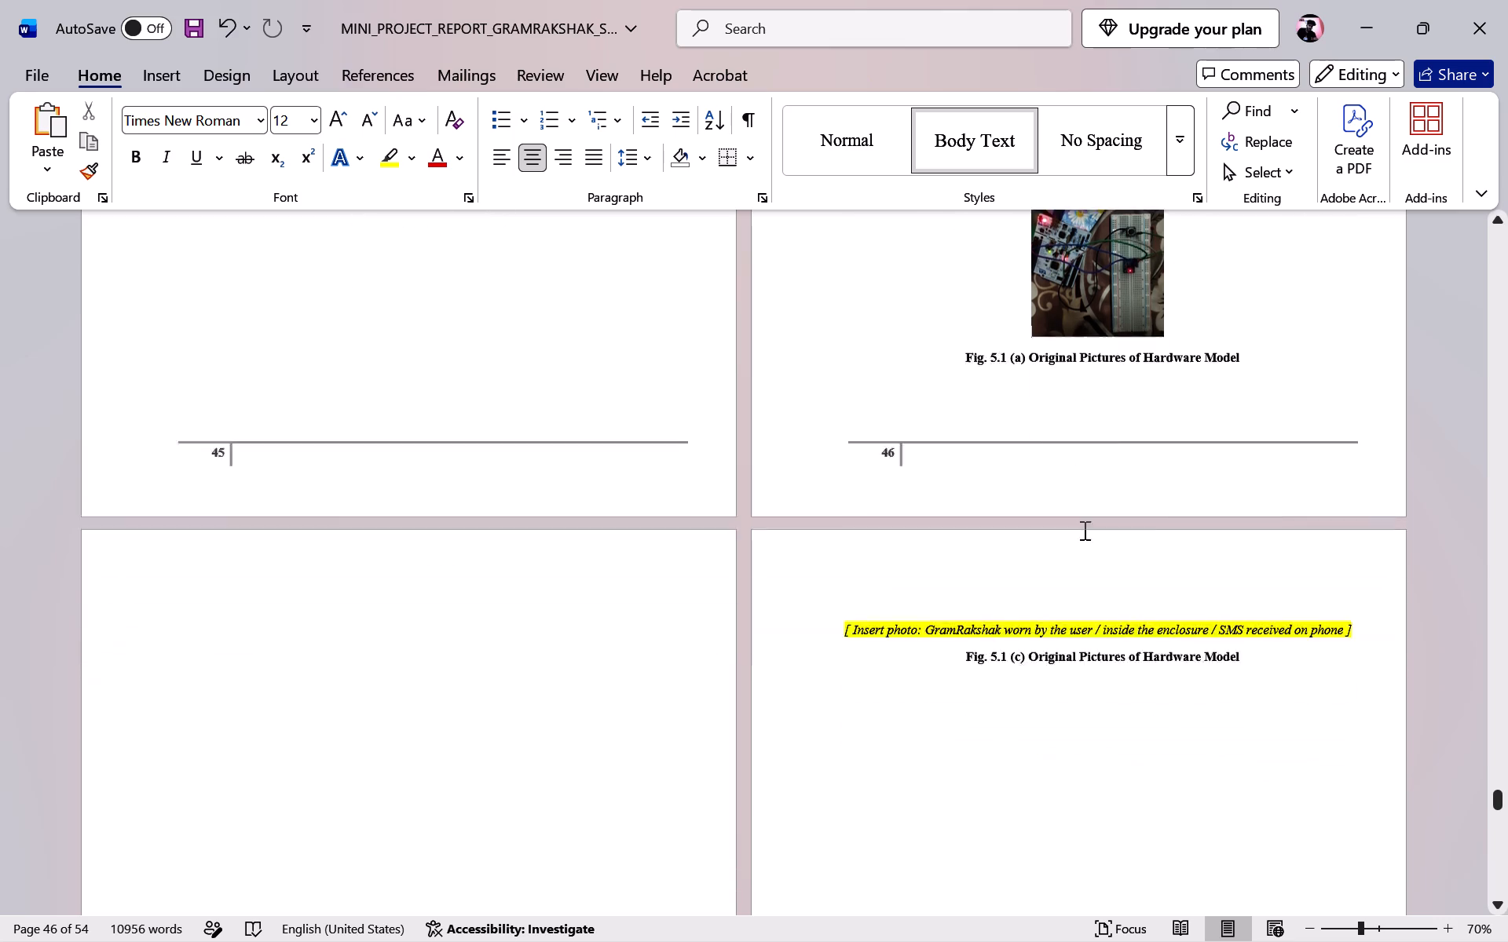
scroll(1083, 530, "down", 2)
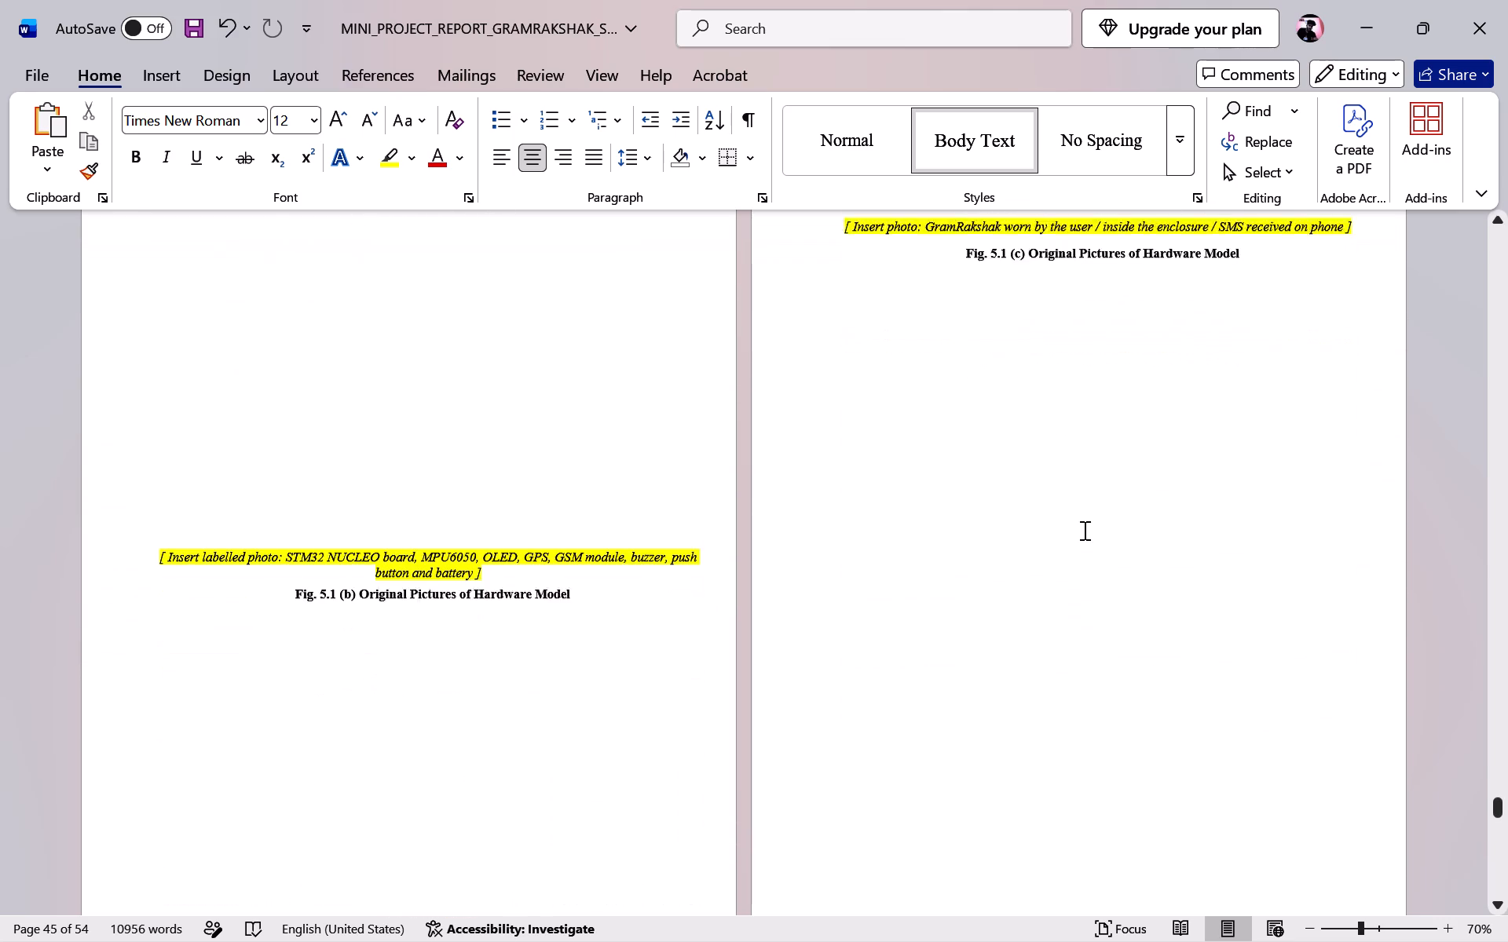
scroll(1083, 530, "down", 2)
scroll(1083, 530, "up", 2)
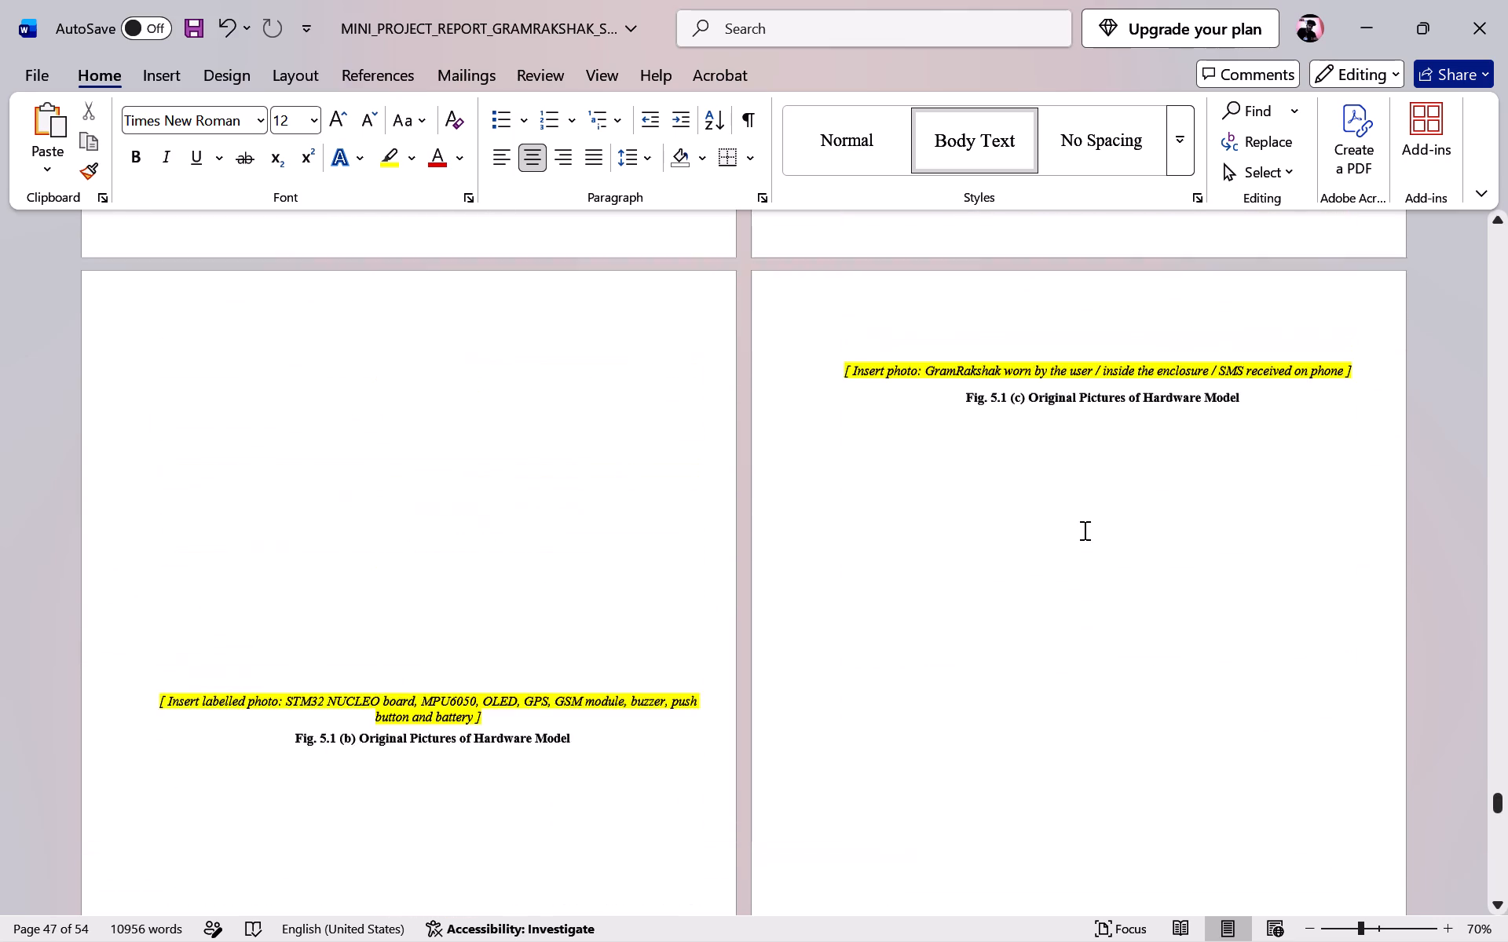
scroll(1083, 530, "down", 3)
scroll(1083, 530, "up", 3)
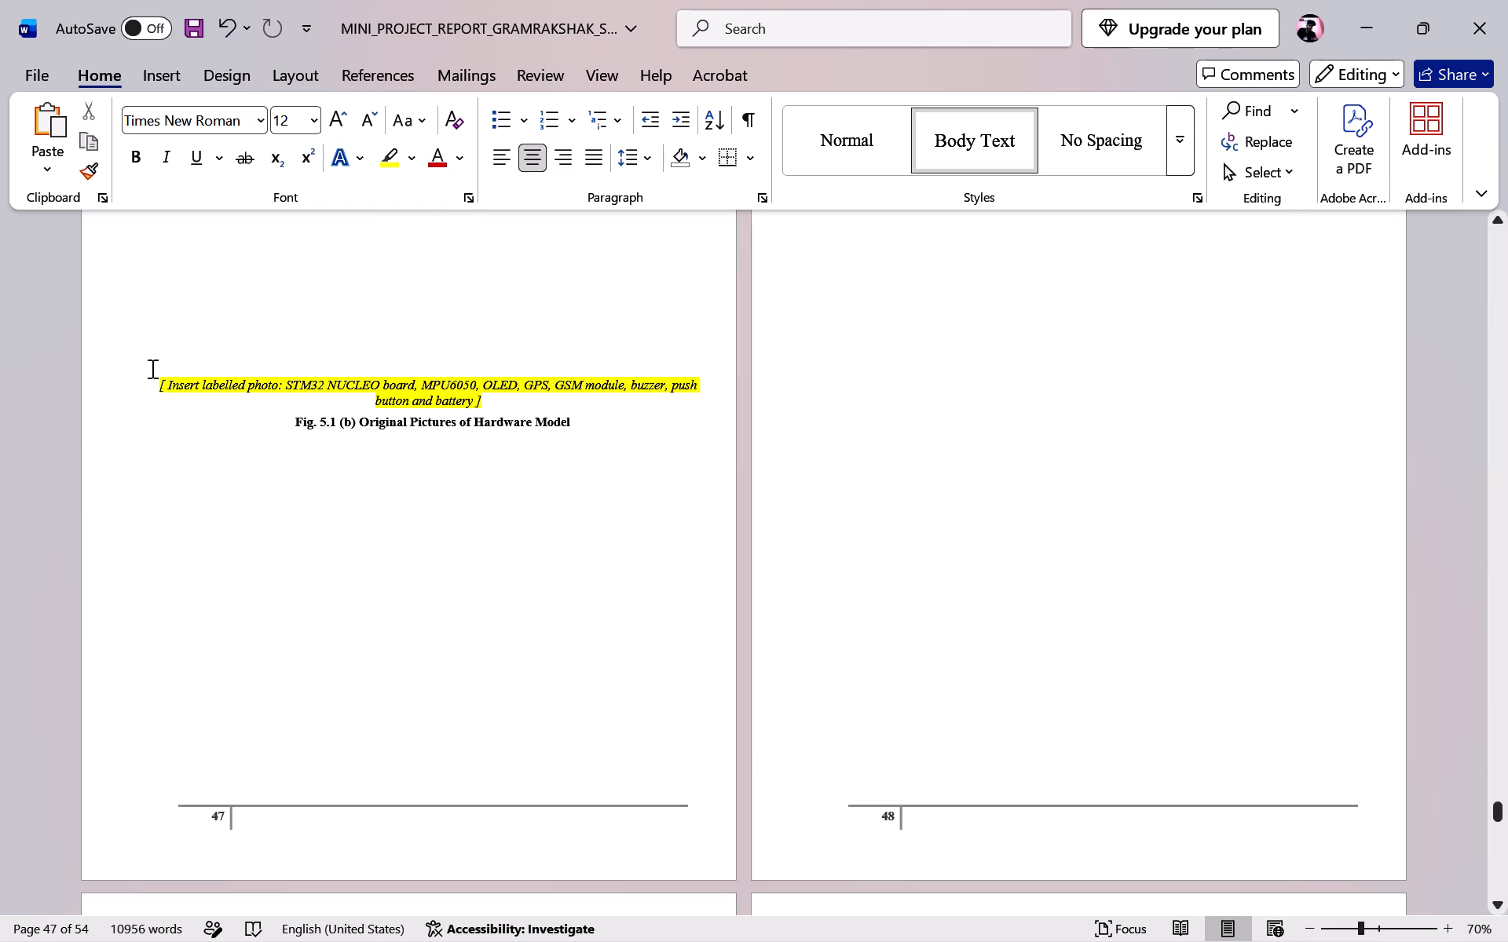
scroll(151, 368, "up", 1)
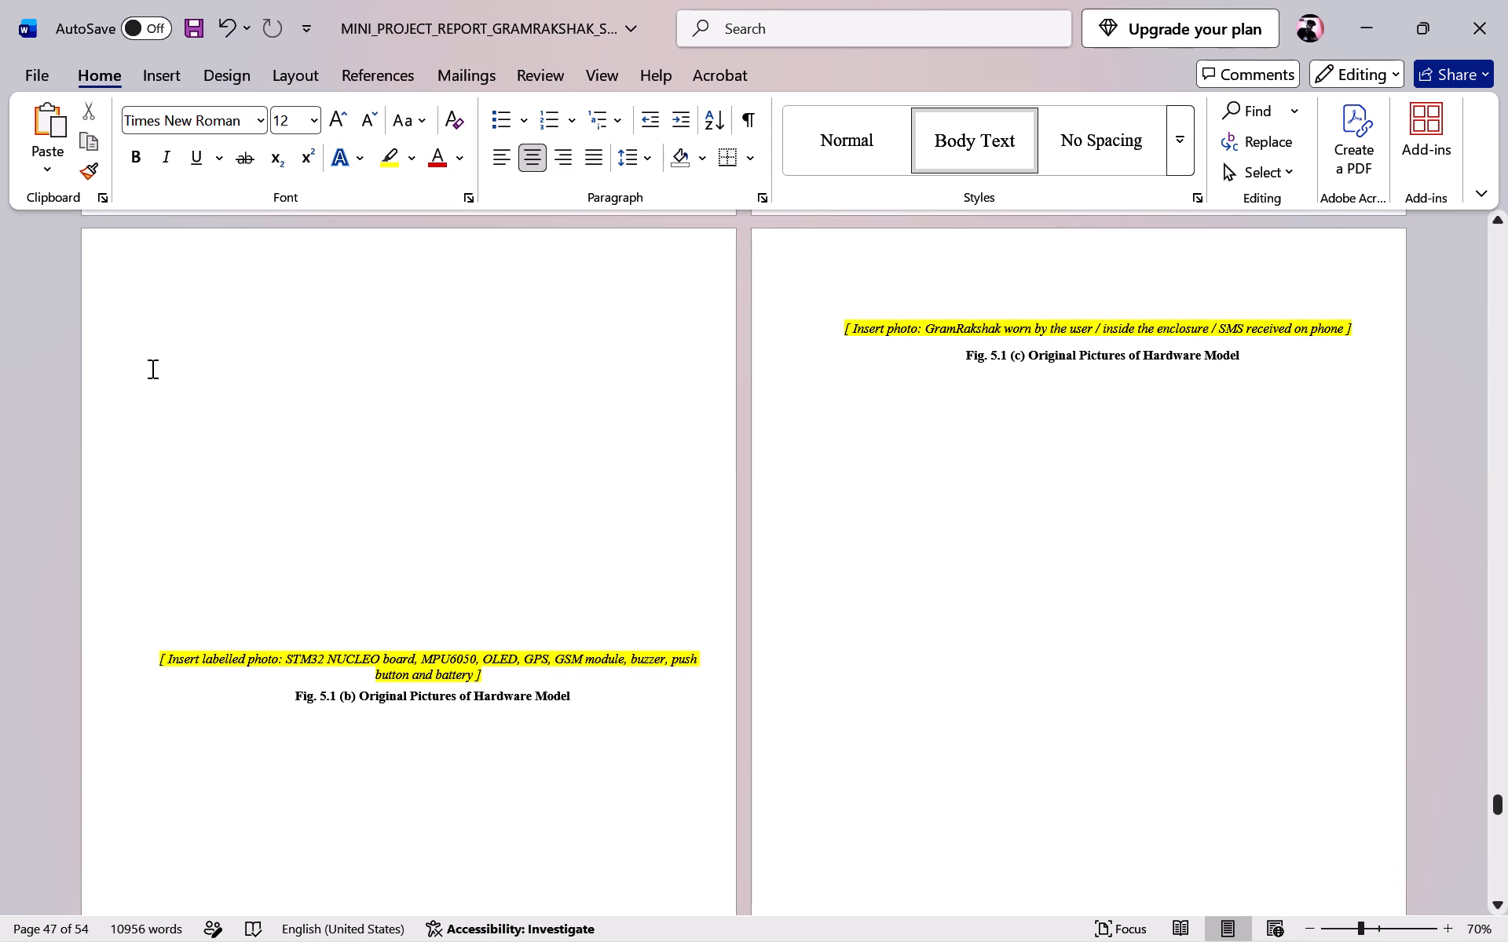
scroll(151, 368, "down", 2)
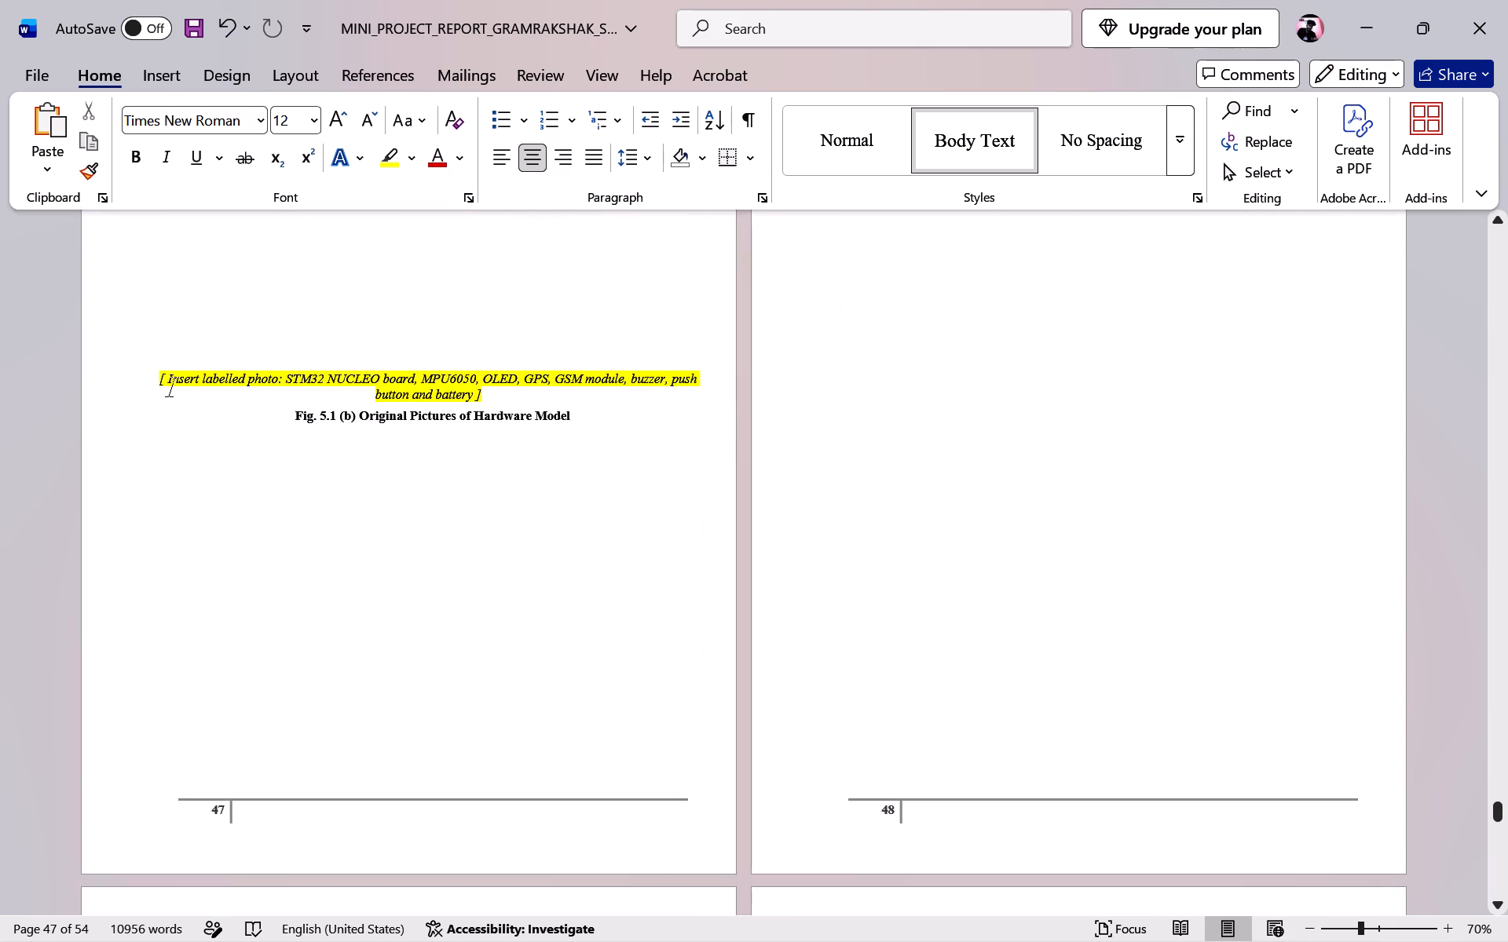
Delete the highlighted labelled-photo placeholder on page 47 together with its Fig. 5.1 (b) caption.
left_click_drag(154, 373, 457, 506)
left_click_drag(467, 509, 752, 626)
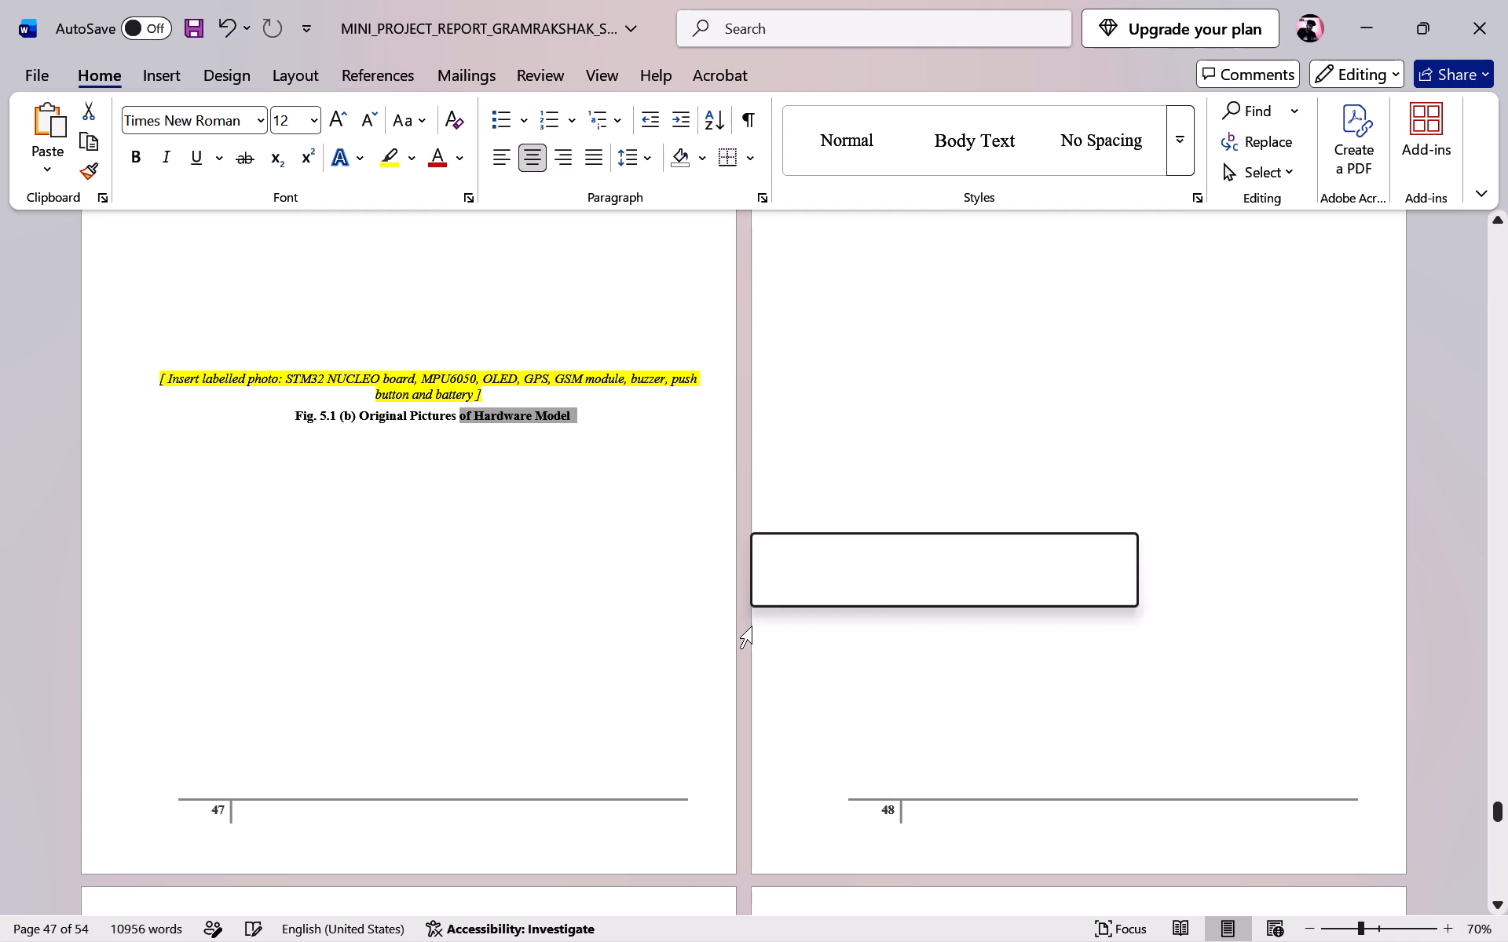
left_click(361, 404)
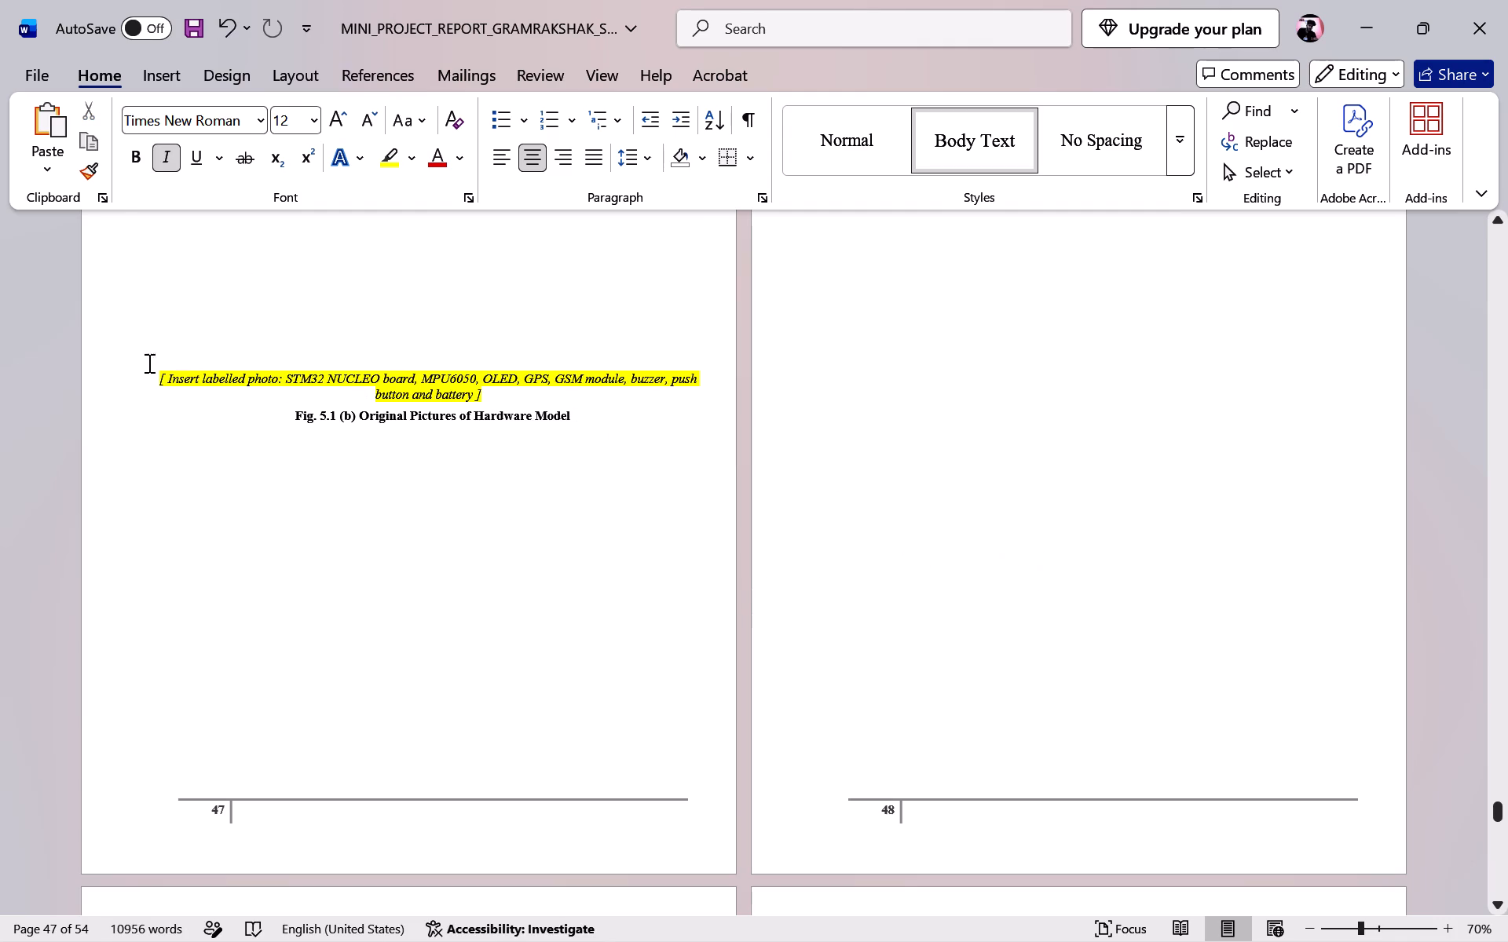
left_click_drag(155, 373, 544, 513)
key("BackSpace")
key("BackSpace")
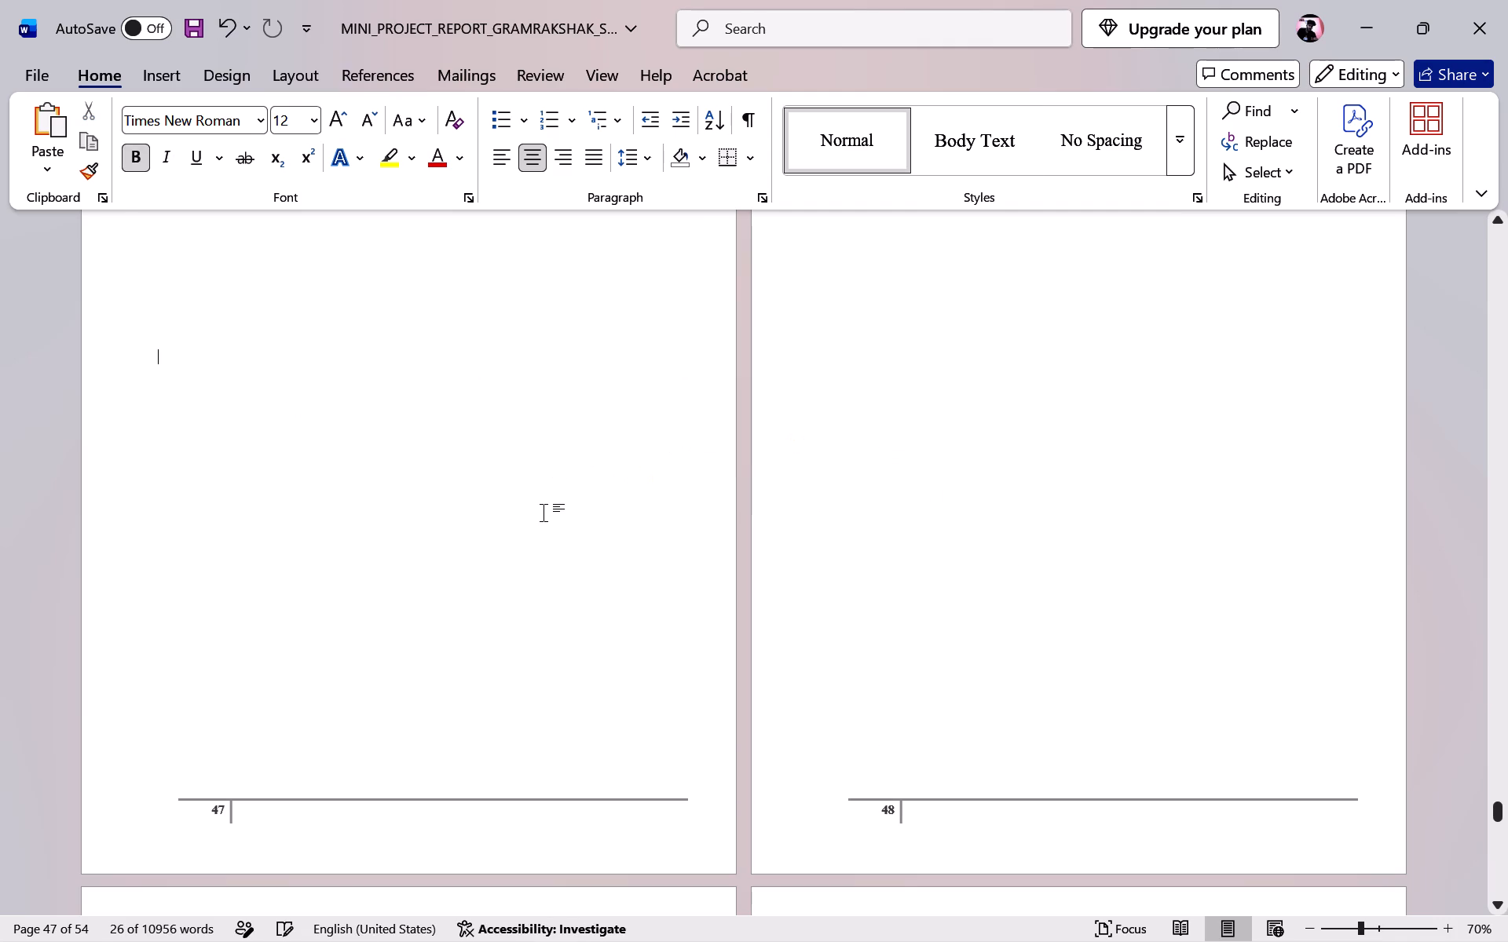
Delete the blank lines left above the removed Fig. 5.1 (b) block, working back to the Fig. 5.1 (a) caption.
key("BackSpace")
key("BackSpace")
scroll(544, 513, "up", 1)
scroll(692, 243, "up", 1)
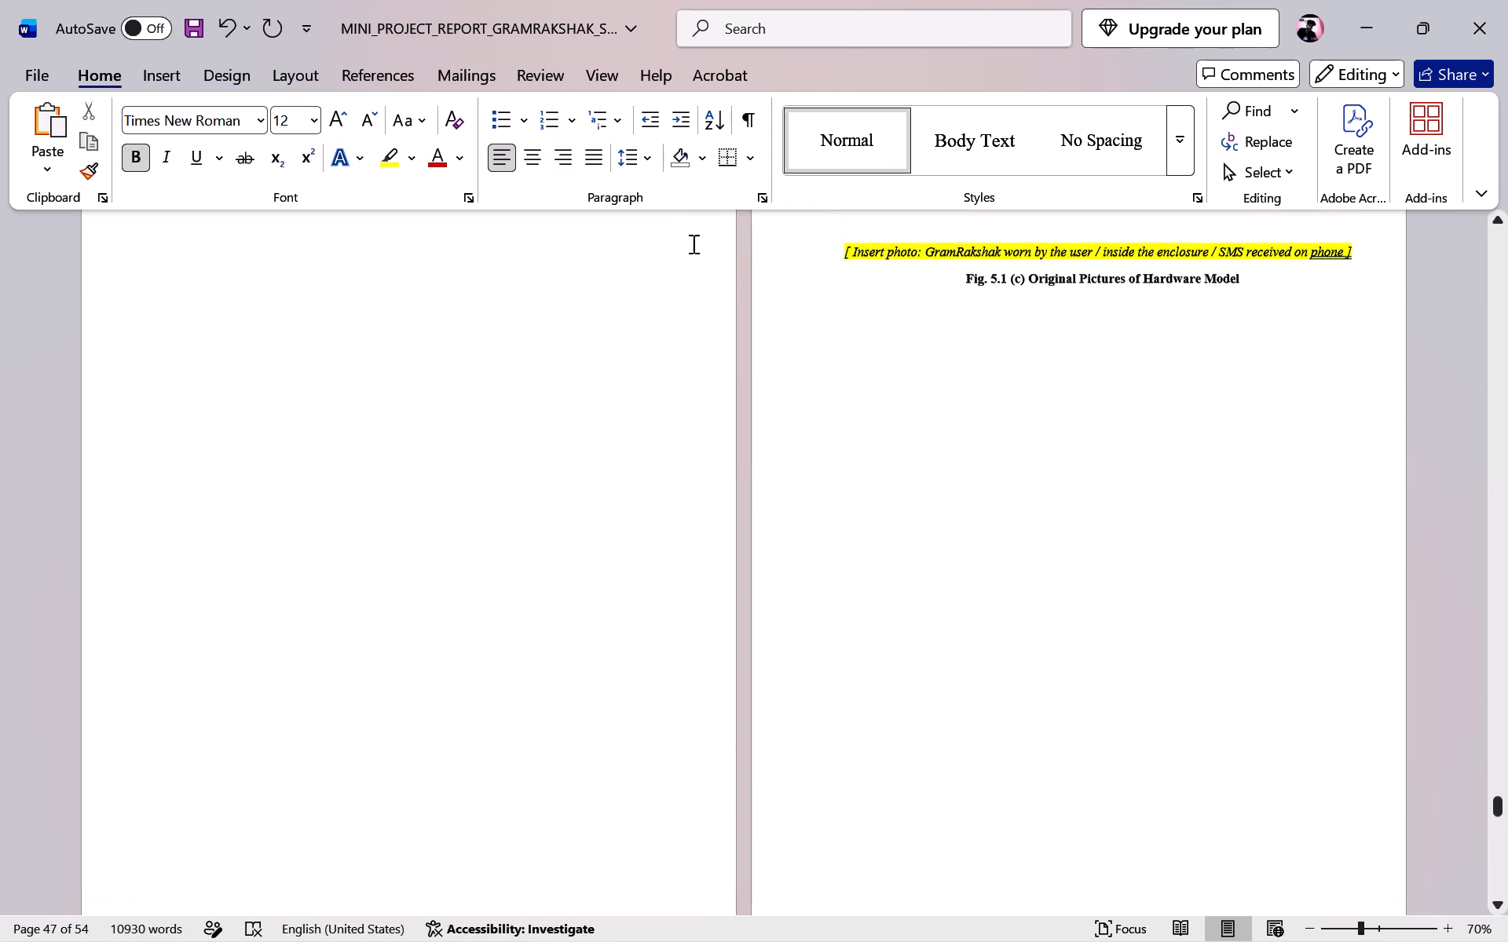
scroll(692, 243, "up", 1)
key("BackSpace")
key("BackSpace")
key("BackSpace")
key("BackSpace")
key("BackSpace")
key("BackSpace")
key("BackSpace")
key("BackSpace")
key("BackSpace")
key("BackSpace")
key("BackSpace")
key("BackSpace")
key("BackSpace")
key("BackSpace")
key("BackSpace")
key("BackSpace")
key("BackSpace")
key("BackSpace")
key("BackSpace")
key("BackSpace")
key("BackSpace")
key("BackSpace")
key("BackSpace")
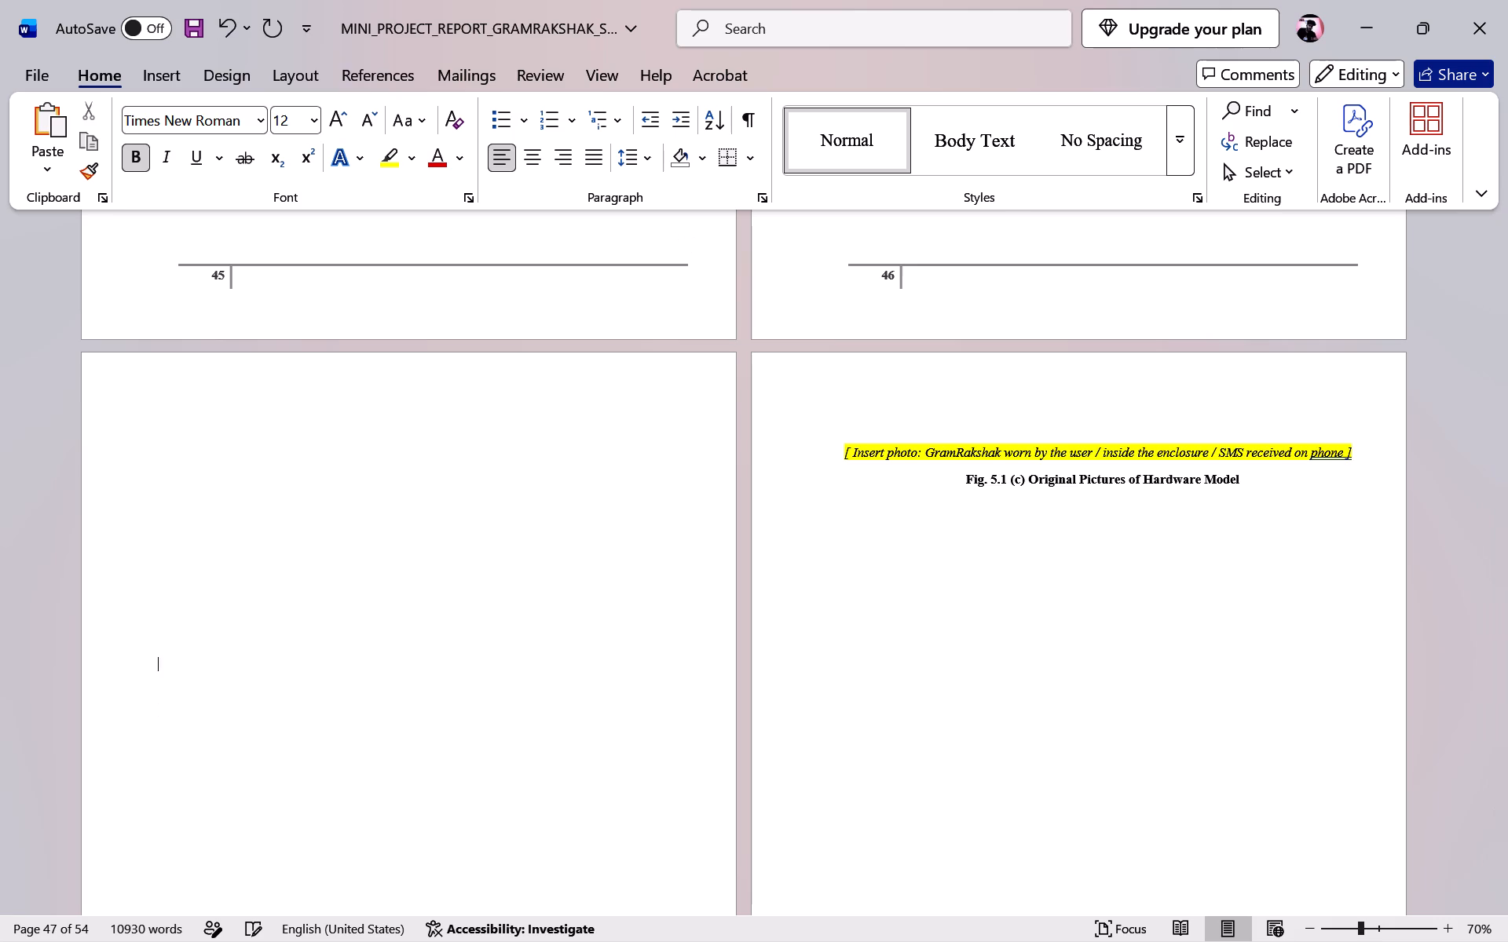
key("BackSpace")
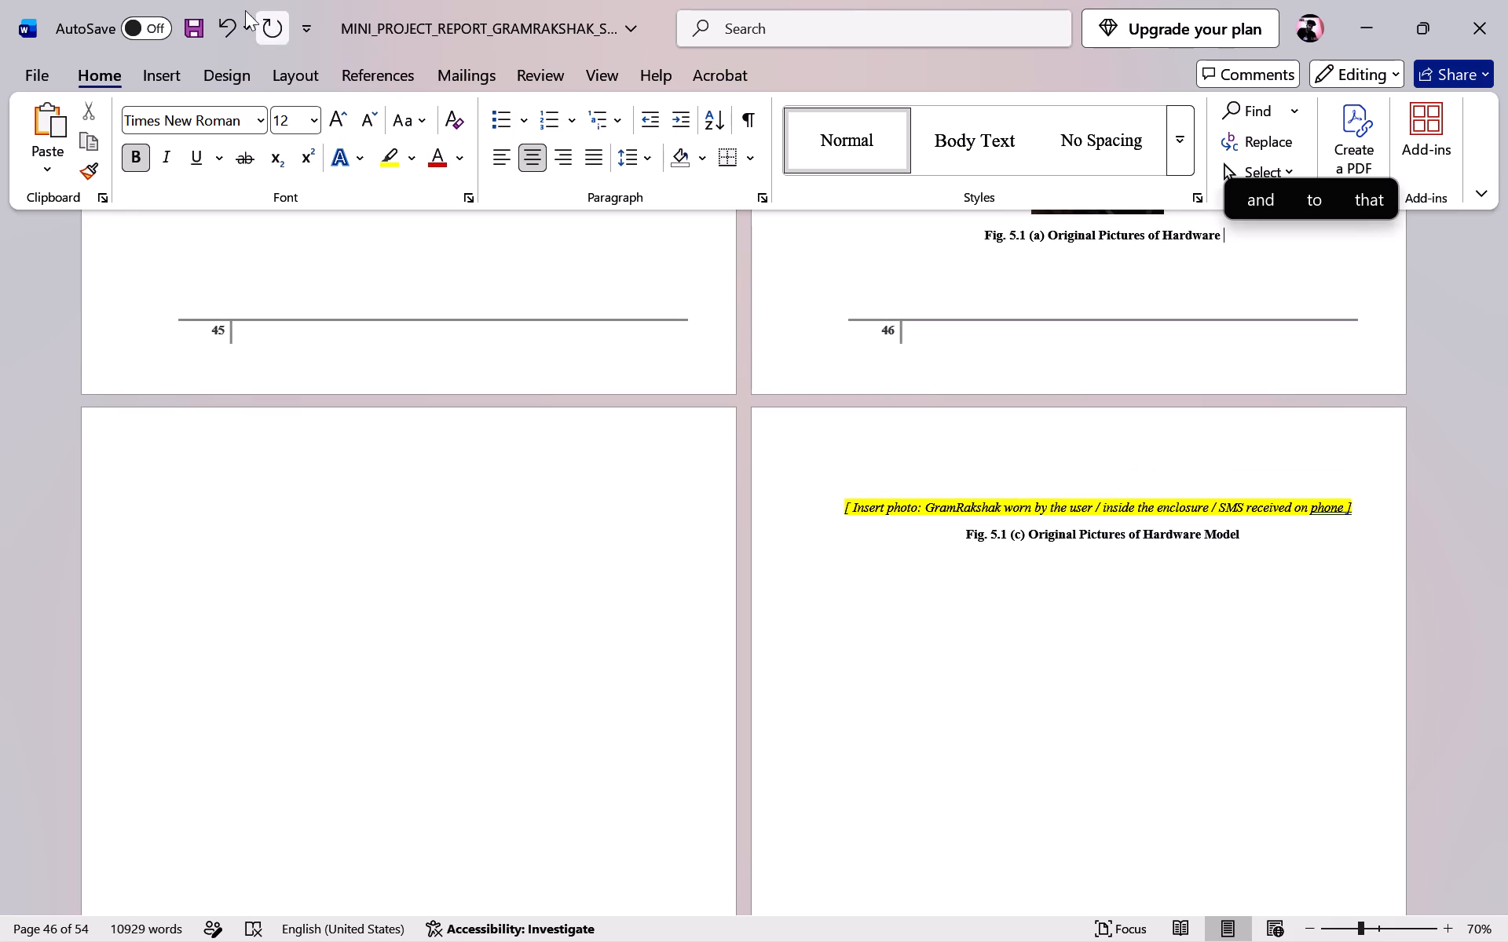
Undo the last deletions that cut into the end of the Fig. 5.1 (a) caption.
left_click(225, 15)
left_click(225, 15)
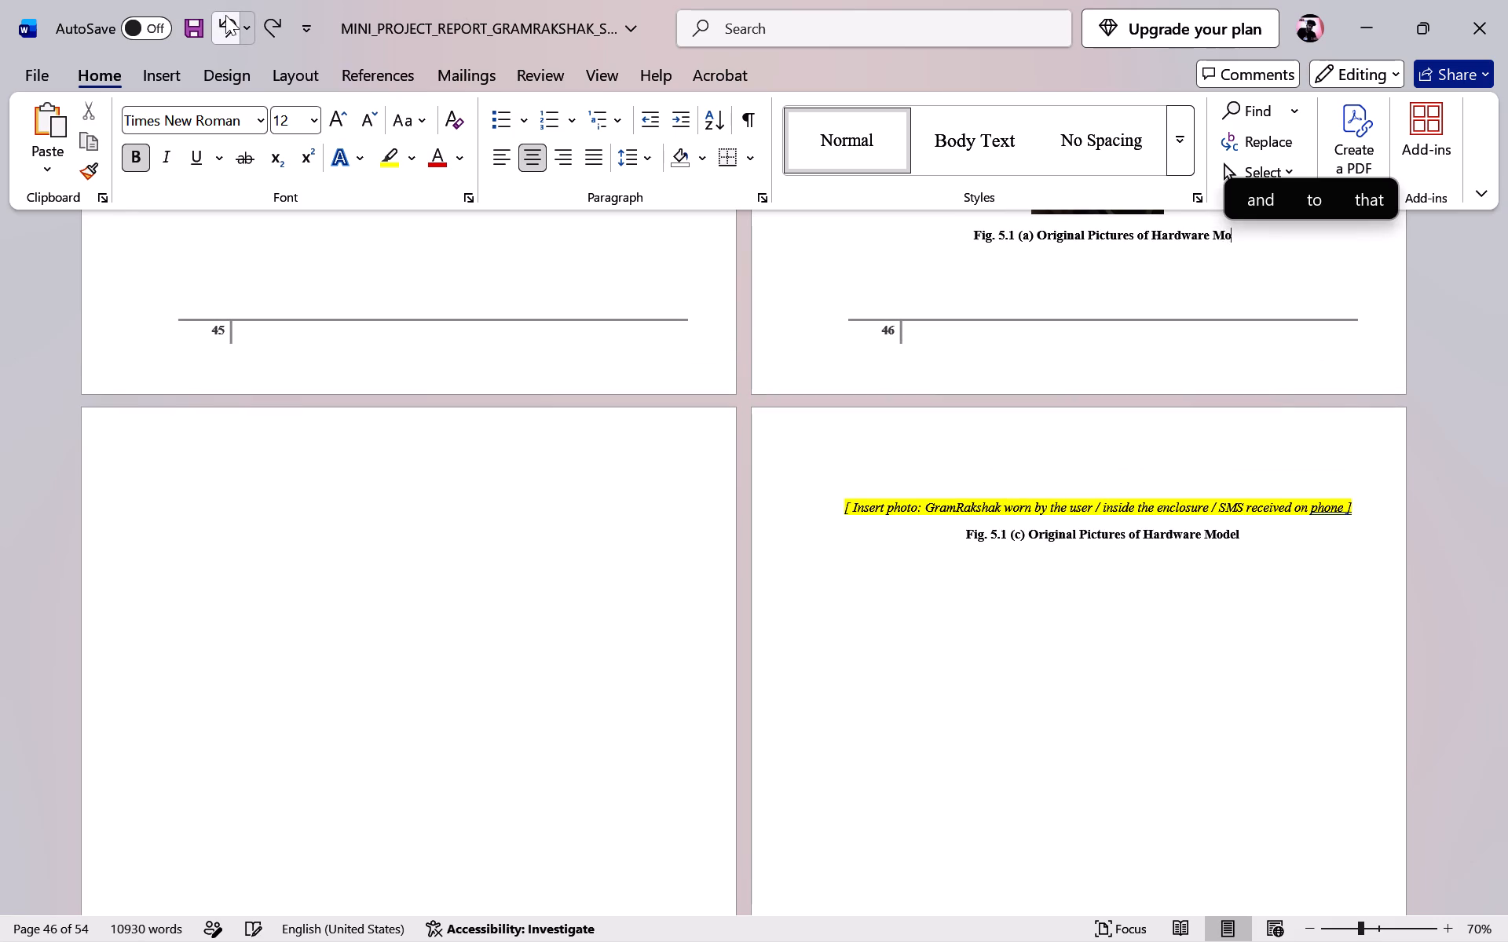
left_click(225, 15)
left_click(225, 15)
left_click(225, 15)
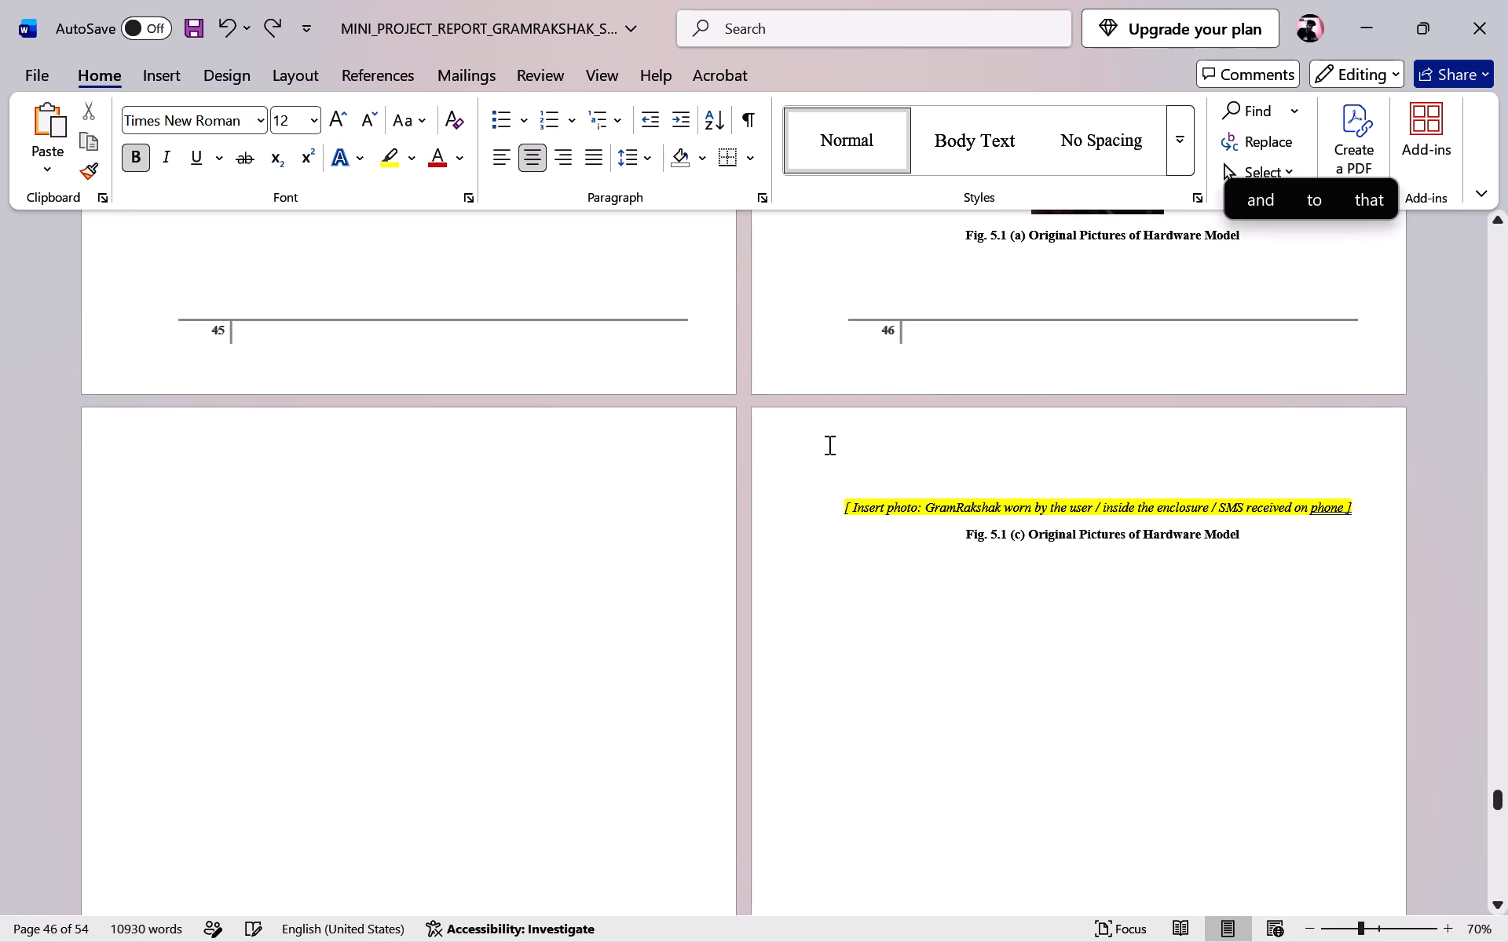
Delete the highlighted worn-by-user photo placeholder on page 48 together with its Fig. 5.1 (c) caption.
left_click_drag(834, 495, 1243, 663)
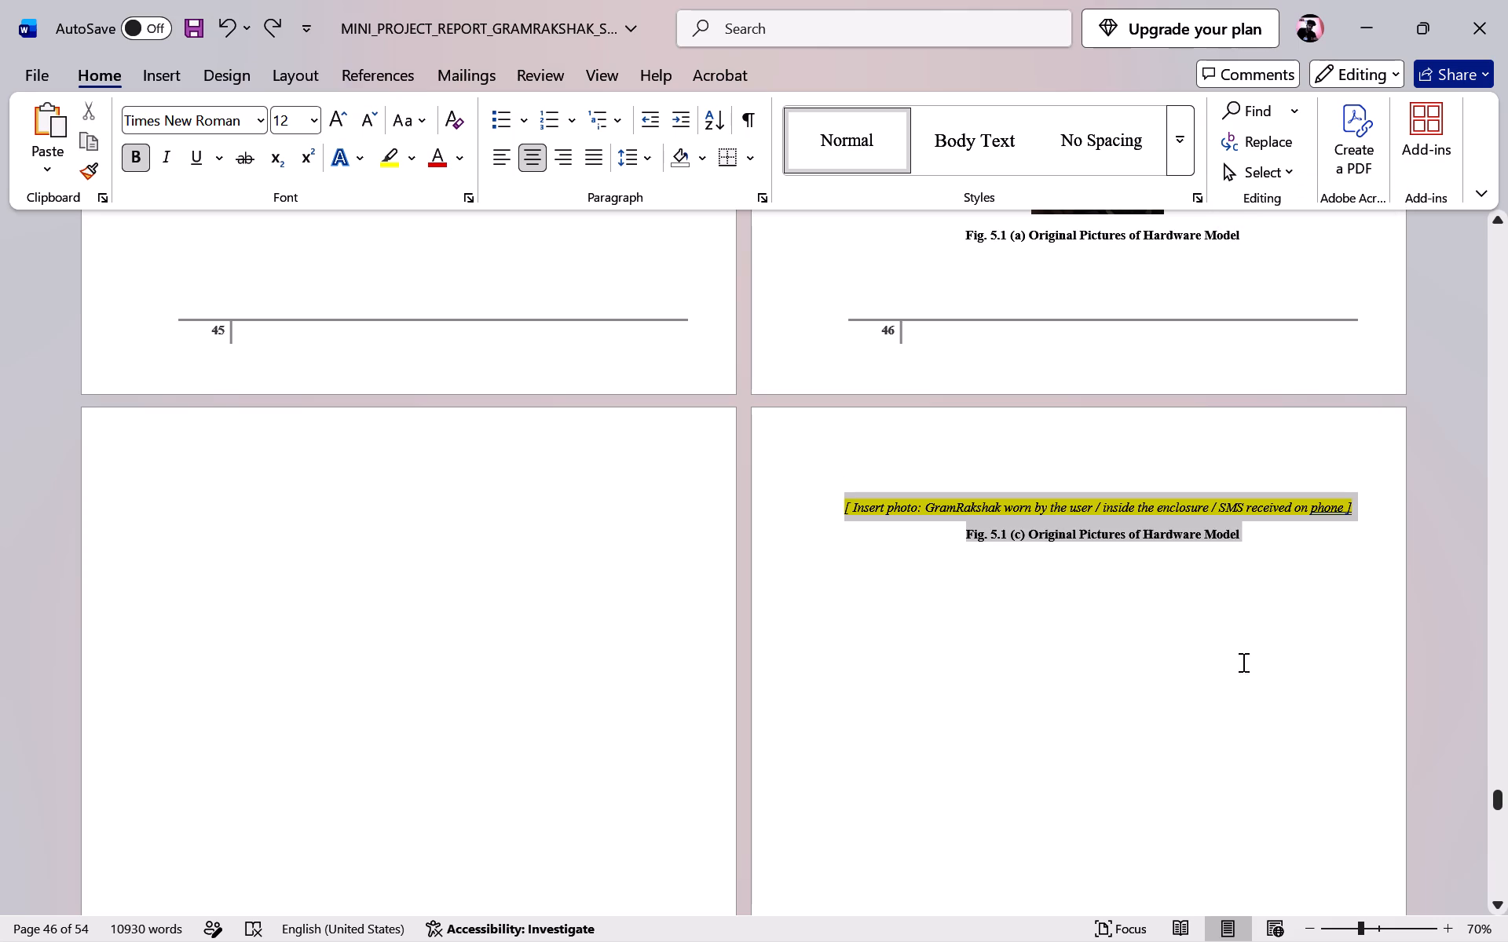
left_click_drag(1243, 663, 1272, 688)
key("BackSpace")
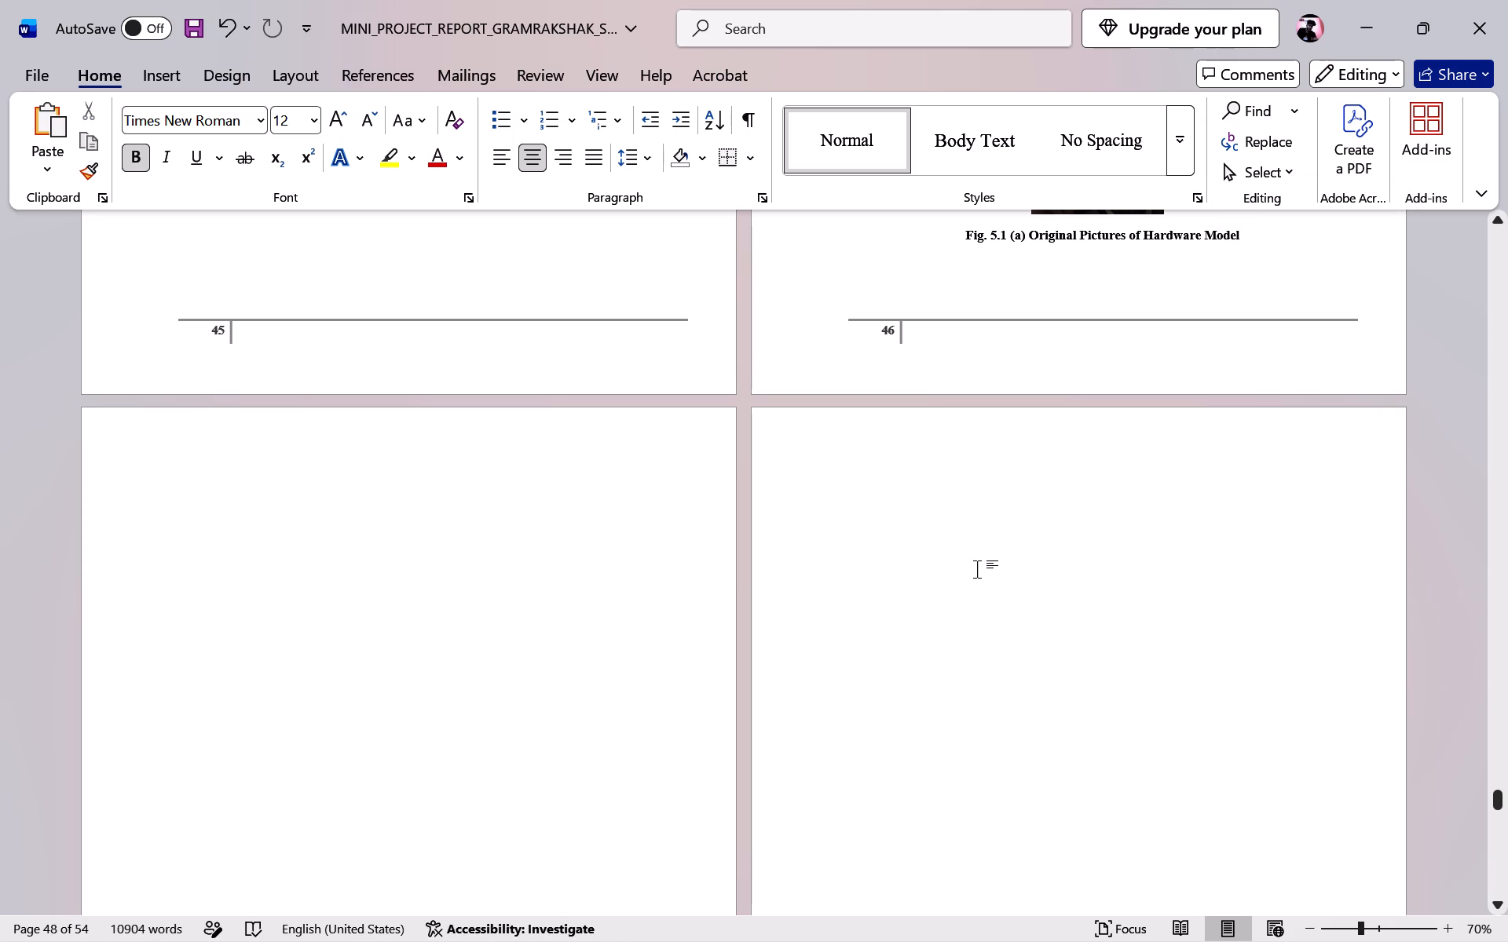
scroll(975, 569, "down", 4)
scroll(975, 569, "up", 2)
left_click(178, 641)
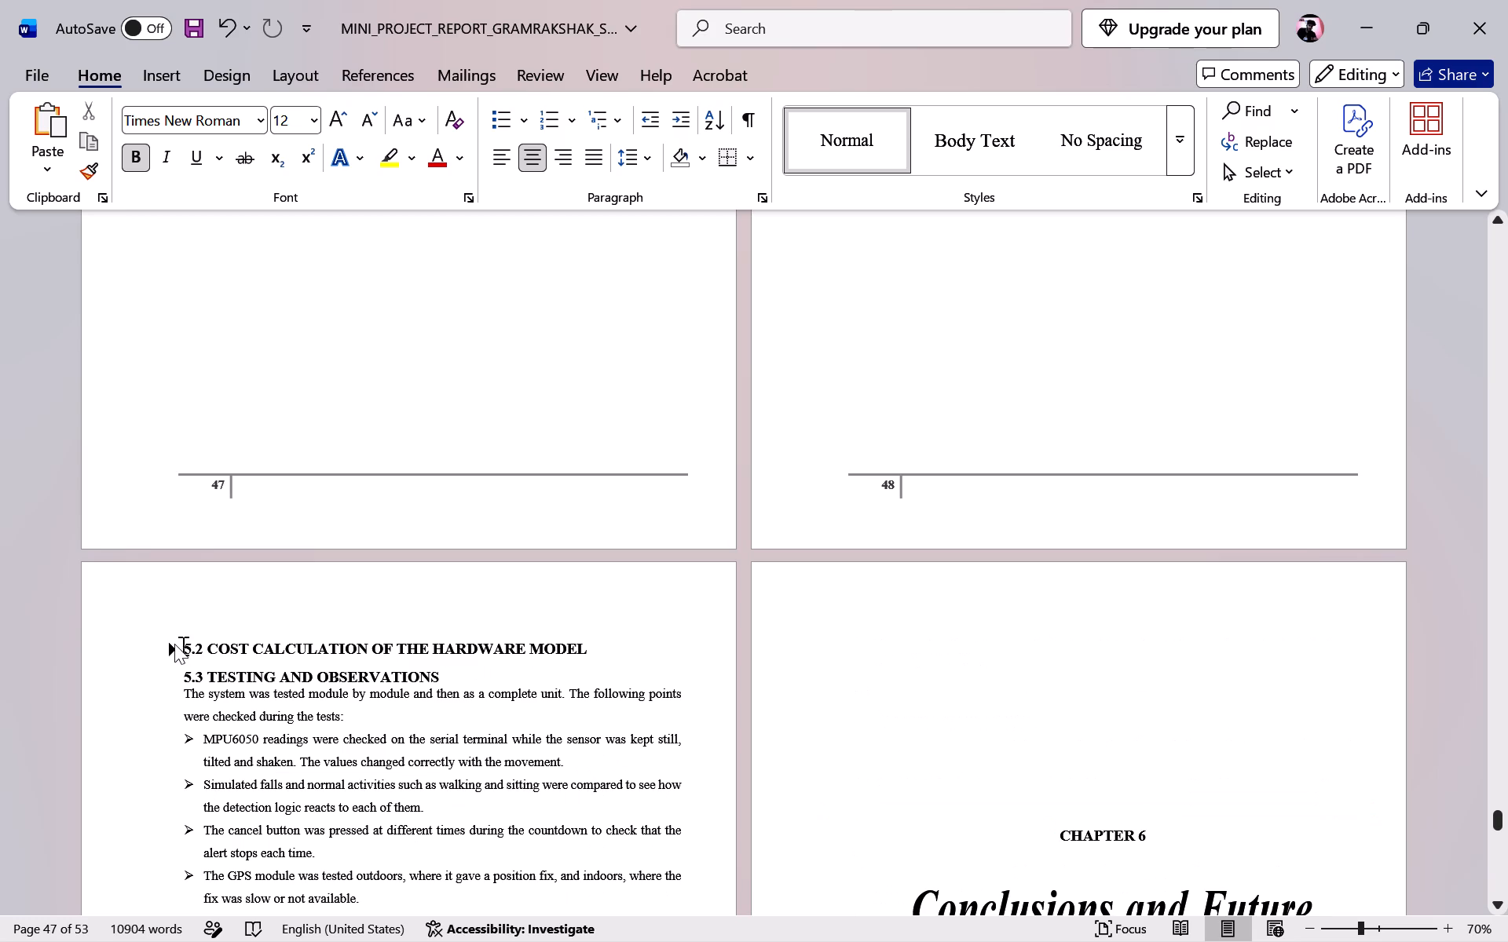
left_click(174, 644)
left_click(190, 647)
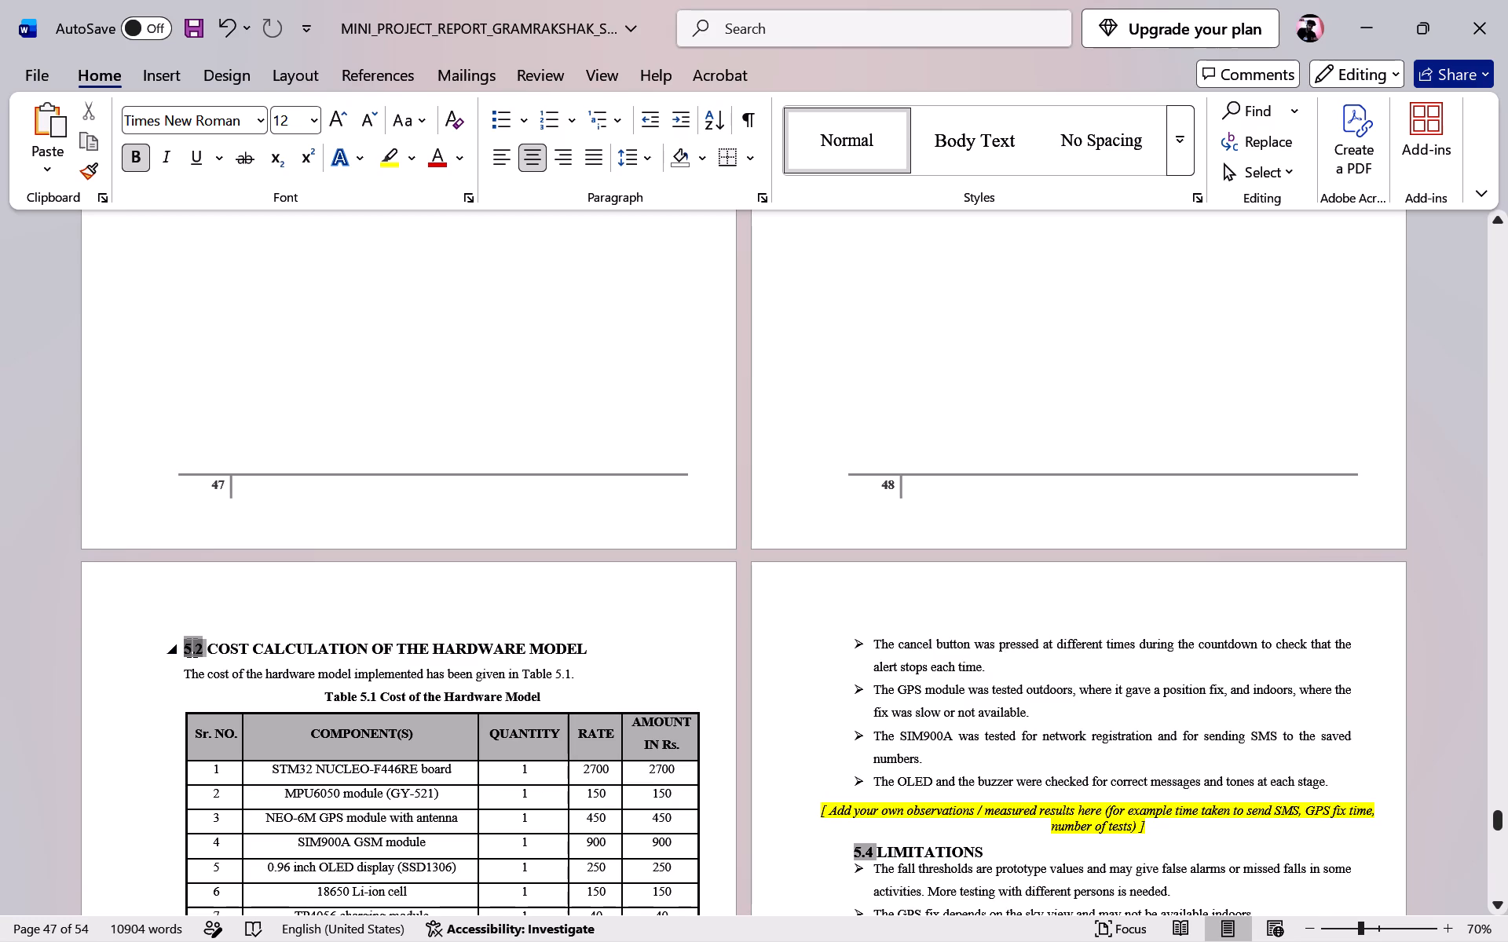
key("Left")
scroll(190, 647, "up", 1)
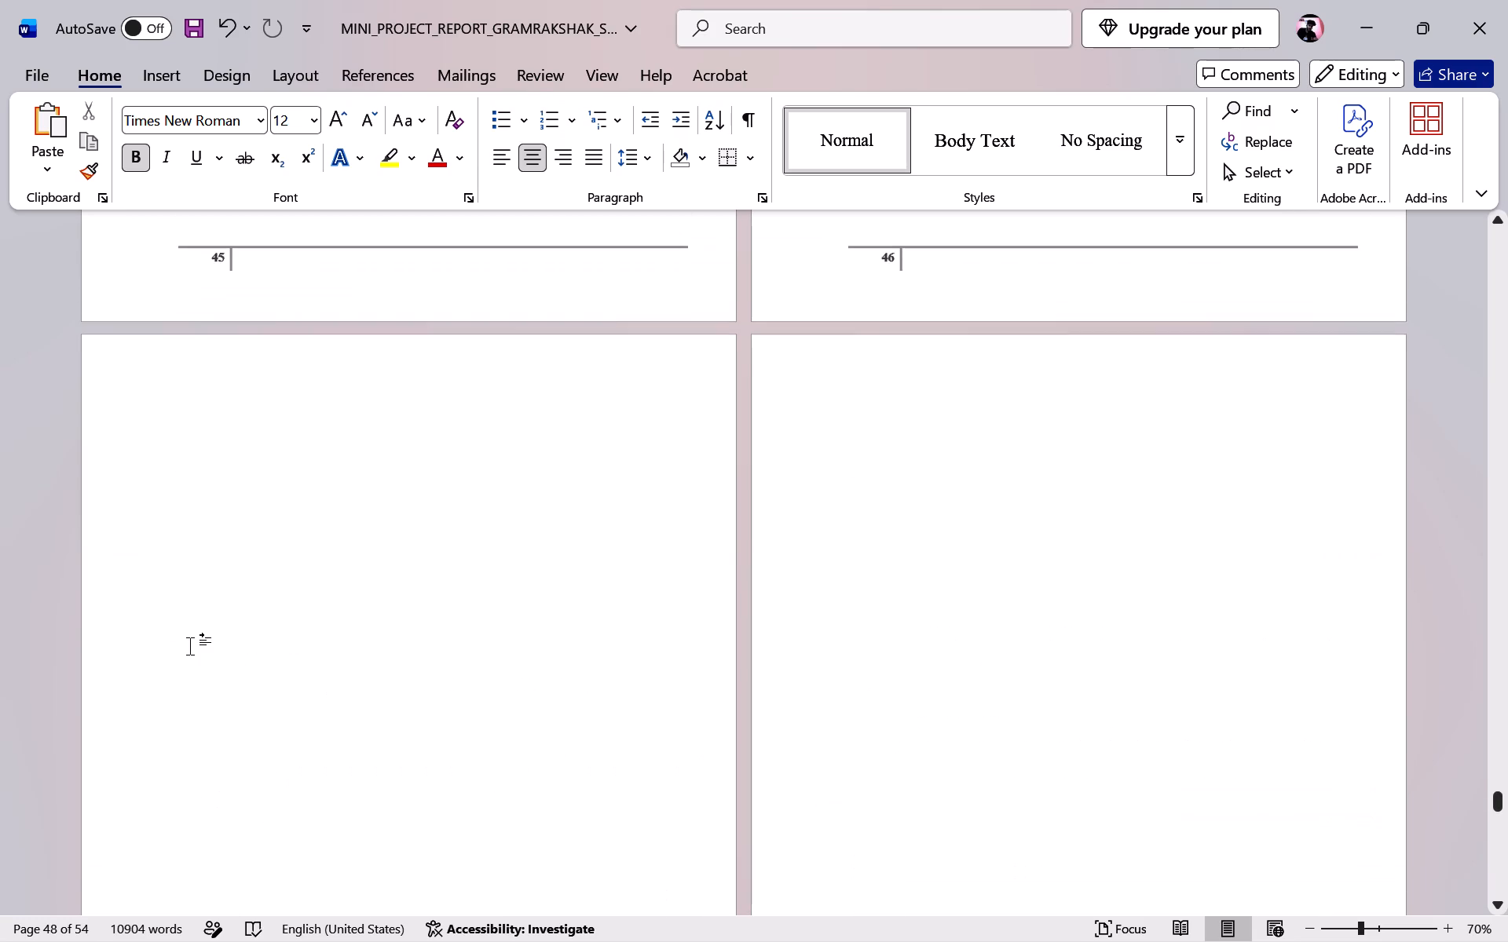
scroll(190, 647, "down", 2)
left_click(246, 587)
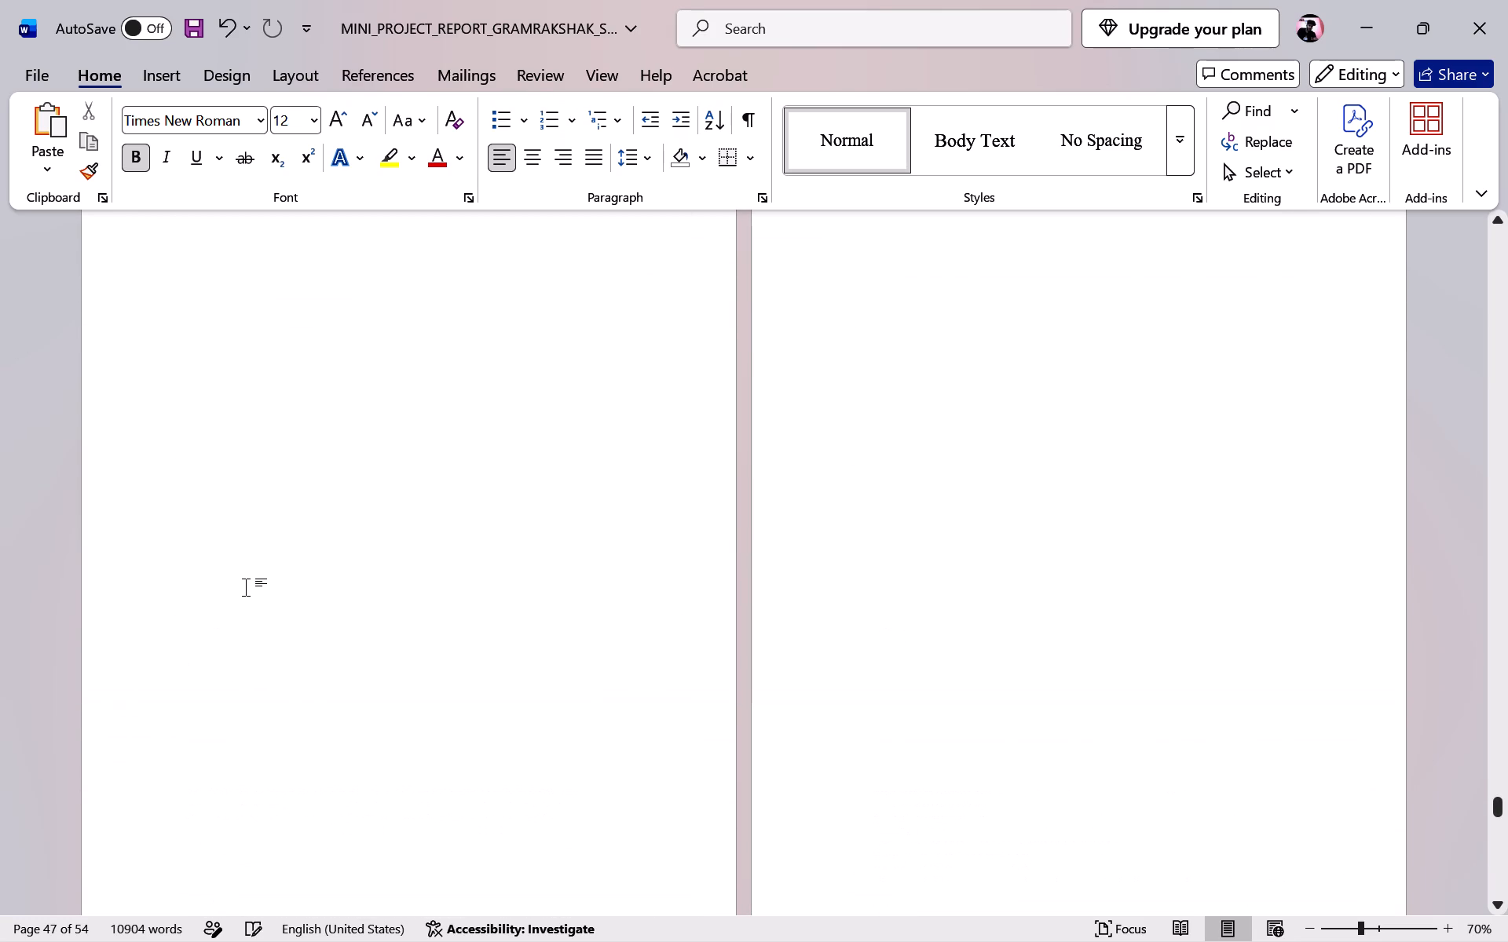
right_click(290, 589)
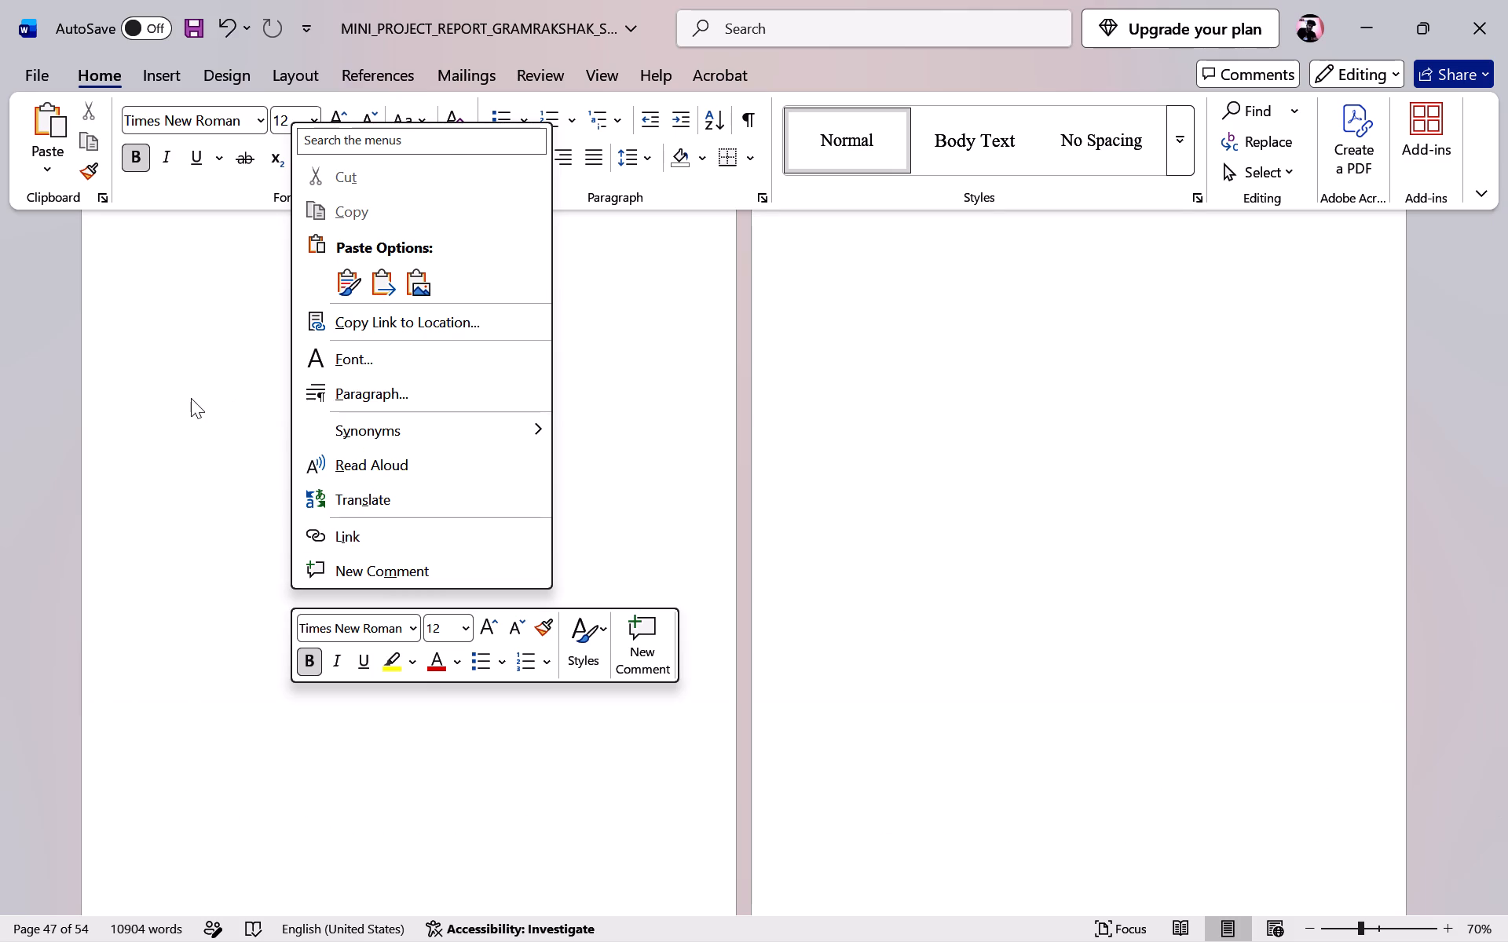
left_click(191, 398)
Zoom out to a 30% multi-page overview and examine the whole report for leftover blank pages.
scroll(191, 398, "down", 4, "ctrl")
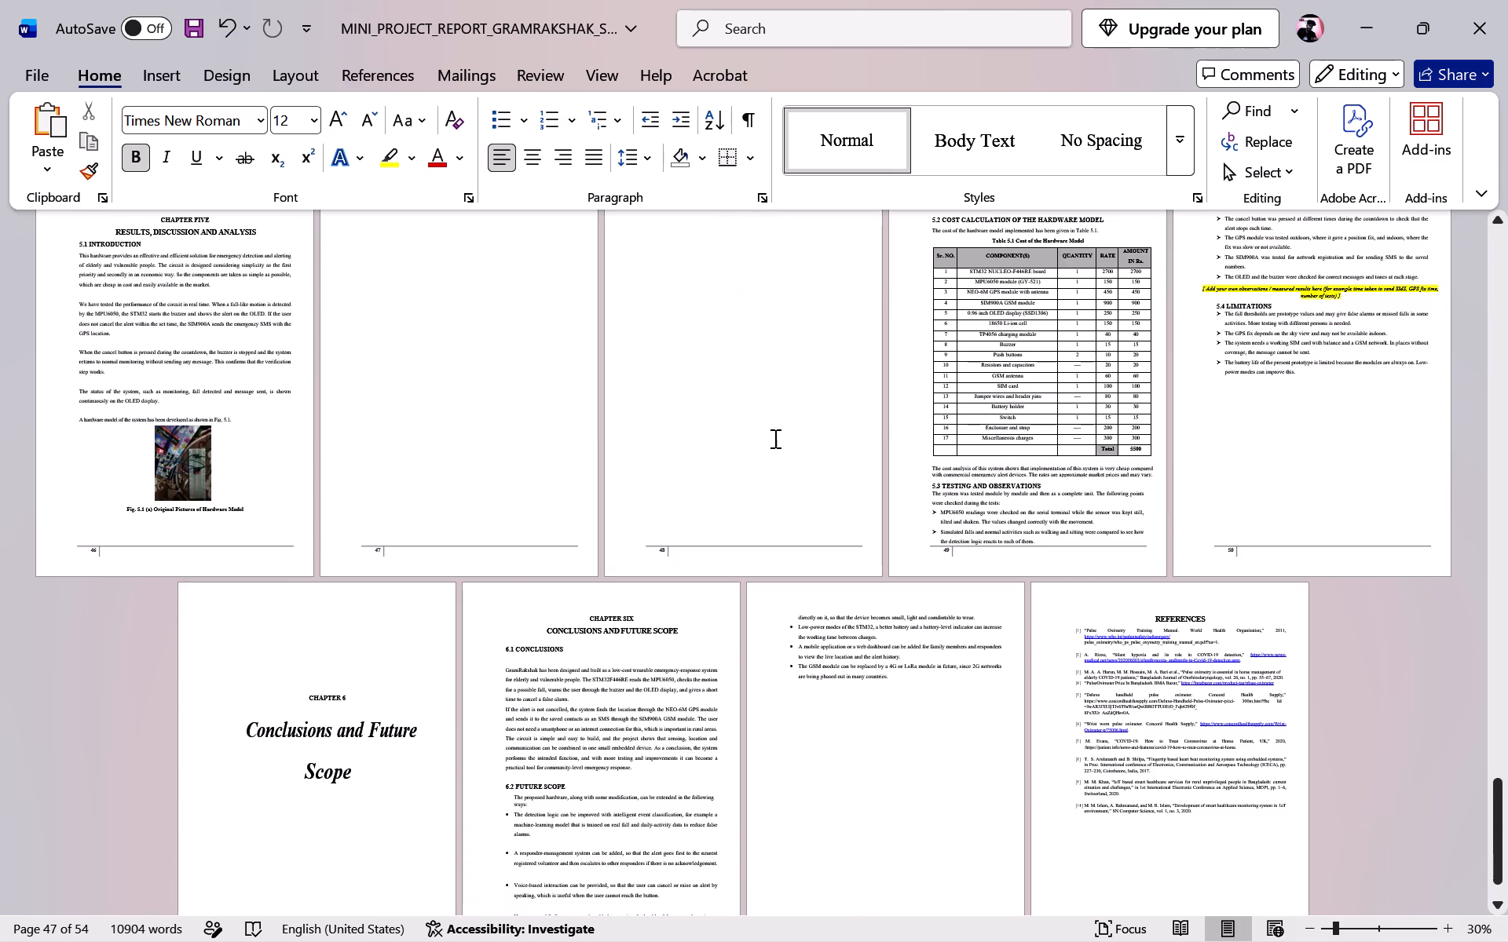
scroll(774, 439, "up", 1)
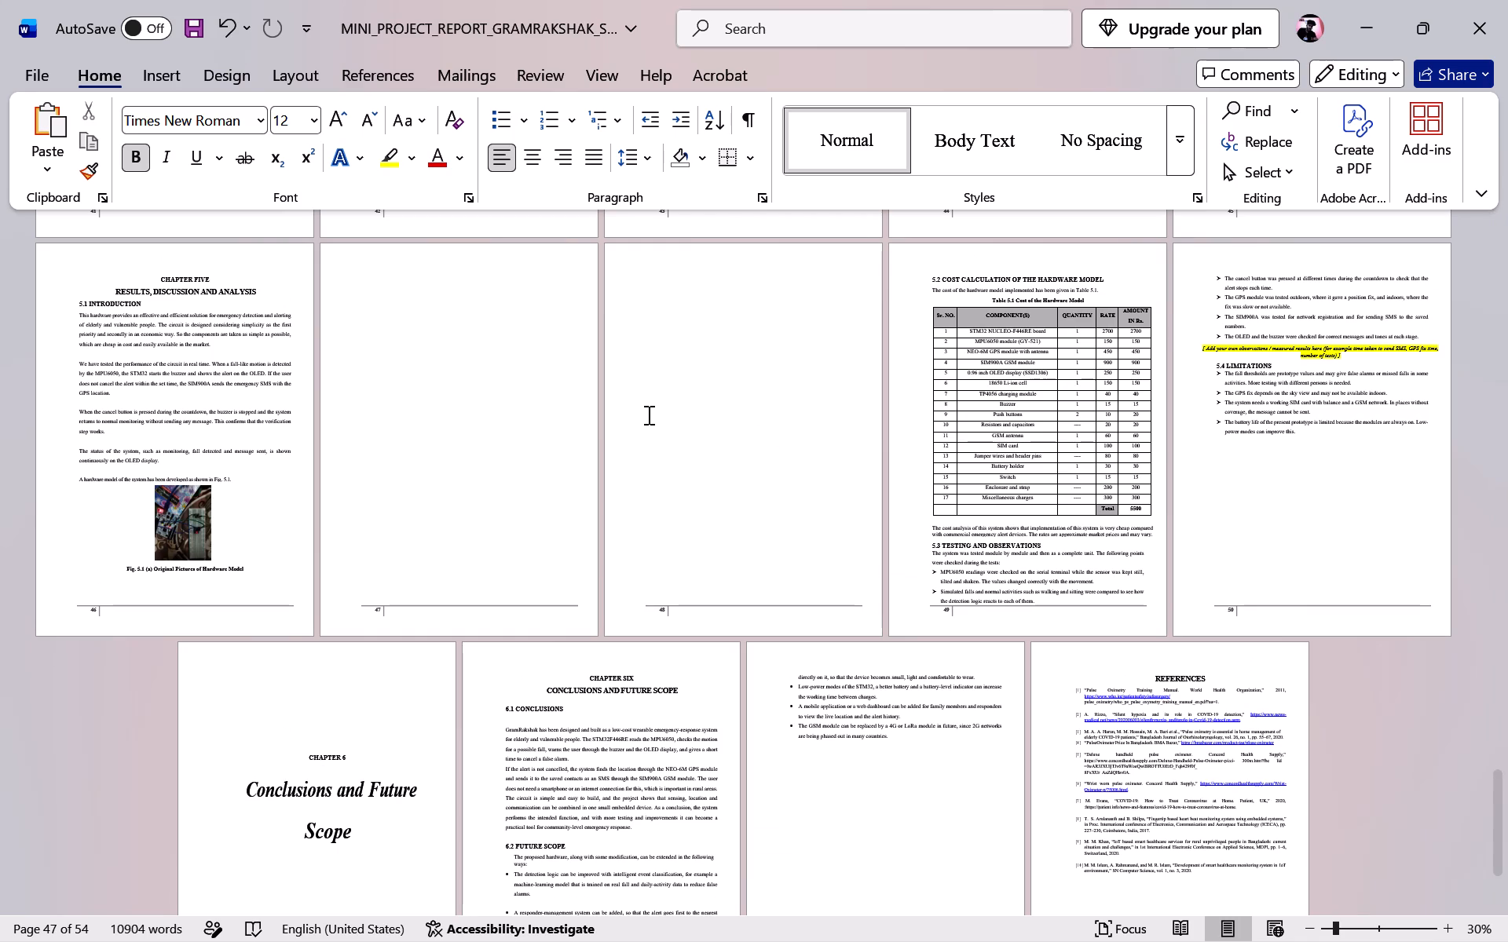
scroll(647, 414, "down", 1)
scroll(647, 414, "right", 1)
scroll(647, 414, "down", 1)
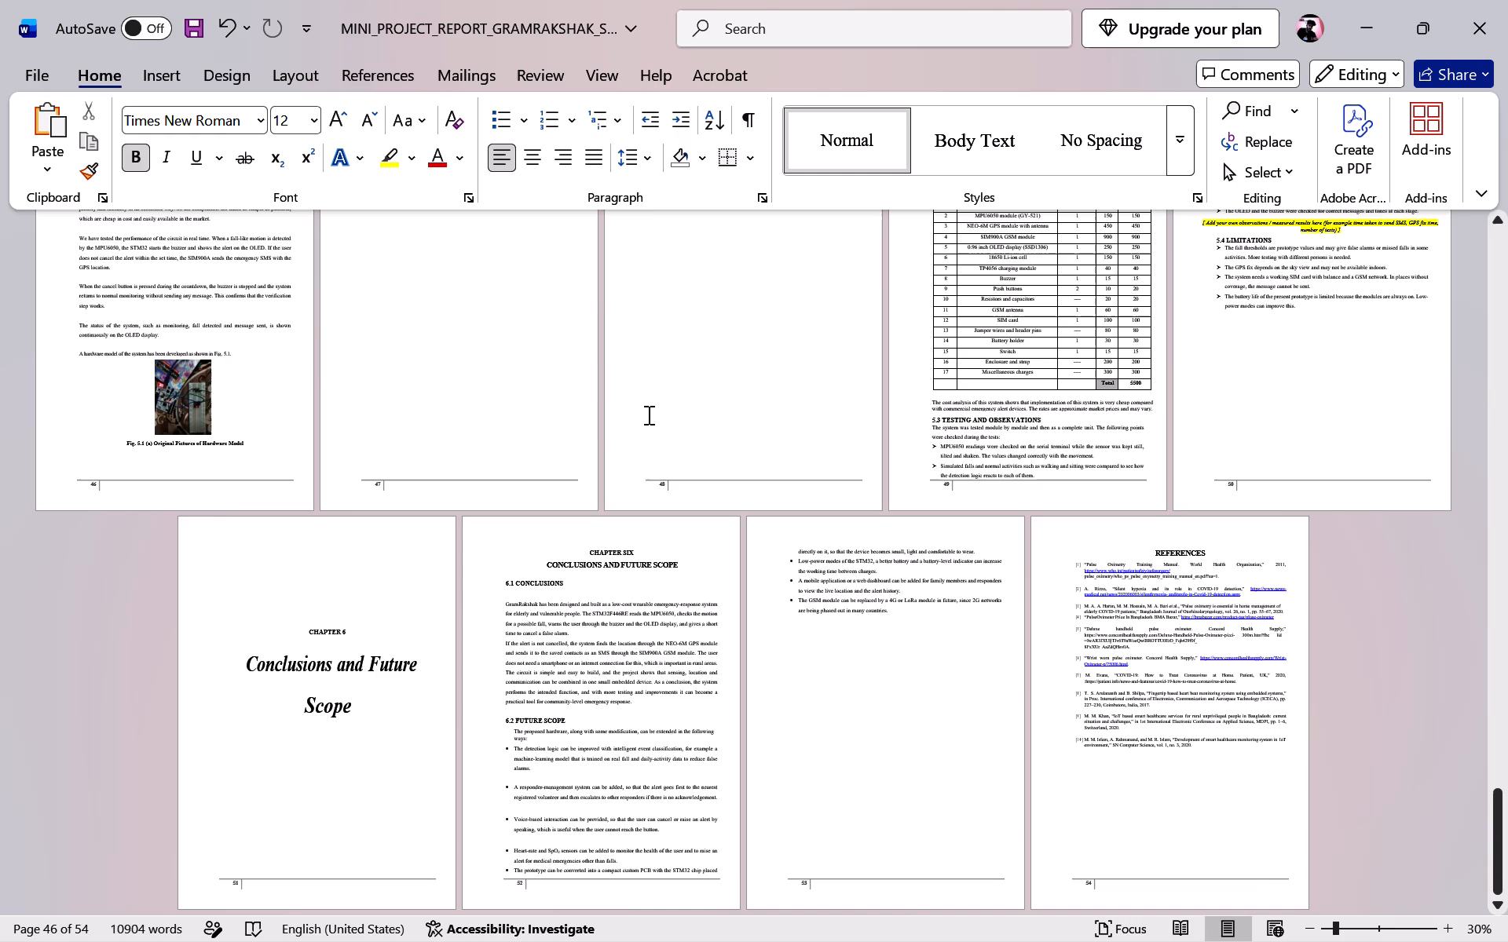
scroll(647, 414, "up", 3)
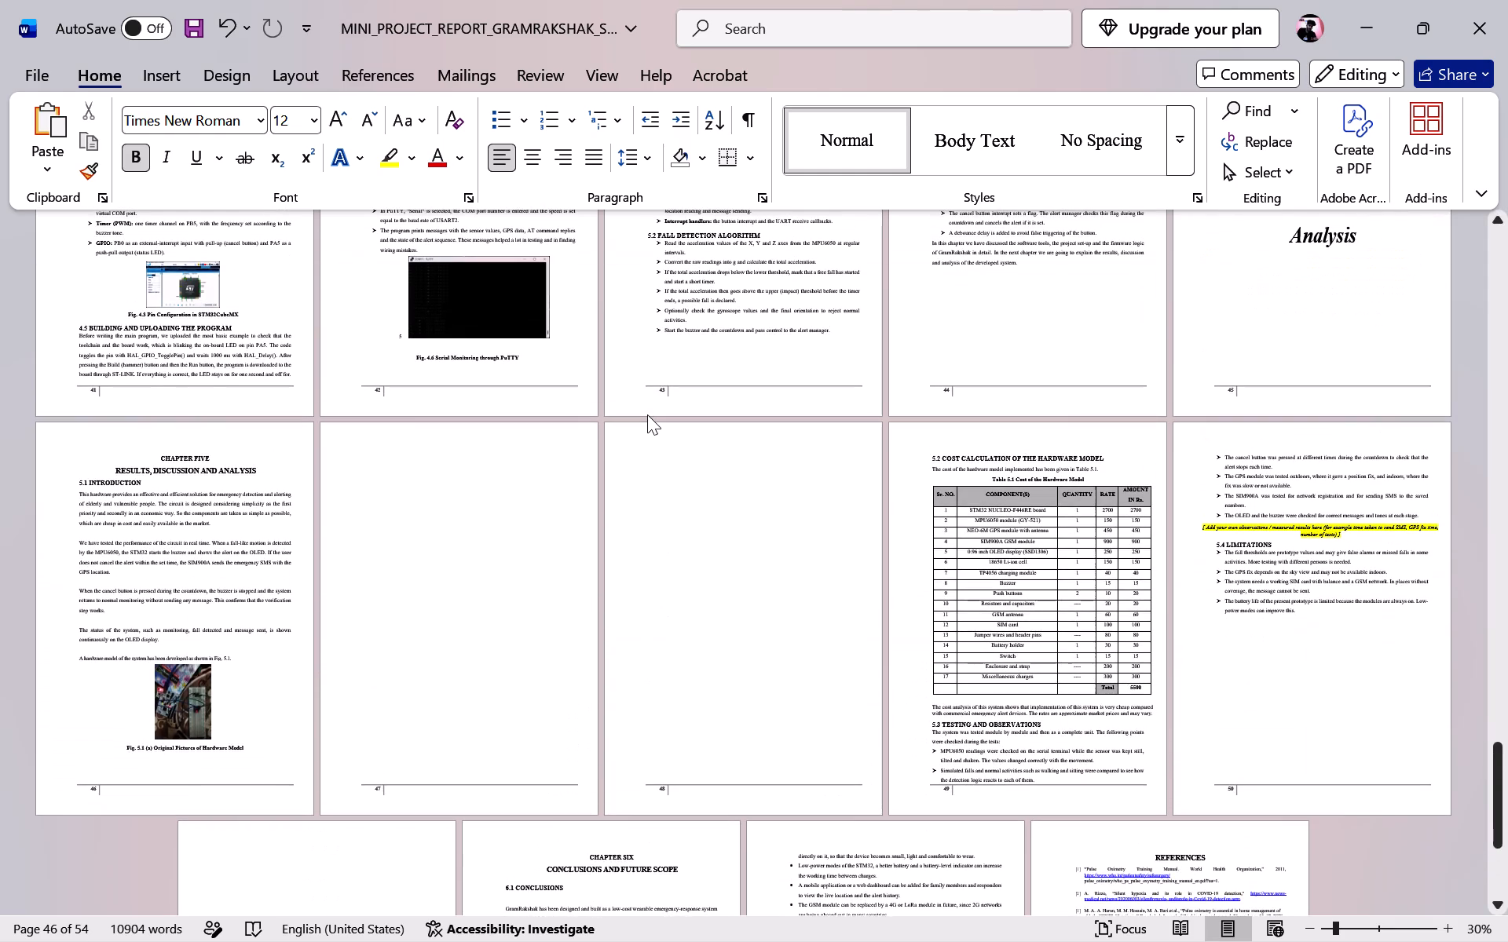
scroll(647, 414, "up", 4)
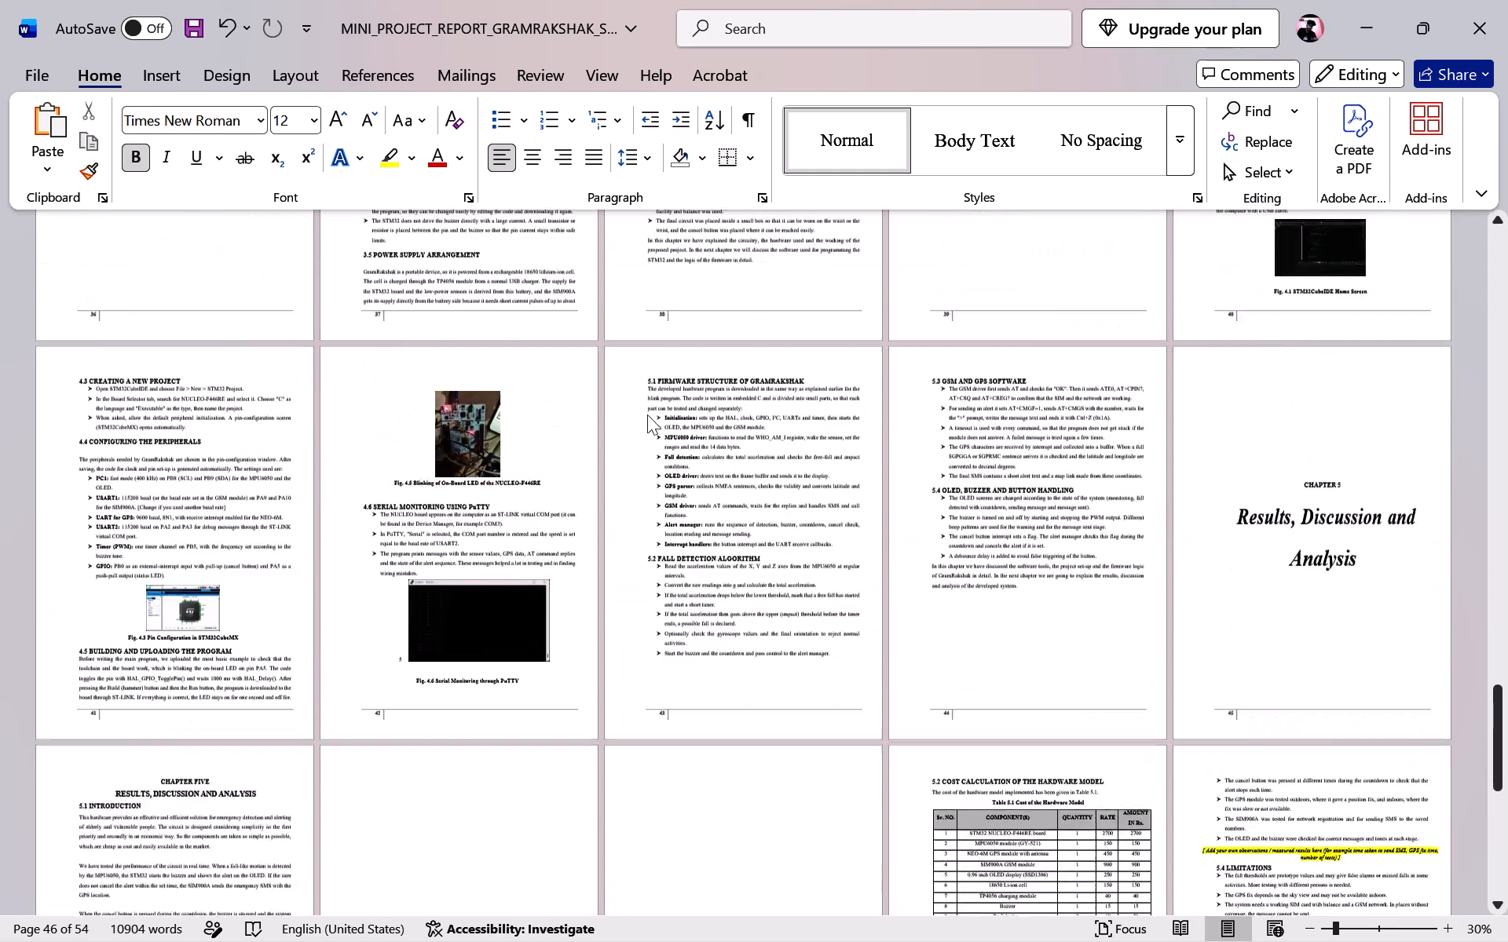
scroll(647, 414, "up", 4)
scroll(647, 414, "down", 1)
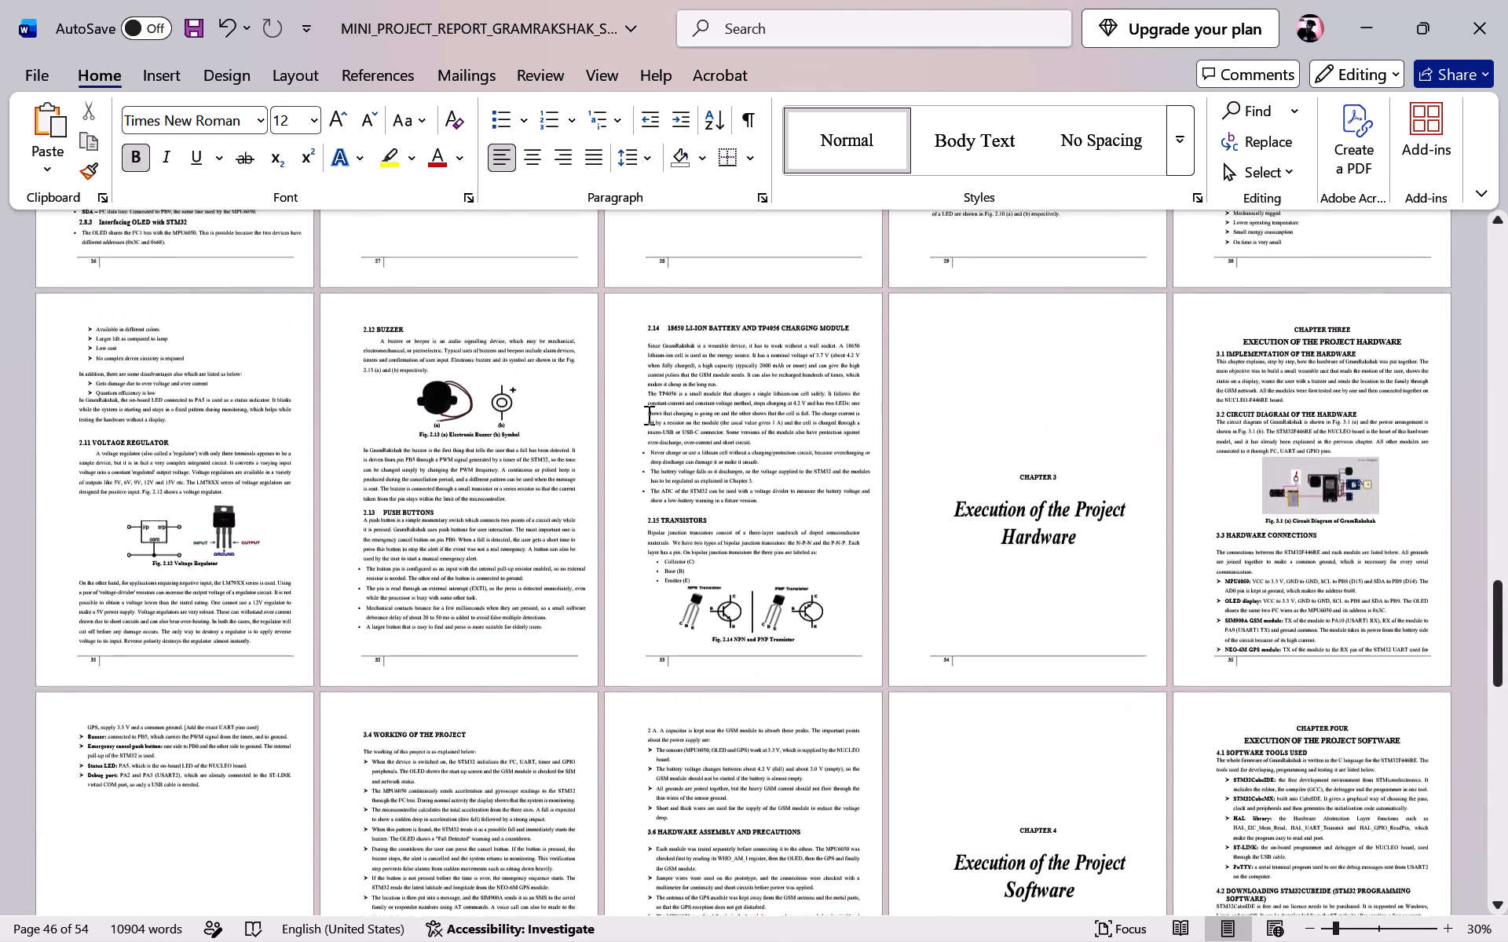
scroll(647, 414, "down", 1)
scroll(647, 414, "up", 4)
scroll(647, 414, "up", 20)
scroll(647, 414, "up", 13)
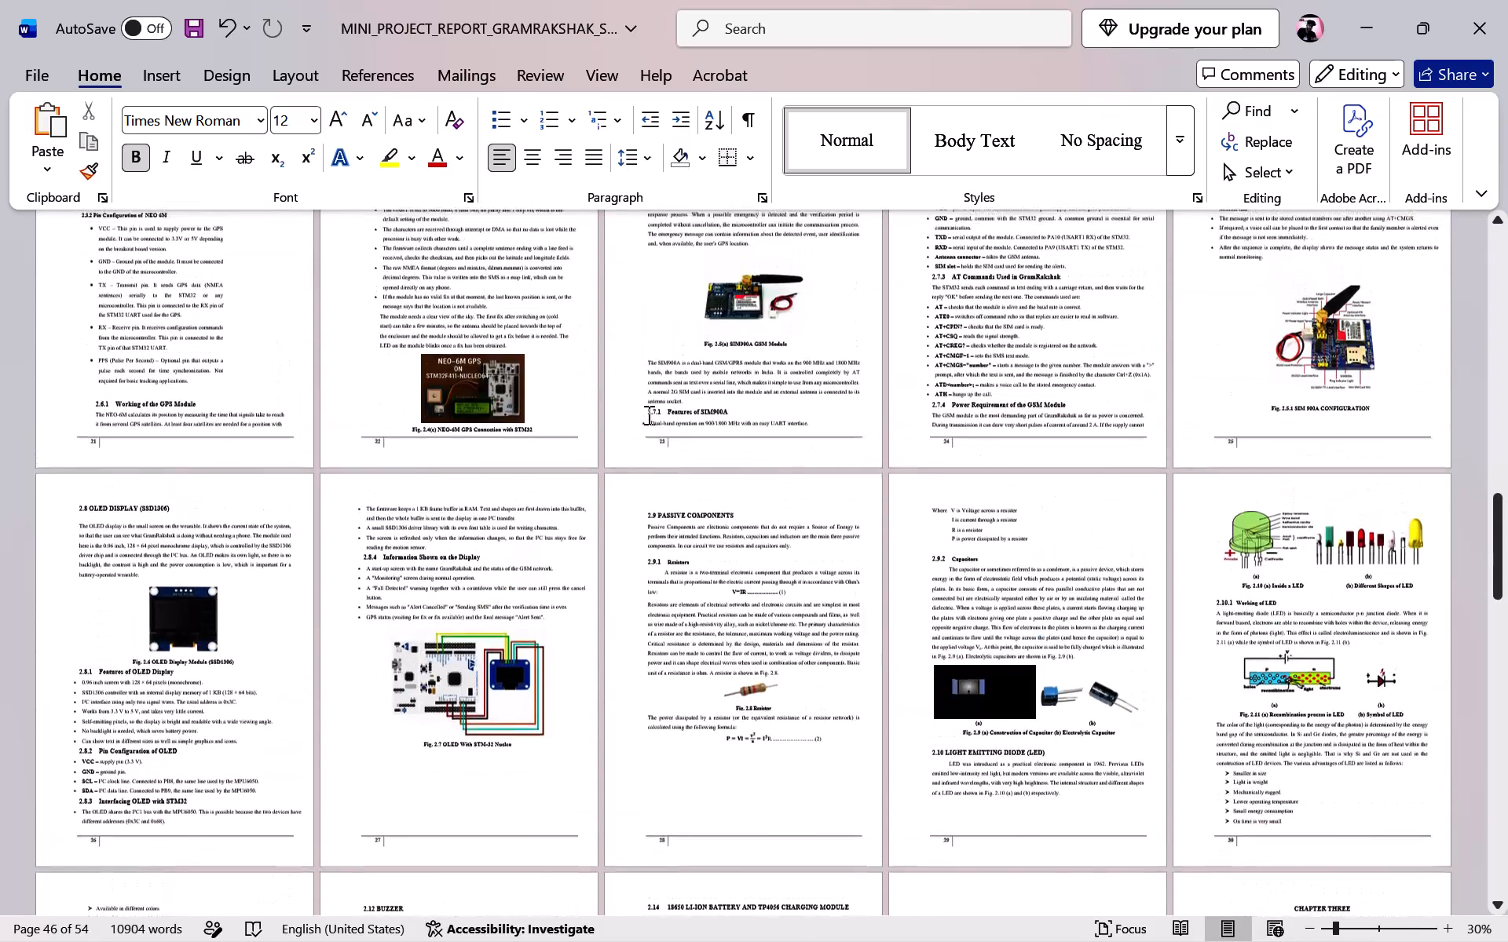
scroll(647, 414, "up", 20)
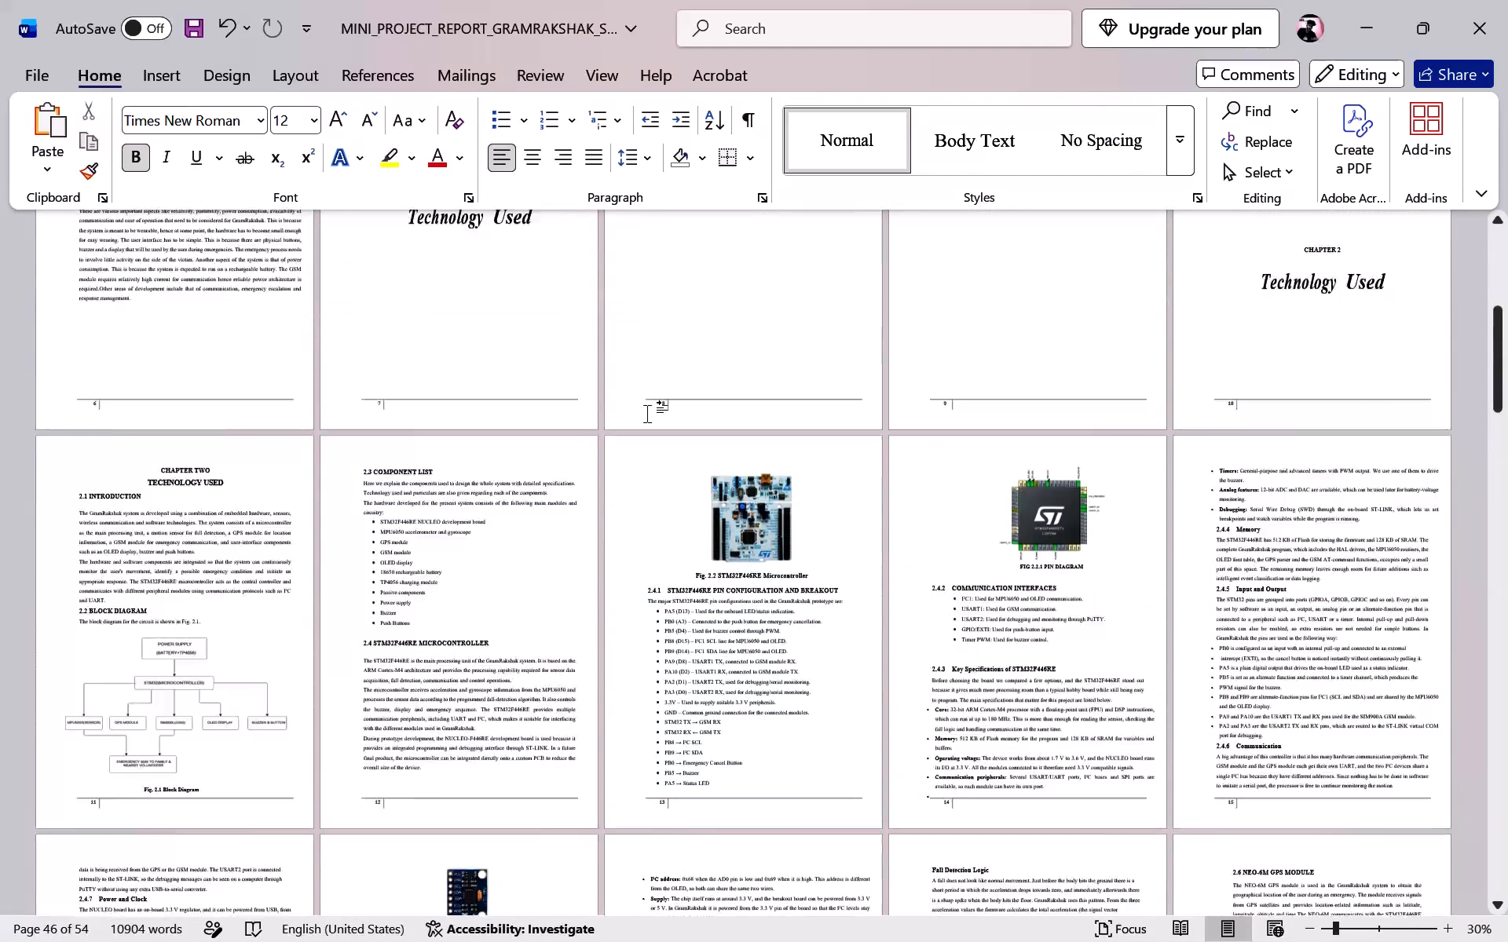
scroll(647, 414, "up", 2)
scroll(647, 414, "down", 2)
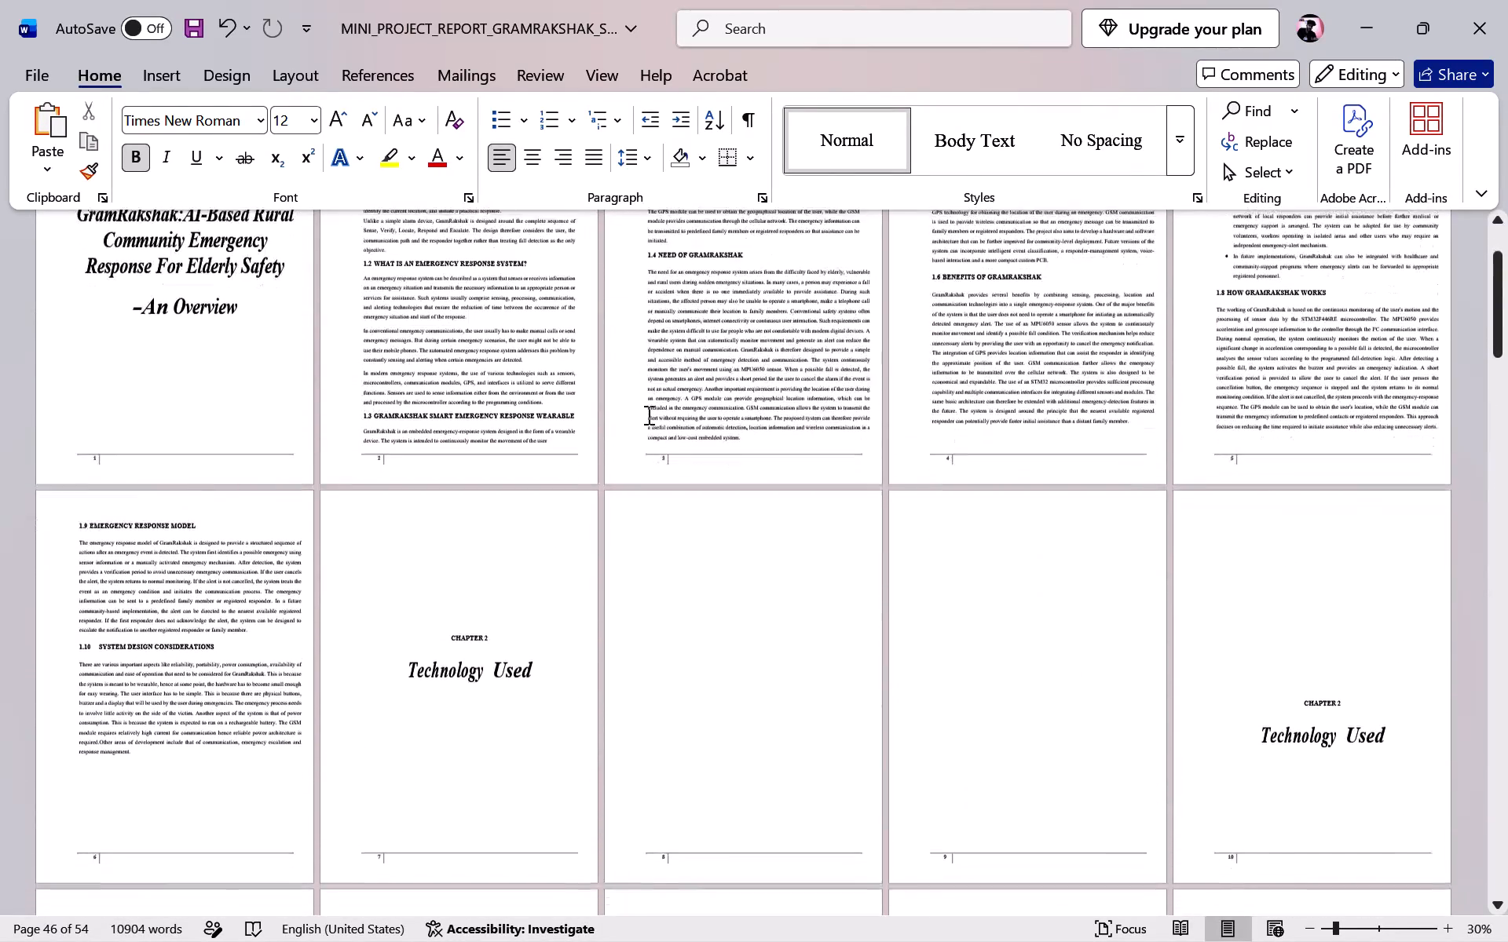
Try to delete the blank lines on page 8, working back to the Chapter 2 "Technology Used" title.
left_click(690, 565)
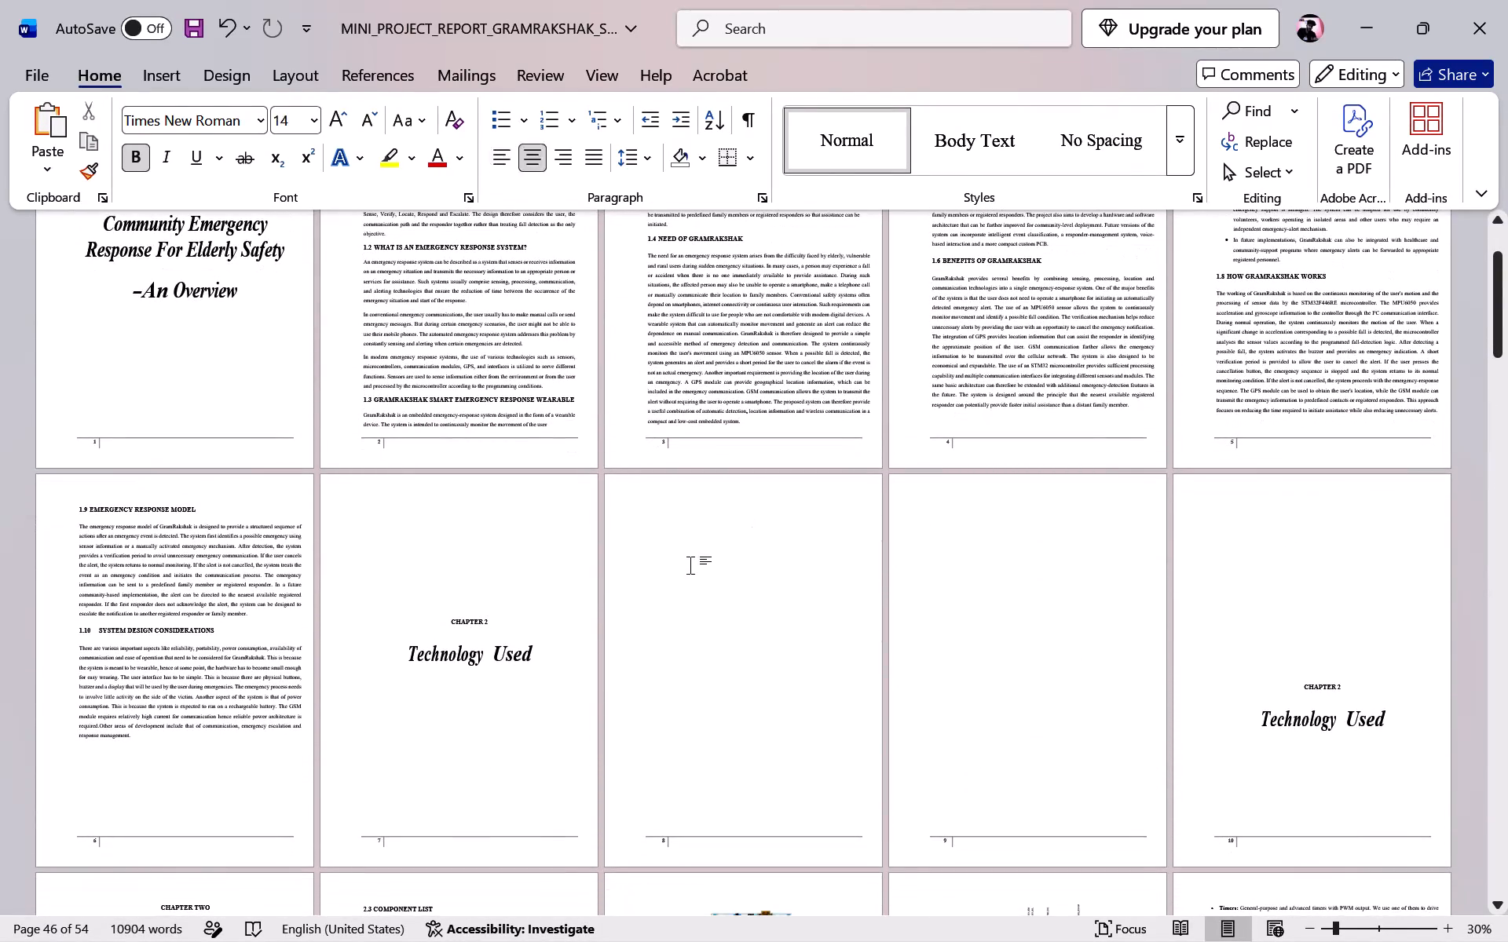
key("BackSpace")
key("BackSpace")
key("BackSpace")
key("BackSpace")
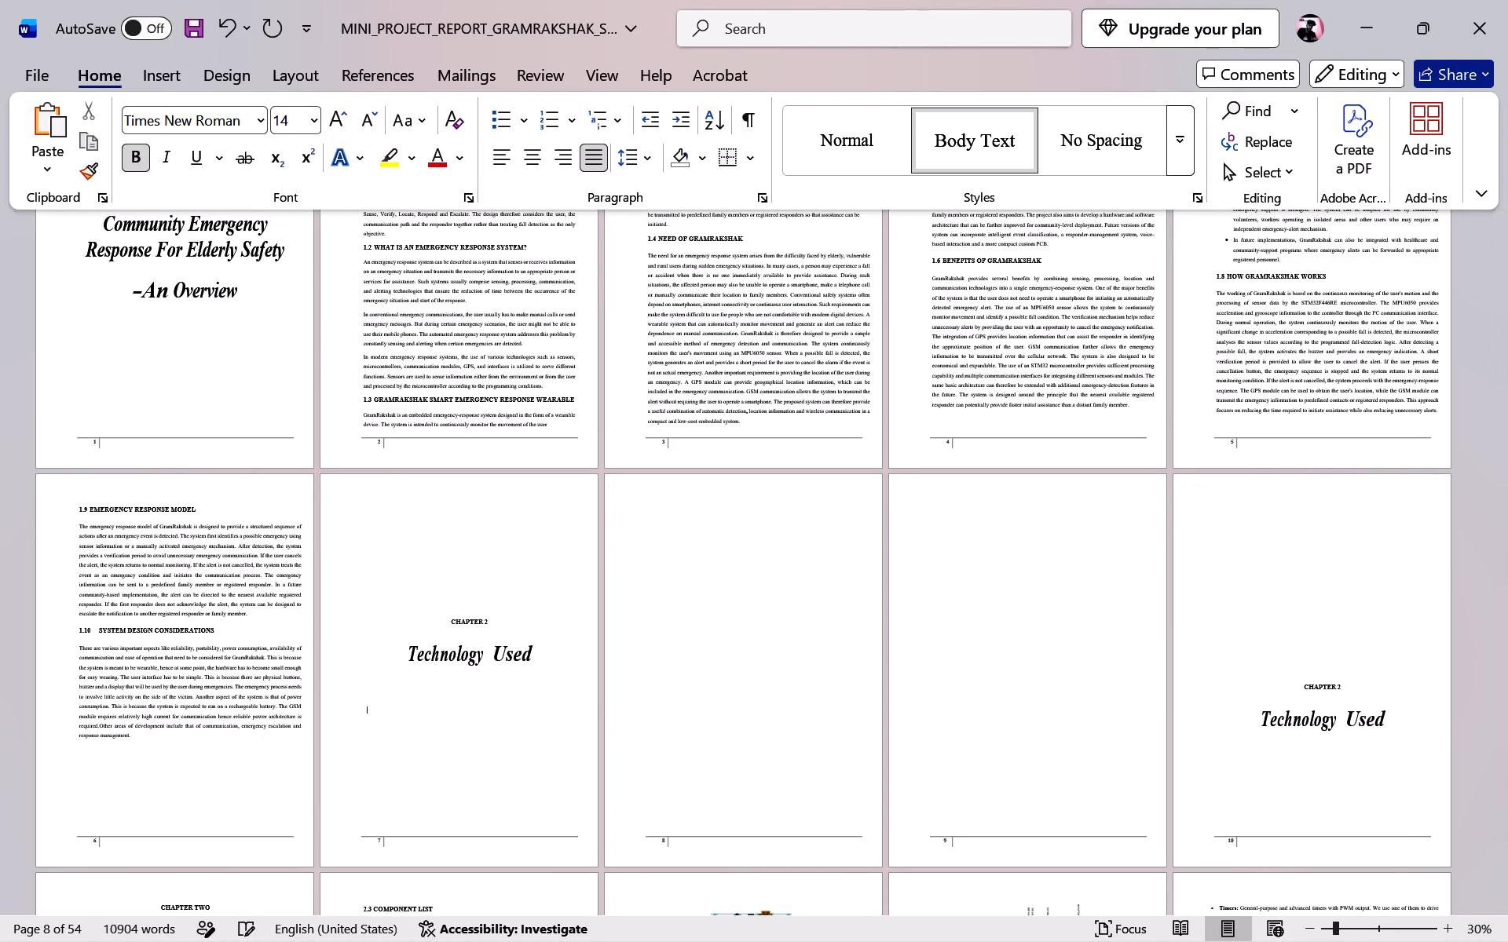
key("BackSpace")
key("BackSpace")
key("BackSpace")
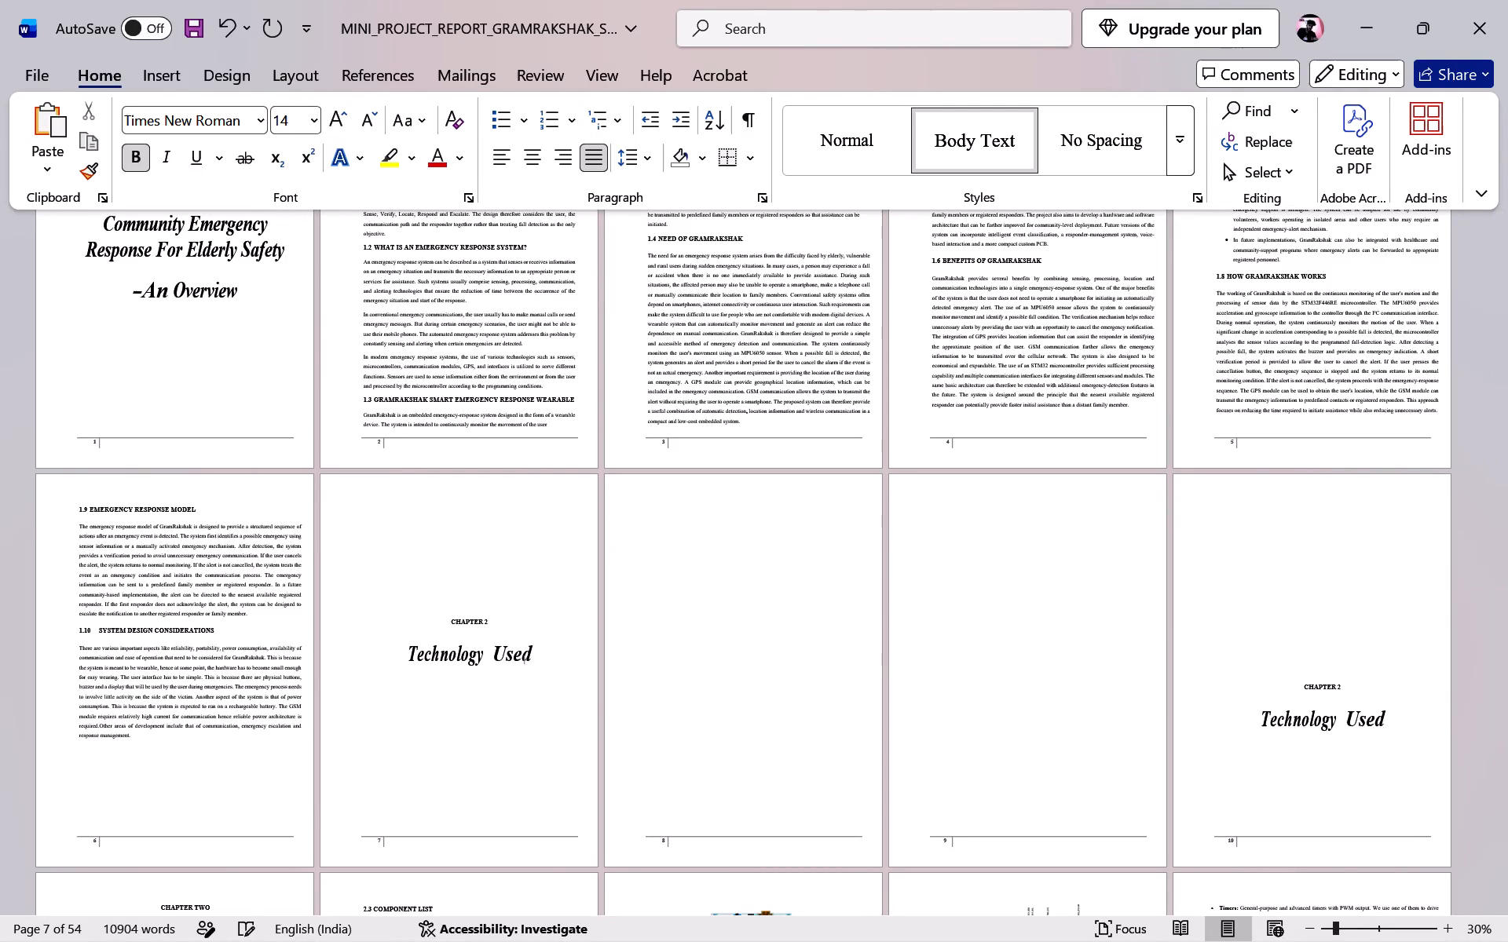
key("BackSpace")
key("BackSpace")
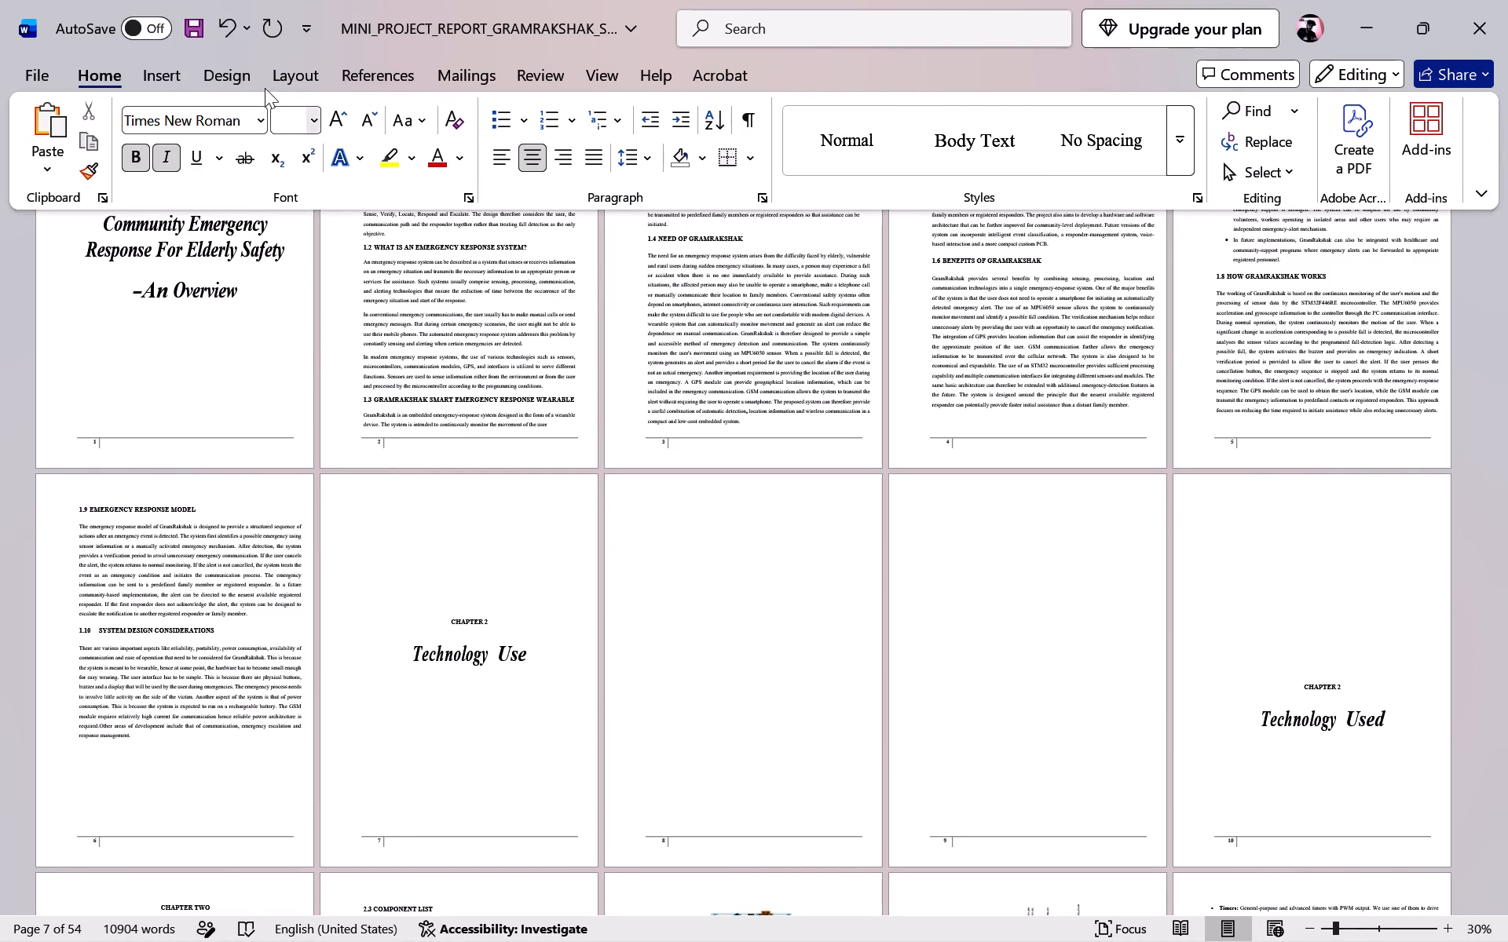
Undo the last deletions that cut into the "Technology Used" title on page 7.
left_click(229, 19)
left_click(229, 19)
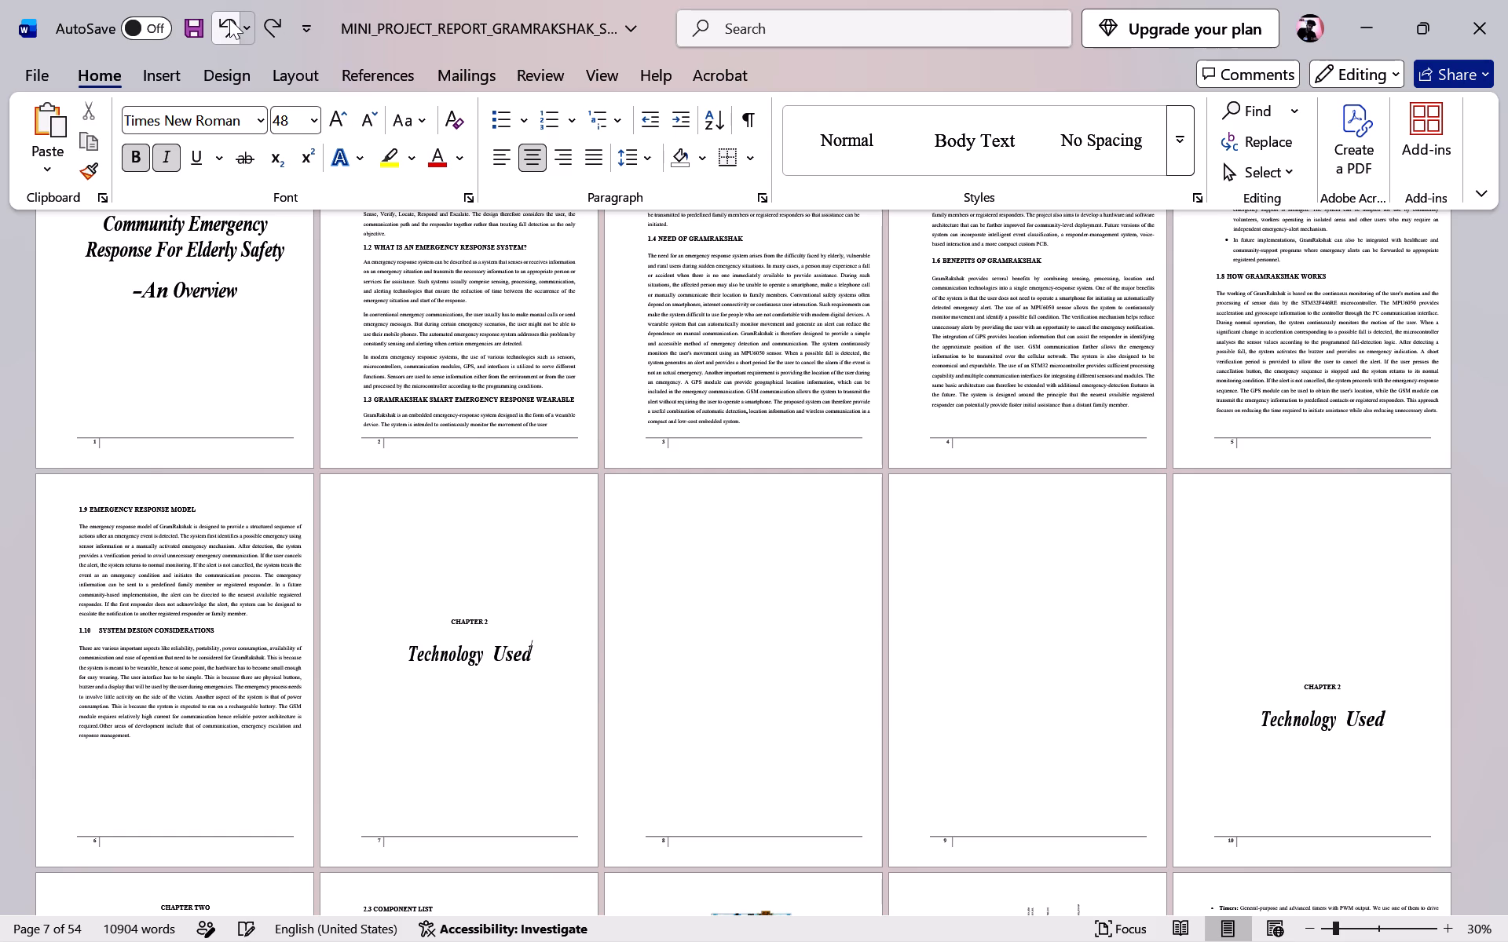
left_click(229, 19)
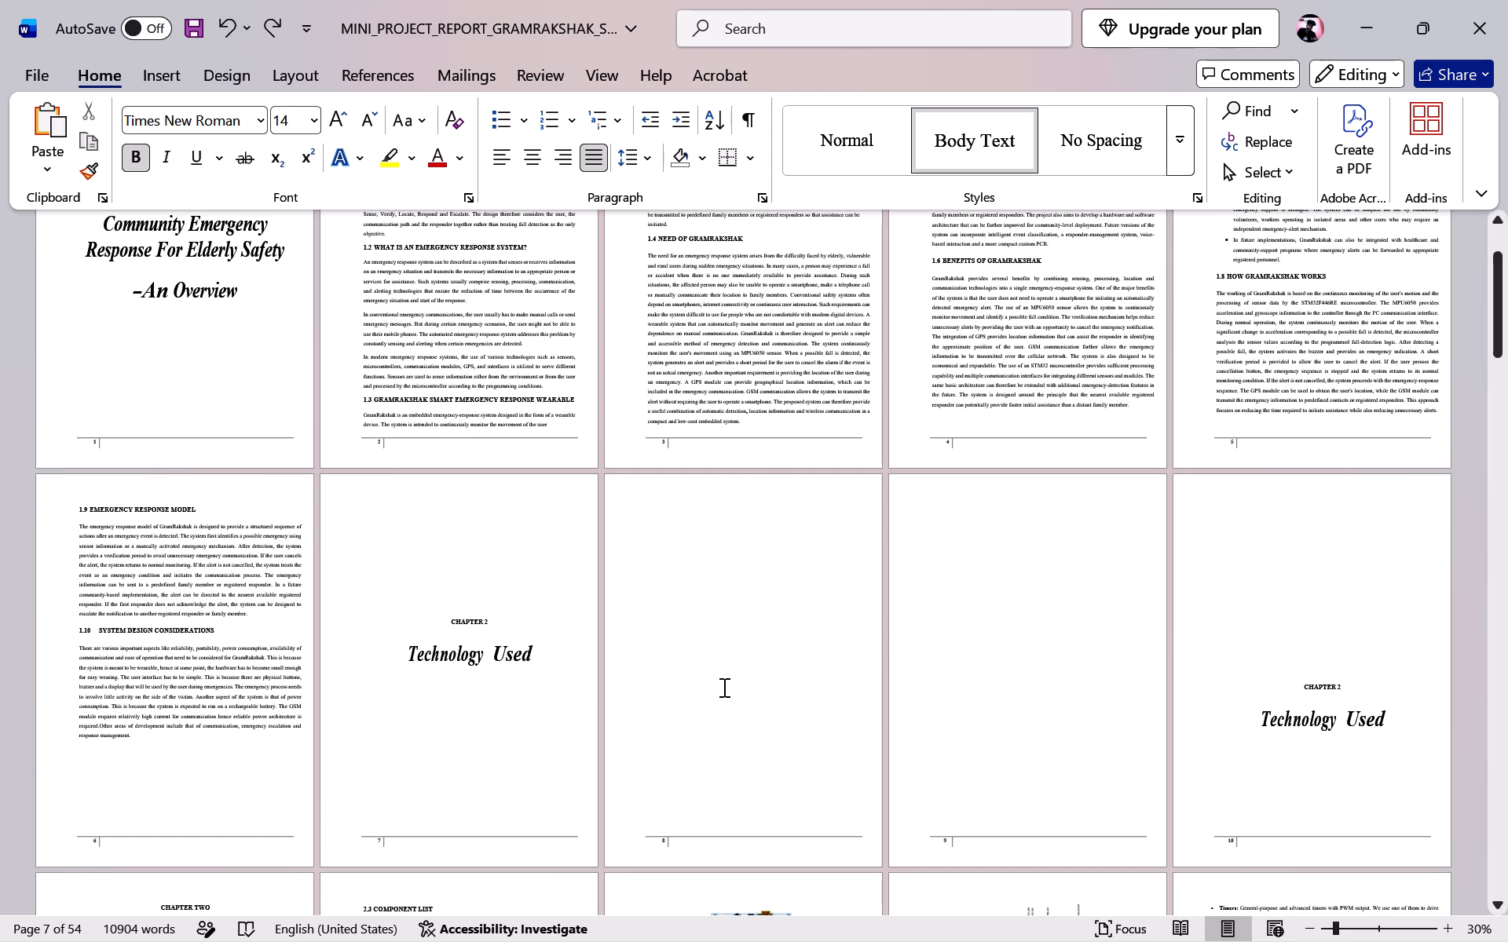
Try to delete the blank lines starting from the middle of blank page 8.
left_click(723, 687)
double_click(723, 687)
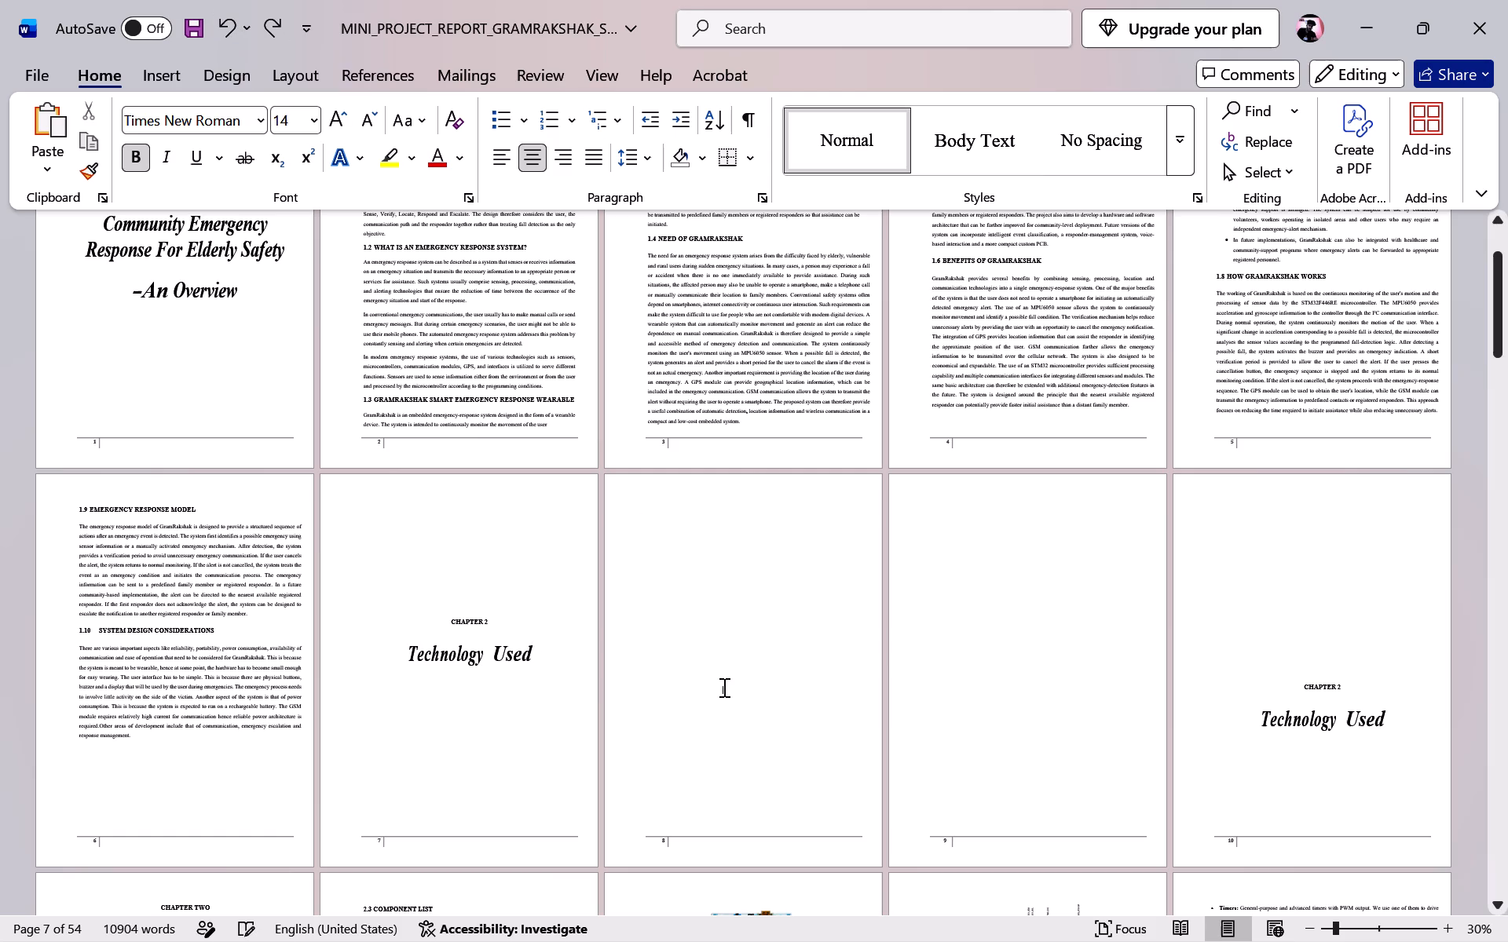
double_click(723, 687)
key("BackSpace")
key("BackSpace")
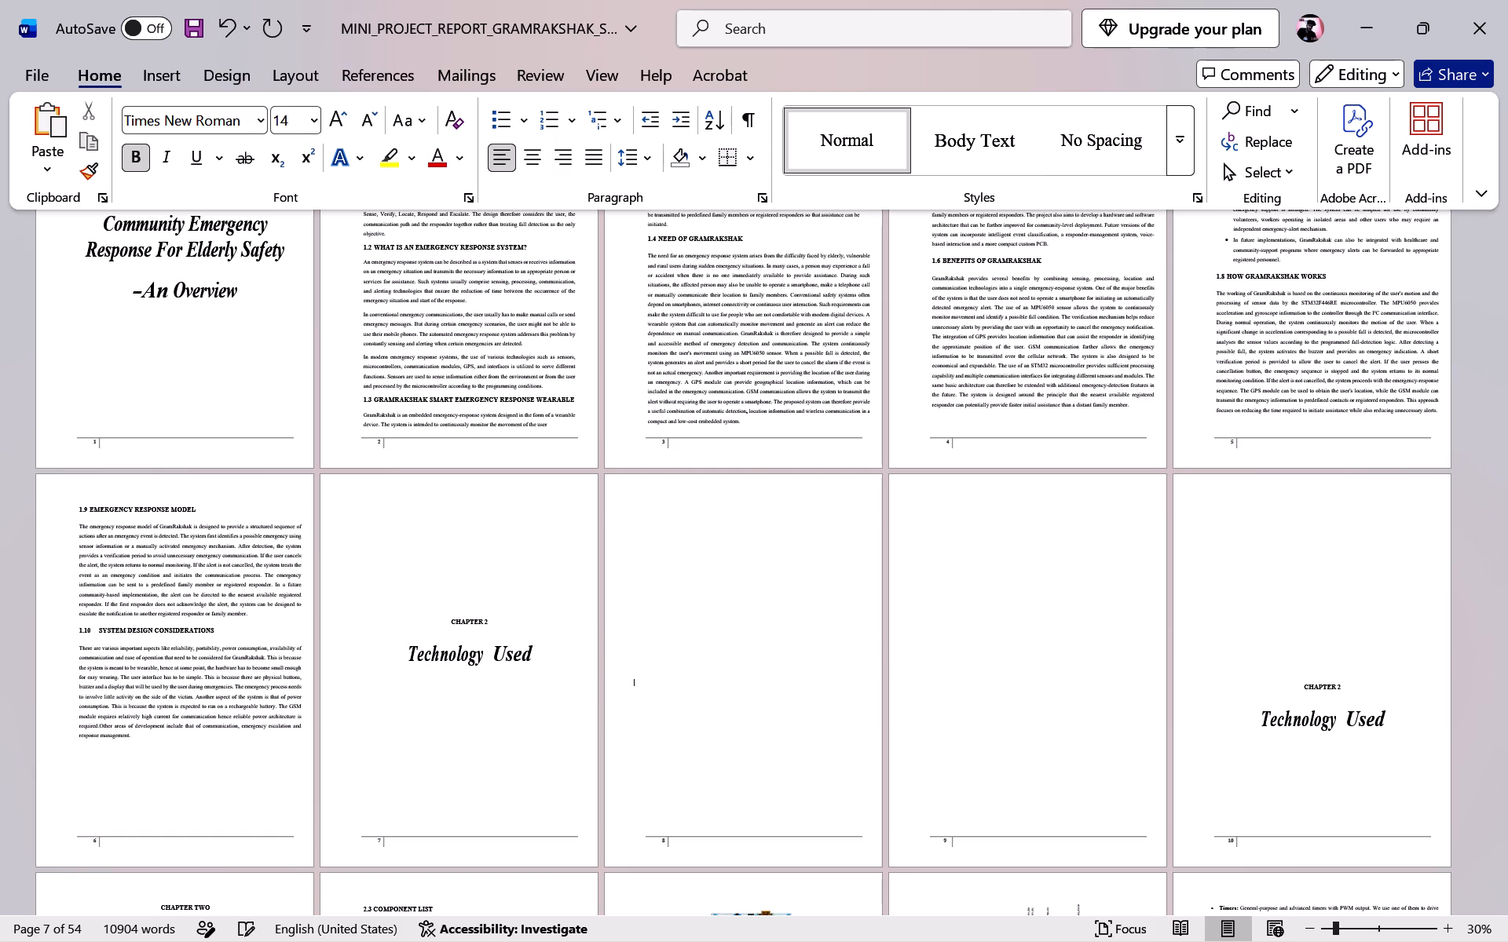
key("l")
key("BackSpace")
Delete backwards from the first line of blank page 8 to the end of the "Technology Used" title.
key("Up")
key("Up")
key("Up")
key("Up")
key("Up")
key("Up")
key("Up")
key("Up")
key("Up")
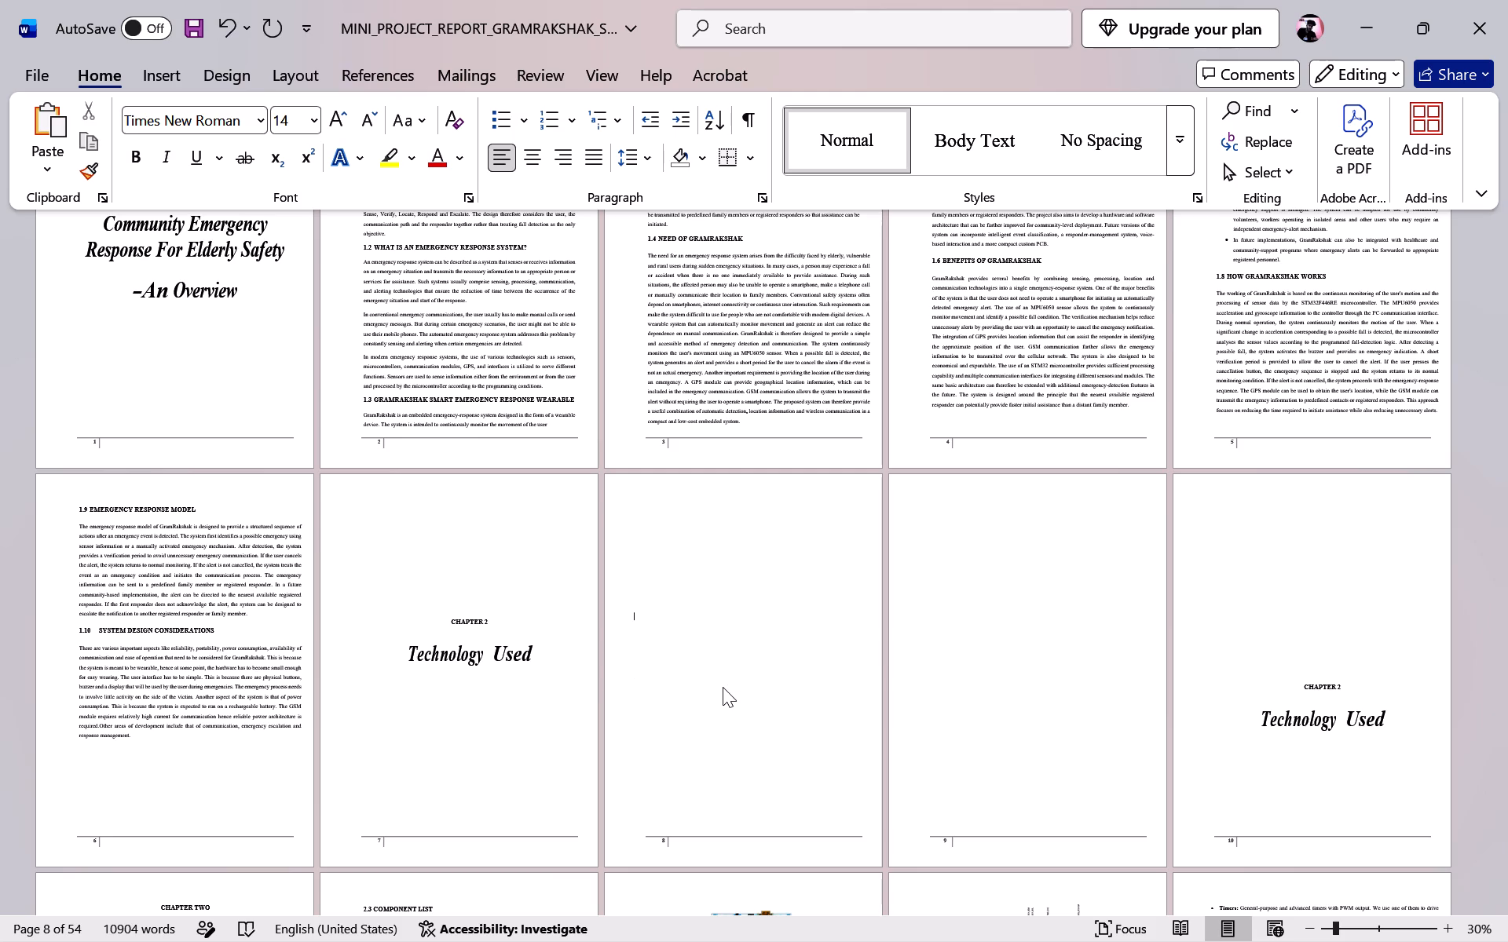
key("Up")
key("Up")
key("Up")
key("Up")
key("Up")
key("Up")
key("Up")
key("Up")
key("Up")
key("Up")
key("Up")
key("Up")
key("Up")
key("Up")
key("Up")
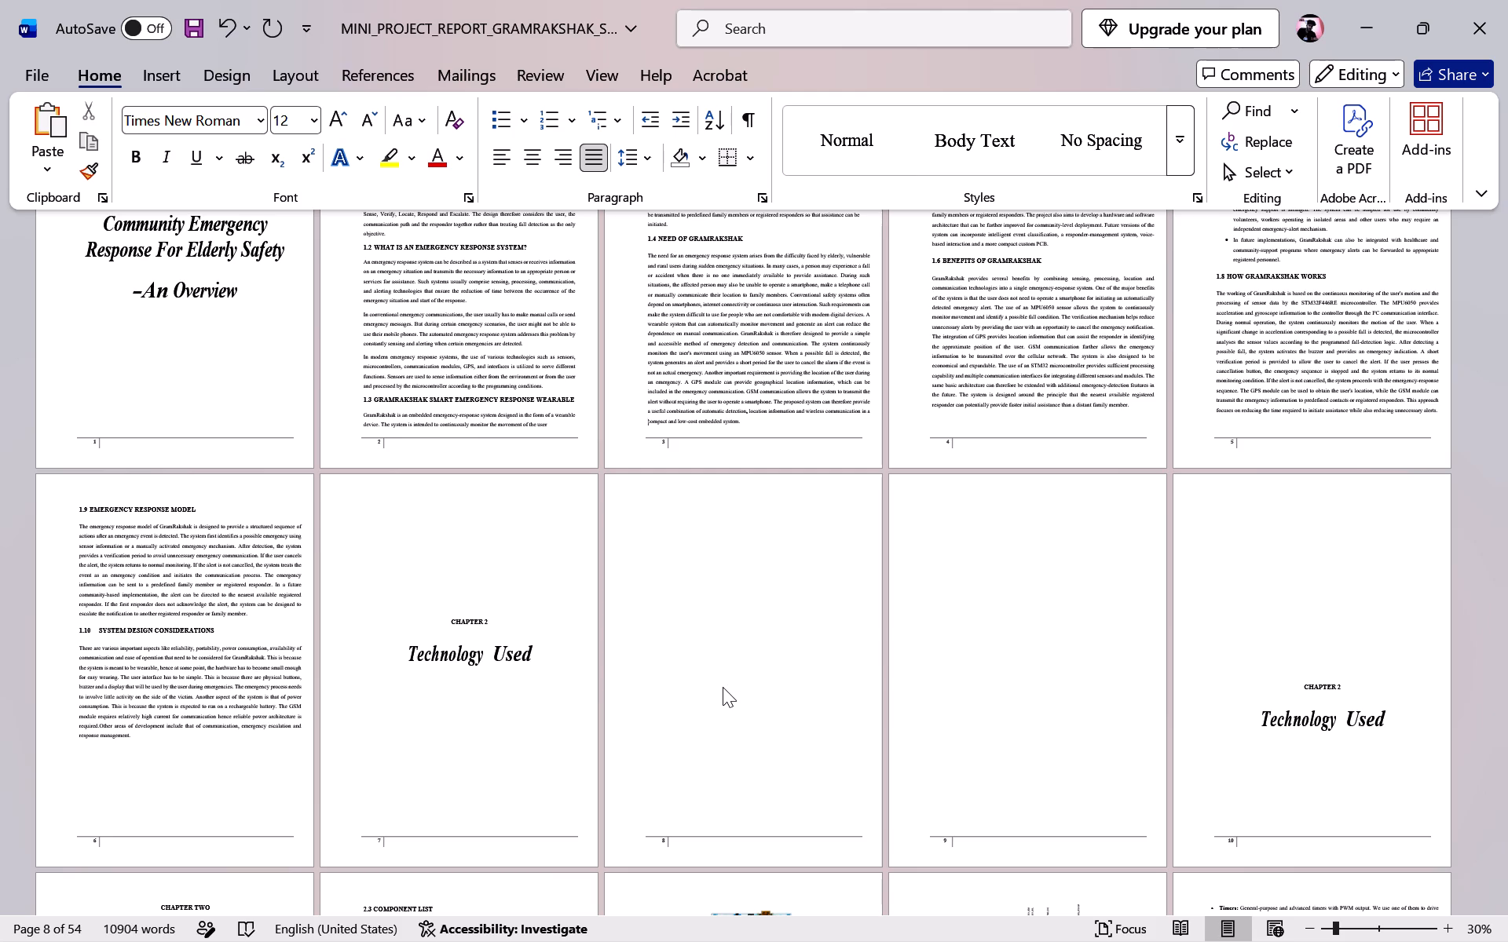
key("Down")
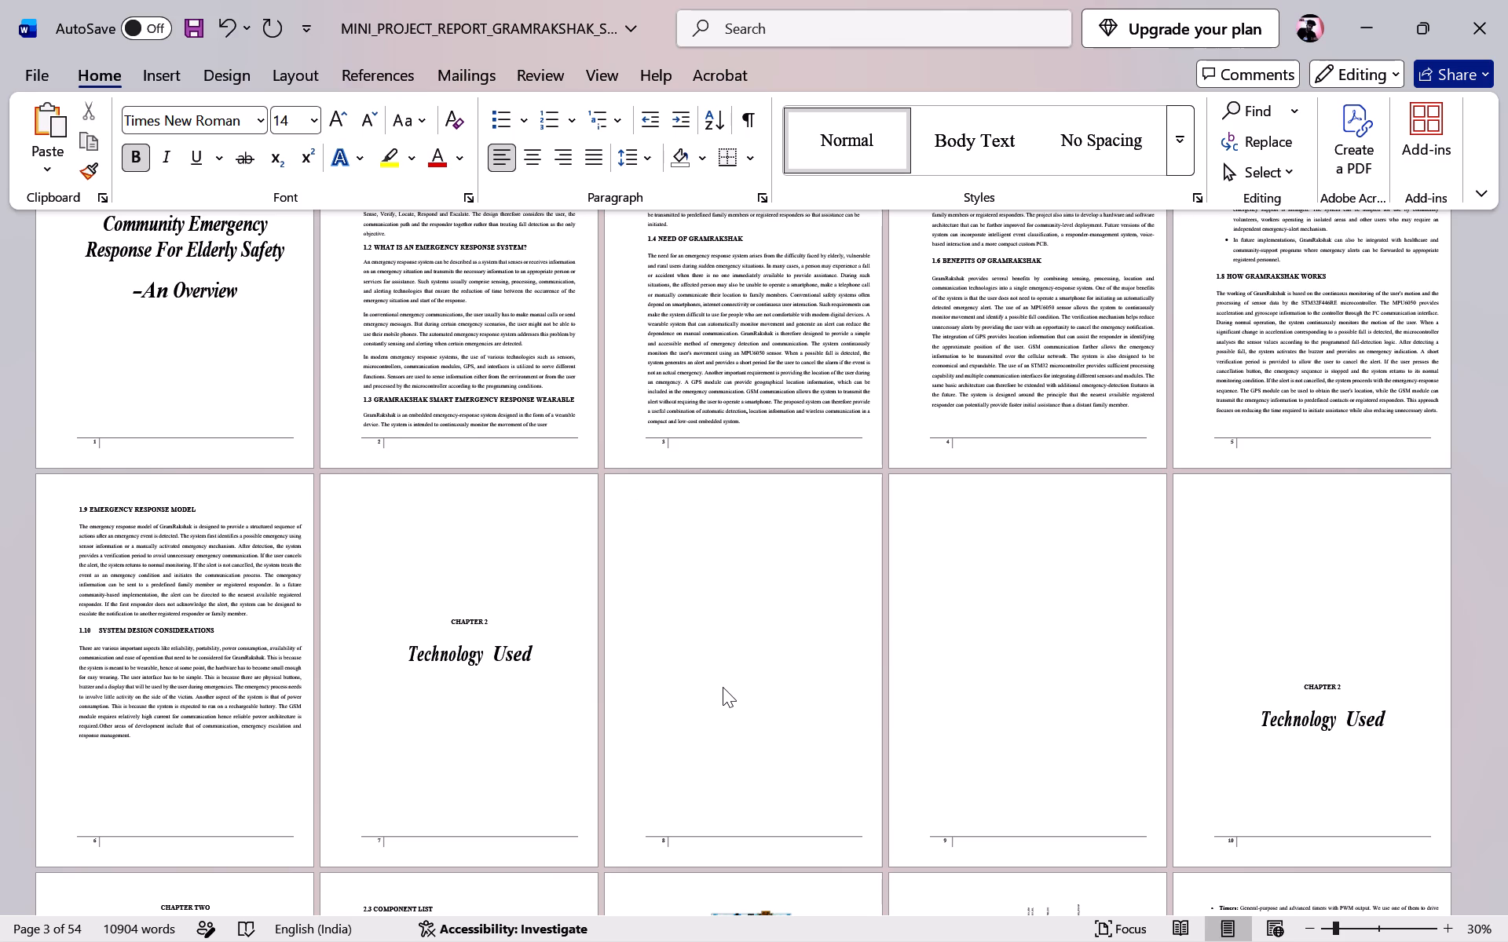
key("Down")
key("Up")
key("BackSpace")
key("BackSpace")
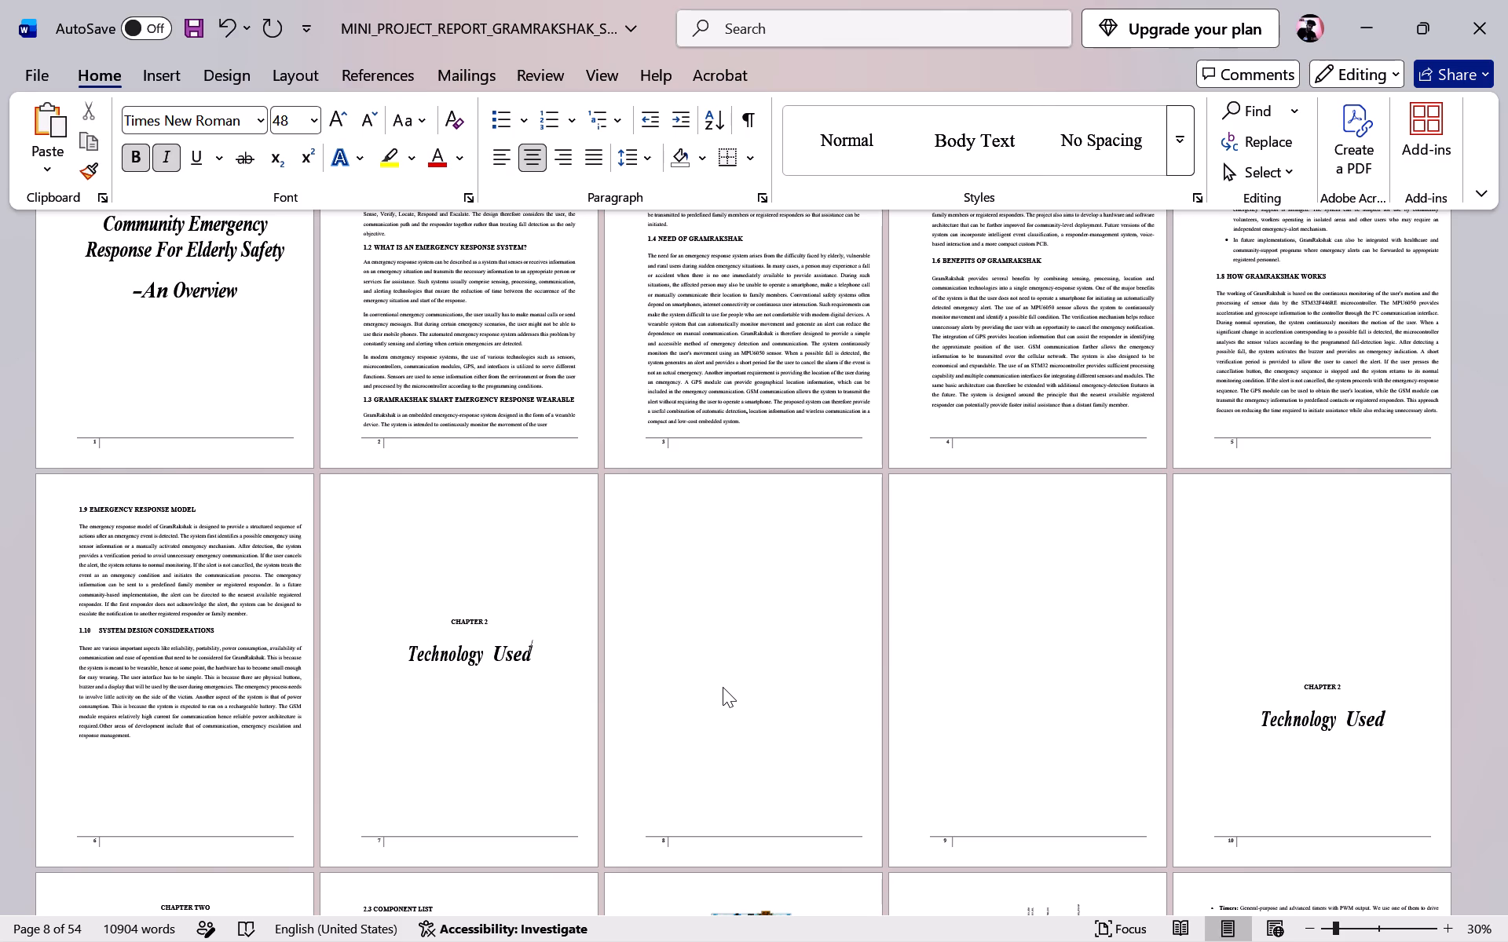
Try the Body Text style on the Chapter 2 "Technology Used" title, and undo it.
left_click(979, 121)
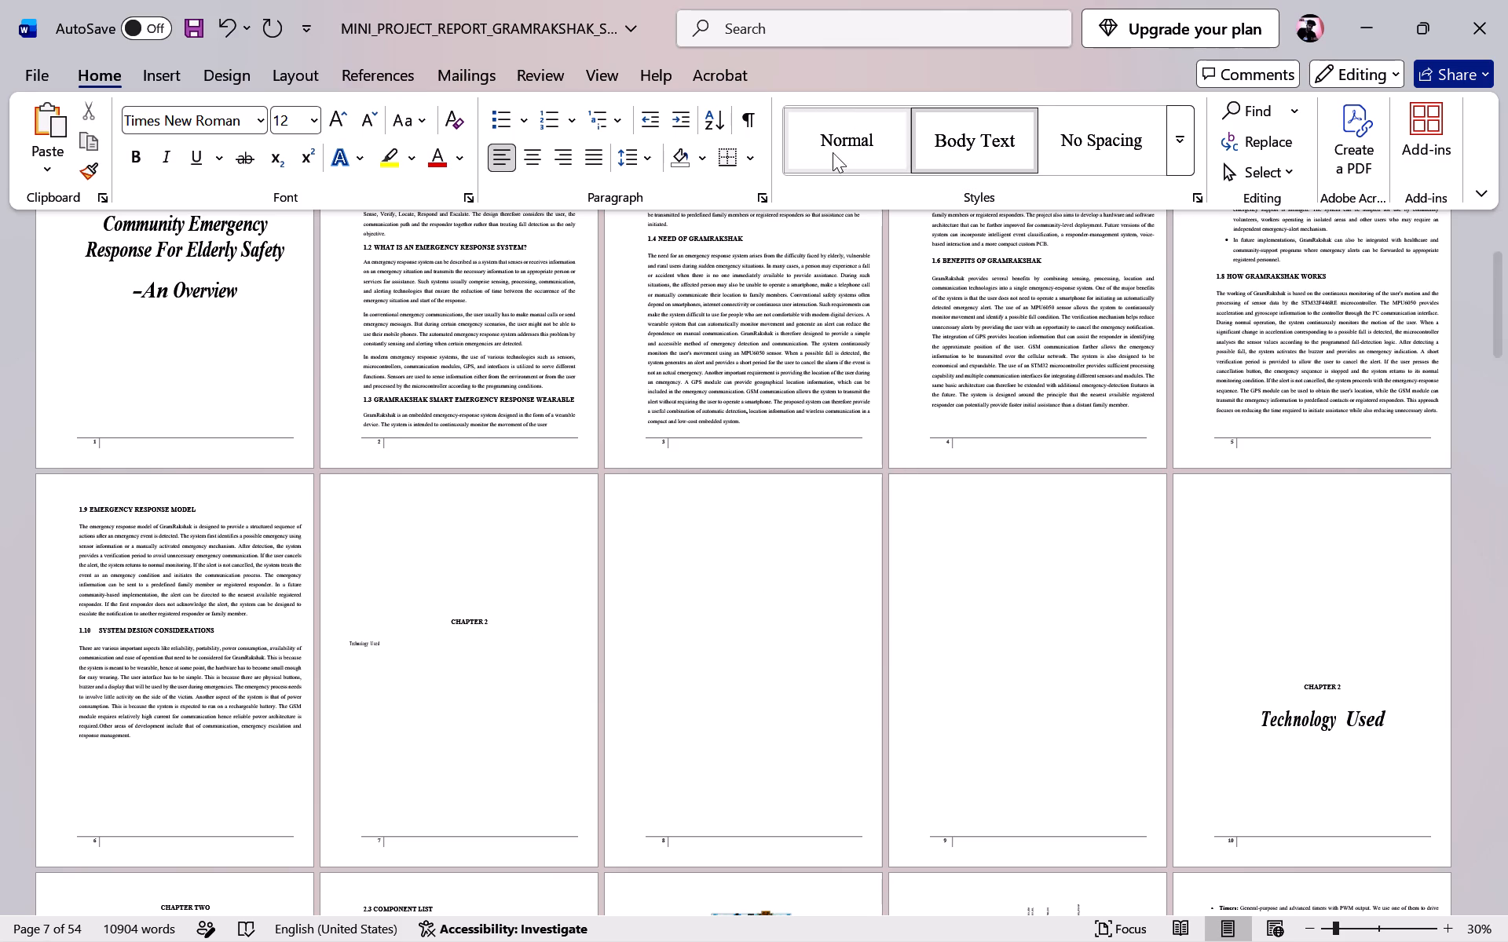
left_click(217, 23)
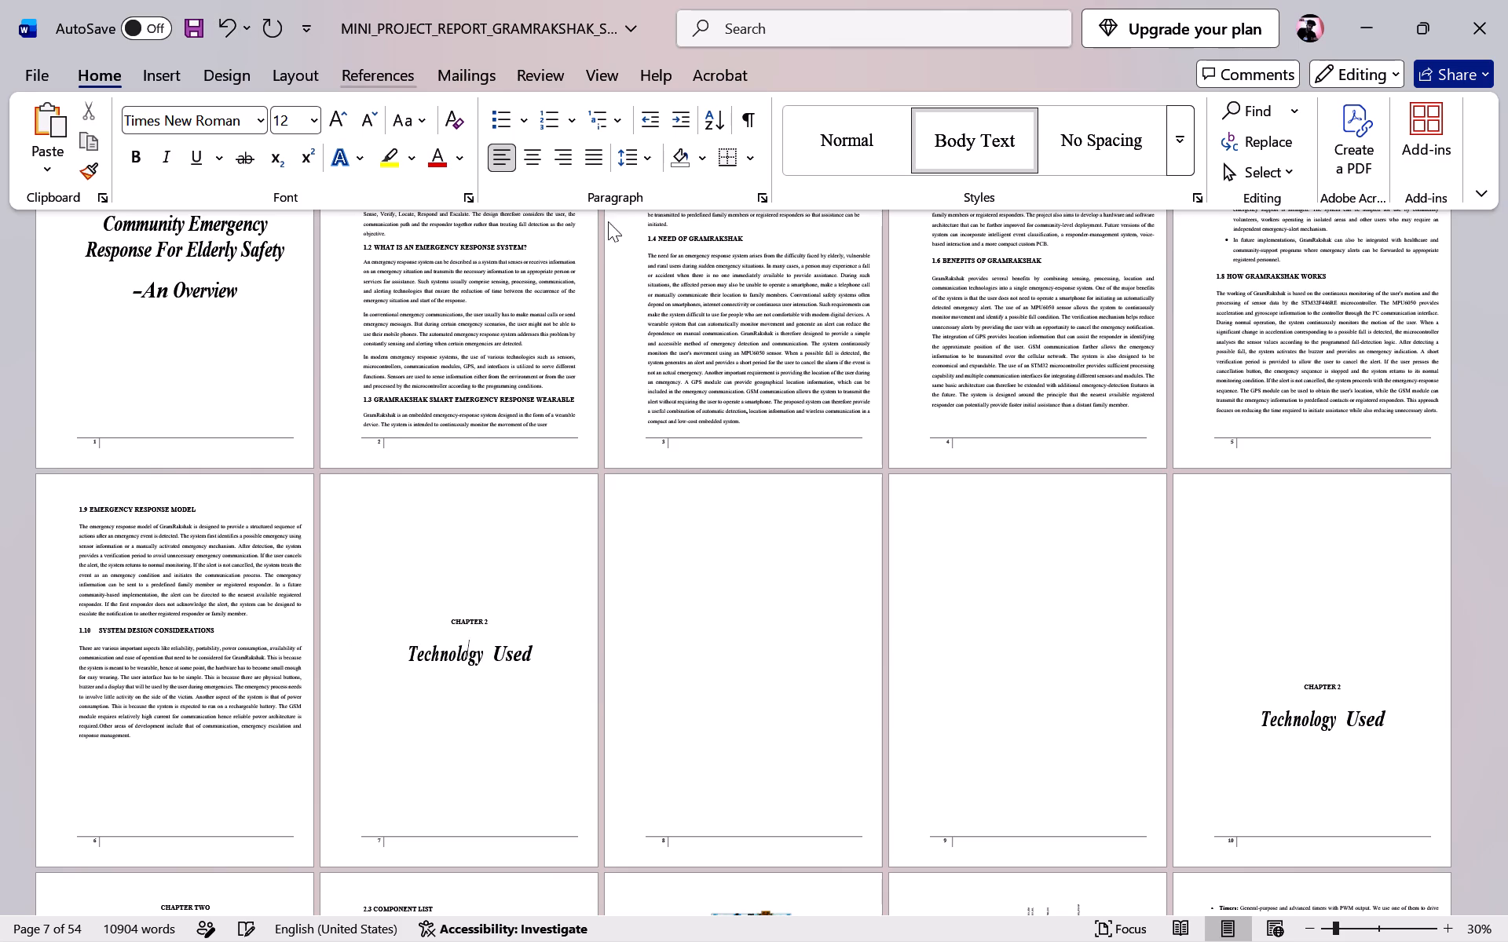
Apply the Body Text style to the empty line at the top of page 8.
left_click(690, 520)
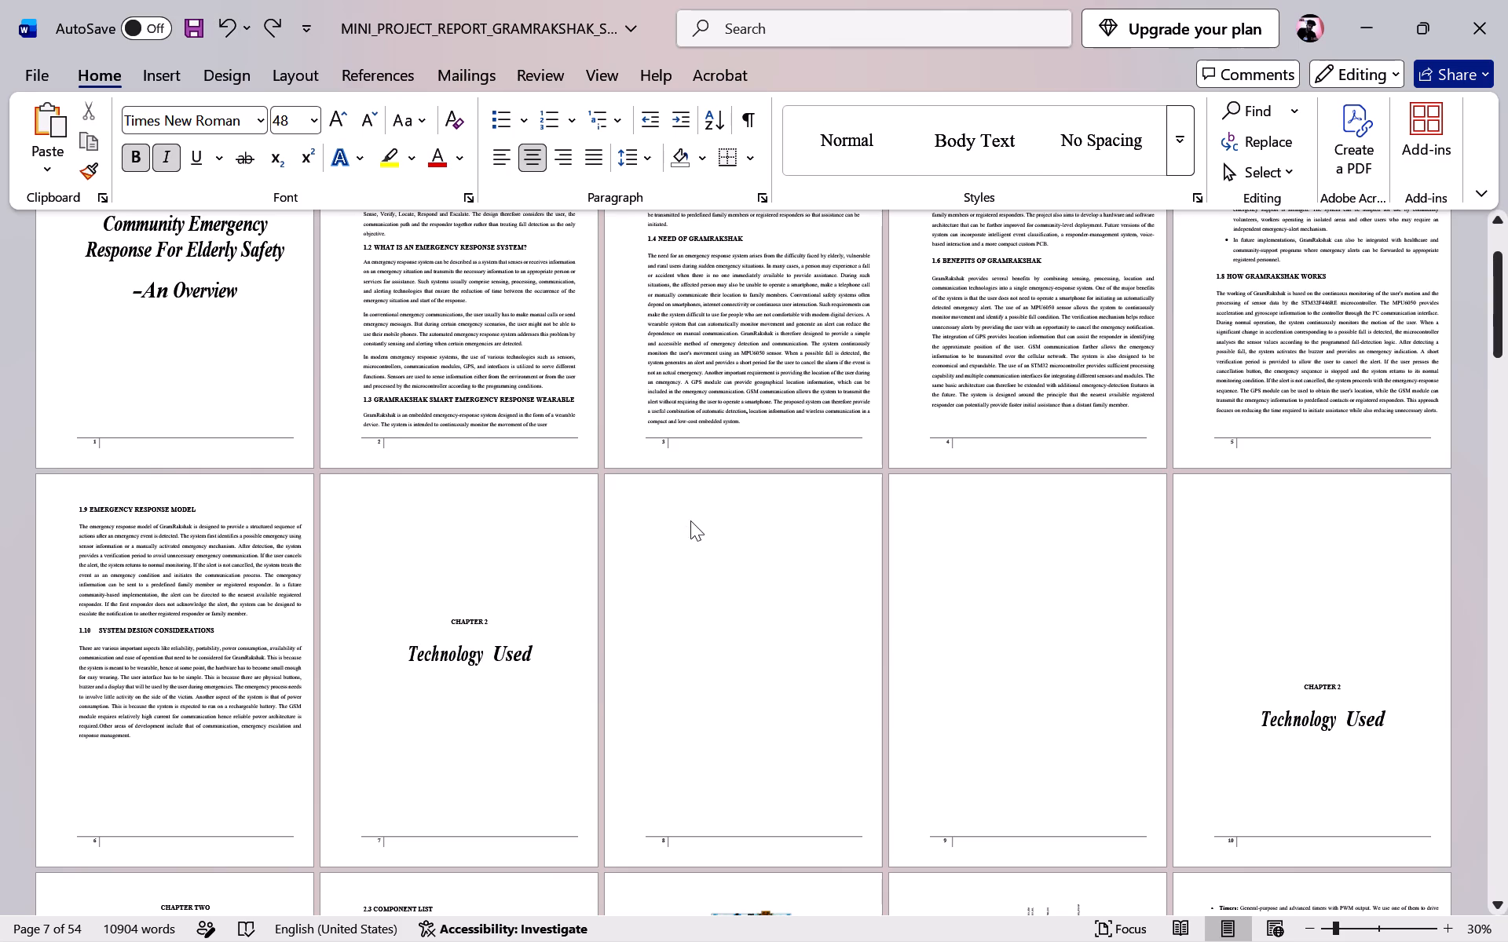
left_click(947, 159)
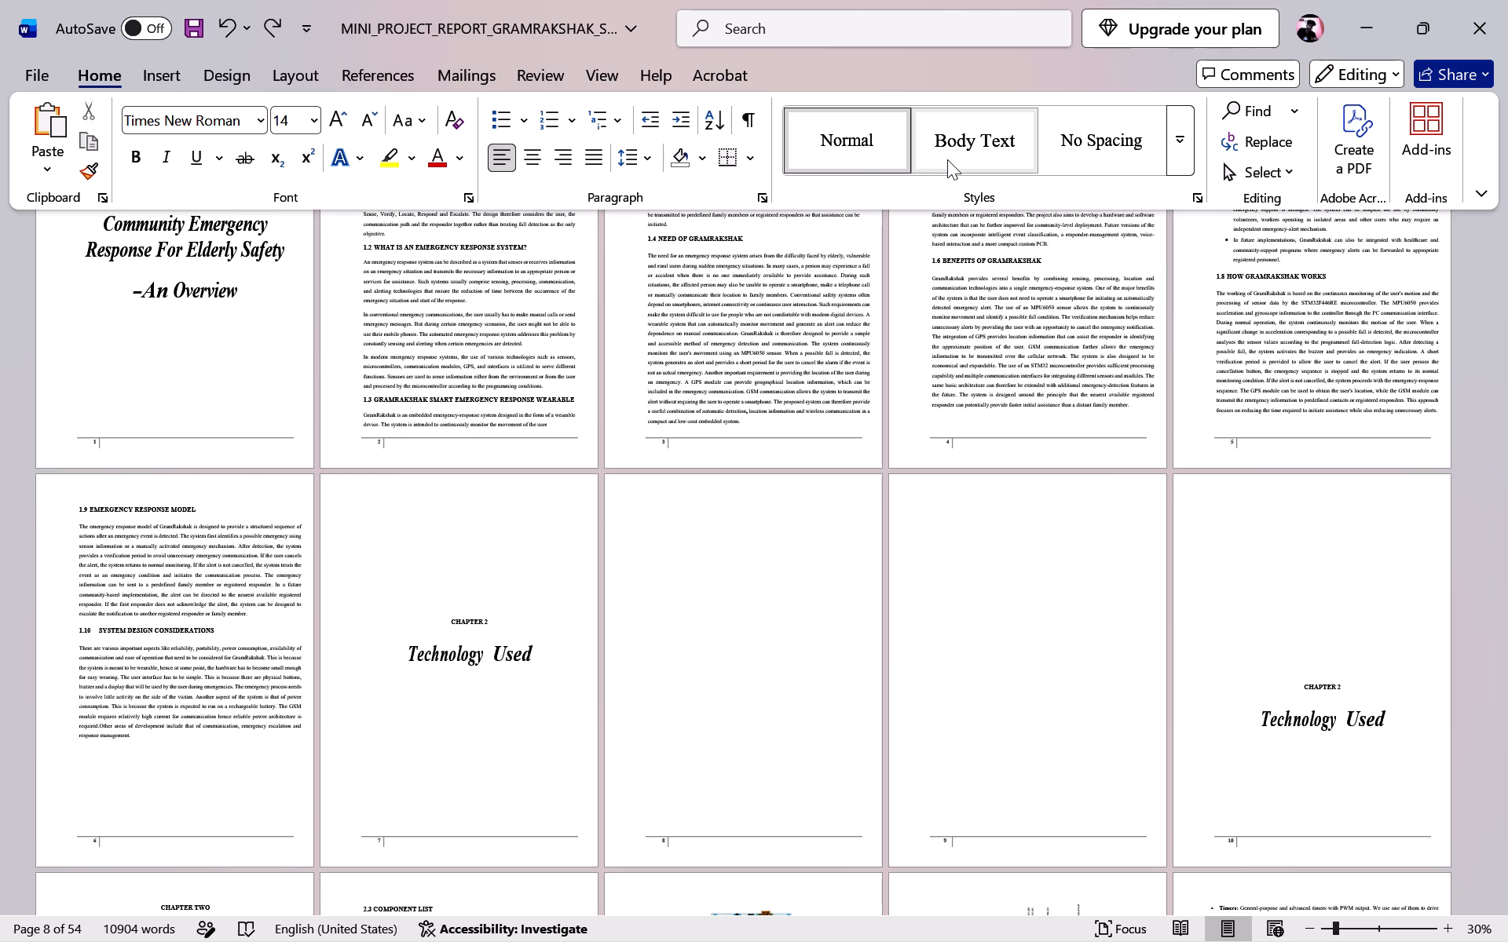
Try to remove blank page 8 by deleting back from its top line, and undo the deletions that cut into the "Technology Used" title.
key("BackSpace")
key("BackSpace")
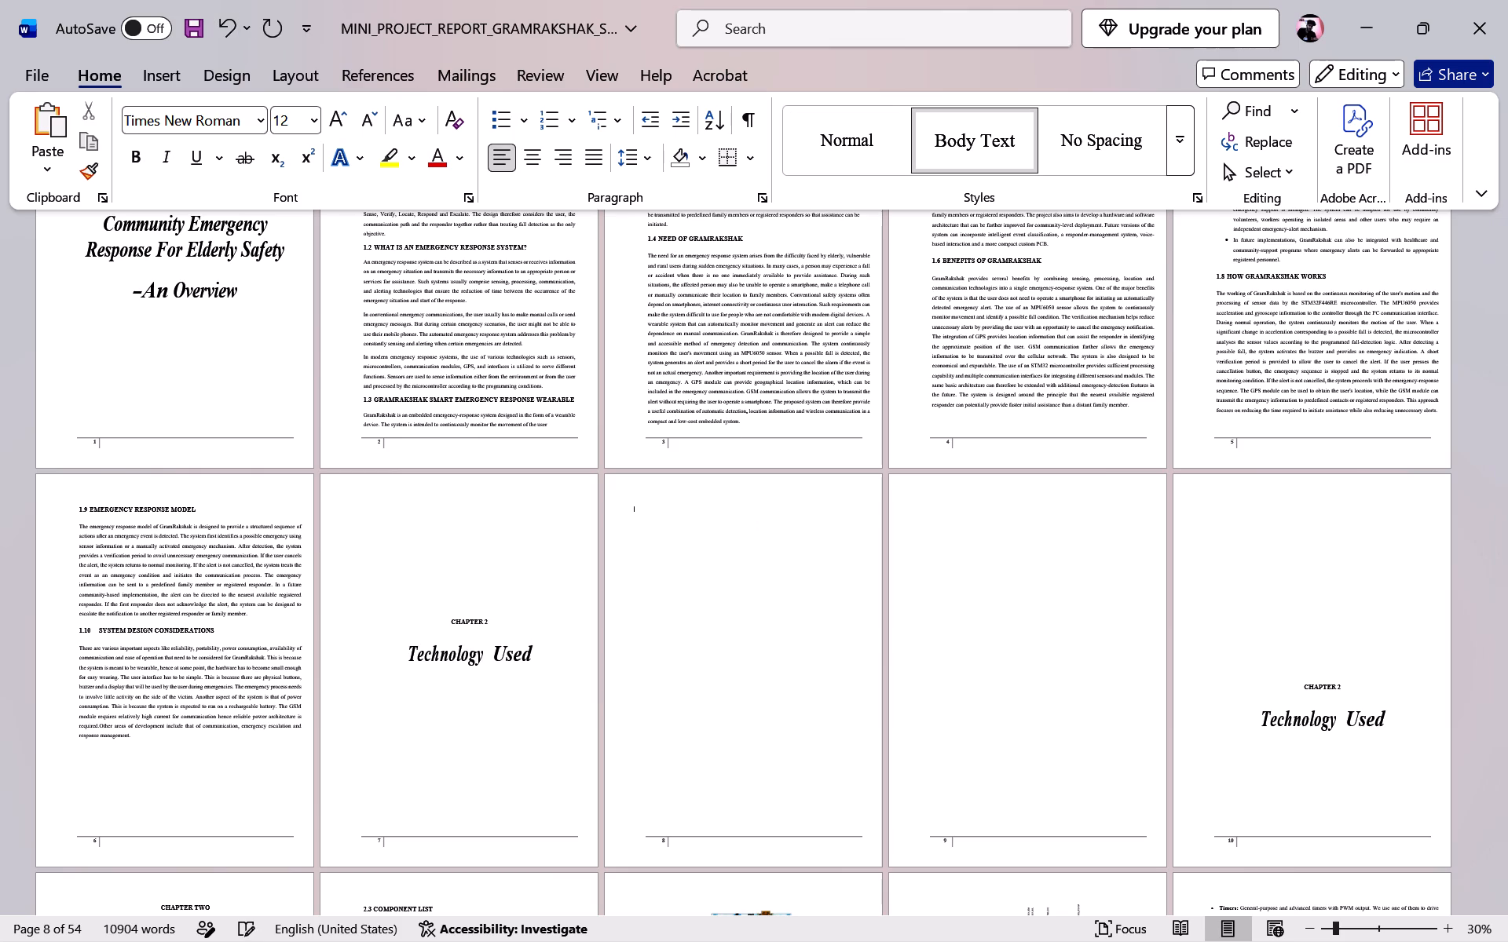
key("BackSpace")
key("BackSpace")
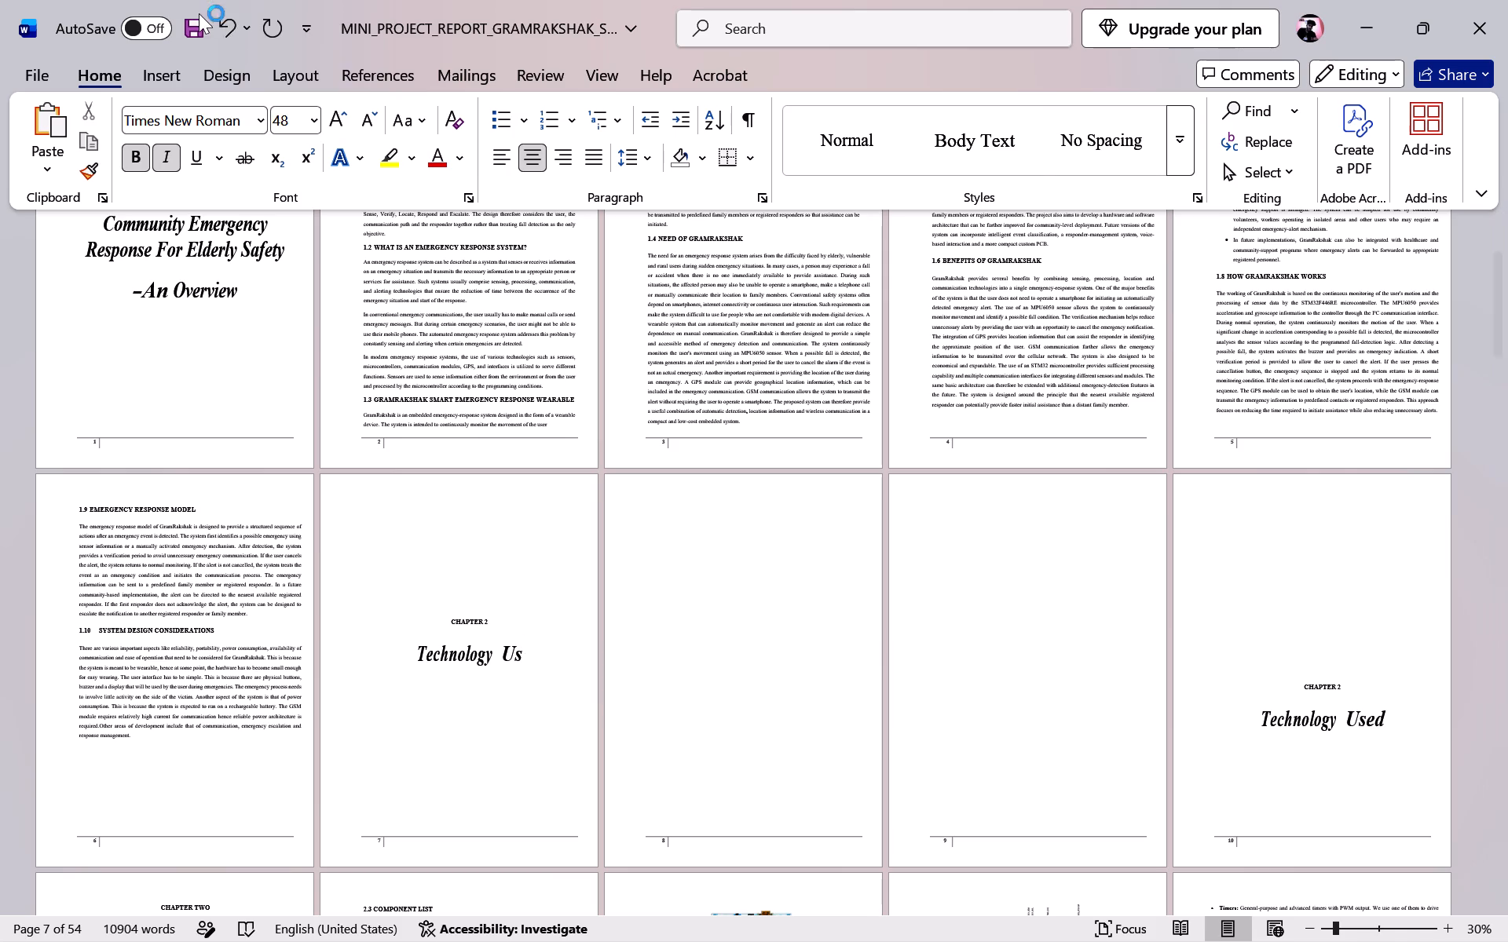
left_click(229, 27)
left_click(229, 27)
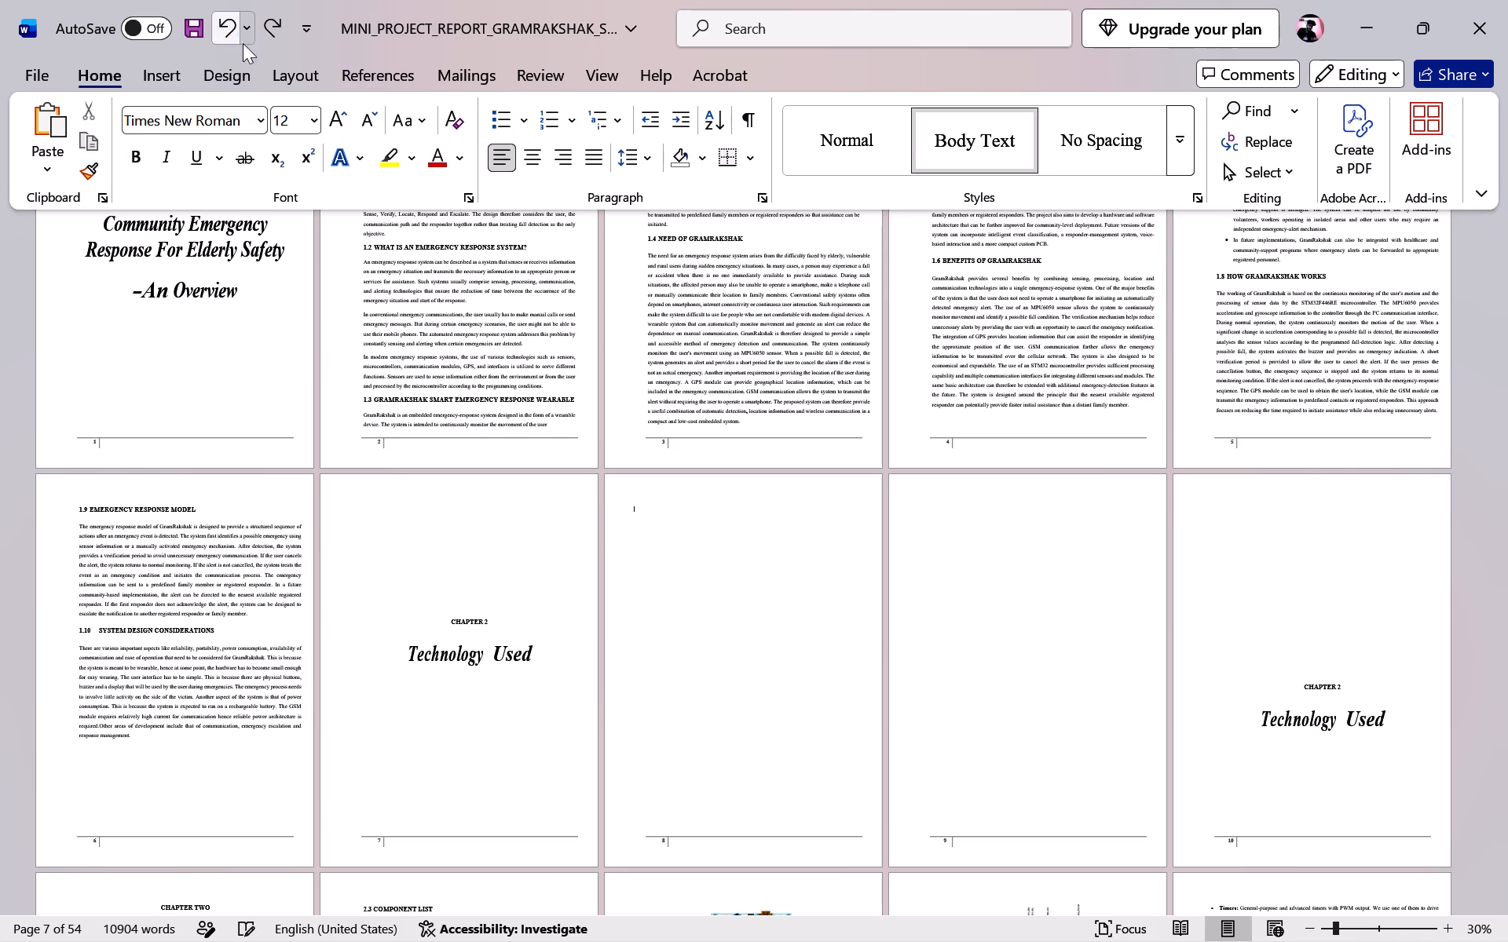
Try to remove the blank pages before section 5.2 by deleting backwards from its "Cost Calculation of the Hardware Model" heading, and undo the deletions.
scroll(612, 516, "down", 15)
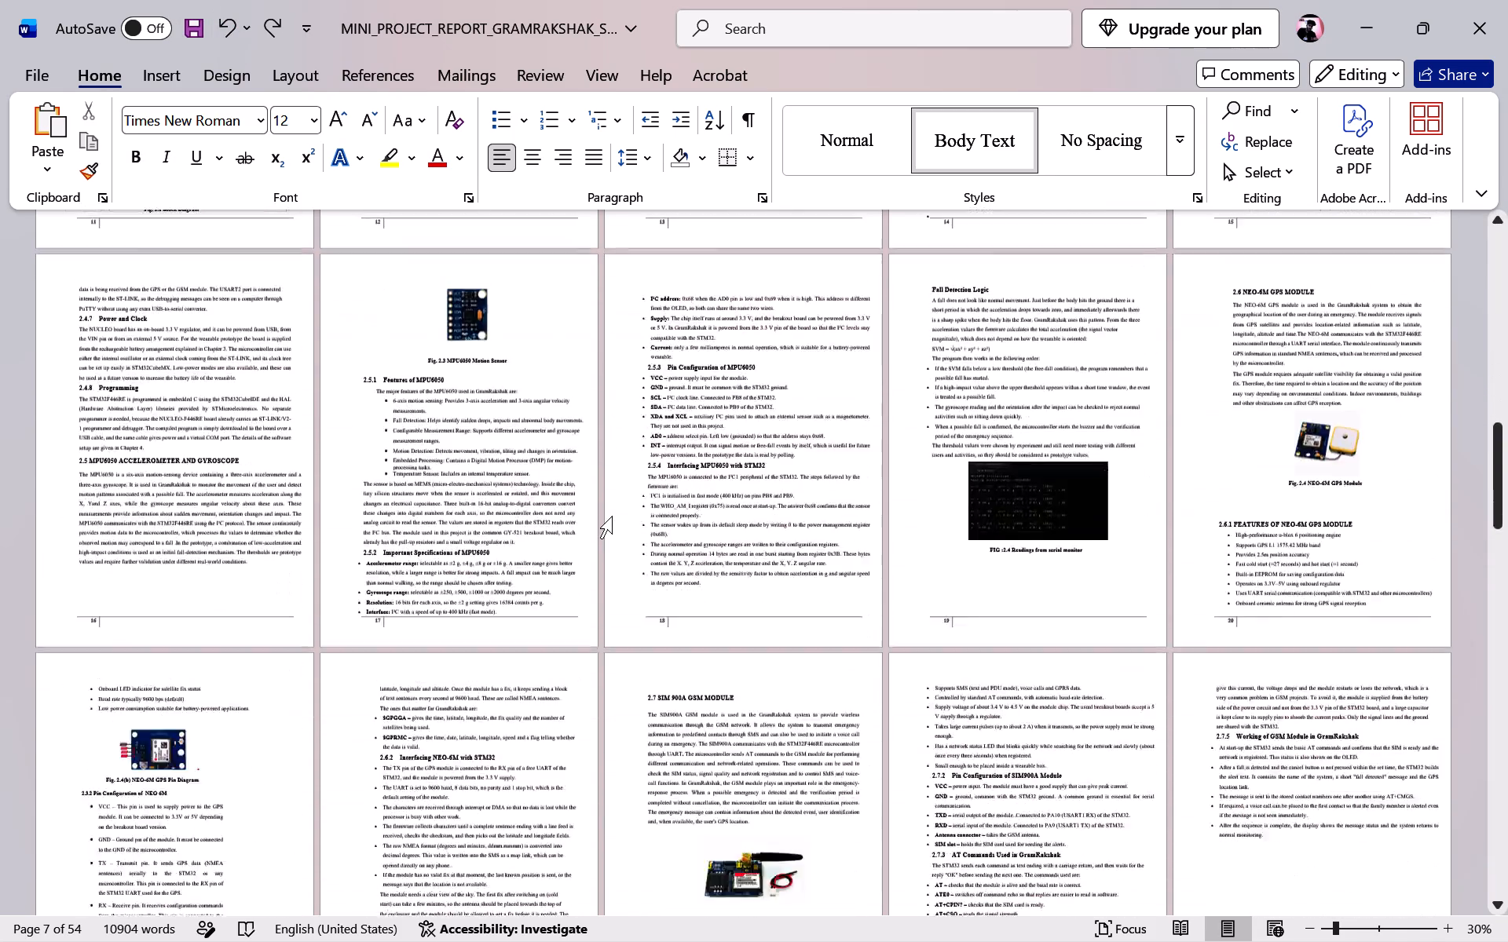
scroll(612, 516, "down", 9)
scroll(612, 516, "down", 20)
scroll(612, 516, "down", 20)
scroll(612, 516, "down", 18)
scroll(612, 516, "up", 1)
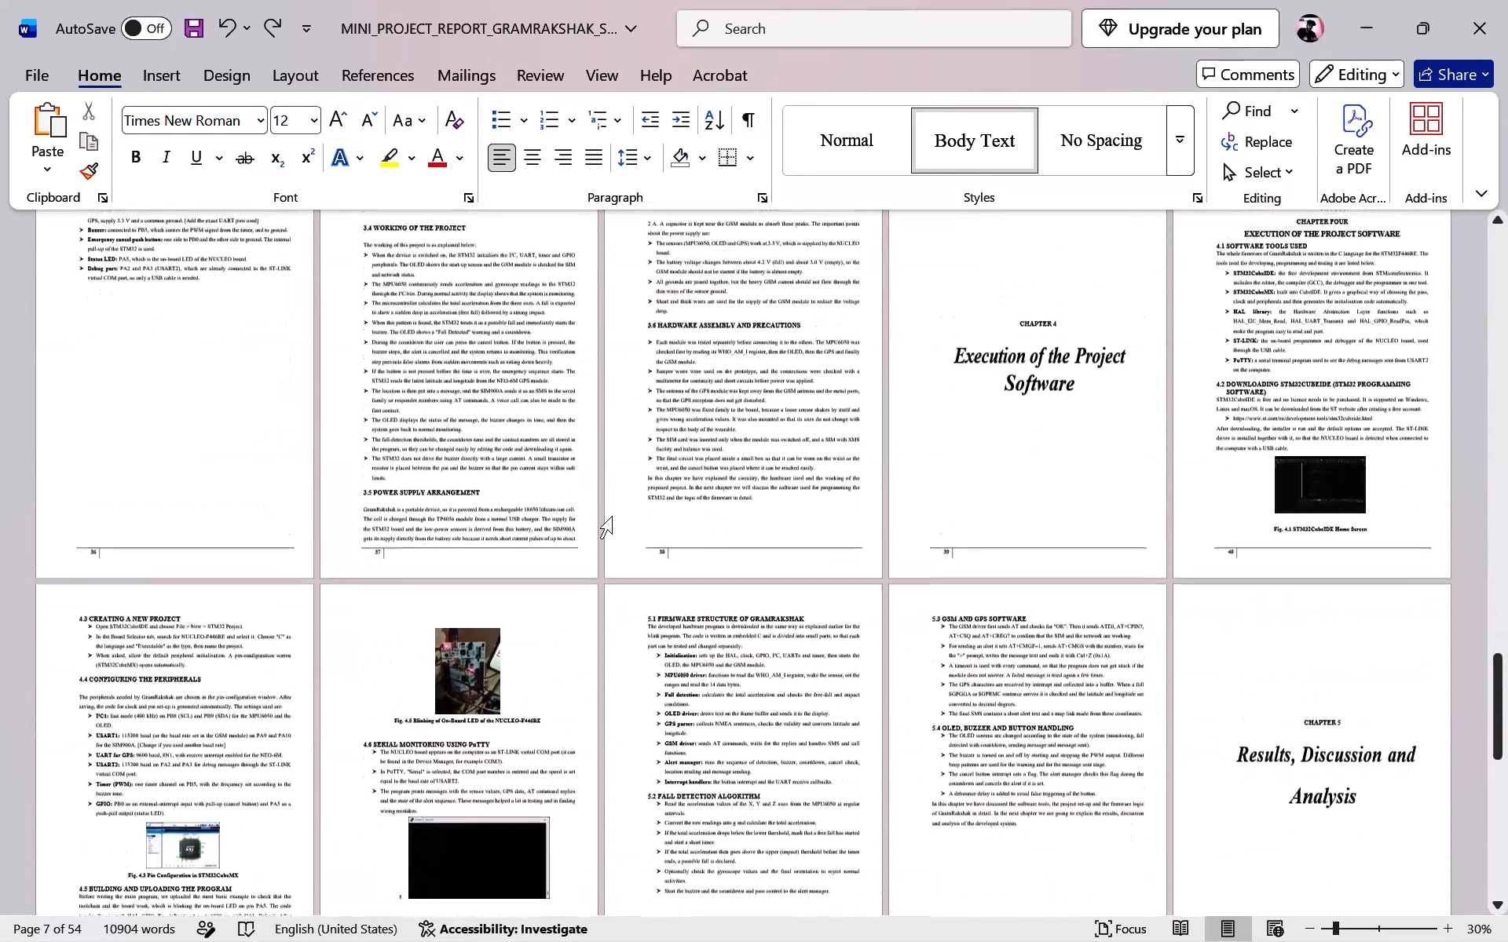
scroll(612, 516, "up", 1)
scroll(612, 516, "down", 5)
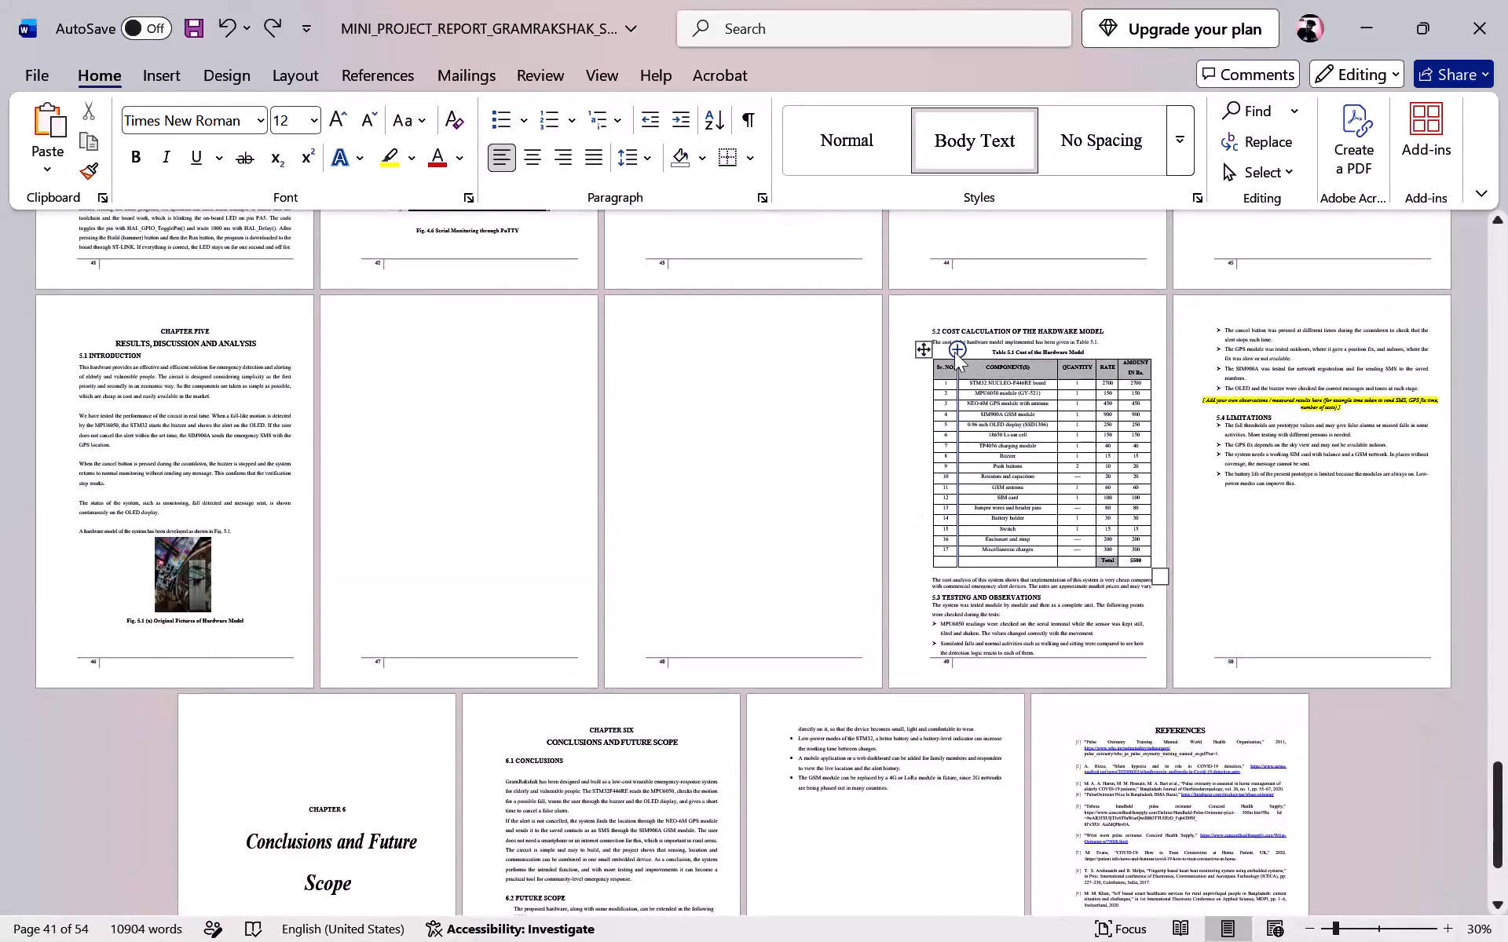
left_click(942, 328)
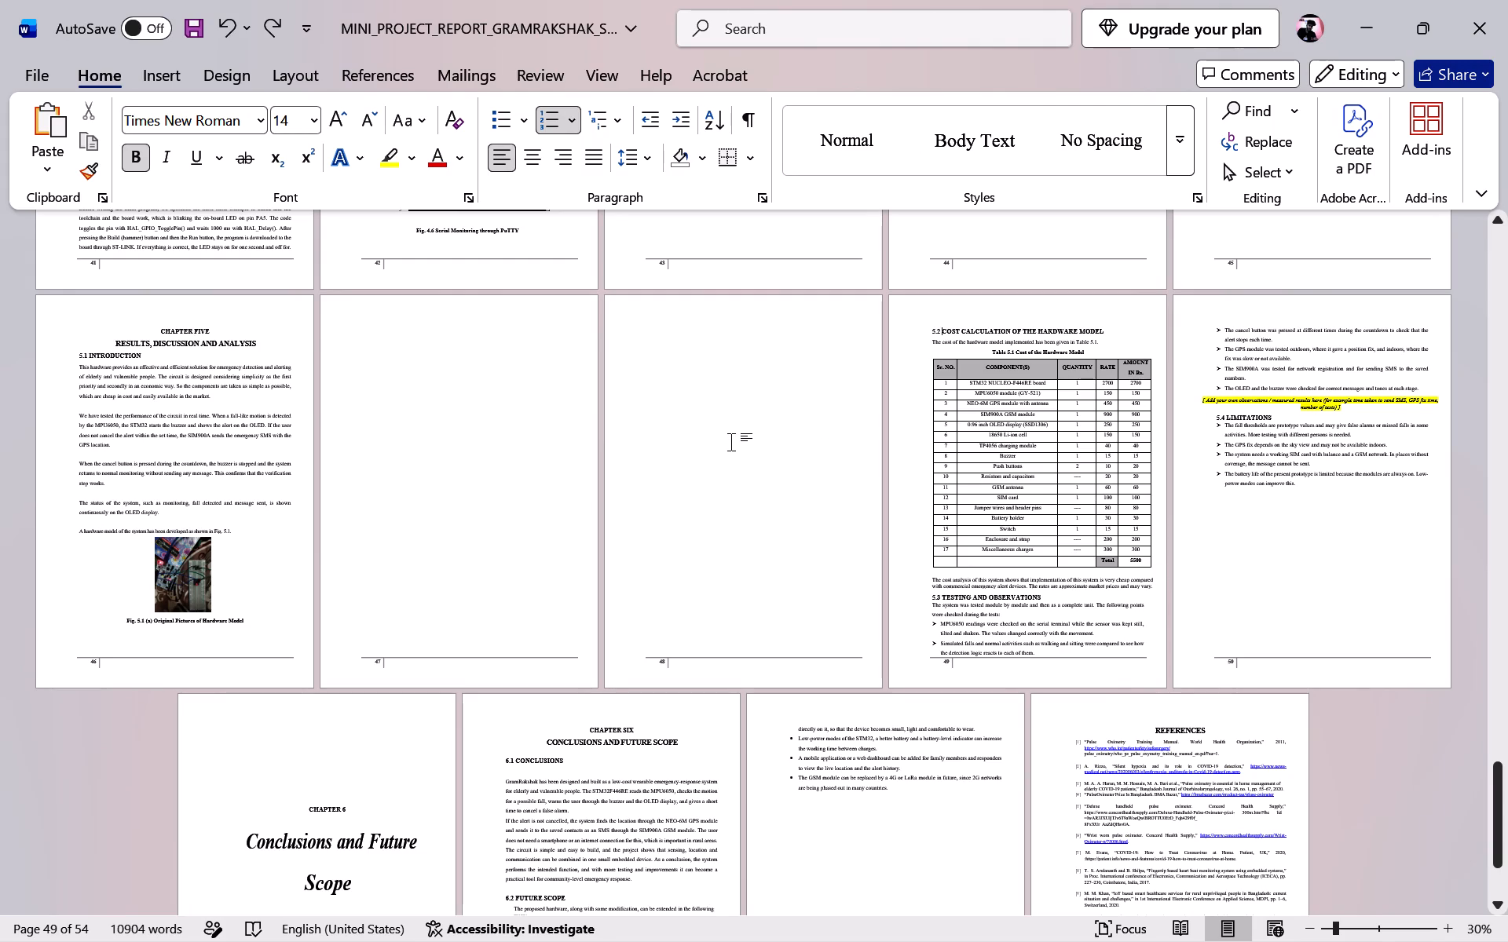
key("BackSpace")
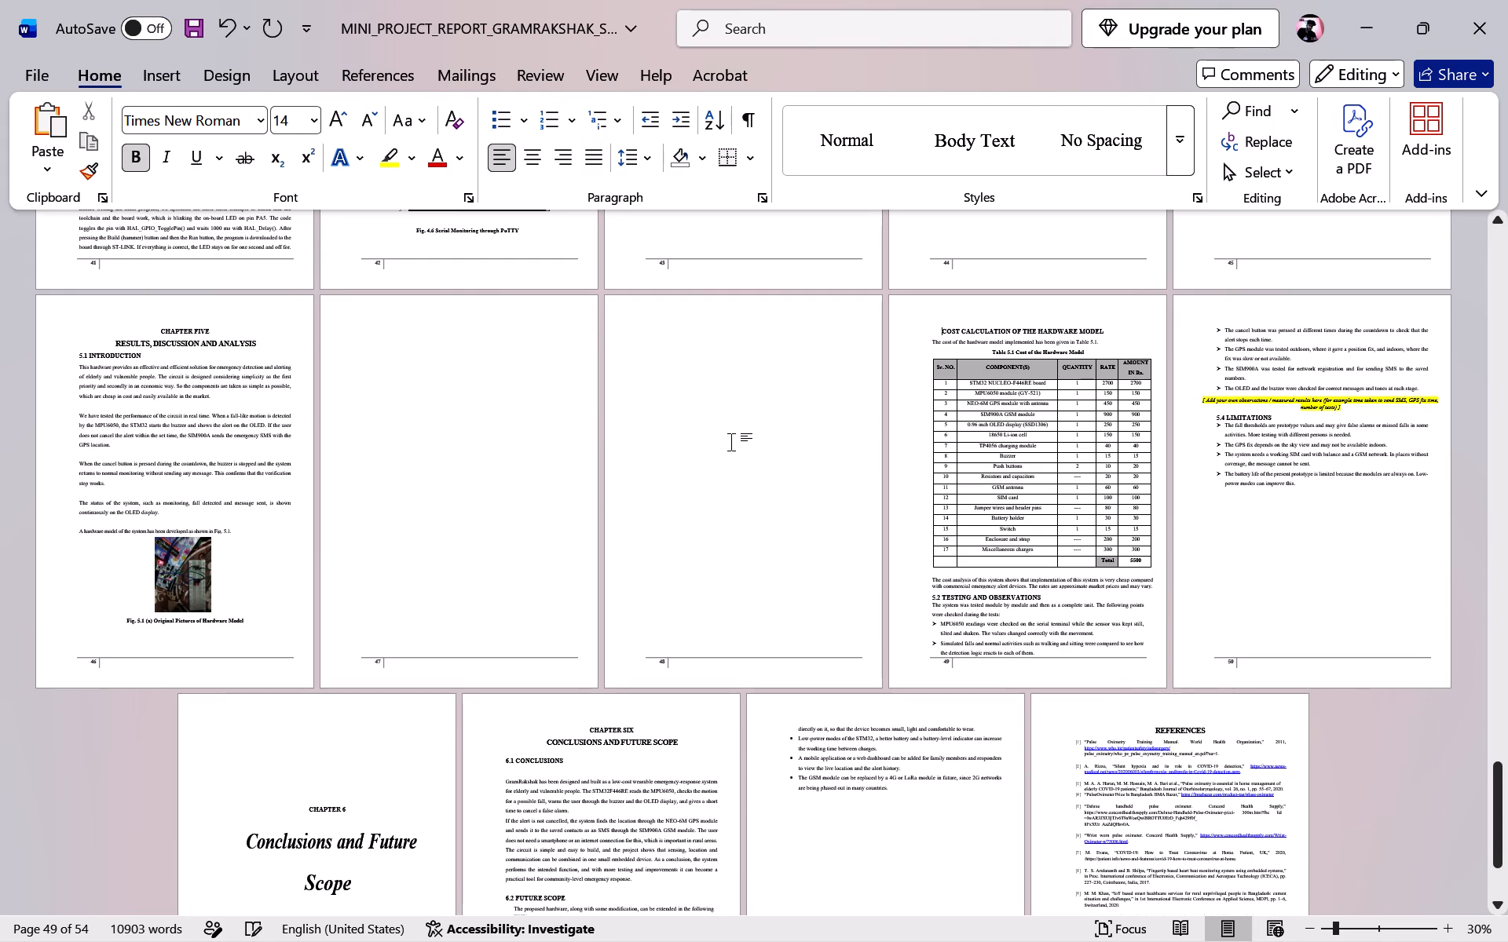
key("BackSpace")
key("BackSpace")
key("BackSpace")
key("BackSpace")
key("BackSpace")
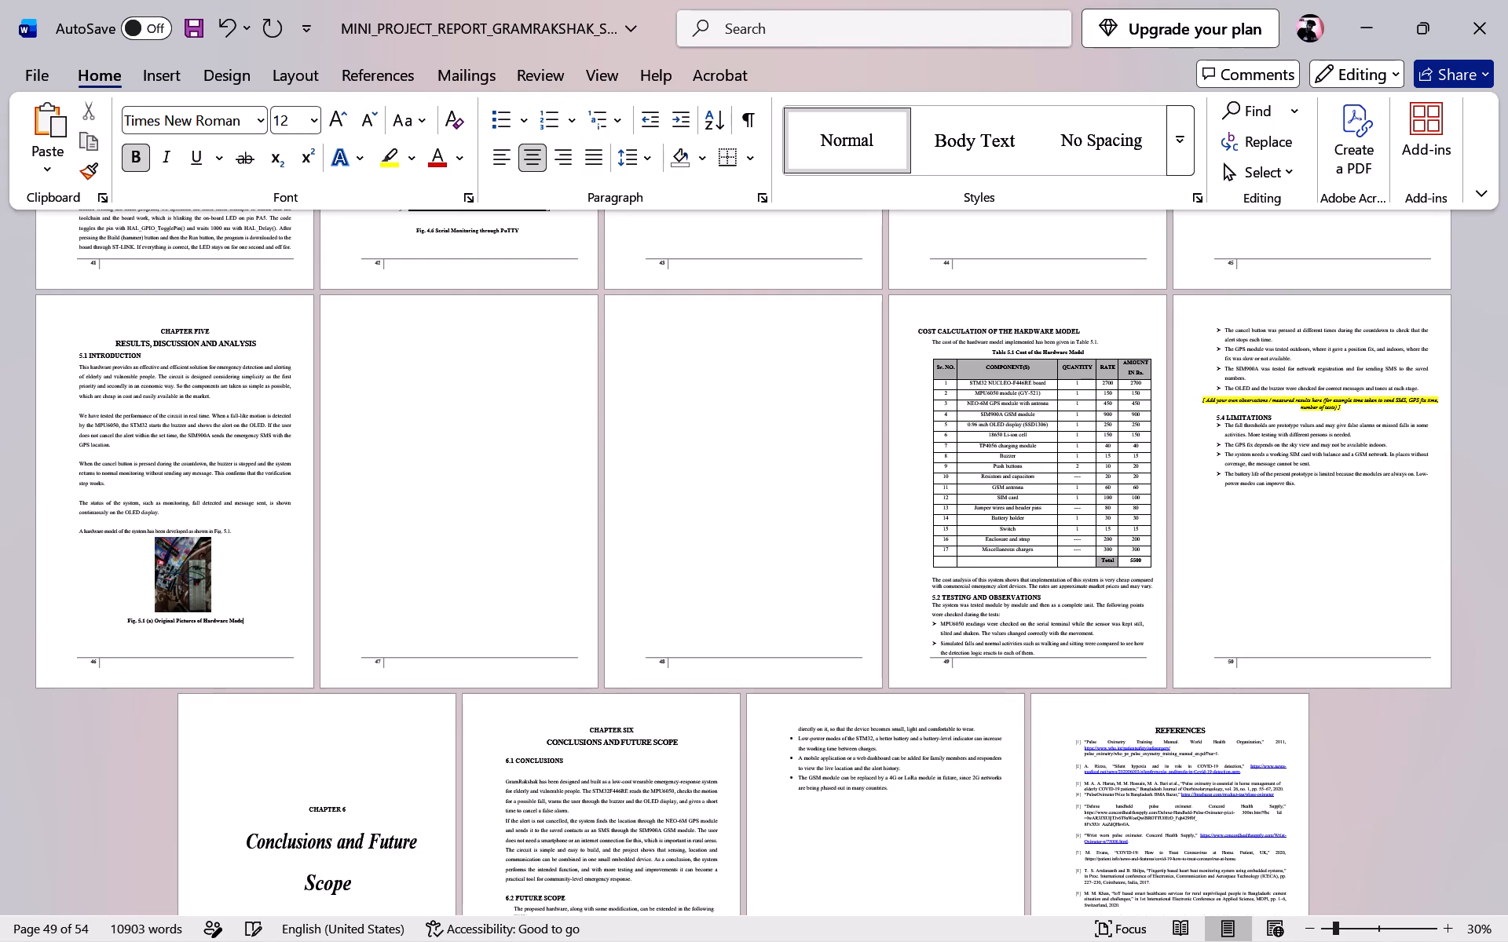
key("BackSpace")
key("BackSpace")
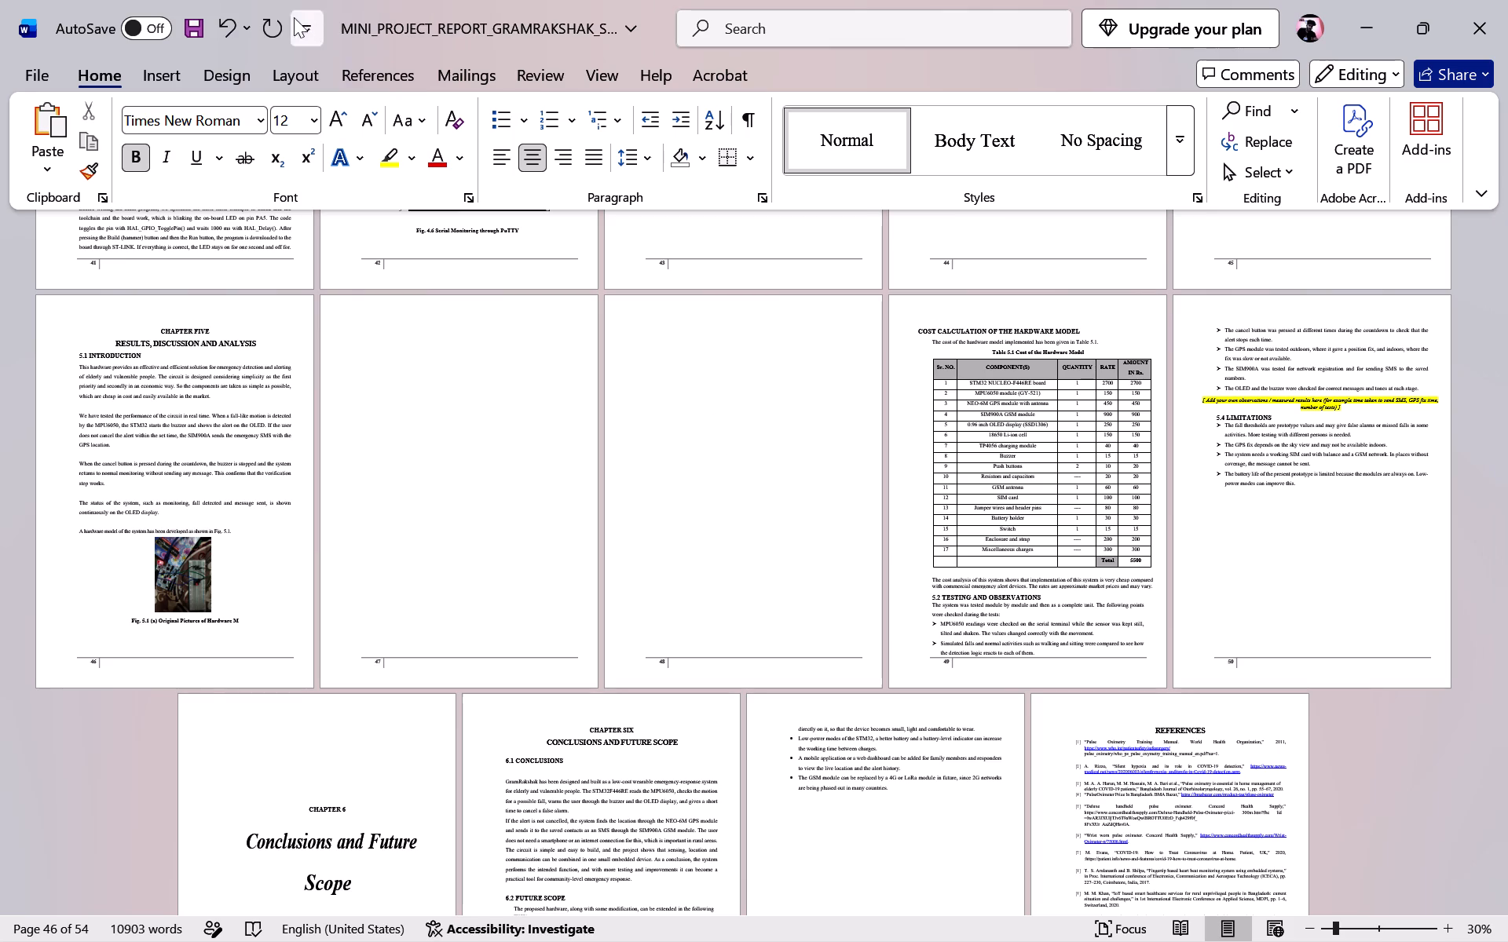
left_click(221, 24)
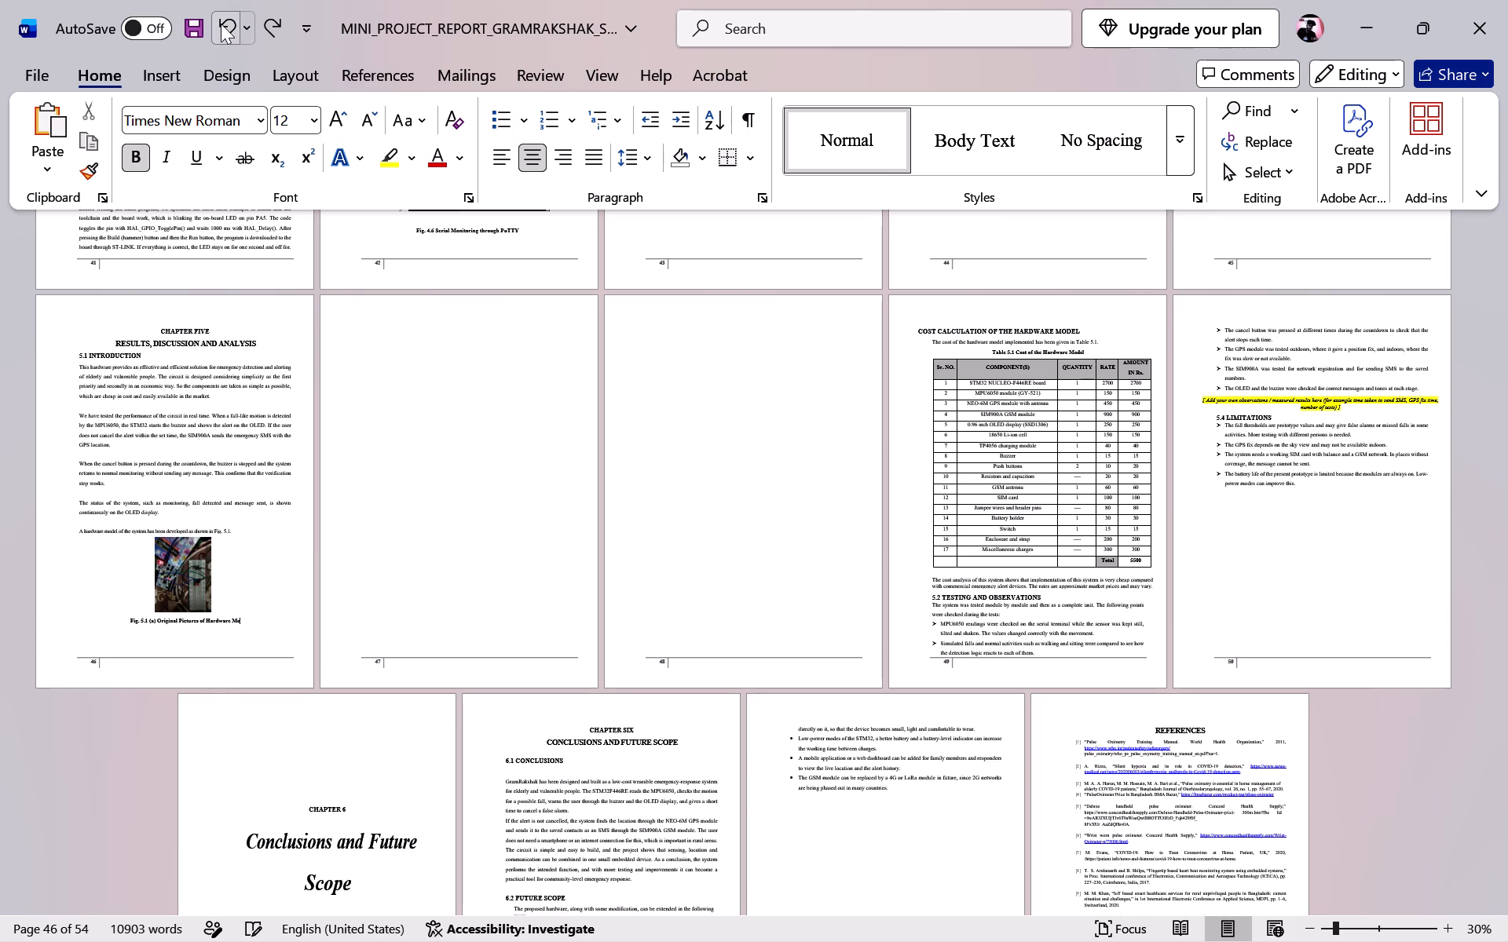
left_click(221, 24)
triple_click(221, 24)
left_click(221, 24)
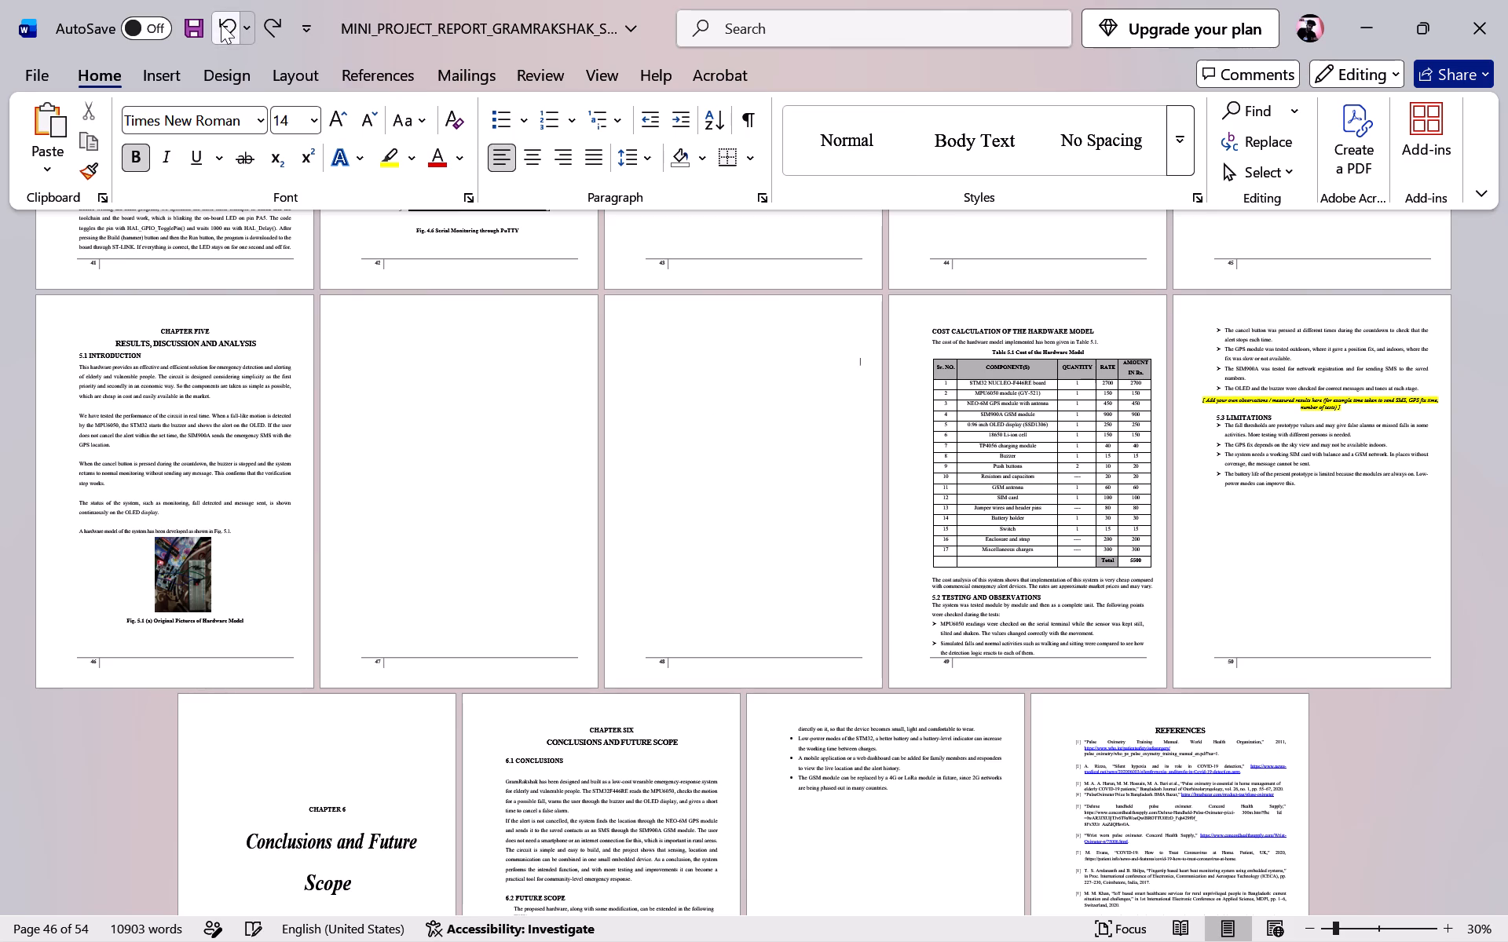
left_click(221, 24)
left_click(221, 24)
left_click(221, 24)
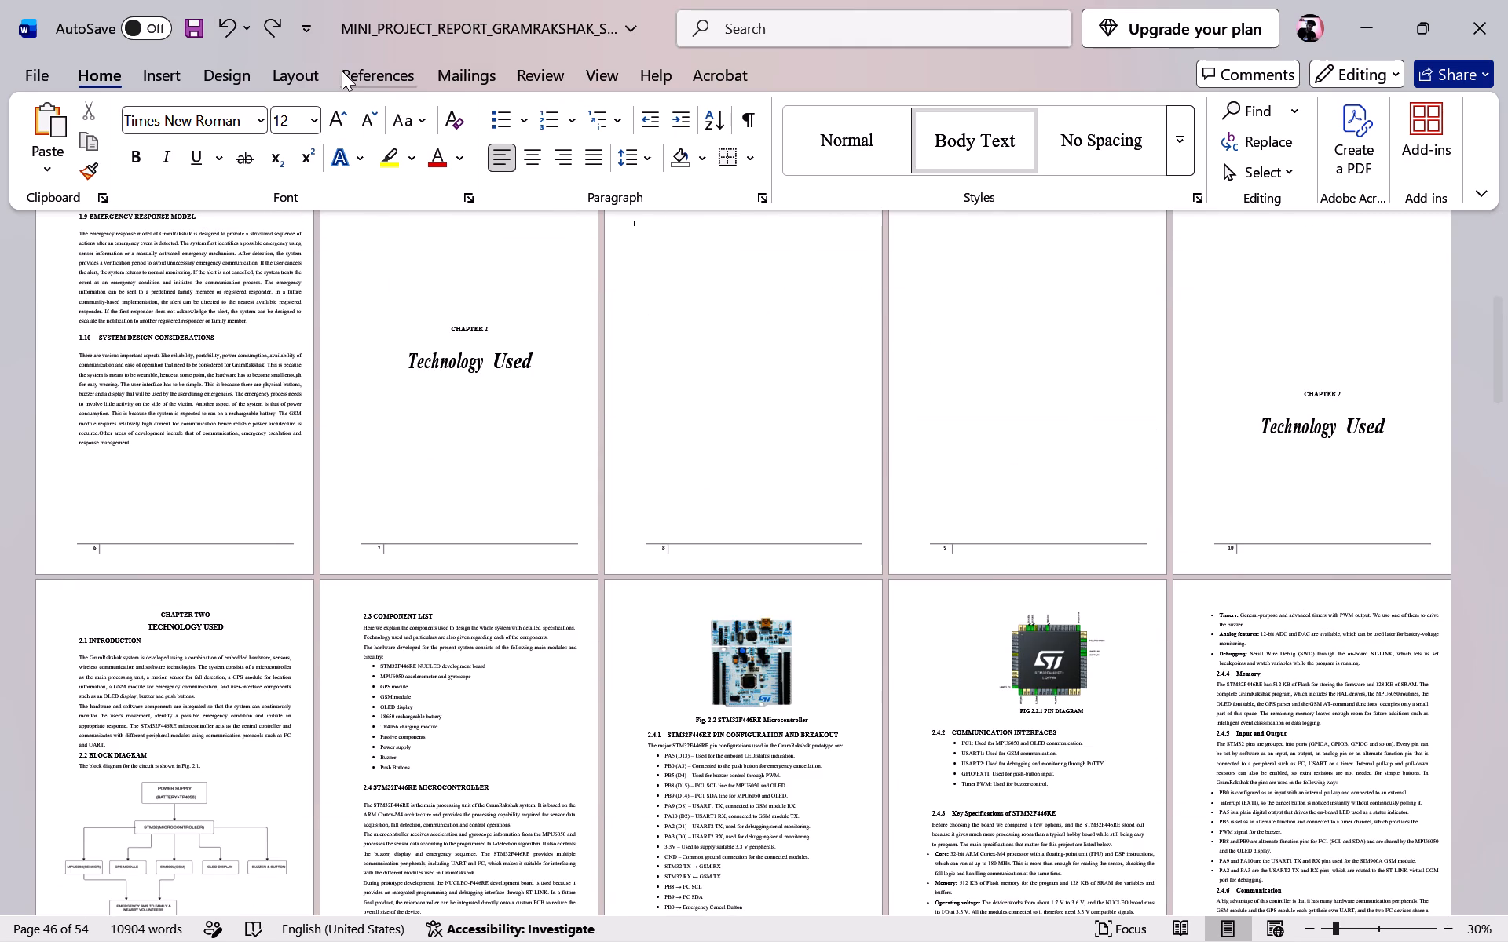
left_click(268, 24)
scroll(609, 380, "down", 2)
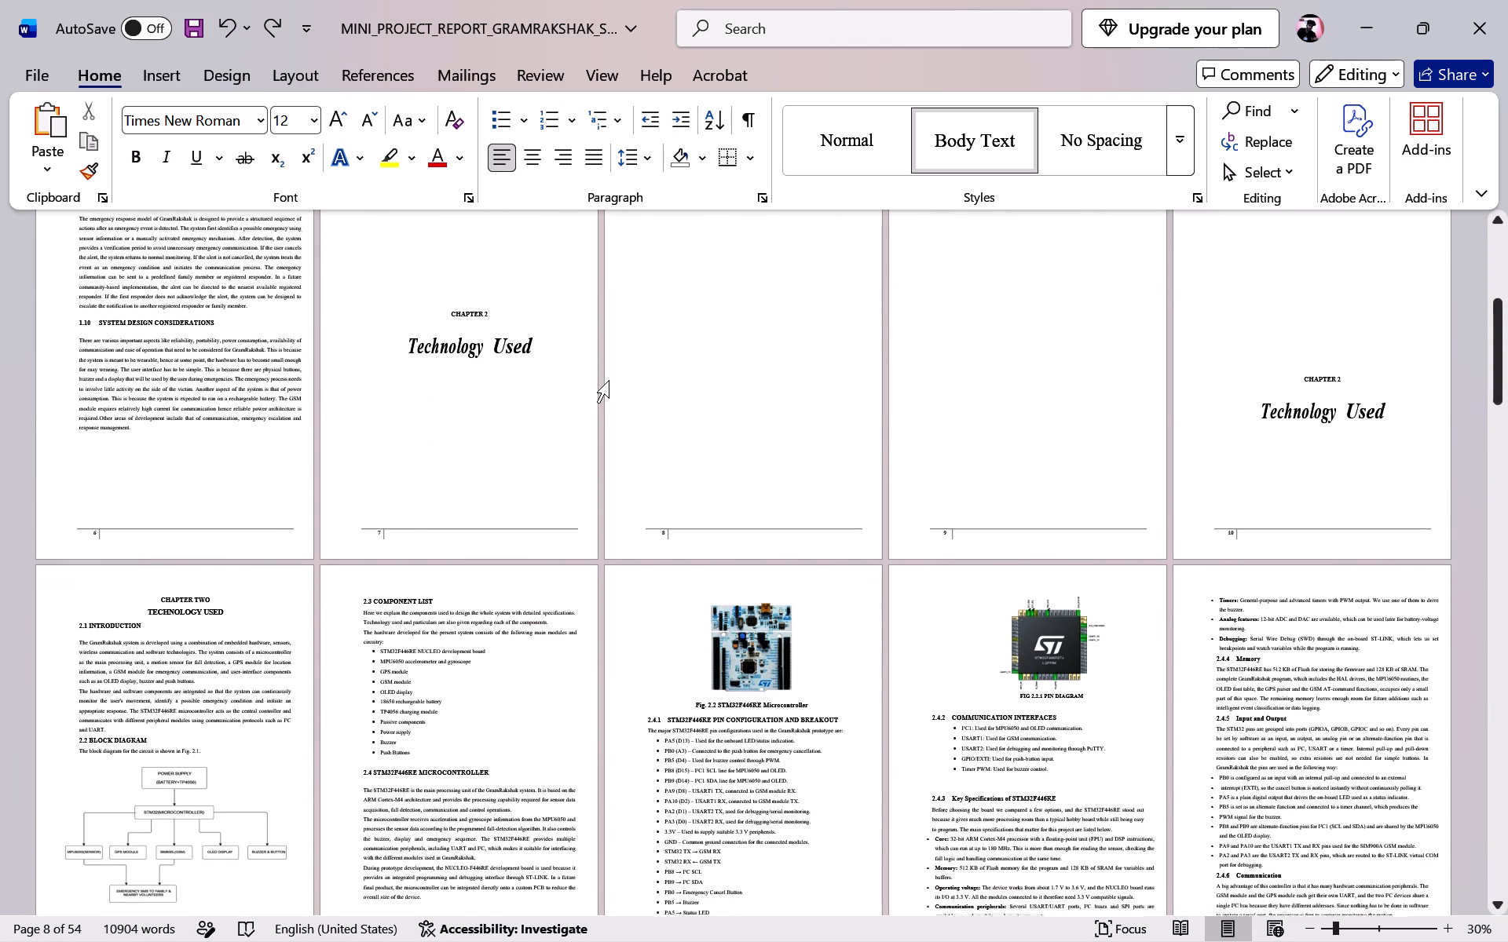
scroll(609, 380, "down", 3)
scroll(609, 380, "down", 18)
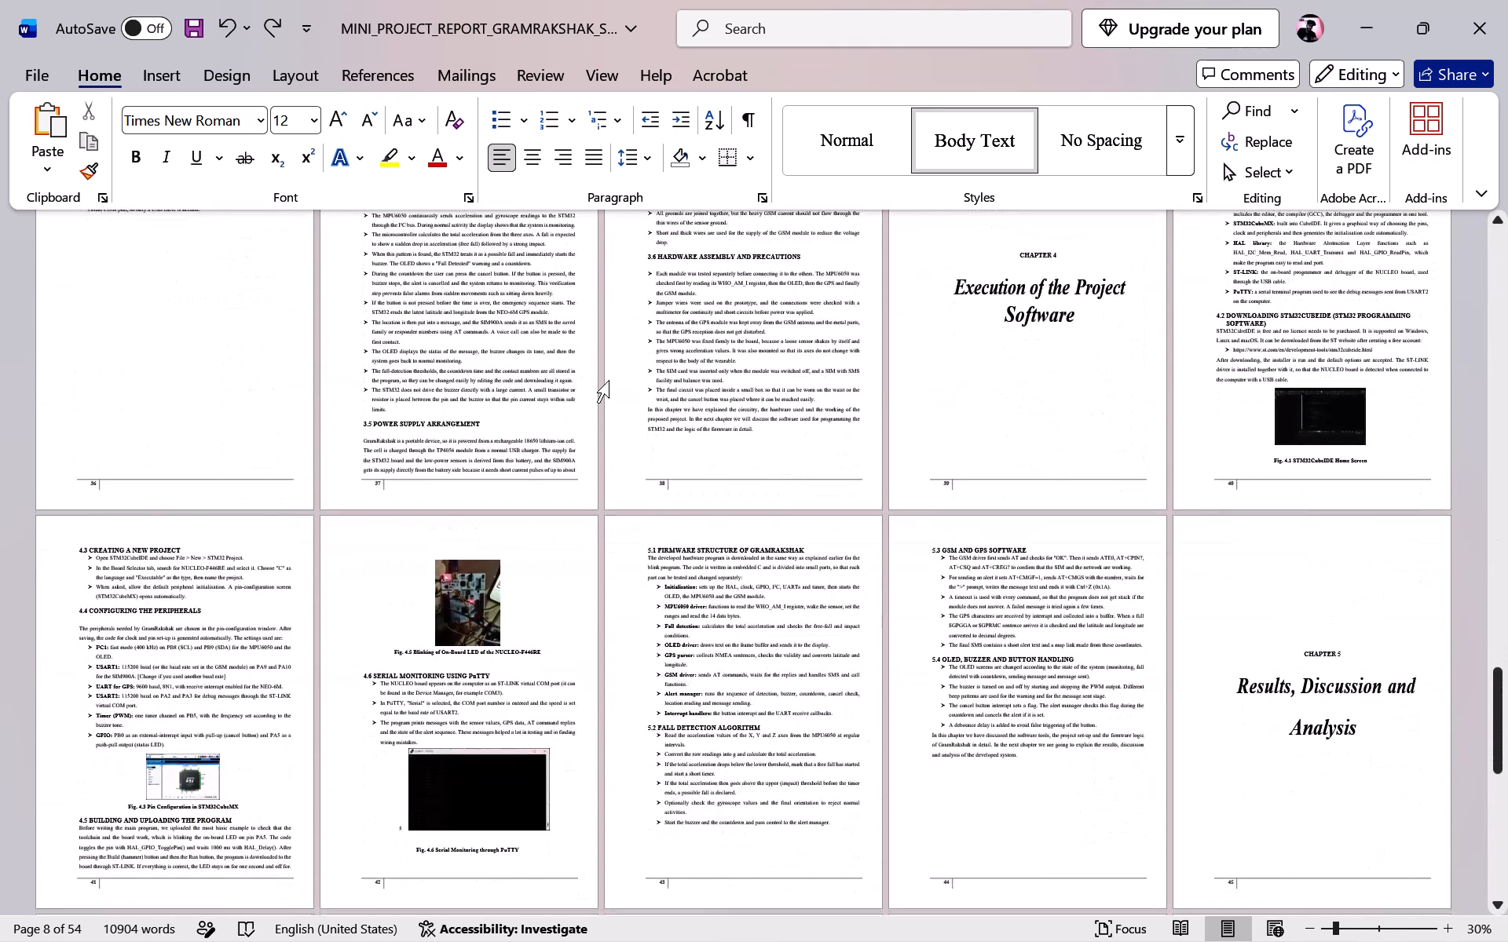
scroll(609, 380, "down", 4)
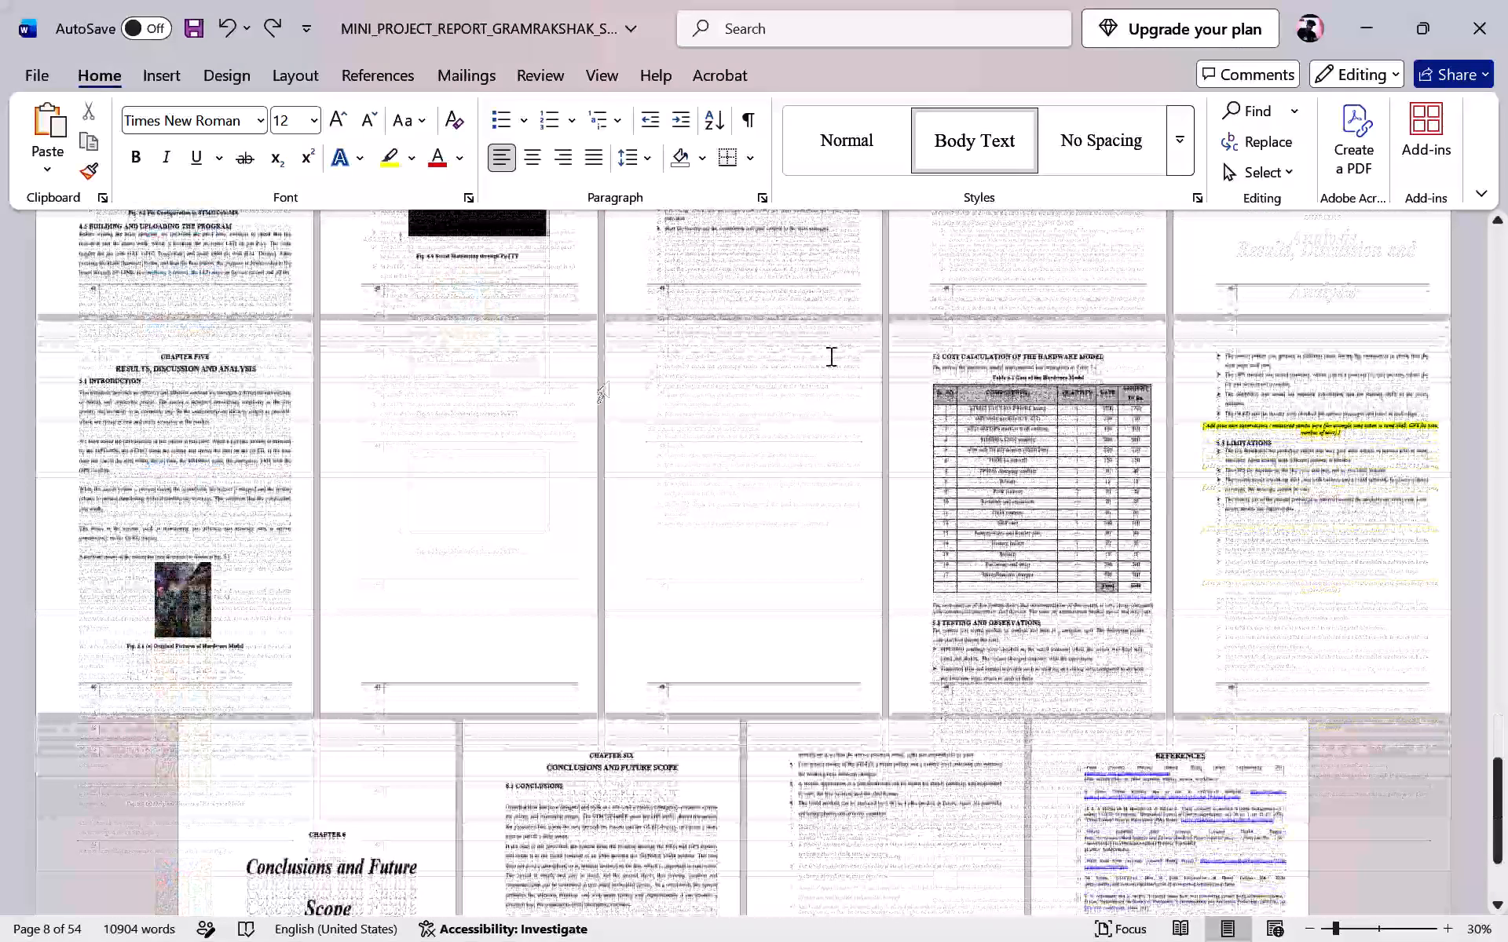
scroll(1050, 544, "down", 1)
scroll(1290, 446, "up", 3, "ctrl")
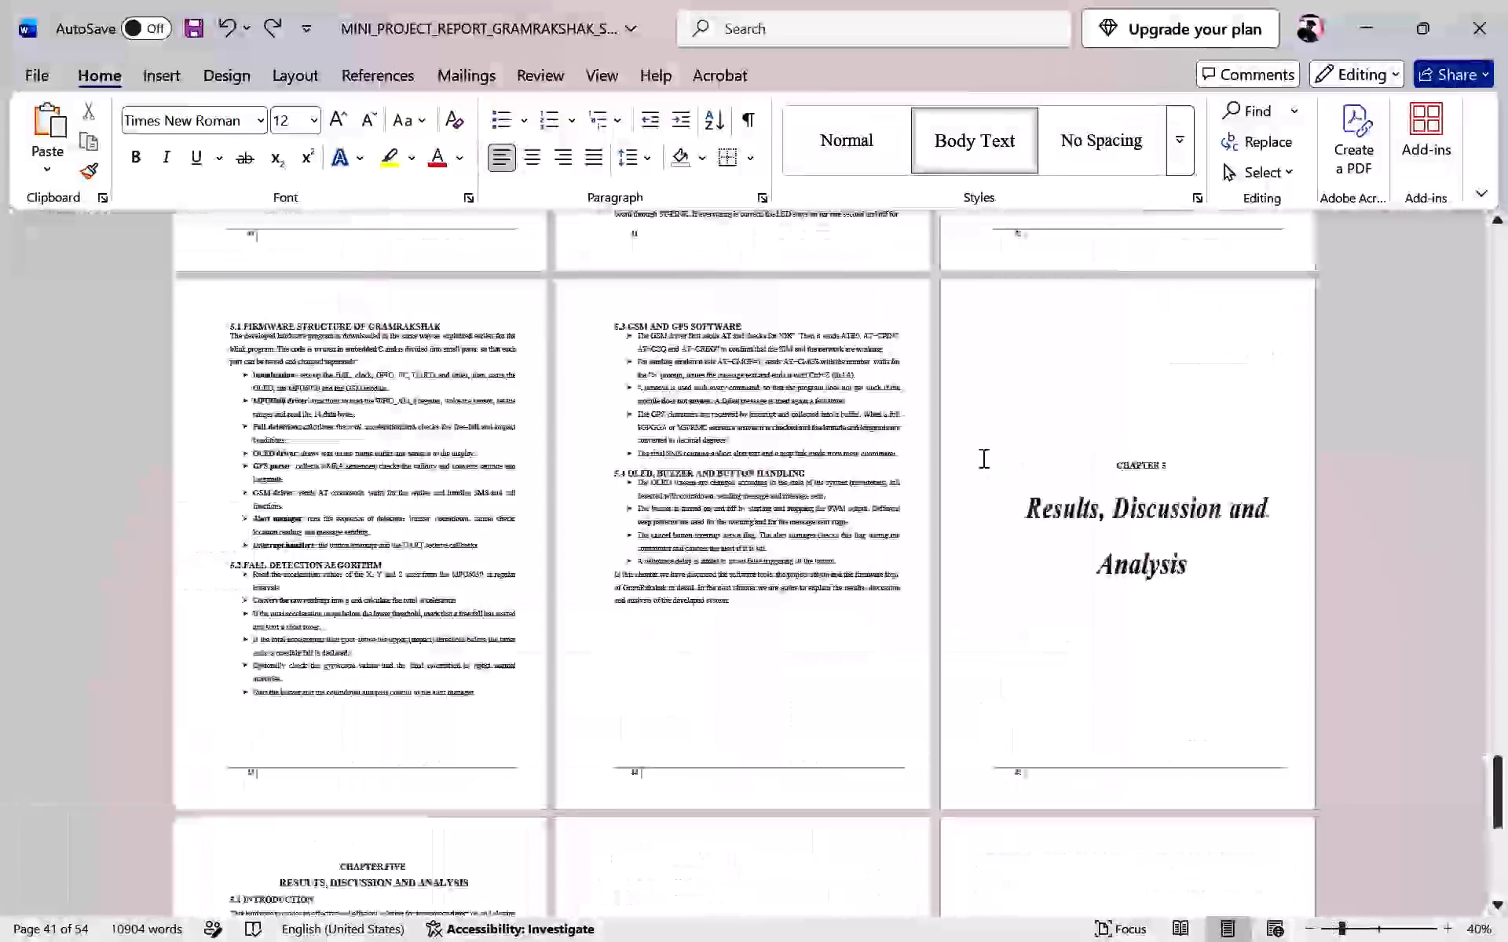
scroll(997, 352, "down", 4)
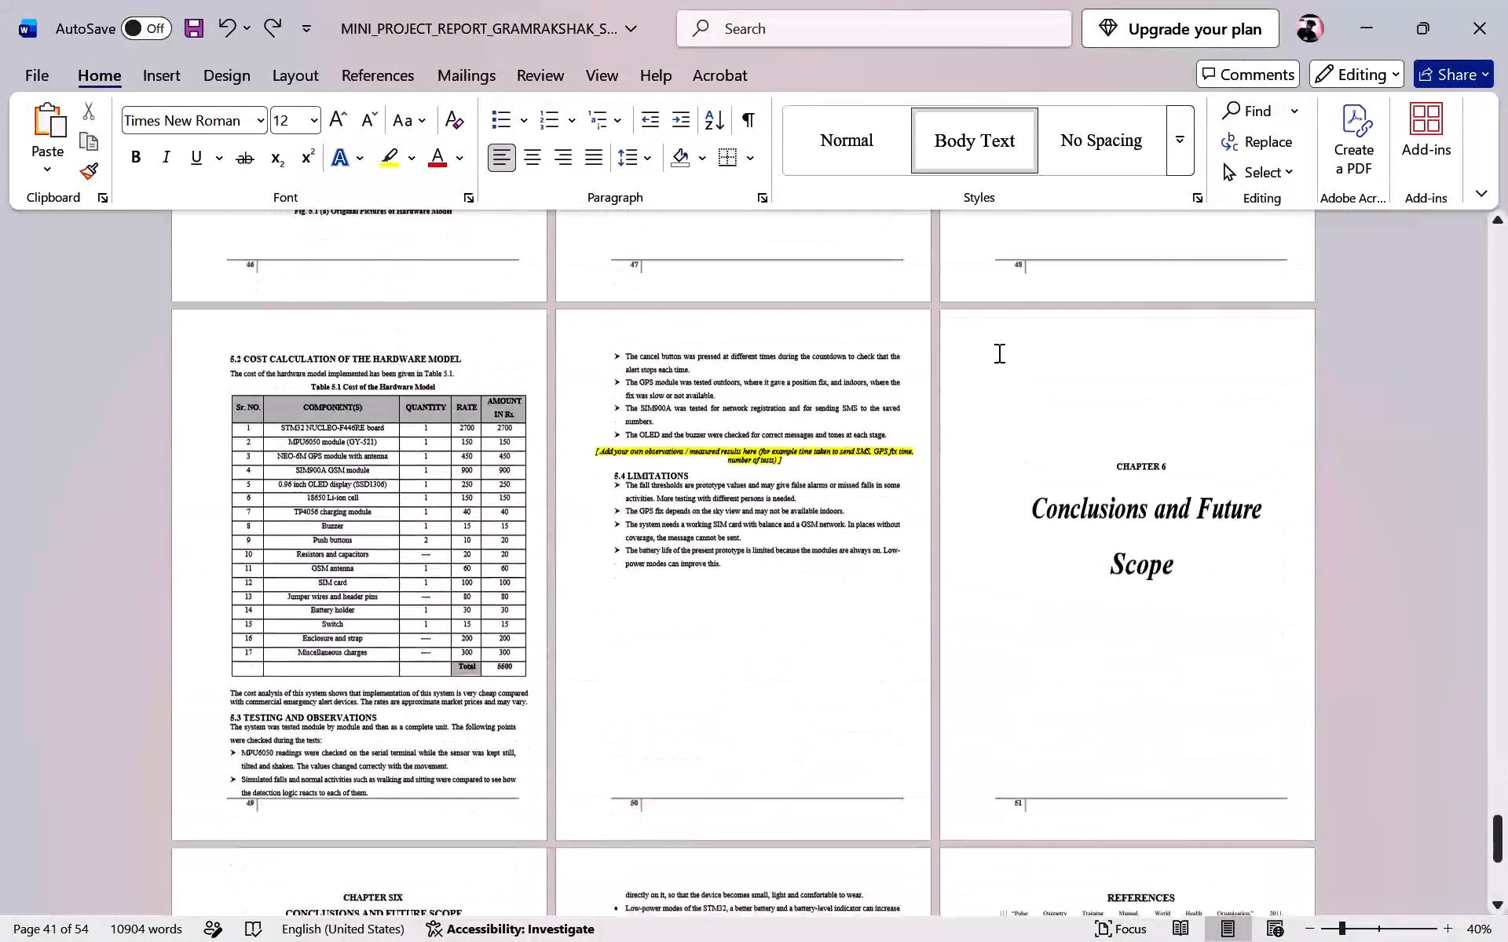
scroll(887, 434, "up", 2)
scroll(887, 434, "down", 1)
scroll(887, 434, "up", 2, "ctrl")
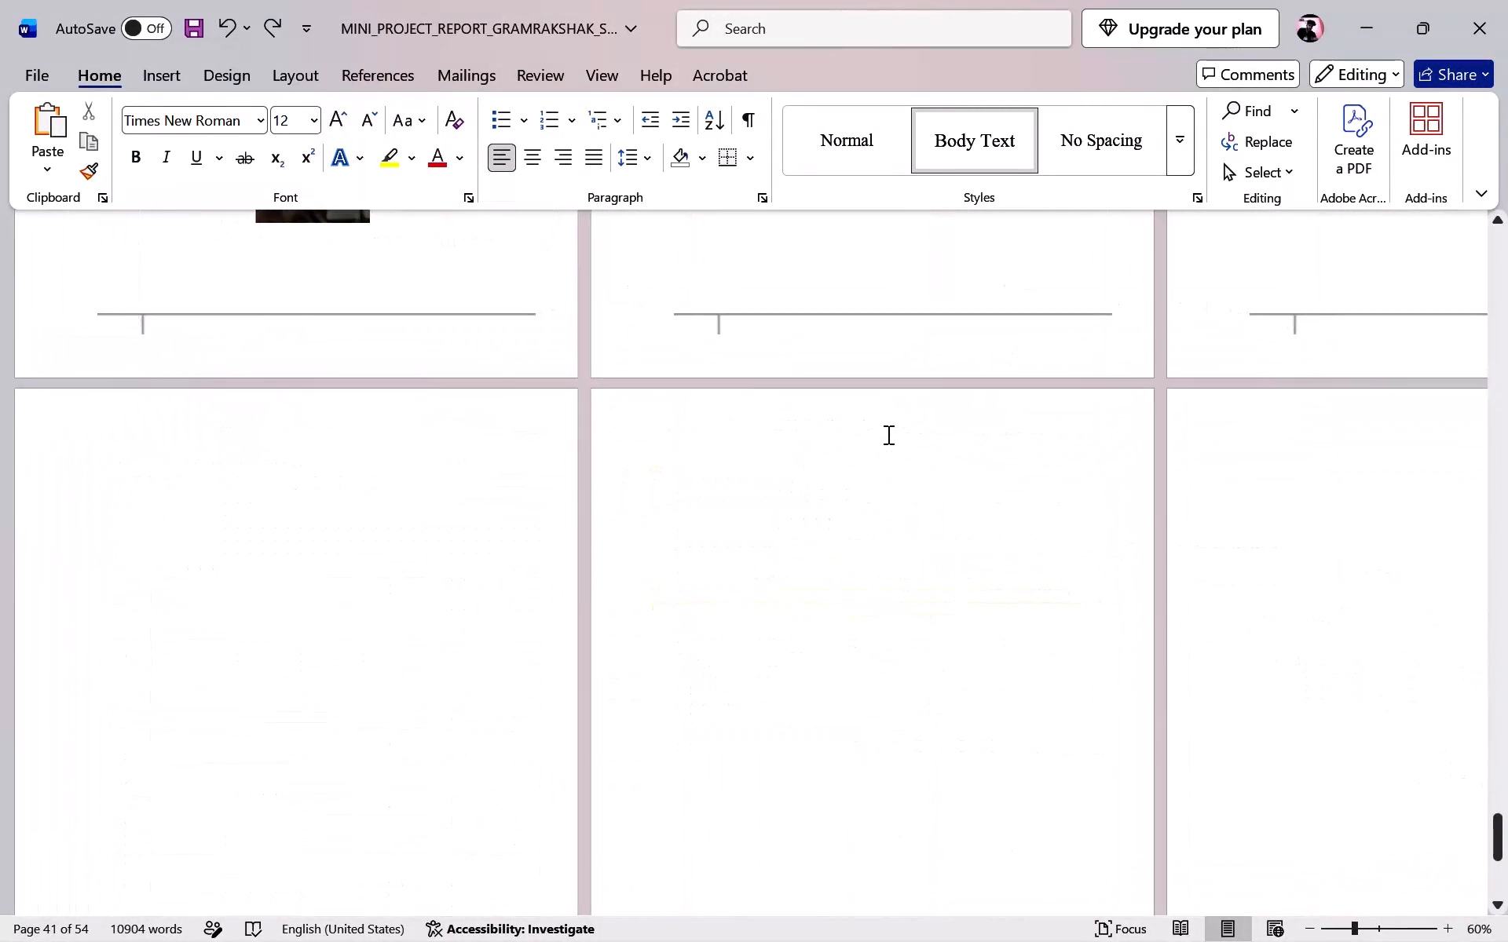
scroll(887, 434, "down", 3)
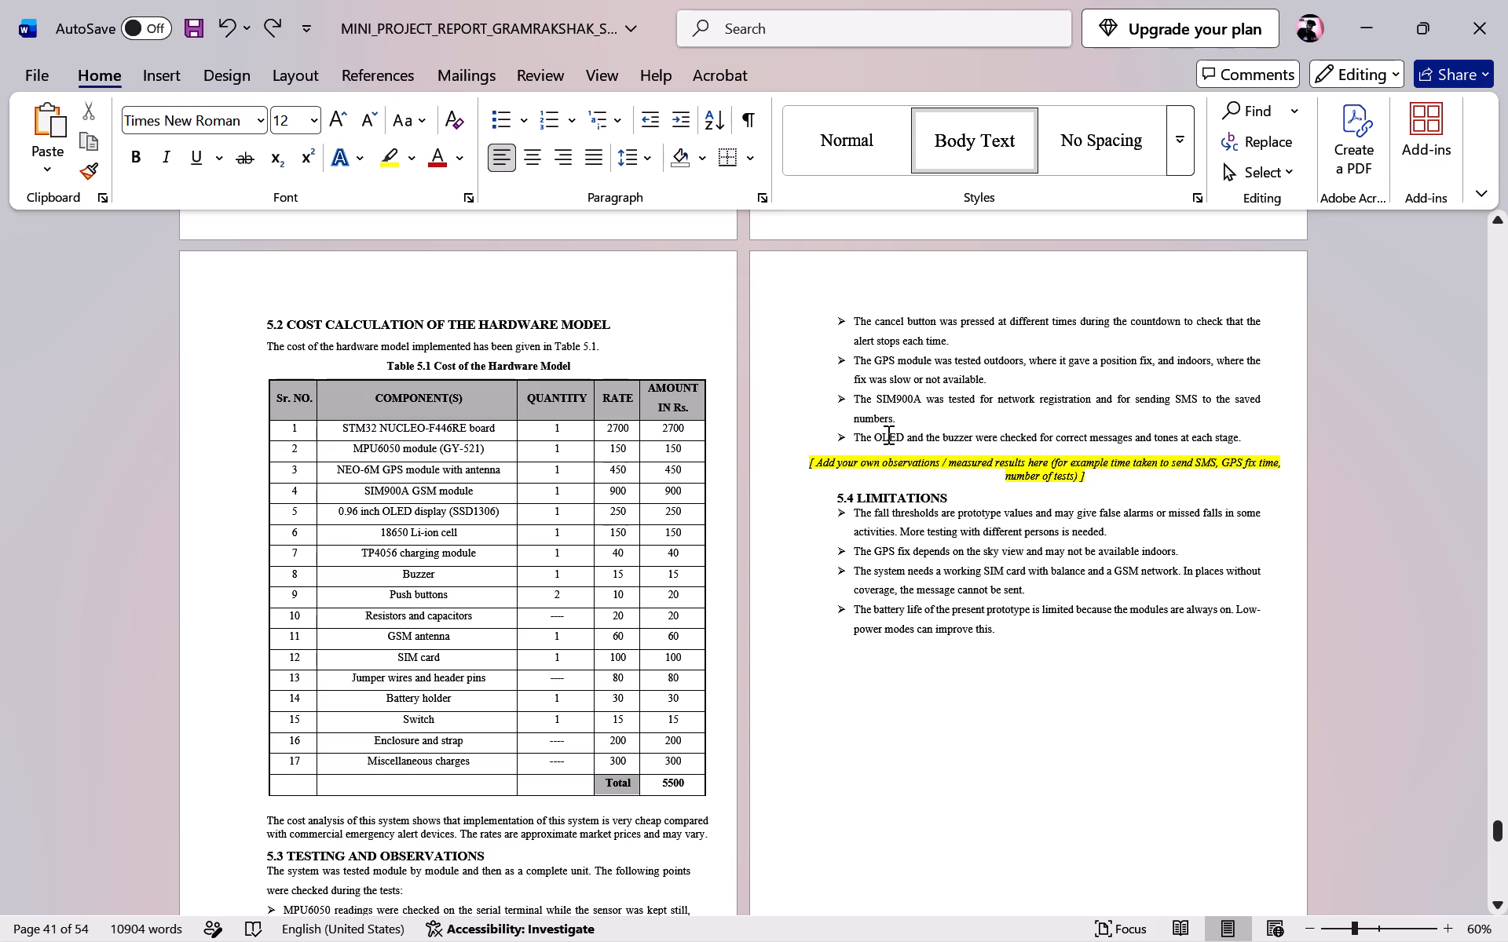
left_click_drag(887, 434, 818, 499)
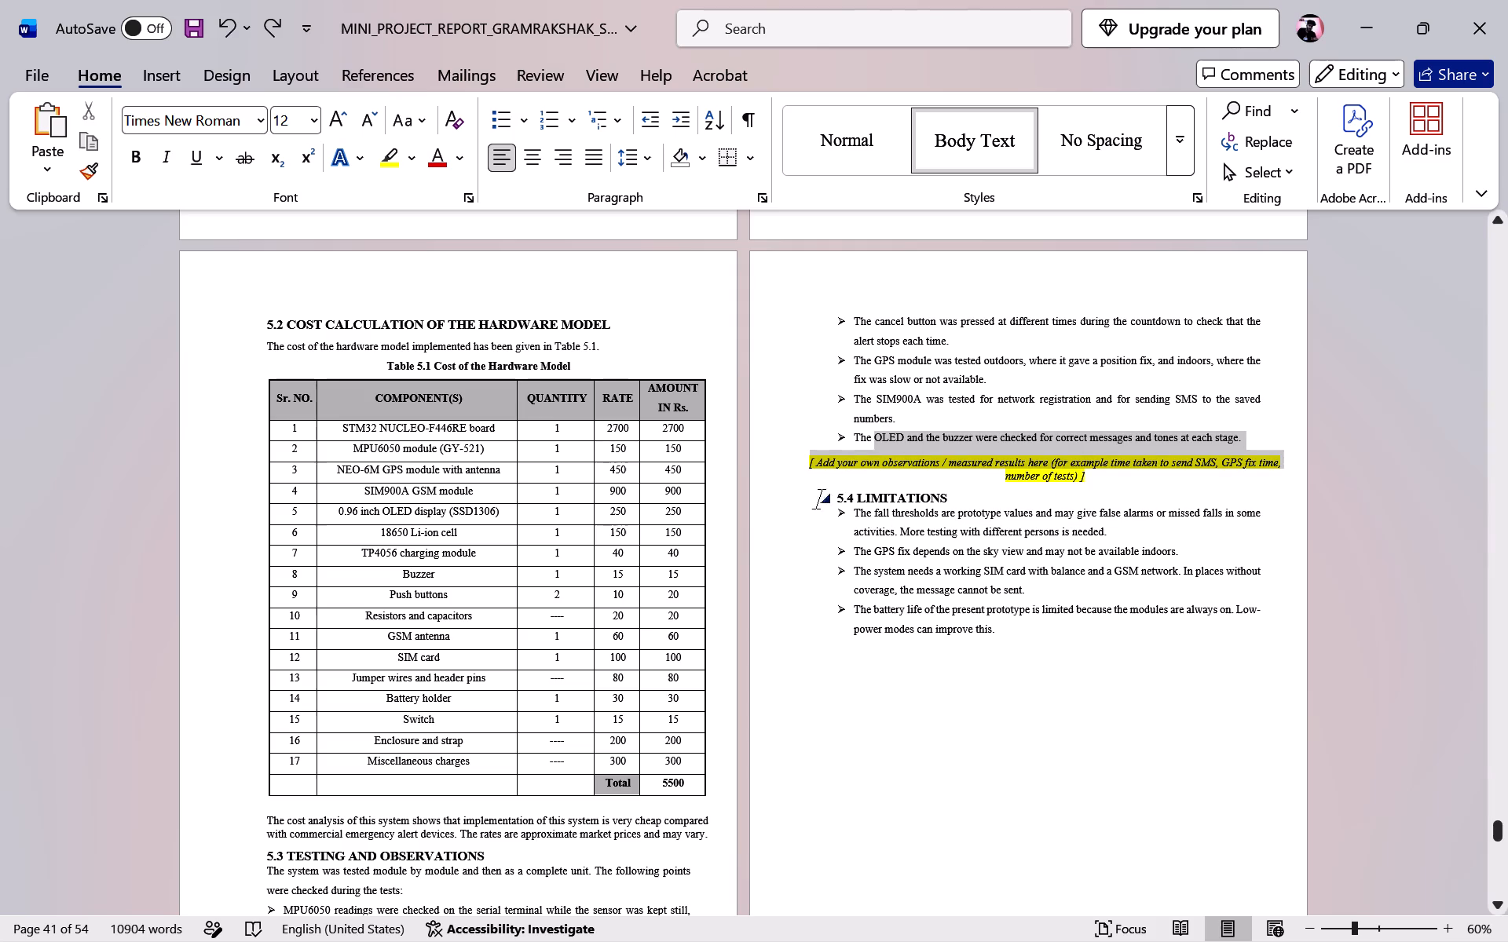
left_click_drag(818, 499, 816, 497)
left_click(816, 497)
double_click(1116, 493)
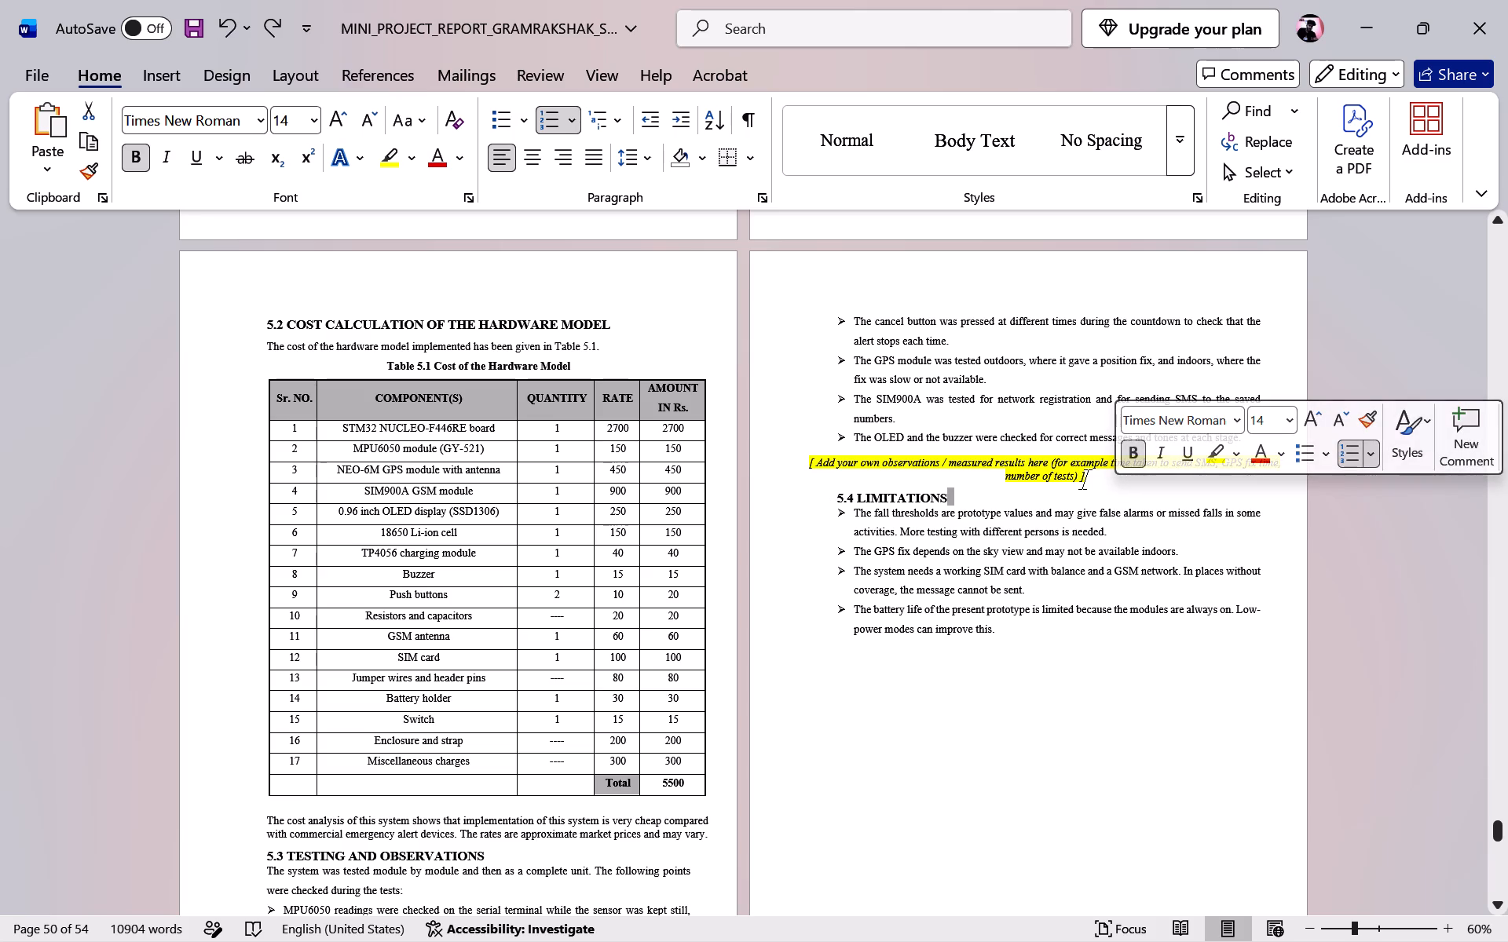
left_click_drag(1085, 480, 805, 462)
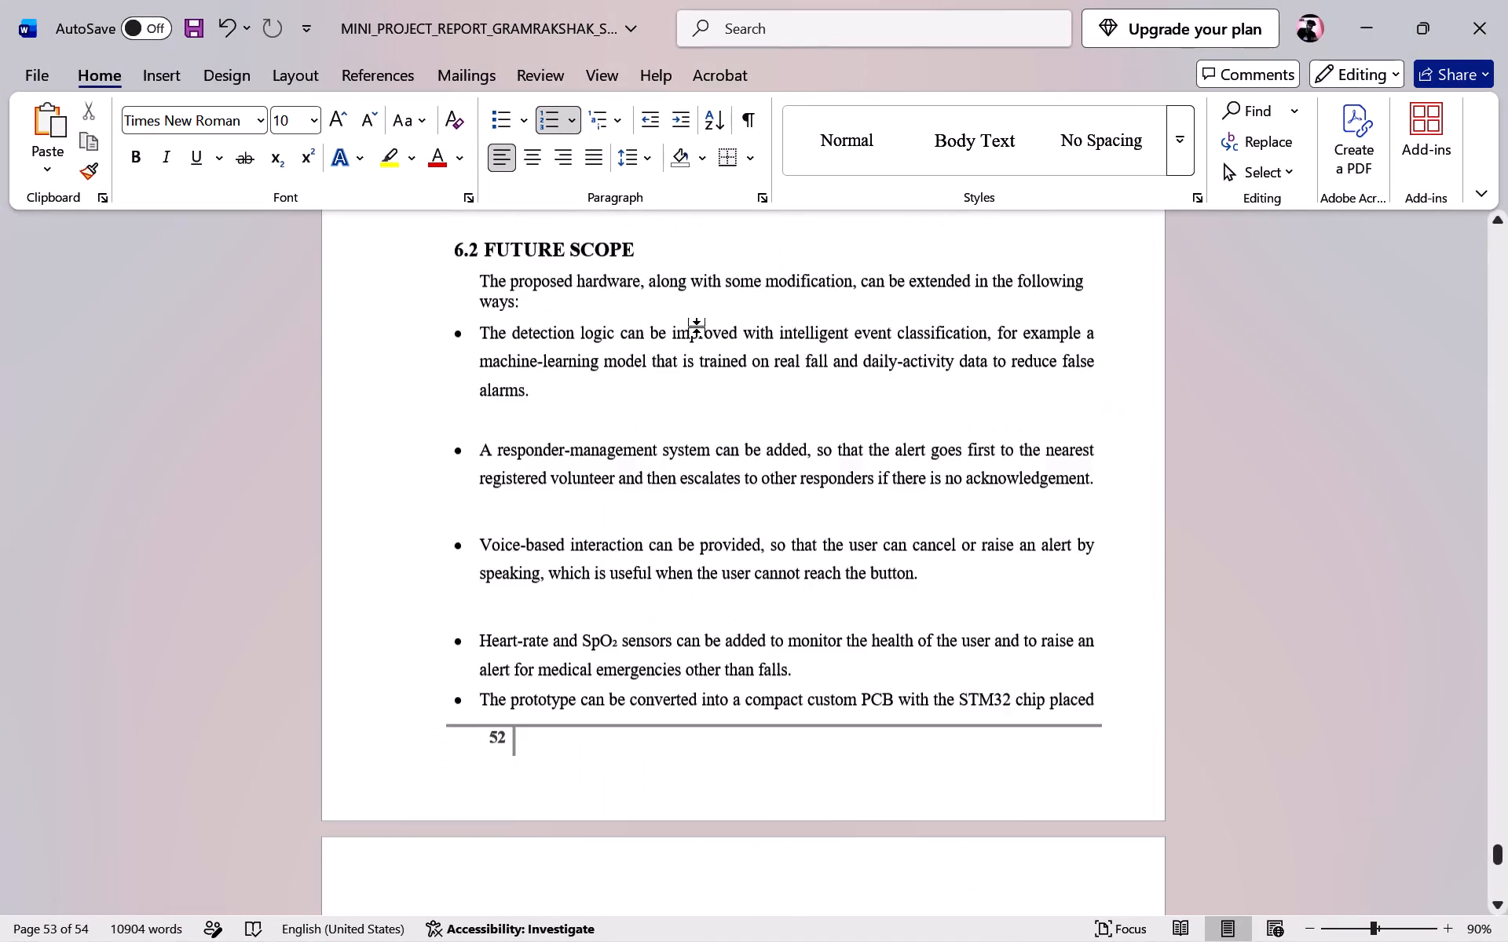
scroll(696, 327, "up", 2)
scroll(696, 327, "down", 1)
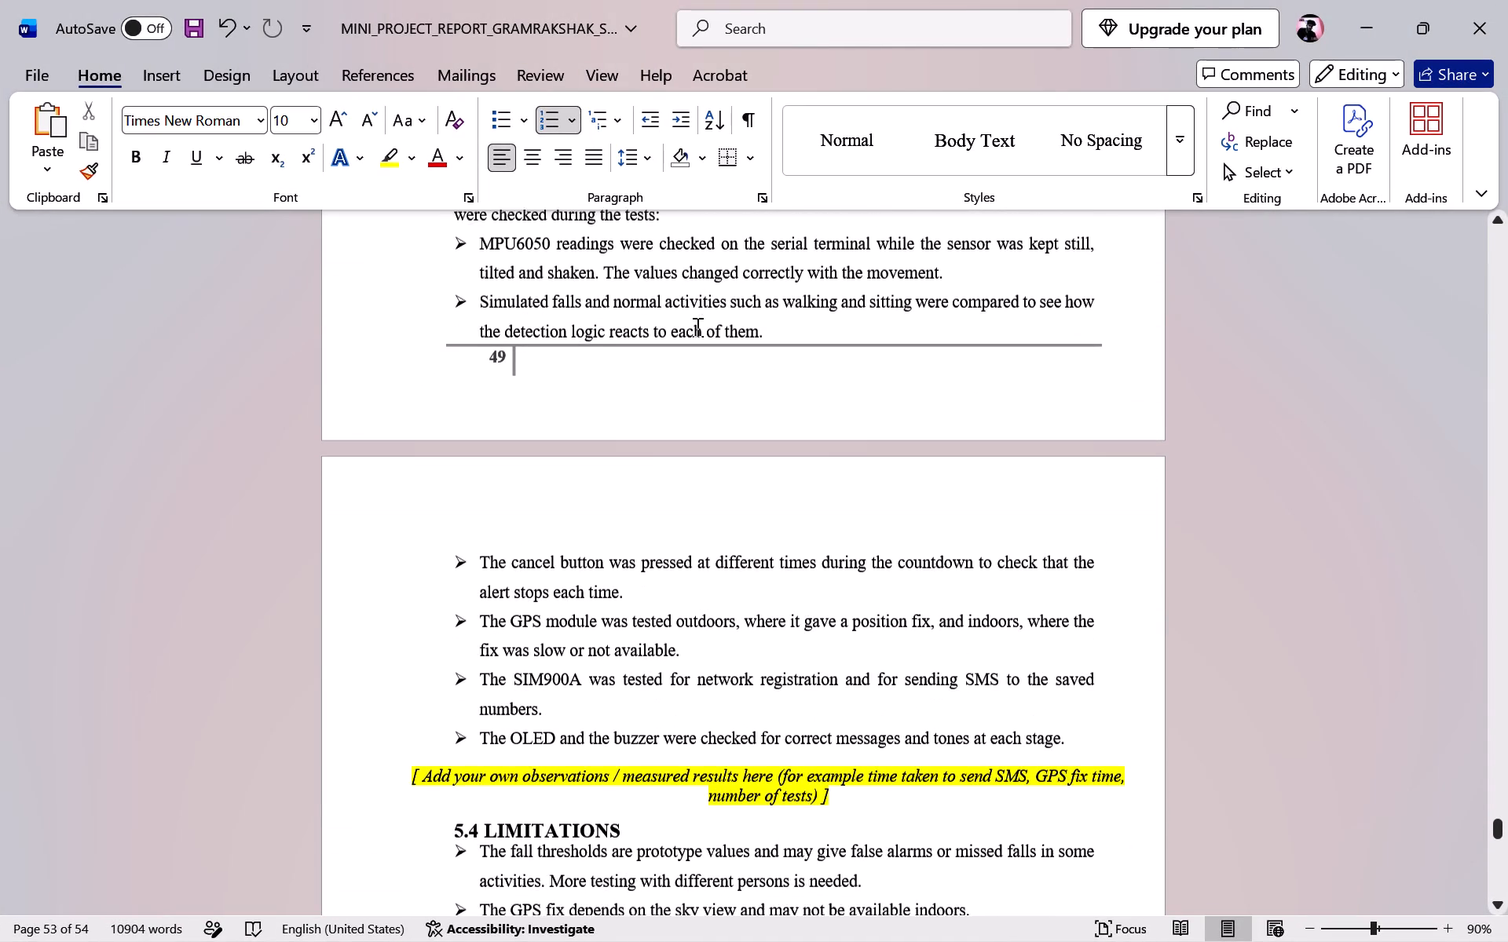
scroll(648, 586, "down", 2)
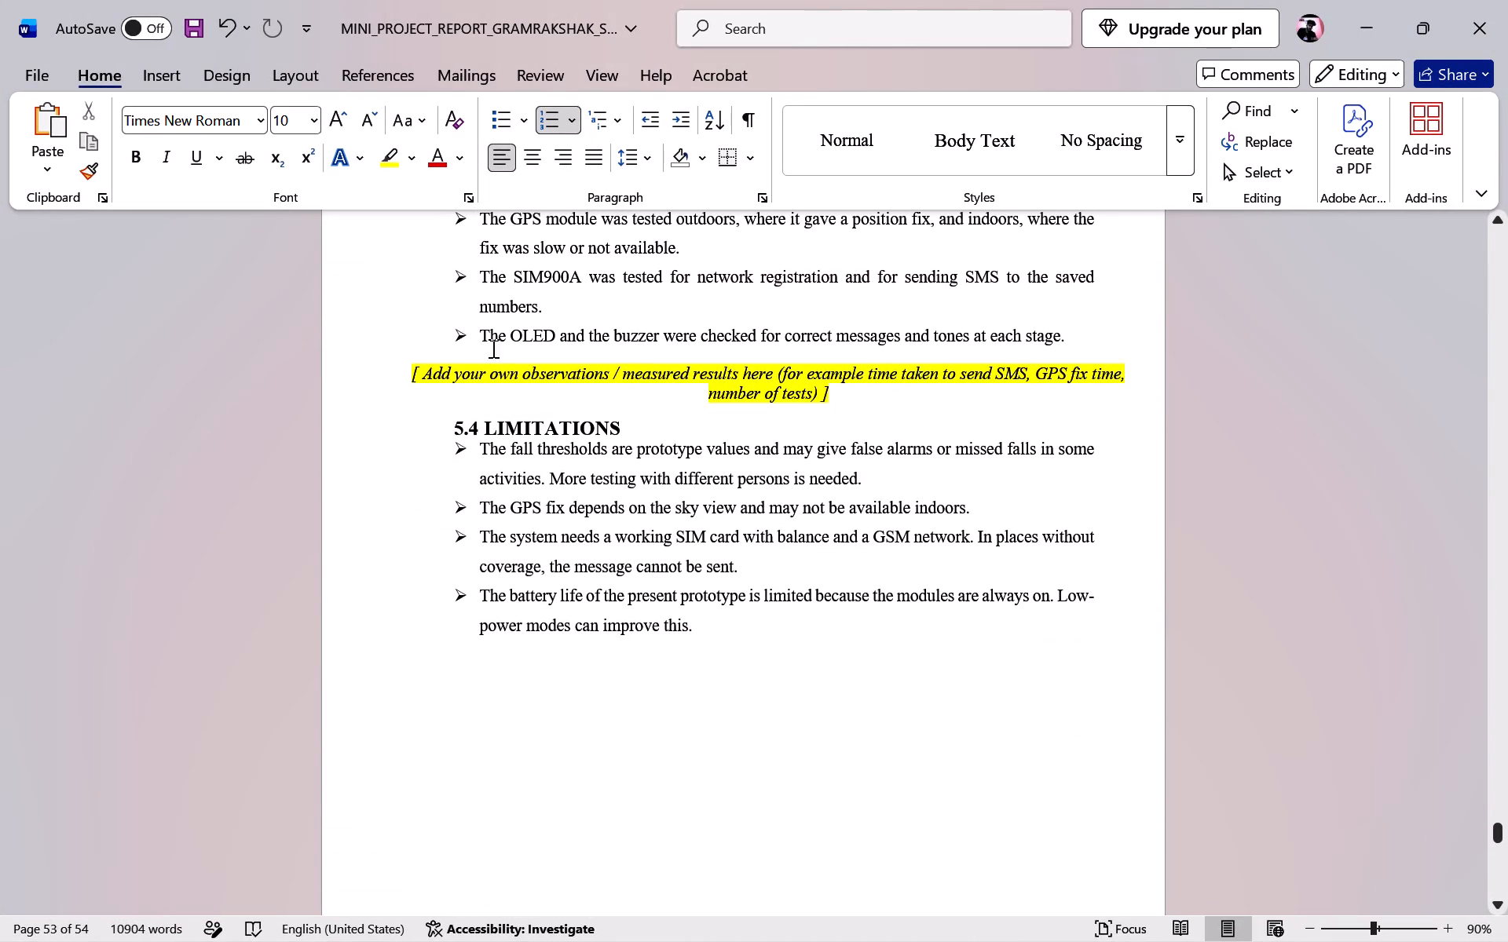
left_click_drag(857, 404, 526, 367)
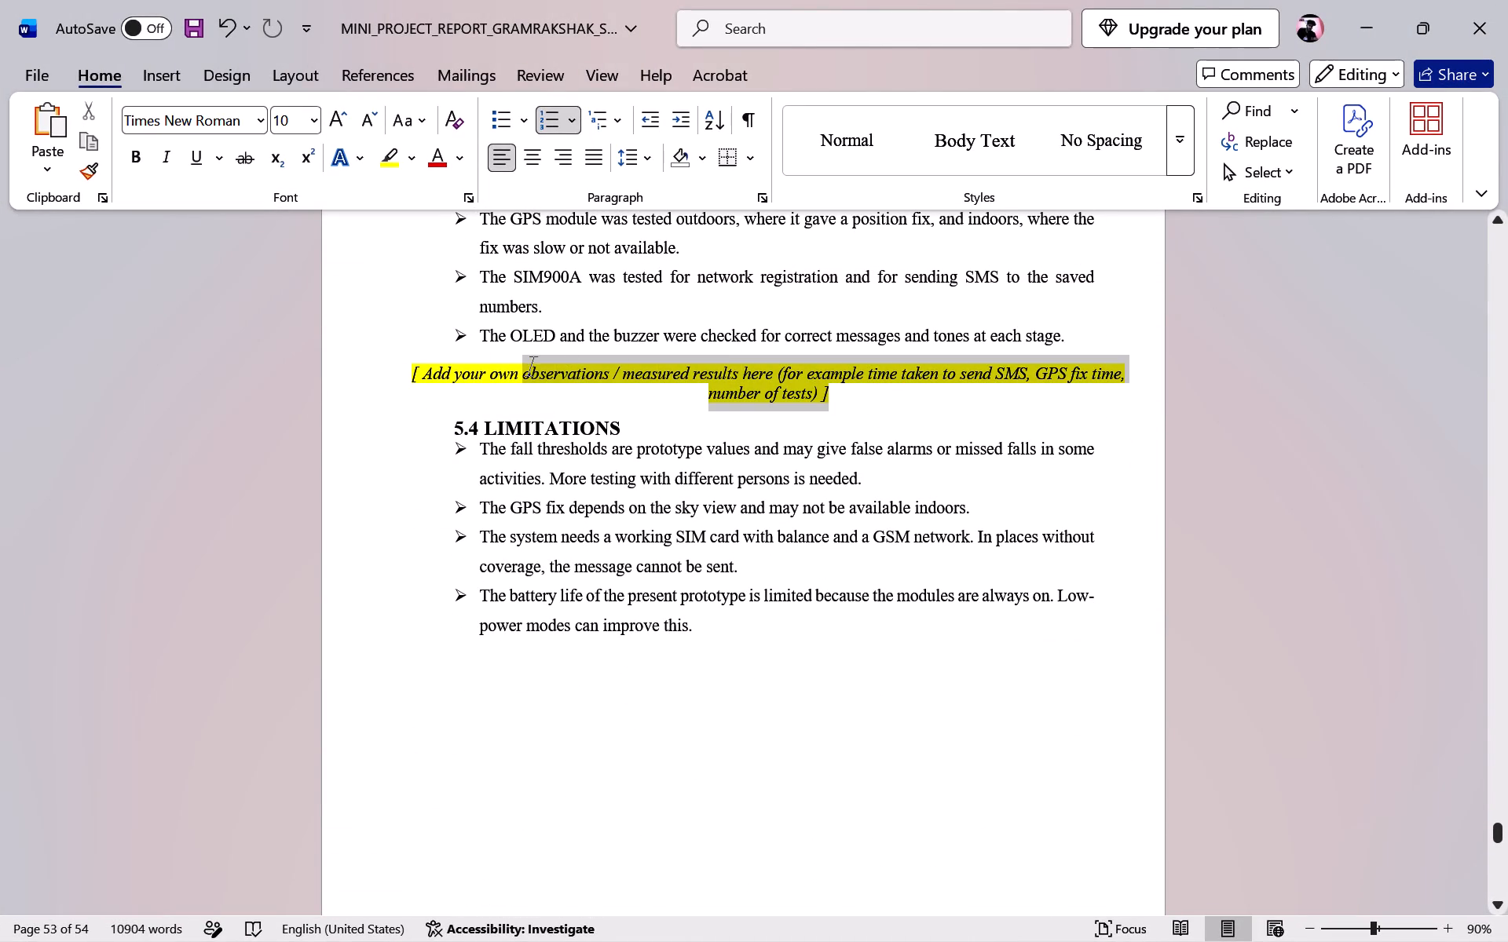
left_click_drag(526, 367, 359, 382)
key("BackSpace")
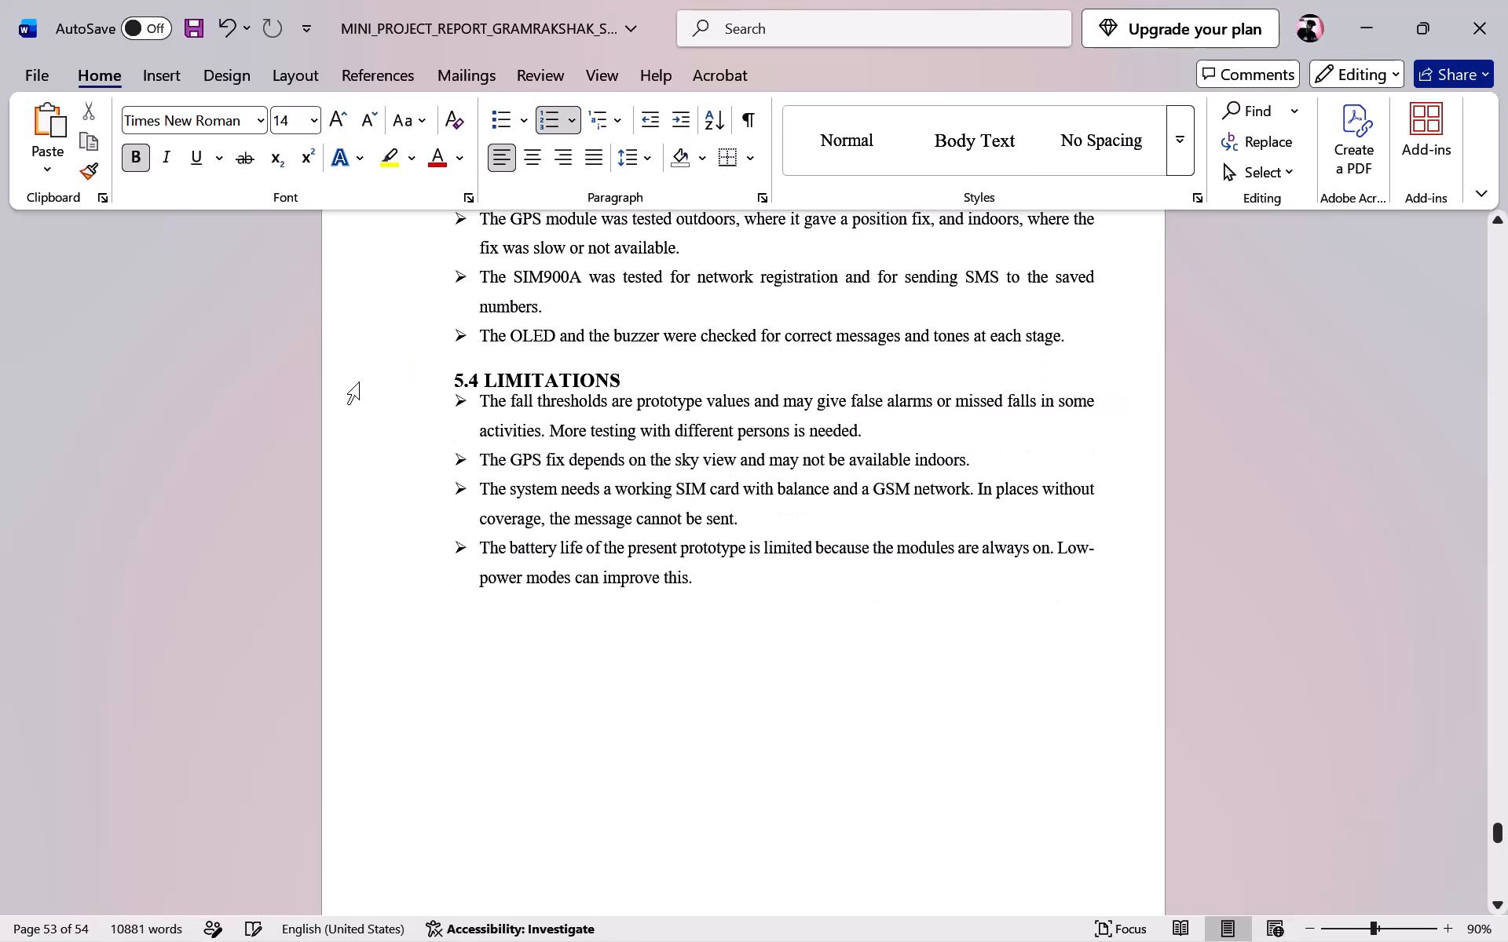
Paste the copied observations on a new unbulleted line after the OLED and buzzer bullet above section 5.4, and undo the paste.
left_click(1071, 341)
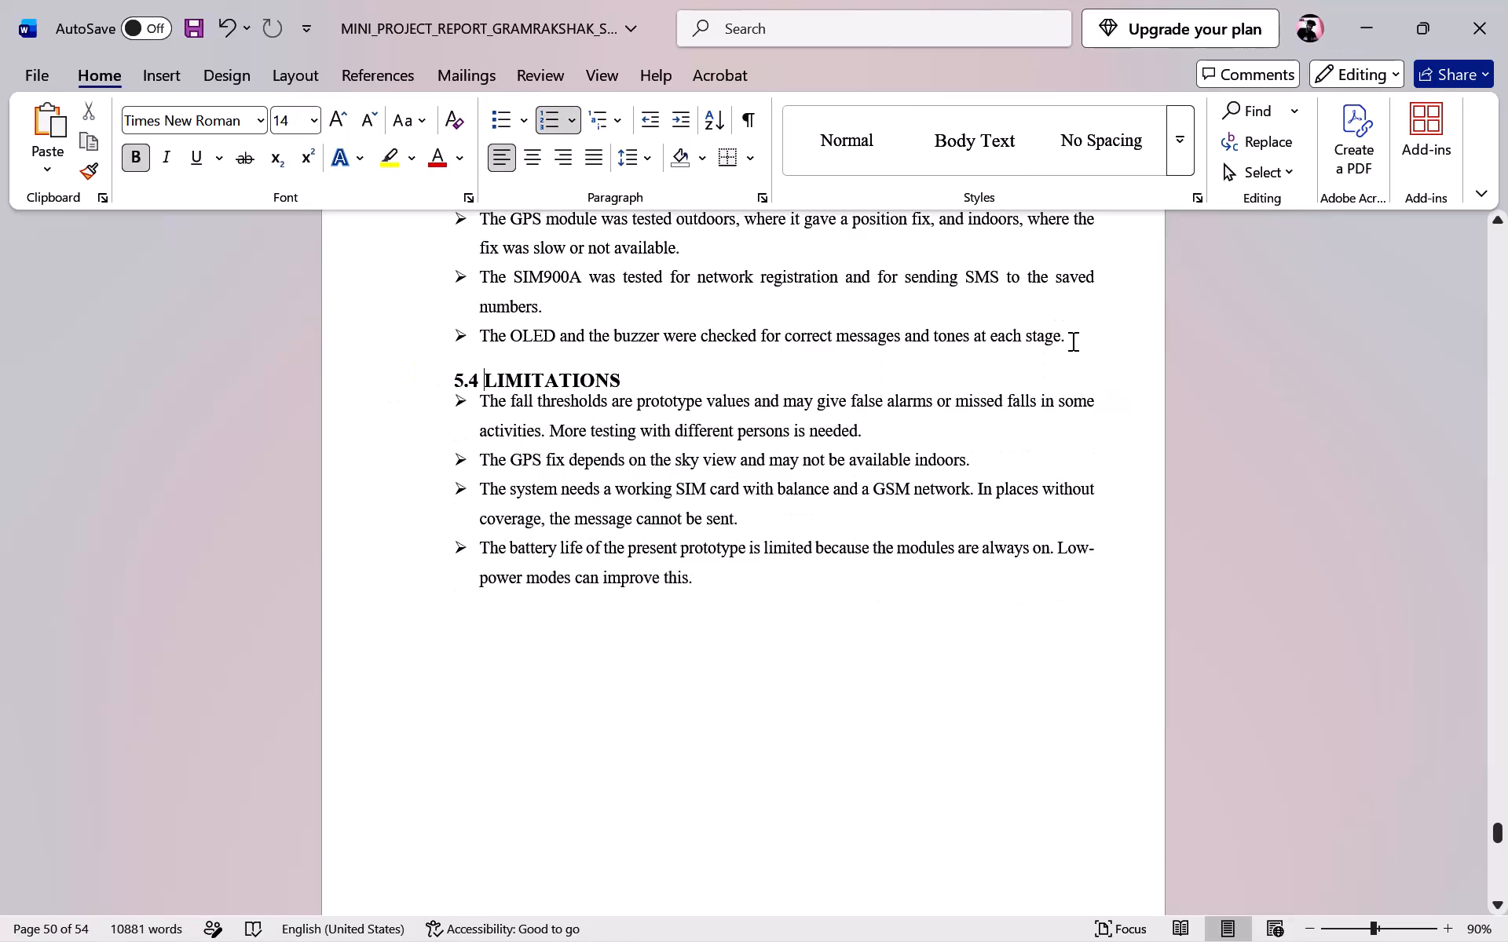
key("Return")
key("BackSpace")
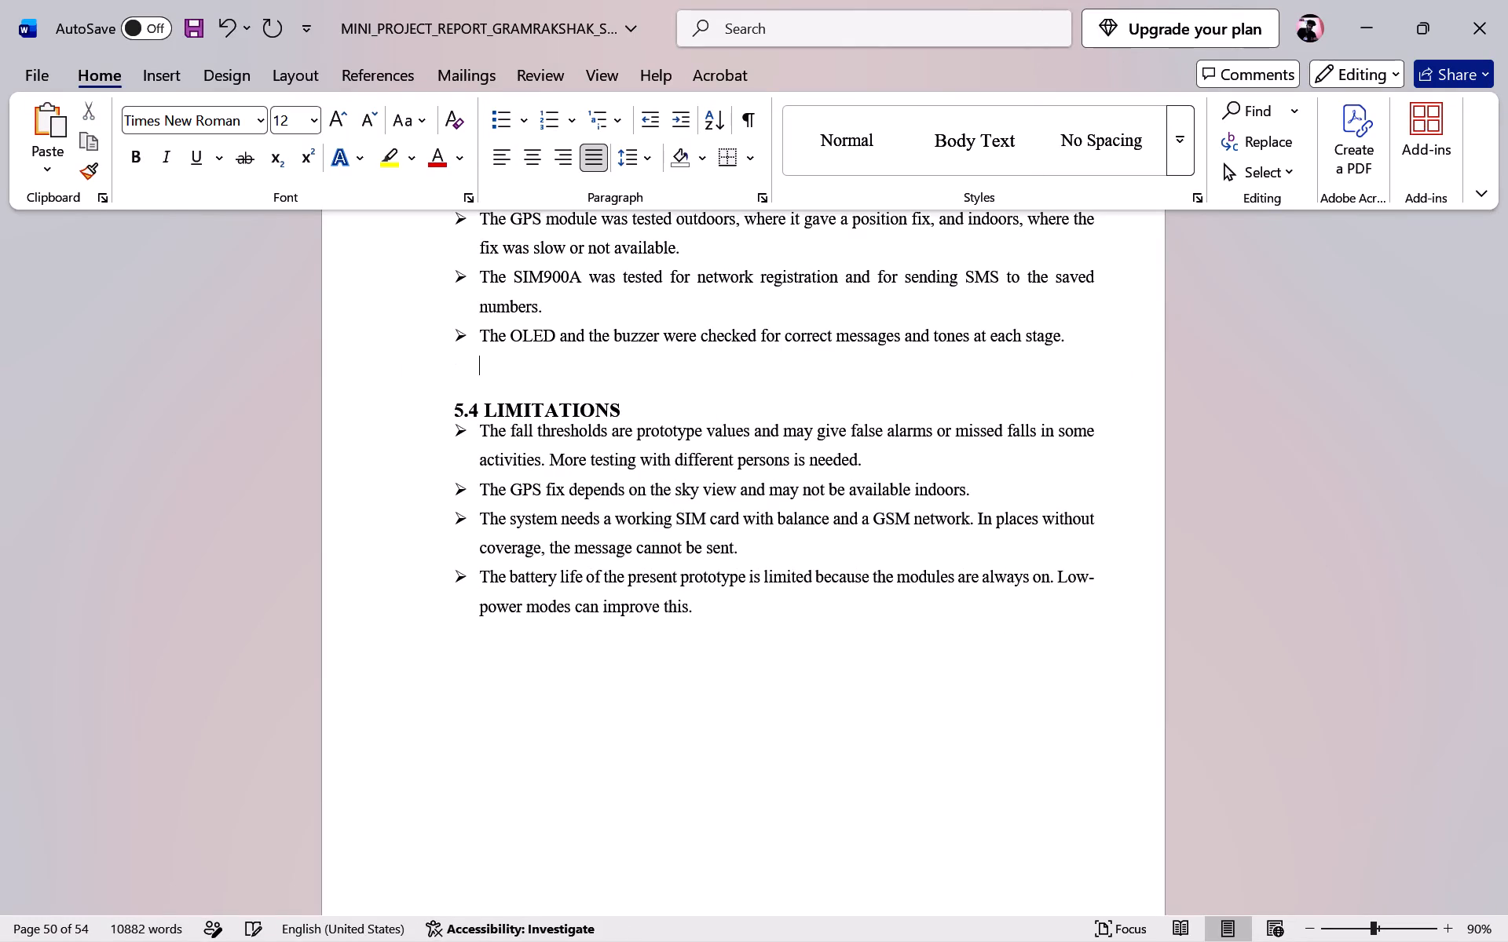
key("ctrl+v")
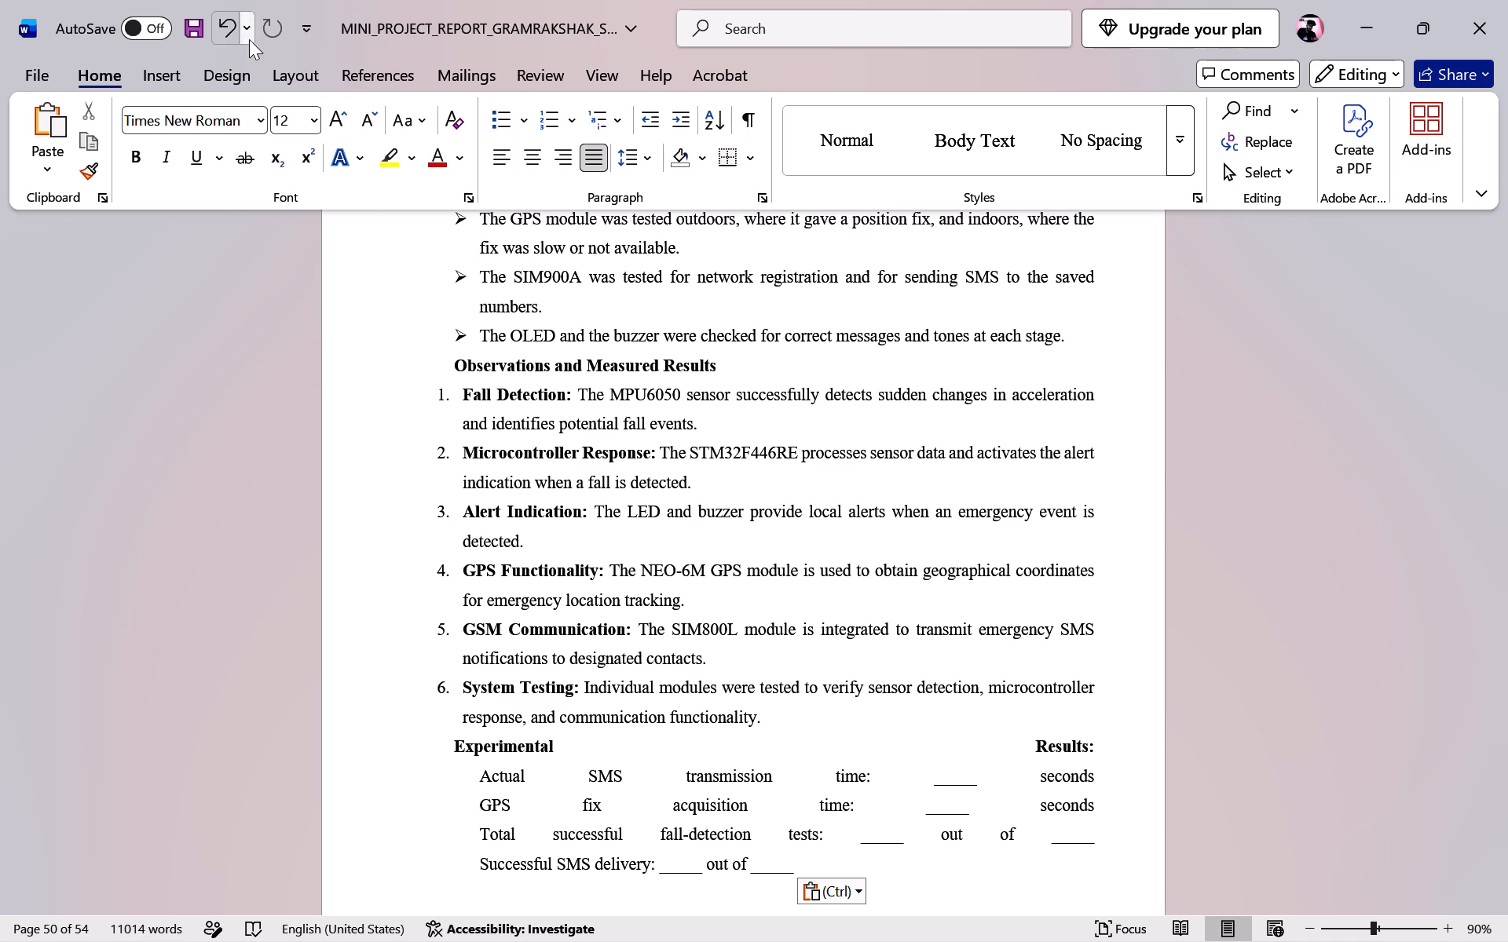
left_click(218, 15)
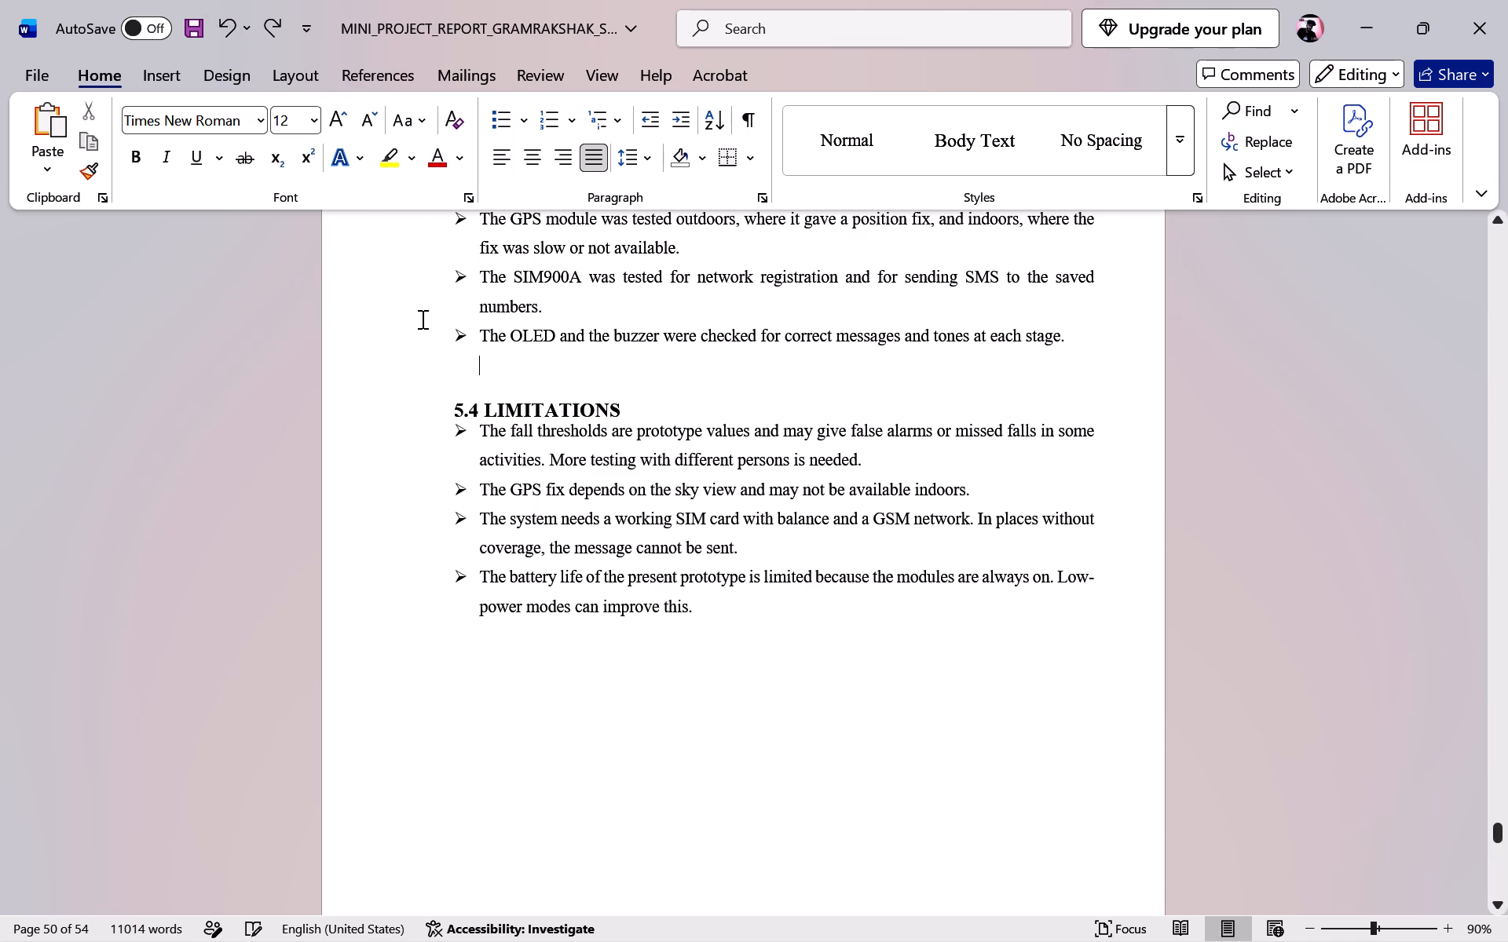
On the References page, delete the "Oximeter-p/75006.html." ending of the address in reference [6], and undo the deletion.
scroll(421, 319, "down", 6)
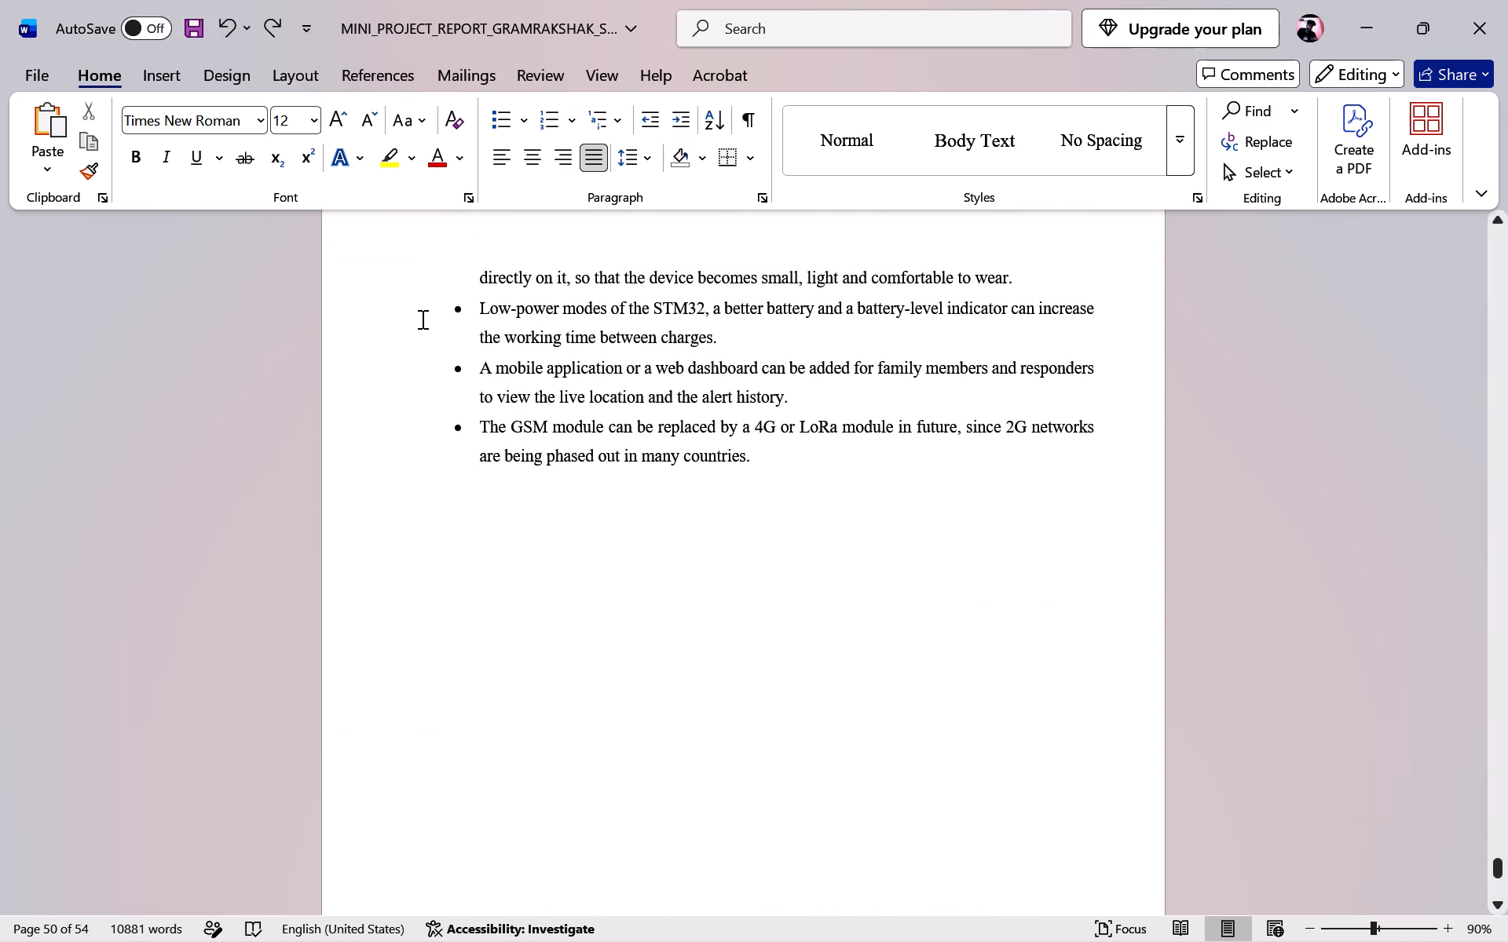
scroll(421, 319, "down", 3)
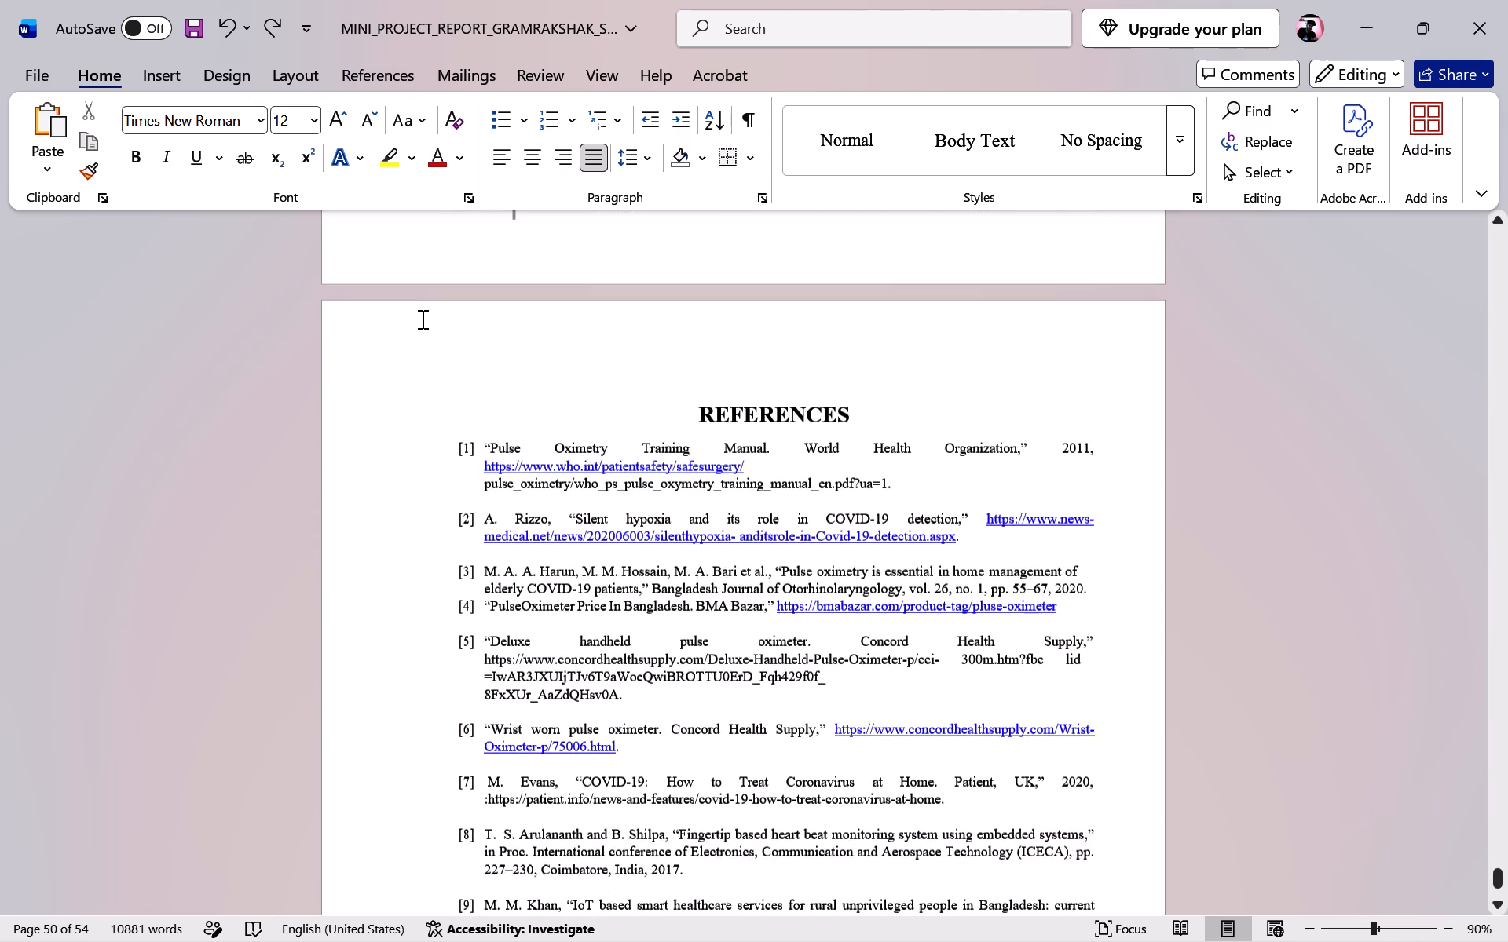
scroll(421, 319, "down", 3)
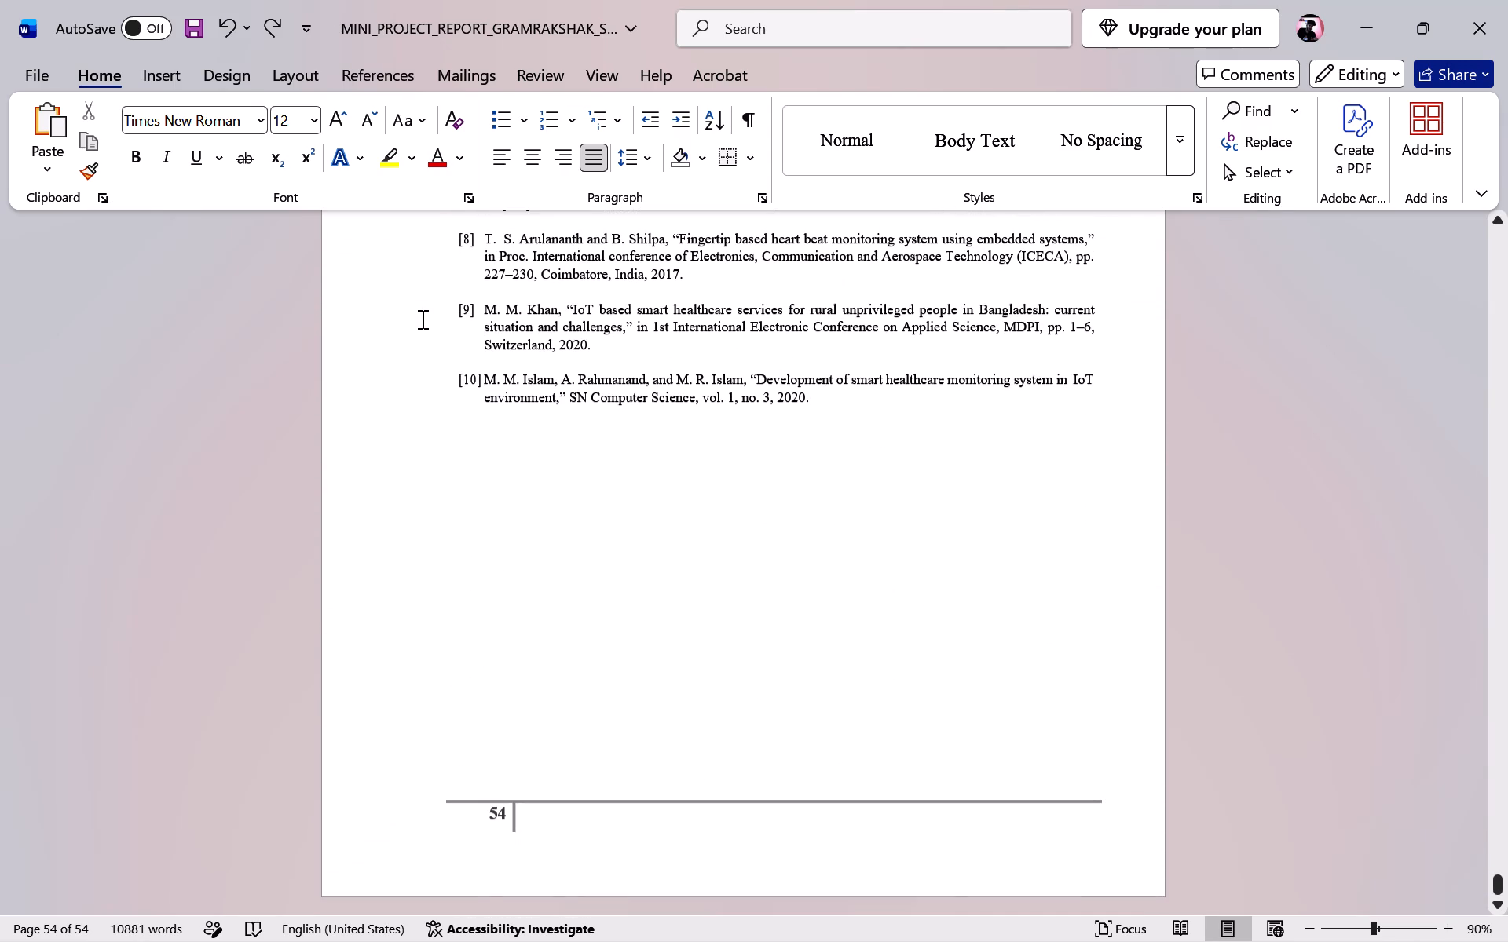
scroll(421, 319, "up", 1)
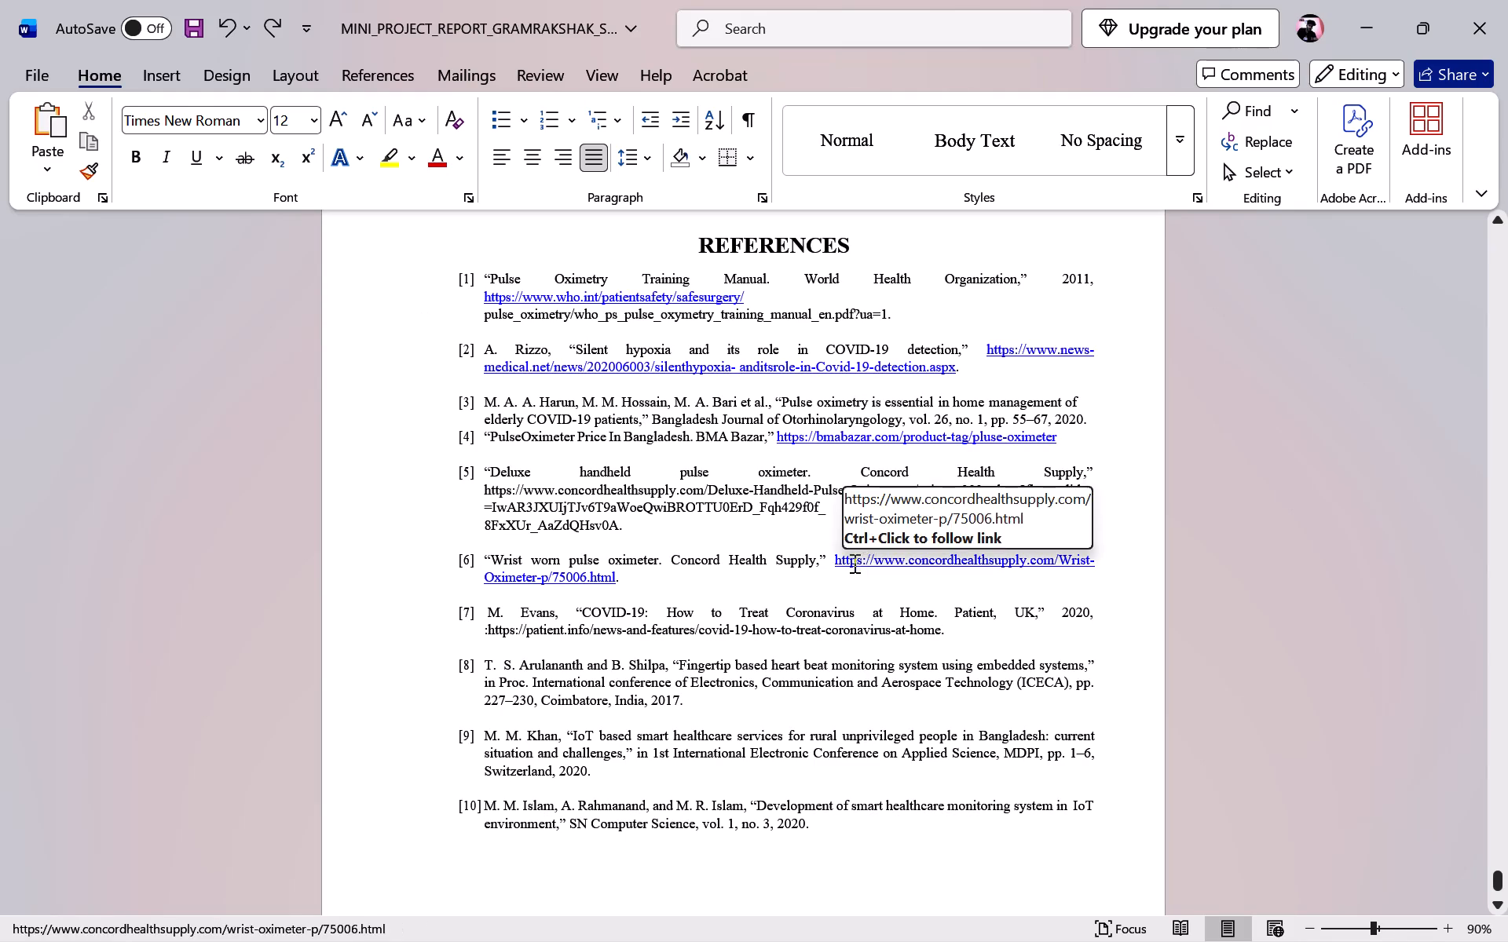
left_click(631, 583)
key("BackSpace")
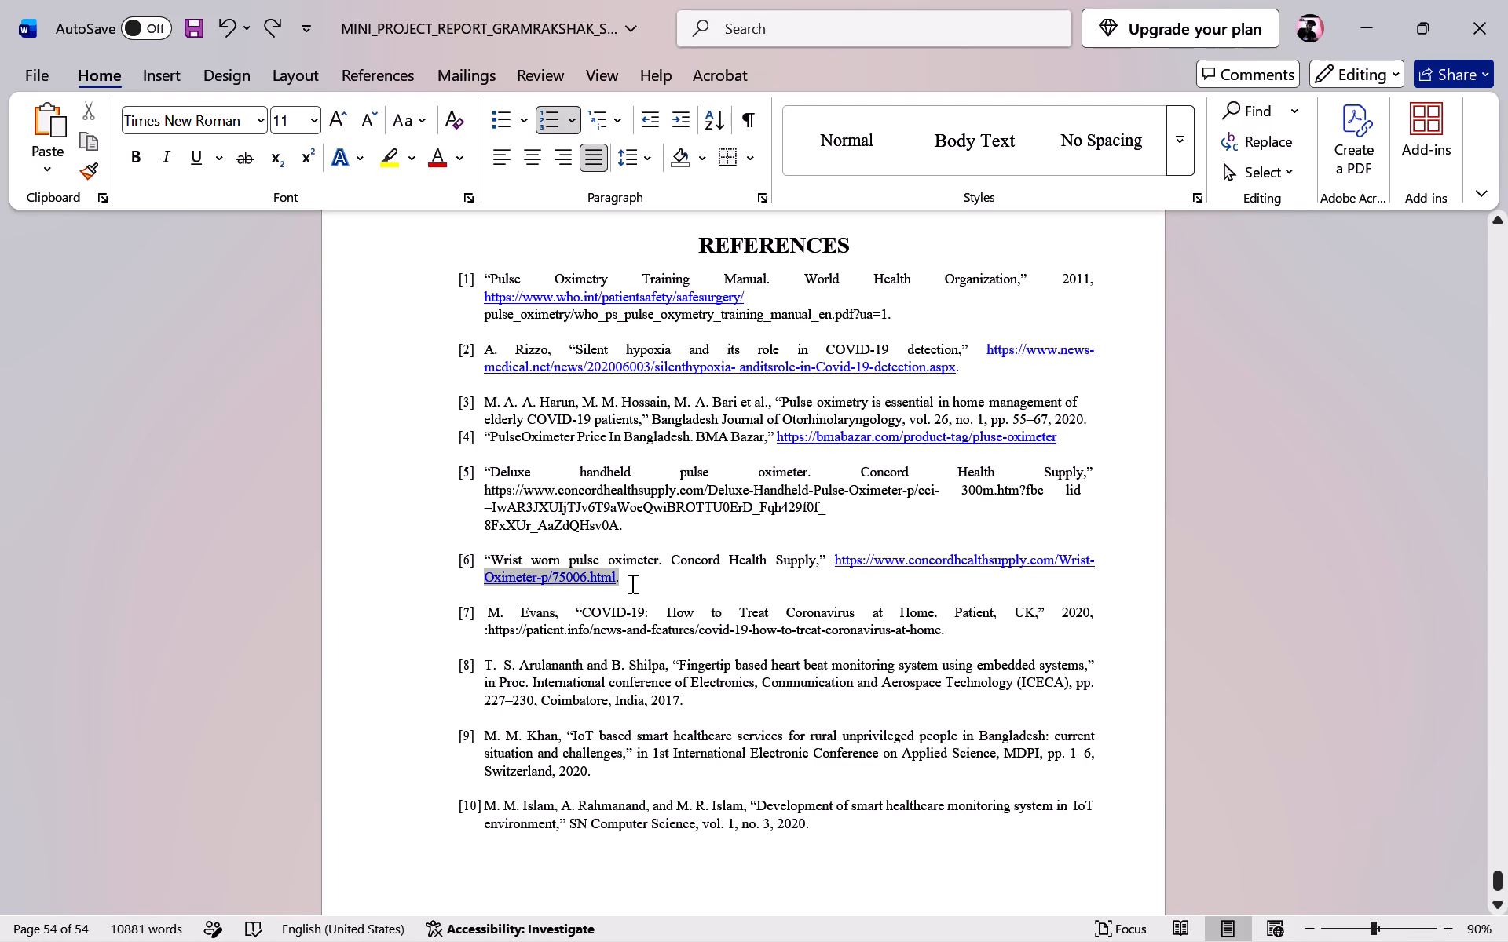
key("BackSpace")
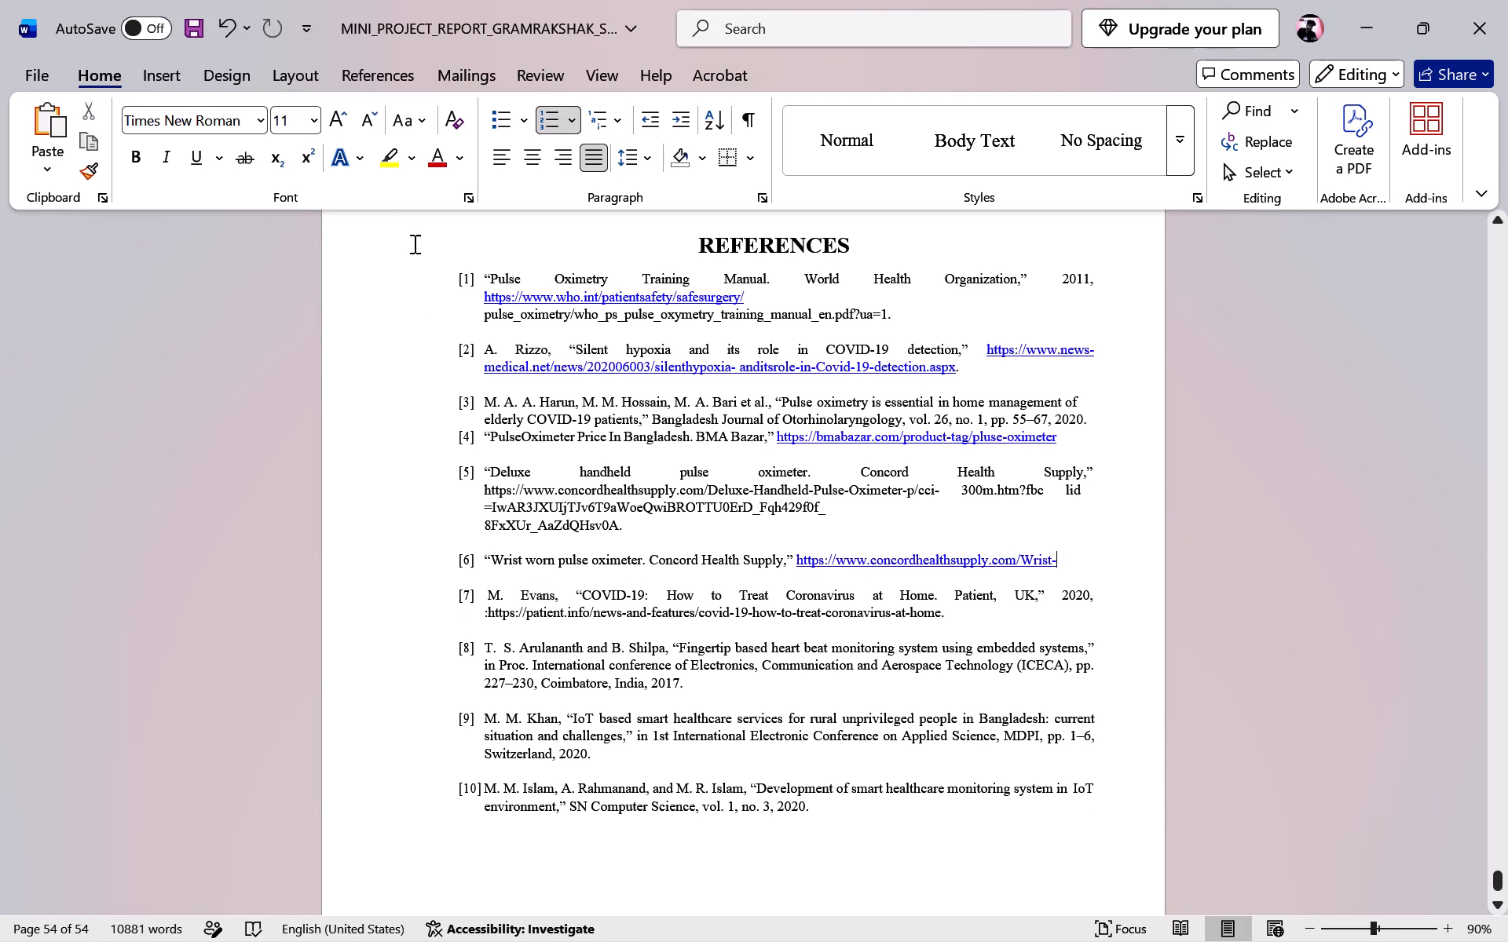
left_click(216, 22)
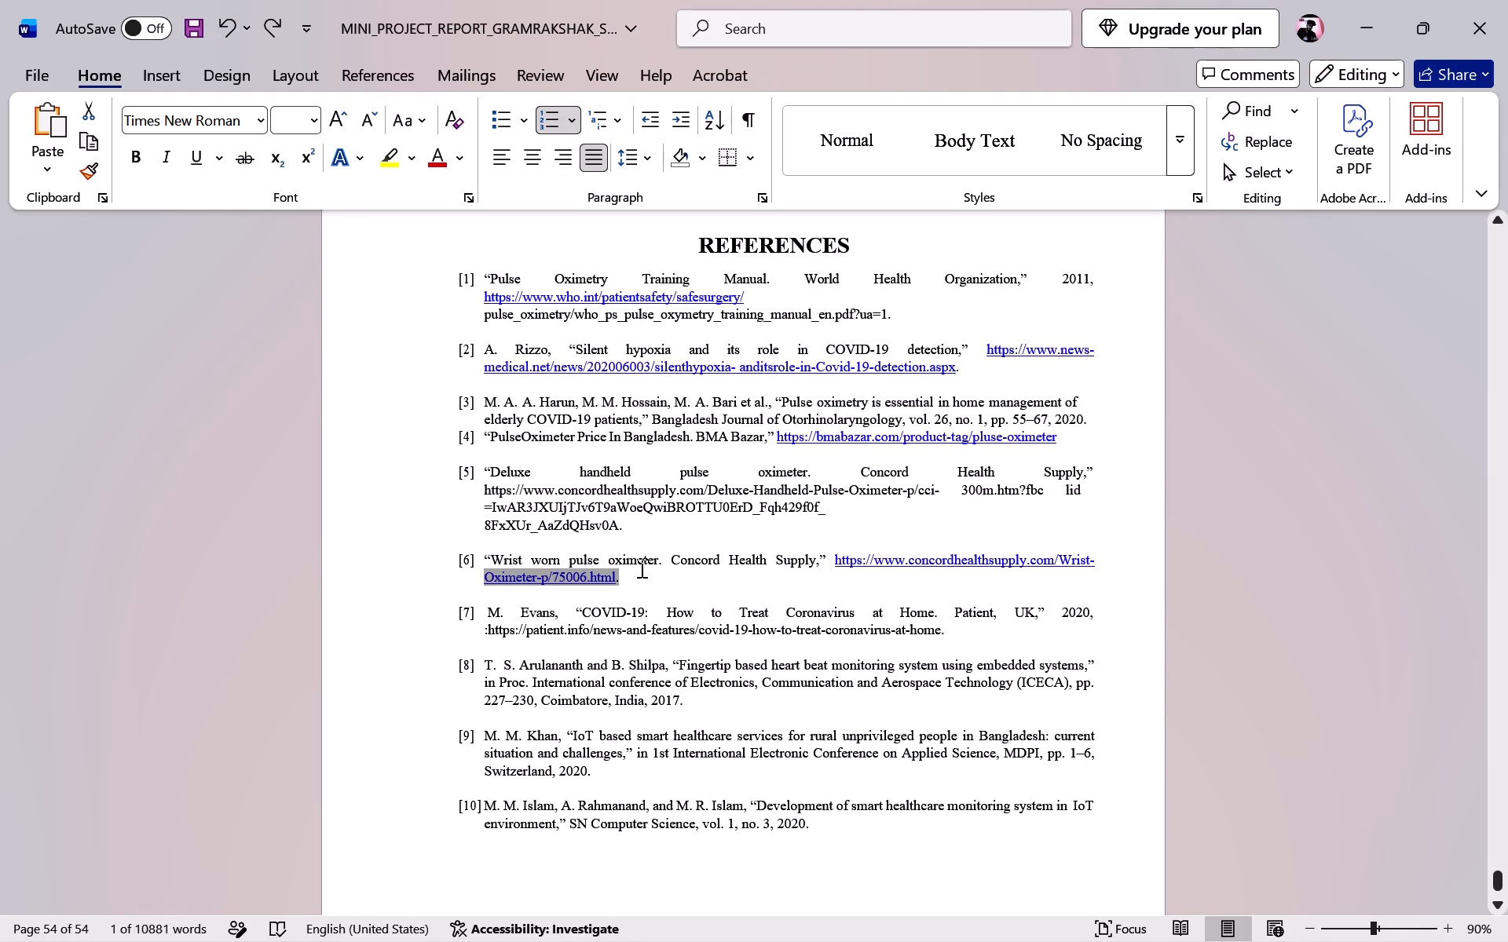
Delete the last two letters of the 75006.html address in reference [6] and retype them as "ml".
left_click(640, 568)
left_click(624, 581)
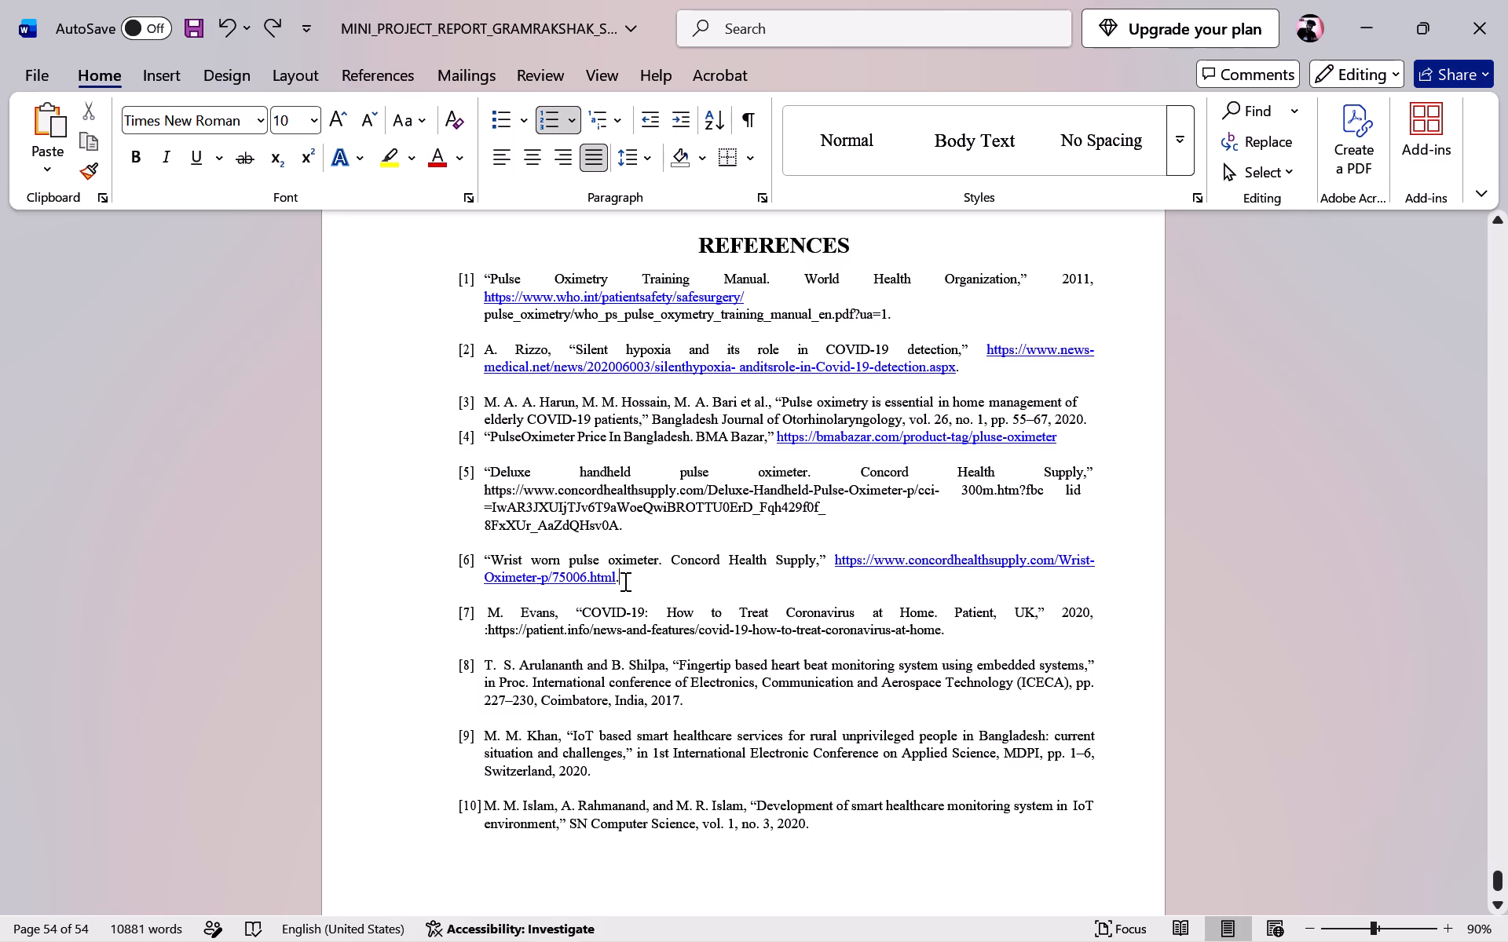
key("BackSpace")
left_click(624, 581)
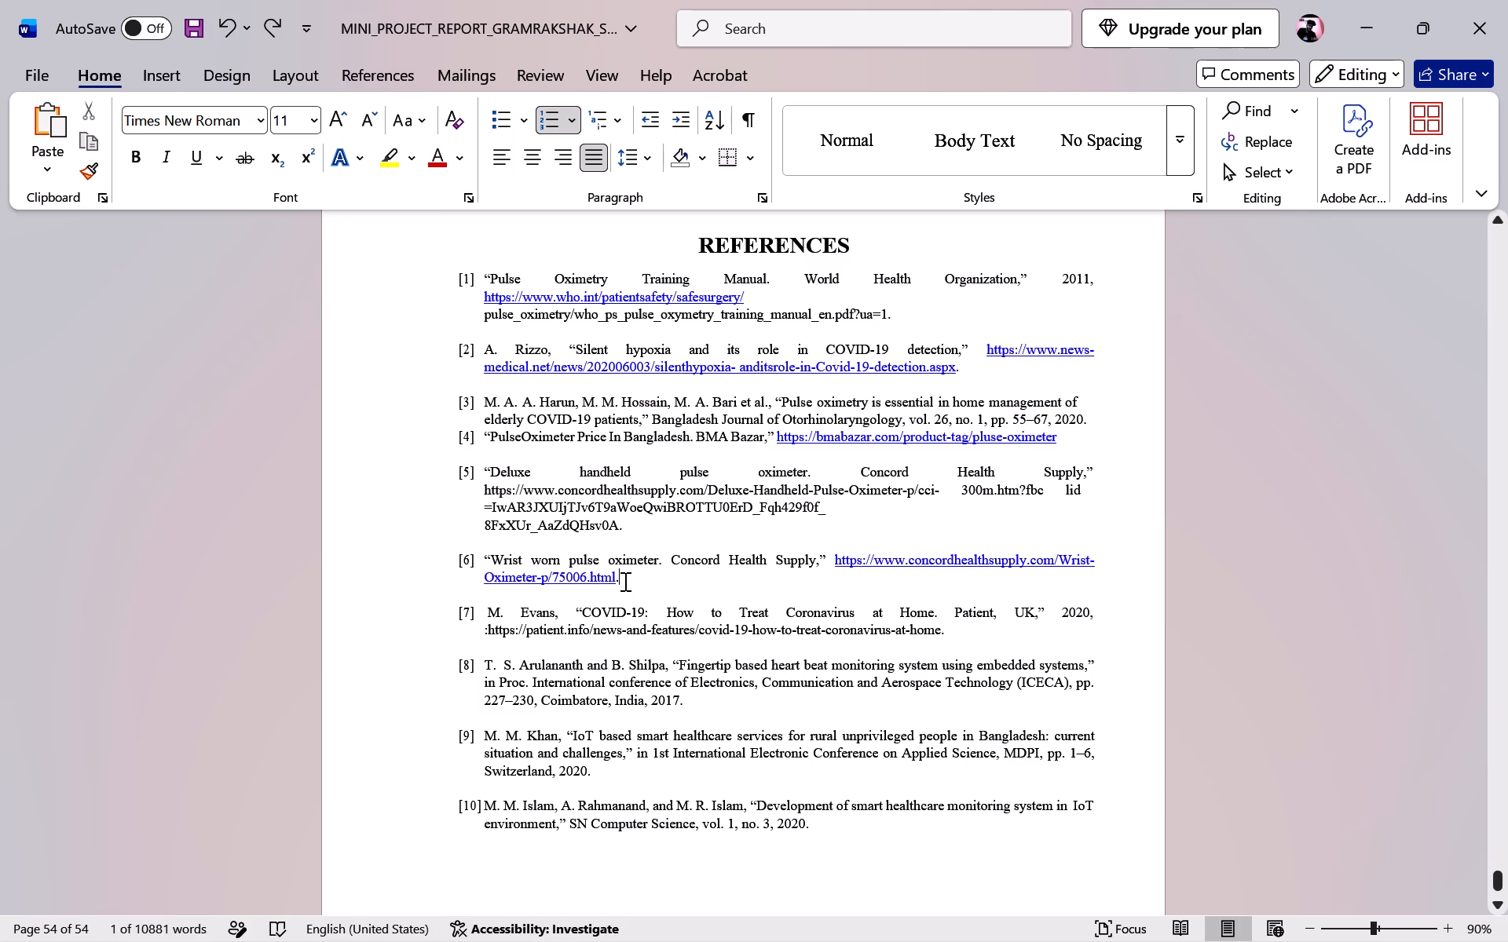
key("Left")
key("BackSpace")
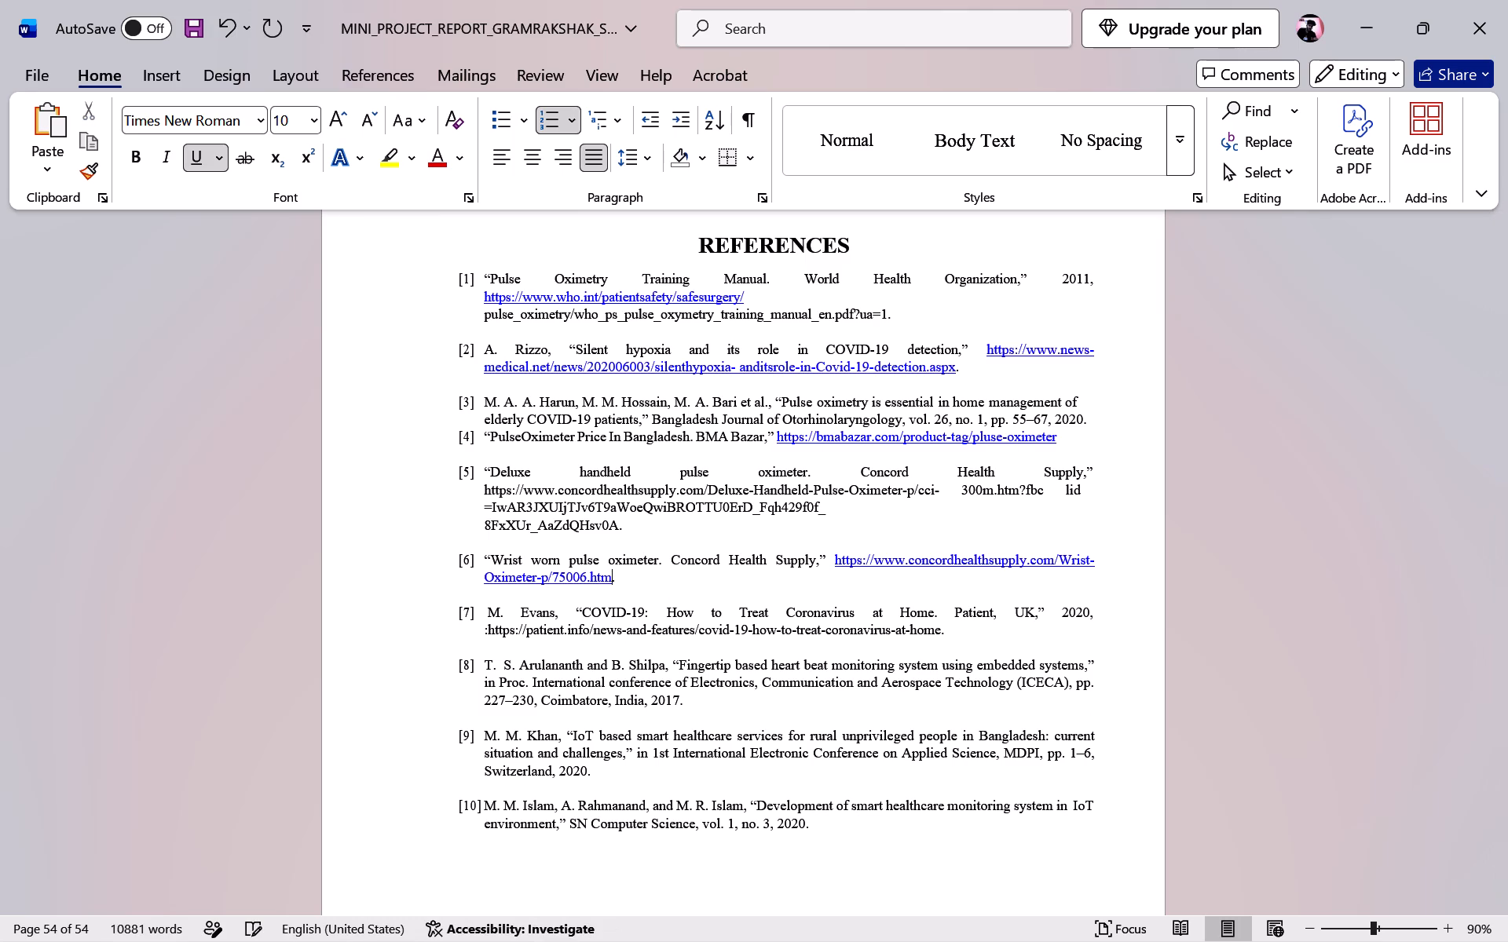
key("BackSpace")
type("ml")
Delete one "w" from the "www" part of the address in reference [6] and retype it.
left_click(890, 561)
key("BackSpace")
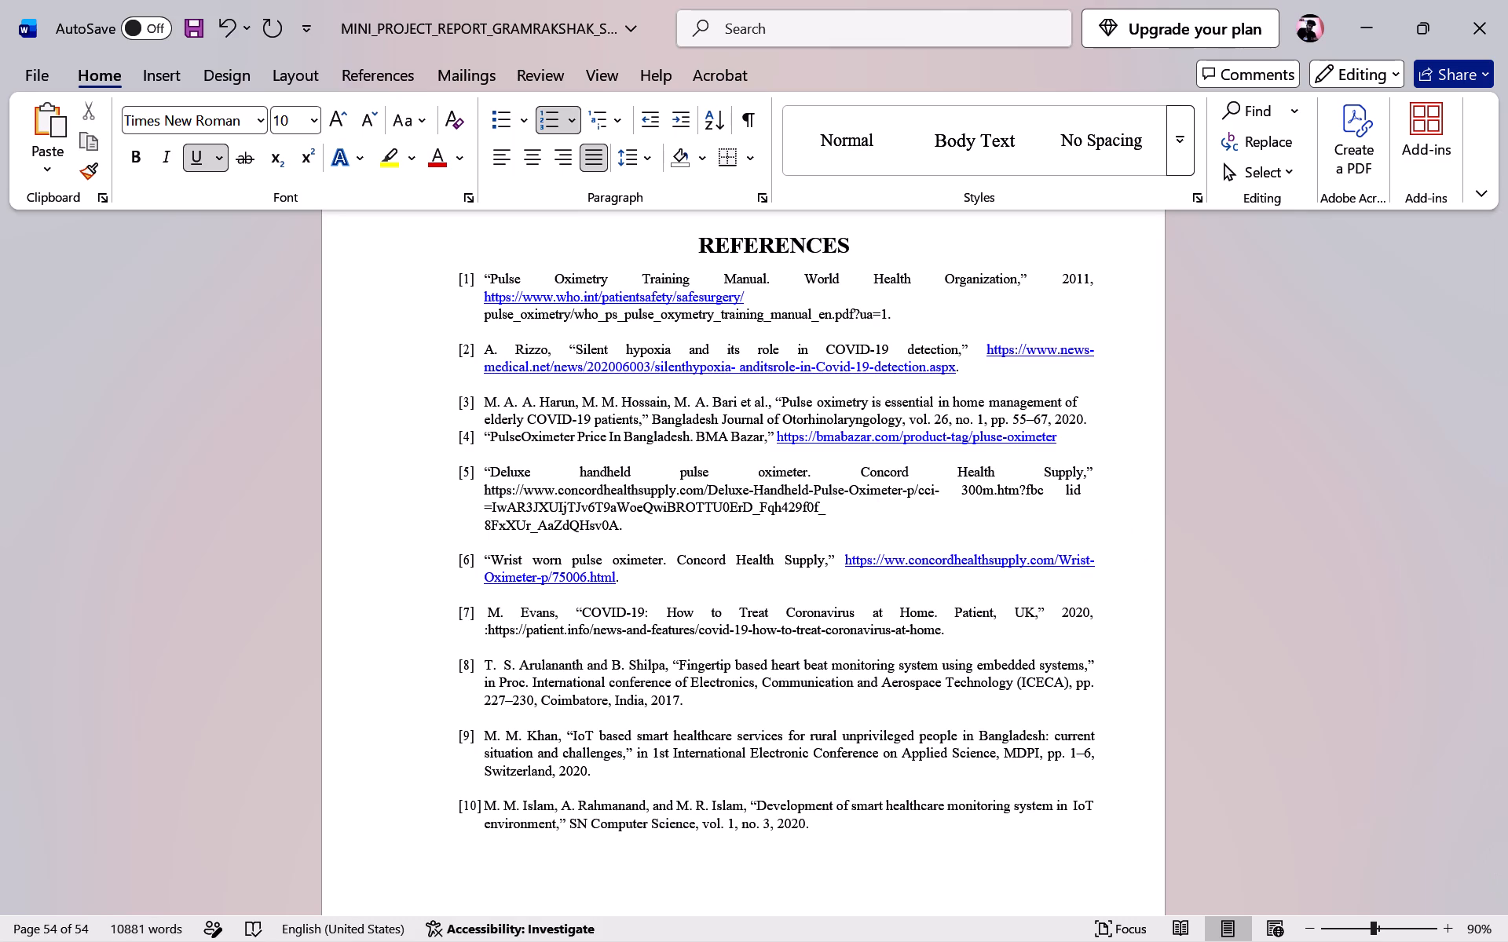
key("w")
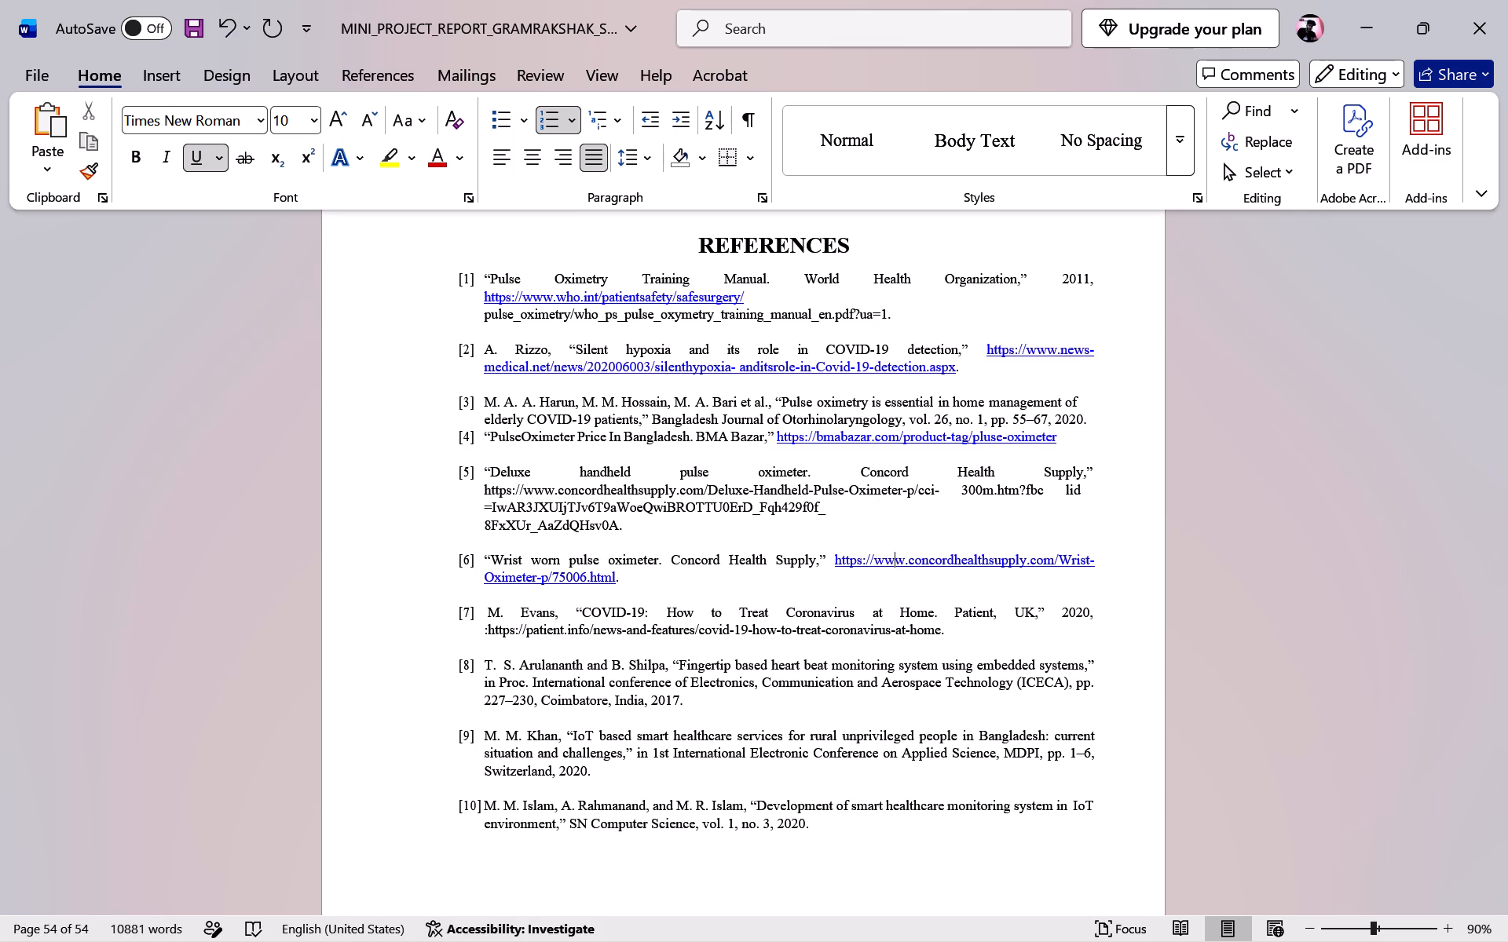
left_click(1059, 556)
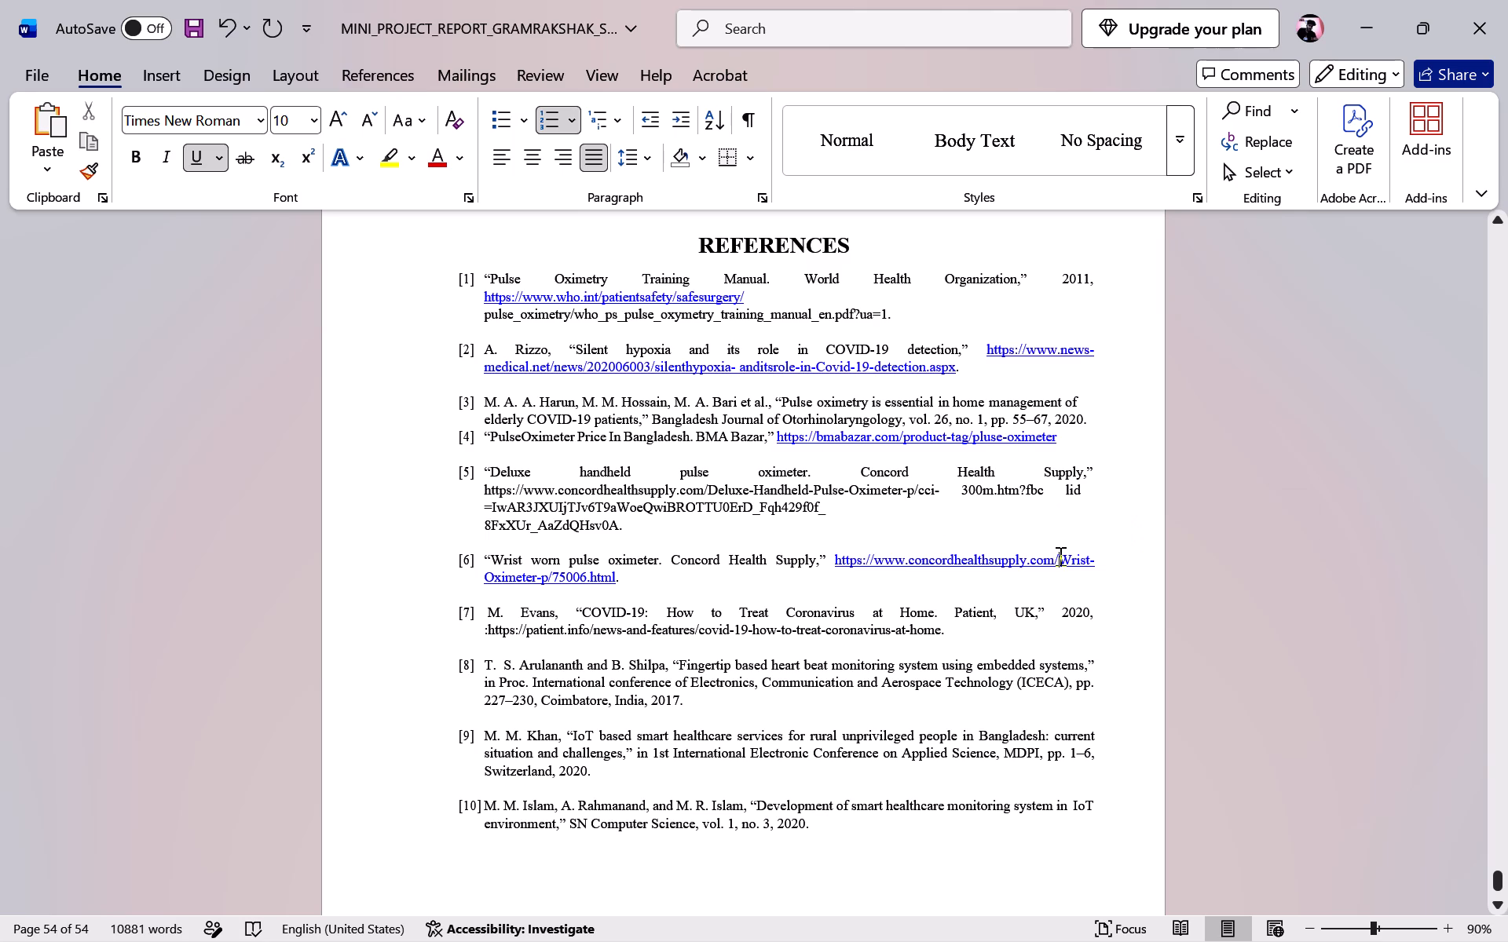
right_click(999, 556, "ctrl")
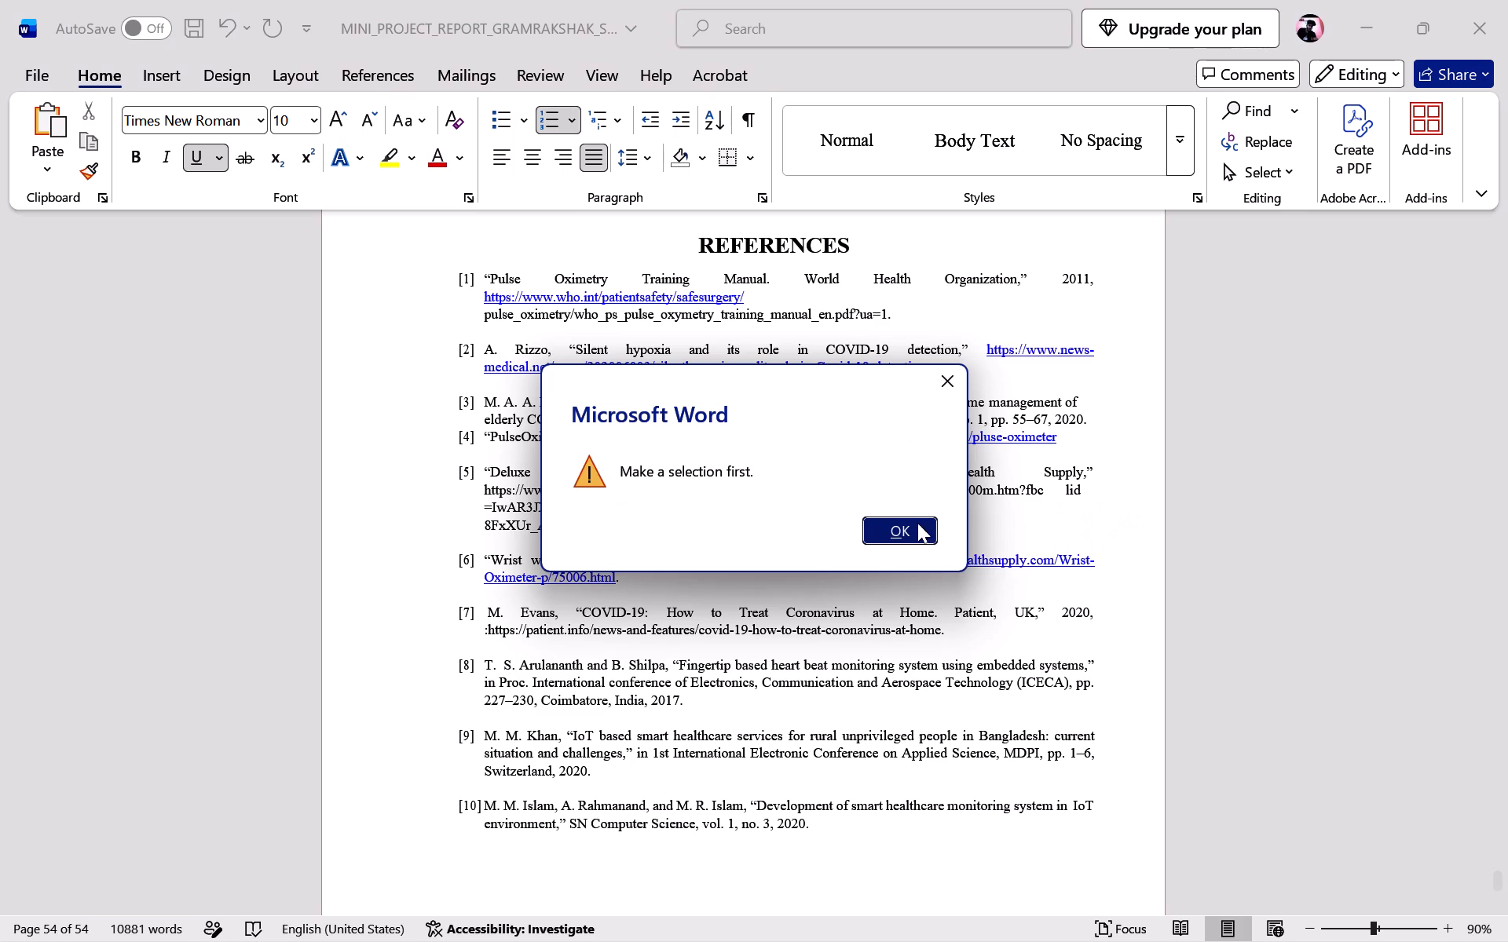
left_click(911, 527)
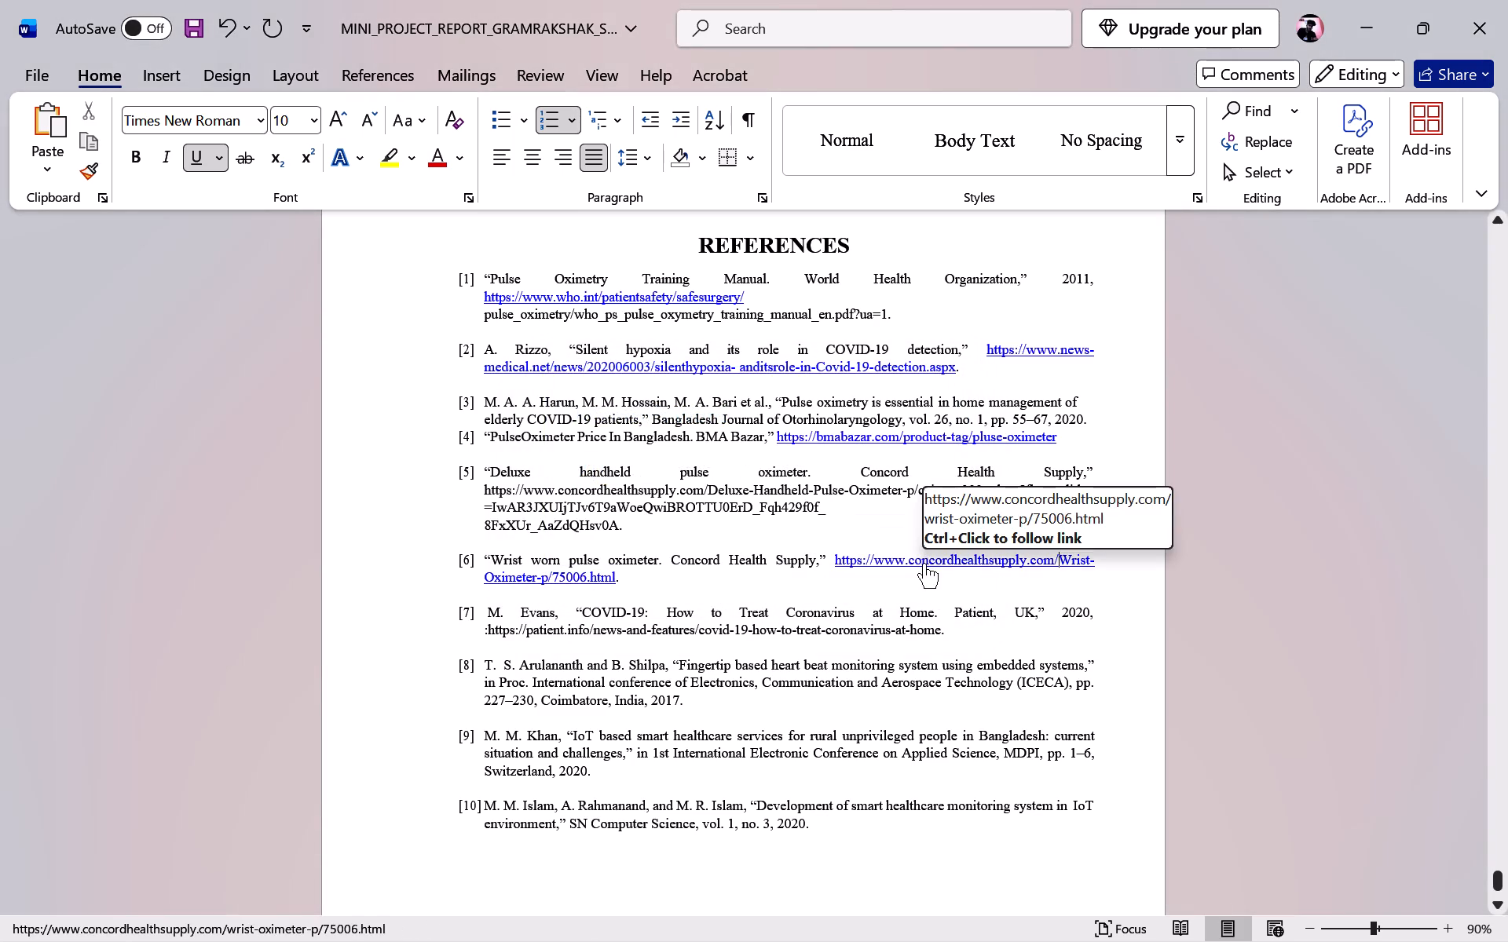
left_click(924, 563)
Open the news-medical hyperlink of reference [2] in the browser to check its page, and return to the report in Word.
left_click(821, 367)
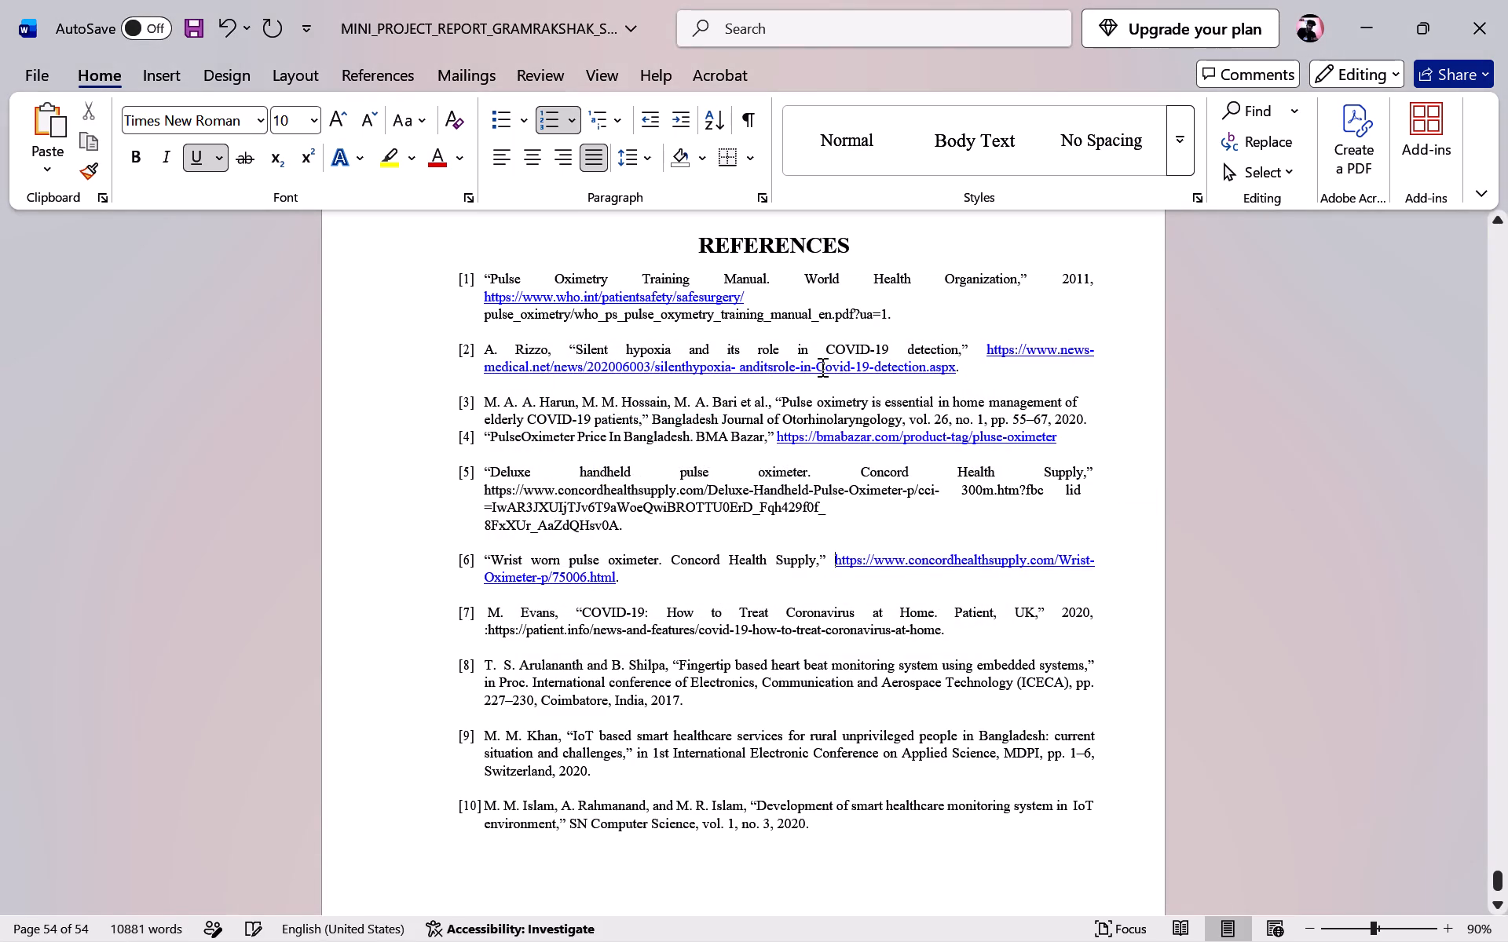
right_click(821, 367, "ctrl")
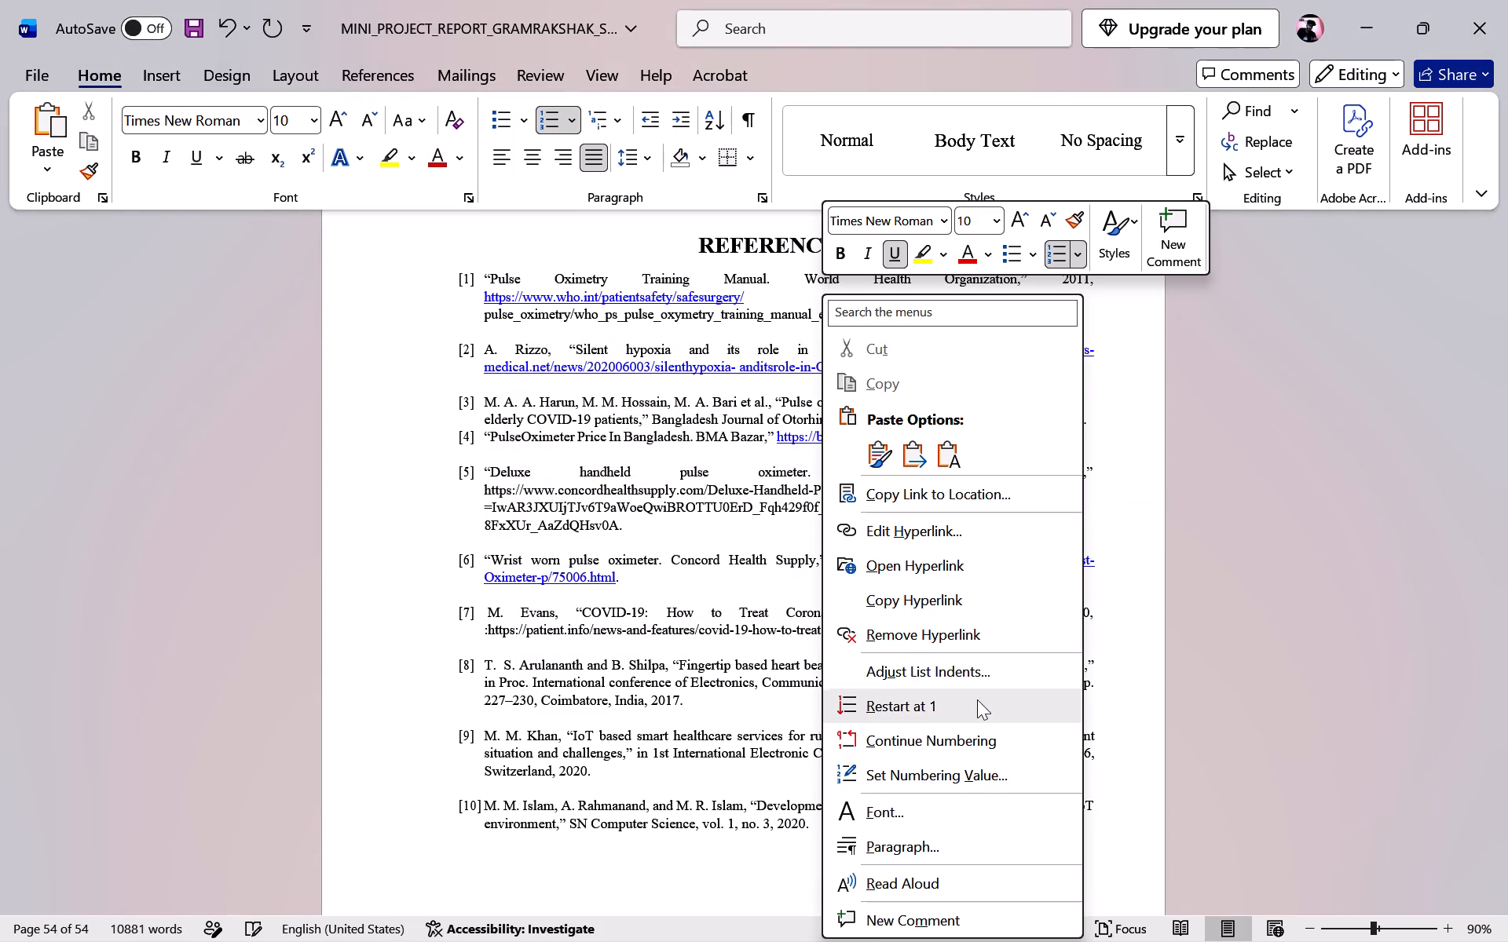
left_click(935, 572)
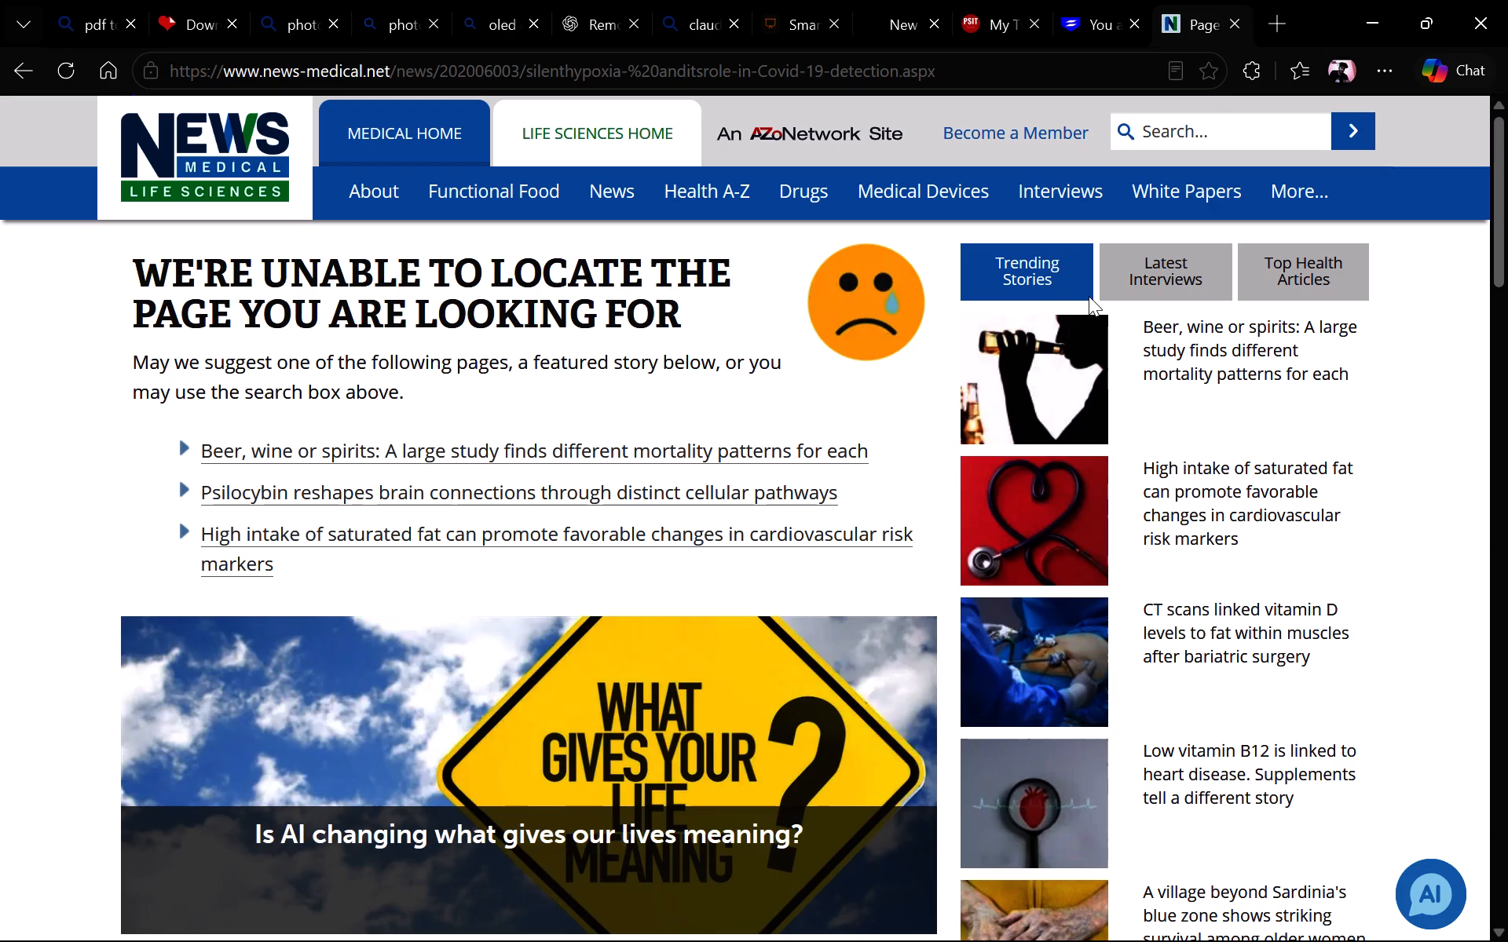
left_click(701, 147)
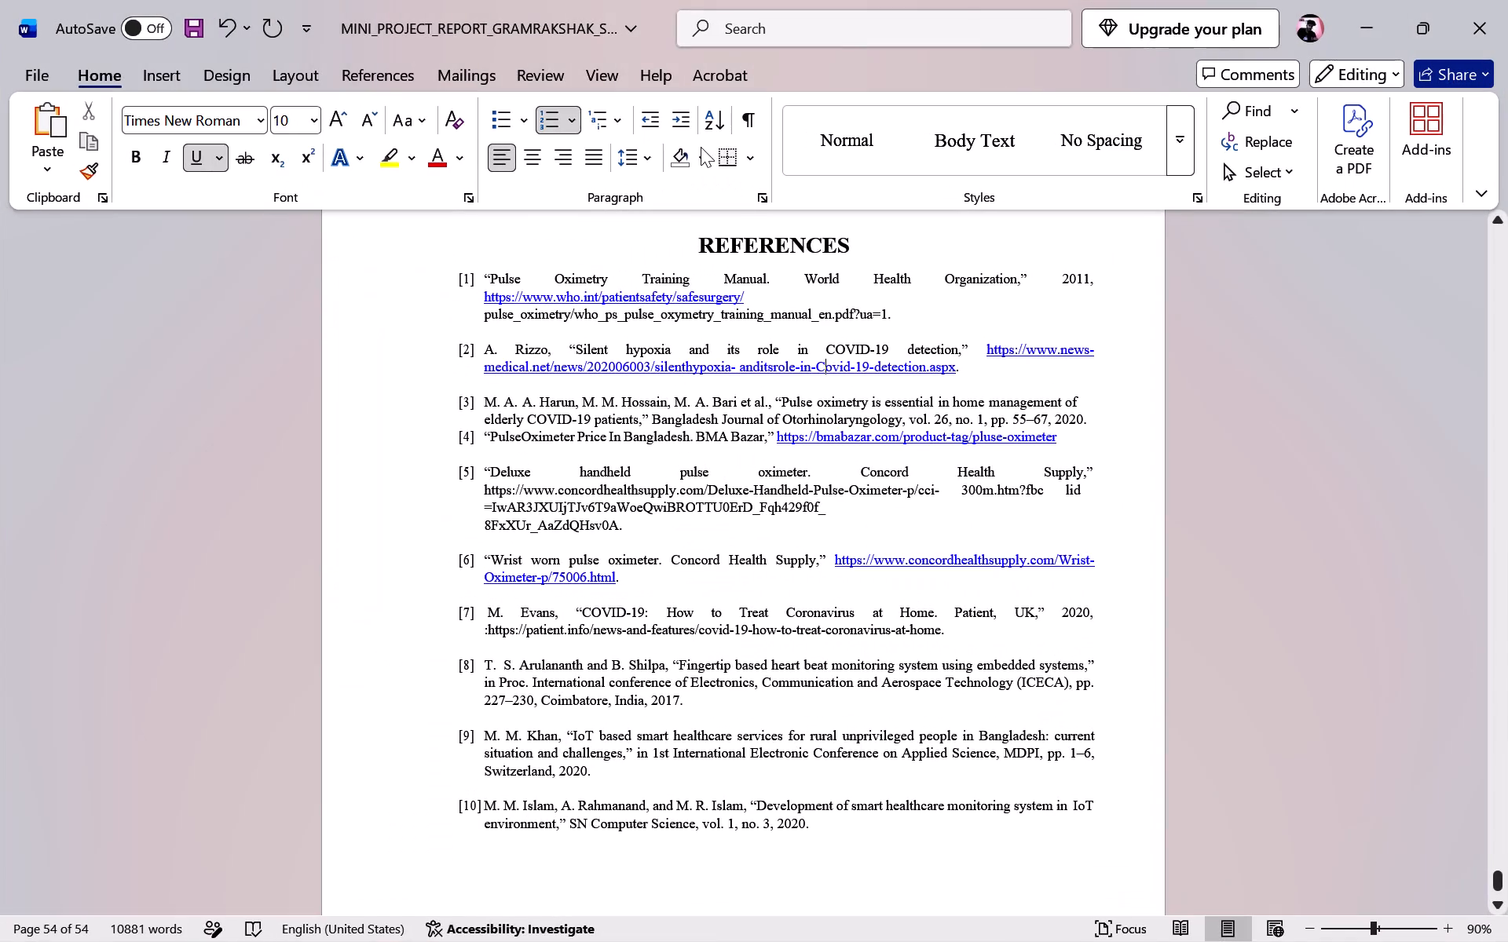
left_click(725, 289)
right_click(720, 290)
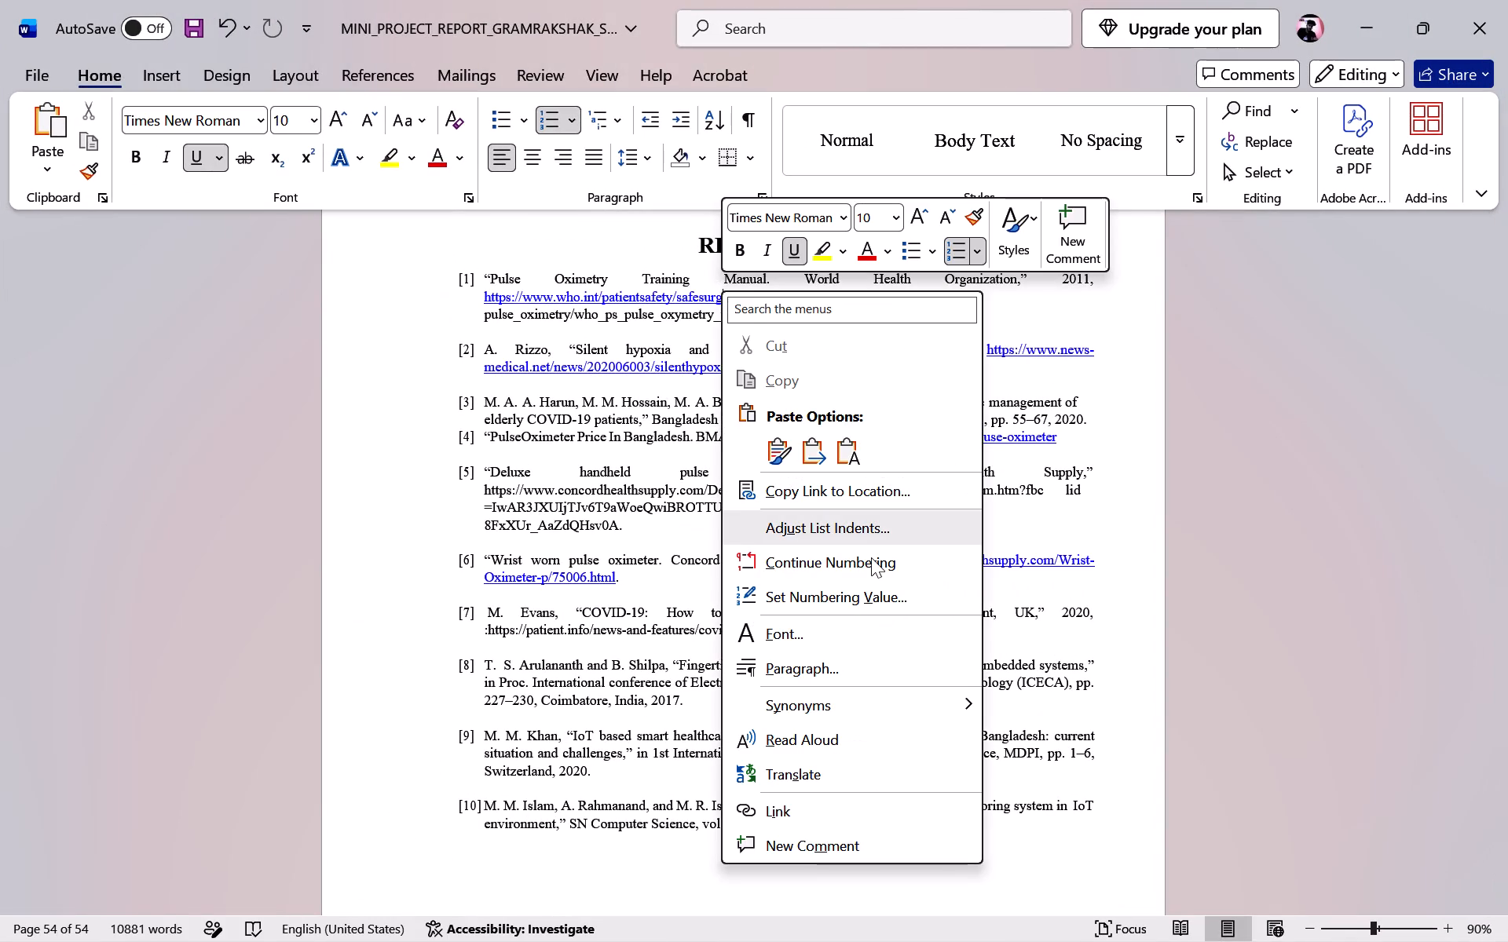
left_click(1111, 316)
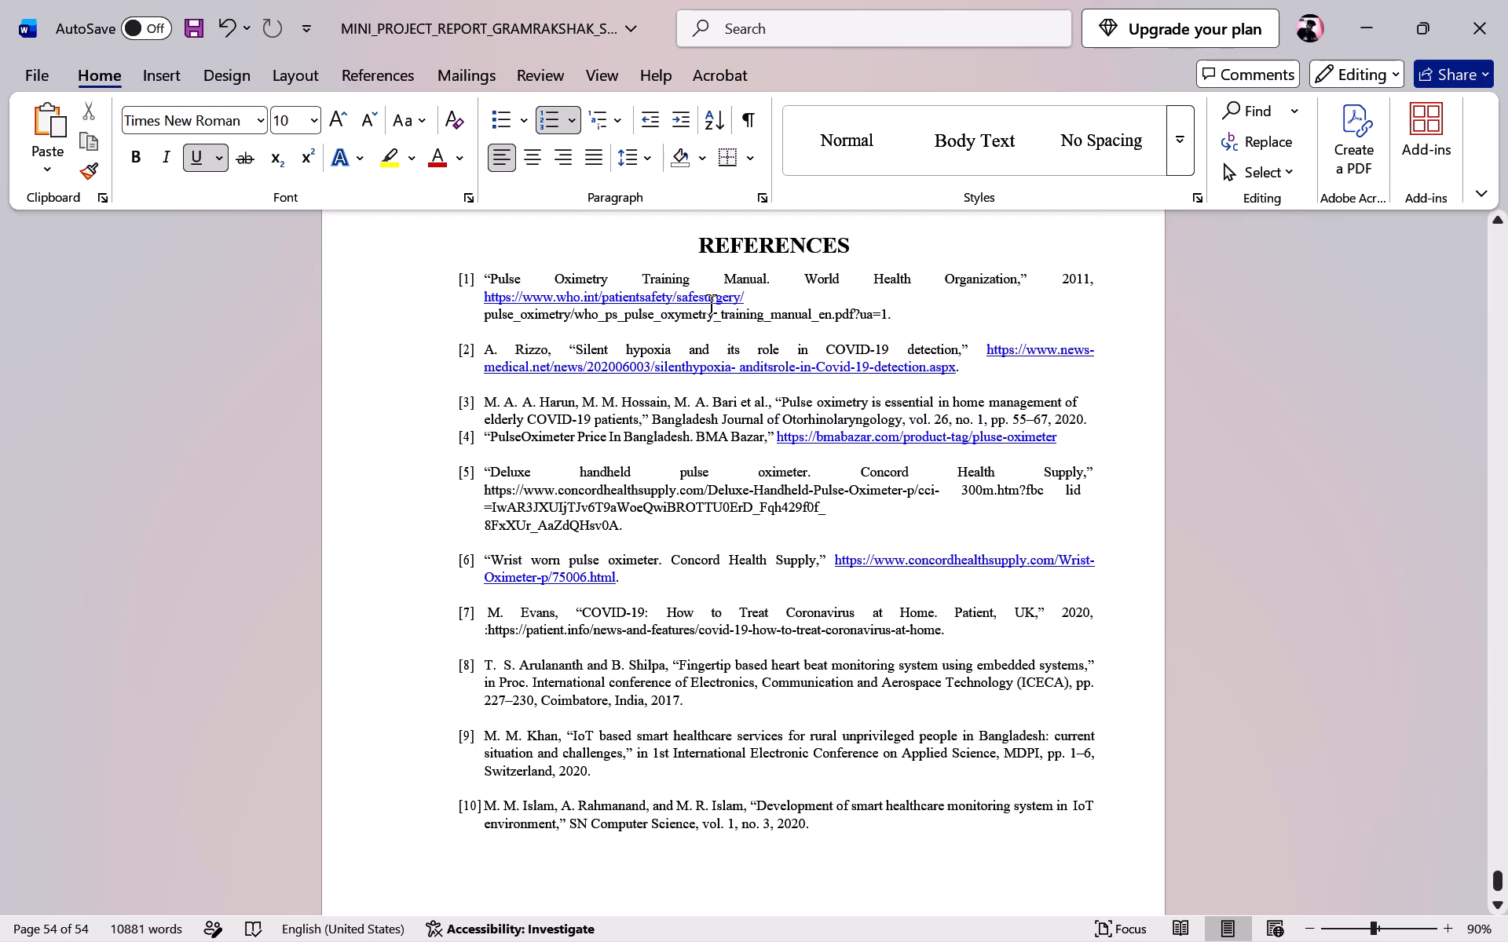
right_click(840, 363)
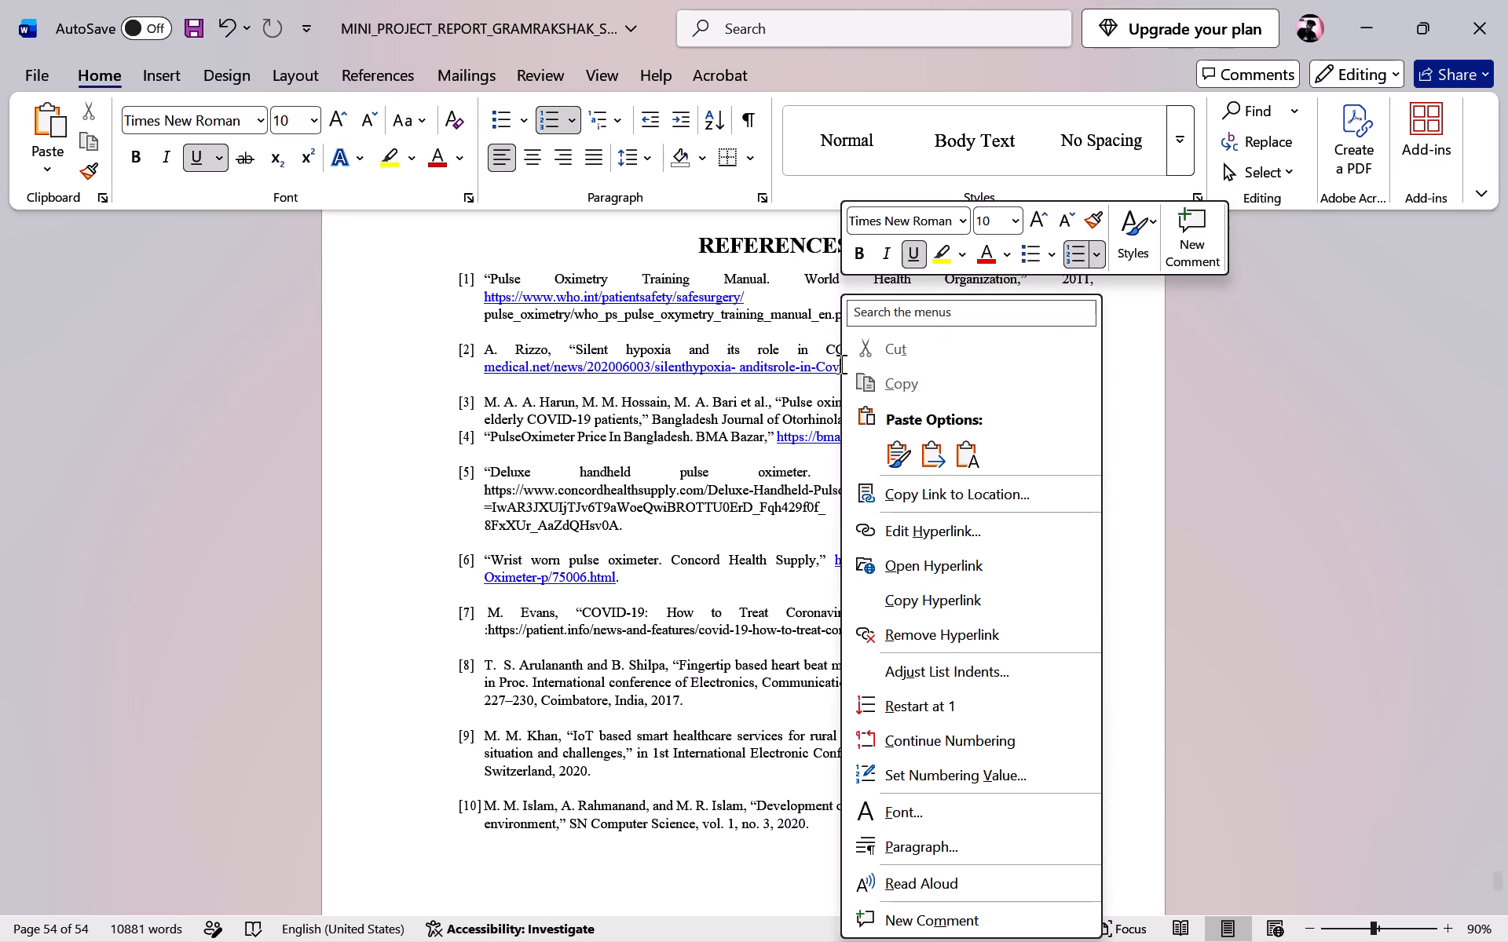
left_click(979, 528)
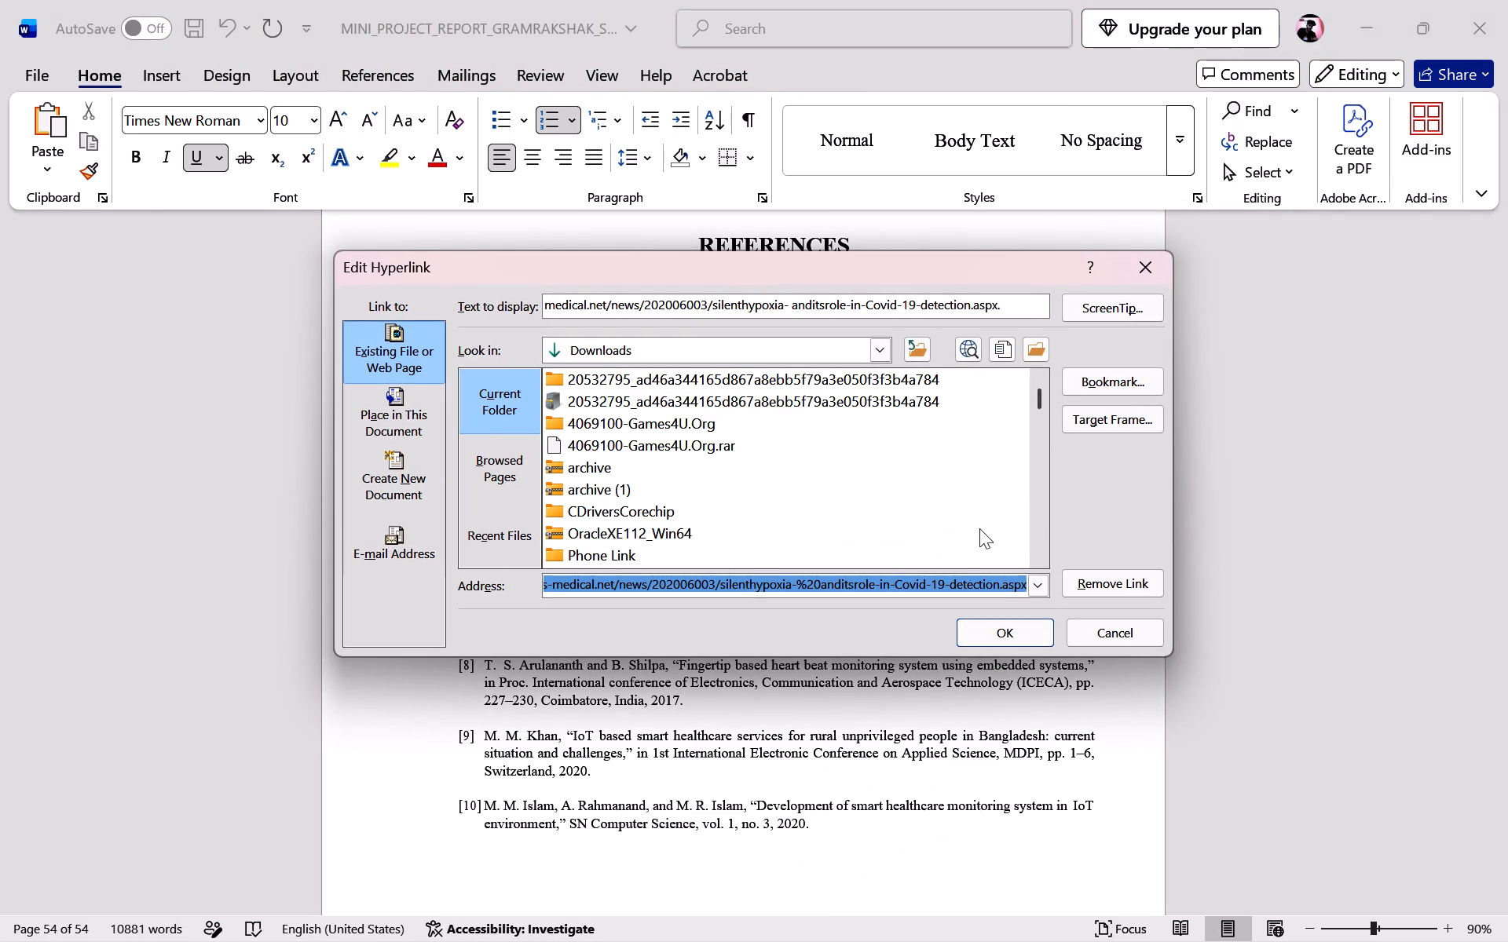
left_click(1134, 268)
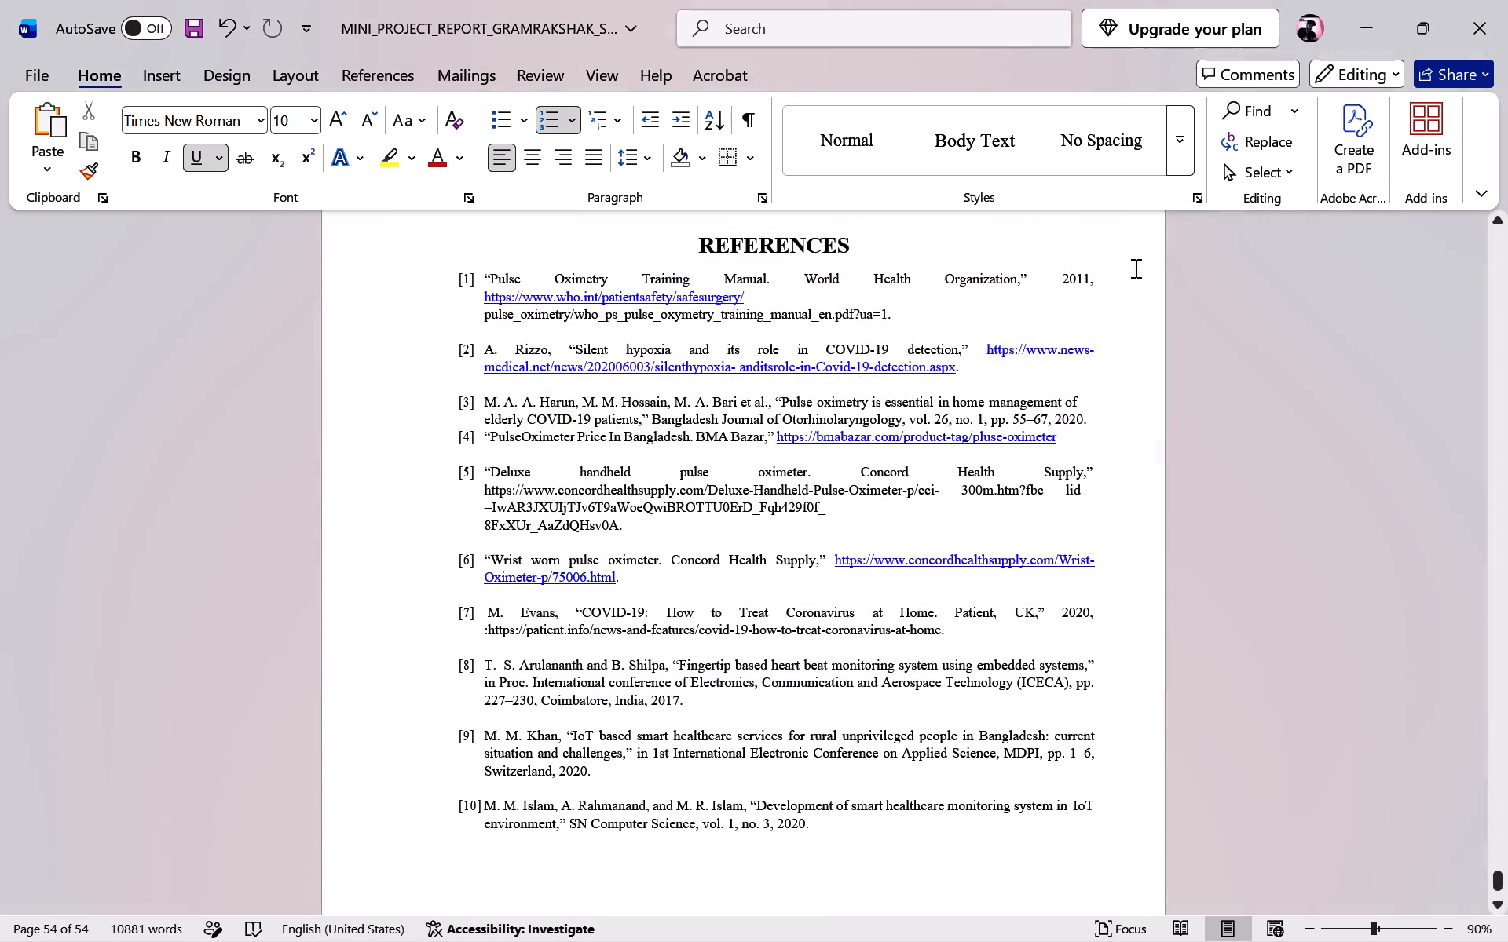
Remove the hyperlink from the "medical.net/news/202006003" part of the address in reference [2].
left_click(829, 376)
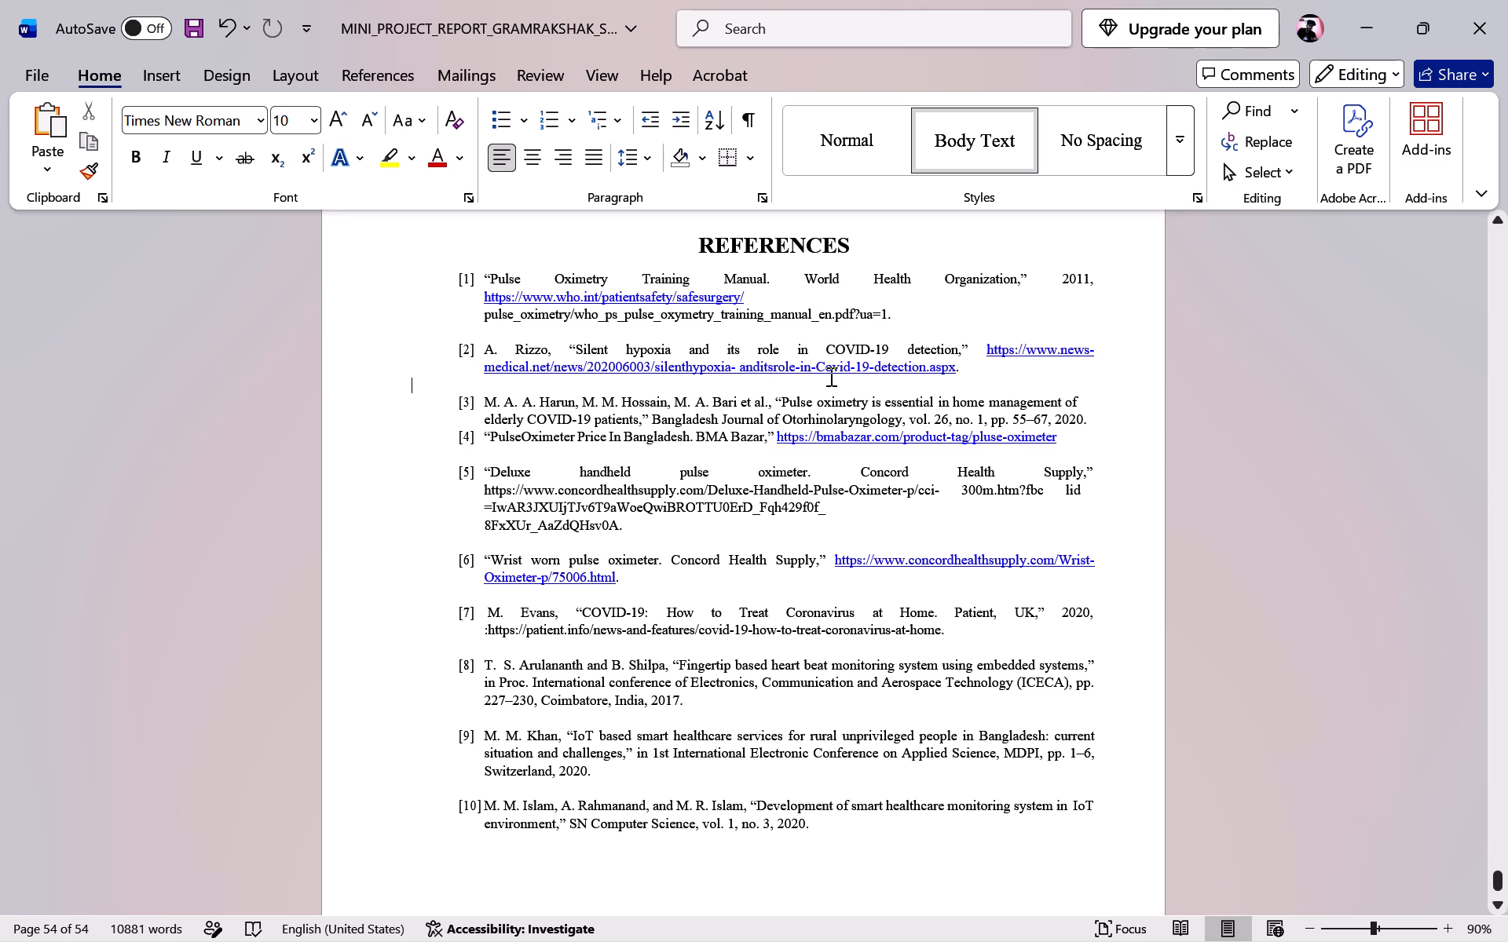
right_click(827, 368)
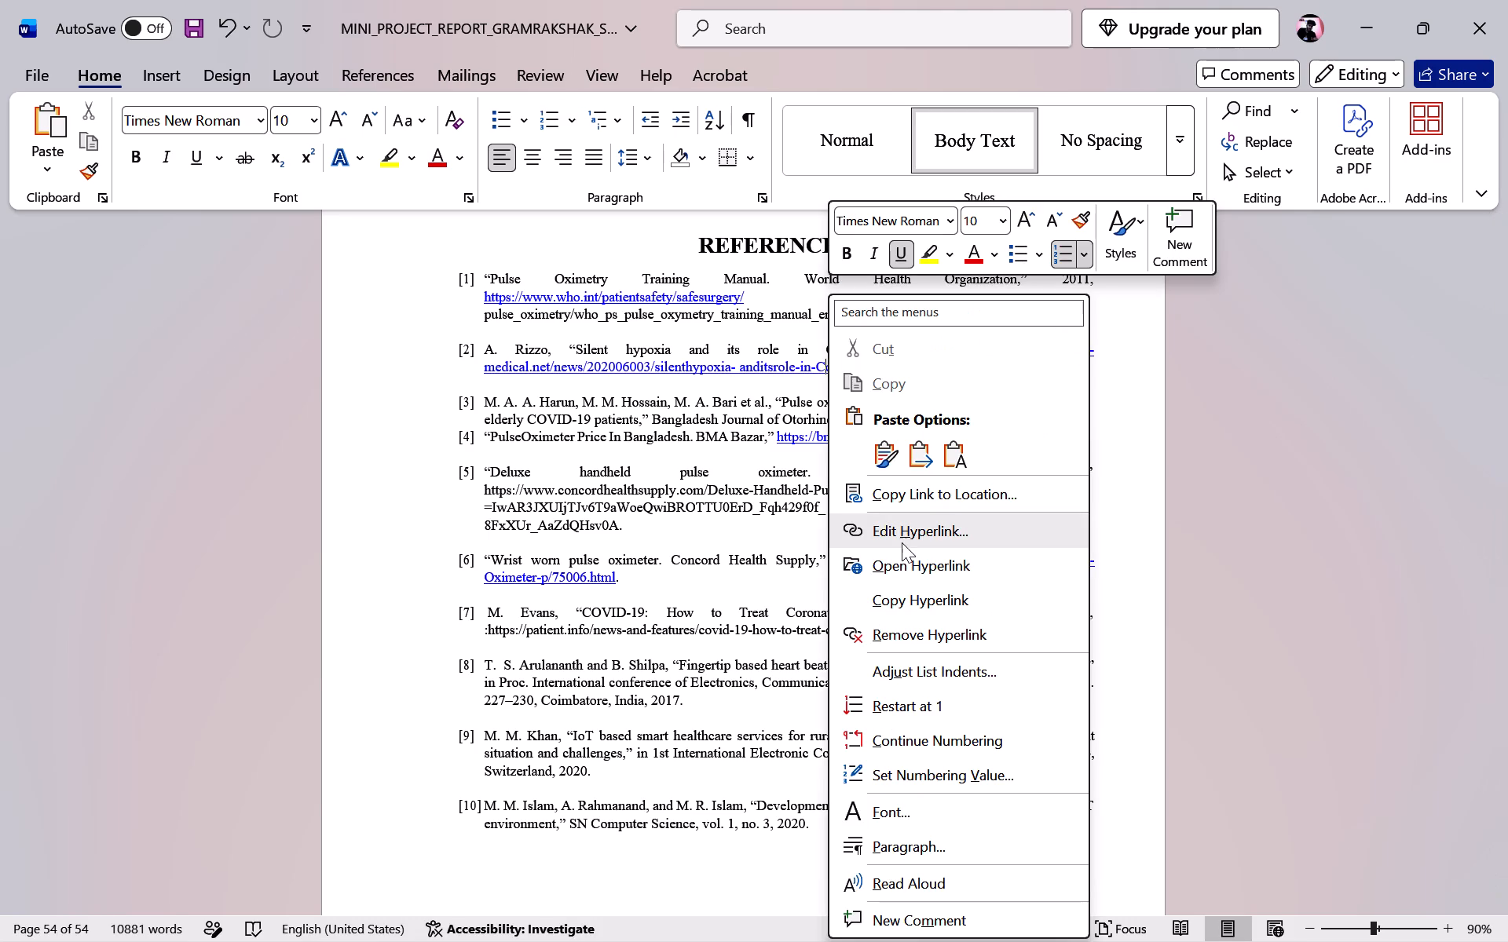
left_click(906, 628)
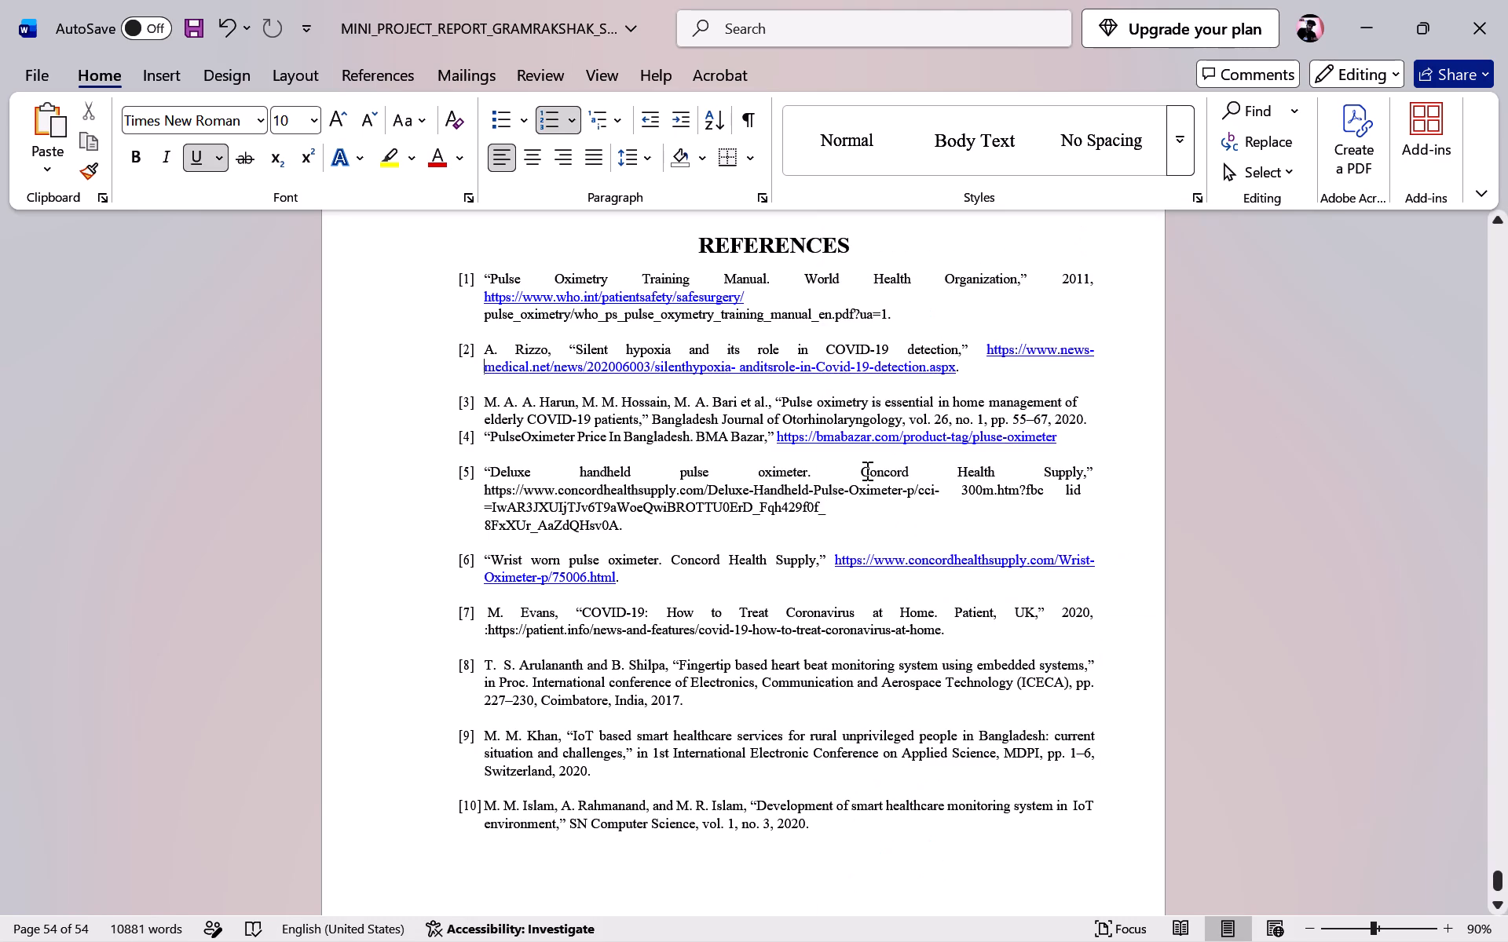
Review the report from the References page back through the chapters to the Chapter 1 title page.
scroll(866, 470, "up", 1)
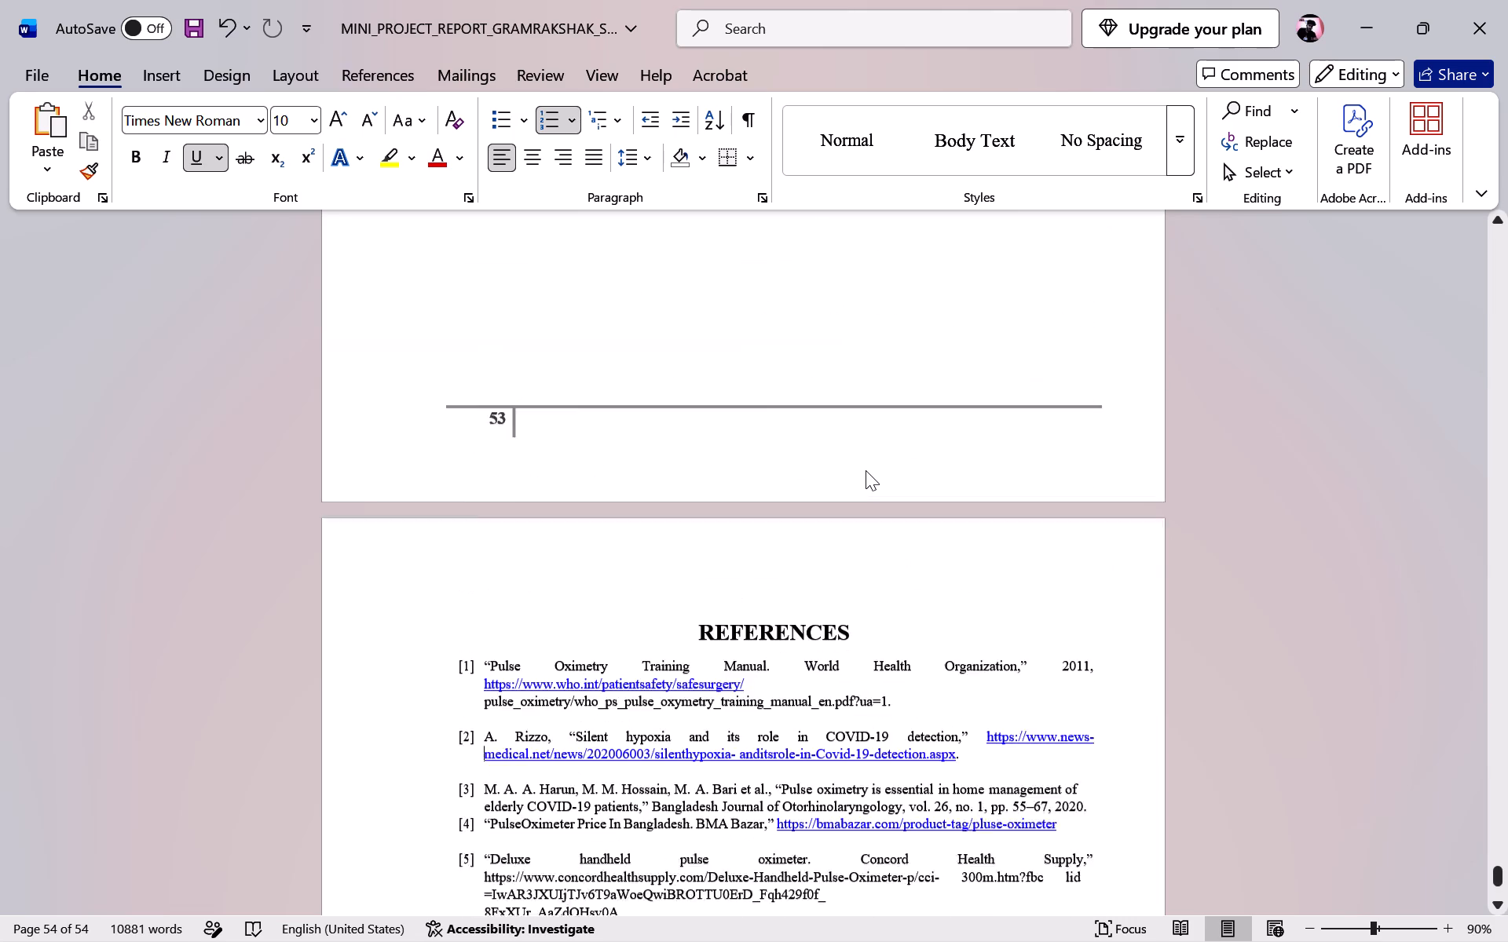
scroll(866, 470, "down", 3)
scroll(866, 470, "up", 1)
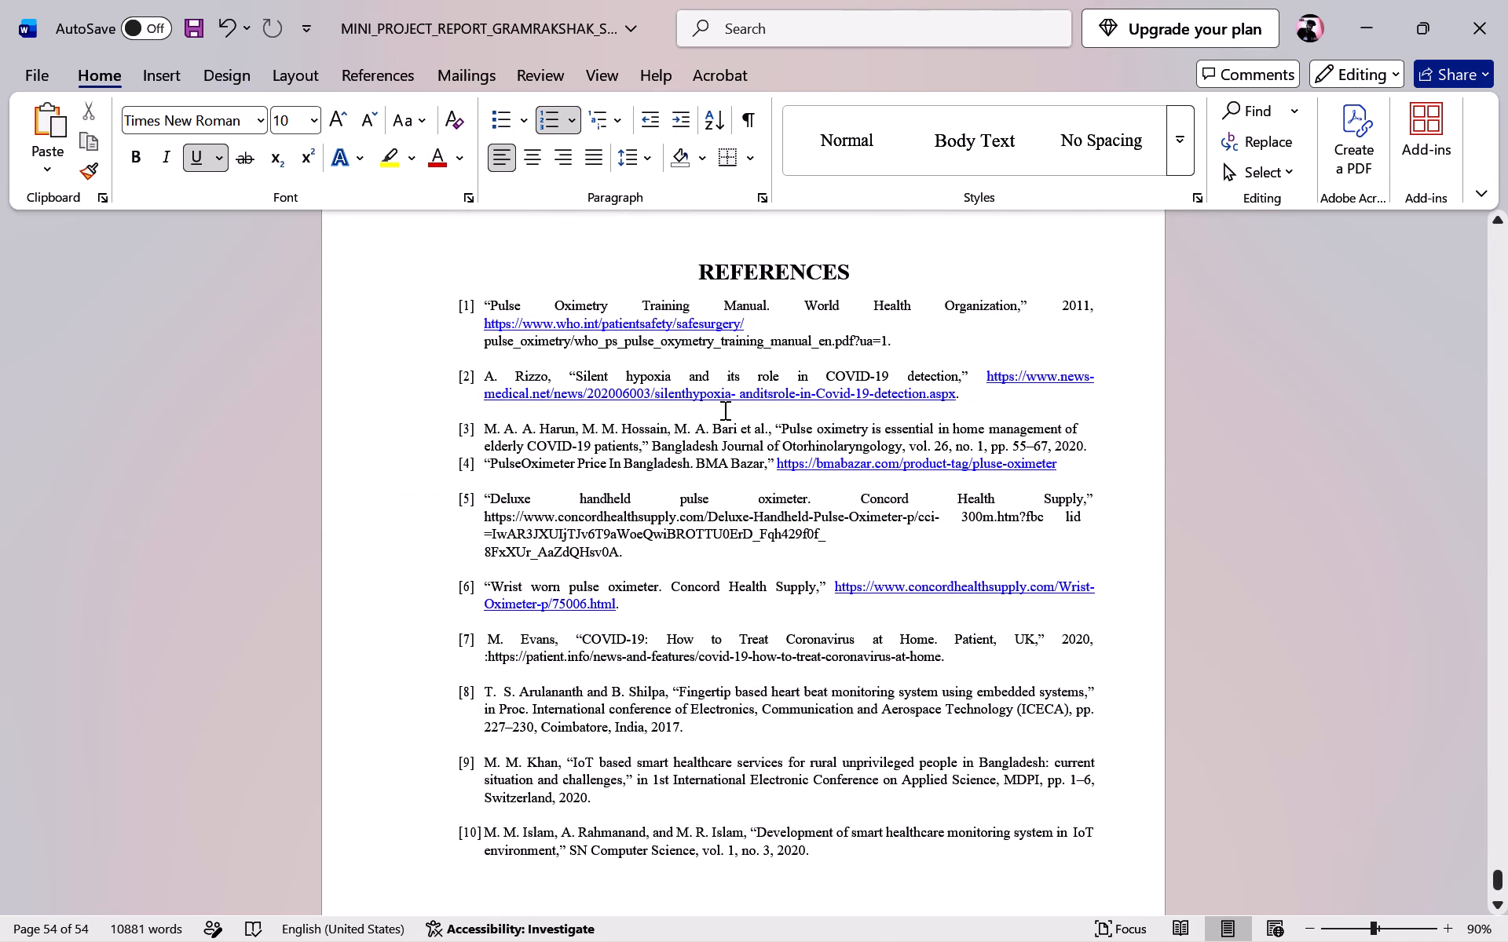
scroll(723, 410, "up", 6)
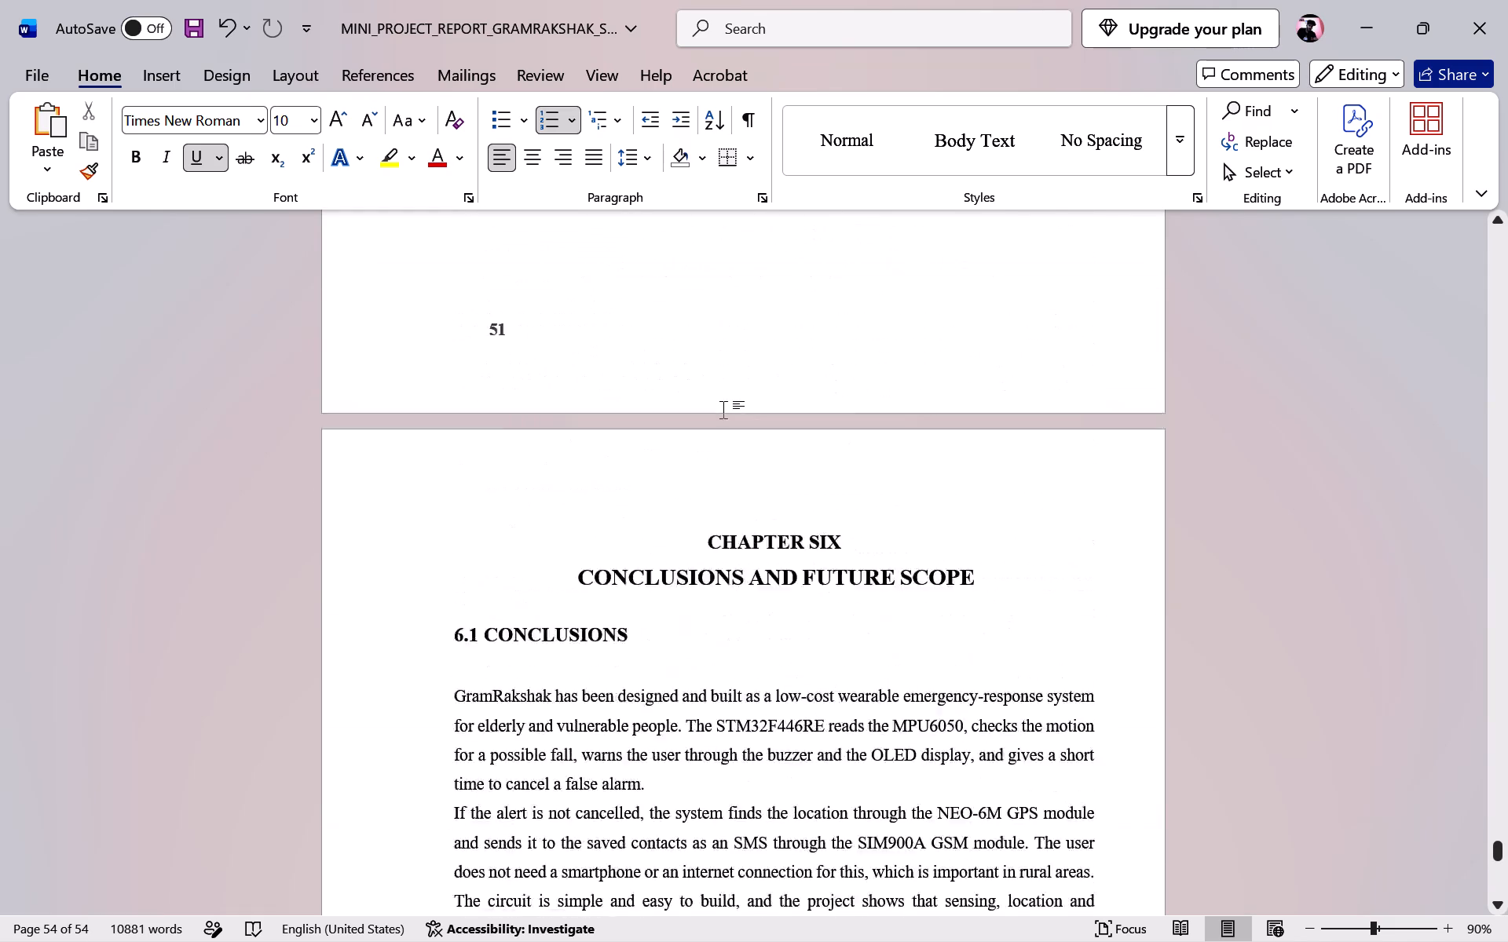
scroll(723, 410, "up", 2)
scroll(906, 296, "up", 3)
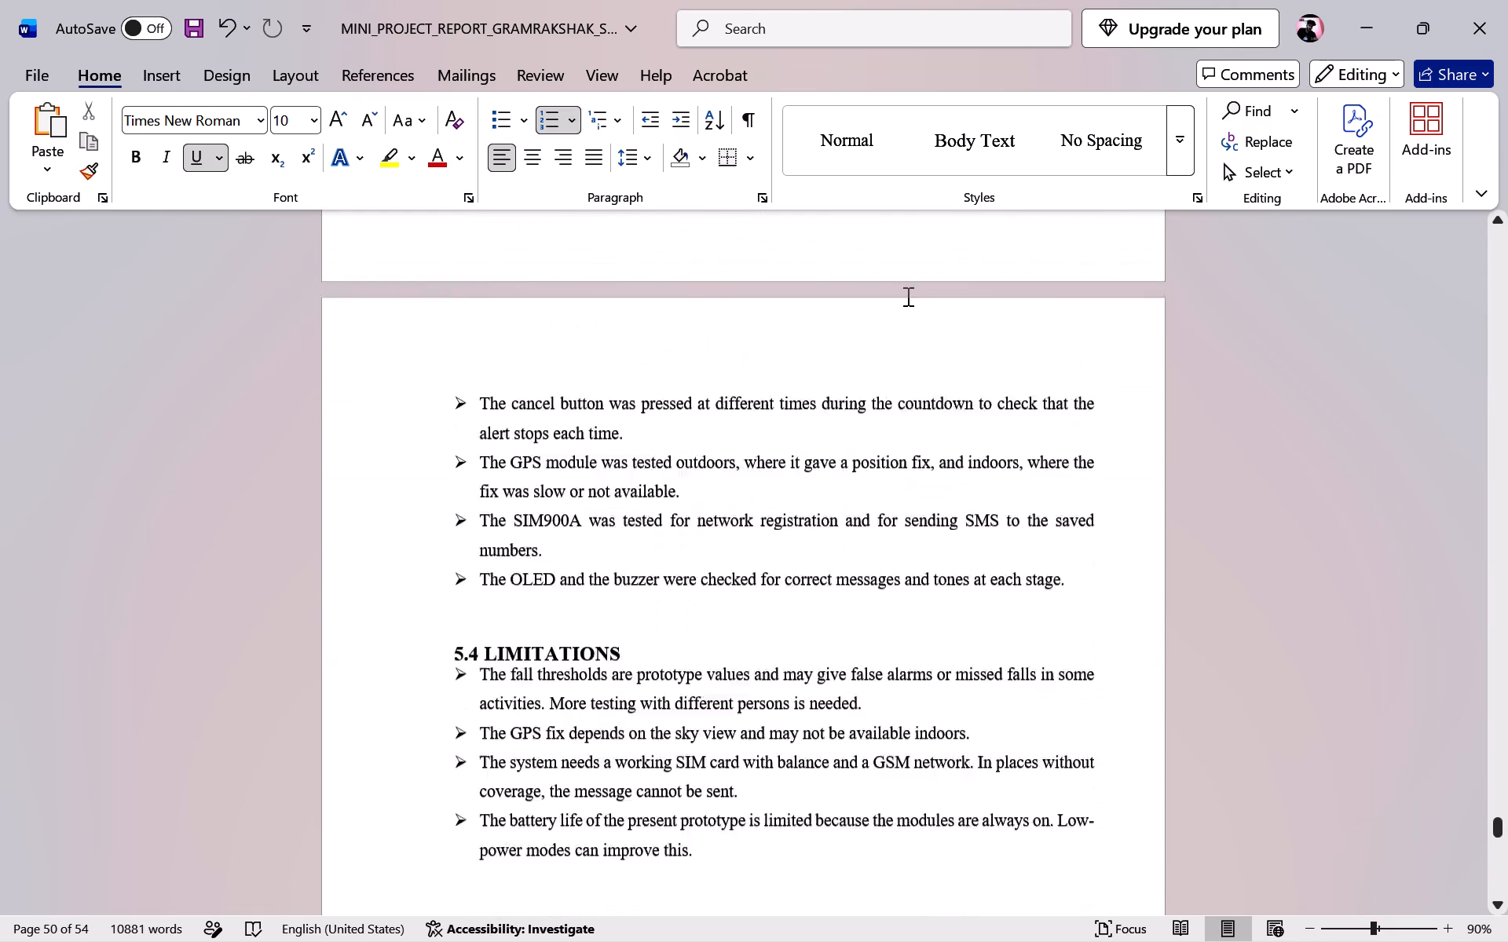
scroll(906, 296, "down", 2)
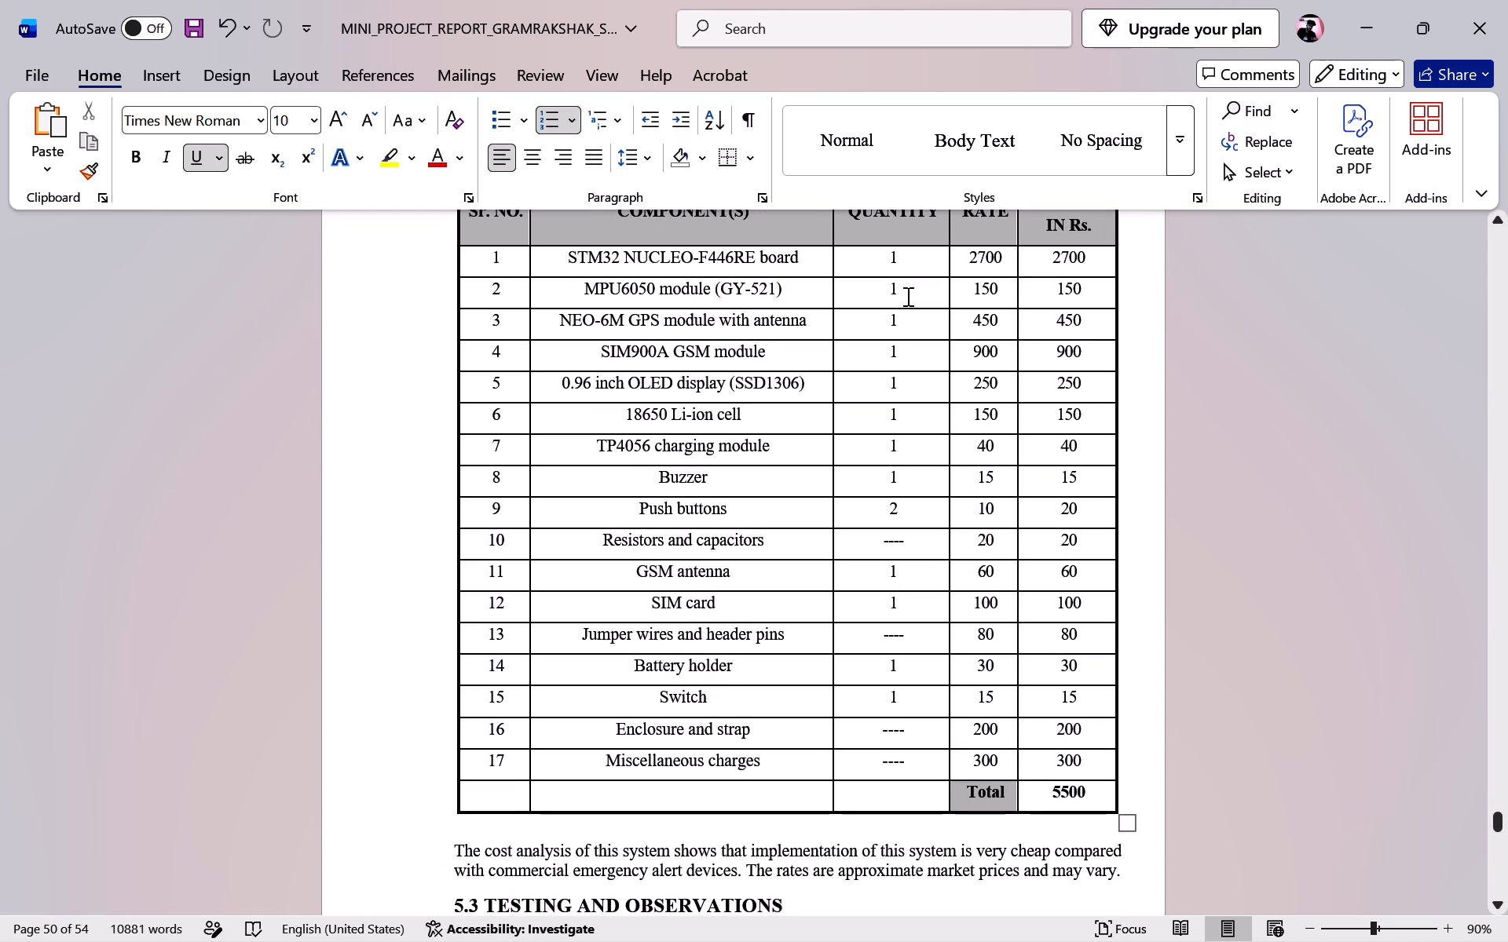
scroll(906, 296, "up", 7)
scroll(906, 296, "down", 3)
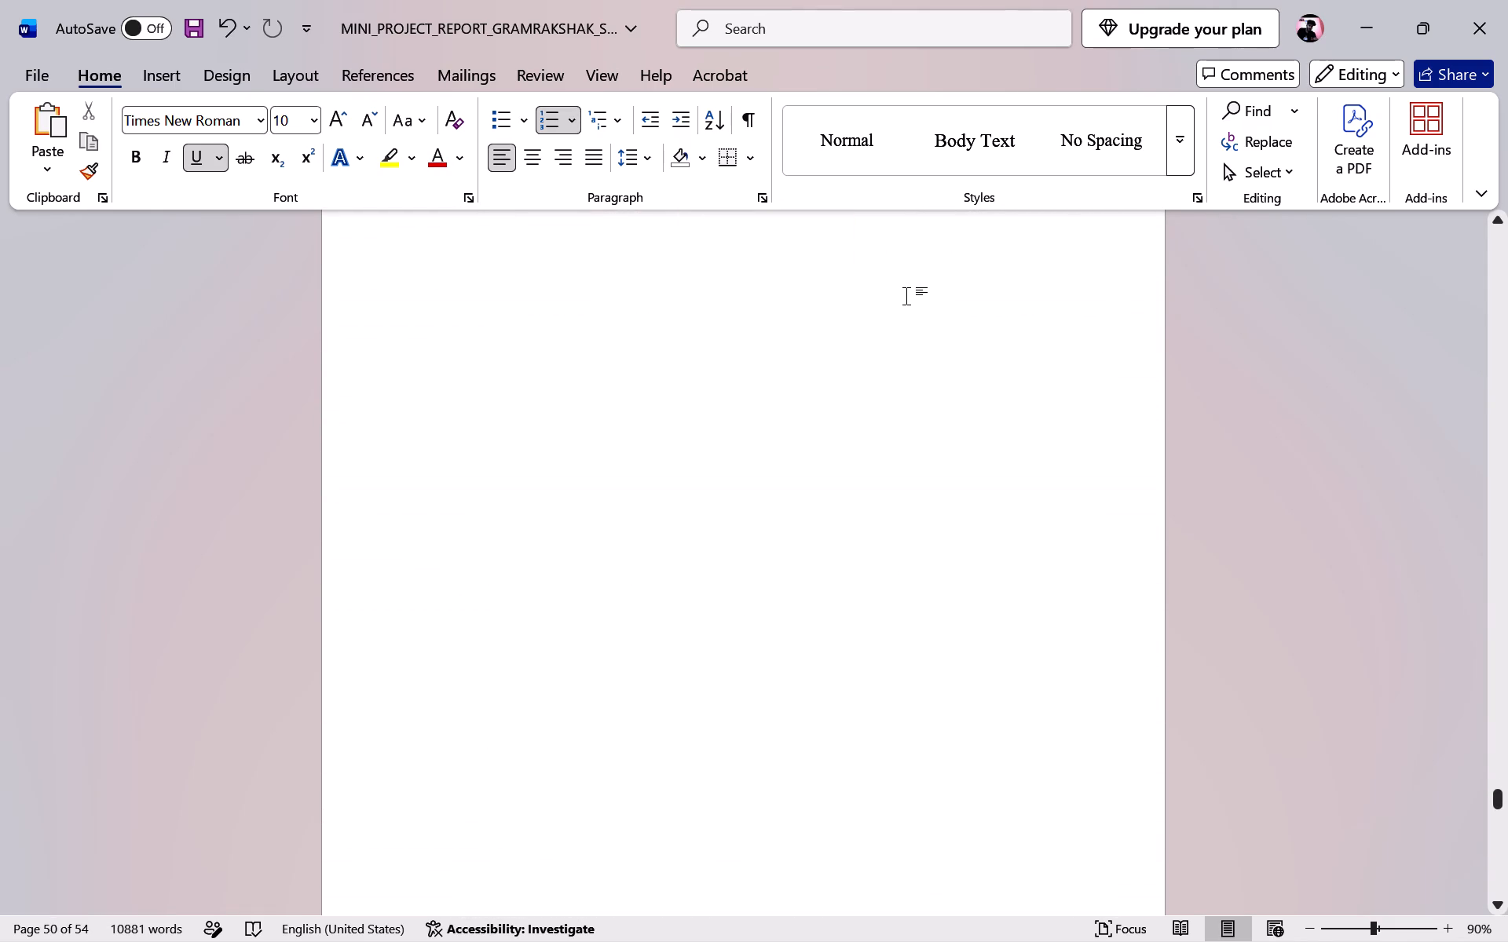
scroll(906, 296, "up", 7)
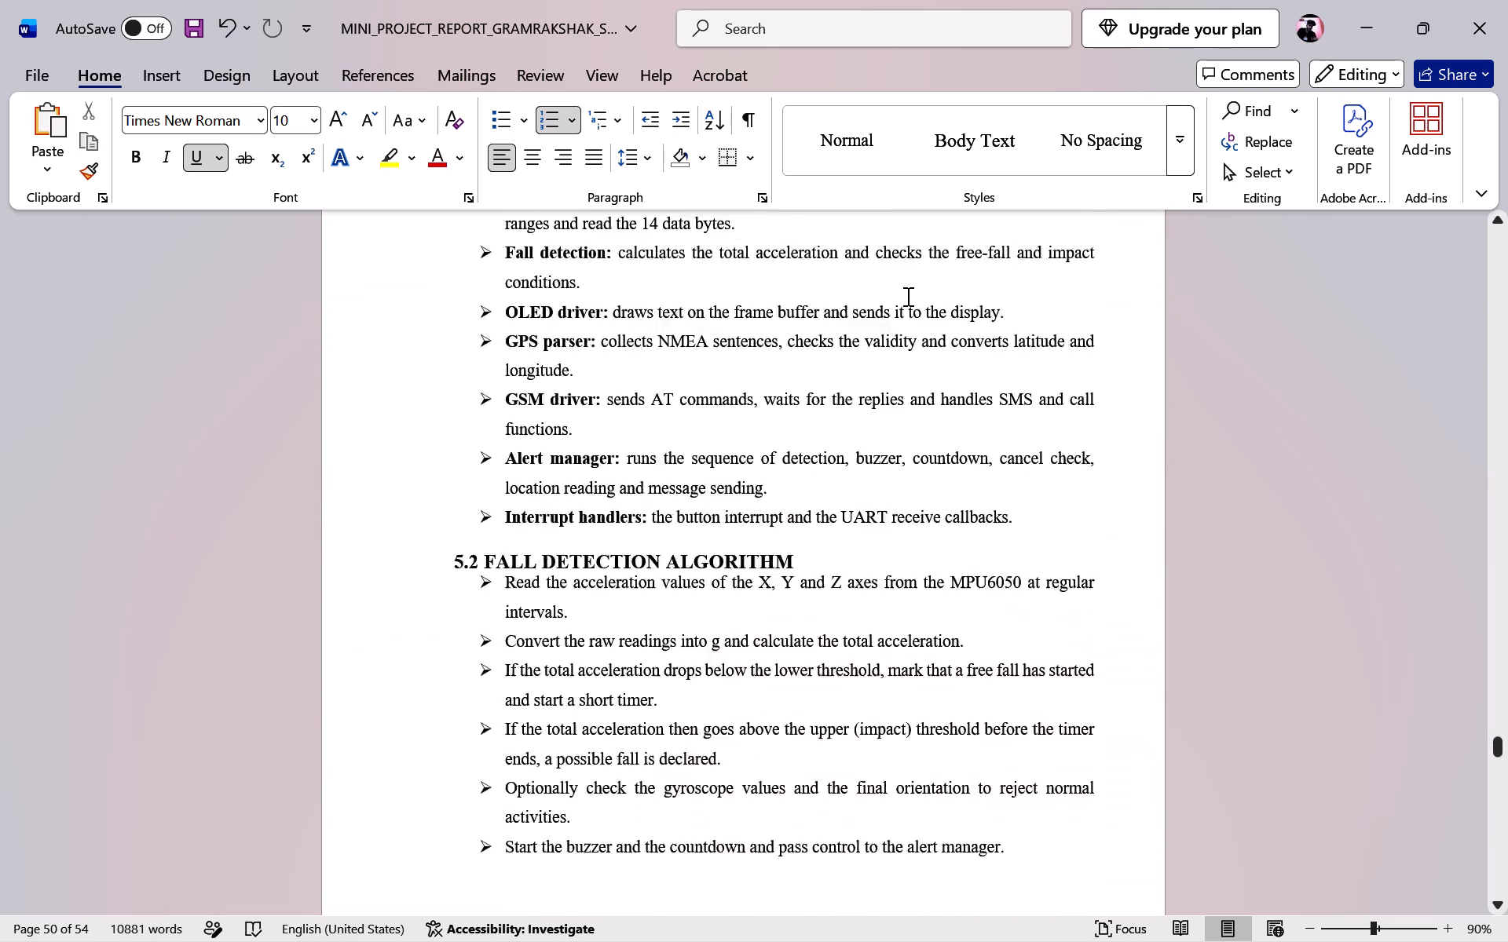
scroll(906, 296, "up", 9)
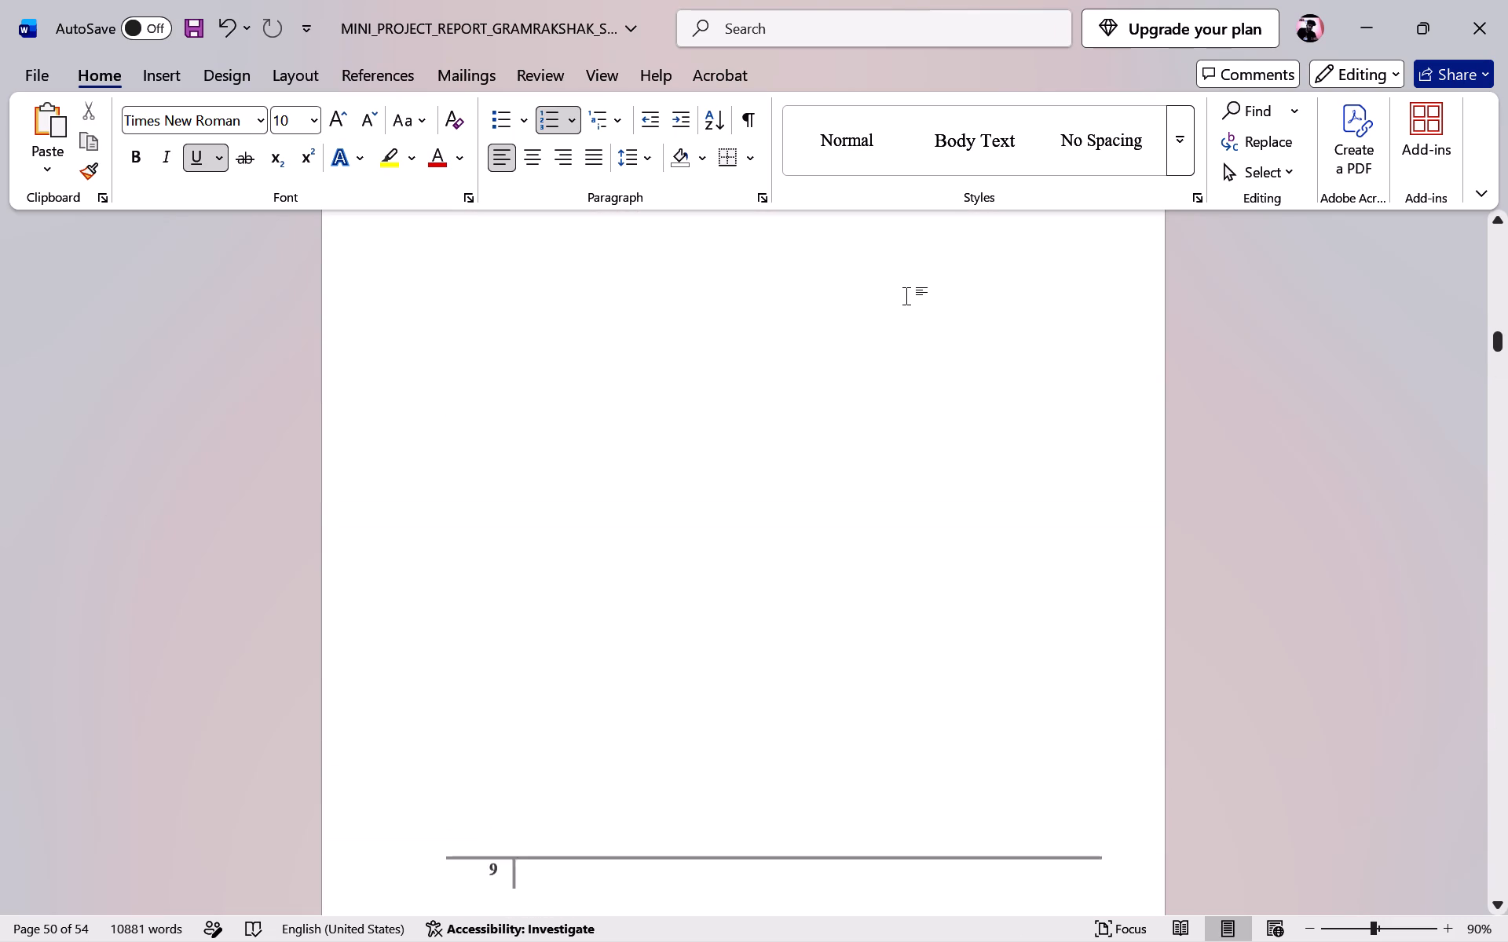
scroll(906, 296, "up", 10)
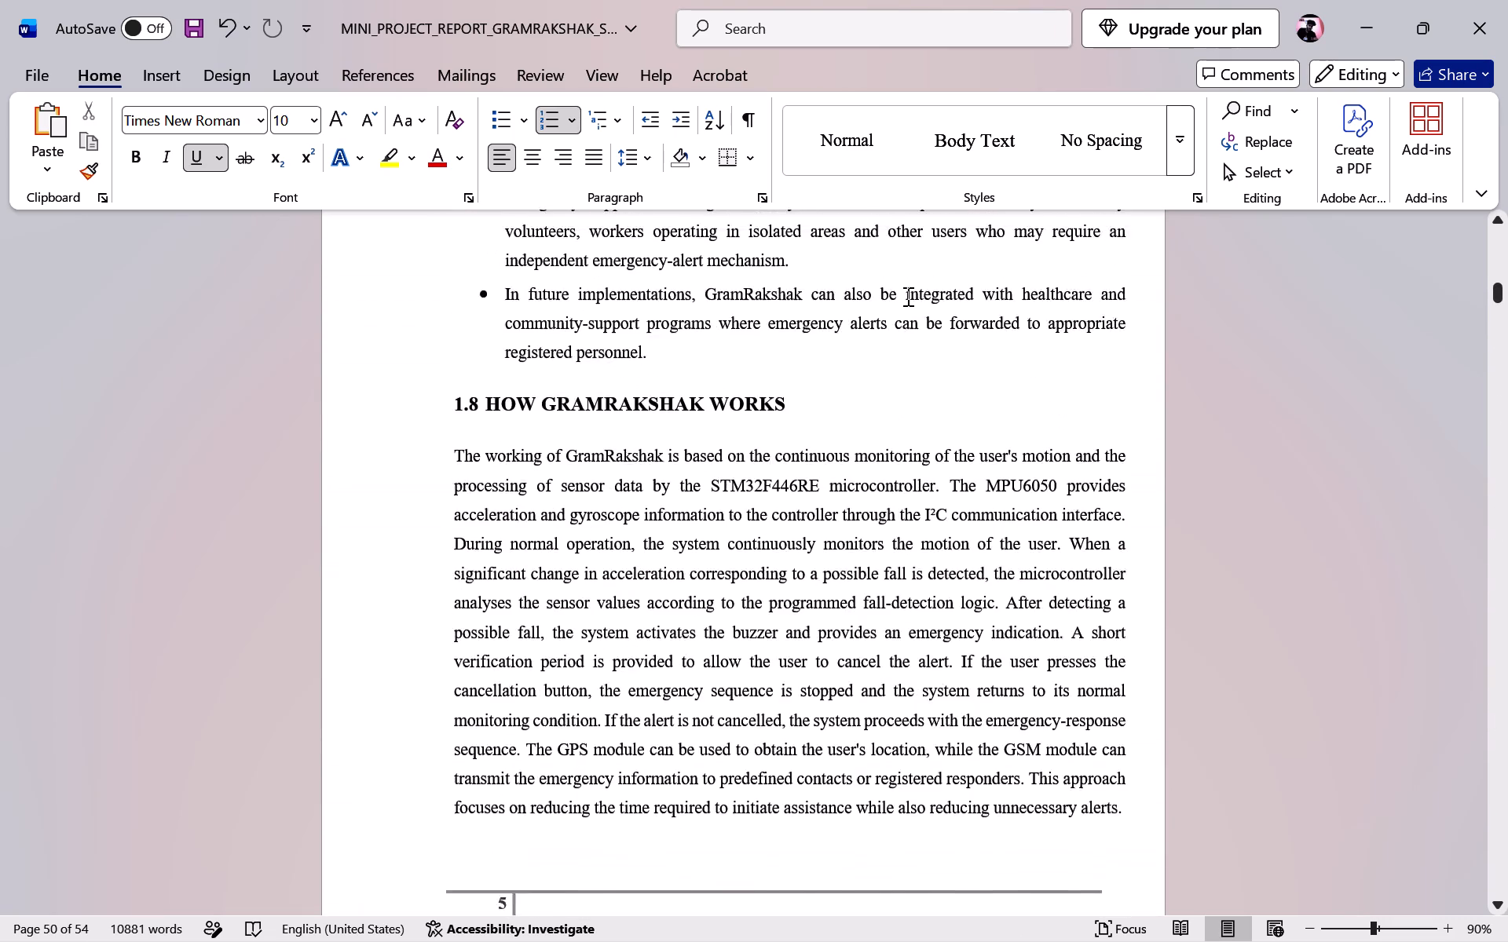
scroll(906, 296, "up", 12)
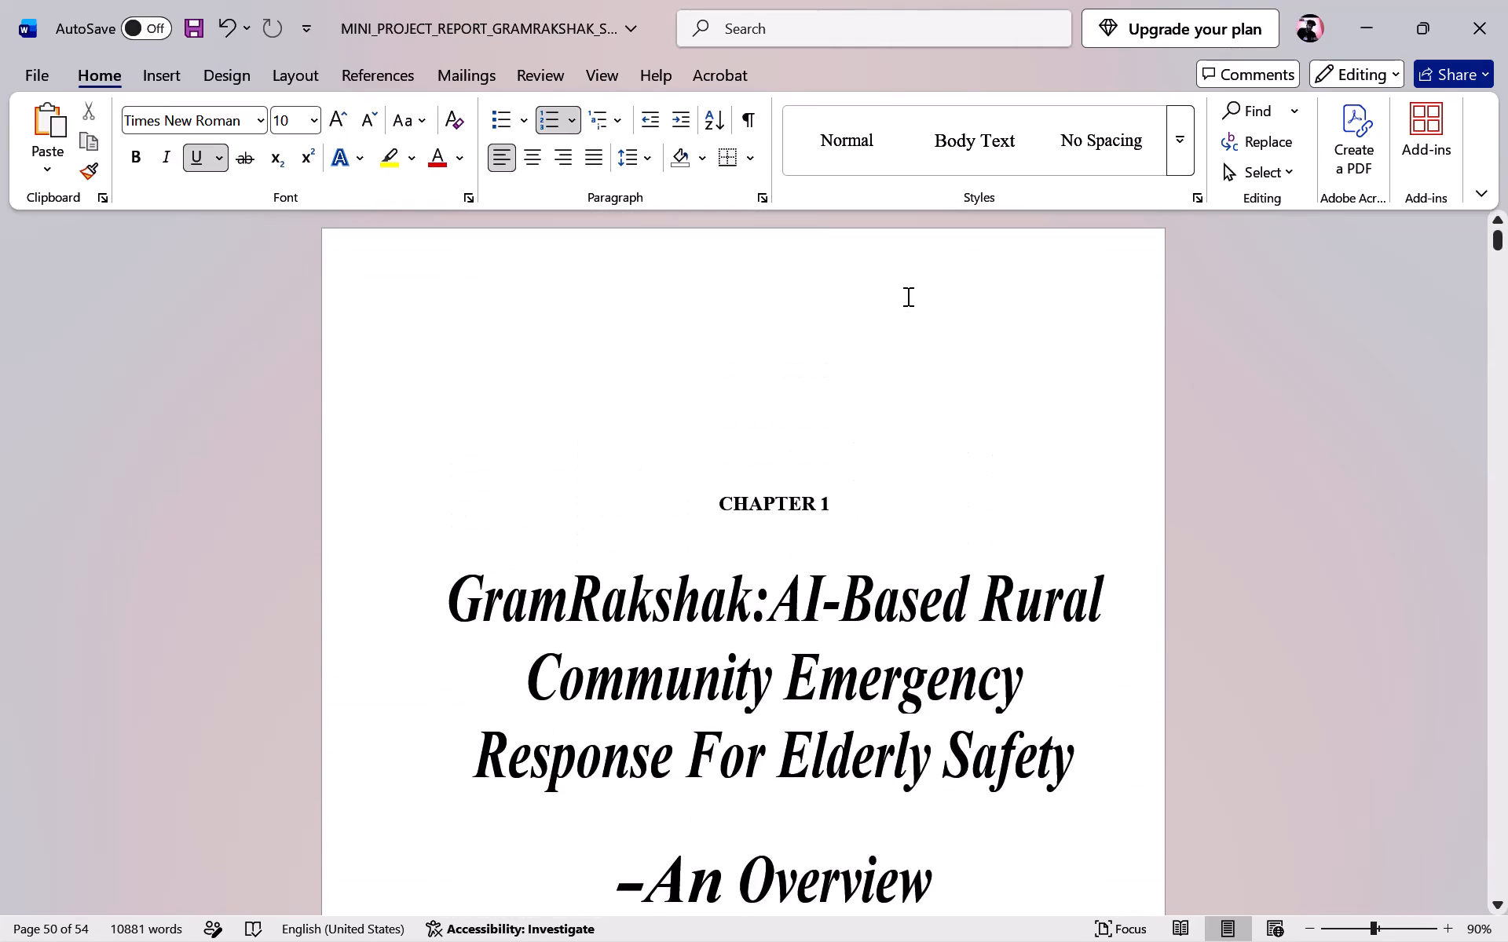
right_click(906, 296)
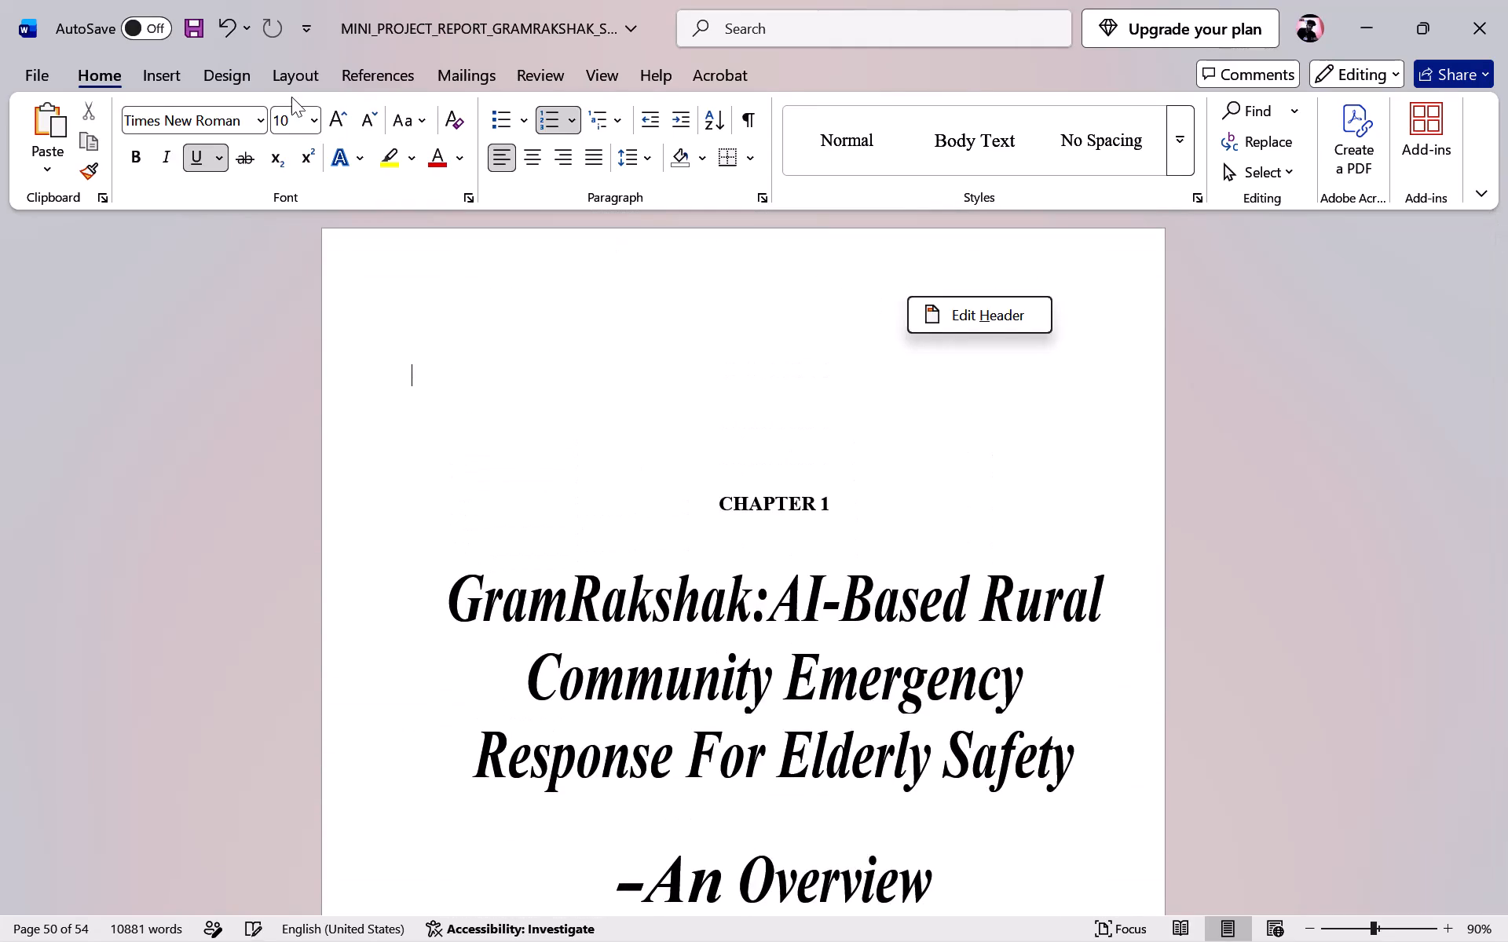
Turn on AutoSave for the report by uploading it to the personal OneDrive.
left_click(140, 29)
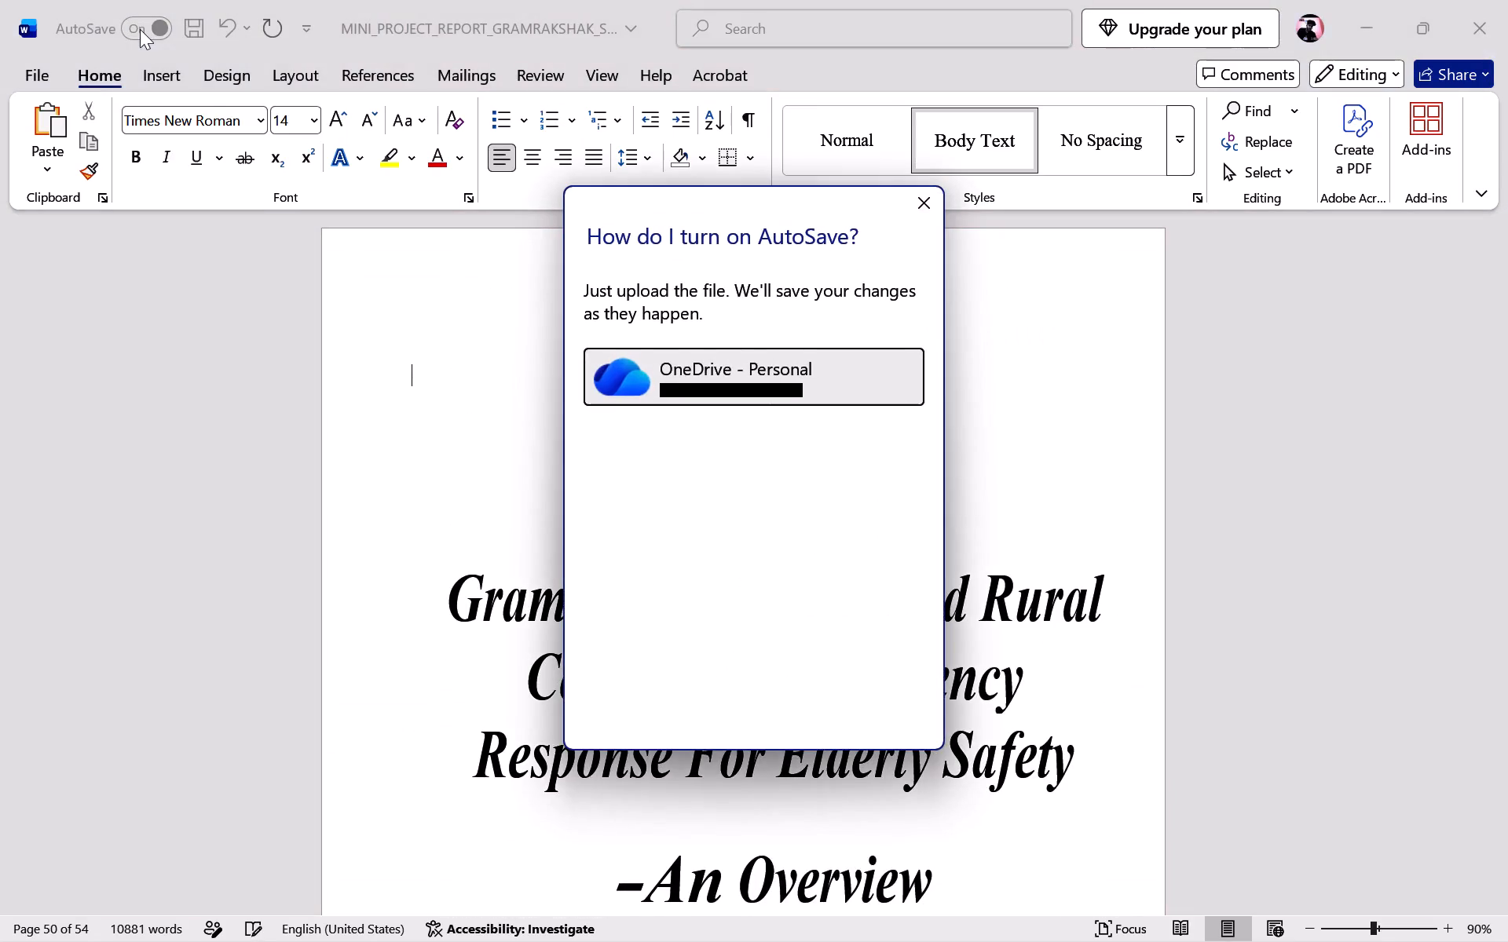
left_click(712, 370)
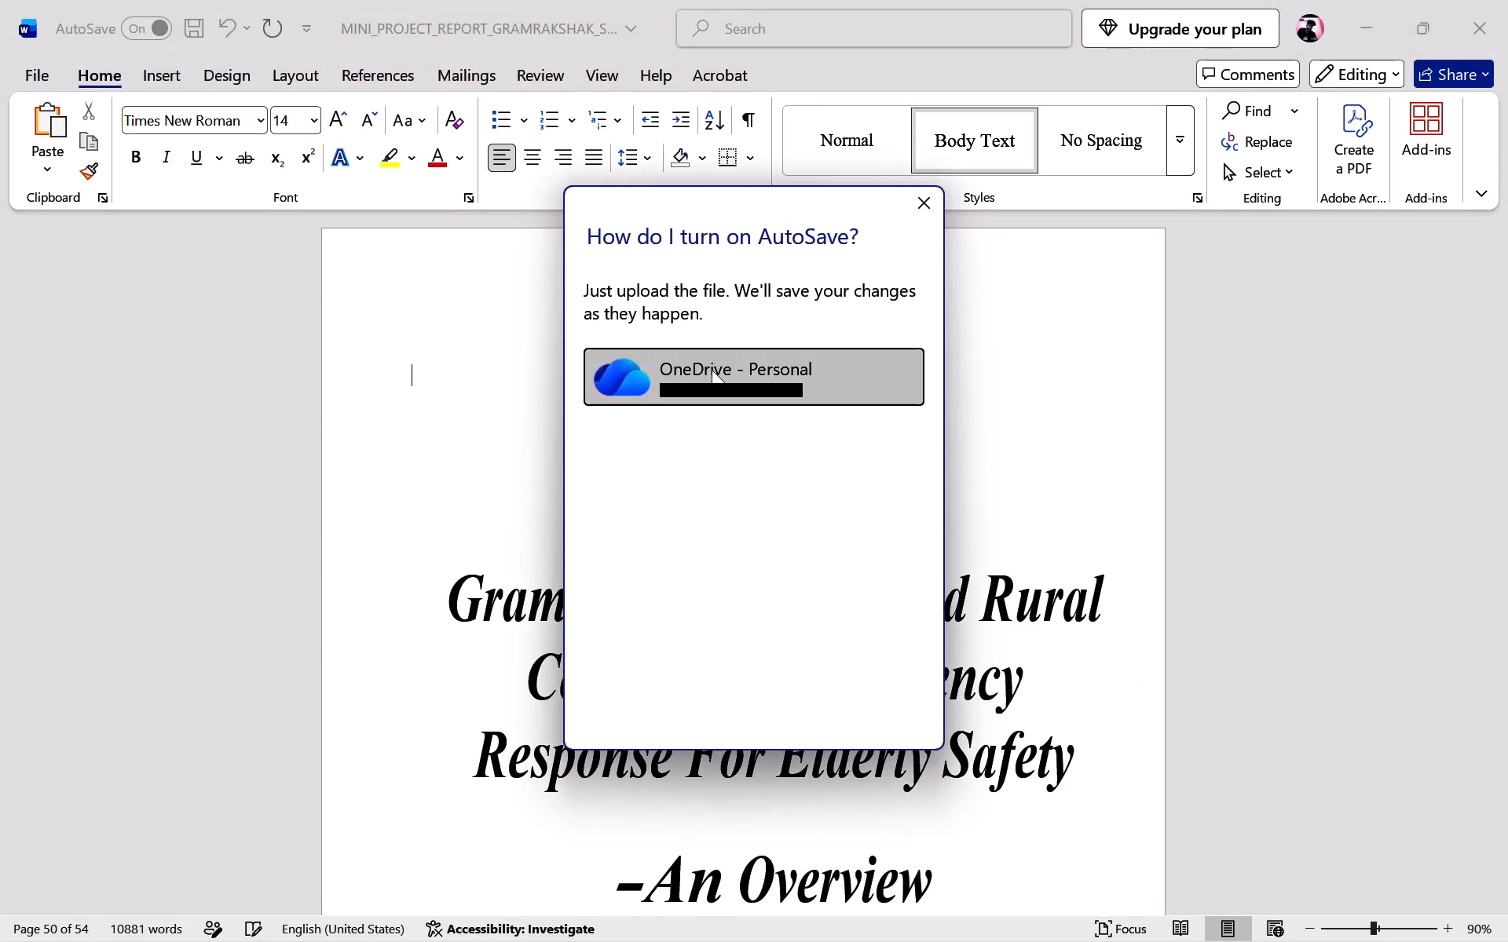
left_click(712, 370)
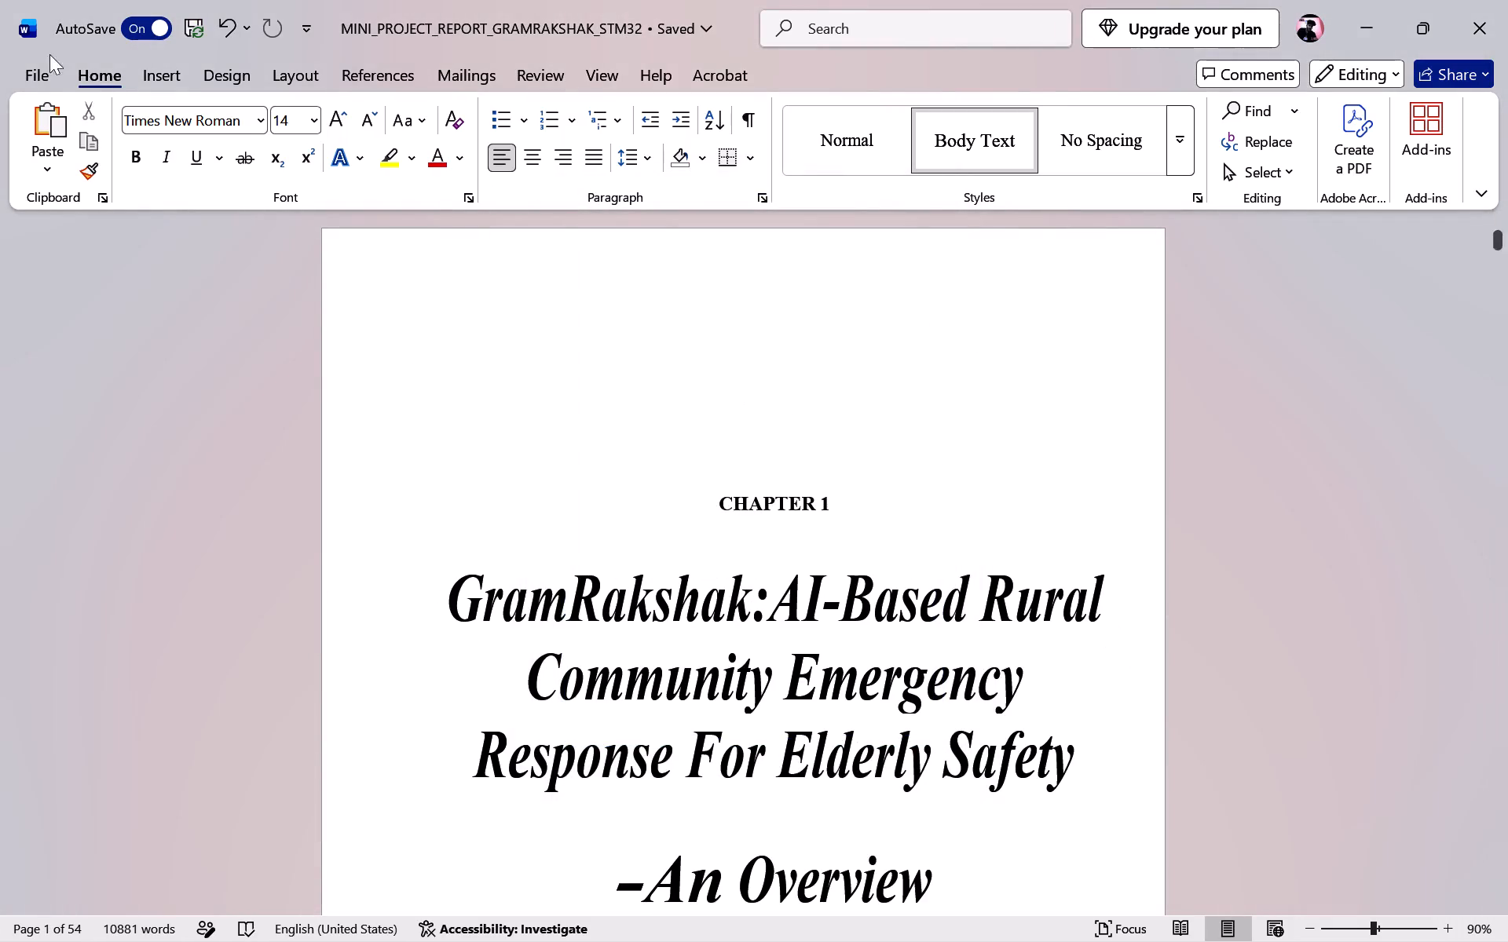
Save a copy of the report as a Word document in the Downloads folder, replacing the existing MINI_PROJECT_REPORT_GRAMRAKSHAK_STM32 file.
left_click(23, 68)
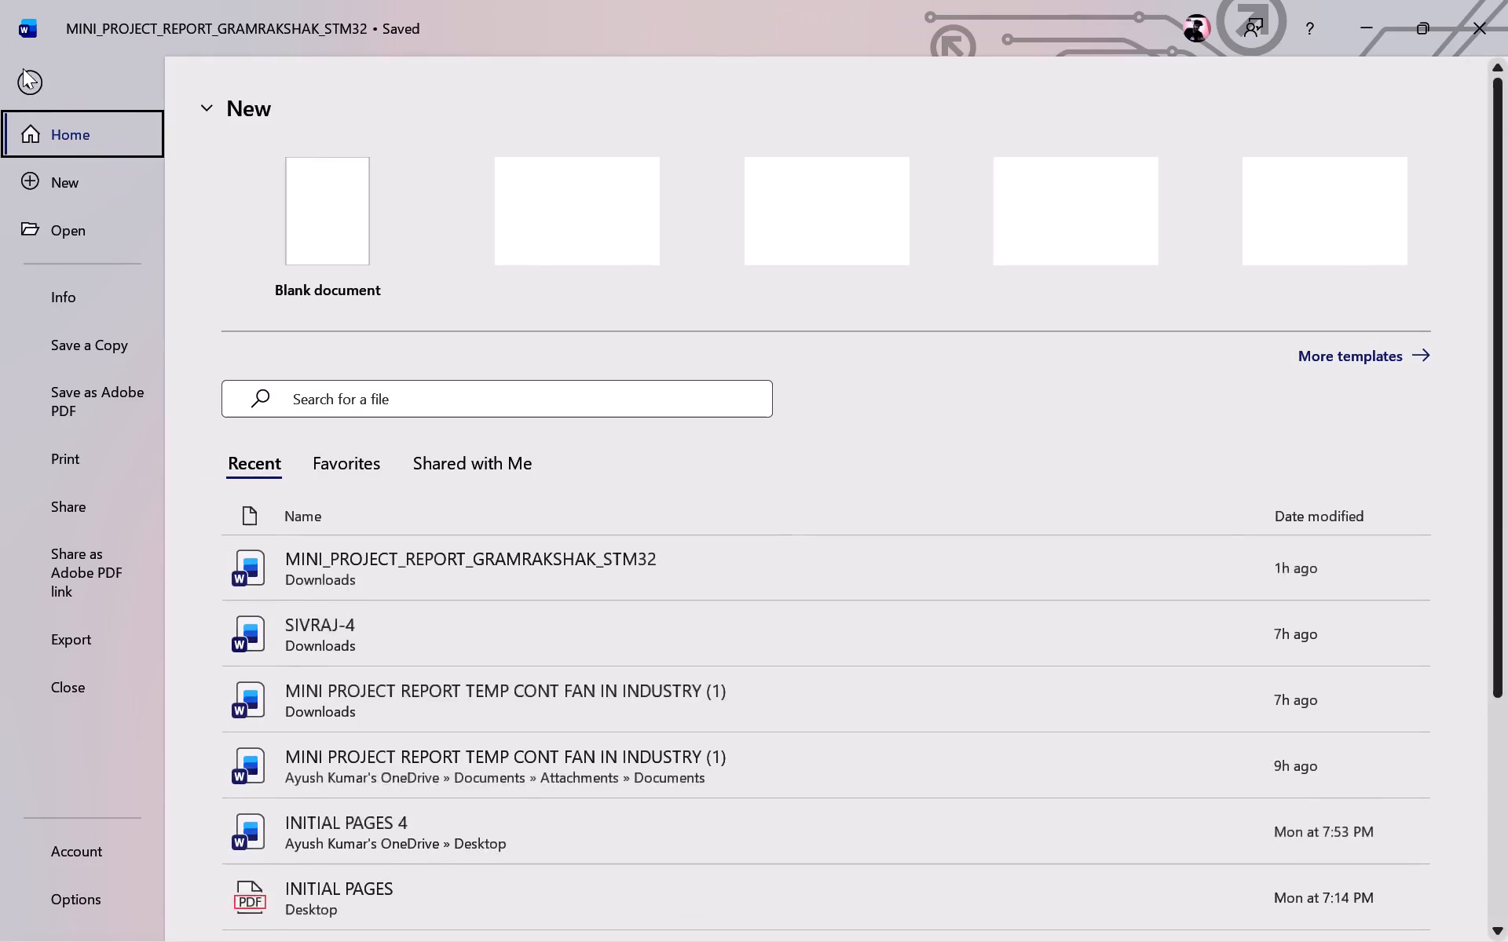
left_click(88, 346)
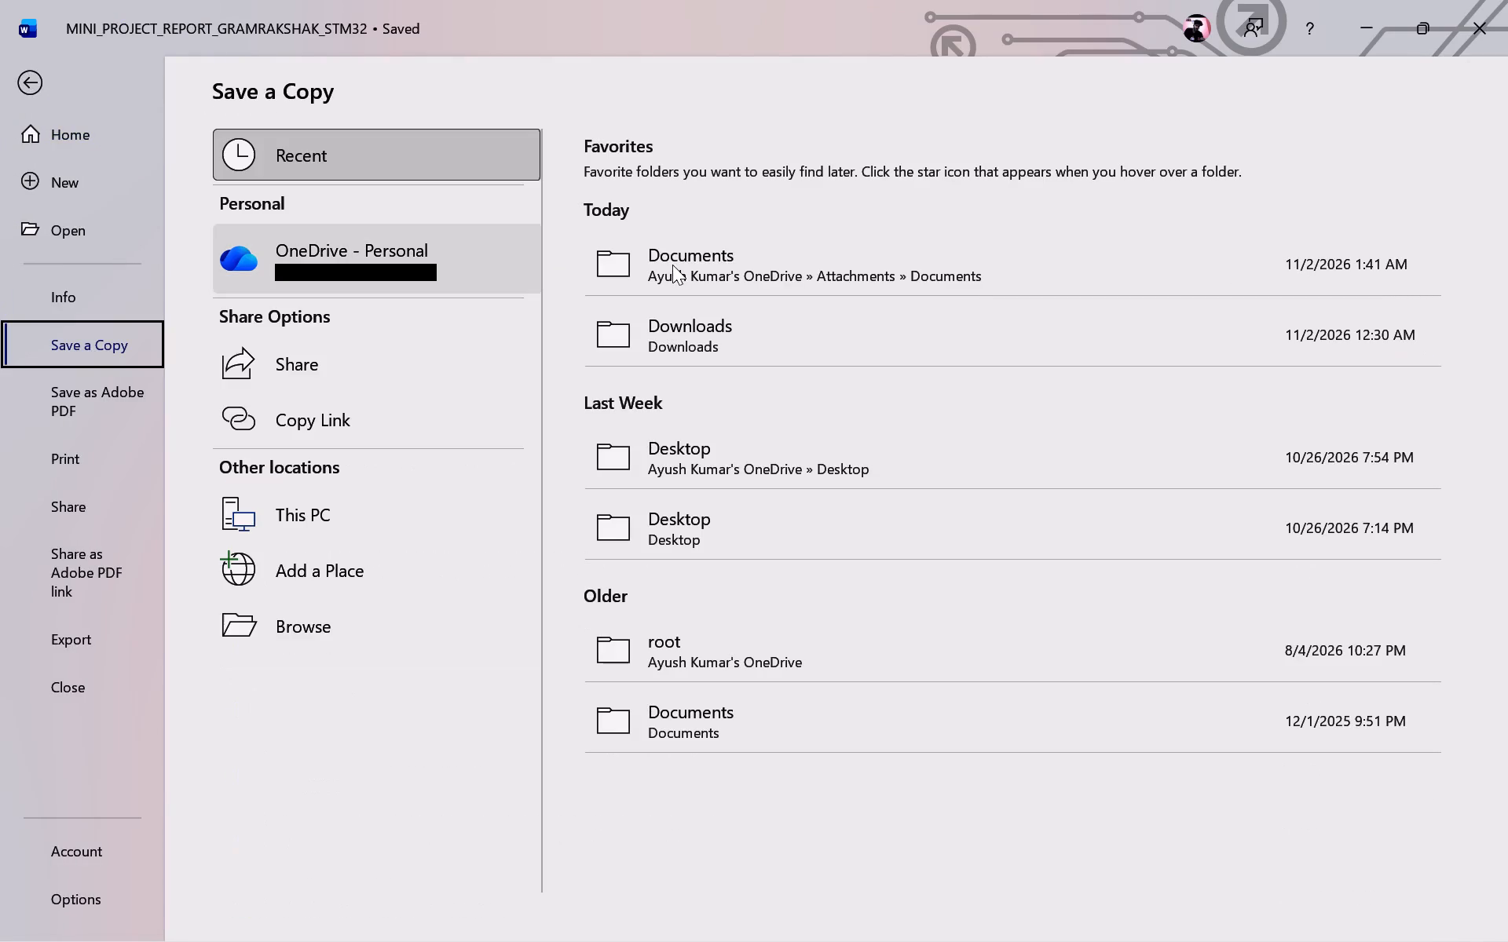
left_click(726, 327)
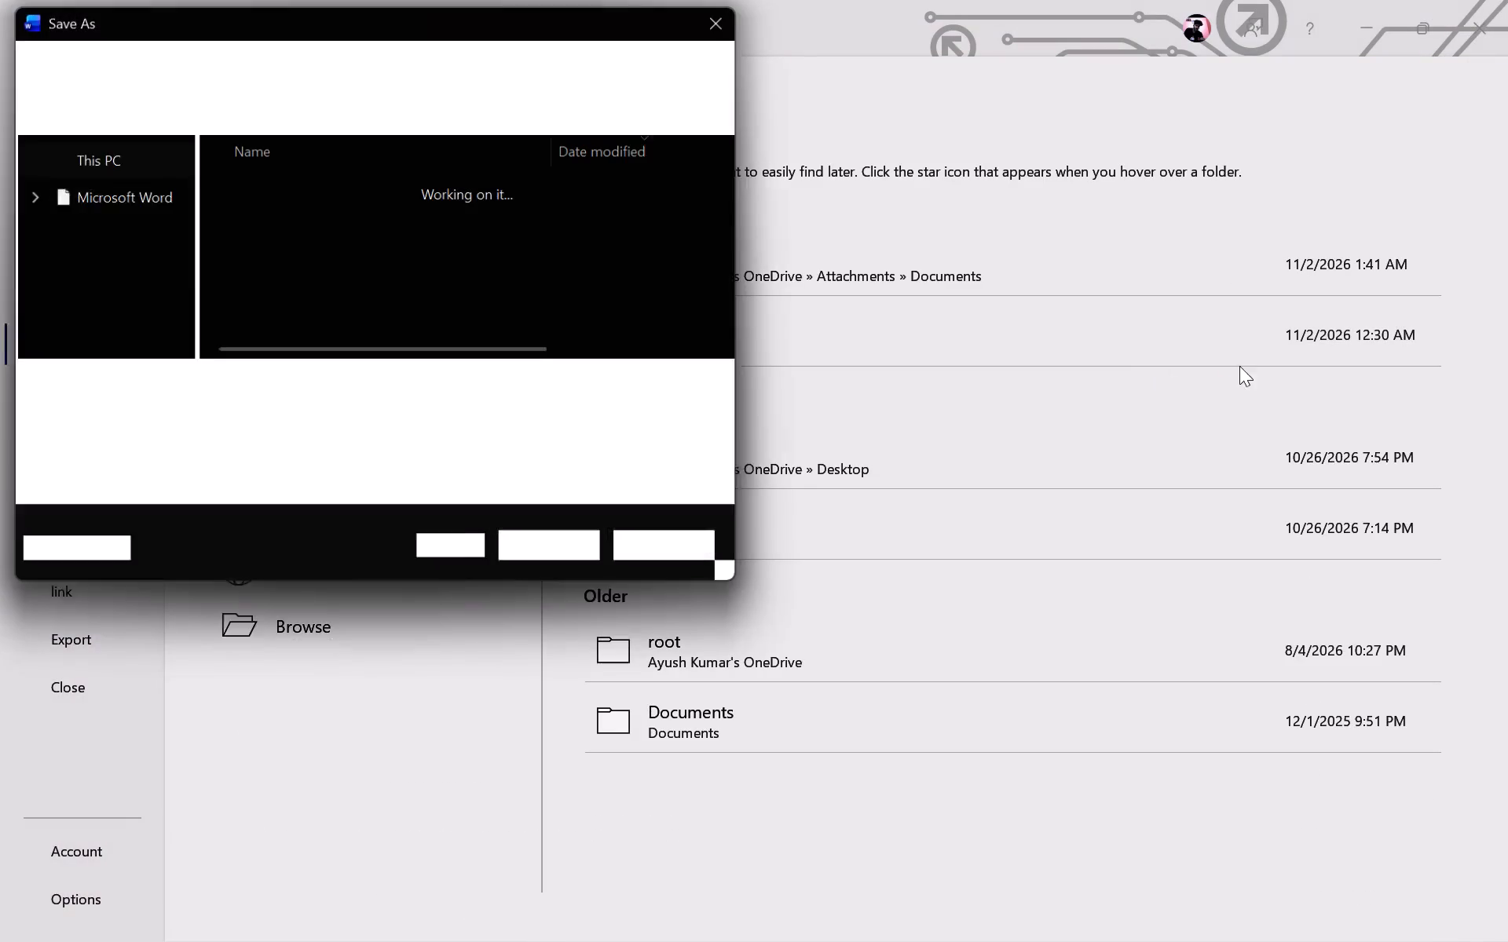
left_click(582, 548)
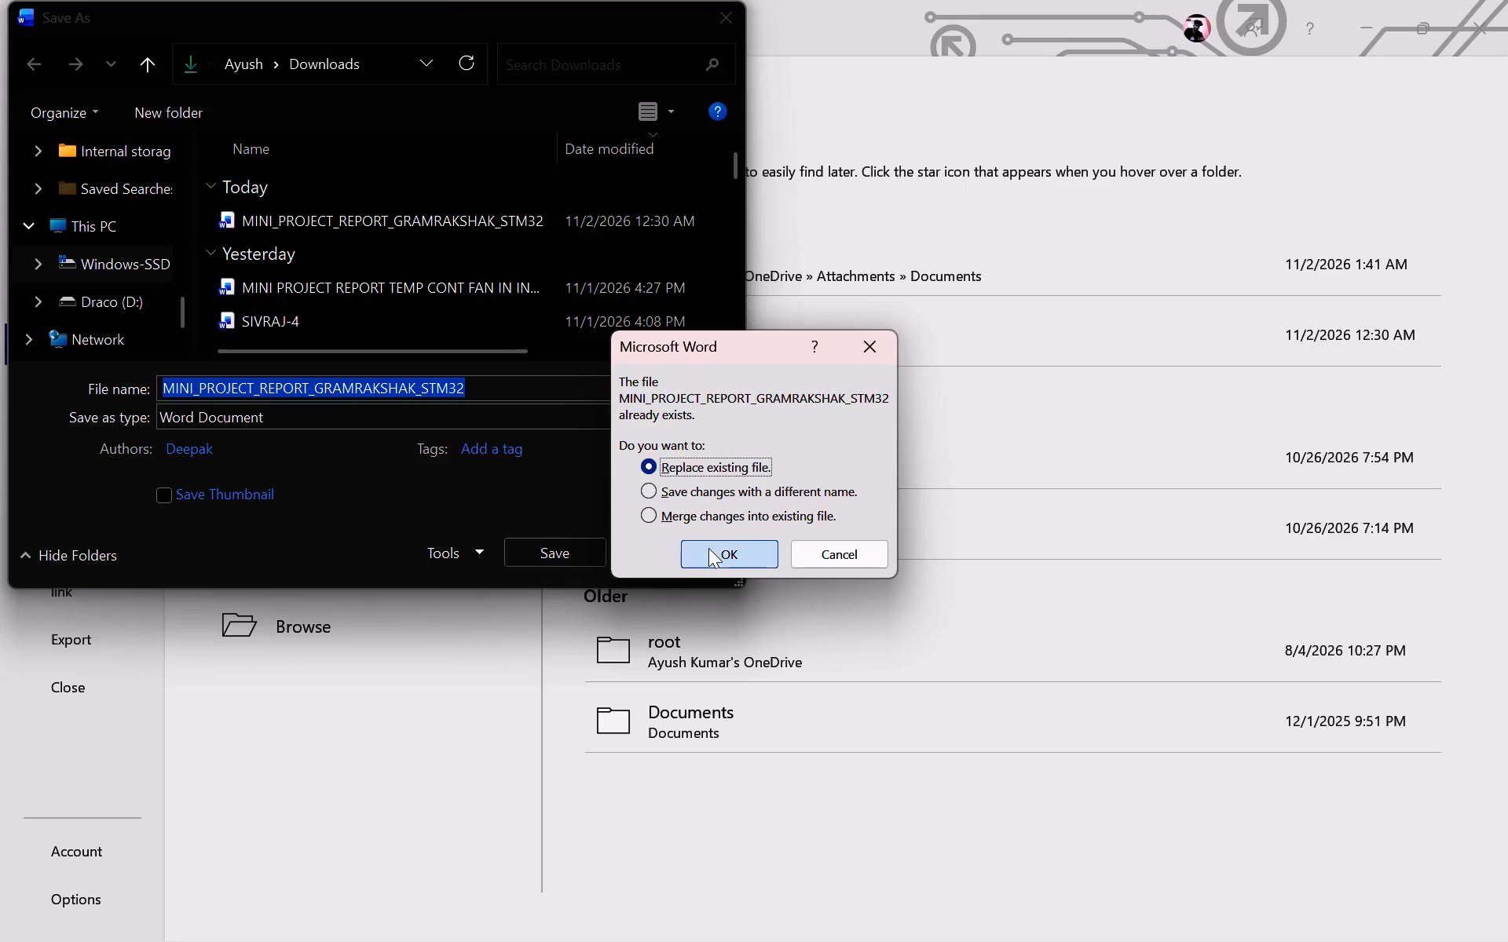
left_click(708, 548)
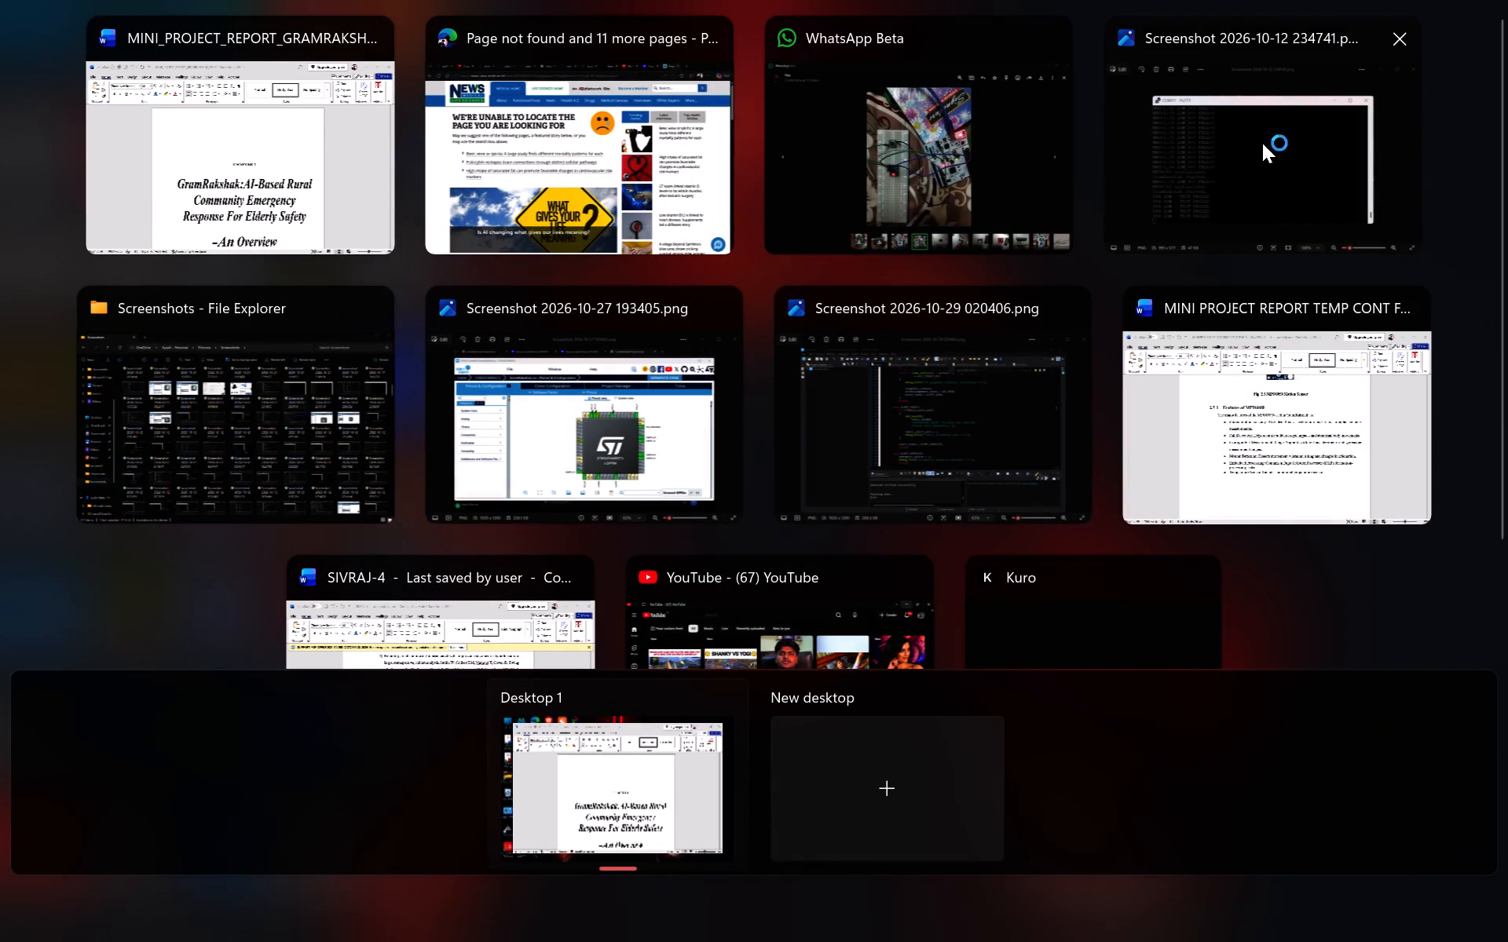
left_click(1259, 138)
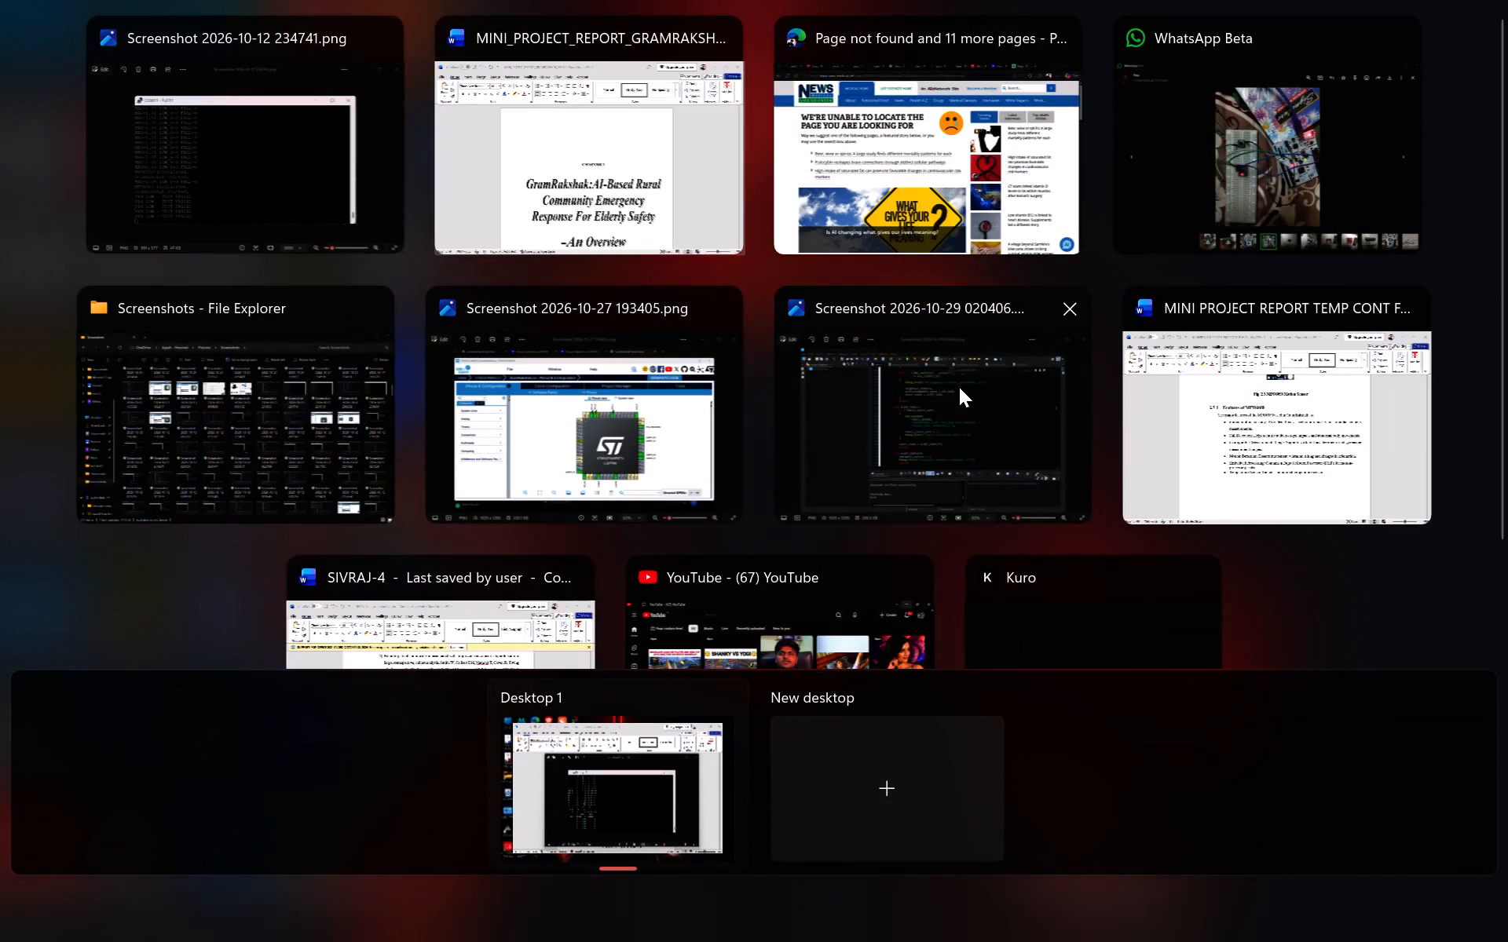
left_click(960, 387)
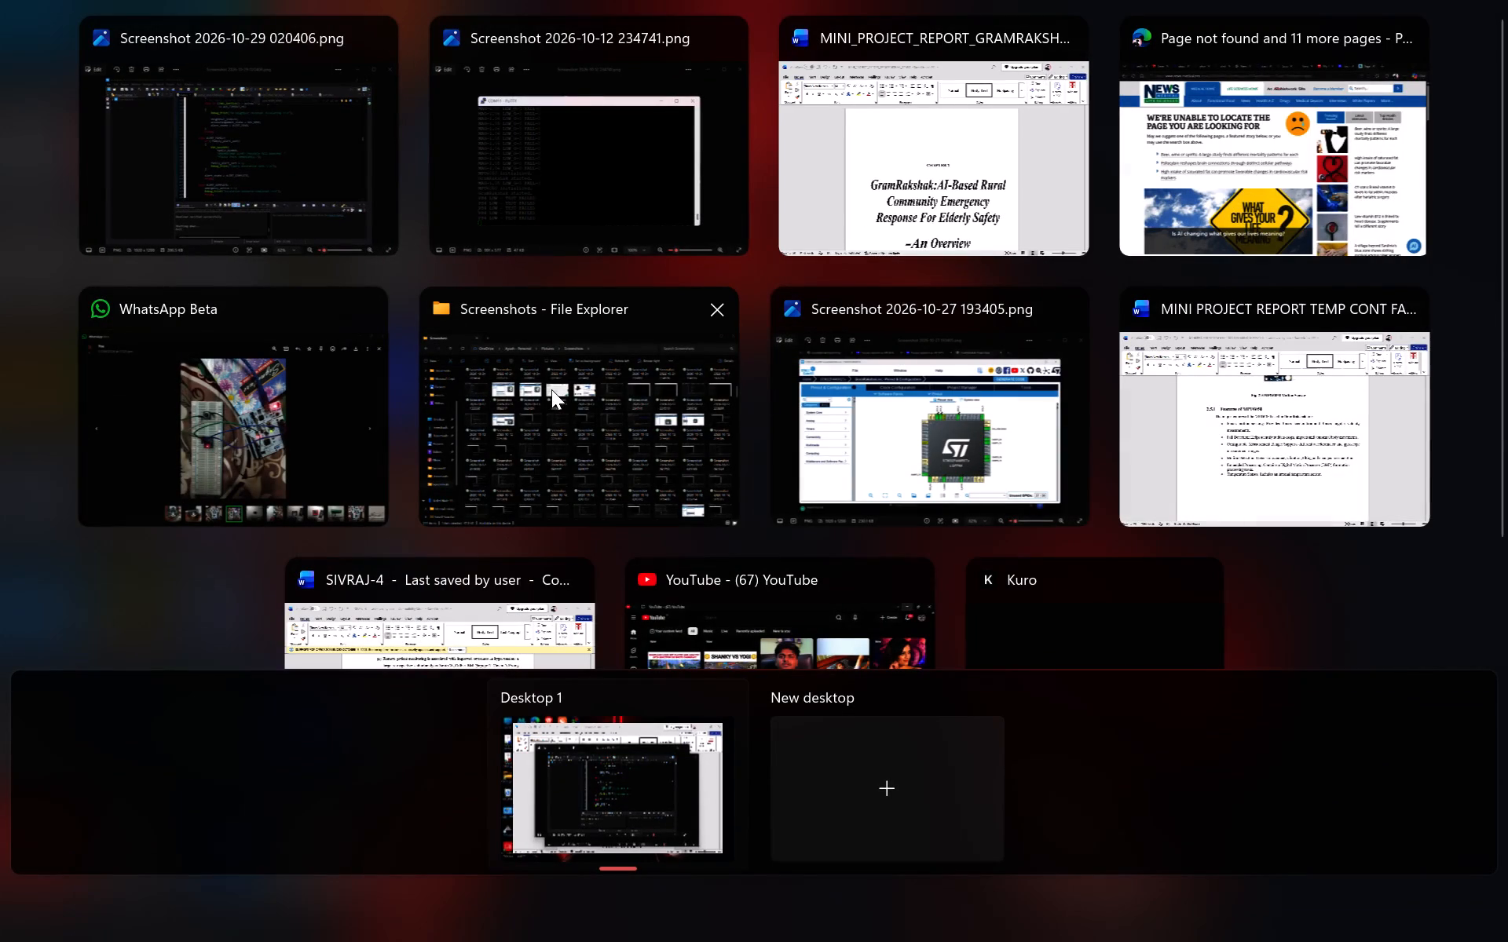
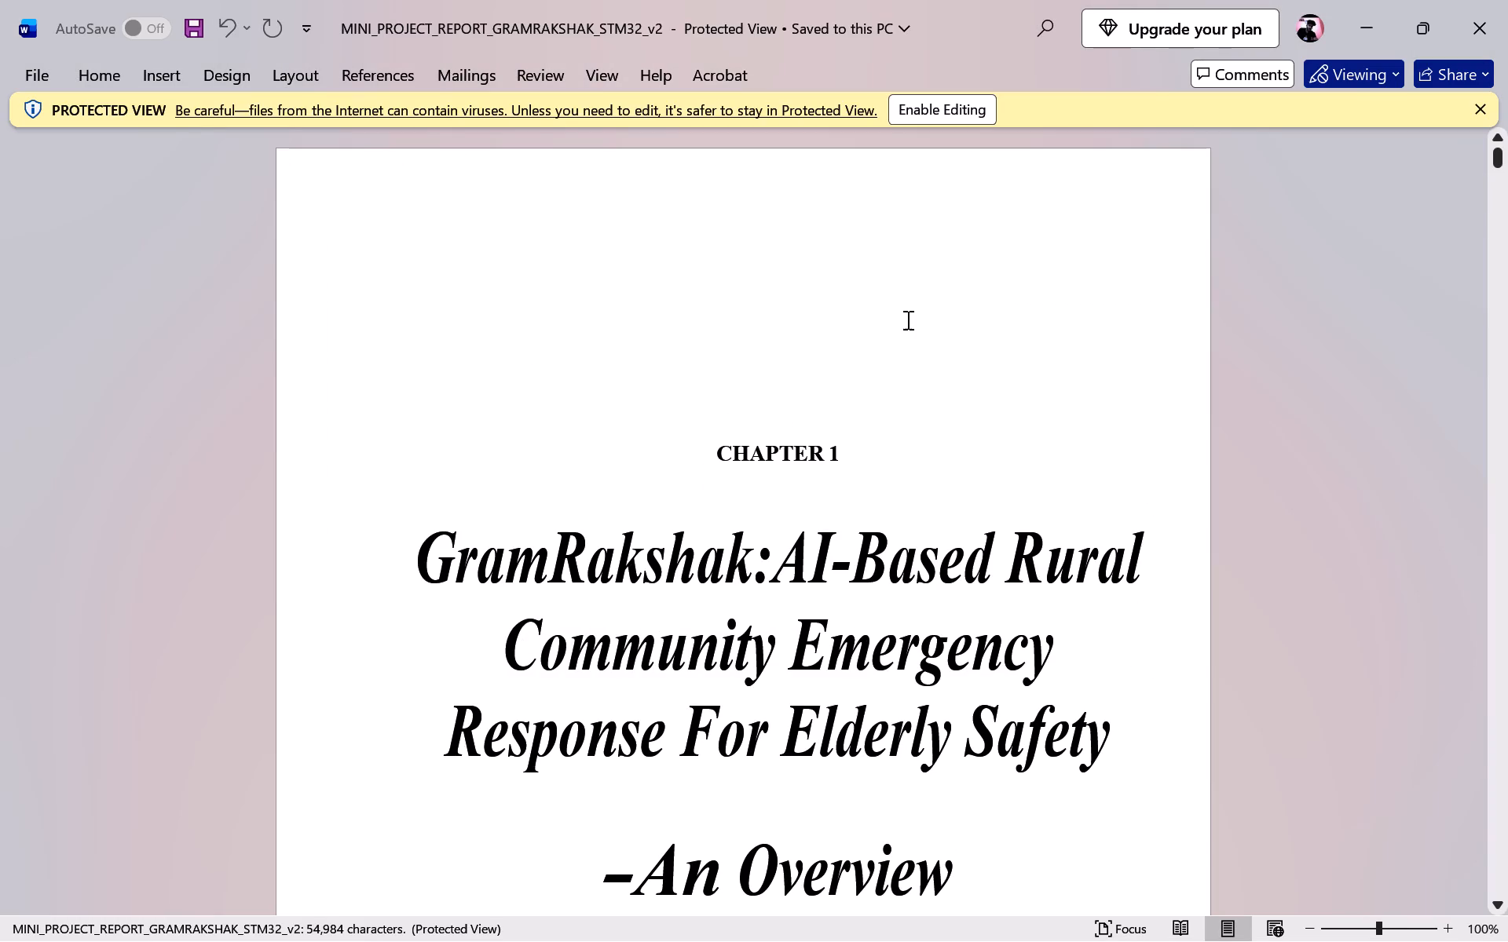
left_click(950, 110)
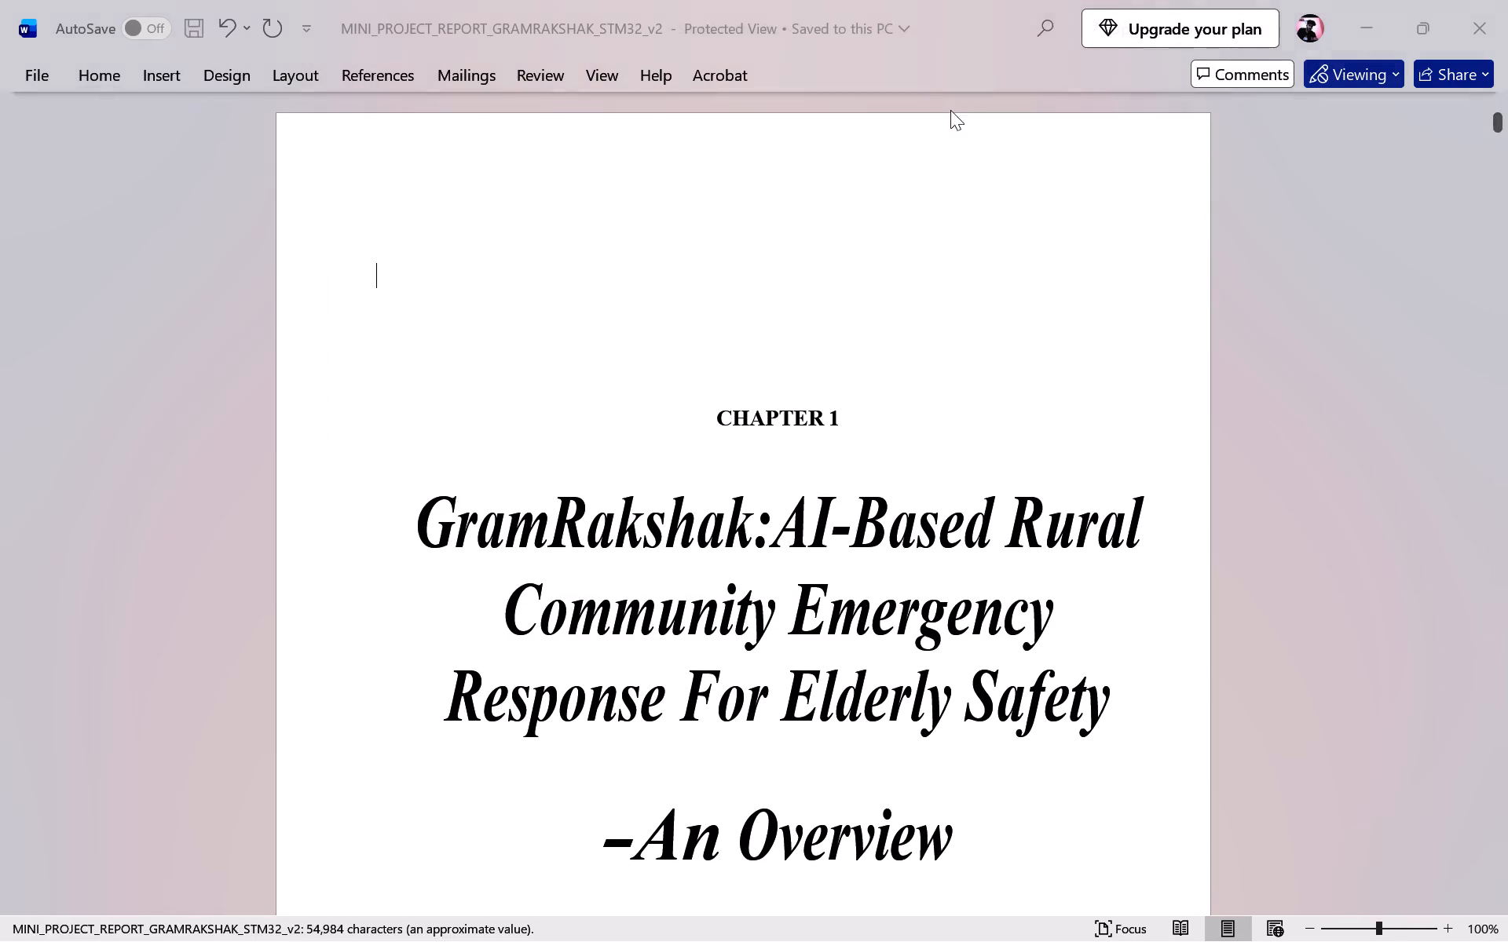
Check the downloaded report's pages from the Chapter 1 title through the Chapter 2 GPS section for blank pages and footer numbers.
scroll(767, 374, "down", 7)
scroll(767, 374, "right", 2)
scroll(767, 374, "down", 16)
scroll(767, 374, "up", 4)
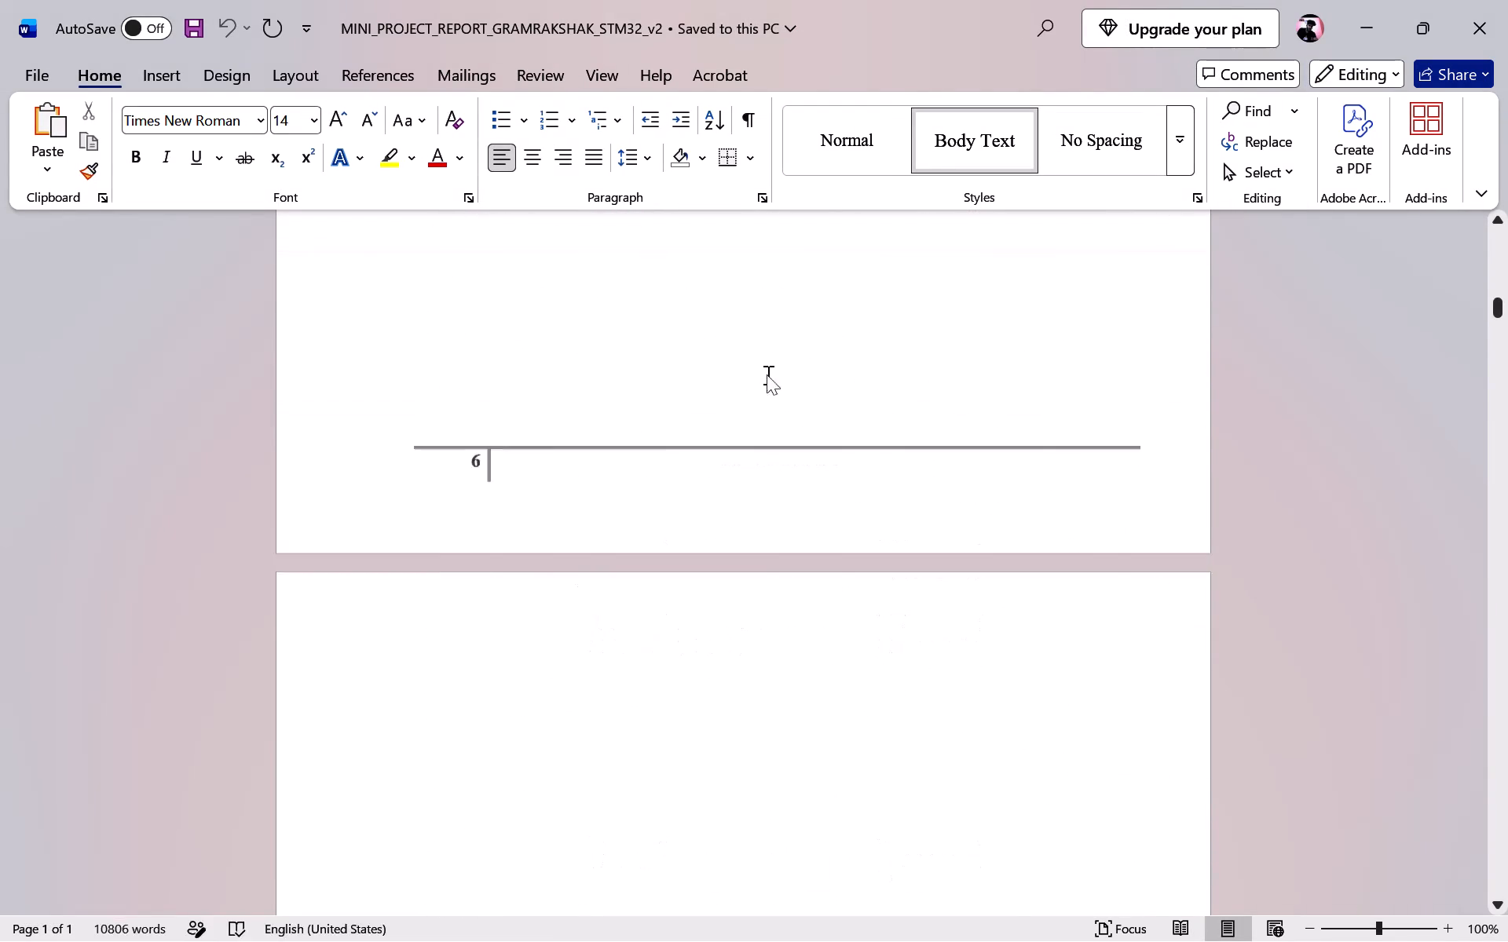
scroll(767, 374, "down", 12)
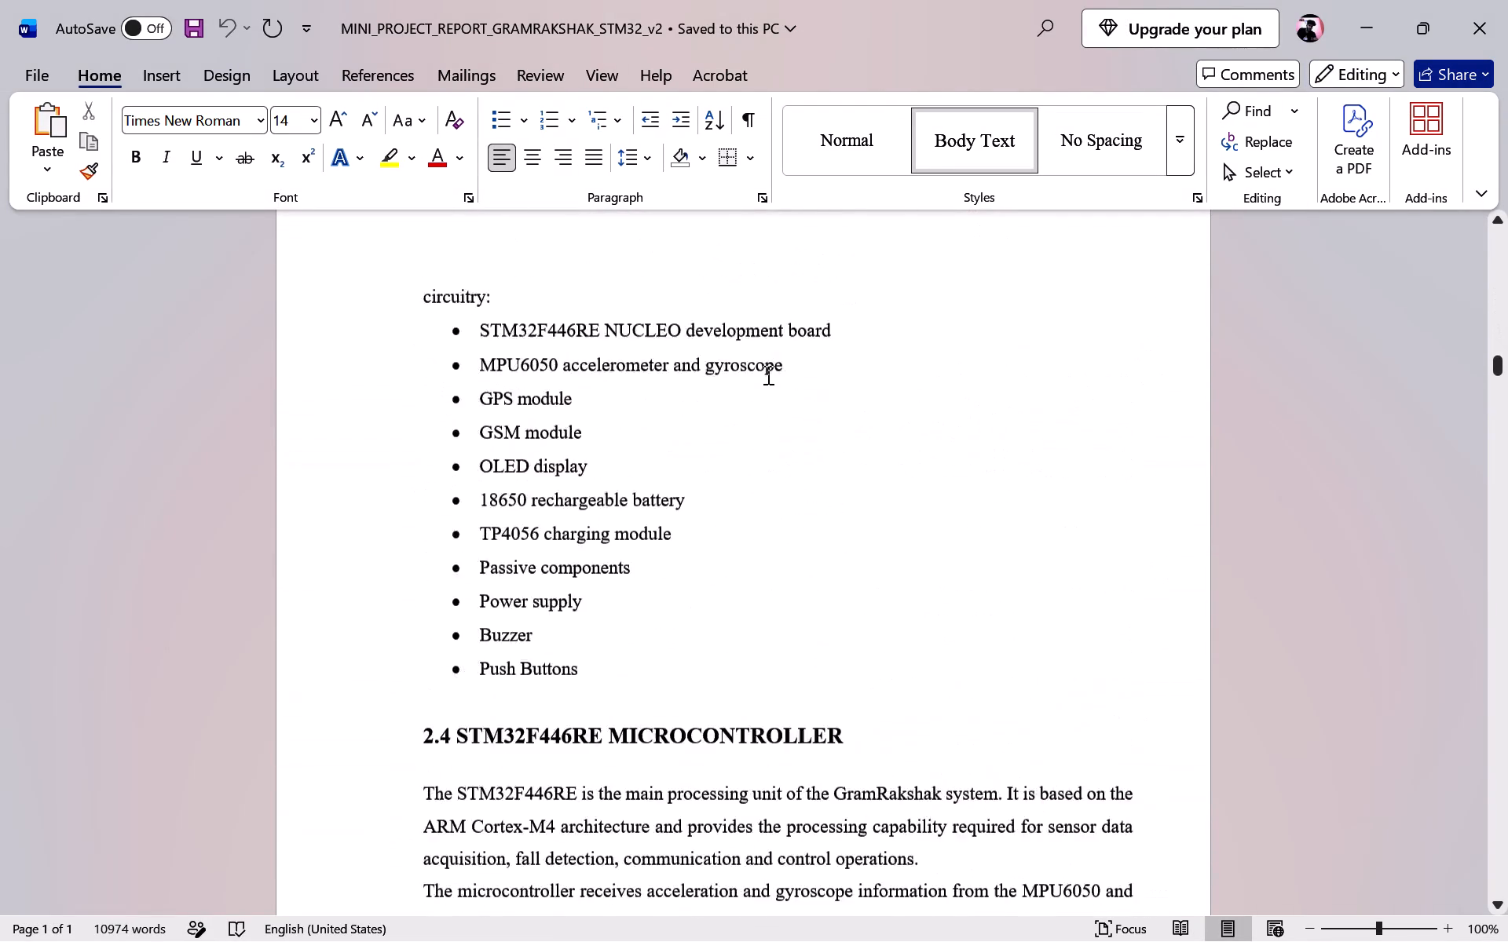
scroll(767, 374, "down", 13)
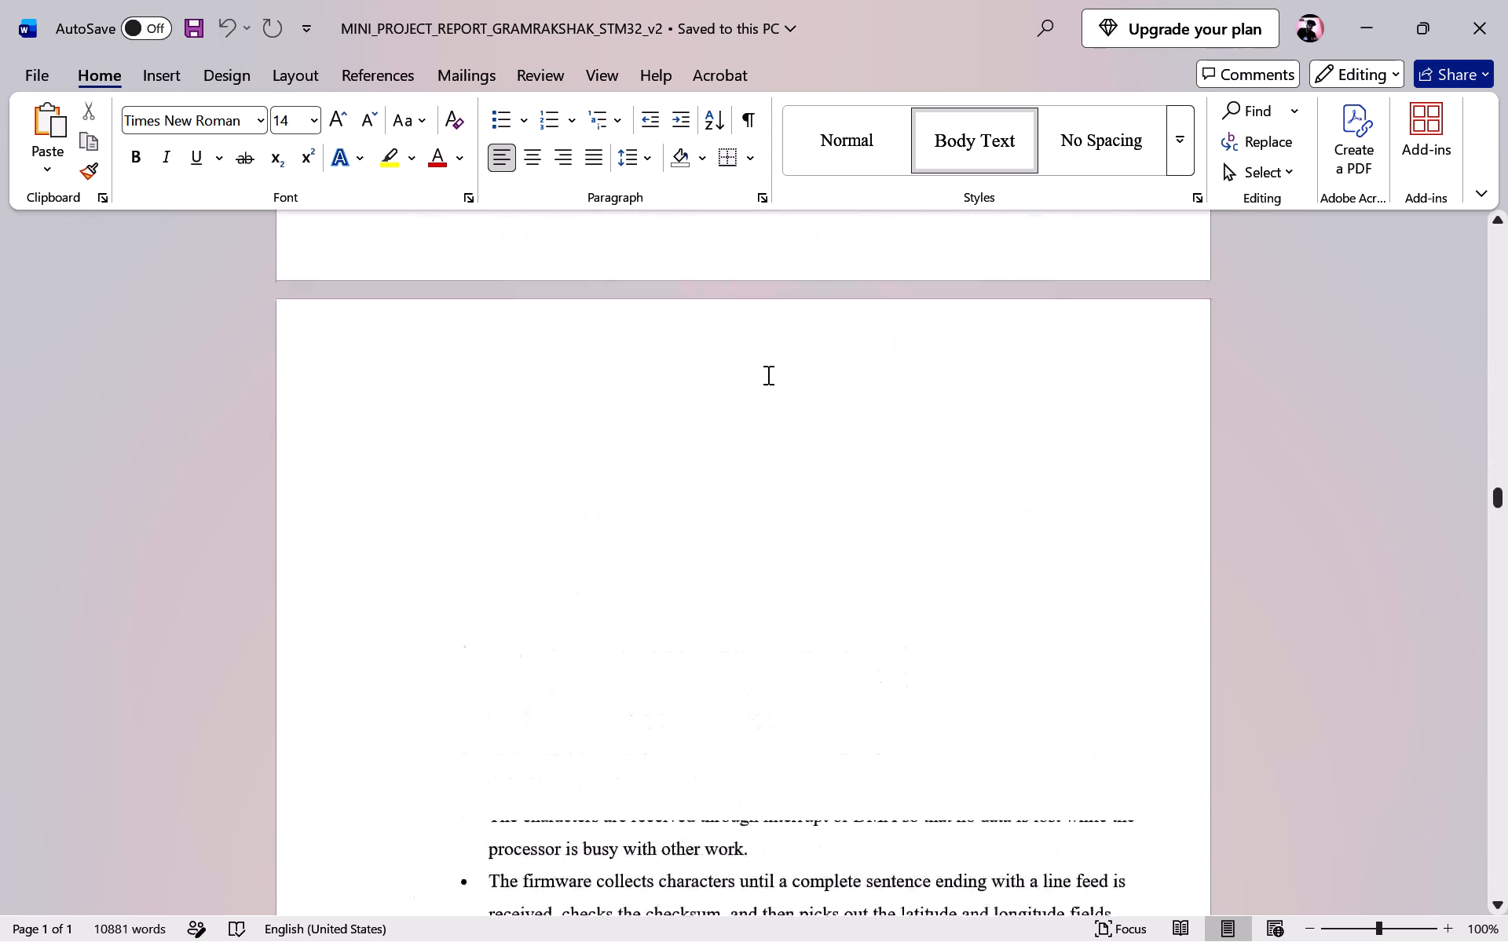
Recheck the Chapter 2 pages from the NEO-6M GPS section back to the STM32F446RE specifications for blank pages and footer numbers.
scroll(767, 374, "up", 7)
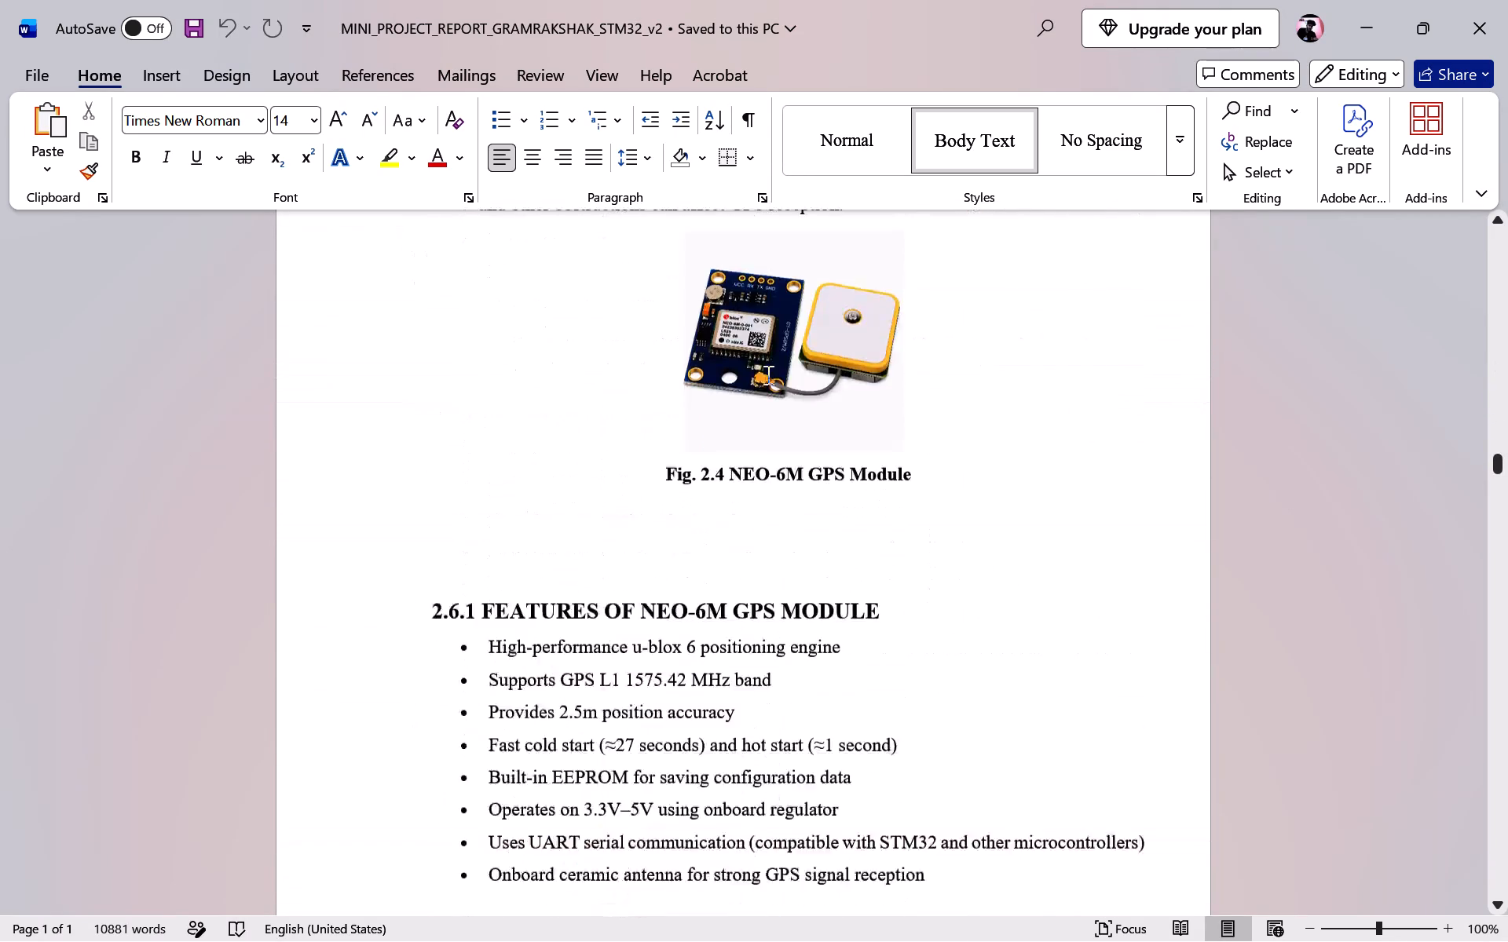
scroll(767, 374, "up", 4)
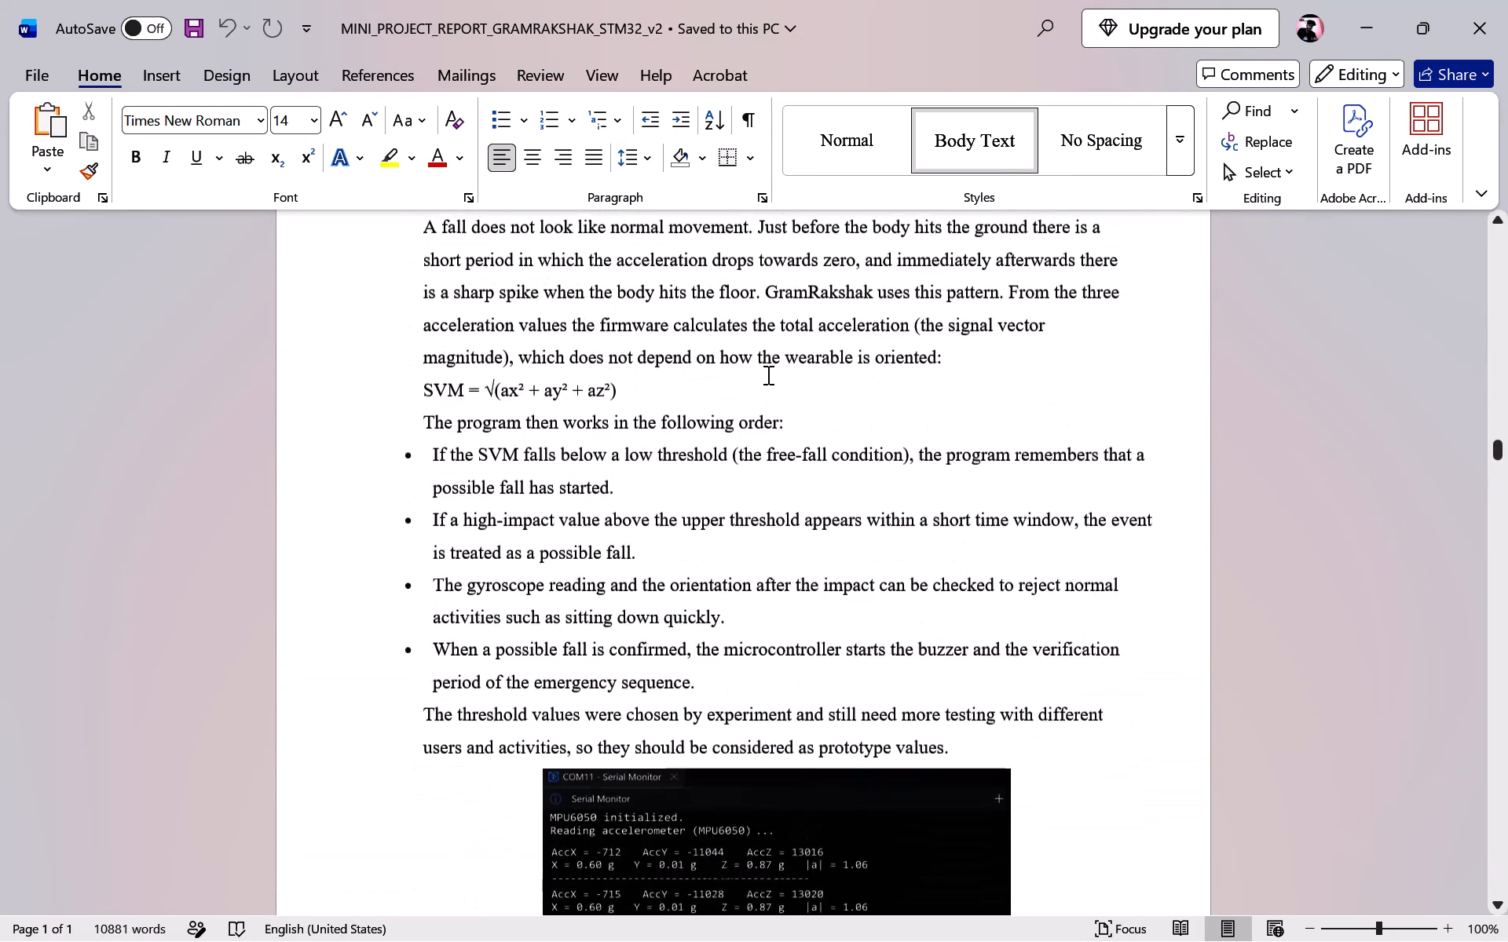
scroll(767, 374, "up", 4)
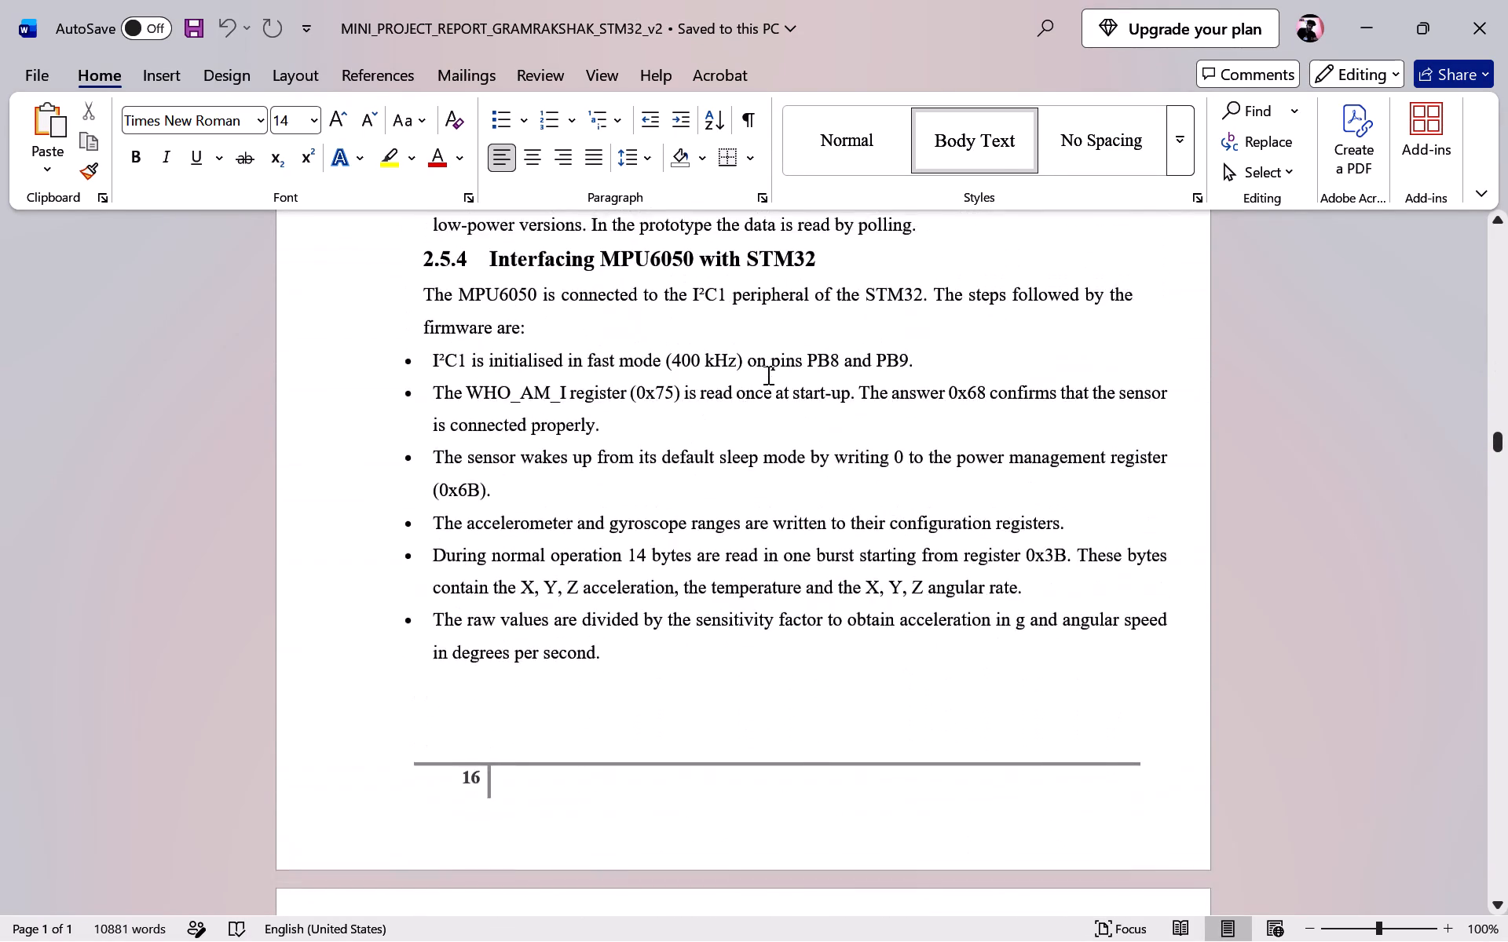
scroll(767, 374, "up", 7)
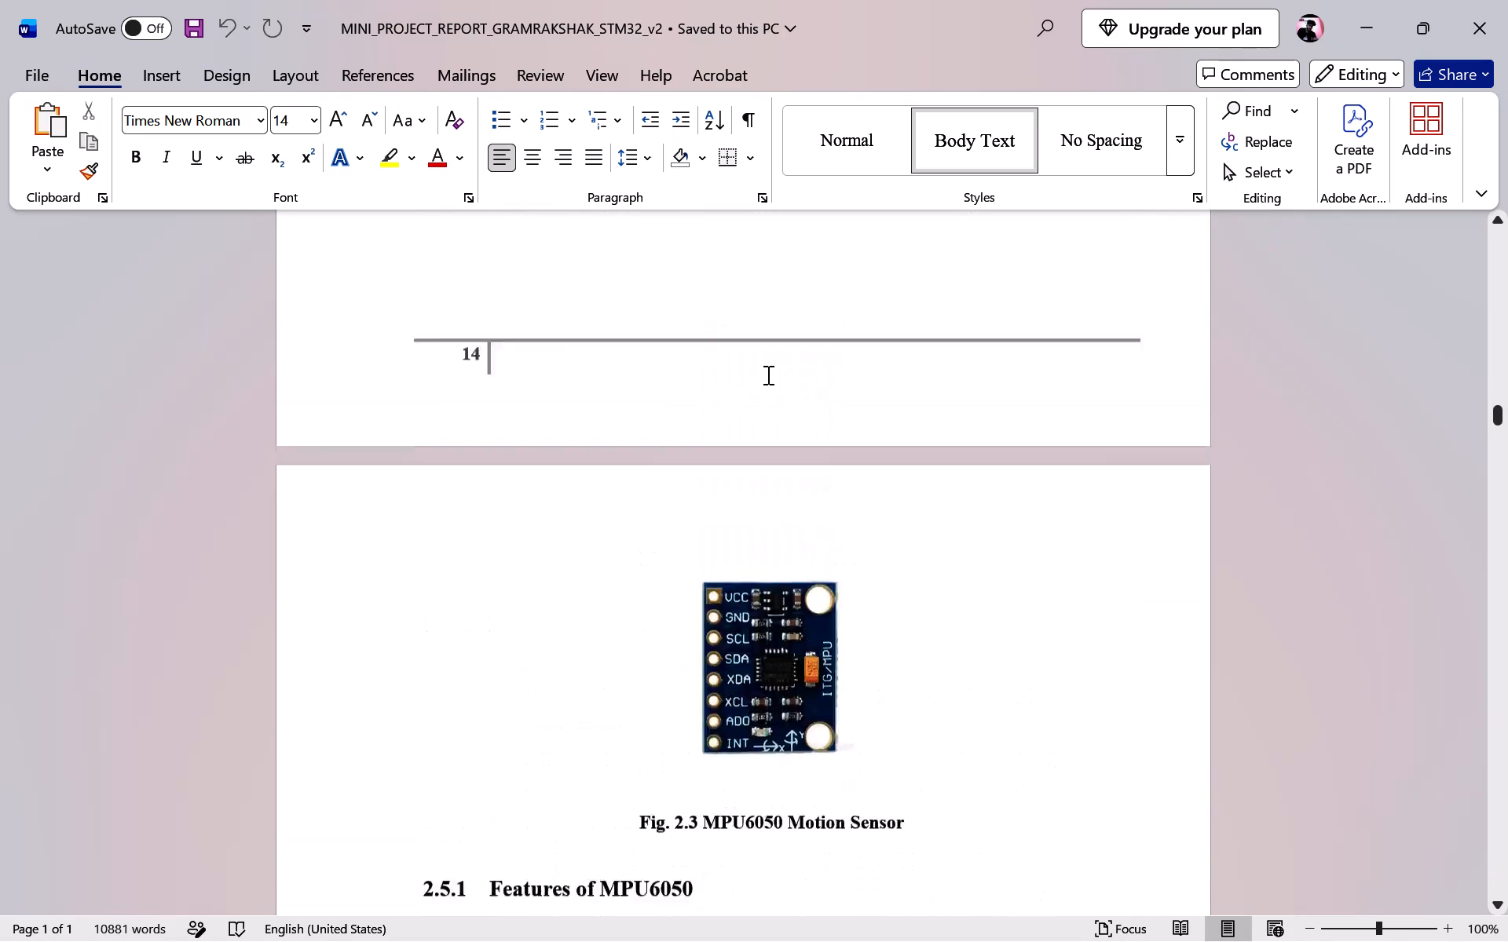
scroll(767, 374, "up", 4)
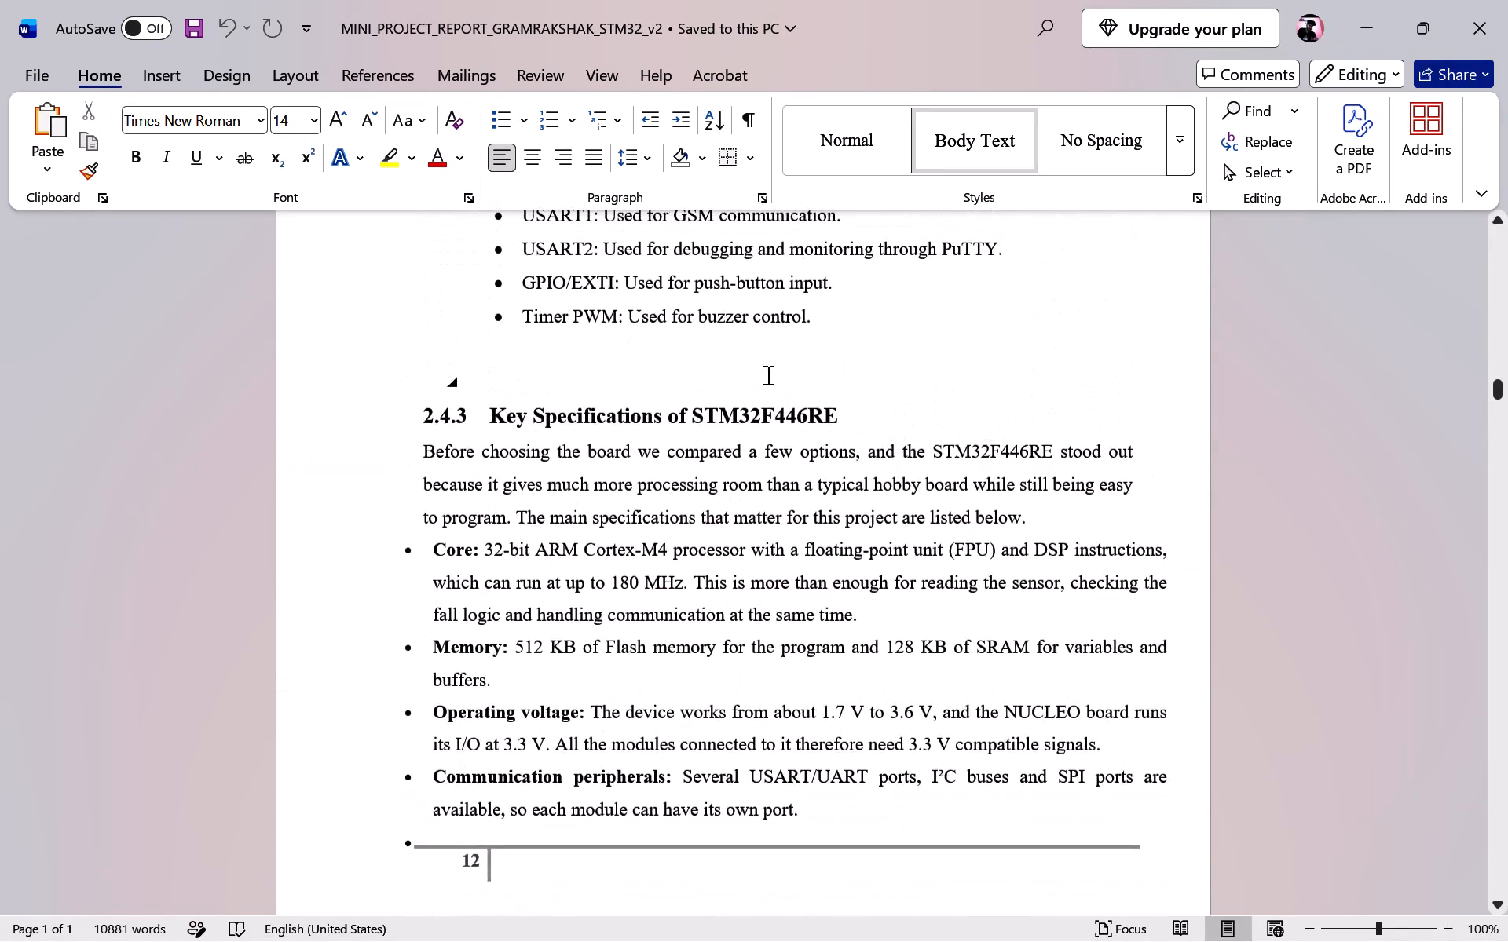
scroll(767, 374, "up", 3)
Check the pages from the MPU6050 section through the rest of Chapter 2 to the Chapter 3 title page for blank pages and numbering.
scroll(767, 374, "down", 8)
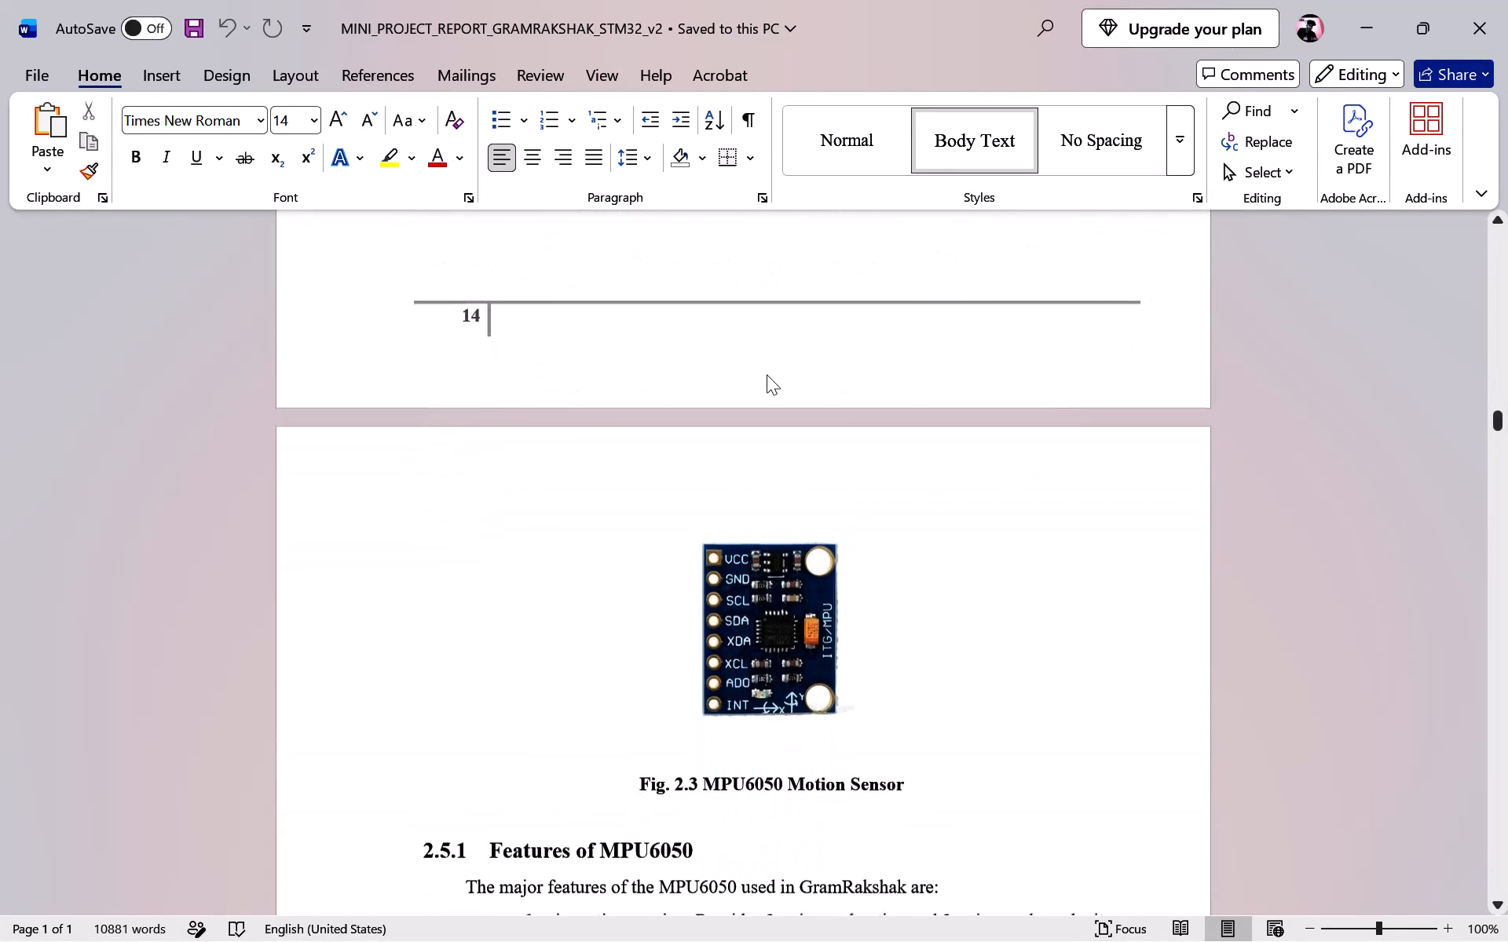
scroll(767, 374, "down", 10)
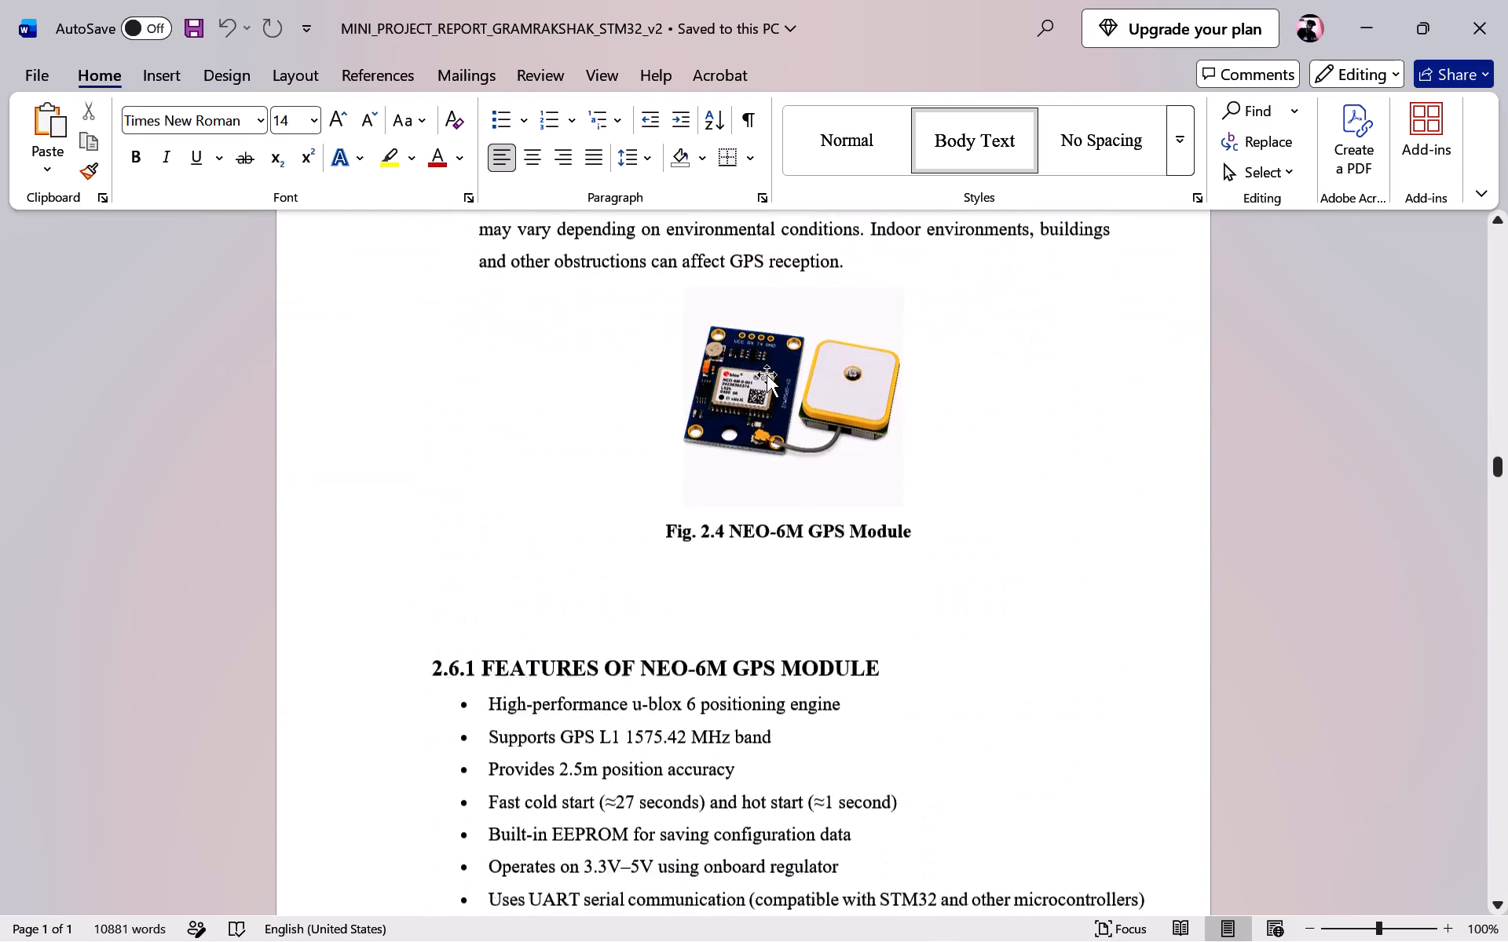
scroll(767, 374, "down", 7)
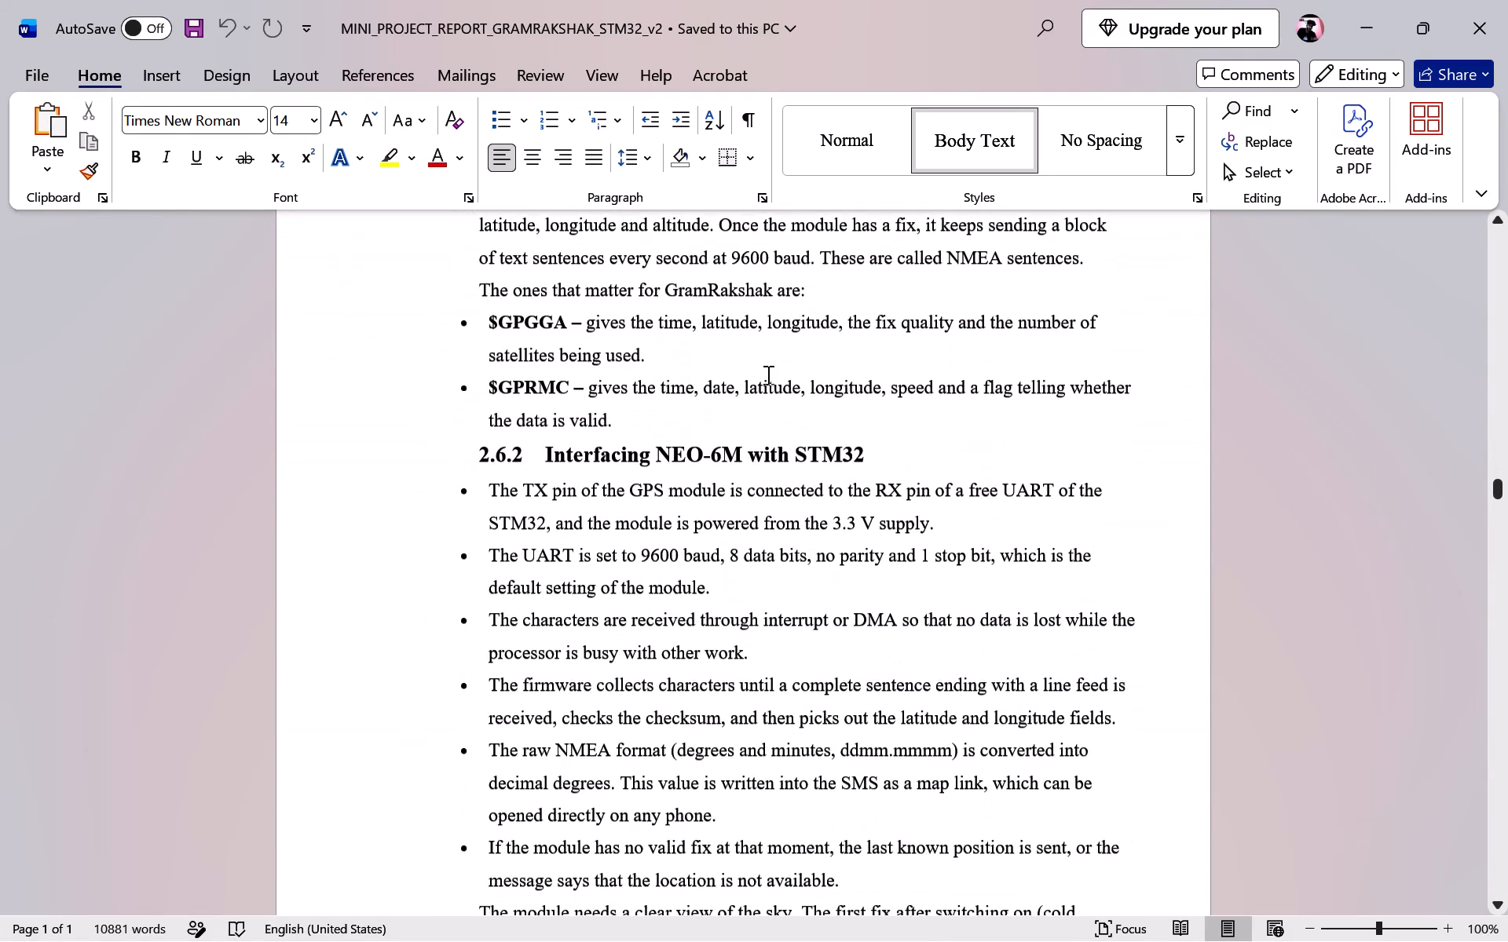
scroll(767, 374, "down", 8)
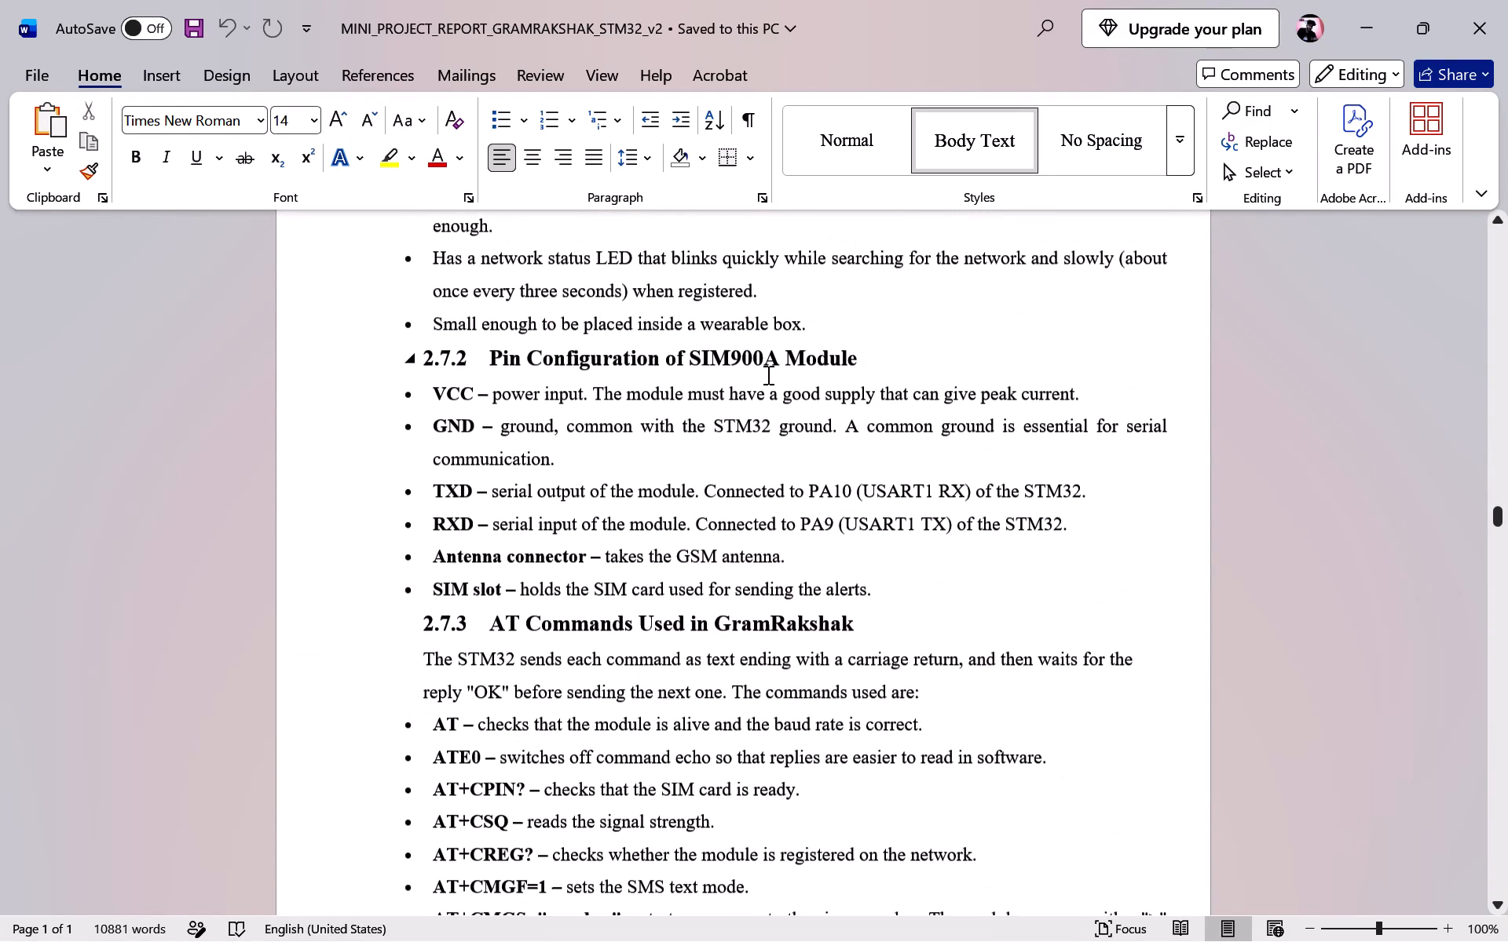
scroll(767, 374, "down", 9)
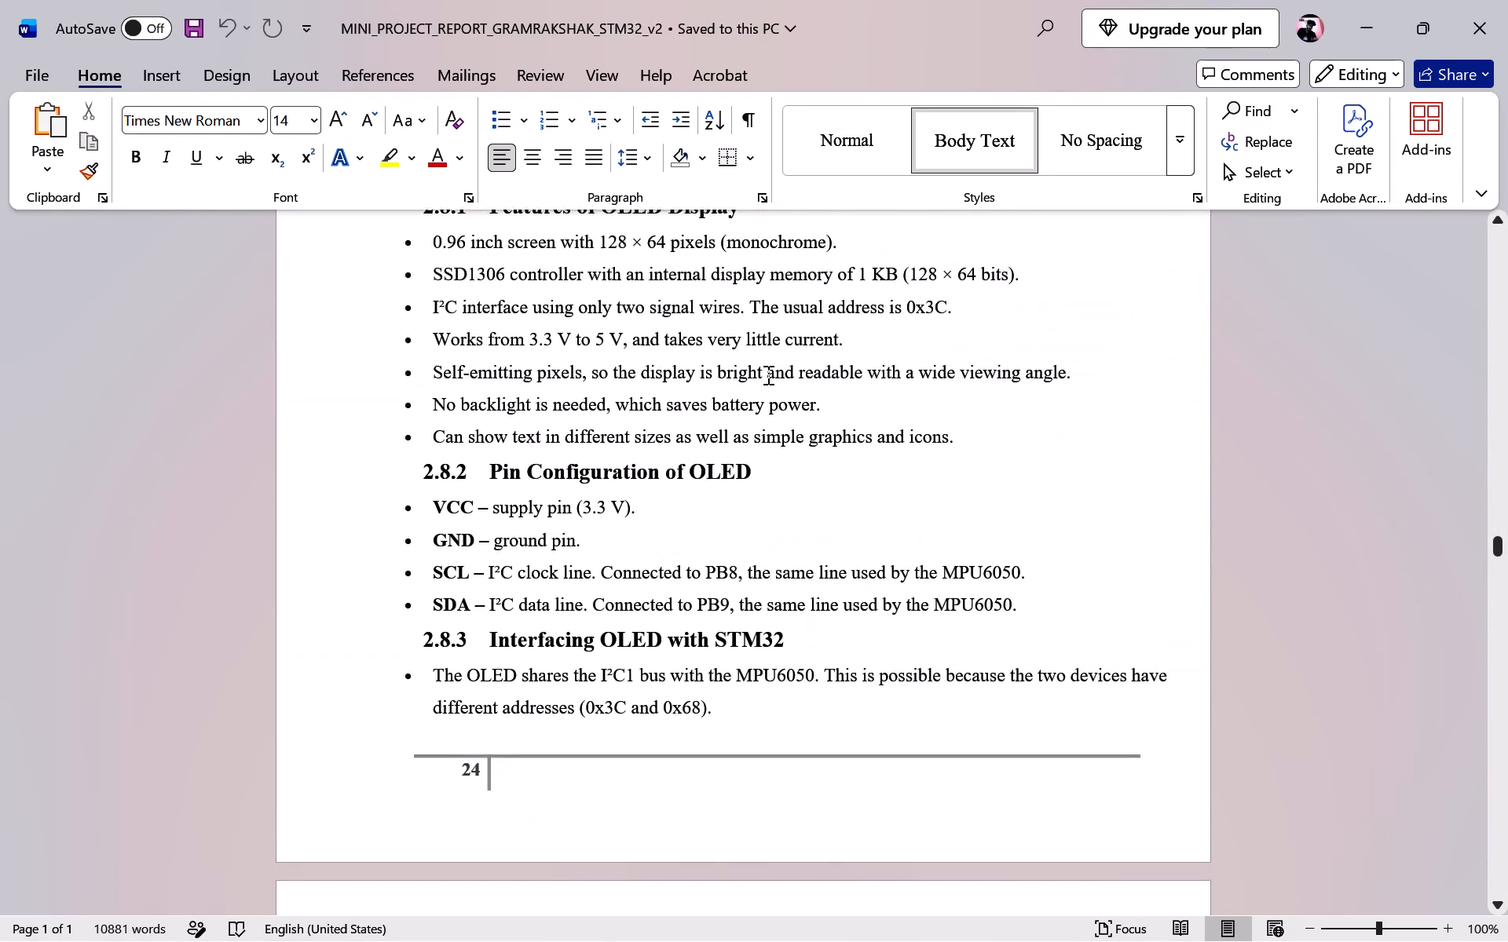
scroll(767, 374, "up", 1)
scroll(767, 374, "down", 6)
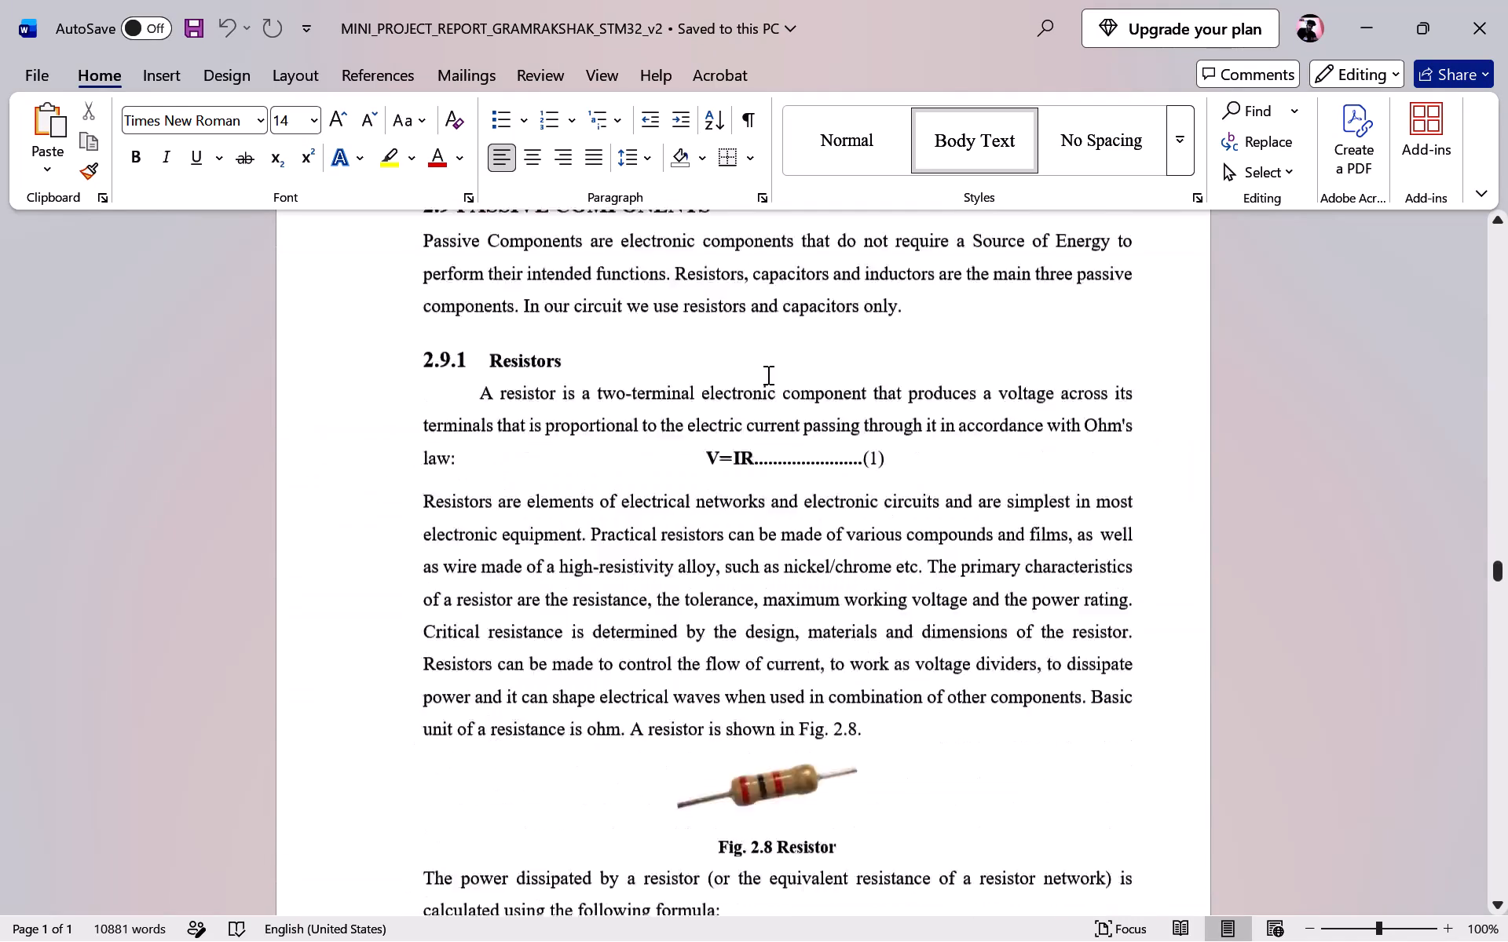
scroll(767, 374, "down", 8)
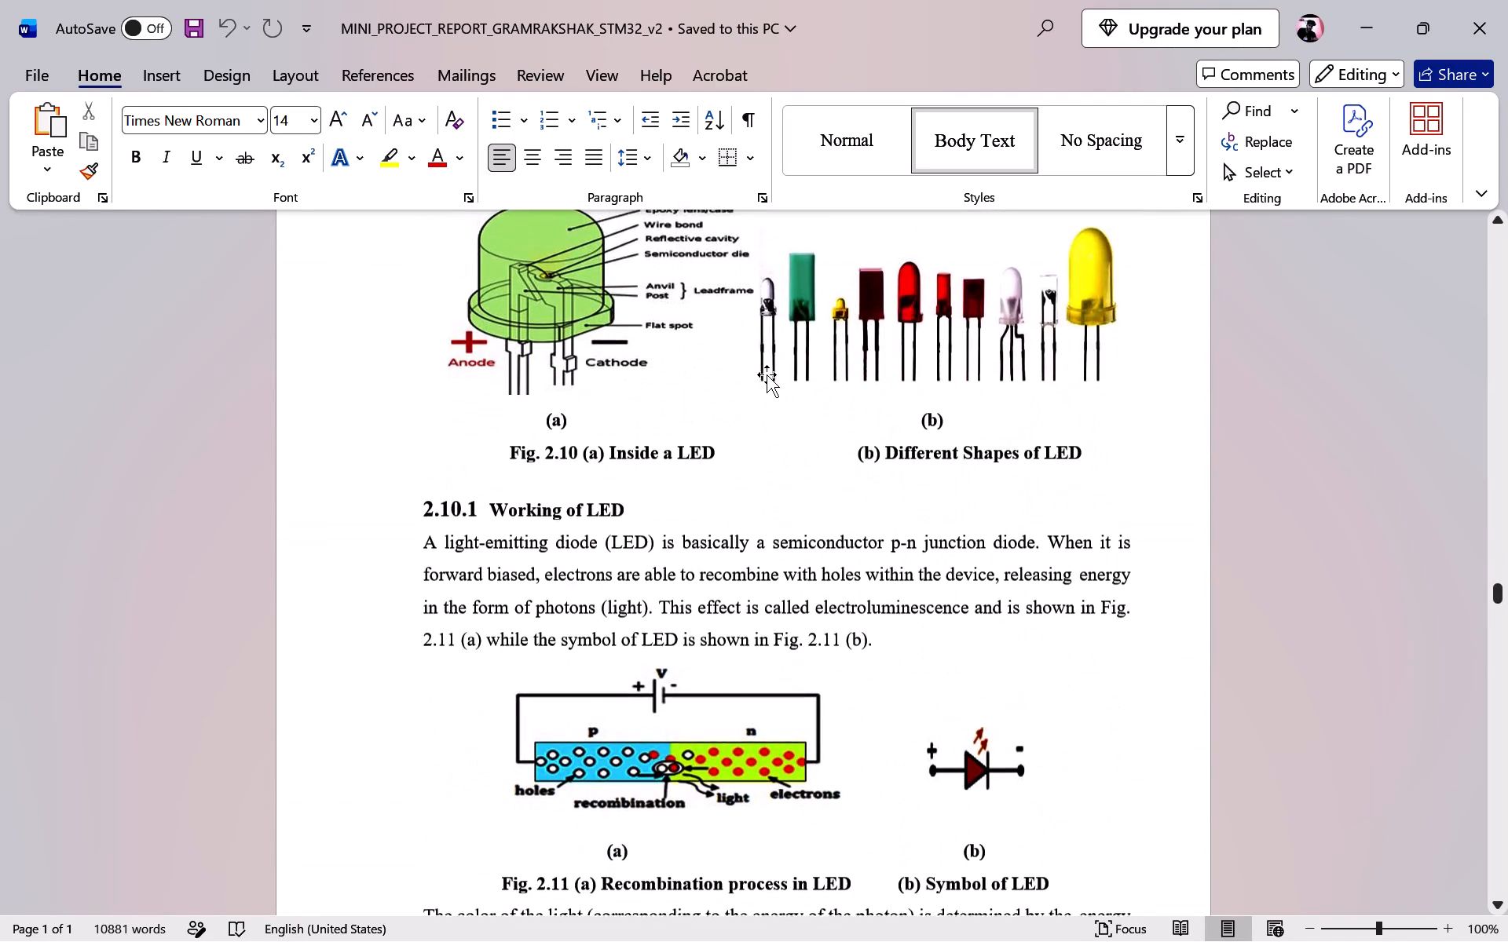
scroll(767, 374, "down", 5)
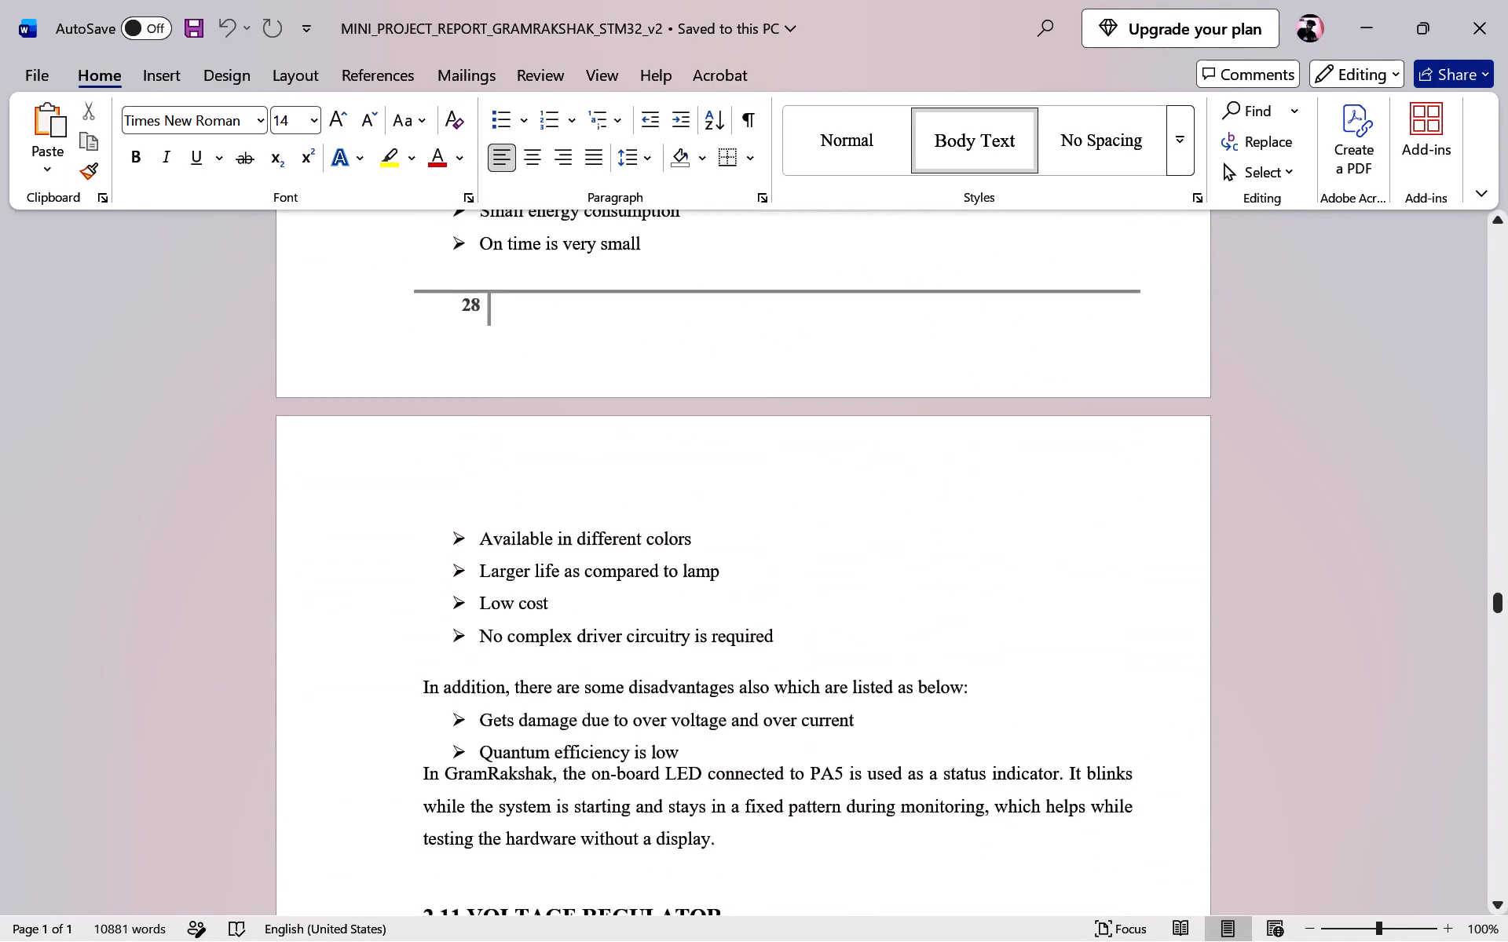
scroll(767, 374, "down", 6)
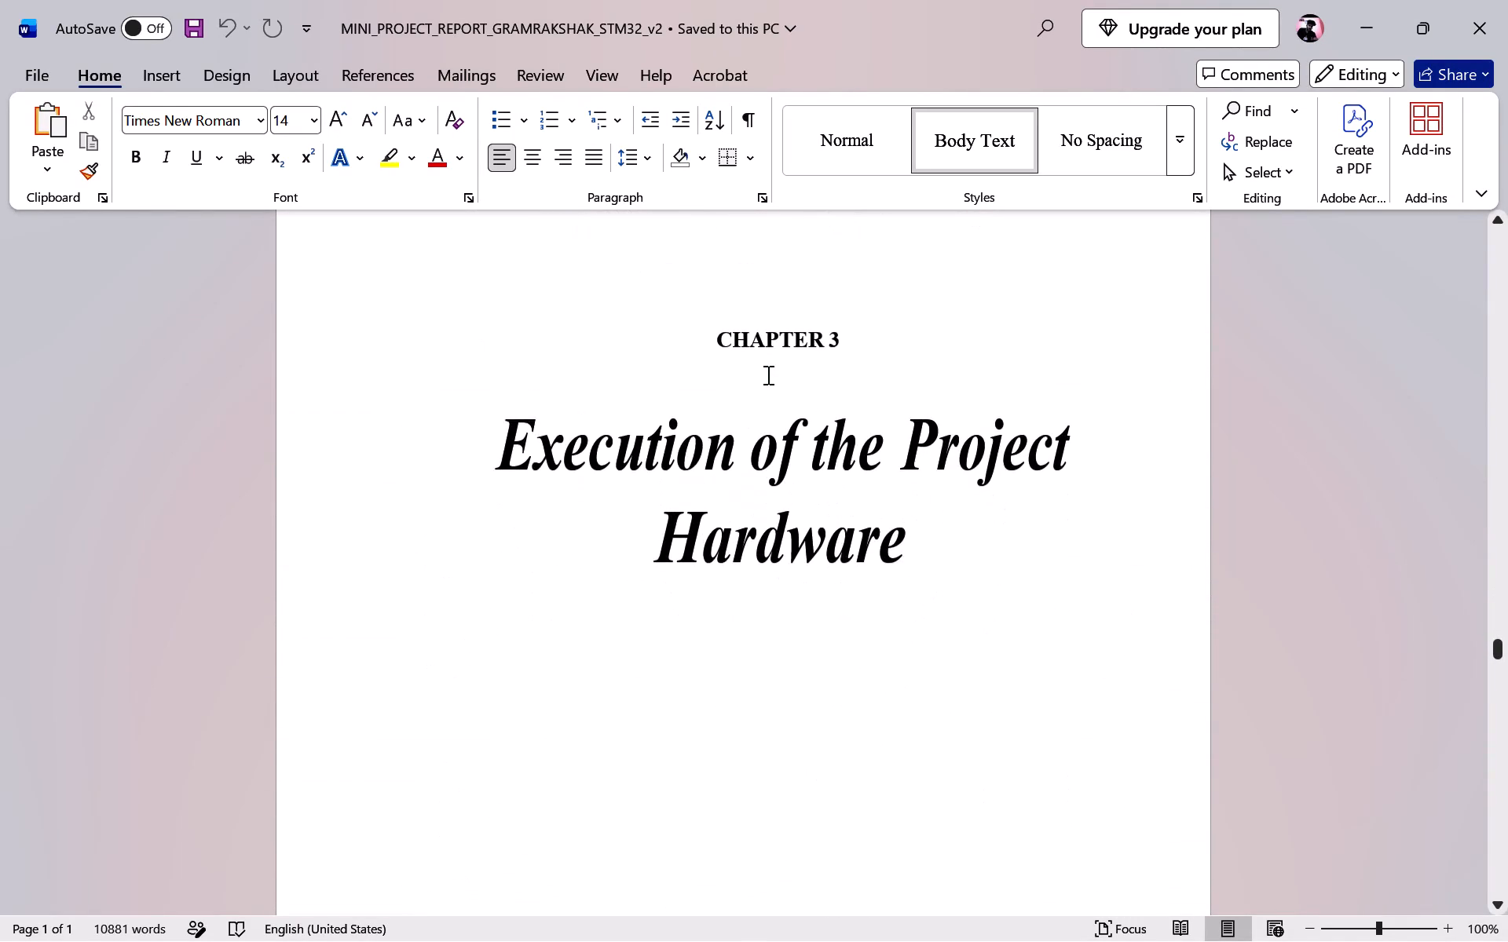
Check the pages from Chapter 3 through the end of the References for blank pages and continuous footer numbers.
scroll(767, 374, "down", 7)
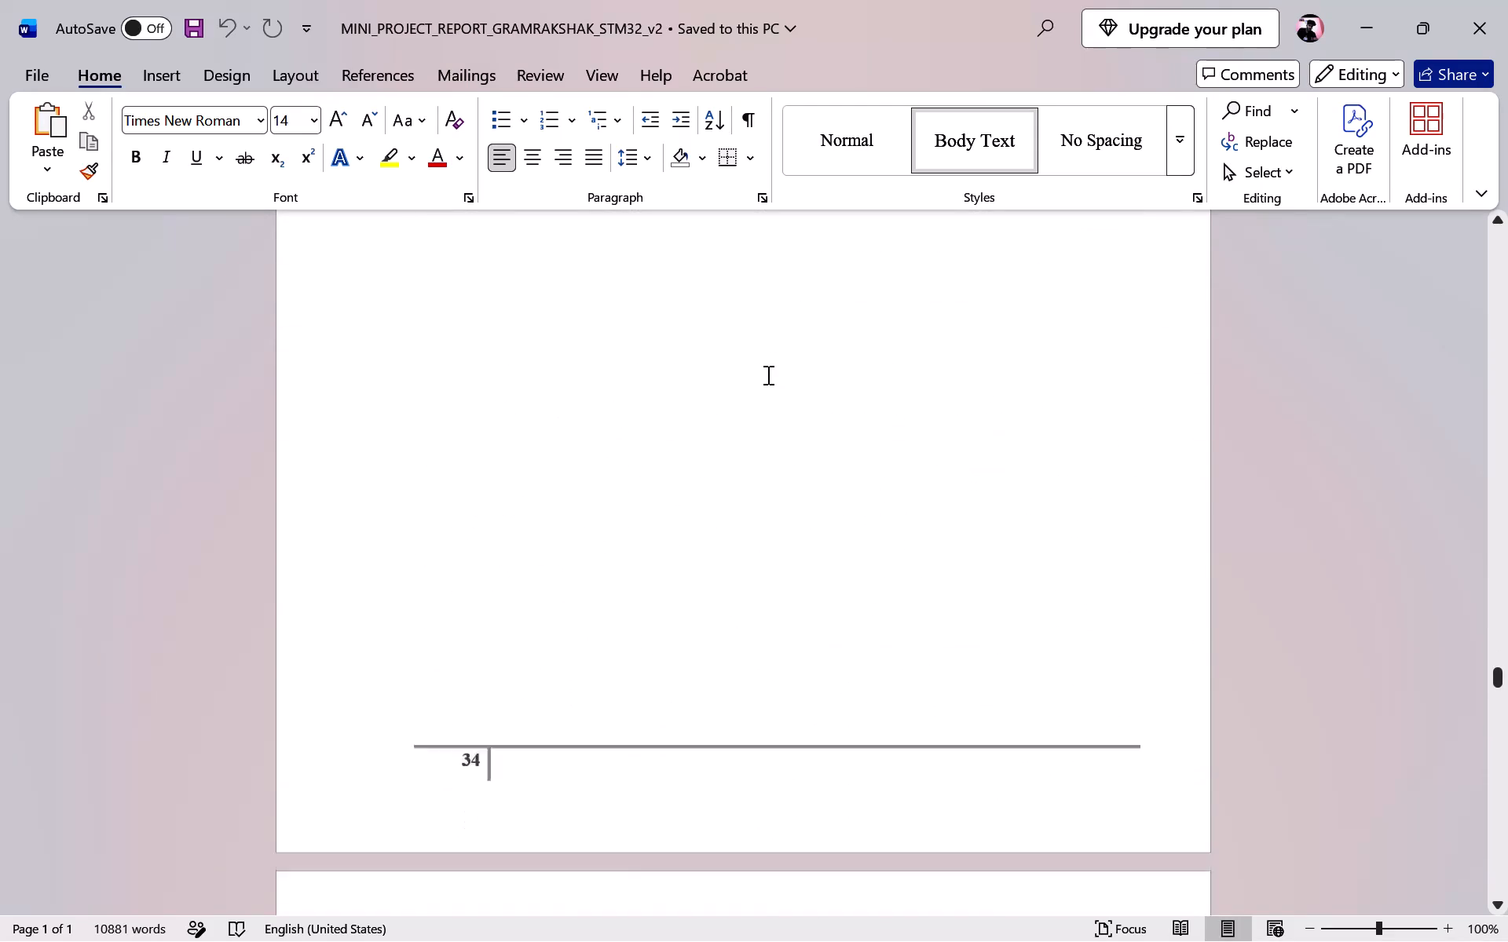
scroll(767, 374, "down", 7)
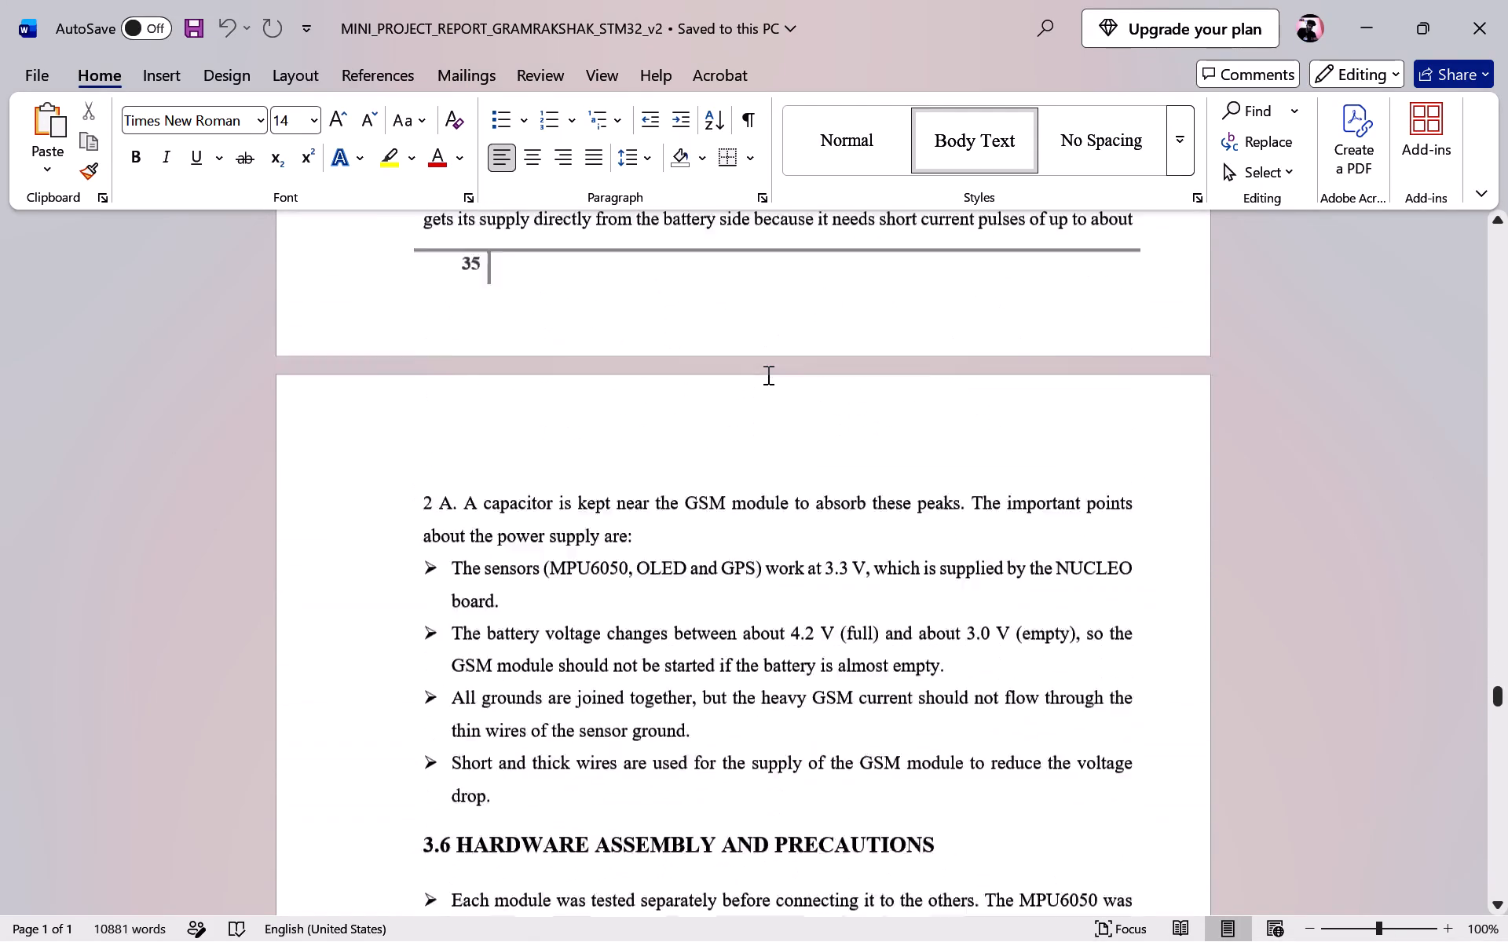
scroll(767, 374, "down", 5)
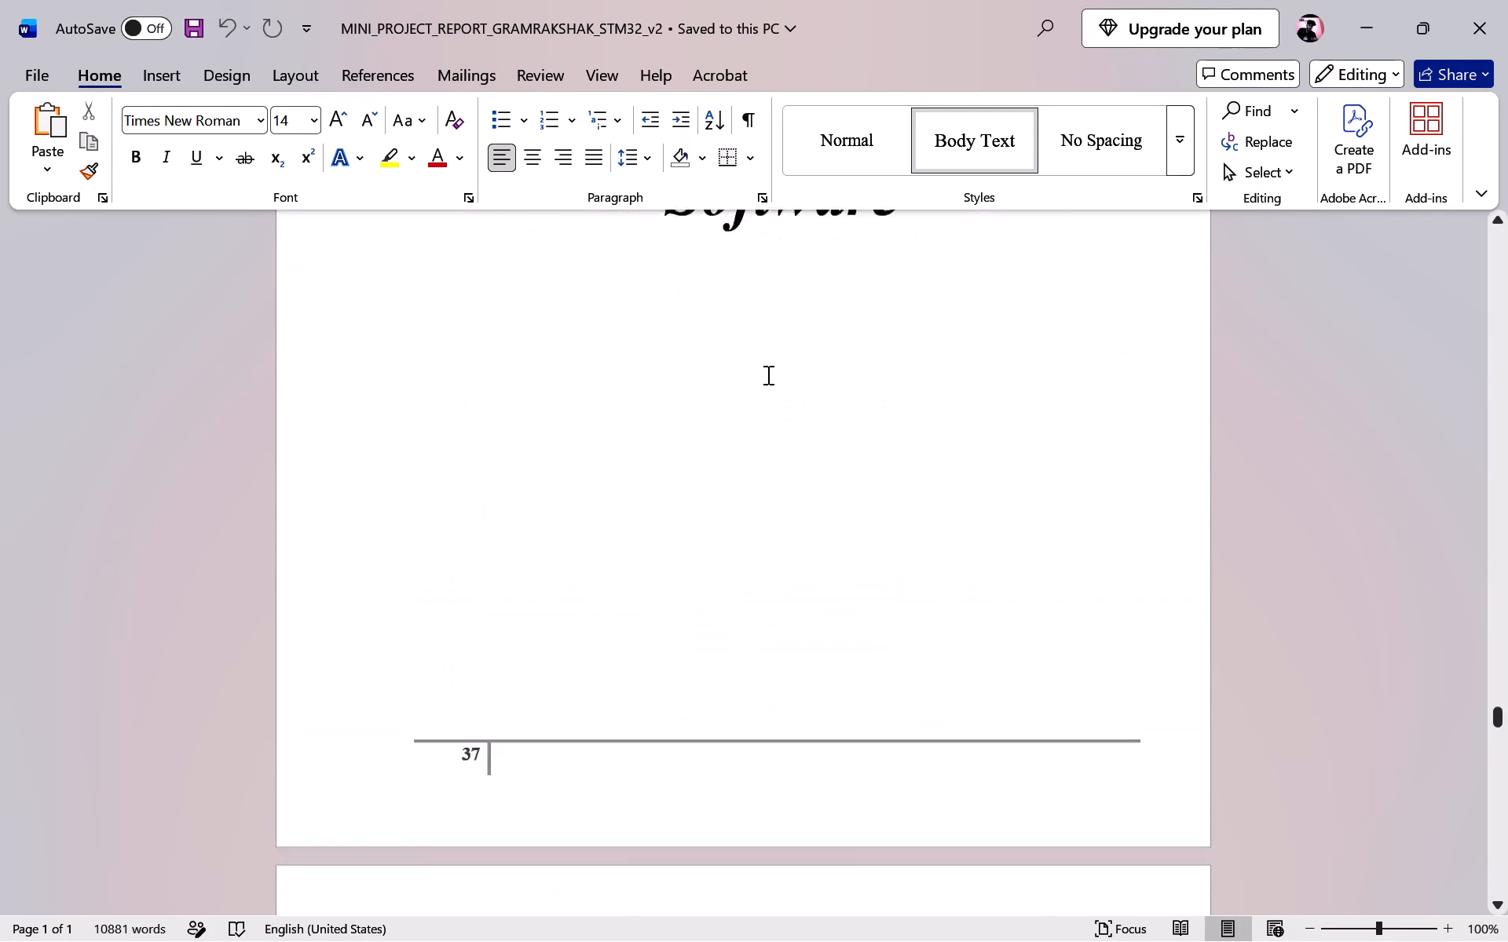
scroll(767, 374, "down", 8)
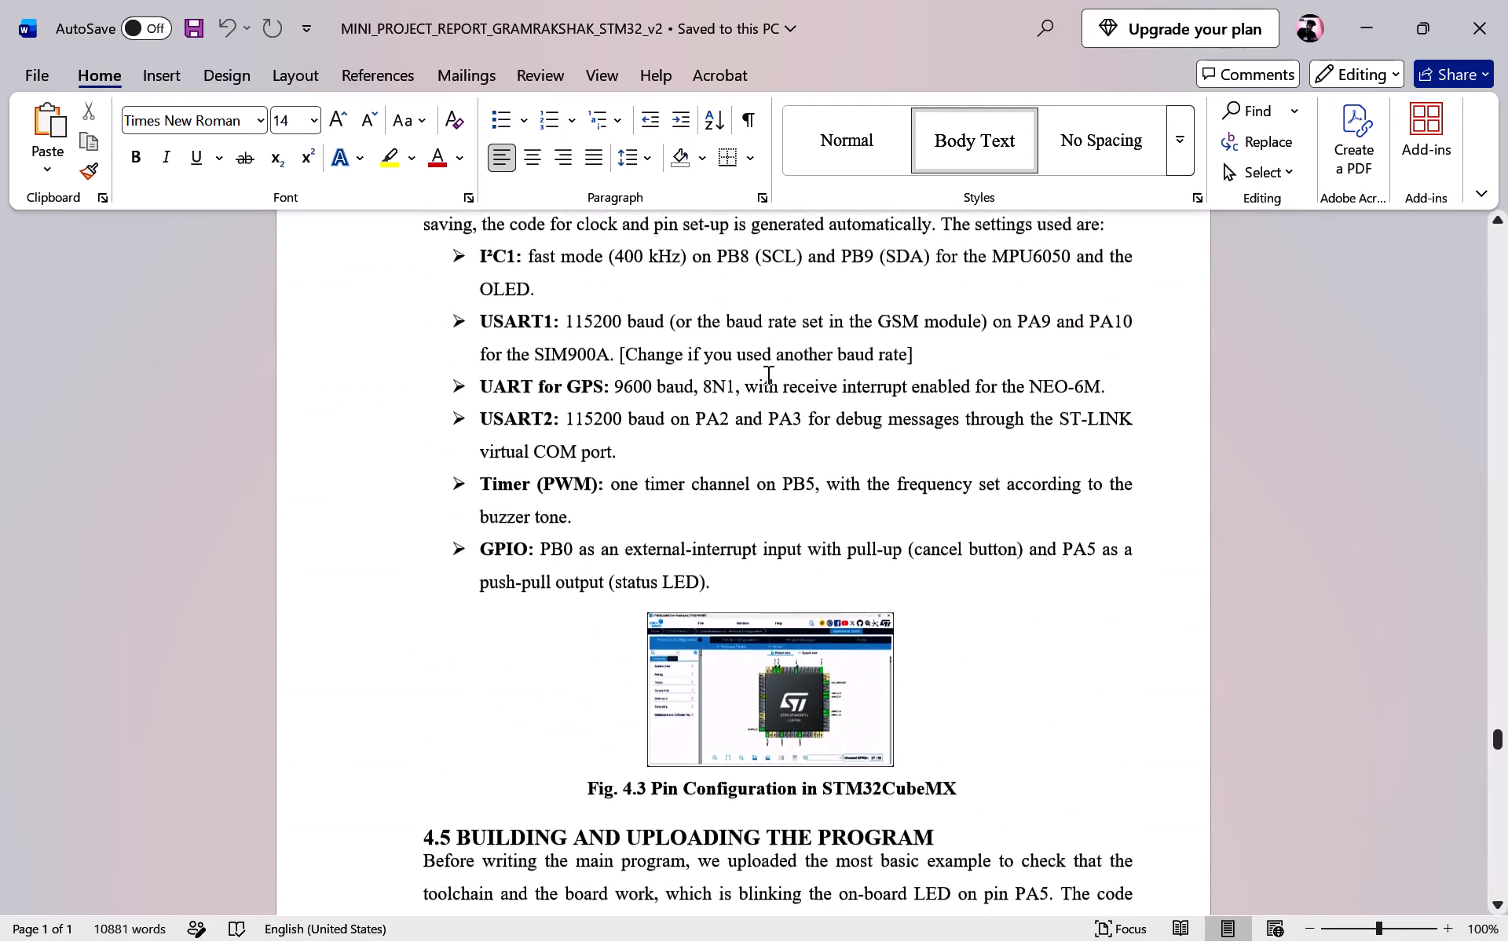
scroll(767, 374, "down", 2)
scroll(767, 374, "up", 1)
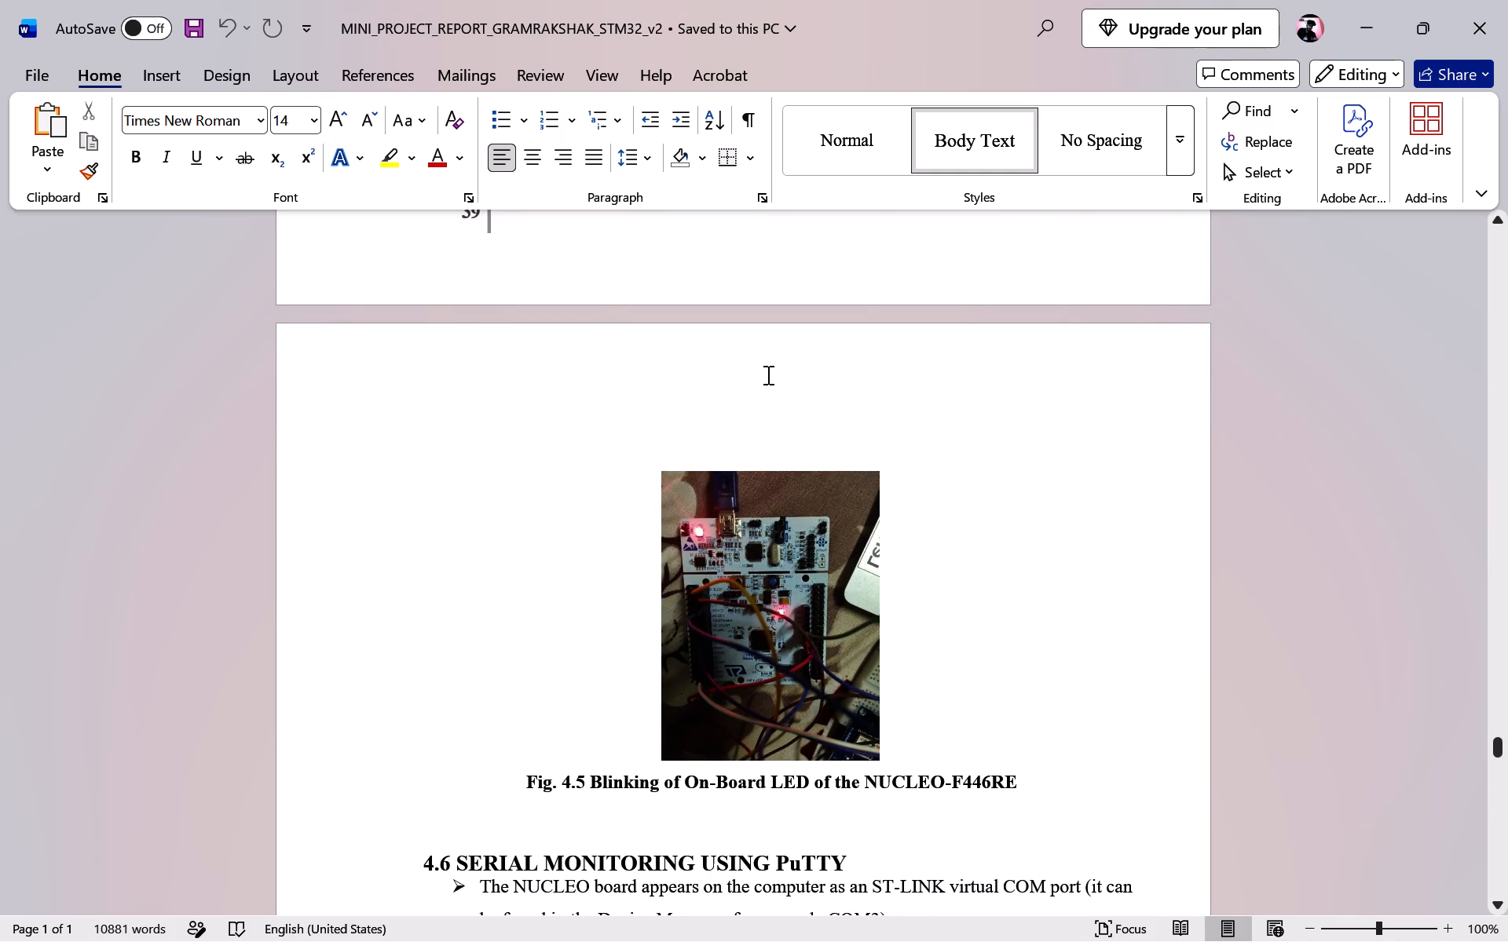
scroll(767, 374, "up", 2)
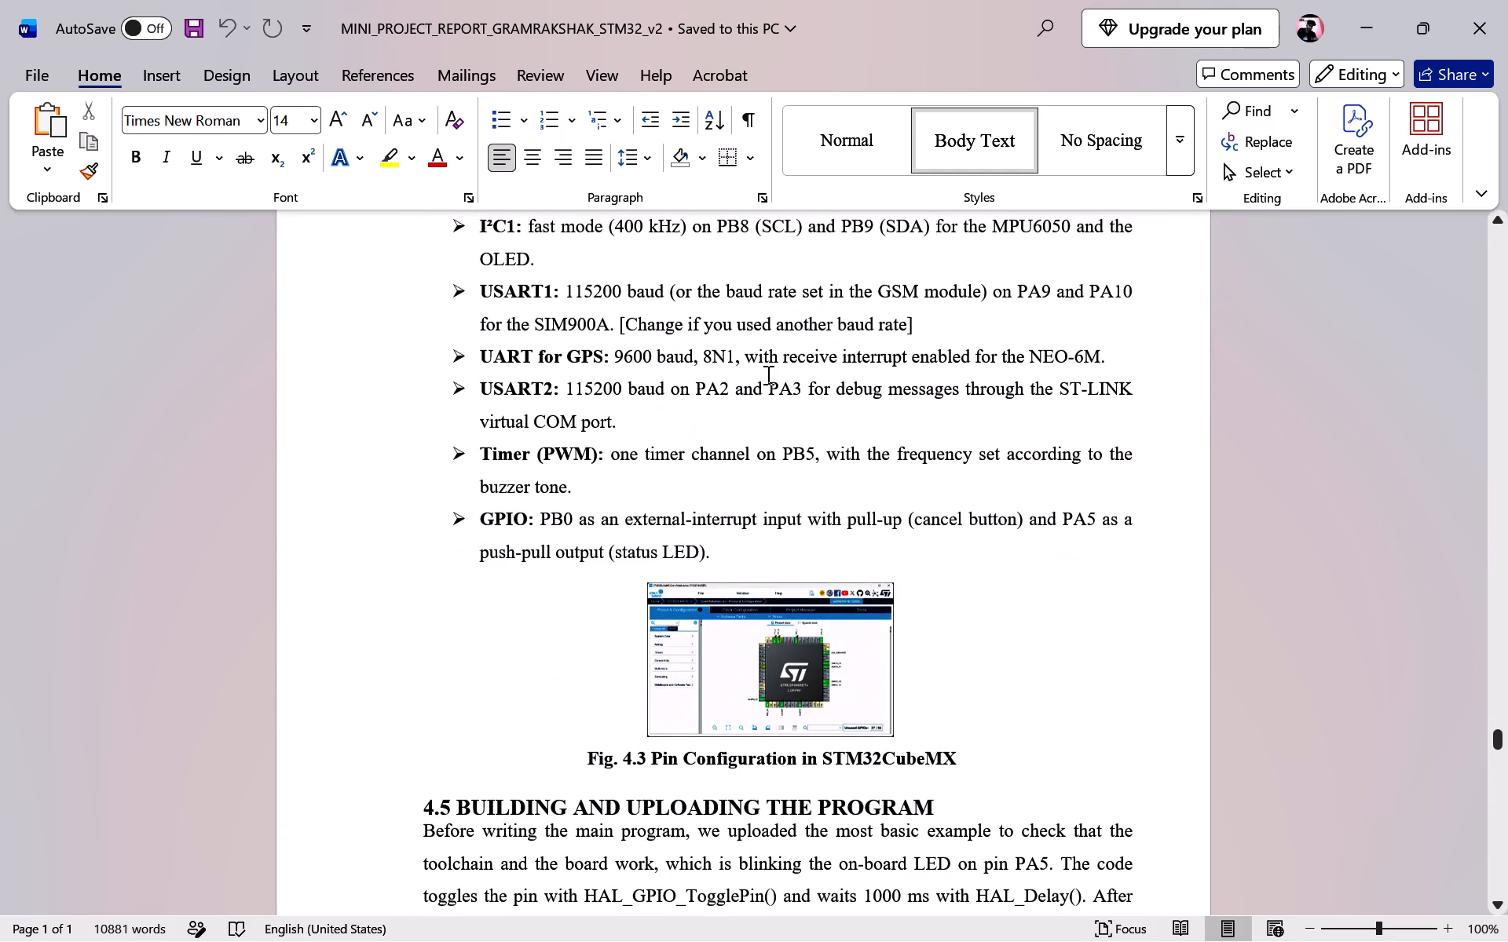
scroll(767, 374, "down", 8)
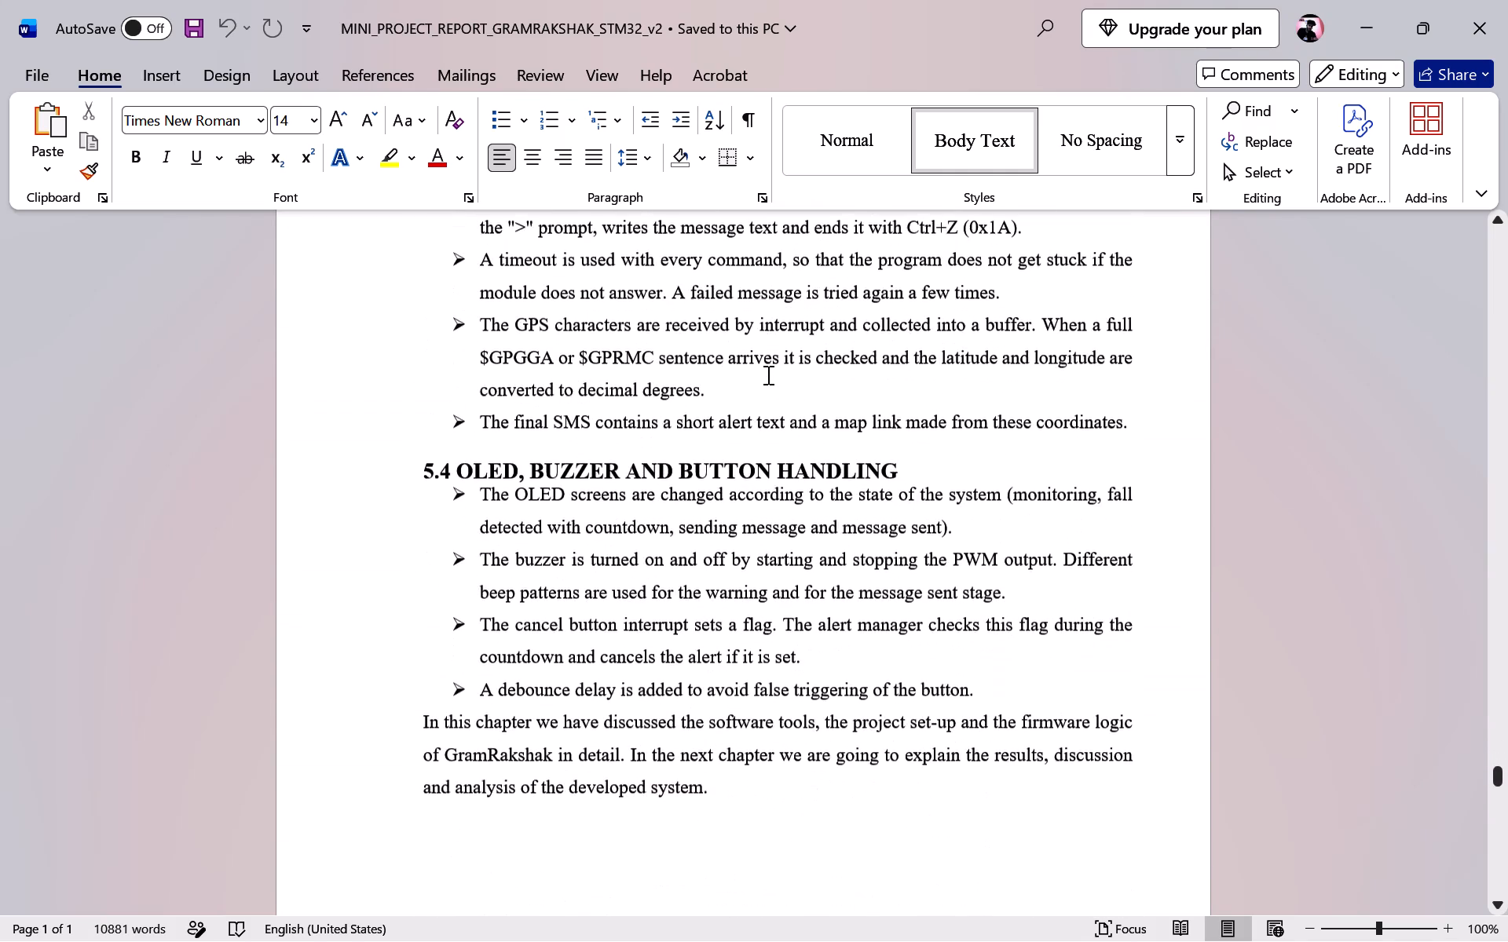
scroll(767, 374, "down", 11)
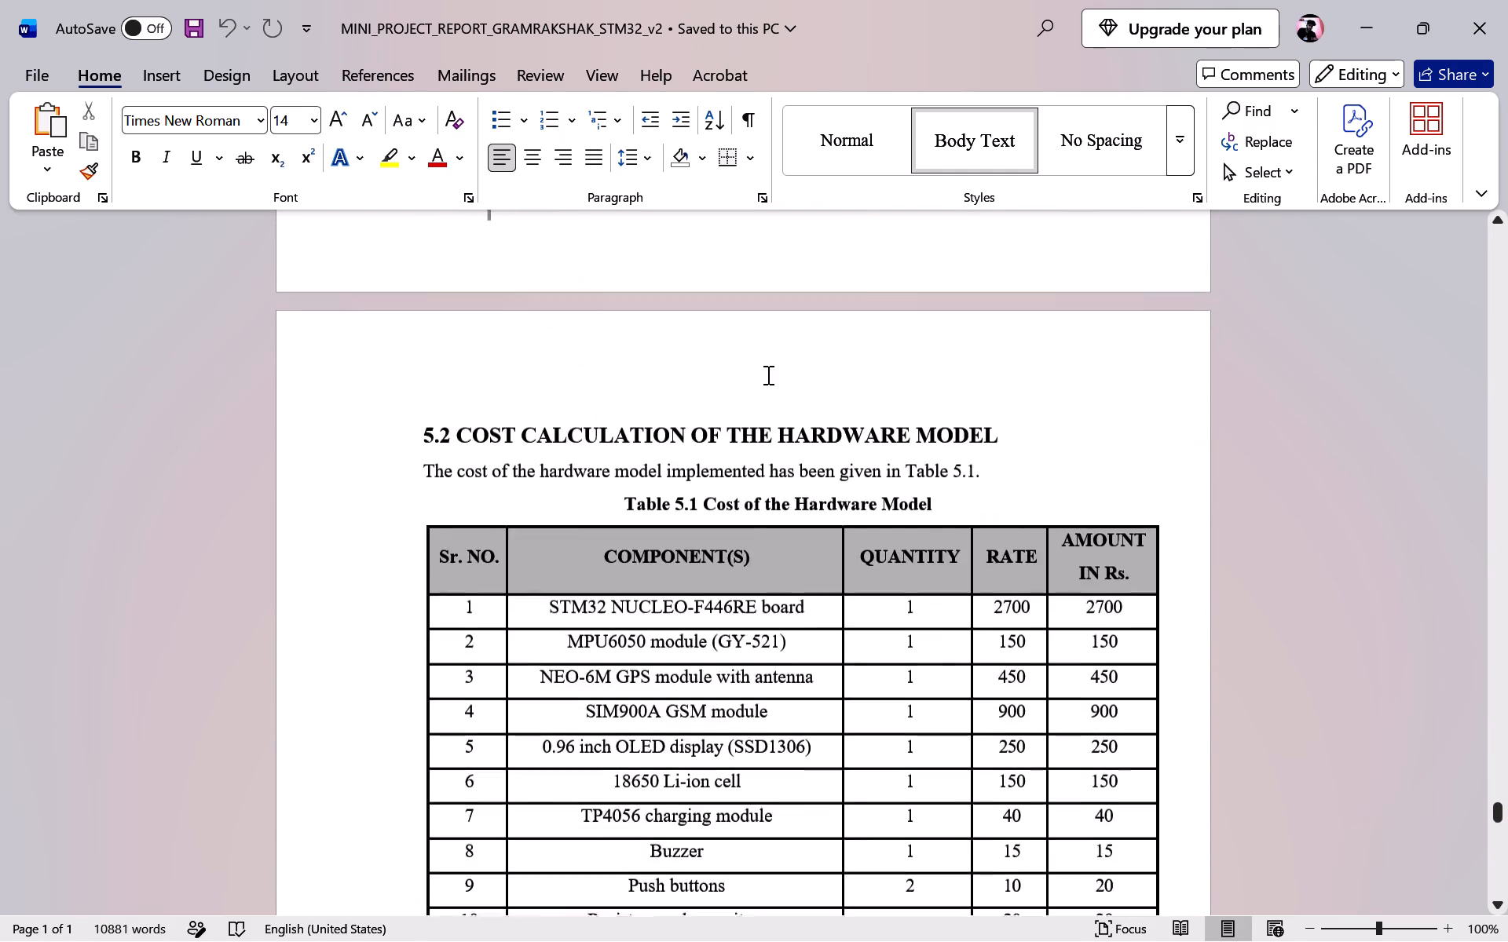
scroll(767, 374, "down", 15)
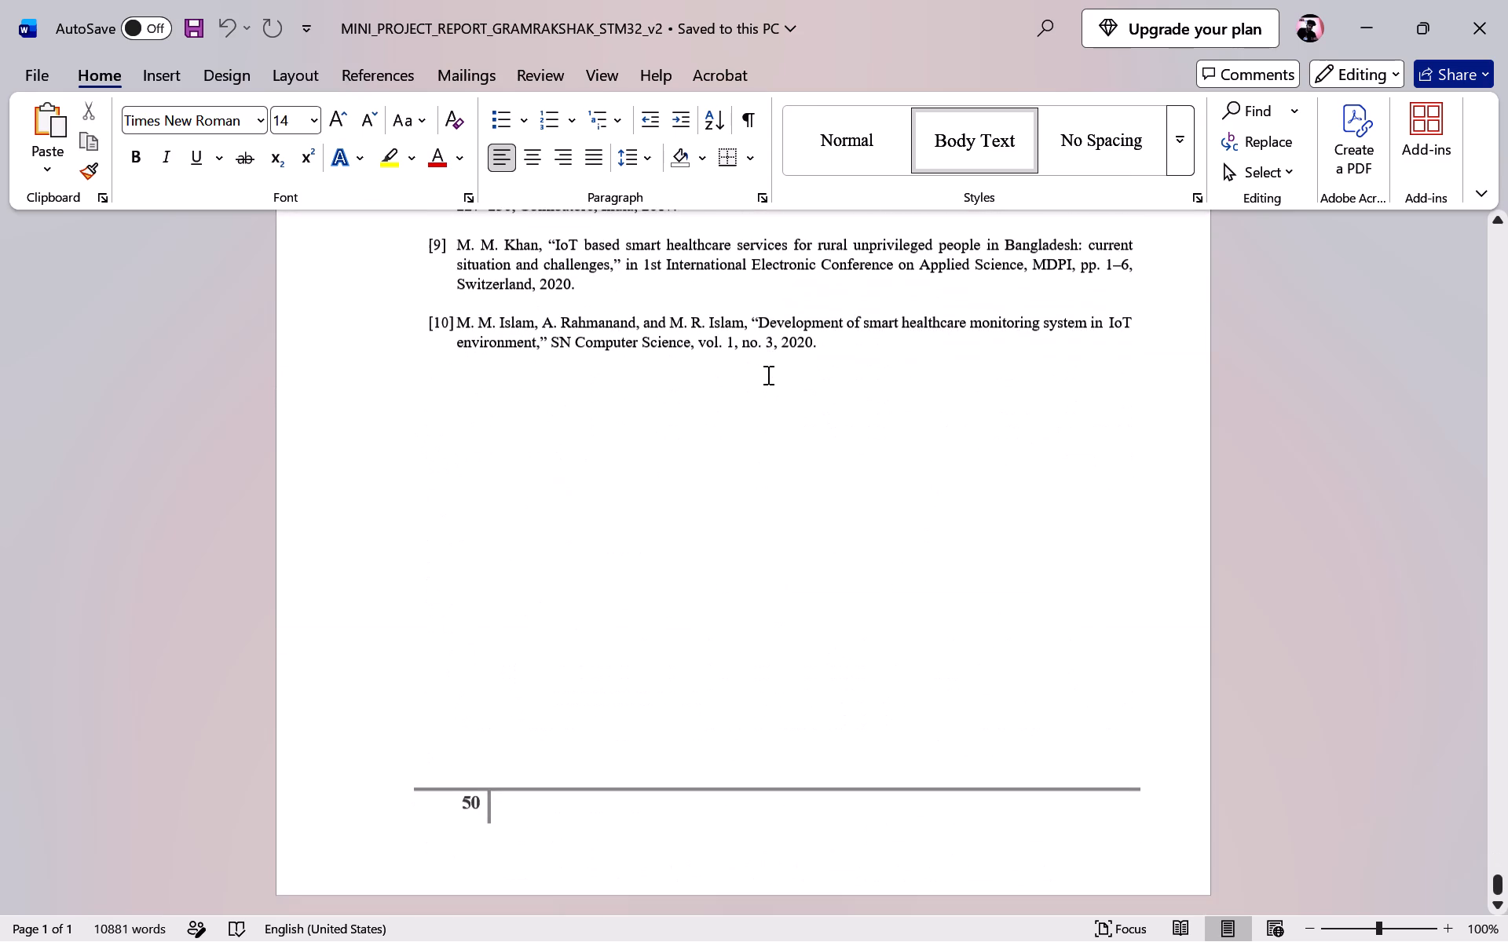
Add an empty numbered entry after reference [10] at the end of the References list.
scroll(767, 374, "up", 2)
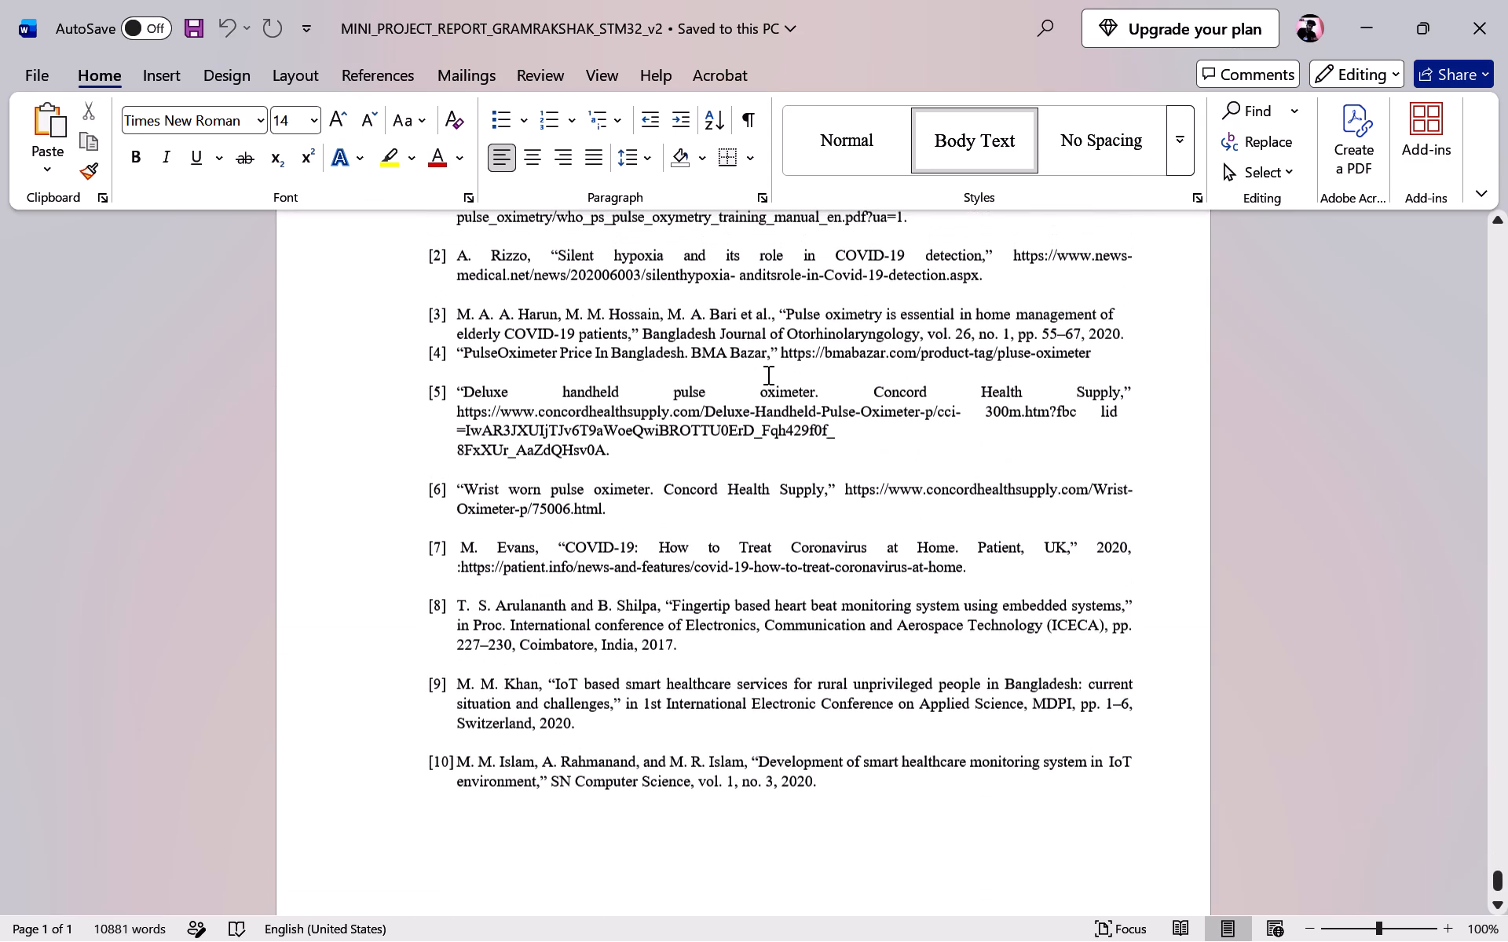
scroll(767, 374, "up", 1)
scroll(767, 374, "down", 1)
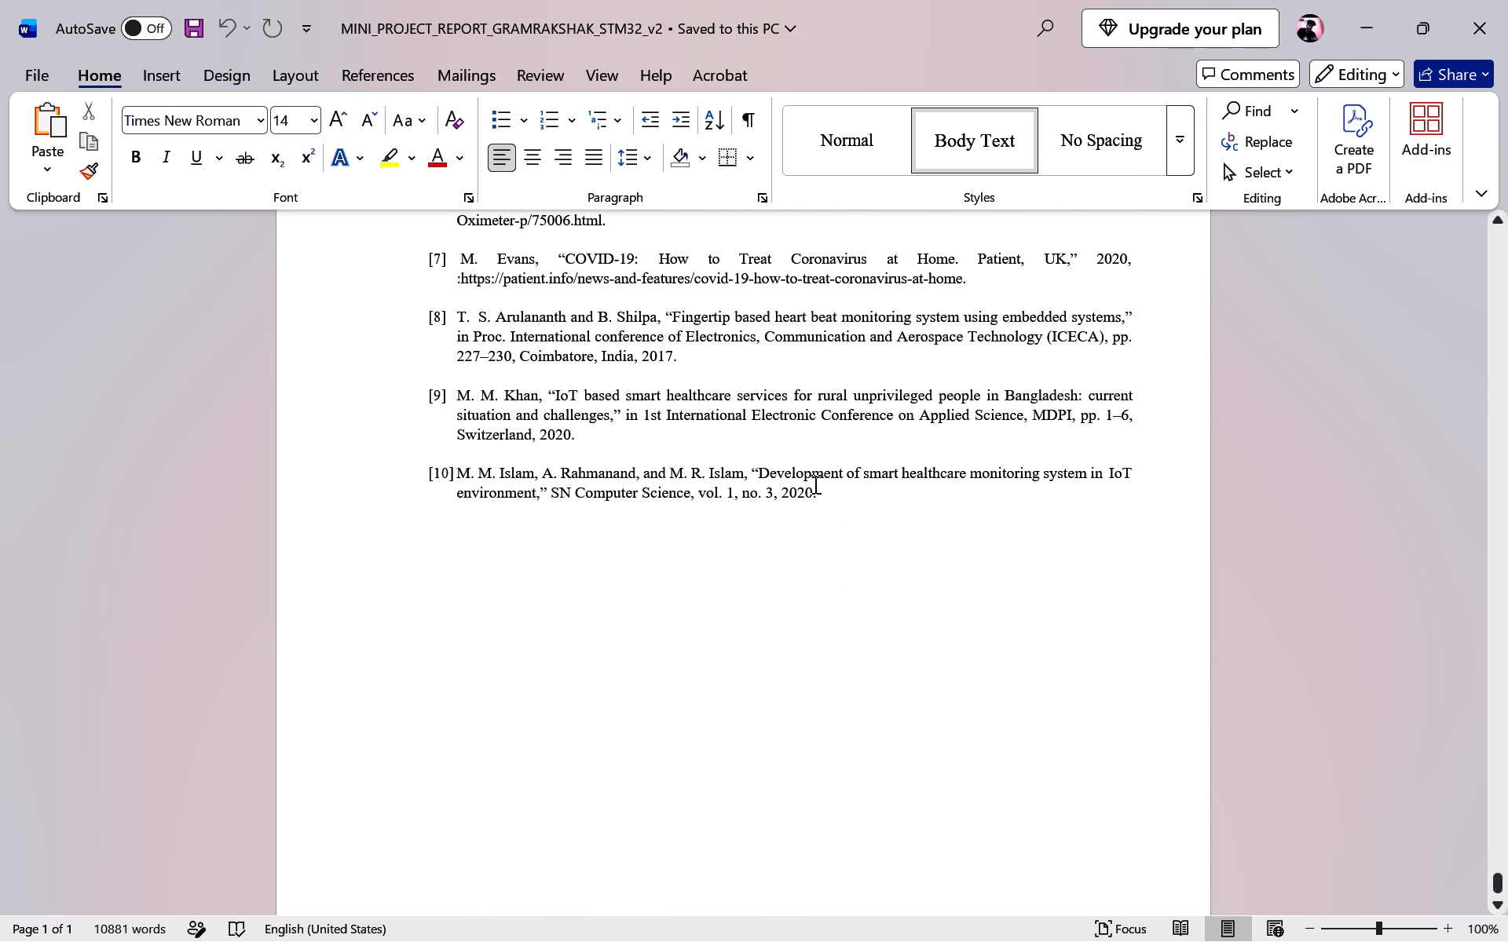
left_click(823, 490)
key("Return")
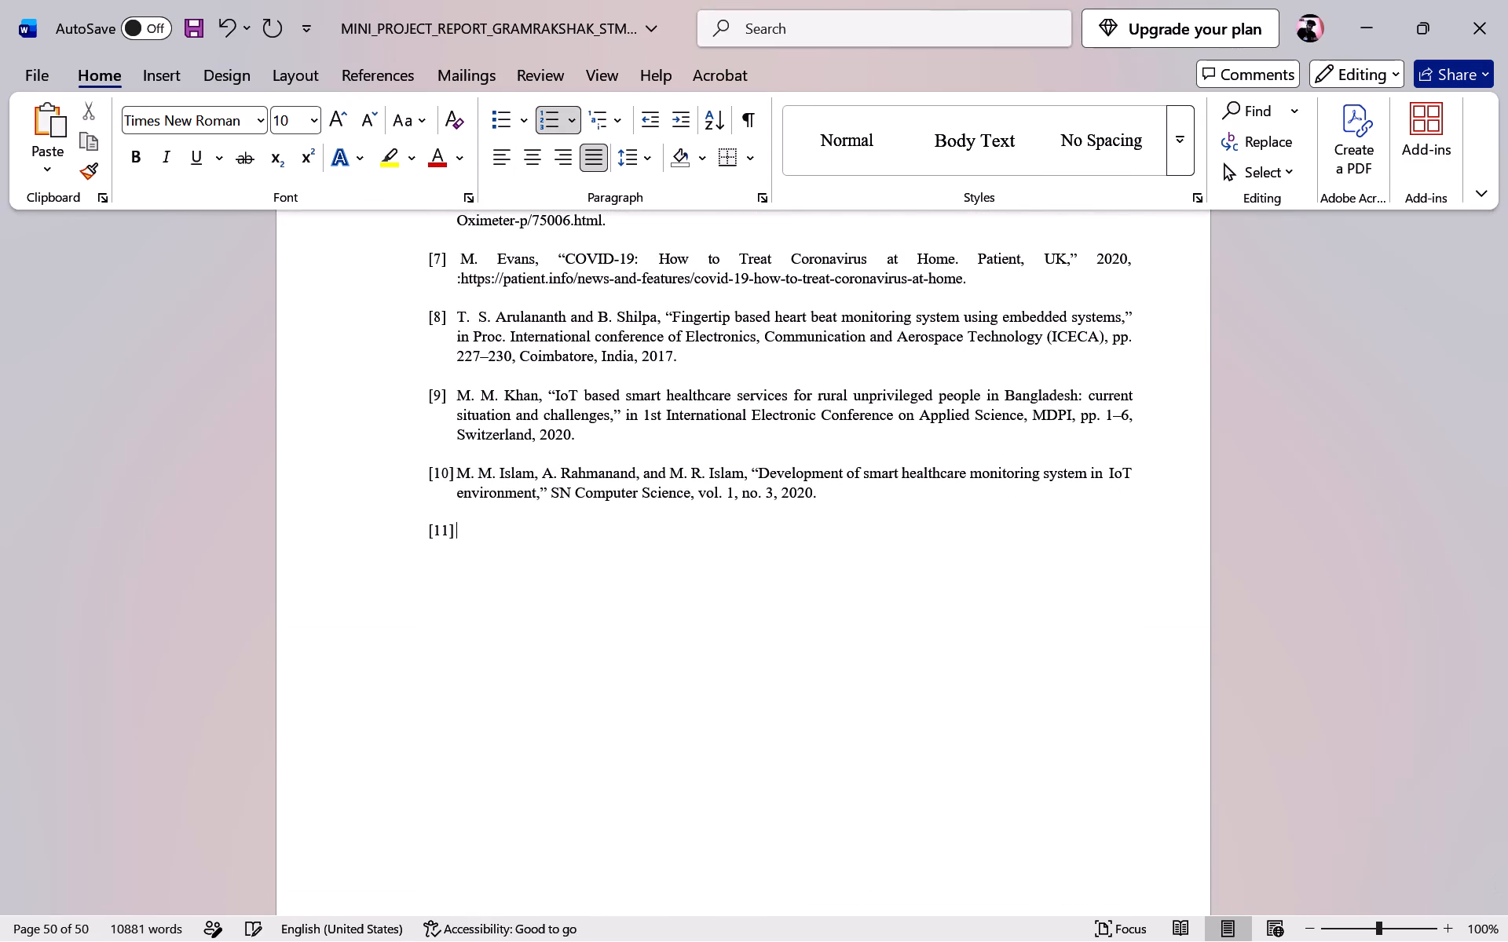
scroll(820, 427, "up", 2)
scroll(820, 427, "down", 1)
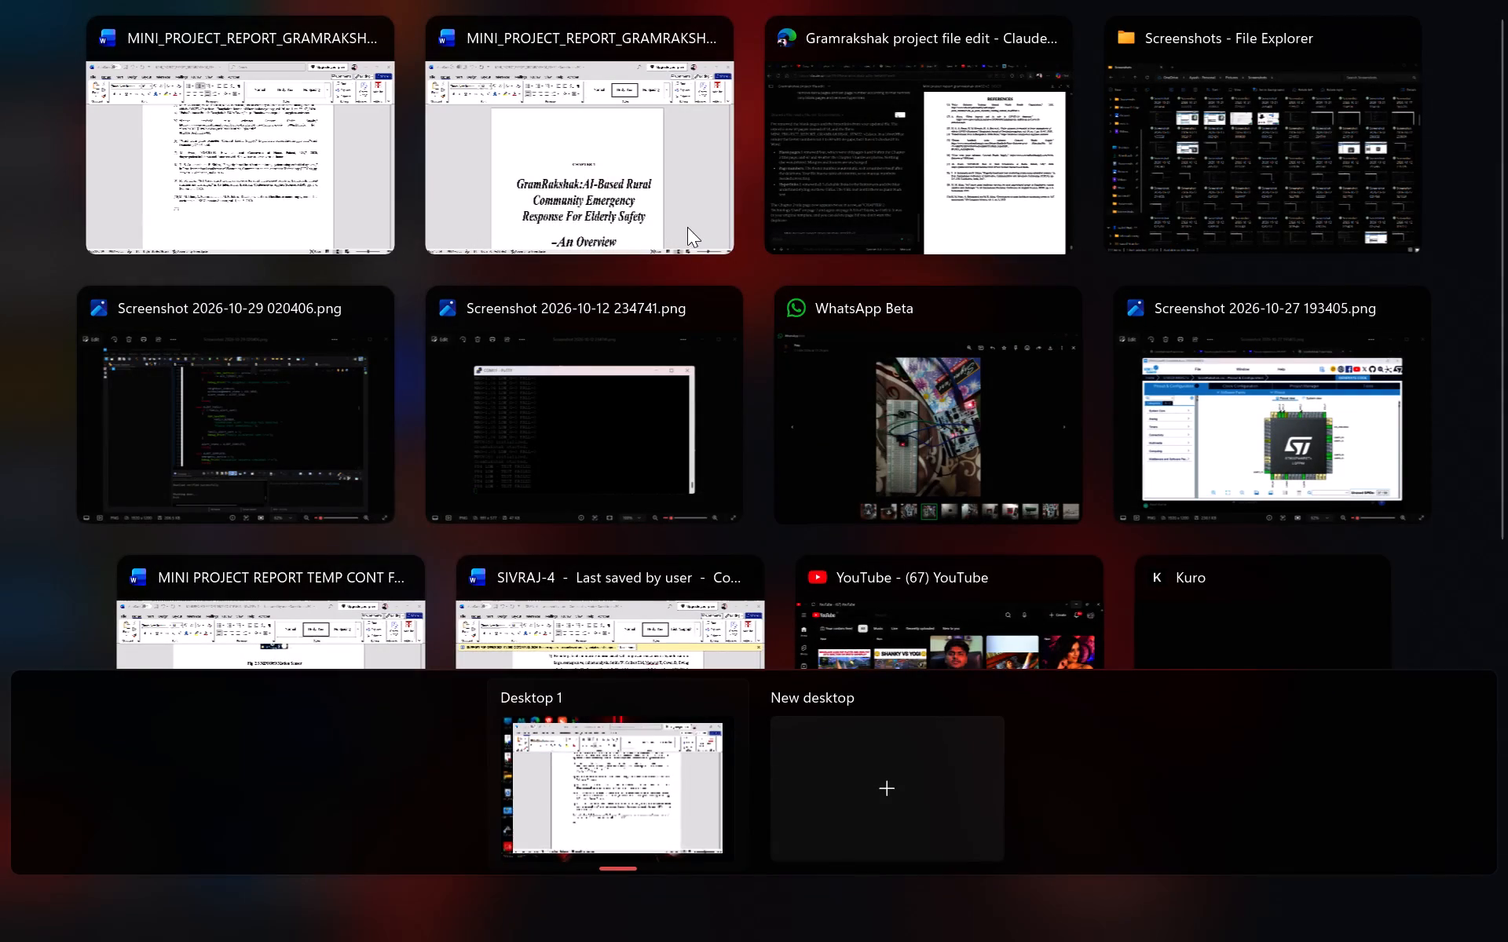
Switch to the Claude chat to view its summary of changes, and return to the report in Word.
left_click(937, 172)
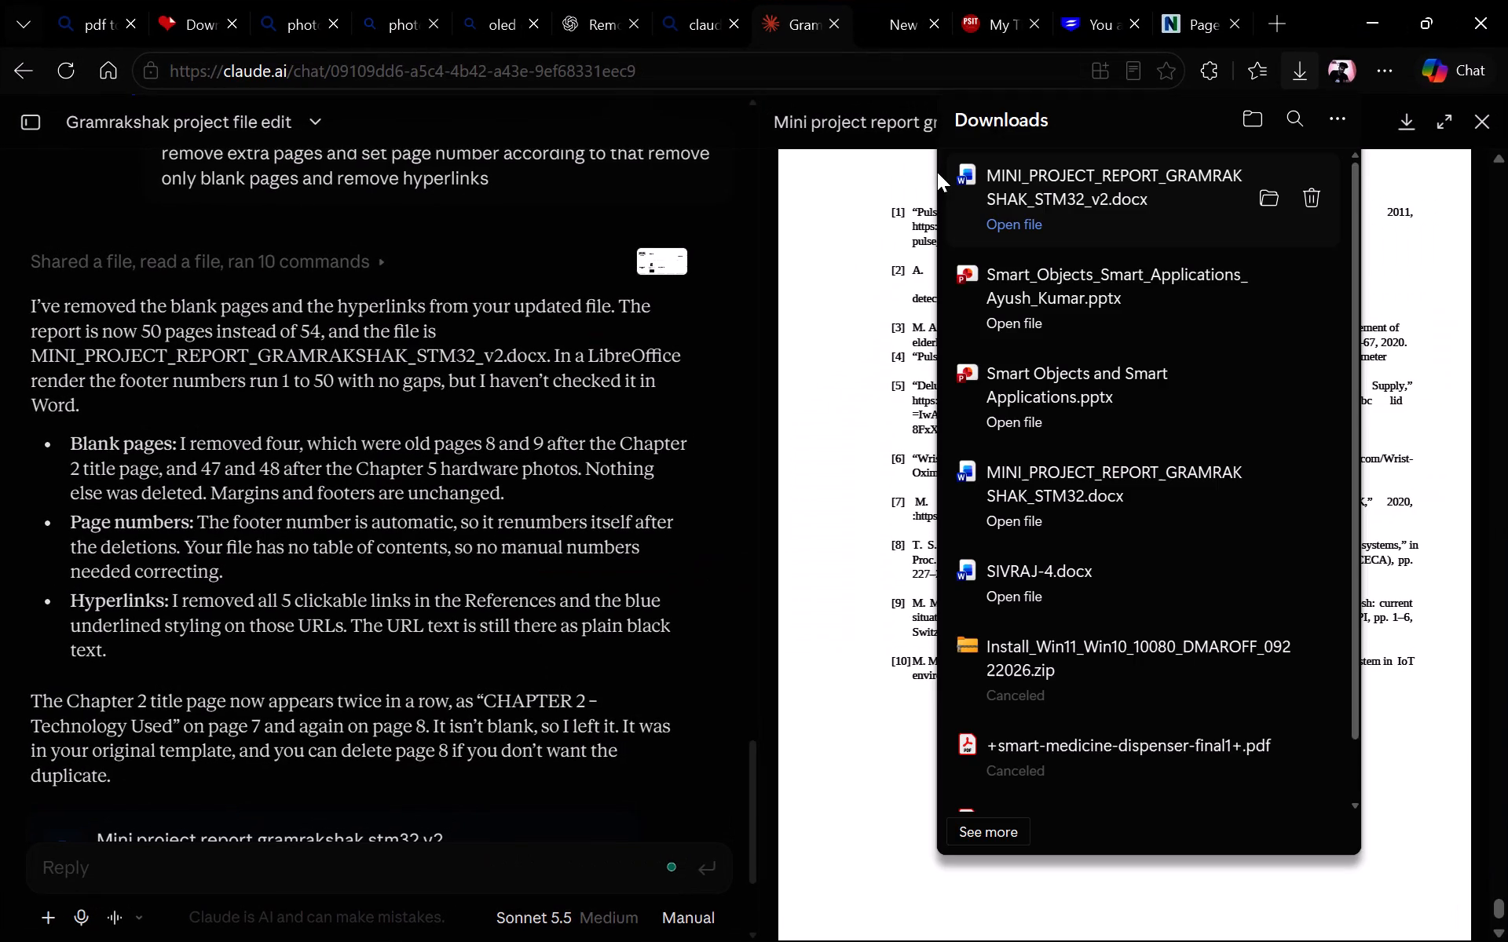
left_click(691, 130)
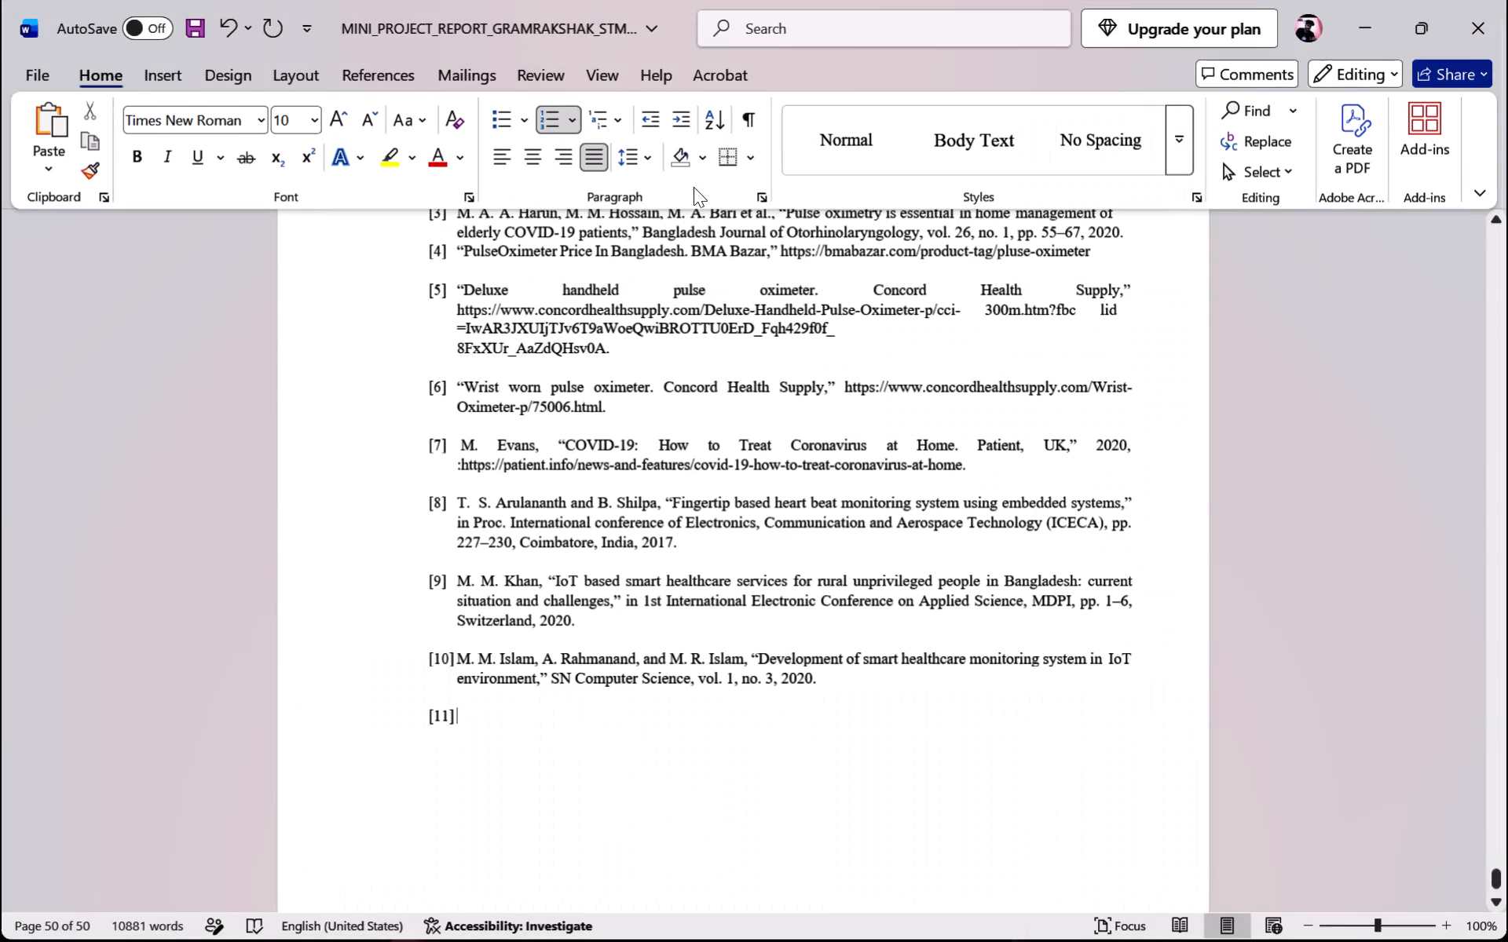
Recheck the report from the References back to the start of Chapter 4 for blank pages and footer numbers.
scroll(629, 604, "up", 3)
scroll(629, 604, "down", 1)
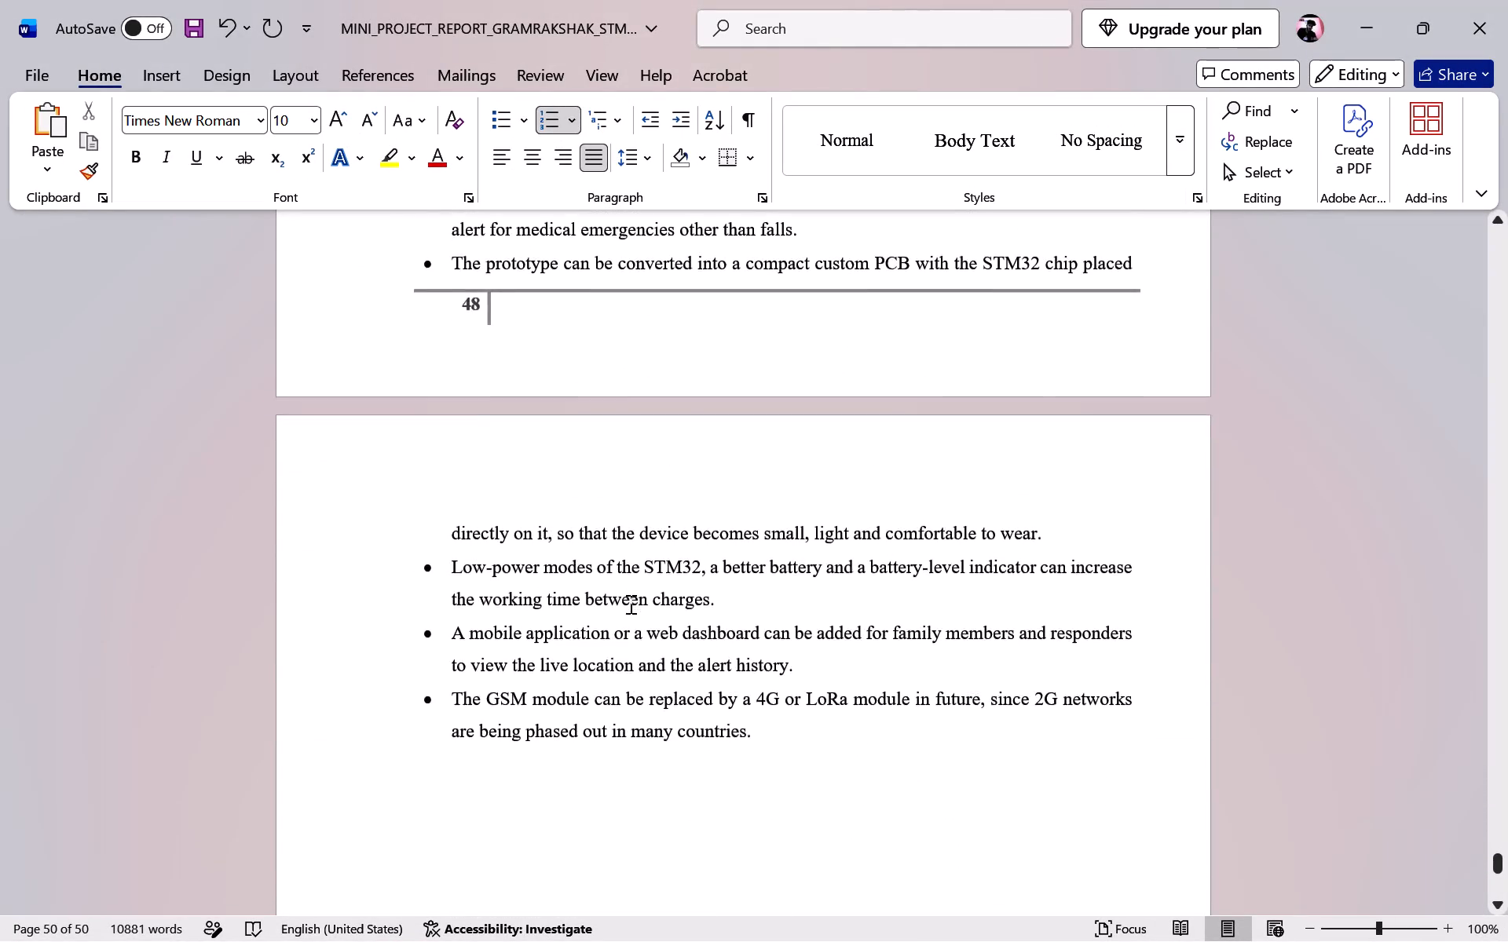
scroll(629, 604, "up", 5)
scroll(629, 604, "down", 4)
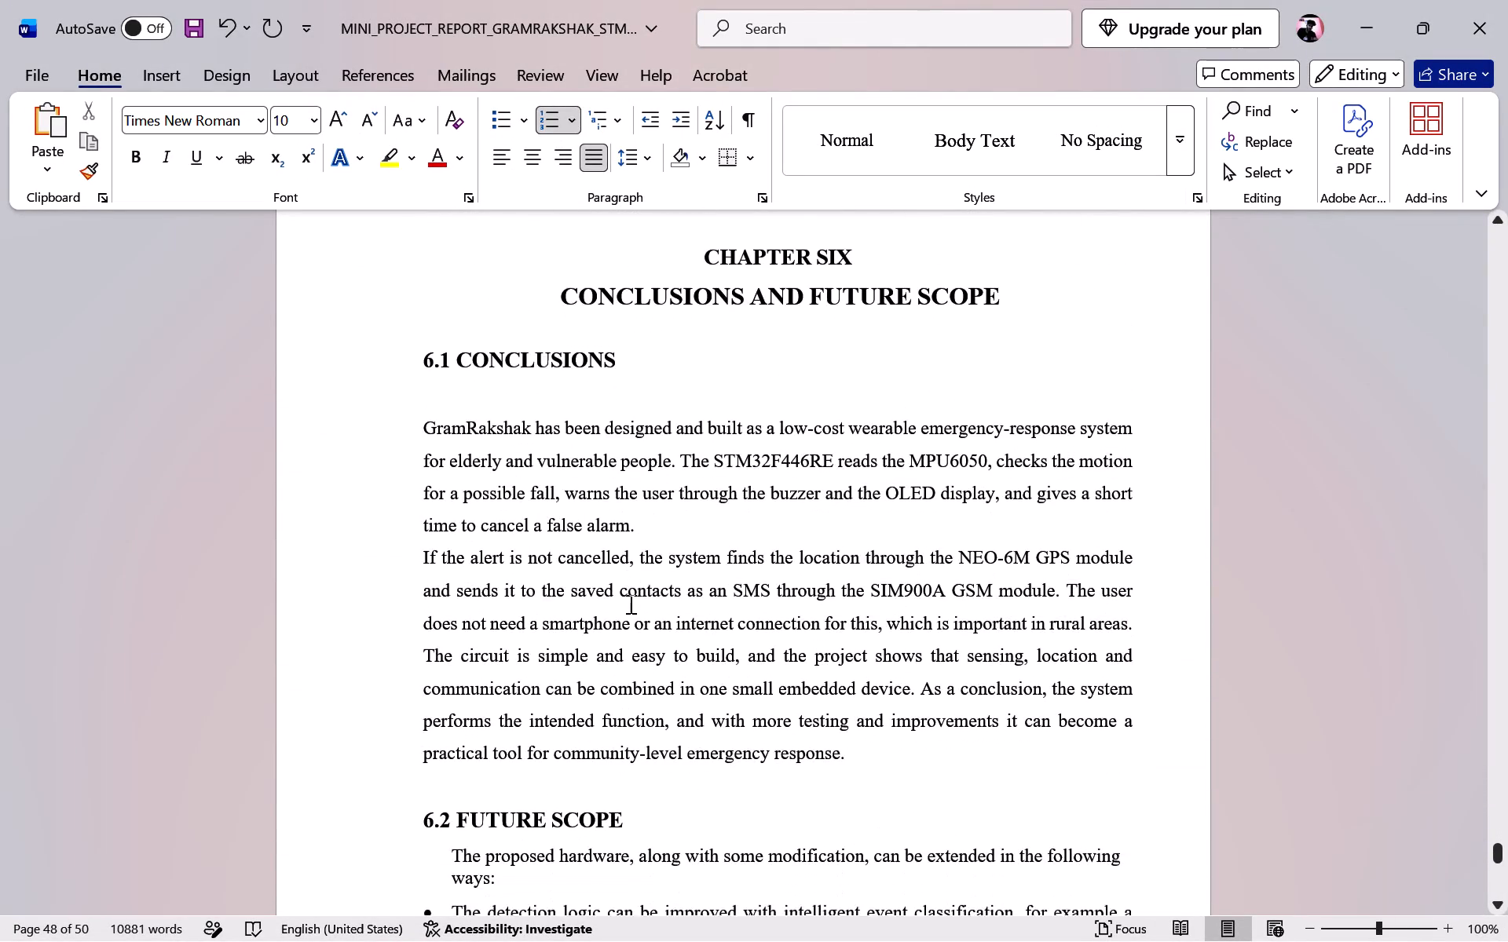
scroll(629, 604, "up", 5)
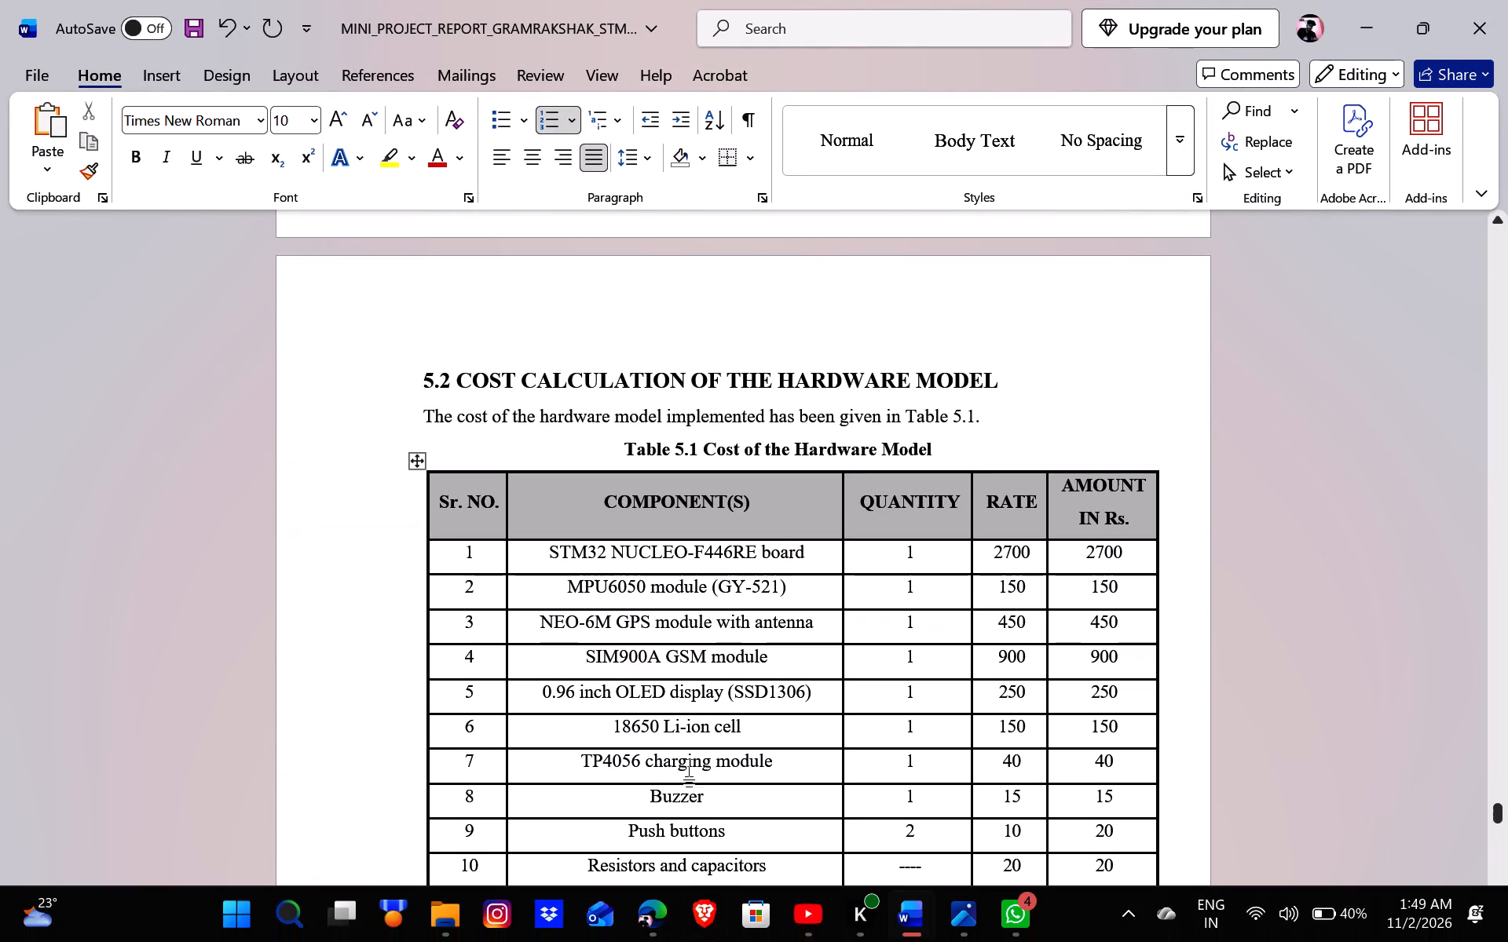
scroll(409, 606, "up", 6)
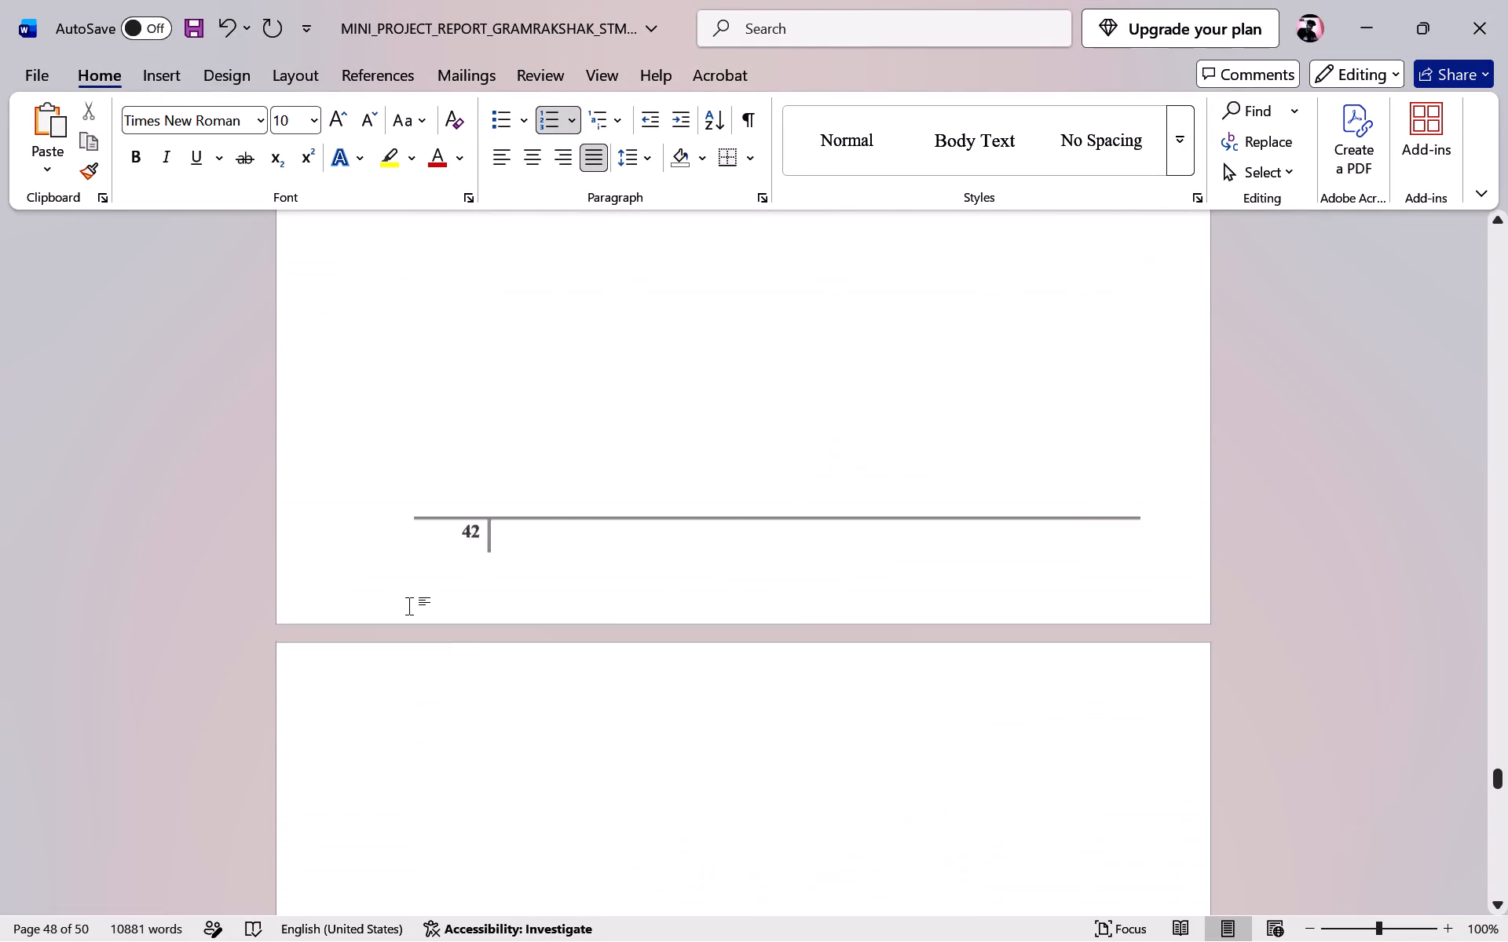
scroll(409, 606, "up", 8)
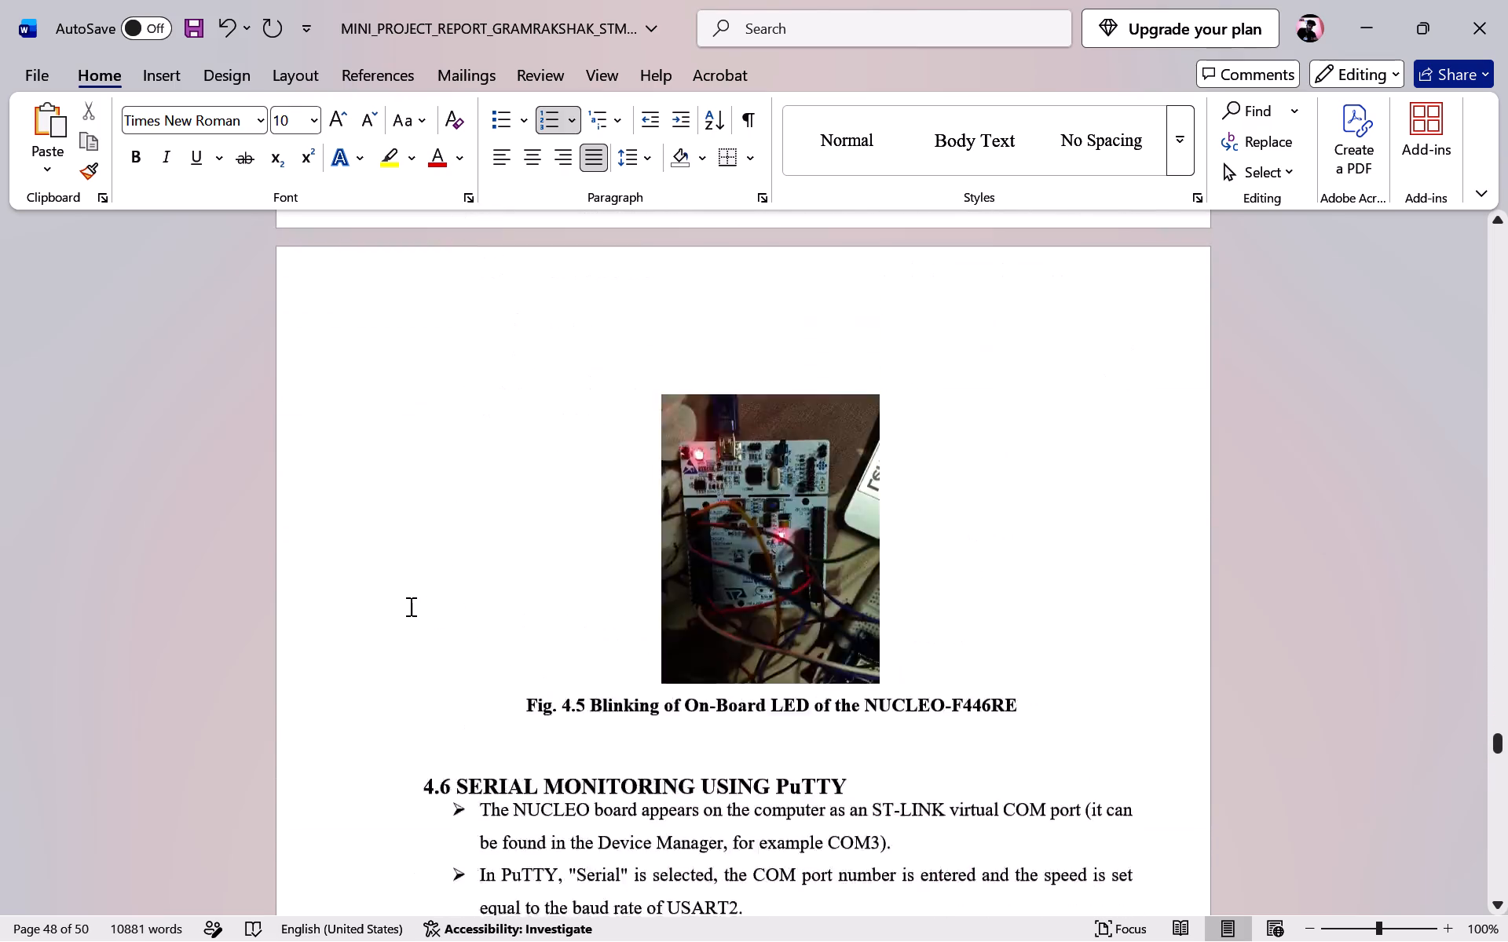
scroll(409, 606, "up", 7)
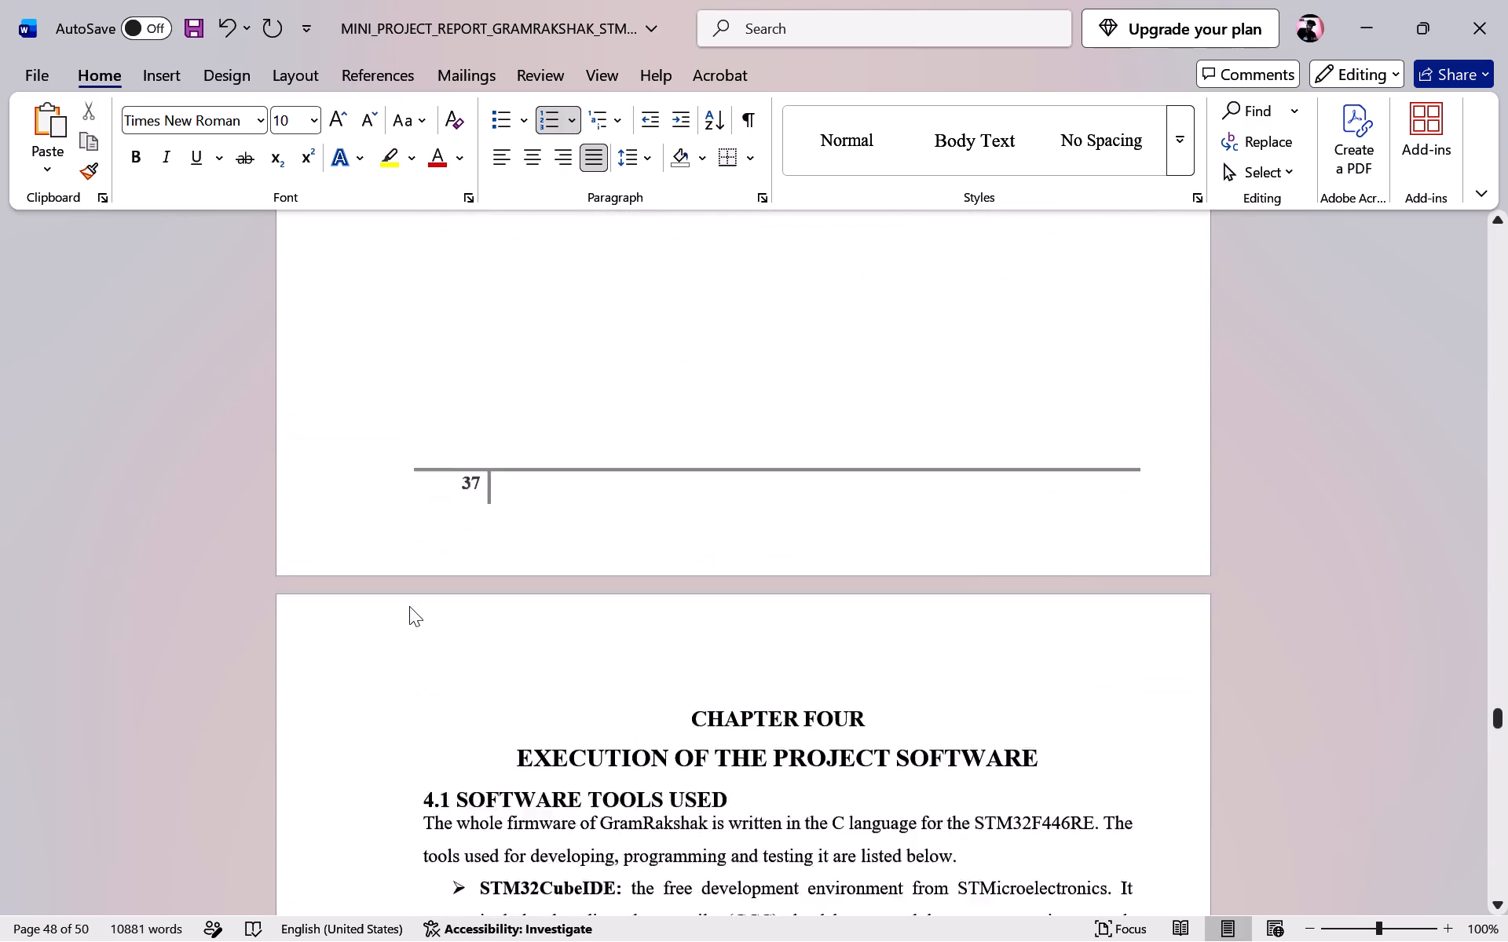
Turn on AutoSave for the report by uploading it to the personal OneDrive.
scroll(409, 606, "up", 3)
scroll(409, 606, "down", 4)
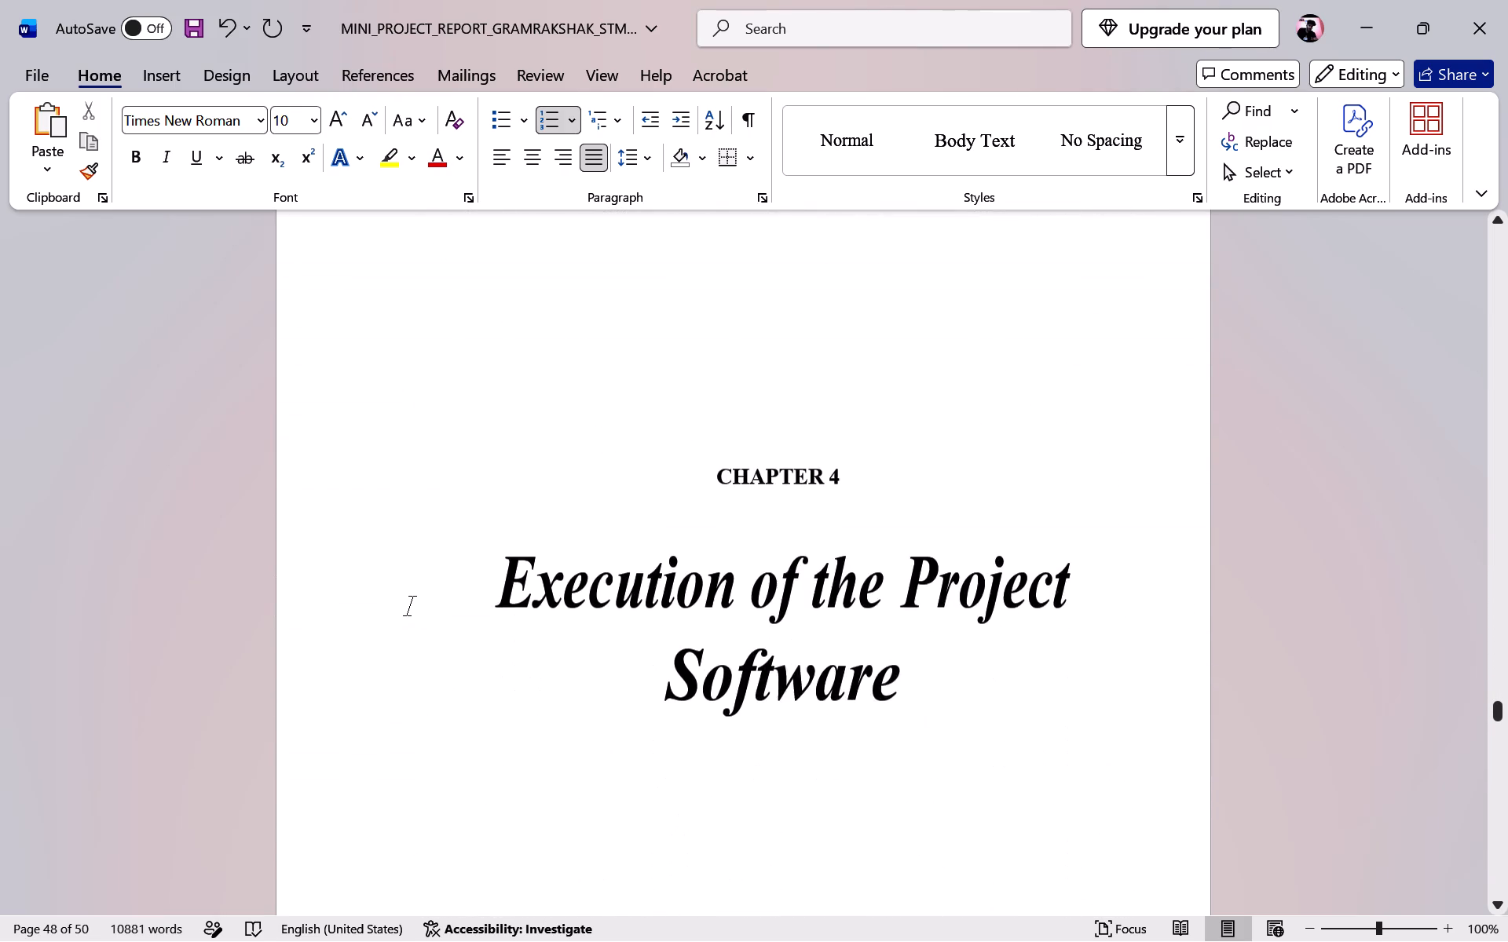
scroll(409, 606, "up", 6)
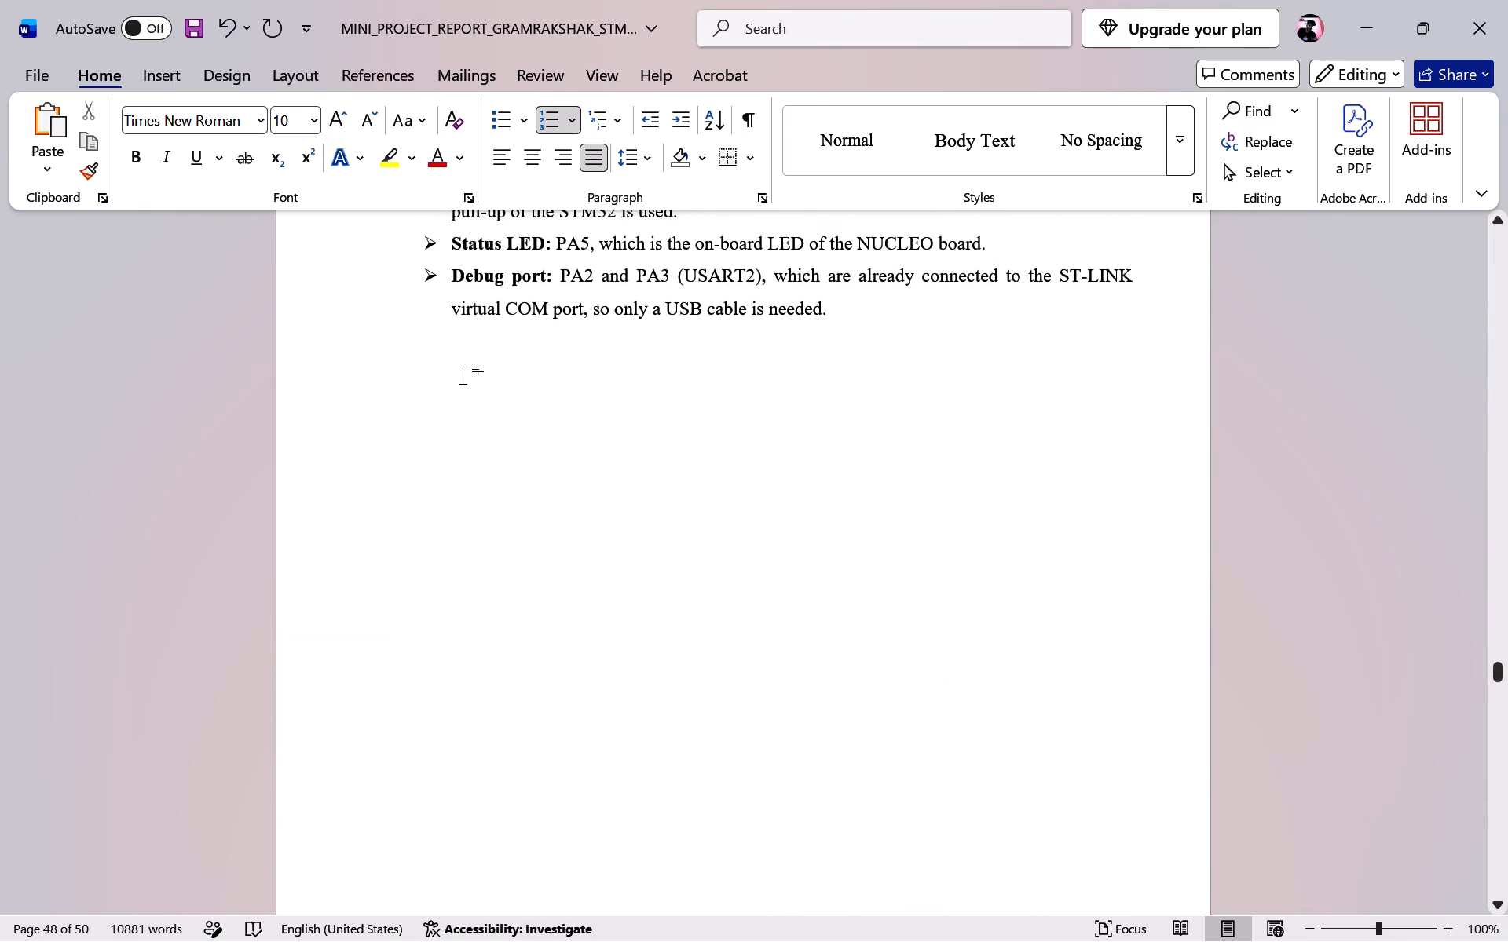
left_click(135, 32)
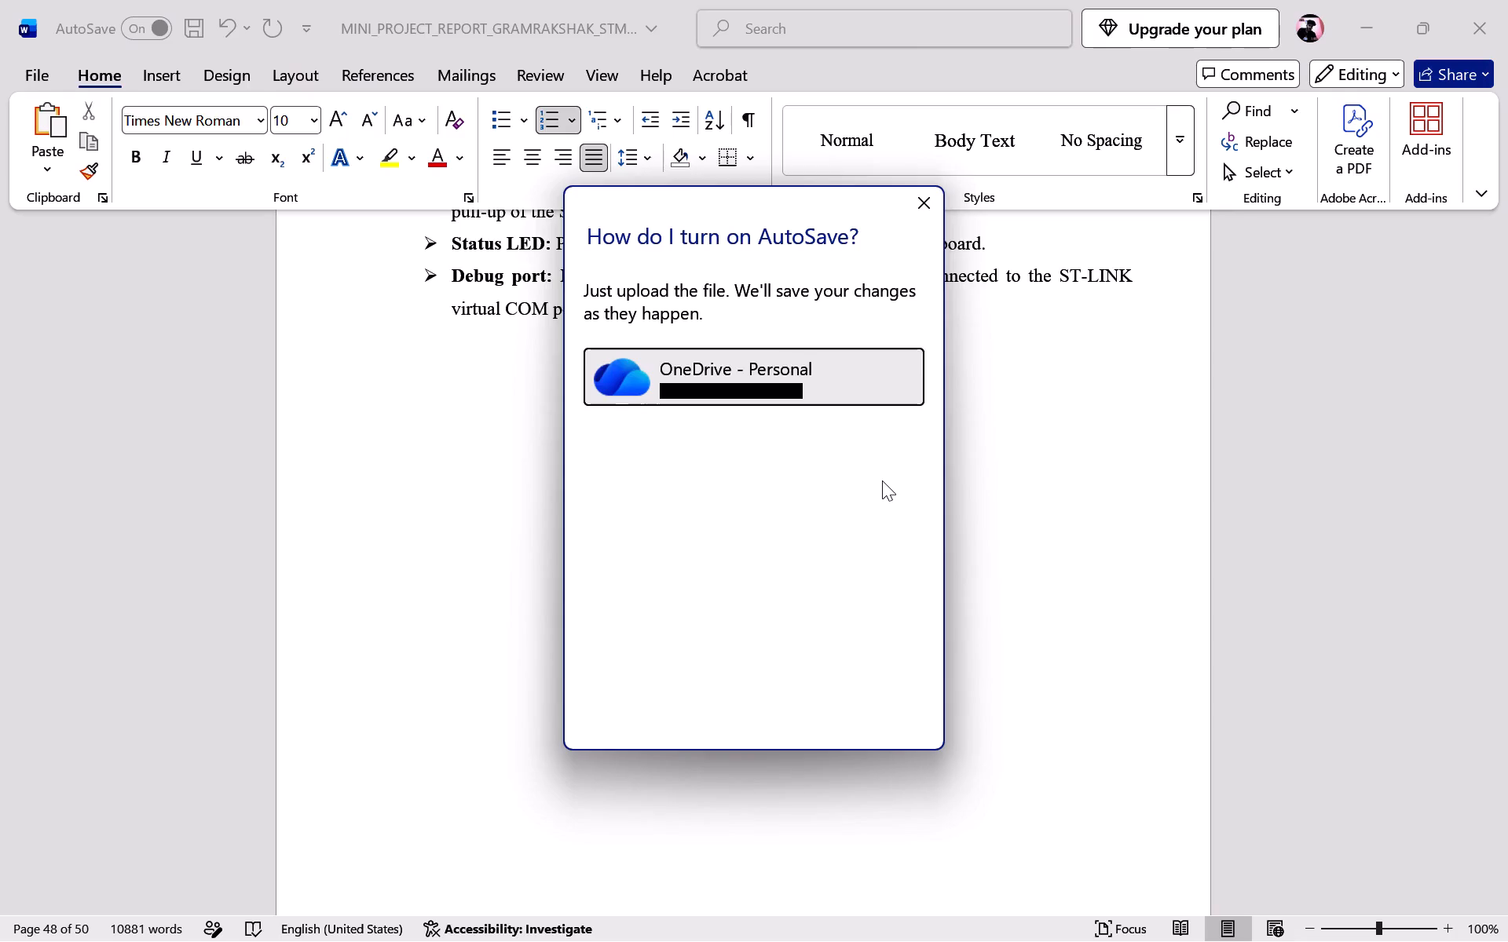
left_click(830, 363)
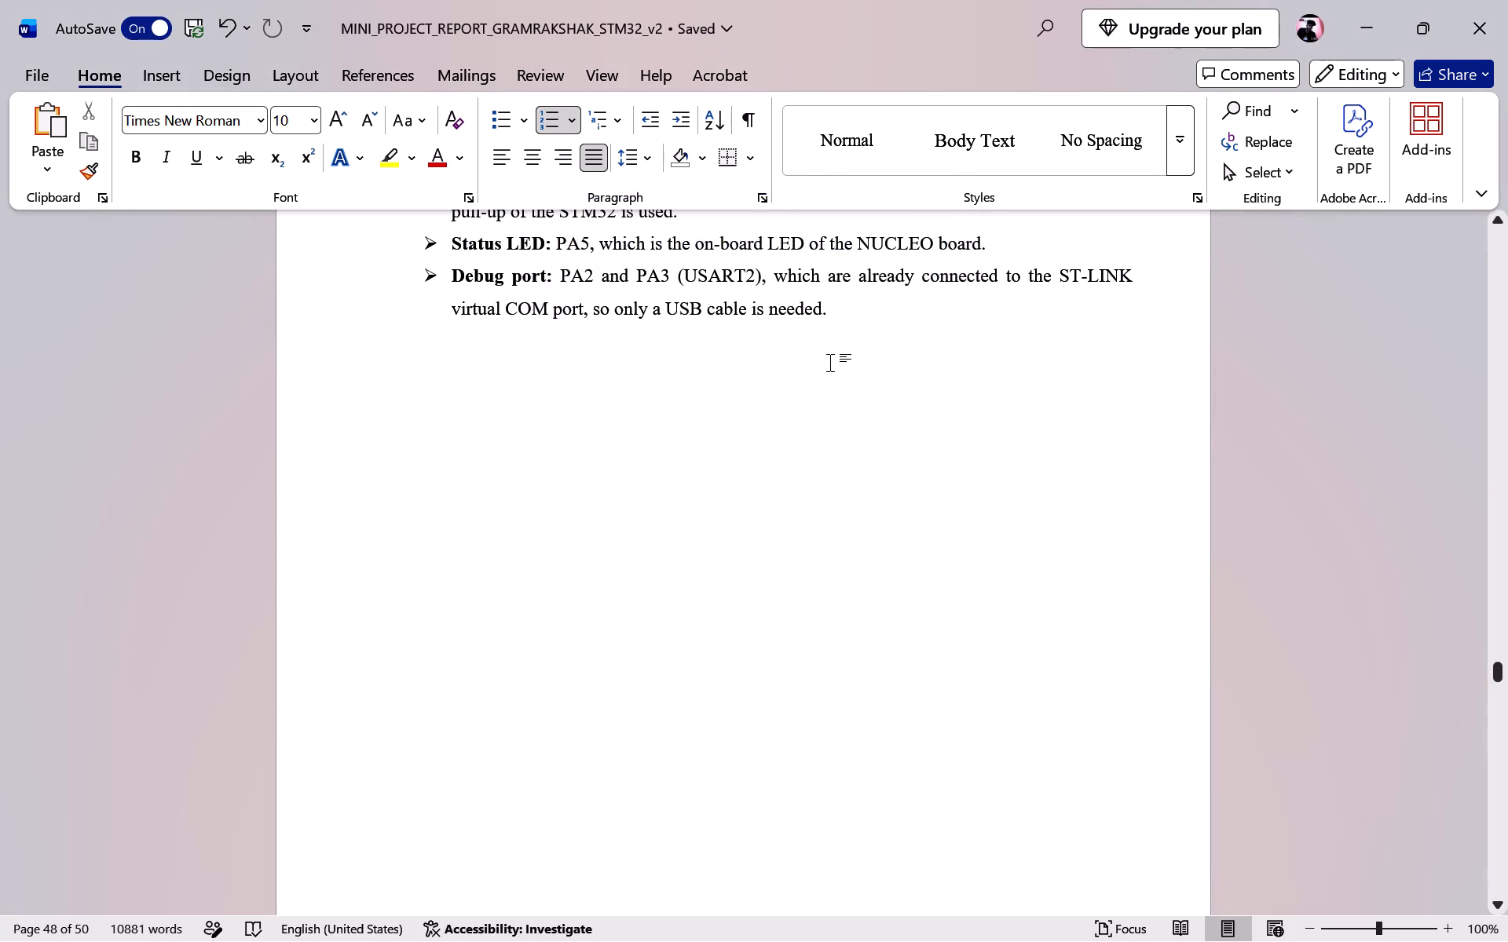
Recheck the report from the Chapter 1 title page to the start of Chapter Two for blank pages, layout and footer numbers.
scroll(889, 296, "up", 16)
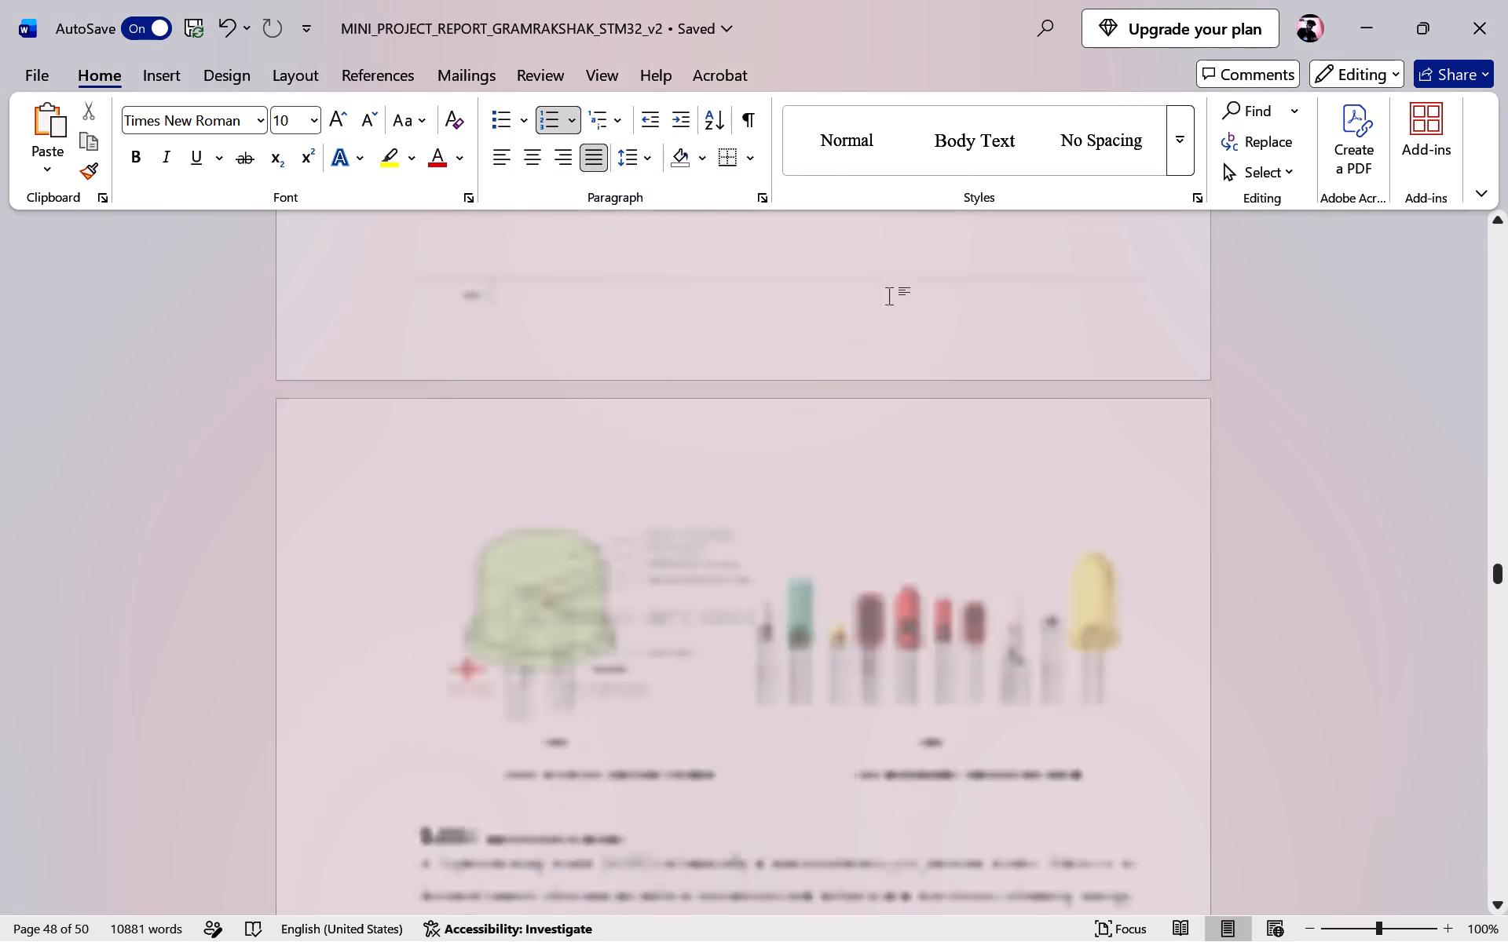
scroll(889, 296, "up", 4)
scroll(889, 296, "up", 20)
scroll(889, 296, "up", 2)
scroll(889, 296, "down", 3)
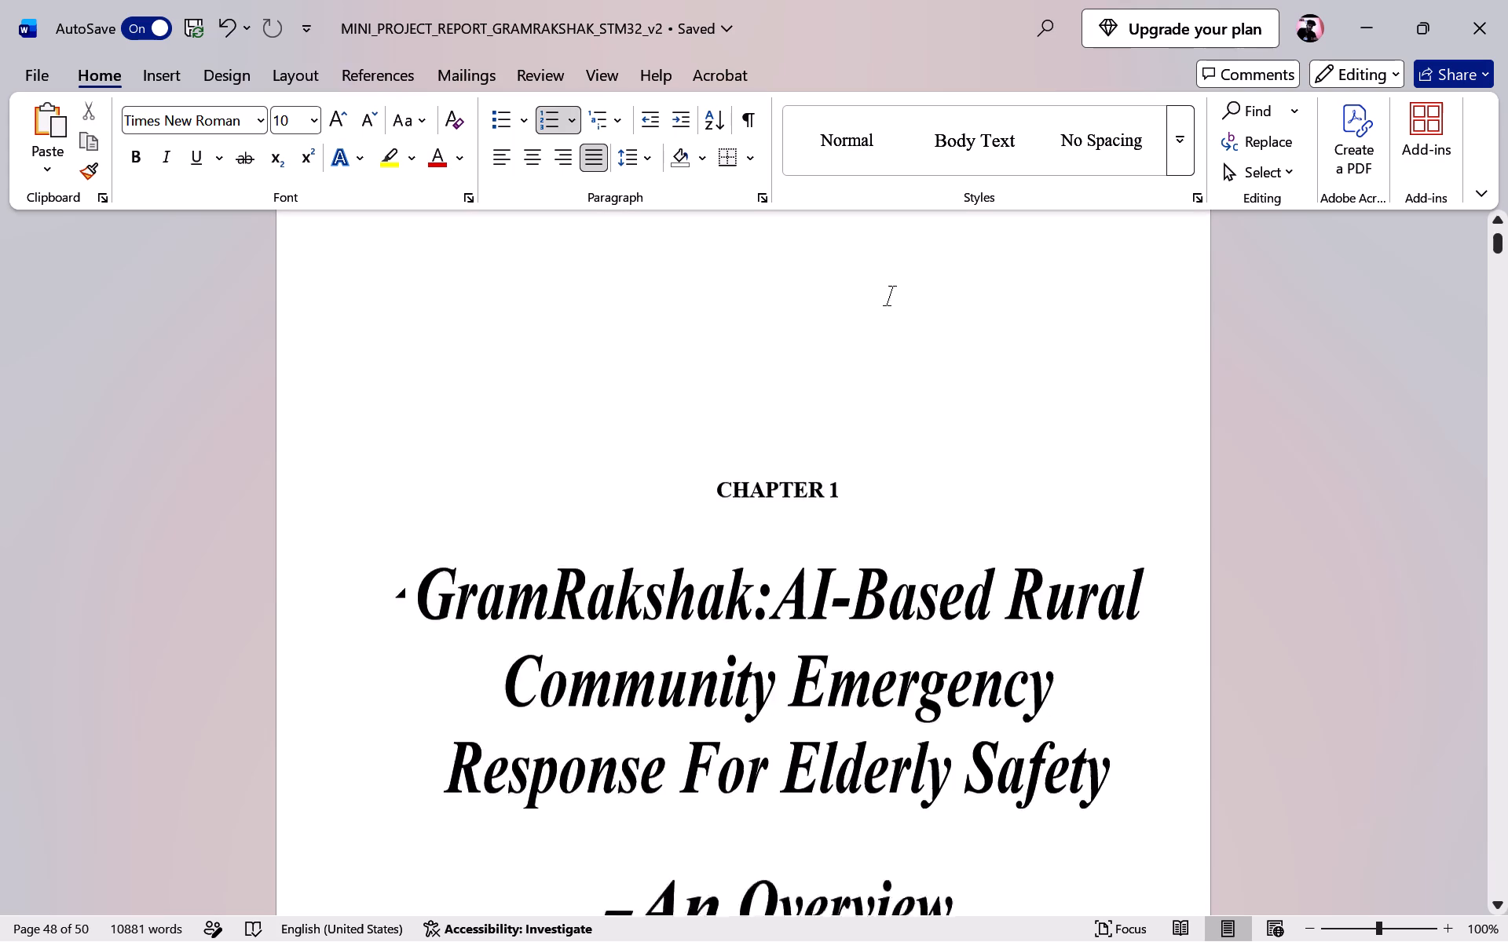
scroll(889, 296, "down", 2)
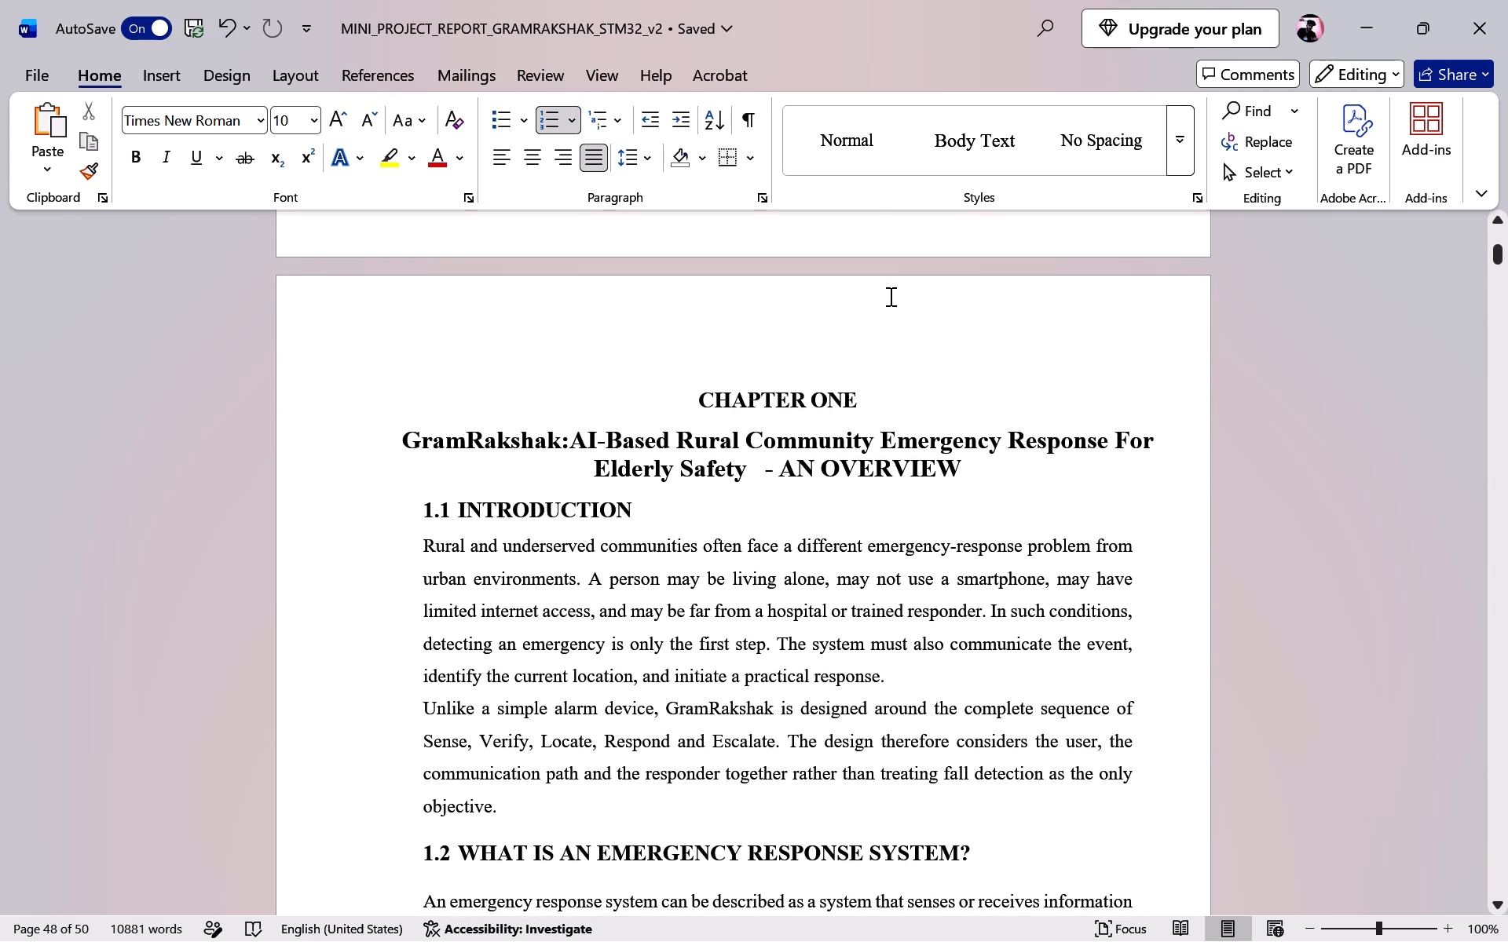
scroll(889, 296, "down", 4)
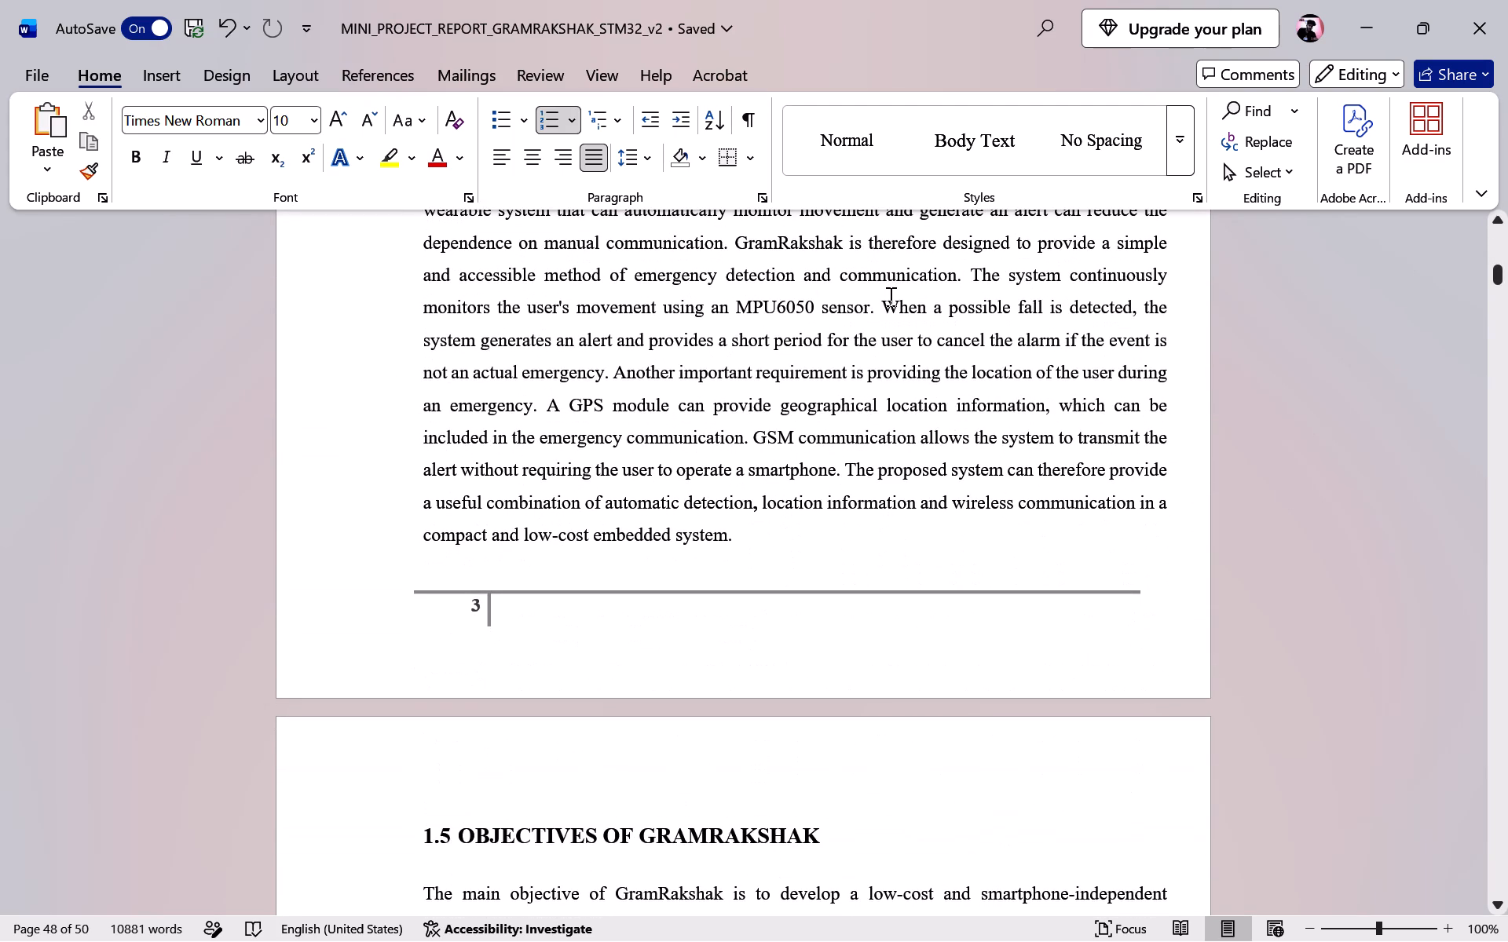
scroll(889, 296, "down", 2)
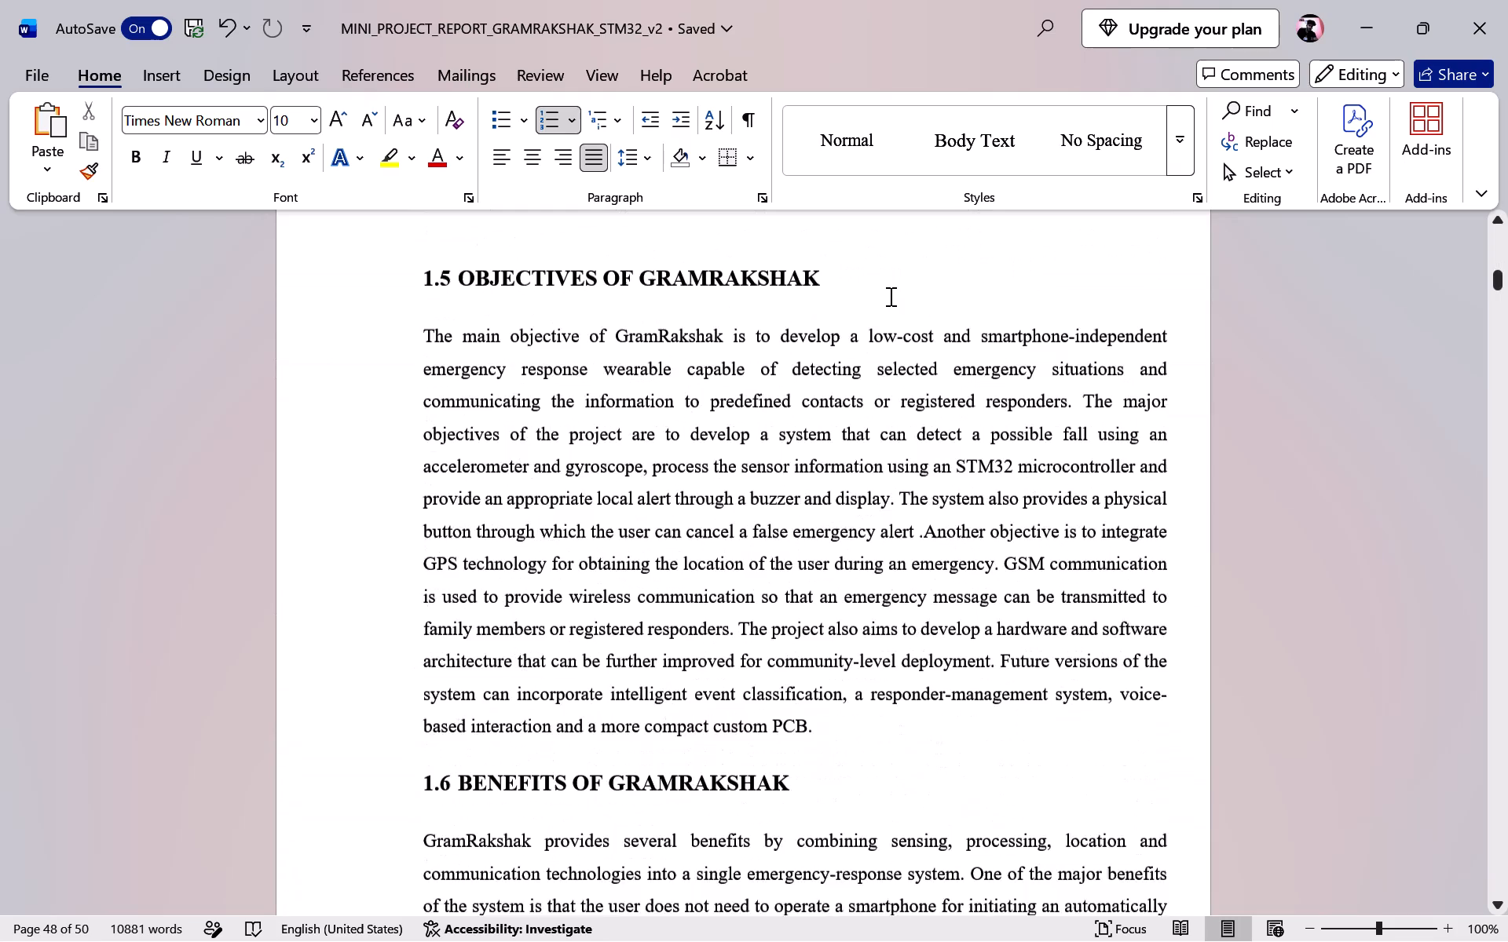
scroll(889, 296, "down", 5)
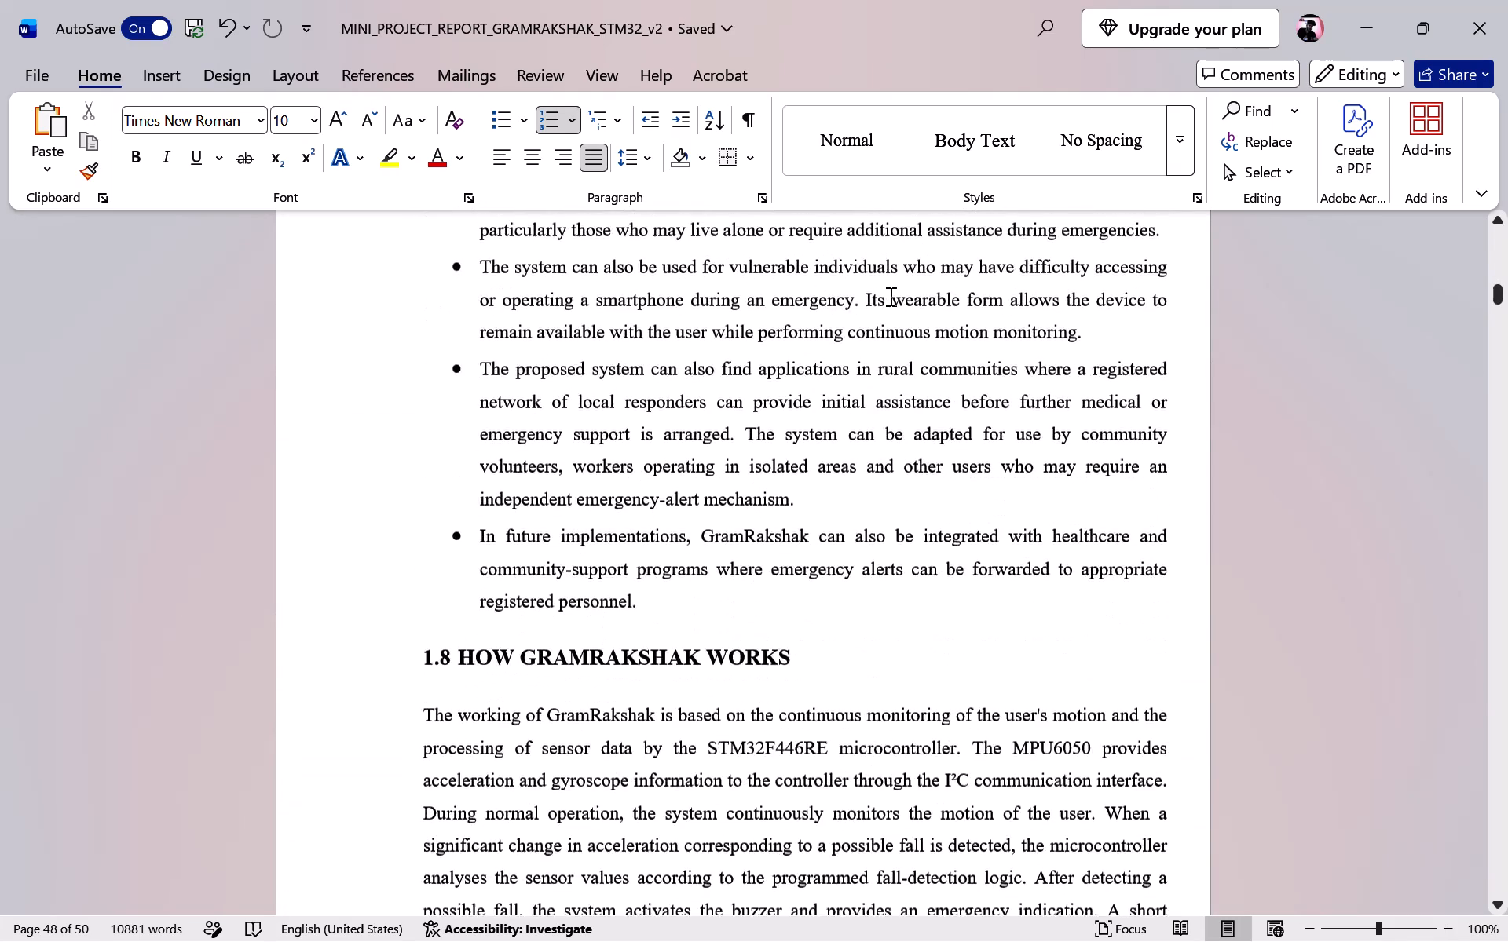
scroll(889, 296, "down", 9)
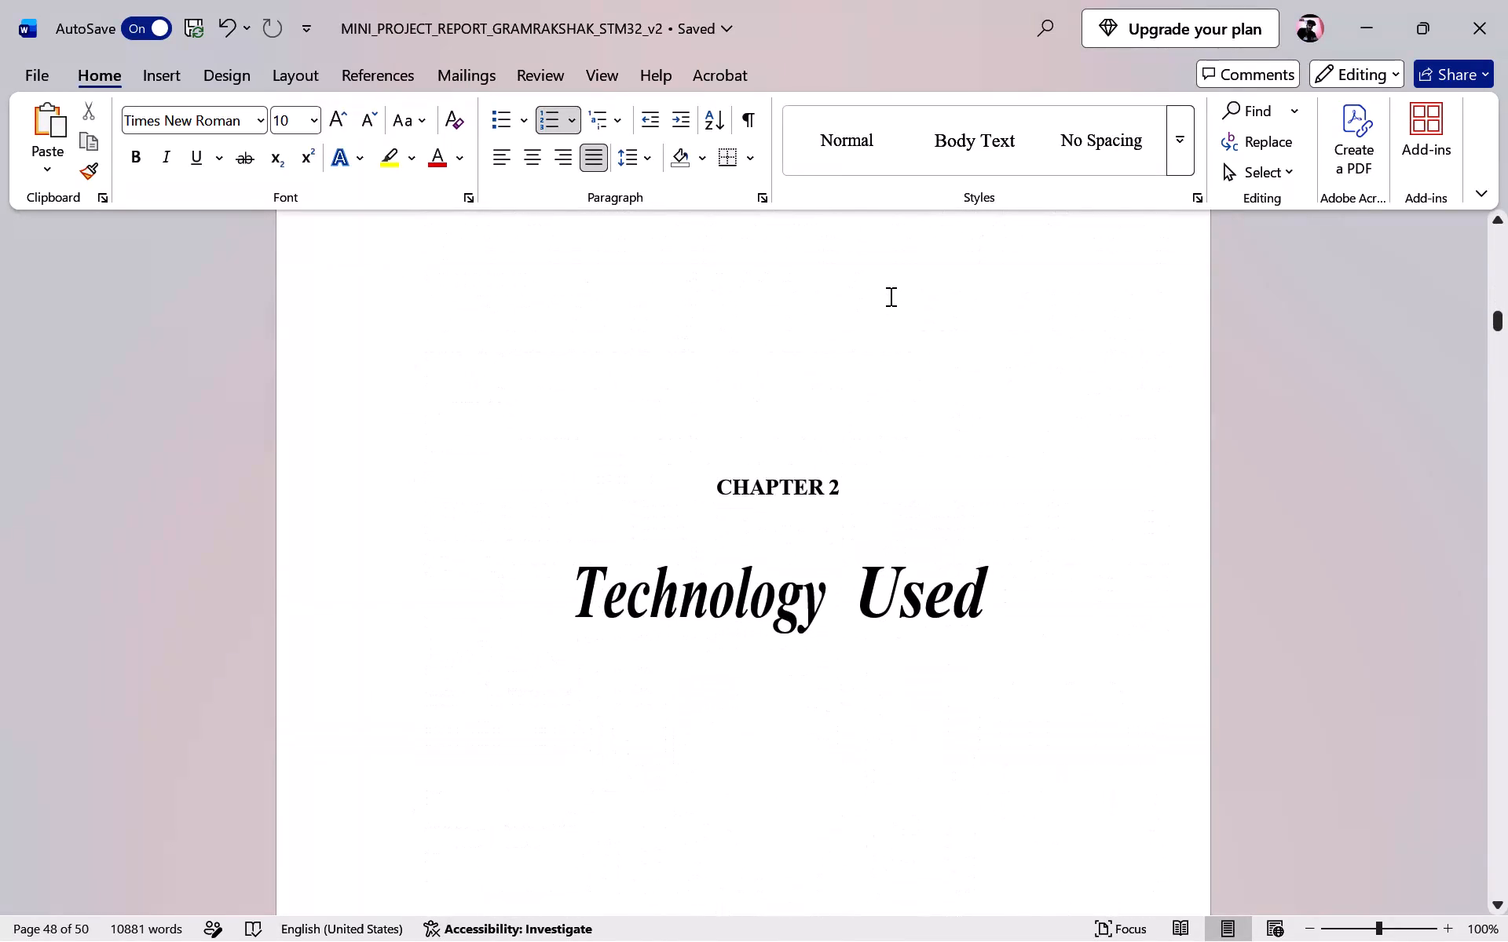
scroll(889, 296, "down", 9)
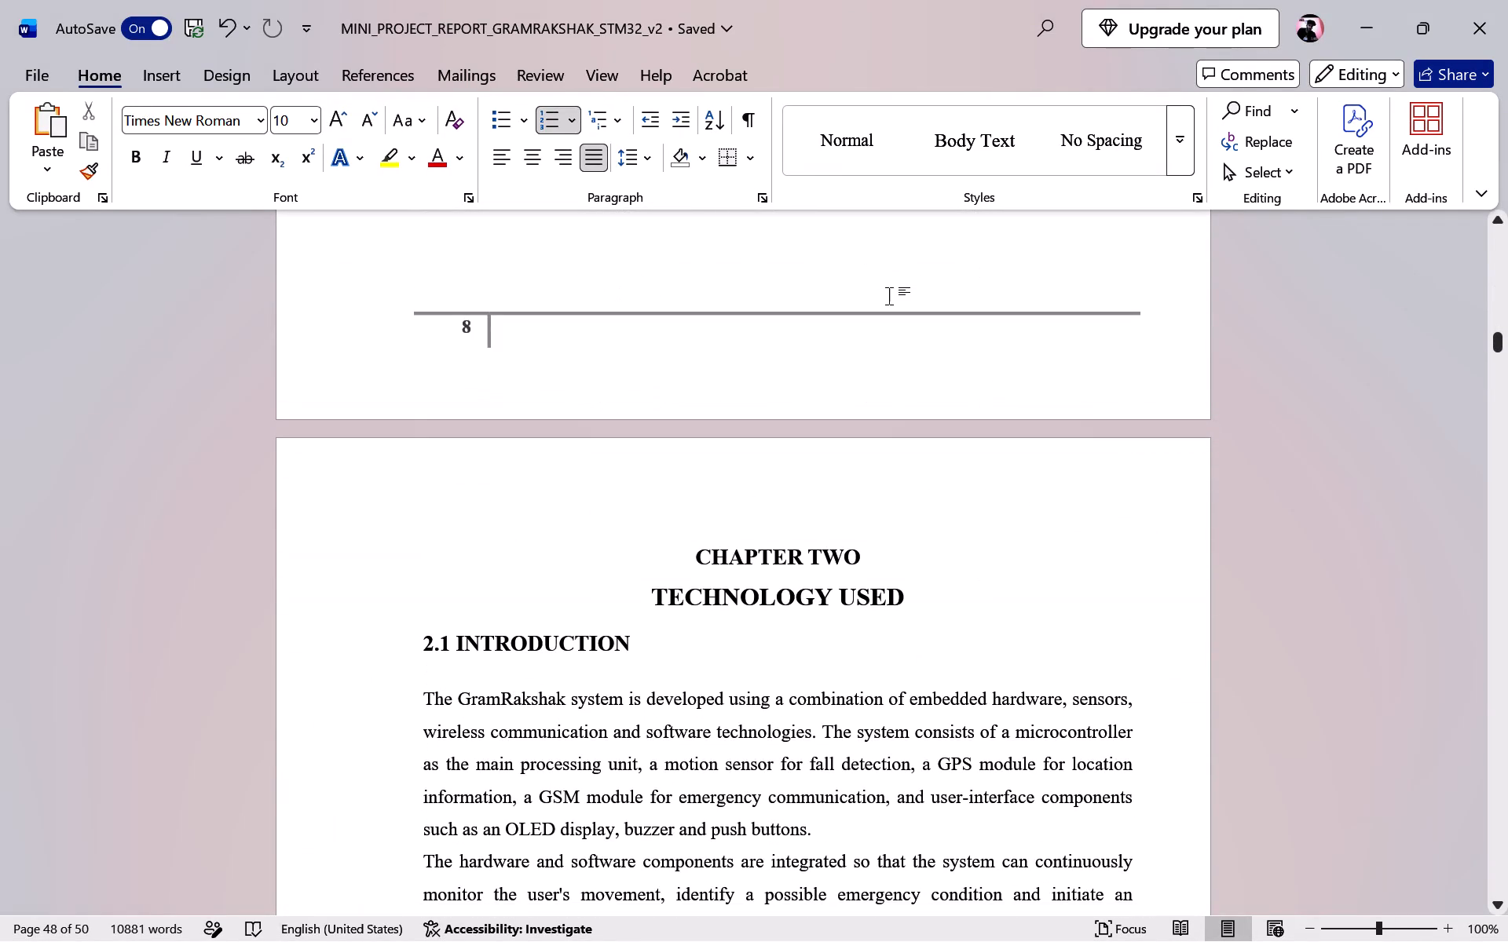
Recheck Chapter Two from its introduction through section 2.4 STM32F446RE Microcontroller for blank pages, layout and footer numbers.
scroll(889, 296, "down", 1)
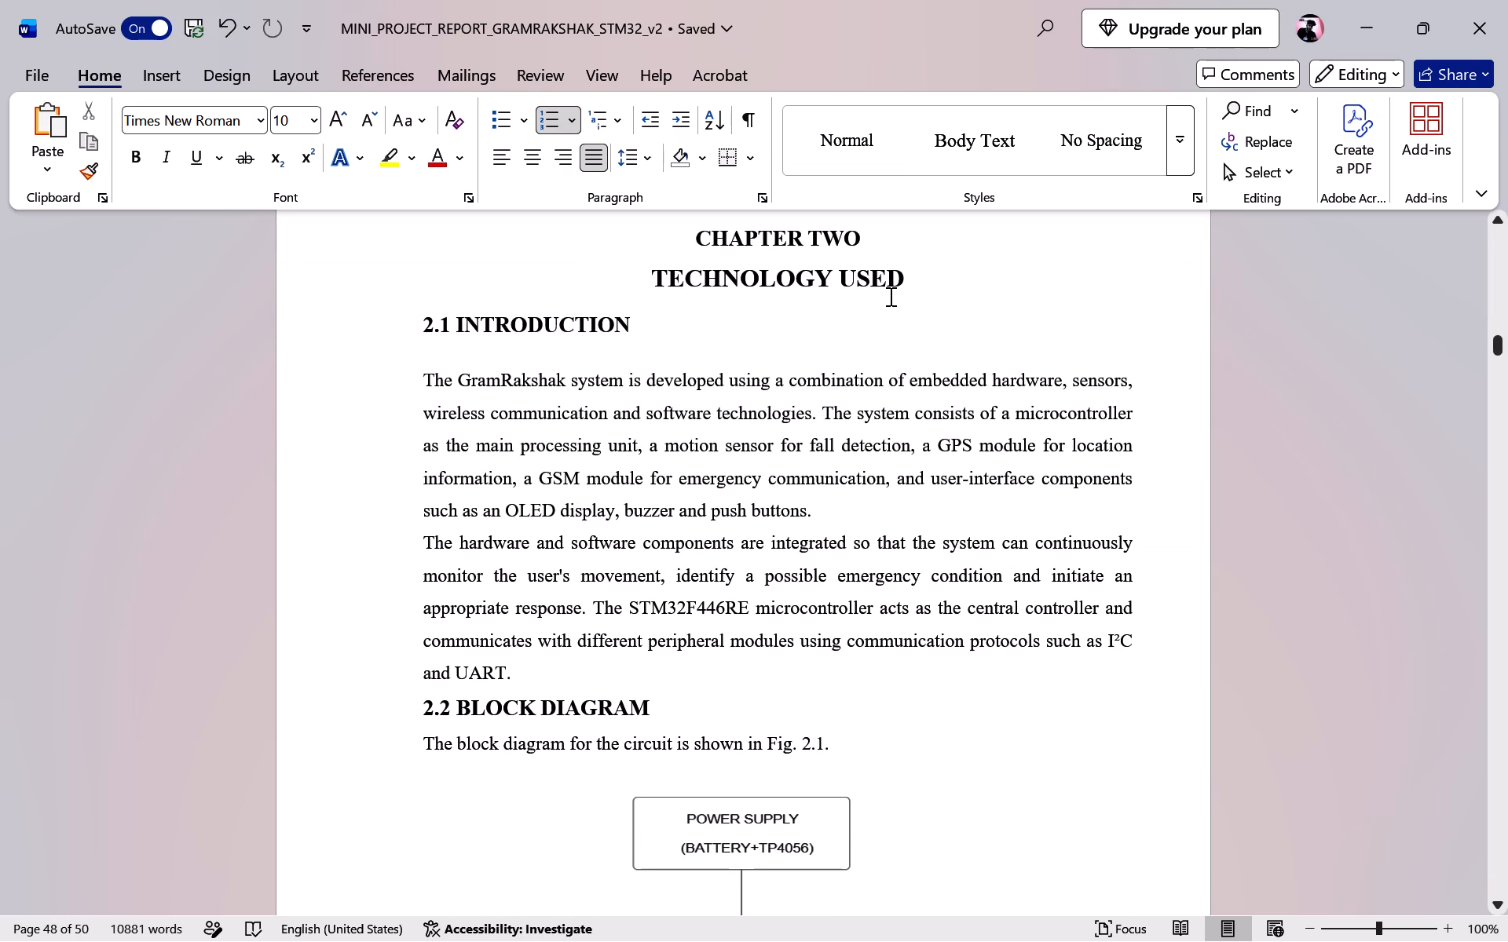
scroll(889, 296, "down", 3)
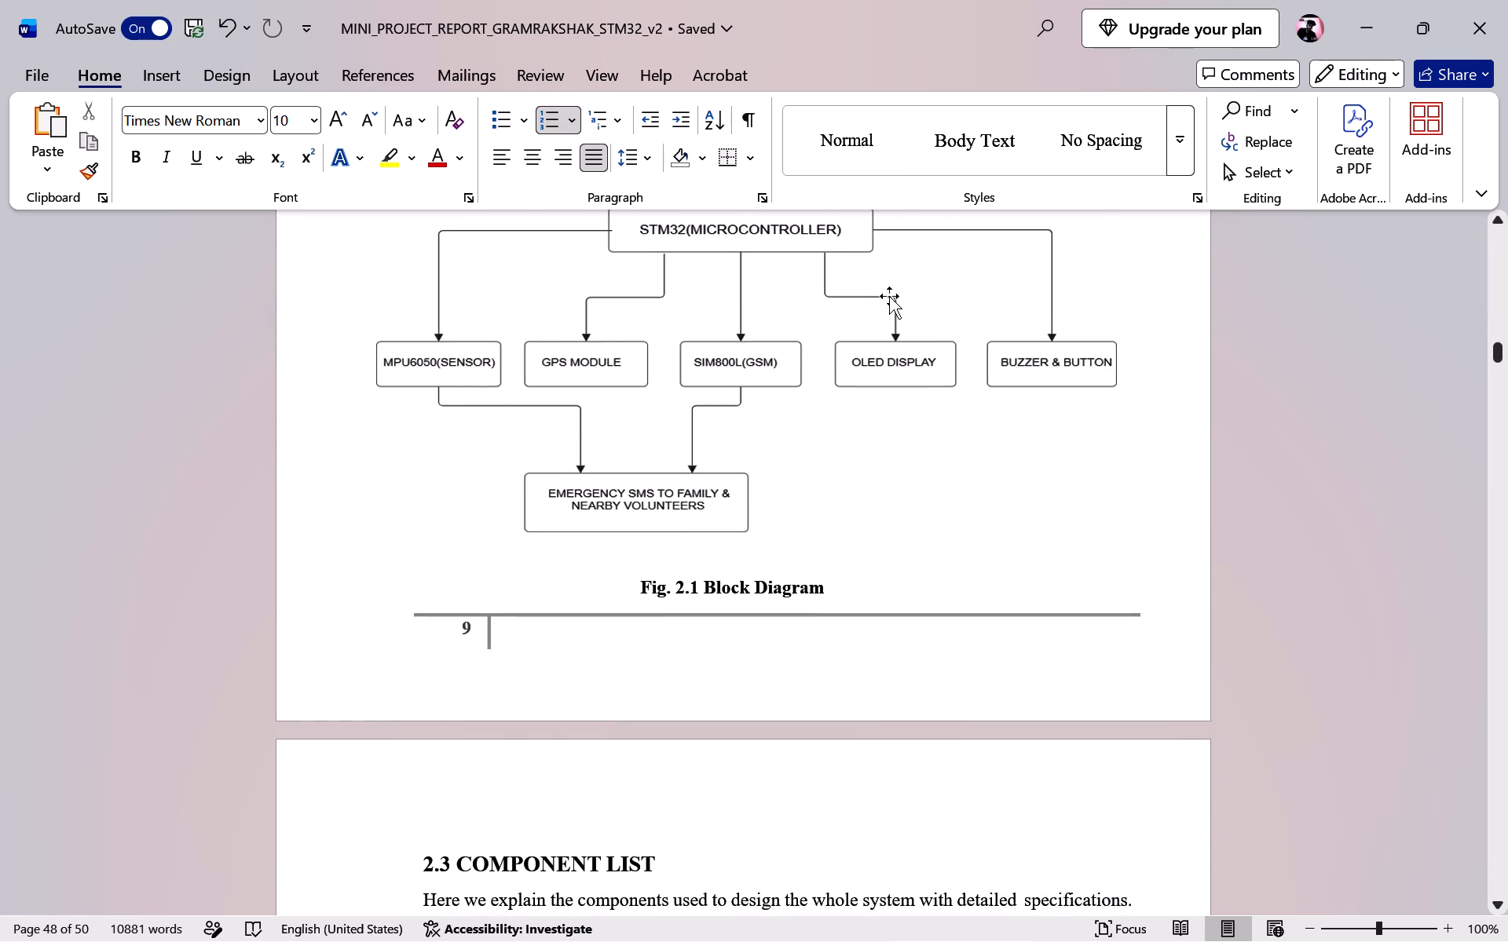
scroll(889, 296, "down", 4)
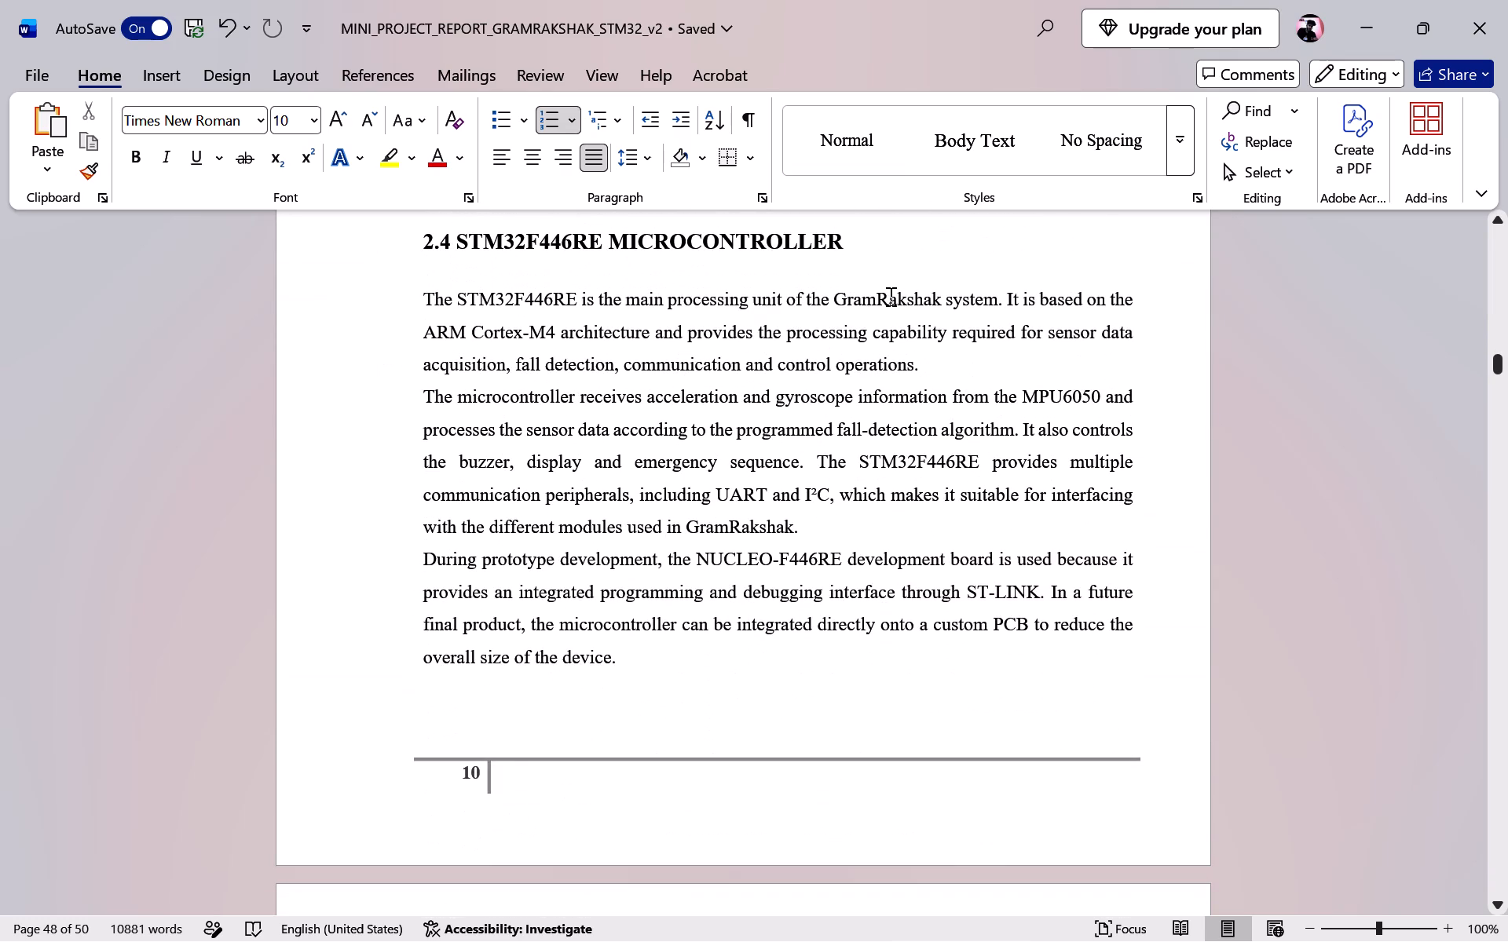